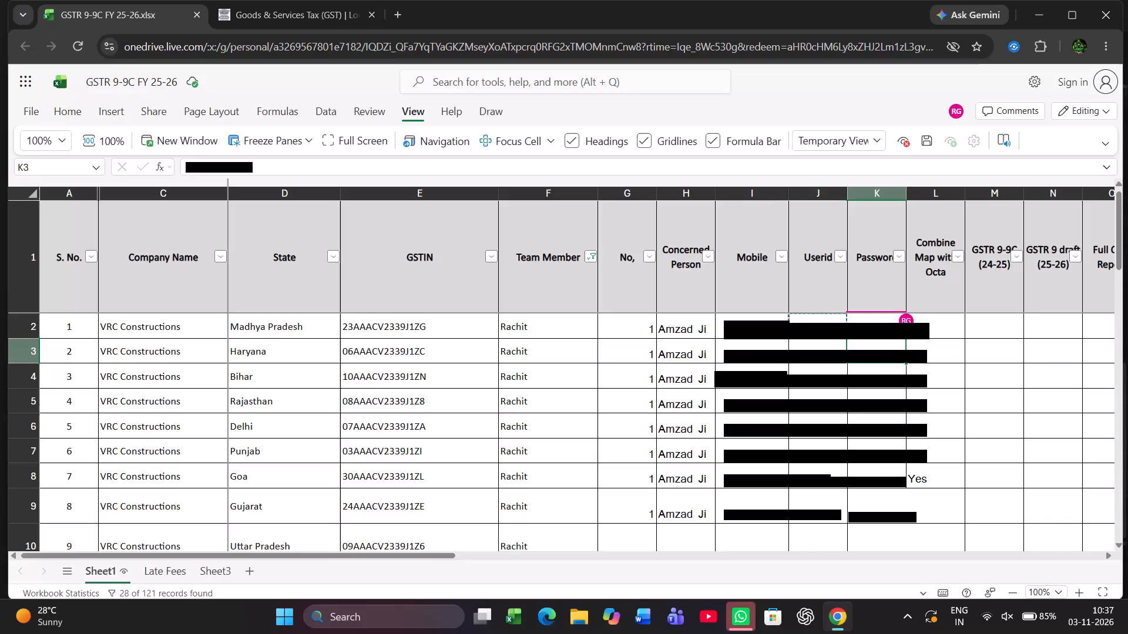
Copy the Userid cell's value from the VRC Constructions row for Madhya Pradesh.
left_click(834, 329)
right_click(834, 329)
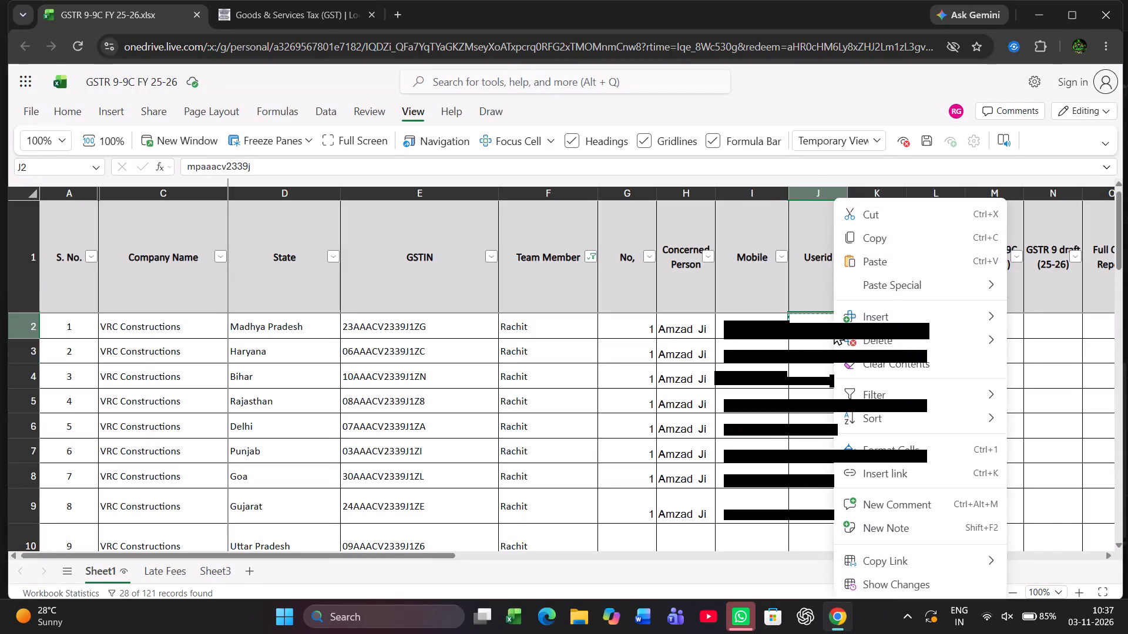
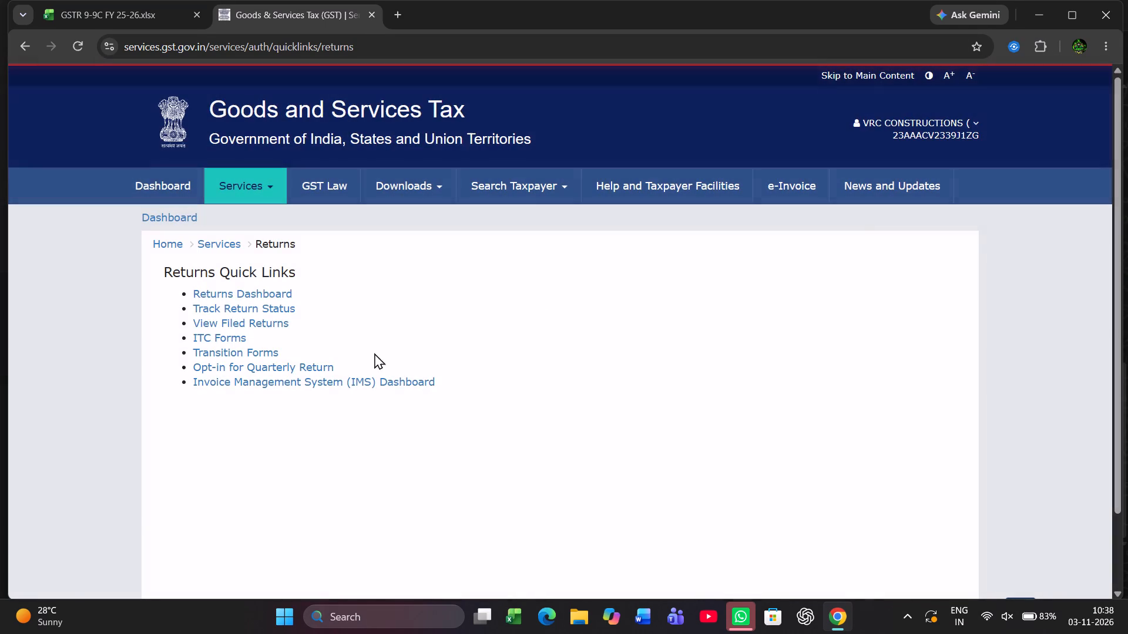
Open the Annual Return page on the GST portal and search for financial year 2024-25.
left_click(256, 184)
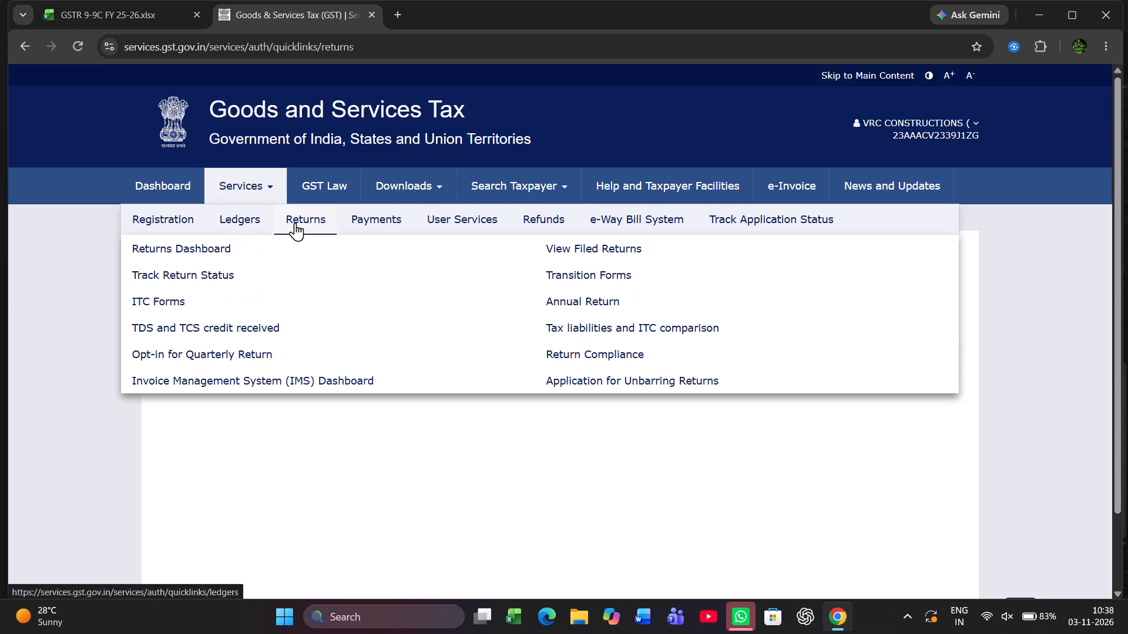
left_click(584, 299)
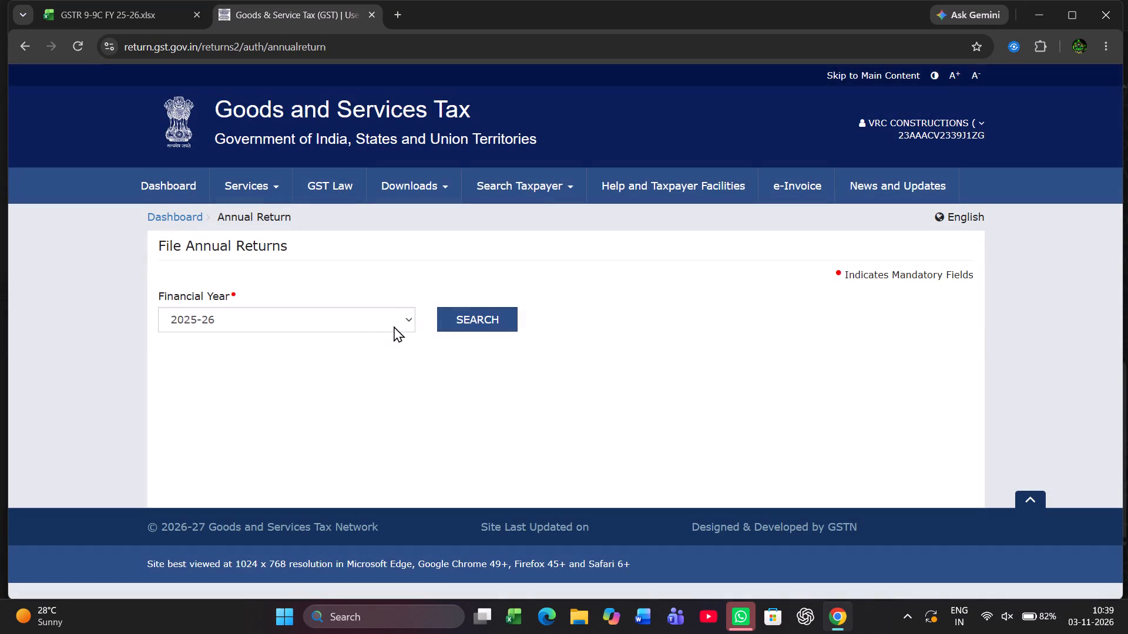
left_click(394, 326)
left_click(261, 362)
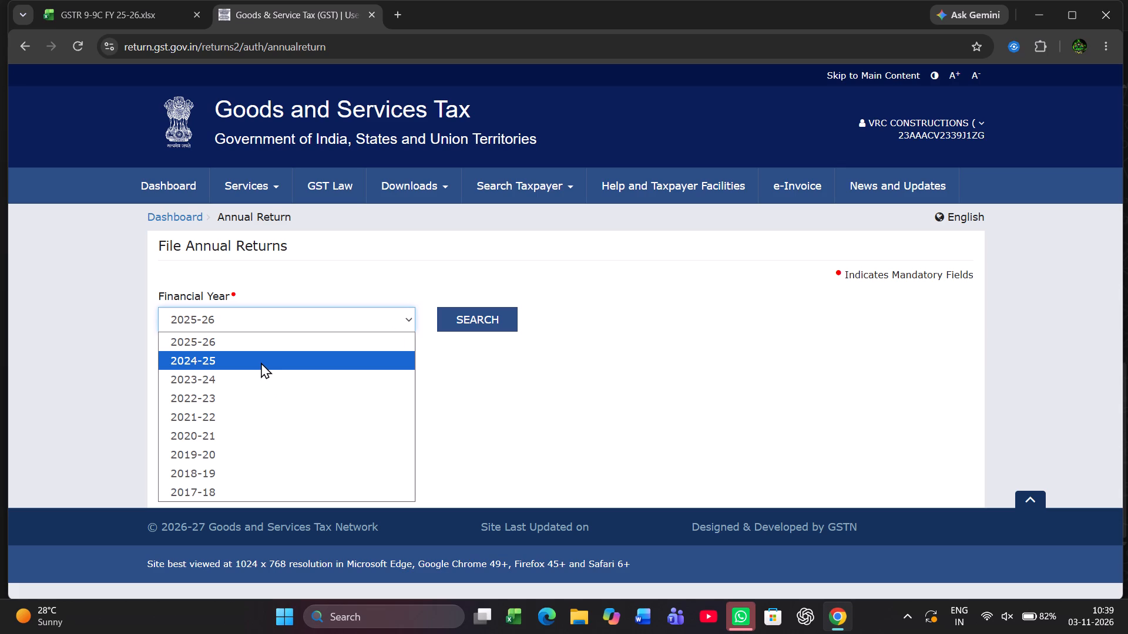
left_click(465, 324)
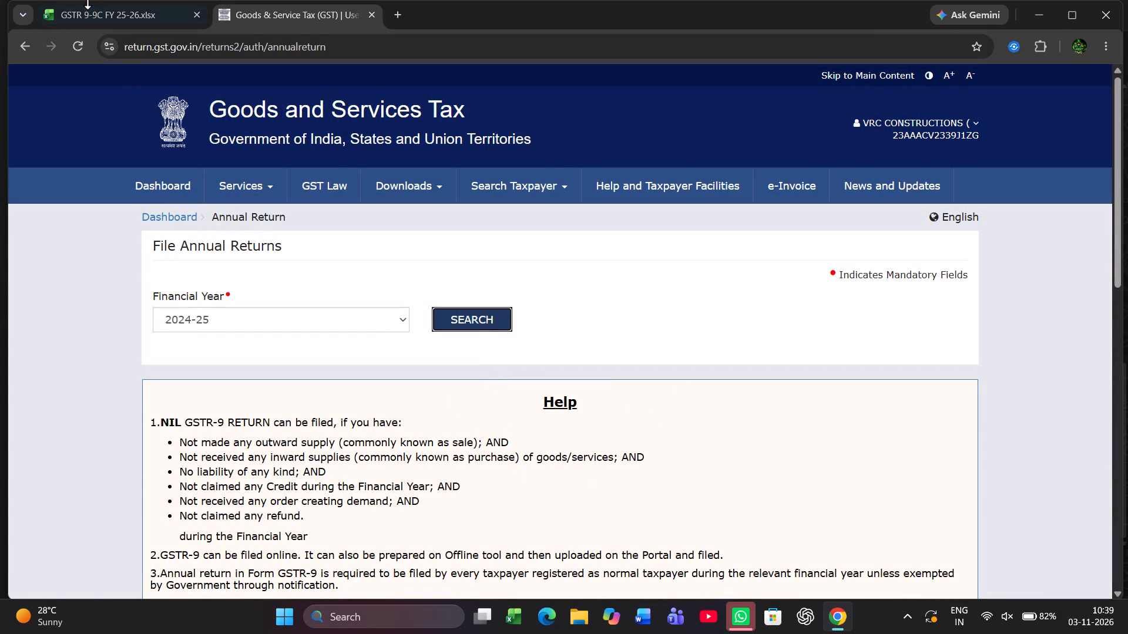
Check the GSTR 9-9C (24-25) and GSTR 9 draft (25-26) columns for the first VRC Constructions row in the workbook.
left_click(101, 16)
scroll(699, 393, "left", 1)
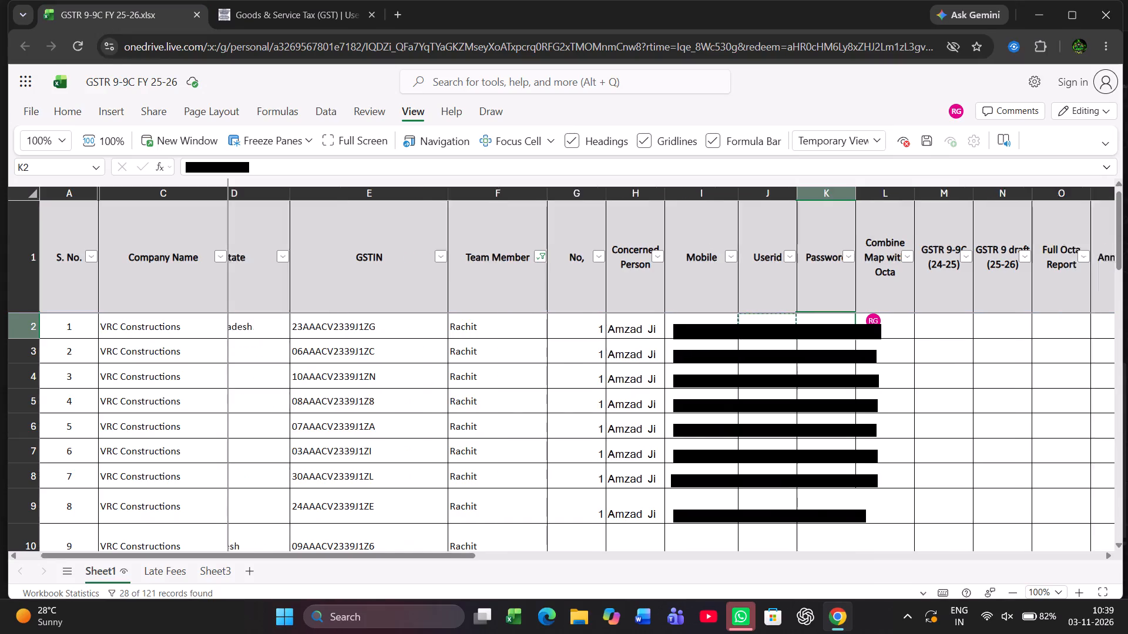
scroll(699, 393, "left", 2)
key("Right")
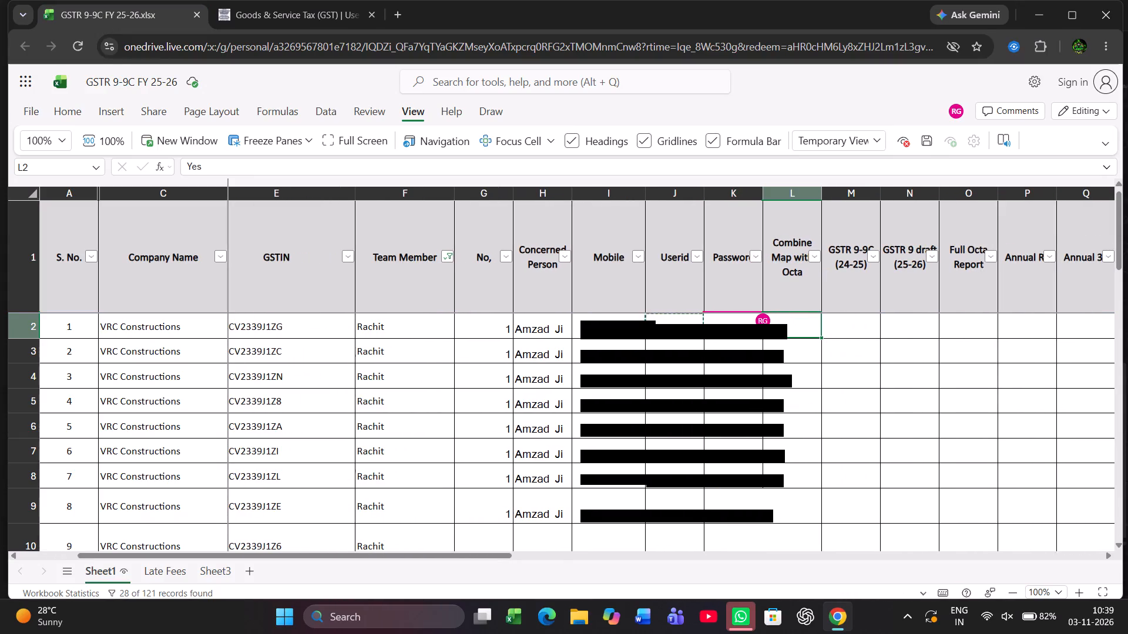
key("Right")
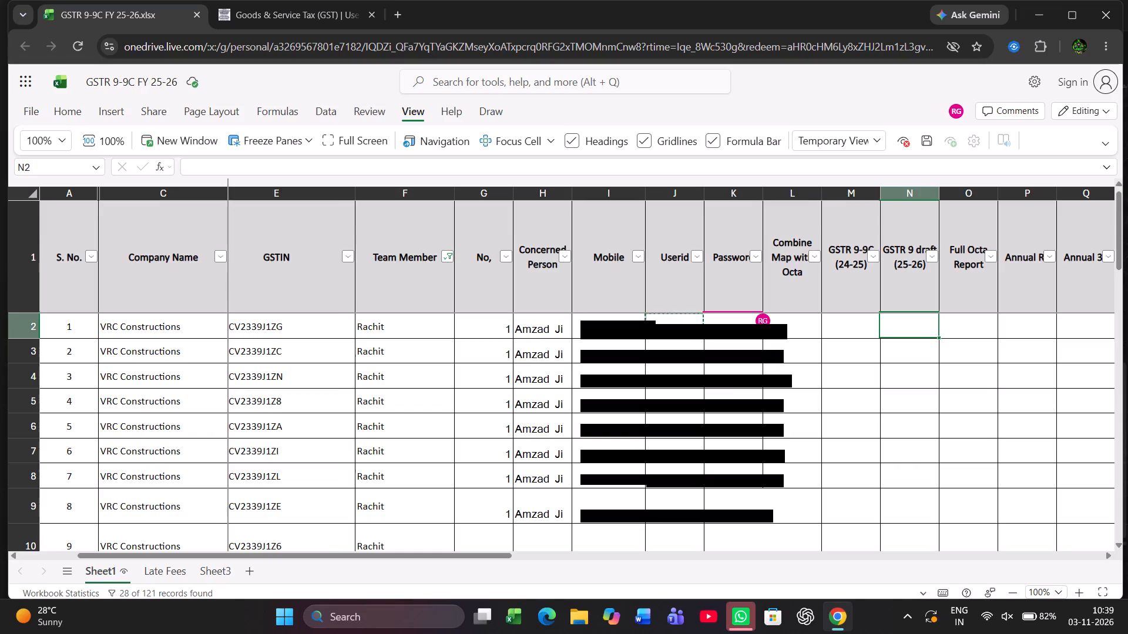
key("ctrl+Tab")
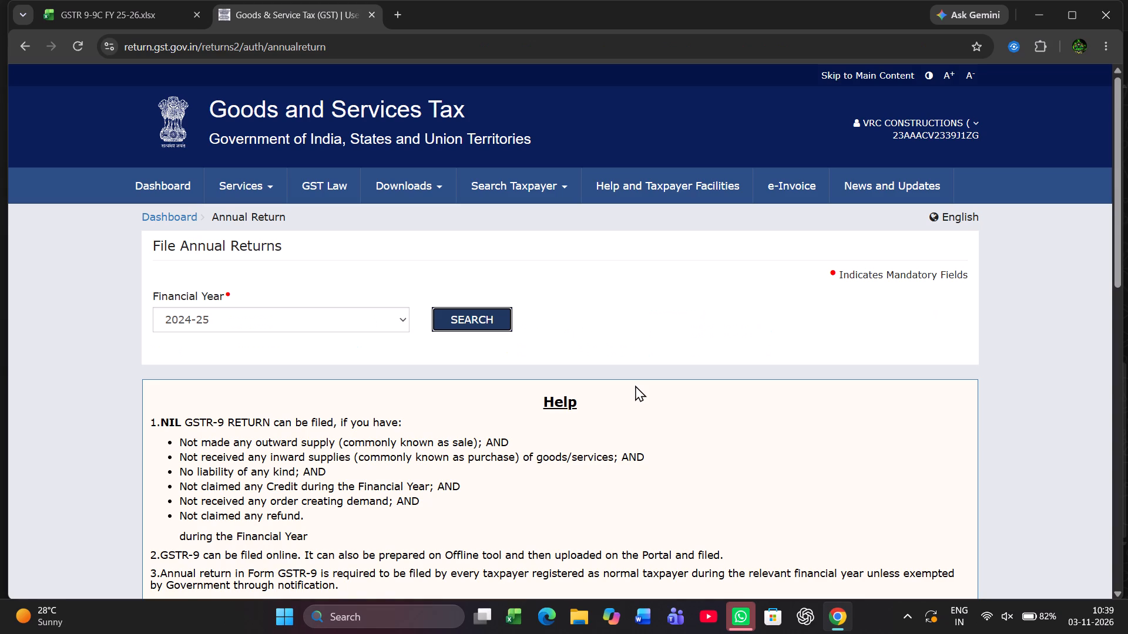
Search the 2024-25 annual returns again and download the filed GSTR-9 details in PDF format.
left_click(462, 325)
scroll(462, 325, "down", 3)
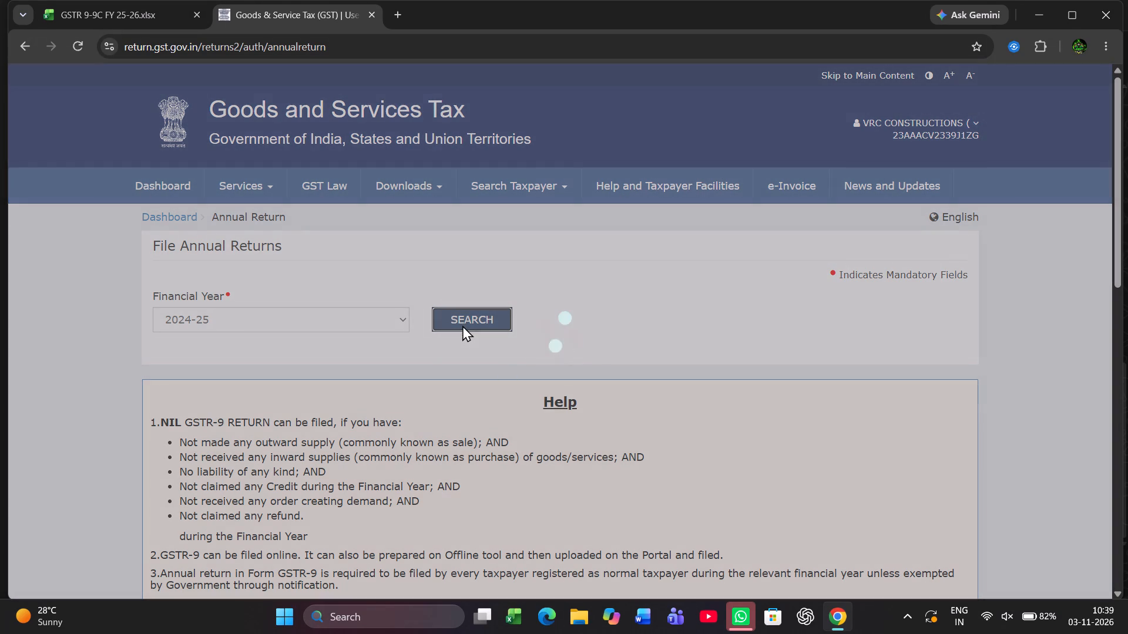
scroll(481, 450, "down", 3)
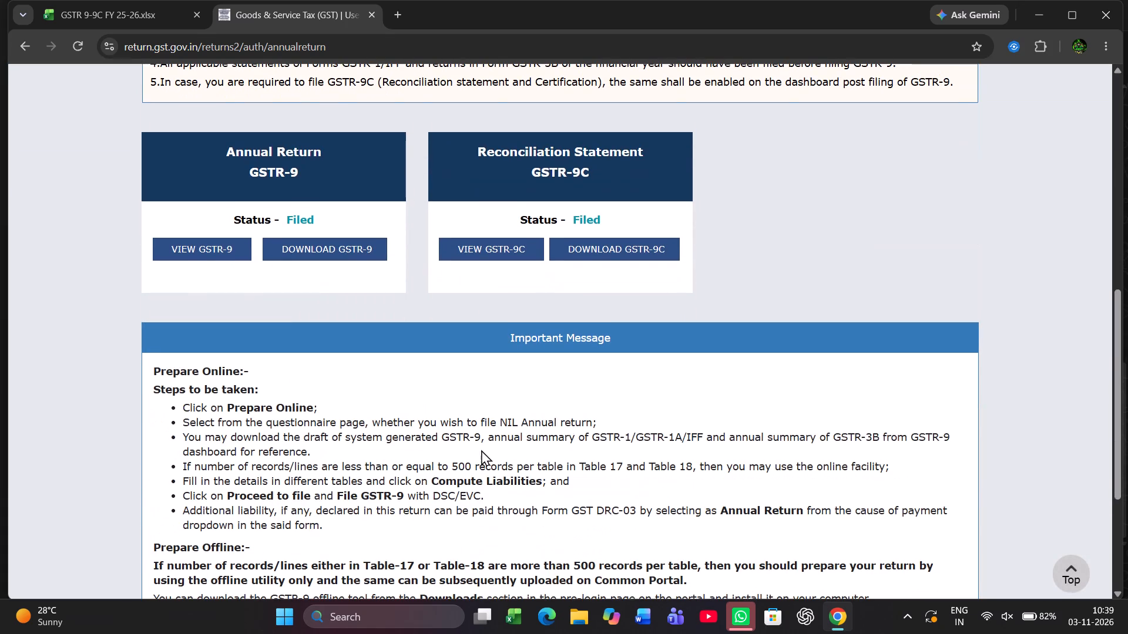
left_click(320, 250)
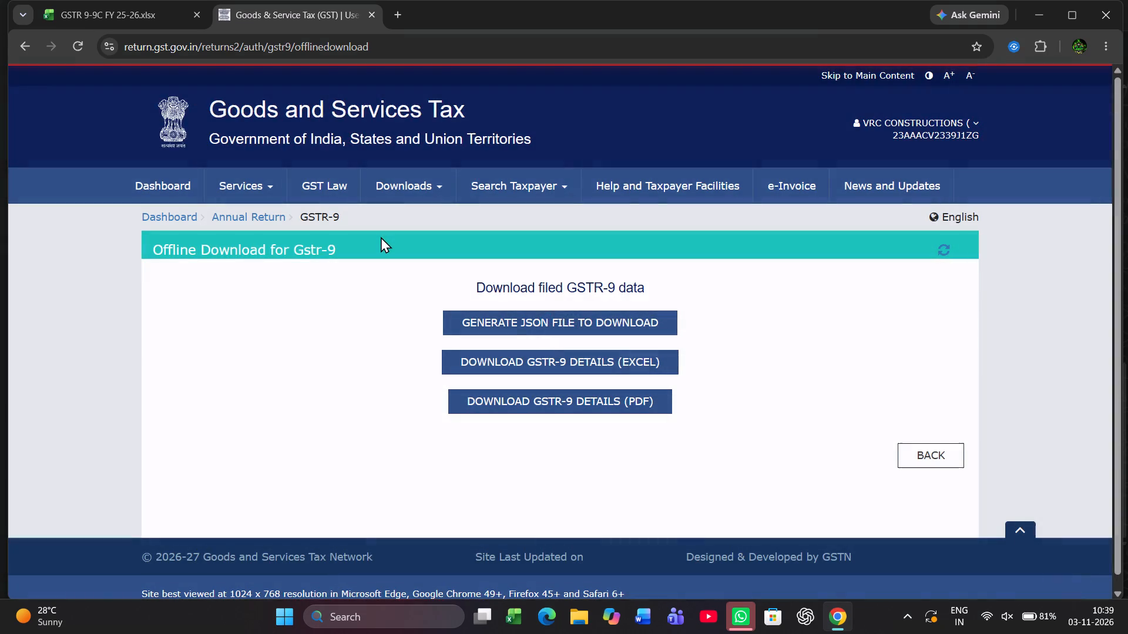
left_click(597, 406)
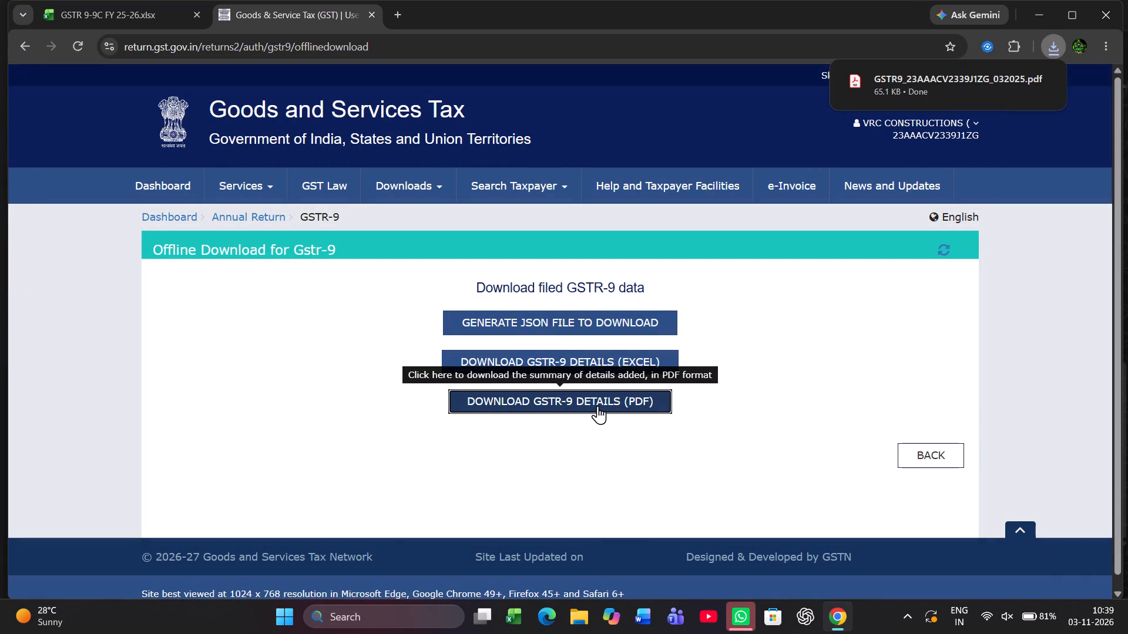
Open the downloaded GSTR-9 PDF, examine its first page, and return to the GST portal's download page.
left_click(934, 82)
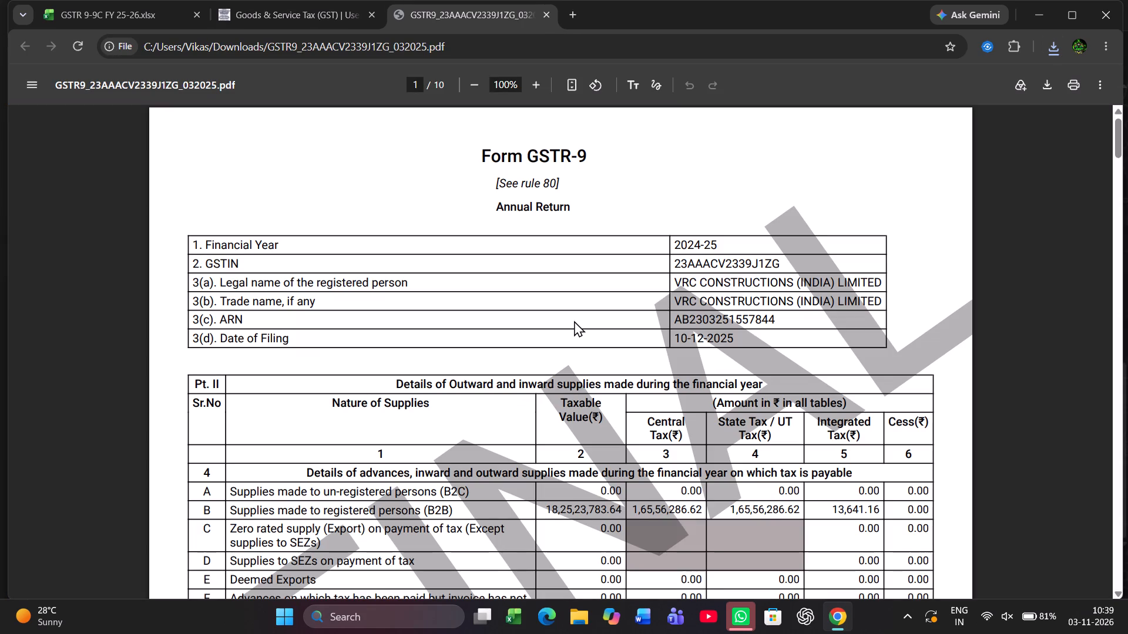
key("Down")
key("Down")
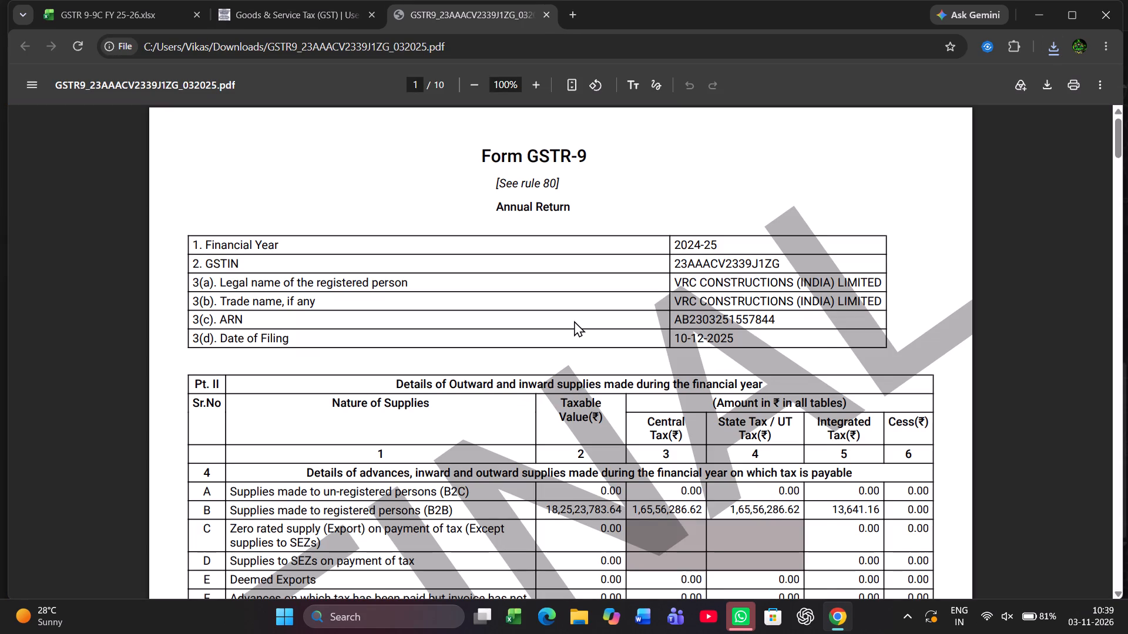
right_click(574, 321)
left_click(488, 320)
scroll(488, 320, "down", 2)
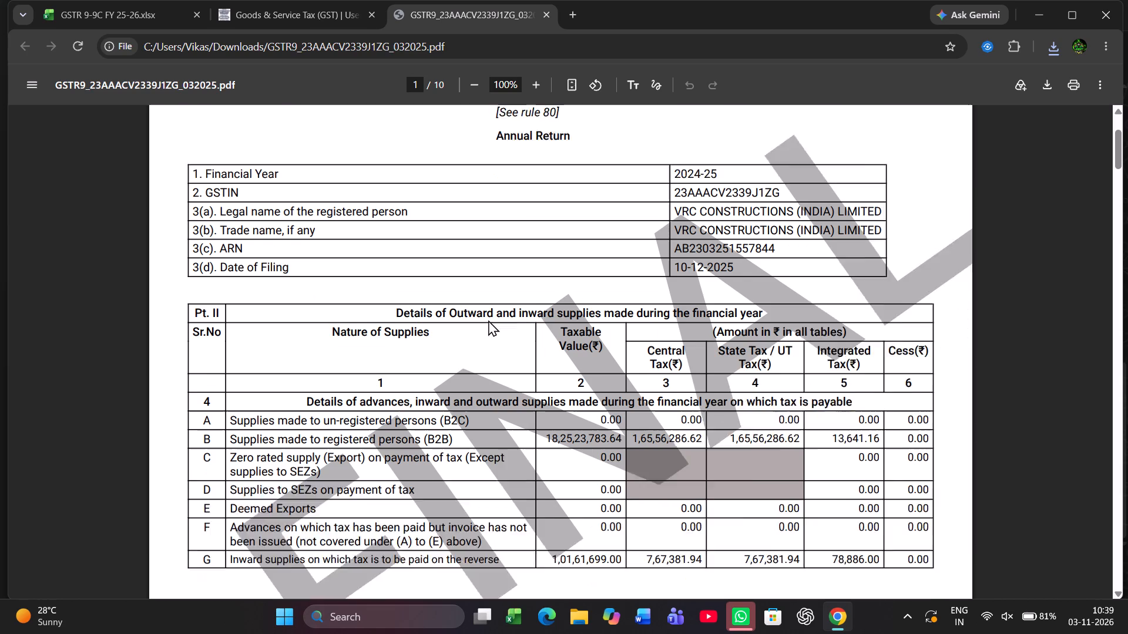
scroll(488, 320, "up", 1)
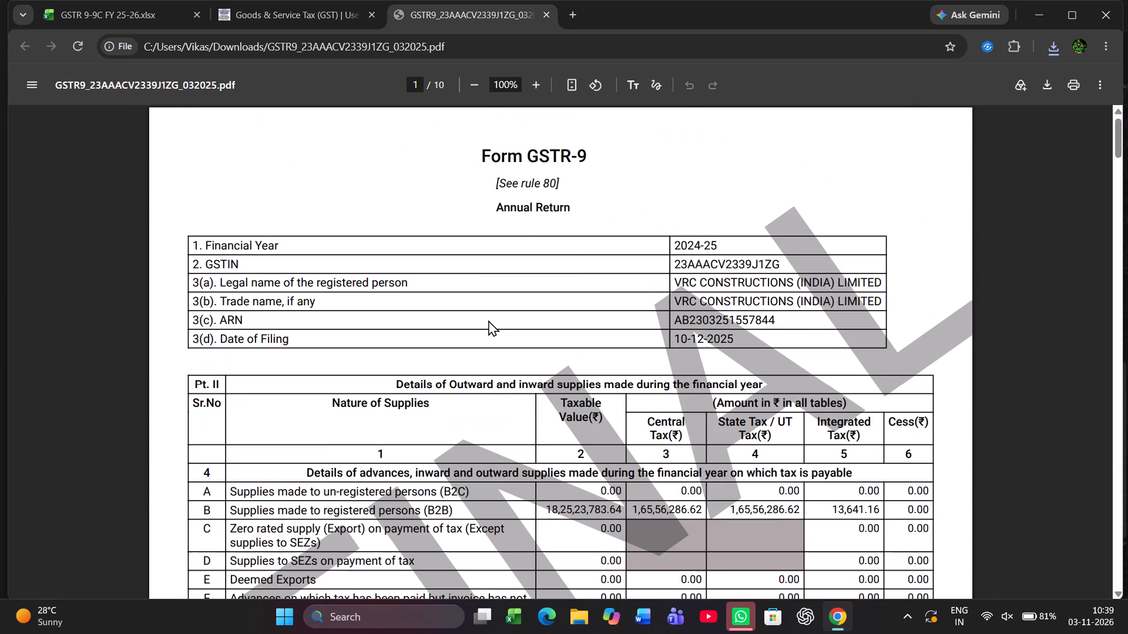
left_click(280, 16)
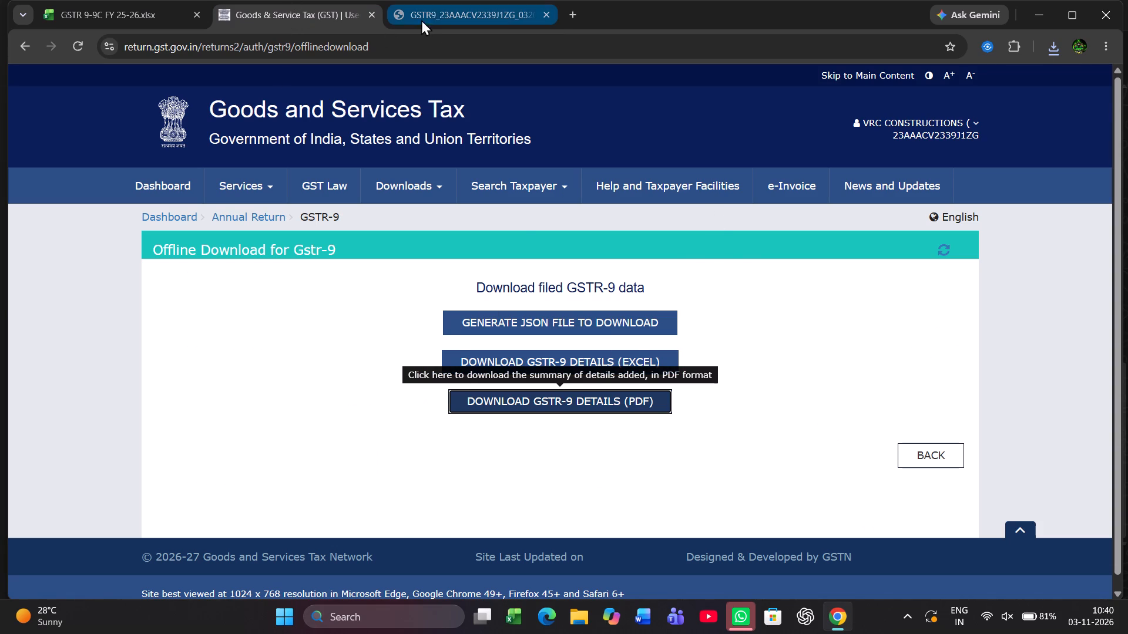
left_click(436, 11)
left_click(299, 11)
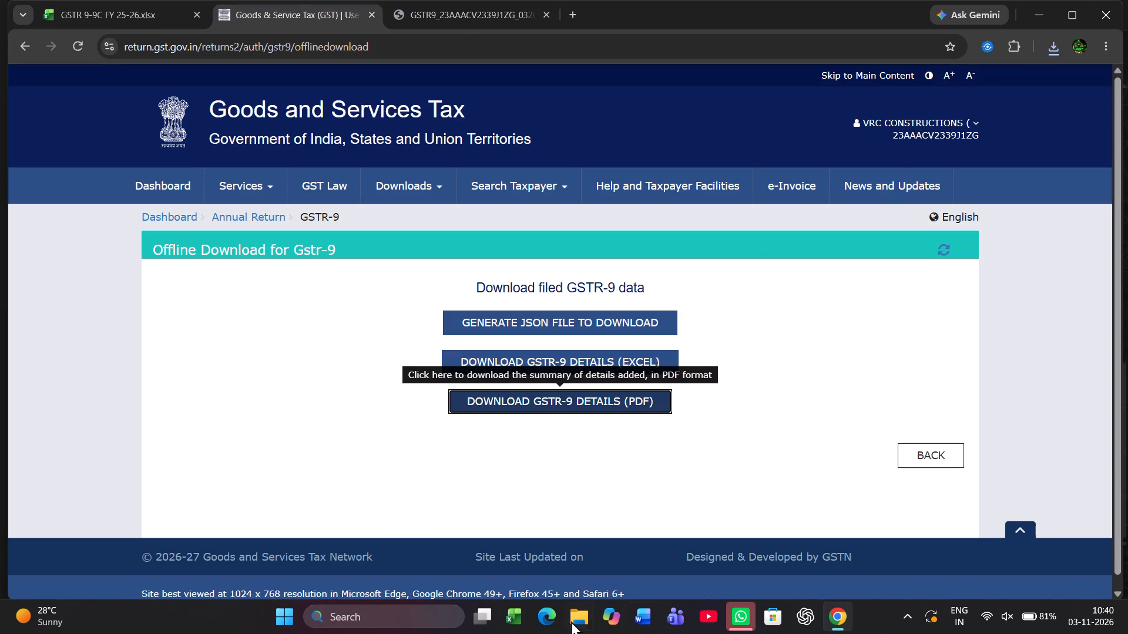
In File Explorer, create a new folder inside the APRA folder on the Desktop.
left_click(568, 623)
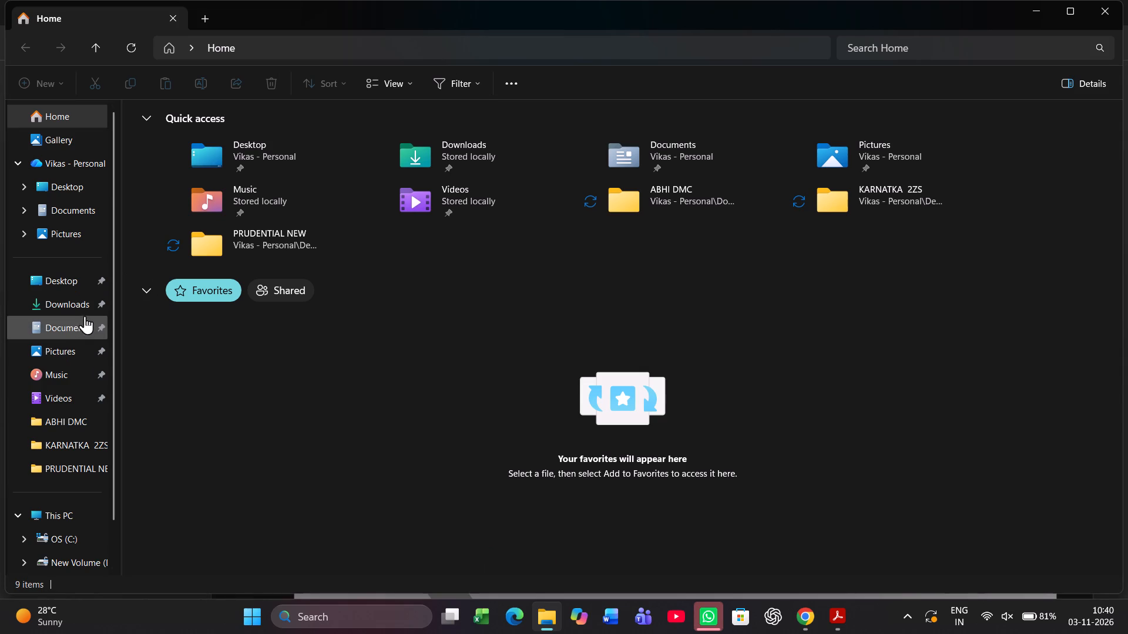
left_click(69, 286)
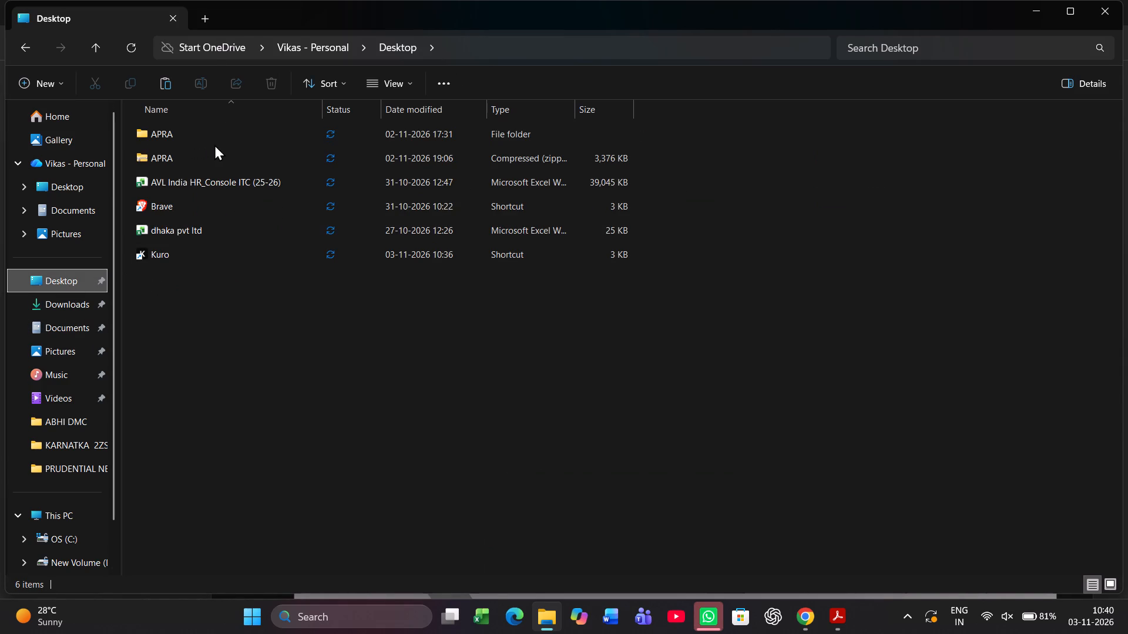
left_click(234, 128)
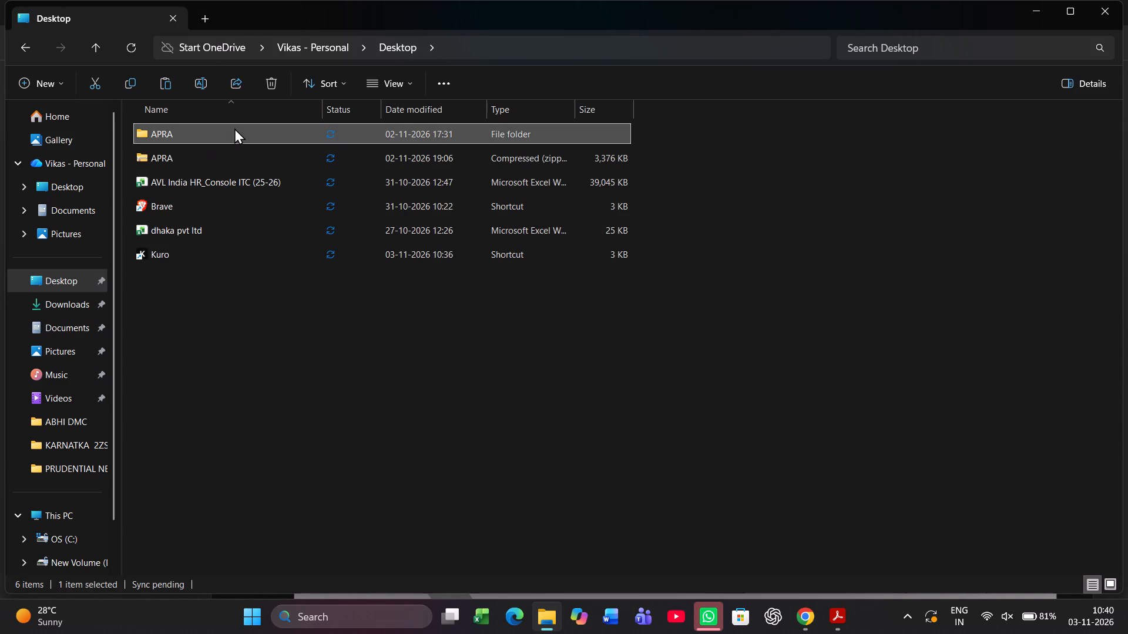
double_click(234, 128)
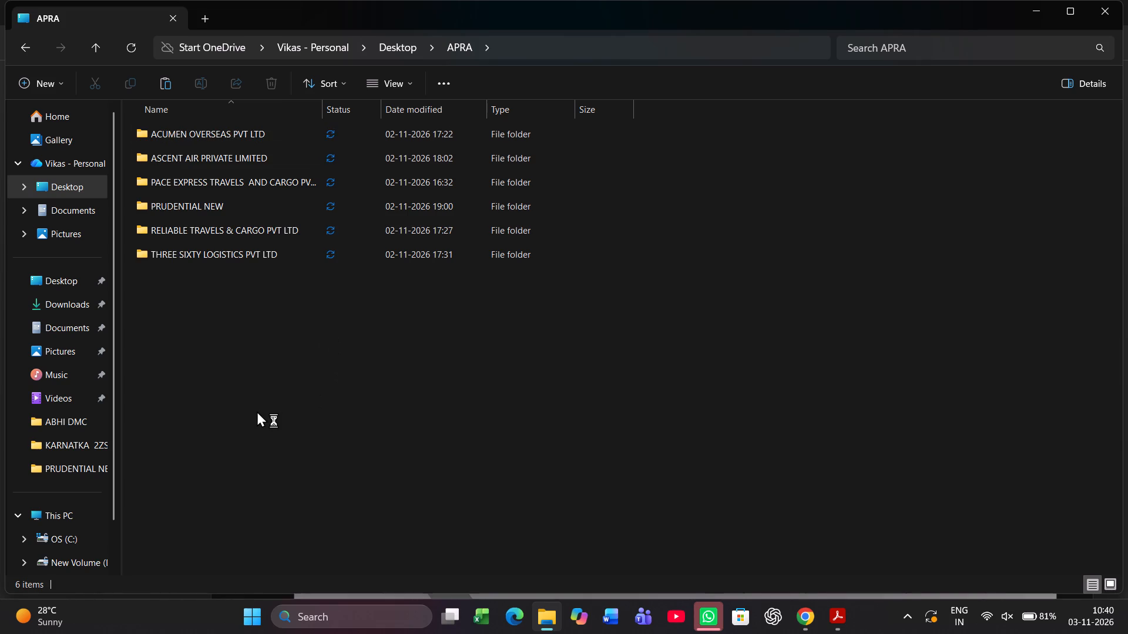
left_click(224, 350)
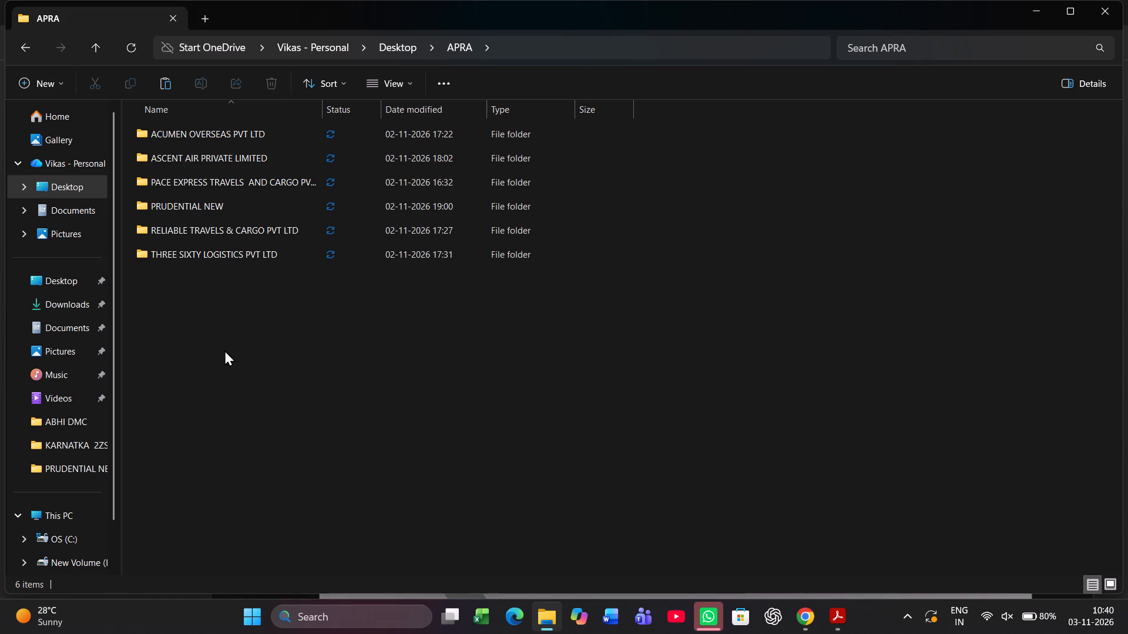
key("ctrl+shift+n")
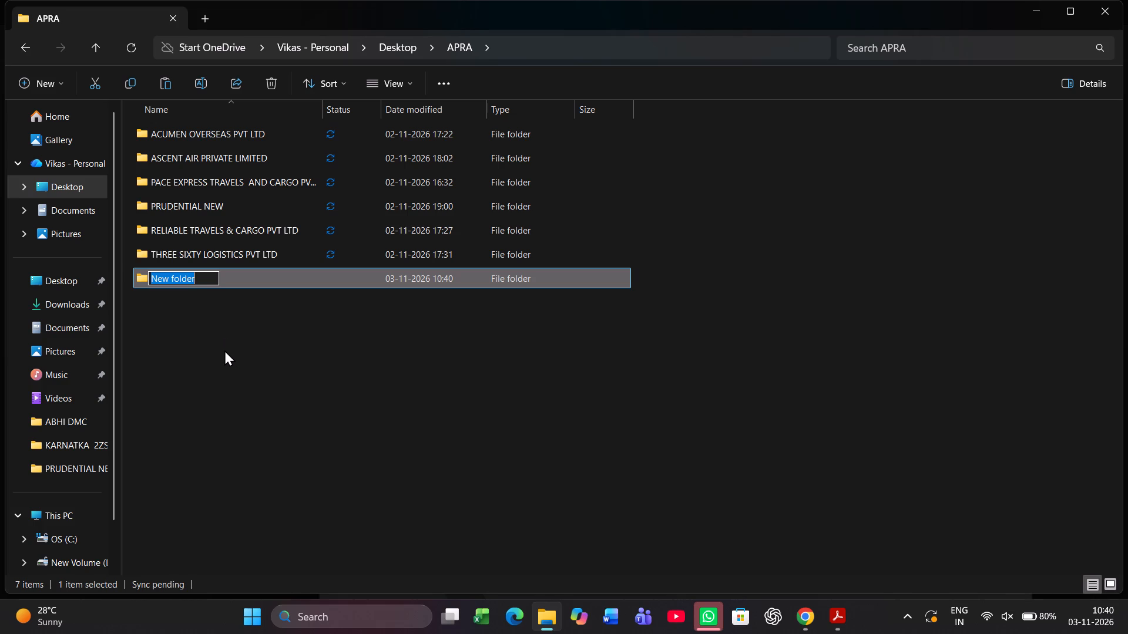
Switch to Chrome to check the company name in the GSTR 9-9C workbook, then return to the APRA folder.
key("alt+Tab")
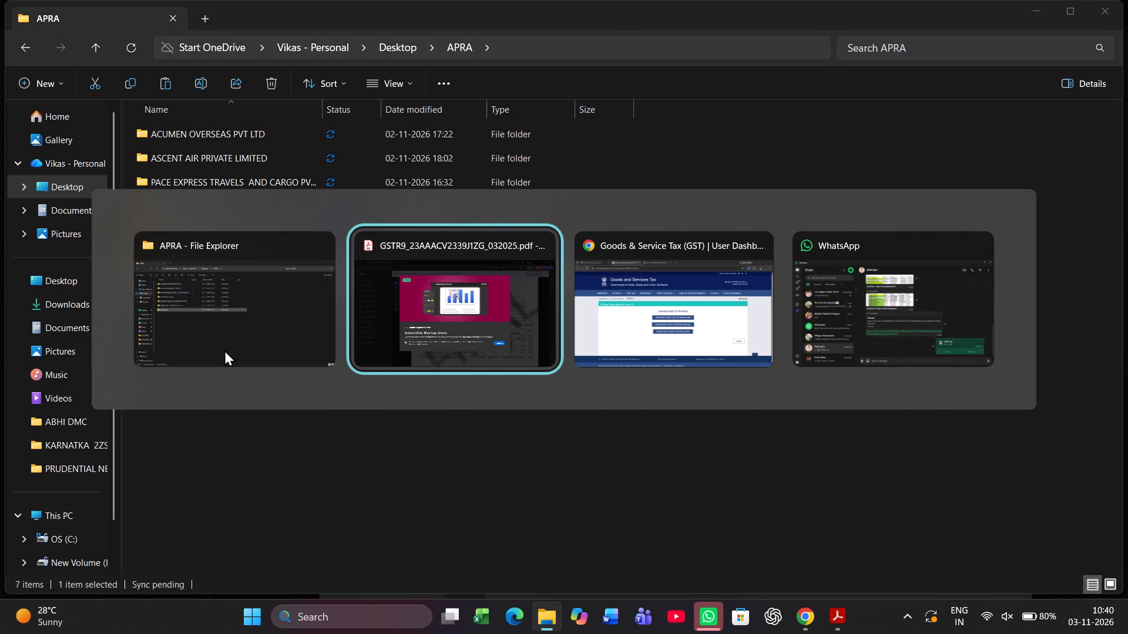
key("alt+Tab")
key("ctrl+Tab")
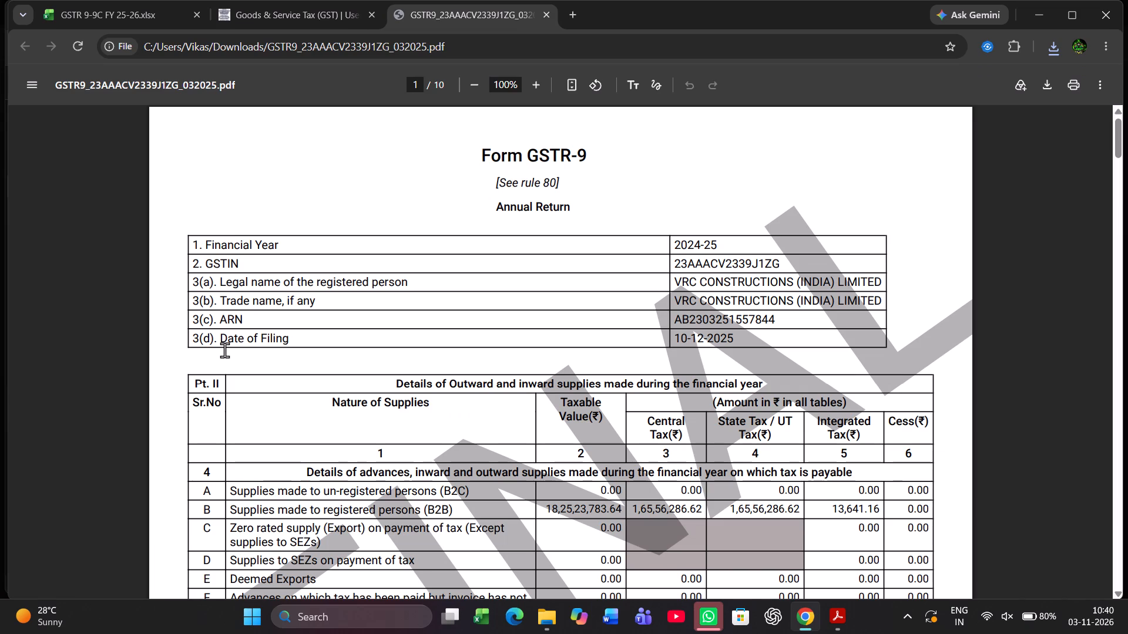
key("ctrl+Tab")
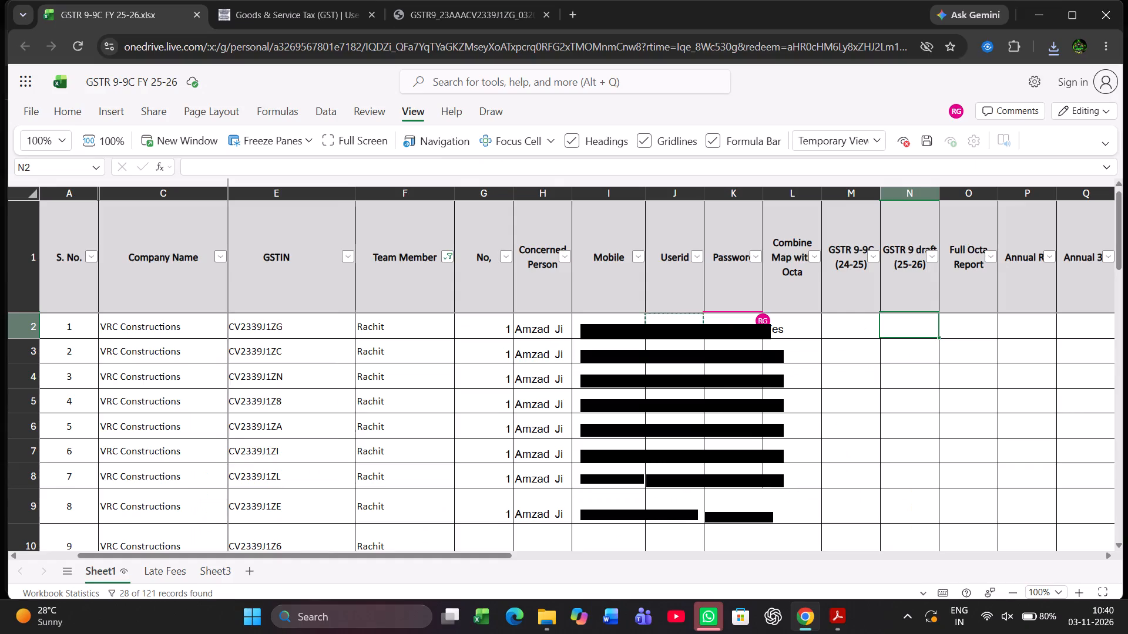
scroll(397, 394, "up", 1)
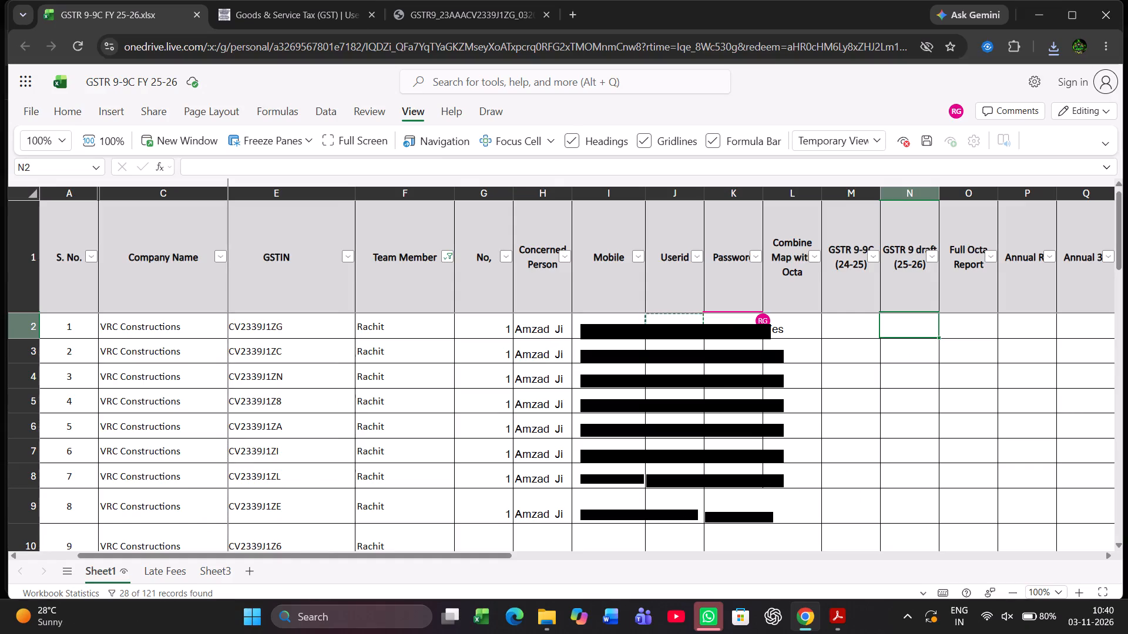
key("ctrl+Tab")
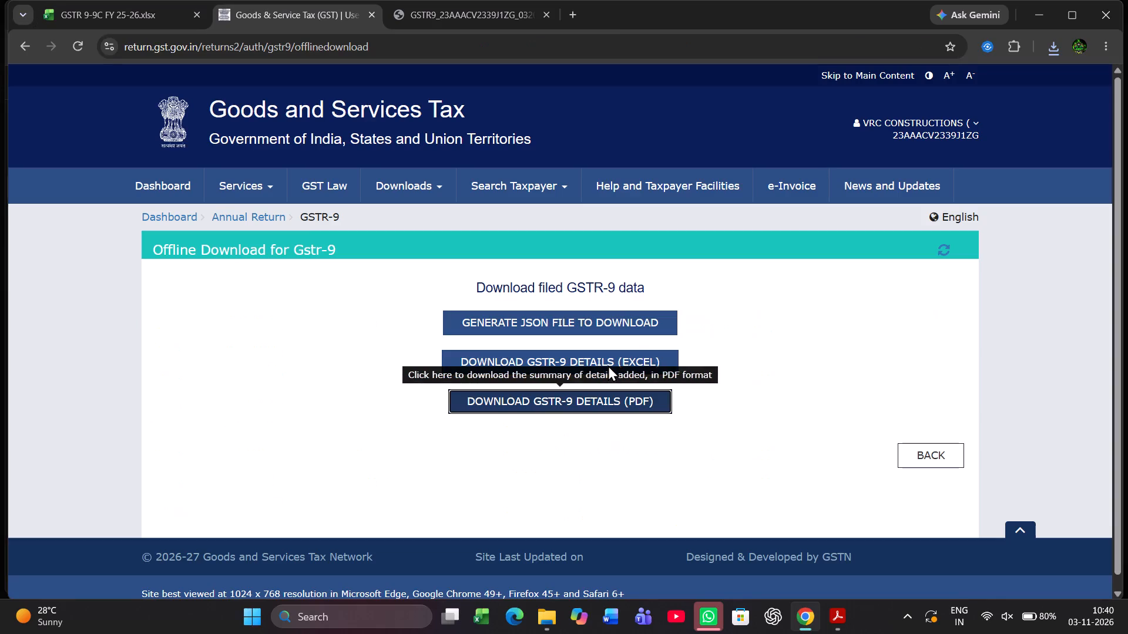
key("ctrl+Tab")
key("alt+Tab")
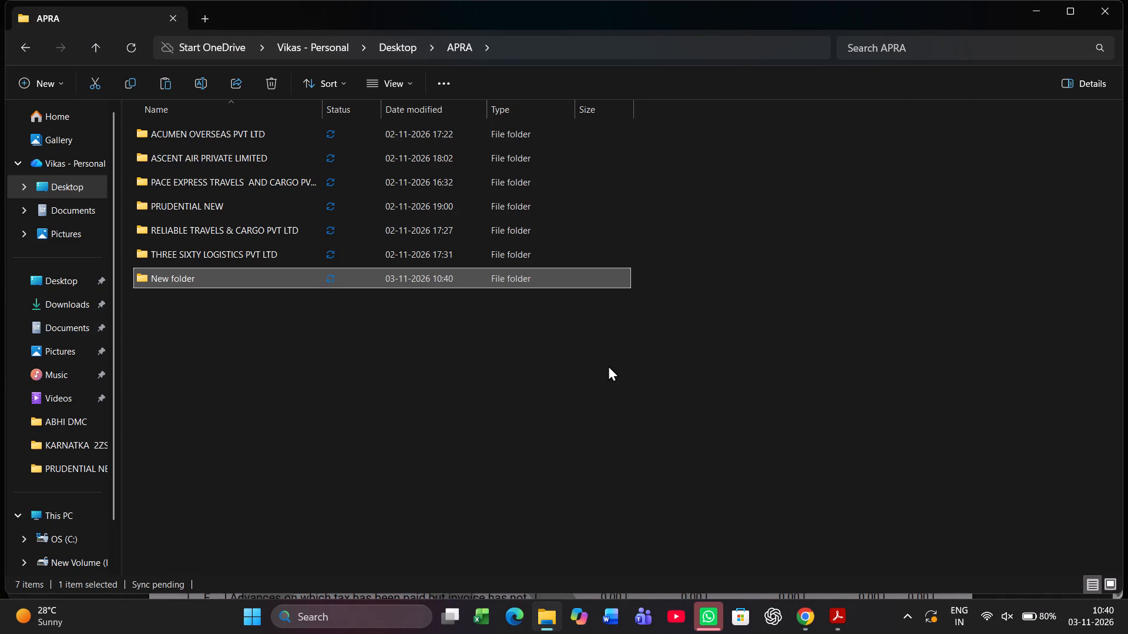
Name the new folder in APRA "VR CONSTRUCTIONS" and open it.
key("F2")
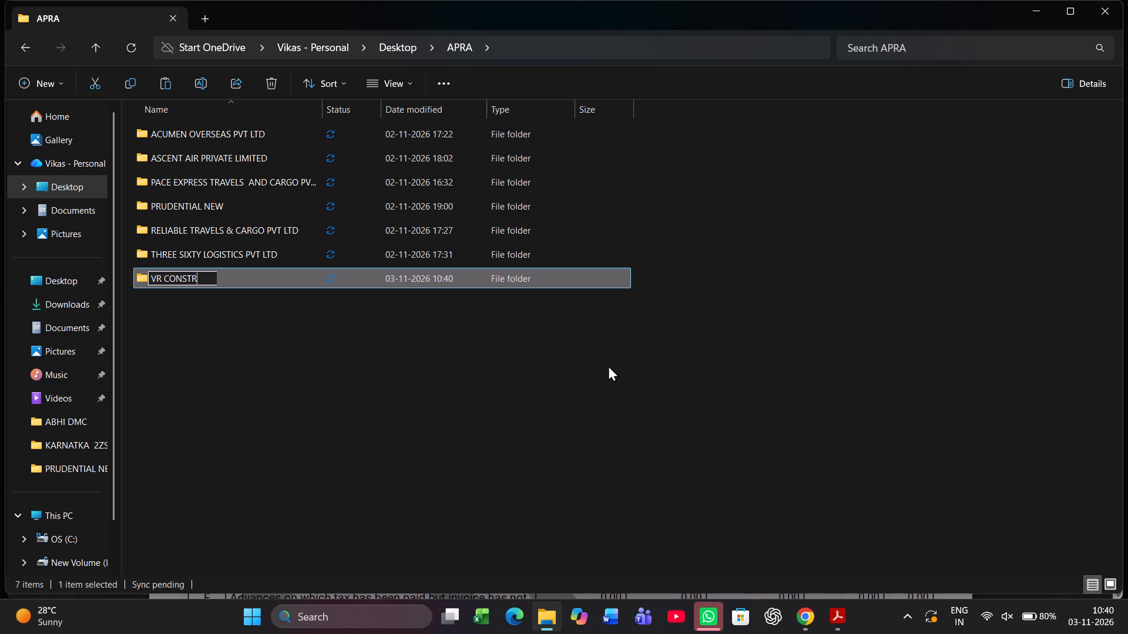
key("BackSpace")
type("UCTIONS")
key("Return")
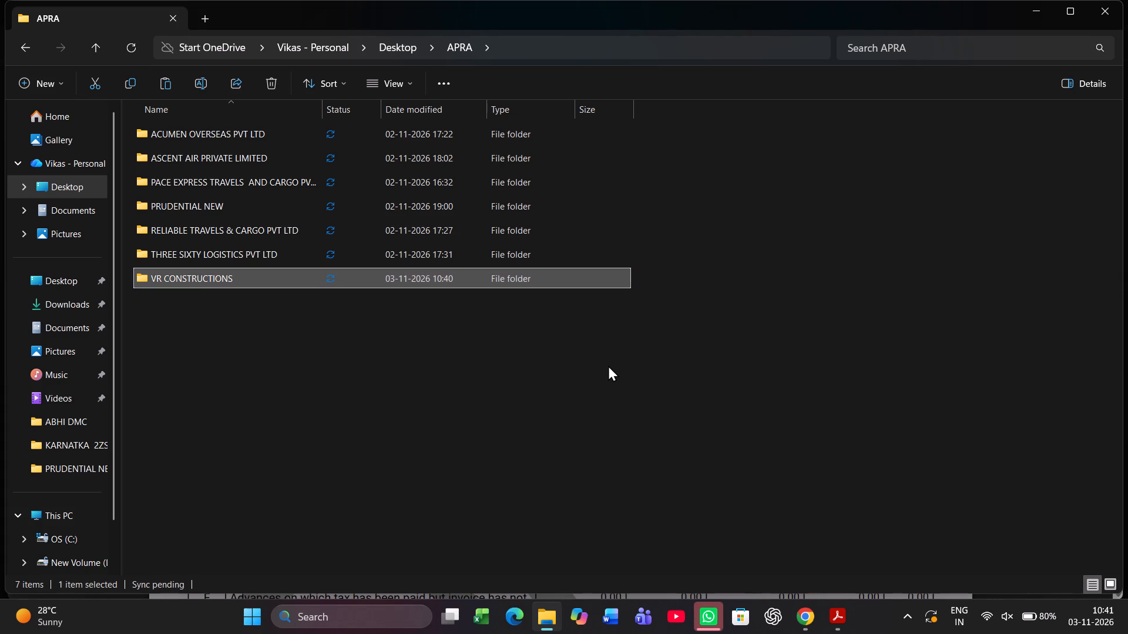
key("Return")
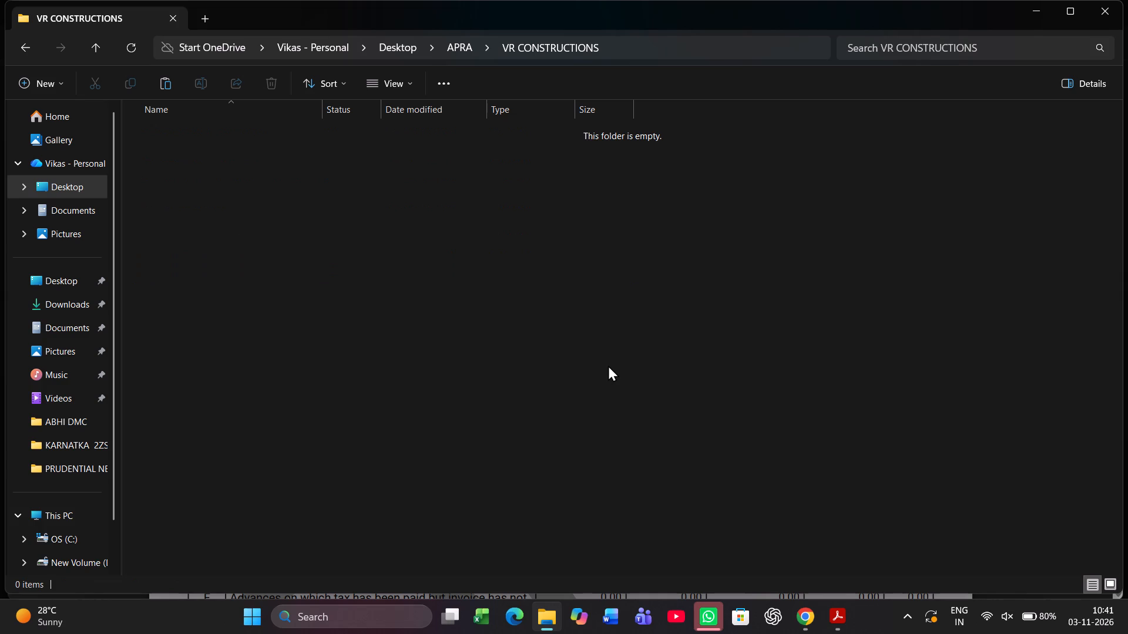
Create a folder named "MP" inside the VR CONSTRUCTIONS folder.
key("ctrl+shift+n")
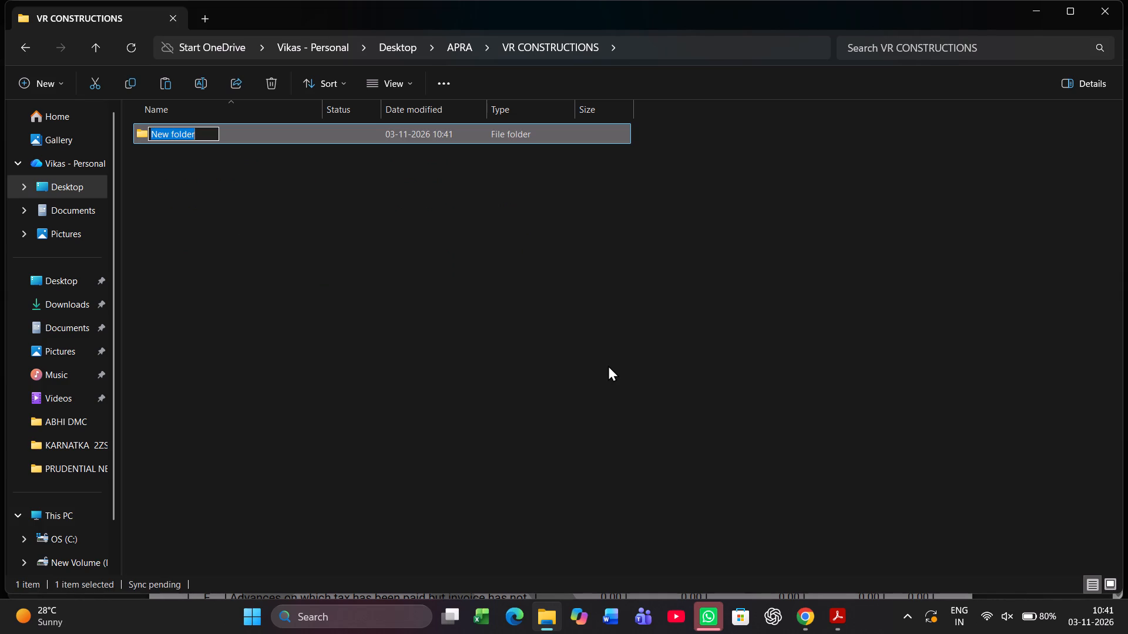
type("MP")
key("Return")
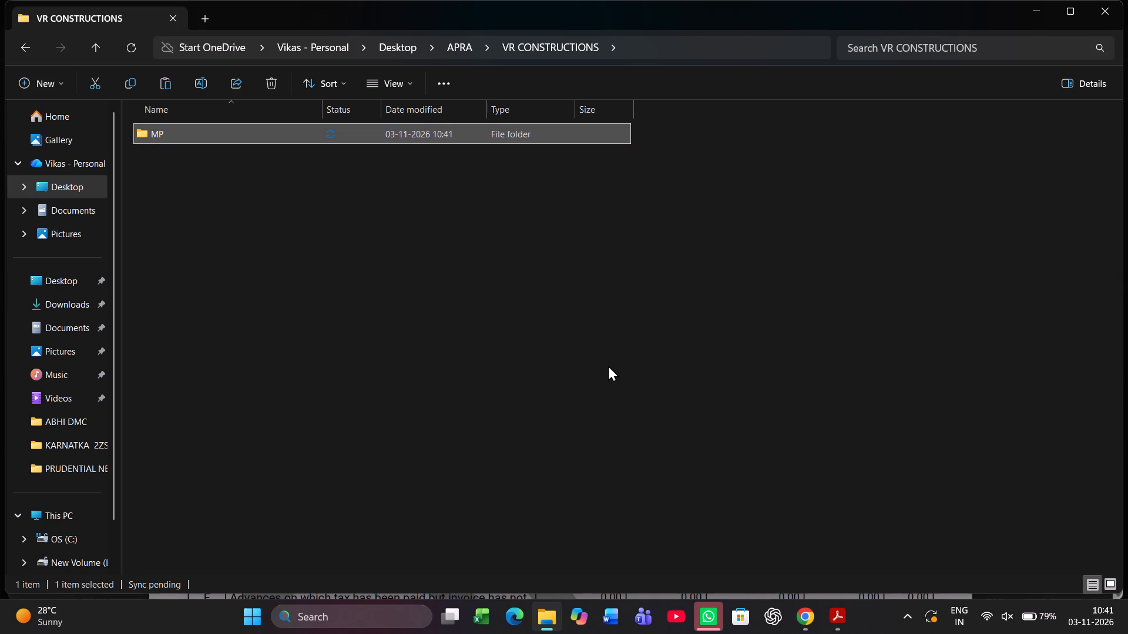
Switch to the GST portal in Chrome, leave the GSTR-9 download page, and search the annual returns for financial year 2024-25.
key("alt+Tab")
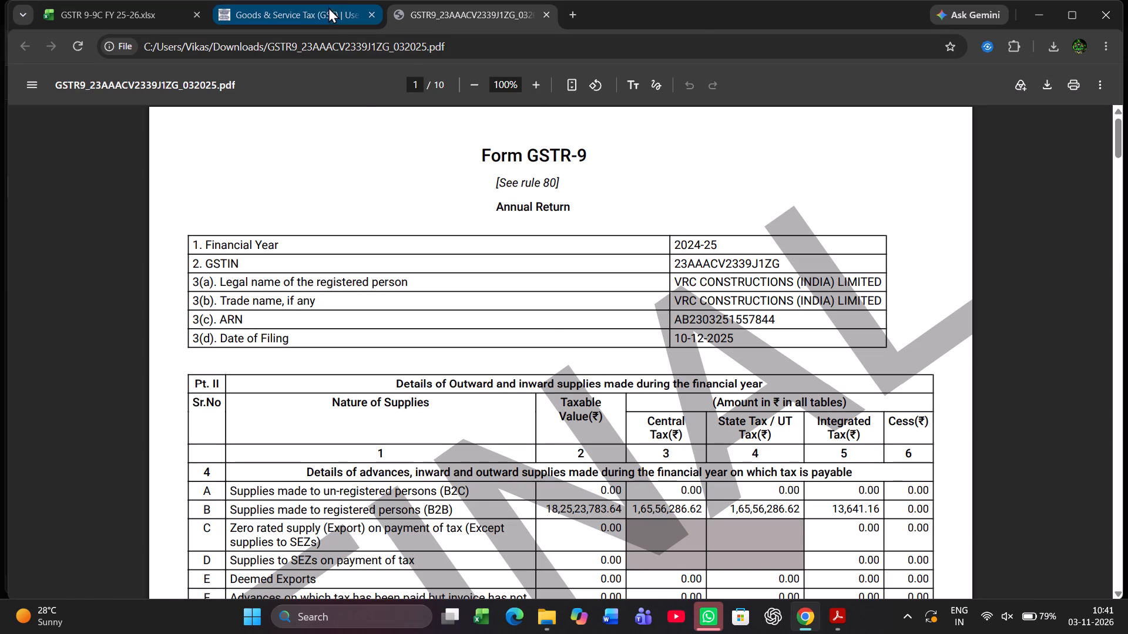
left_click(308, 8)
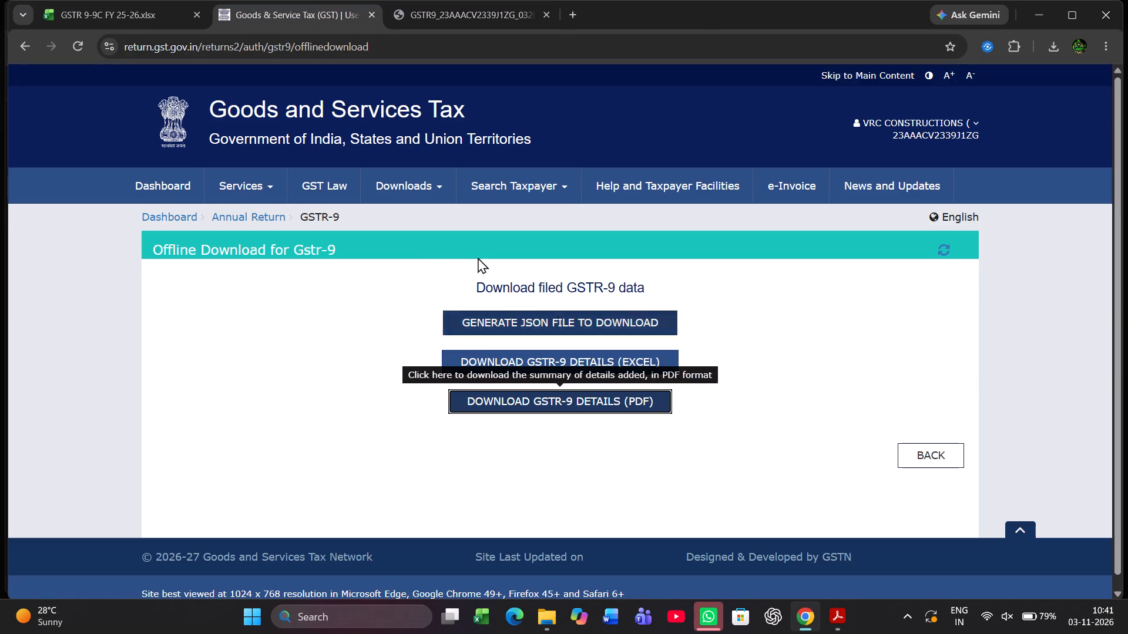
left_click(921, 454)
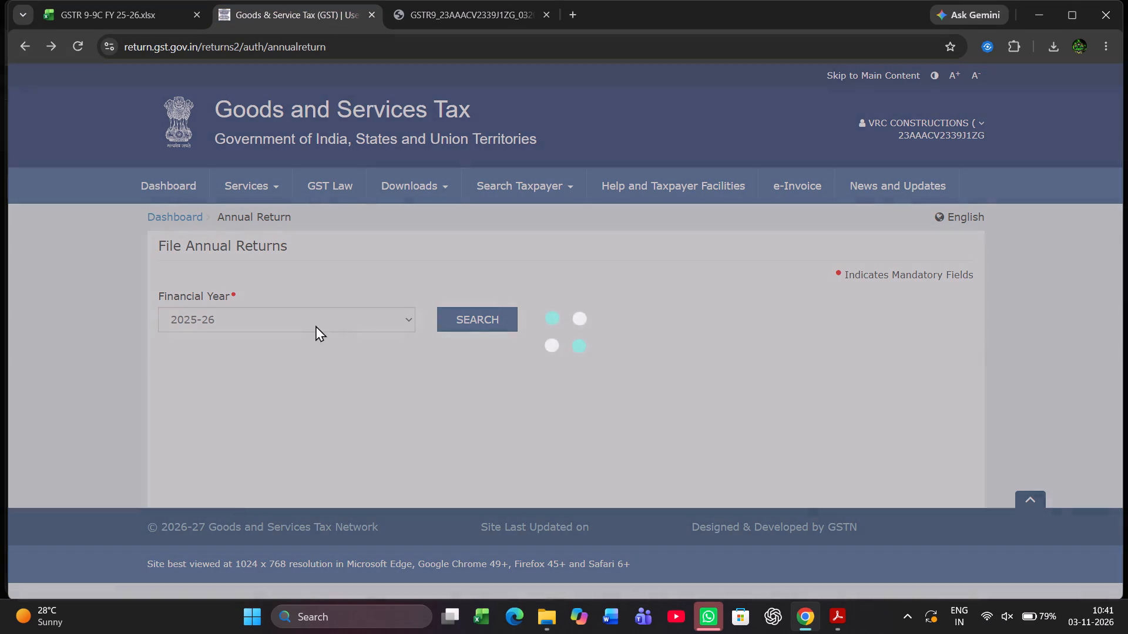
scroll(384, 317, "down", 1)
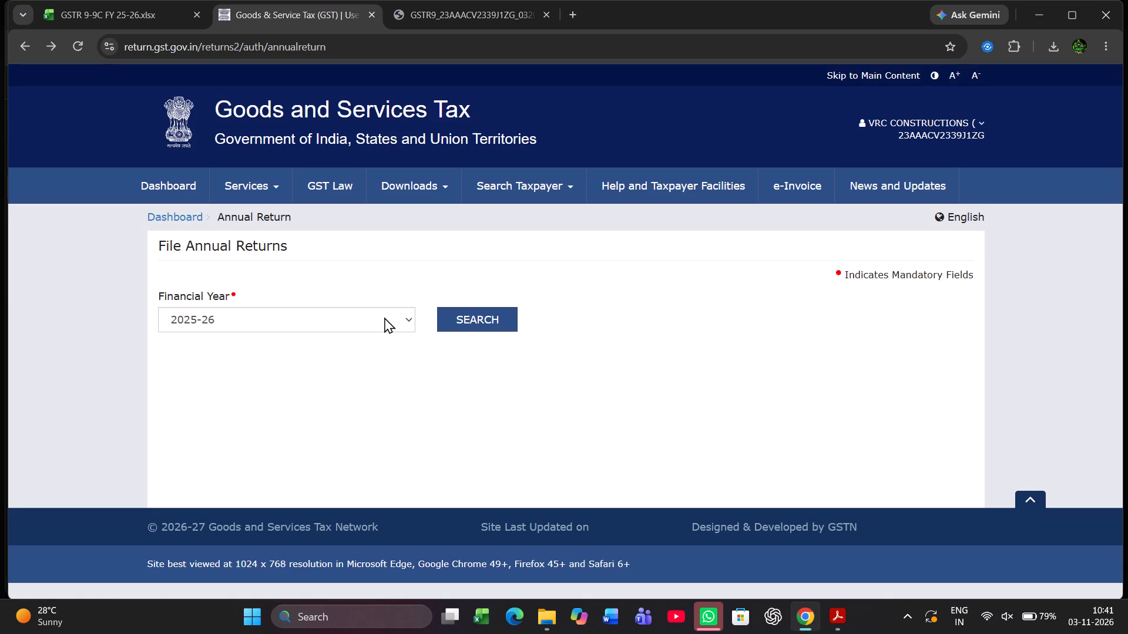
scroll(384, 317, "down", 1)
left_click(401, 319)
left_click(289, 353)
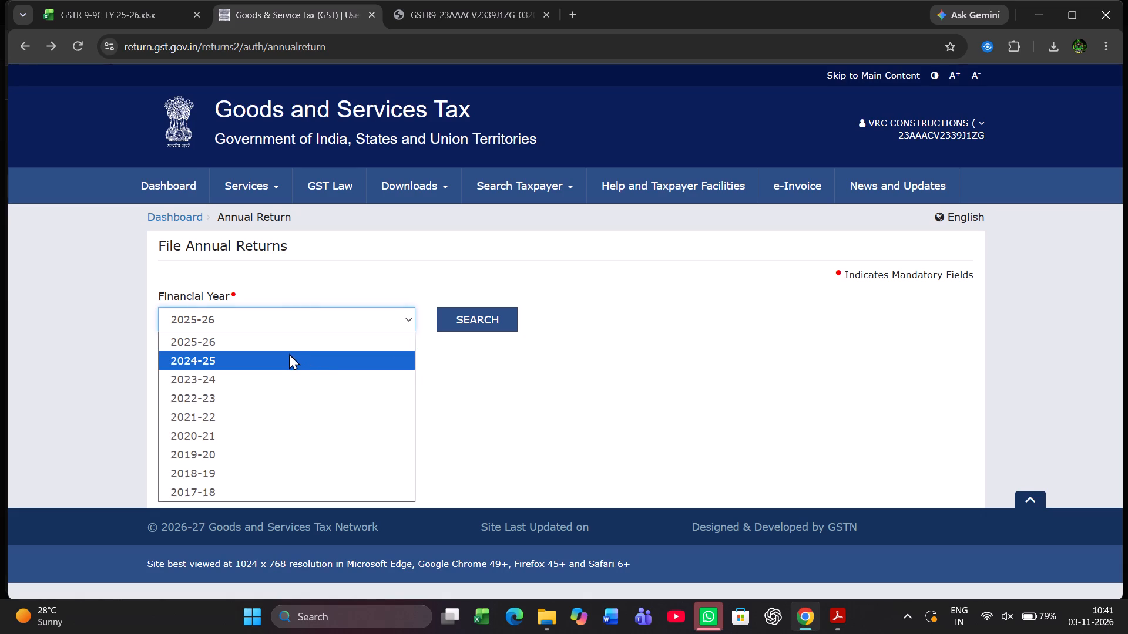
left_click(473, 318)
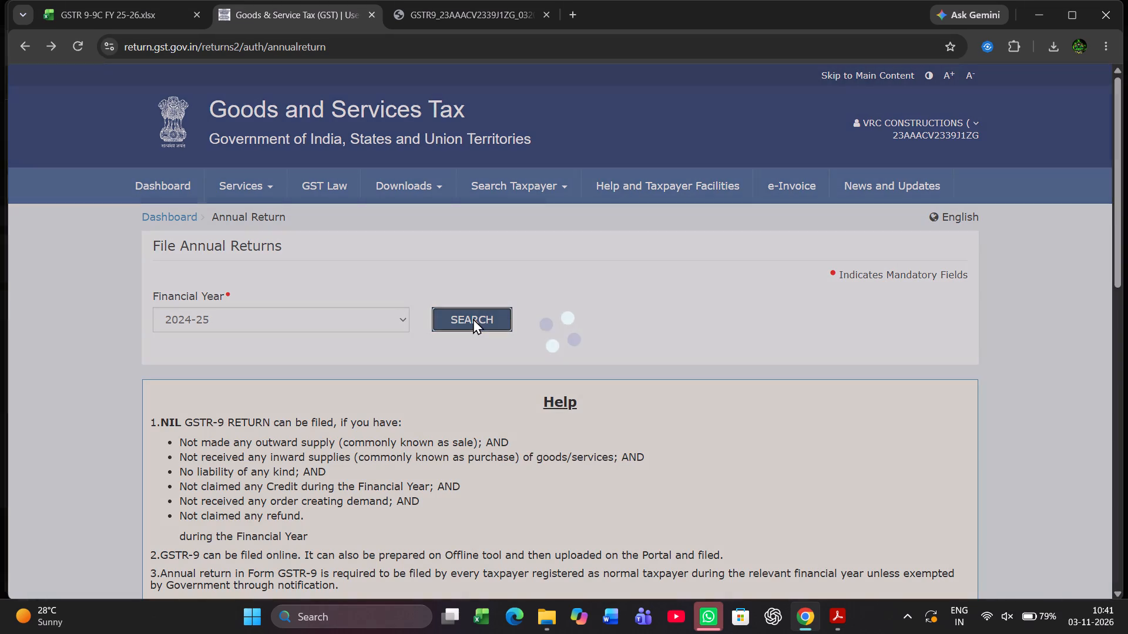
Open the GSTR-9C offline download page and download the filed GSTR-9C as a PDF.
scroll(461, 385, "down", 2)
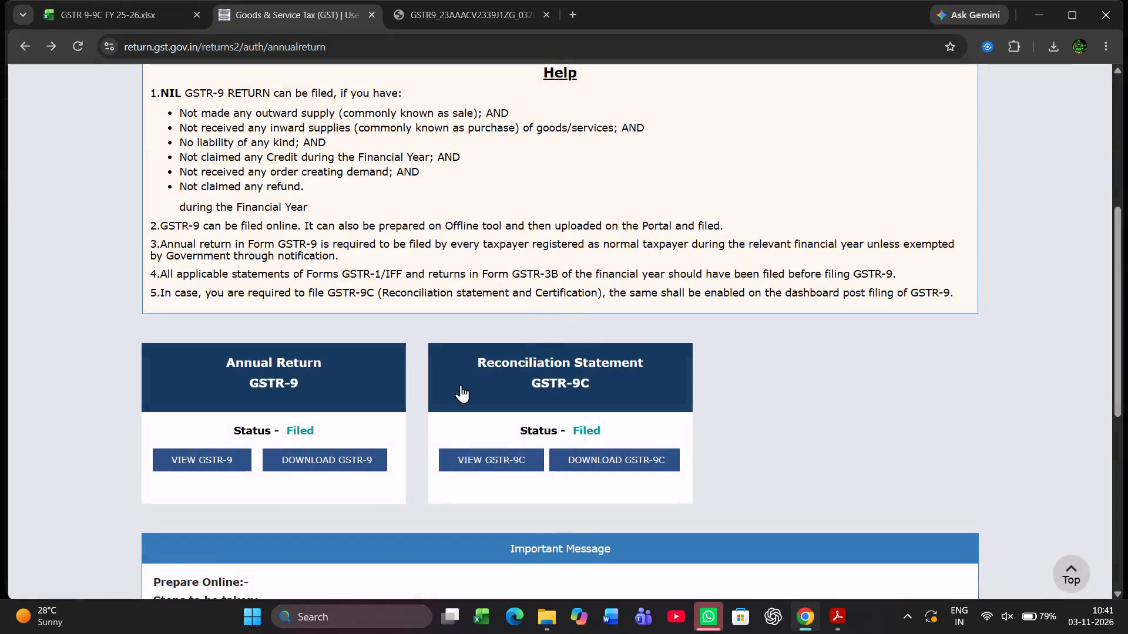
scroll(461, 385, "down", 1)
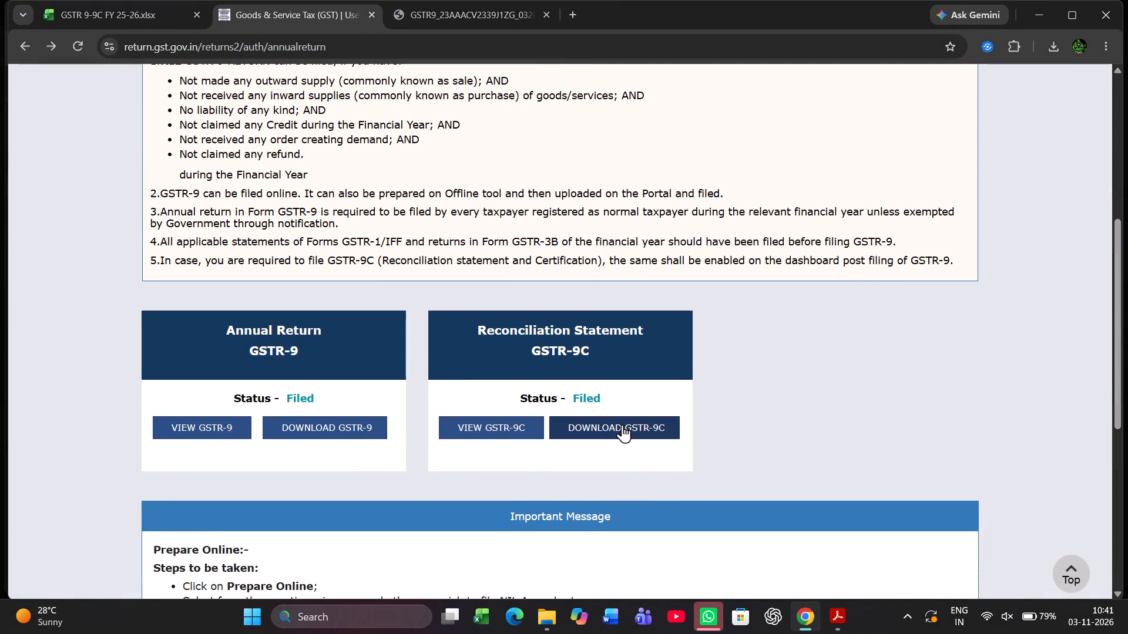
left_click(622, 424)
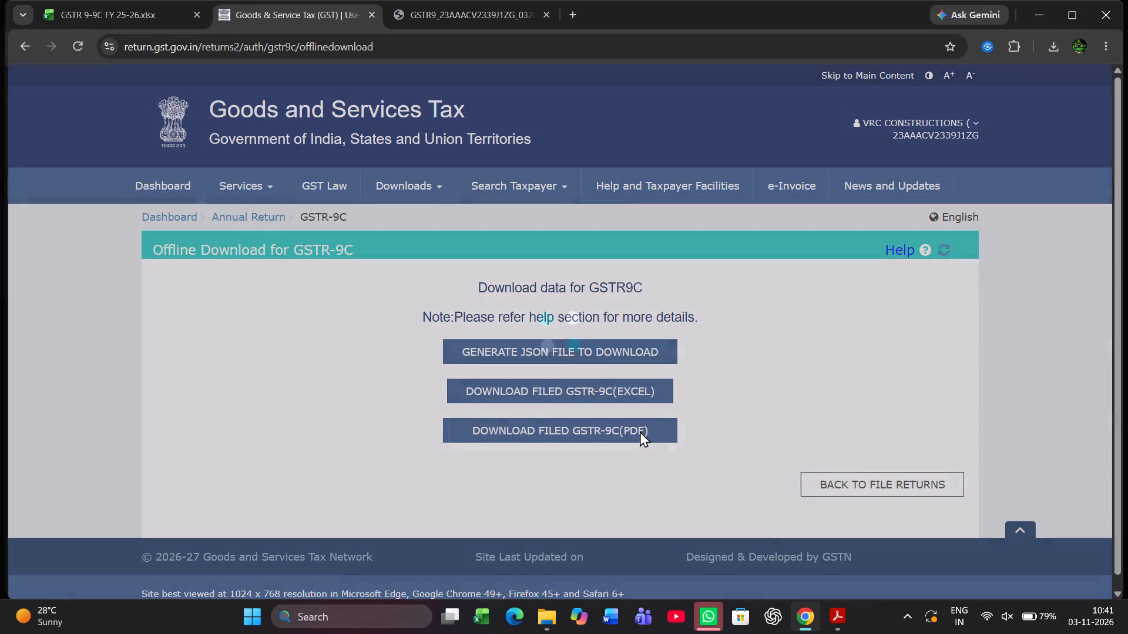
left_click(595, 430)
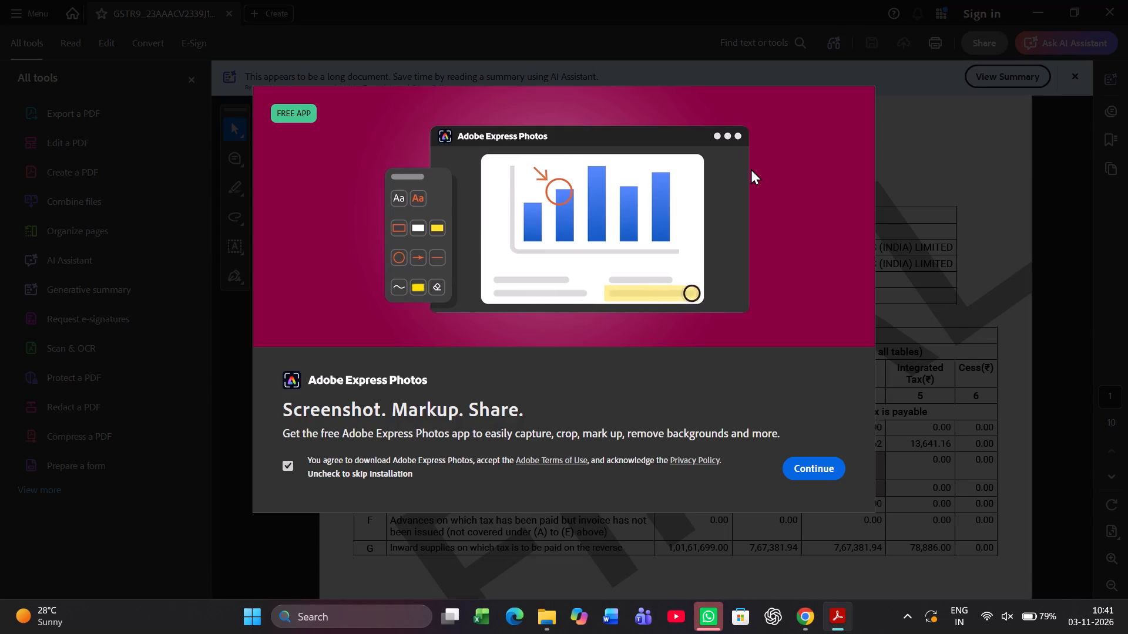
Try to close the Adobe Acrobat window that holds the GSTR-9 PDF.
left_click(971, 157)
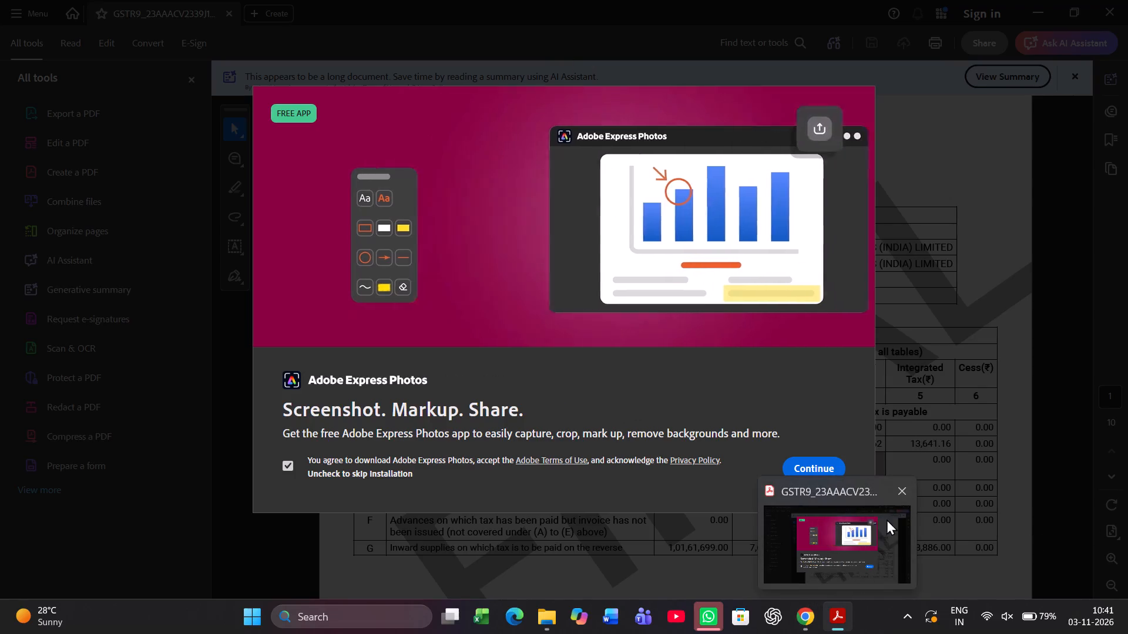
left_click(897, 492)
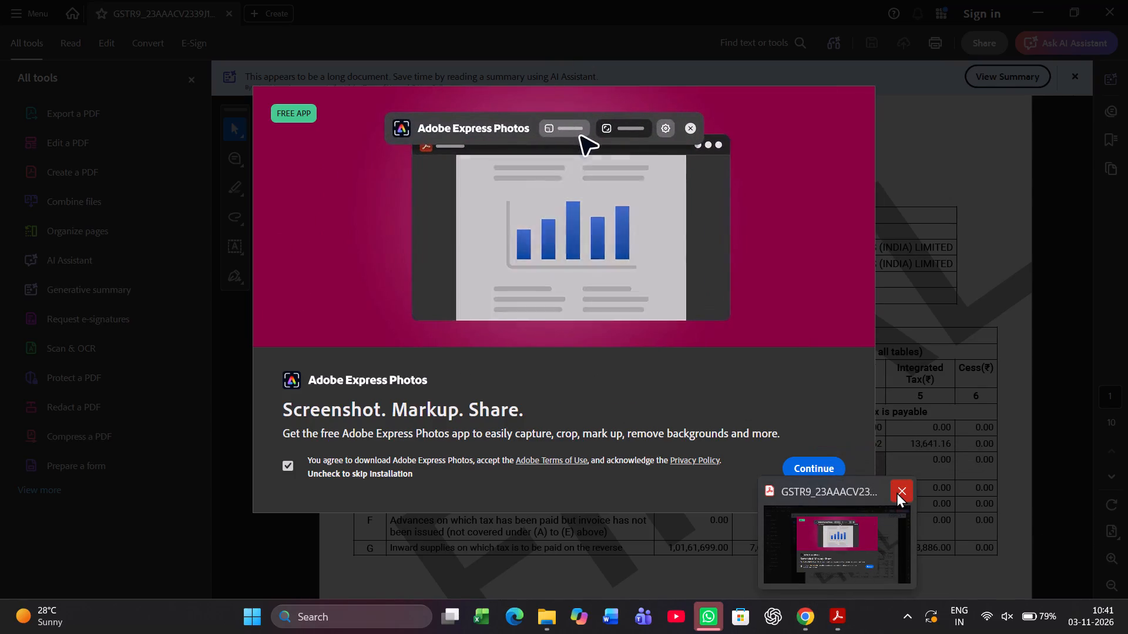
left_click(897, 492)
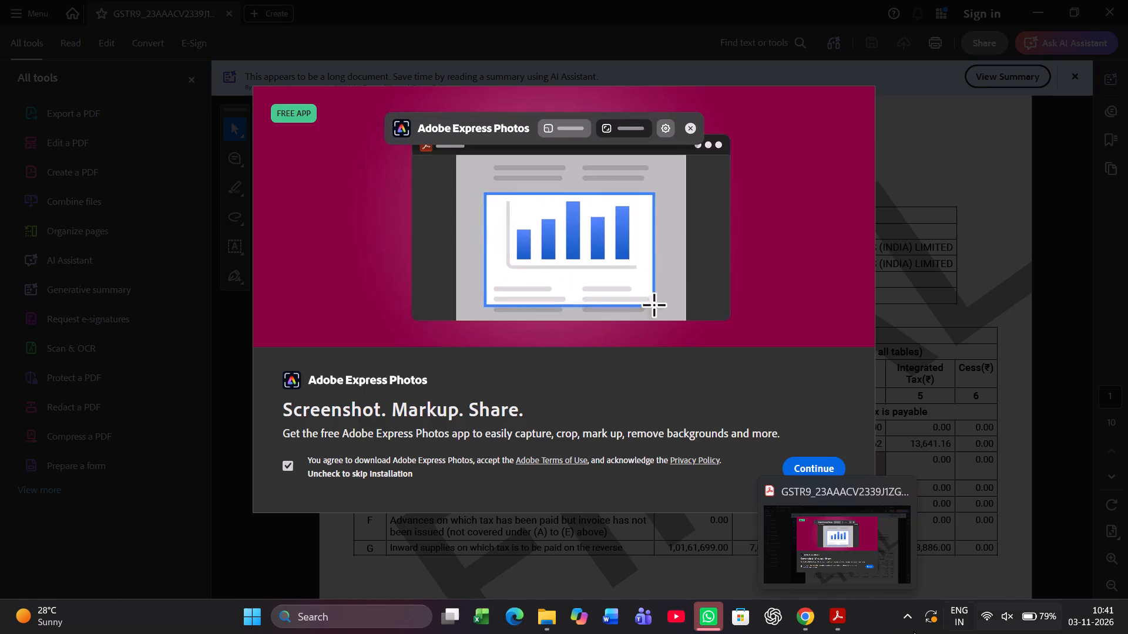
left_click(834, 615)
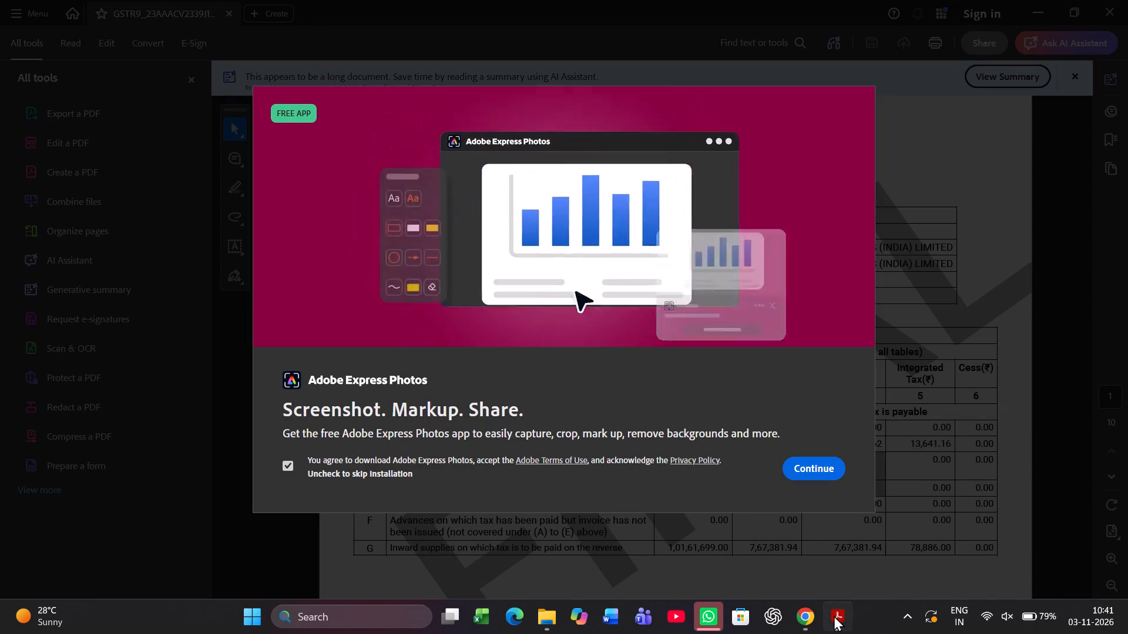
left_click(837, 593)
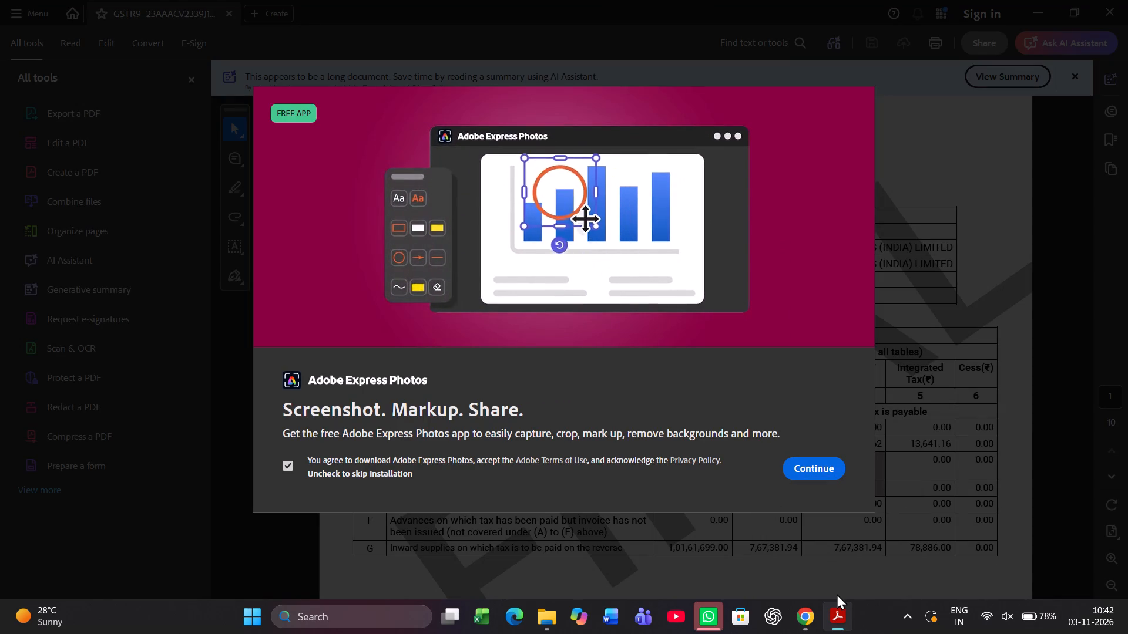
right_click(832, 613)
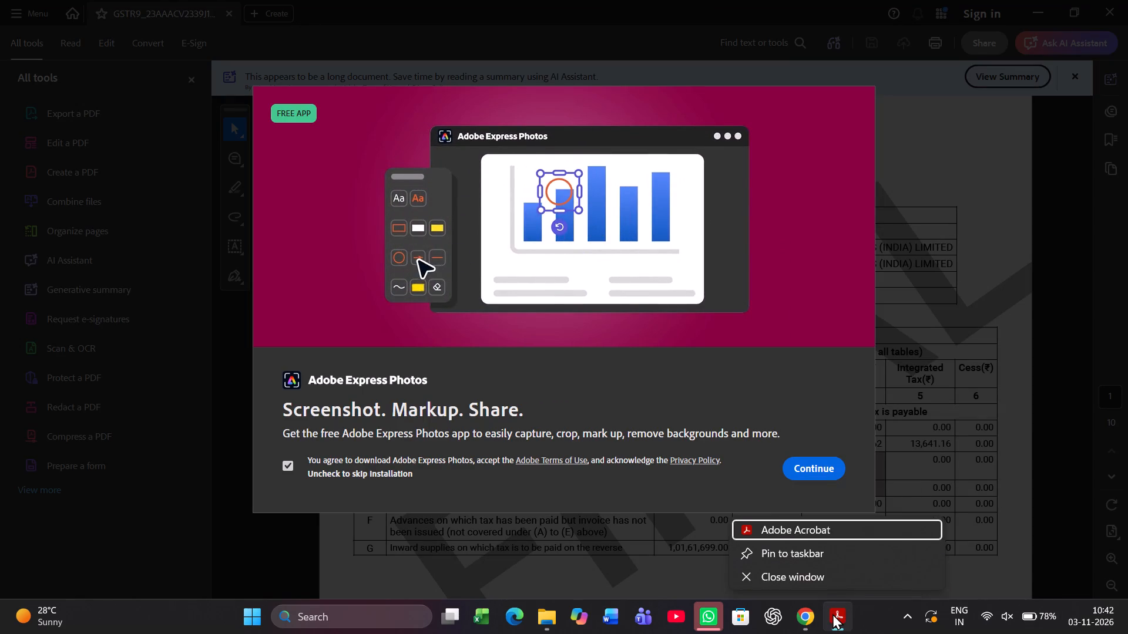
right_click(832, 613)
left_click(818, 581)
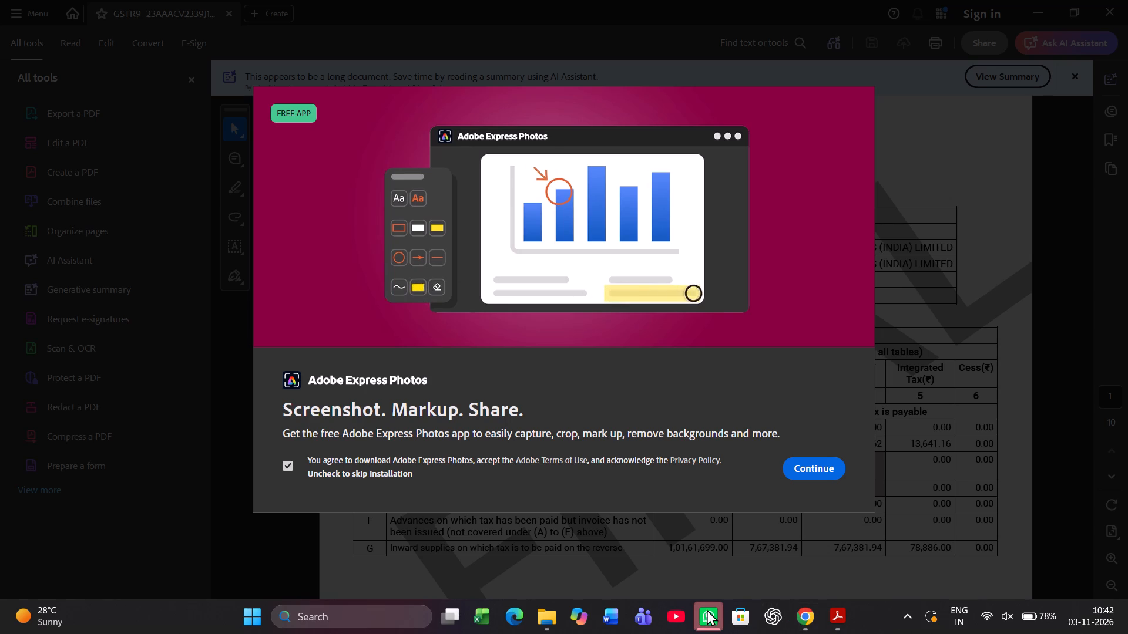
Switch to File Explorer, cut the downloaded GSTR-9C and GSTR-9 PDFs from Downloads in a second window, and return to the VR CONSTRUCTIONS folder.
left_click(798, 611)
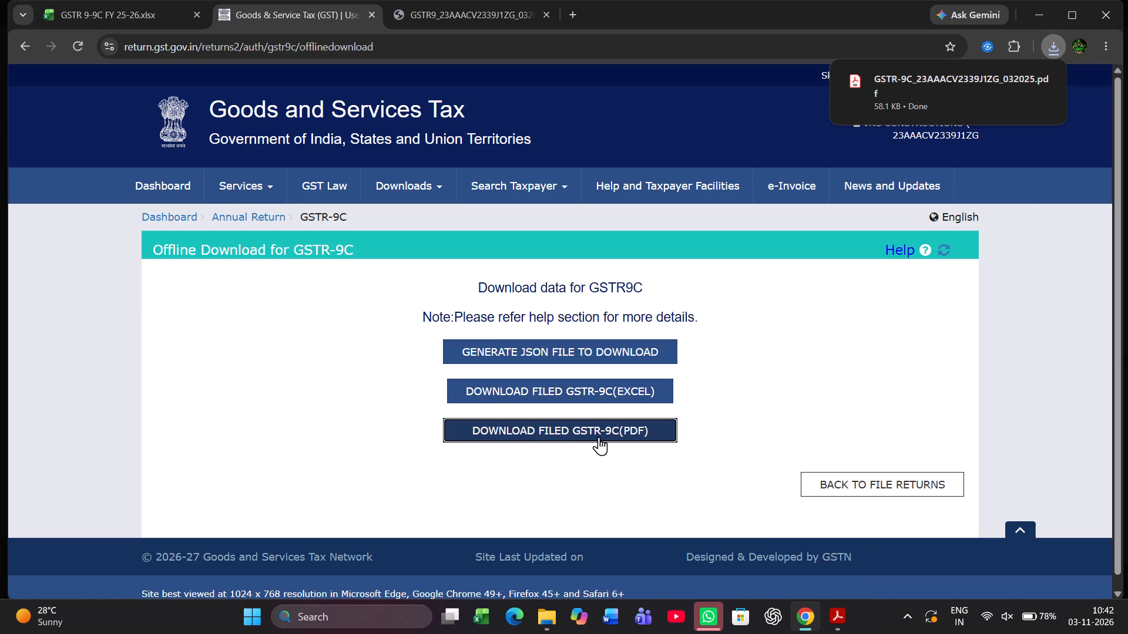
key("alt+Tab")
key("alt+Tab")
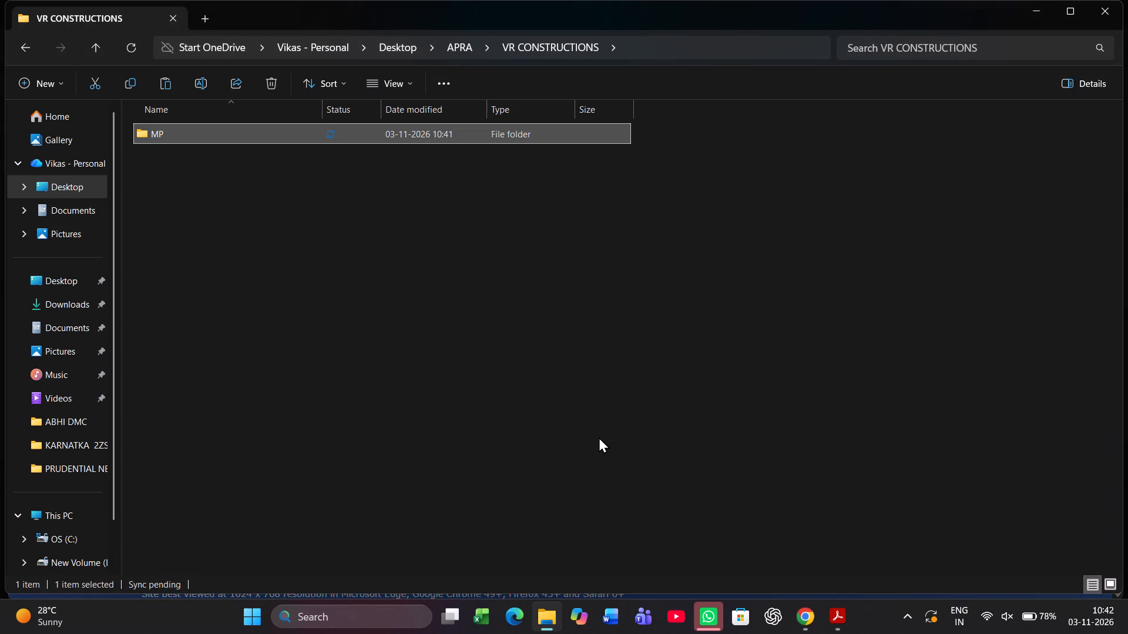
key("ctrl+n")
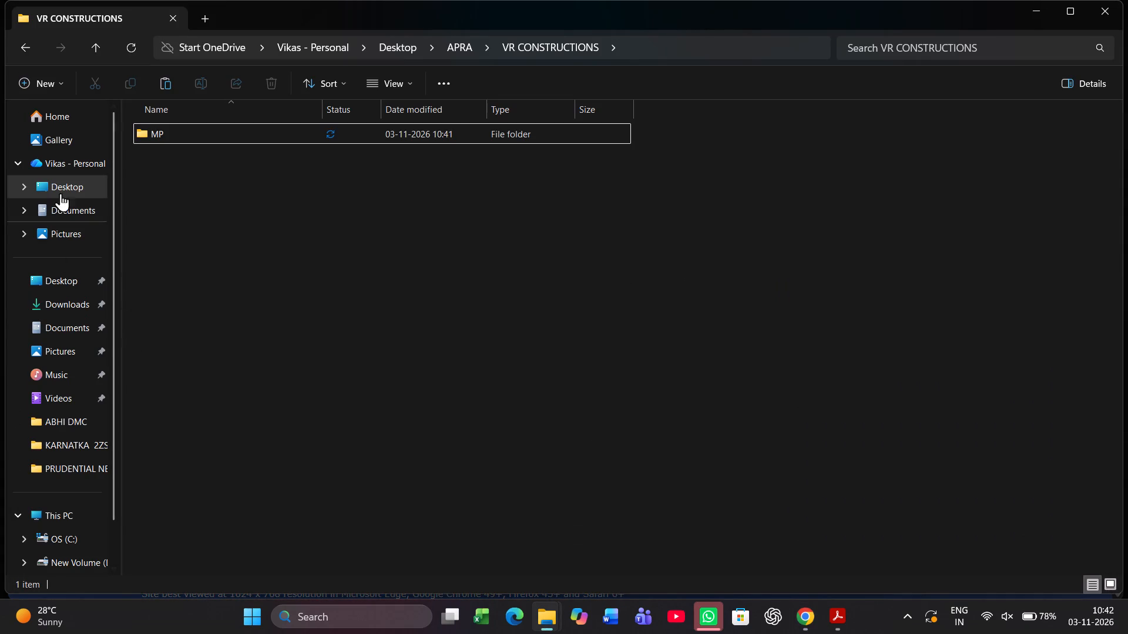
left_click(69, 307)
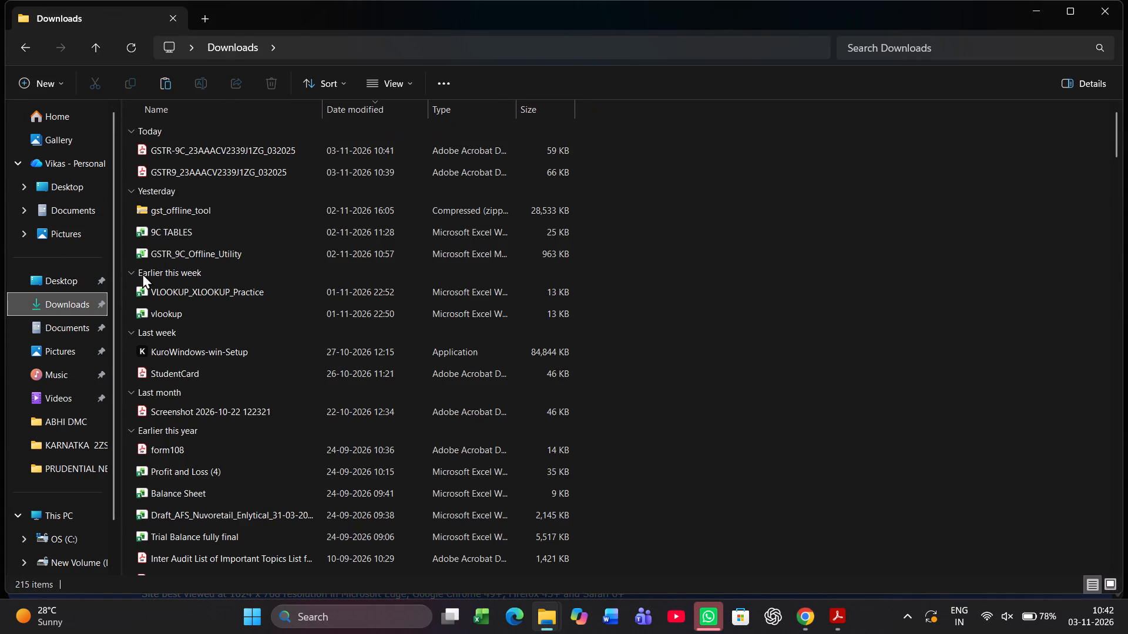
left_click(234, 142)
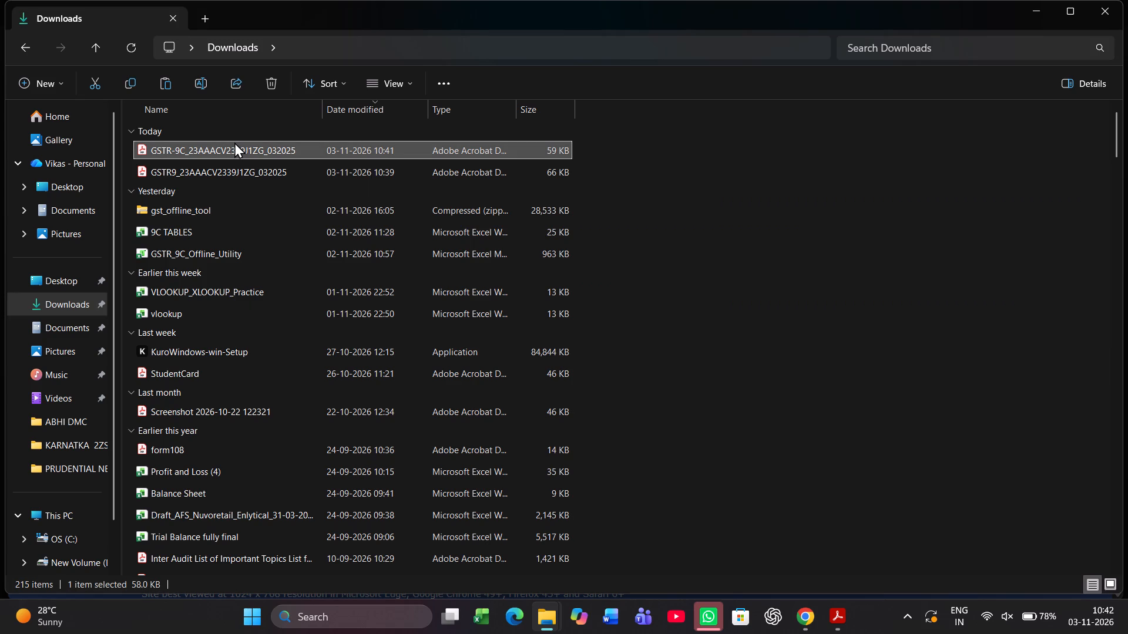
key("shift+Down")
key("ctrl+x")
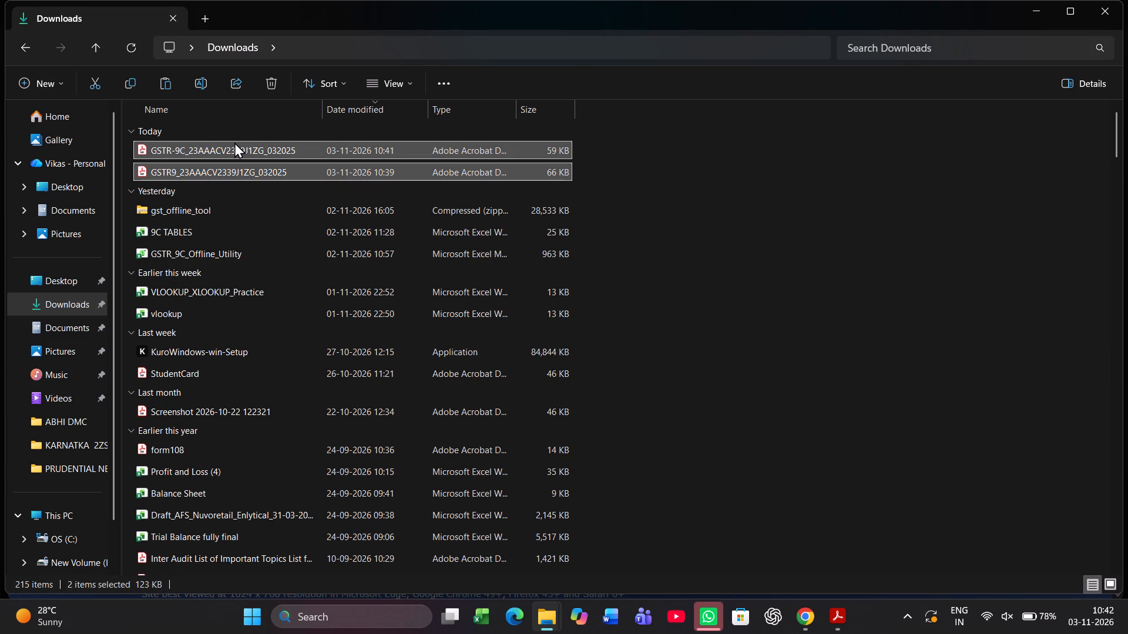
key("alt+Tab")
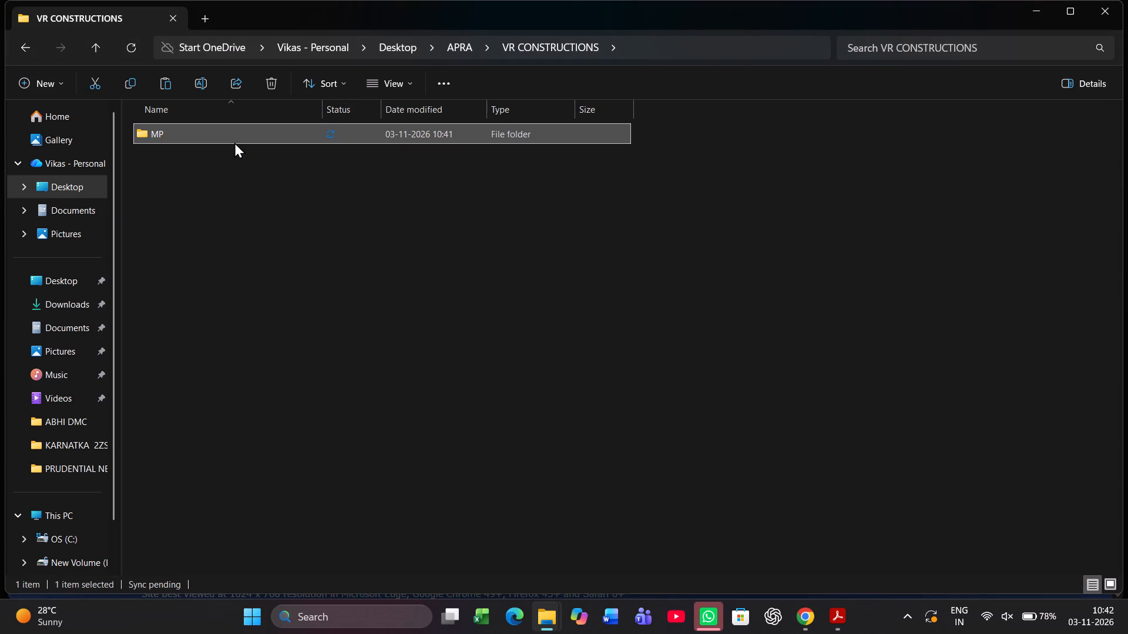
In File Explorer, open the MP folder and paste the cut GSTR-9 and GSTR-9C PDFs into it.
key("Return")
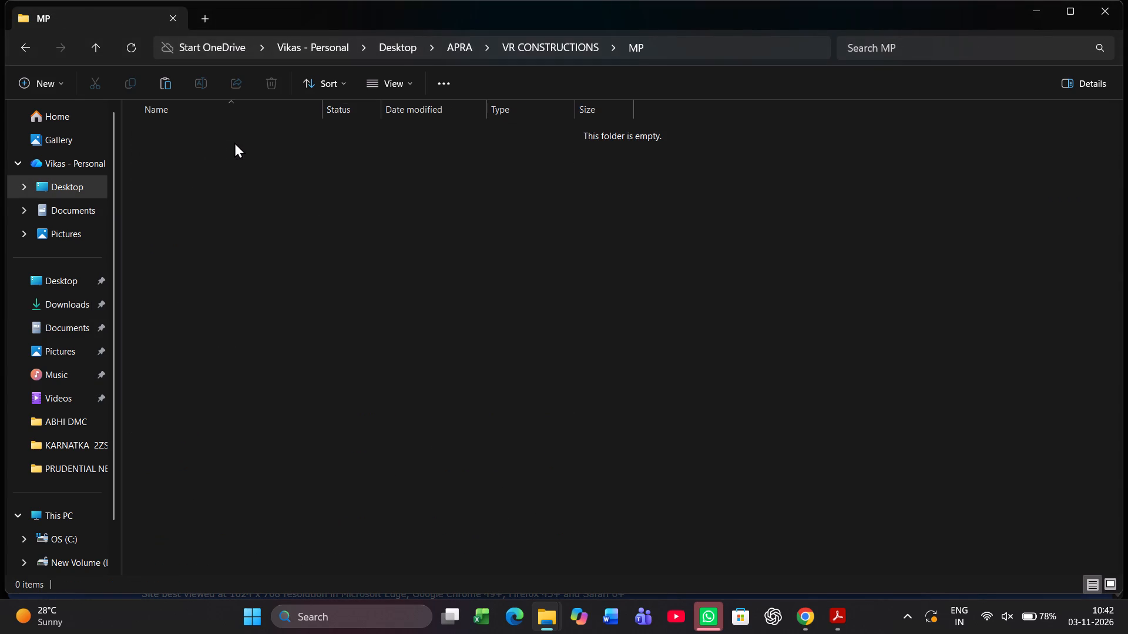
key("ctrl+v")
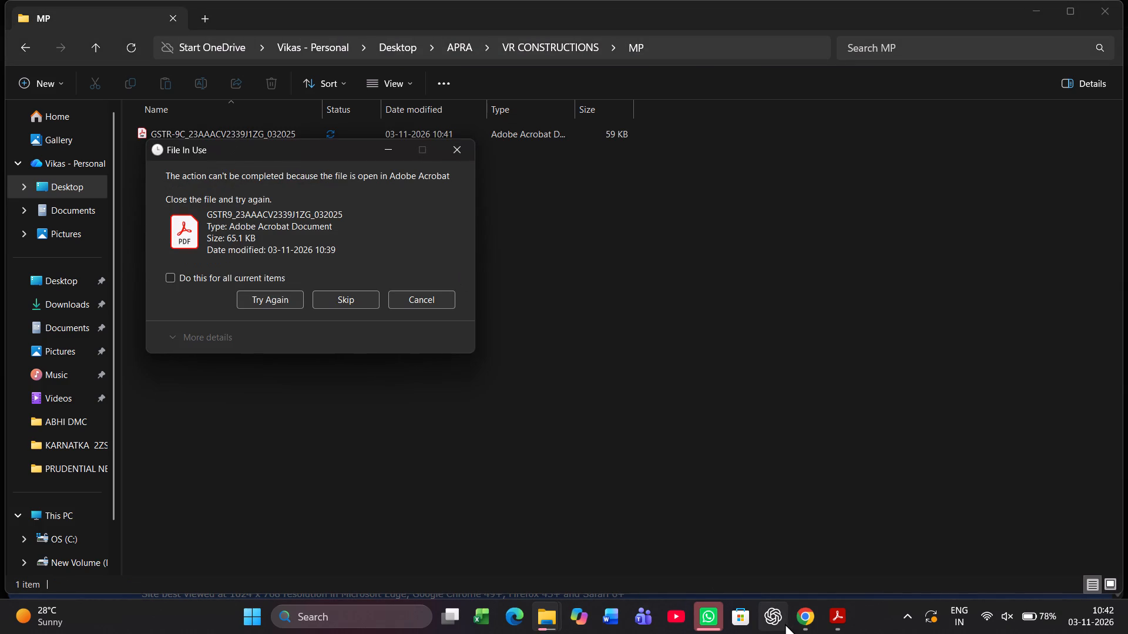
Switch to Adobe Acrobat, continue through the Adobe Express Photos offer, and close the window with the GSTR-9 PDF.
left_click(833, 616)
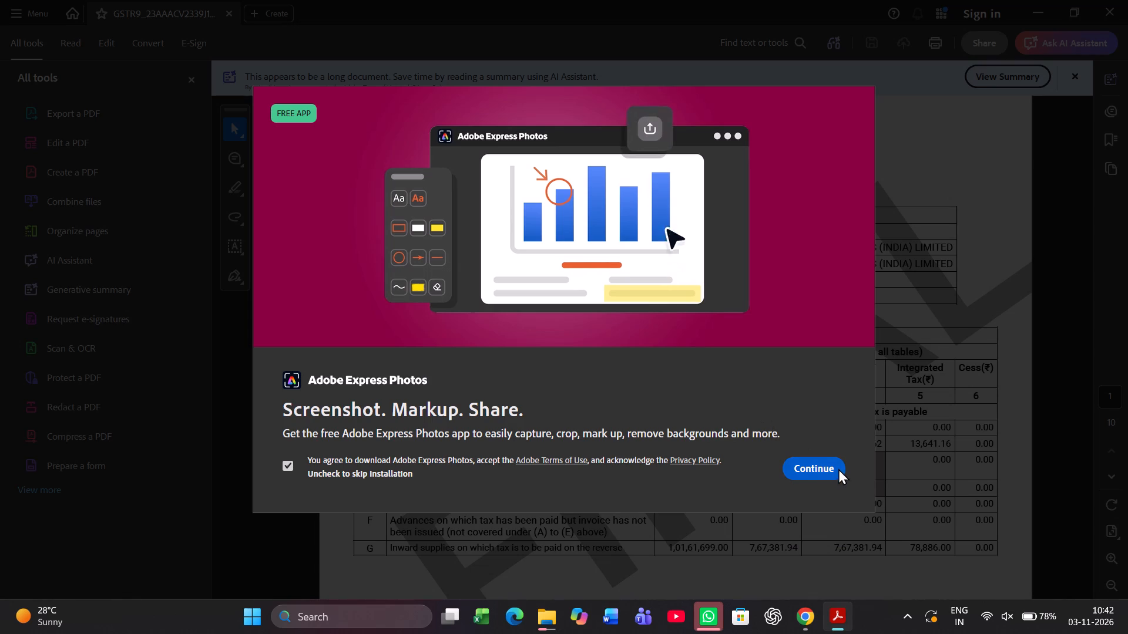
left_click(825, 473)
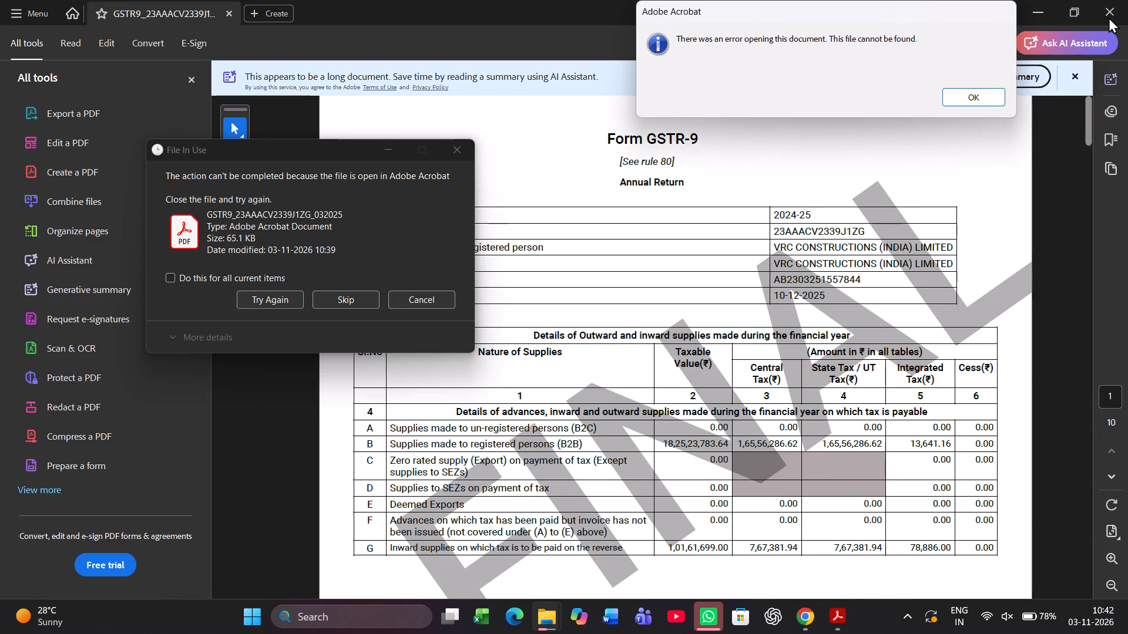
left_click(990, 99)
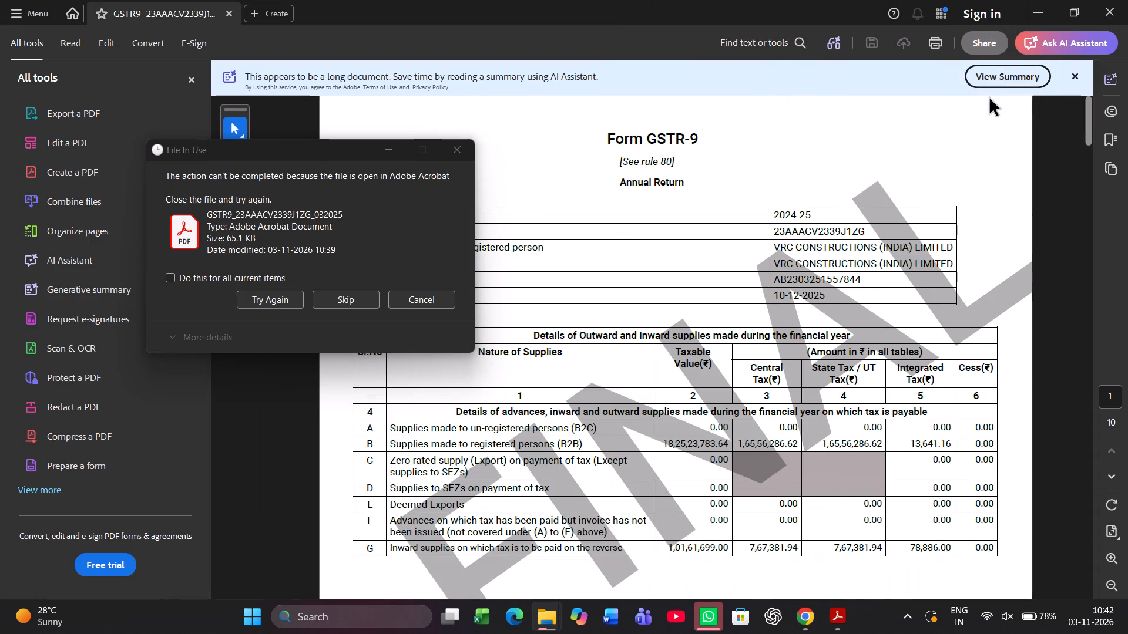
left_click(1103, 12)
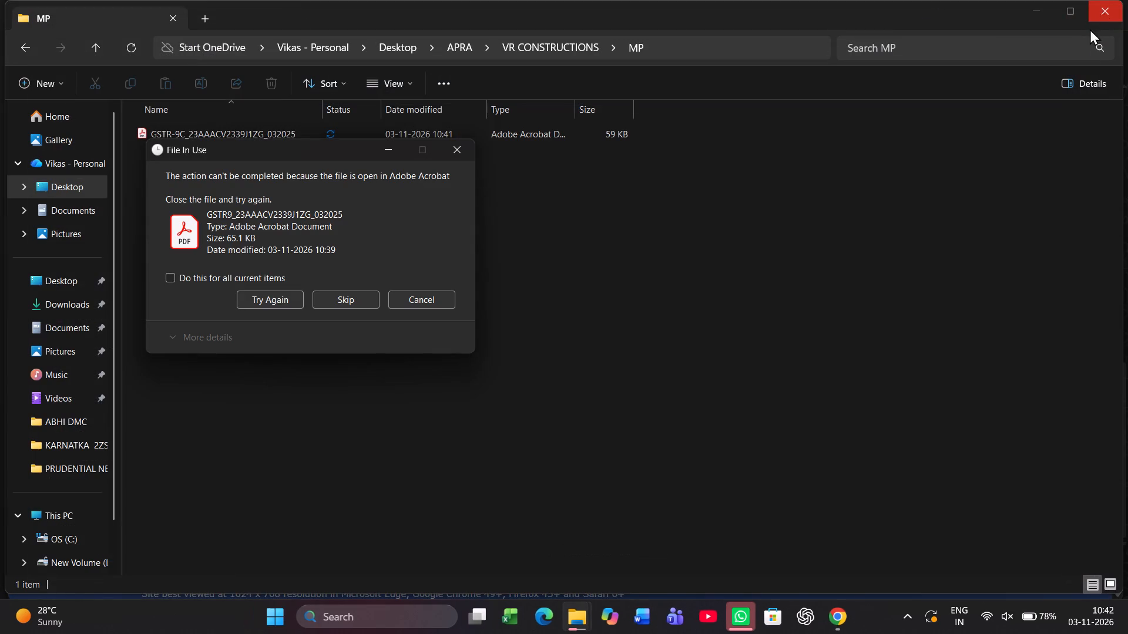
Retry moving the GSTR-9 PDF into the MP folder.
left_click(270, 298)
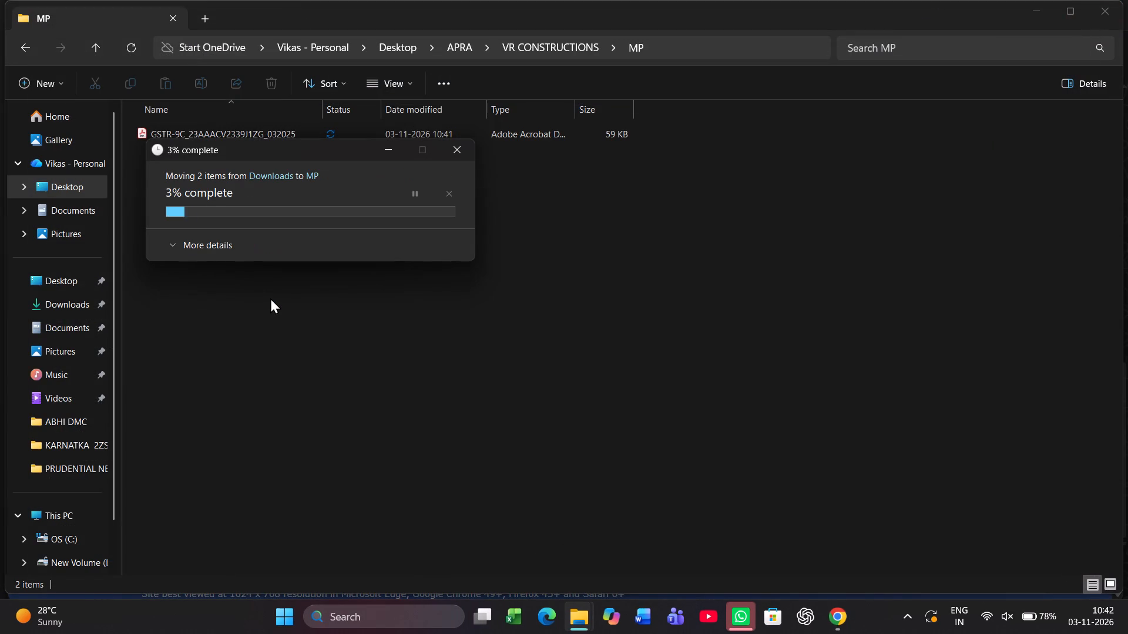
left_click(430, 347)
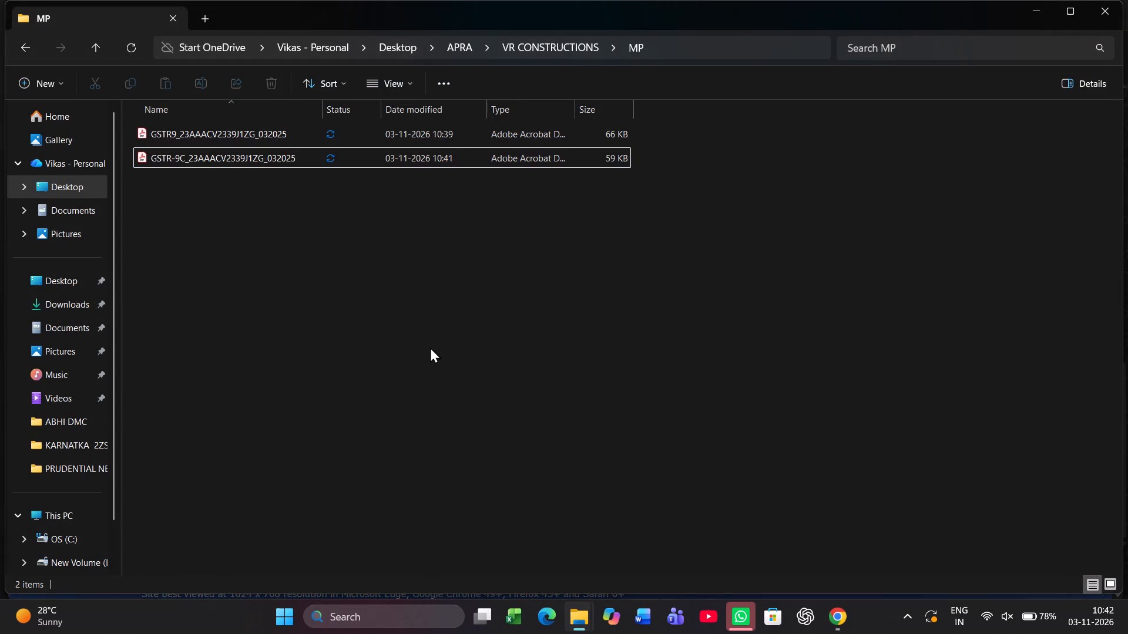
Switch to Chrome and go back from the GSTR-9C download page to the File Annual Returns page.
key("alt+Tab")
key("alt+Tab")
key("ctrl+Tab")
key("alt+Tab")
key("alt+Tab")
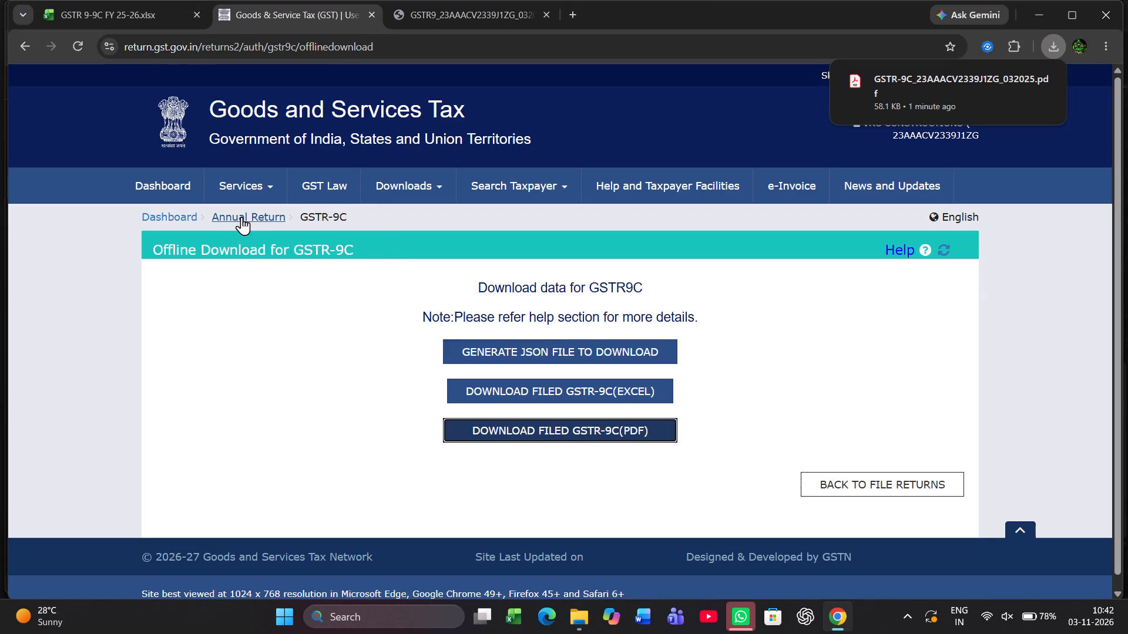
scroll(864, 450, "down", 2)
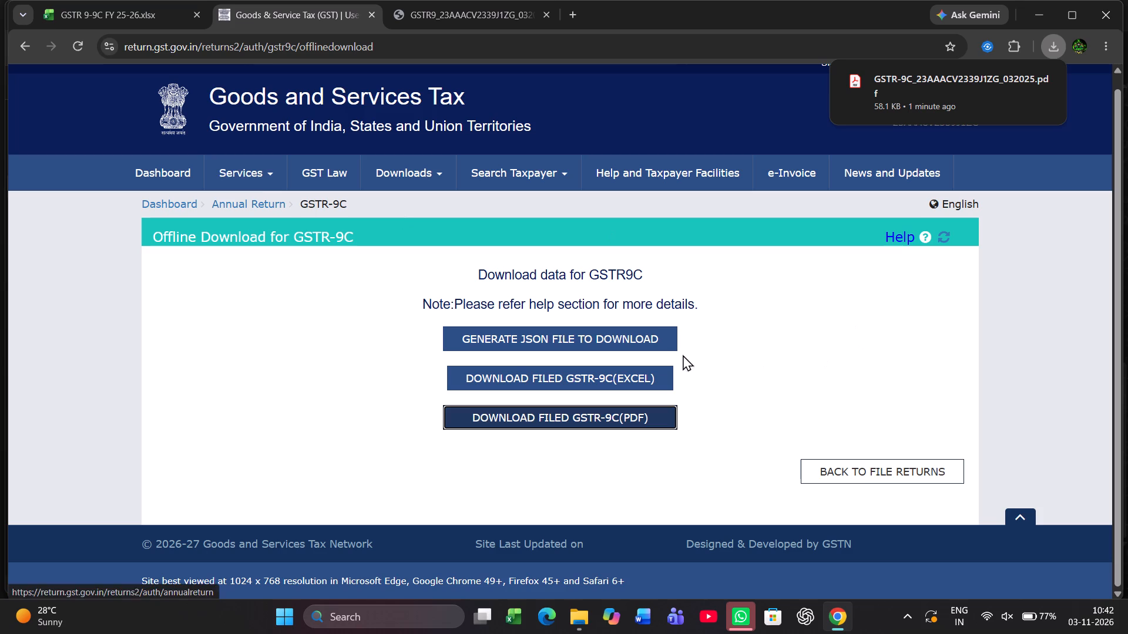
left_click(877, 460)
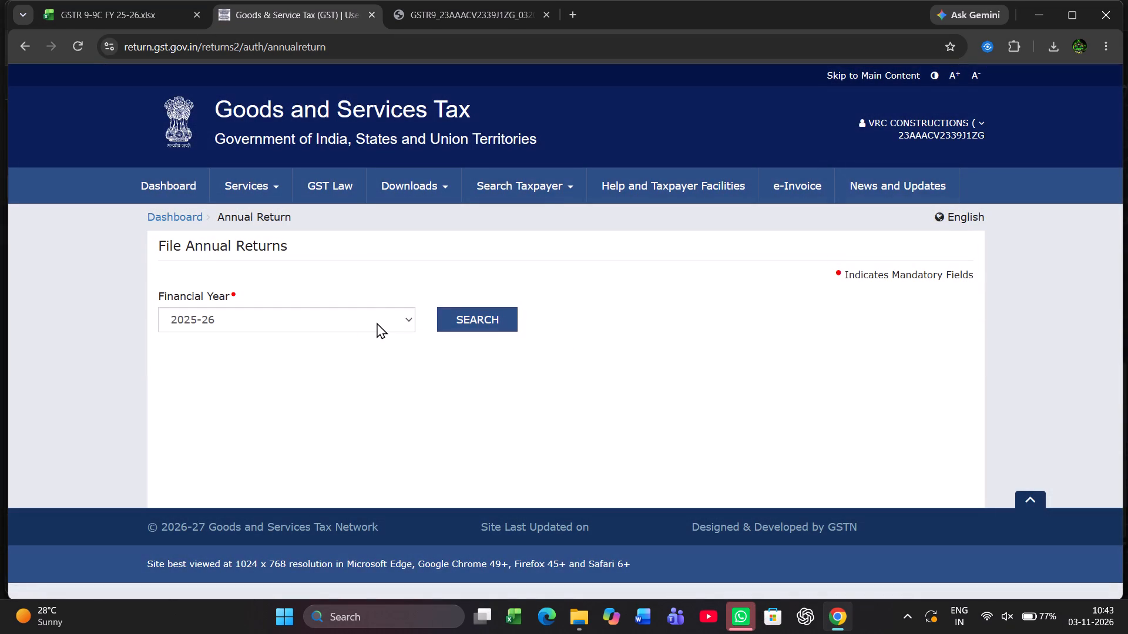
In row 2 of the GSTR 9-9C workbook, enter YES under both GSTR 9-9C (24-25) and GSTR 9 draft (25-26).
key("ctrl+Tab")
key("ctrl+Tab")
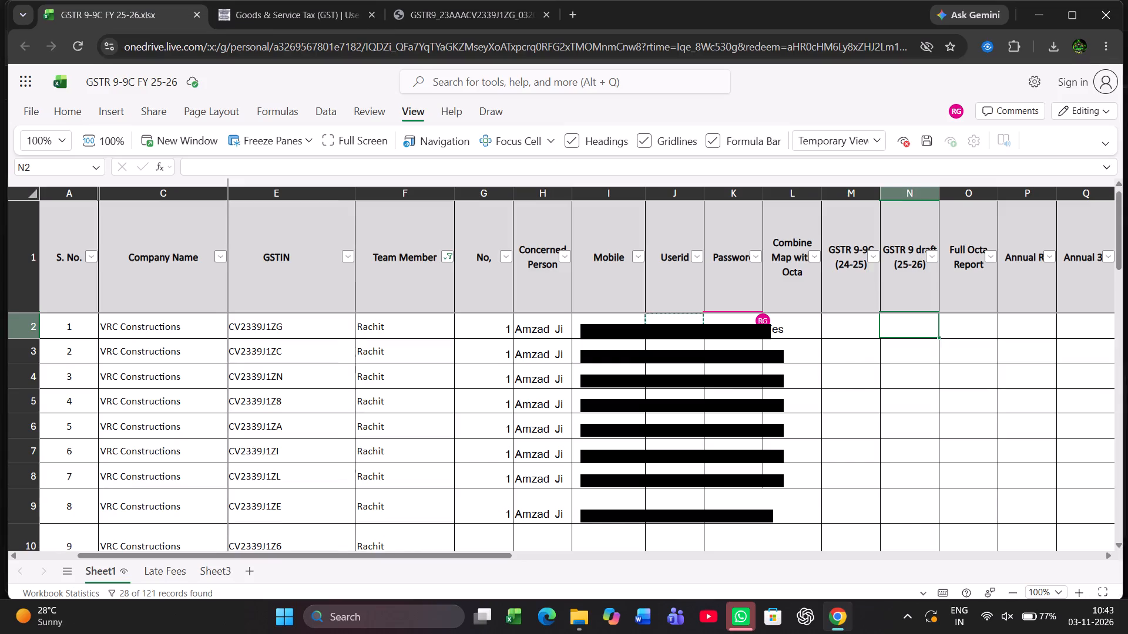
key("Right")
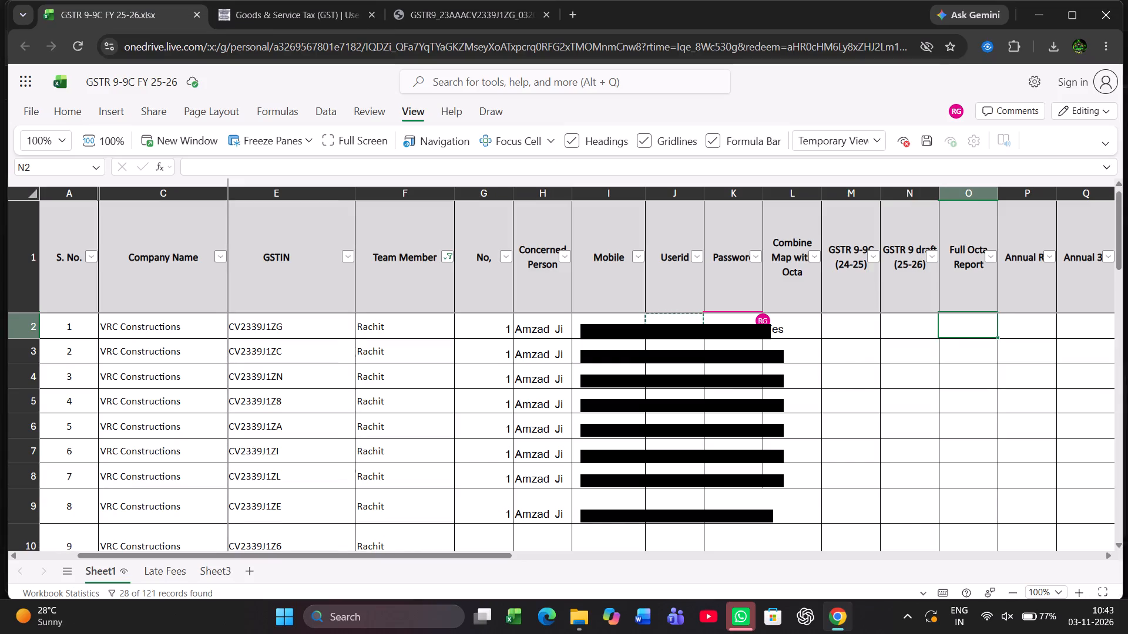
key("Left")
key("Left")
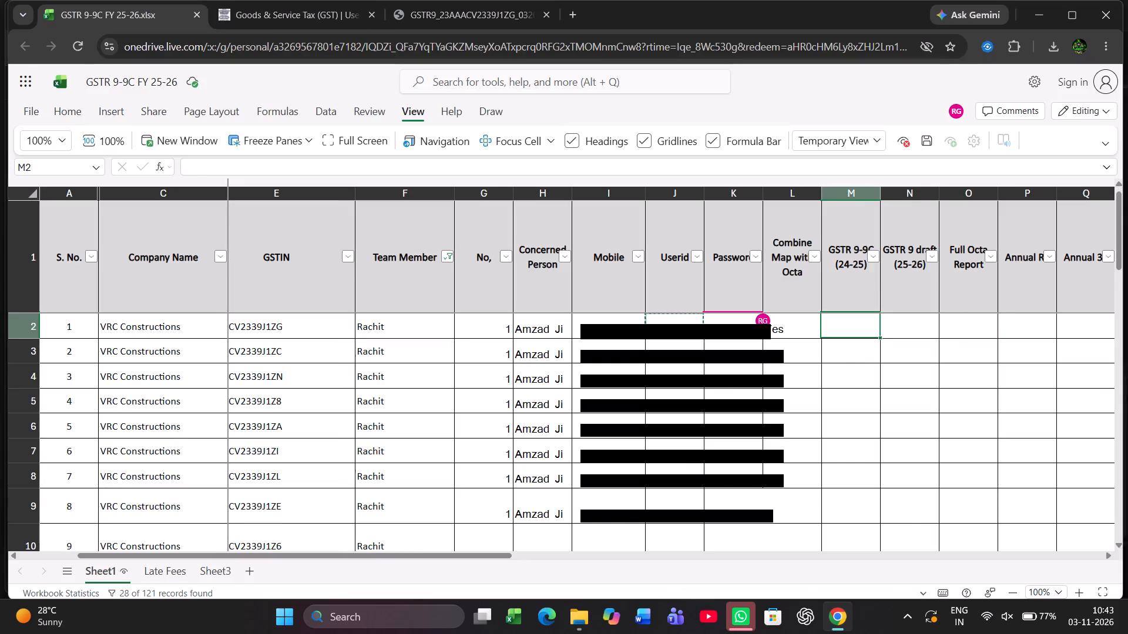
type("YES")
key("Right")
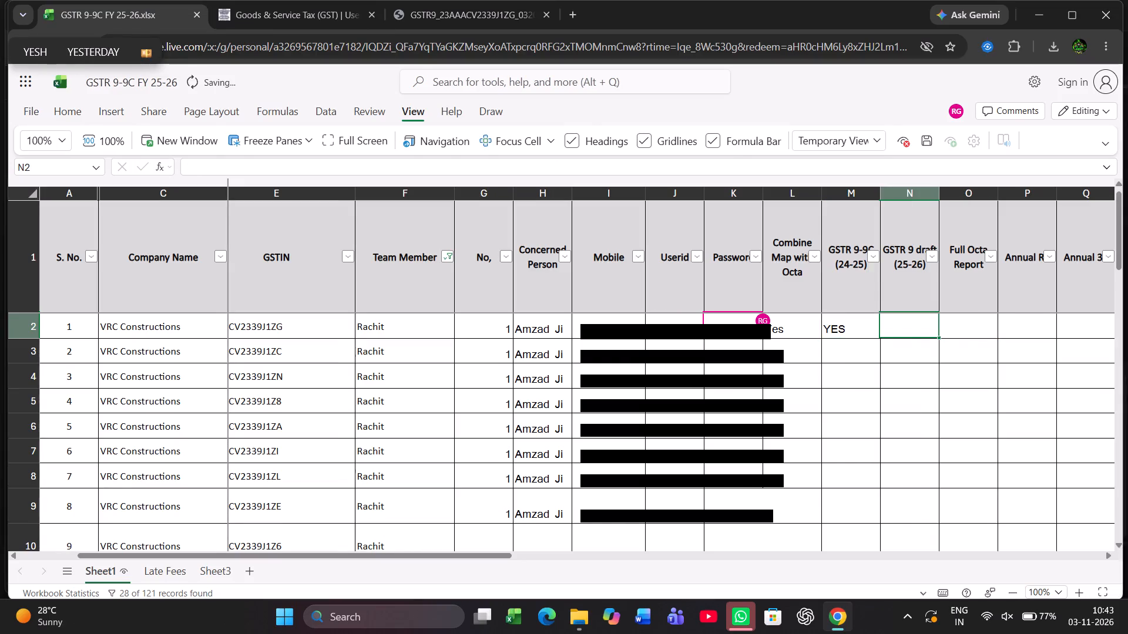
type("YES")
key("Right")
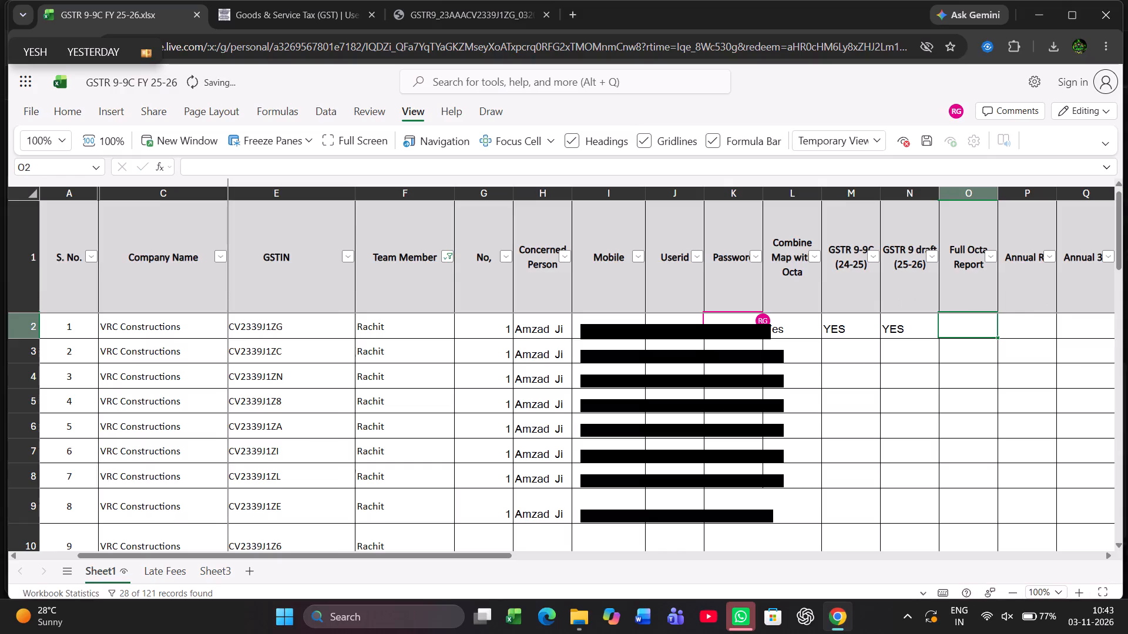
key("Right")
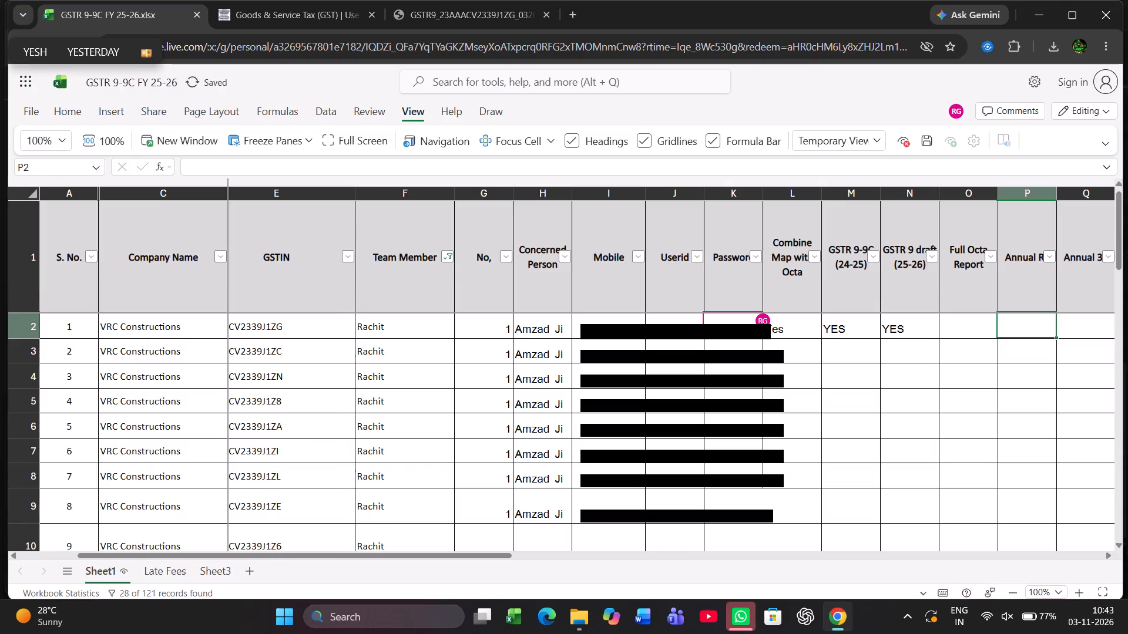
key("Up")
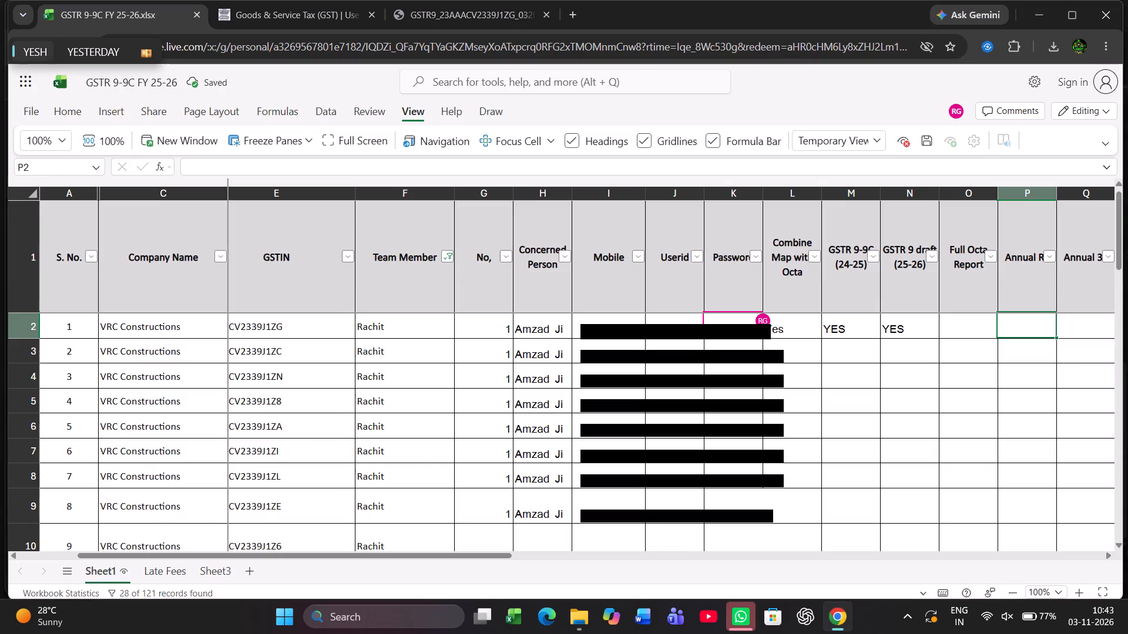
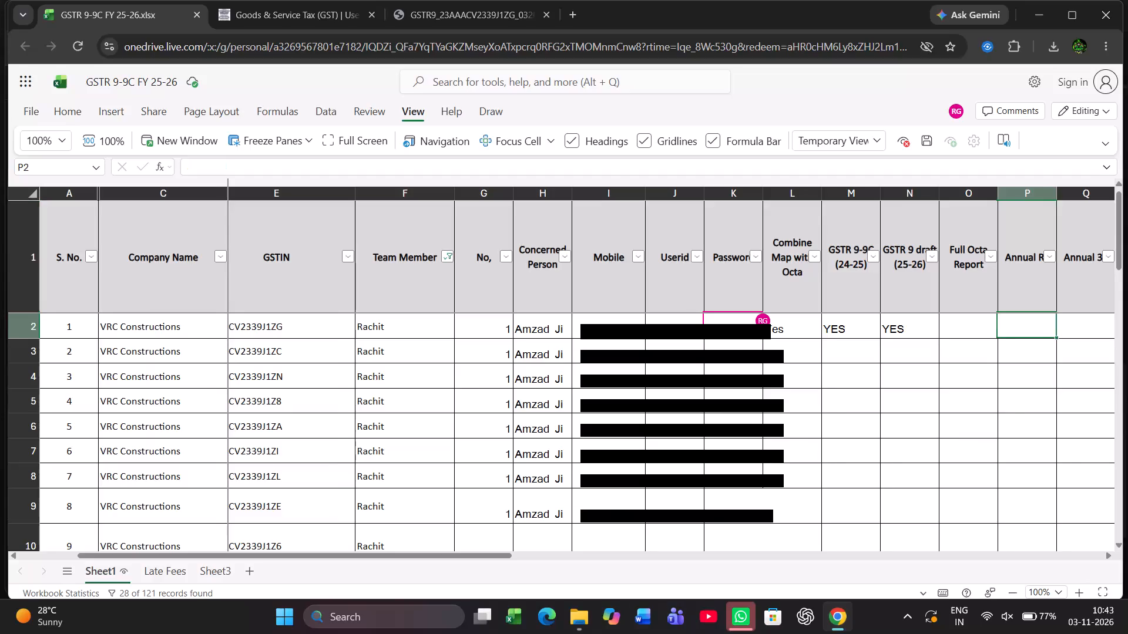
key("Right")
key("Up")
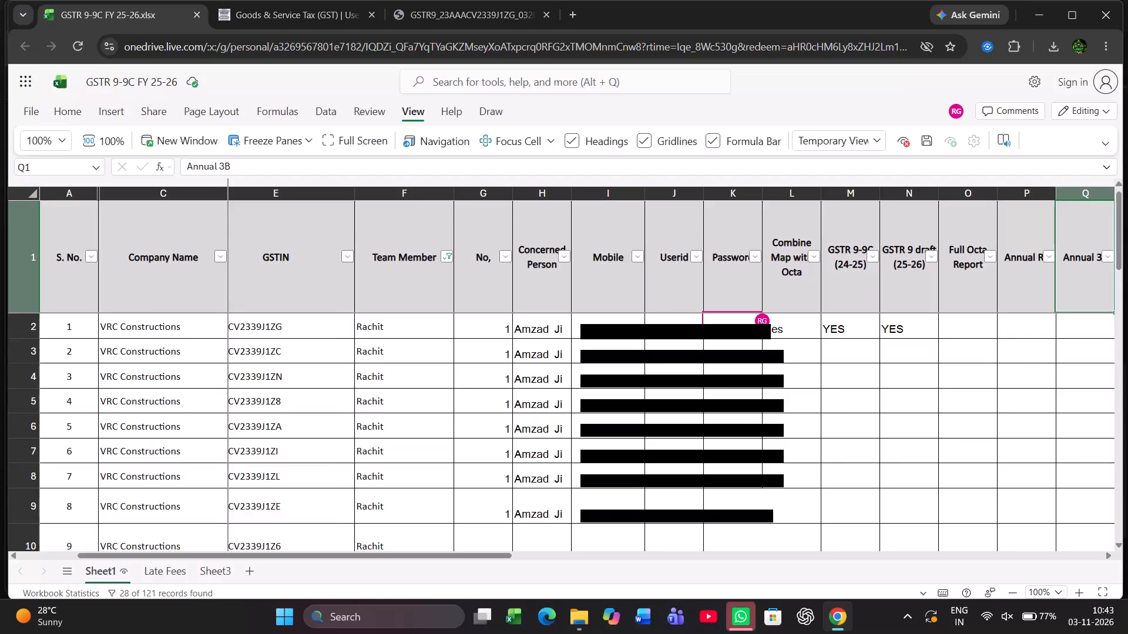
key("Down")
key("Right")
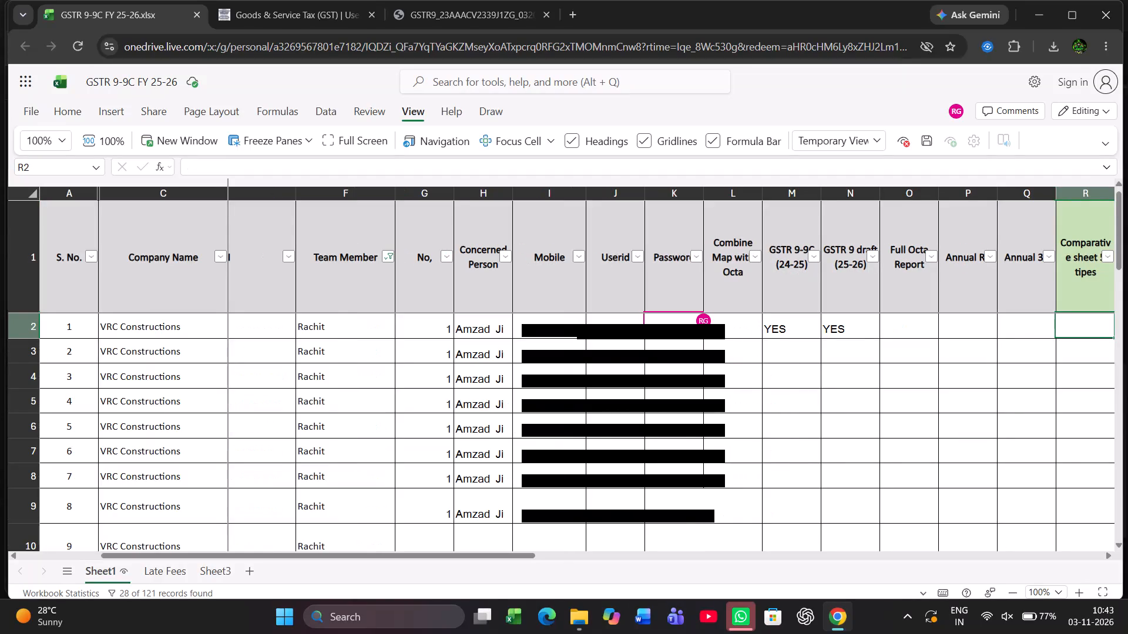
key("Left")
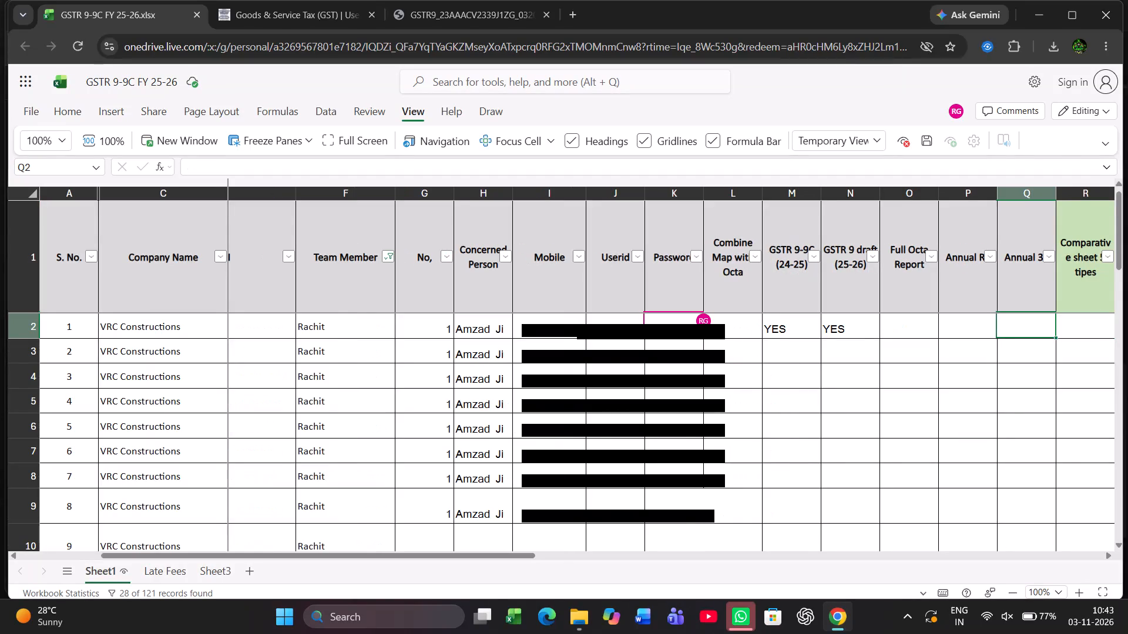
Switch to the GST portal, search the annual returns for financial year 2024-25, and check the GSTR-9 and GSTR-9C sections.
key("ctrl+Tab")
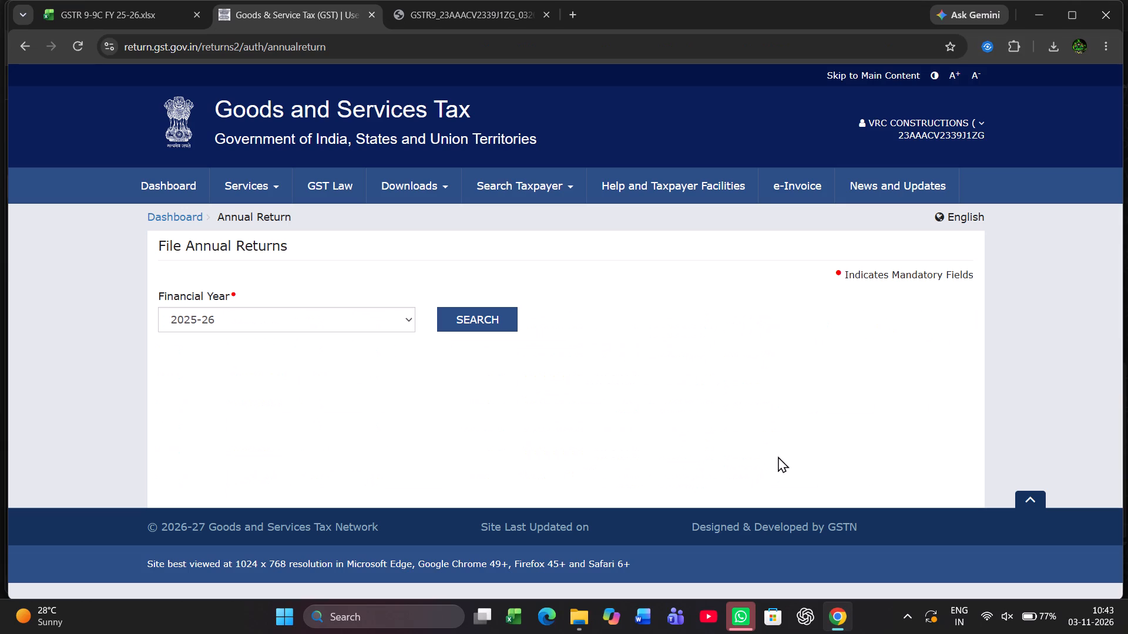
left_click(377, 326)
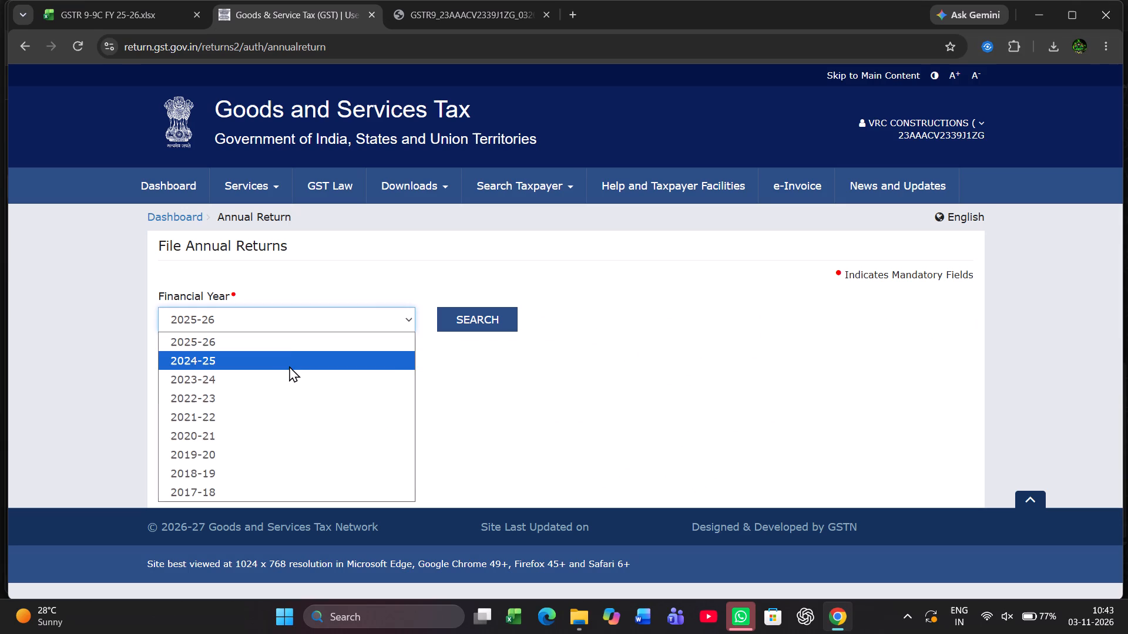
left_click(289, 366)
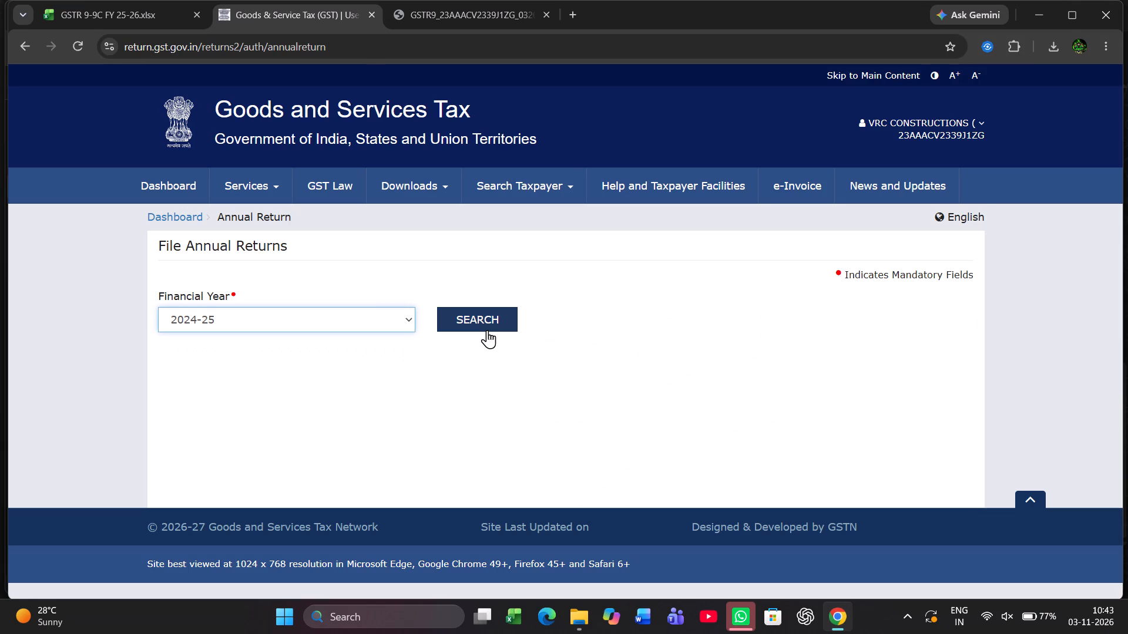
left_click(487, 330)
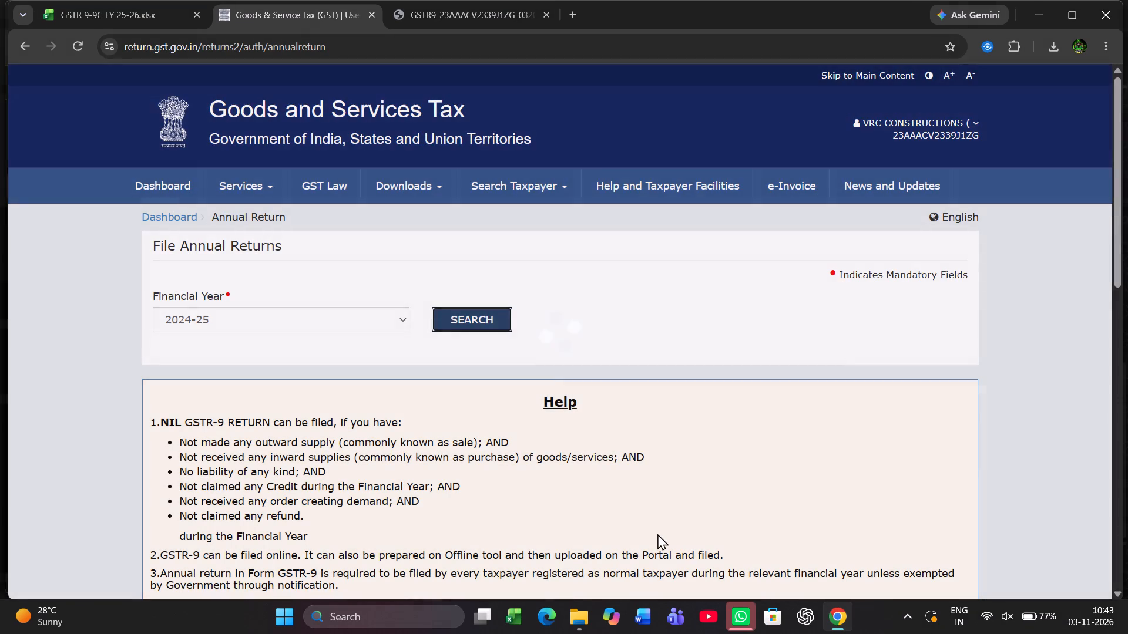
scroll(657, 534, "down", 4)
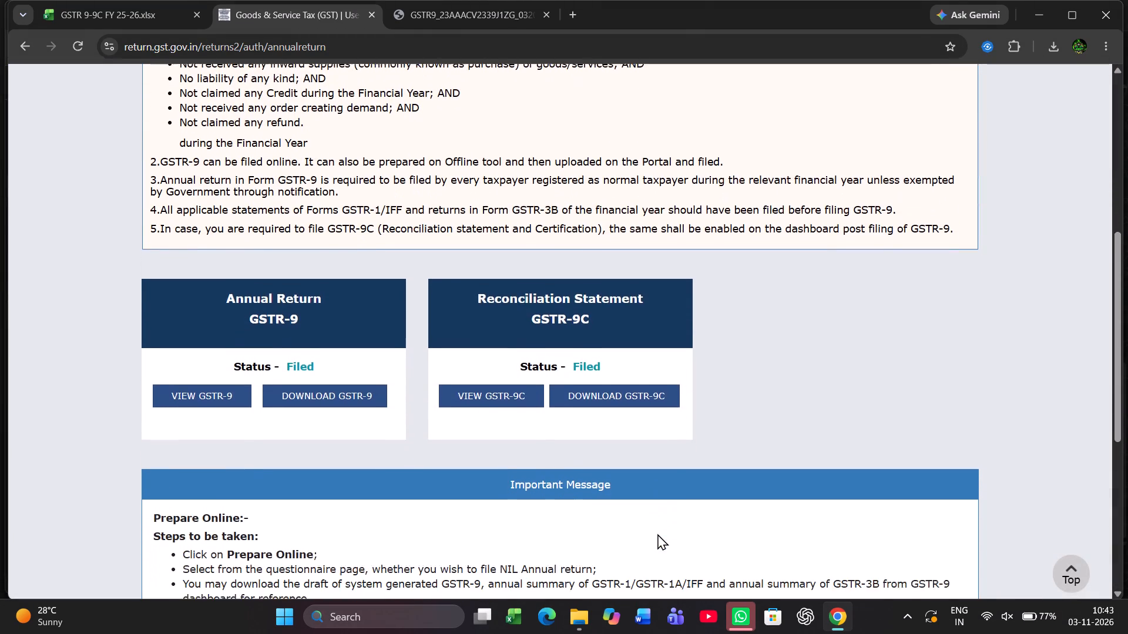
scroll(657, 534, "down", 2)
scroll(657, 534, "up", 1)
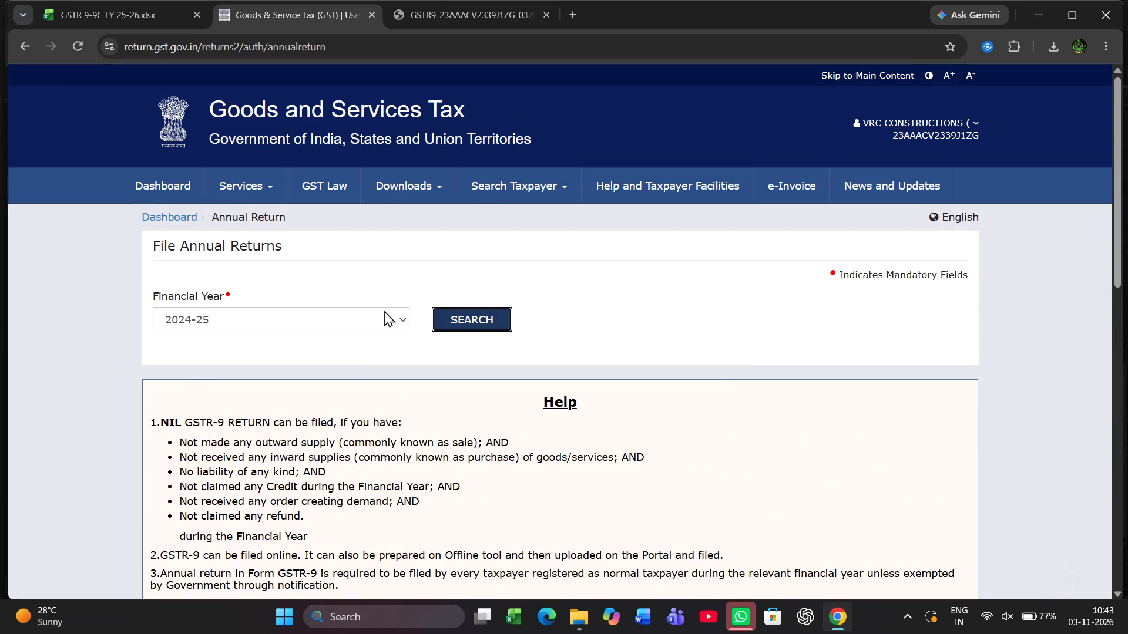
Search the annual returns for financial year 2025-26 and review the GSTR-9 and GSTR-9C preparation options.
left_click(391, 312)
left_click(324, 331)
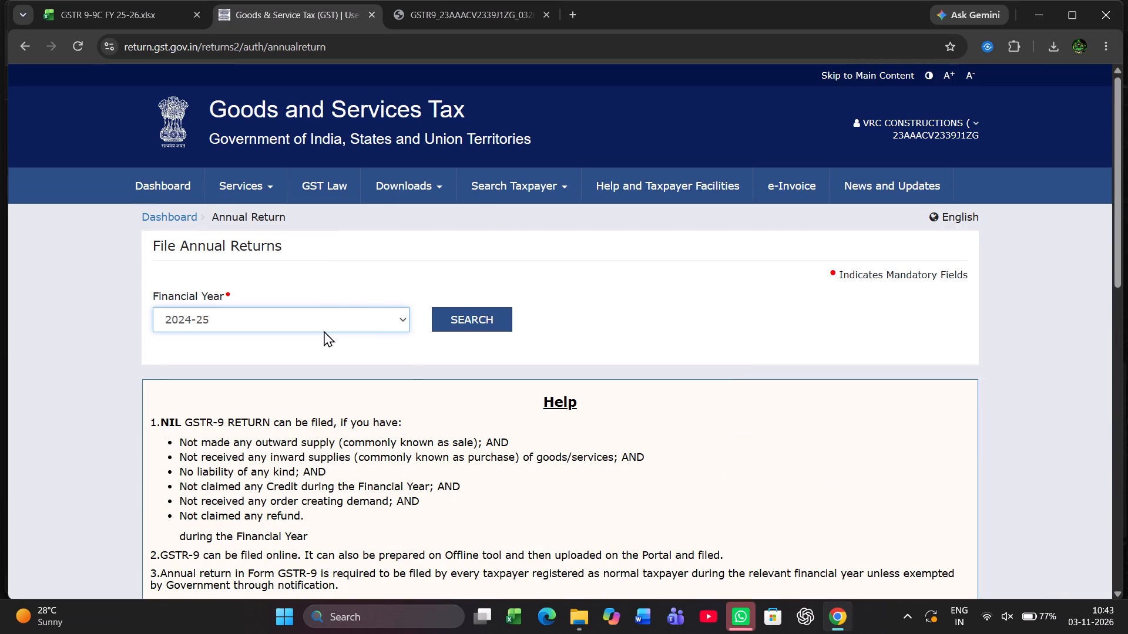
left_click_drag(359, 319, 272, 345)
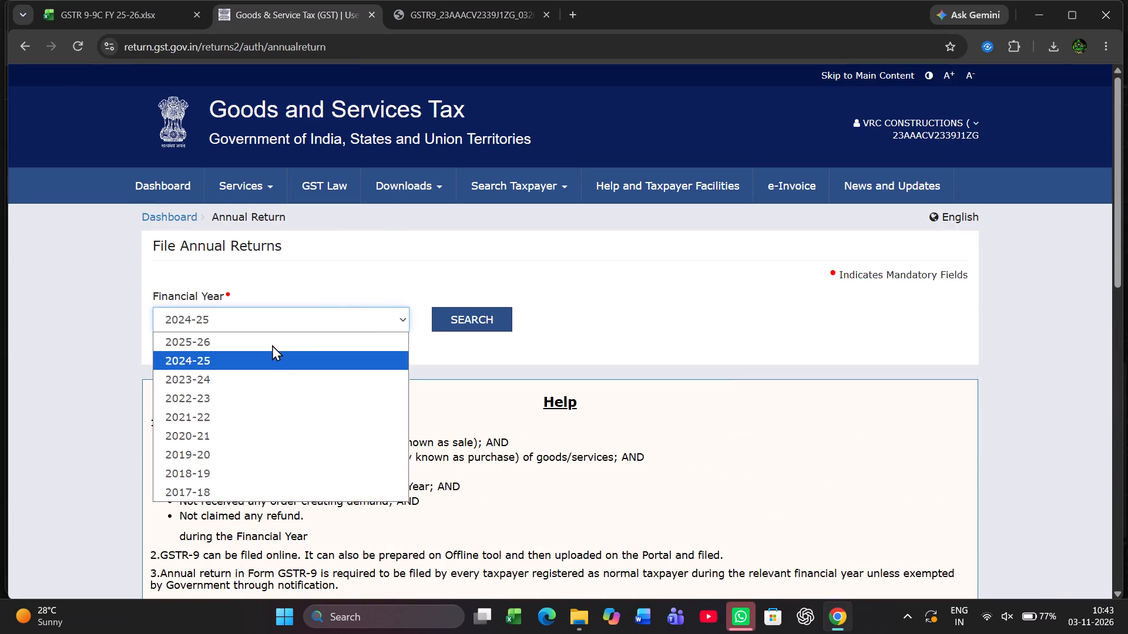
left_click(272, 345)
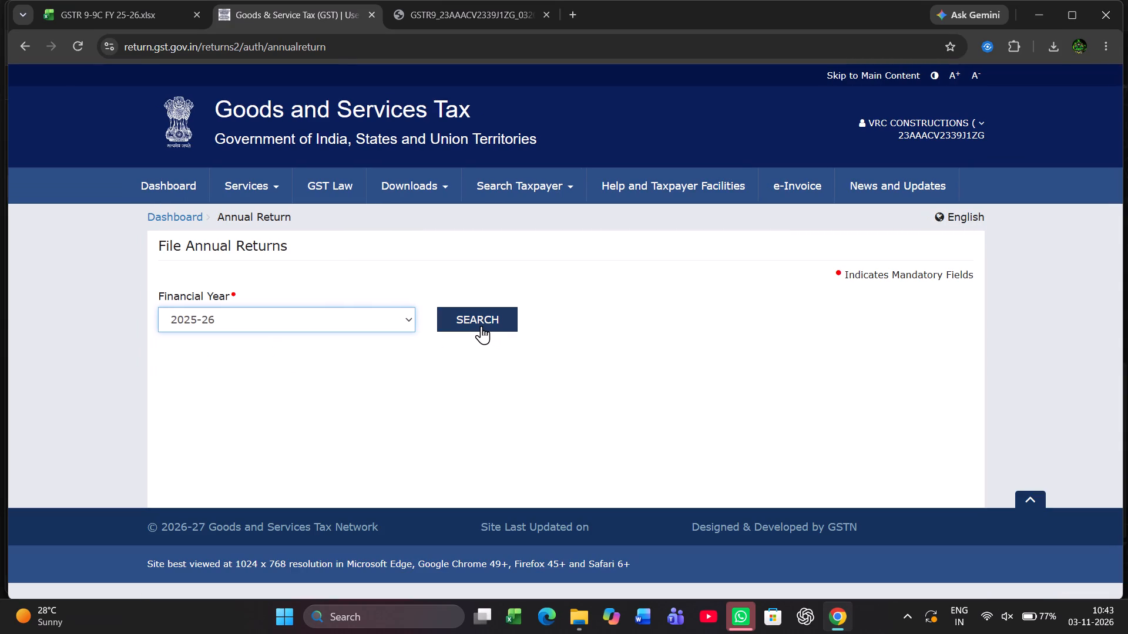
left_click(481, 326)
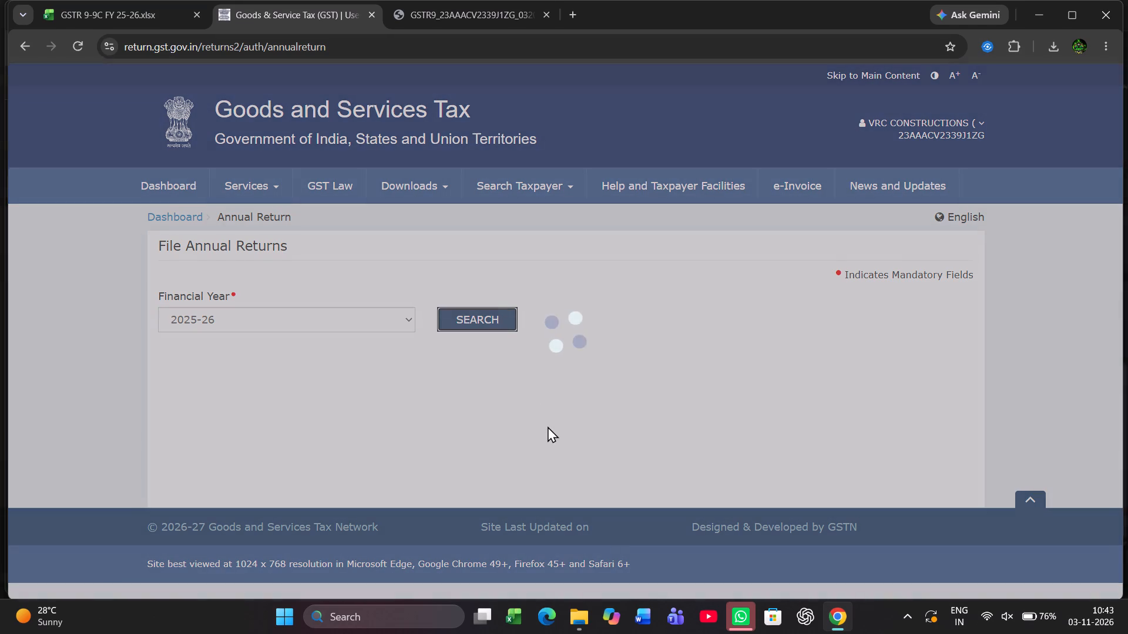
scroll(548, 427, "down", 3)
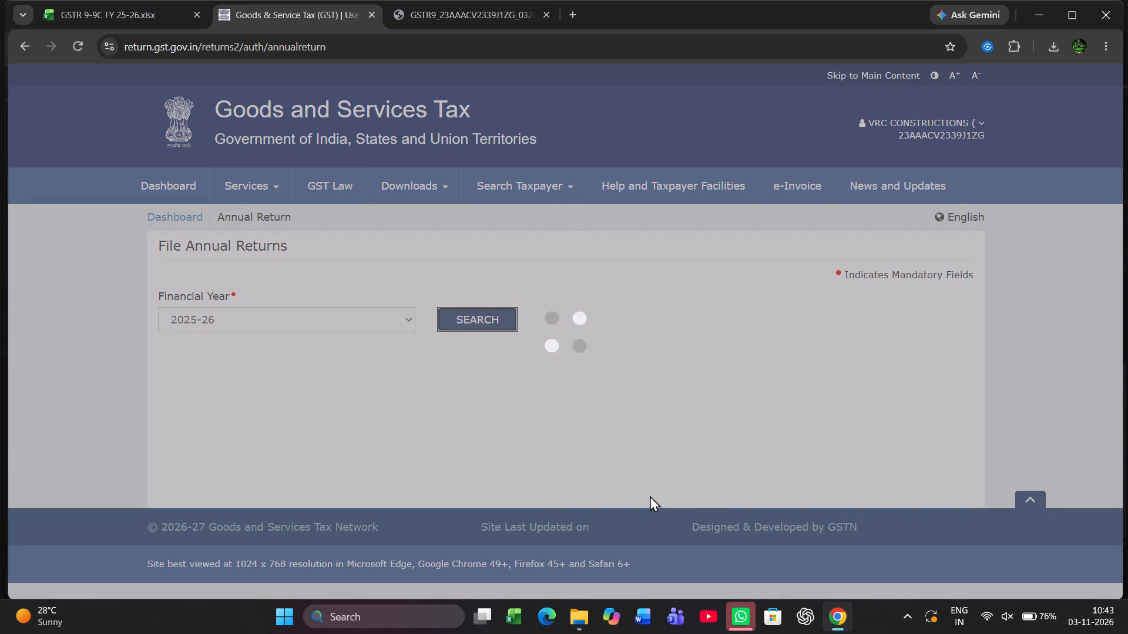
scroll(638, 410, "down", 2)
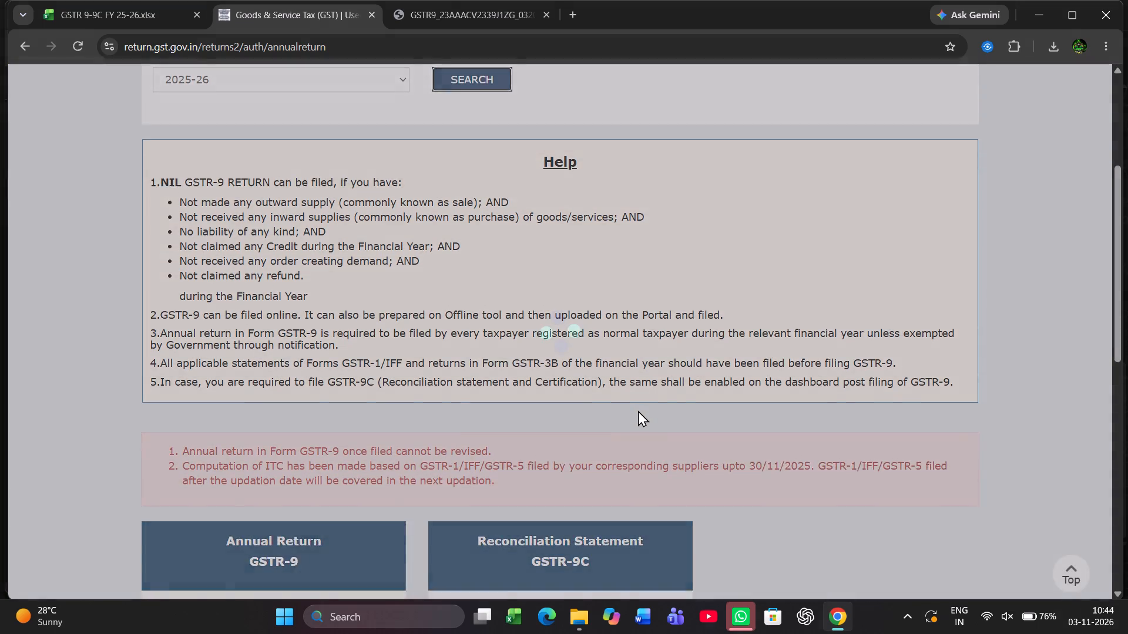
scroll(638, 410, "down", 3)
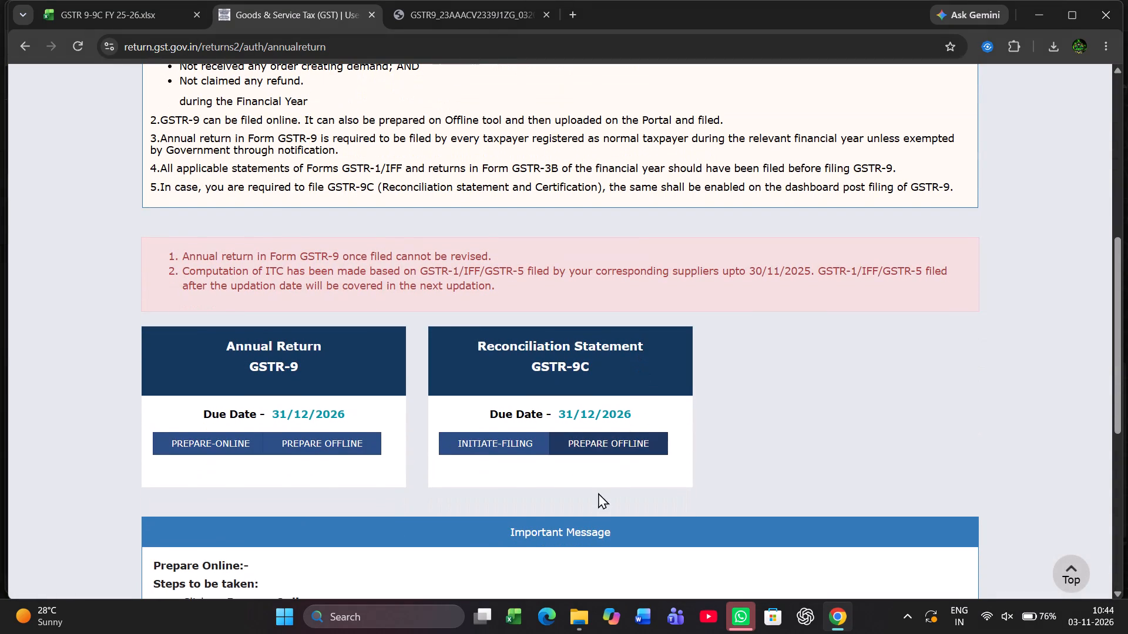
scroll(405, 499, "up", 5)
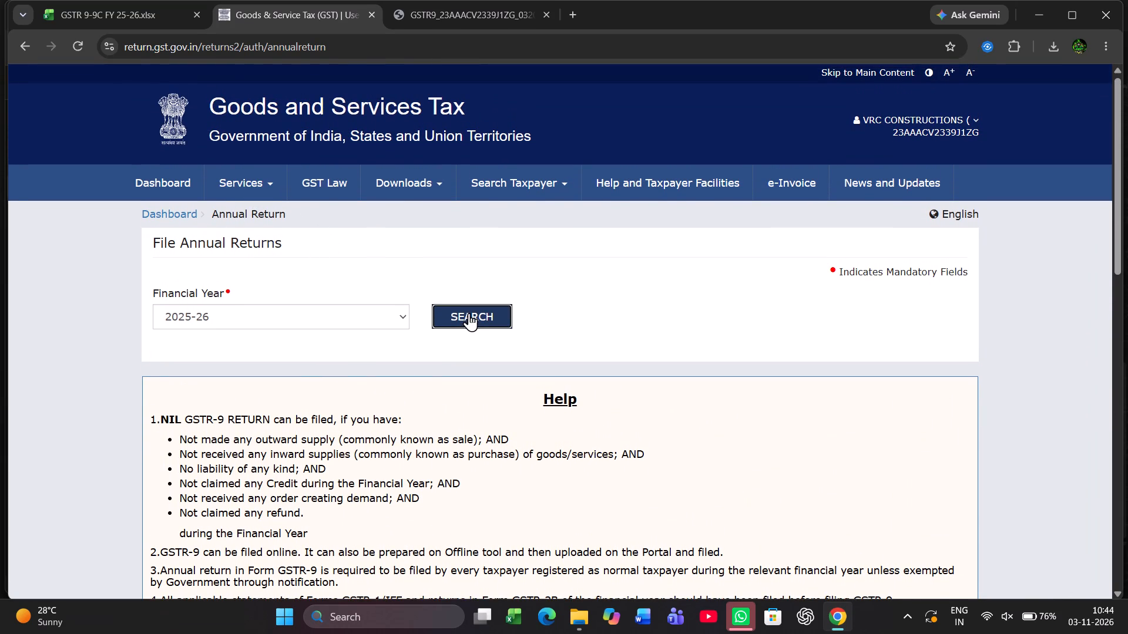
scroll(469, 313, "down", 6)
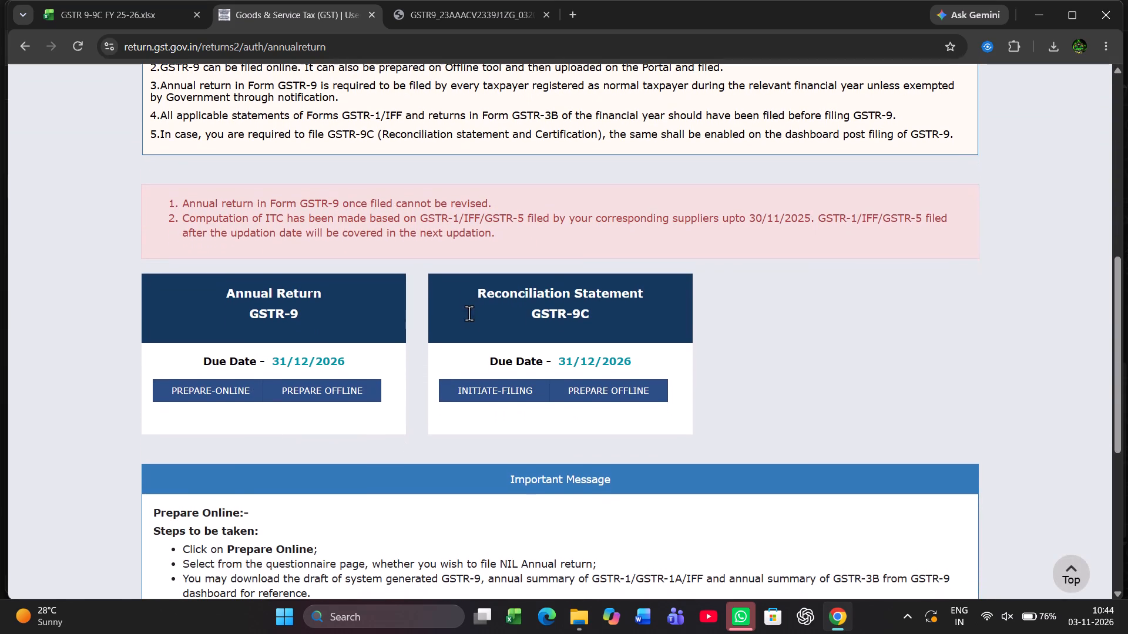
scroll(469, 313, "down", 1)
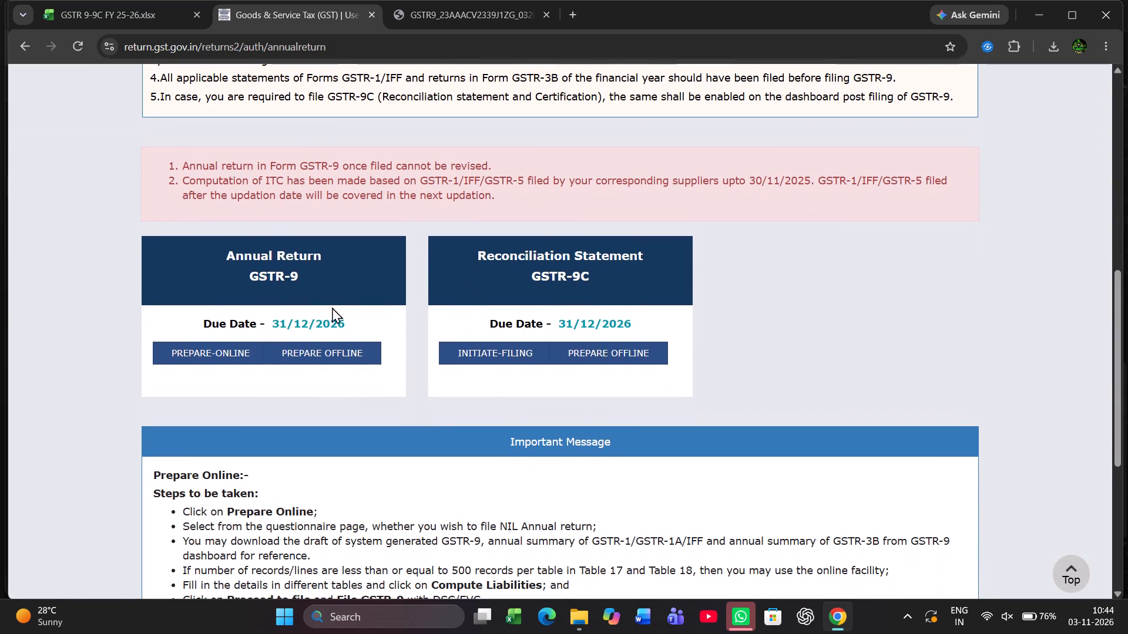
scroll(502, 414, "down", 1)
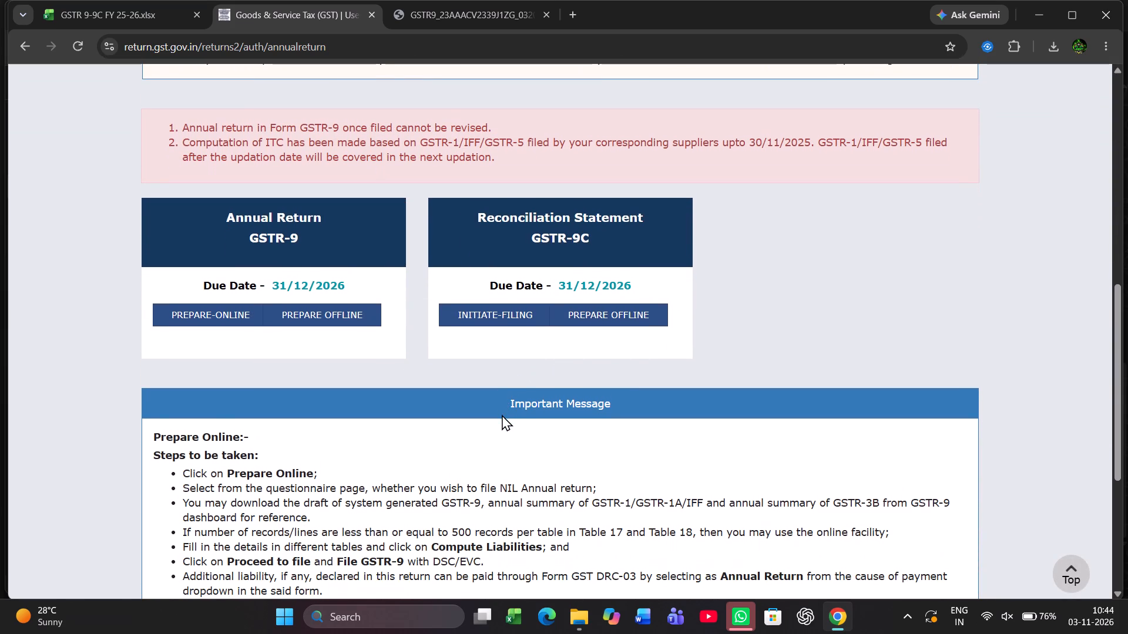
scroll(502, 414, "up", 1)
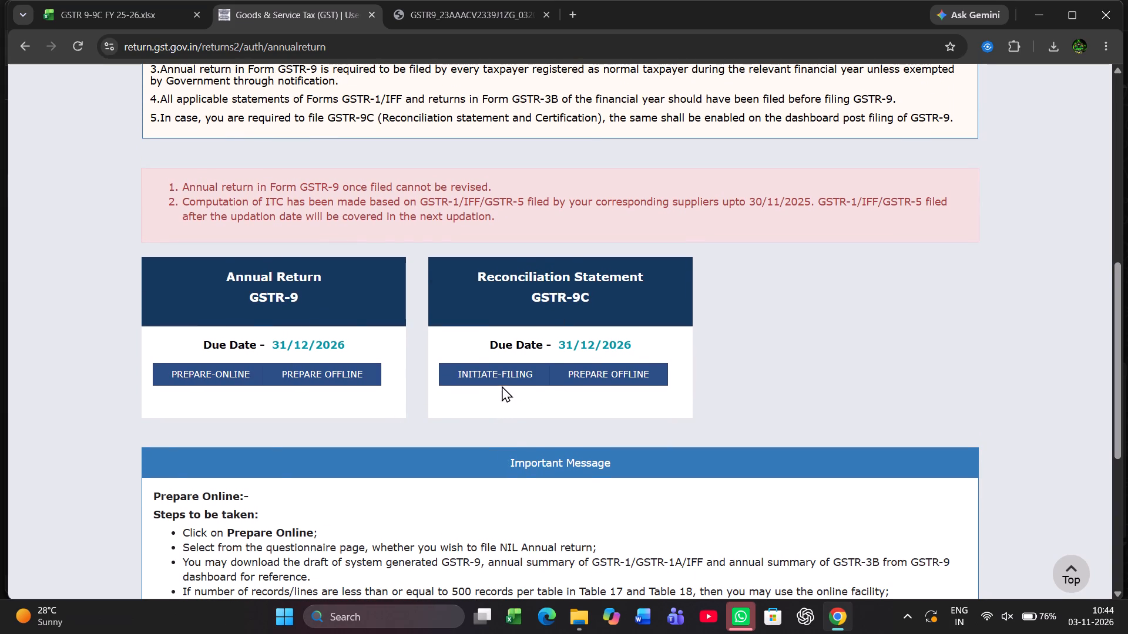
Open online preparation of the 2025-26 GSTR-9 and continue past the Nil-return question with No to the GSTR-9 dashboard.
left_click(242, 301)
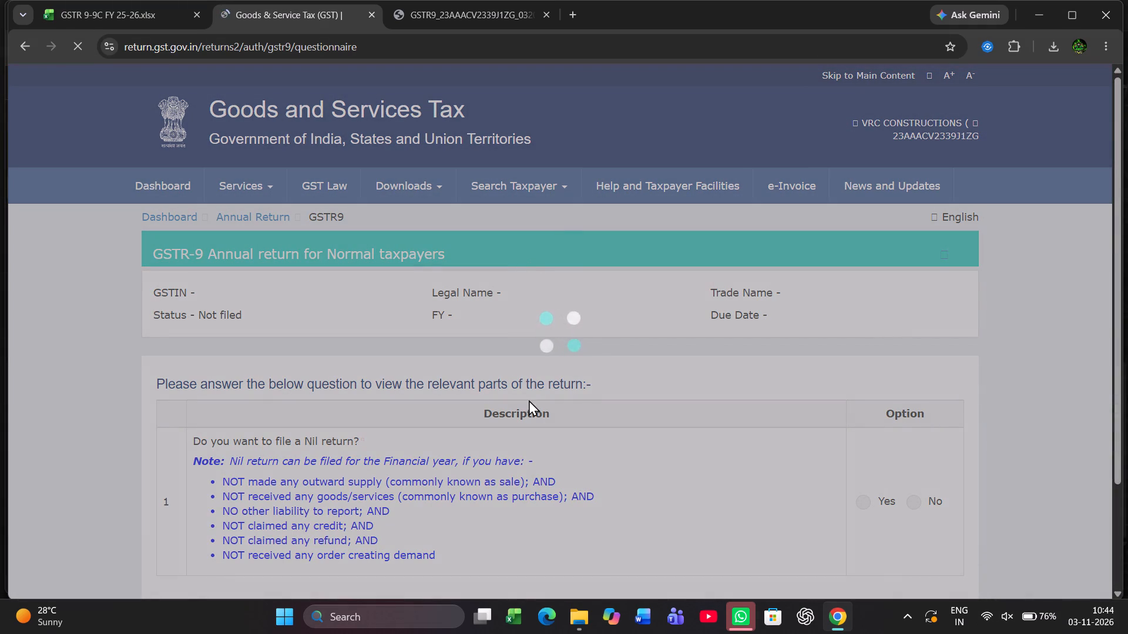
scroll(605, 467, "down", 2)
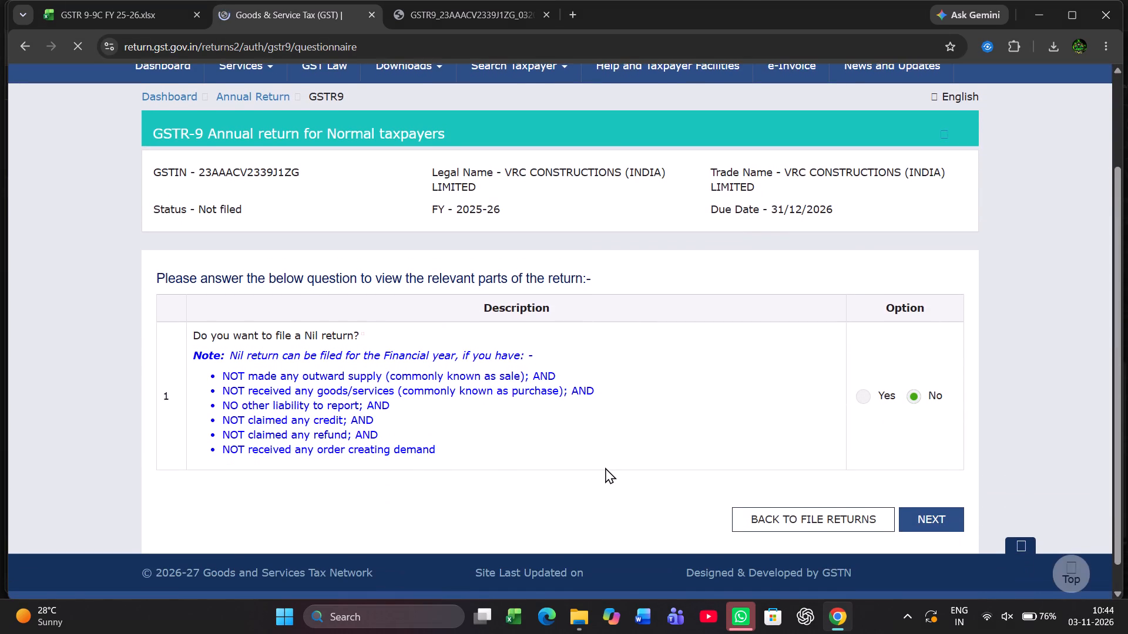
scroll(605, 467, "down", 1)
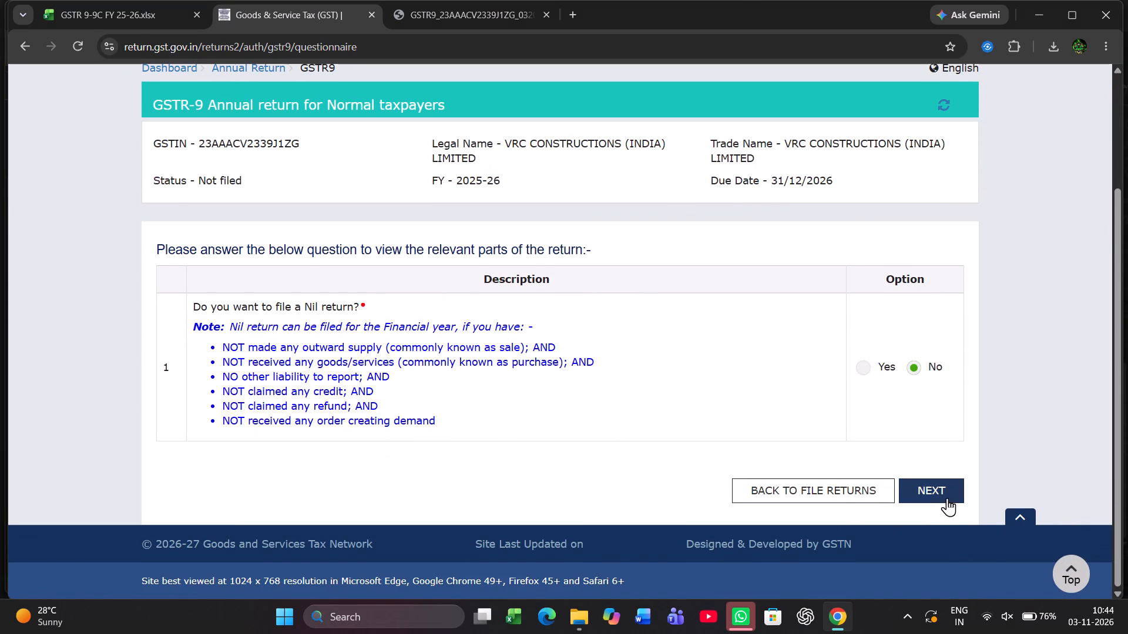
left_click(947, 498)
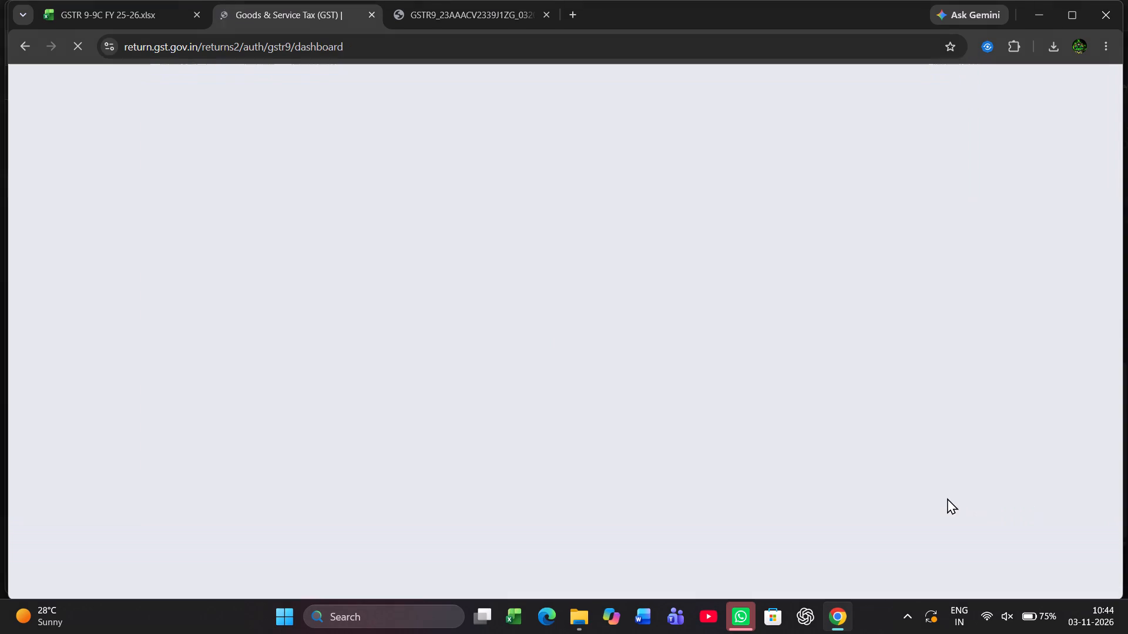
Examine the GSTR-9 dashboard's summary and table download options, the Table 8A notices and the return's table boxes.
scroll(597, 392, "down", 5)
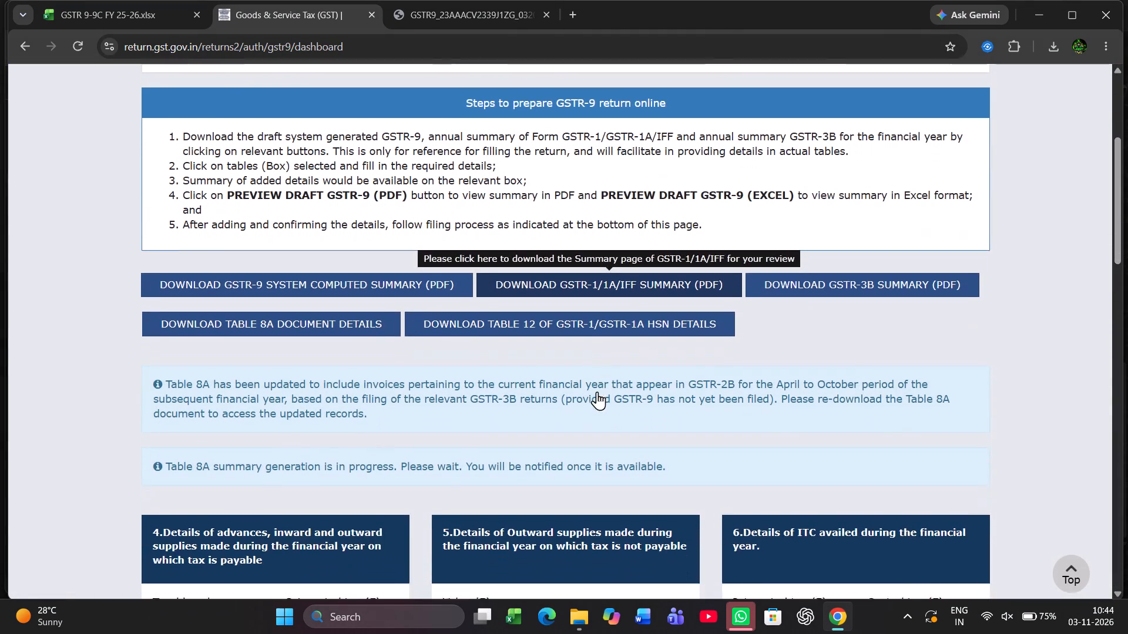
scroll(597, 392, "up", 1)
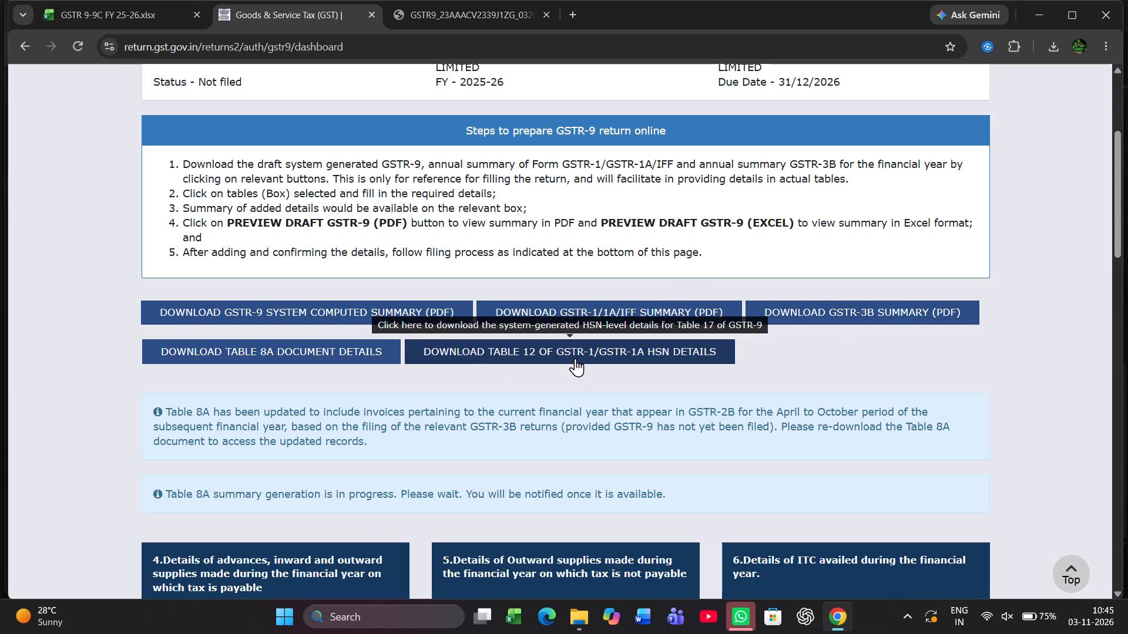
scroll(575, 358, "down", 2)
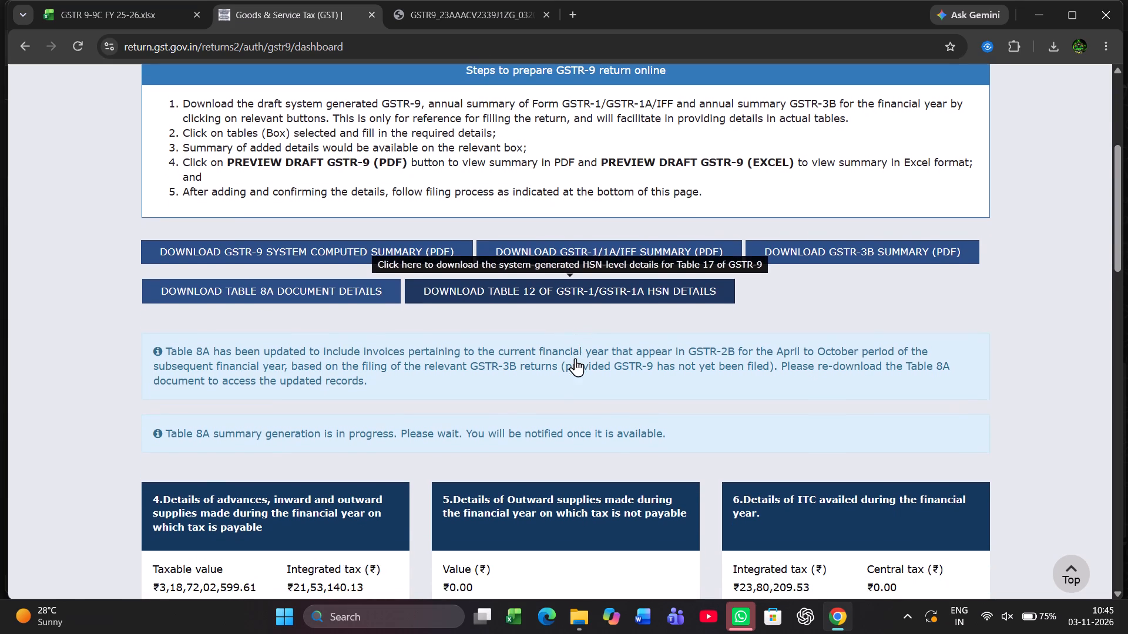
scroll(575, 358, "down", 2)
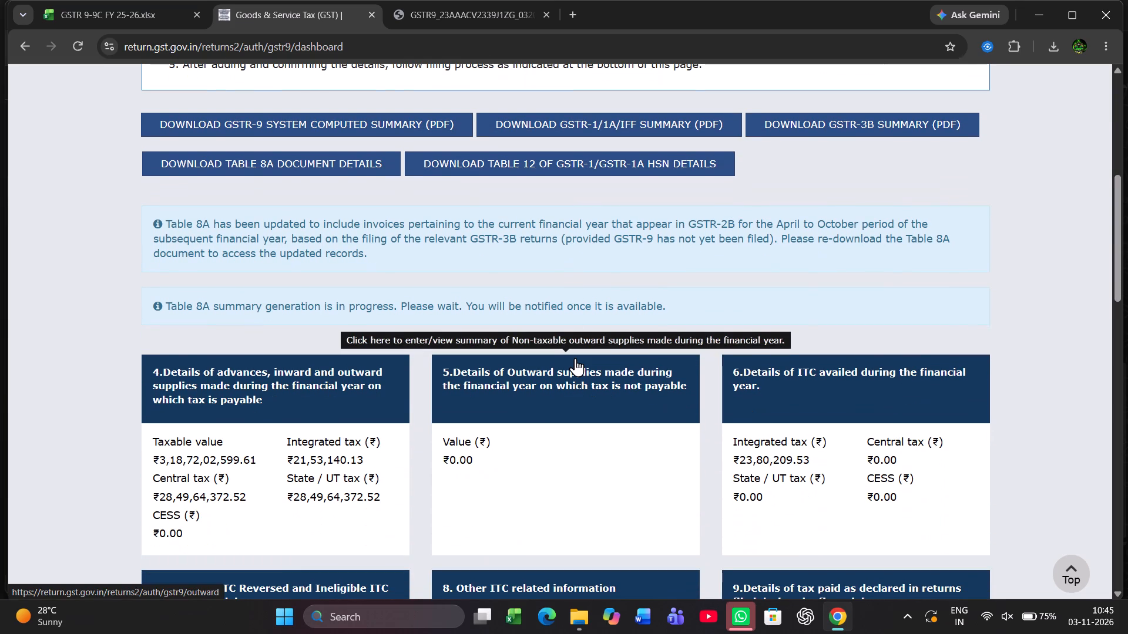
scroll(575, 358, "up", 1)
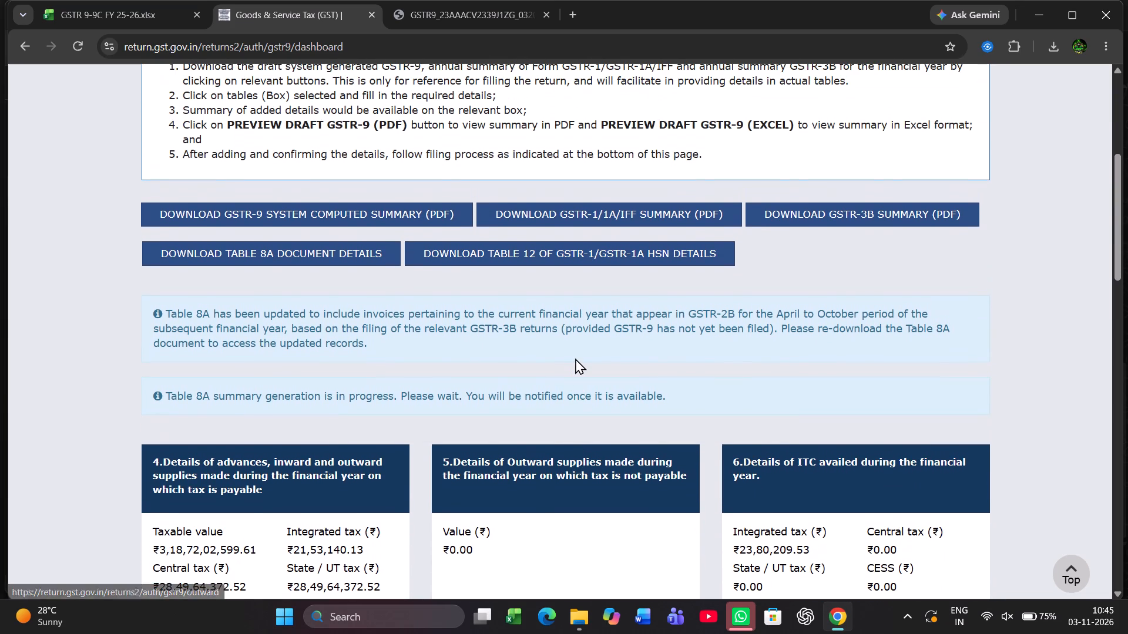
scroll(575, 358, "up", 2)
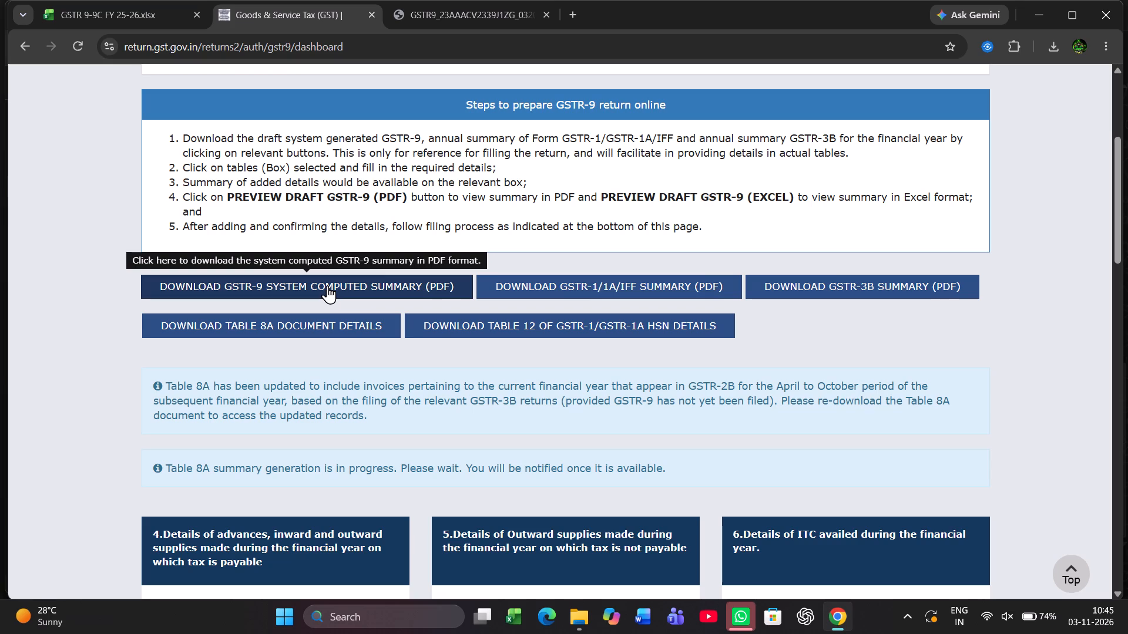
Switch to the MP folder in File Explorer and select the GSTR9 PDF.
key("alt+Tab")
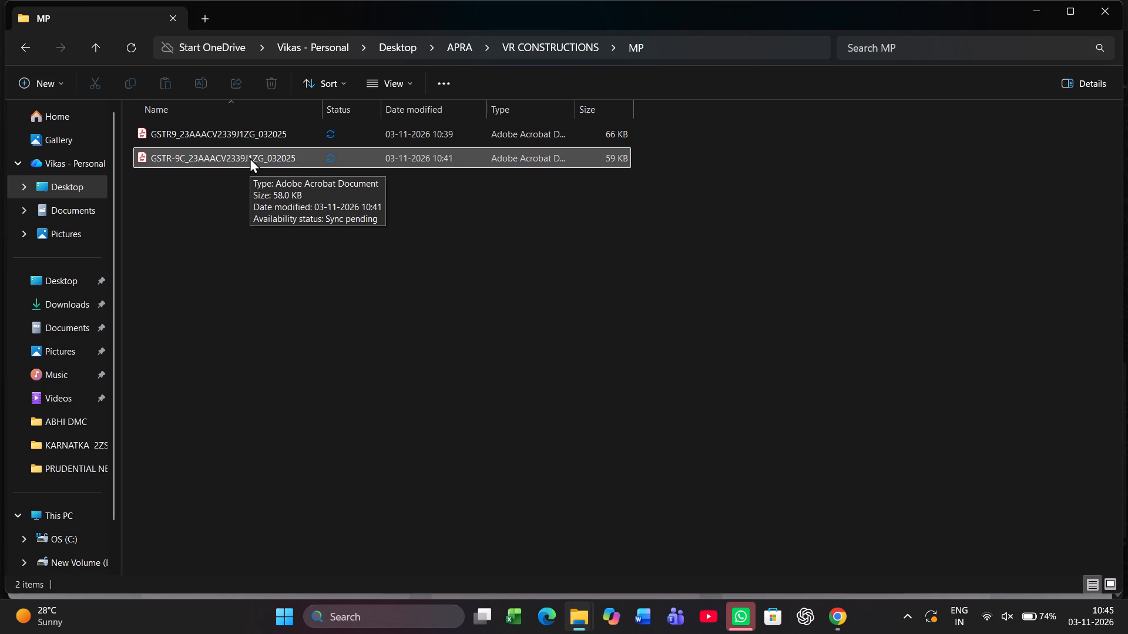
left_click(266, 139)
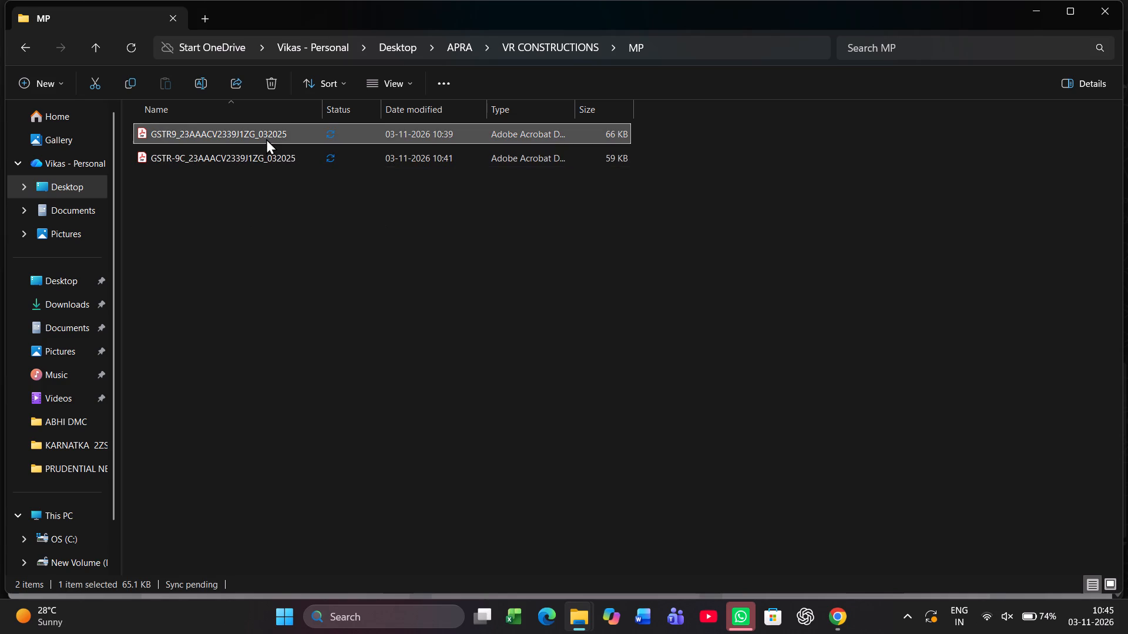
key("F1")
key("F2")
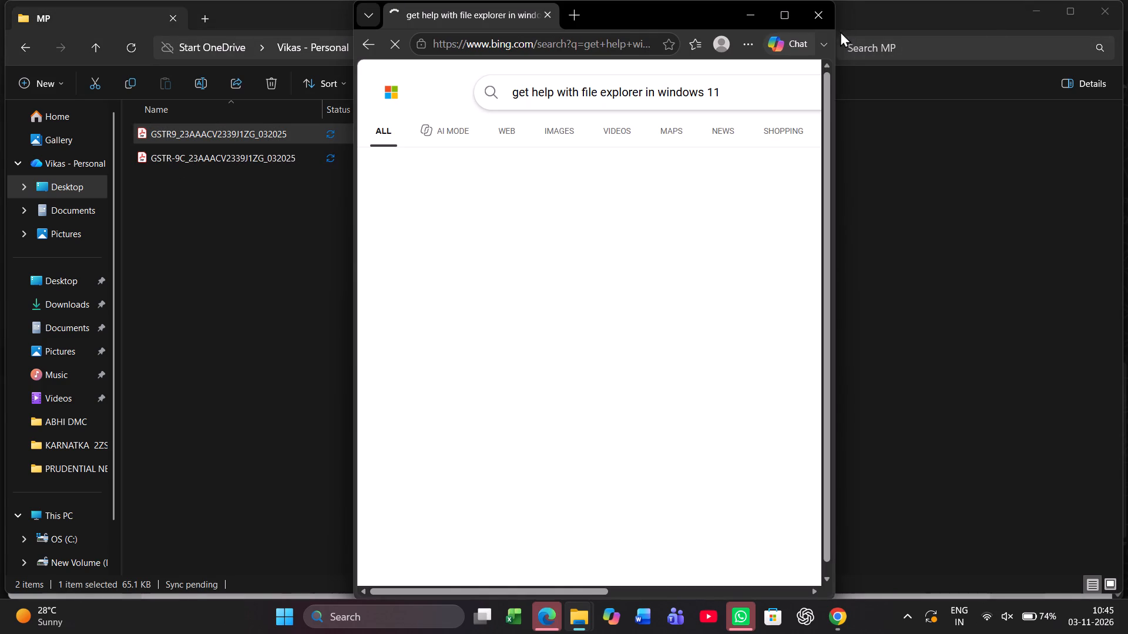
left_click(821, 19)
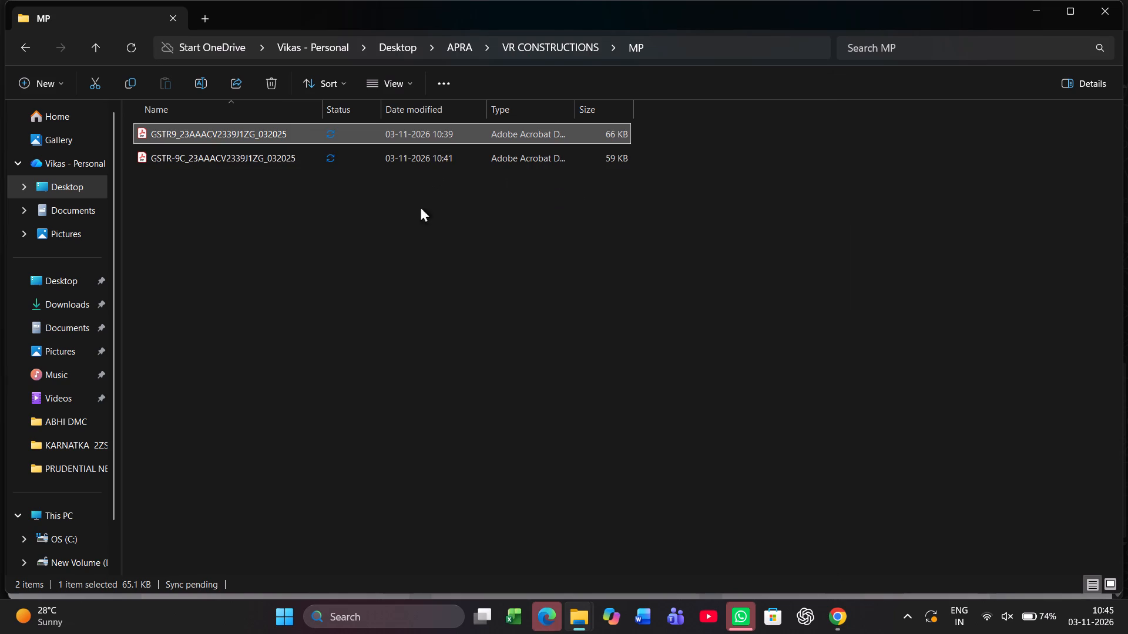
Open the GSTR9 PDF's file name for editing and select only its 032025 period suffix.
key("F2")
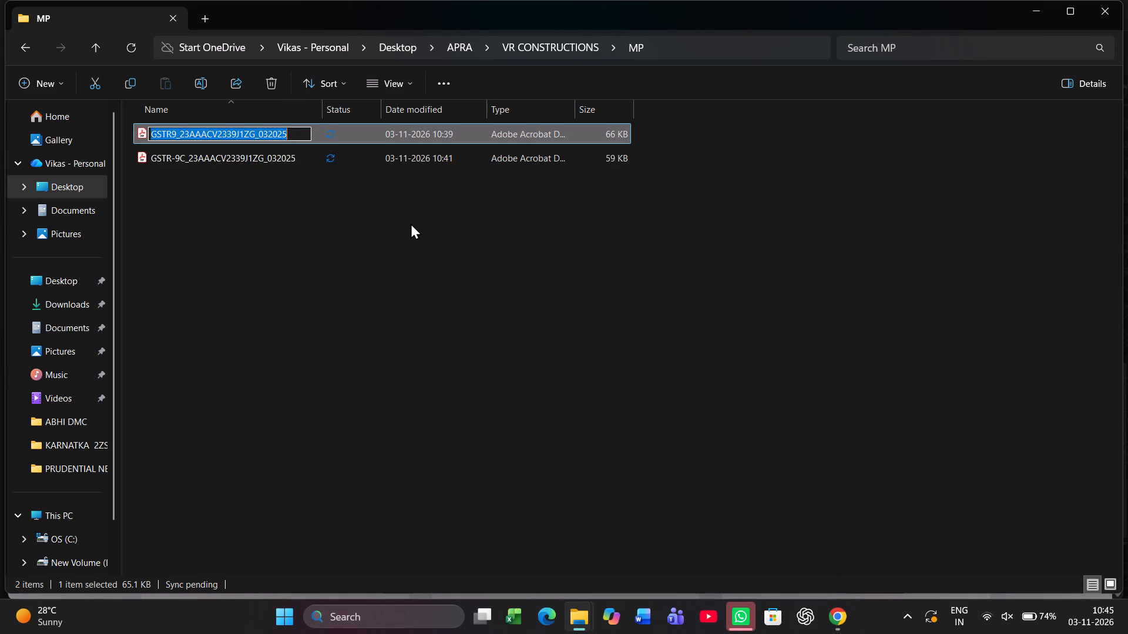
key("Right")
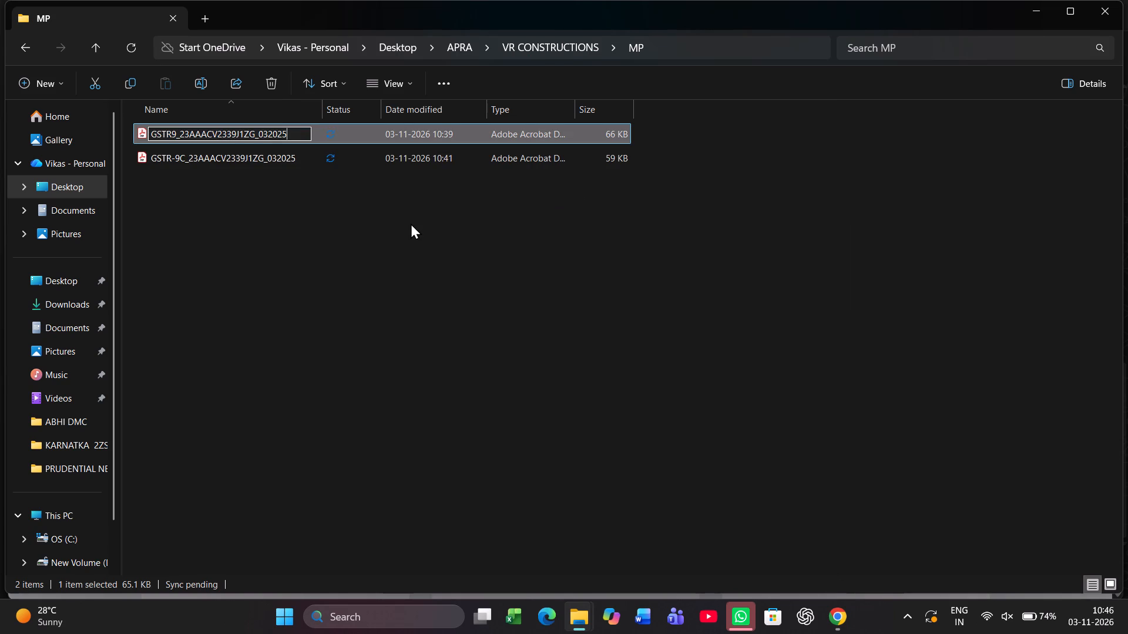
key("shift+Left")
key("shift+Left")
key("shift+Left")
key("shift+Left")
key("shift+Left")
key("shift+Left")
key("shift+Left")
key("shift+Left")
key("shift+Left")
key("shift+Left")
key("shift+Left")
key("shift+Left")
key("shift+Left")
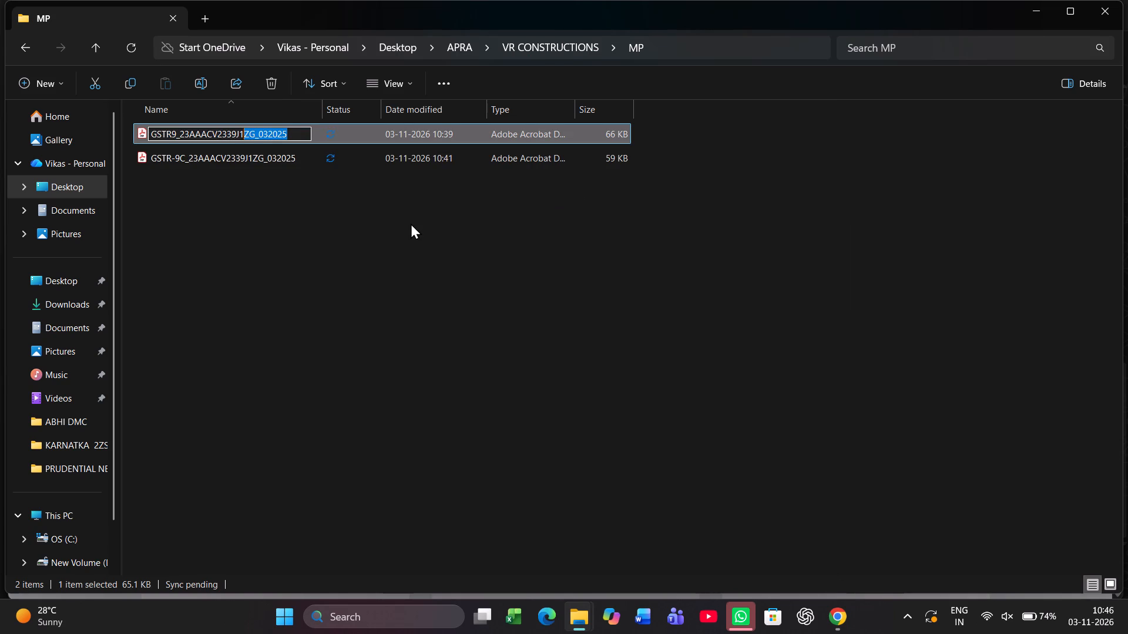
key("shift+Left")
key("shift+Left")
key("shift+Left")
key("shift+Left")
key("shift+Left")
key("shift+Left")
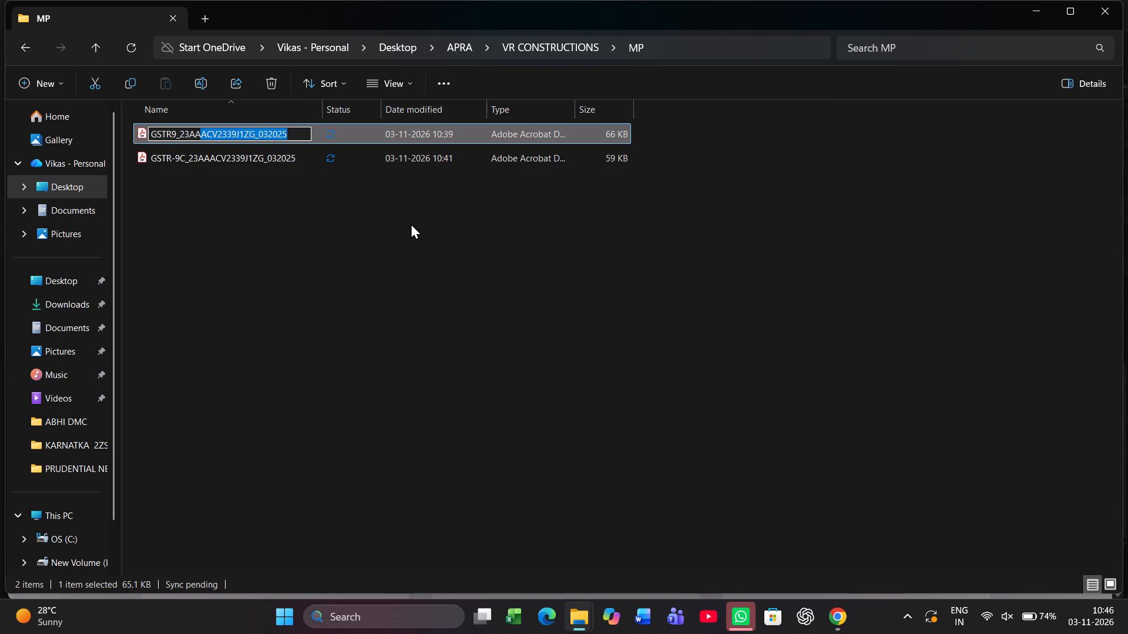
key("shift+Right")
key("shift+Right")
key("shift+Right")
key("shift+Right")
key("shift+Right")
key("shift+Right")
key("shift+Right")
key("shift+Right")
key("shift+Right")
key("shift+Right")
key("shift+Right")
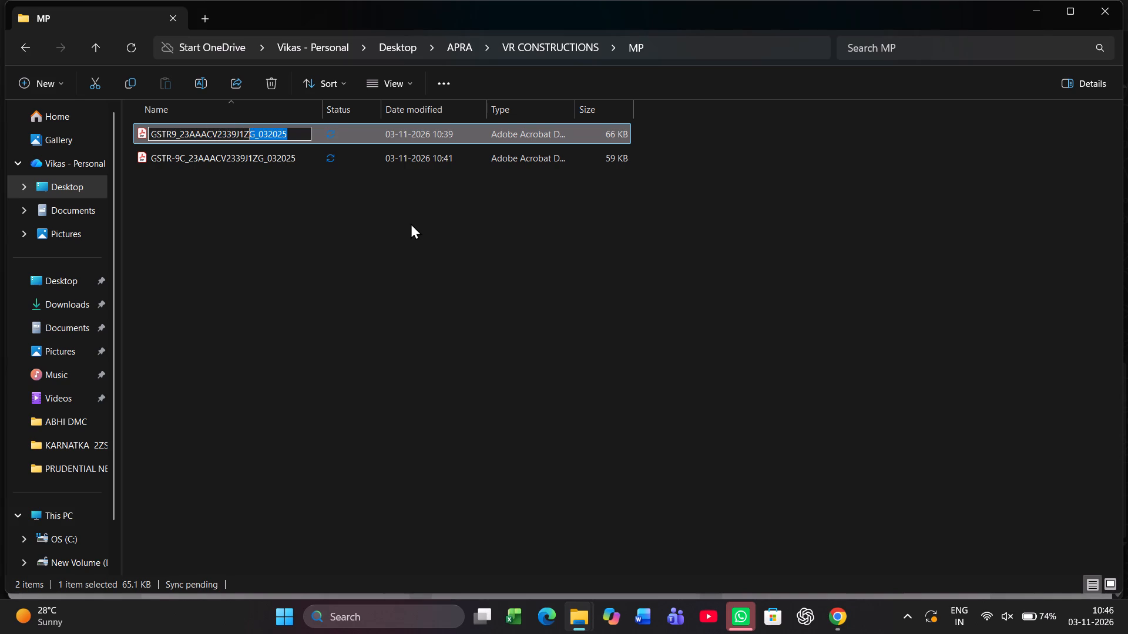
key("shift+Right")
key("shift+Right")
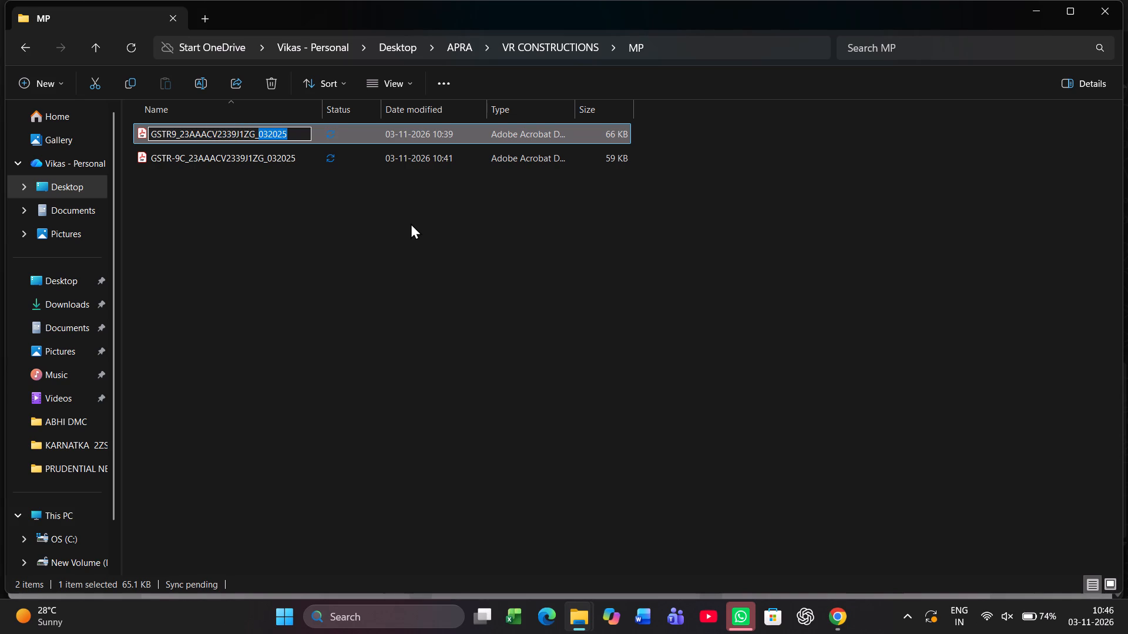
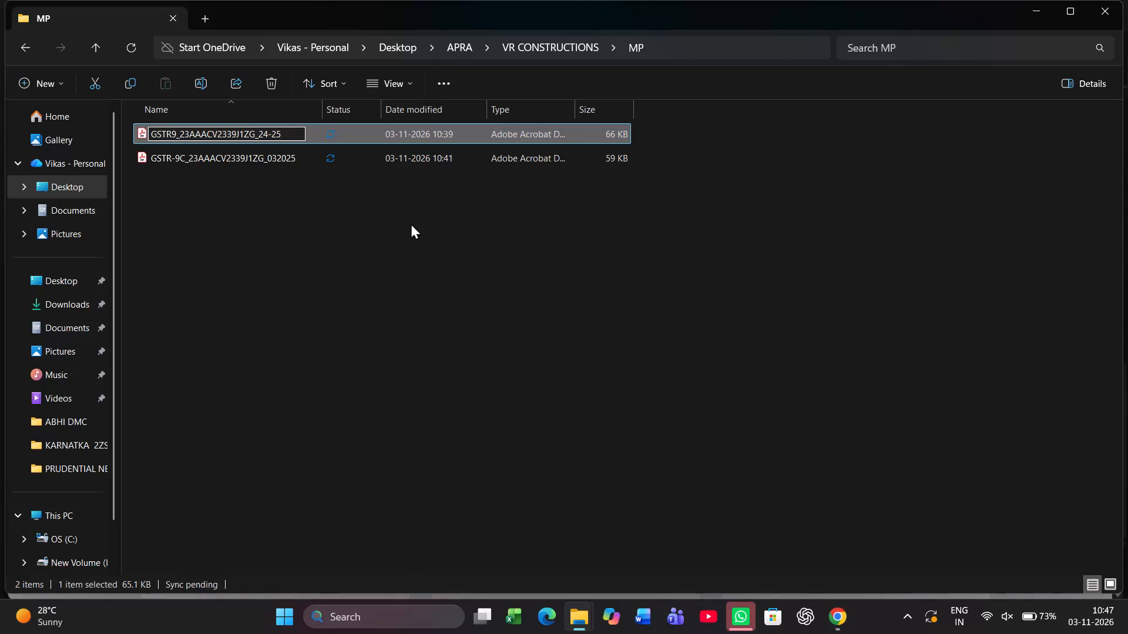
Commit the GSTR9 PDF's 24-25 file name and replace the GSTR-9C PDF's 032025 suffix with 24-25.
key("Return")
key("Down")
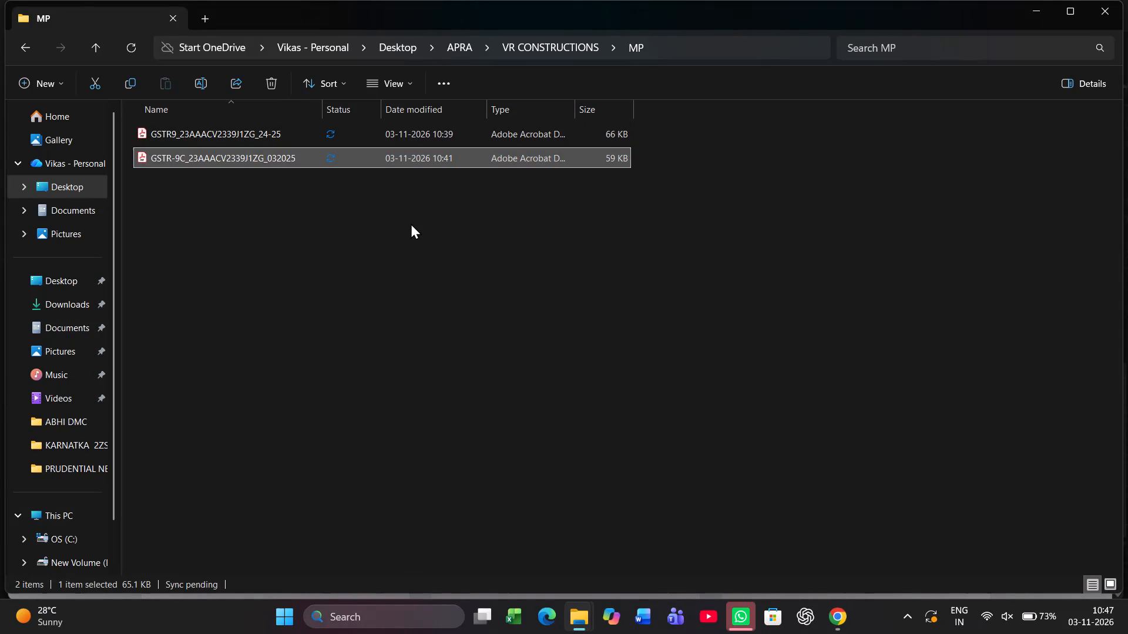
key("F2")
key("Right")
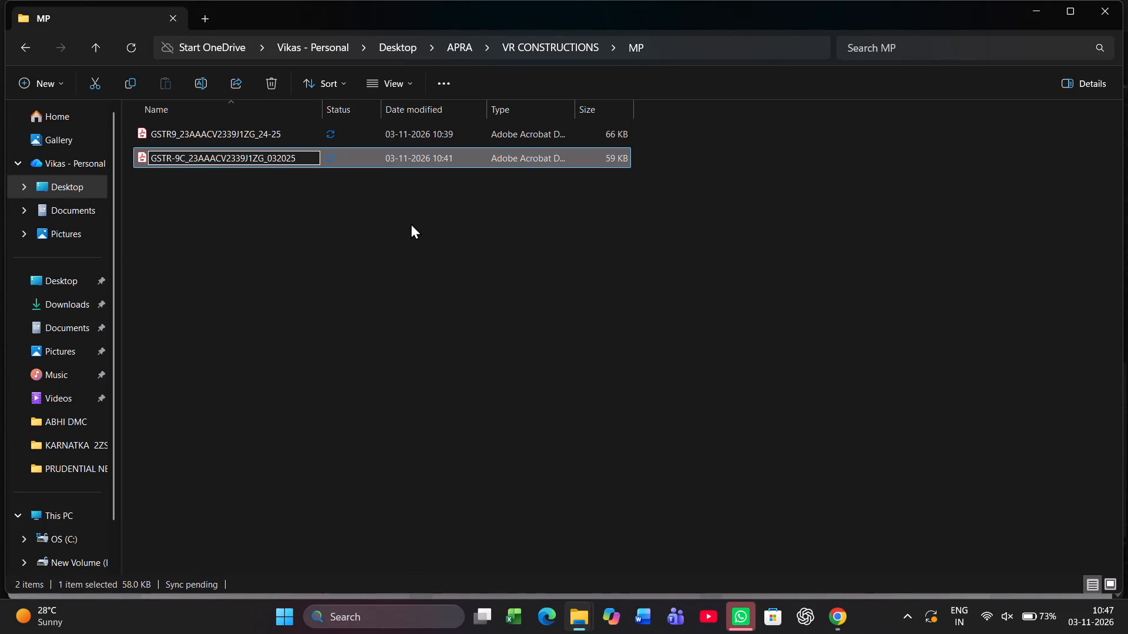
key("shift+Left")
key("shift+Left")
key("shift+Left")
key("shift+Left")
key("shift+Left")
key("shift+Left")
type("24-25")
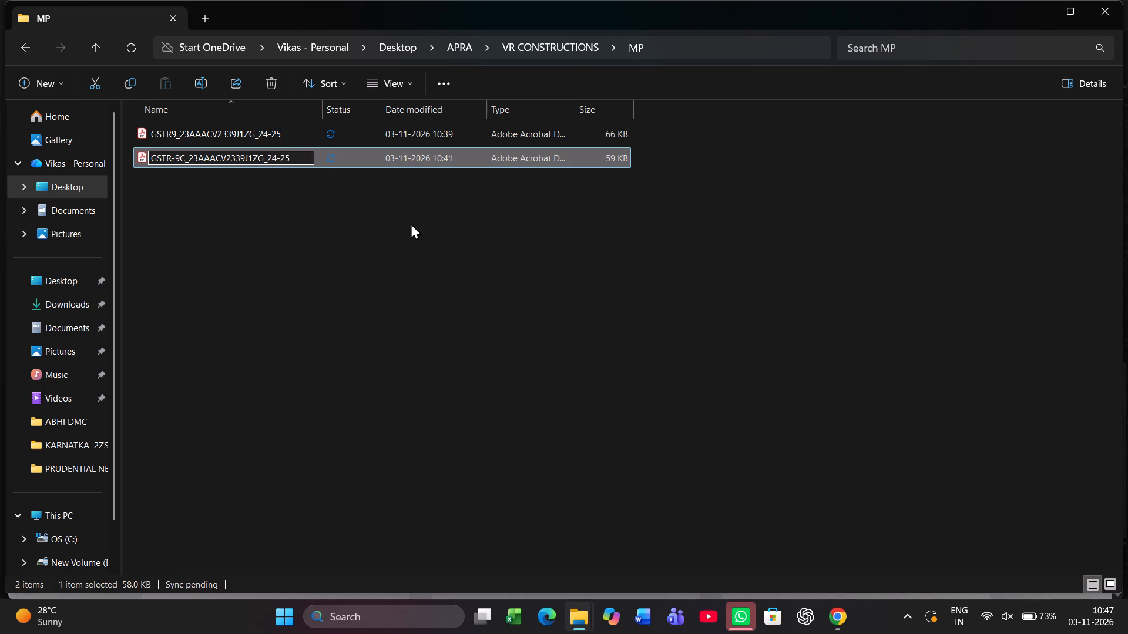
key("Return")
Return to the GST portal and download the GSTR-9 system computed summary PDF, allow multiple downloads and close the opened PDF.
key("alt+Tab")
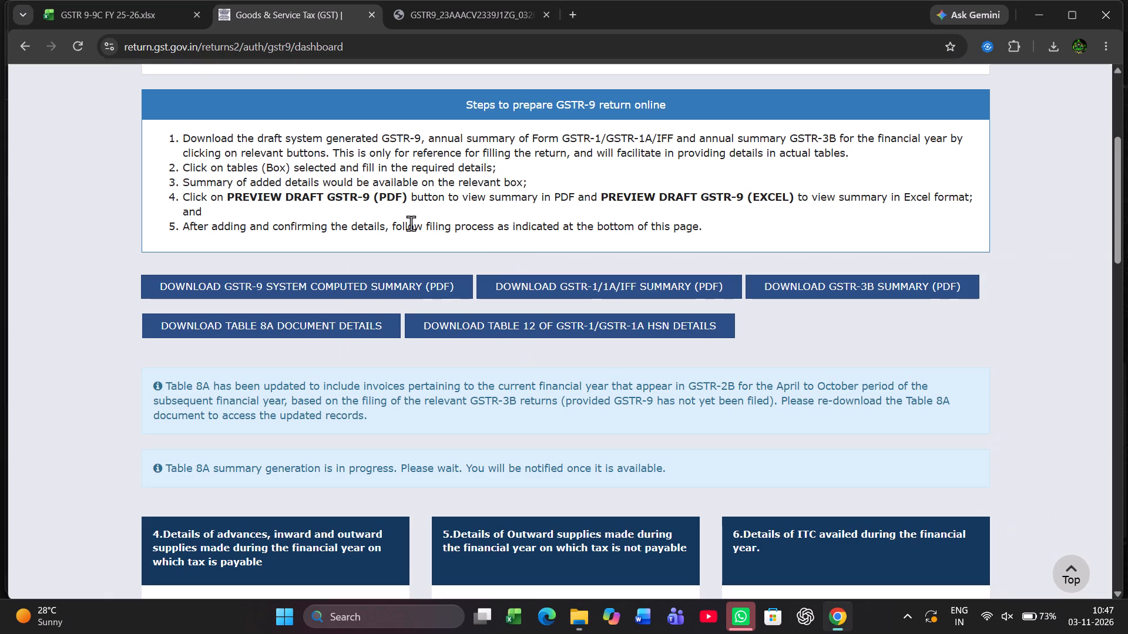
left_click(344, 292)
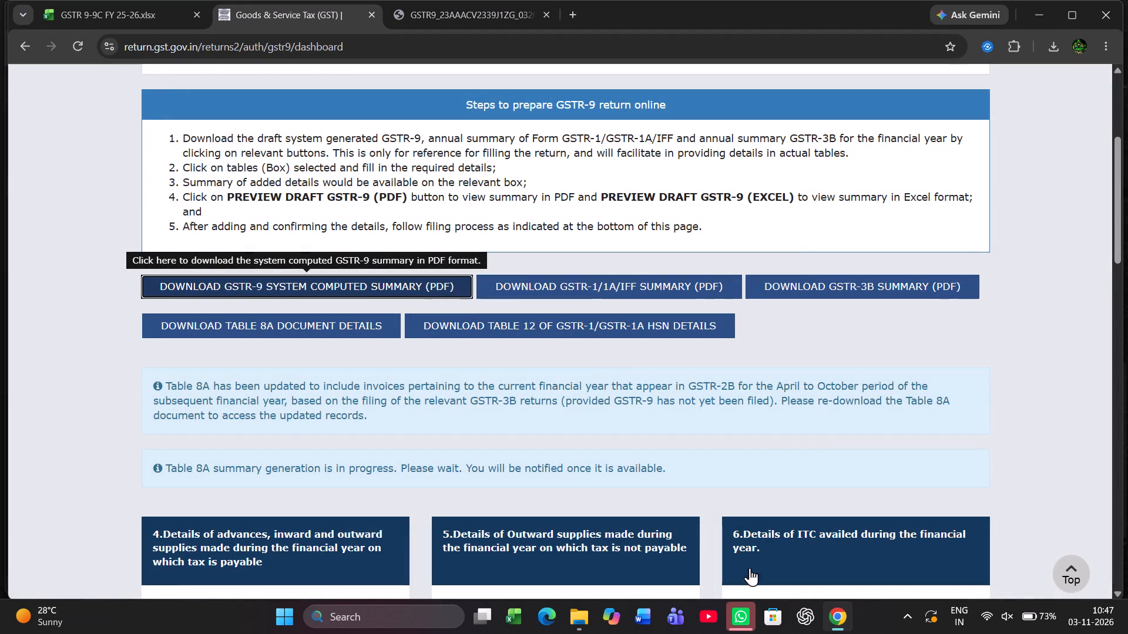
left_click(305, 288)
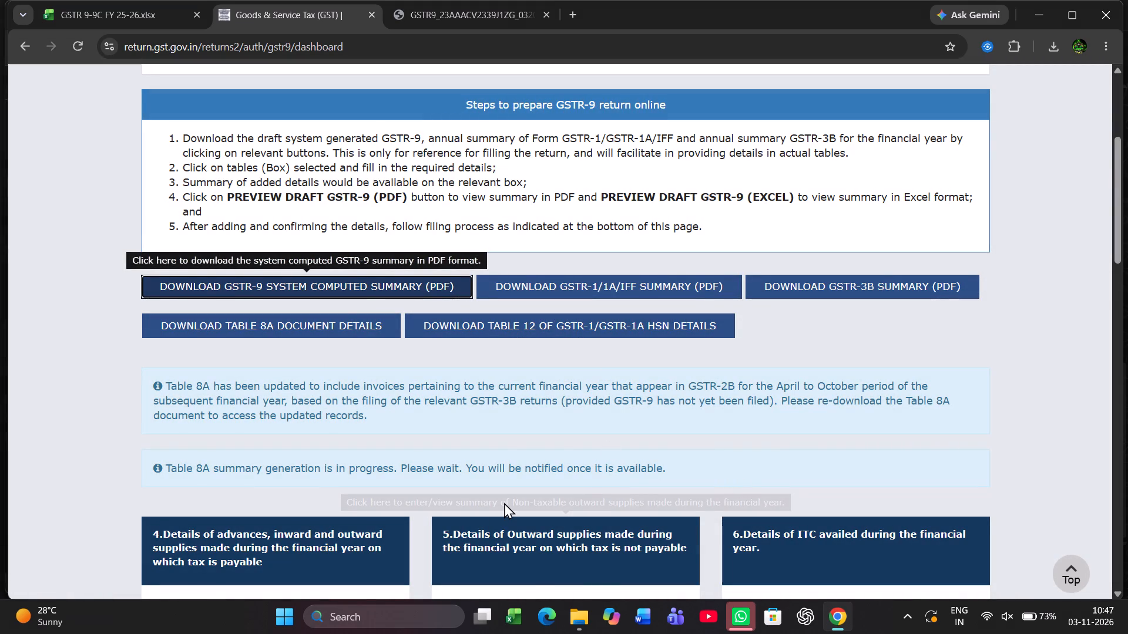
scroll(504, 503, "down", 5)
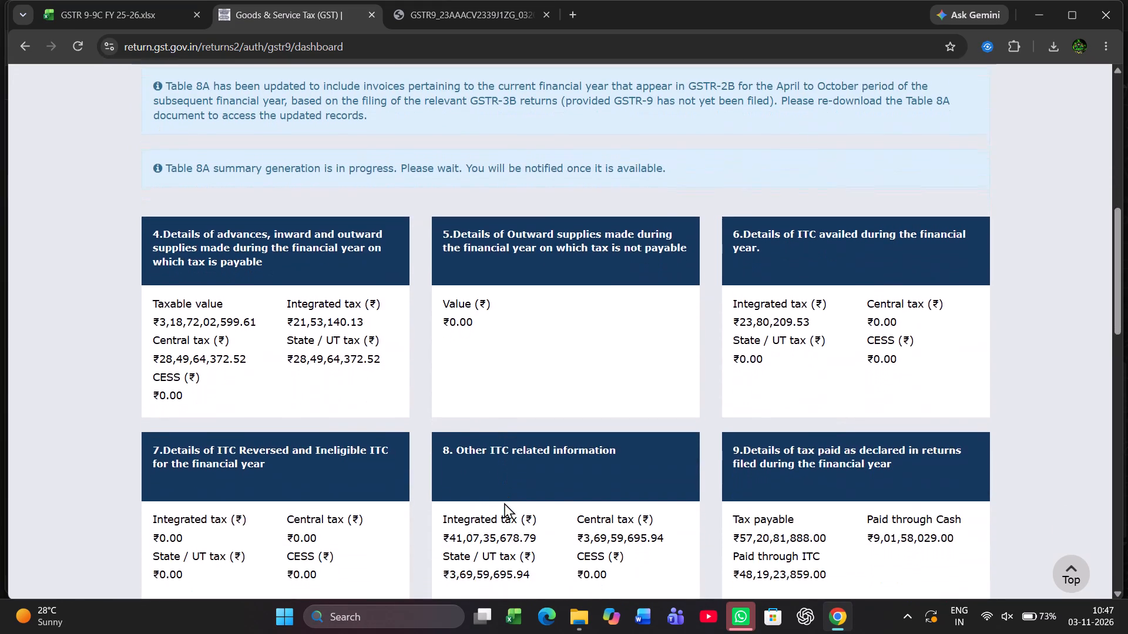
scroll(504, 503, "up", 5)
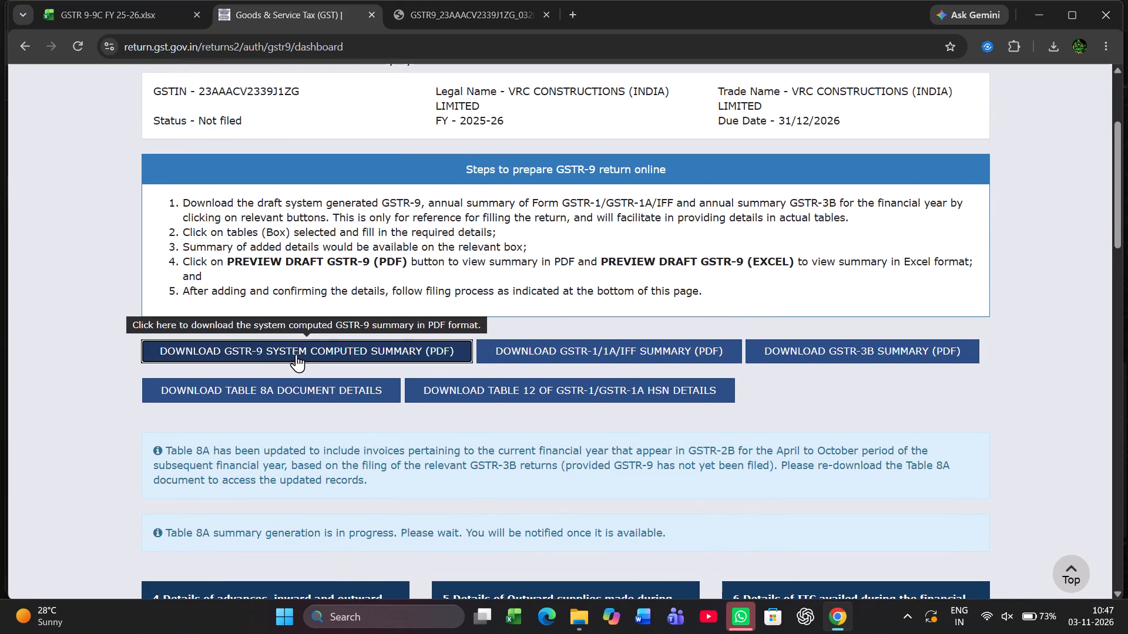
scroll(296, 355, "down", 1)
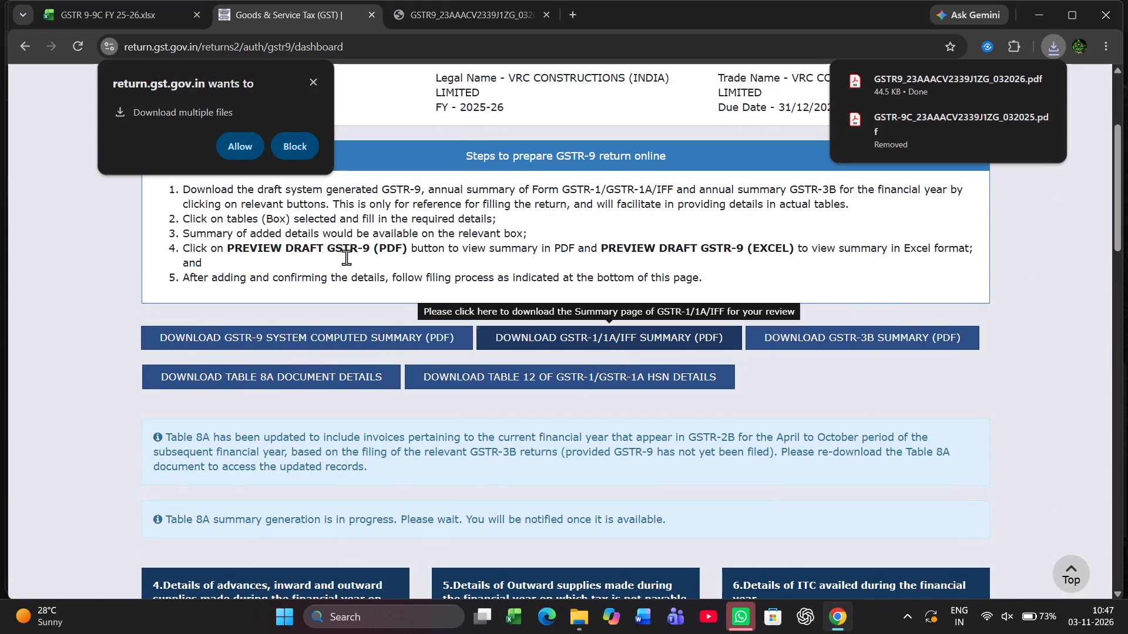
left_click(241, 144)
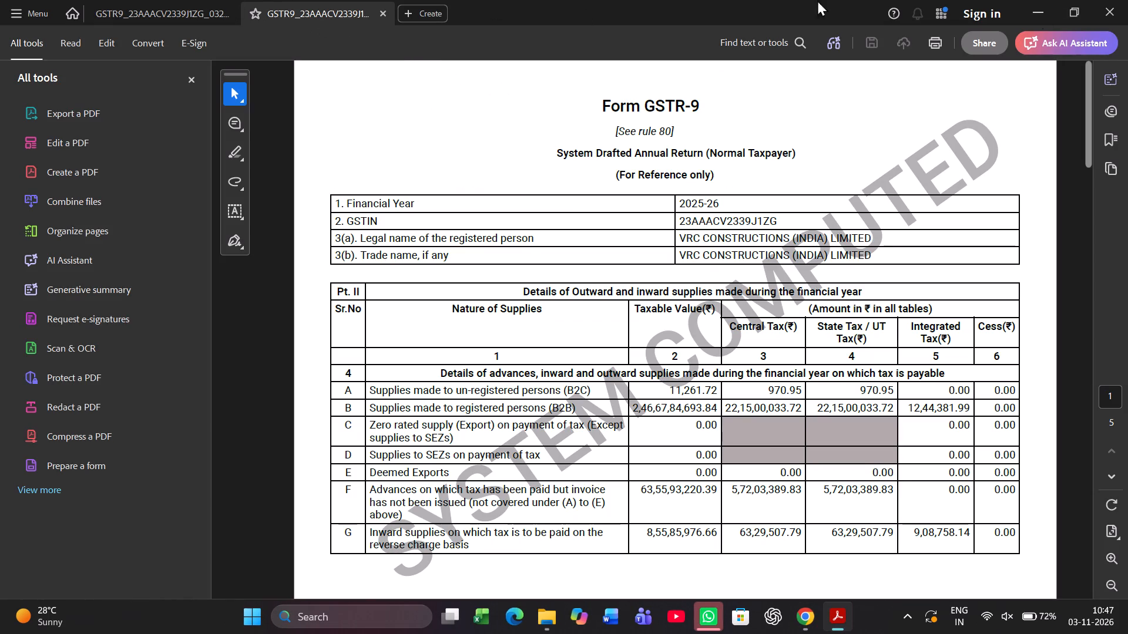
left_click(1104, 7)
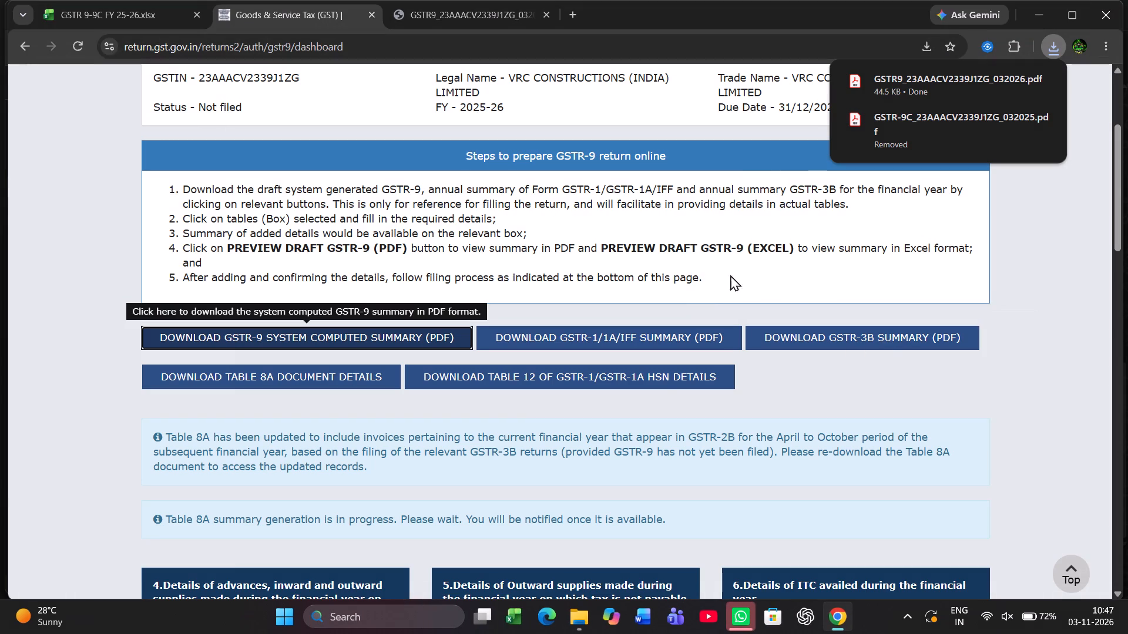
Download the GSTR-1/1A/IFF summary and GSTR-3B summary PDFs for 2025-26, closing each one when it opens.
left_click(610, 333)
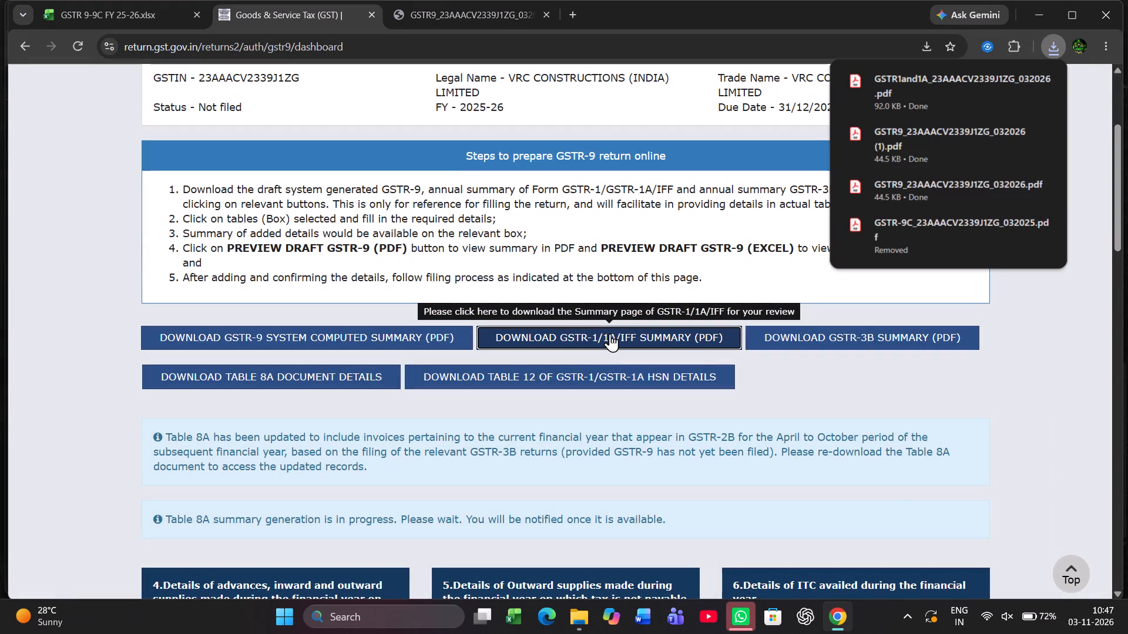
left_click(859, 340)
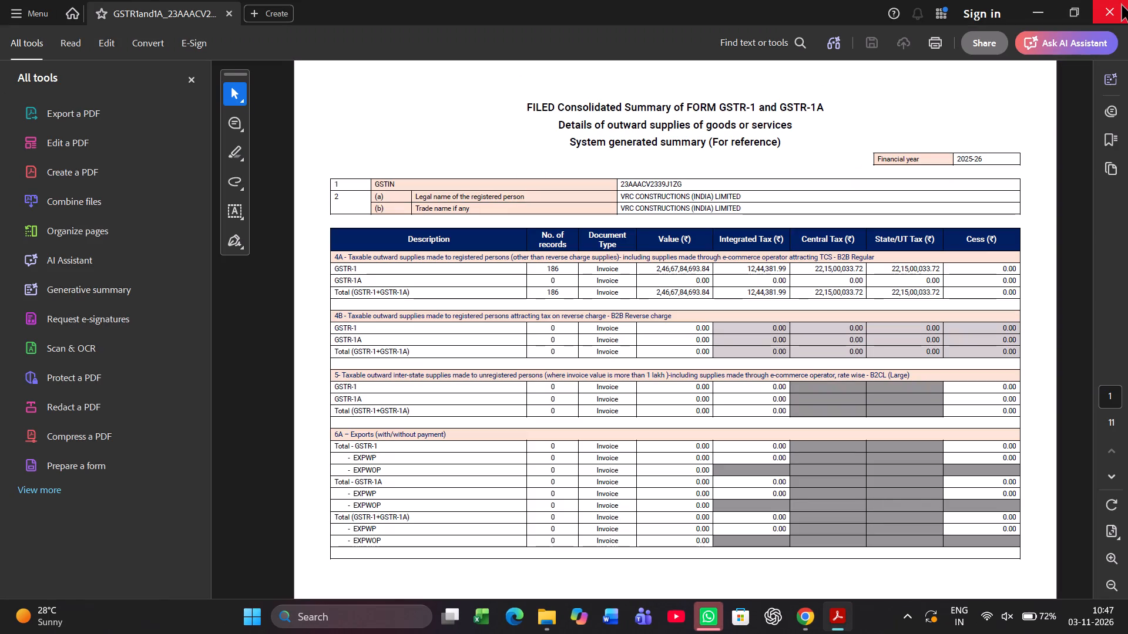
left_click(1122, 6)
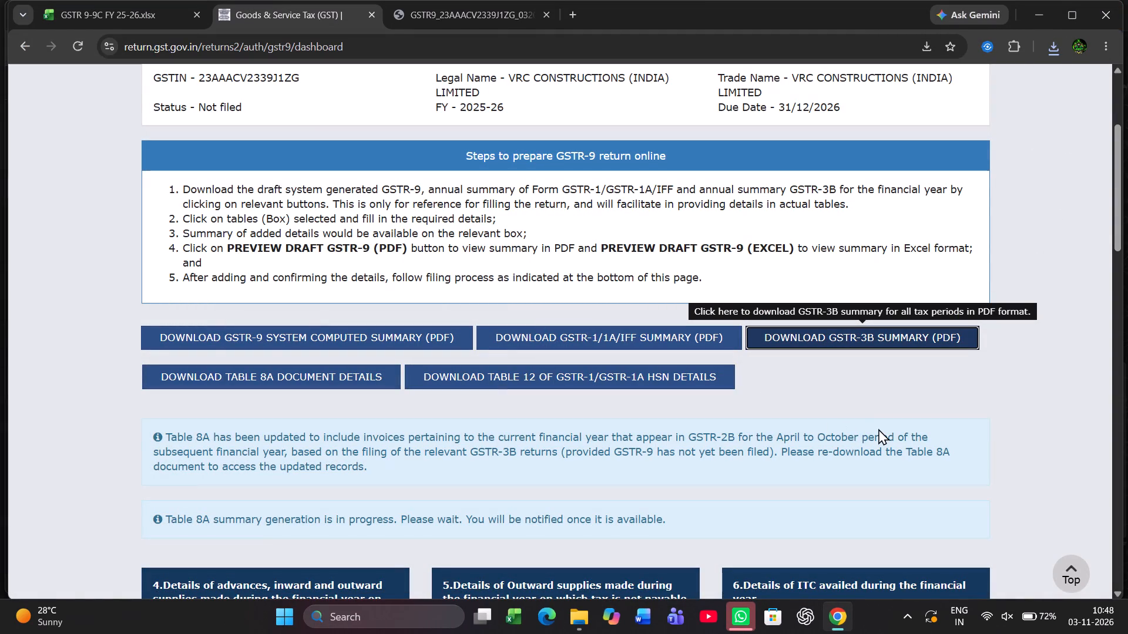
left_click(1054, 50)
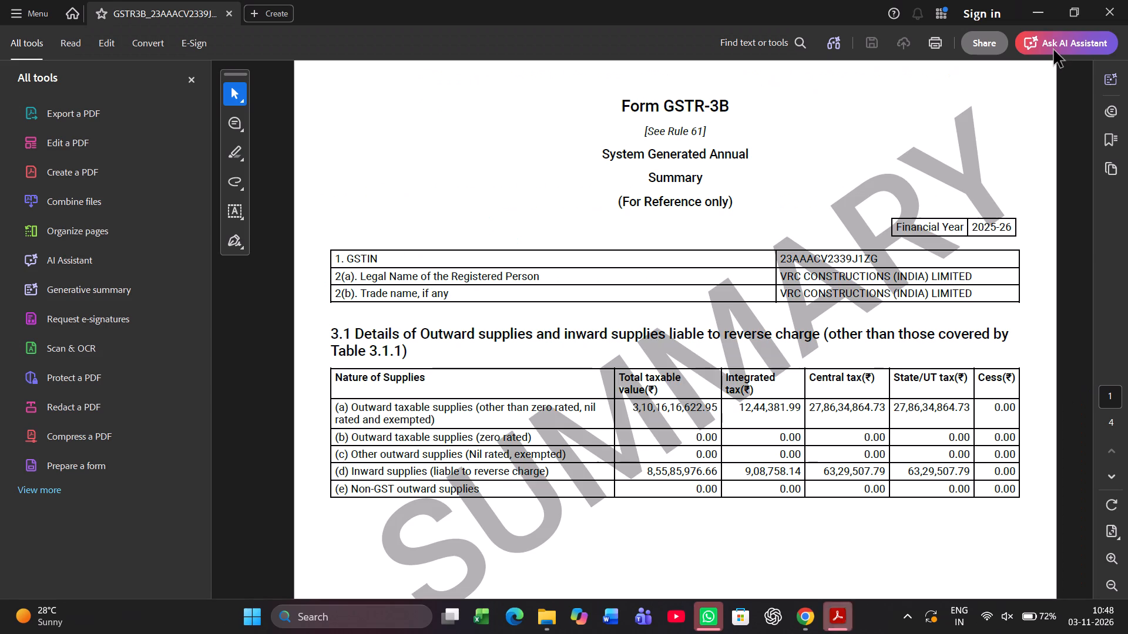
left_click(1113, 15)
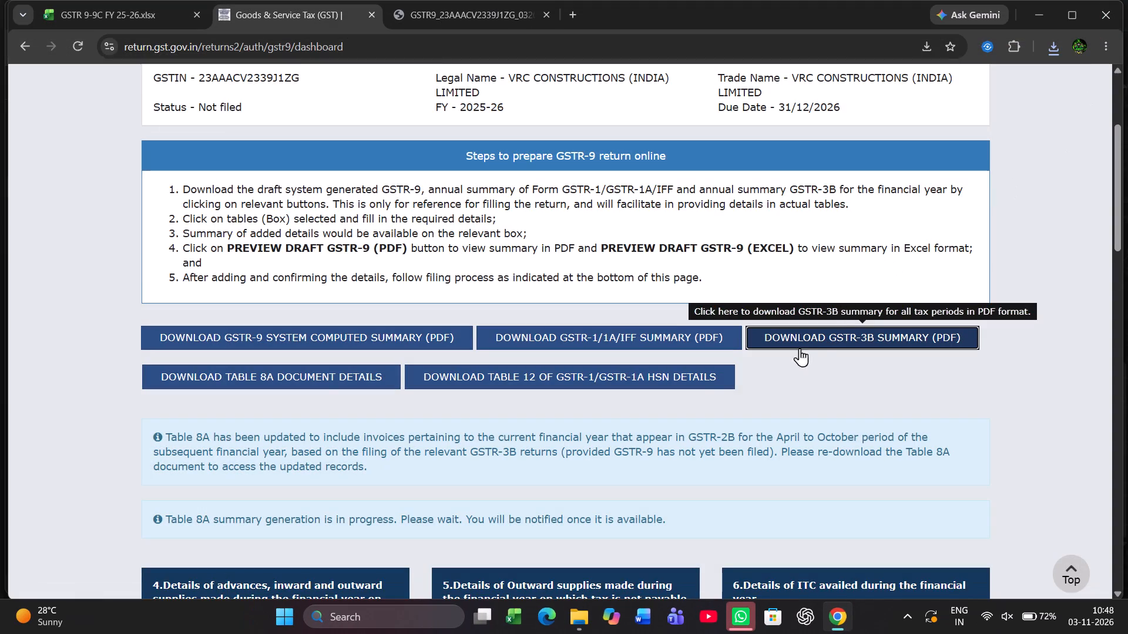
Request the Table 12 of GSTR-1/GSTR-1A HSN details download on the GSTR-9 dashboard.
left_click(560, 386)
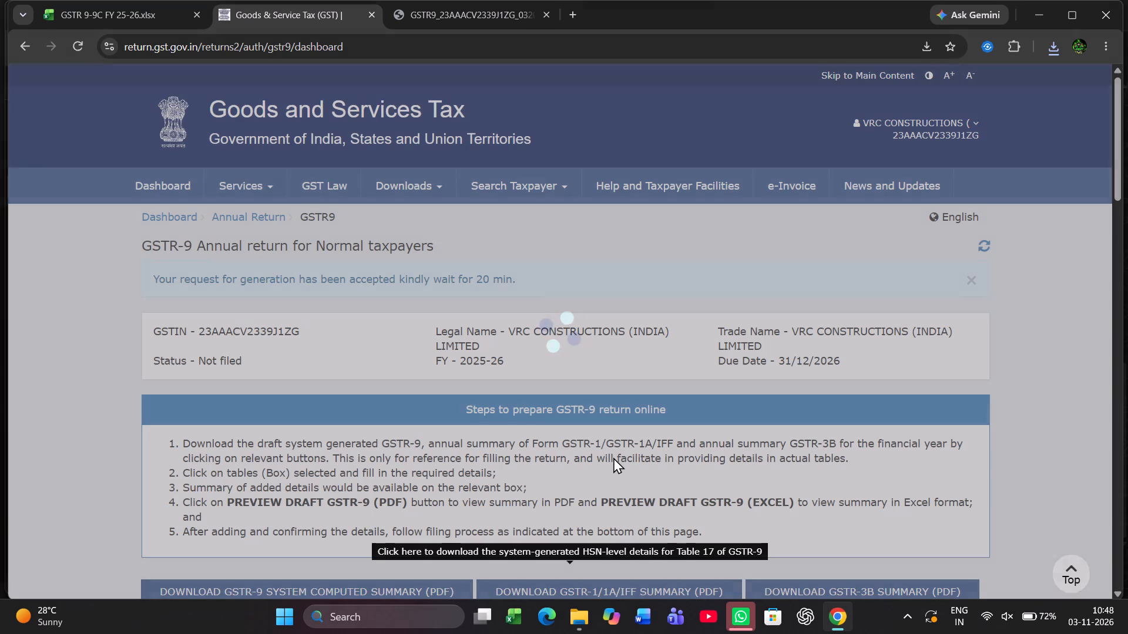
scroll(613, 457, "down", 1)
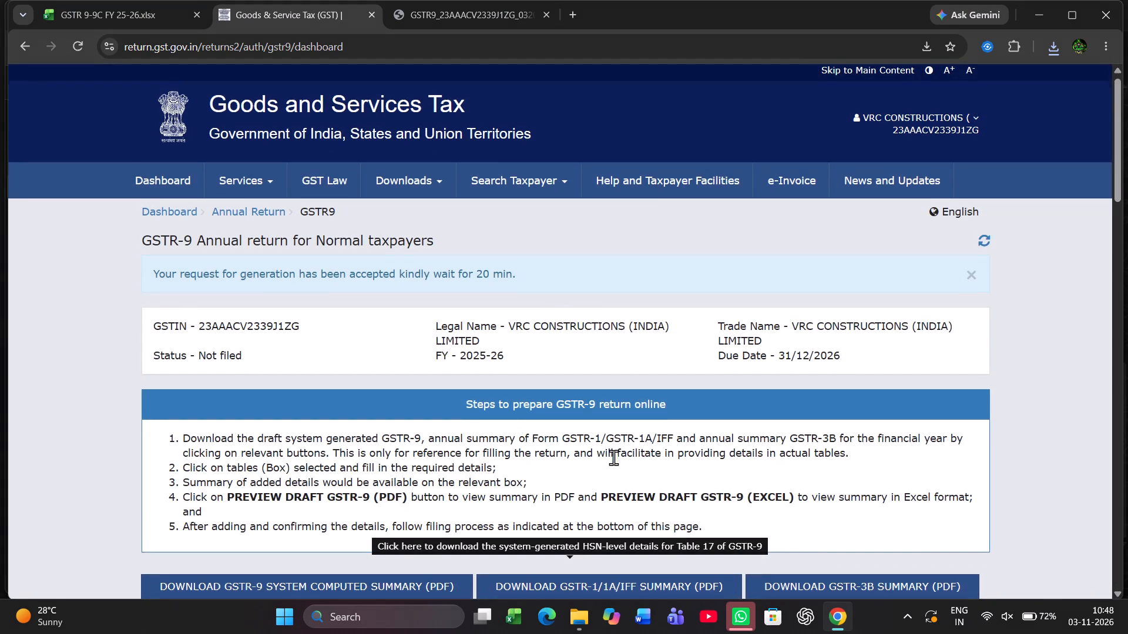
scroll(613, 457, "down", 4)
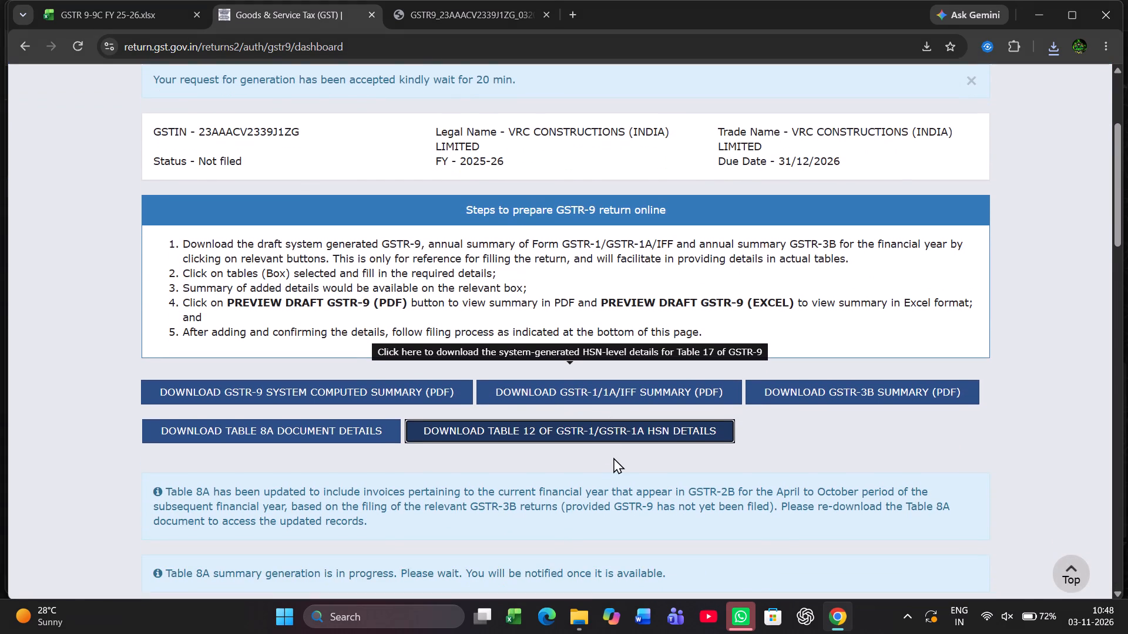
scroll(613, 457, "down", 3)
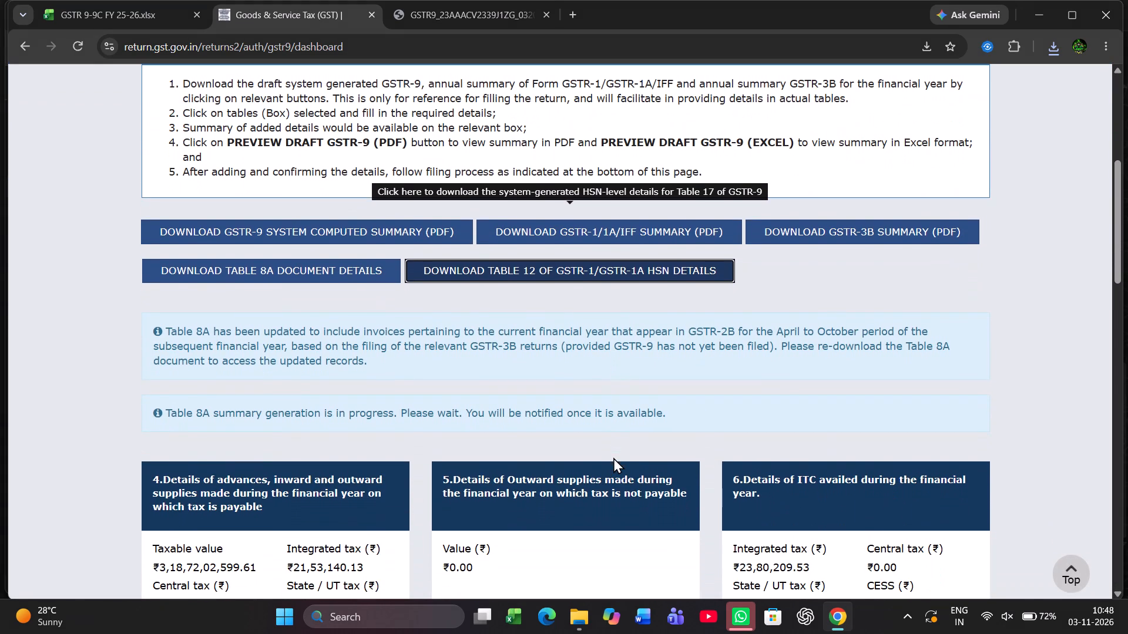
scroll(613, 457, "up", 2)
left_click(892, 362)
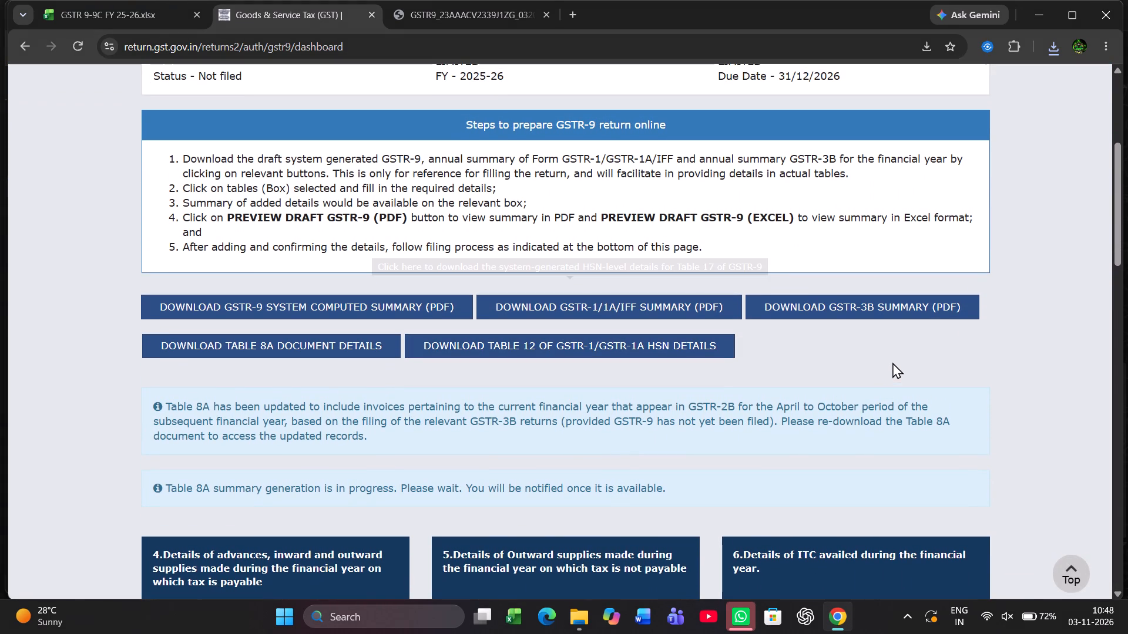
Check the recent download history and request the Table 12 HSN details again.
left_click(1050, 51)
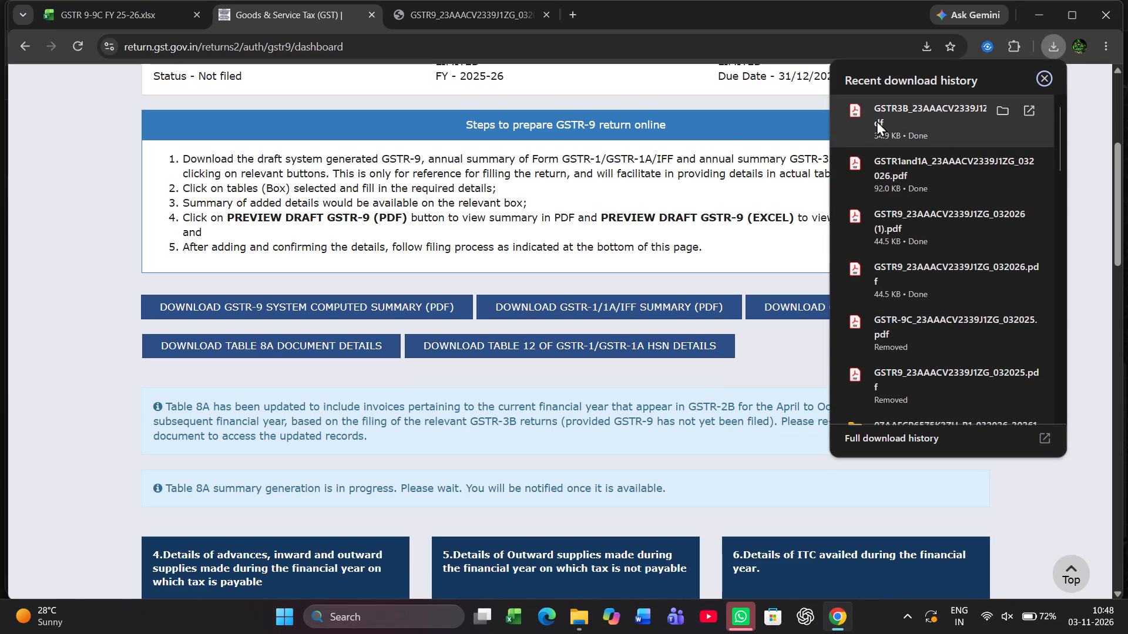
left_click(724, 118)
left_click(599, 356)
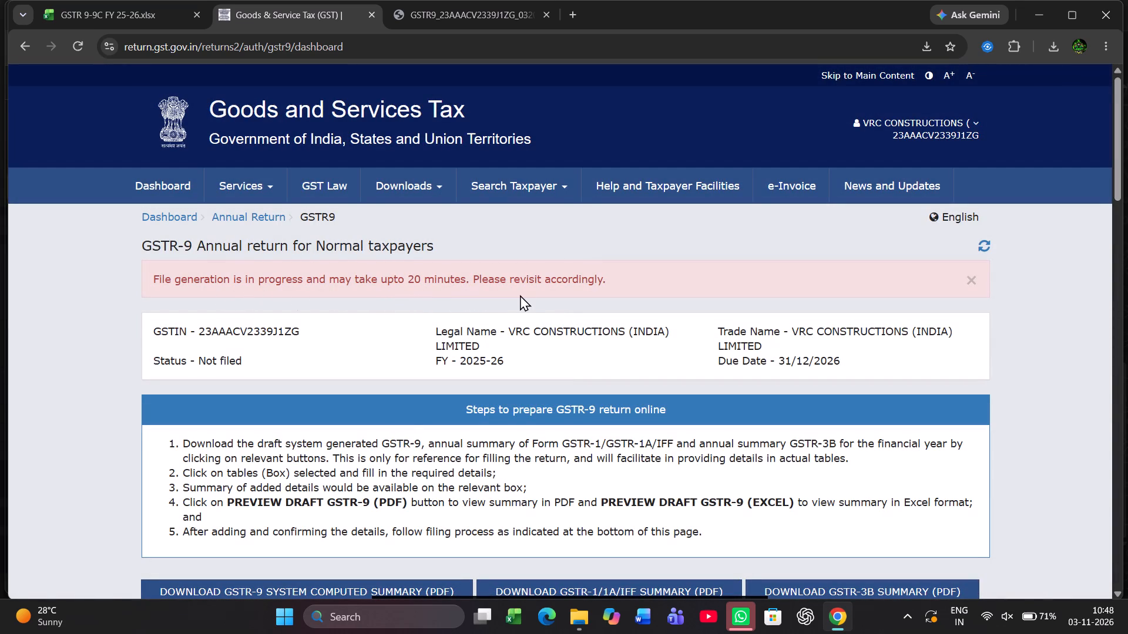
Search the web for GST in a new tab and open the GST Login result.
left_click(572, 11)
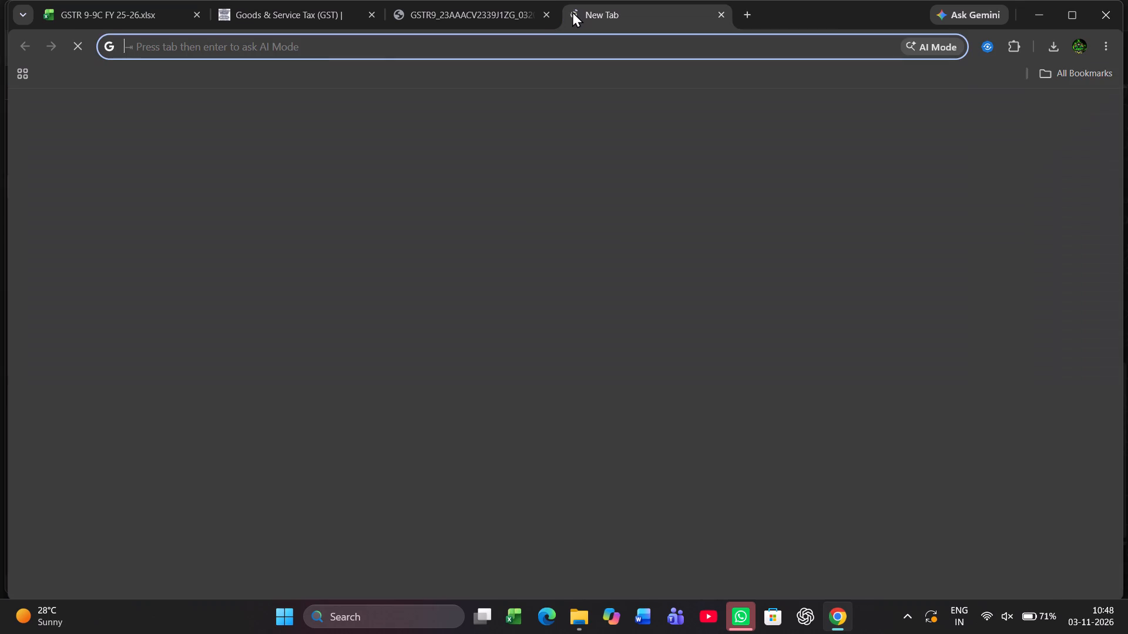
type("GST")
key("Return")
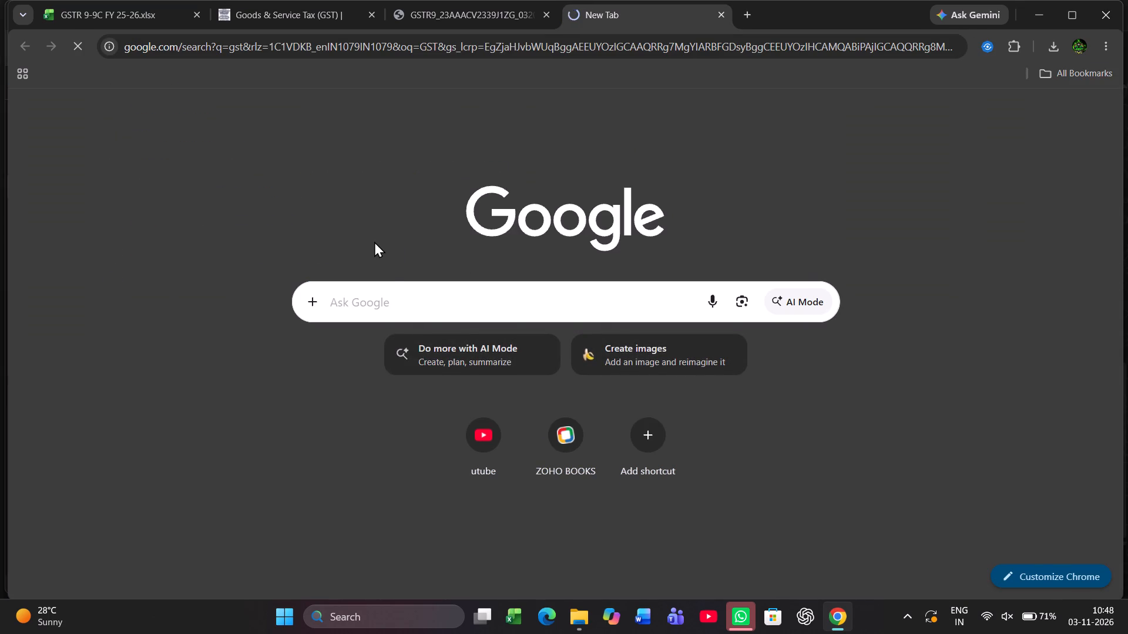
left_click(187, 222)
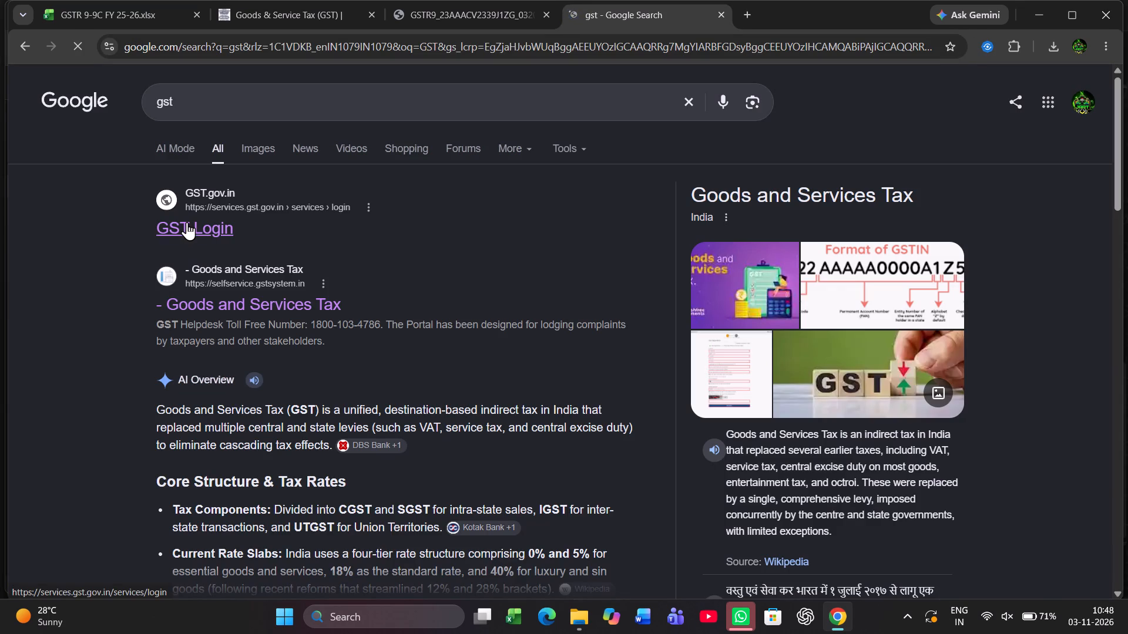
Return to the GSTR-9 dashboard tab and look through the return's table boxes.
left_click(300, 16)
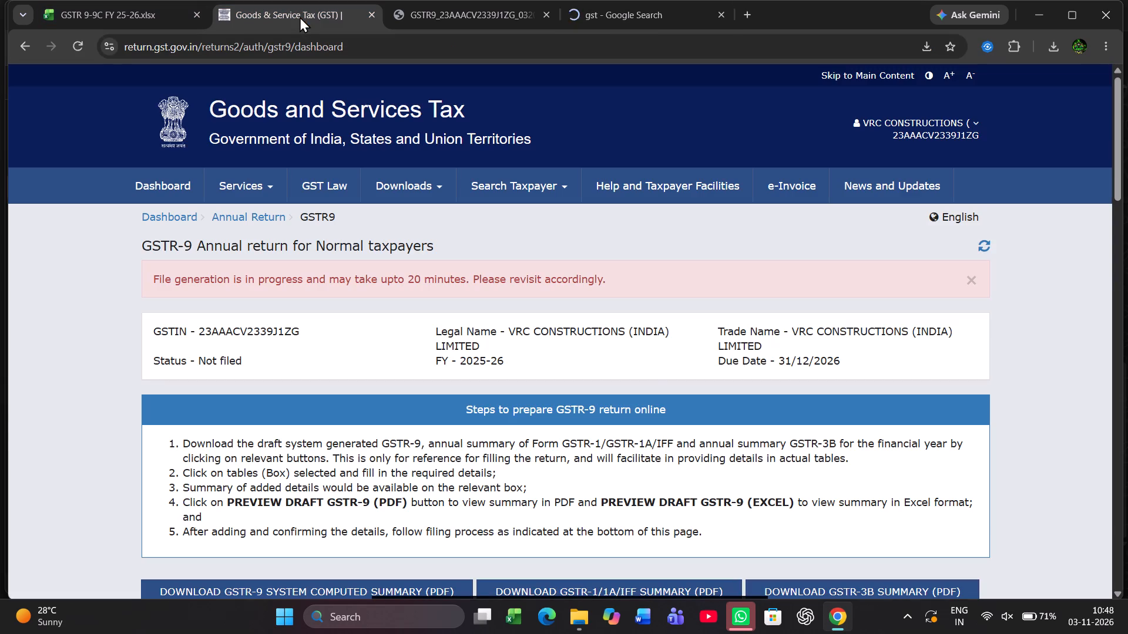
scroll(562, 426, "down", 2)
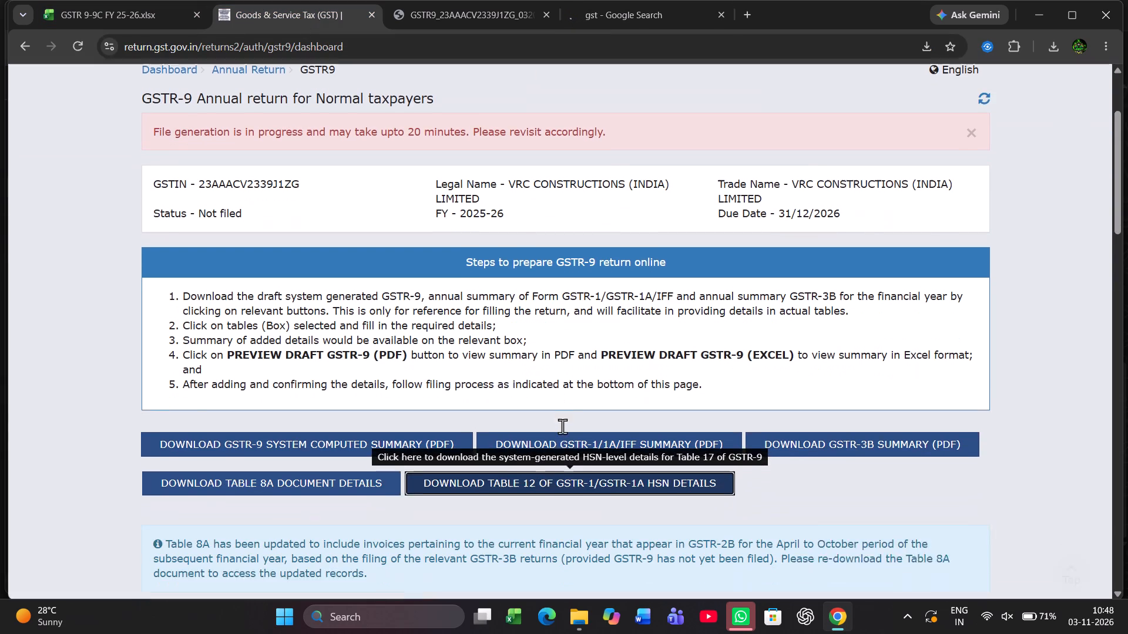
scroll(562, 426, "down", 7)
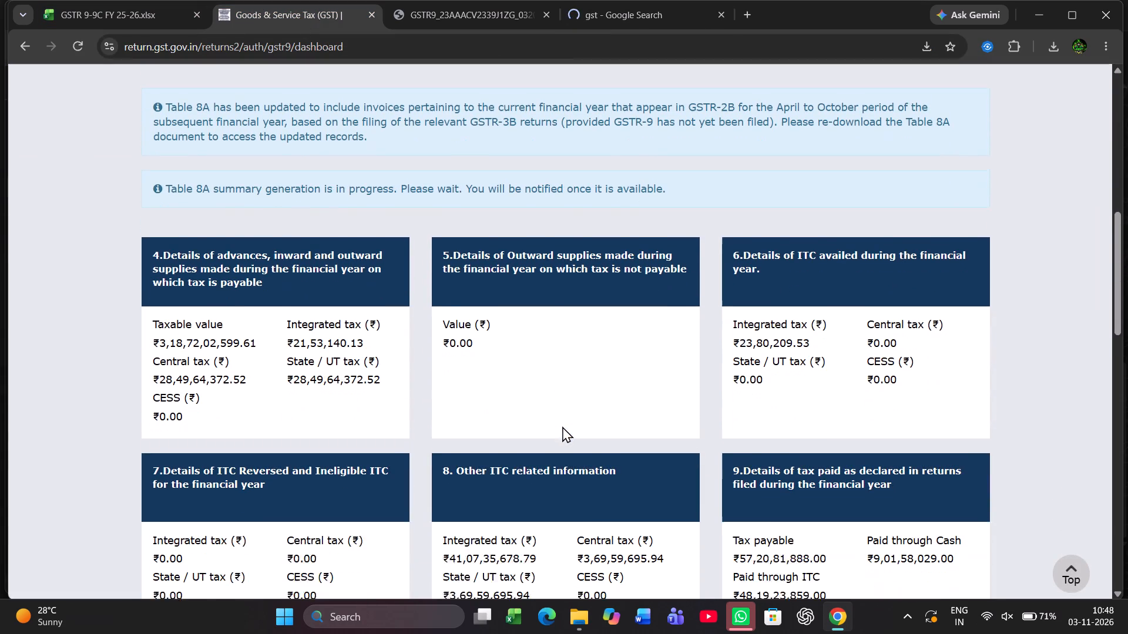
scroll(562, 426, "down", 4)
scroll(562, 426, "right", 1)
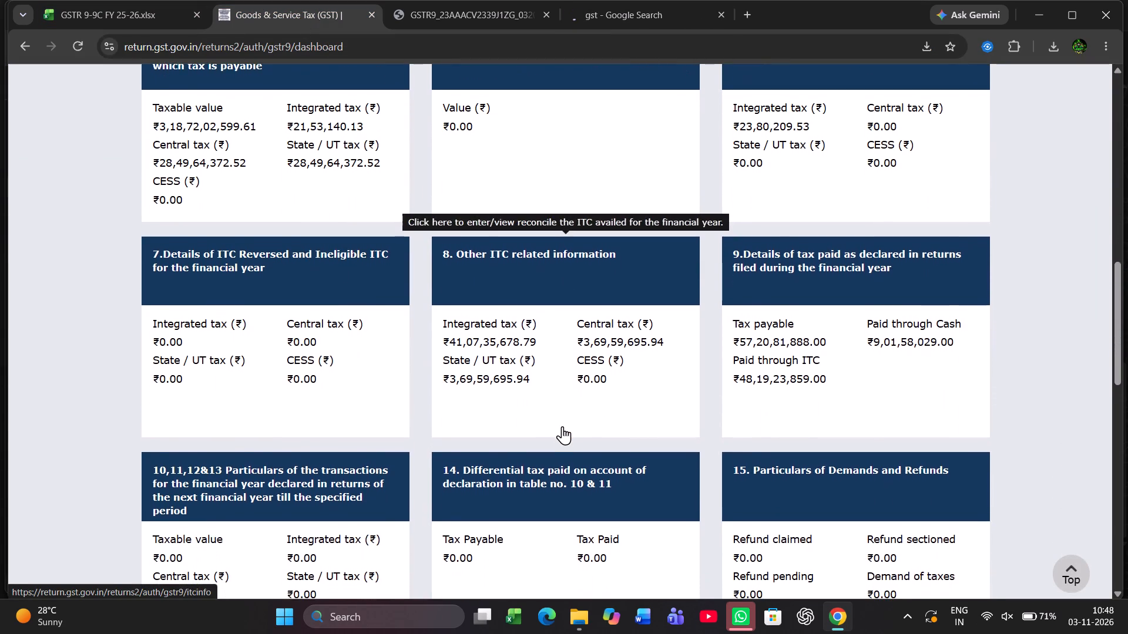
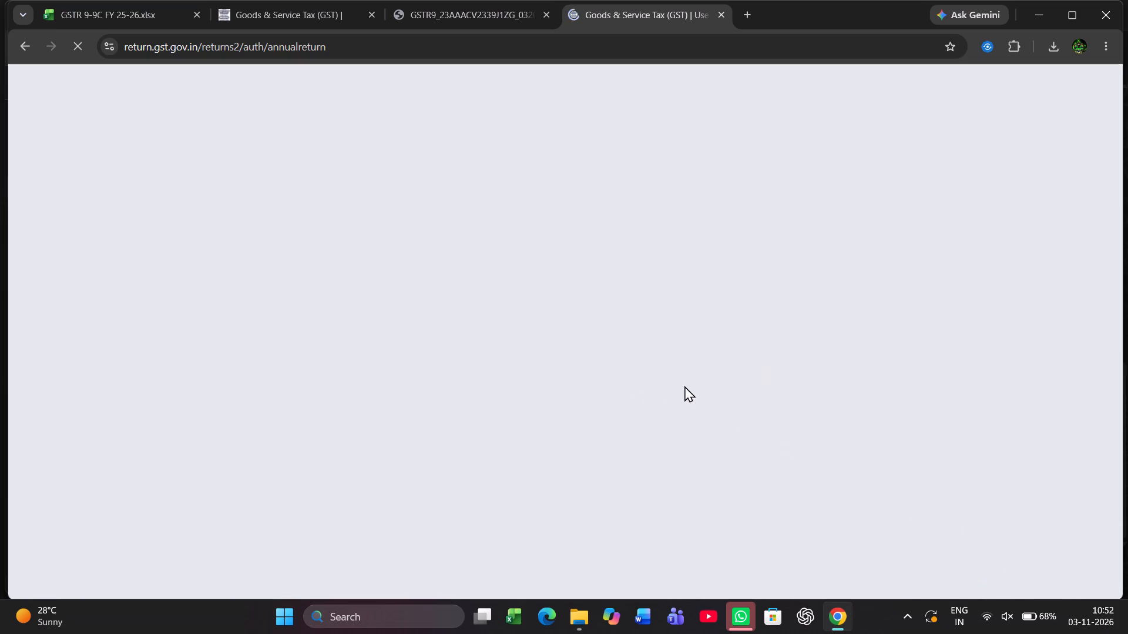
Return to the GSTR-9 annual return page for FY 2025-26 and refresh its data.
left_click(321, 15, "ctrl")
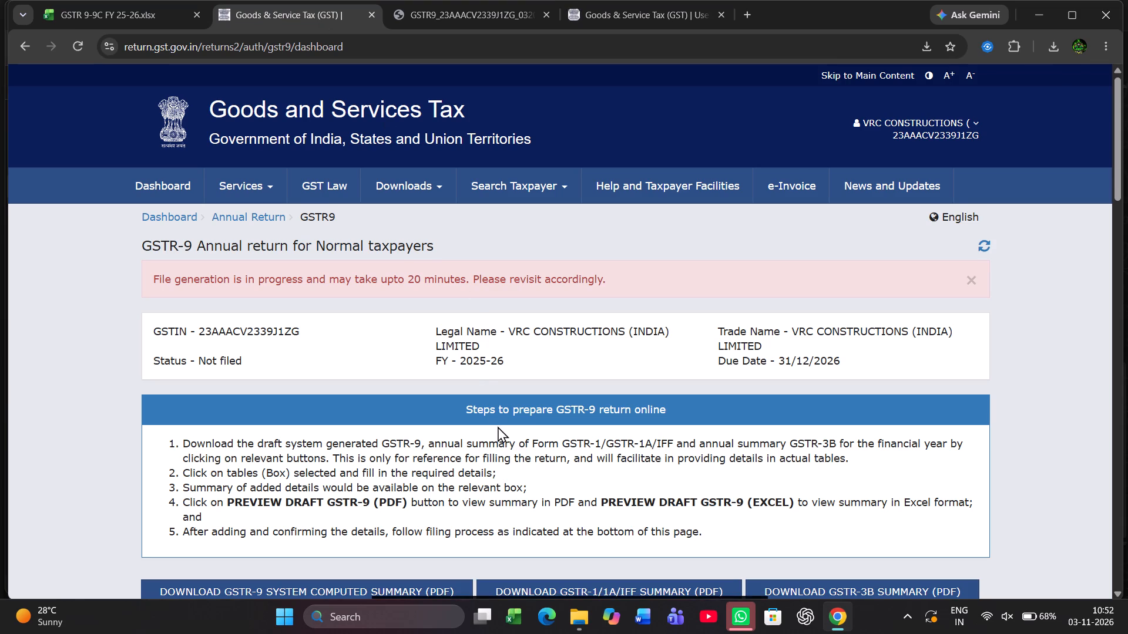
scroll(498, 426, "down", 2, "ctrl")
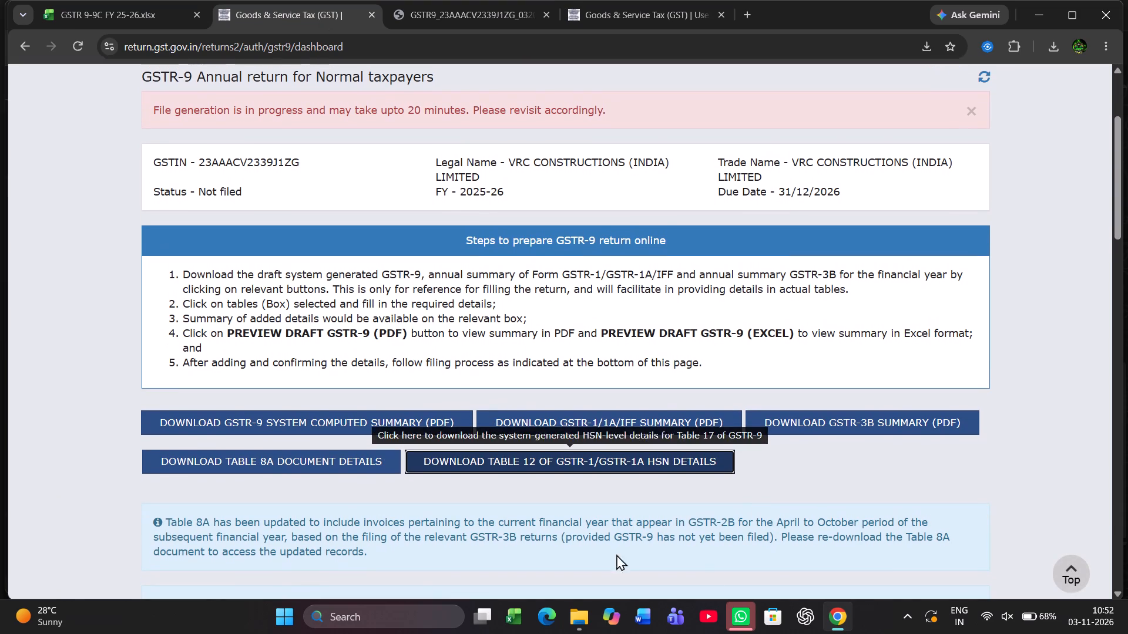
scroll(812, 460, "up", 3, "ctrl")
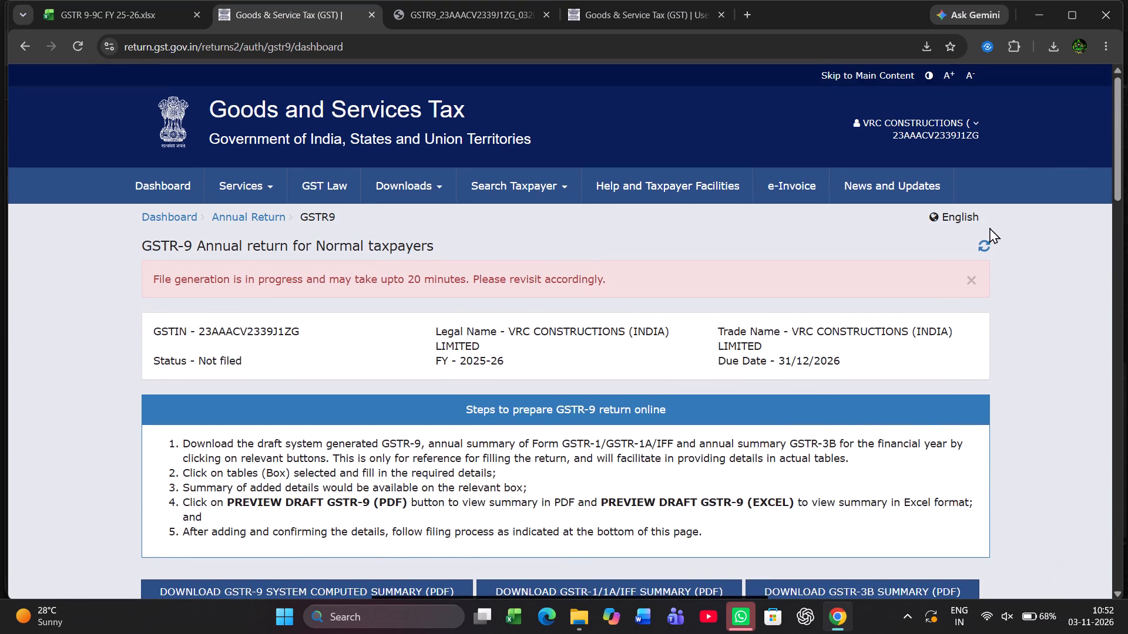
left_click(983, 245, "ctrl")
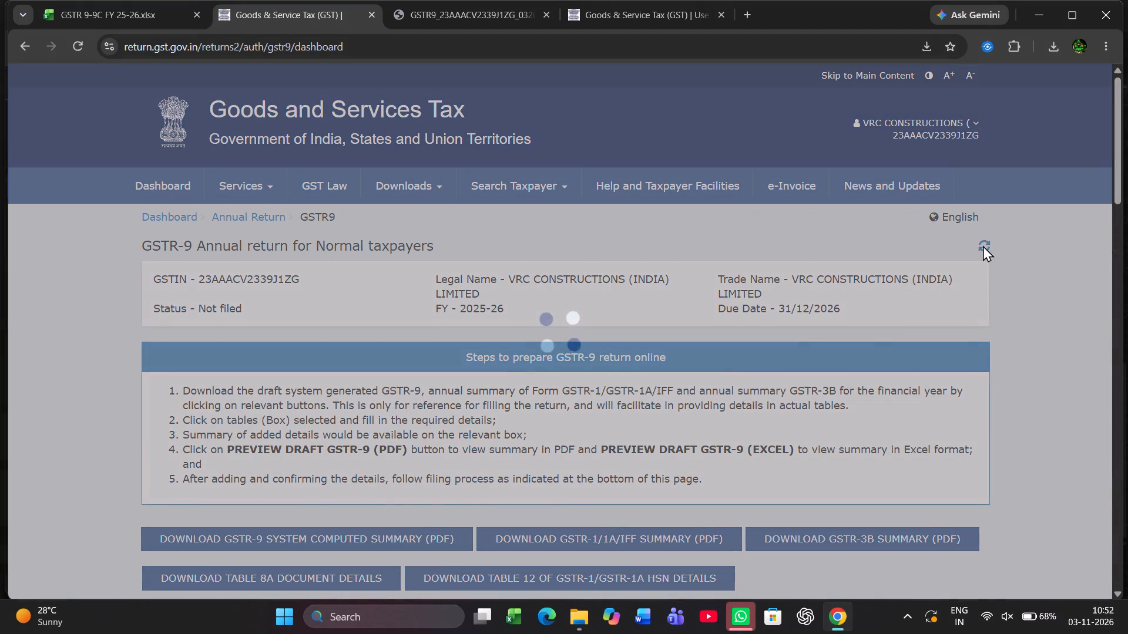
scroll(722, 412, "down", 2, "ctrl")
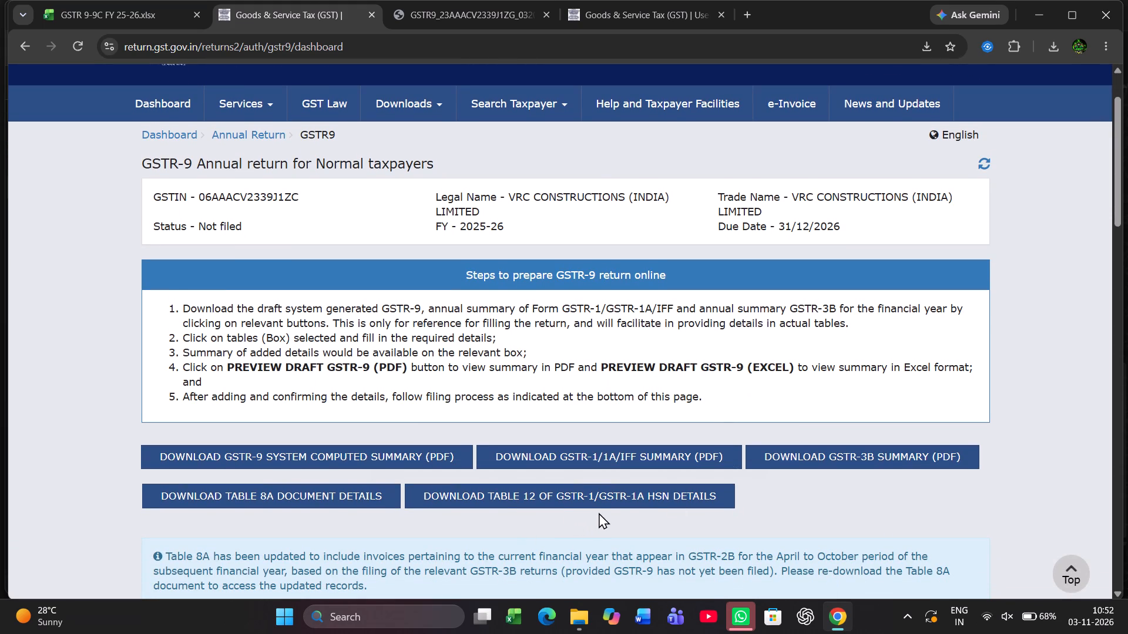
Move the GSTR9 (1), GSTR1and1A and GSTR3B PDFs from Downloads into the MP folder under VR CONSTRUCTIONS.
key("alt+Tab")
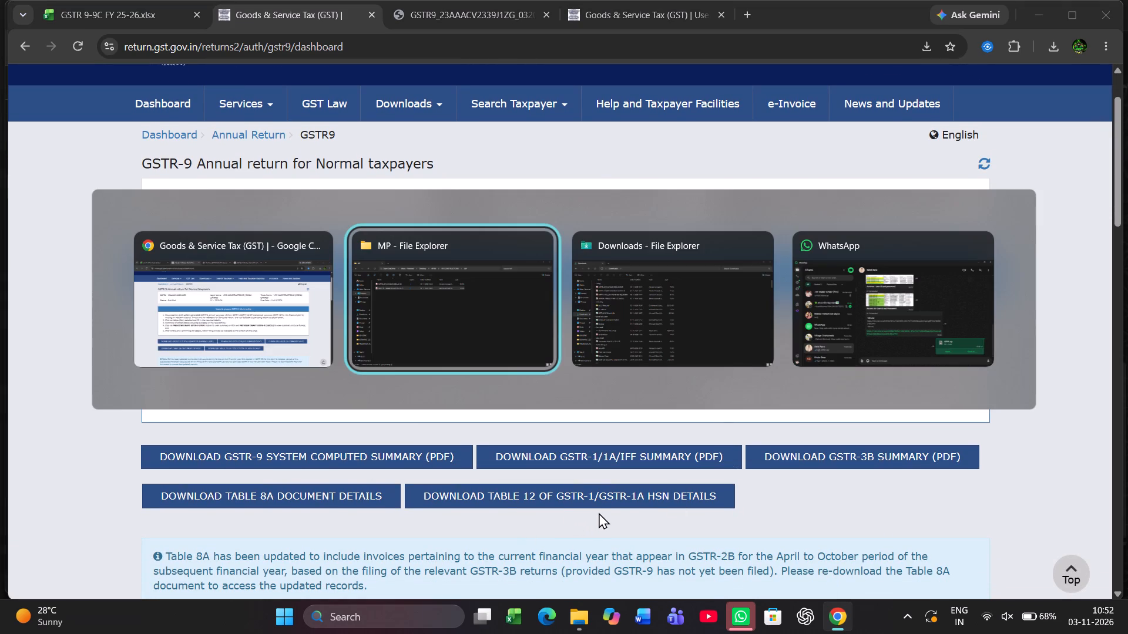
key("alt+Tab")
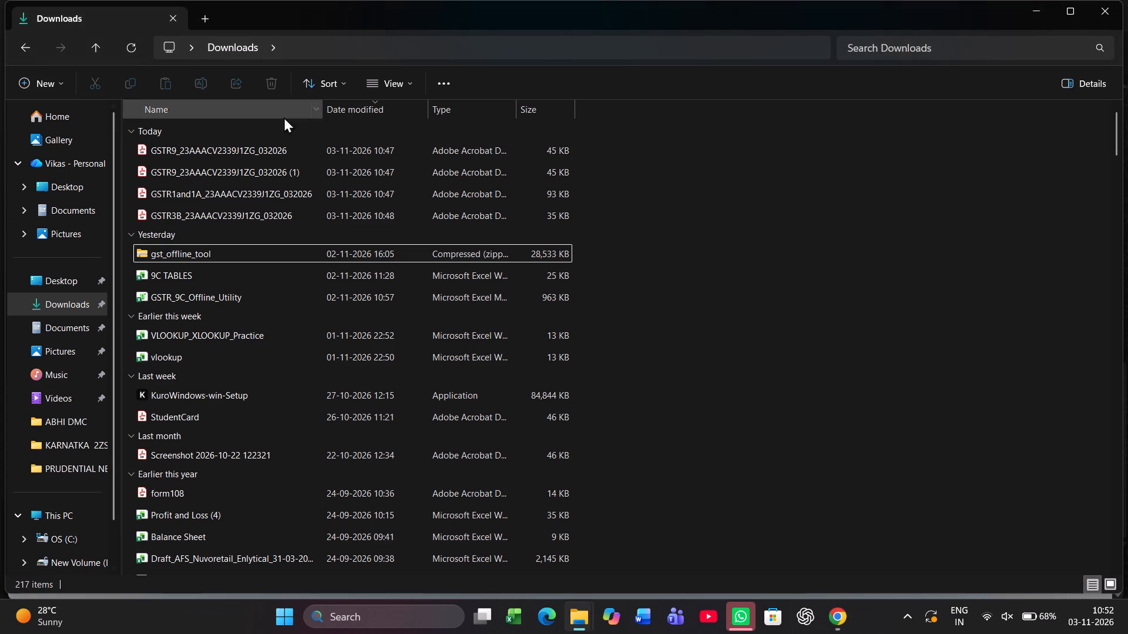
left_click(271, 222)
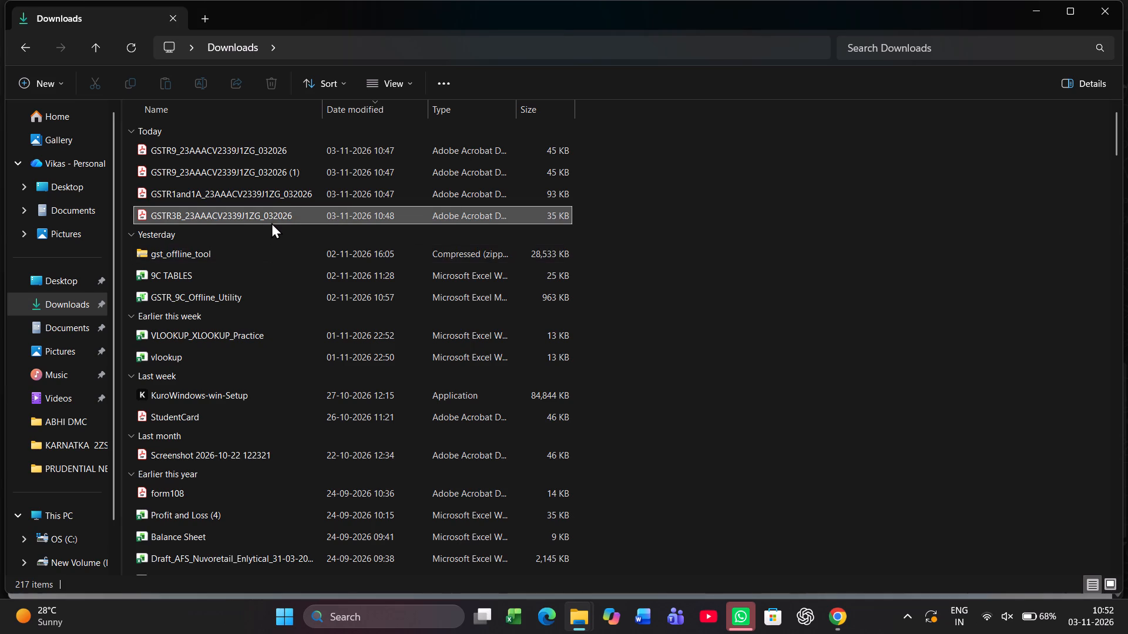
key("shift+Up")
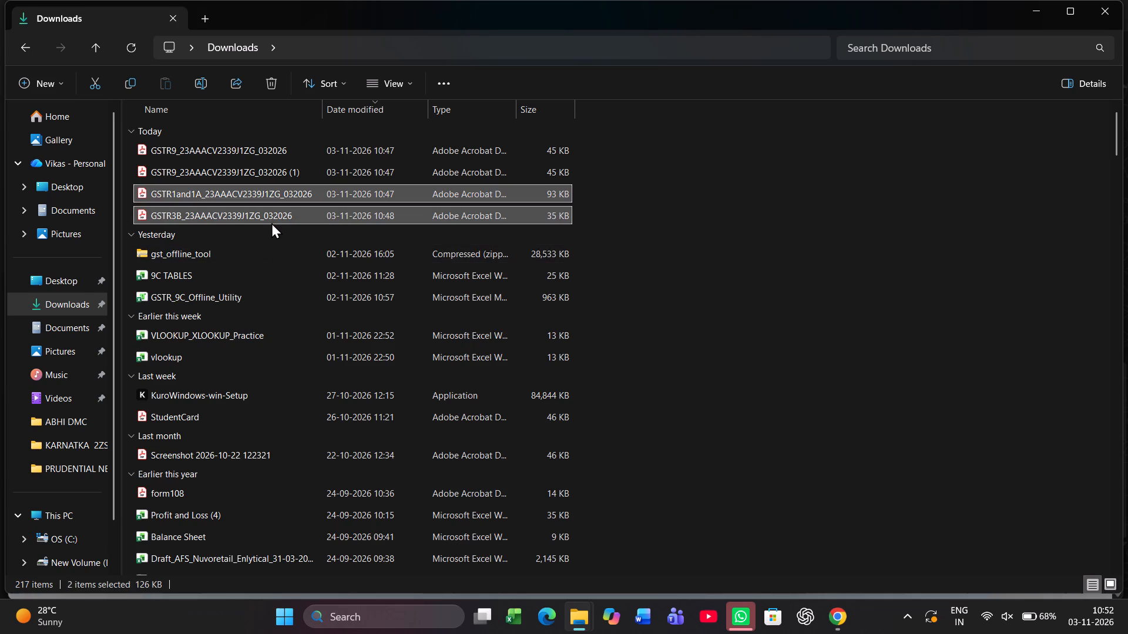
key("shift+Up")
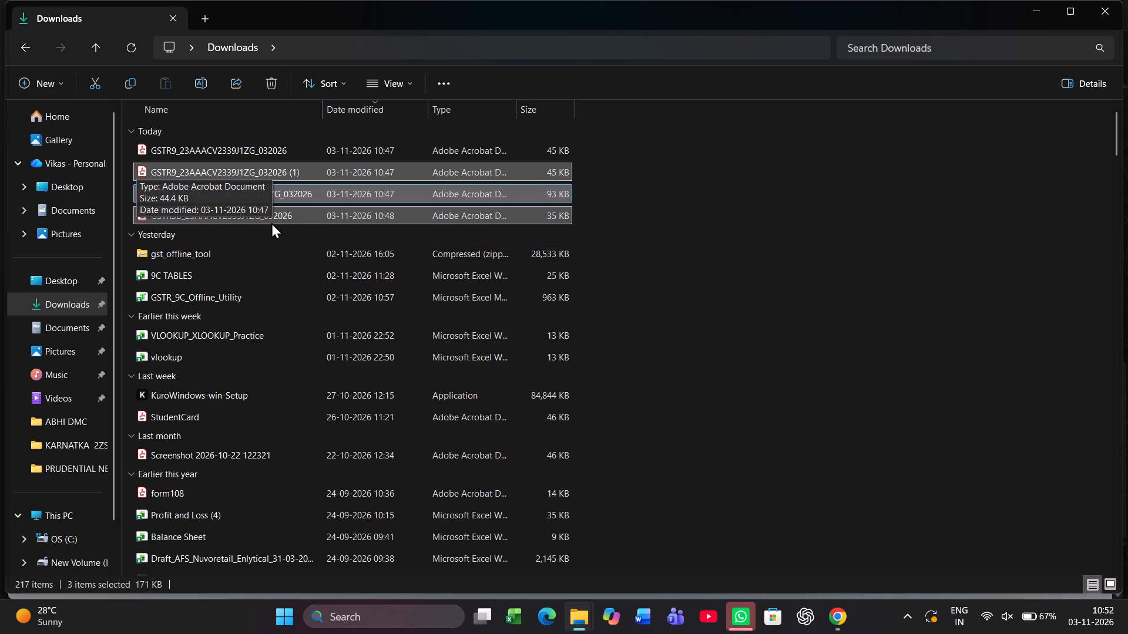
key("ctrl+x")
key("alt+Tab")
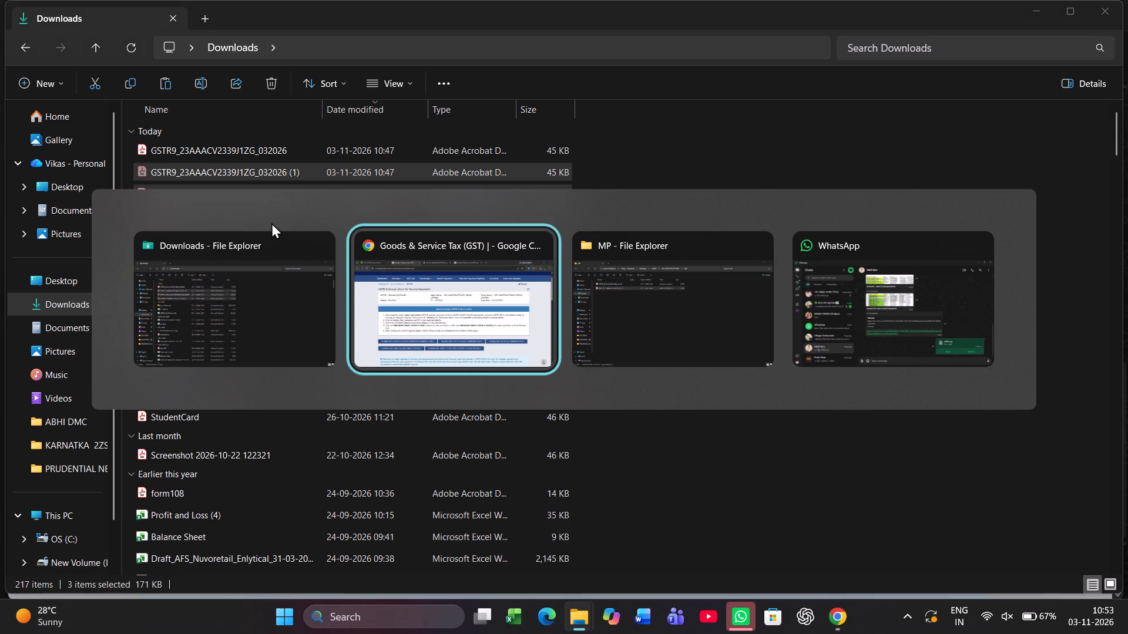
key("alt+Tab")
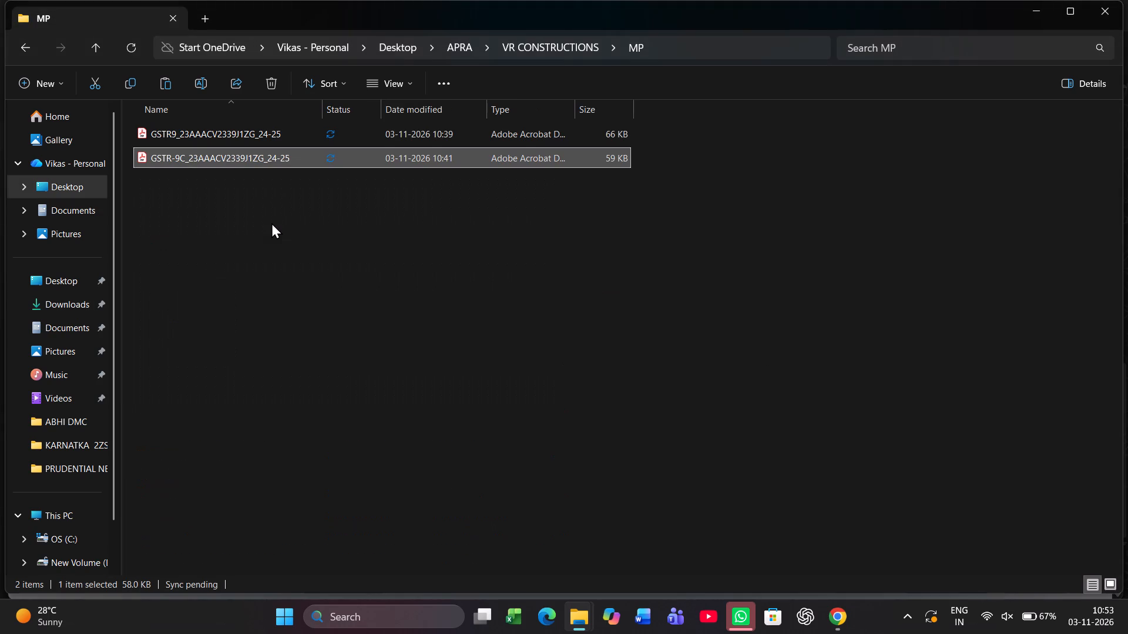
left_click(271, 222)
key("ctrl+v")
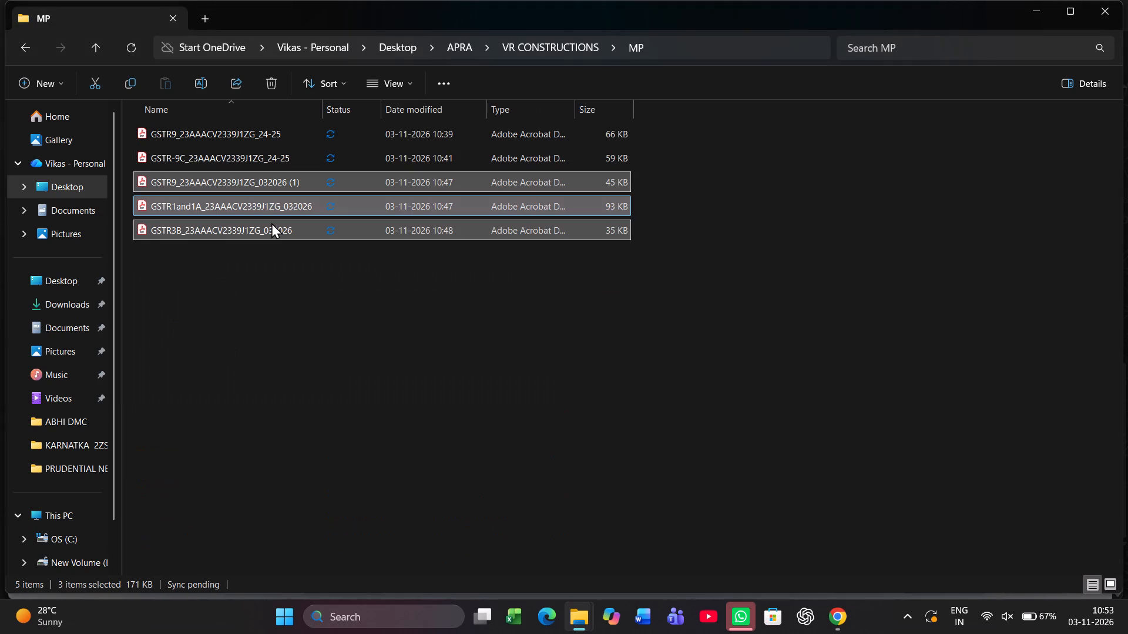
left_click(351, 300)
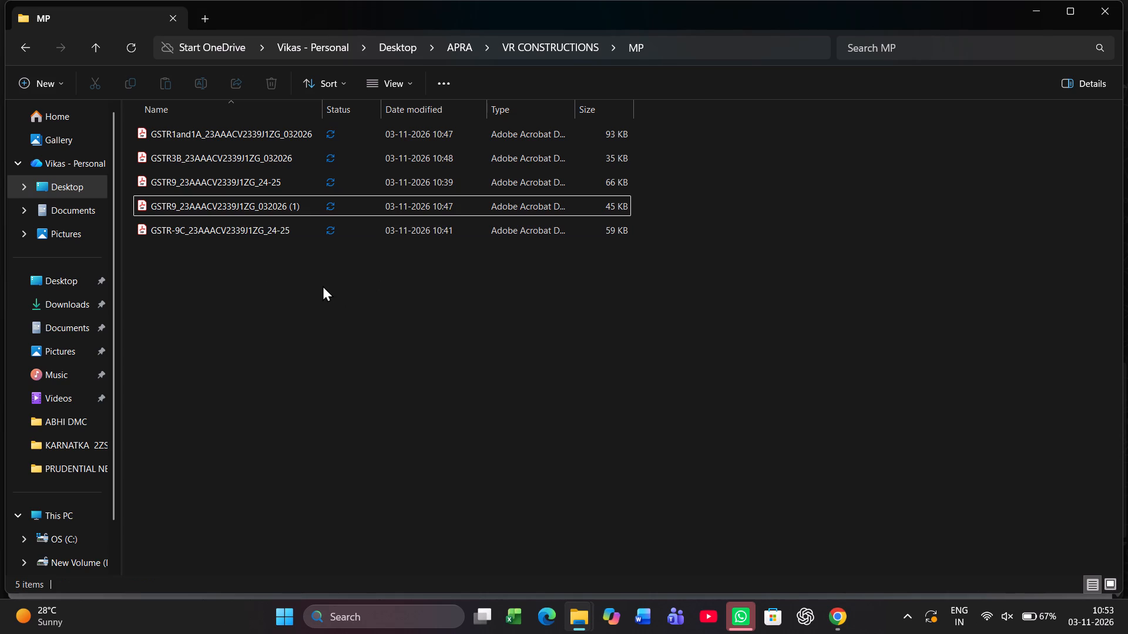
Rename the GSTR9 file ending in 032026 (1) so that its name ends in 25-26.
key("F2")
key("Down")
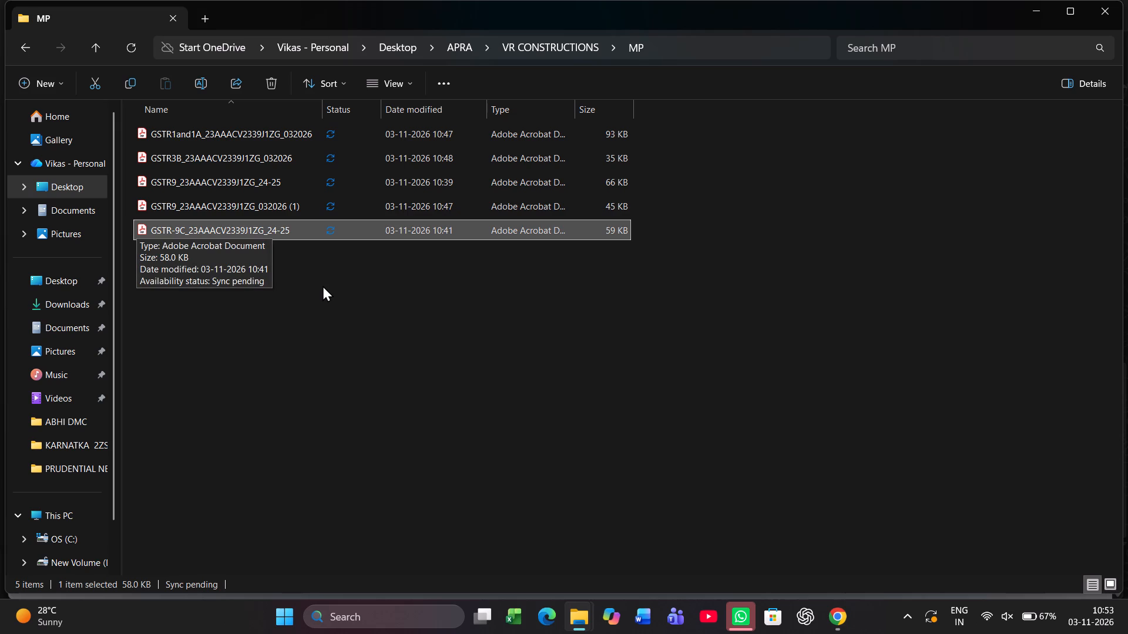
key("Up")
key("F2")
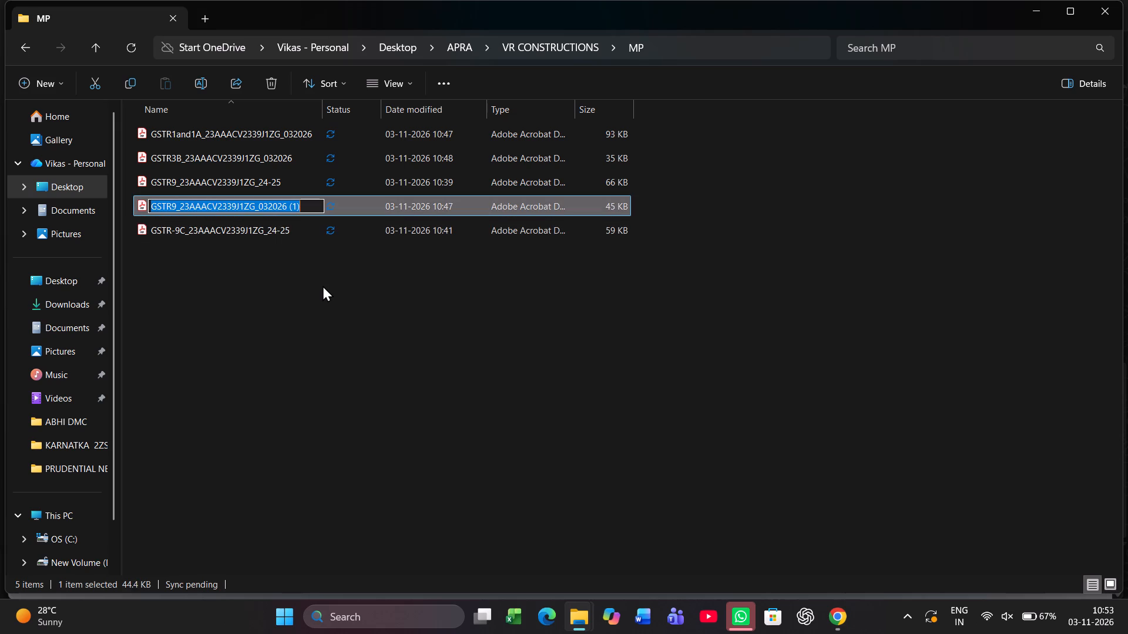
key("Right")
key("shift+Left")
key("shift+Left")
key("shift+Left")
key("shift+Left")
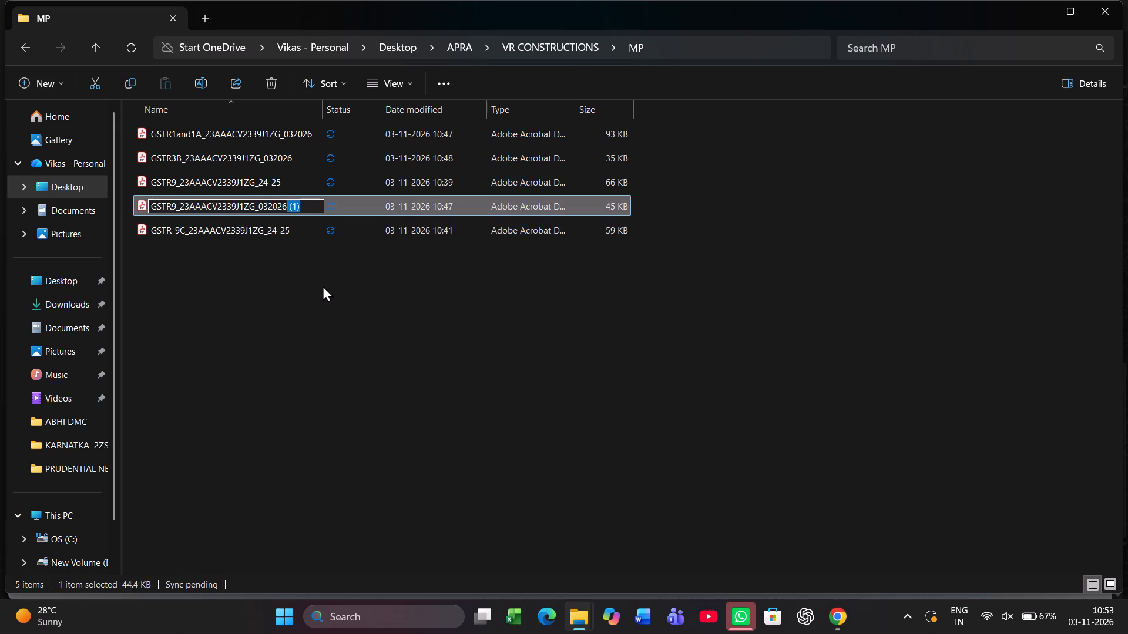
key("shift+Left")
key("shift+Left")
key("shift+Left")
key("shift+Left")
key("shift+Left")
key("shift+Left")
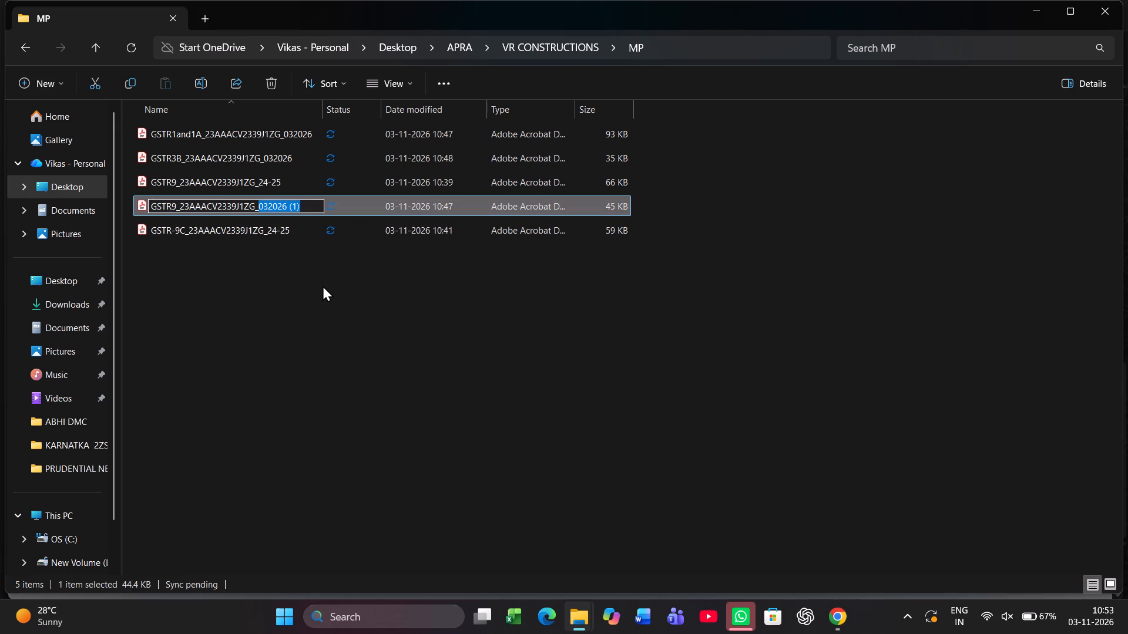
type("25-26")
key("Return")
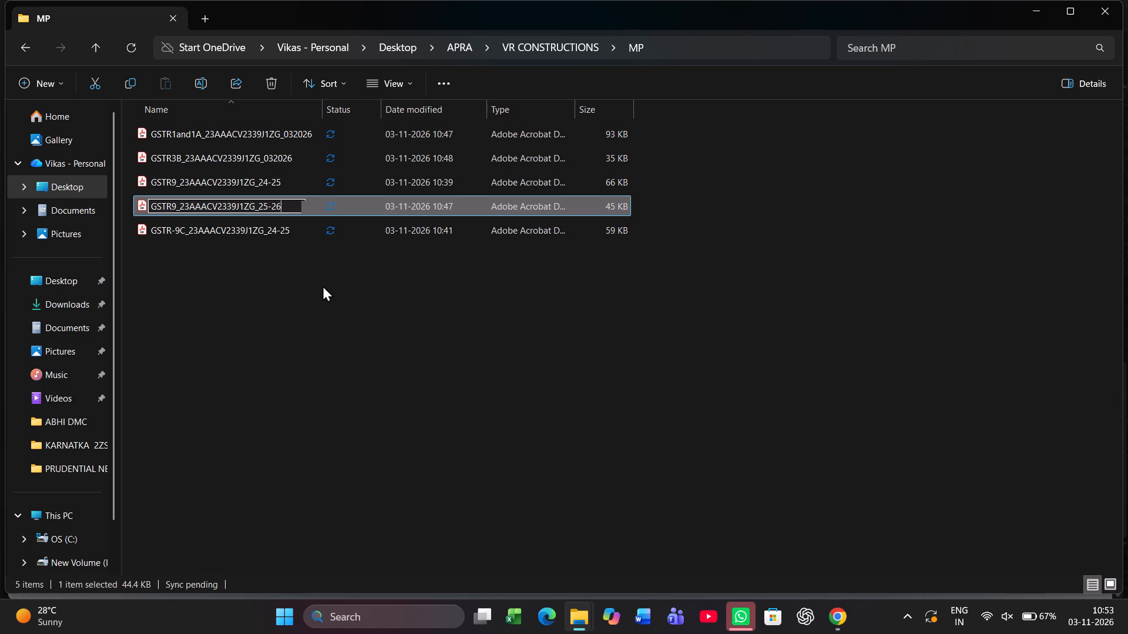
Rename the GSTR3B file in the MP folder, replacing its period suffix with 25-26.
key("Up")
key("Up")
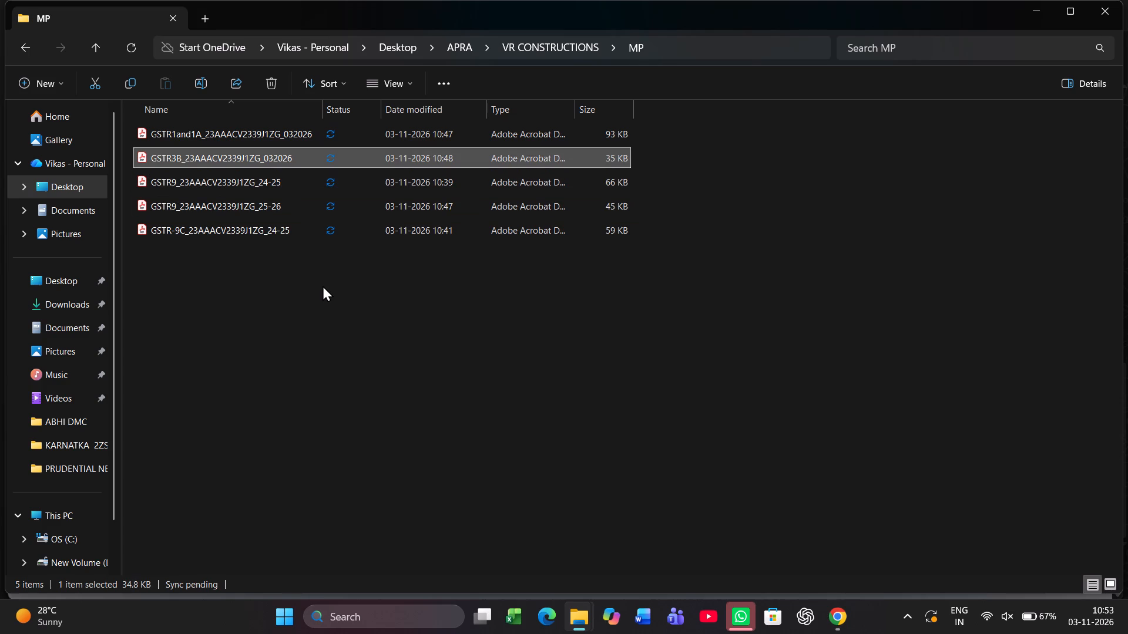
key("F2")
key("Right")
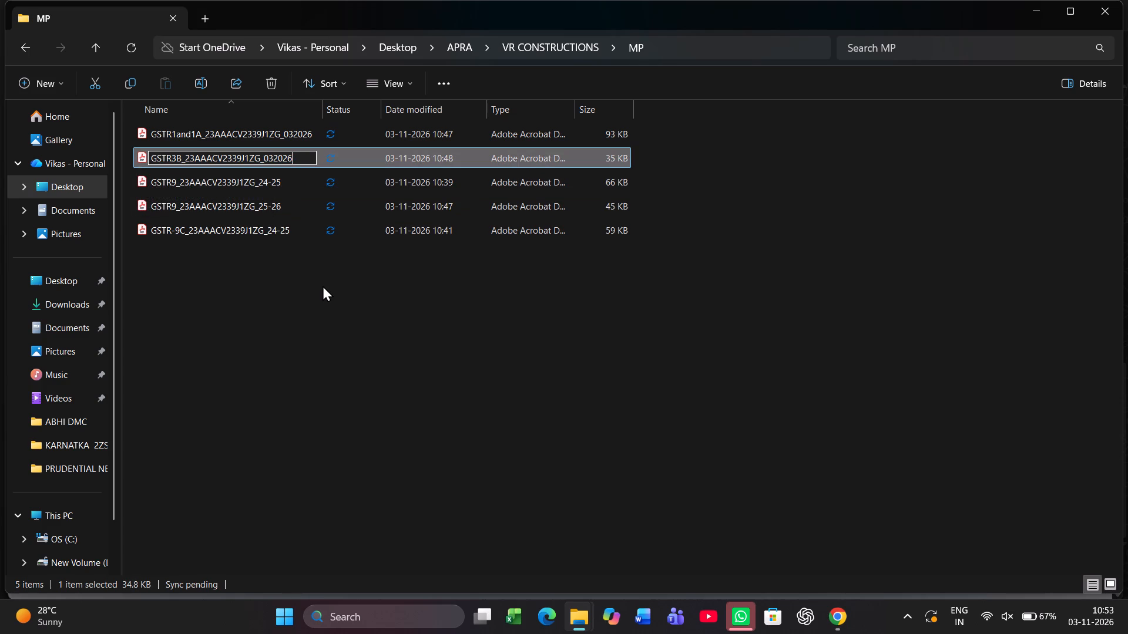
key("shift+Left")
key("shift+Left")
key("shift+Left")
key("shift+Left")
key("shift+Left")
key("shift+Left")
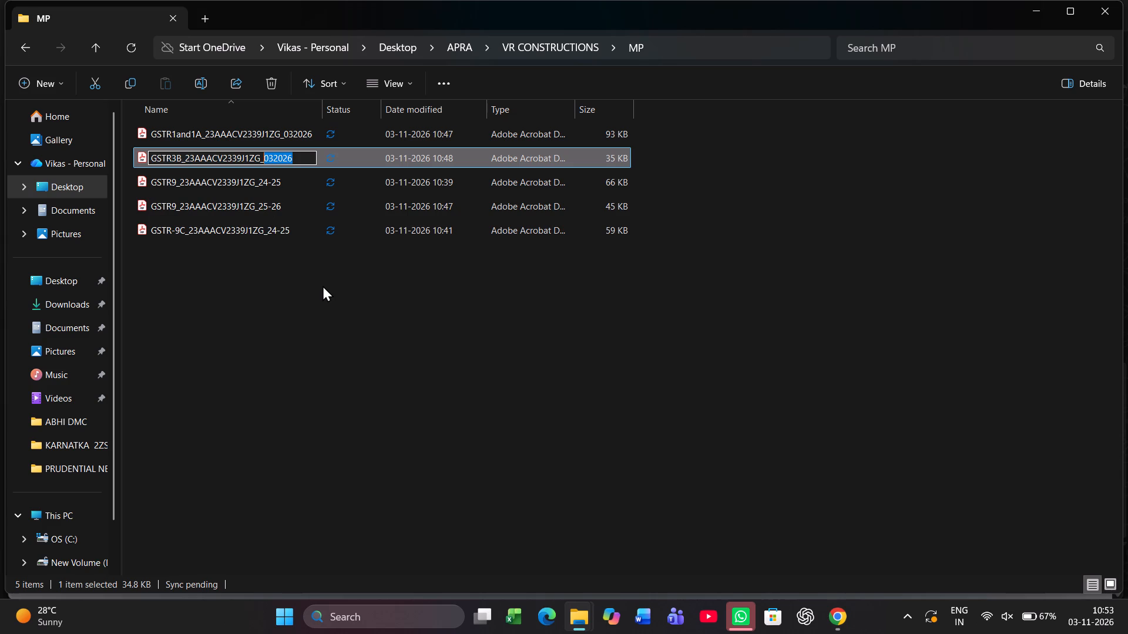
type("25-26")
key("Return")
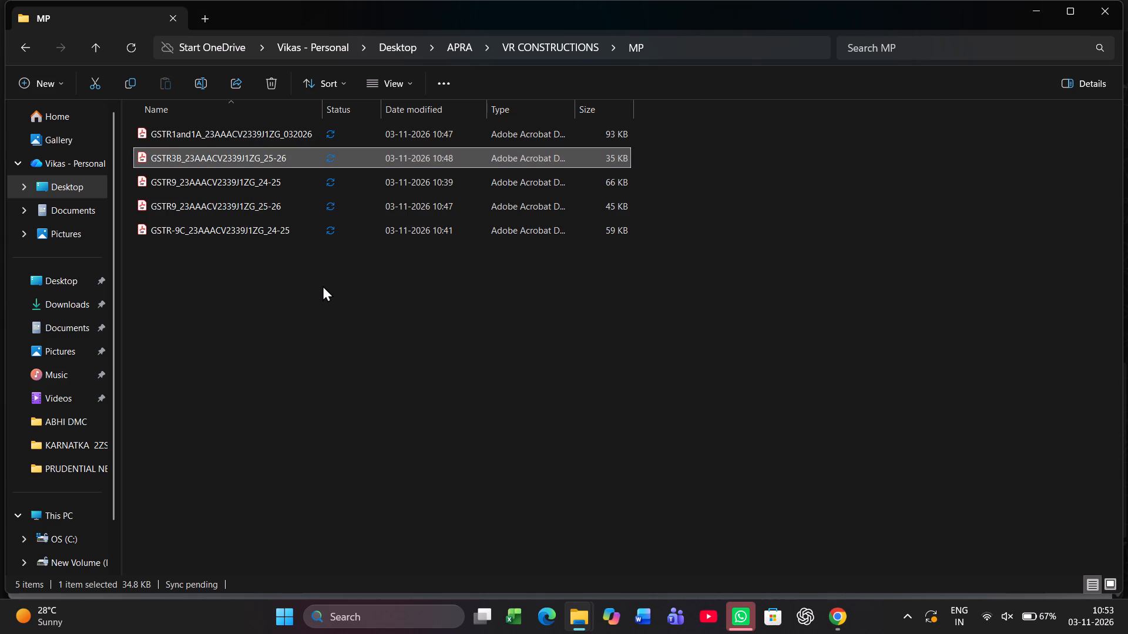
Rename the GSTR1and1A file in the MP folder, replacing its period suffix with 25-26.
key("Up")
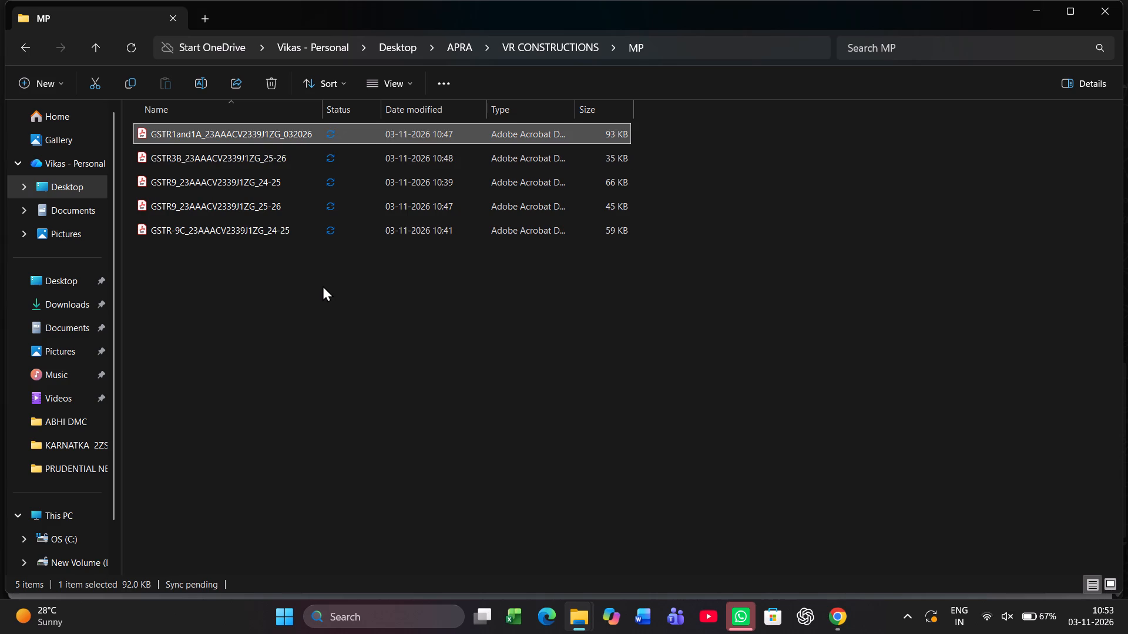
key("F2")
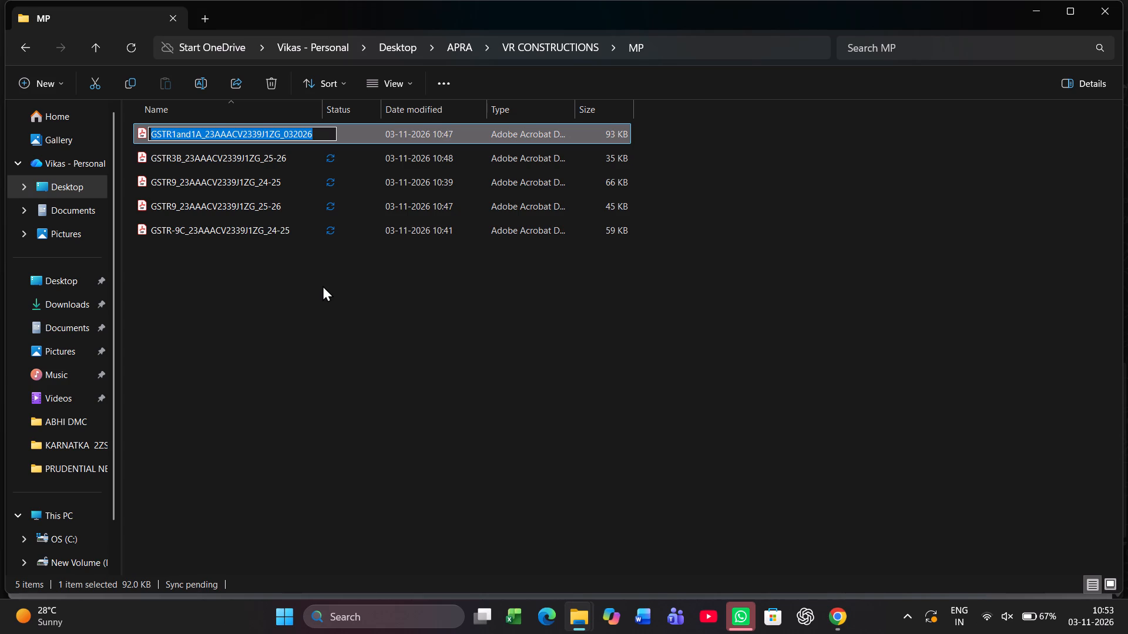
key("shift+Right")
key("Right")
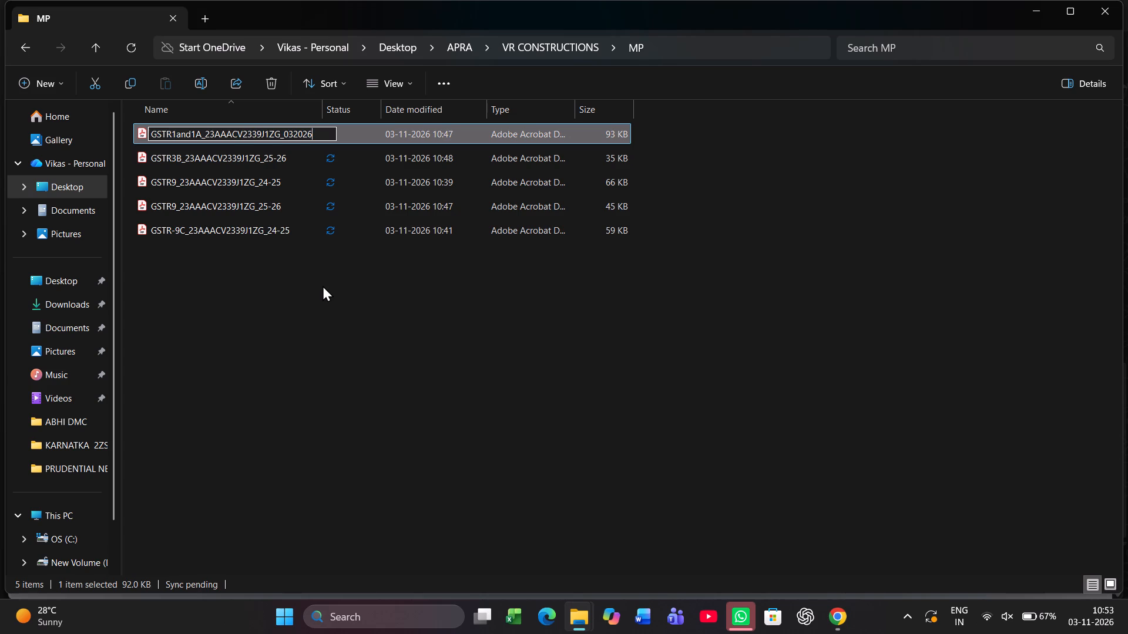
key("shift+Left")
key("shift+Left")
key("shift+Left")
key("shift+Left")
key("shift+Left")
key("shift+Left")
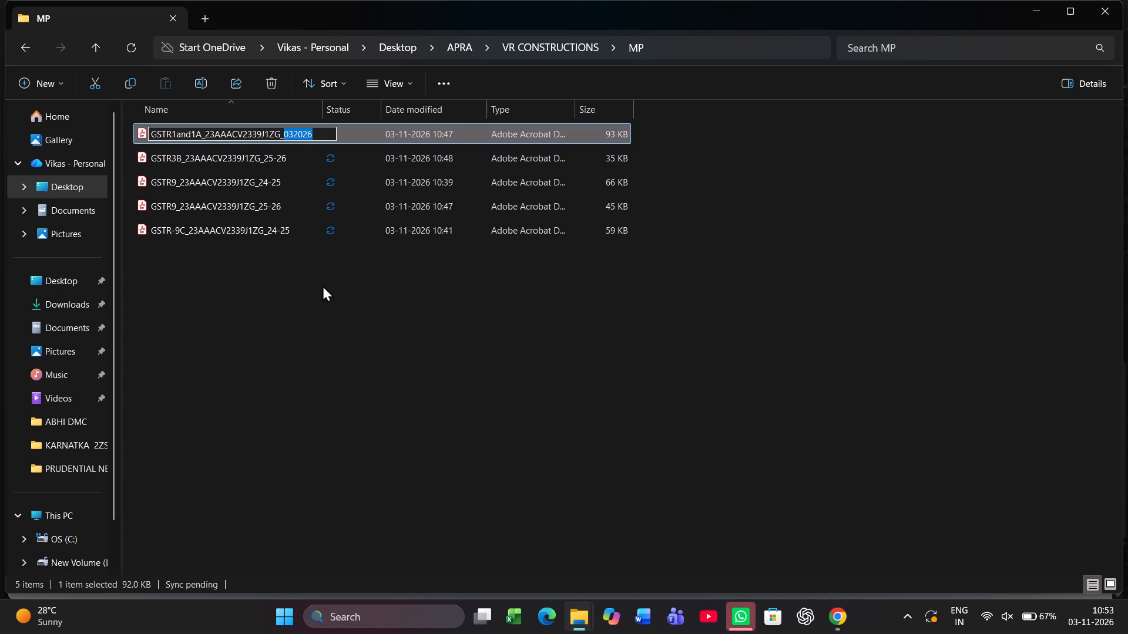
type("25-26")
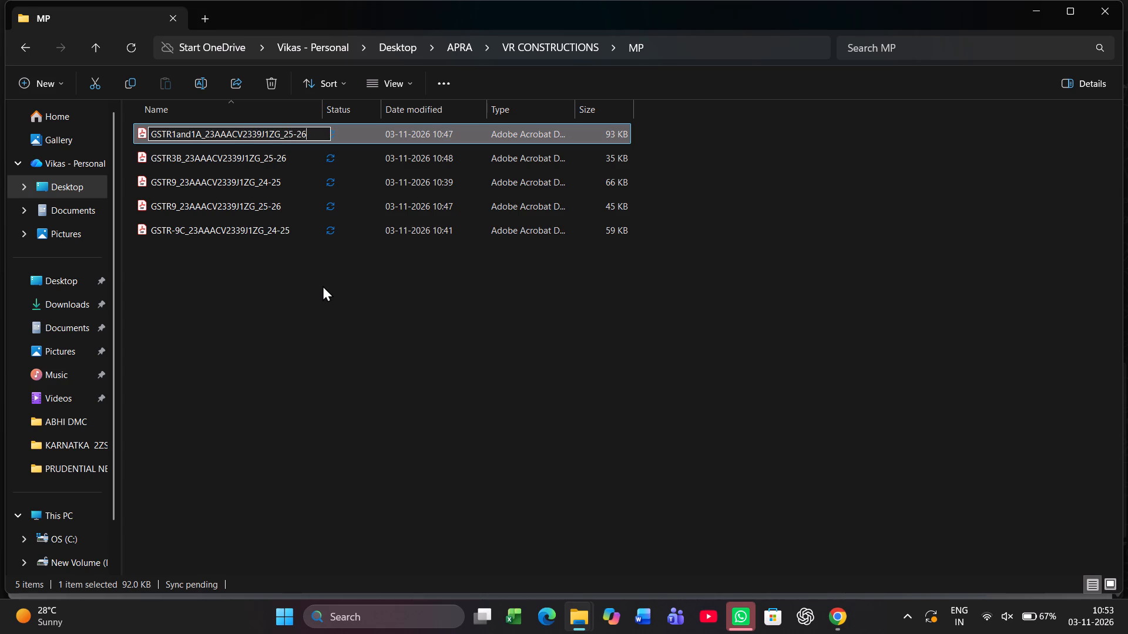
key("Return")
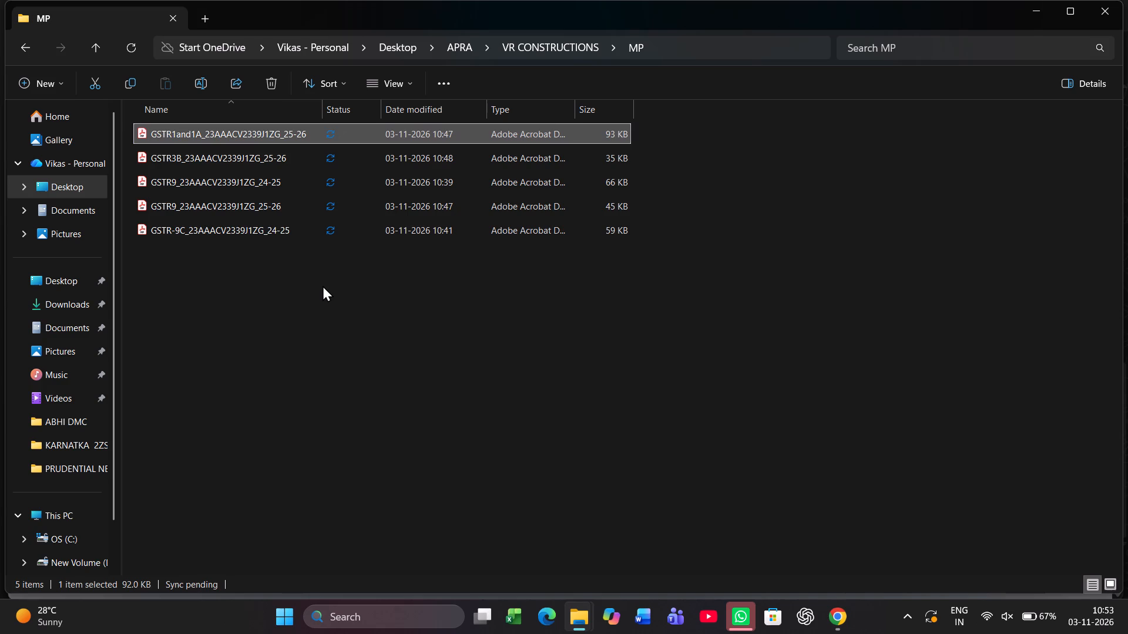
Delete the leftover duplicate GSTR9 032026 PDF from the Downloads folder.
key("alt+Tab")
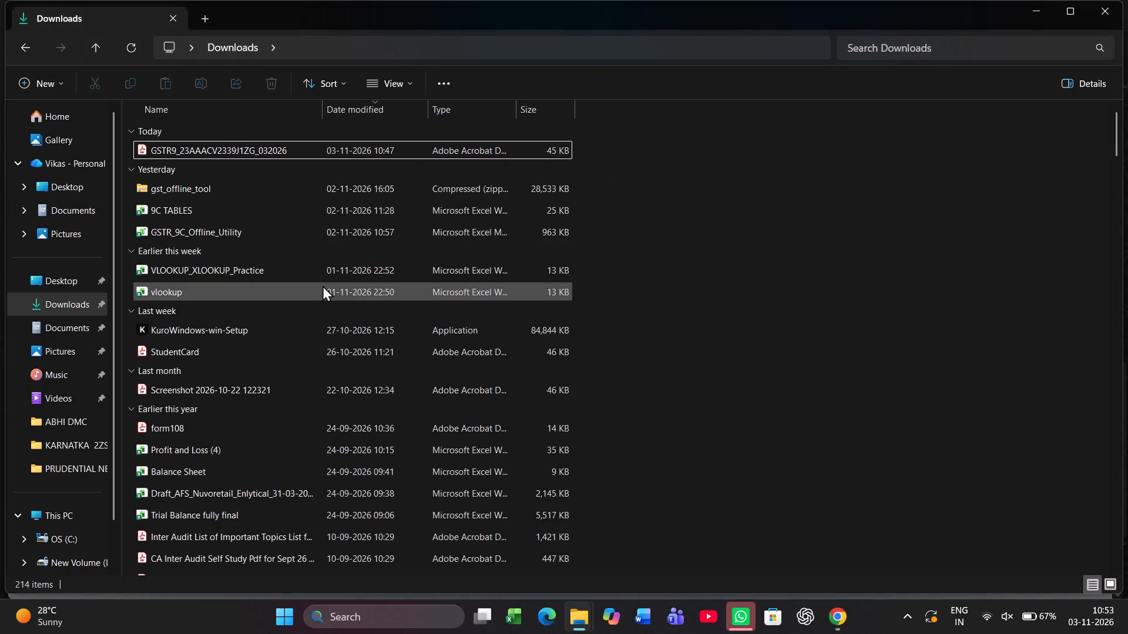
key("Down")
key("Up")
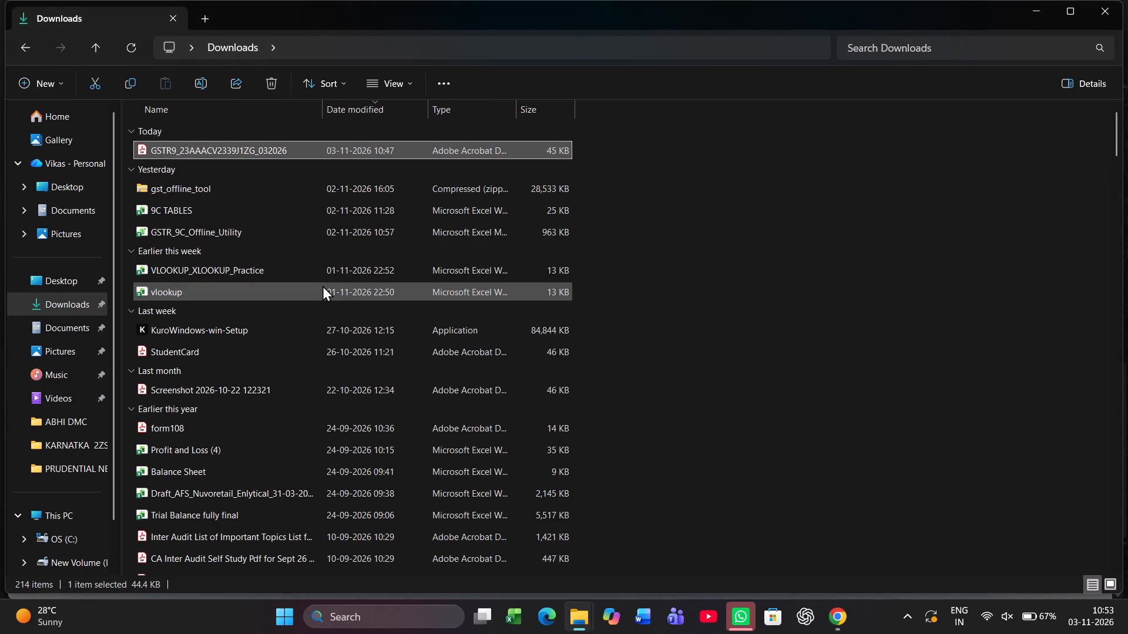
key("Delete")
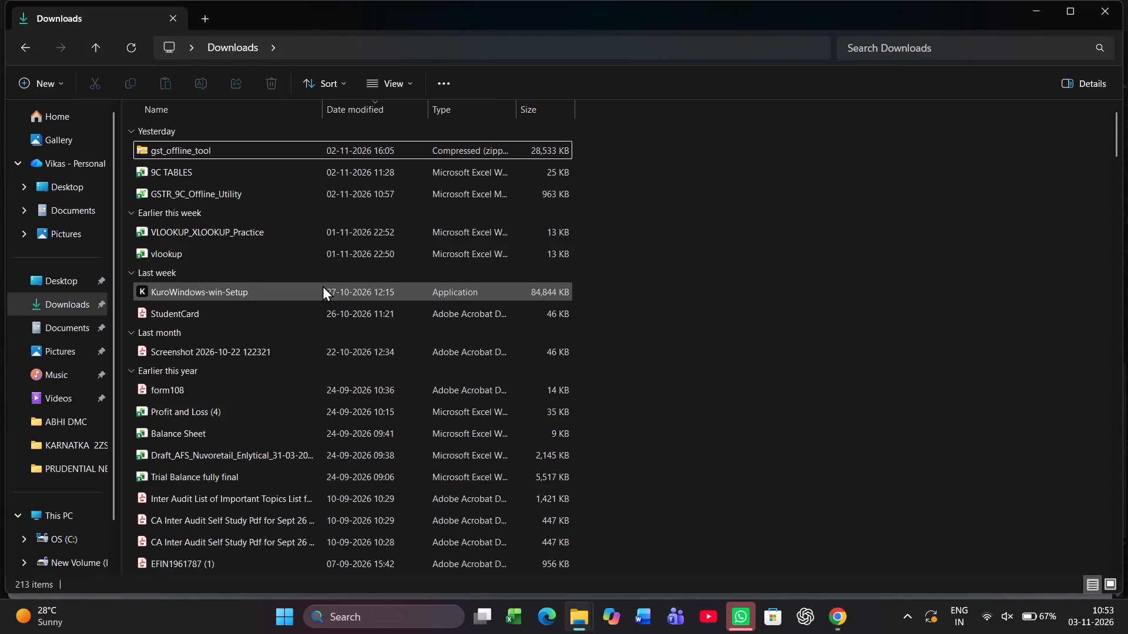
Request the download of Table 12 of GSTR-1/GSTR-1A HSN details from the FY 2025-26 GSTR-9 page.
key("alt+Tab")
key("alt+Tab")
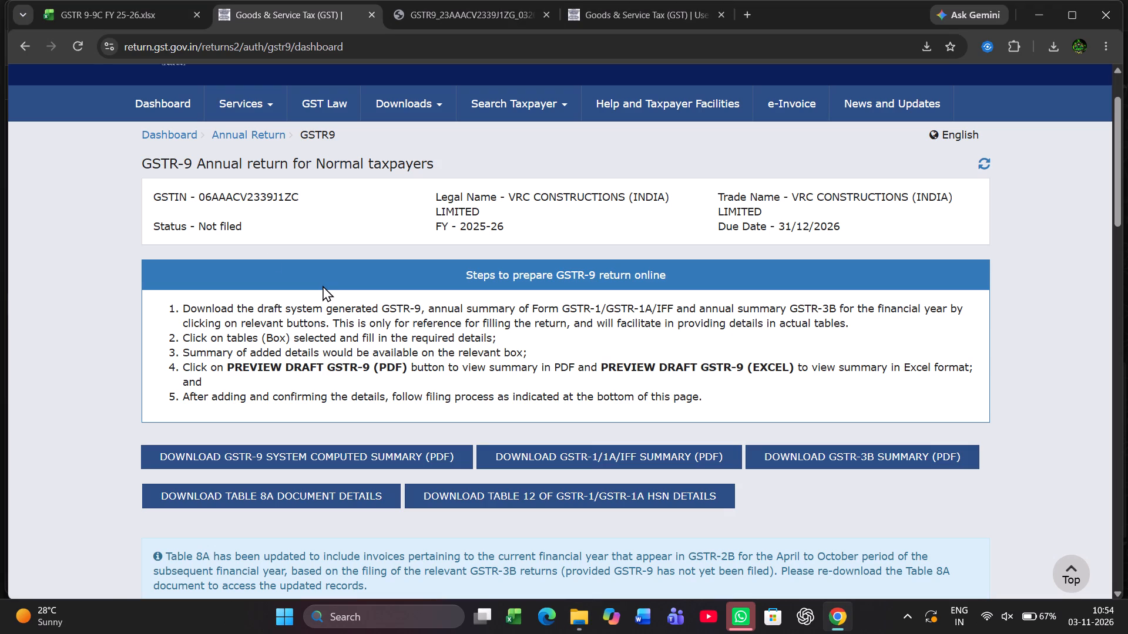
left_click(562, 498)
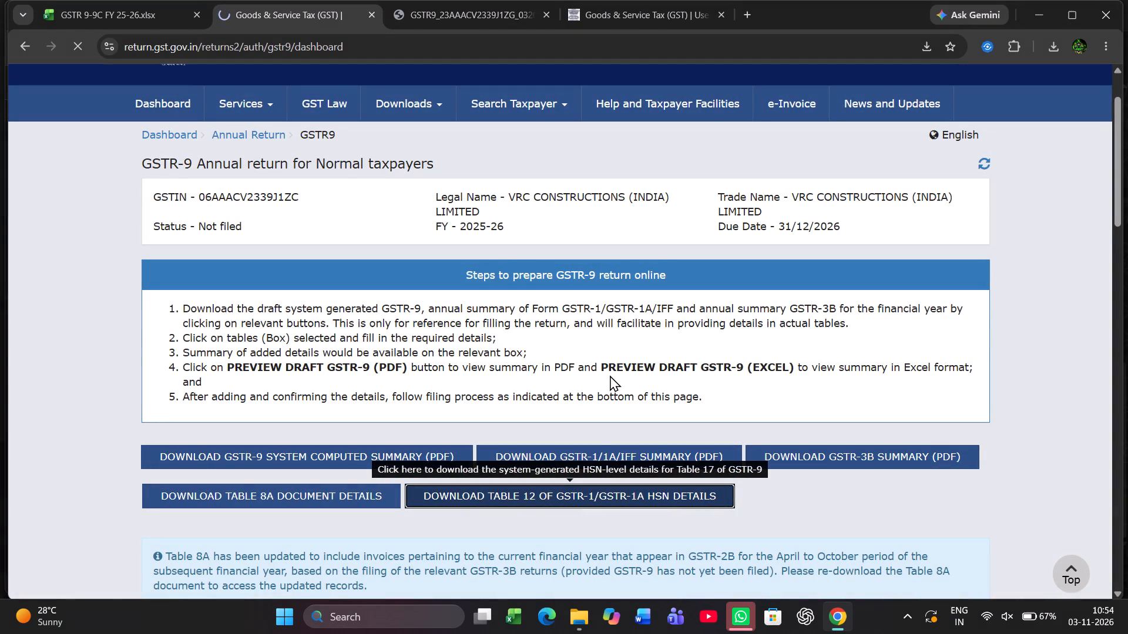
Take the GST portal tab with the page-not-found error to the portal's home page and return to the File Annual Returns page.
scroll(596, 338, "up", 2)
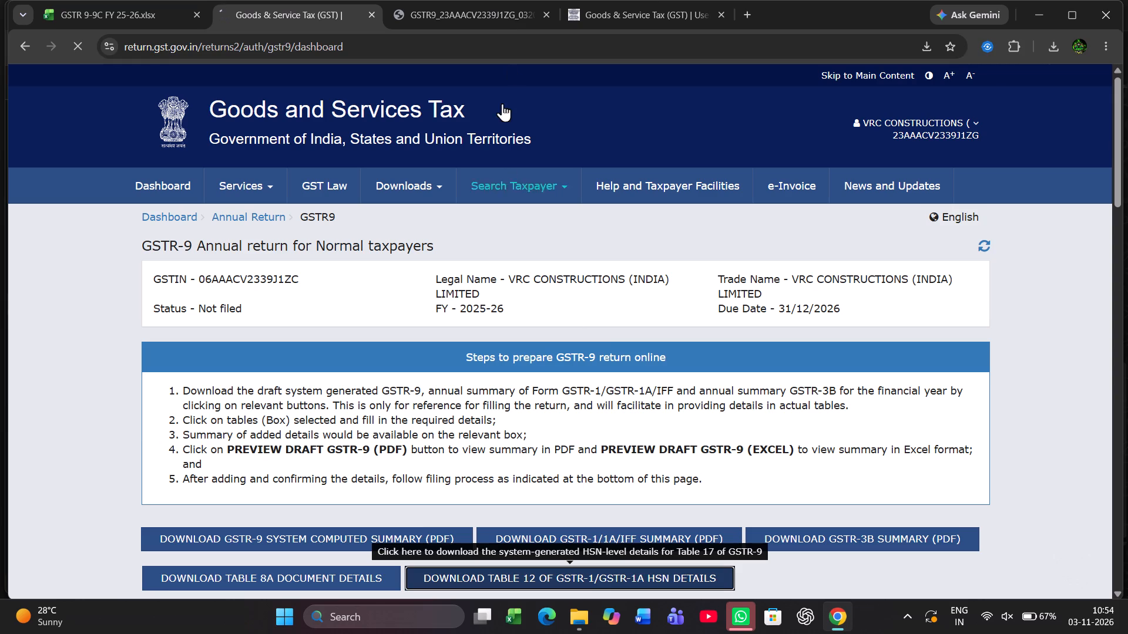
left_click(646, 13)
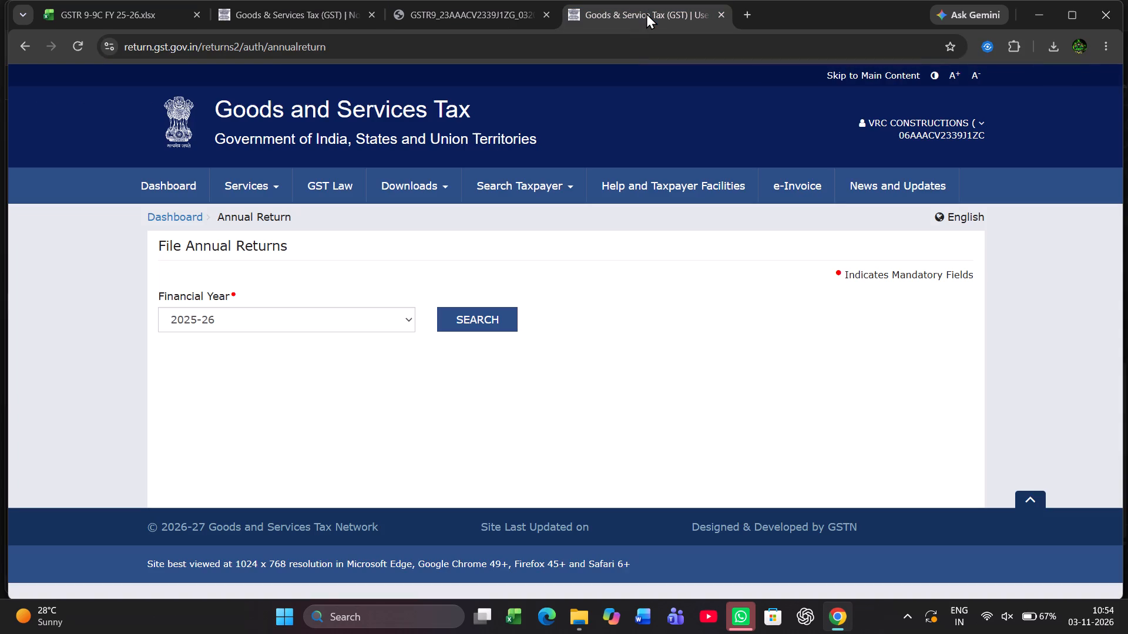
left_click(286, 14)
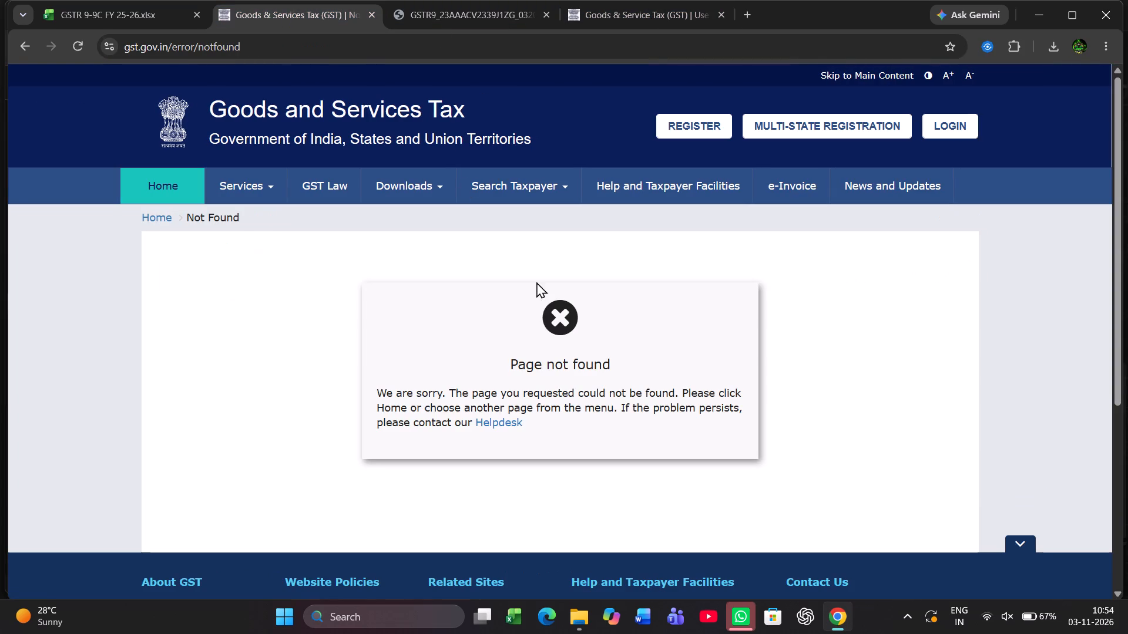
scroll(590, 416, "down", 2)
scroll(590, 416, "up", 3)
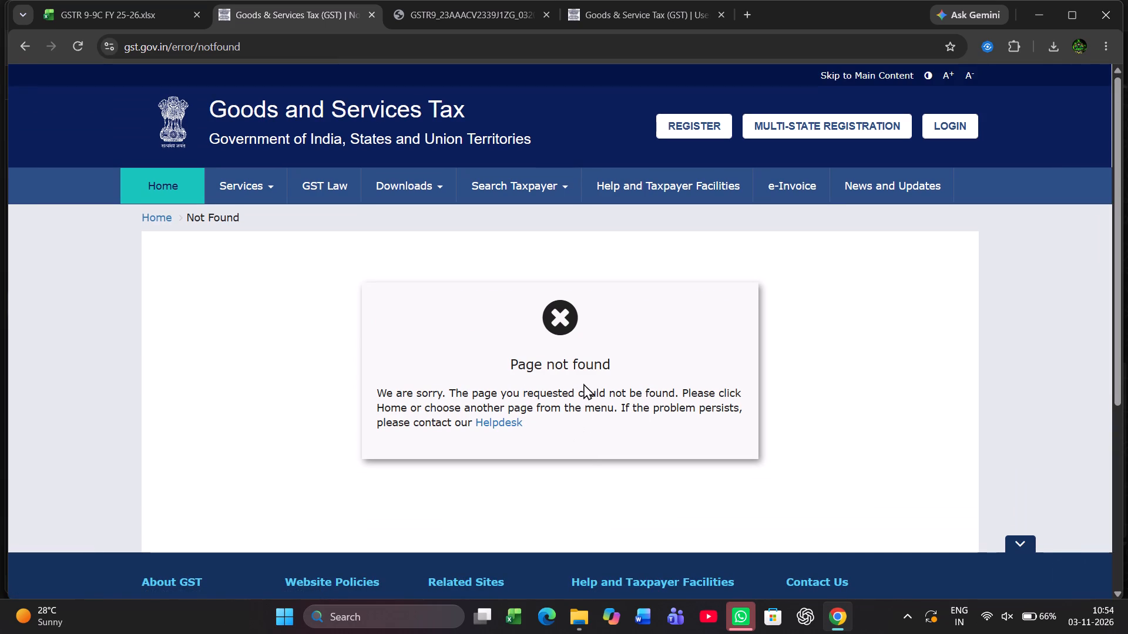
left_click(257, 188)
left_click(174, 184)
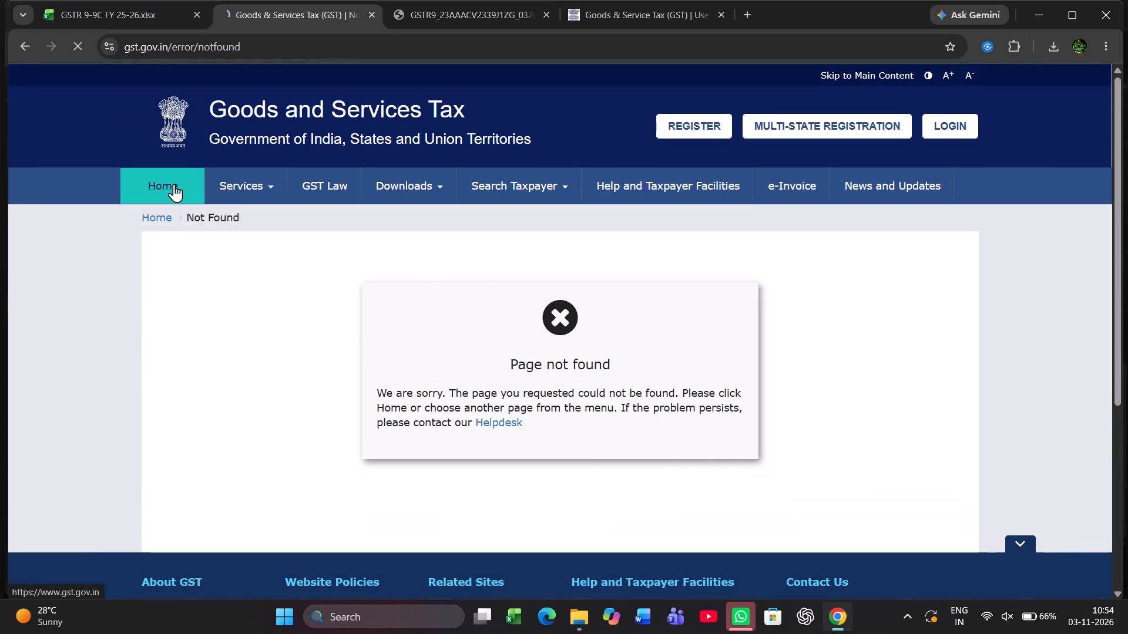
left_click(174, 184)
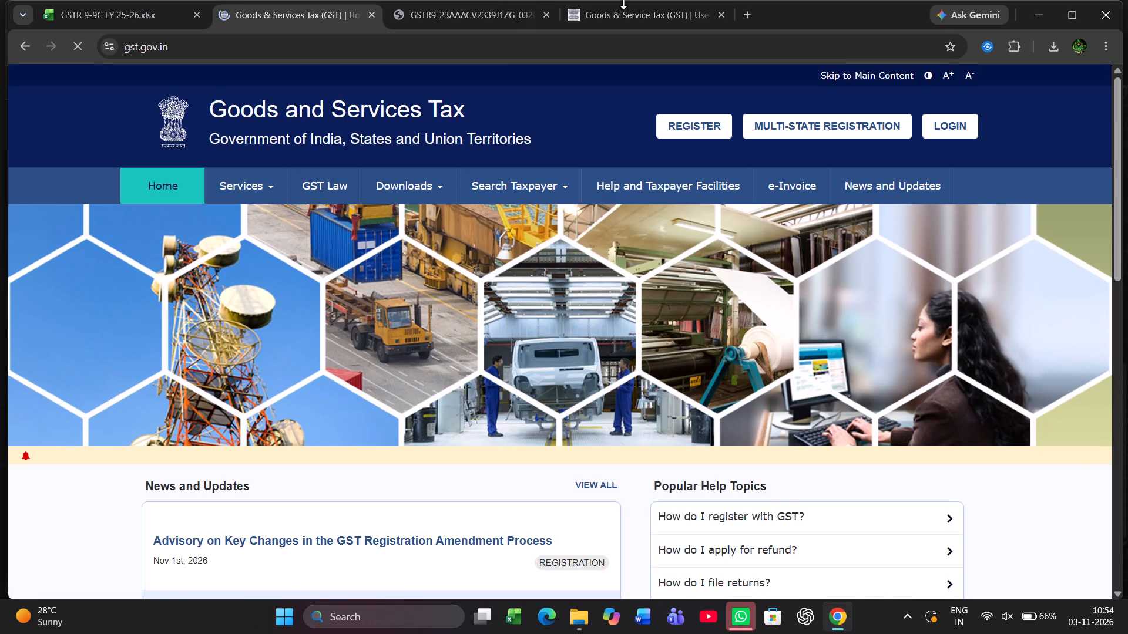
left_click(629, 11)
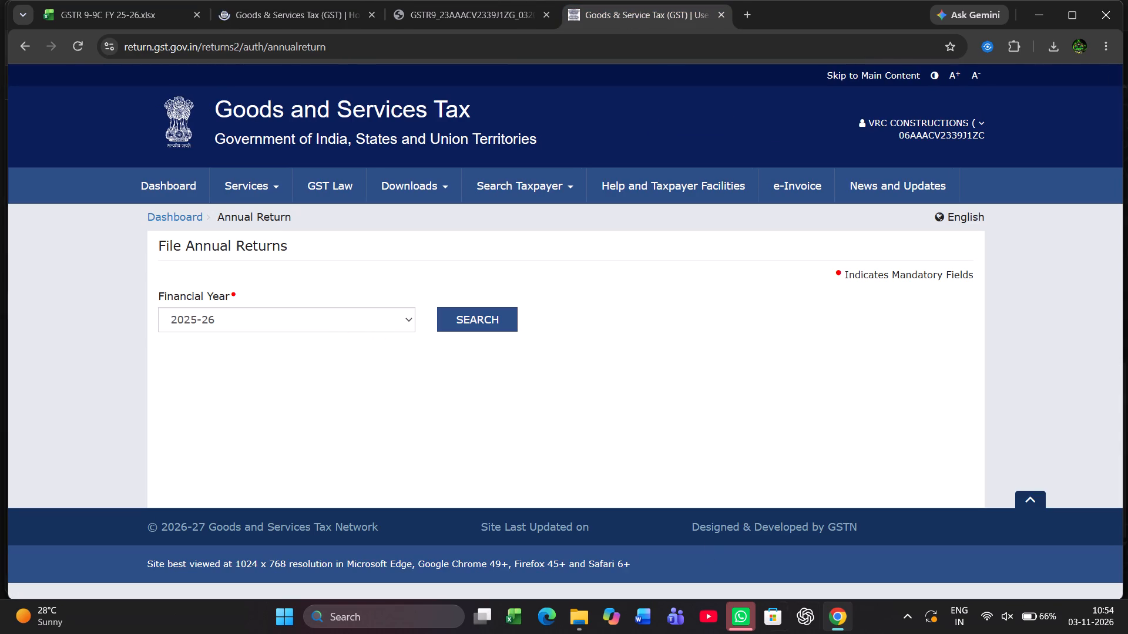
Switch to WhatsApp to view the open chat.
left_click(744, 622)
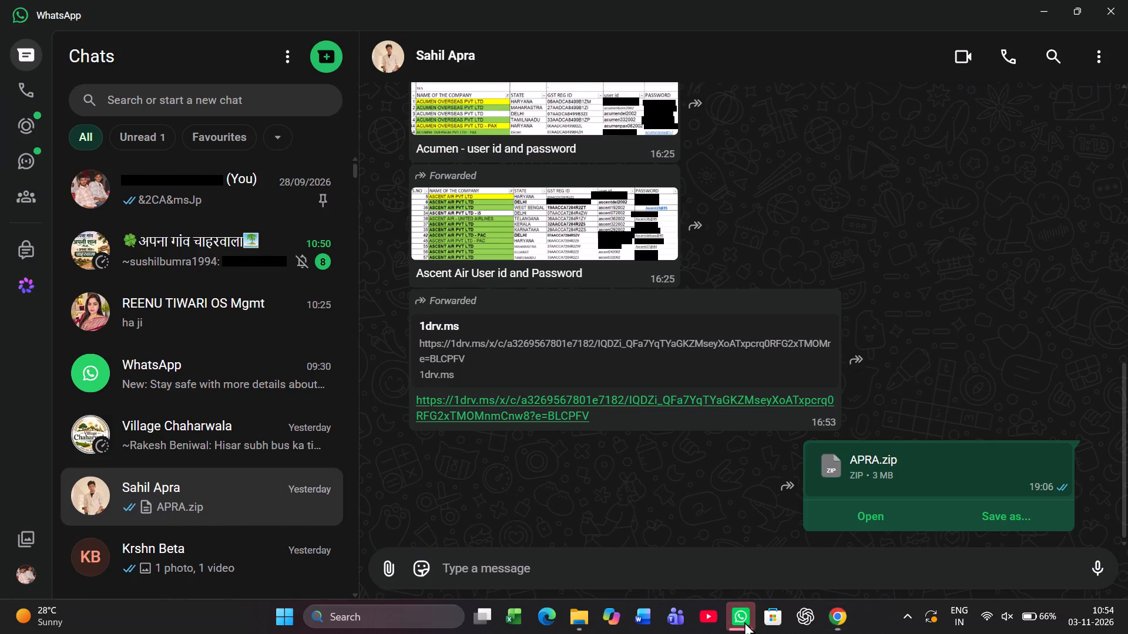
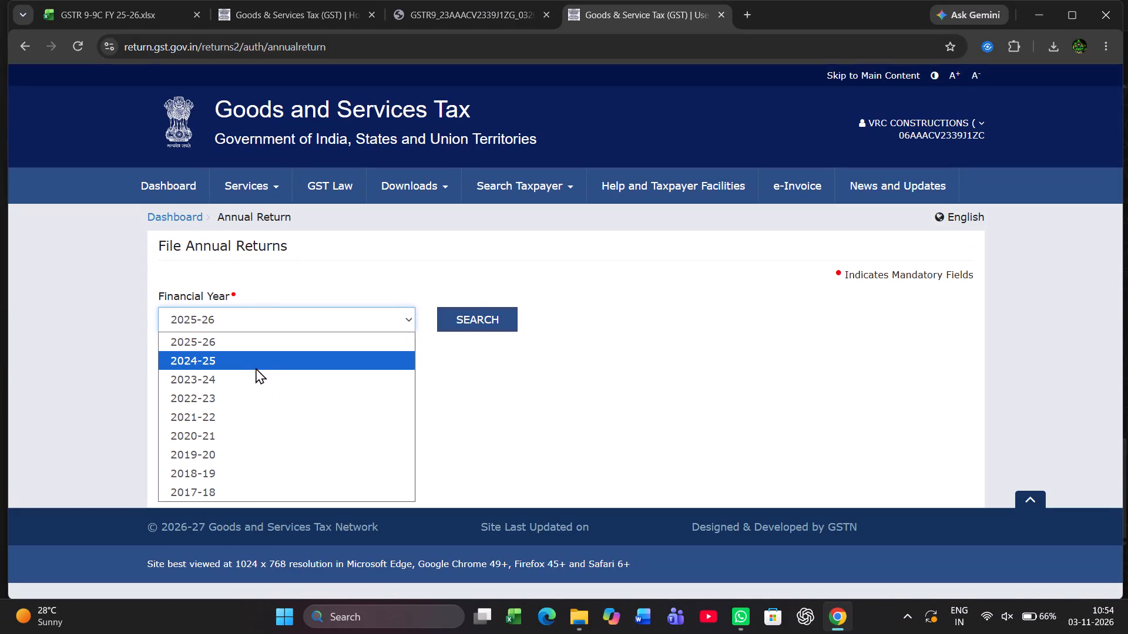
Search the File Annual Returns page for the 2024-25 financial year.
left_click(259, 363)
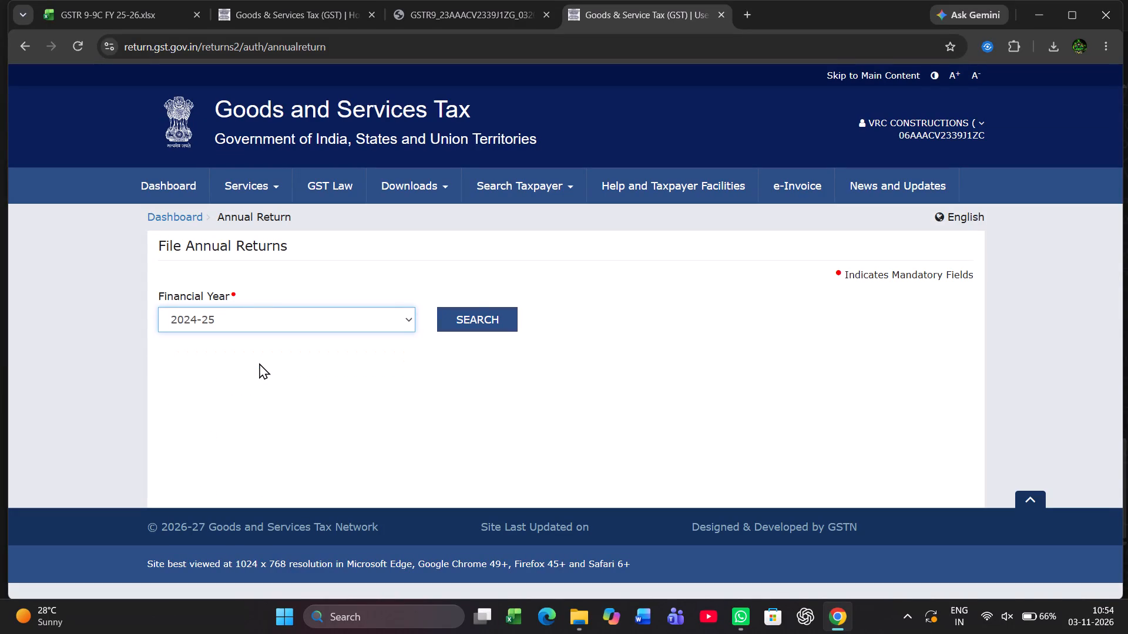
left_click(462, 321)
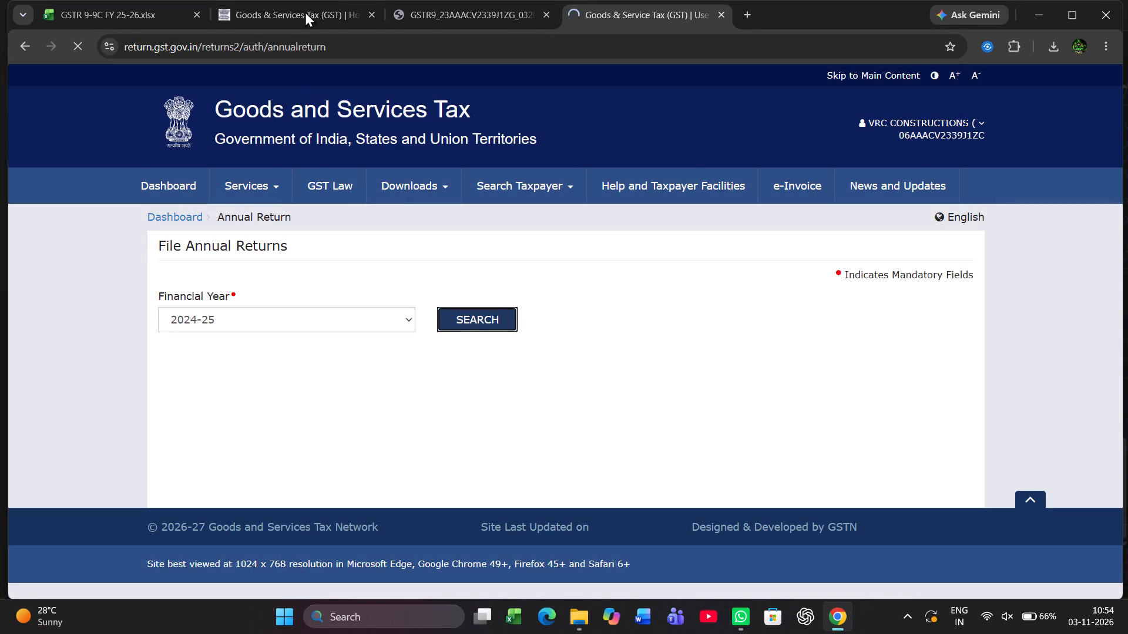
Close the extra browser tab showing the GST portal home page.
left_click(372, 11)
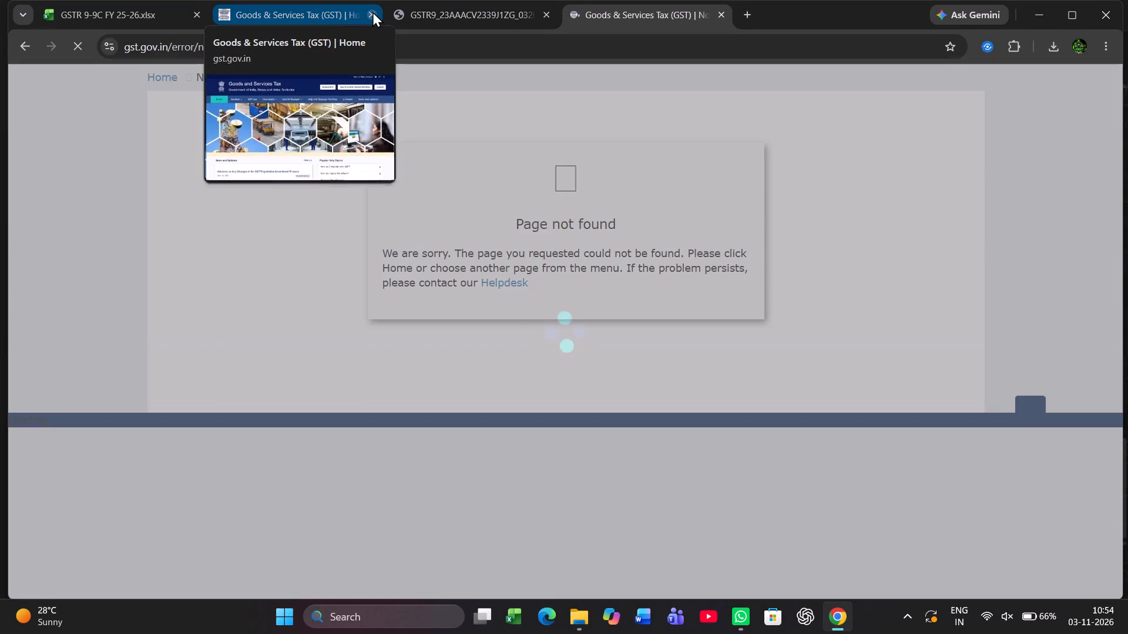
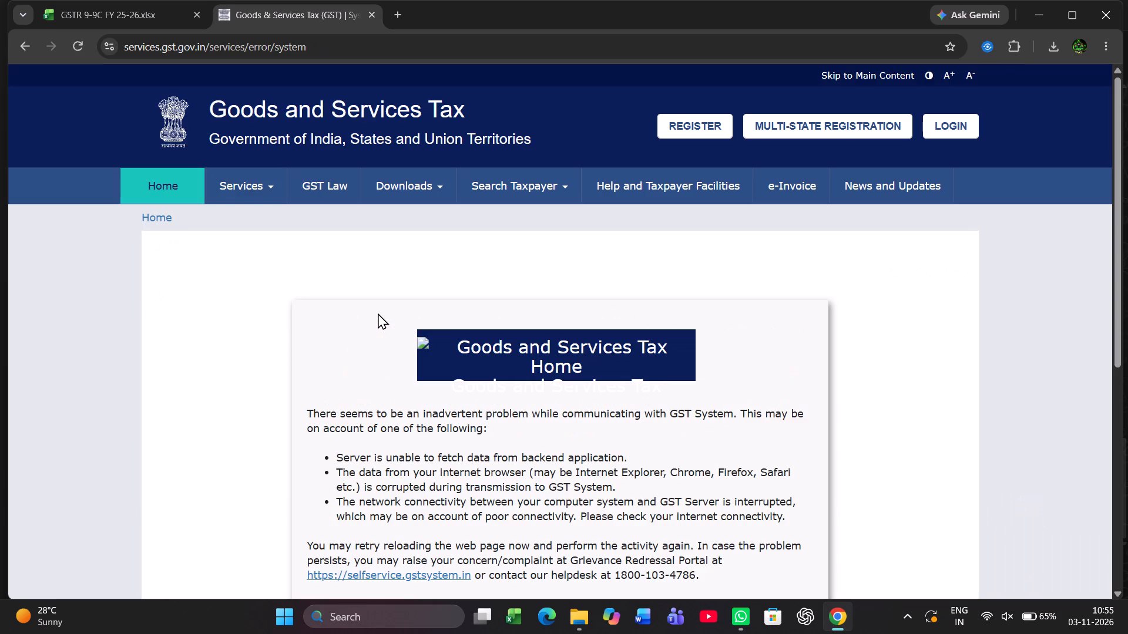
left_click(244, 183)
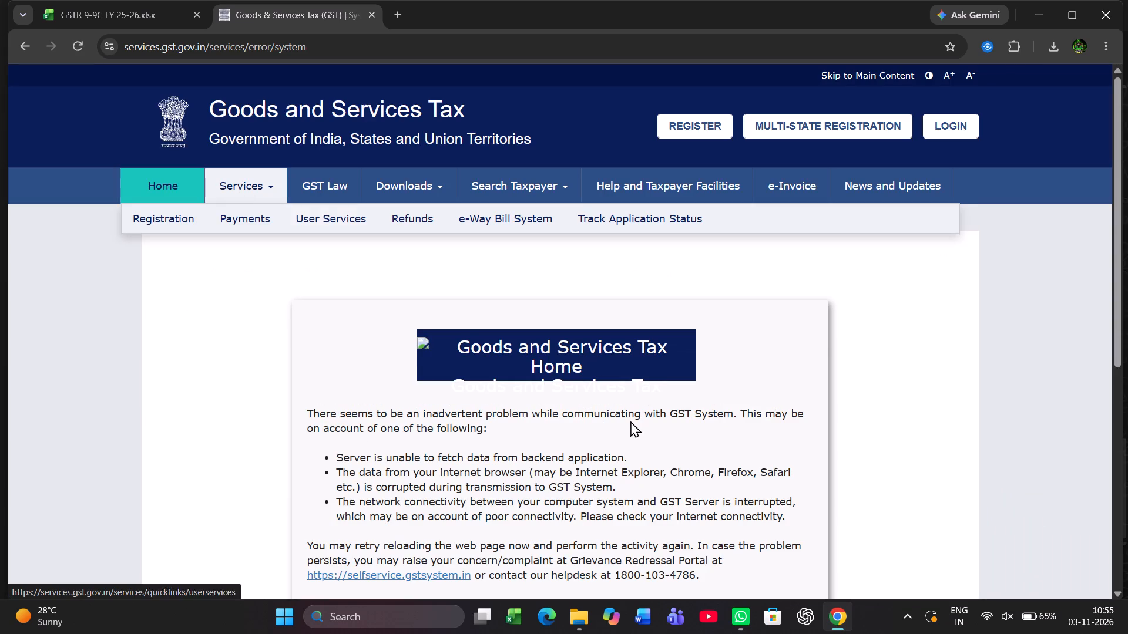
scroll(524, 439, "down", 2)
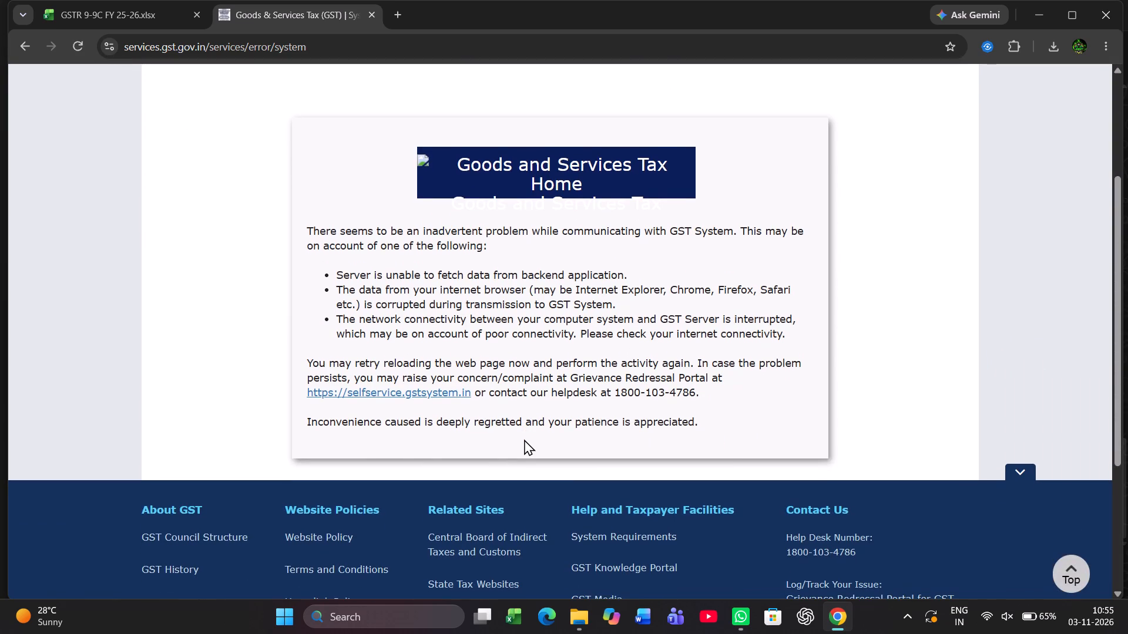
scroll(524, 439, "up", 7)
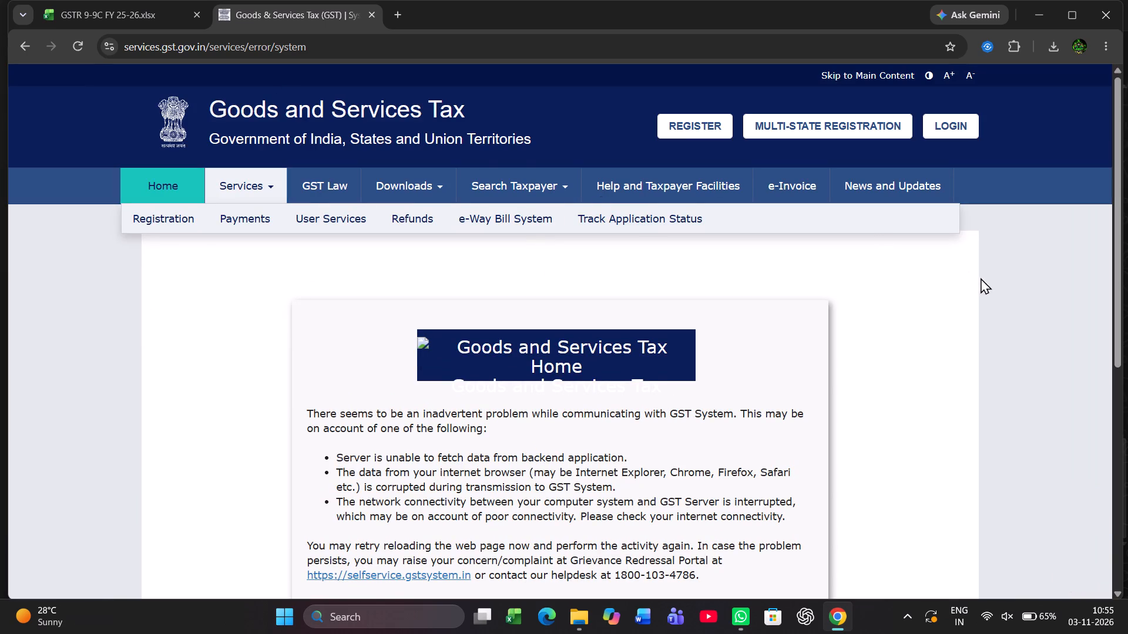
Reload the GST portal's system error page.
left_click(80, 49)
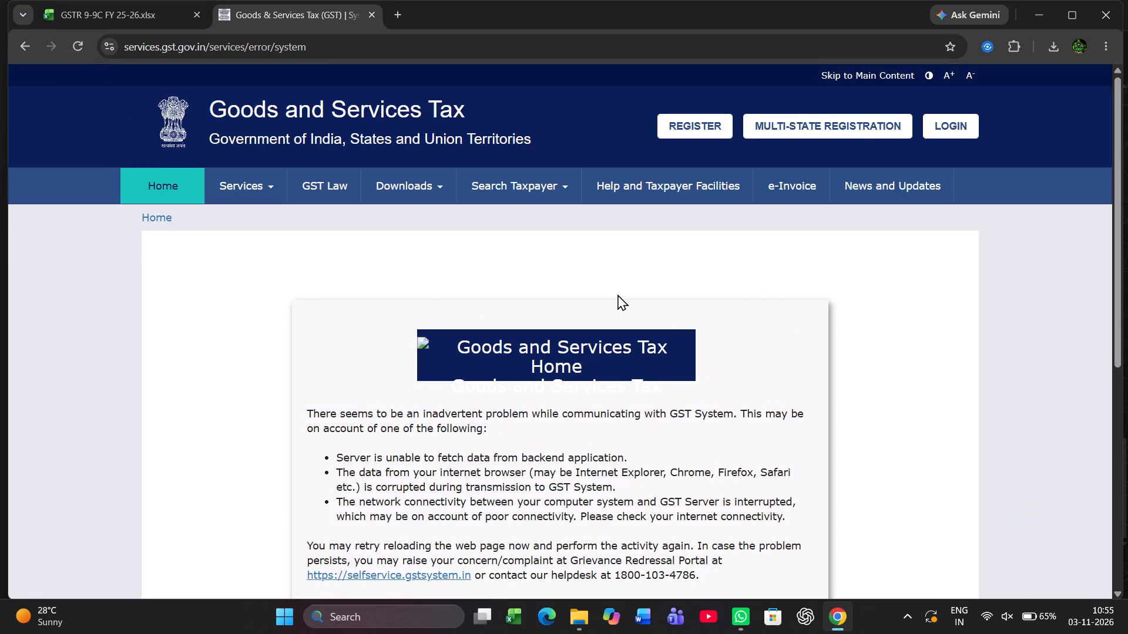
Open a new browser tab beside the GST portal page.
left_click(404, 22)
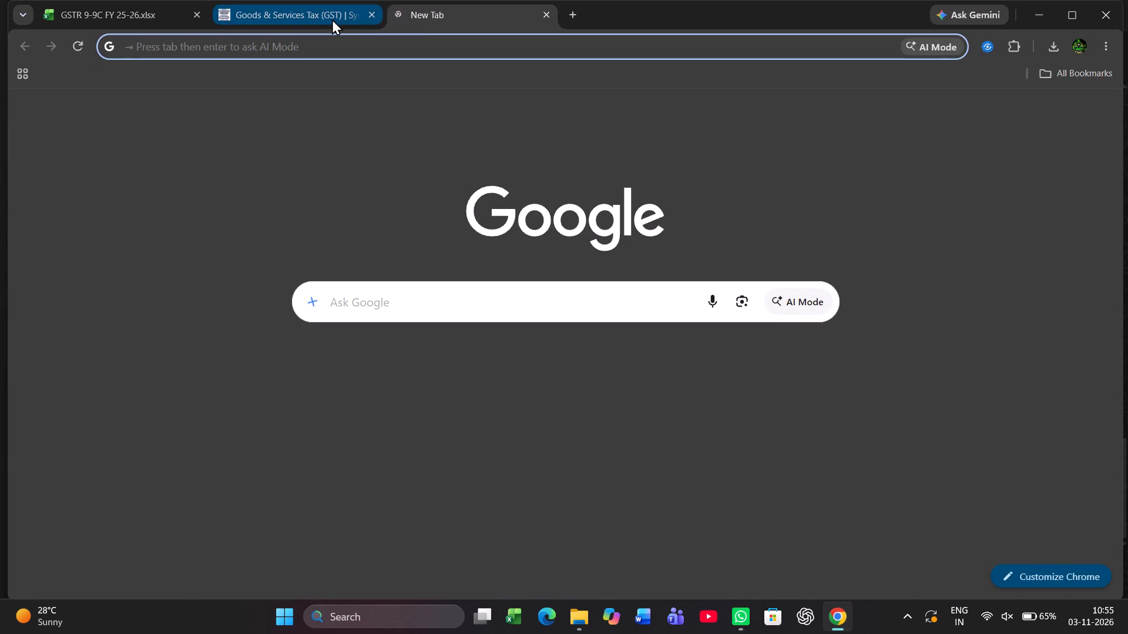
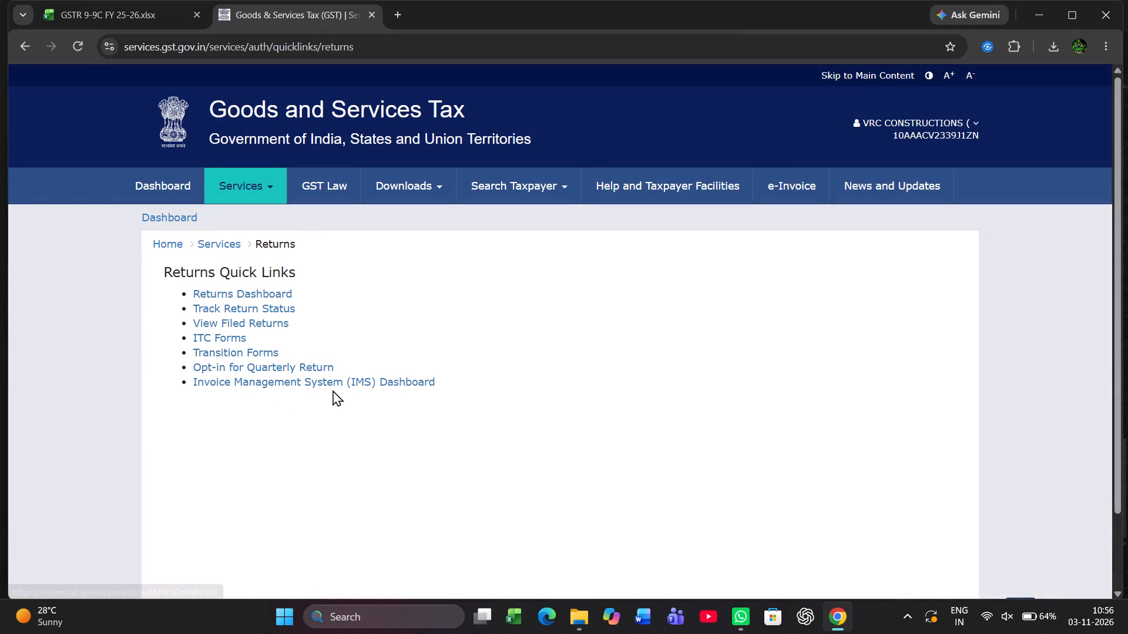
Open the Annual Return page on the GST portal and search for the returns of financial year 2024-25.
left_click(249, 190)
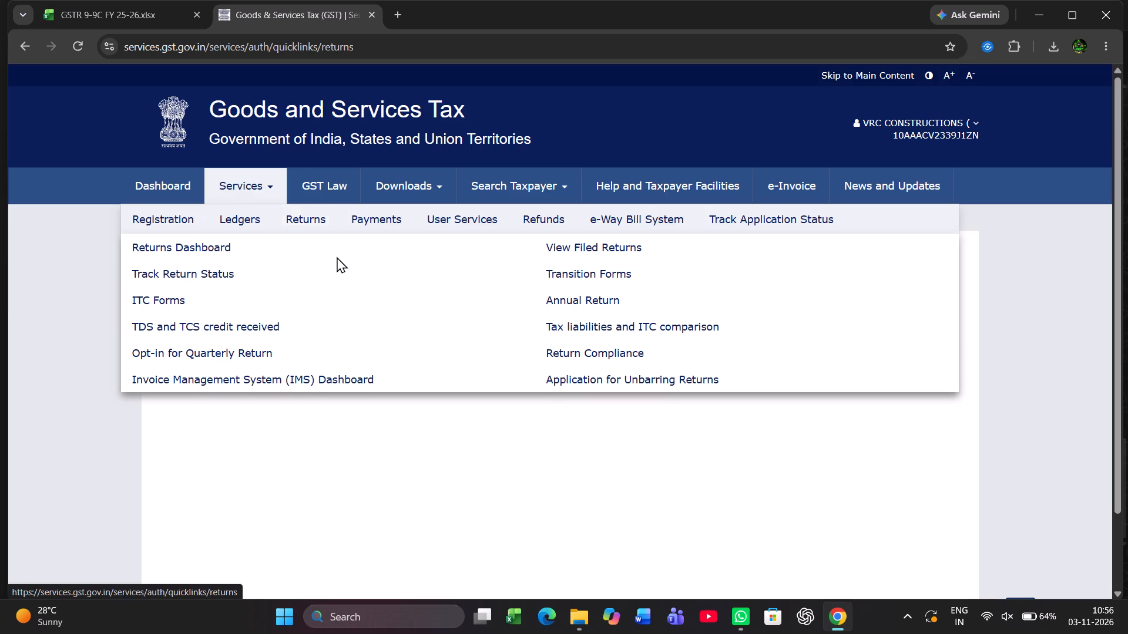
left_click(589, 300)
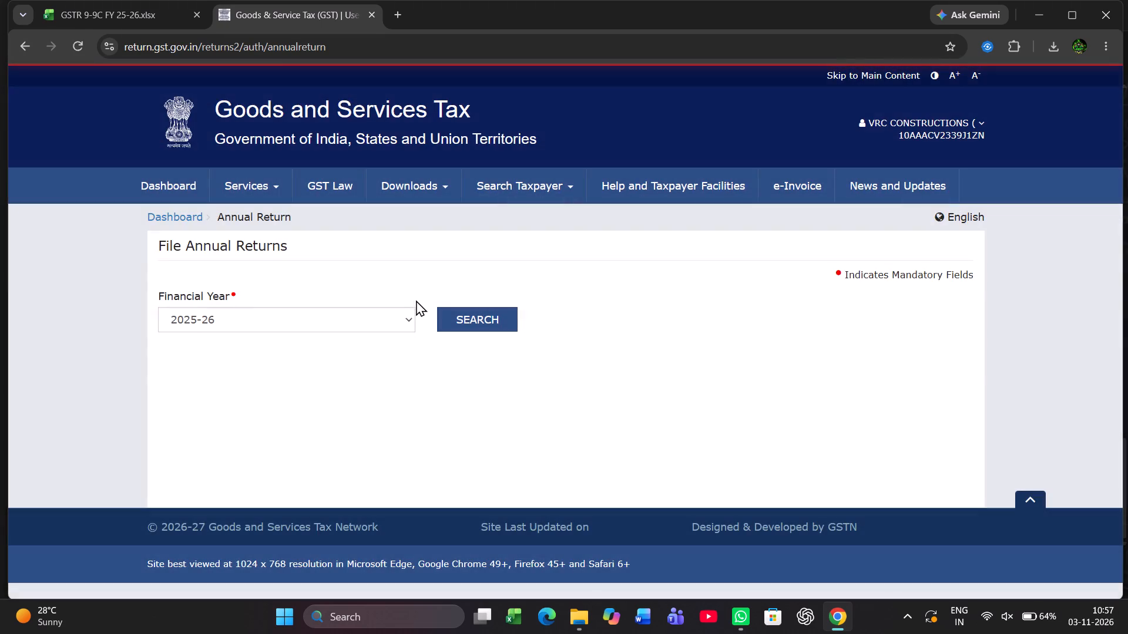
left_click(382, 318)
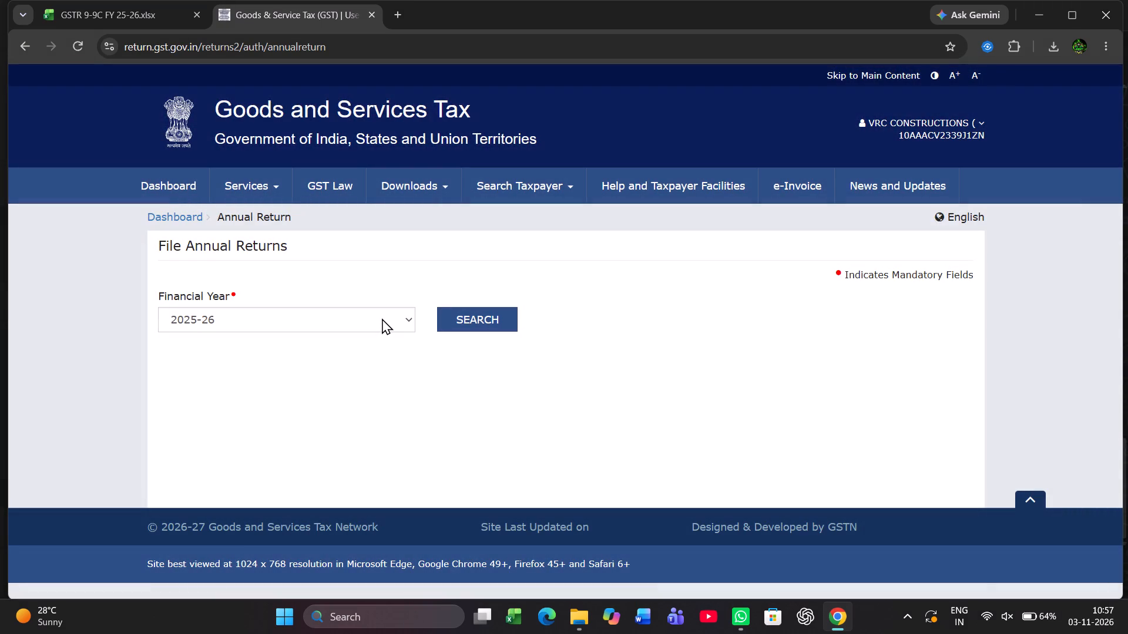
left_click(382, 318)
left_click(239, 360)
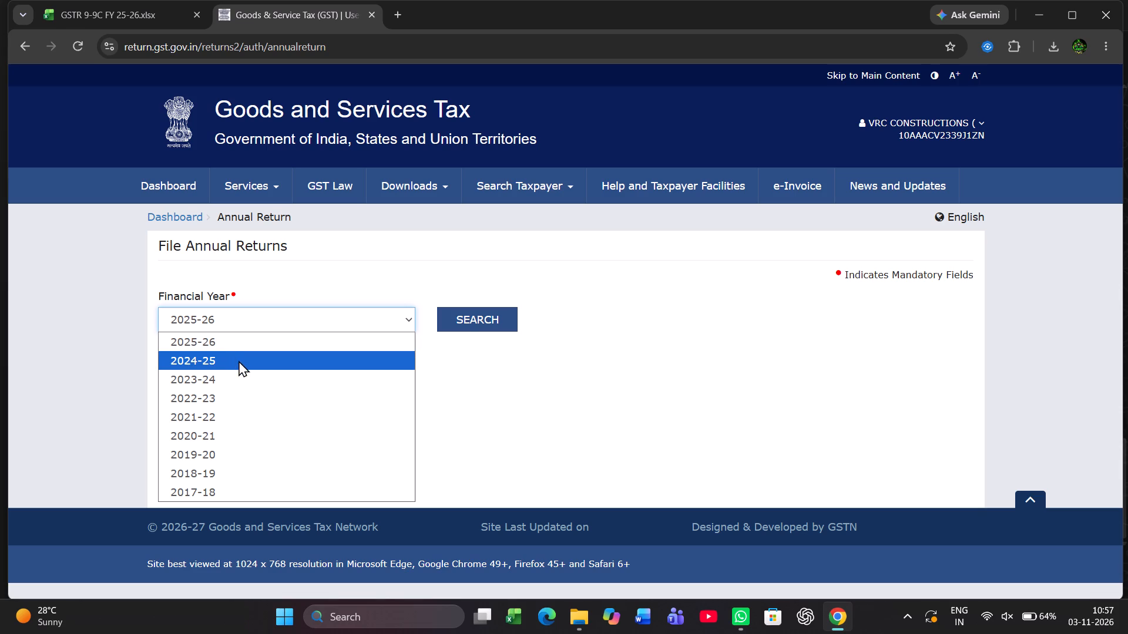
left_click(470, 319)
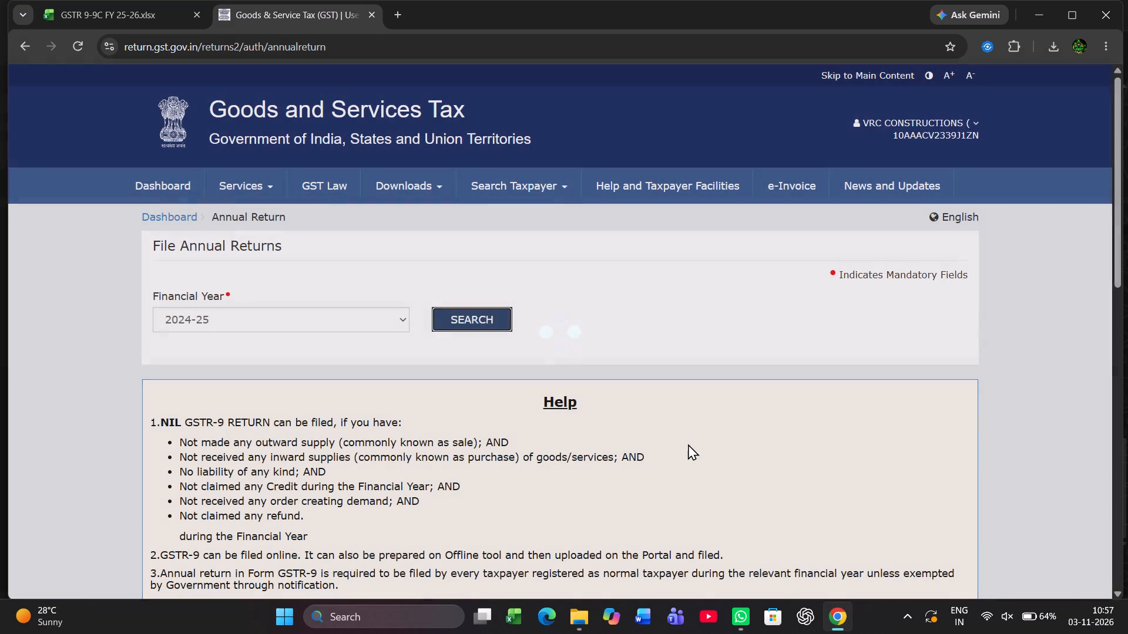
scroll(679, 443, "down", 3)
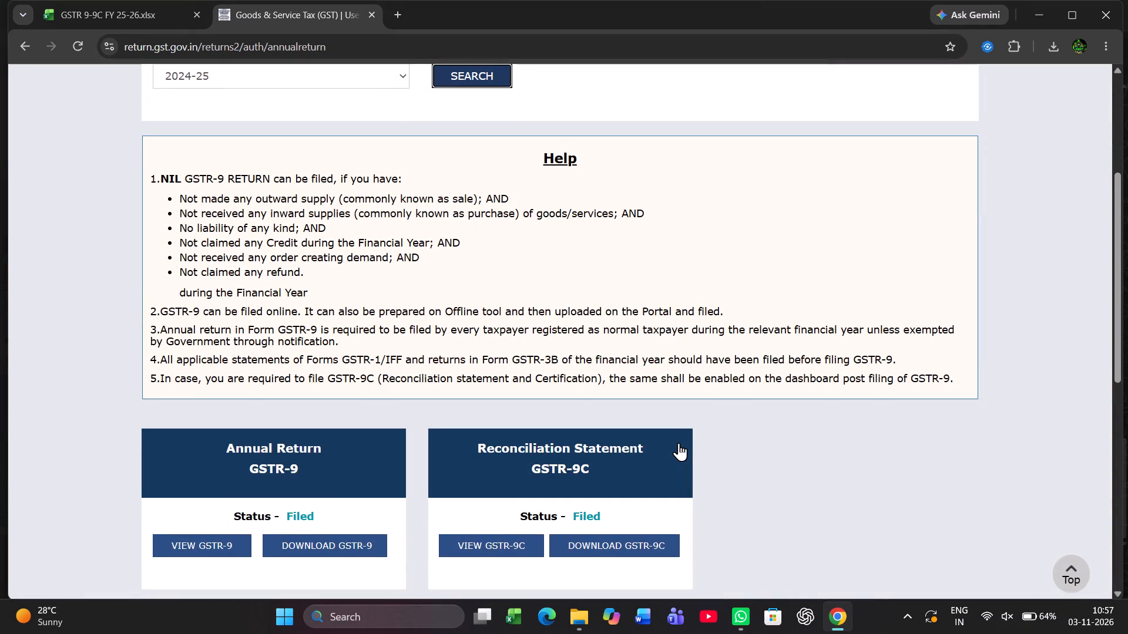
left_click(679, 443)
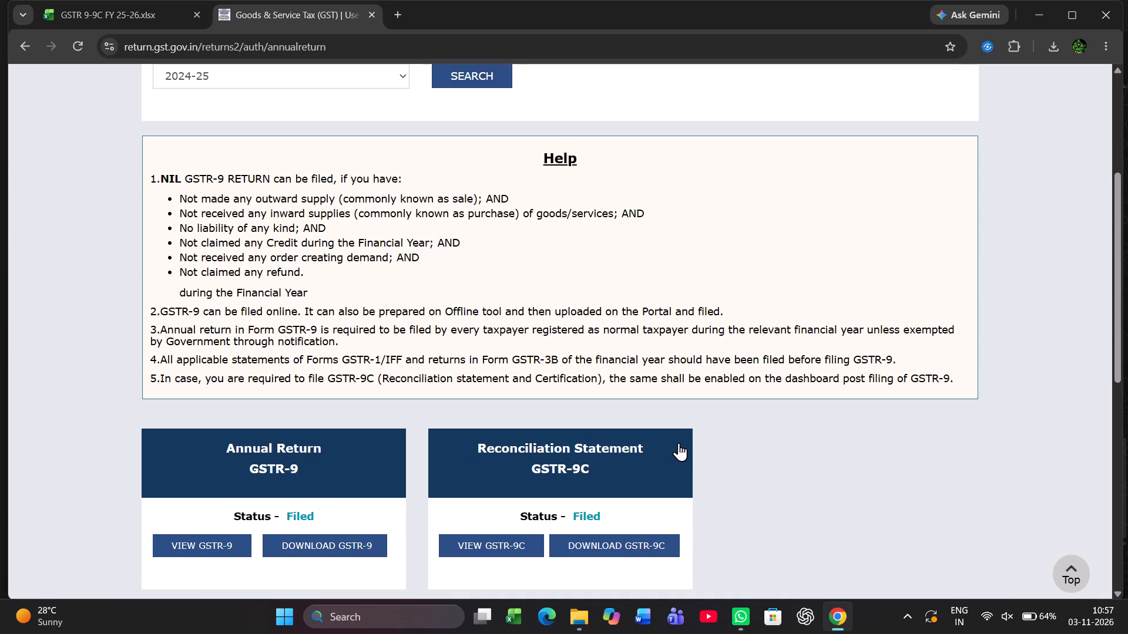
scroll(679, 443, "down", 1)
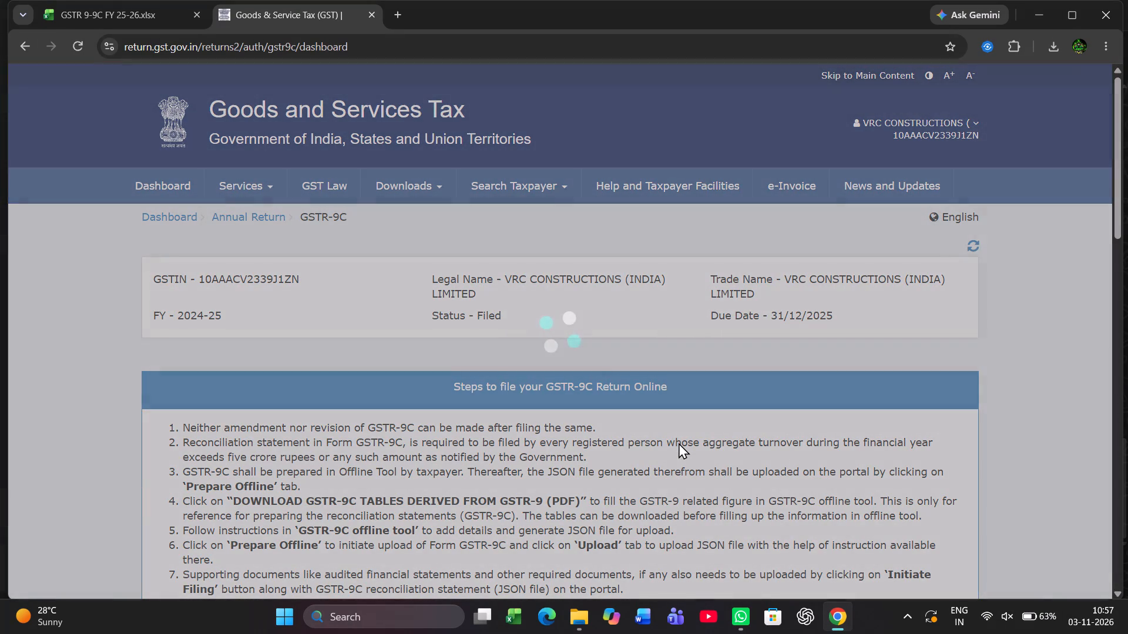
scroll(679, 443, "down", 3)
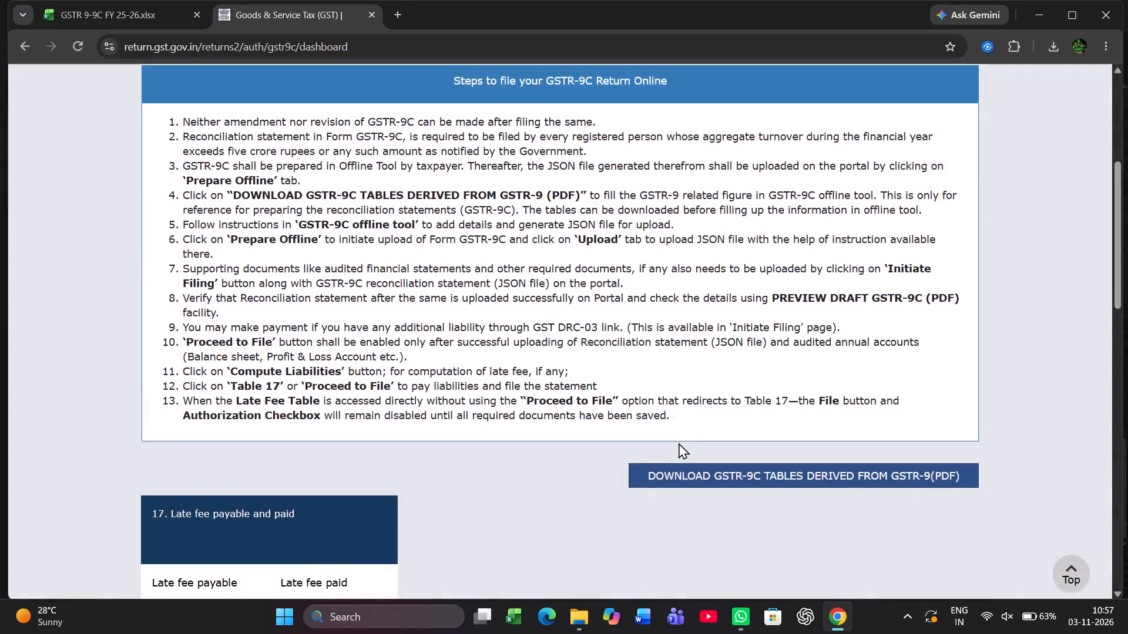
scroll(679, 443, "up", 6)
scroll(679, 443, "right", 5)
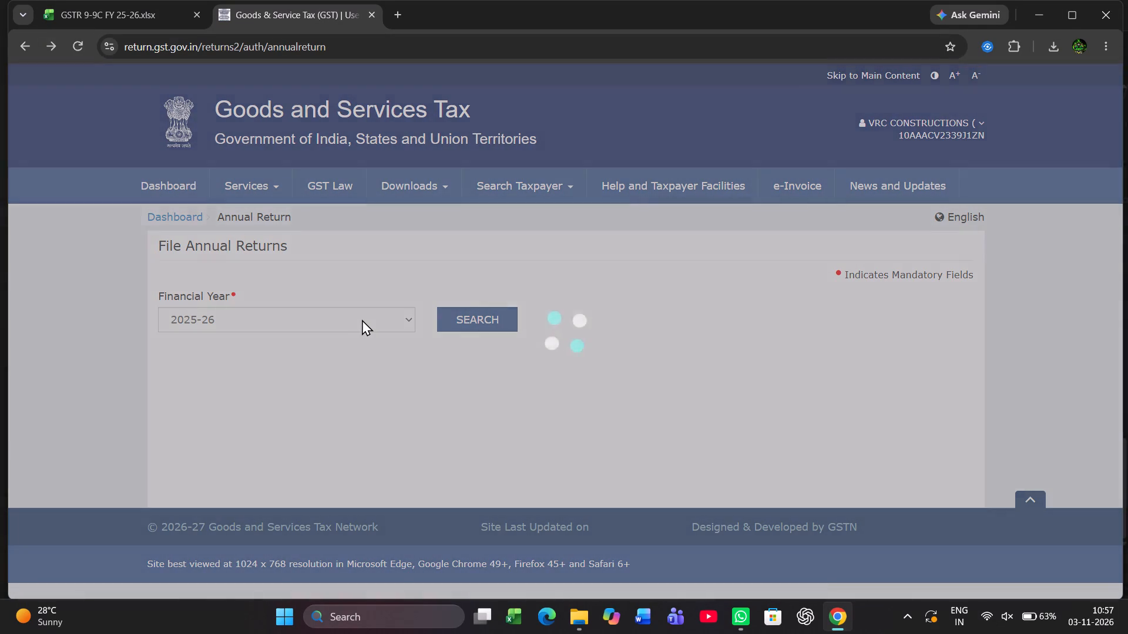
Search the annual returns for financial year 2024-25 again and download the filed GSTR-9 details as a PDF.
left_click(362, 319)
left_click(362, 319)
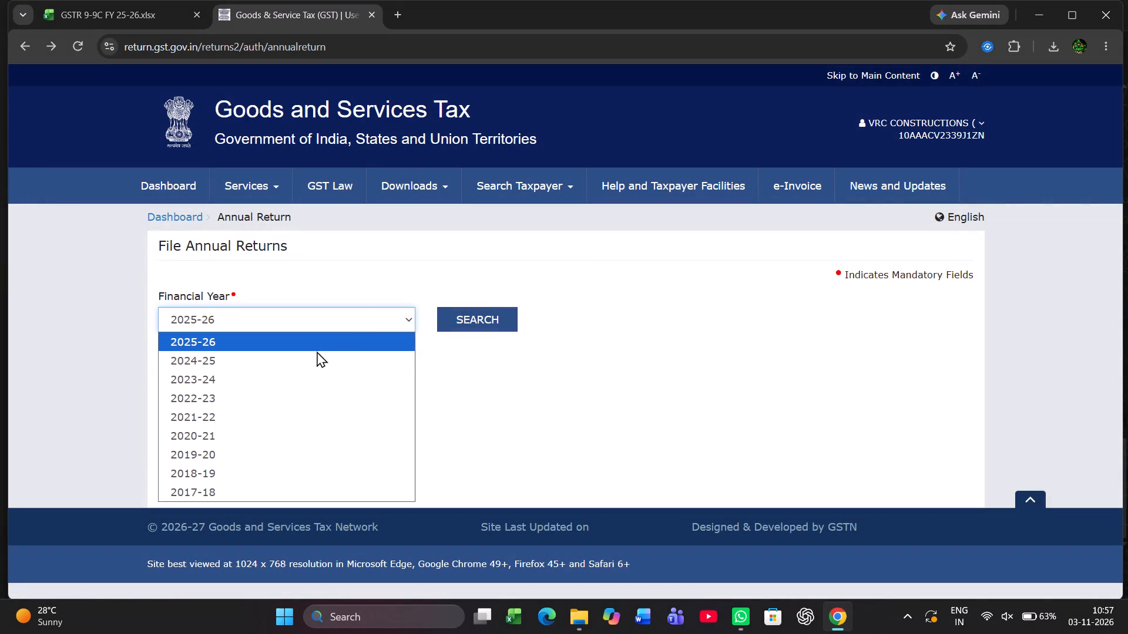
left_click(297, 359)
left_click(467, 316)
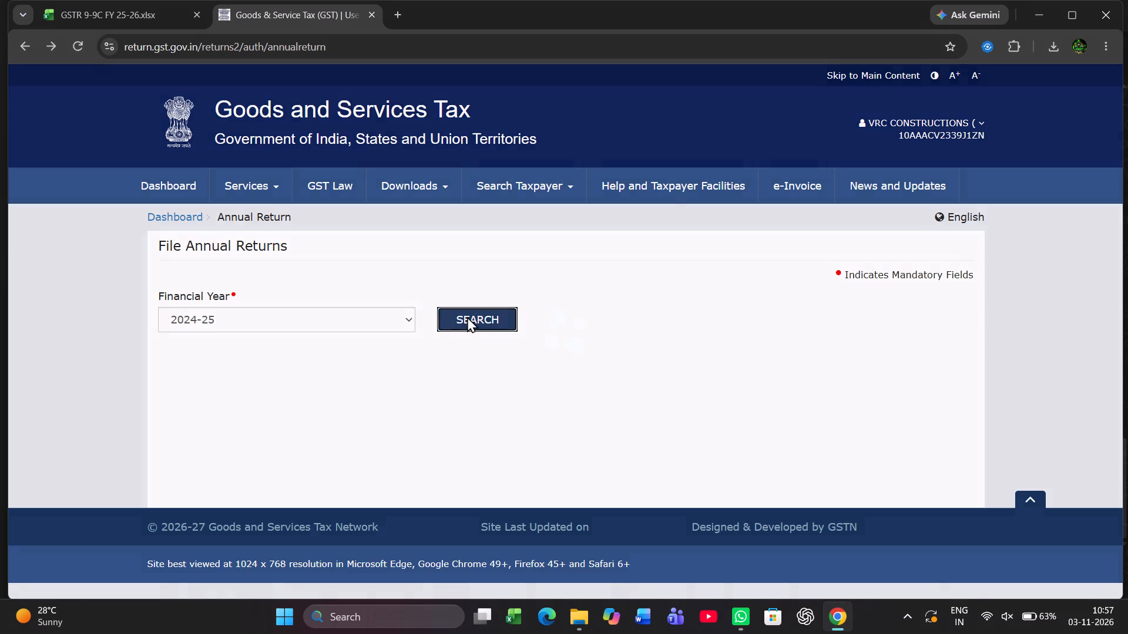
scroll(450, 385, "down", 4)
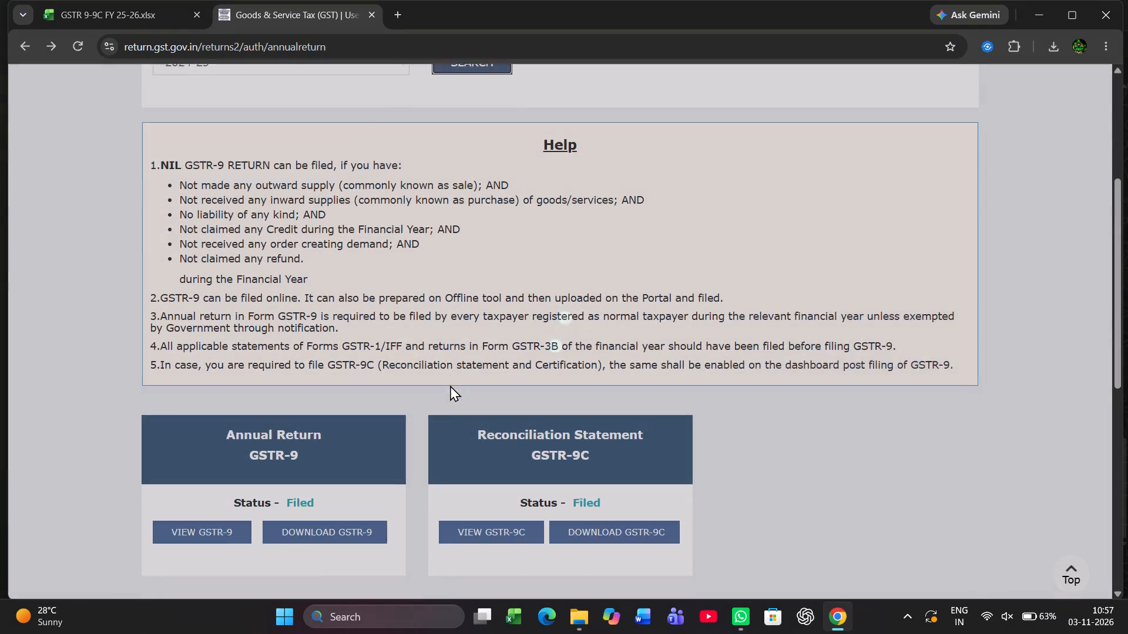
left_click(314, 504)
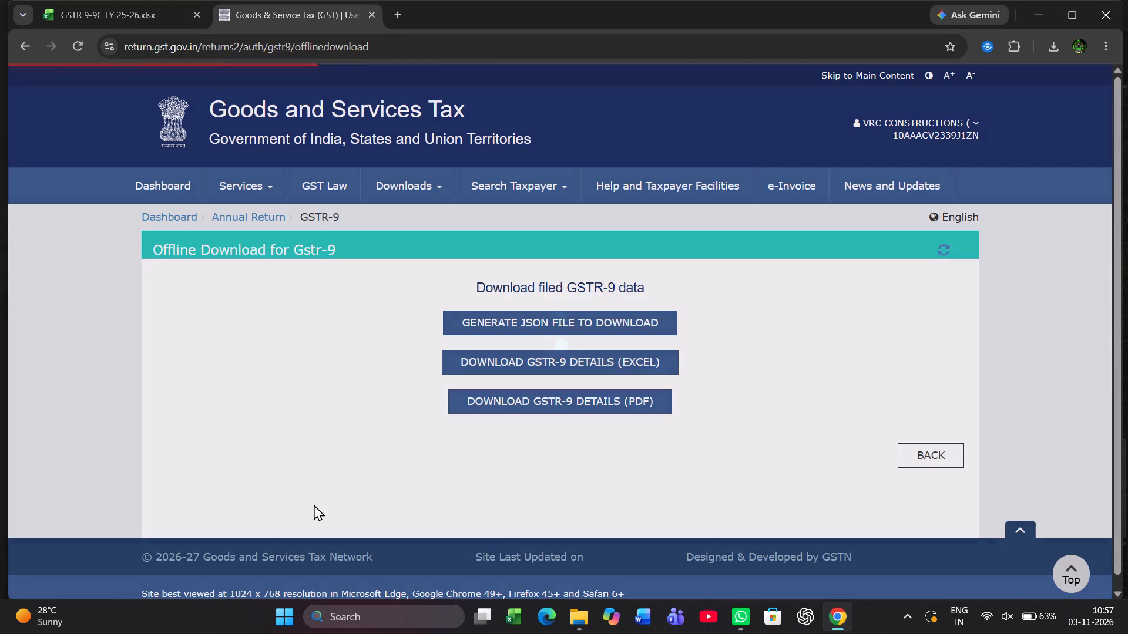
left_click(580, 399)
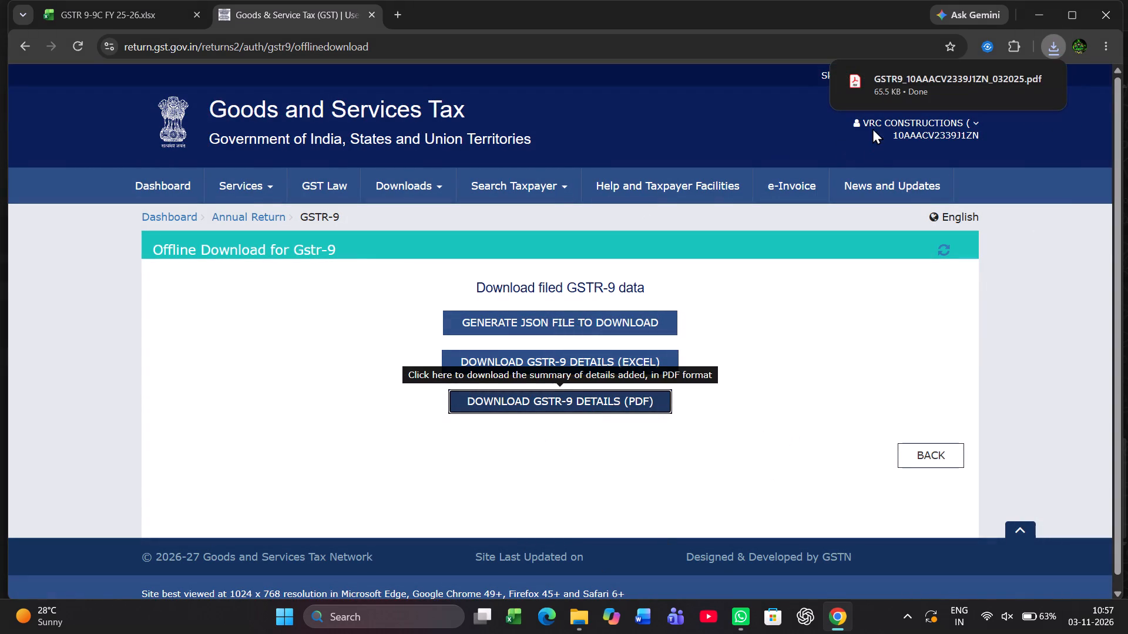
Open the downloaded GSTR-9 PDF and examine its outward supply, turnover and ITC tables.
left_click(940, 88)
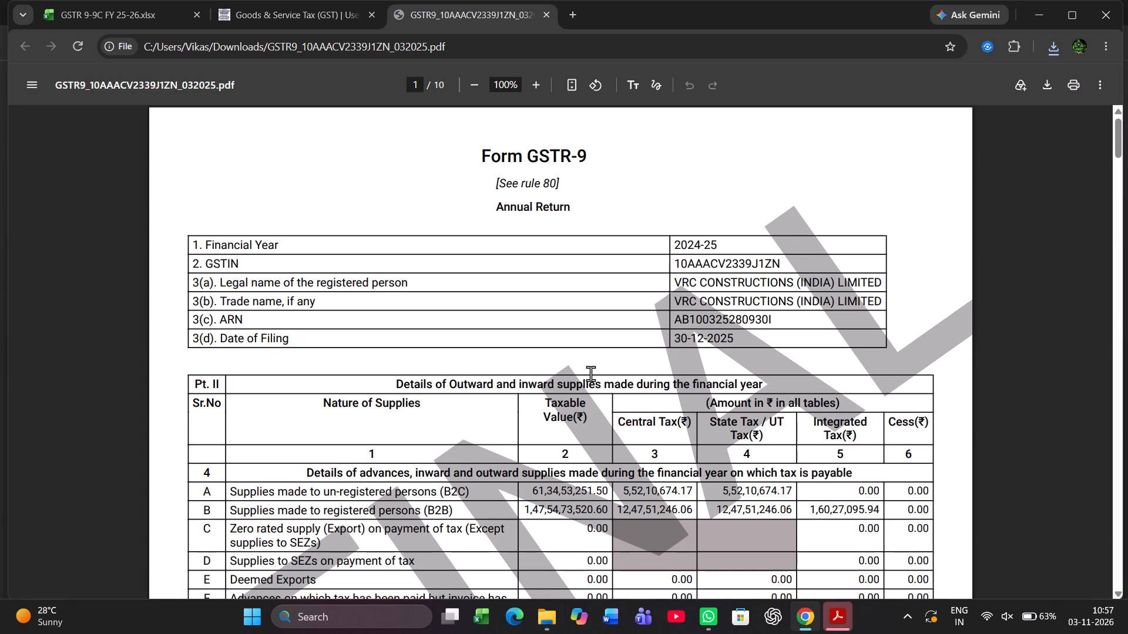
scroll(590, 373, "down", 6)
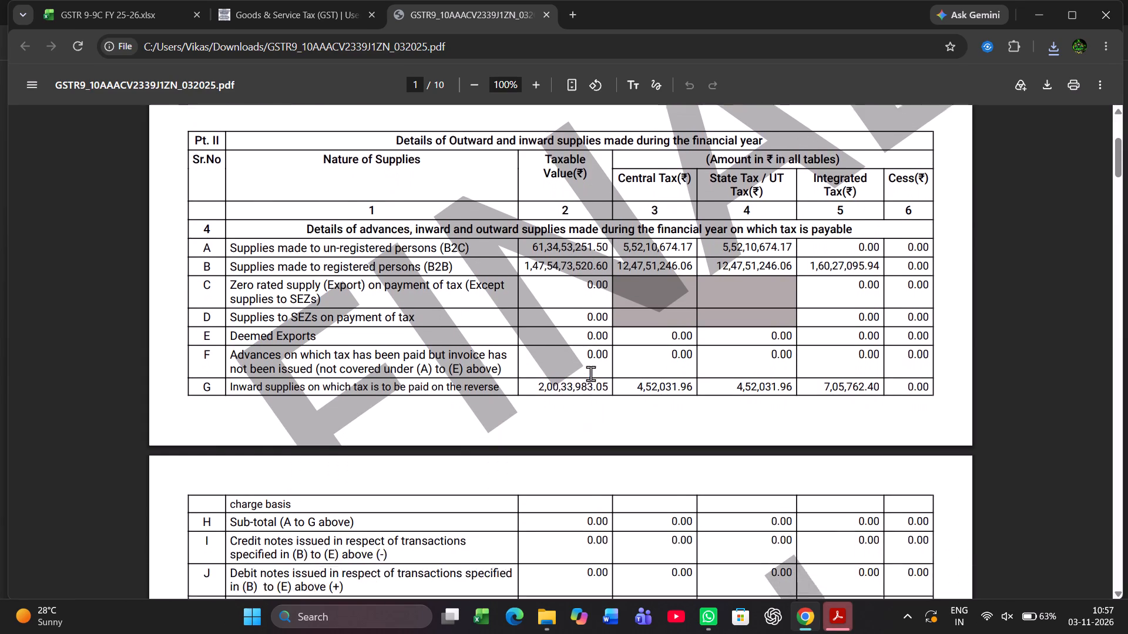
scroll(590, 373, "down", 8)
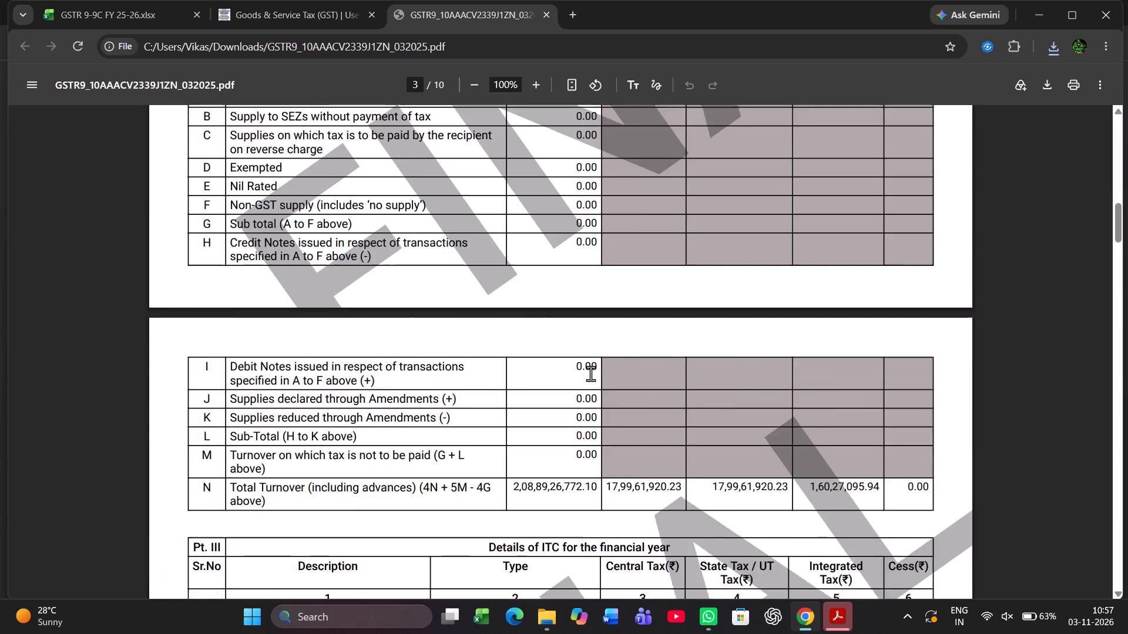
scroll(590, 373, "down", 2)
scroll(590, 373, "up", 4)
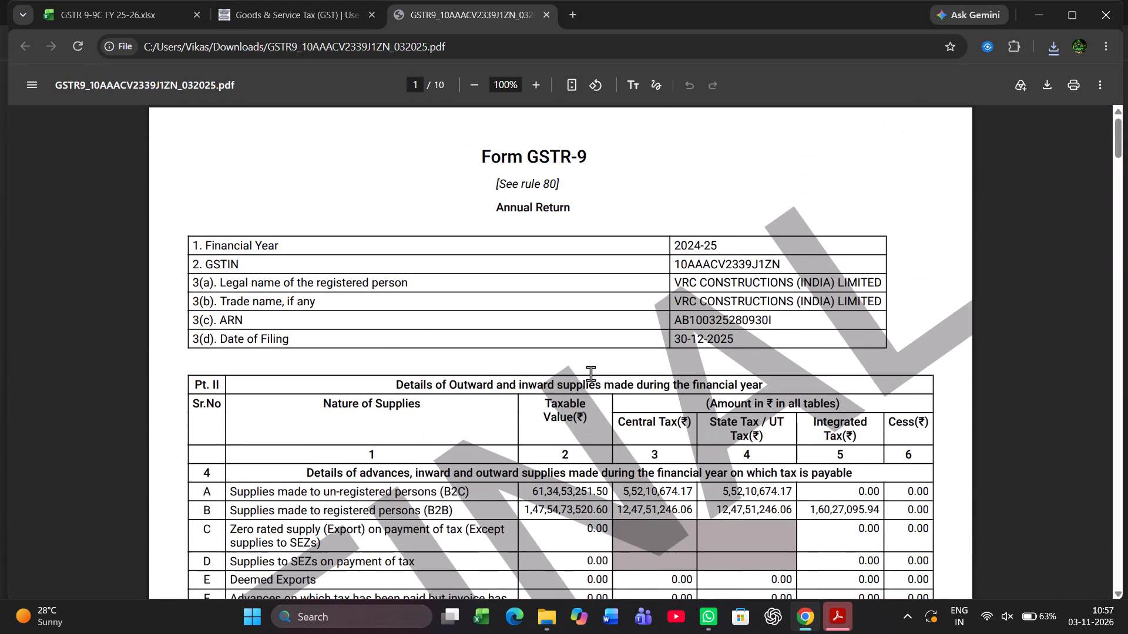
scroll(590, 373, "up", 5)
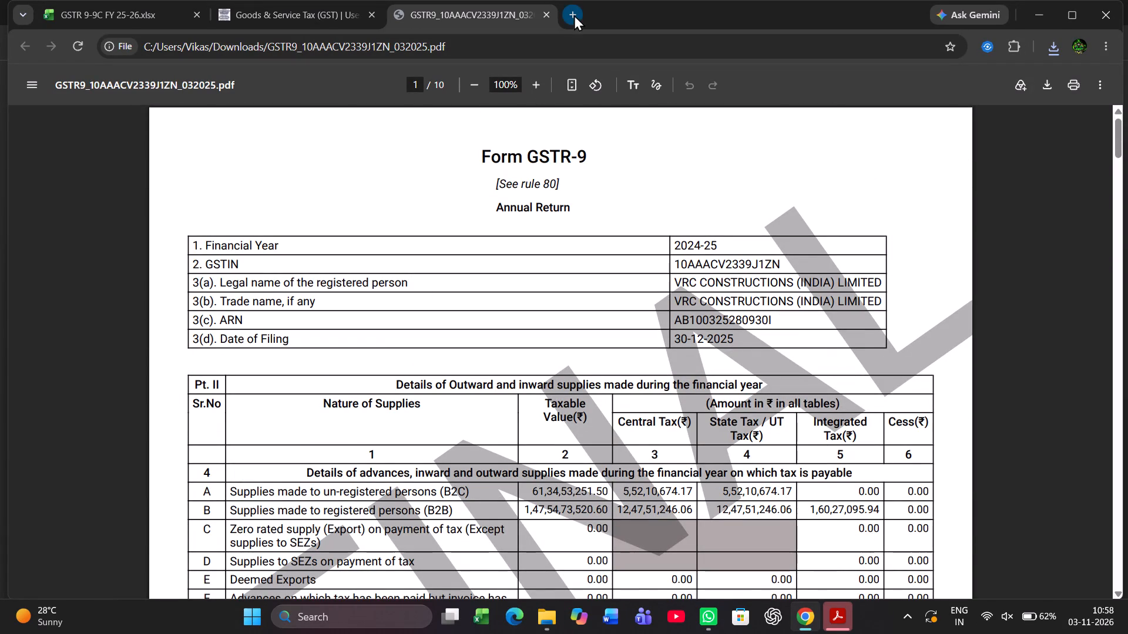
scroll(590, 410, "down", 4)
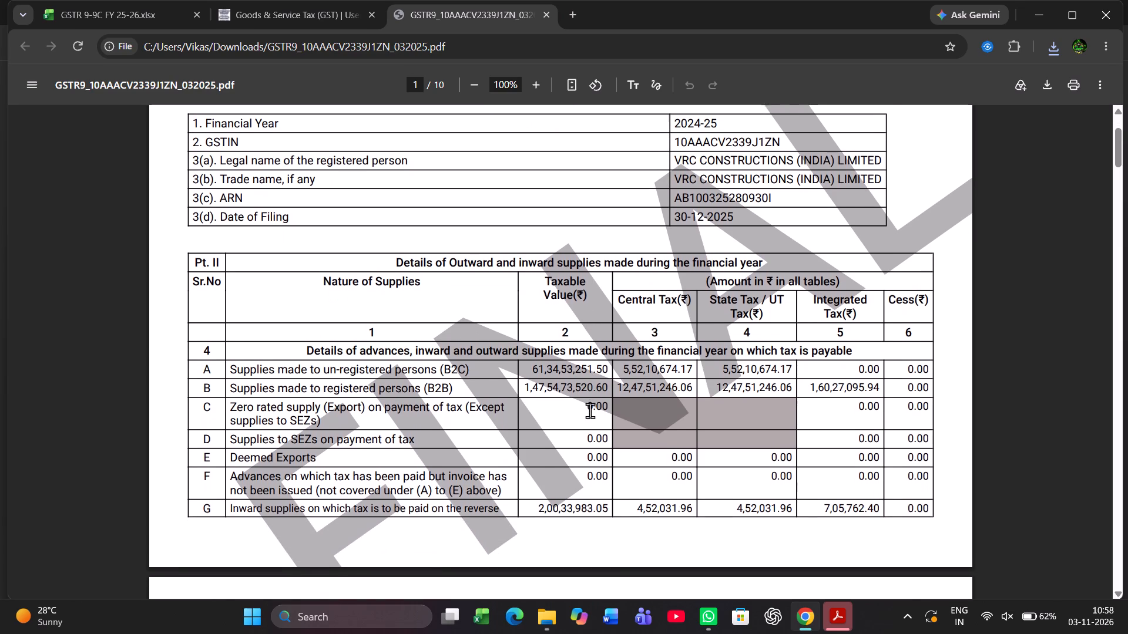
scroll(590, 410, "down", 3)
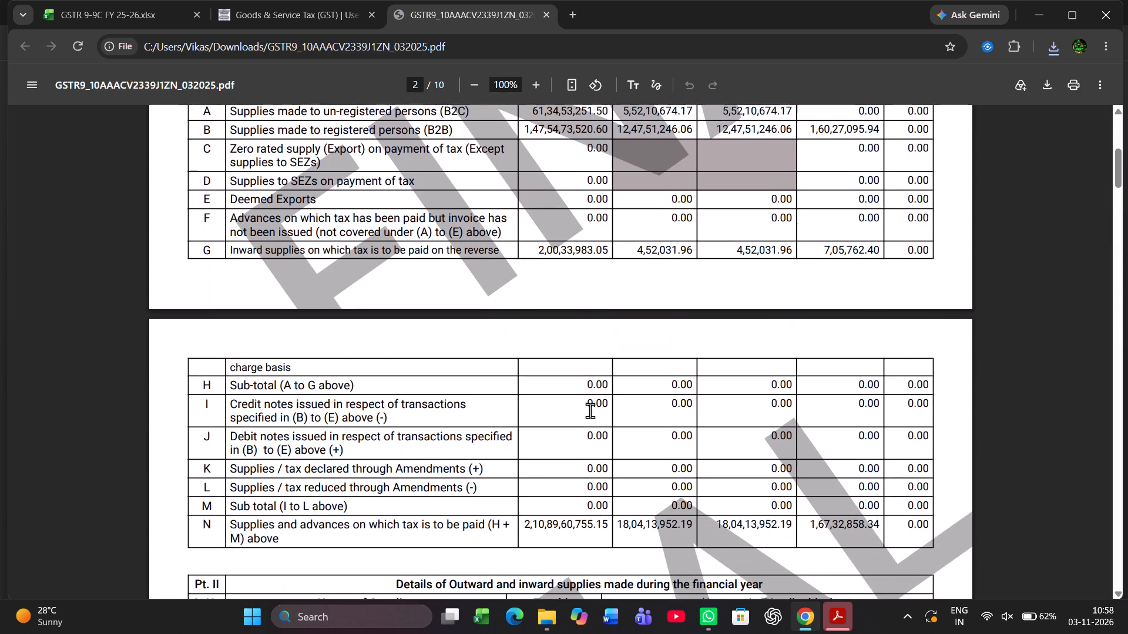
scroll(590, 410, "down", 6)
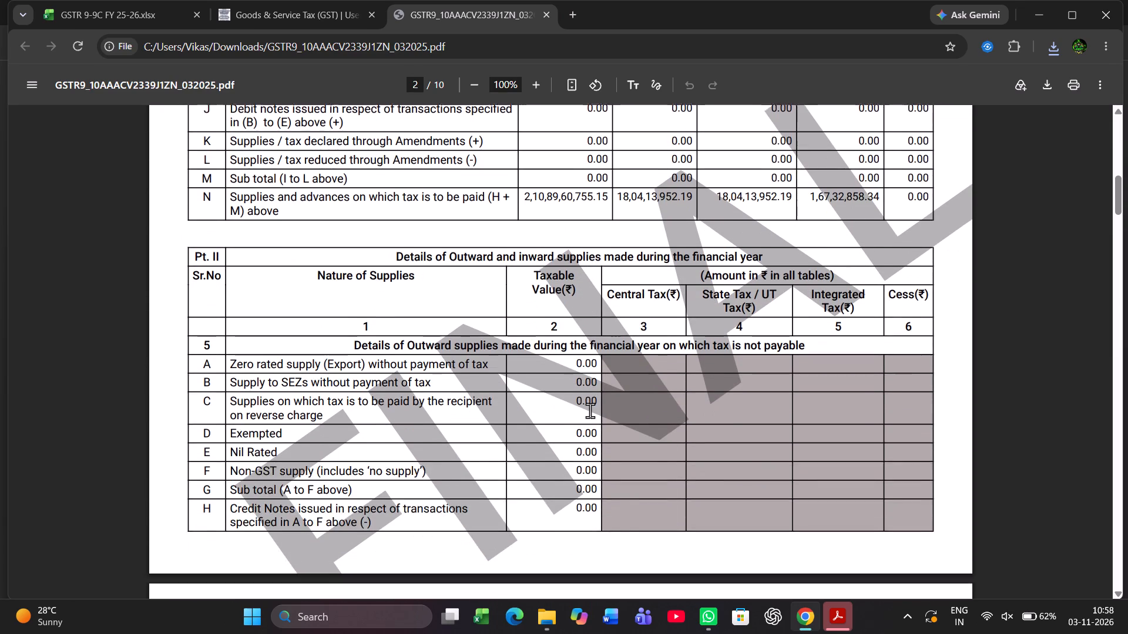
scroll(590, 410, "down", 5)
scroll(590, 410, "up", 1)
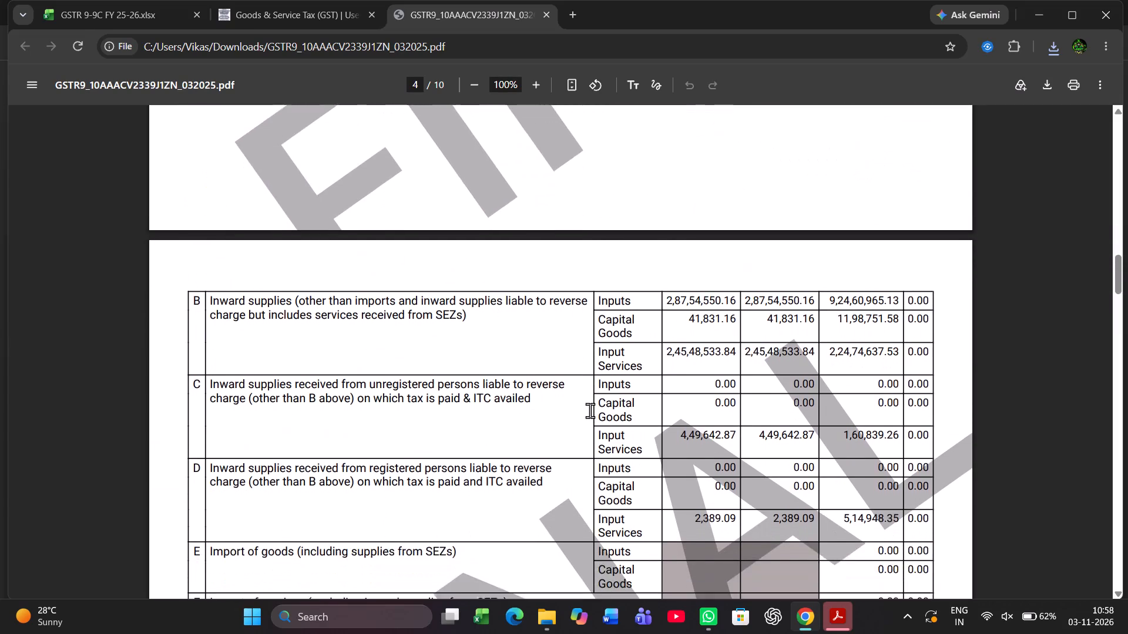
scroll(590, 410, "up", 11)
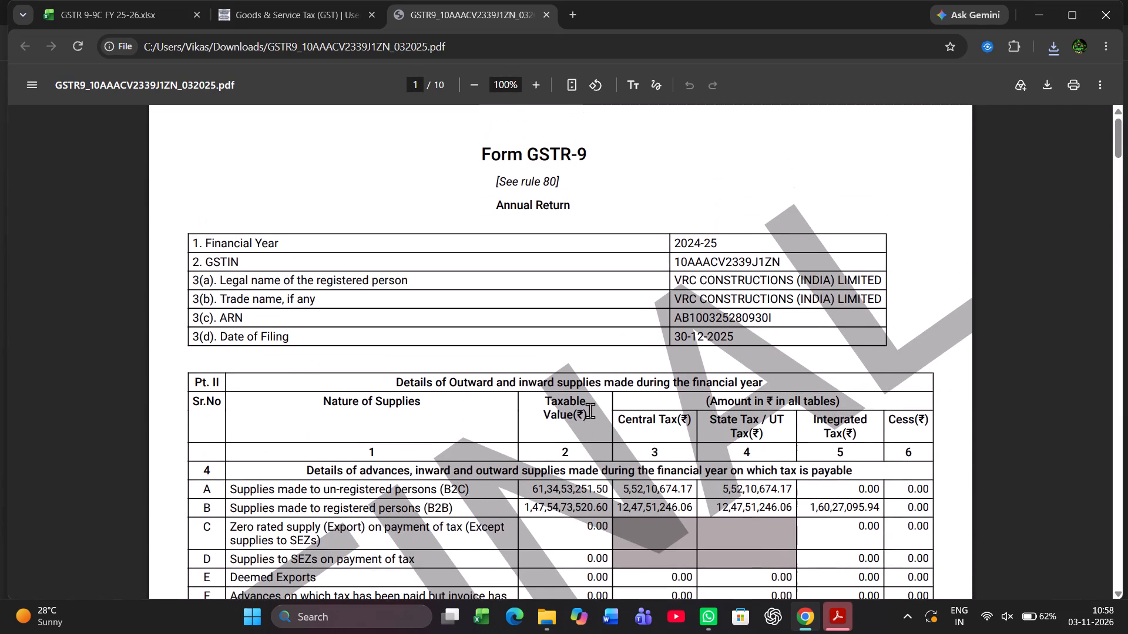
scroll(590, 410, "up", 8)
scroll(582, 244, "up", 3)
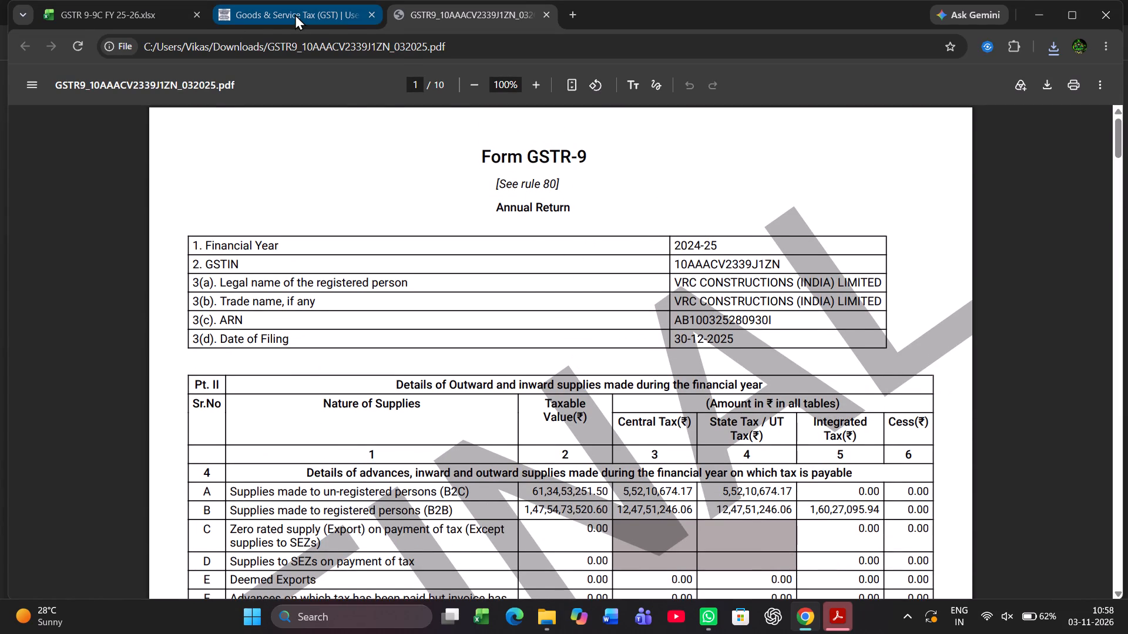
Return from the GSTR-9 download page to the GST portal's Annual Return page and search the returns for financial year 2024-25.
left_click(295, 14)
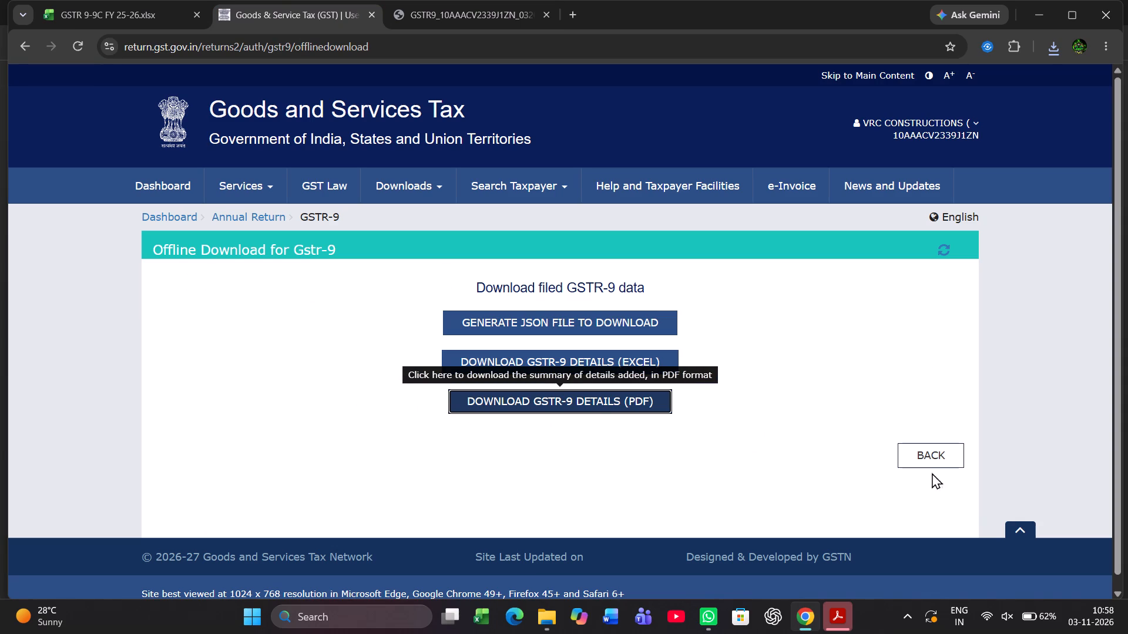
left_click(929, 457)
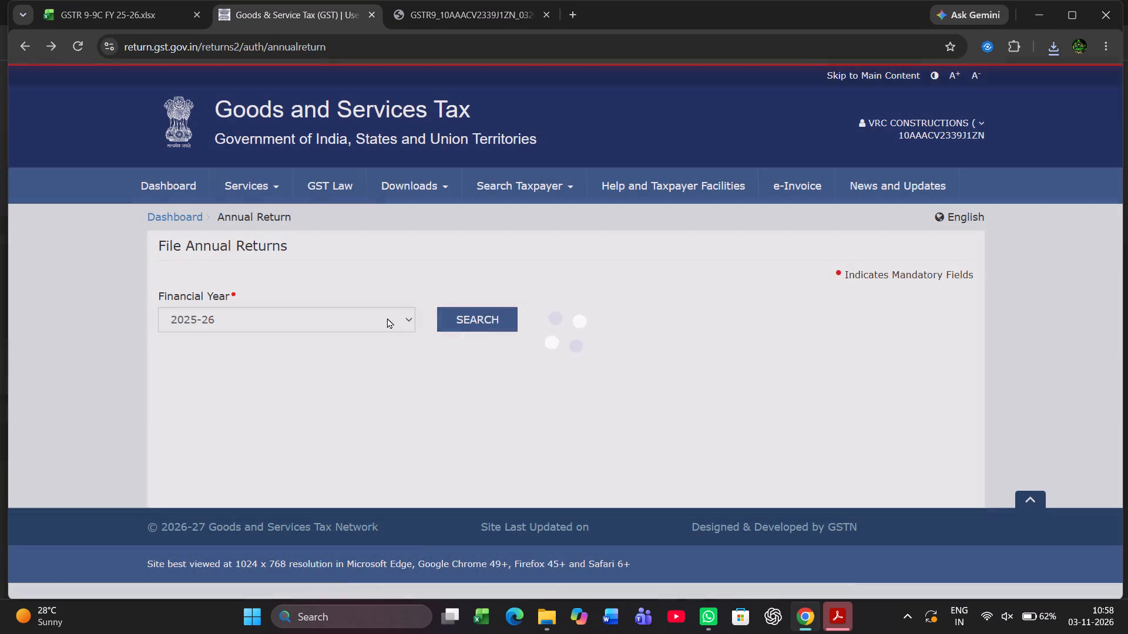
left_click(387, 318)
left_click(387, 318)
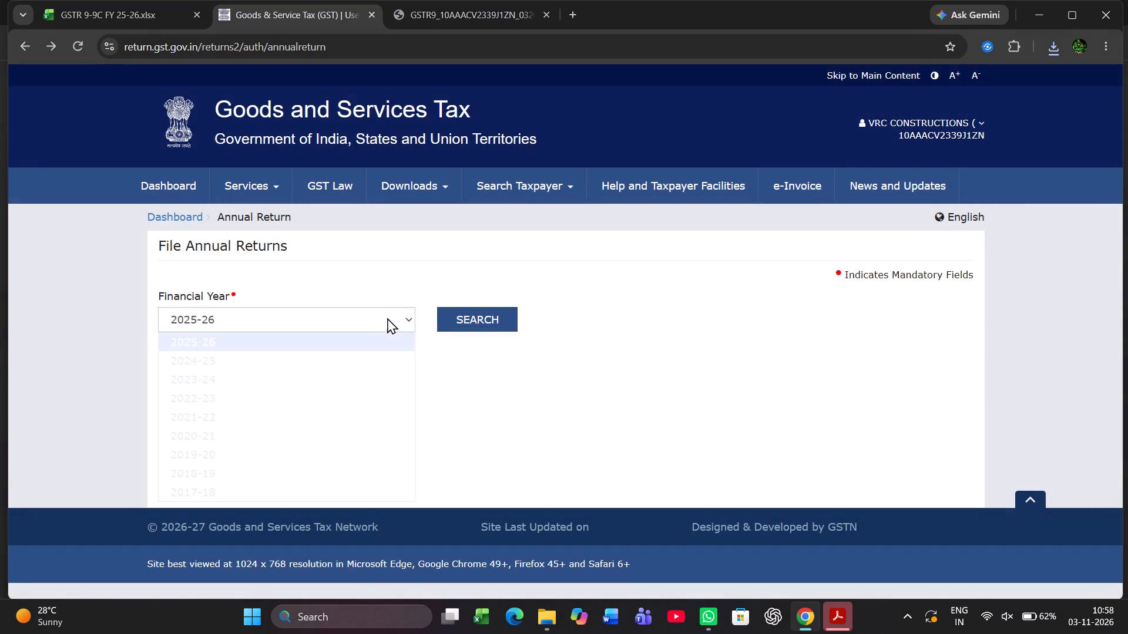
left_click(317, 365)
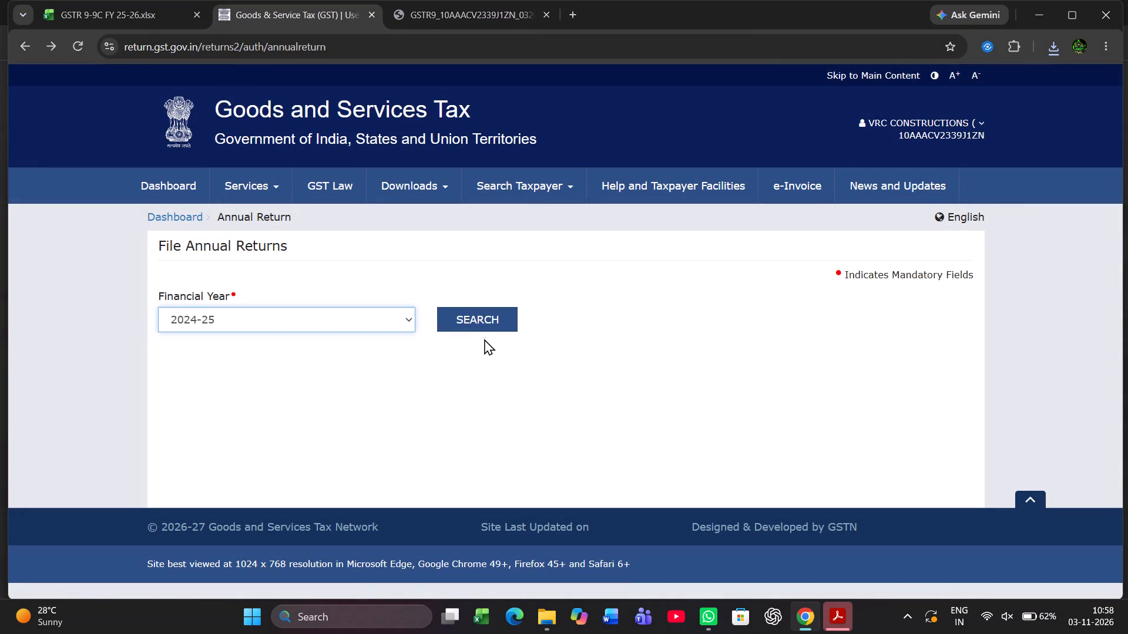
left_click(489, 328)
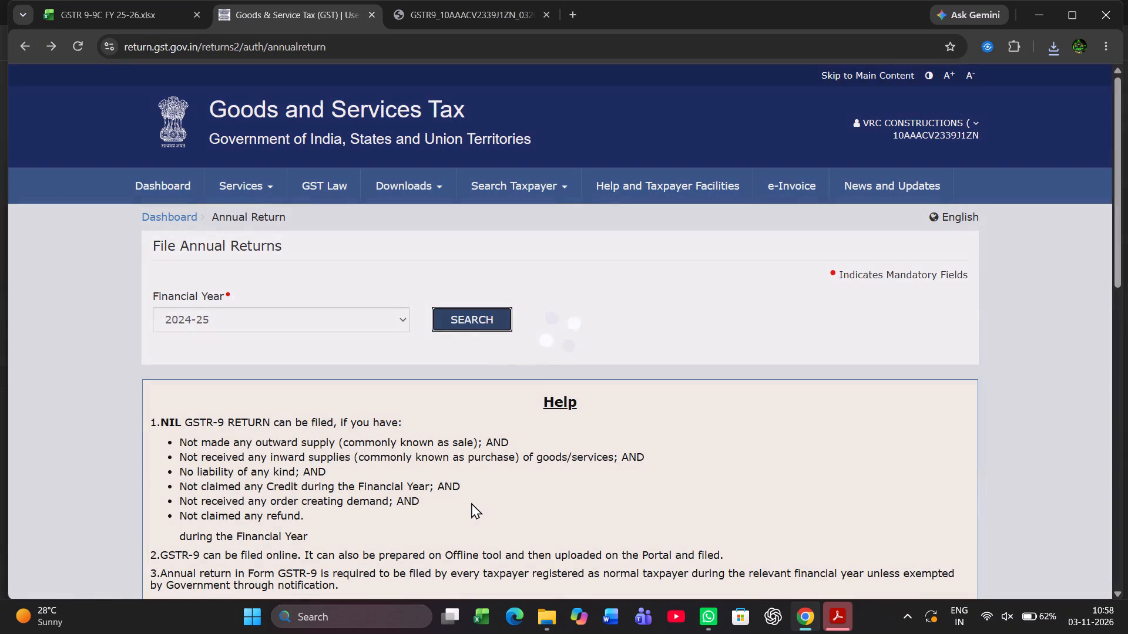
Download the filed GSTR-9C reconciliation statement as a PDF and close the PDF viewer that opens with it.
scroll(471, 503, "down", 4)
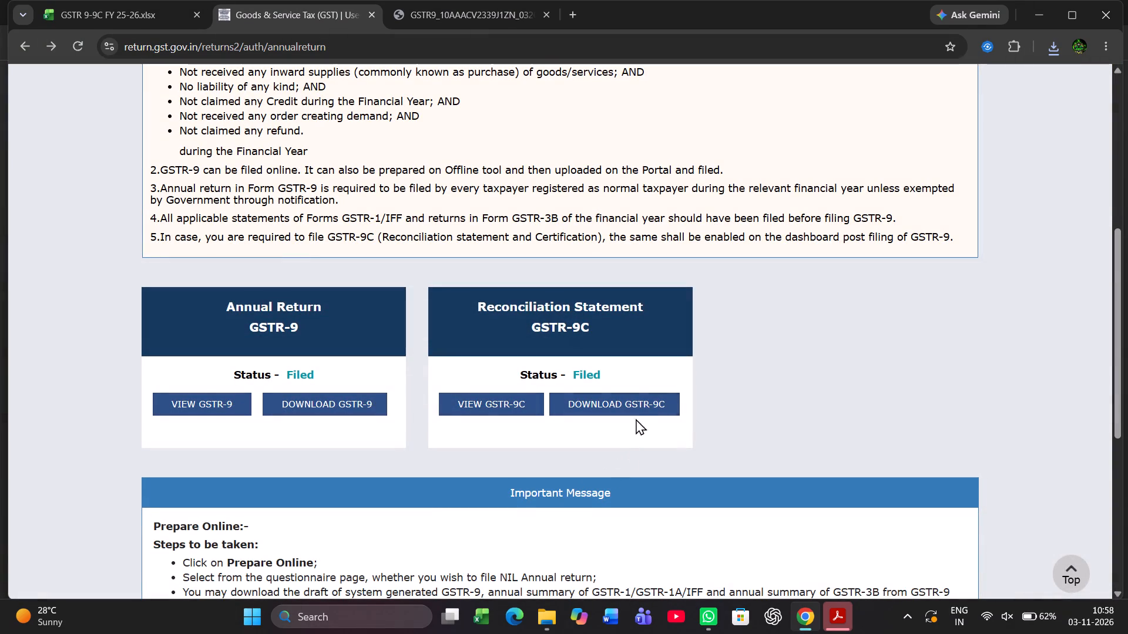
left_click(636, 405)
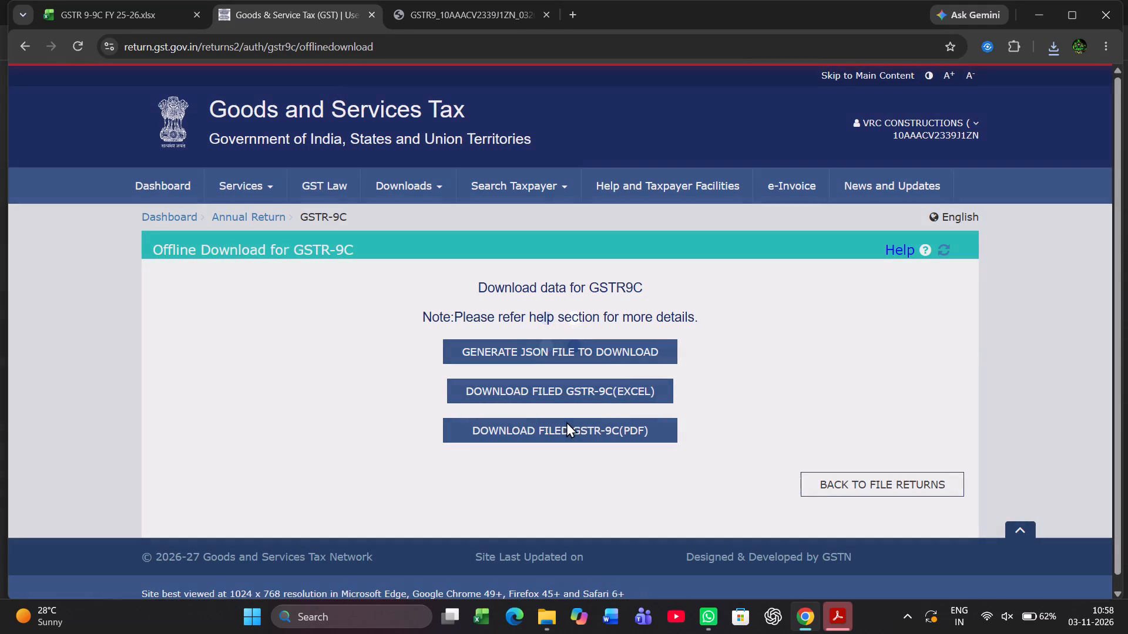
left_click(564, 433)
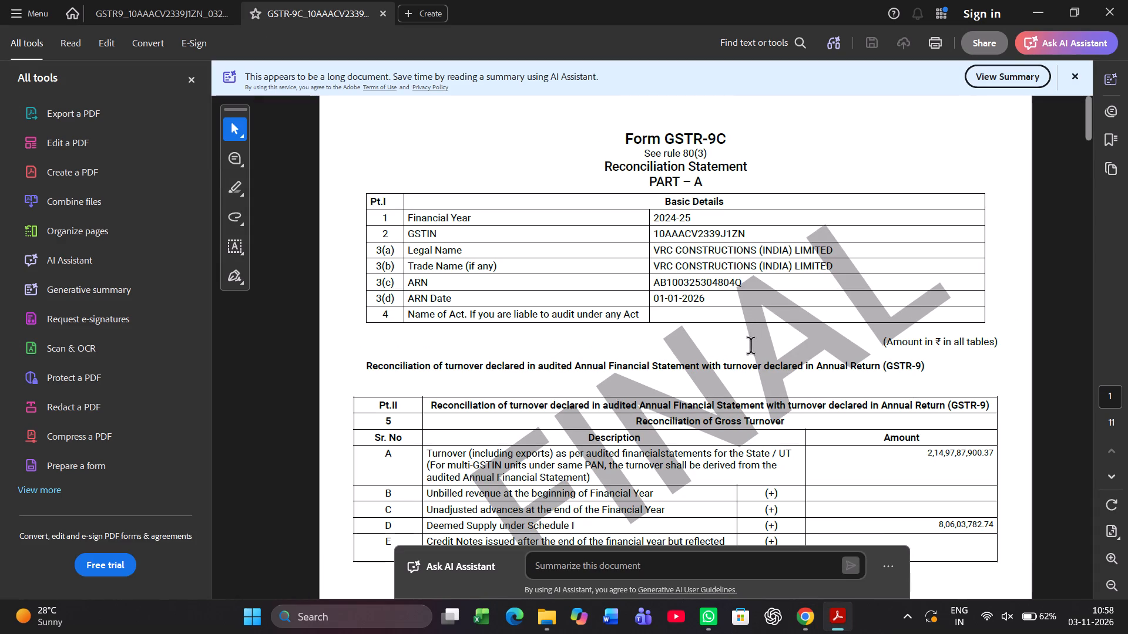
left_click(1113, 17)
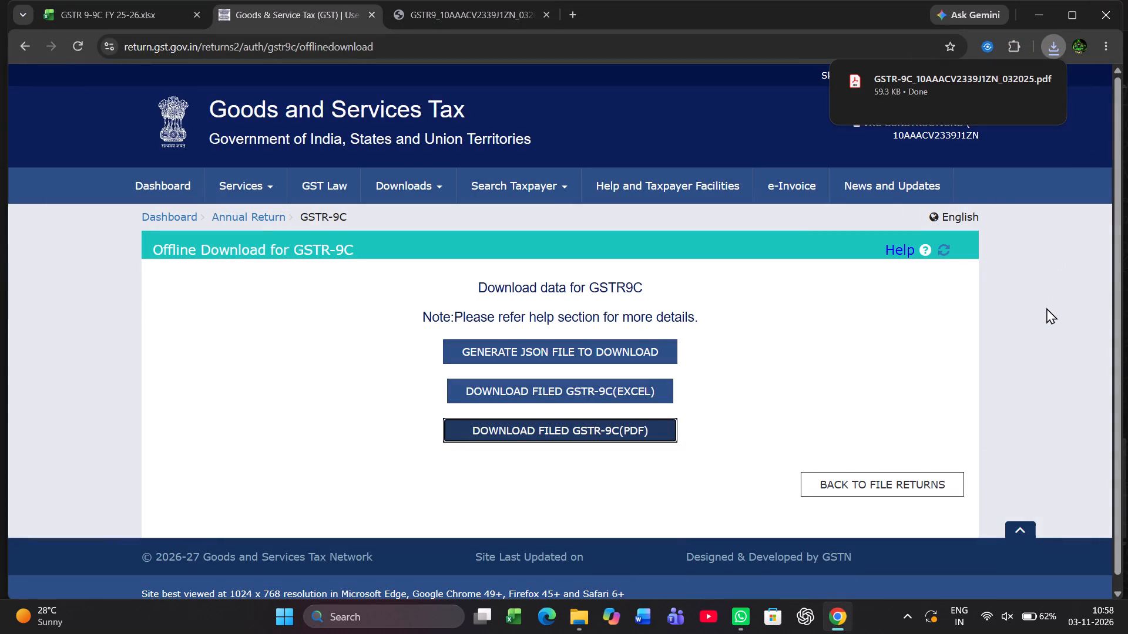
left_click(1046, 308)
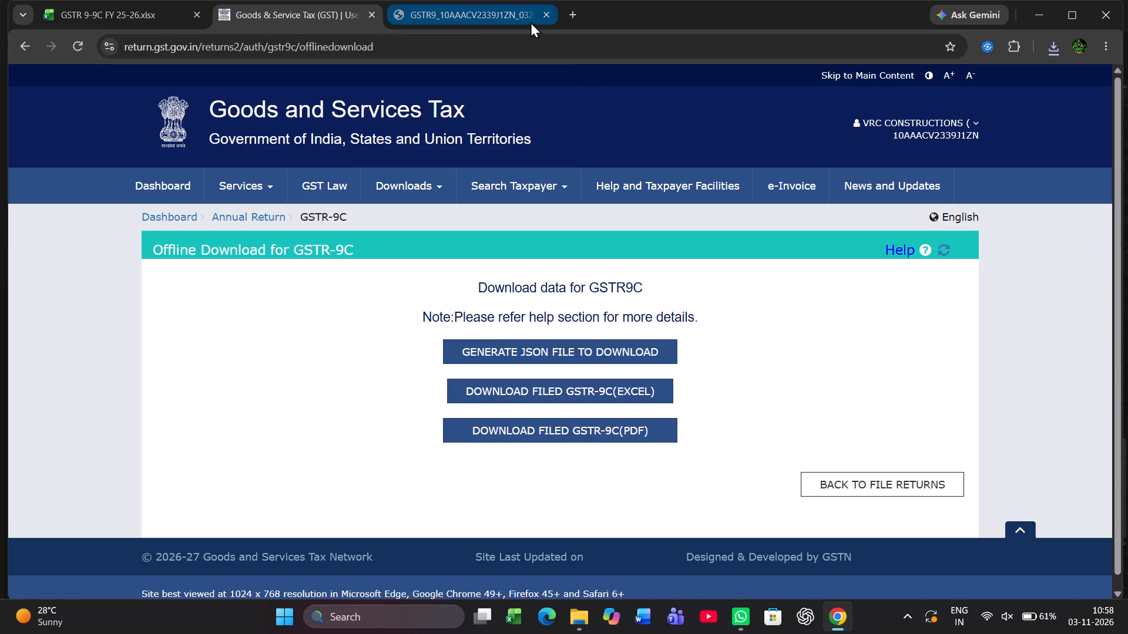
Open a new browser tab and close the tab showing the downloaded GSTR-9 PDF.
left_click(572, 13)
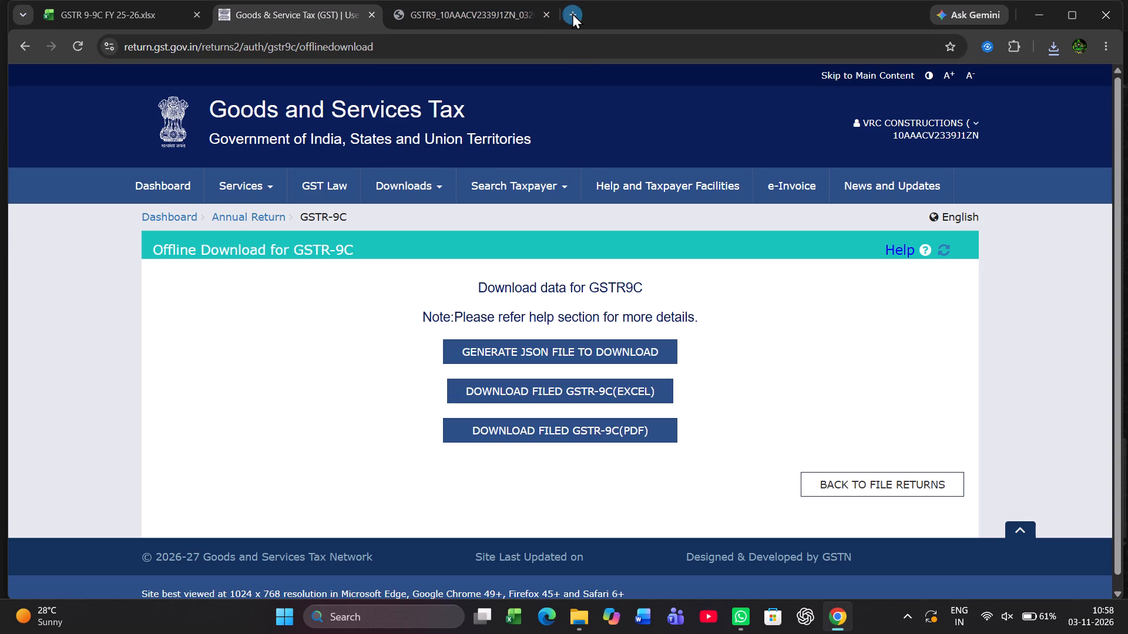
left_click(549, 15)
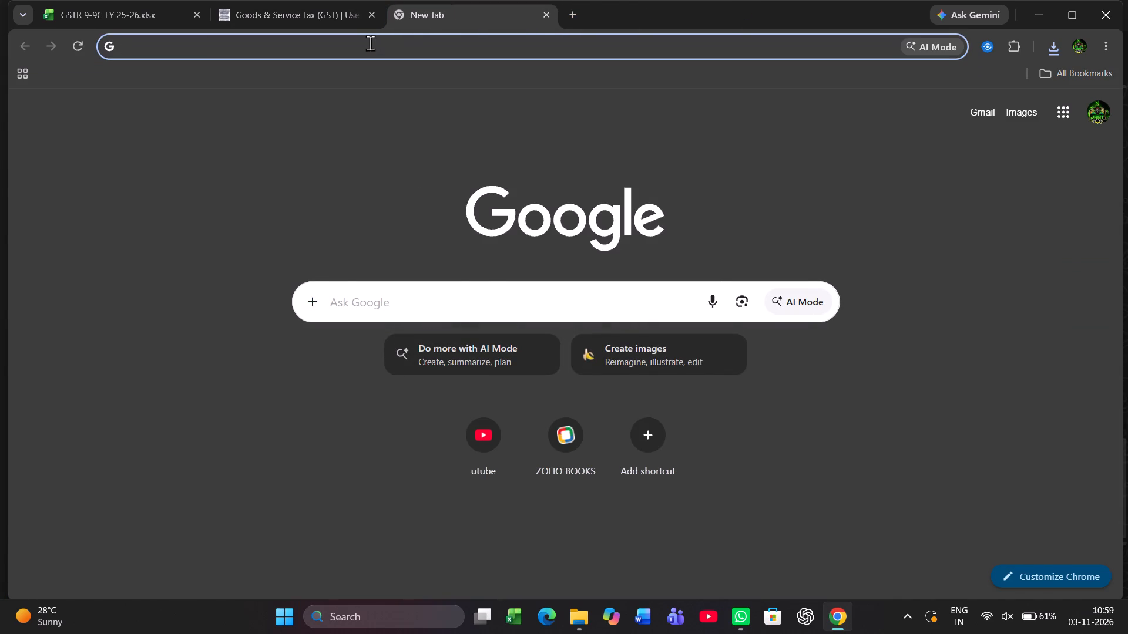
Search Google for the GST state code list and expand the overview to look through the two-digit state codes.
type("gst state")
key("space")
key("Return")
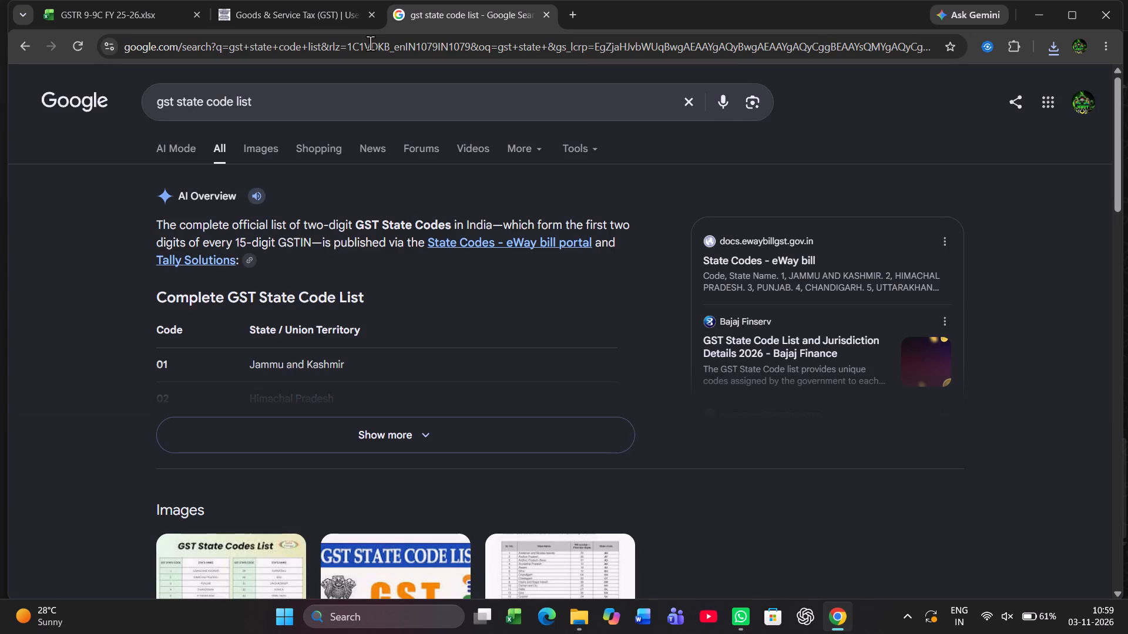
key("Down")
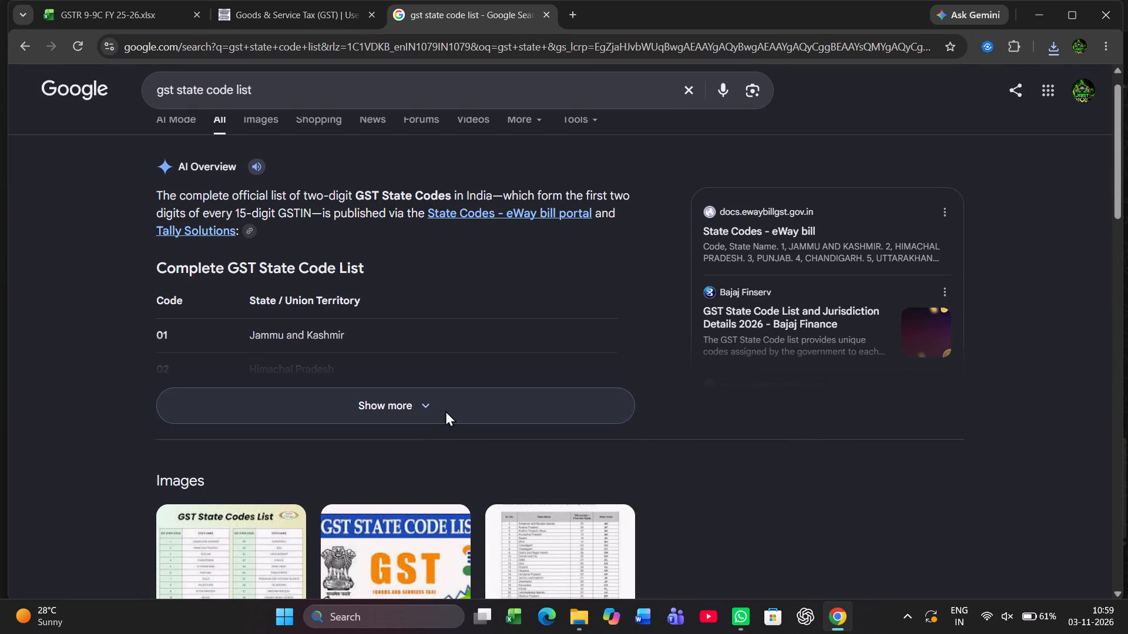
left_click(439, 414)
scroll(439, 414, "down", 1)
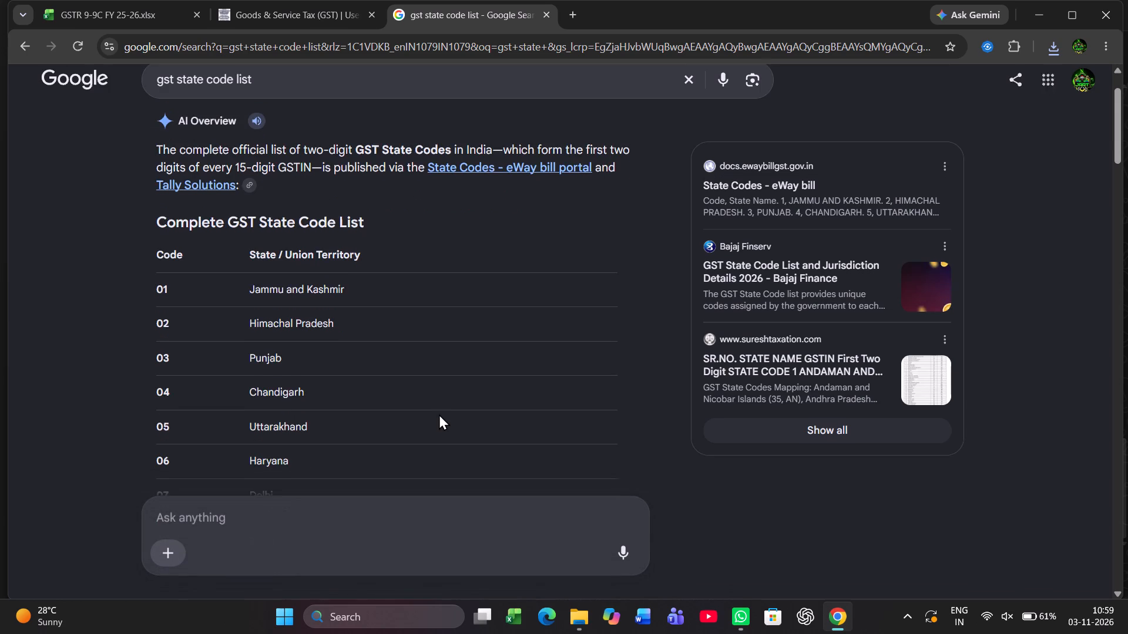
scroll(439, 414, "down", 3)
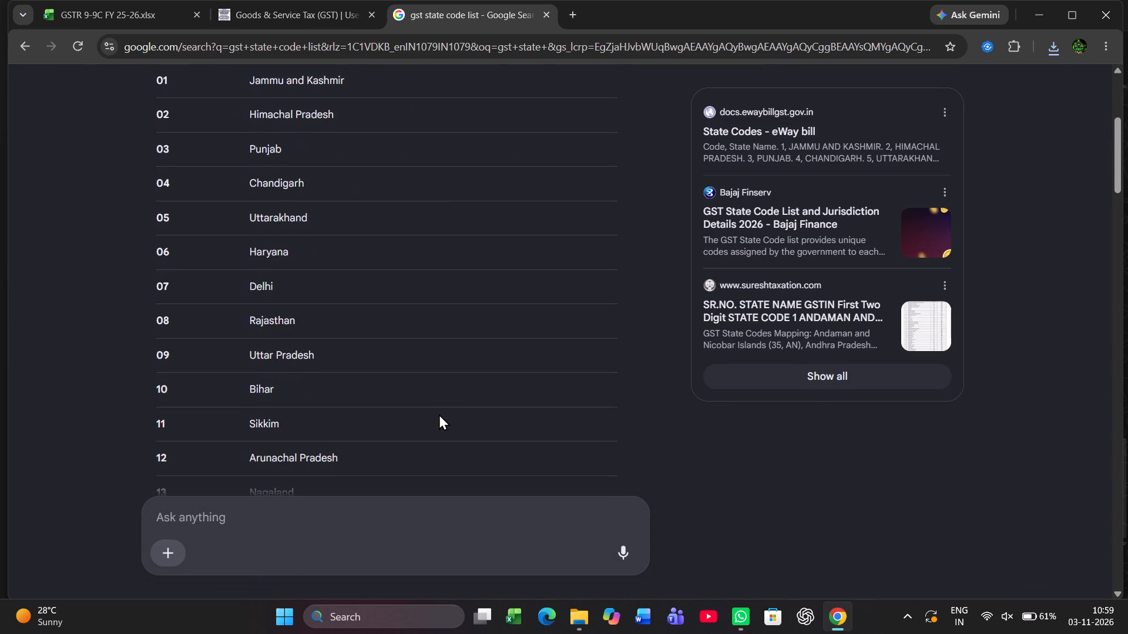
Switch to File Explorer and create a new folder named bihar inside VR CONSTRUCTIONS, alongside the MP folder.
key("alt+Tab")
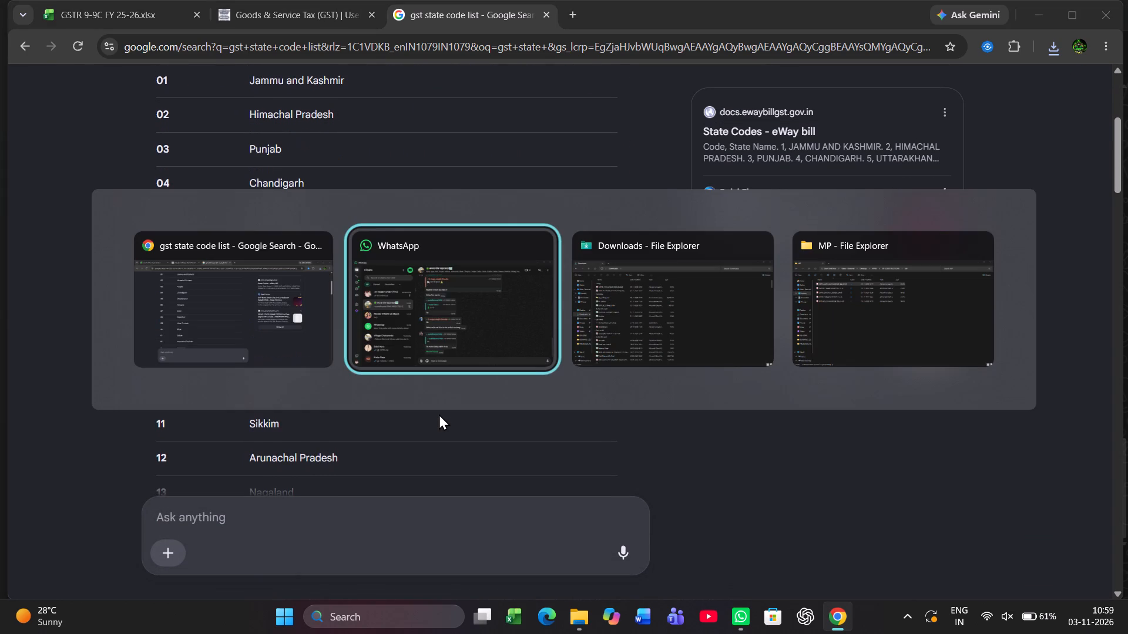
key("alt+Tab")
key("alt+Tab")
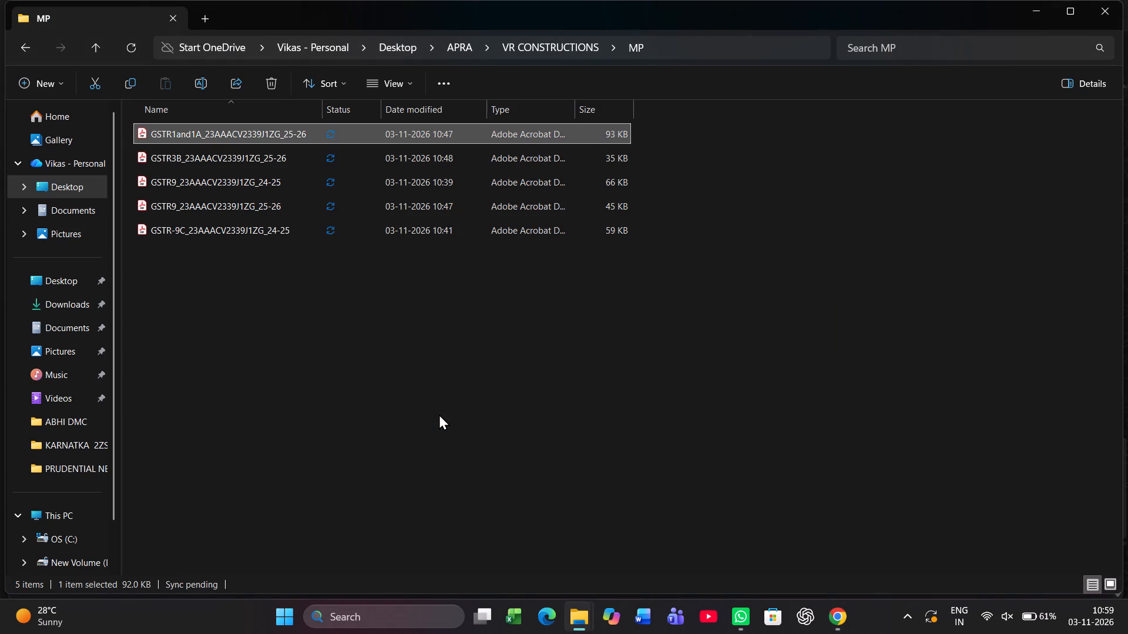
key("BackSpace")
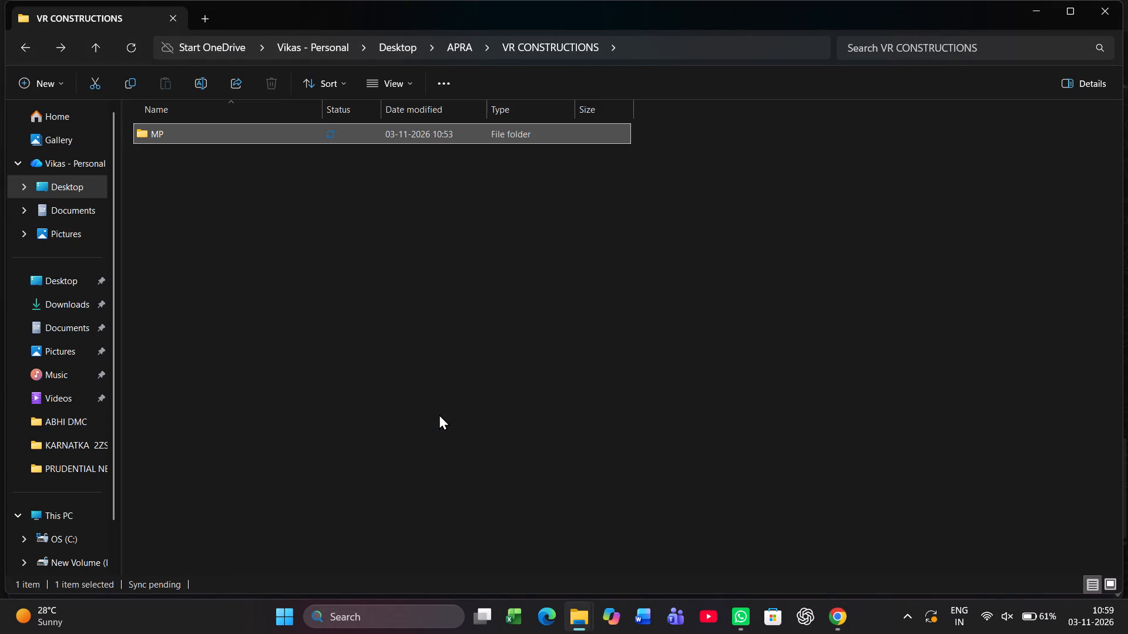
key("ctrl+shift+n")
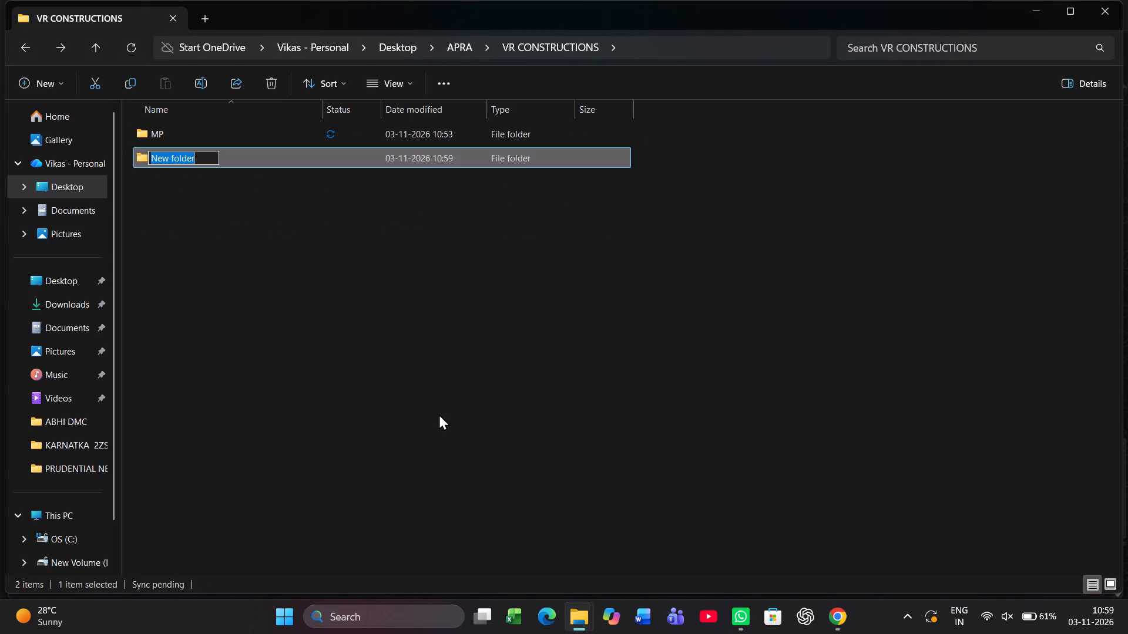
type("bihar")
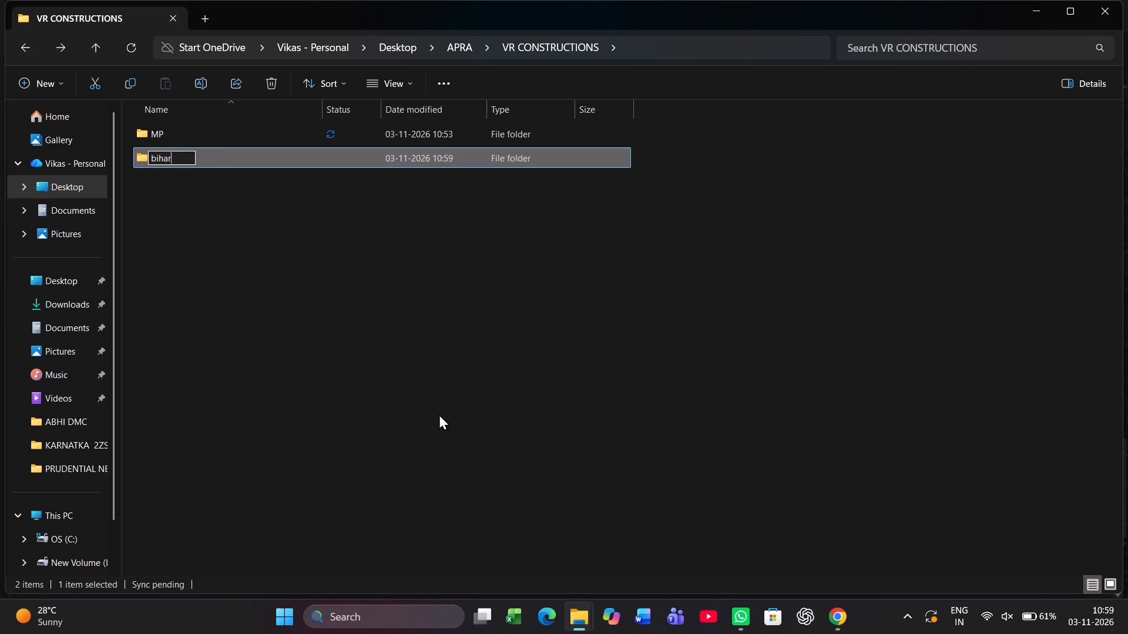
Name the new folder inside VR CONSTRUCTIONS "Bihar", with a capital B, and open it.
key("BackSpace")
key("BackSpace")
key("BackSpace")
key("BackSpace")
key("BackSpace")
type("Bihar")
key("Return")
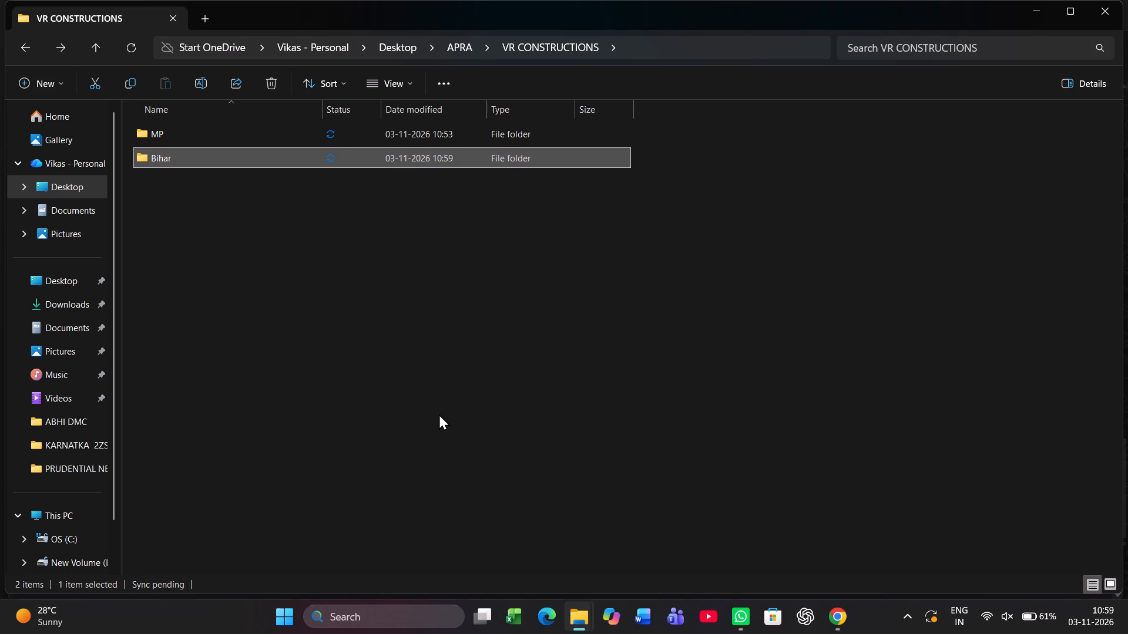
key("Return")
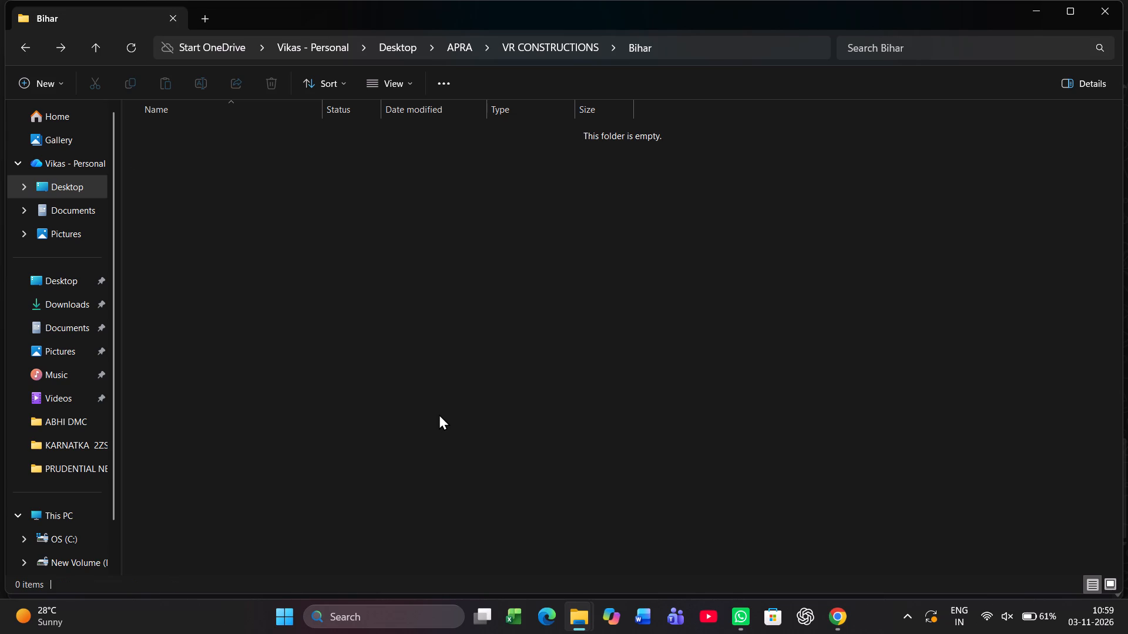
Move the downloaded GSTR-9 and GSTR-9C PDFs from the Downloads folder into the Bihar folder.
key("alt+Tab")
key("alt+Tab")
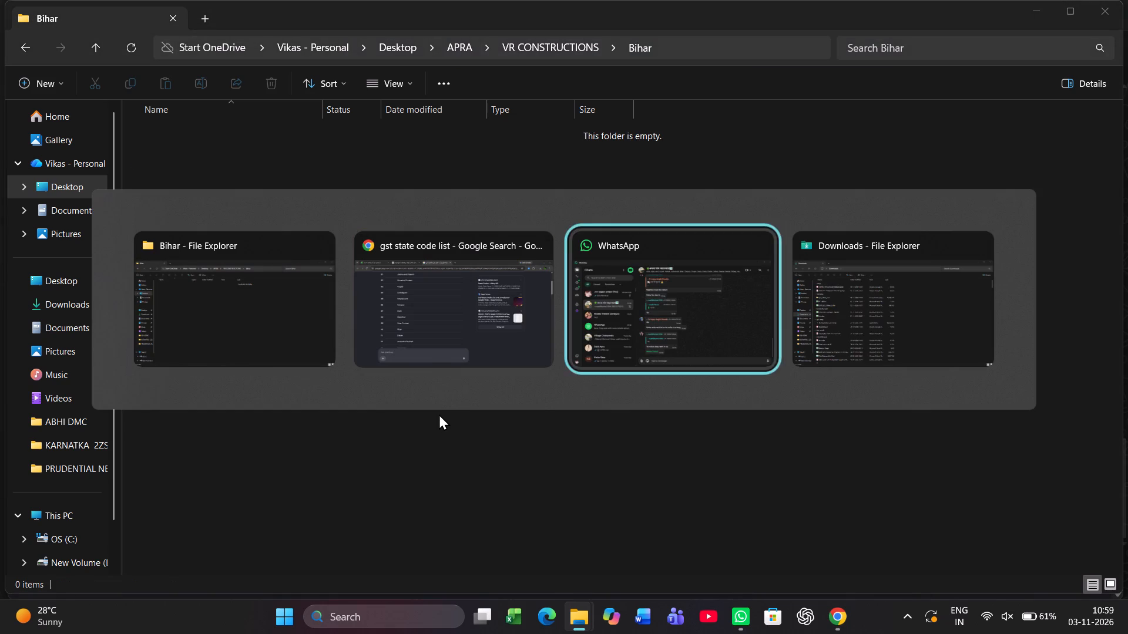
key("alt+Tab")
key("Up")
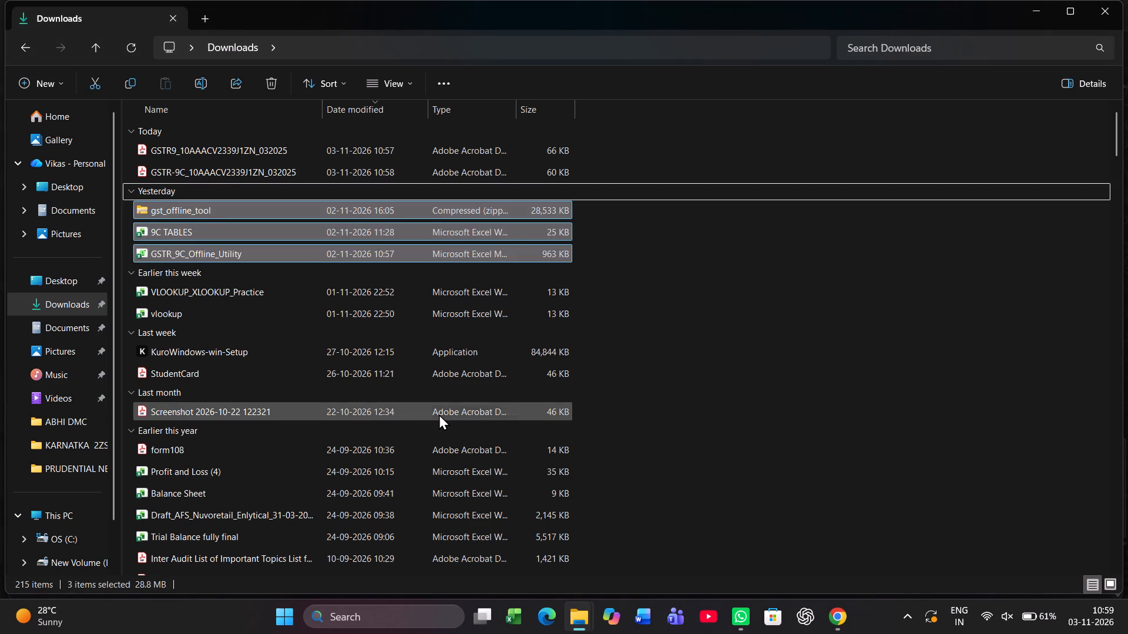
key("Up")
key("shift+Up")
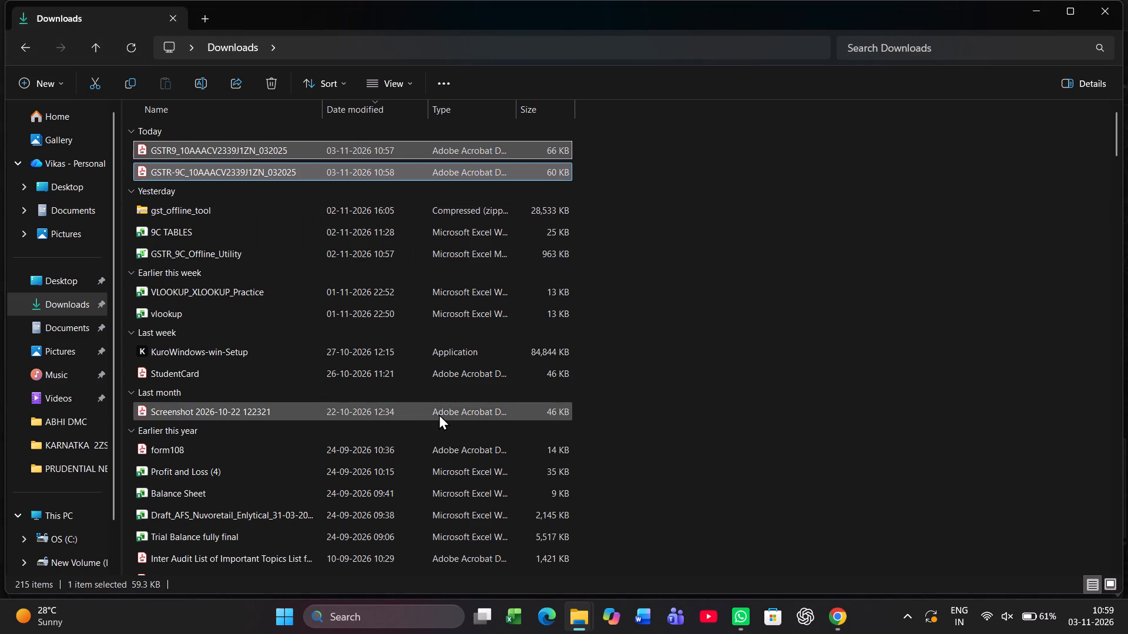
key("ctrl+x")
key("alt+Tab")
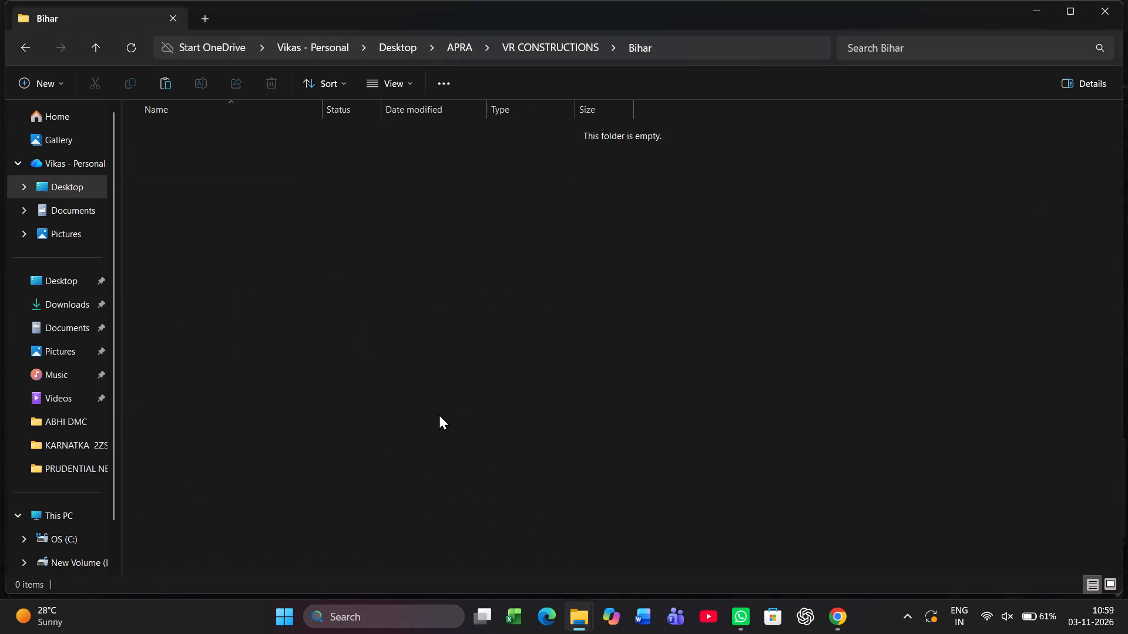
key("ctrl+v")
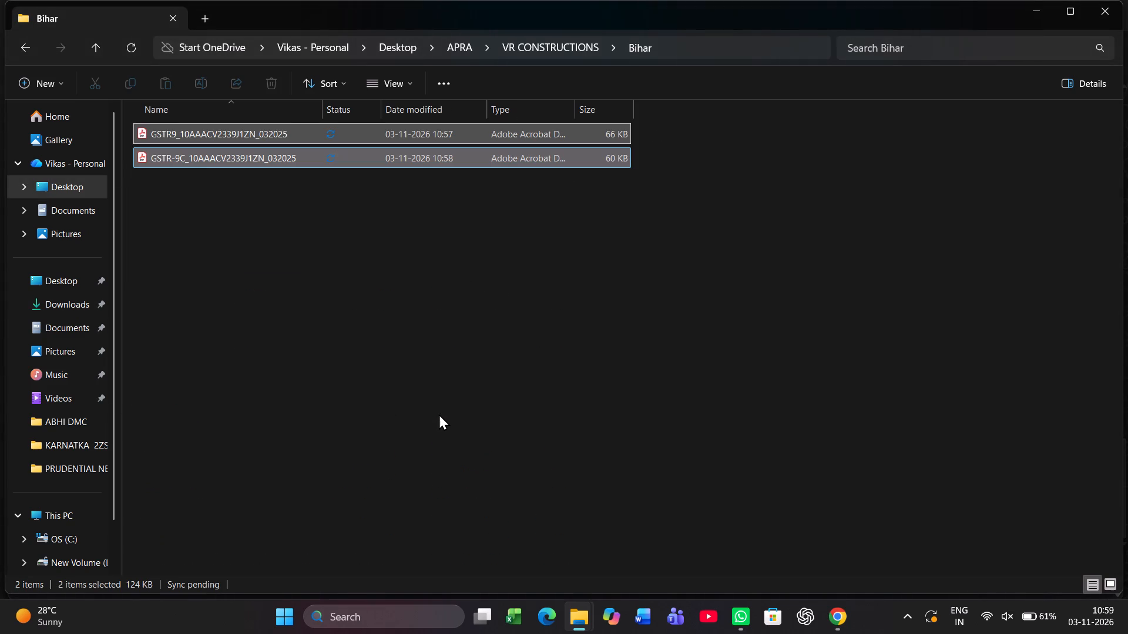
key("Down")
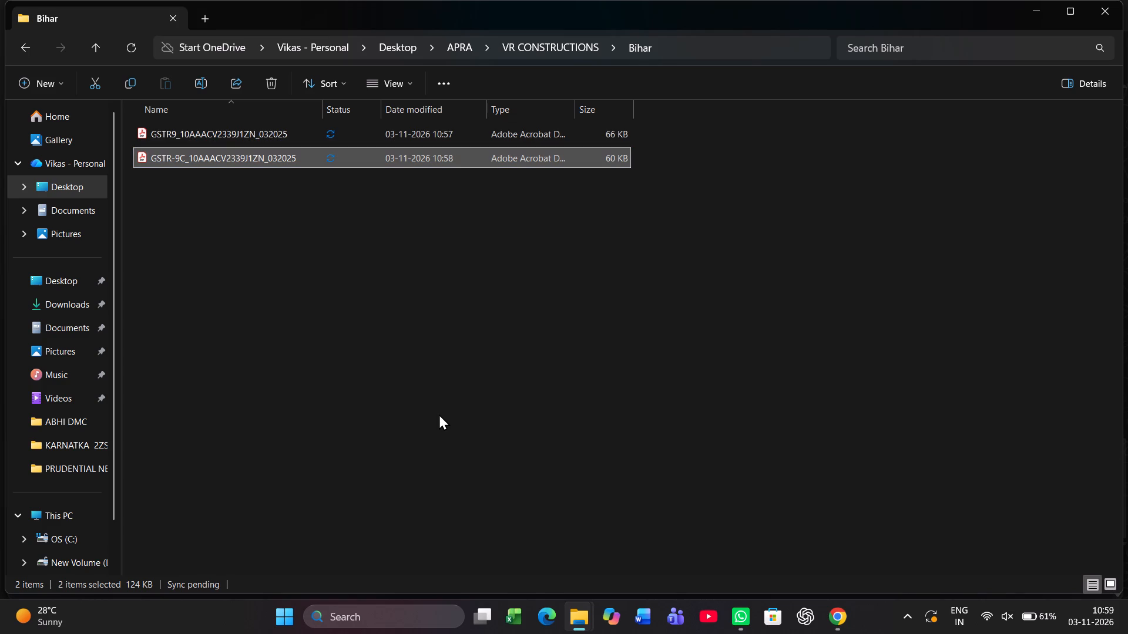
Switch back to Chrome and bring up the GST portal's GSTR-9C download page.
key("alt+Tab")
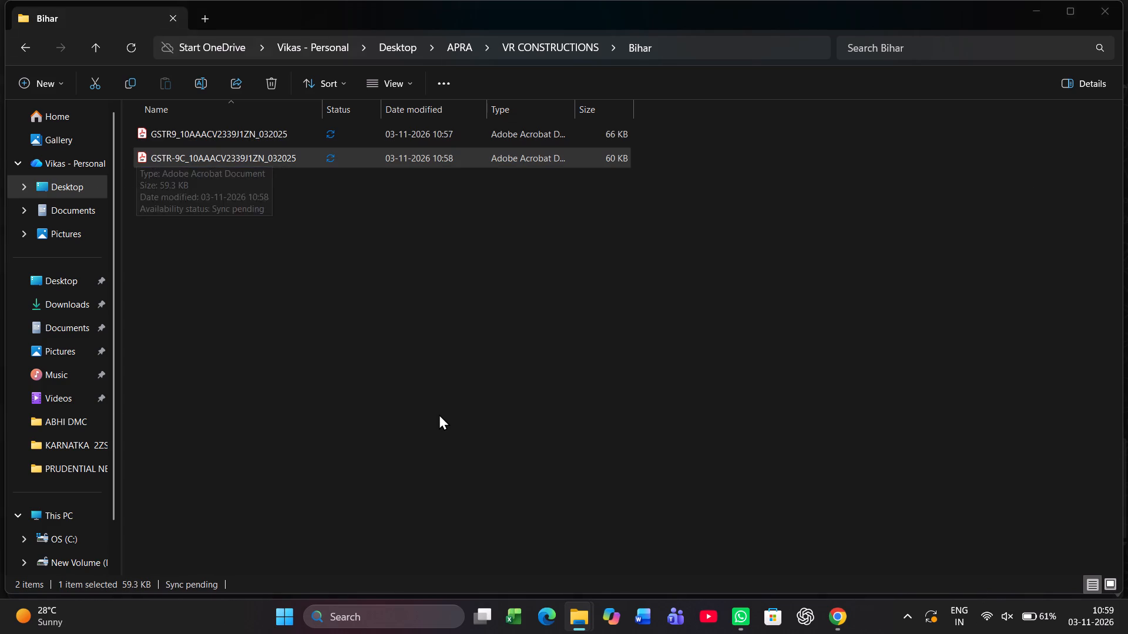
key("alt+Tab")
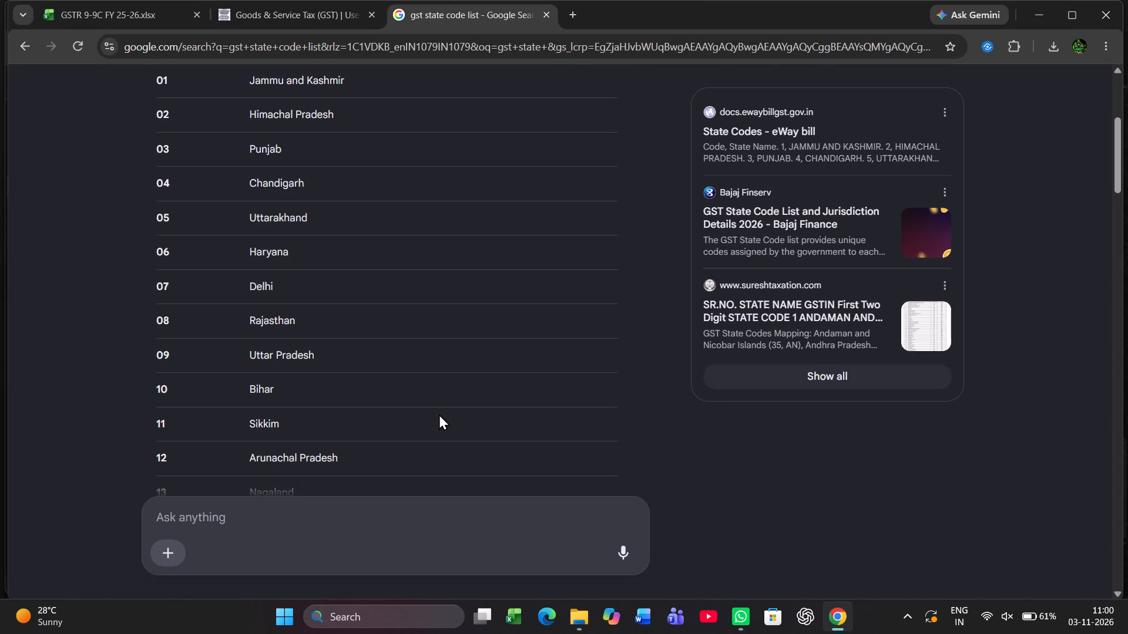
key("ctrl+Tab")
key("ctrl+Tab")
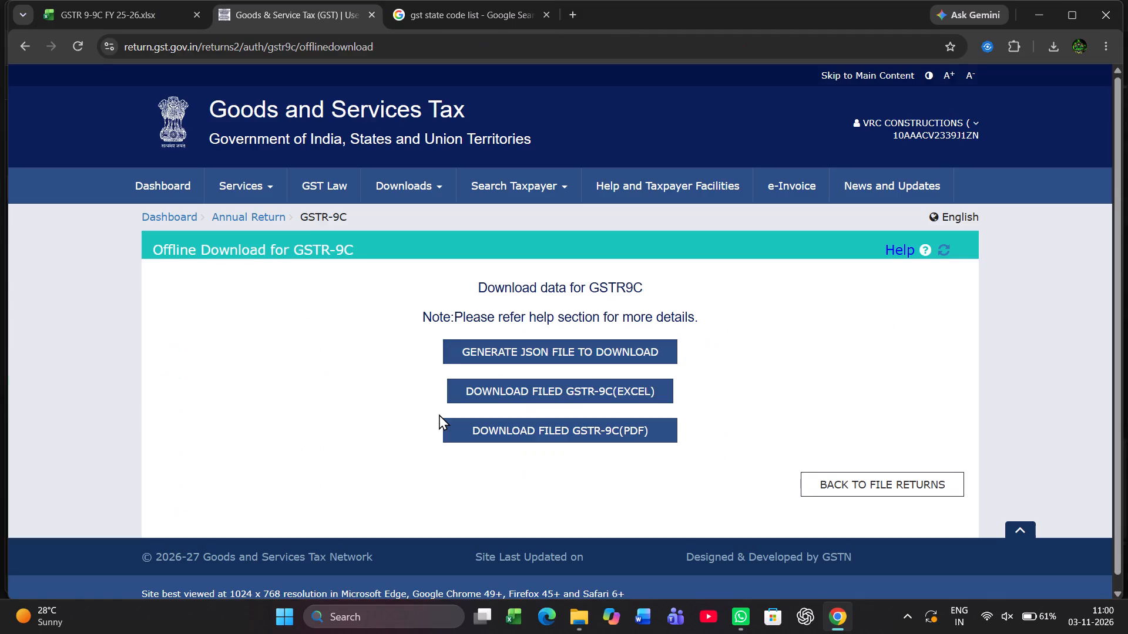
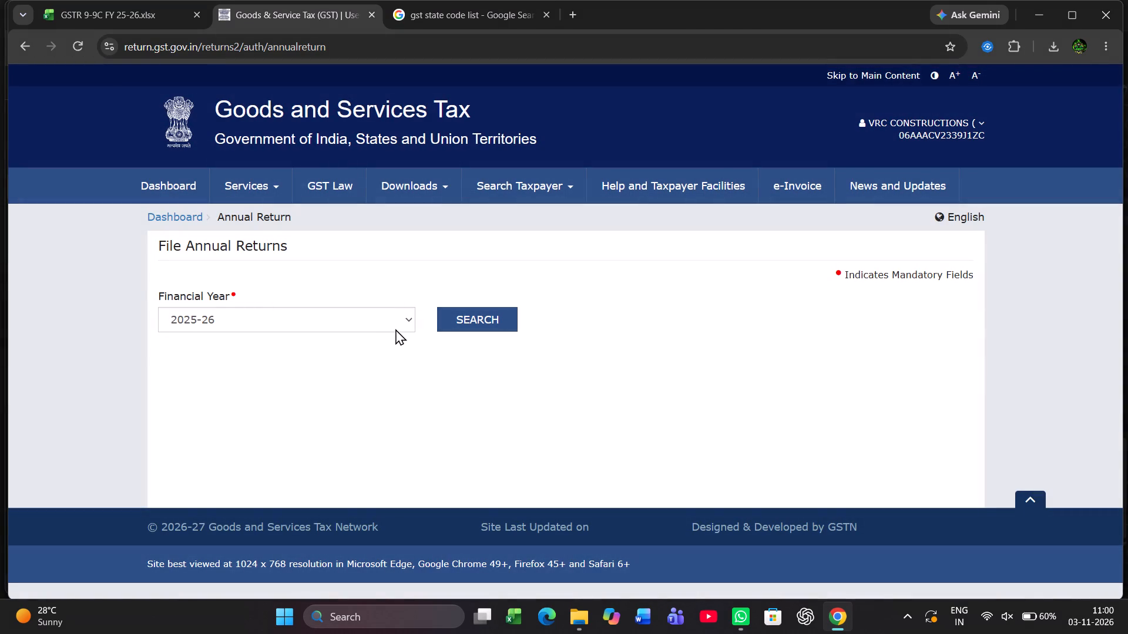
Set the financial year to 2024-25 on the File Annual Returns page.
left_click(395, 329)
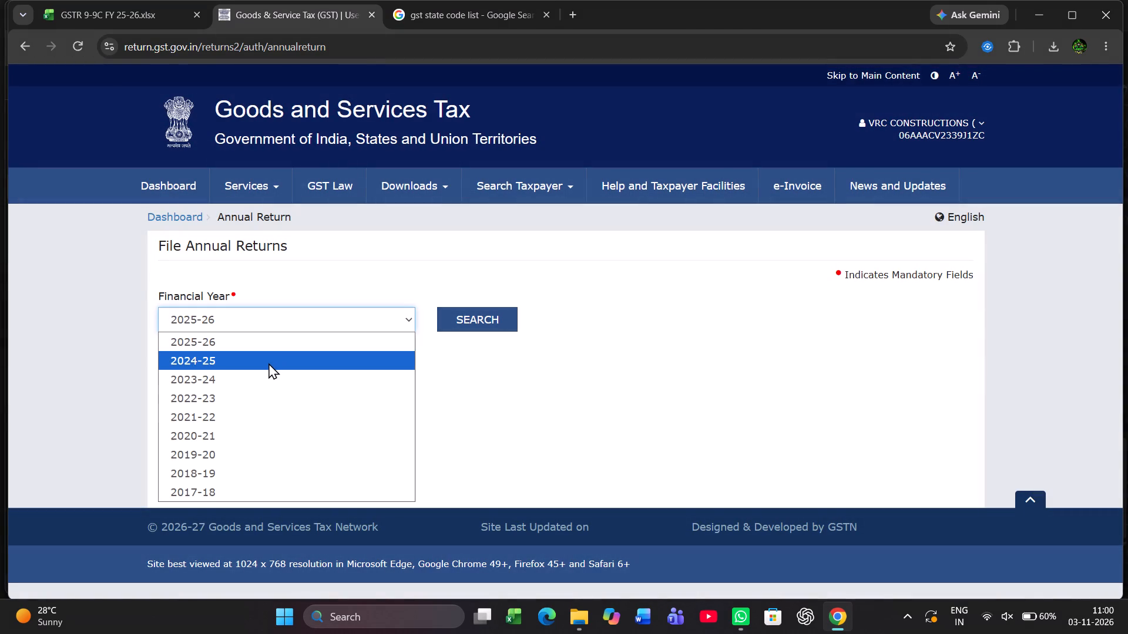
left_click(268, 363)
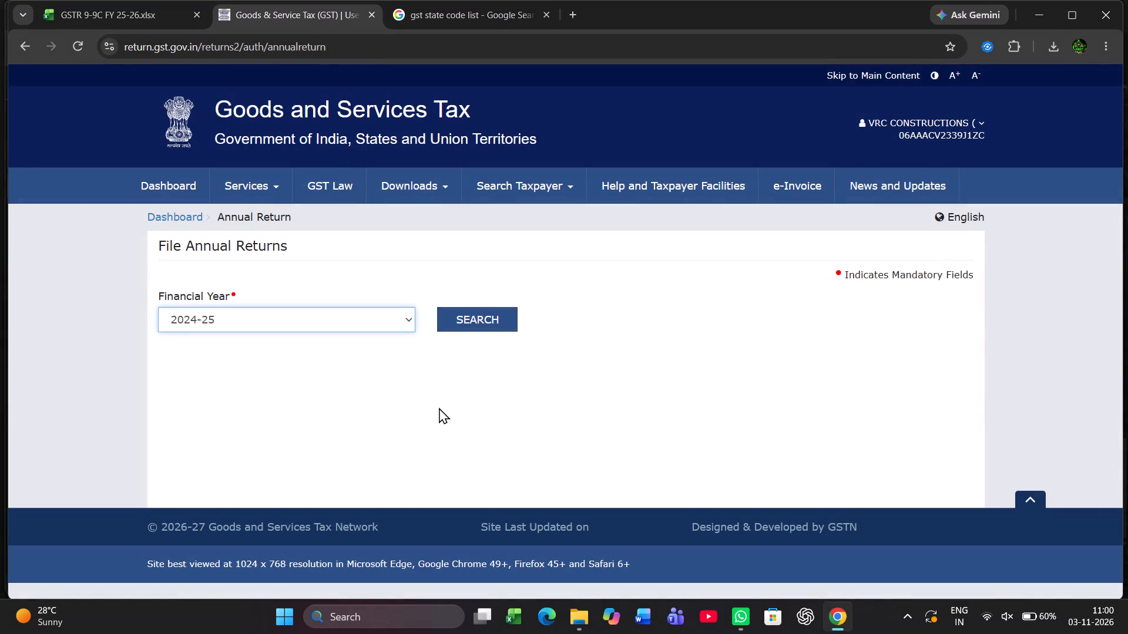
Switch to File Explorer, go back up to VR CONSTRUCTIONS and create a new folder there named "HARYANA" in capitals.
key("alt+Tab")
left_click(439, 407, "alt")
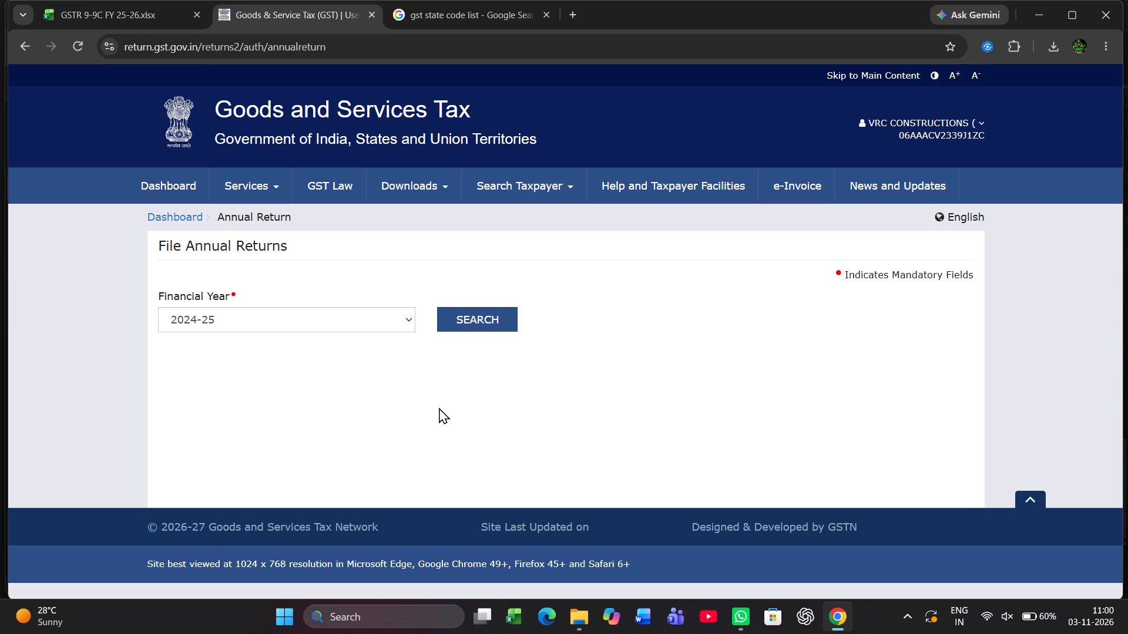
key("alt+Tab")
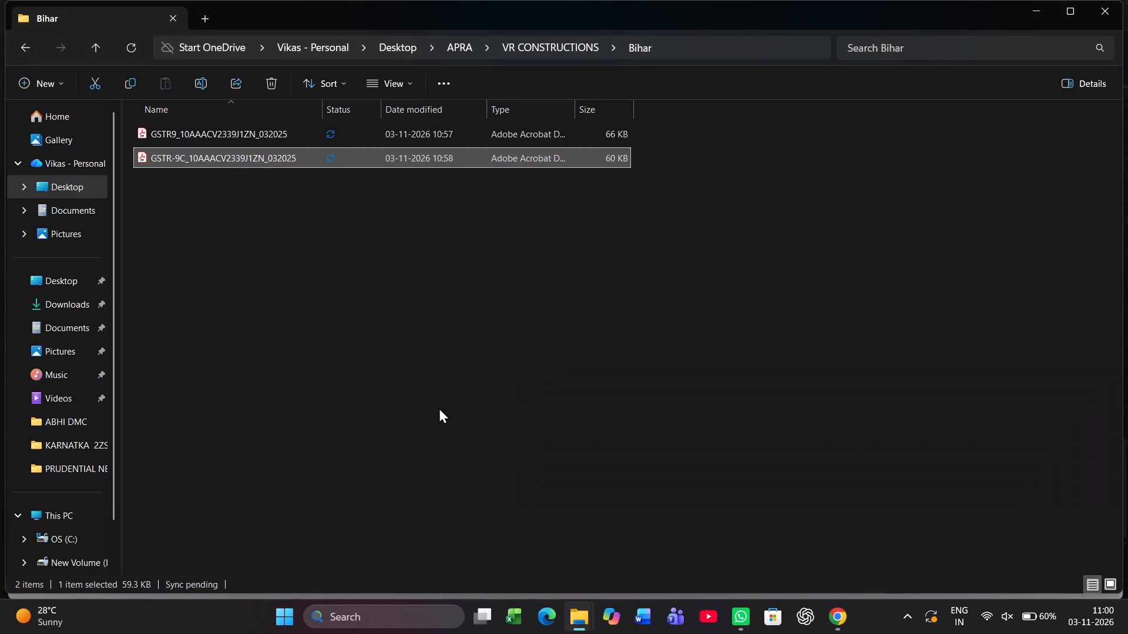
key("BackSpace")
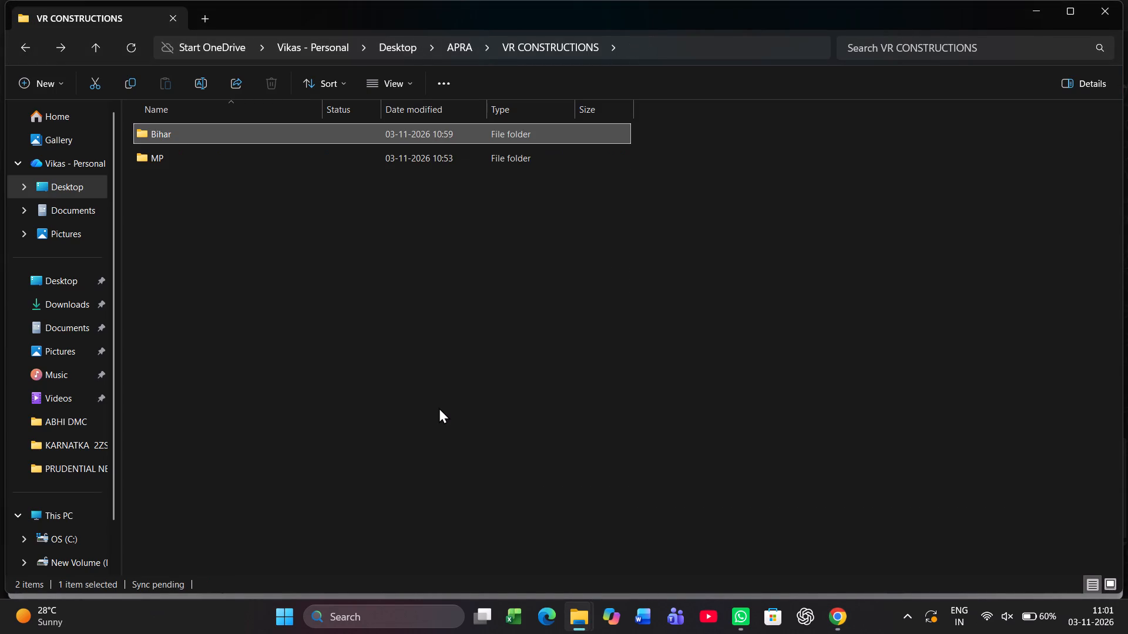
key("ctrl+shift+n")
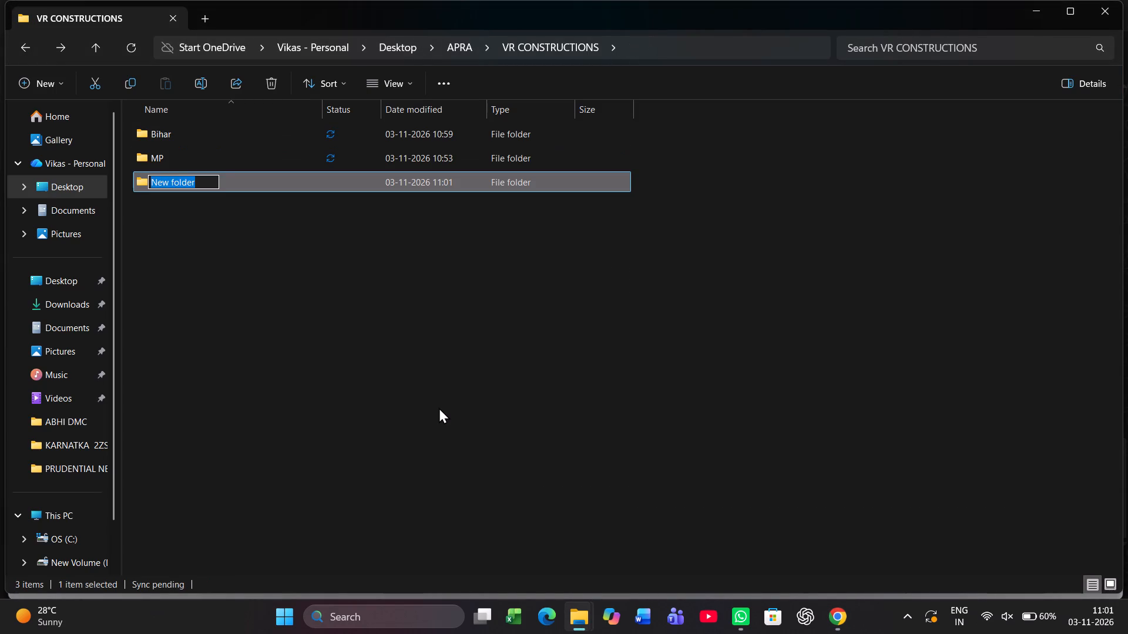
type("haryana")
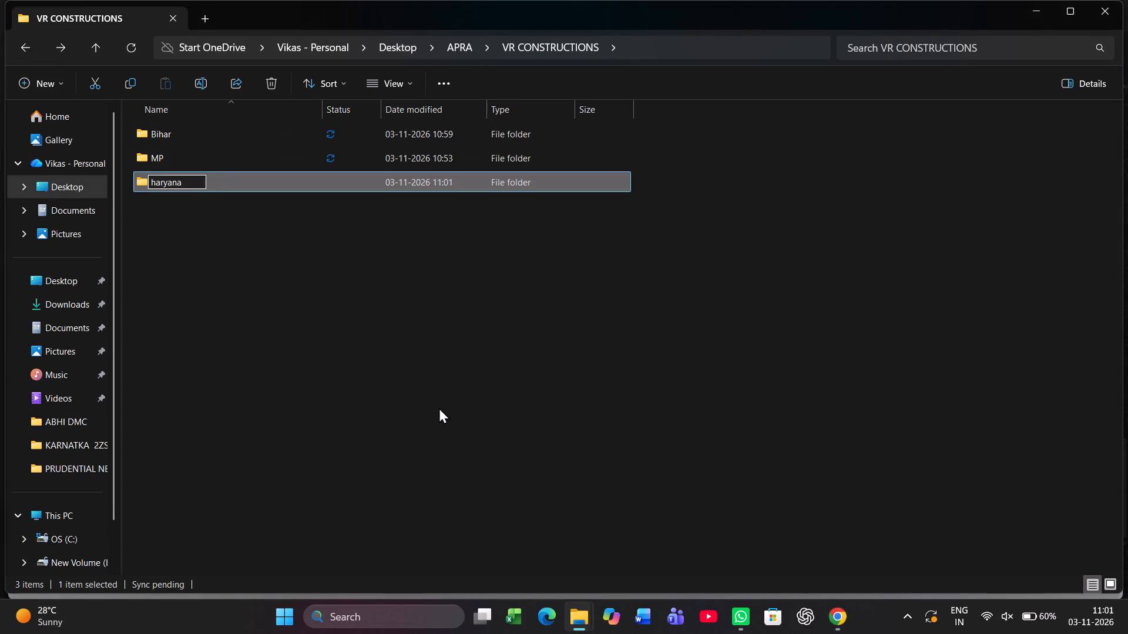
key("BackSpace")
key("BackSpace")
key("BackSpace")
key("BackSpace")
key("BackSpace")
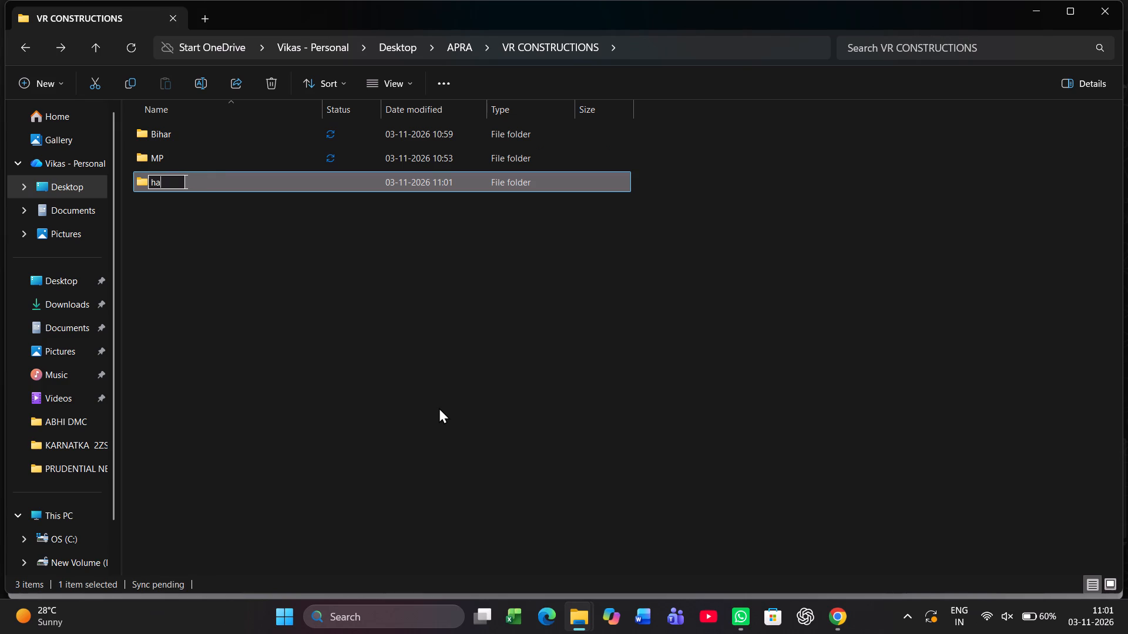
key("BackSpace")
key("BackSpace")
type("HARYANA")
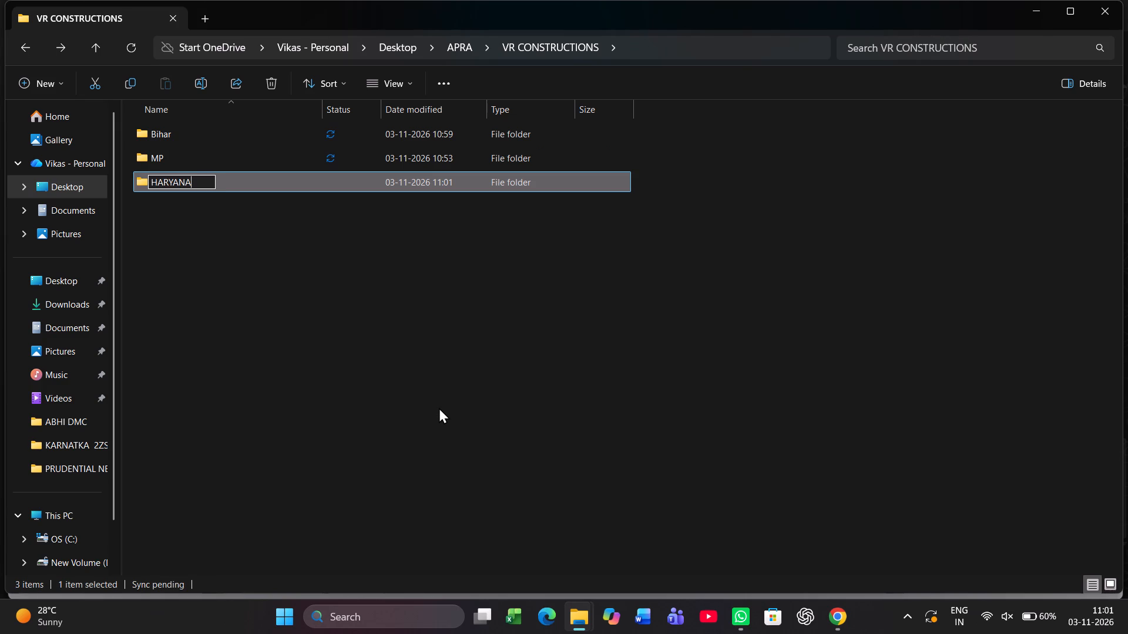
key("Return")
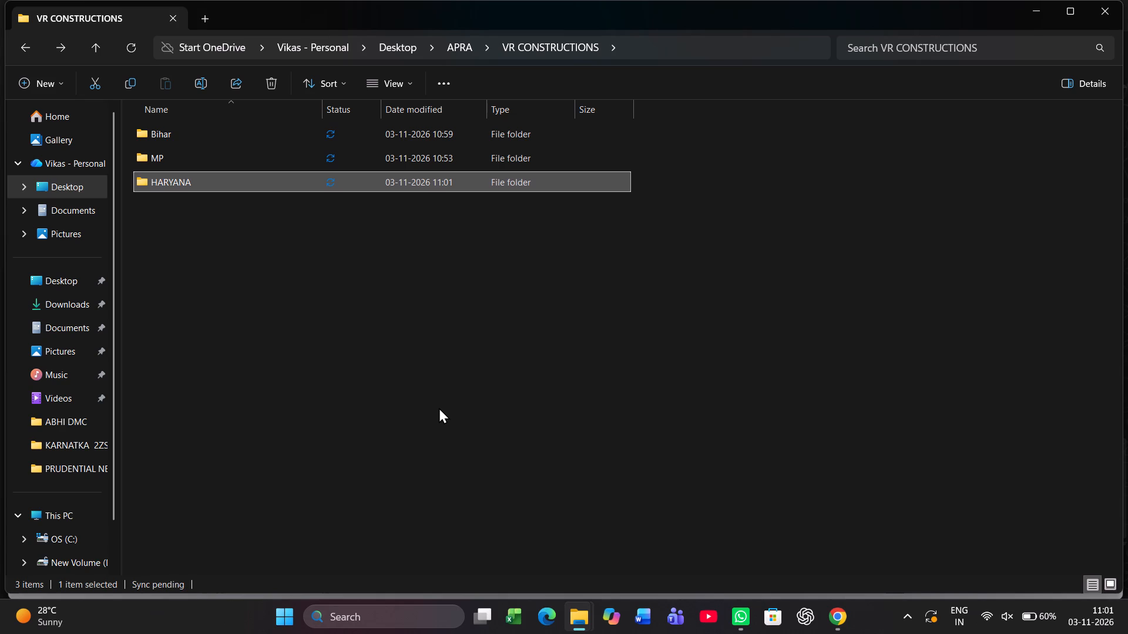
key("Down")
Return to Chrome, search the 2024-25 annual returns and download the filed GSTR-9 details as a PDF.
key("alt+Tab")
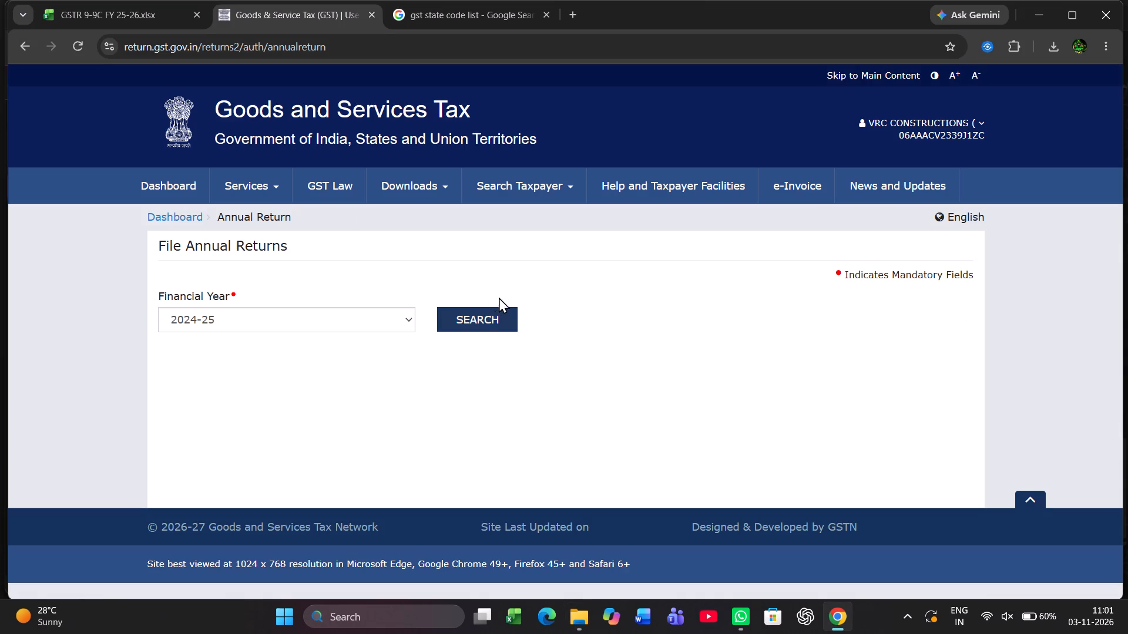
left_click(475, 315)
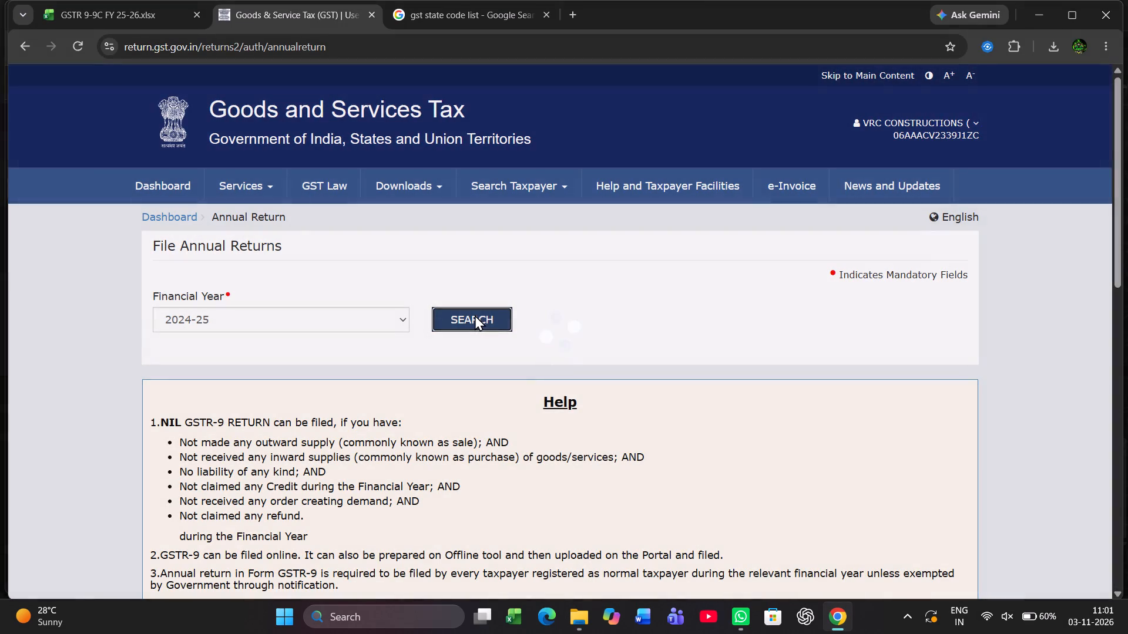
scroll(562, 410, "down", 2)
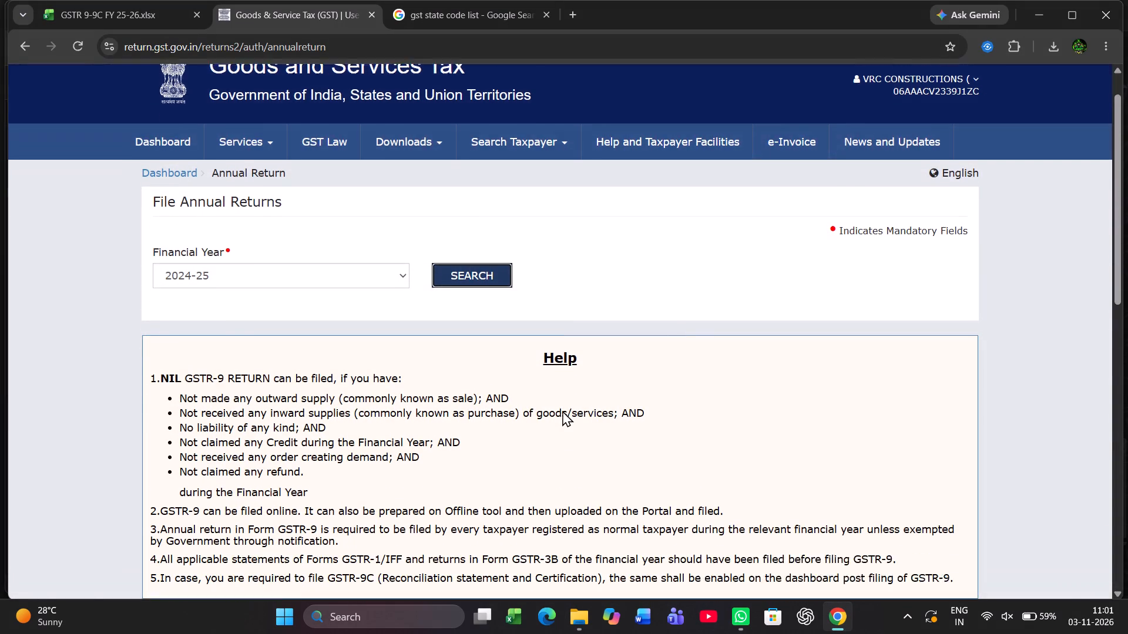
scroll(562, 410, "down", 2)
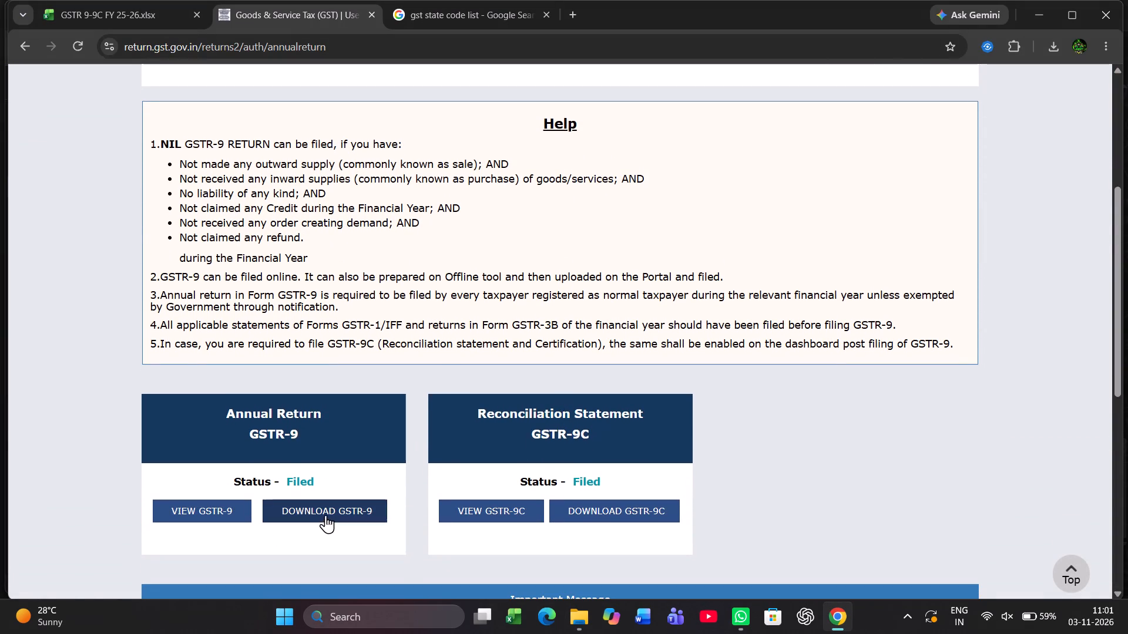
left_click(326, 514)
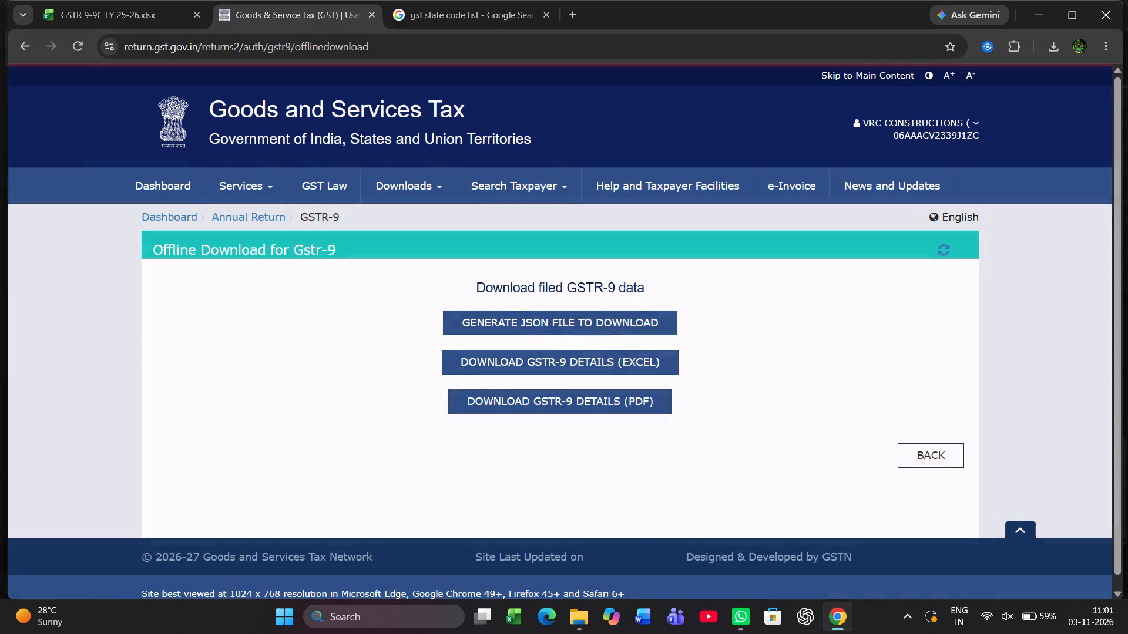
left_click(552, 405)
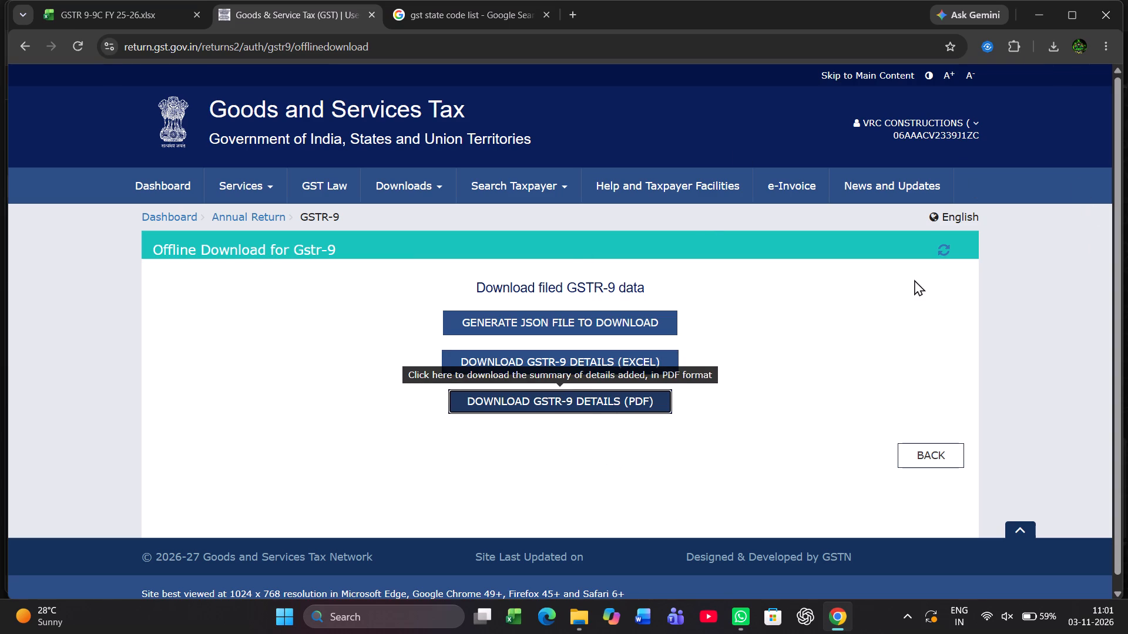
left_click(1055, 58)
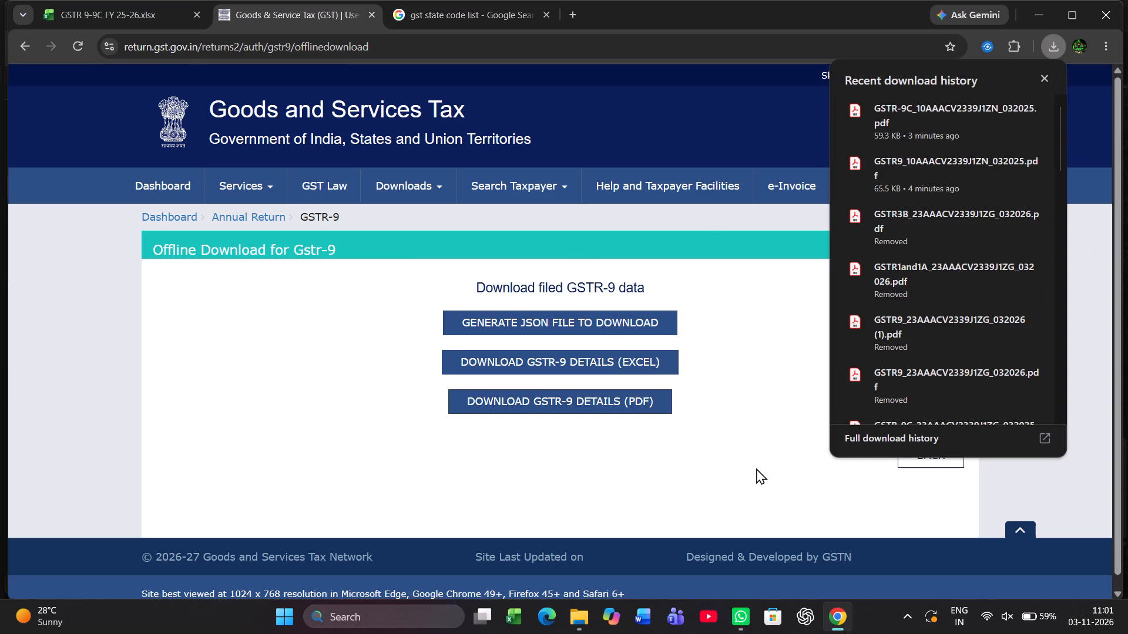
left_click(756, 468)
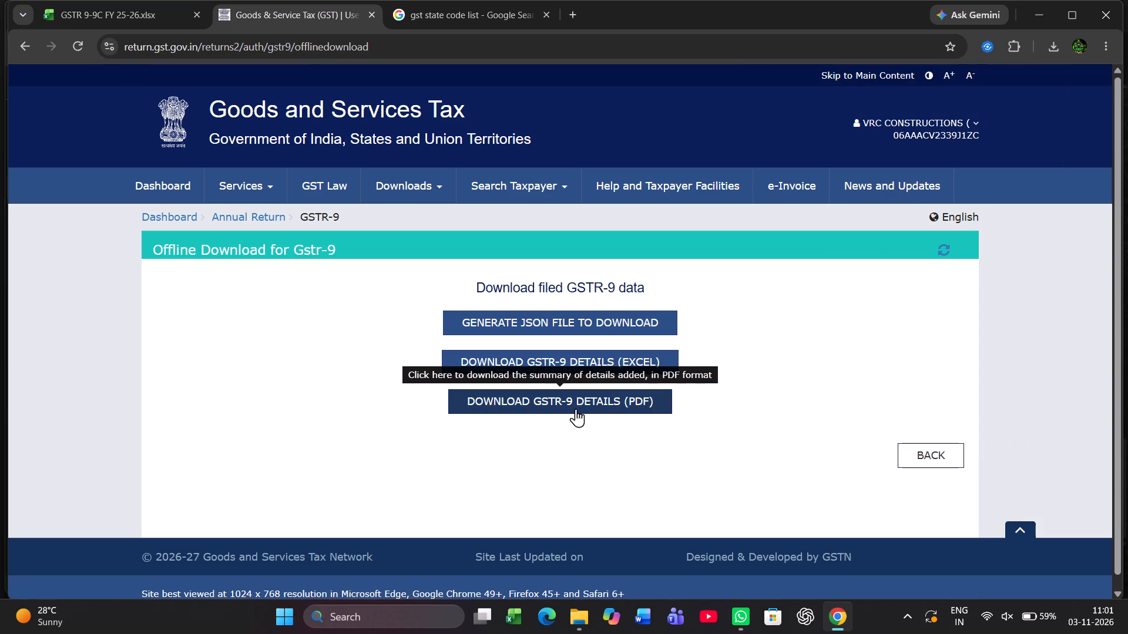
left_click(574, 399)
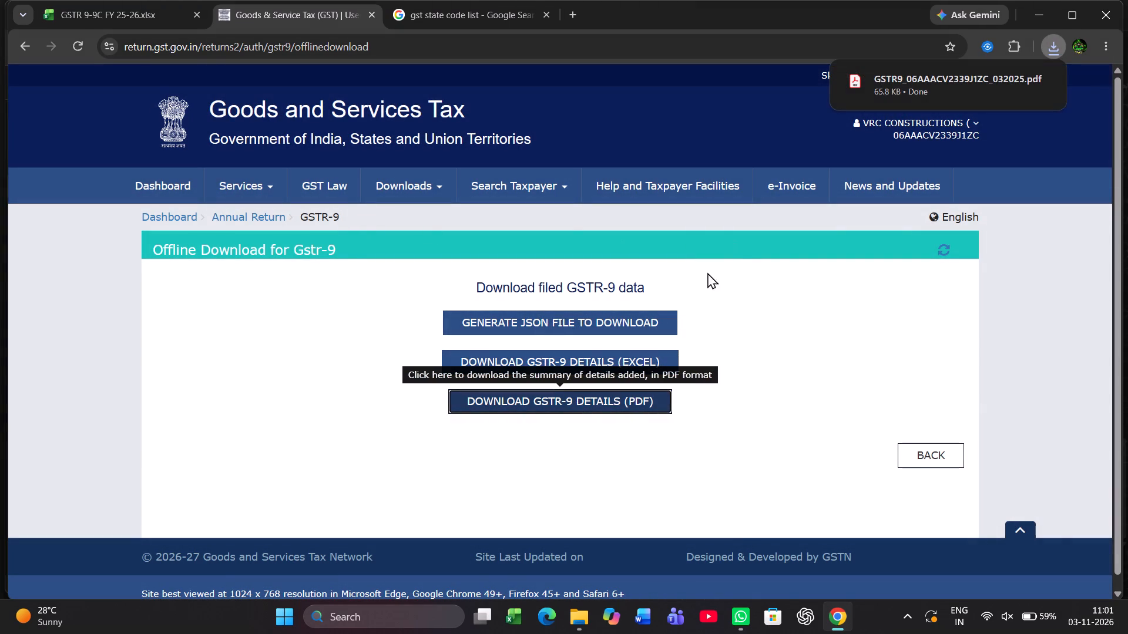
Go back to the File Annual Returns page and close the downloaded GSTR-9 PDF in Acrobat.
left_click(925, 460)
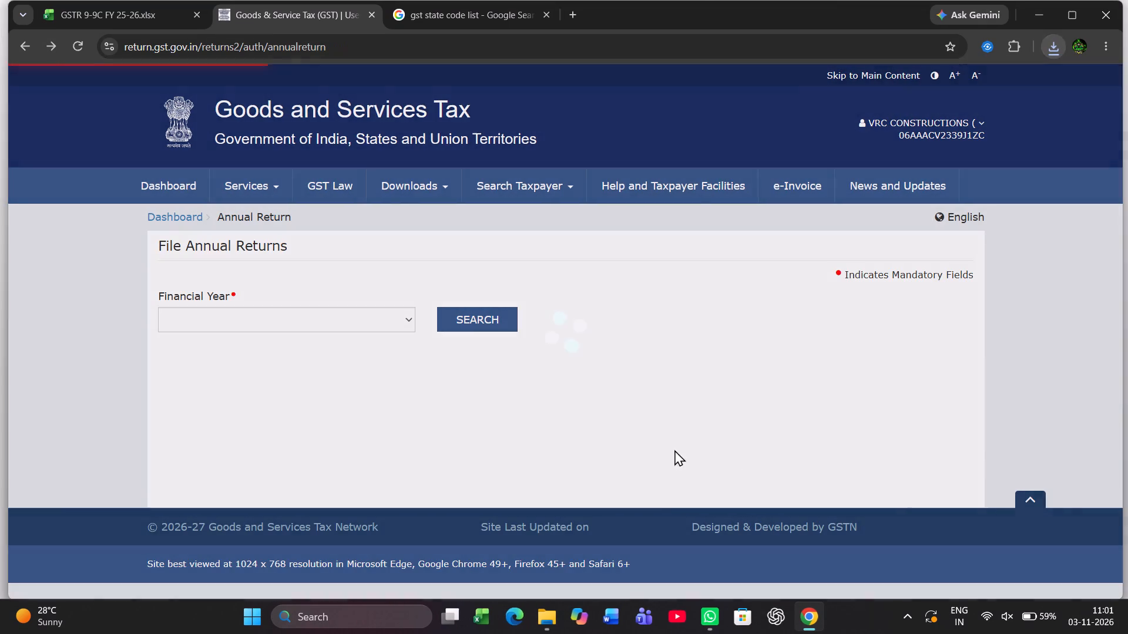
left_click(354, 323)
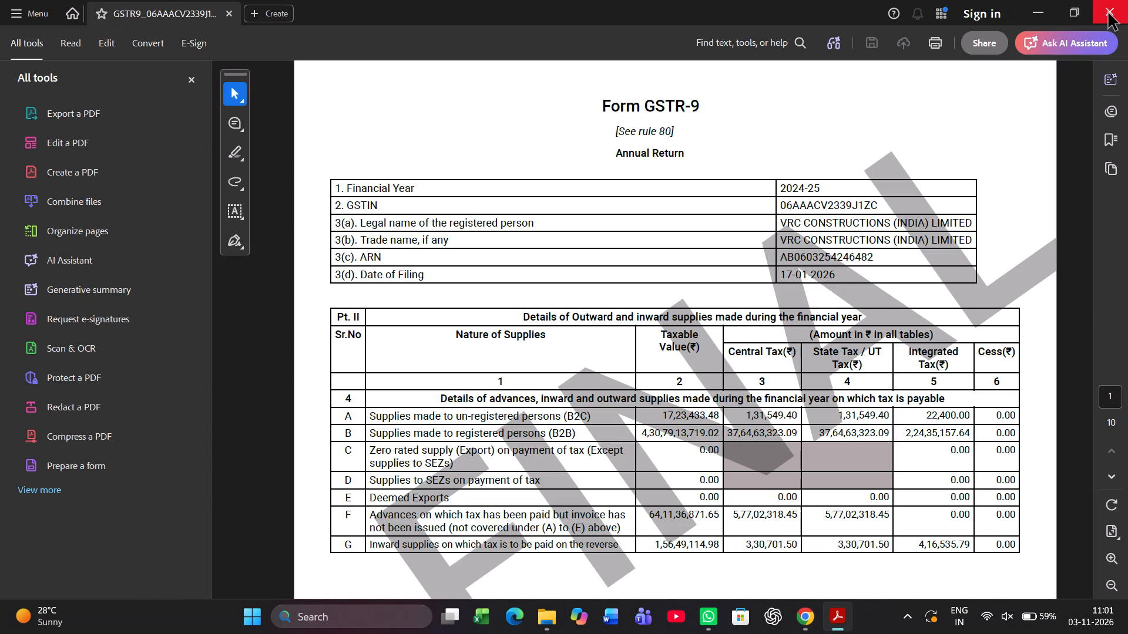
left_click(1108, 14)
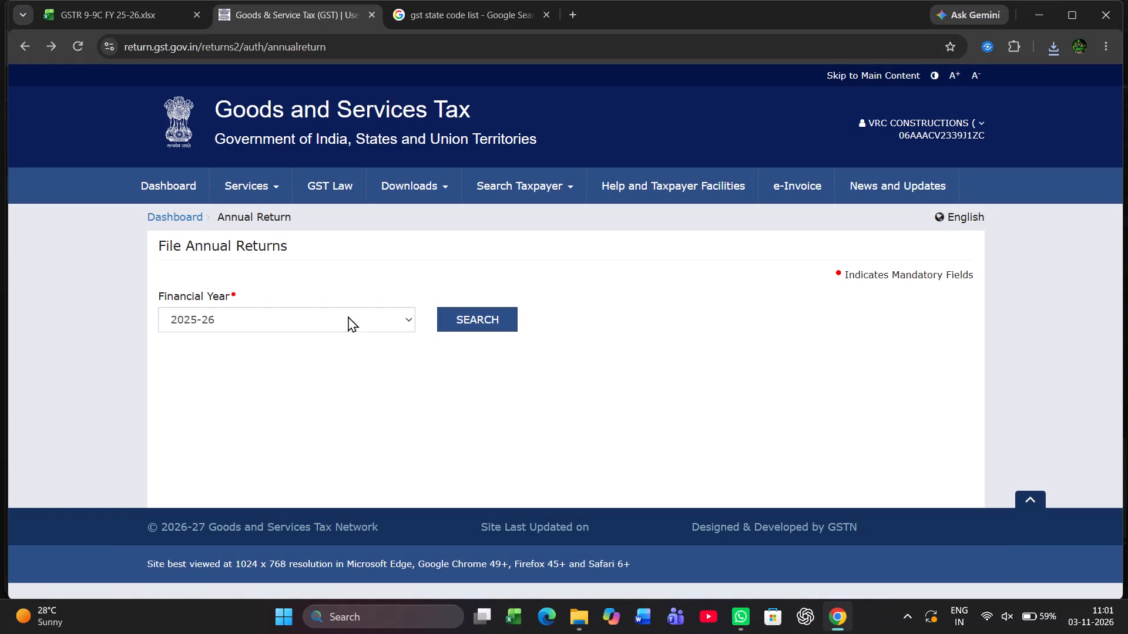
Search the annual returns for financial year 2024-25 and download the filed GSTR-9C as a PDF.
left_click(350, 328)
key("Down")
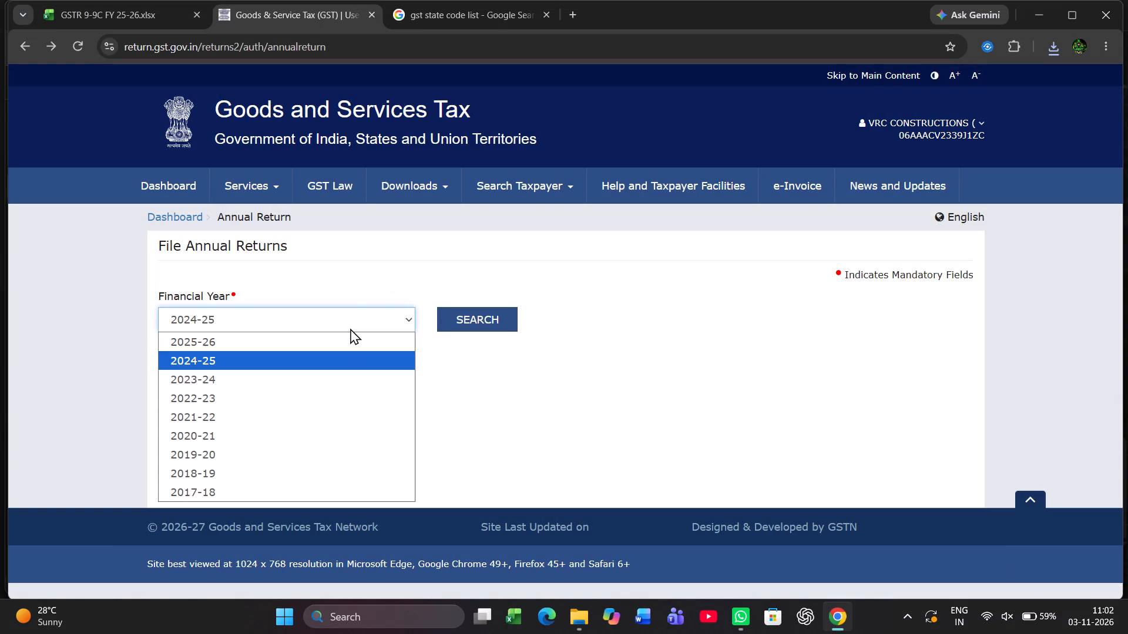
key("Return")
key("Return")
key("Return")
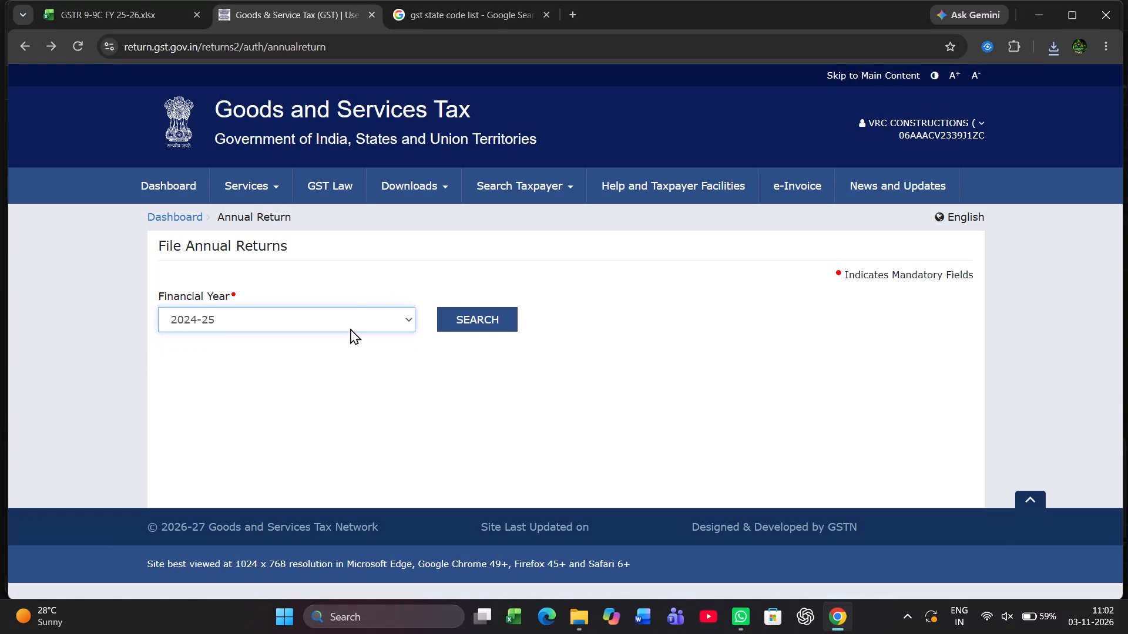
key("Right")
key("Right")
key("Left")
key("Left")
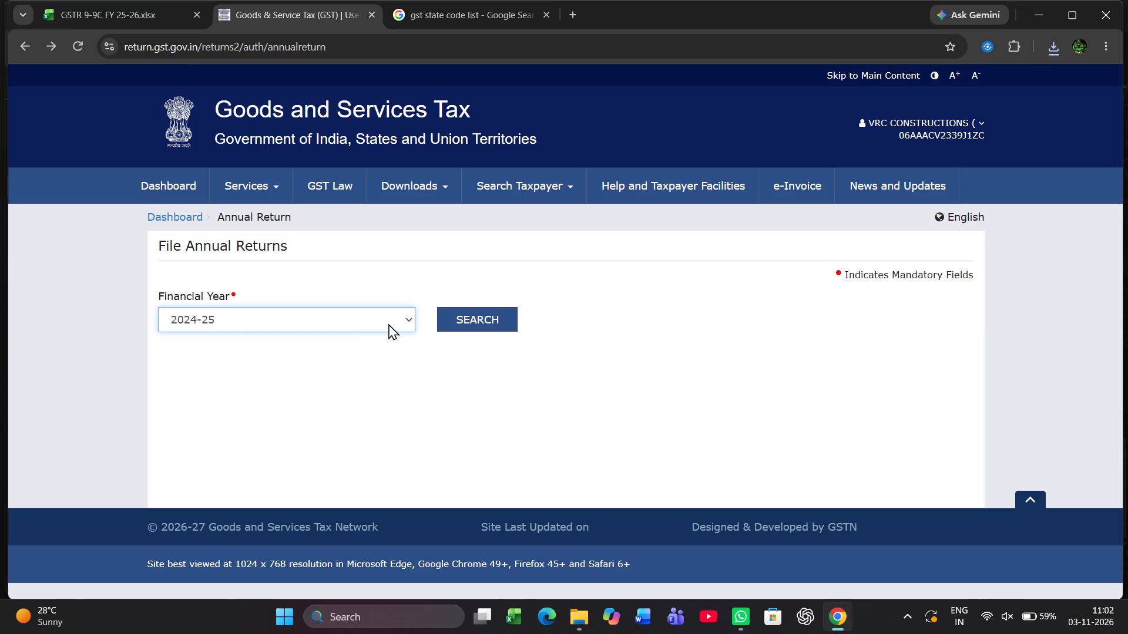
key("Left")
key("Right")
left_click(481, 314)
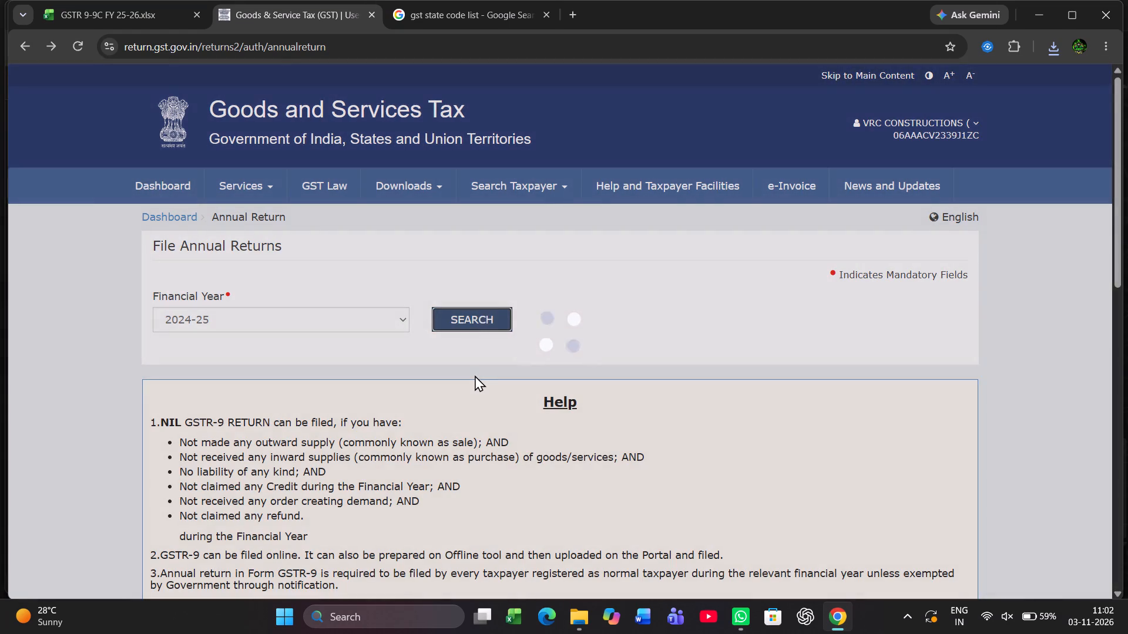
scroll(475, 375, "down", 5)
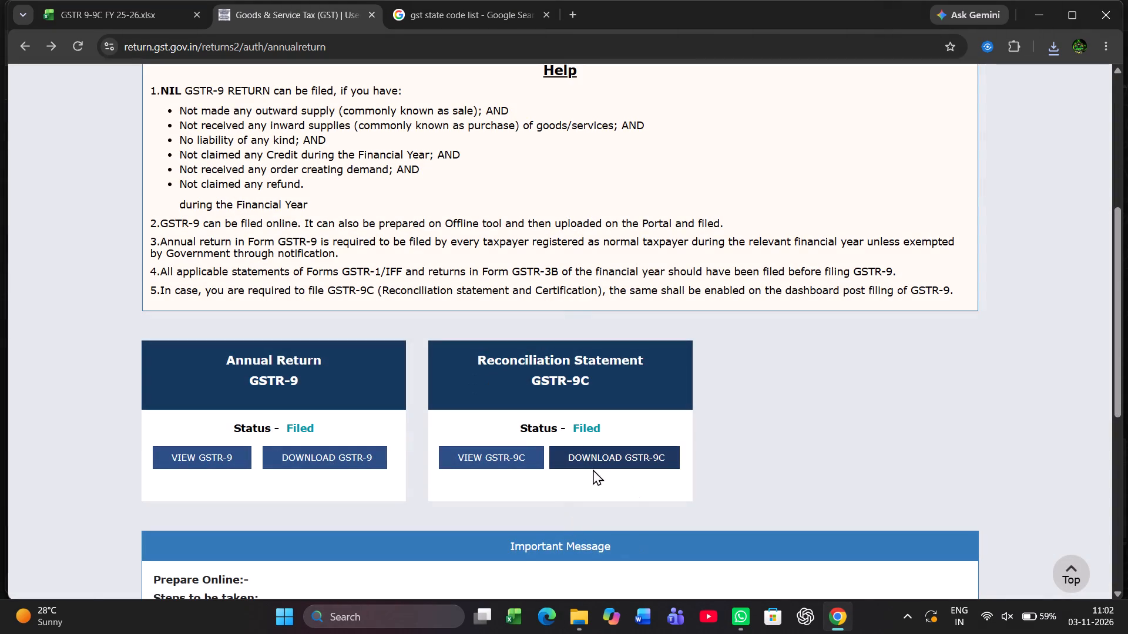
left_click(620, 456)
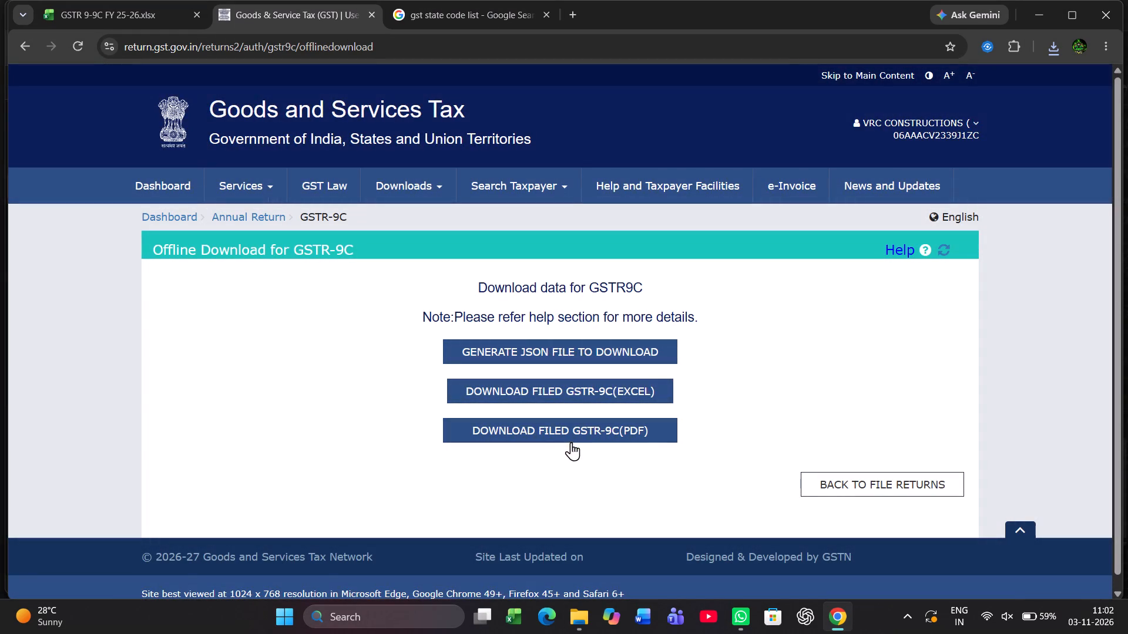
left_click(585, 429)
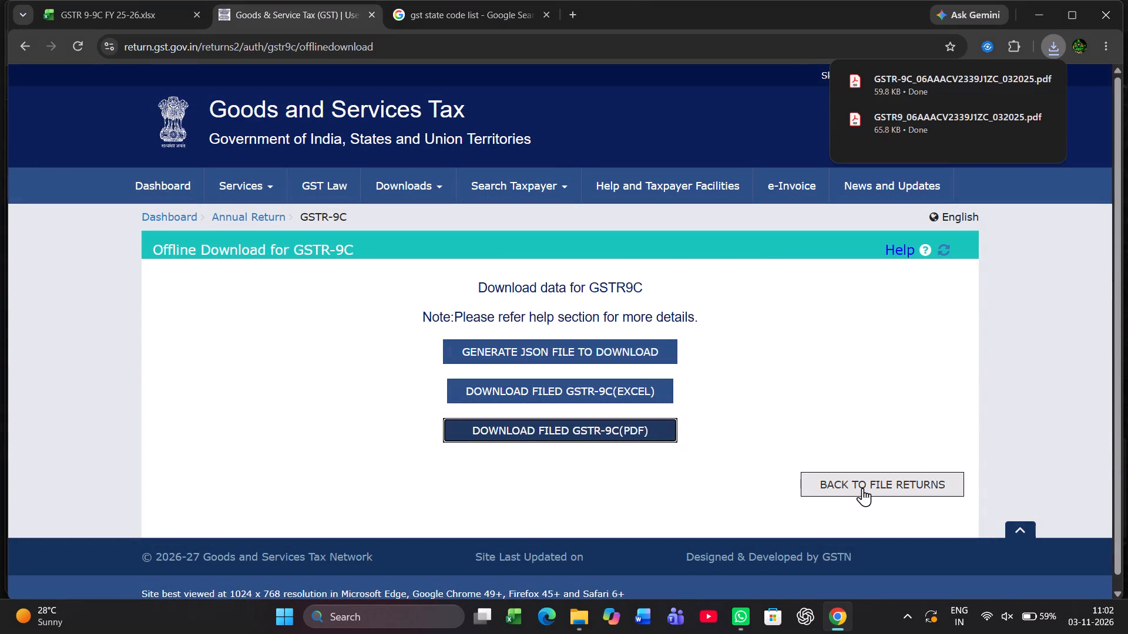
Go back to the File Annual Returns page and look up the GSTR-9 and GSTR-9C status for 2025-26.
left_click(862, 488)
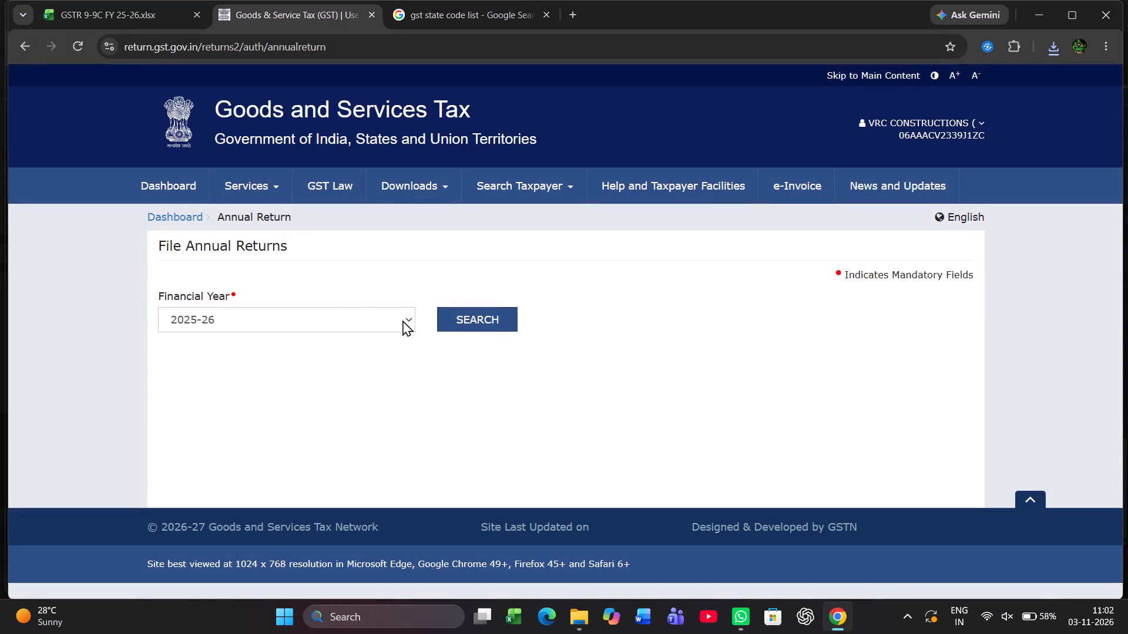
left_click(469, 316)
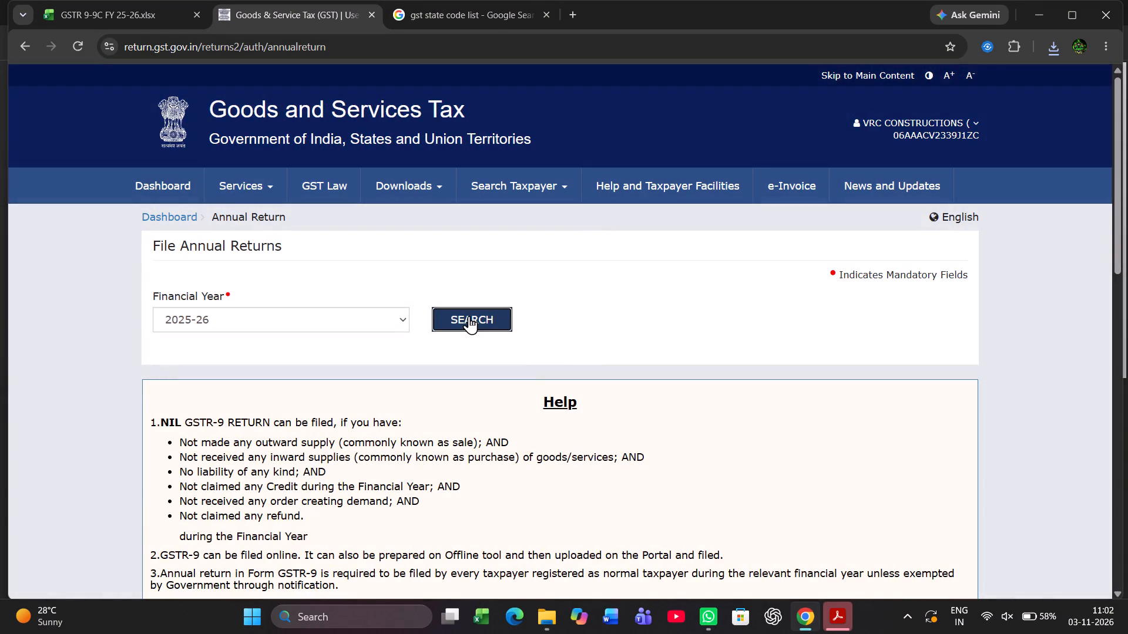
scroll(469, 316, "down", 8)
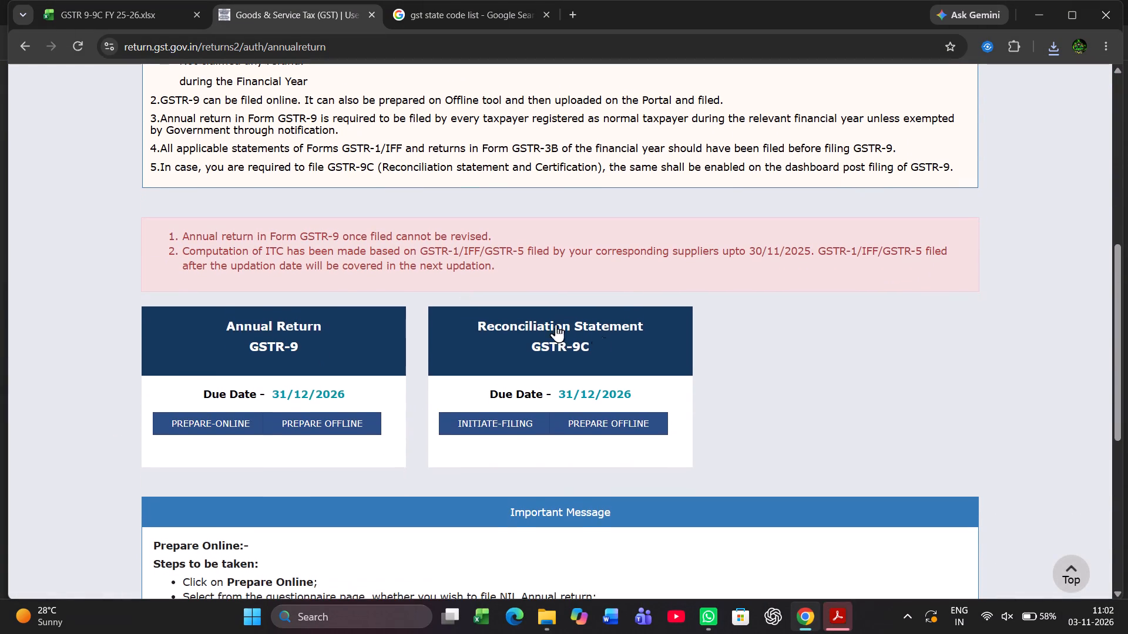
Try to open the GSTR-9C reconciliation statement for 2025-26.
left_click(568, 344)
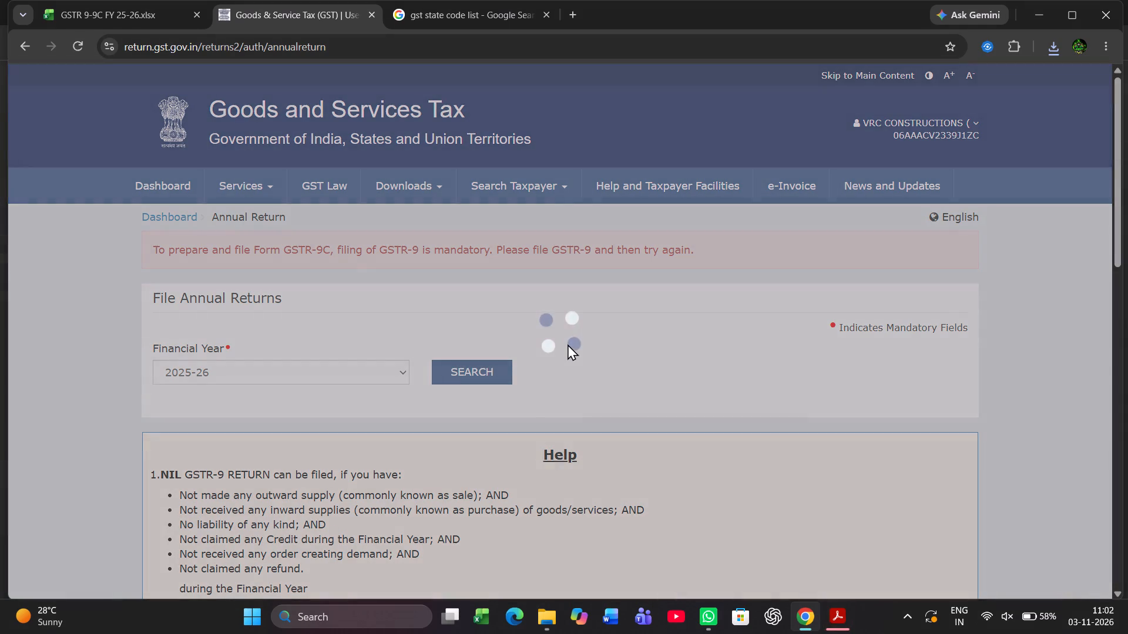
Open the 2025-26 GSTR-9 for online preparation and continue past the questionnaire with the Nil return answer at No.
scroll(568, 344, "down", 8)
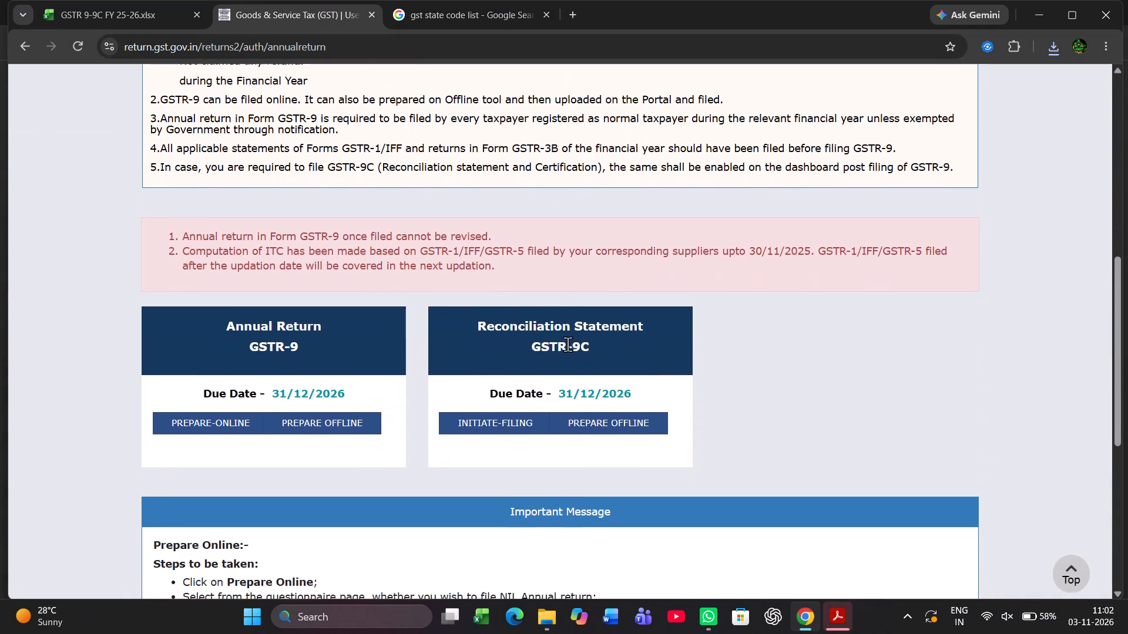
scroll(568, 344, "down", 3)
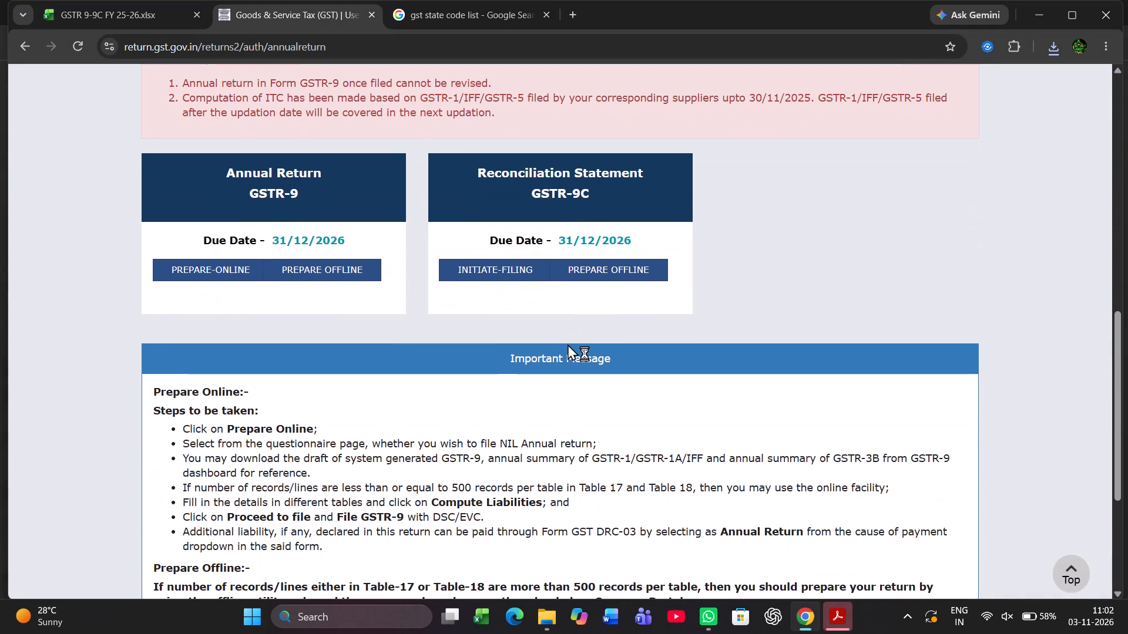
left_click(297, 187)
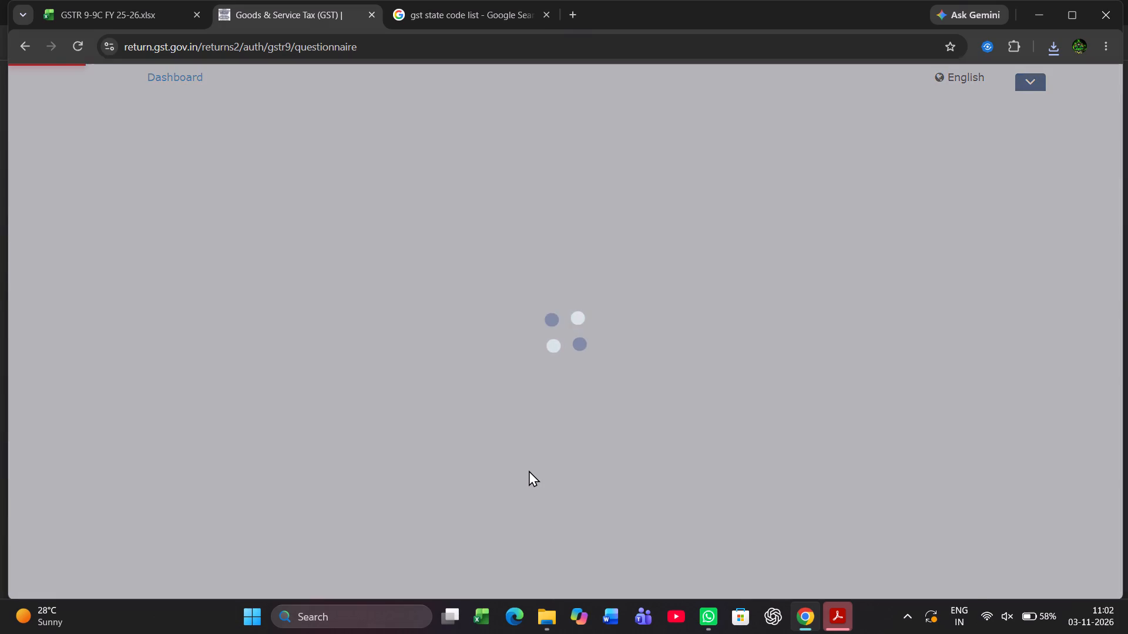
scroll(529, 470, "down", 4)
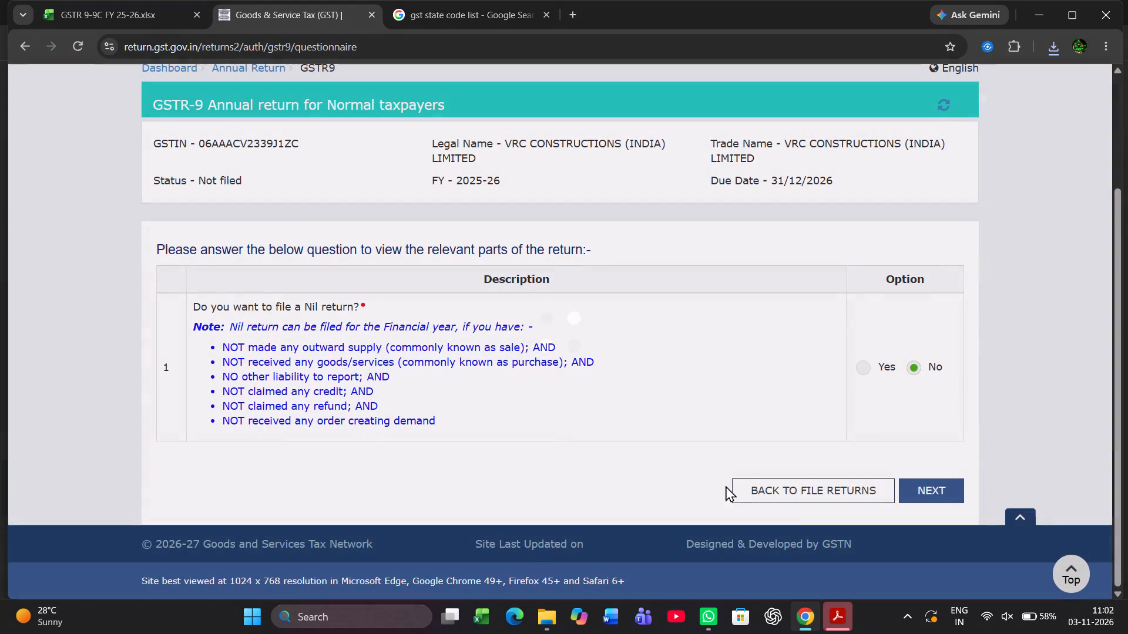
left_click(932, 492)
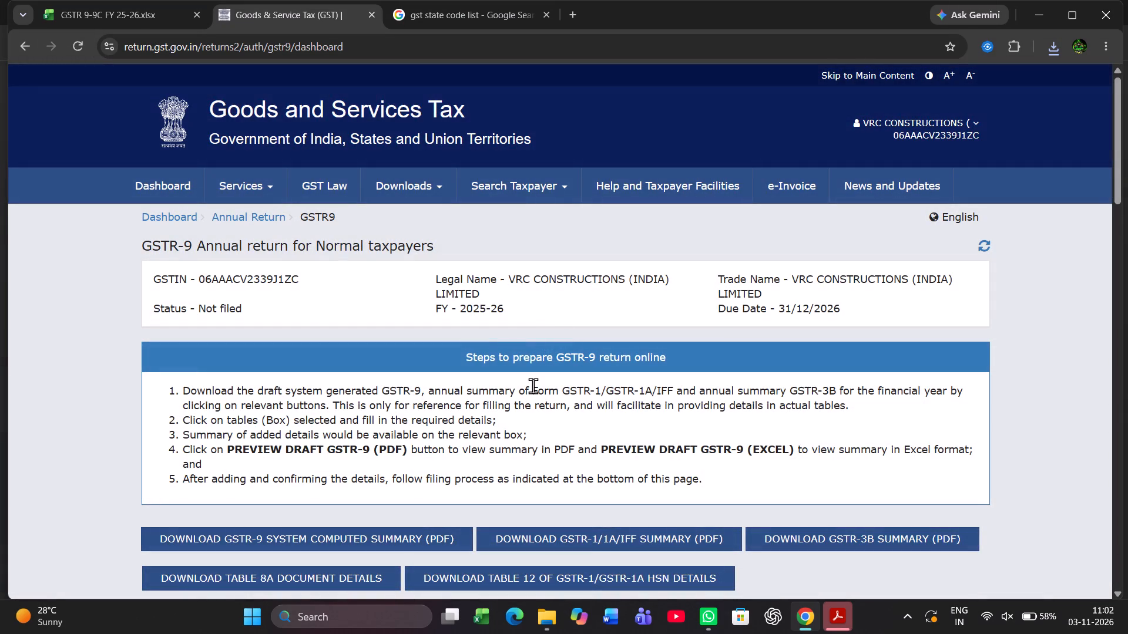
Download the 2025-26 GSTR-9 system computed, GSTR-1/1A/IFF and GSTR-3B summaries as PDFs, closing Acrobat when it opens.
scroll(533, 386, "down", 1)
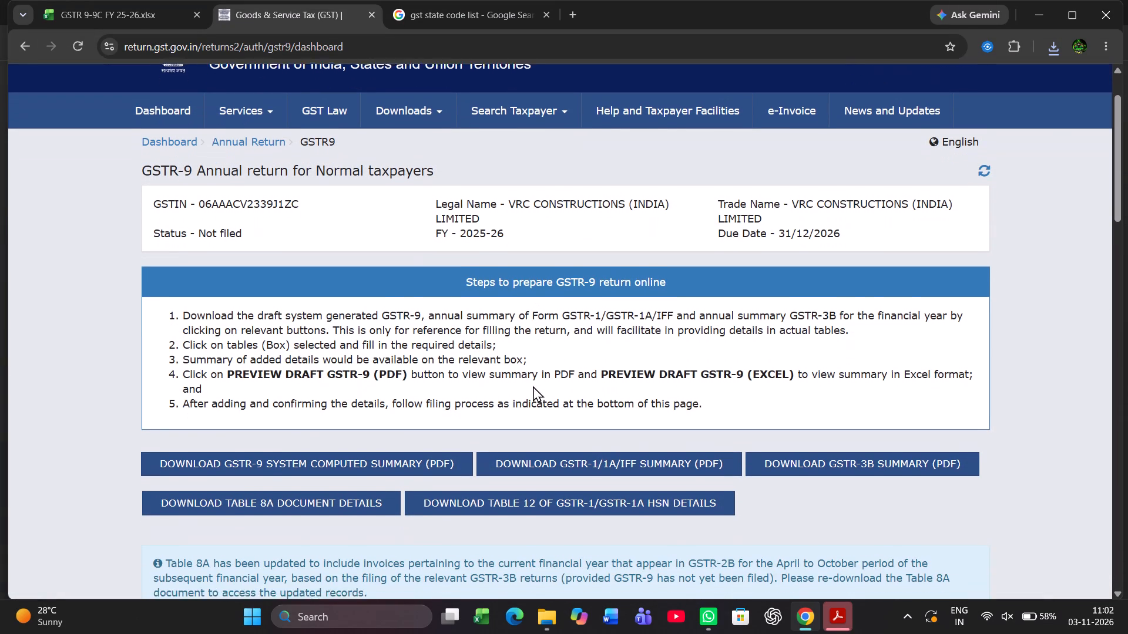
left_click(294, 453)
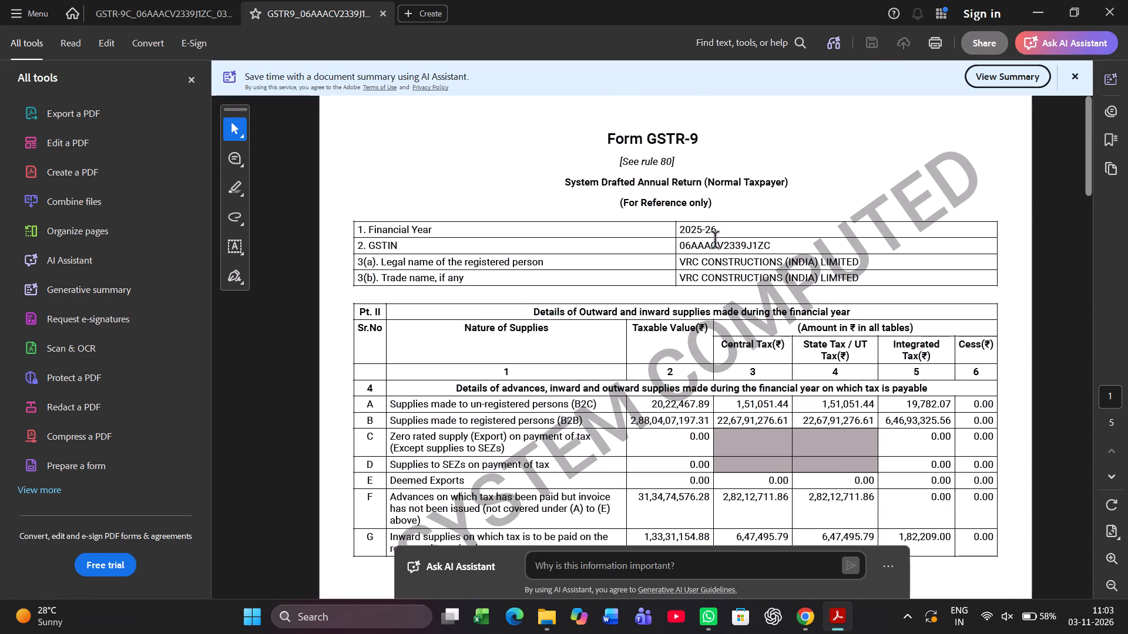
left_click(1112, 8)
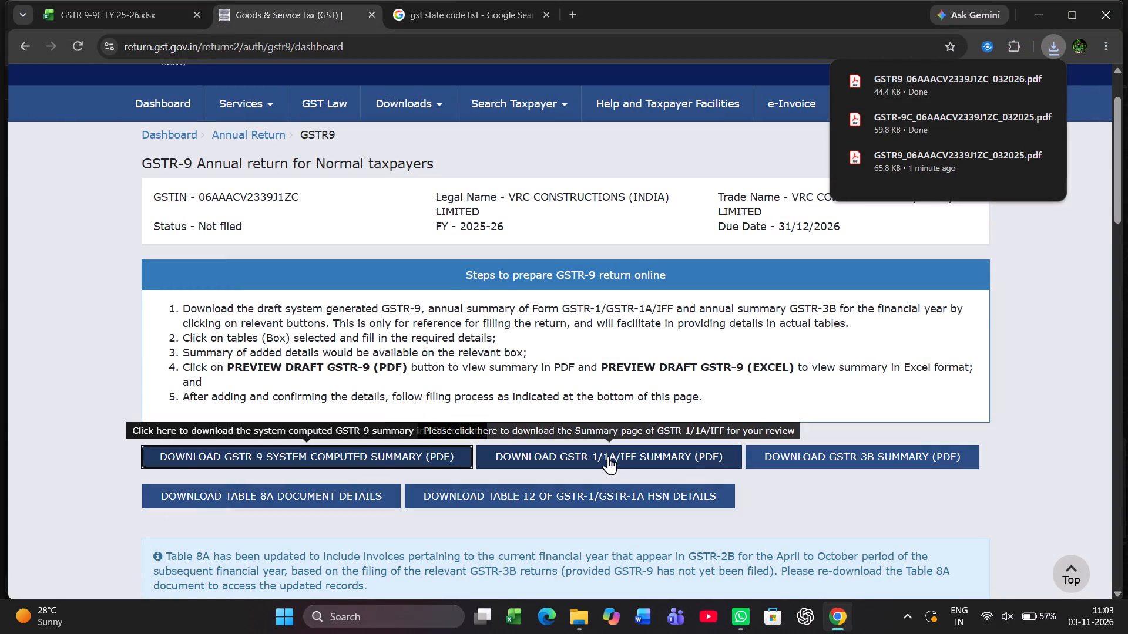
left_click(608, 456)
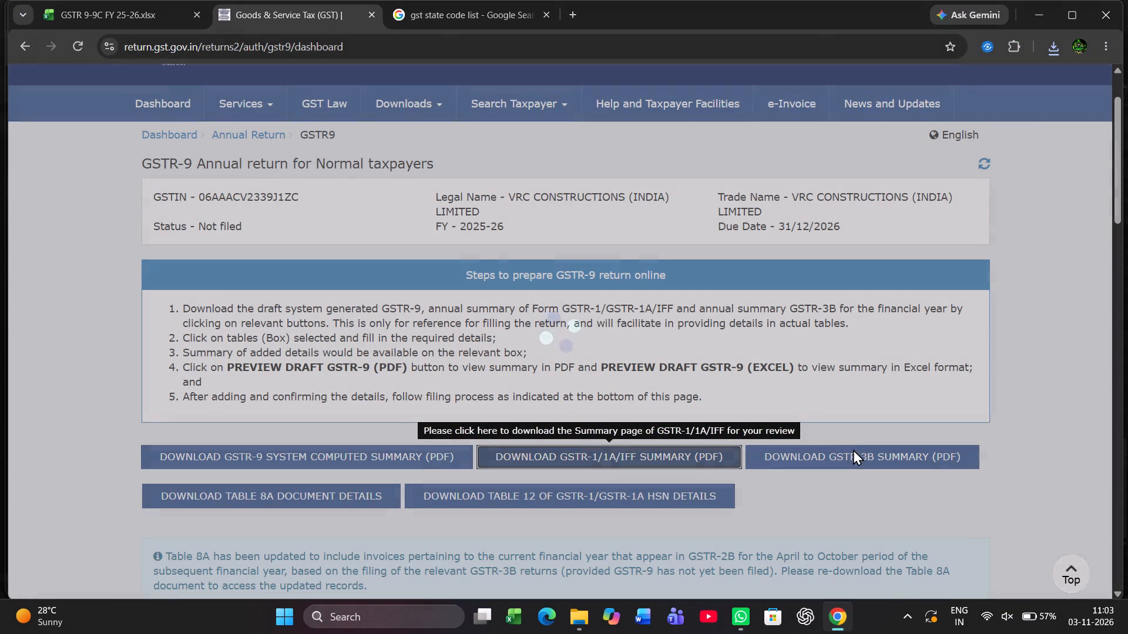
left_click(850, 453)
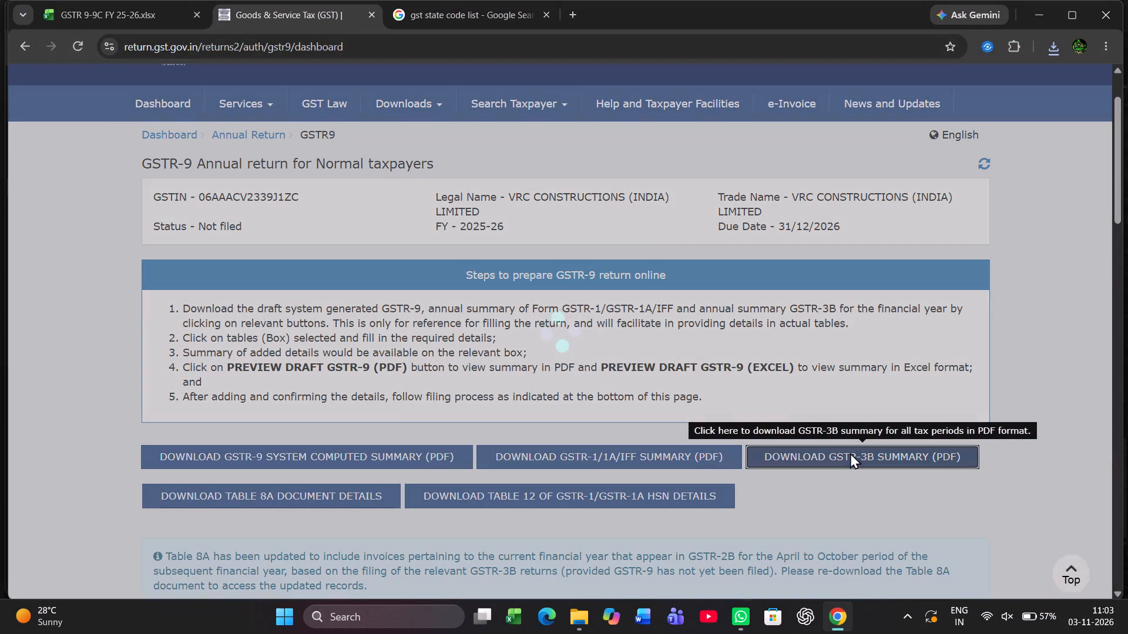
Request the Table 12 of GSTR-1/GSTR-1A HSN details and close the summary PDFs in Acrobat.
left_click(602, 491)
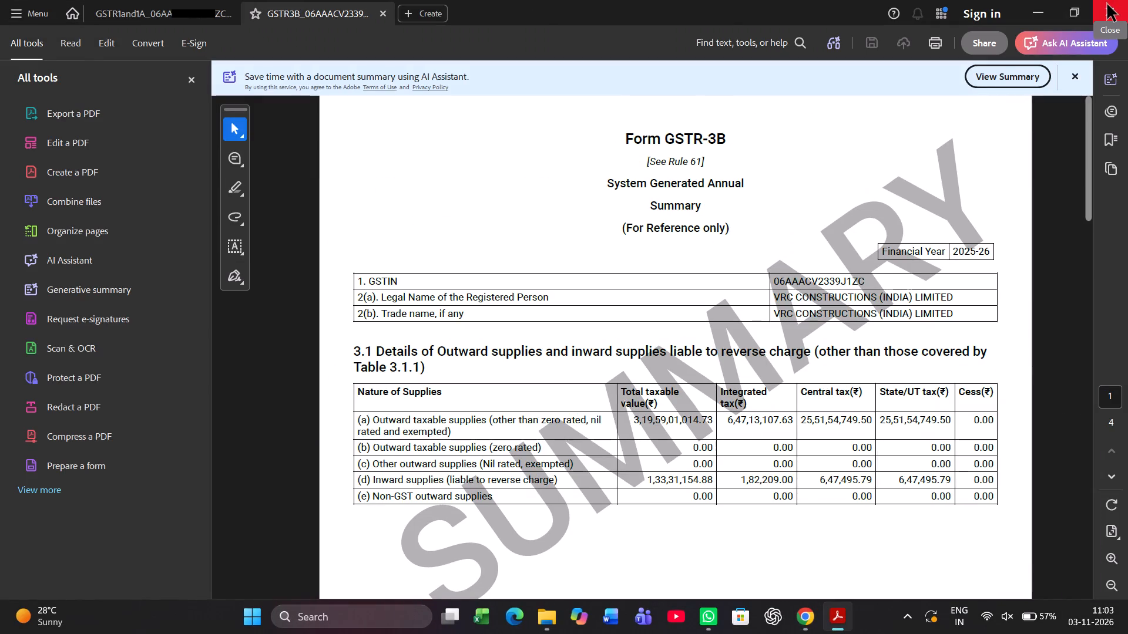
left_click(1107, 5)
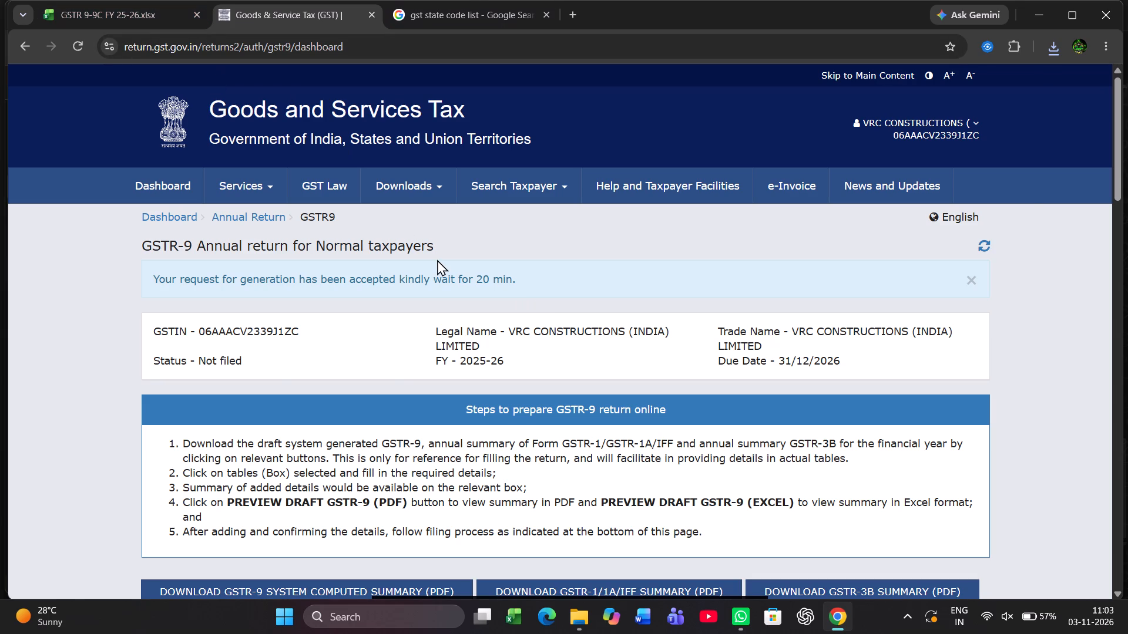
Switch to File Explorer and move today's five GSTR PDFs from Downloads into the HARYANA folder of VR CONSTRUCTIONS.
key("alt+Tab")
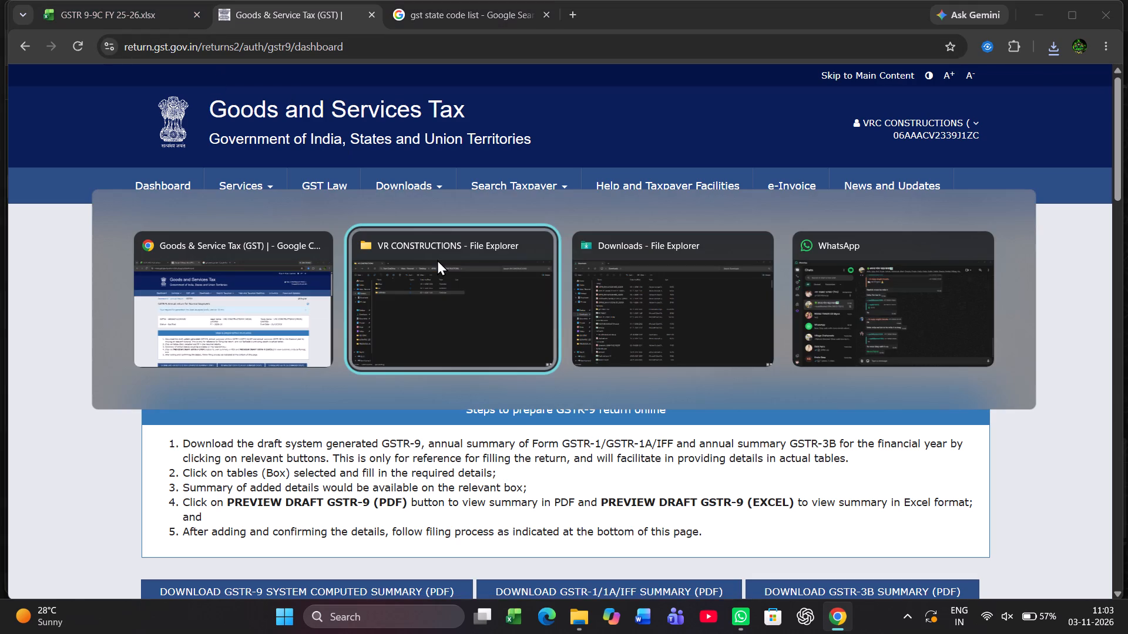
key("alt+Tab")
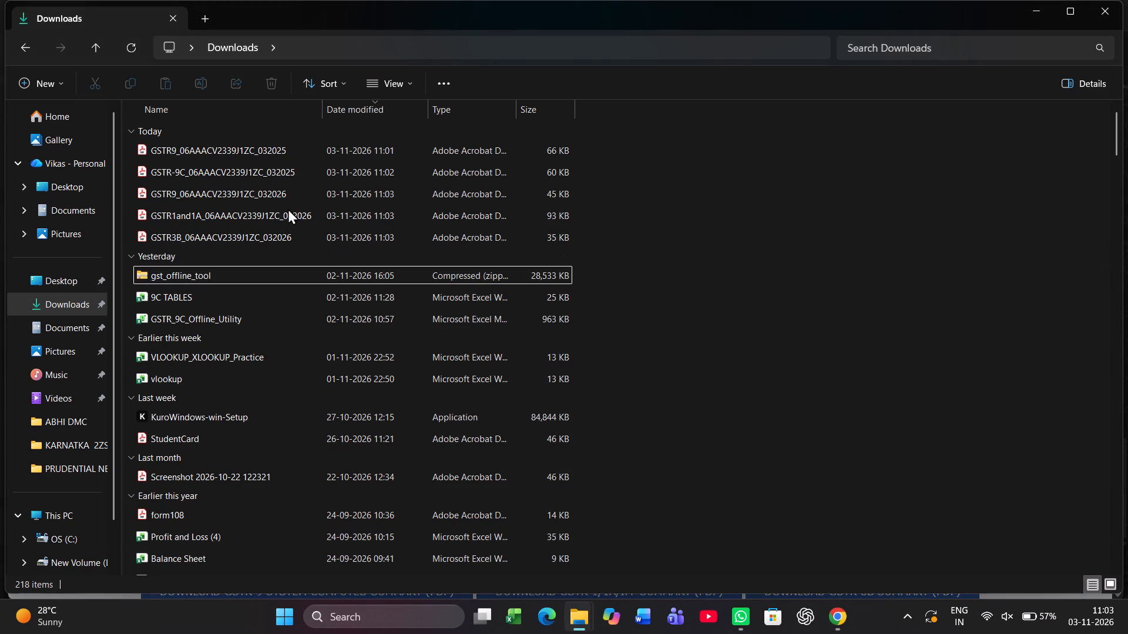
left_click(277, 147)
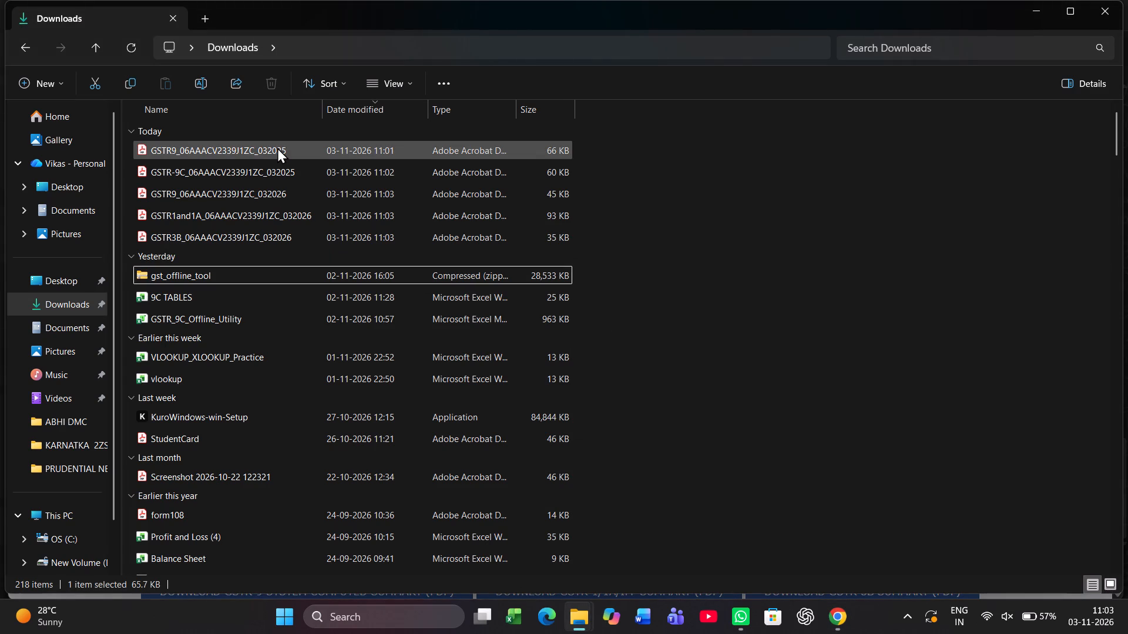
key("shift+Down")
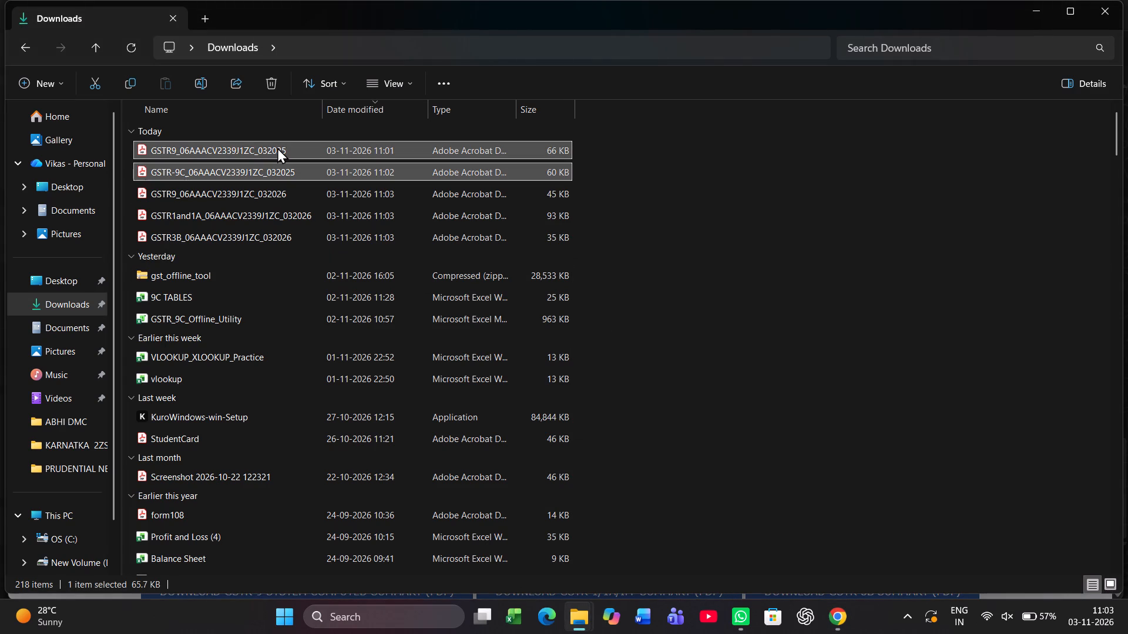
key("shift+Down")
key("shift+Down")
key("shift+Down")
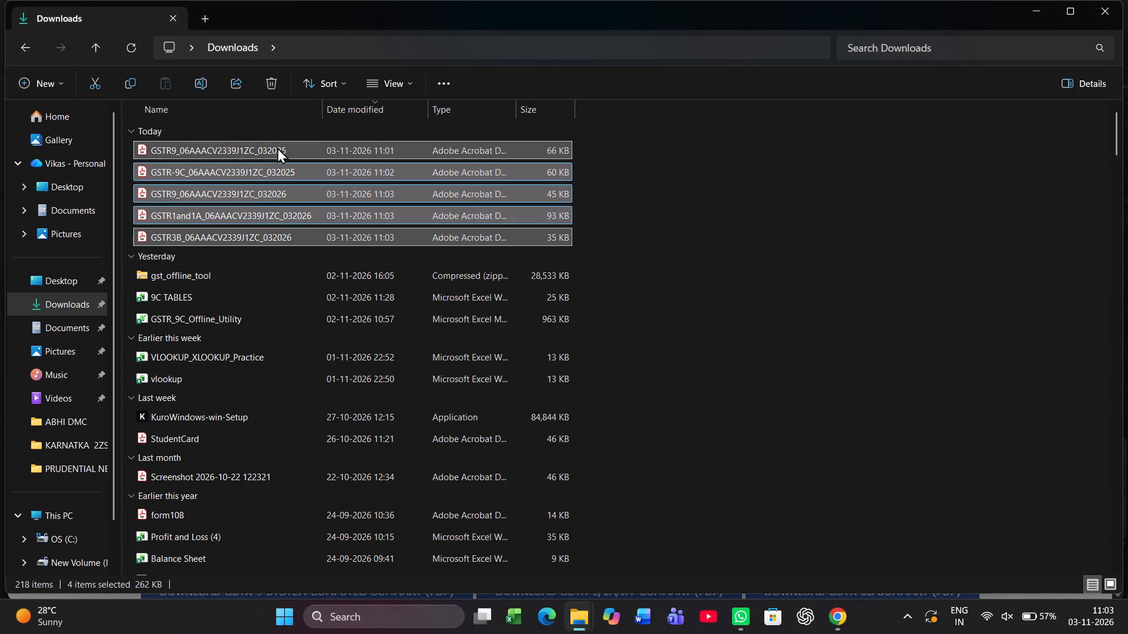
key("ctrl+x")
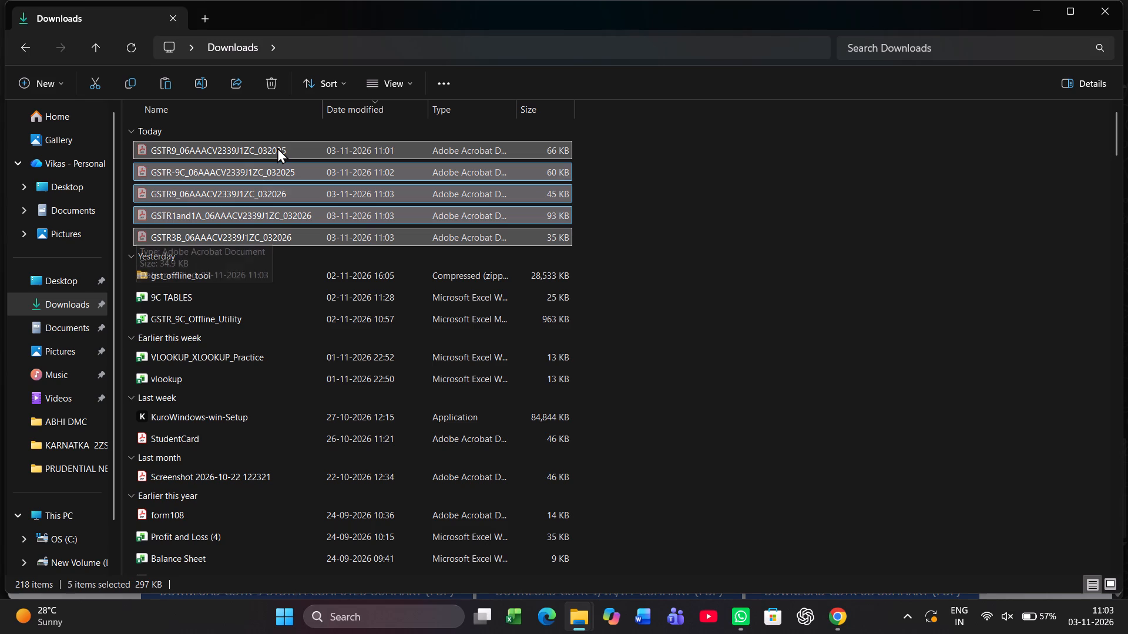
key("alt+Tab")
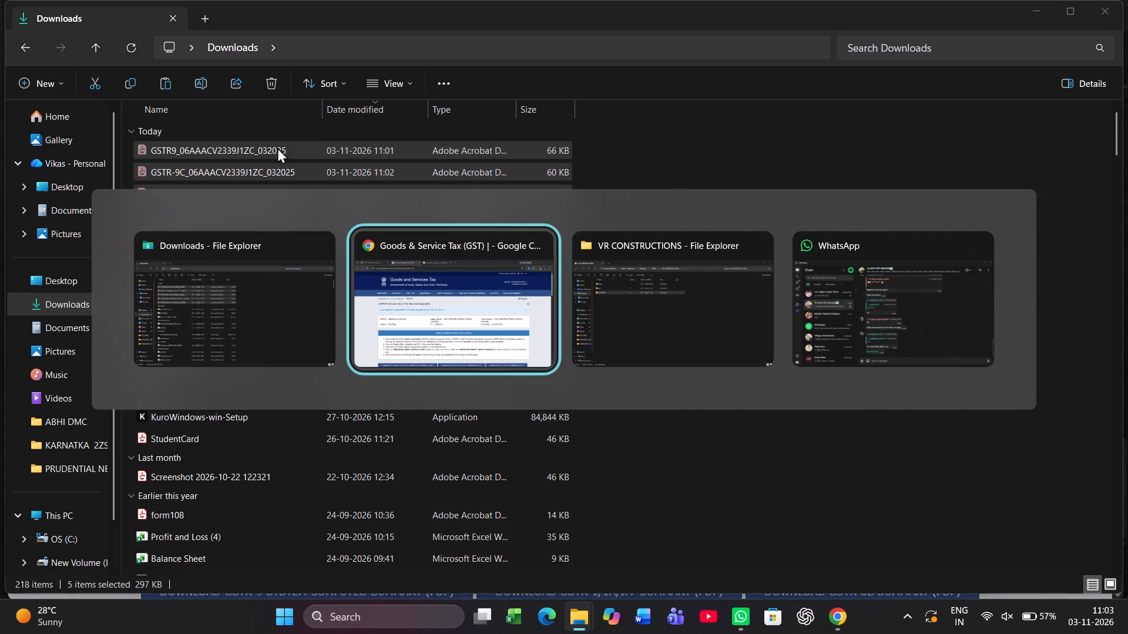
key("alt+Tab")
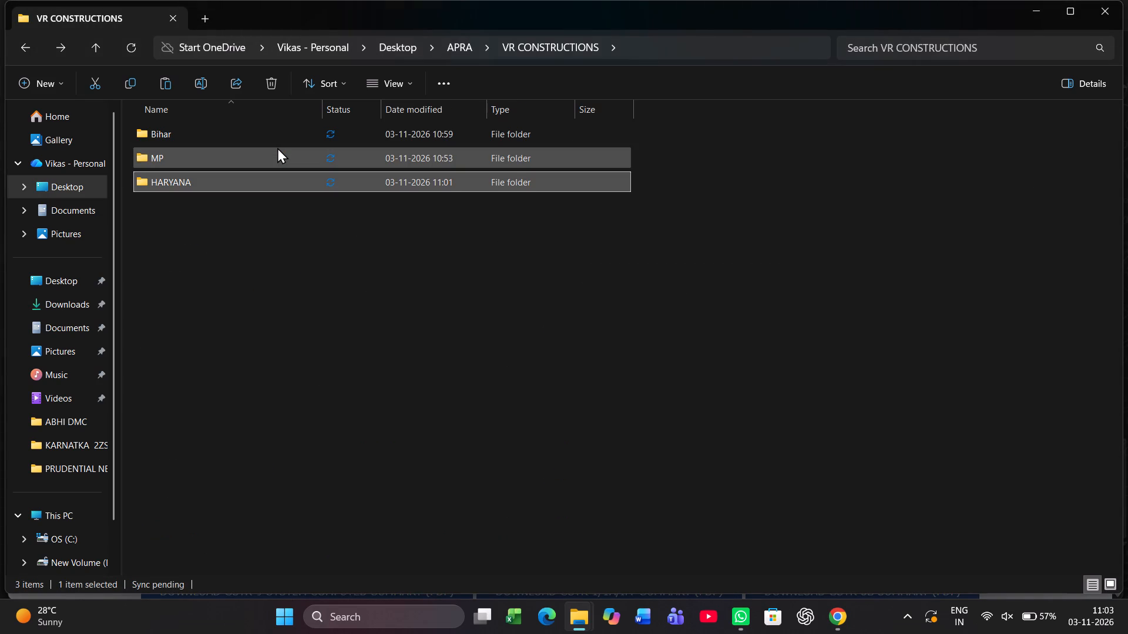
key("Down")
key("Up")
key("Down")
key("Return")
key("ctrl+v")
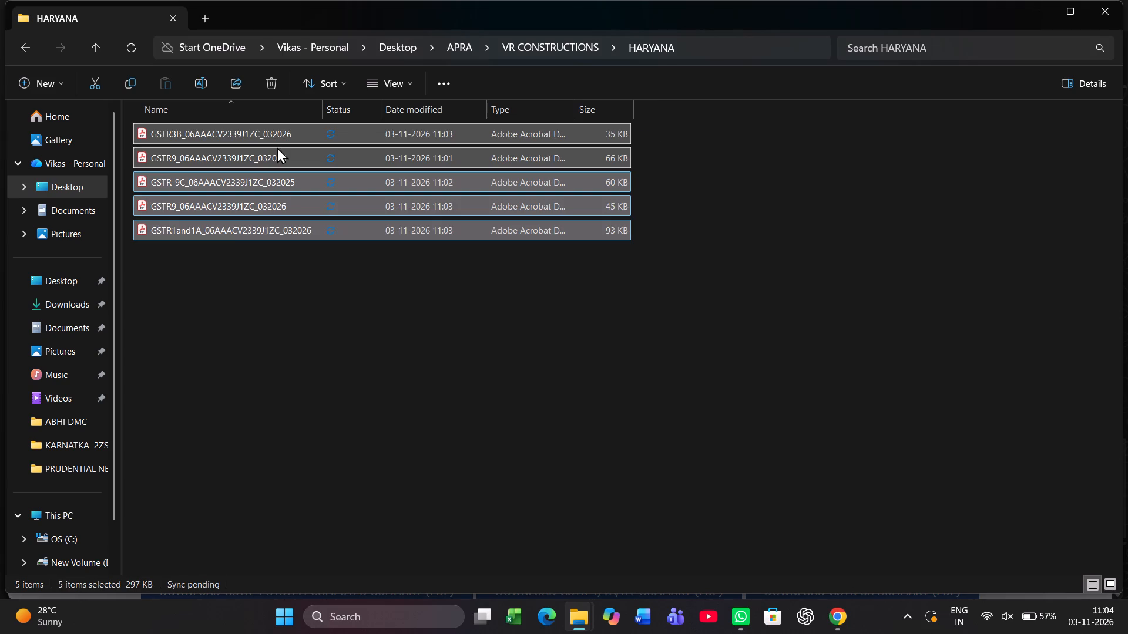
Rename the GSTR3B PDF in the HARYANA folder, replacing its 032026 ending with 25-26.
key("Down")
key("Up")
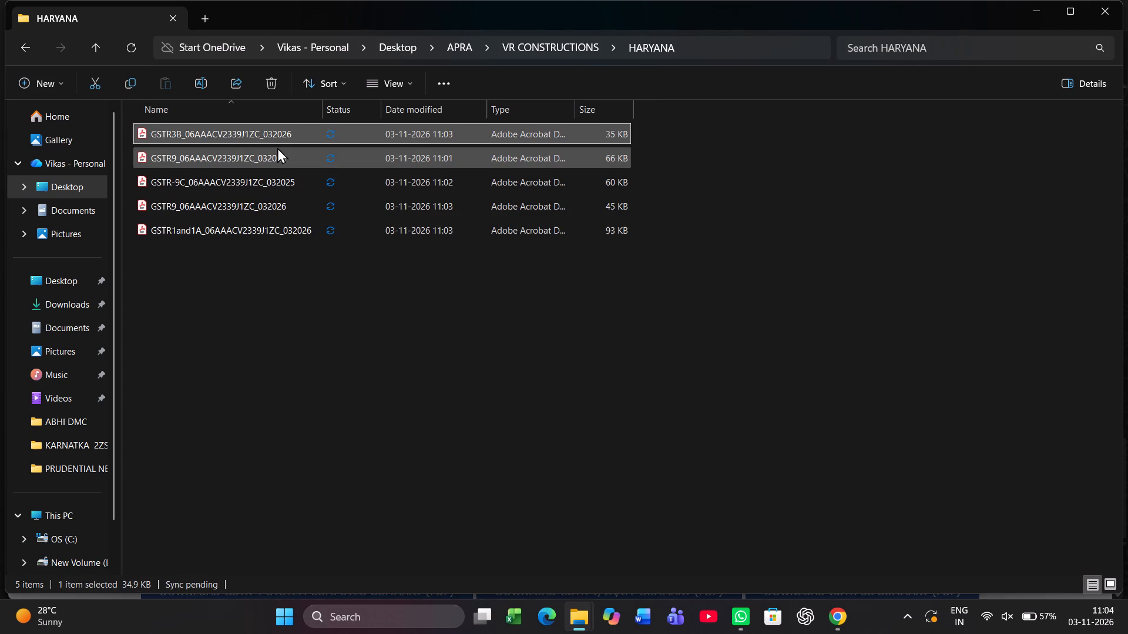
key("F2")
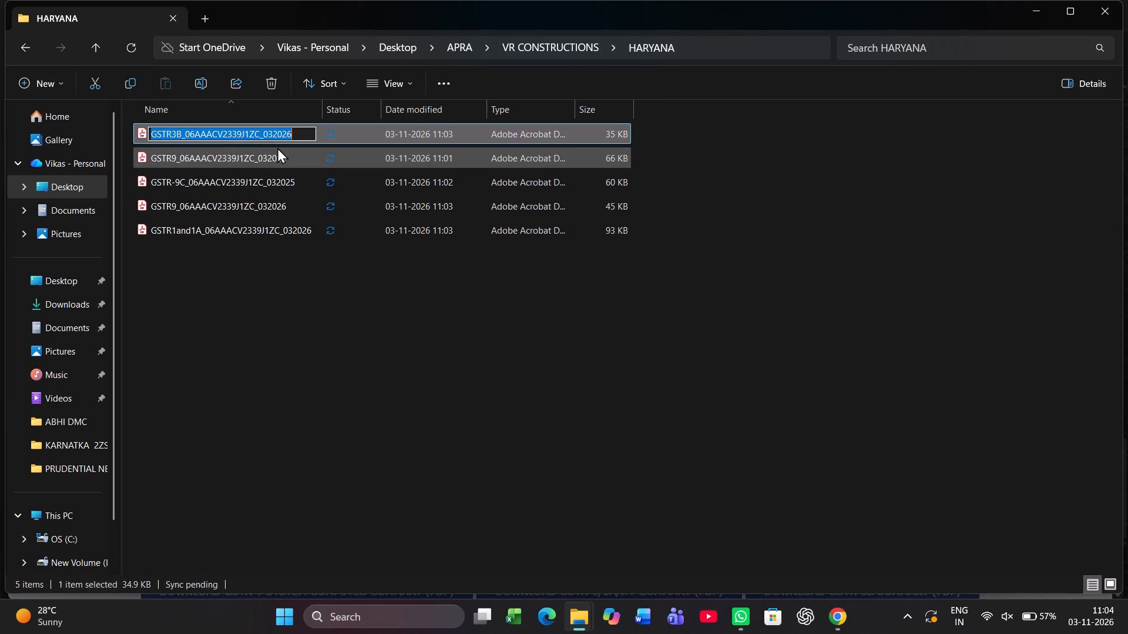
key("Right")
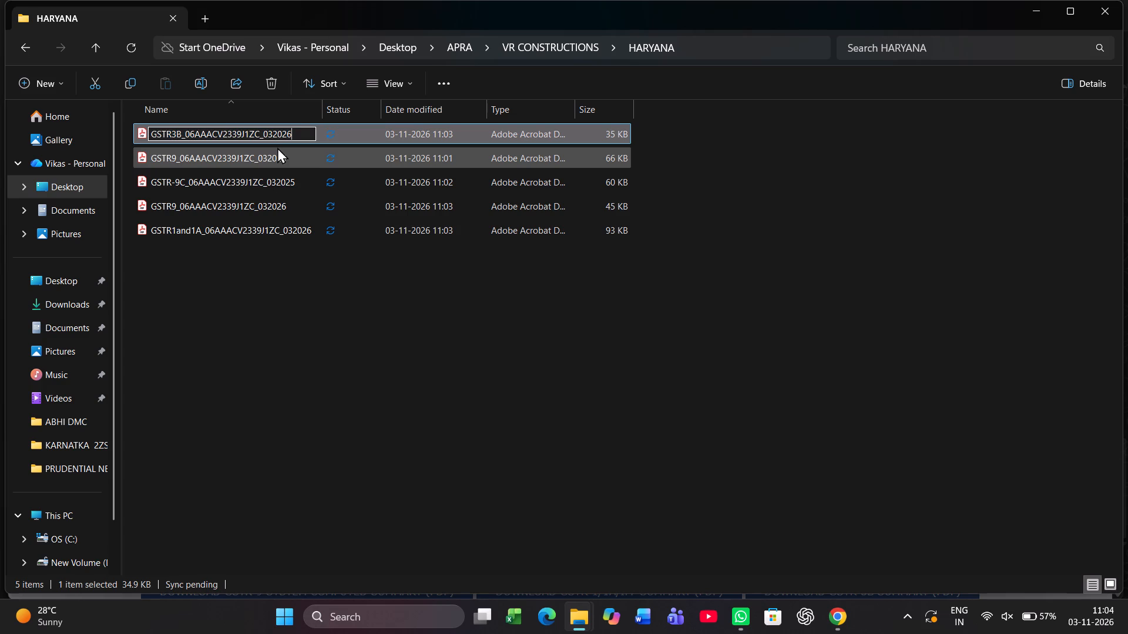
key("shift+Left")
key("shift+Left")
key("shift+Left")
key("shift+Left")
key("shift+Left")
key("shift+Left")
type("25-26")
key("Return")
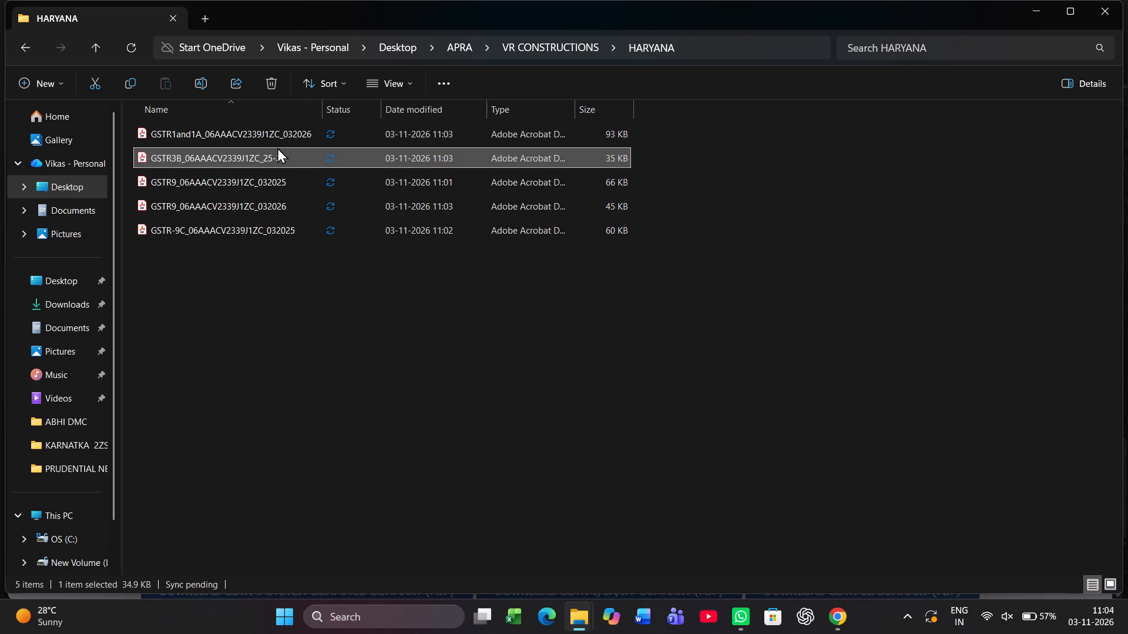
Rename the GSTR1and1A PDF in the HARYANA folder, replacing its 032026 ending with 25-26.
key("Up")
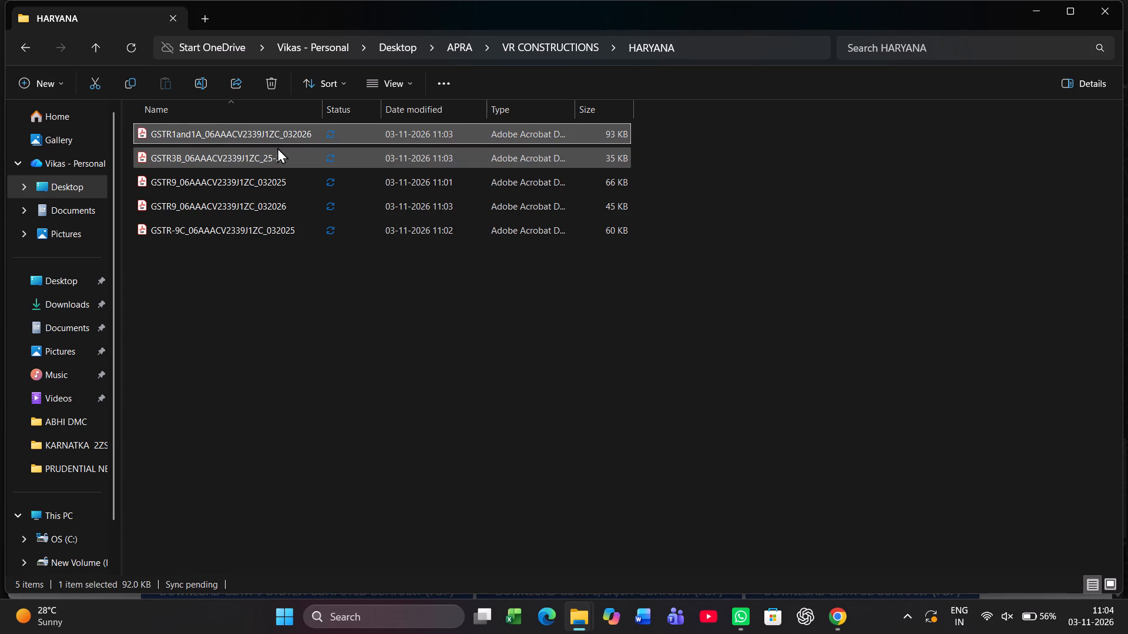
key("F2")
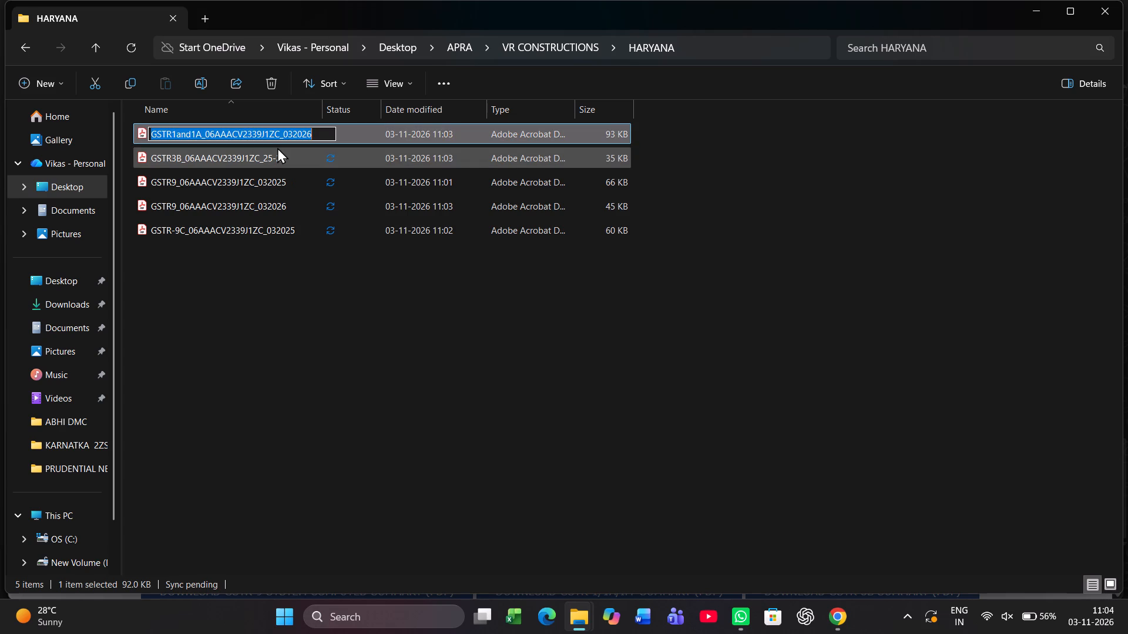
key("Right")
key("shift+Left")
key("shift+Left")
key("shift+Left")
key("shift+Left")
key("shift+Left")
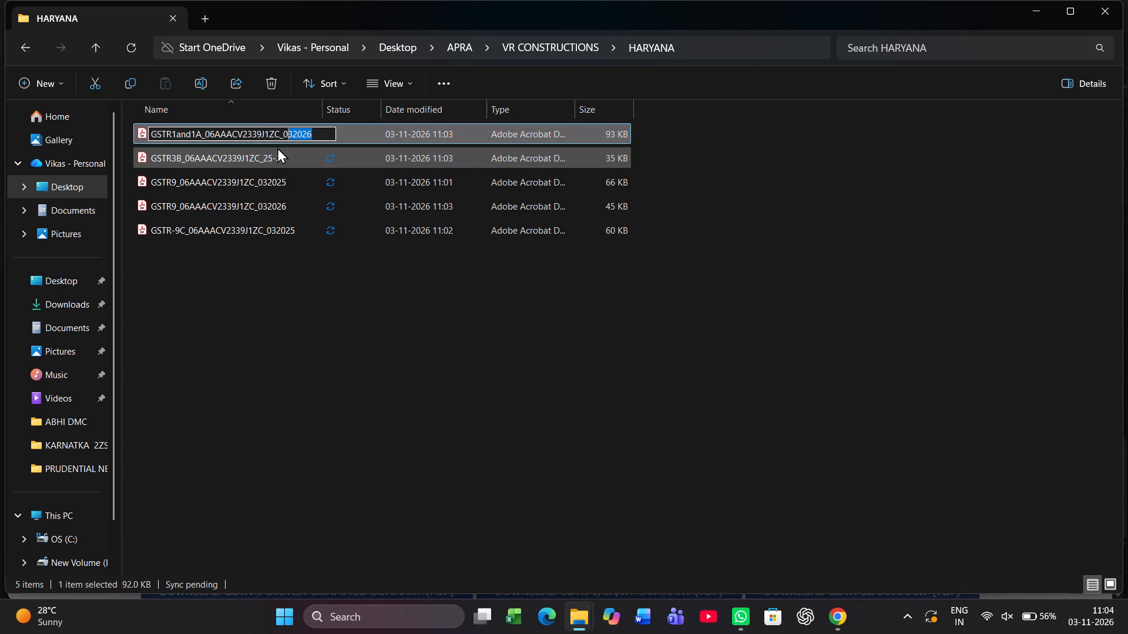
key("shift+Left")
type("25-26")
key("Return")
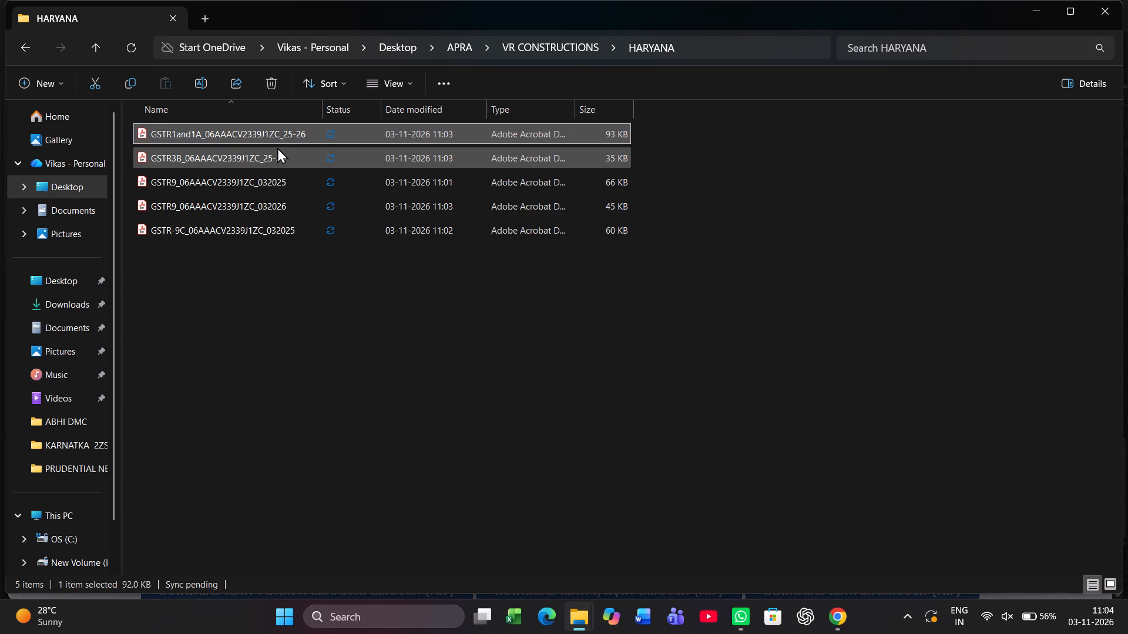
Rename the GSTR9 PDF ending in 032025 in the HARYANA folder, replacing that ending with 24-25.
key("Down")
key("Down")
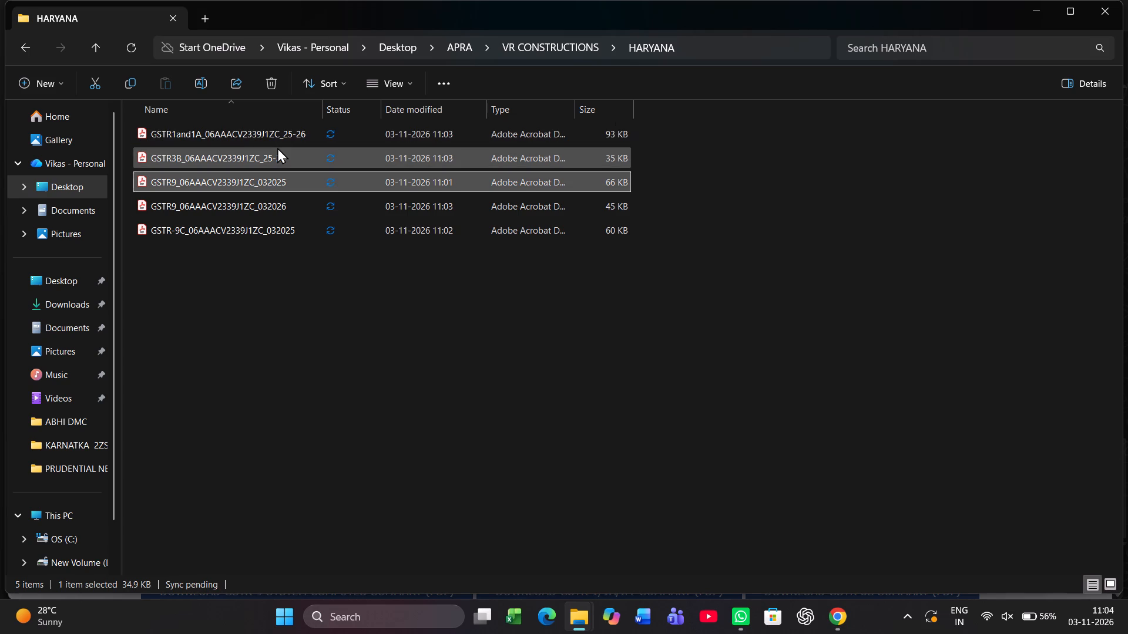
key("Down")
key("Up")
key("F2")
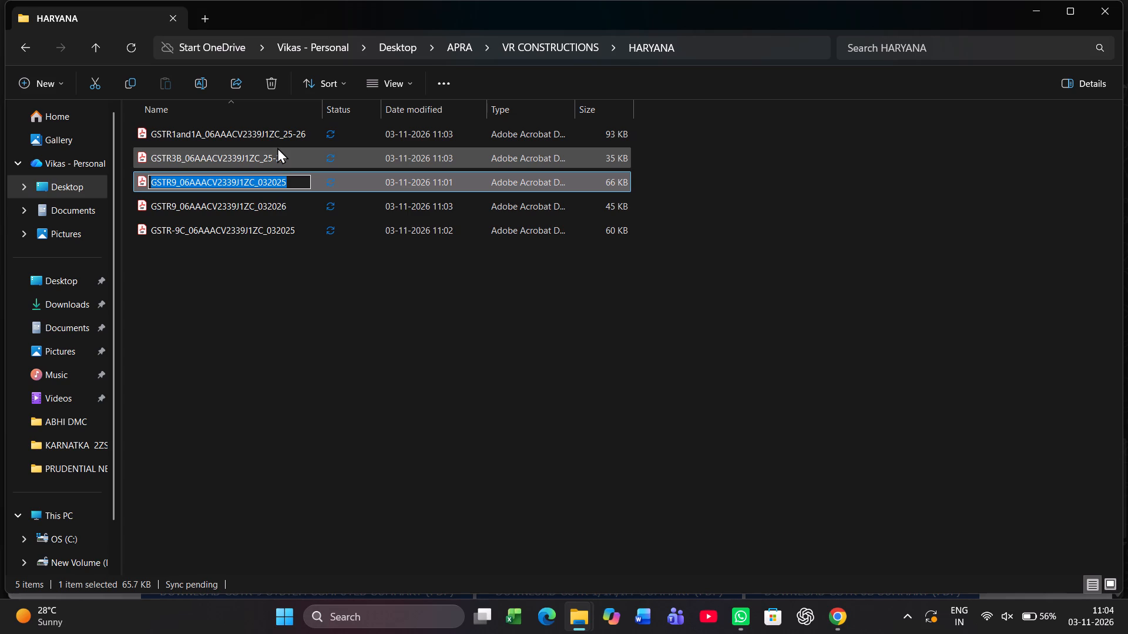
key("Right")
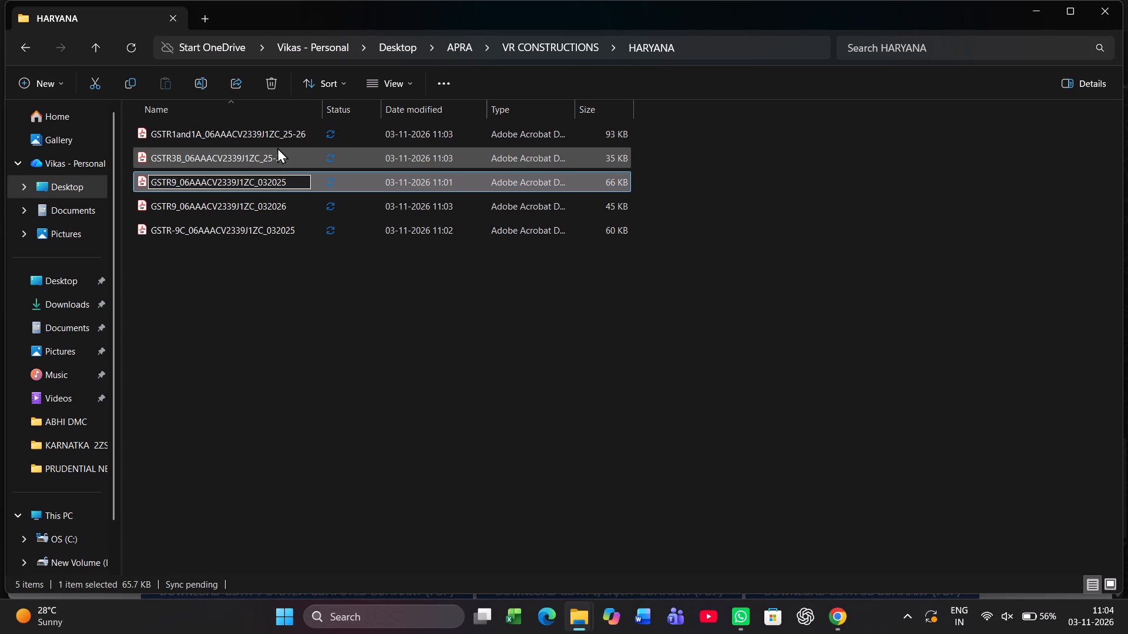
key("shift+Left")
key("shift+Left")
key("shift+Left")
key("shift+Left")
key("shift+Left")
key("shift+Left")
type("24-25")
key("Return")
Rename the GSTR9 PDF ending in 032026 in the HARYANA folder, replacing that ending with 25-26.
key("Down")
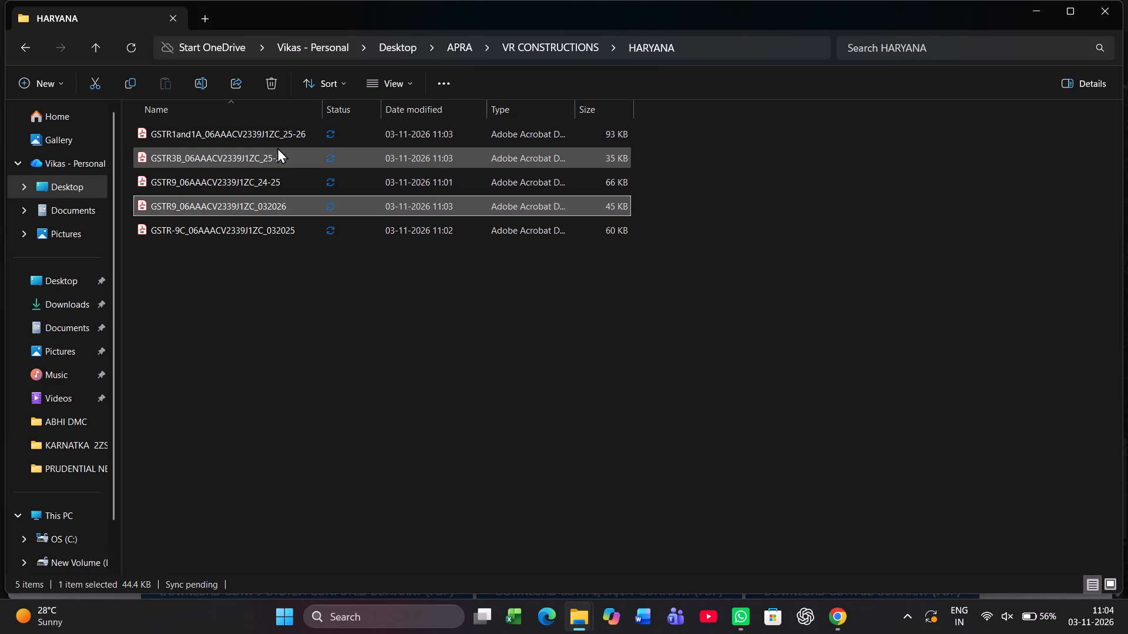
key("F2")
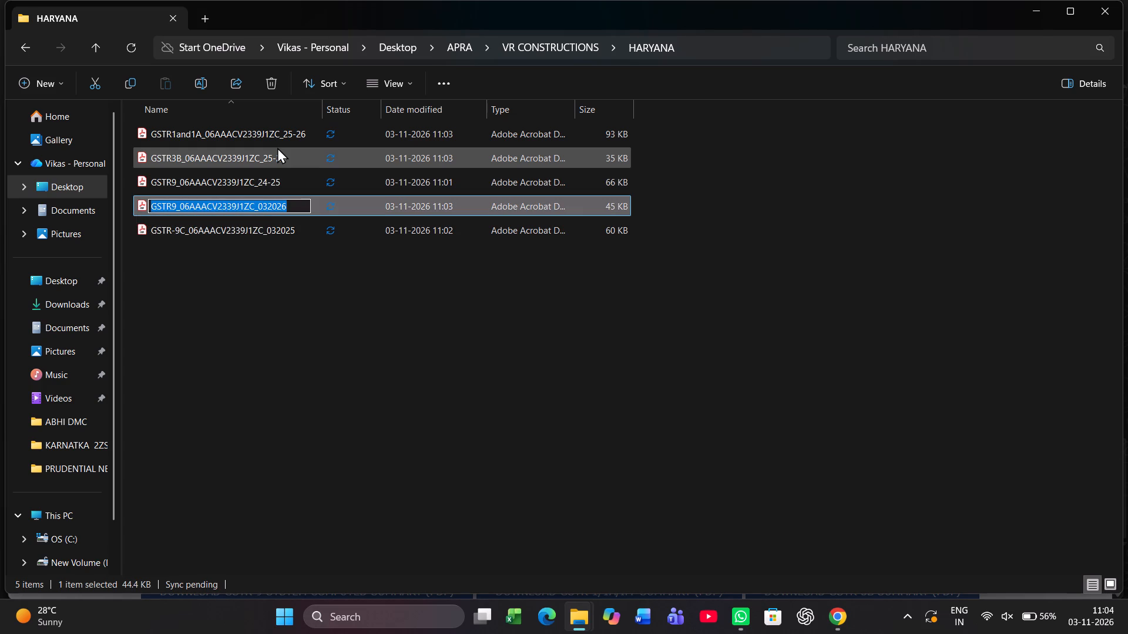
key("Right")
key("shift+Left")
key("shift+Left")
key("shift+Left")
key("shift+Left")
key("shift+Left")
key("shift+Left")
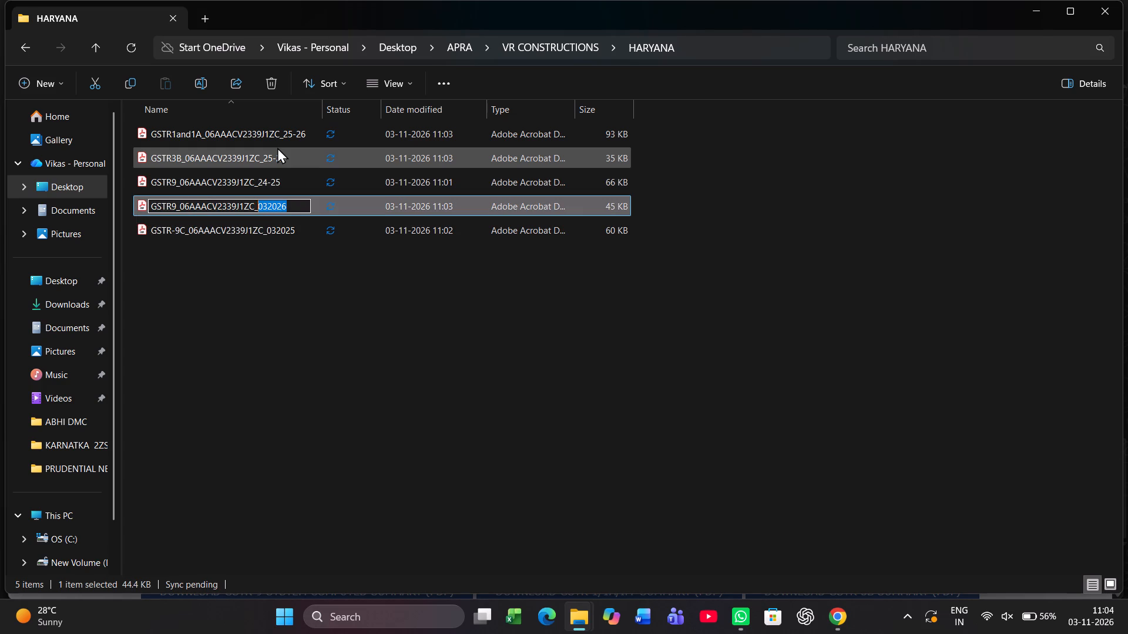
type("25-")
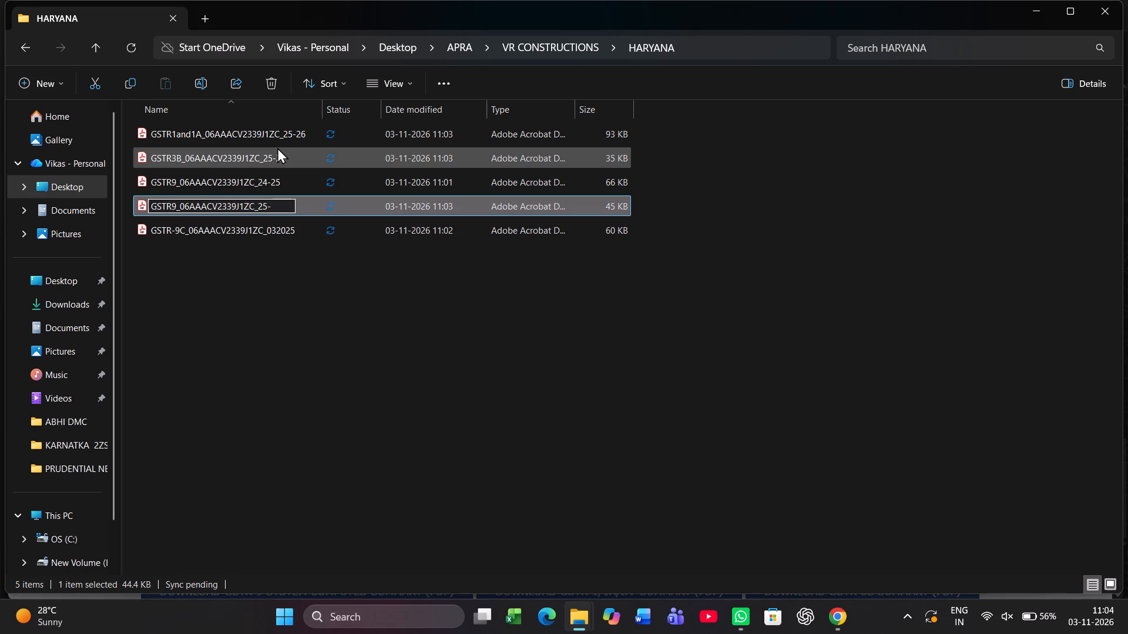
type("26")
key("Return")
Rename the GSTR-9C PDF in the HARYANA folder, replacing its 032025 ending with 24-25.
key("Down")
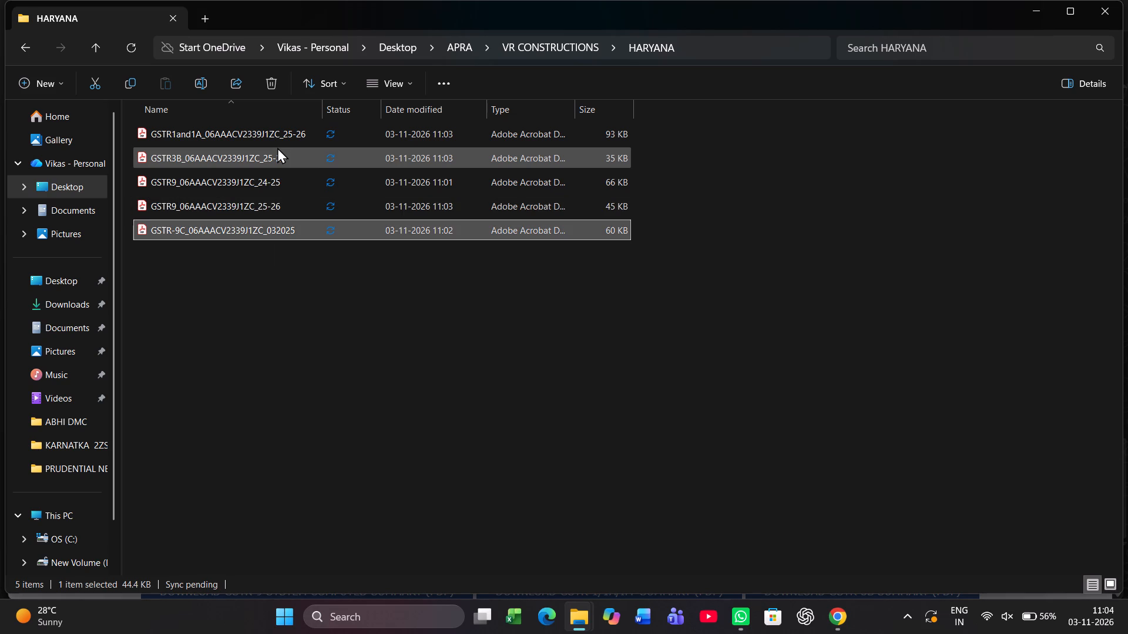
key("F2")
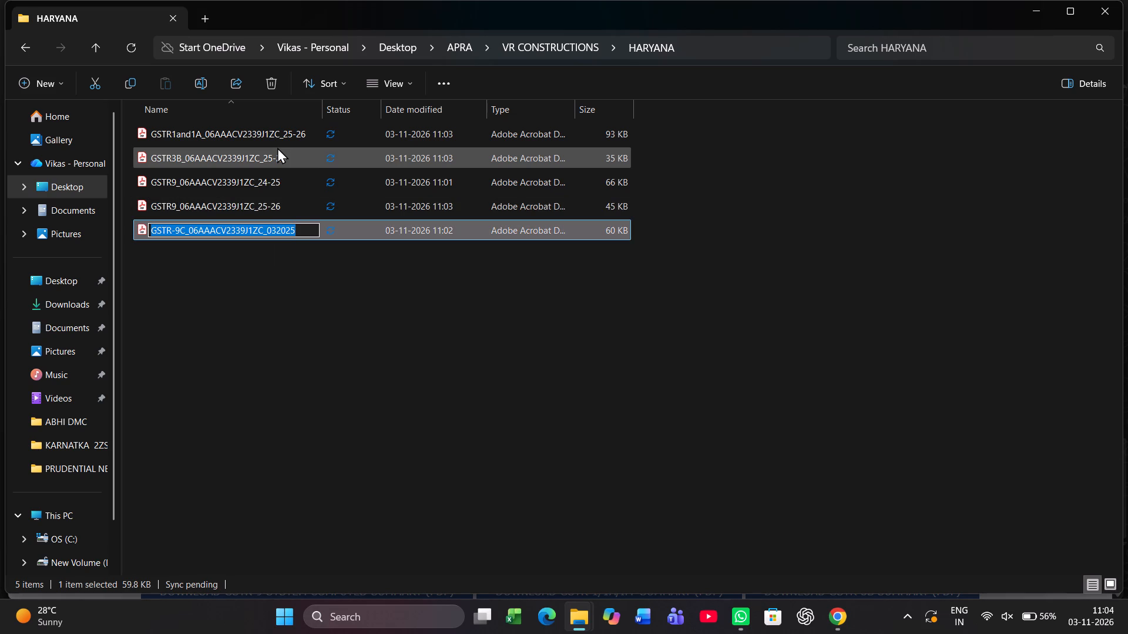
key("Right")
key("shift+Left")
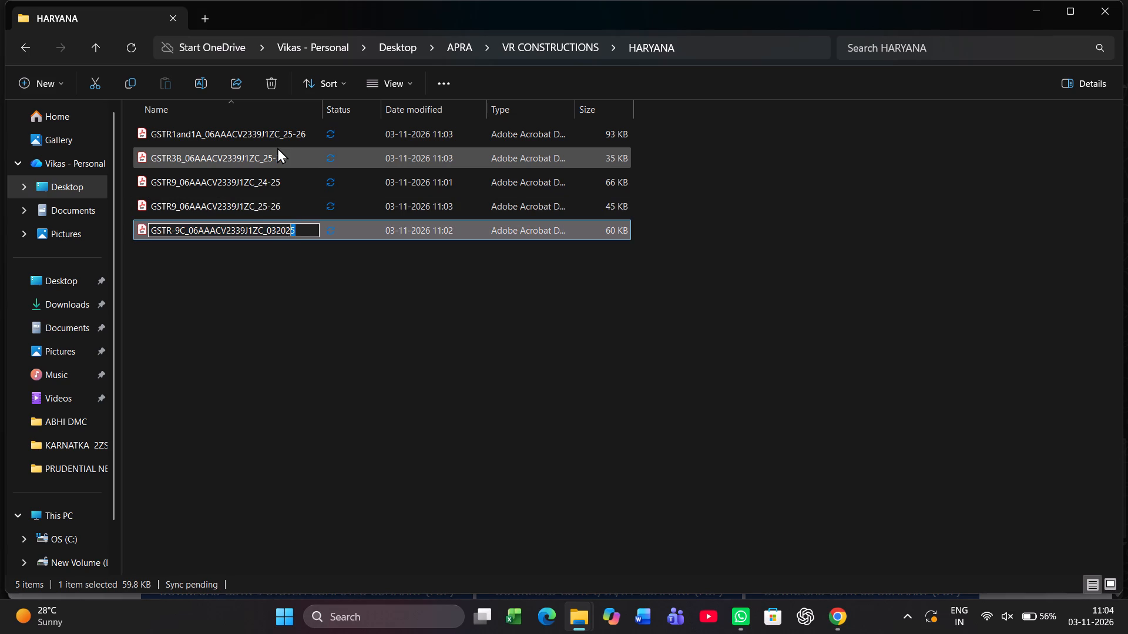
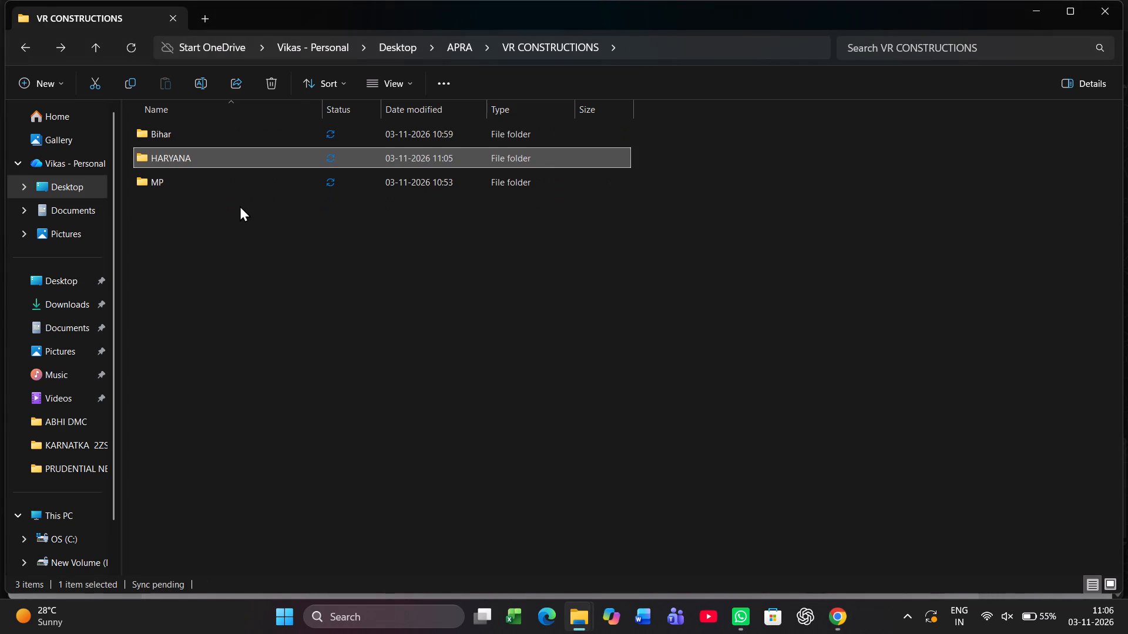
Open the Bihar folder inside VR CONSTRUCTIONS.
key("Up")
key("Return")
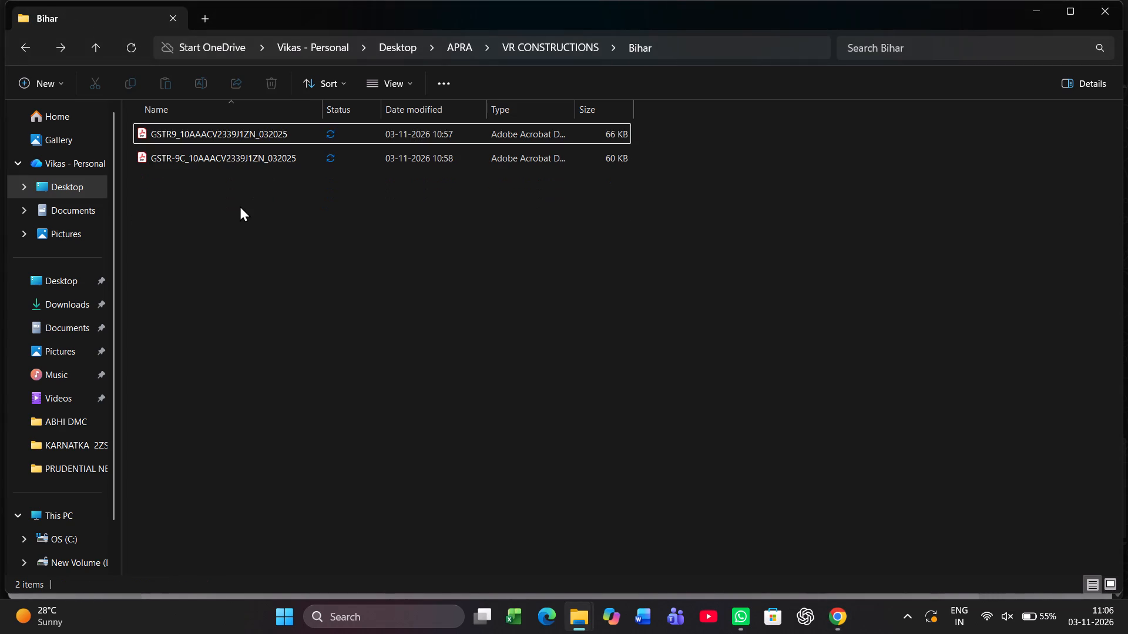
In Chrome, open VRC Constructions' Bihar GSTR-9 annual return for 2025-26 on the GST portal, keeping No for the Nil return question.
key("alt+Tab")
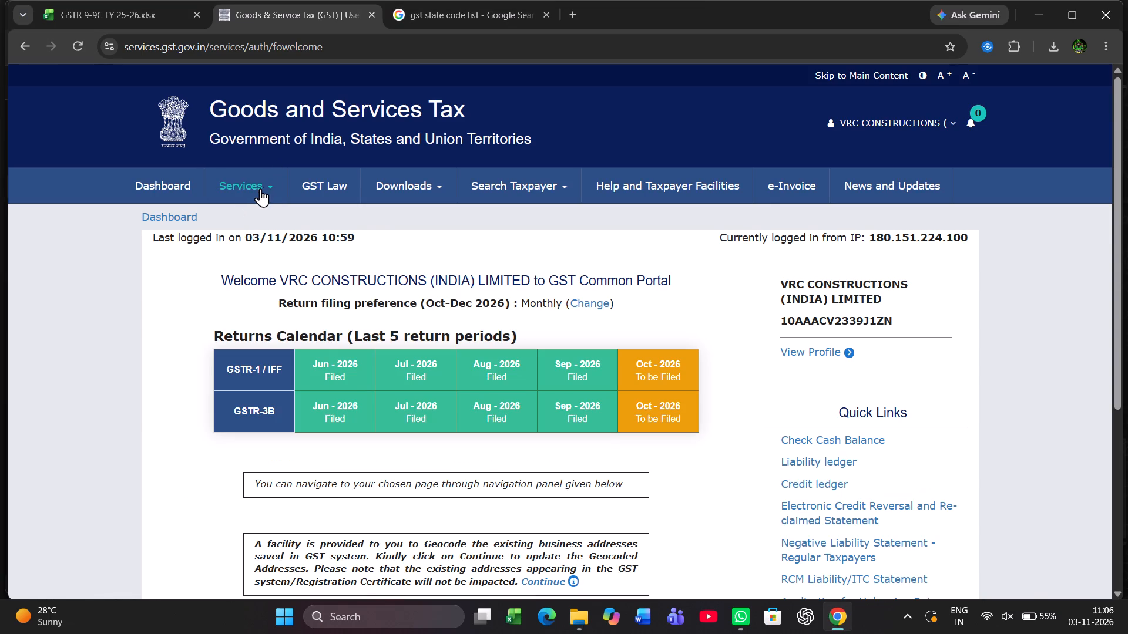
left_click(260, 188)
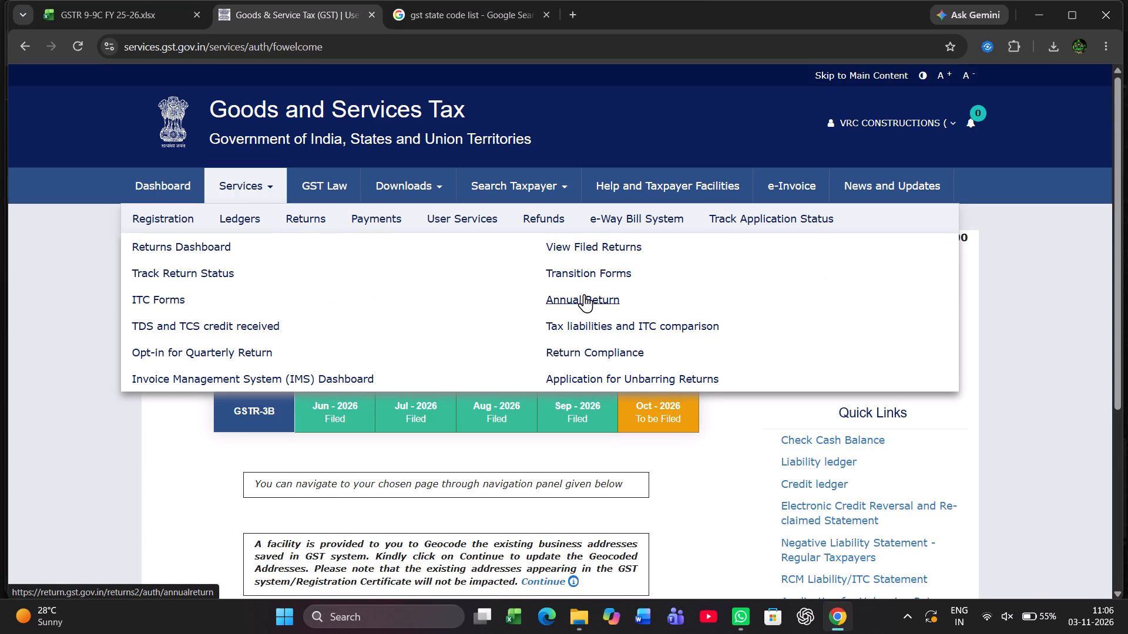
left_click(585, 297)
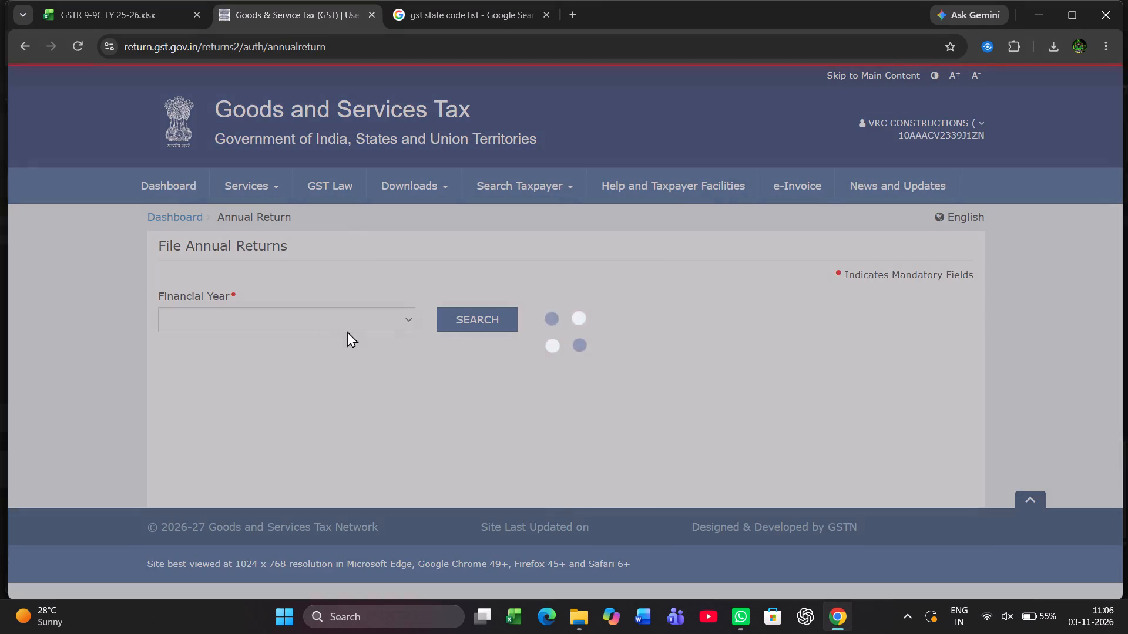
left_click(470, 321)
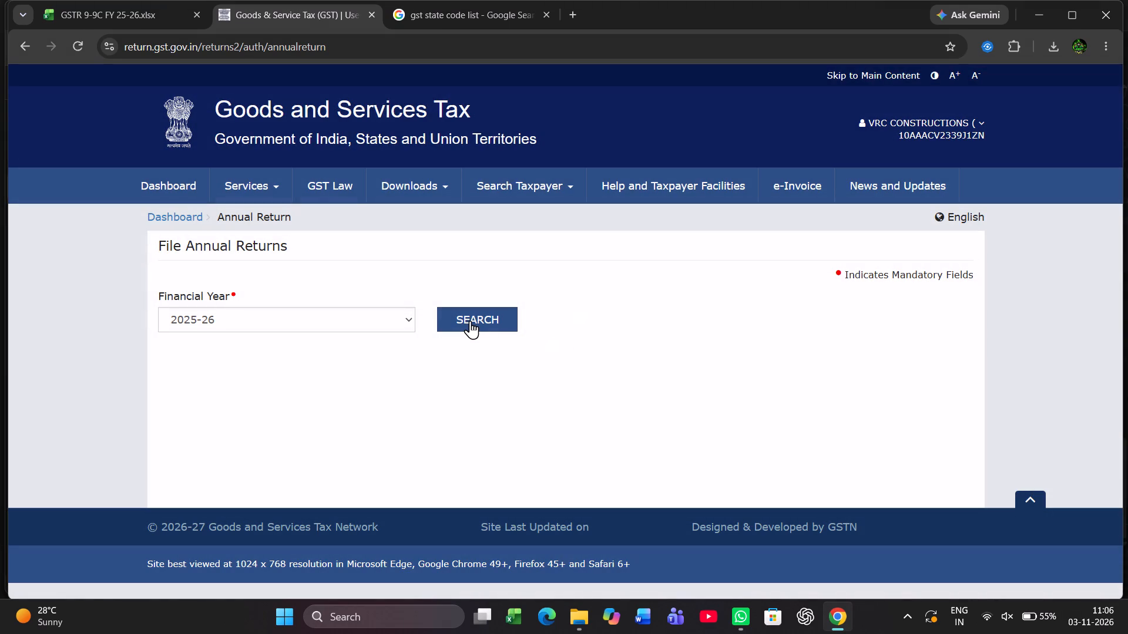
left_click(470, 321)
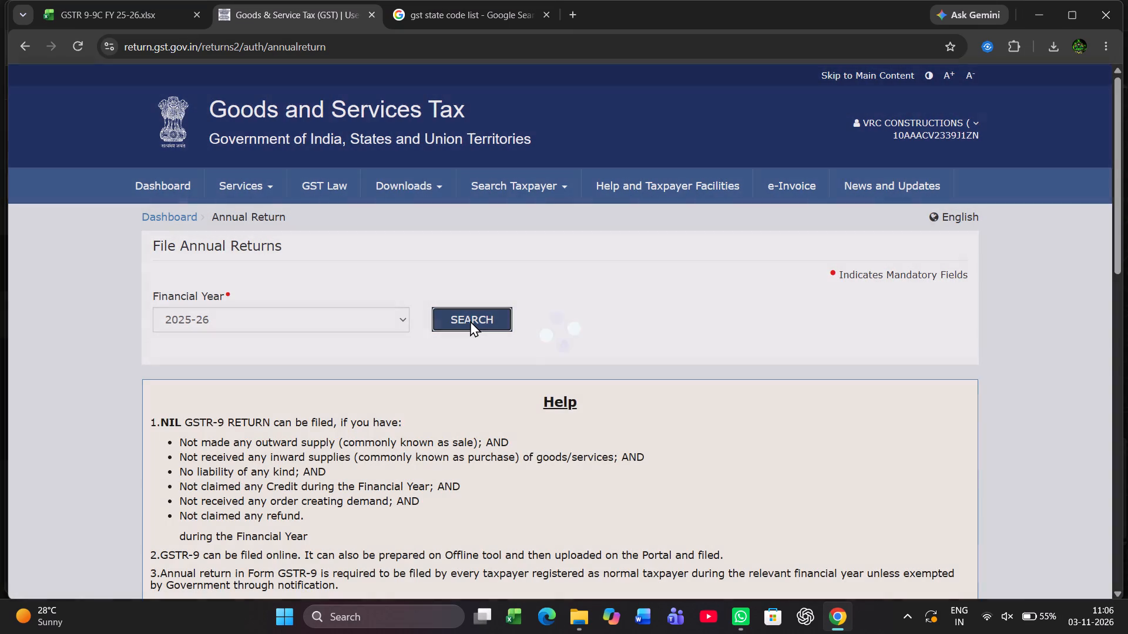
scroll(470, 321, "down", 6)
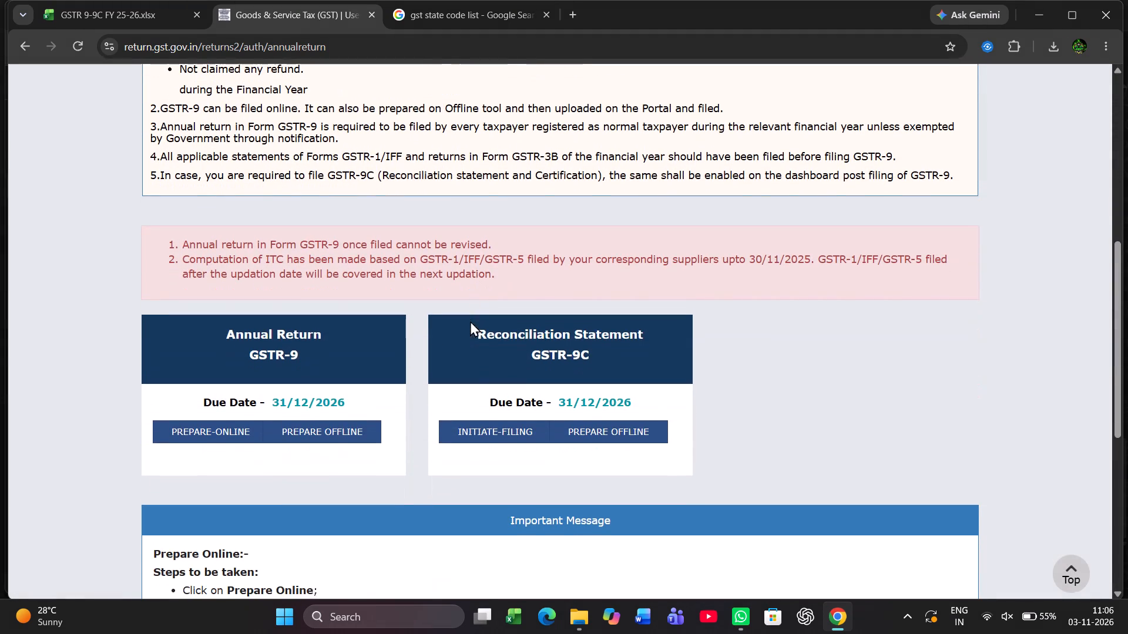
left_click(313, 335)
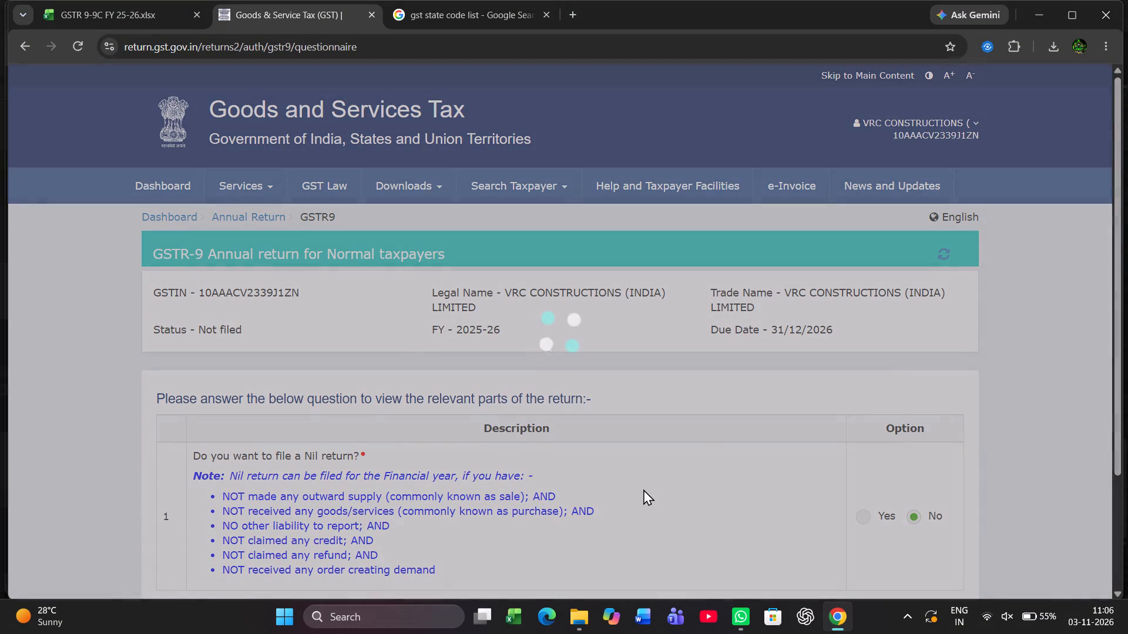
scroll(643, 489, "down", 3)
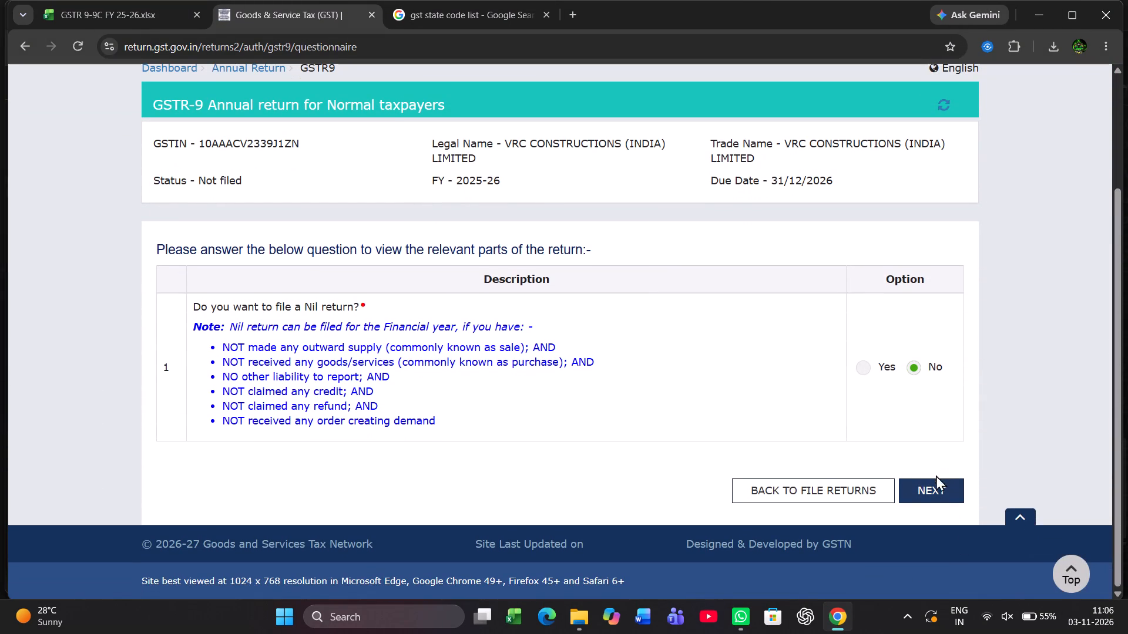
left_click(928, 497)
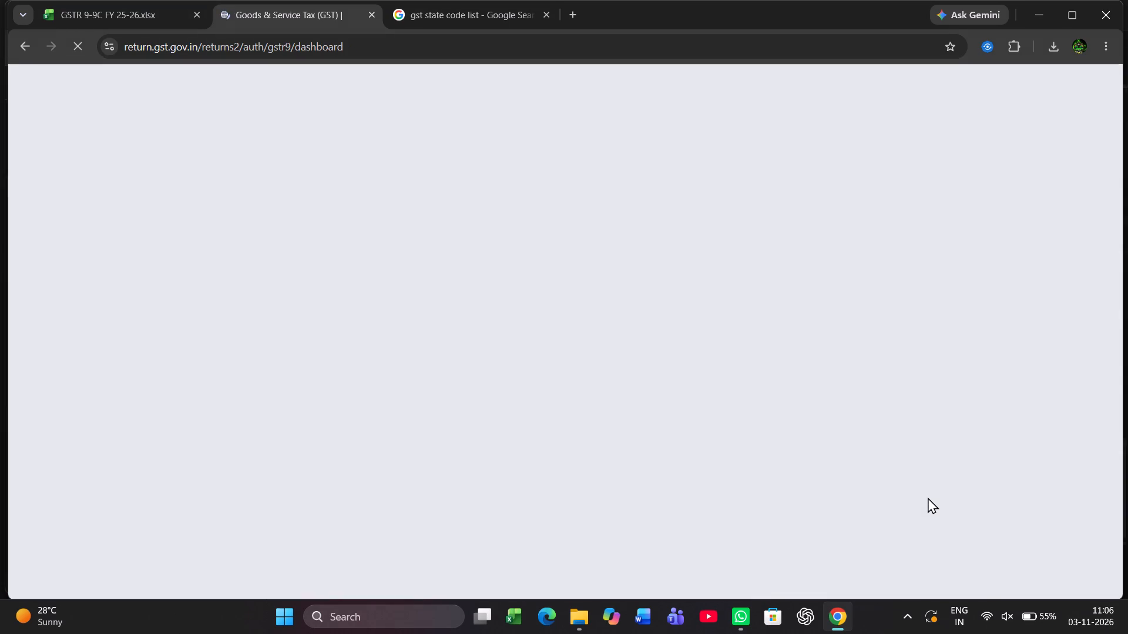
left_click(928, 497)
Download the GSTR-9 system computed, GSTR-1/1A/IFF and GSTR-3B summary PDFs for Bihar's 2025-26 return.
scroll(606, 434, "down", 2)
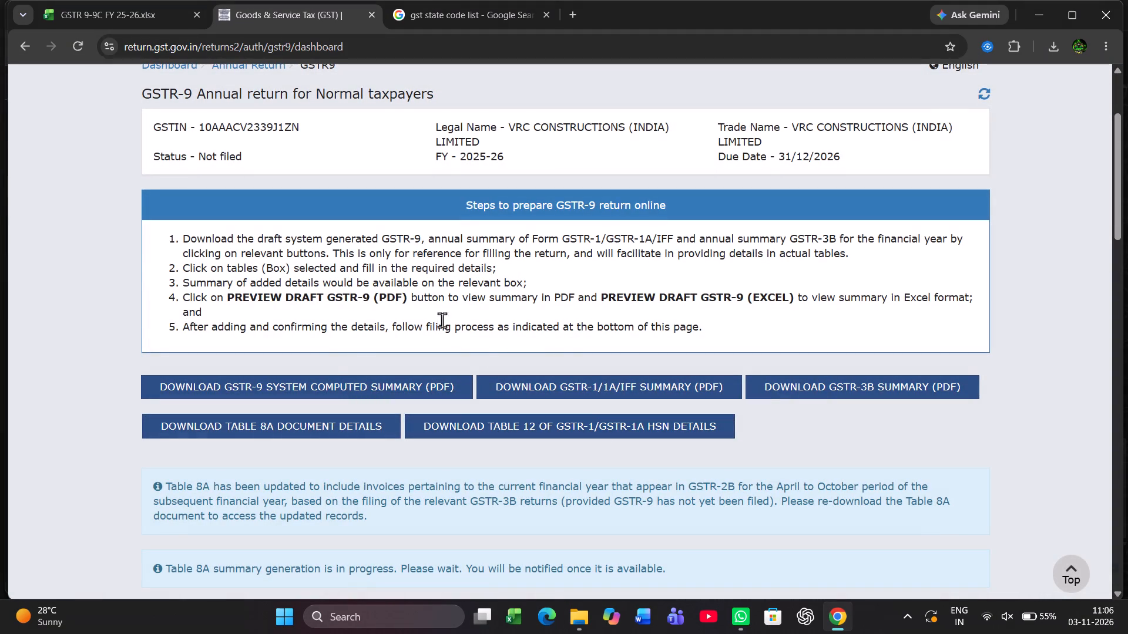
left_click(301, 386)
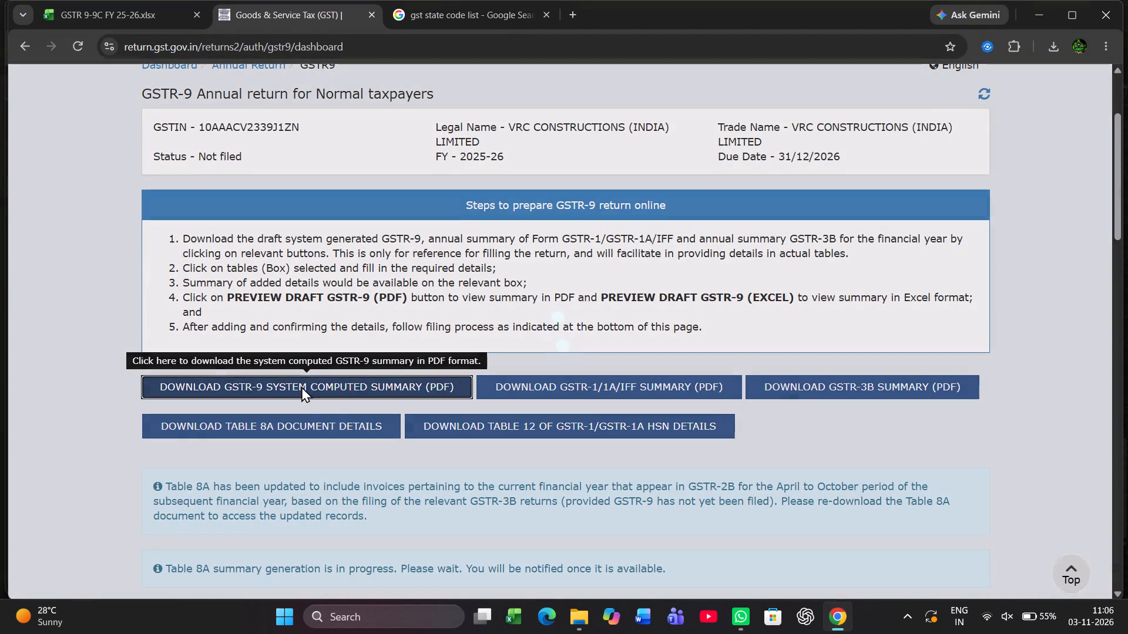
left_click(606, 380)
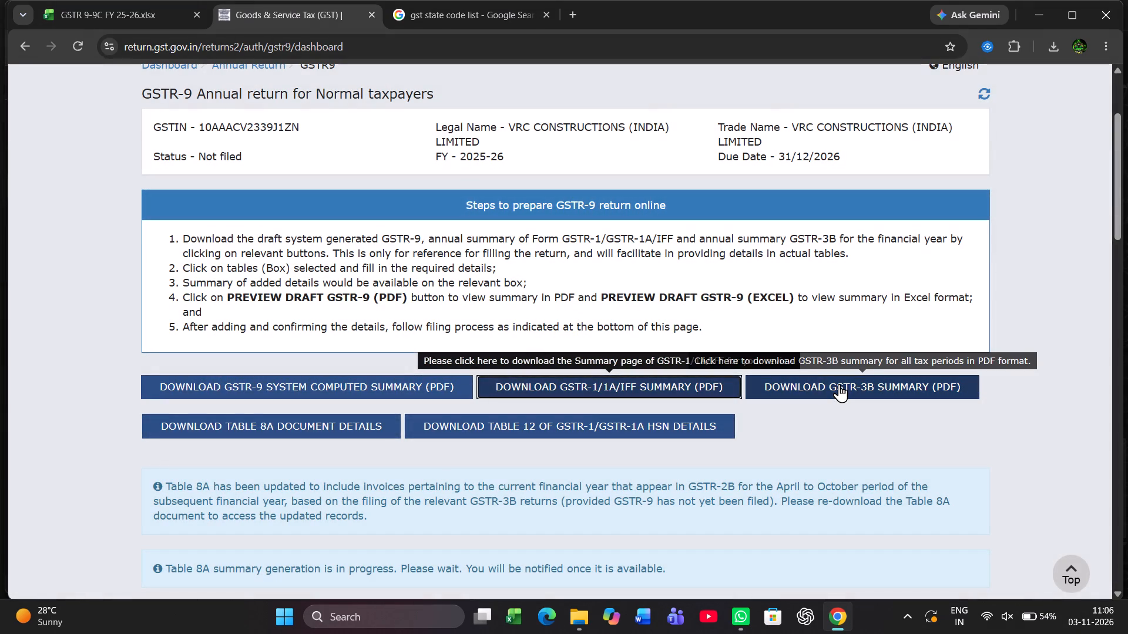
left_click(839, 384)
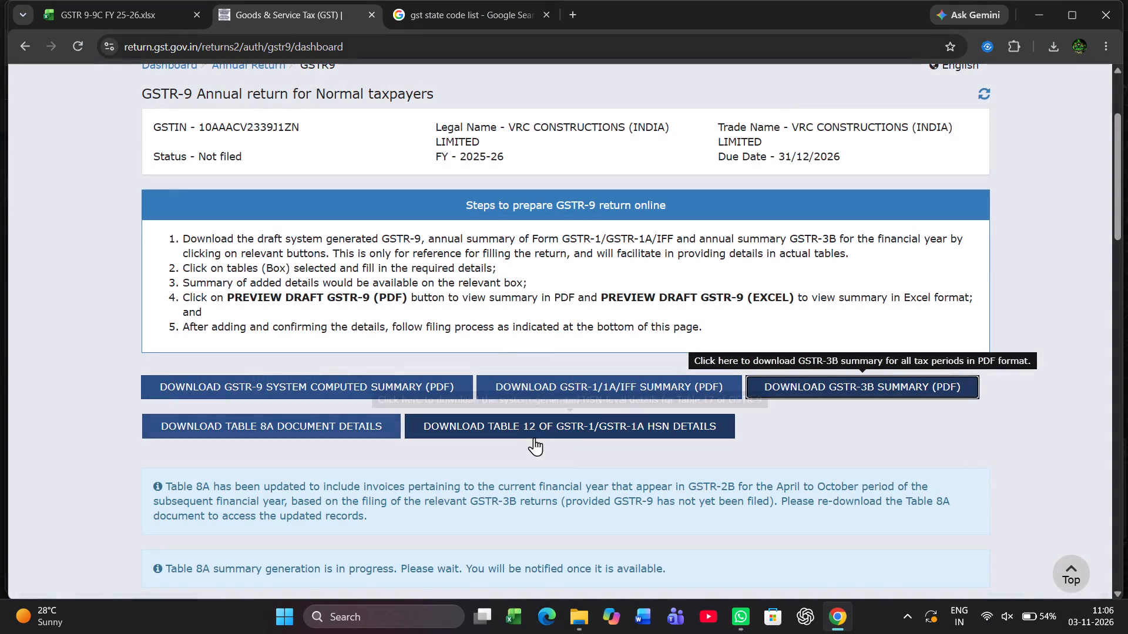
Request the Table 12 of GSTR-1/GSTR-1A HSN details for Bihar's 2025-26 return.
left_click(568, 425)
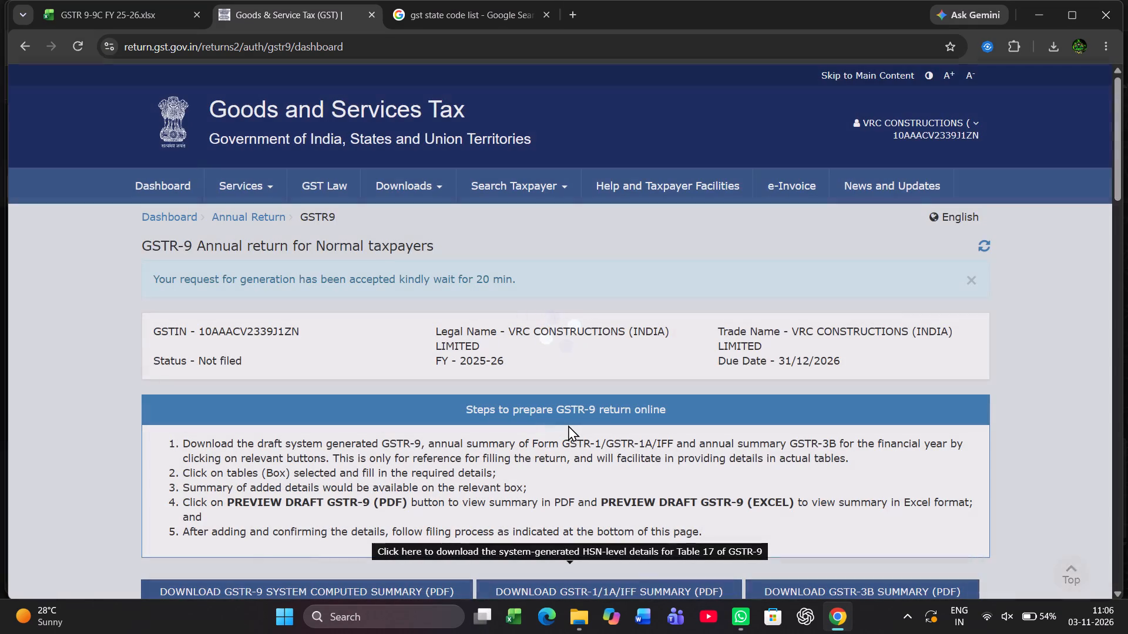
Download Bihar's 2025-26 GSTR-9 system computed summary PDF again, close the PDF viewer, and check the recent downloads.
scroll(568, 425, "down", 3)
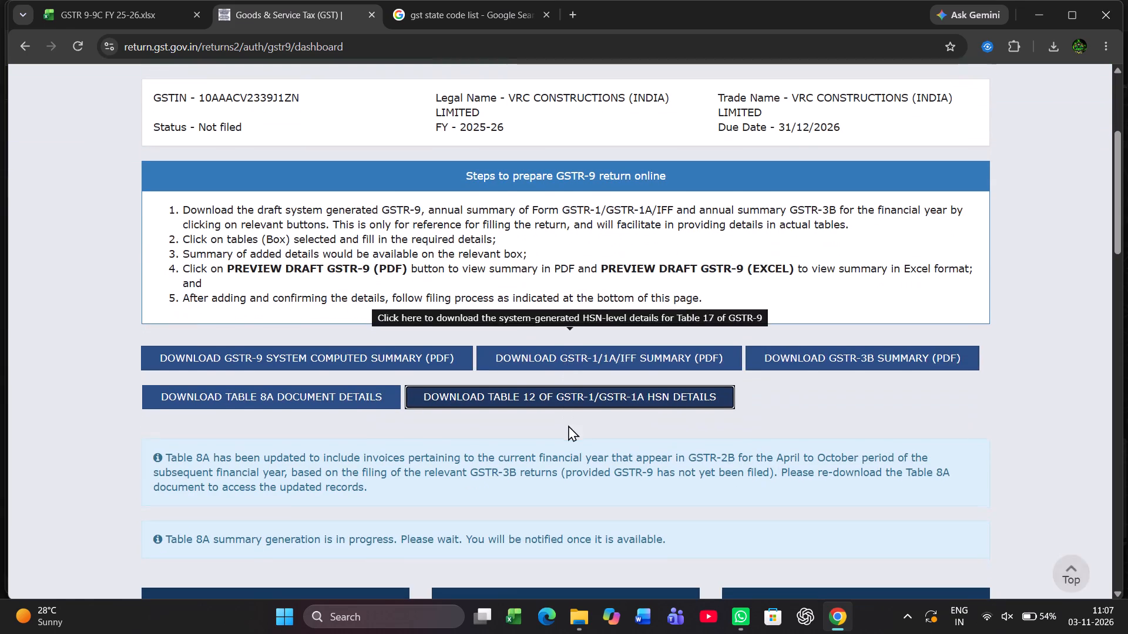
left_click(325, 361)
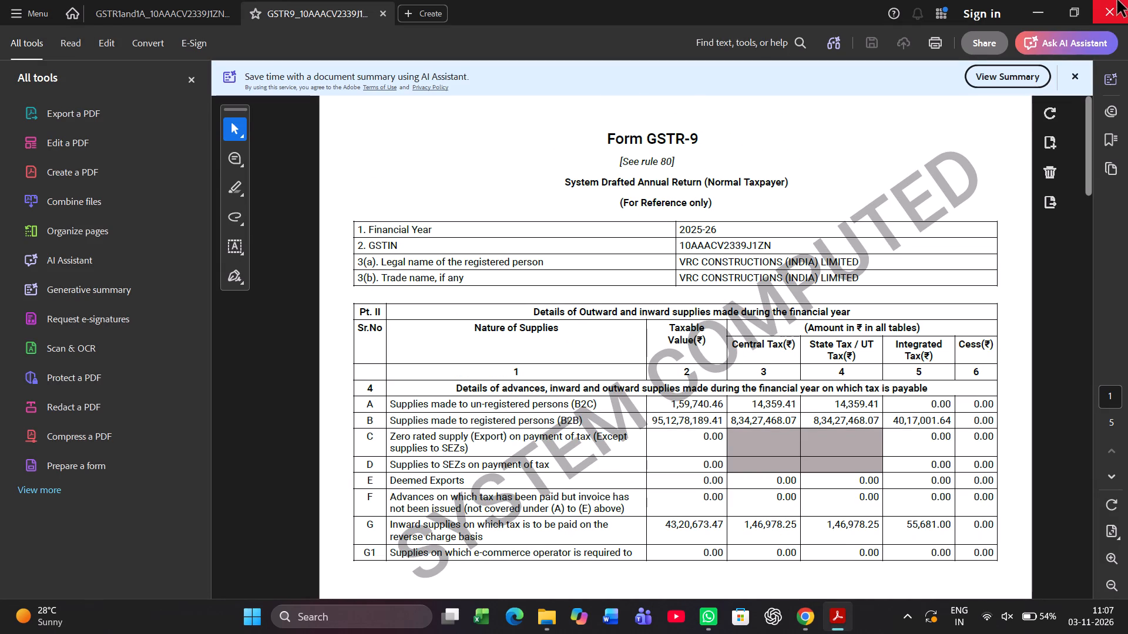
left_click(1114, 9)
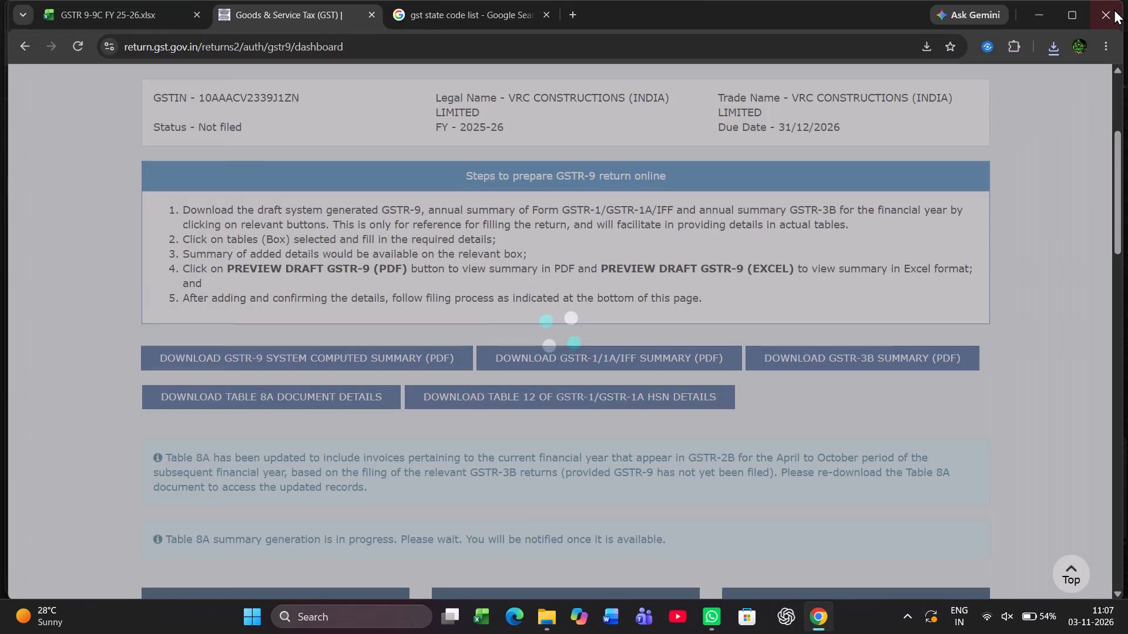
left_click(1049, 49)
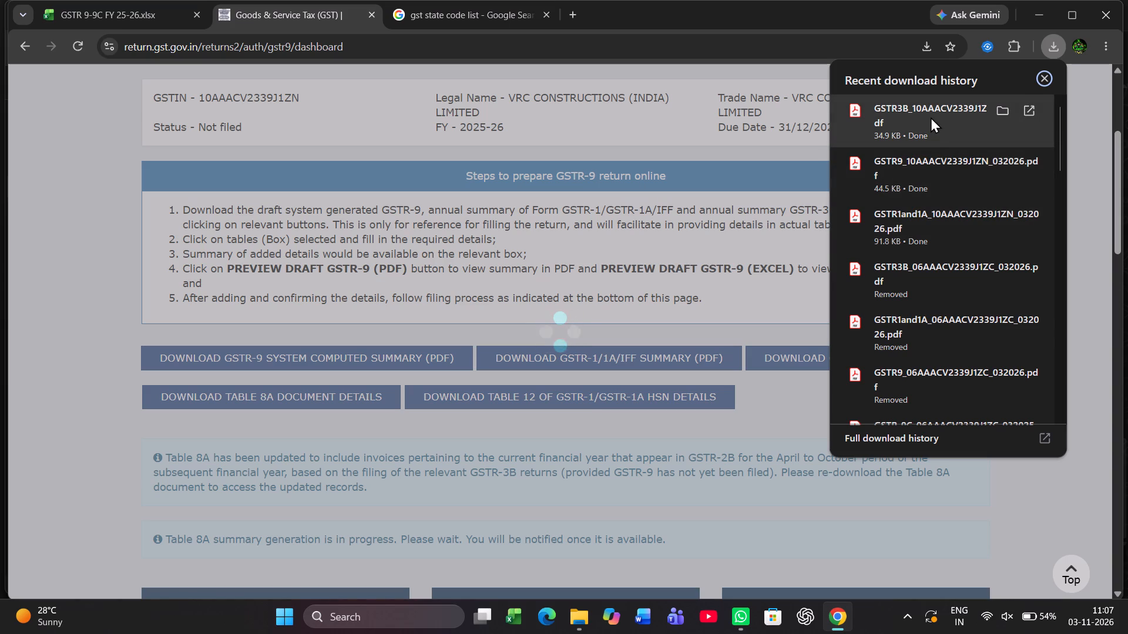
left_click(692, 286)
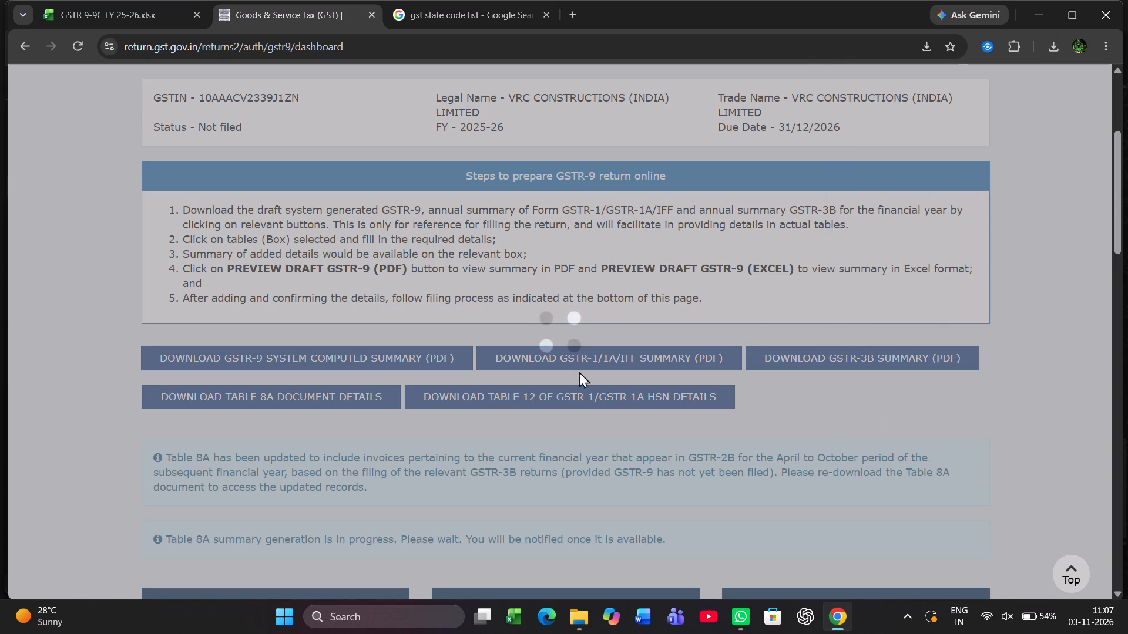
Move the Bihar GSTR1and1A, GSTR9 and GSTR3B PDFs ending in 032026 from Downloads into the Bihar folder.
key("alt+Tab")
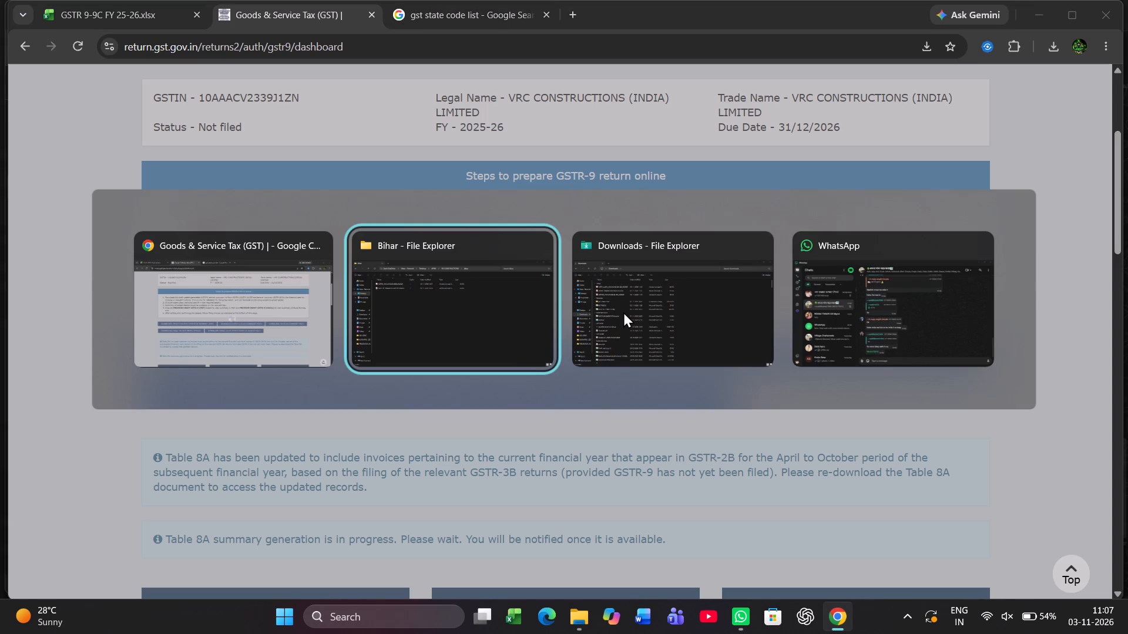
key("alt+Tab")
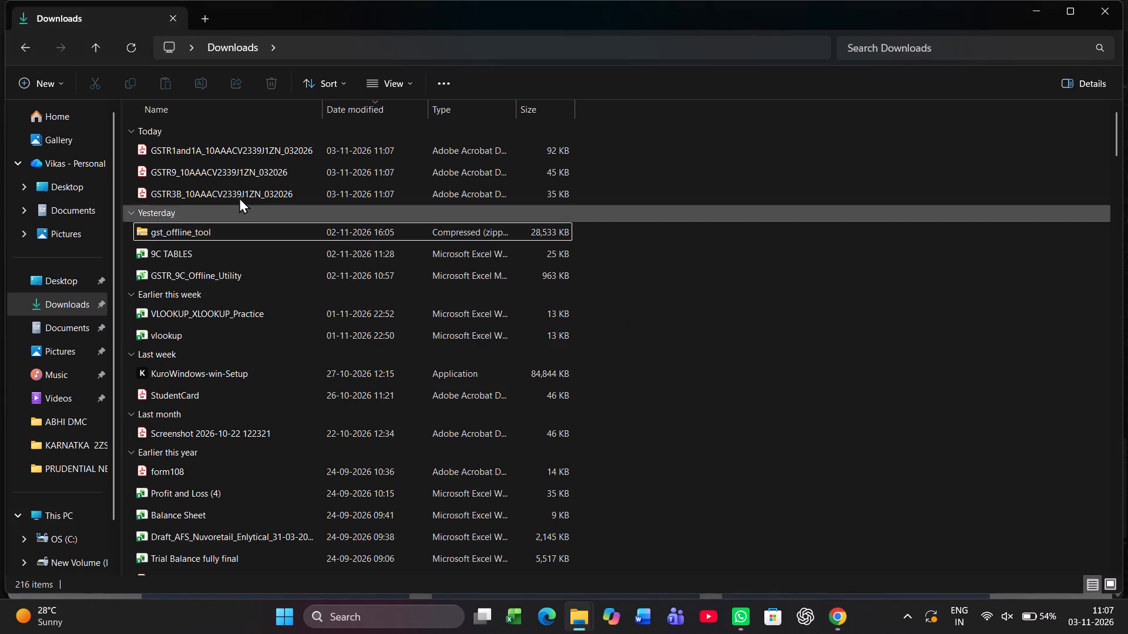
left_click(254, 151)
key("shift+Down")
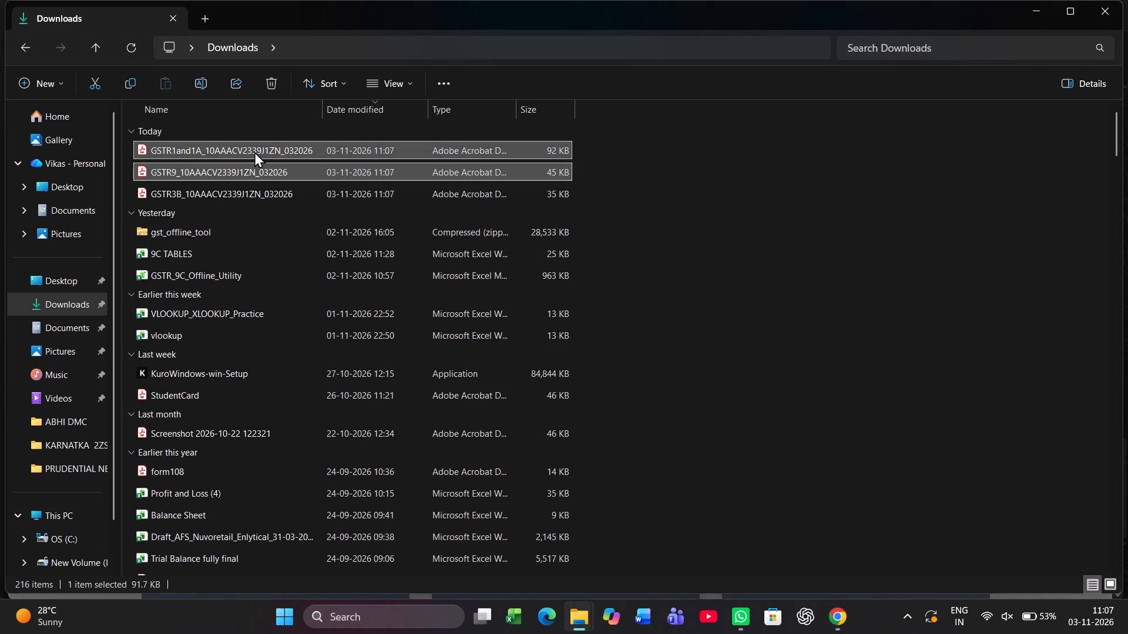
key("shift+Down")
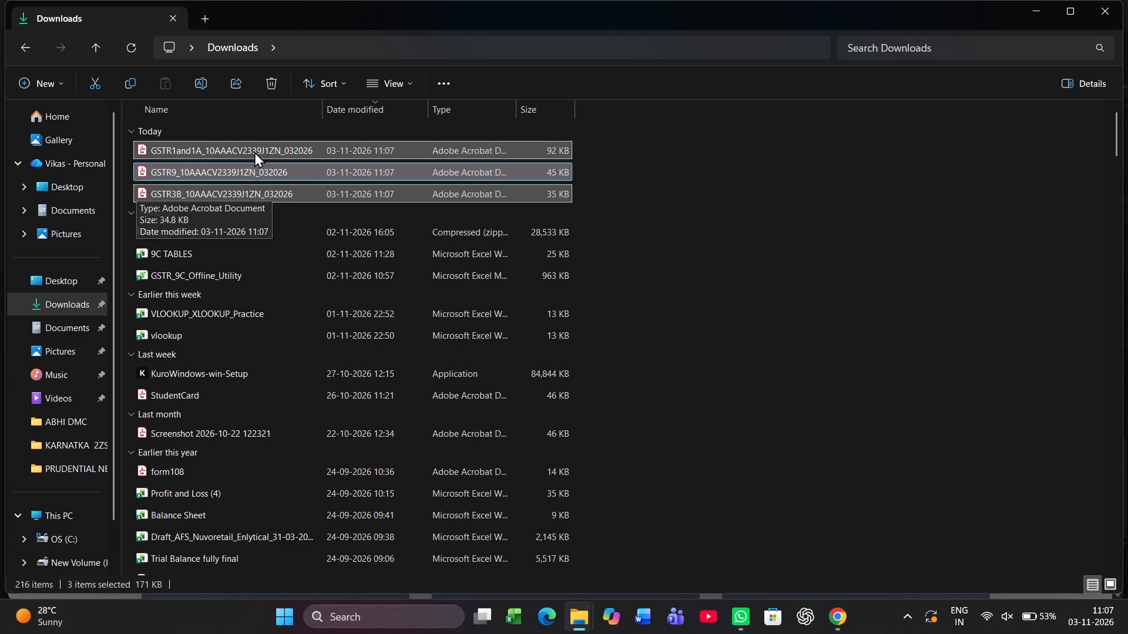
key("ctrl+x")
key("alt+Tab")
key("alt+Tab")
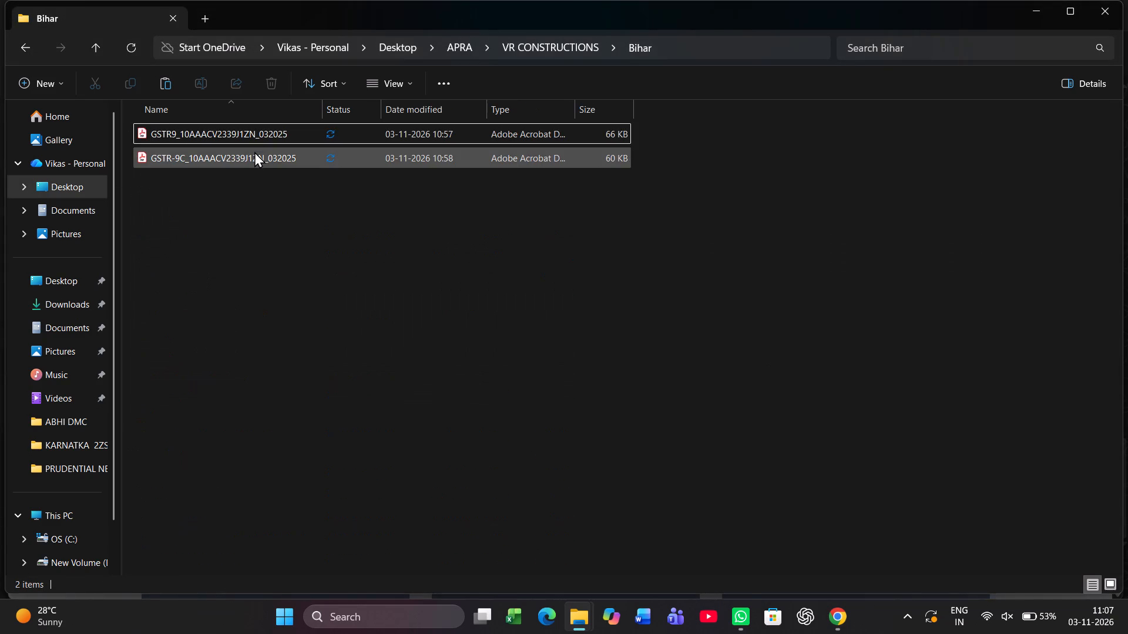
key("Down")
key("ctrl+v")
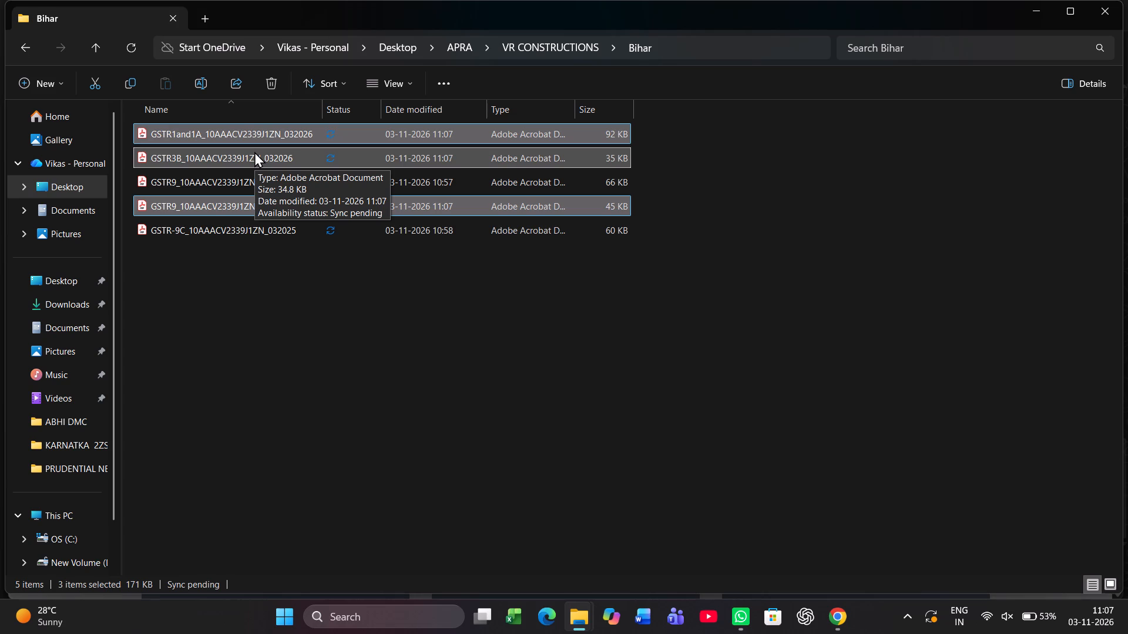
Rename the GSTR1and1A PDF in the Bihar folder, replacing its 032026 ending with 25-26.
key("Down")
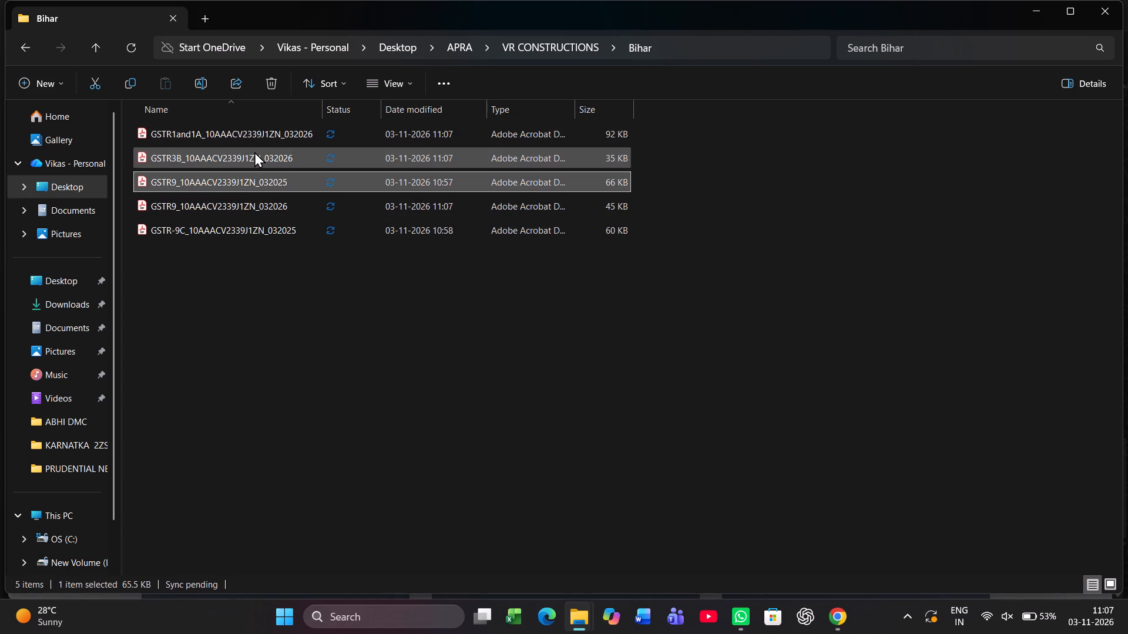
key("Up")
key("Up")
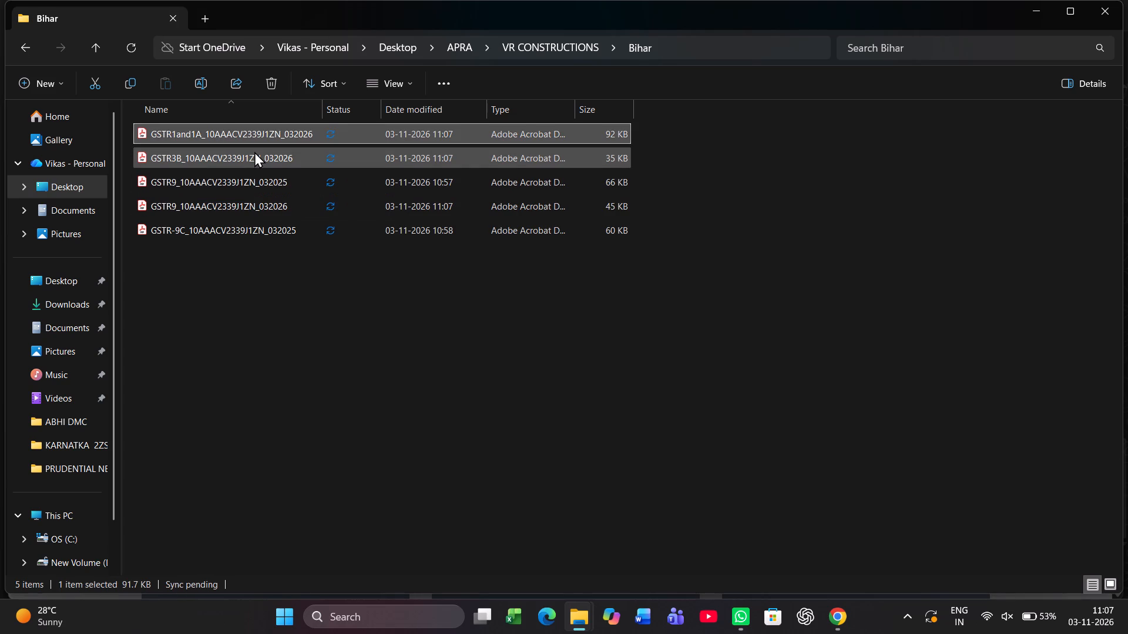
key("F2")
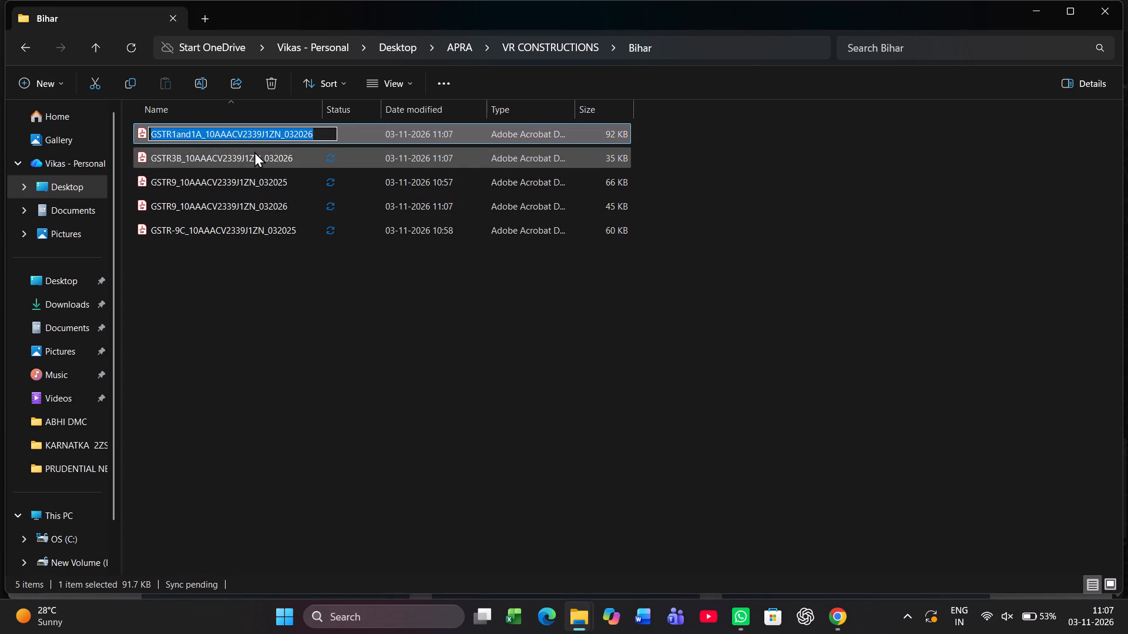
key("Right")
key("shift+Left")
key("shift+Left")
key("shift+Left")
key("shift+Left")
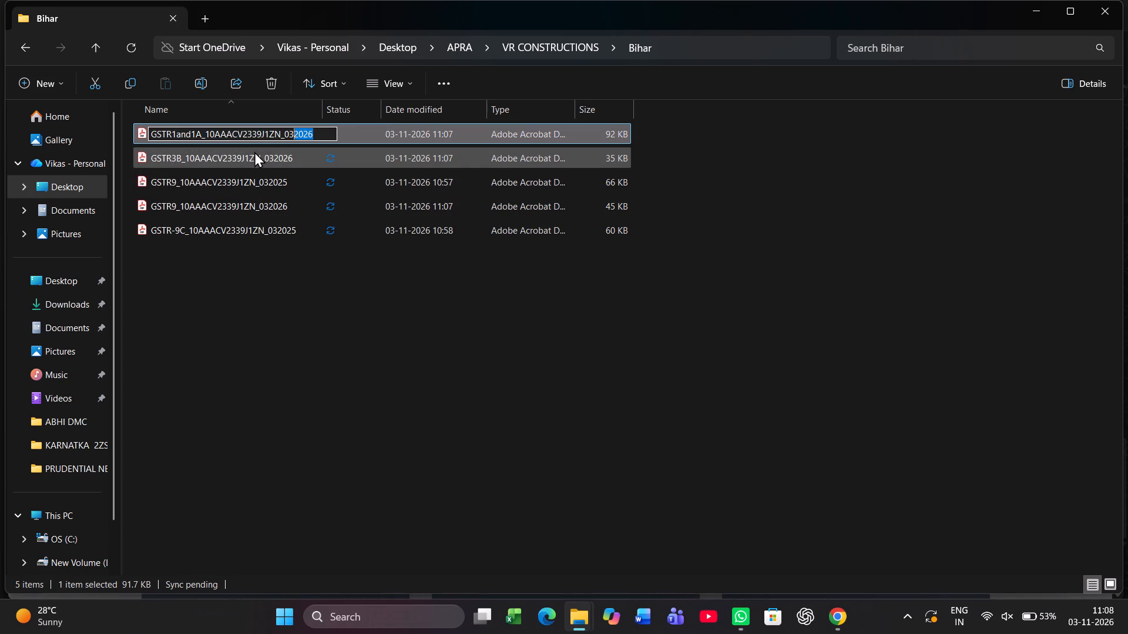
key("shift+Left")
key("shift+Left")
type("25-26")
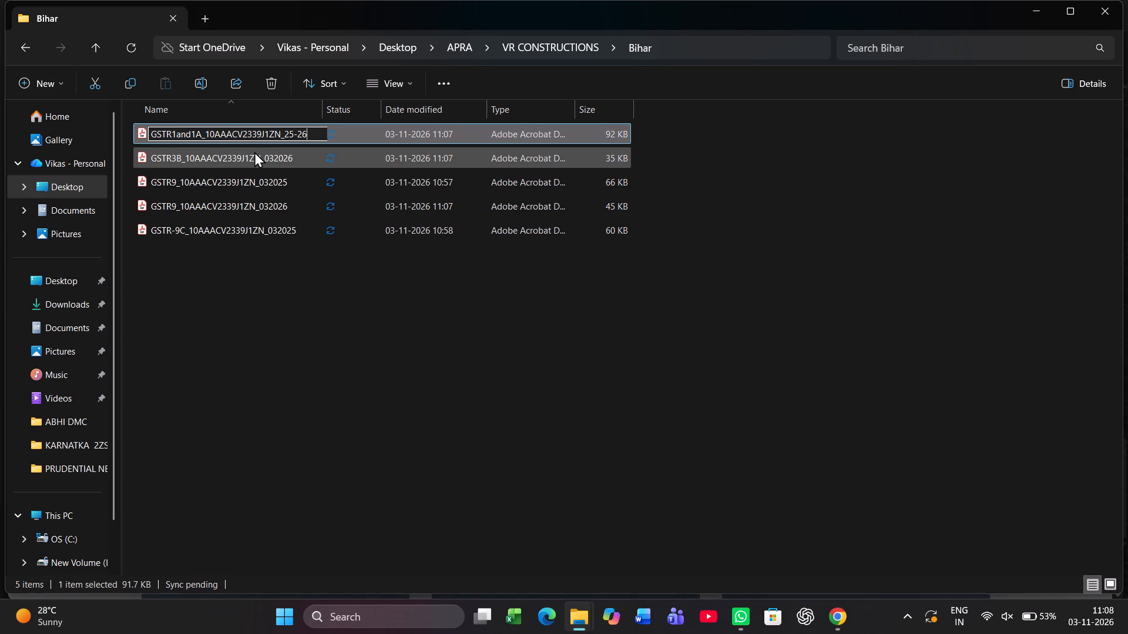
key("Return")
Rename the GSTR3B PDF in the Bihar folder, replacing its 032026 ending with 25-26.
key("Down")
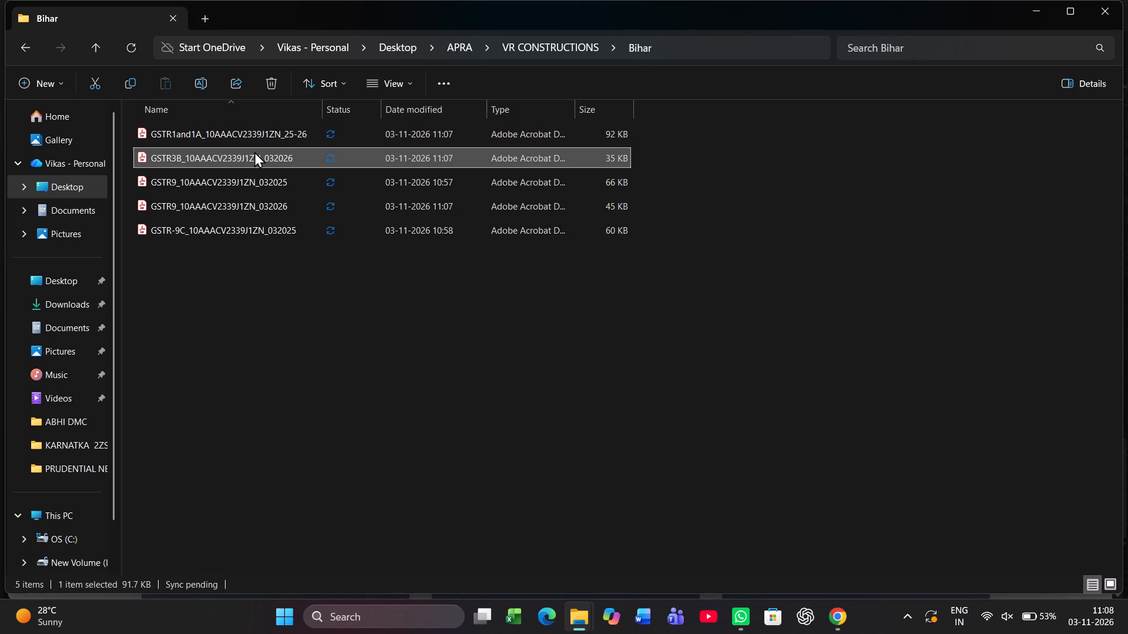
key("F2")
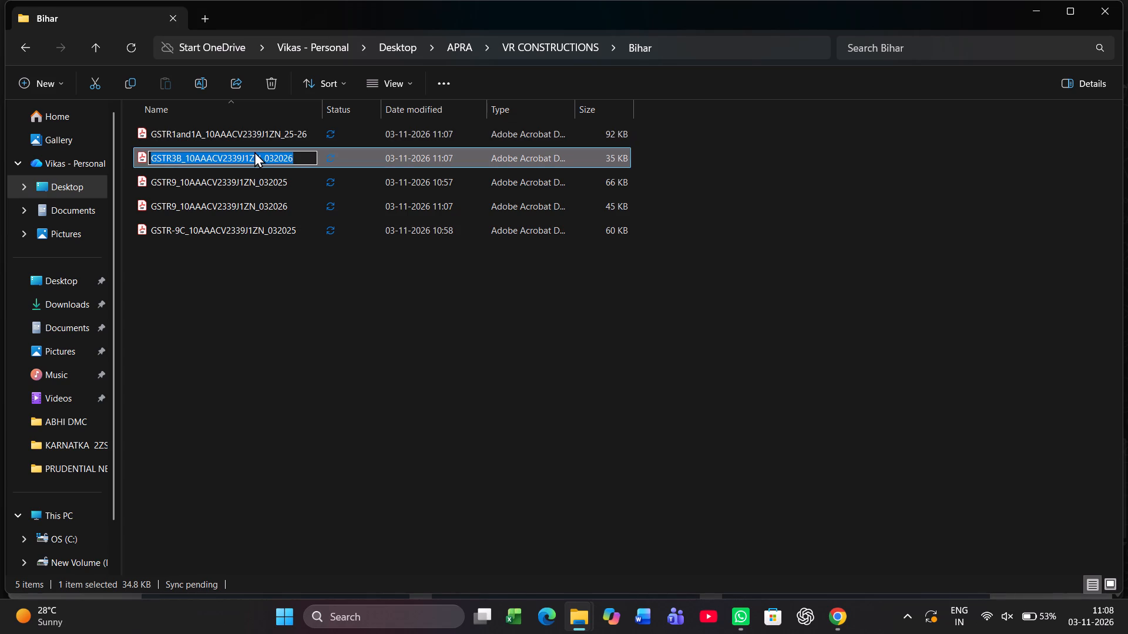
key("Left")
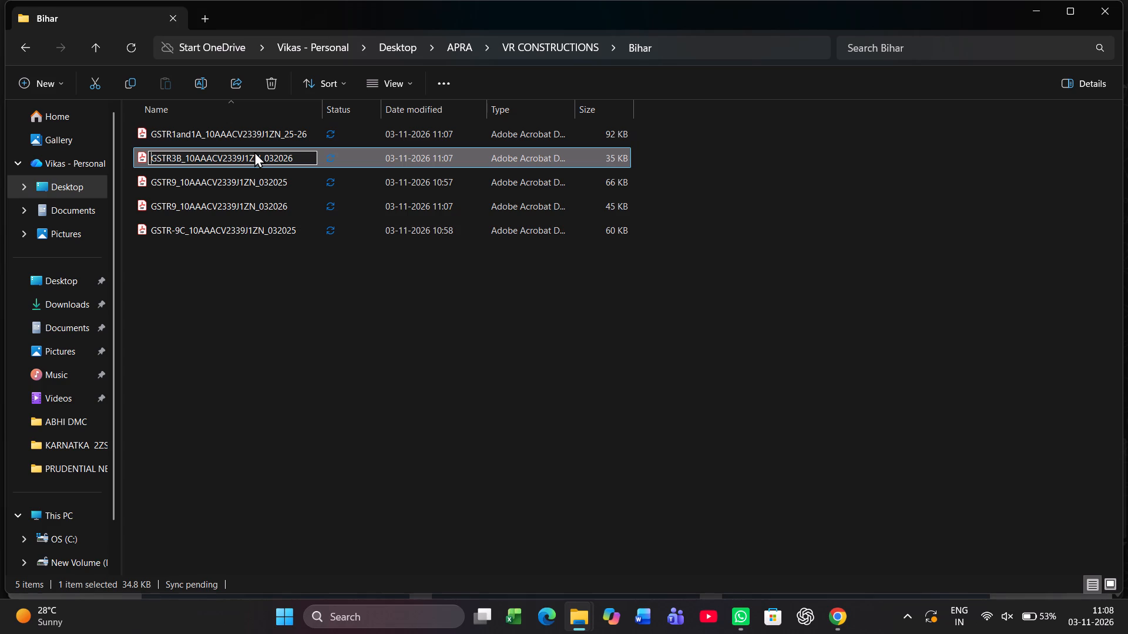
key("Right")
key("Right")
key("Right")
key("Right")
key("Right")
key("Right")
key("Right")
key("Right")
key("Right")
key("Right")
key("Right")
key("Right")
key("Right")
key("Right")
key("Right")
key("Right")
key("Right")
key("Right")
key("Right")
key("Right")
key("Right")
key("Right")
key("Right")
key("shift+Right")
key("shift+Right")
key("shift+Right")
key("shift+Right")
key("shift+Right")
key("shift+Right")
key("shift+Left")
key("shift+Left")
type("25-")
key("Return")
Rename the Bihar GSTR9 PDF ending in 032025, replacing that ending with 24-25.
key("Down")
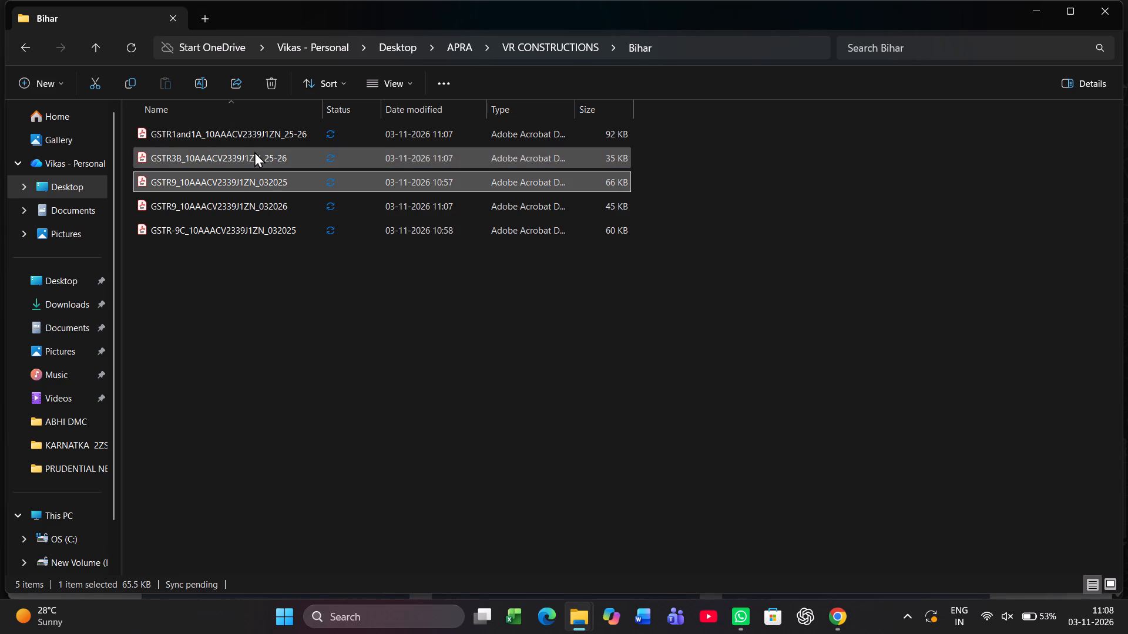
key("F2")
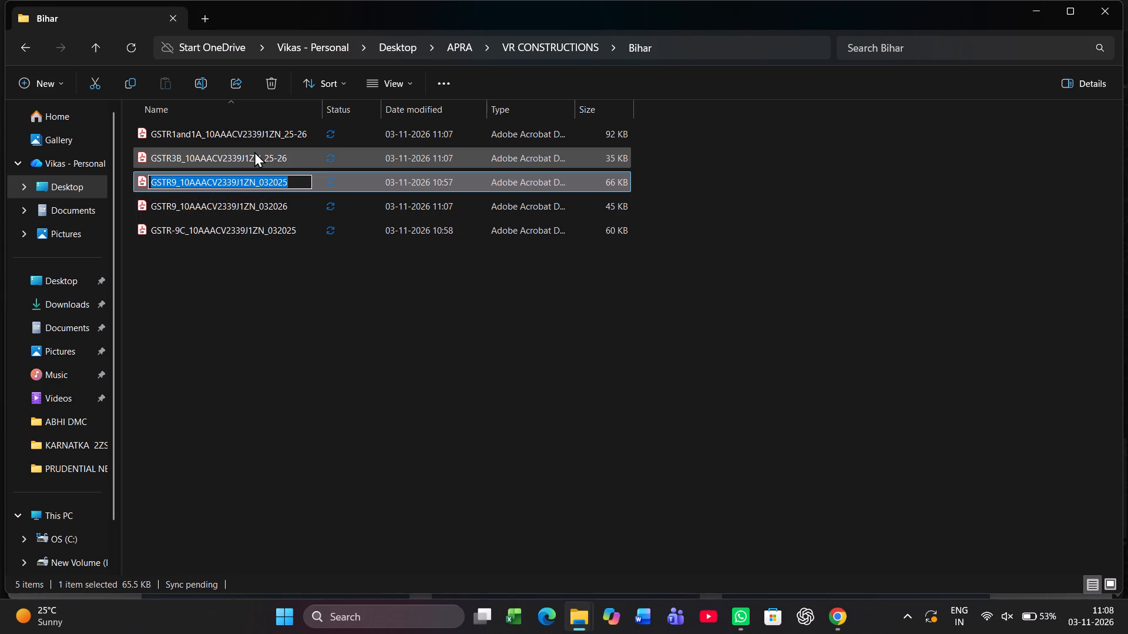
key("Right")
key("Left")
key("Left")
key("shift+Left")
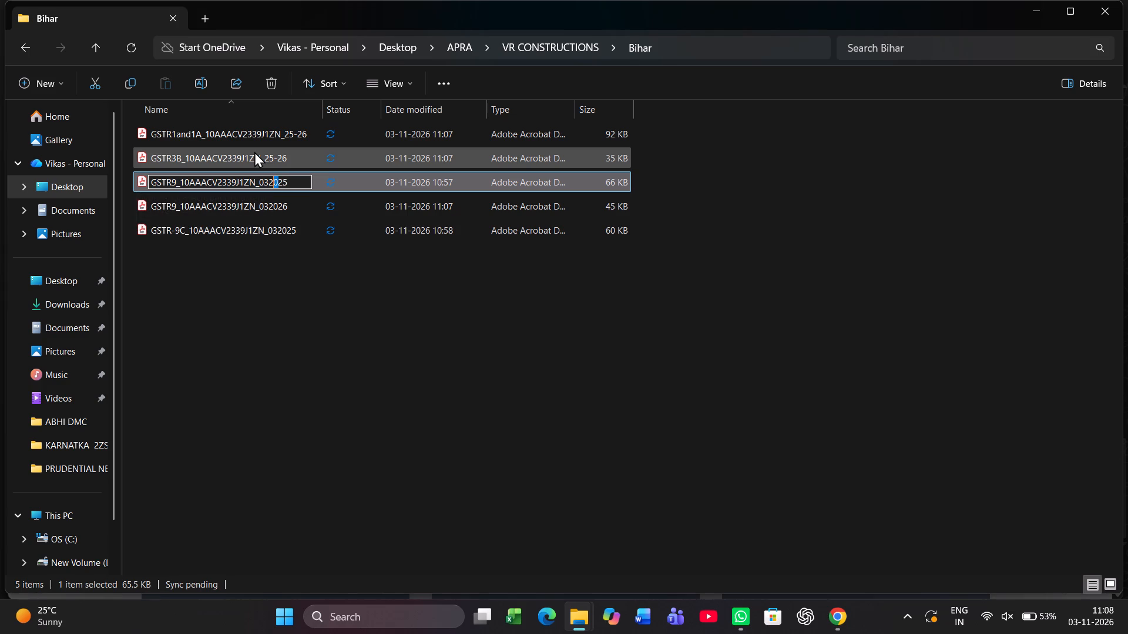
key("shift+Left")
key("shift+Left")
key("shift+Left")
type("24-")
key("Return")
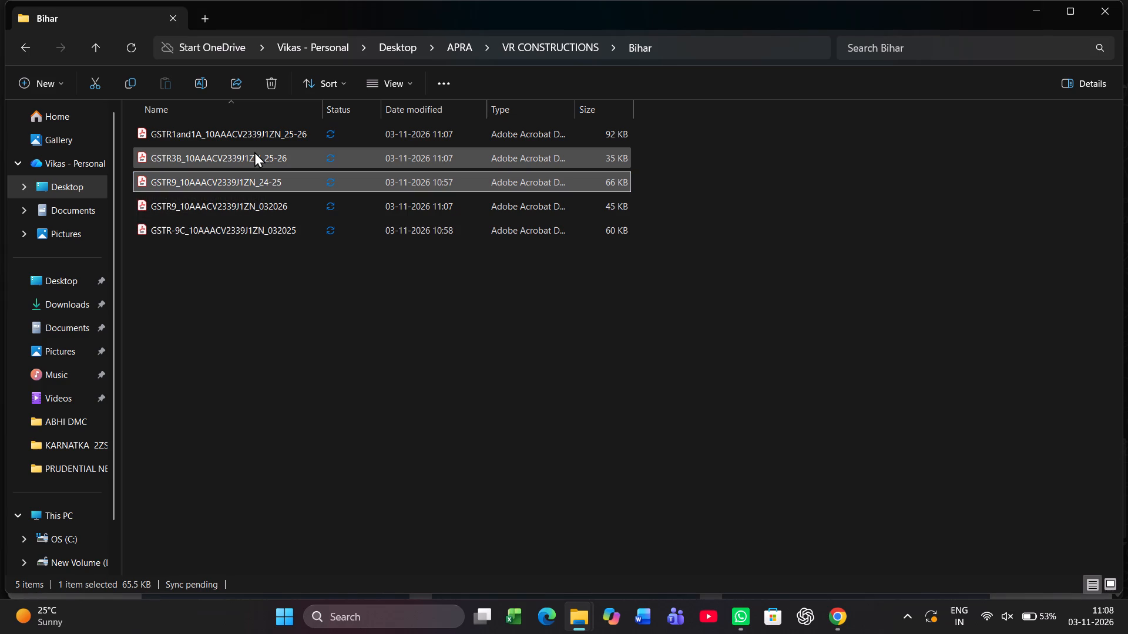
Rename the Bihar GSTR9 PDF ending in 032026, replacing that ending with 25-26.
key("Down")
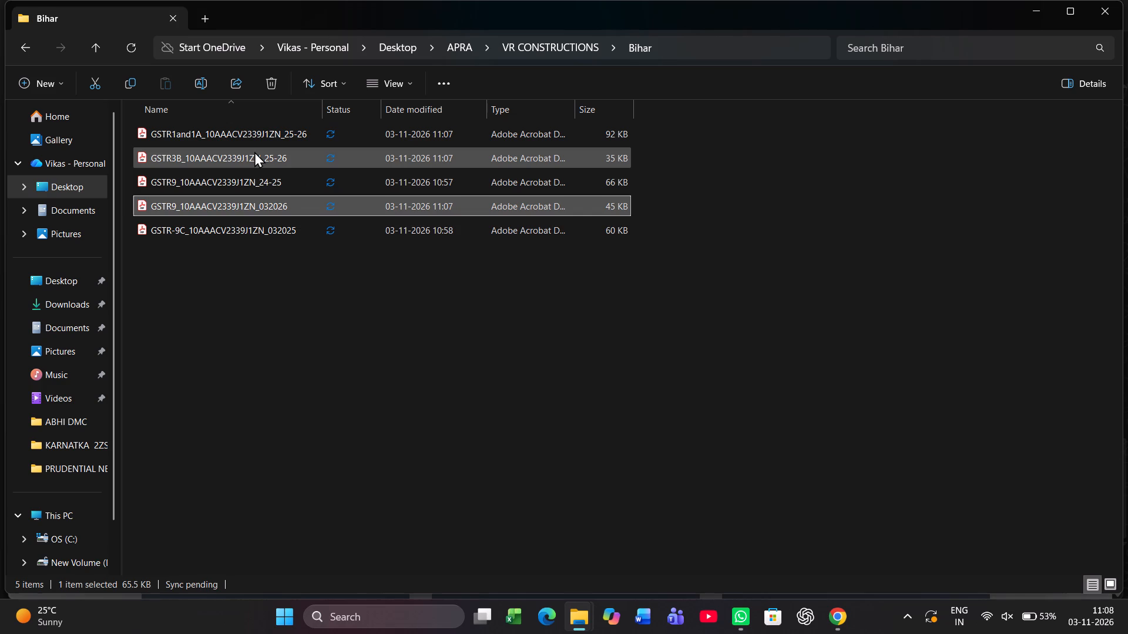
key("F2")
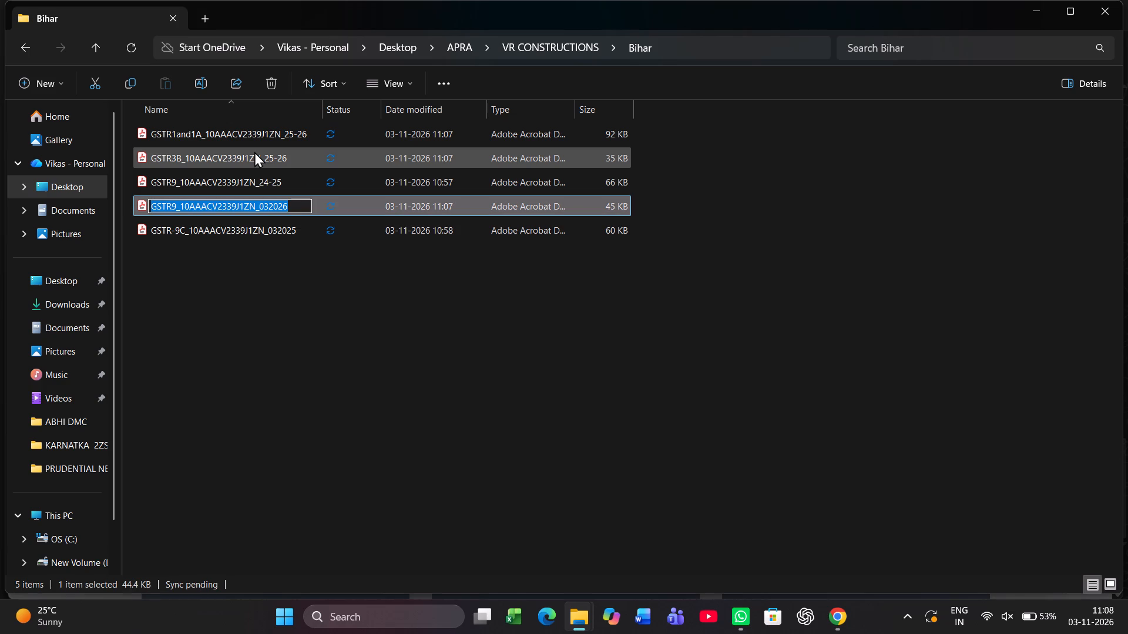
key("Right")
key("Left")
key("Left")
key("shift+Left")
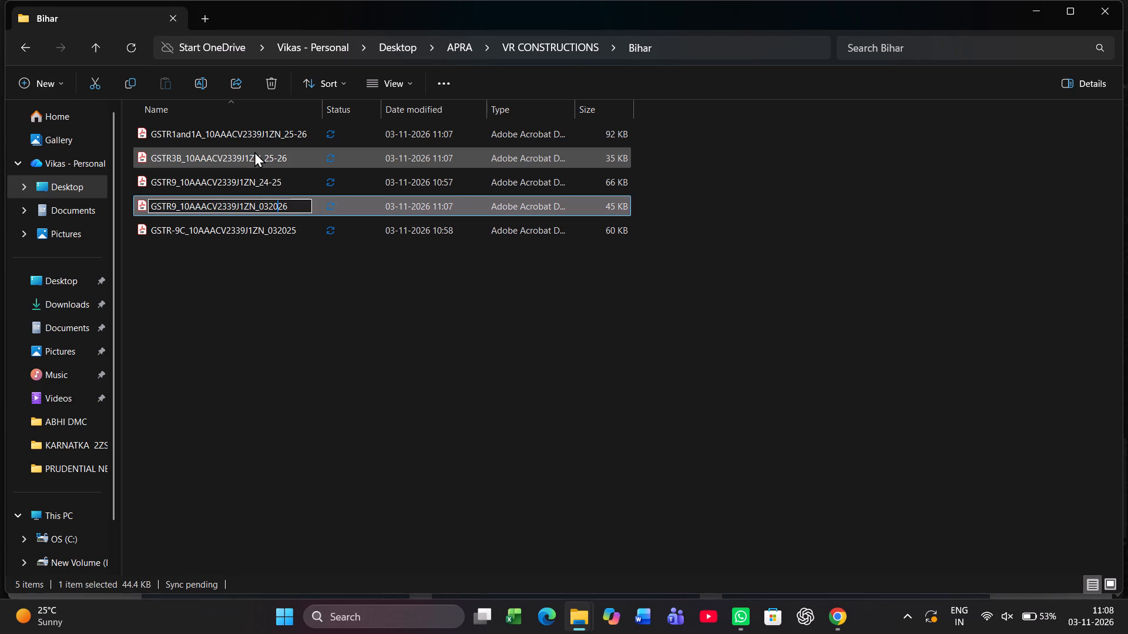
key("shift+Left")
key("shift+Left")
key("shift+Left")
type("25-")
key("Return")
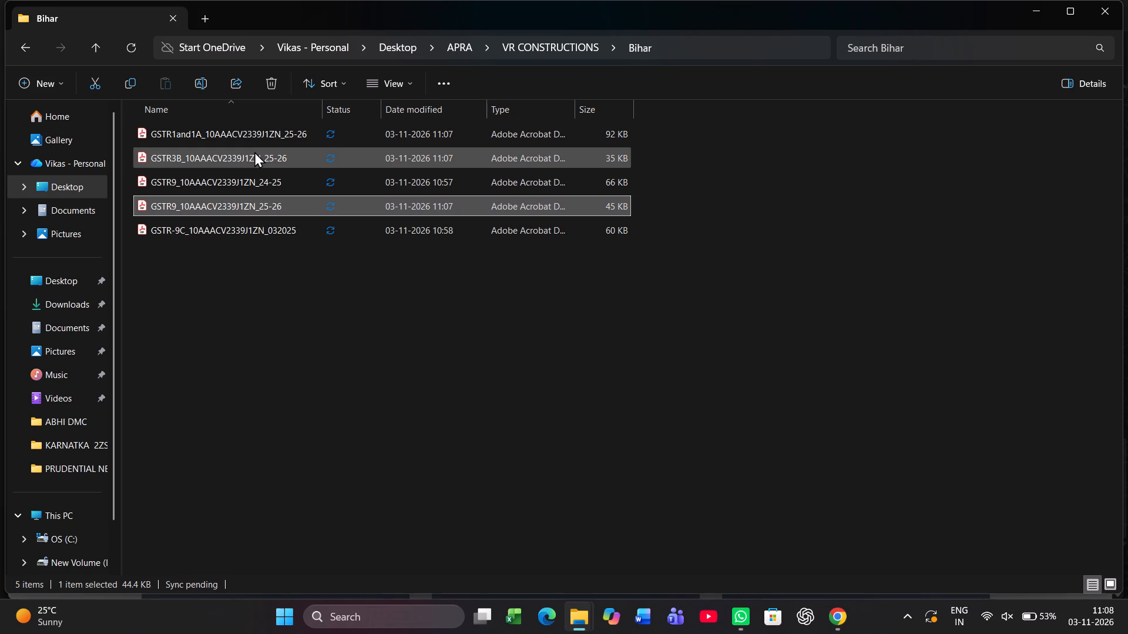
Rename the Bihar GSTR-9C PDF, replacing its 032025 ending with 24-25, and go back to the VR CONSTRUCTIONS folder.
key("Down")
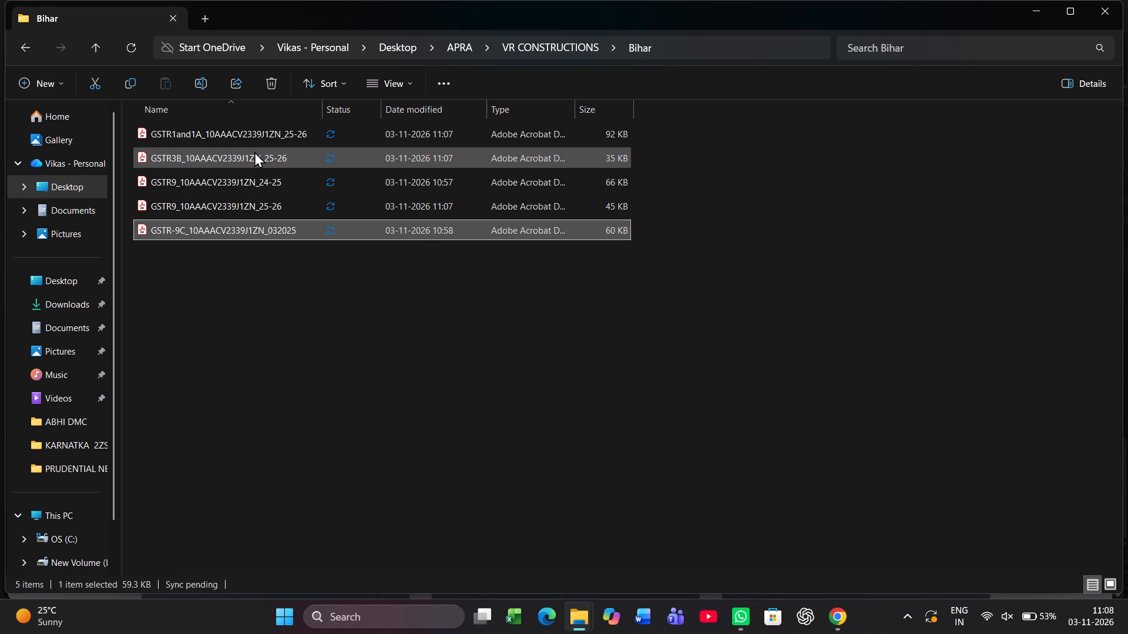
key("F2")
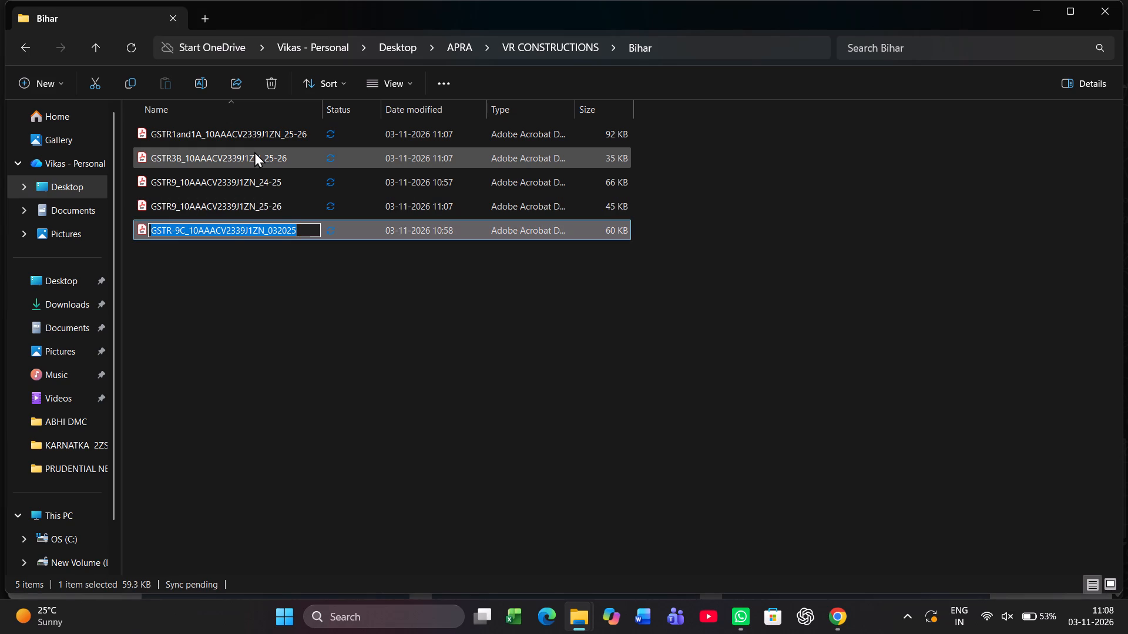
key("Right")
key("Left")
key("Left")
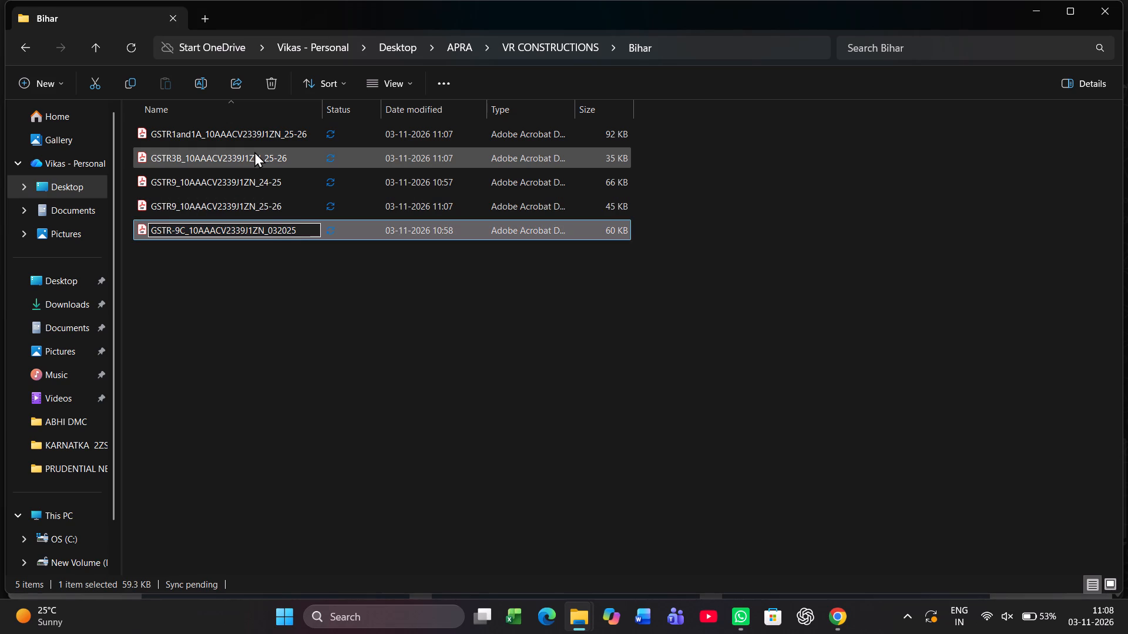
key("shift+Left")
key("shift+Left")
key("shift+Left")
key("shift+Left")
type("24-")
key("Return")
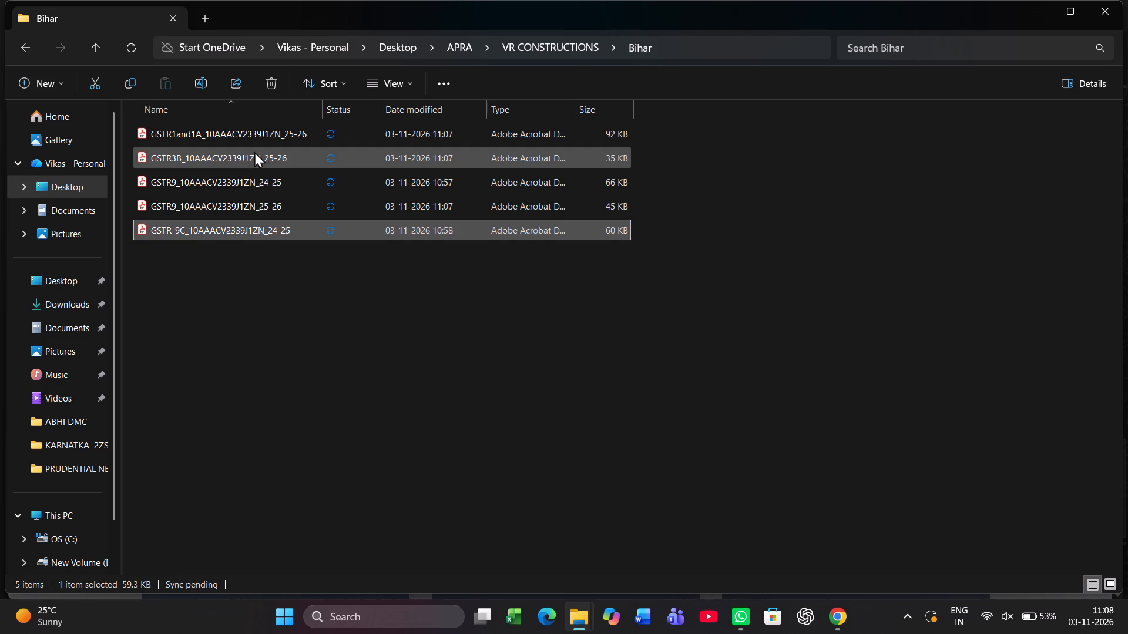
key("BackSpace")
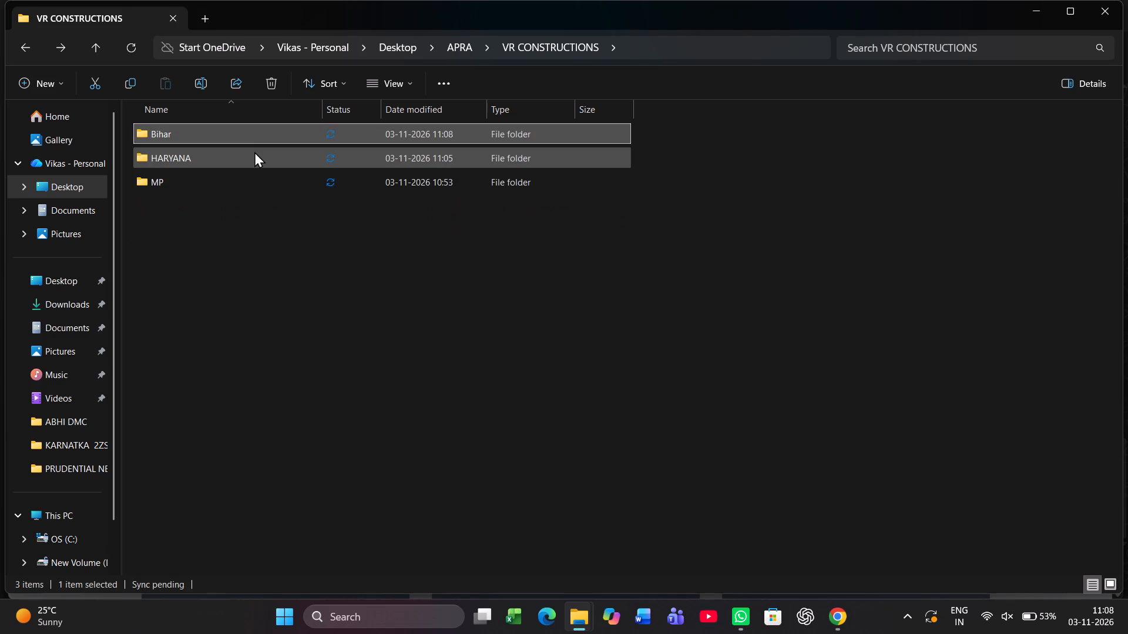
left_click(231, 307)
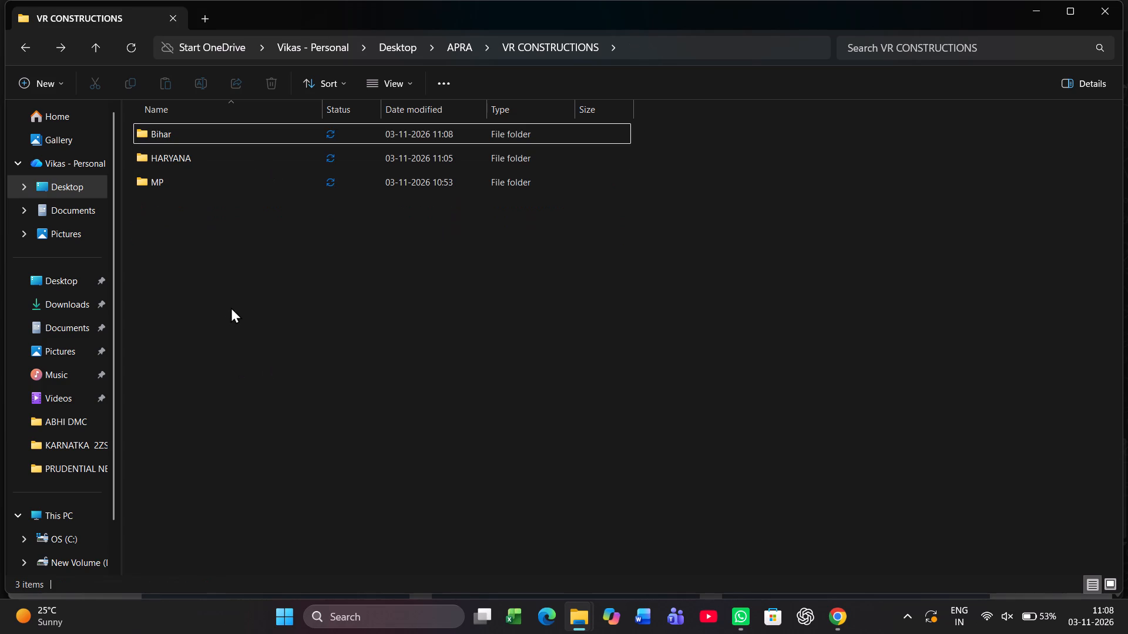
Switch to the GST portal in Chrome and check the state of Bihar's 2025-26 GSTR-9 page and its download requests.
key("alt+Tab")
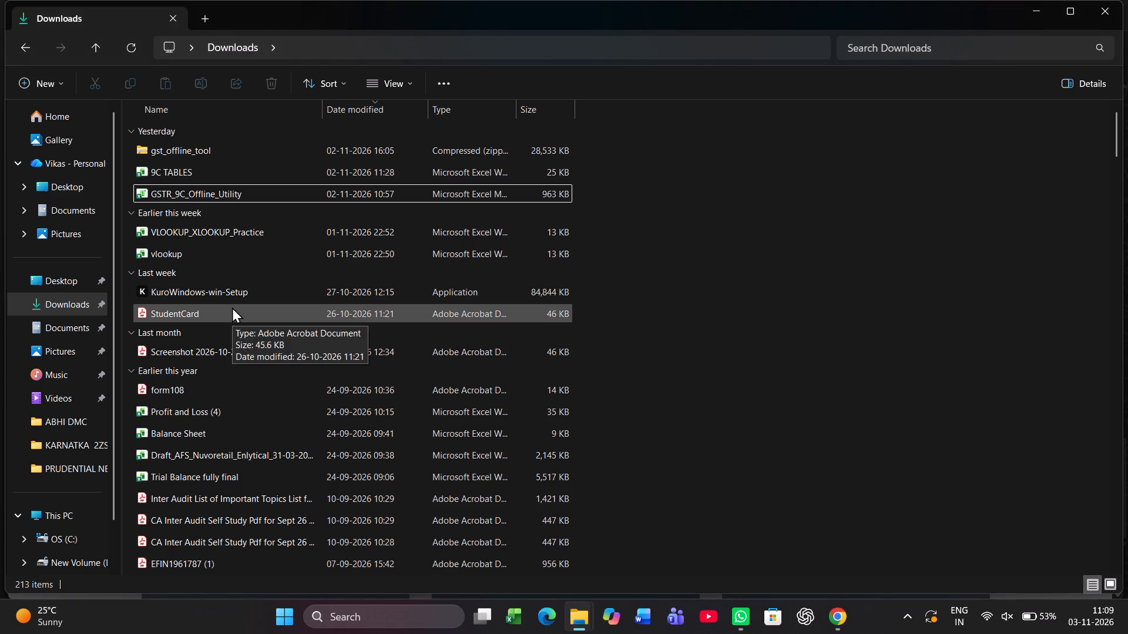
key("alt+Tab")
key("alt+Tab")
key("alt+Tab")
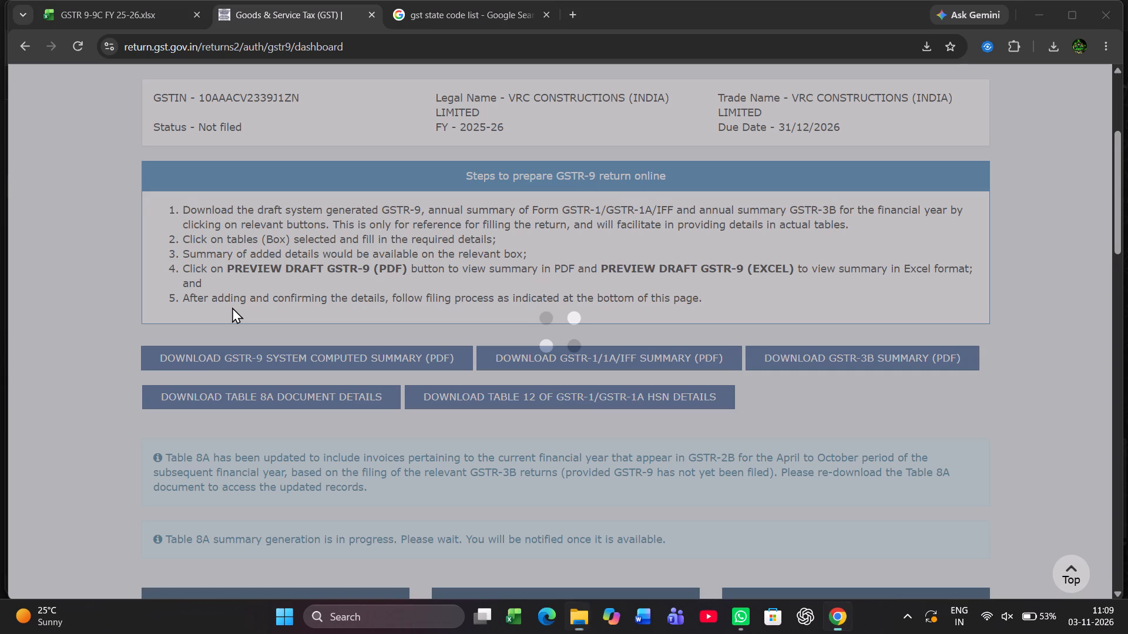
scroll(643, 382, "down", 4)
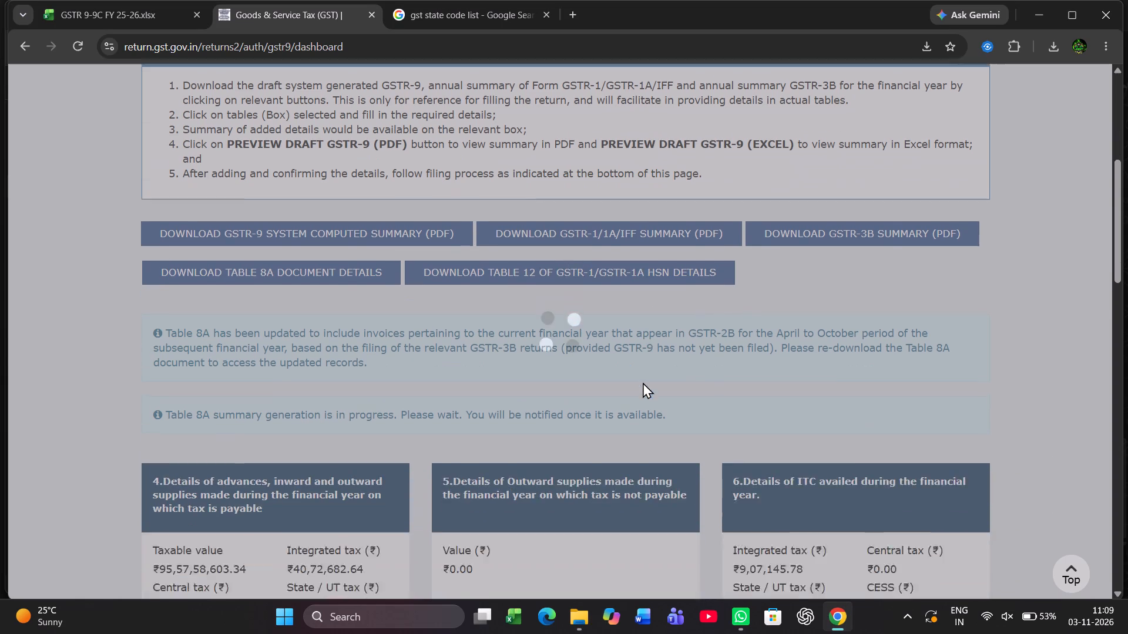
scroll(643, 382, "up", 11)
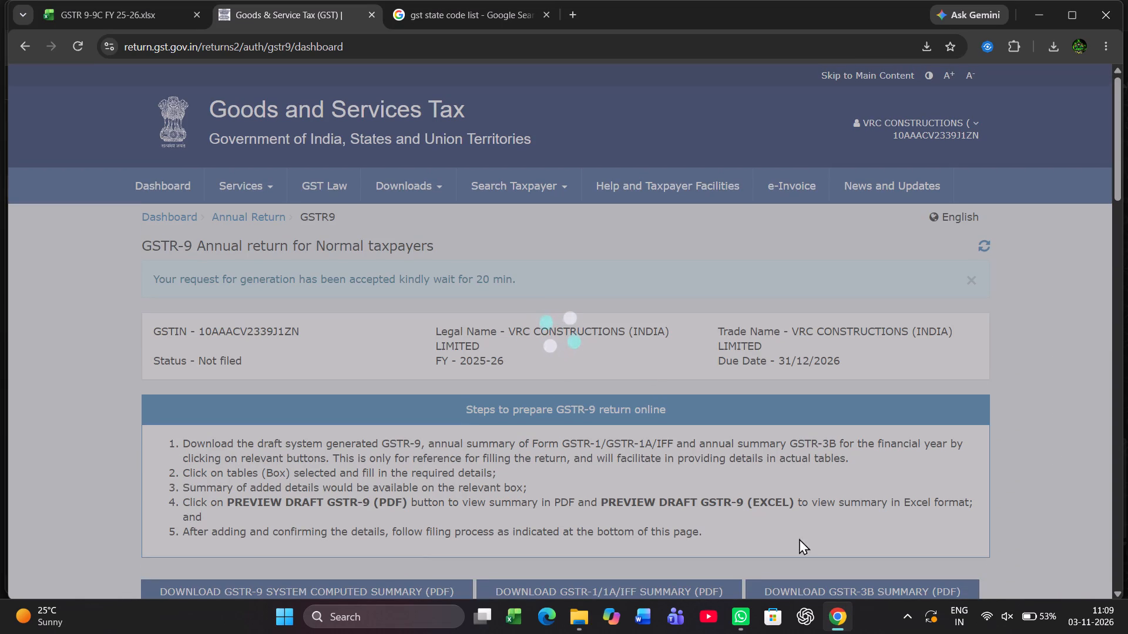
double_click(605, 389)
In the GSTR 9-9C FY 25-26 workbook, enter YES under GSTR 9-9C (24-25) for VRC Constructions S. No. 2 and 3.
left_click(137, 5)
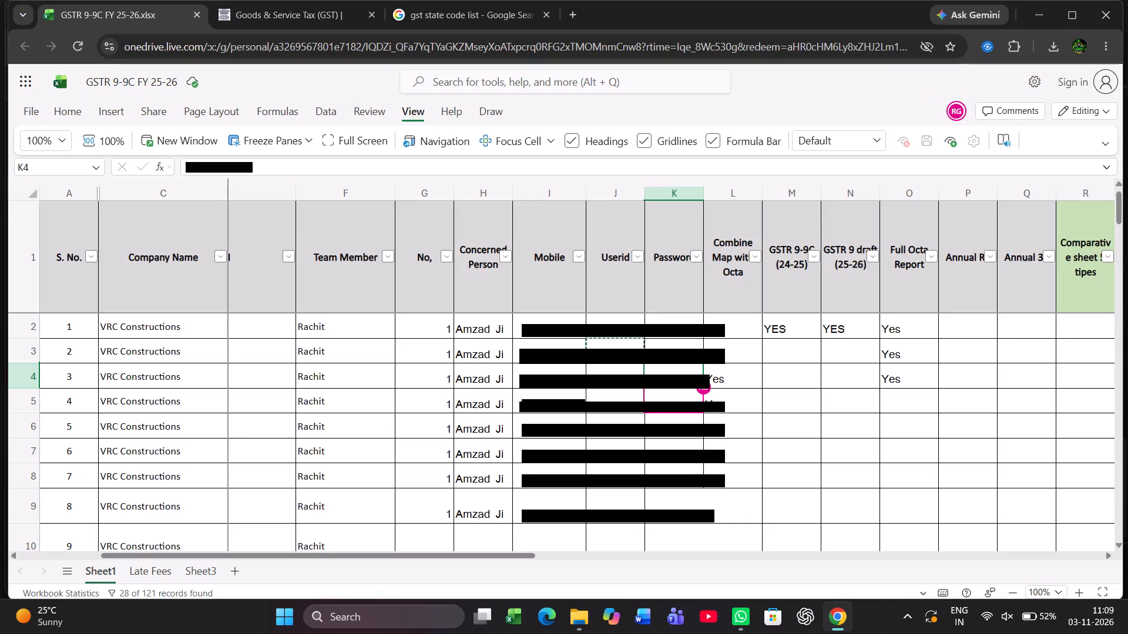
scroll(719, 403, "left", 1)
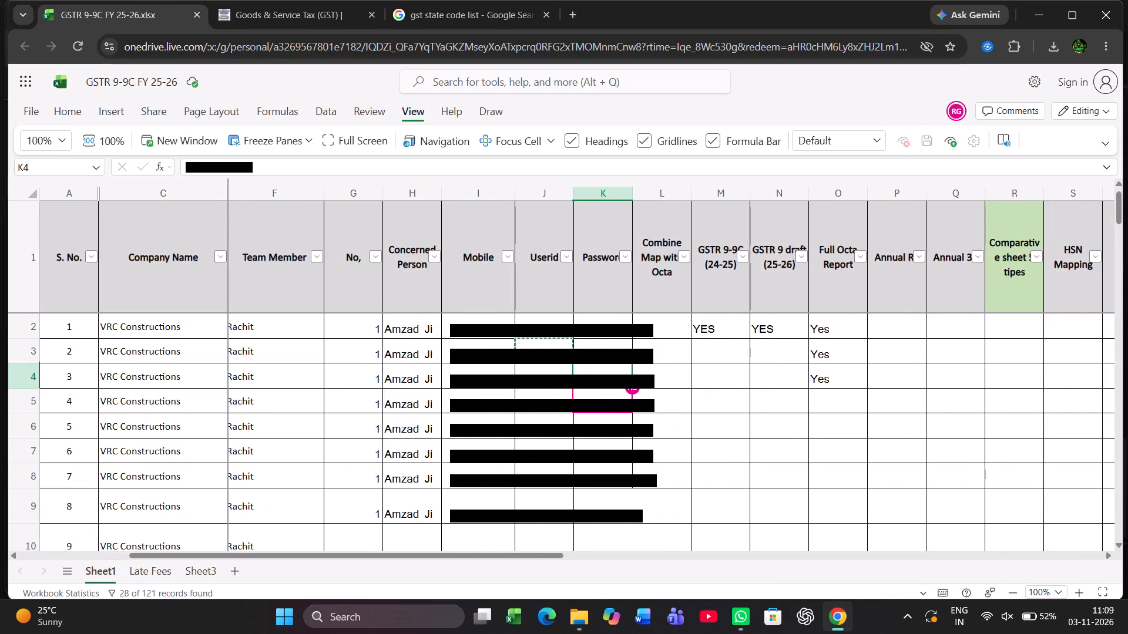
left_click(716, 352)
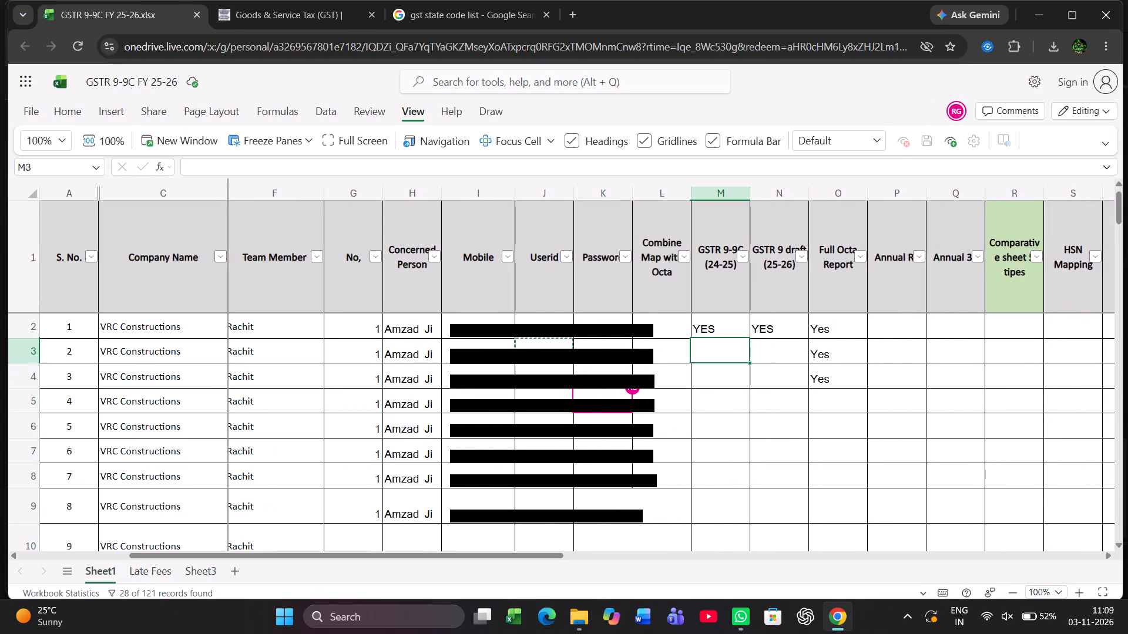
type("YES")
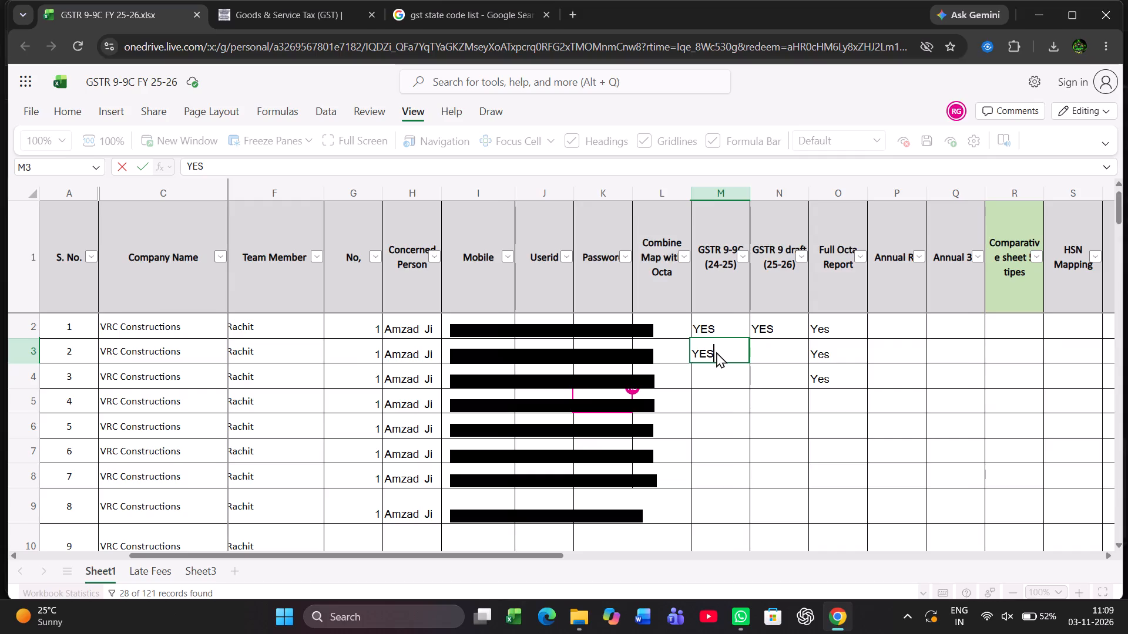
key("Down")
type("YES")
key("Right")
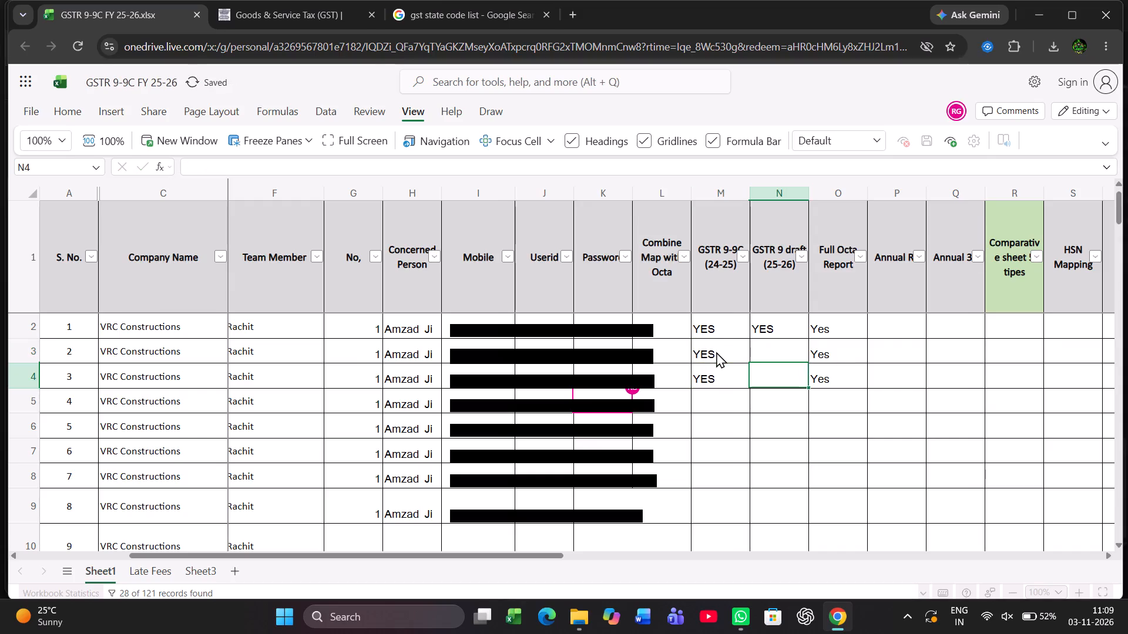
Enter YES under the Annual R and Annual 3 columns for VRC Constructions S. No. 1.
key("Up")
key("Right")
key("Right")
key("Up")
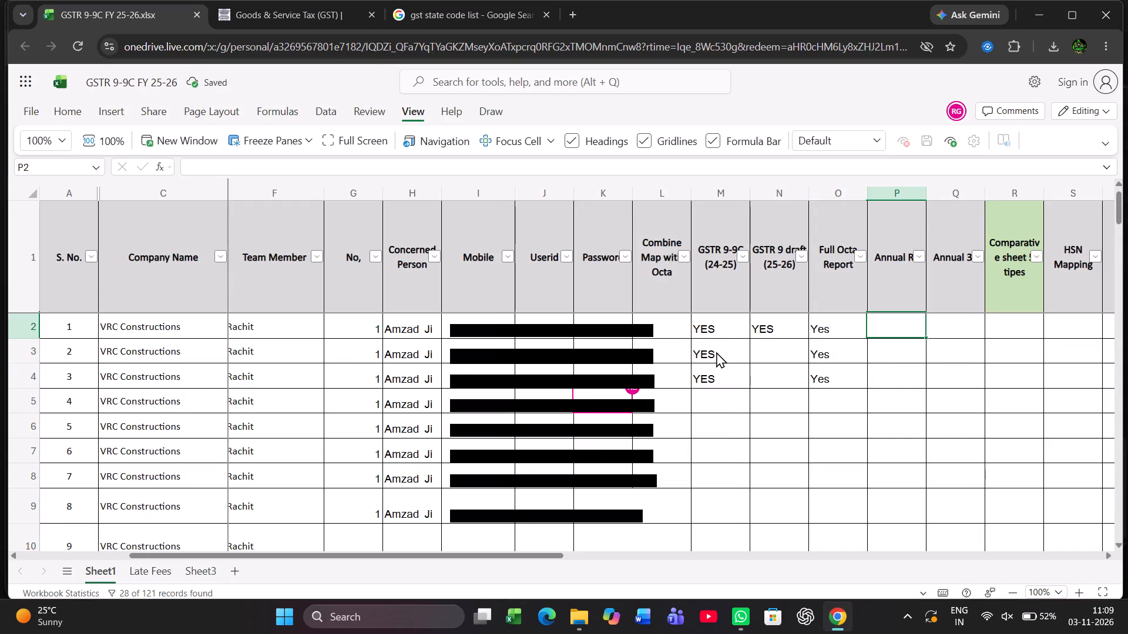
key("Up")
key("Down")
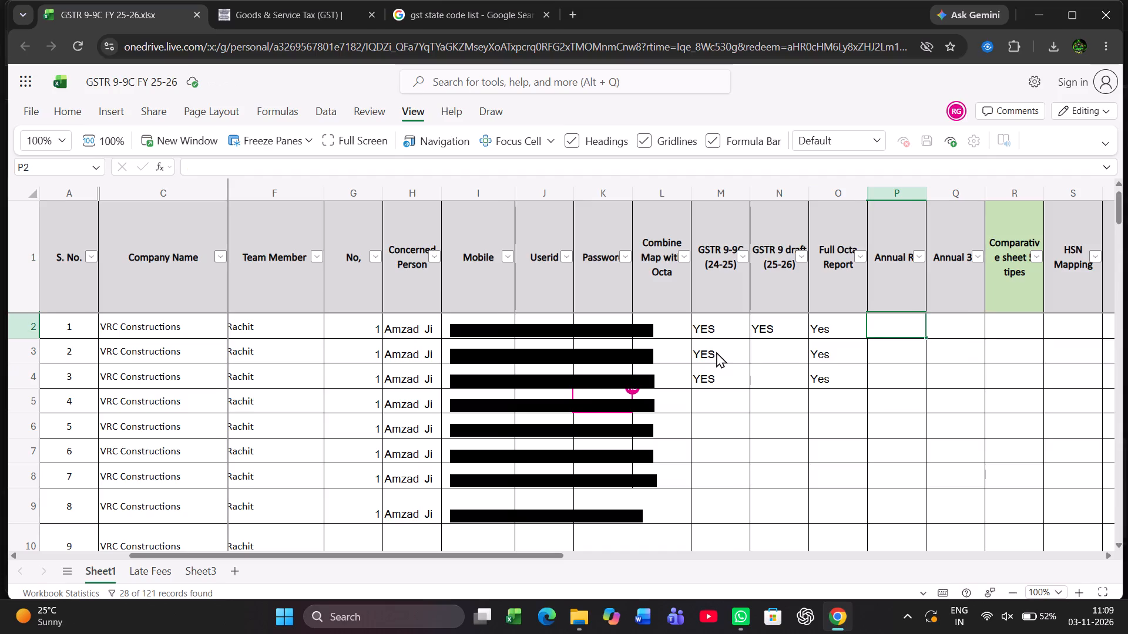
type("YES")
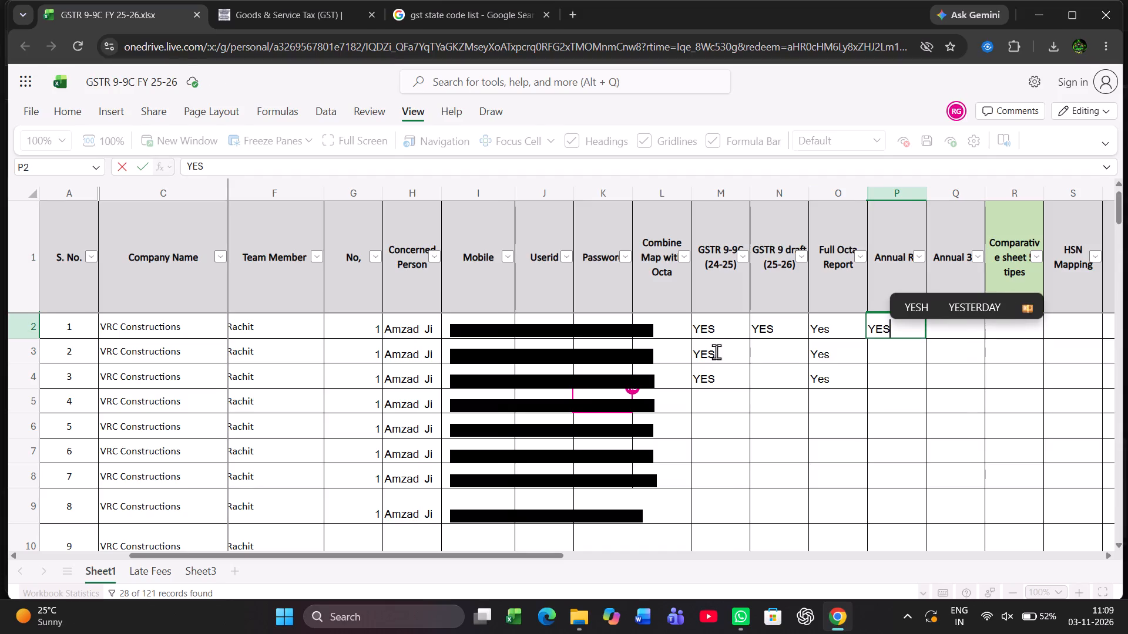
key("Right")
type("YES")
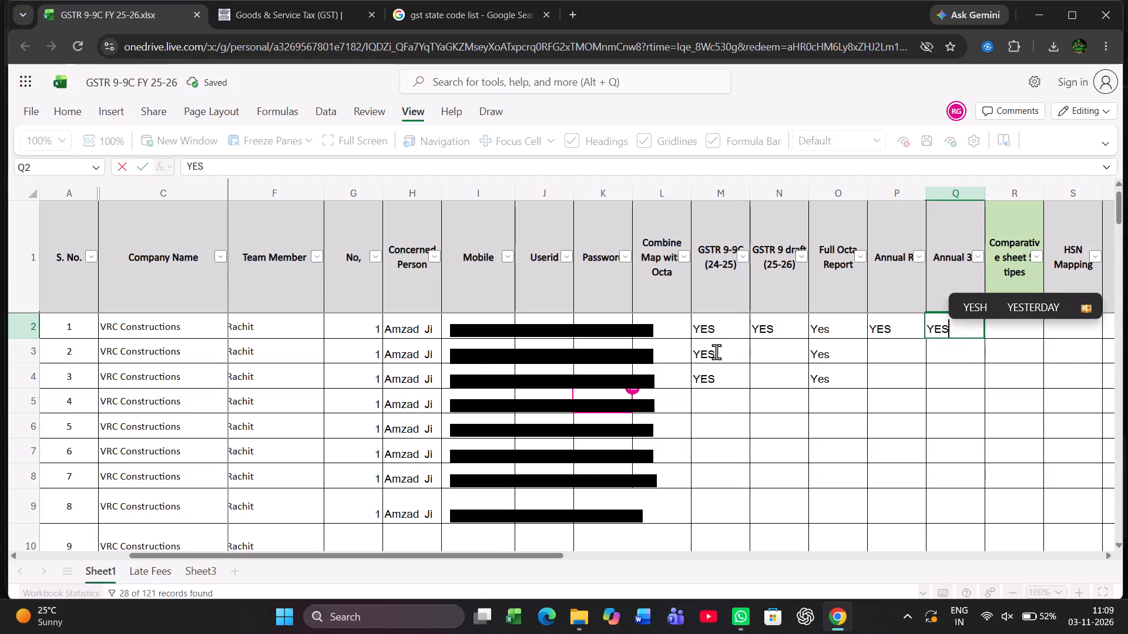
key("Right")
Enter YES under GSTR 9 draft (25-26) for VRC Constructions S. No. 2 and 3.
key("Right")
key("Down")
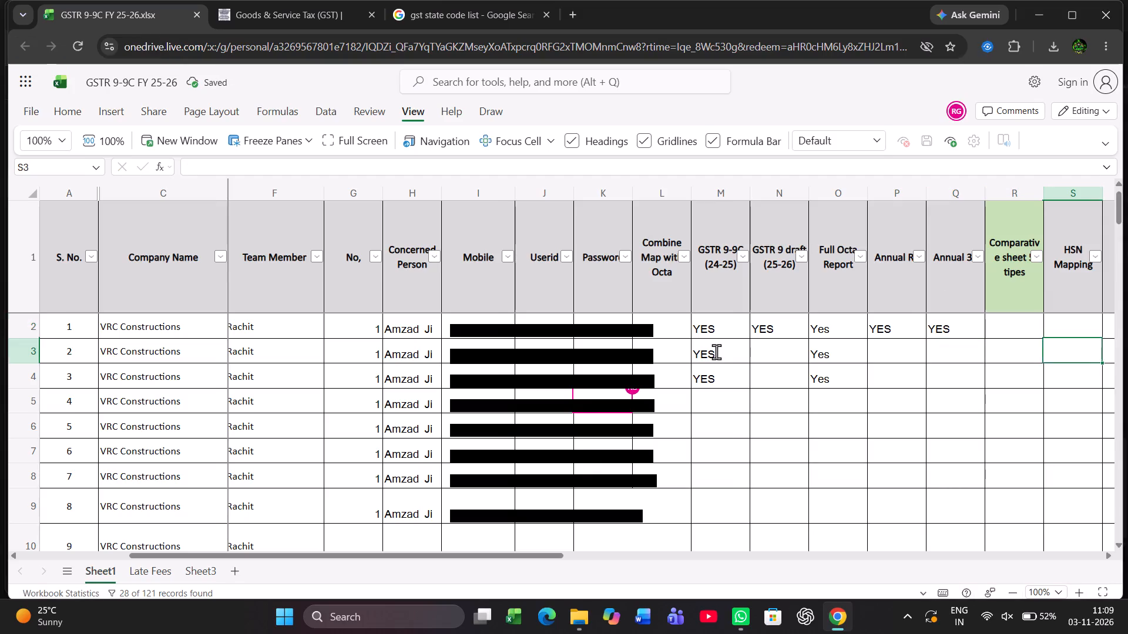
key("Down")
key("Left")
key("Left")
key("Left")
key("Left")
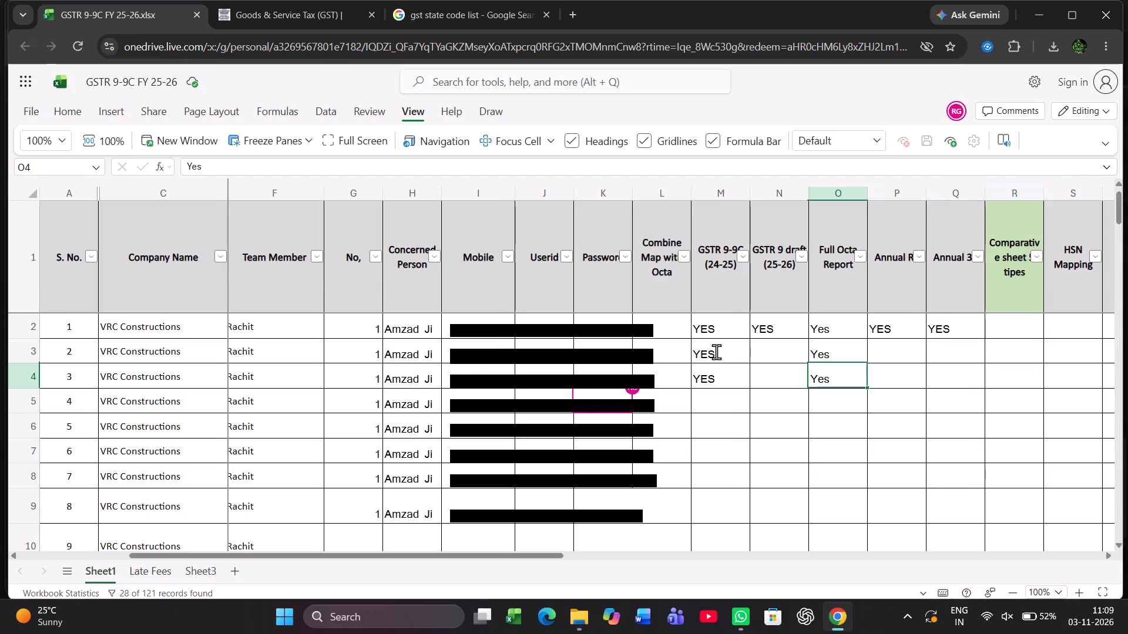
key("Left")
key("Up")
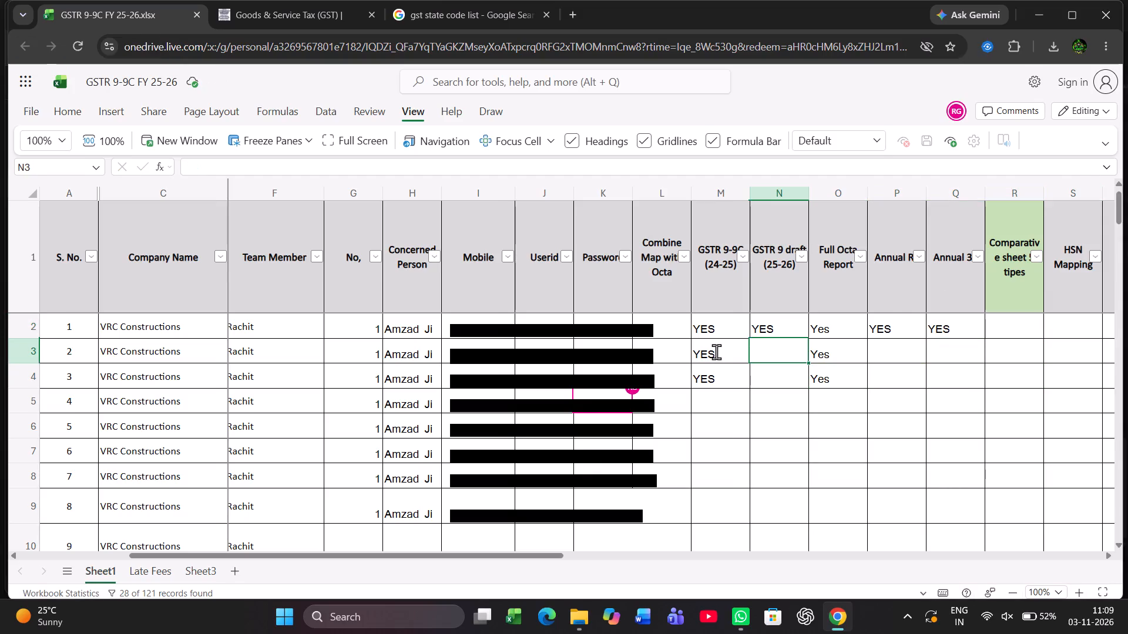
type("YE")
key("Return")
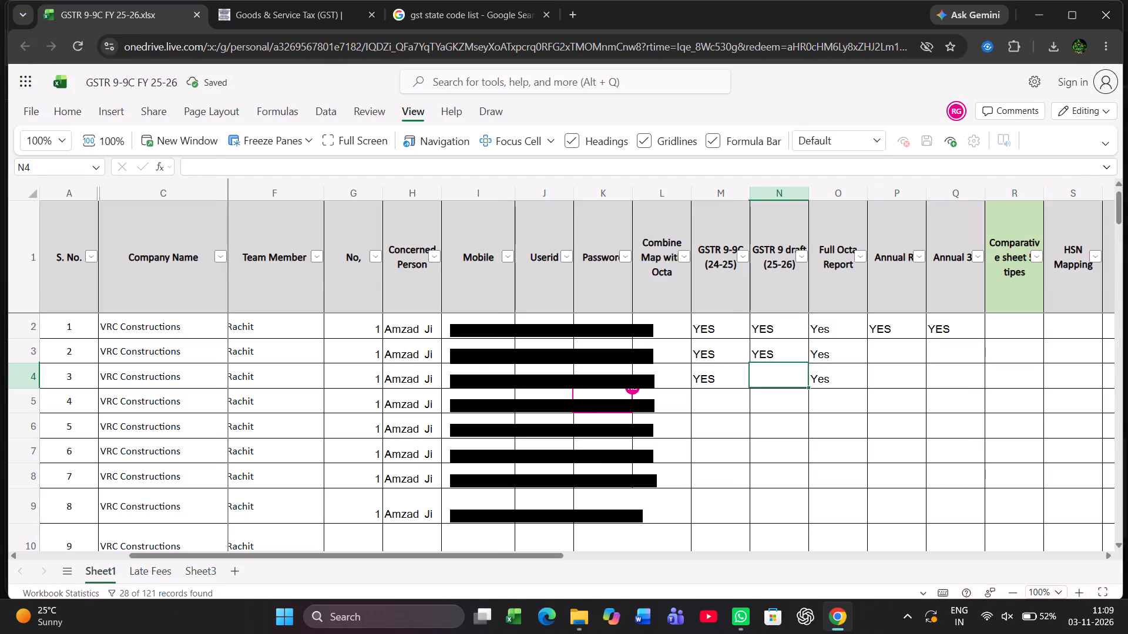
type("YE")
key("Return")
Enter YES under the Annual R column for VRC Constructions S. No. 2 and 3.
key("Right")
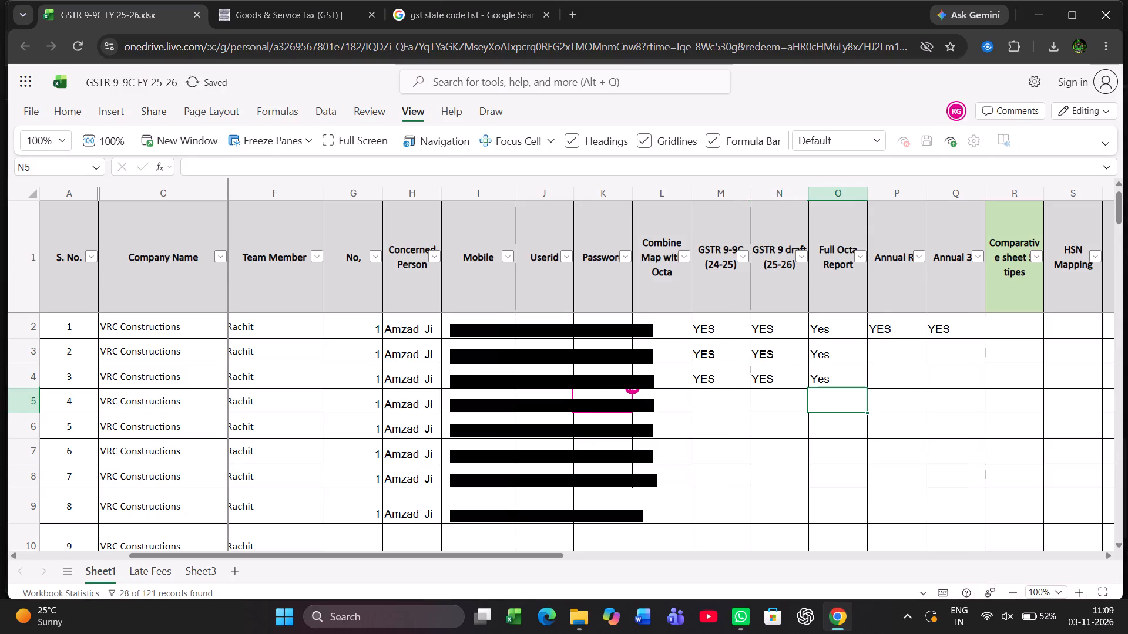
key("Up")
key("Up")
key("Right")
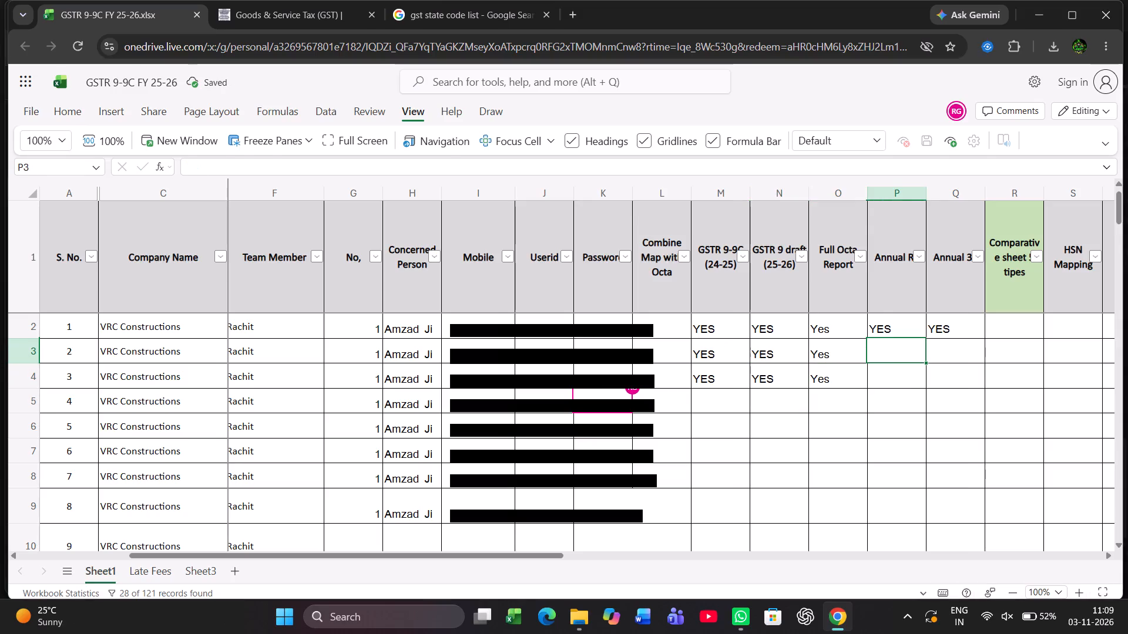
type("YE")
key("Return")
type("YE")
key("Return")
Enter YES under the Annual 3 column for VRC Constructions S. No. 2 and 3.
key("Right")
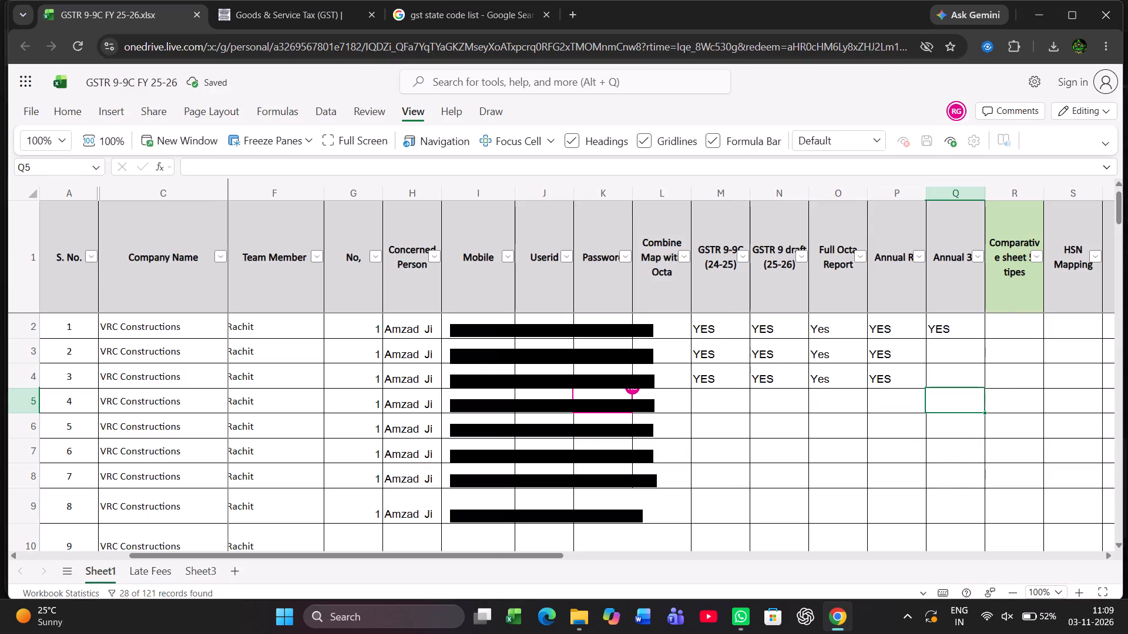
key("Up")
key("Up")
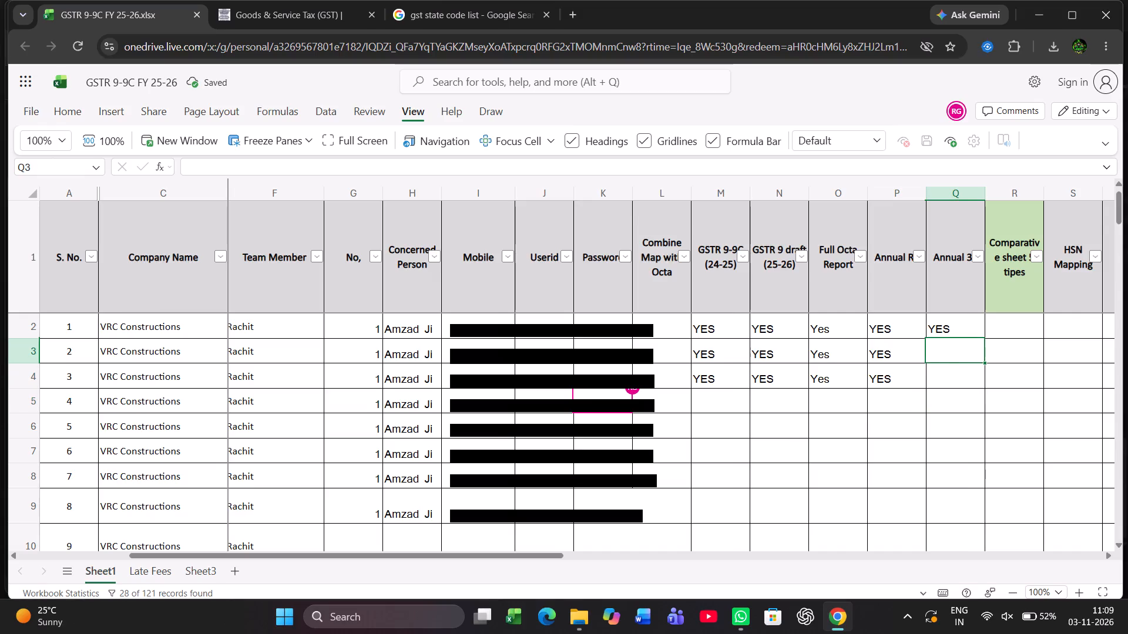
type("YE")
key("Return")
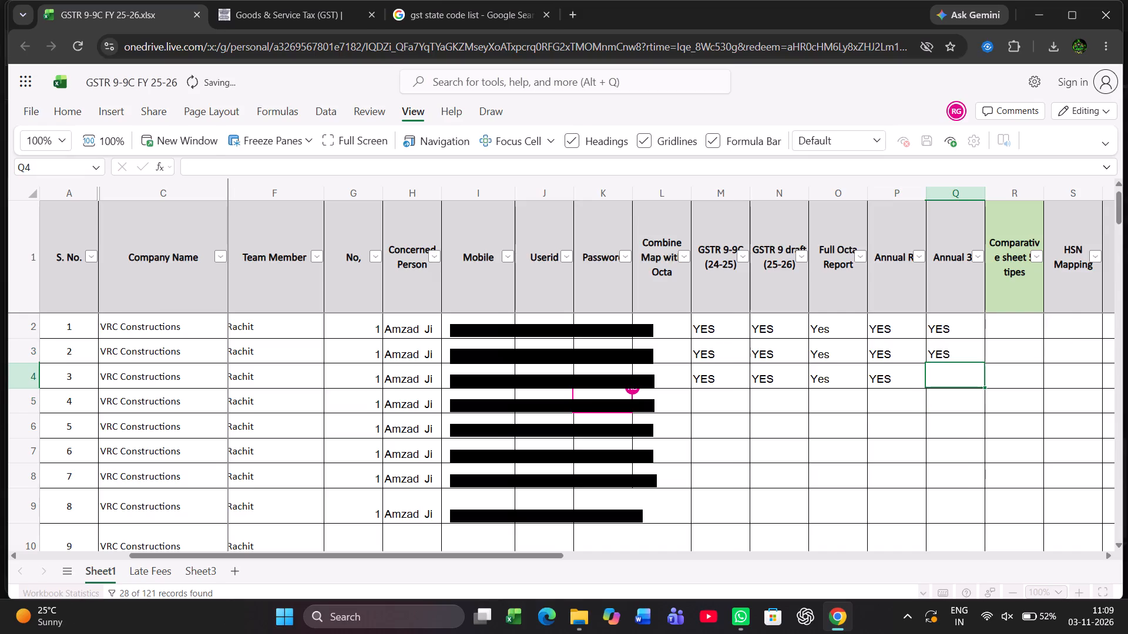
type("YE")
key("Return")
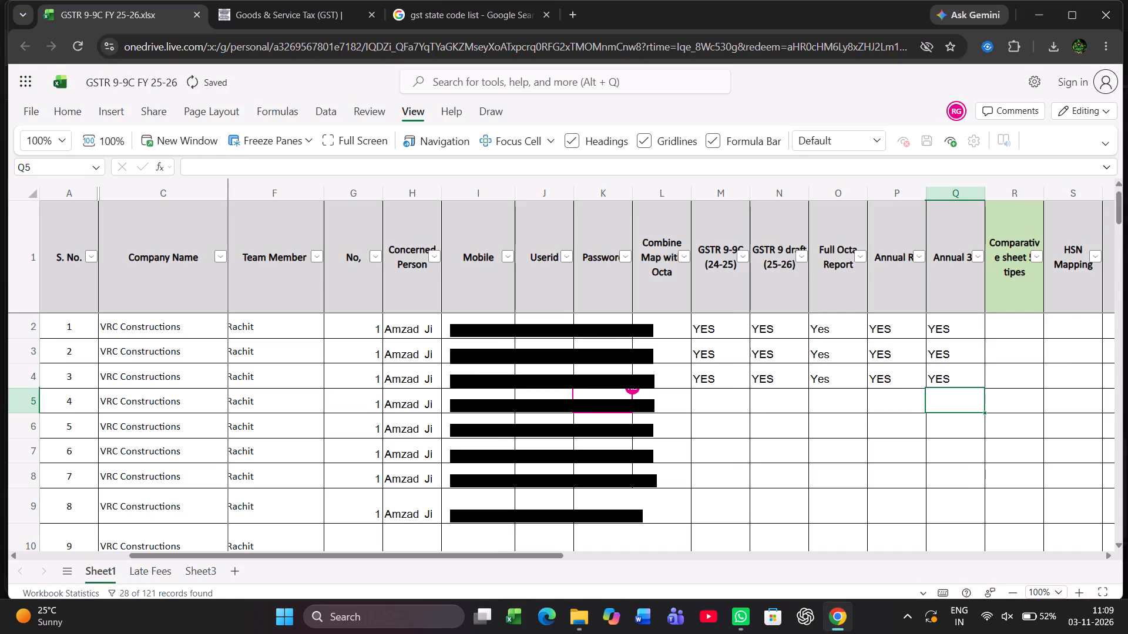
Look over the S. No. 4 row through the Late fee column, and go back to its Userid entry.
key("Right")
key("Right")
key("Right")
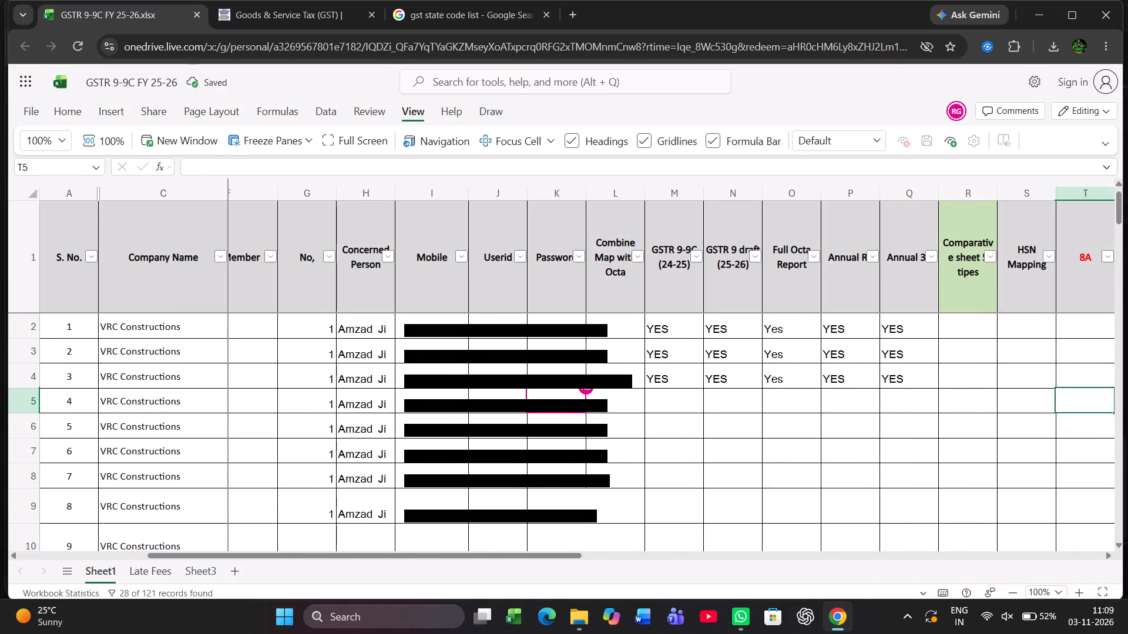
key("Right")
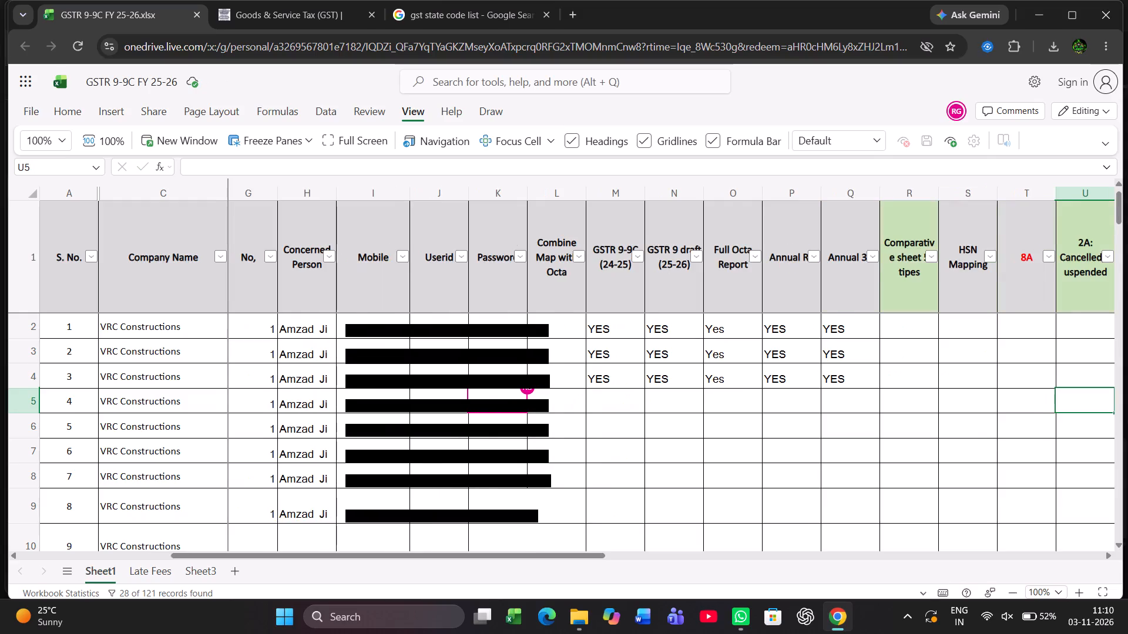
key("Right")
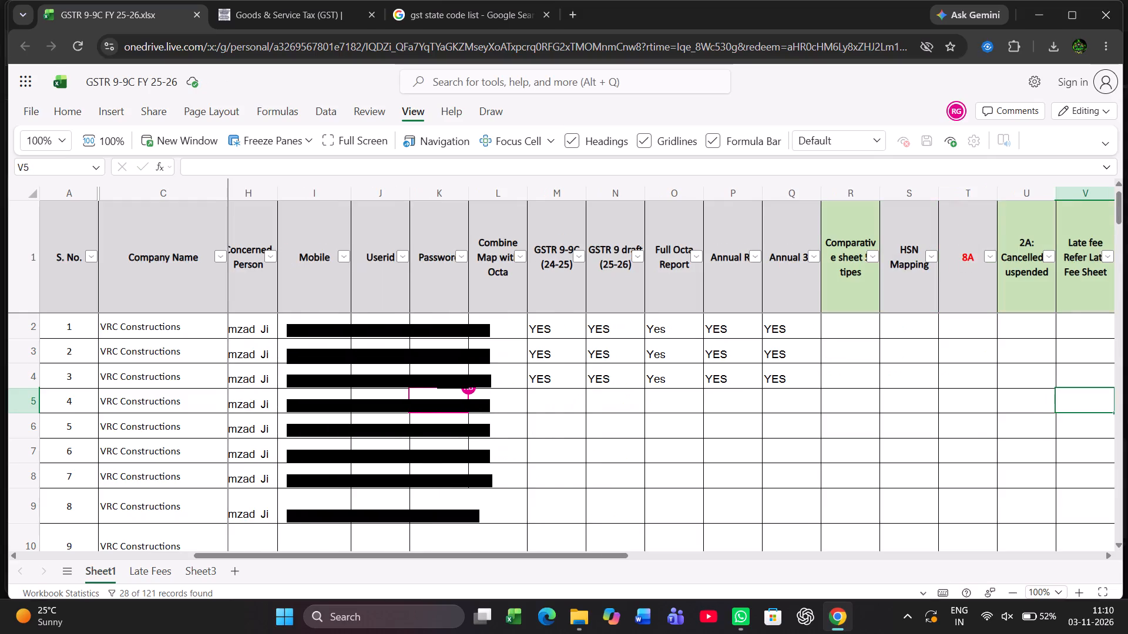
key("Left")
key("Left")
key("Left")
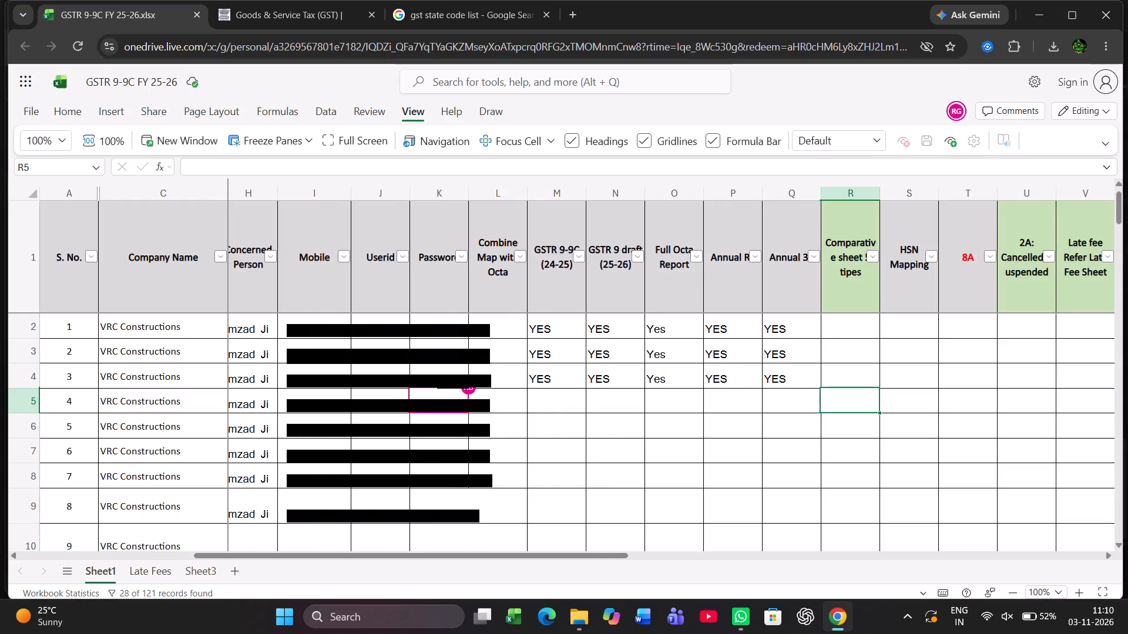
key("Left")
key("Left")
key("Left")
key("Left")
key("Left")
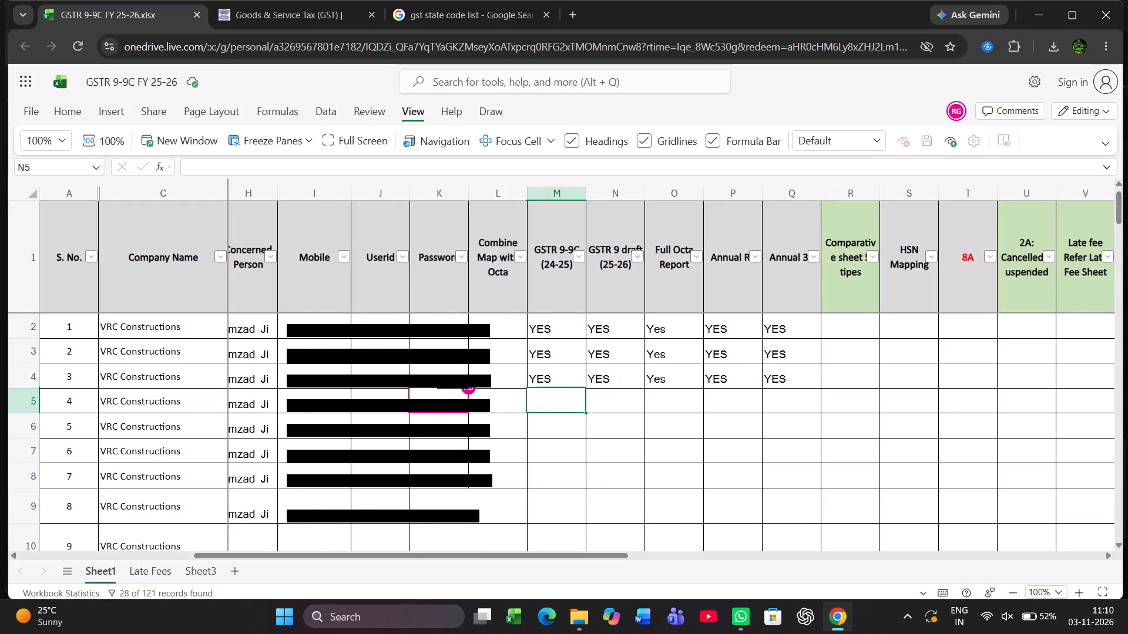
key("Left")
key("Left")
key("Left")
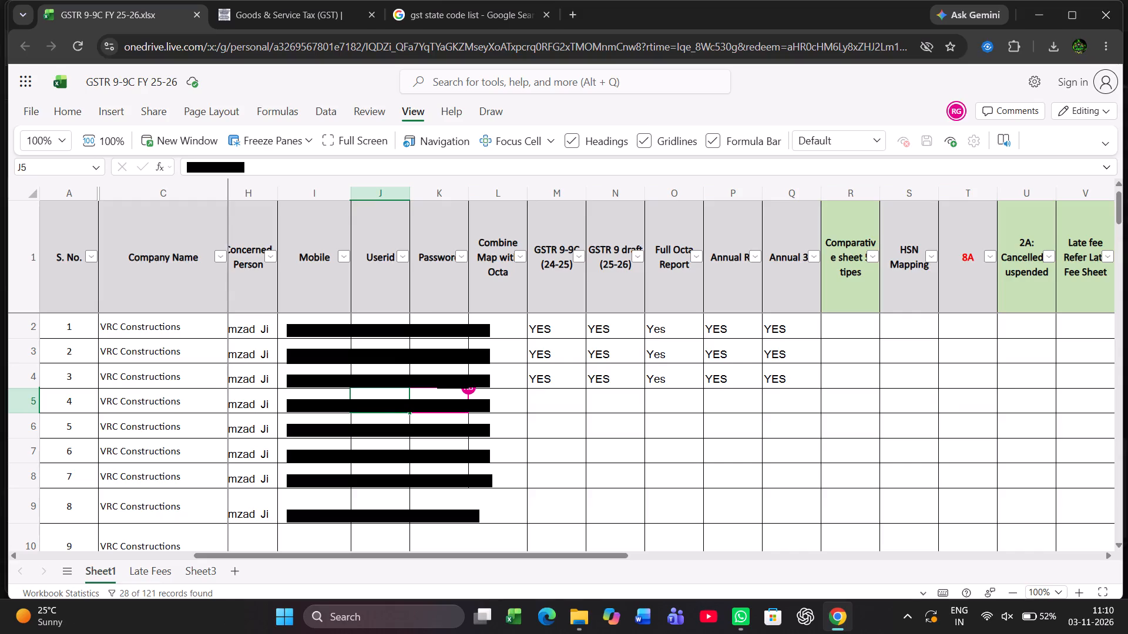
Switch back to the GST portal's 2025-26 GSTR-9 page for Bihar.
key("alt+Tab")
key("alt+Tab")
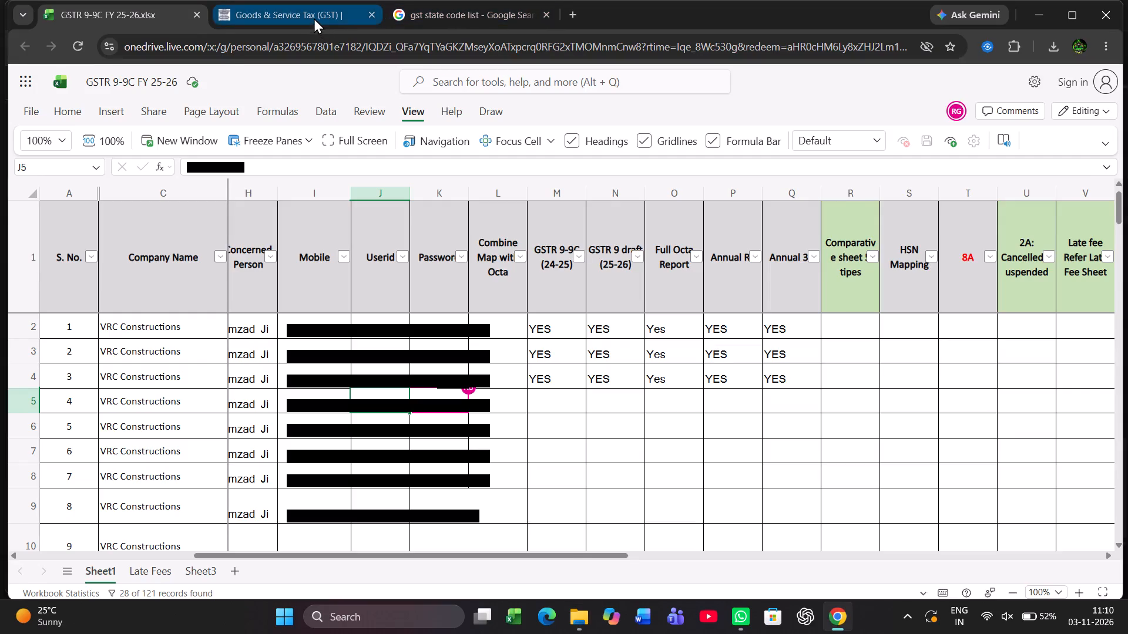
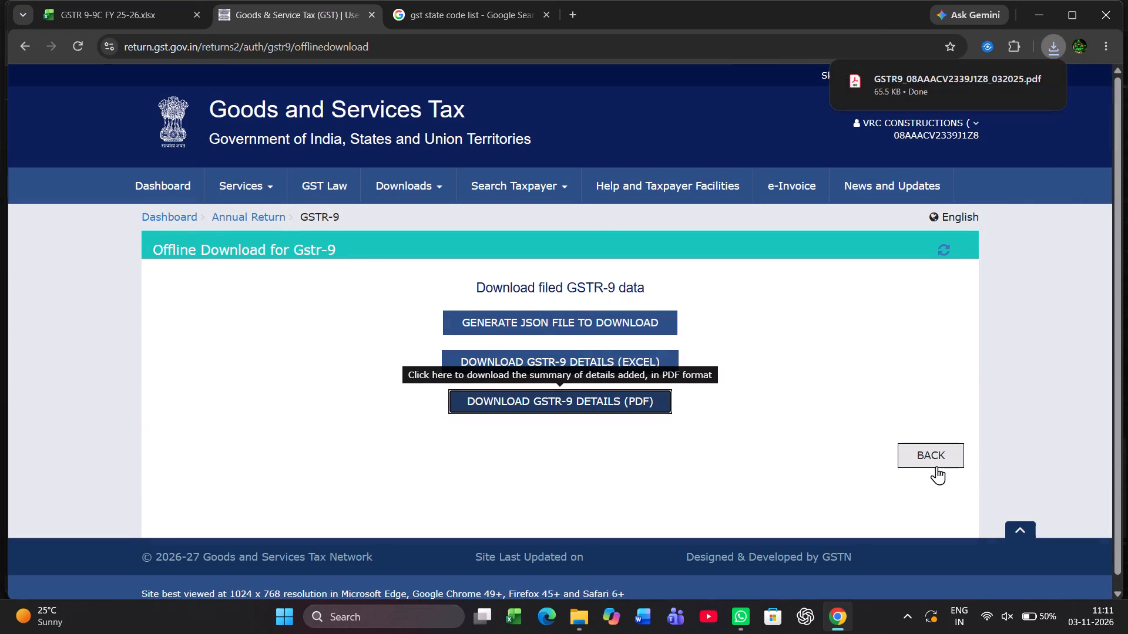
Look up VRC Constructions' annual returns for financial year 2024-25 and download the filed GSTR-9C as a PDF.
left_click(936, 466)
left_click(361, 318)
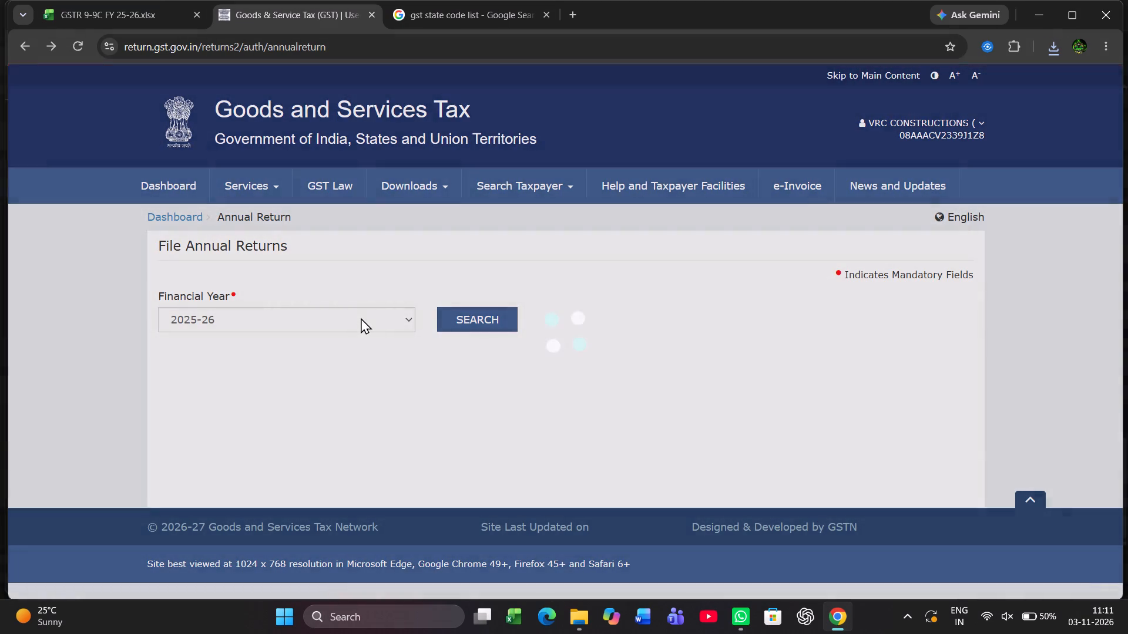
left_click(364, 329)
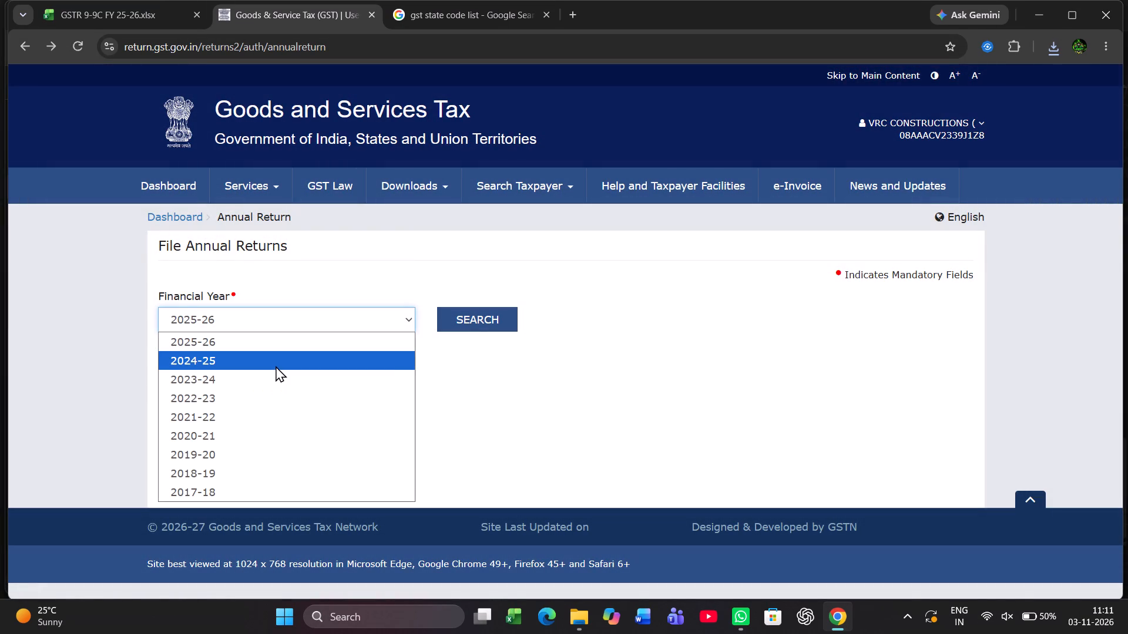
left_click(276, 365)
left_click(472, 323)
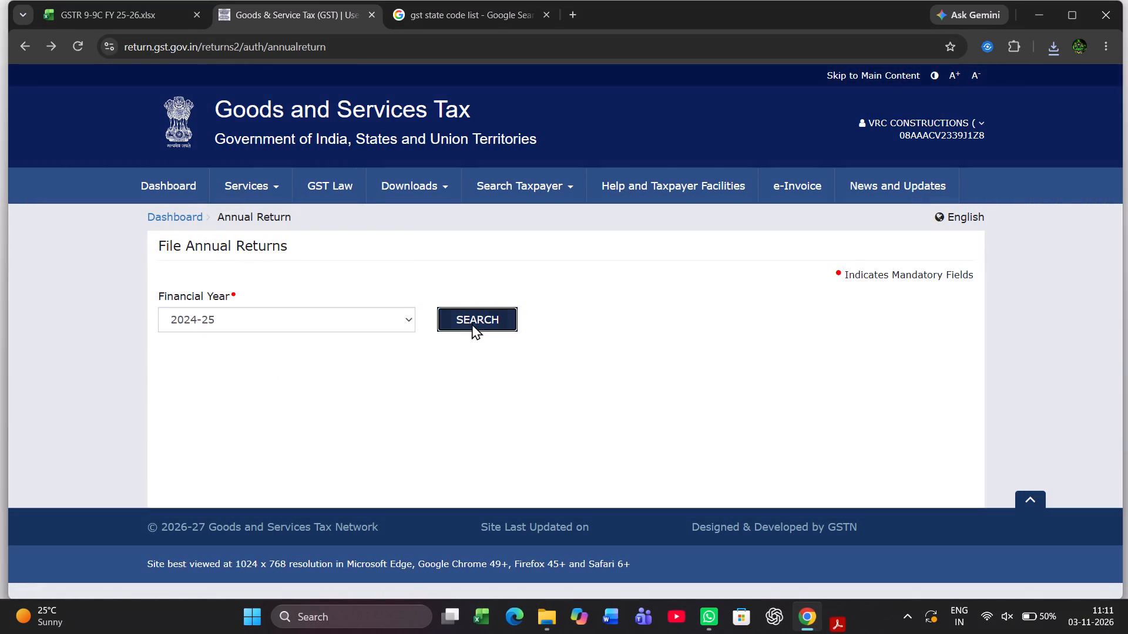
scroll(419, 479, "down", 3)
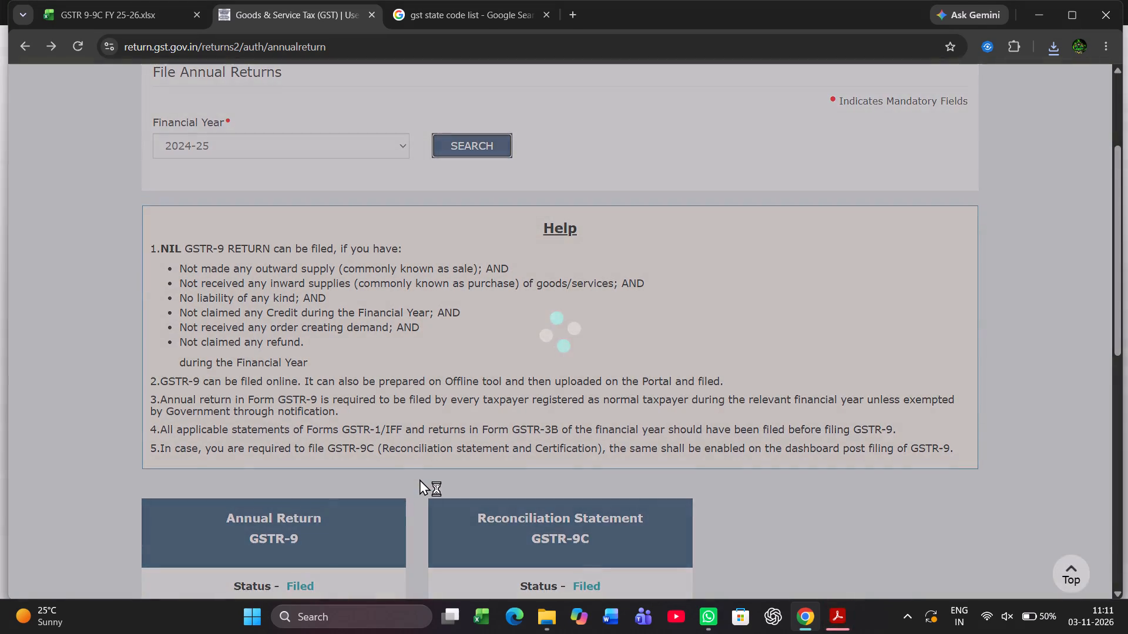
scroll(419, 479, "down", 1)
left_click(607, 463)
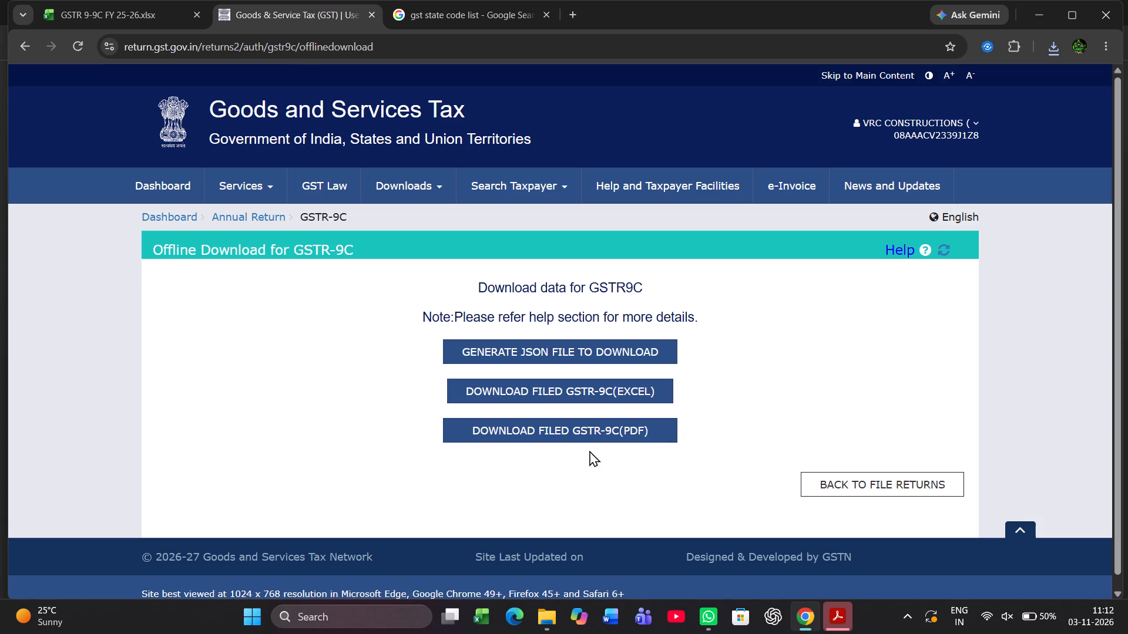
left_click(573, 430)
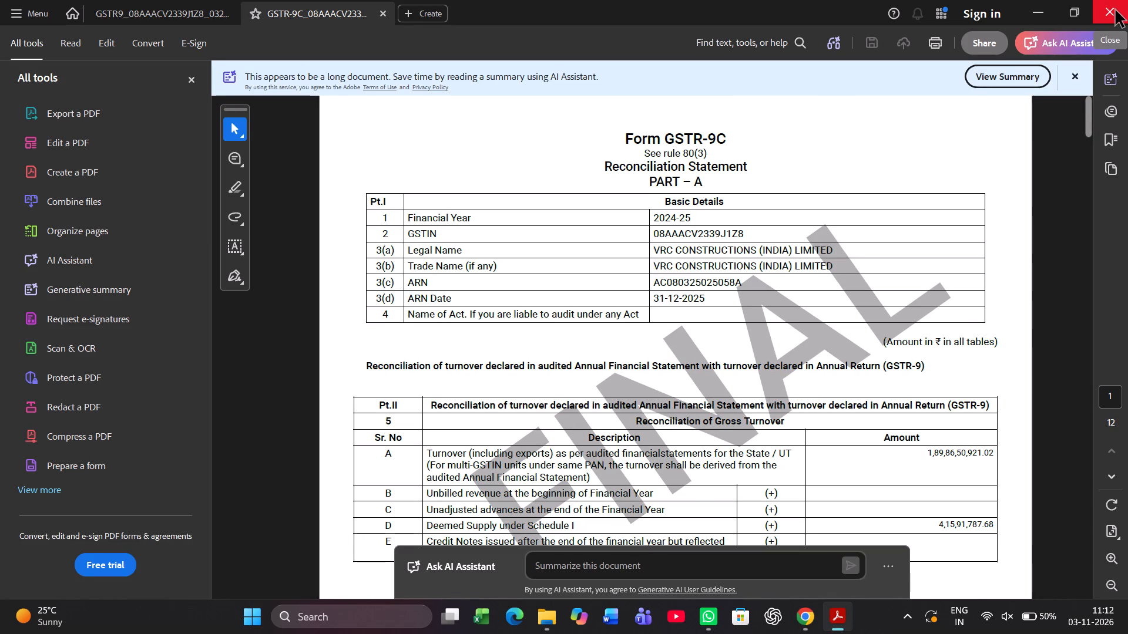
left_click(1116, 11)
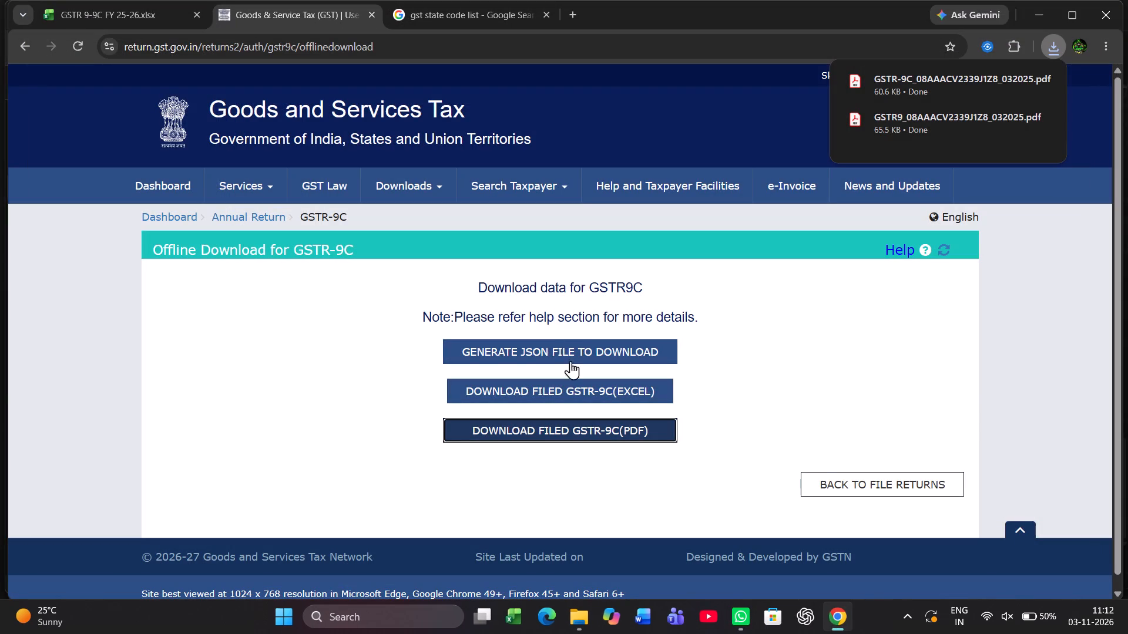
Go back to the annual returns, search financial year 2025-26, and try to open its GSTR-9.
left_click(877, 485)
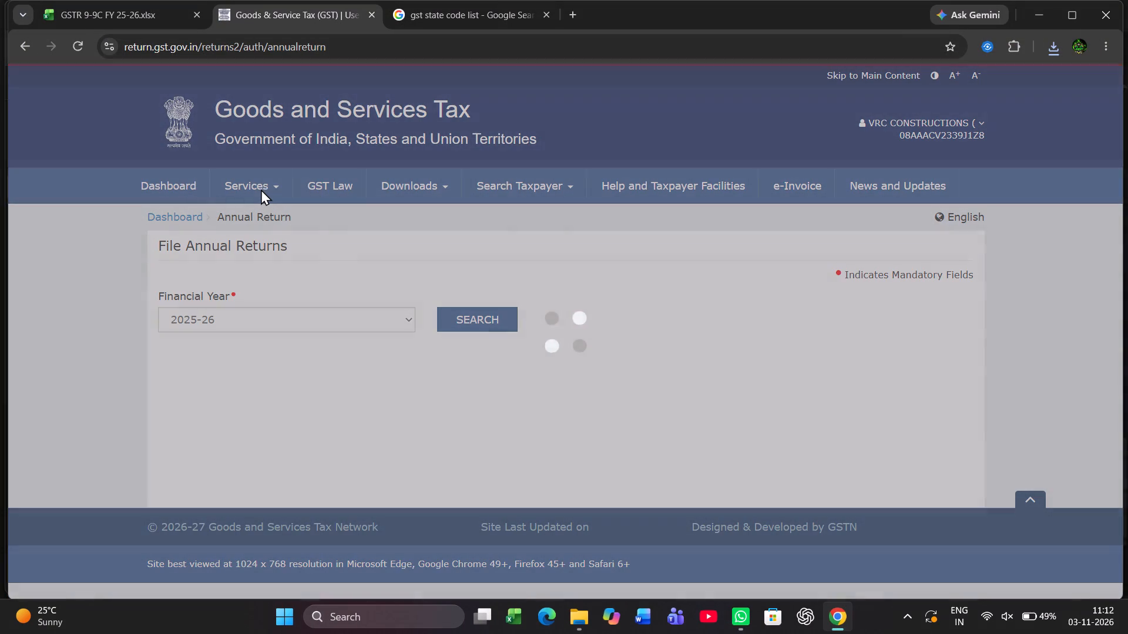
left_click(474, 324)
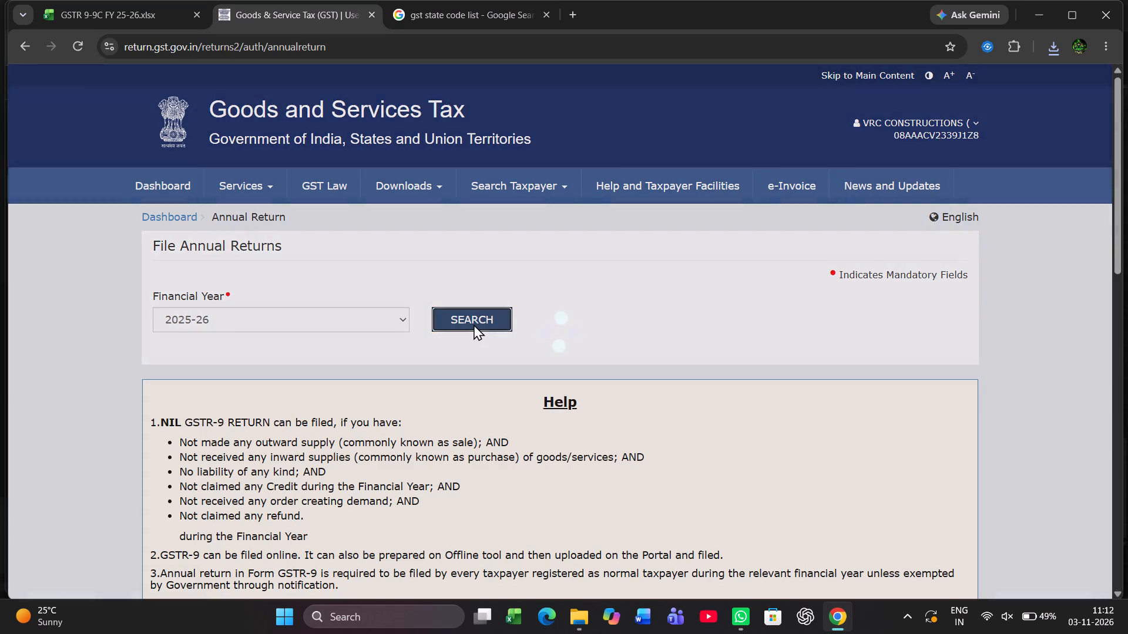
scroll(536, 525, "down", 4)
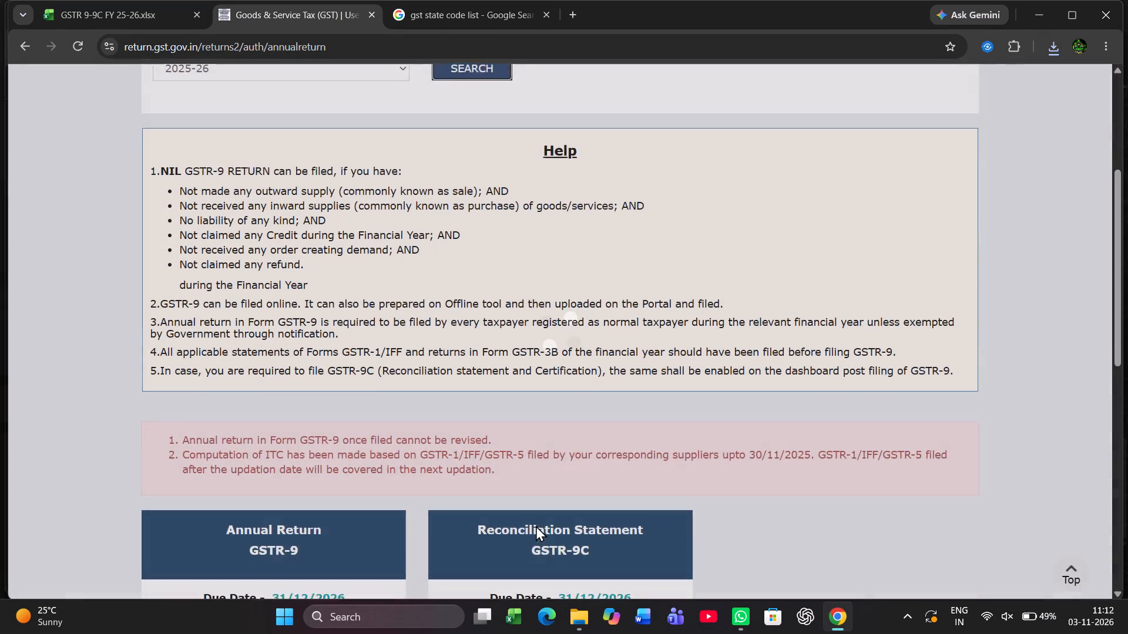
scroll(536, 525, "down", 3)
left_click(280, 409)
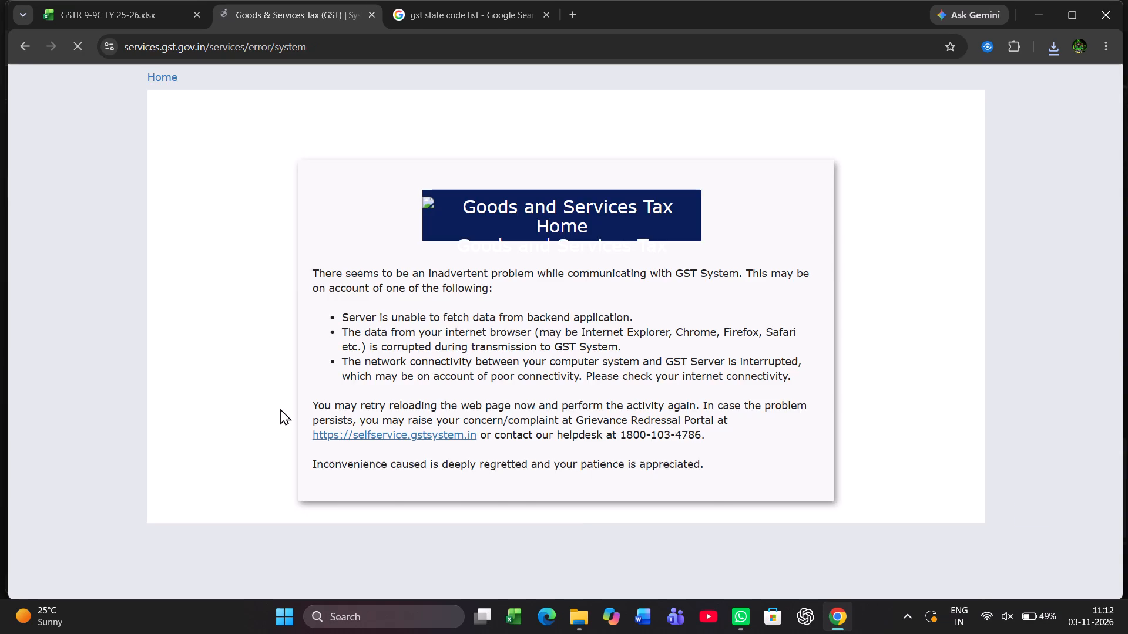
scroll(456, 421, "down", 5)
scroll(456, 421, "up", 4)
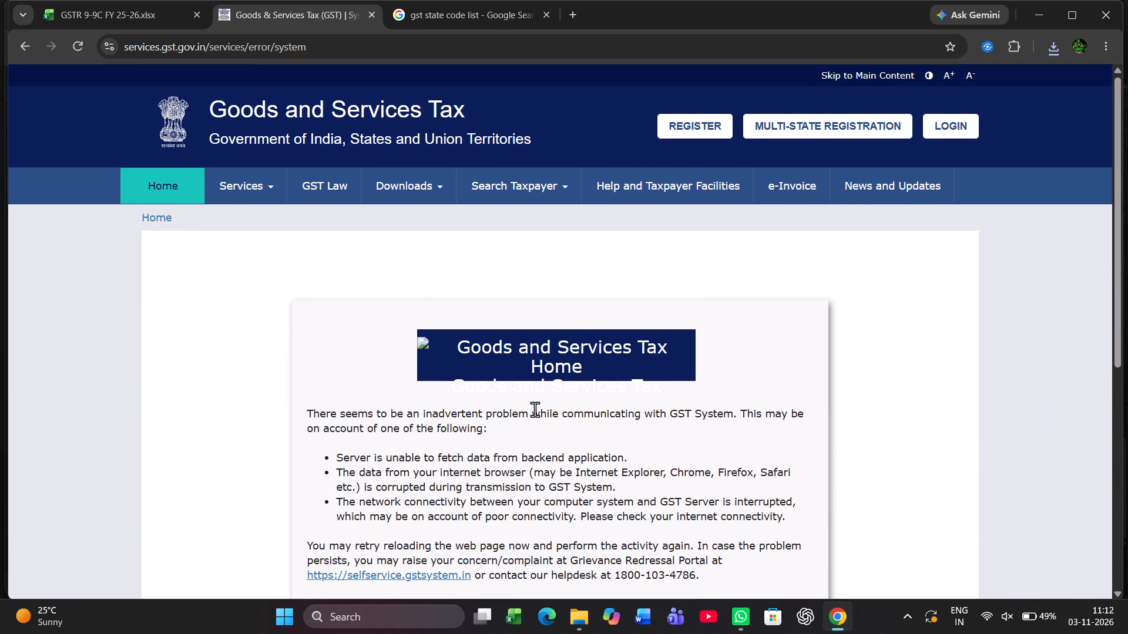
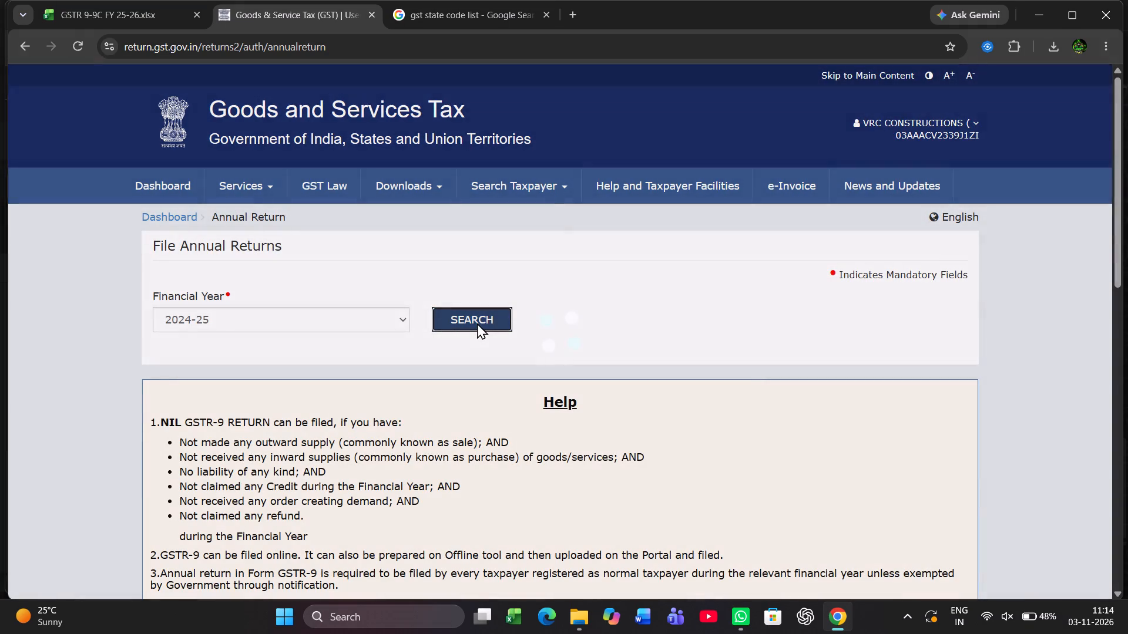
Open the offline download page for VRC Constructions' filed GSTR-9 of financial year 2024-25.
scroll(477, 323, "down", 2)
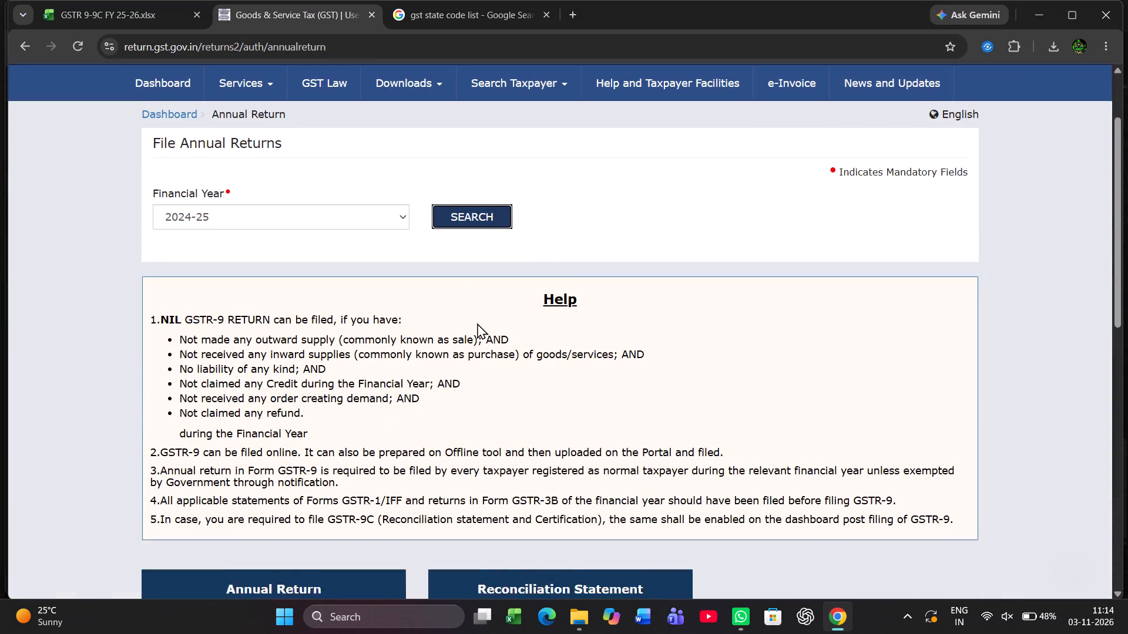
scroll(477, 323, "down", 2)
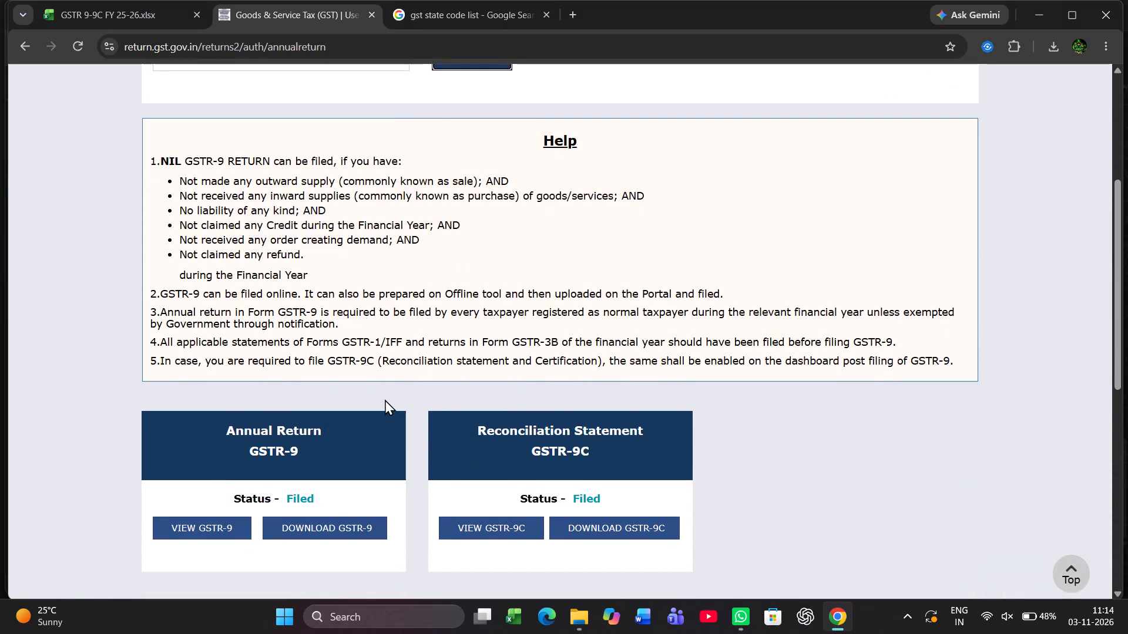
left_click(325, 526)
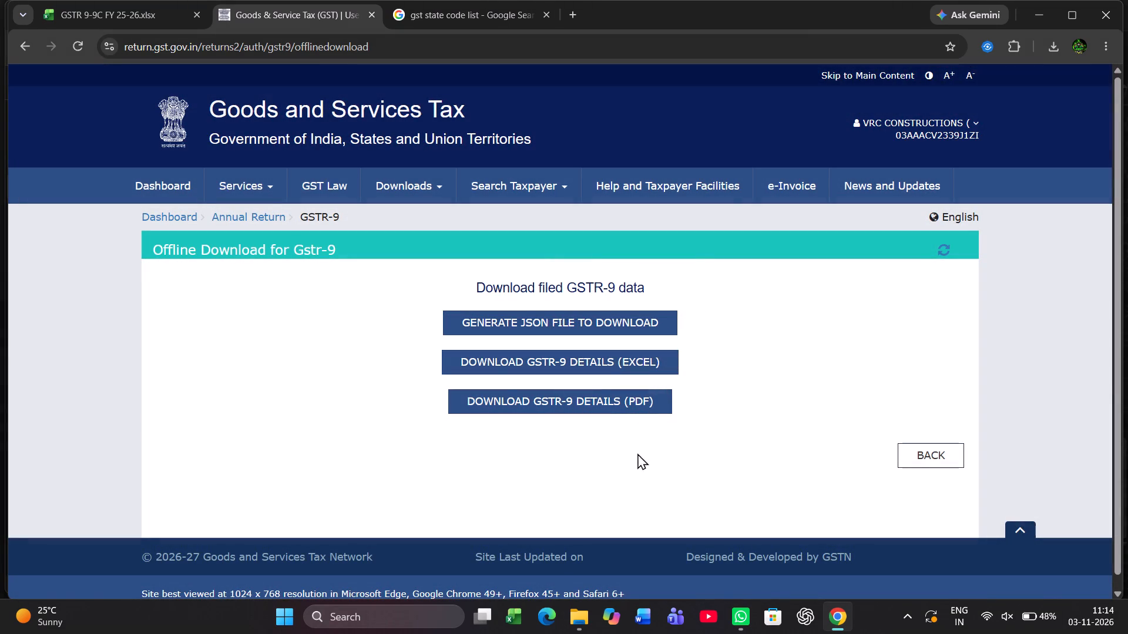
Switch to File Explorer and create a folder named RAJASTHAN in the VR CONSTRUCTIONS folder.
key("alt+Tab")
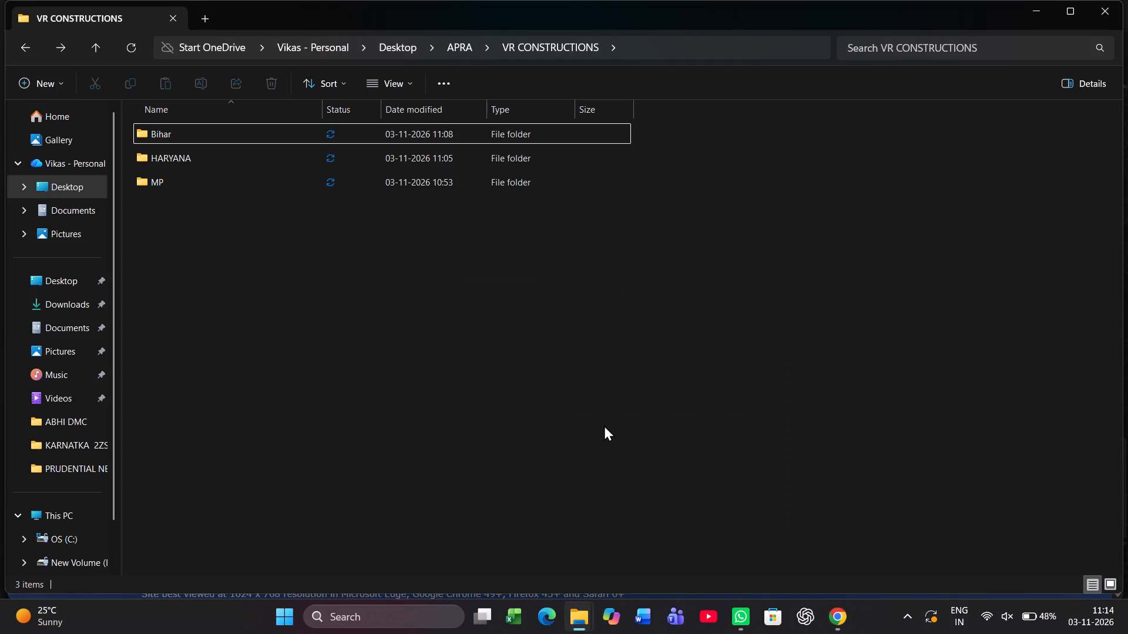
key("ctrl+shift+n")
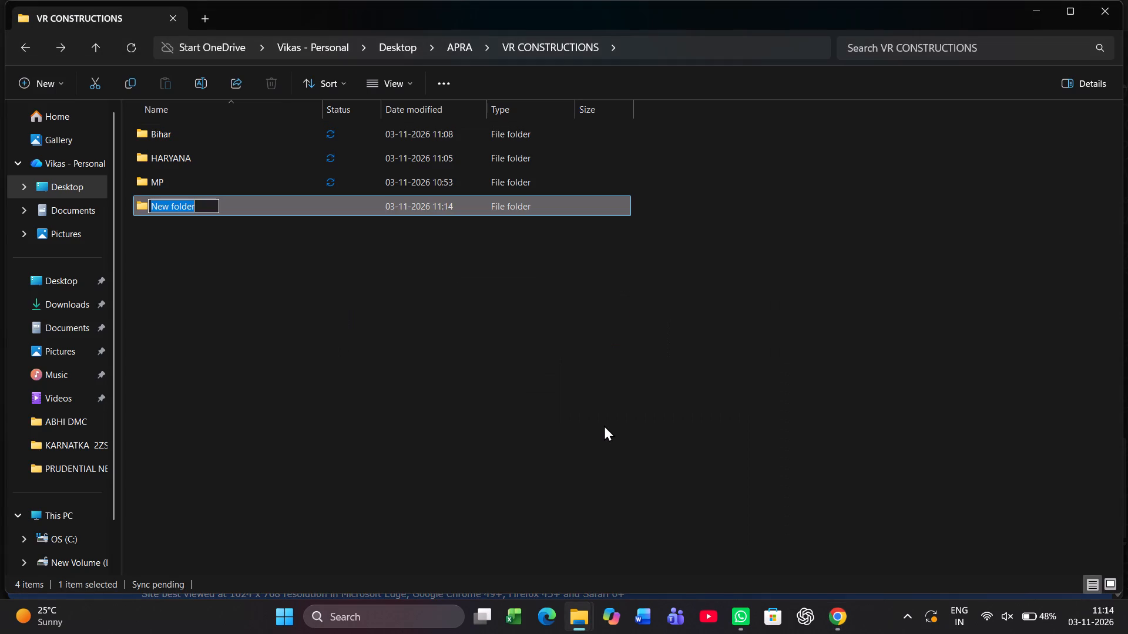
type("RAJASTHA")
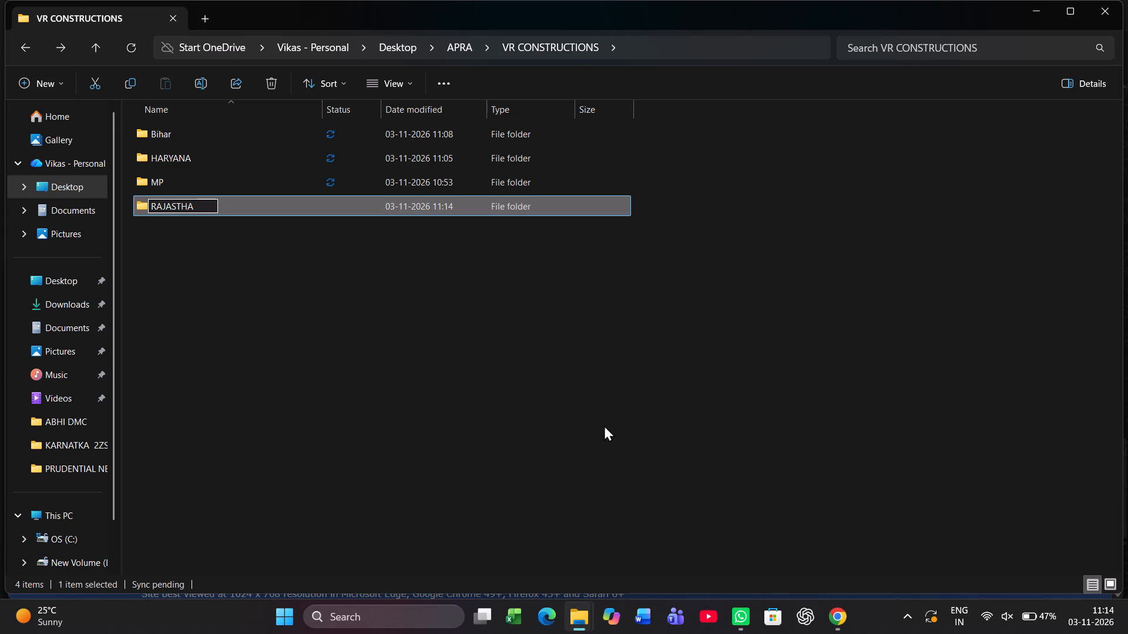
key("n")
key("Return")
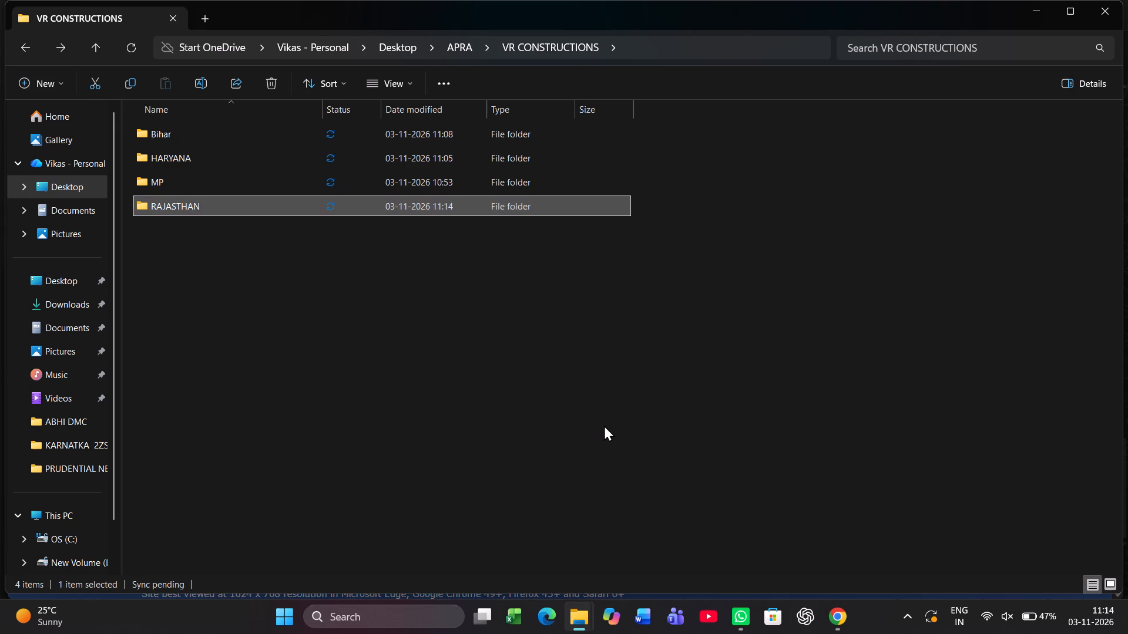
Move the Rajasthan GSTR-9 and GSTR-9C PDFs from Downloads into the RAJASTHAN folder.
key("alt+Tab")
key("alt+Tab")
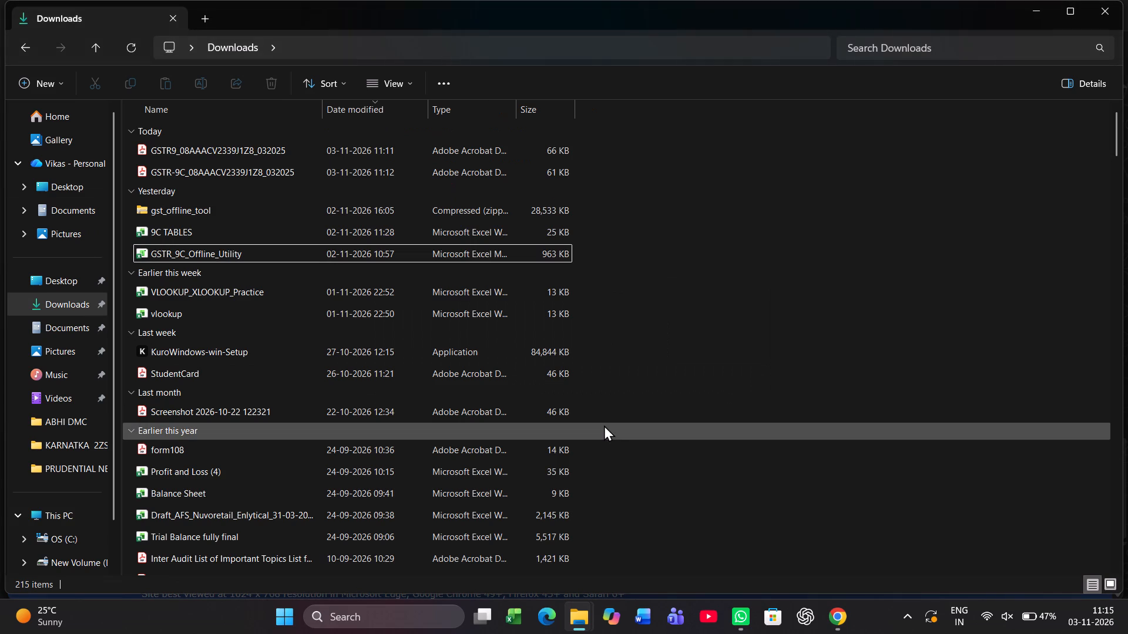
key("Up")
key("Up")
key("Up")
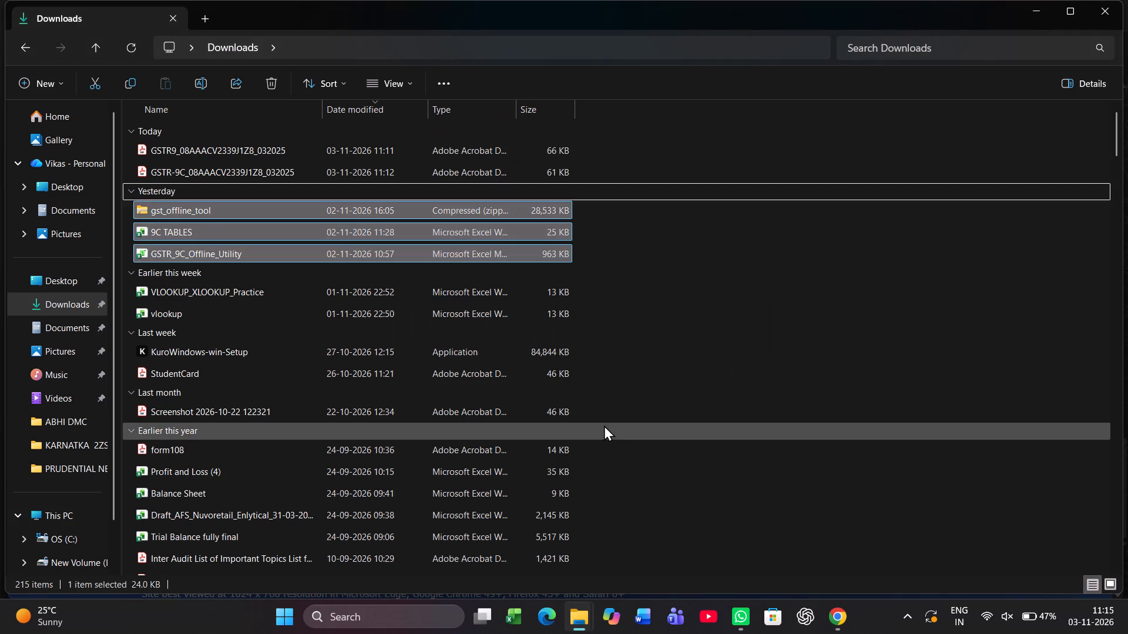
key("Up")
key("Up")
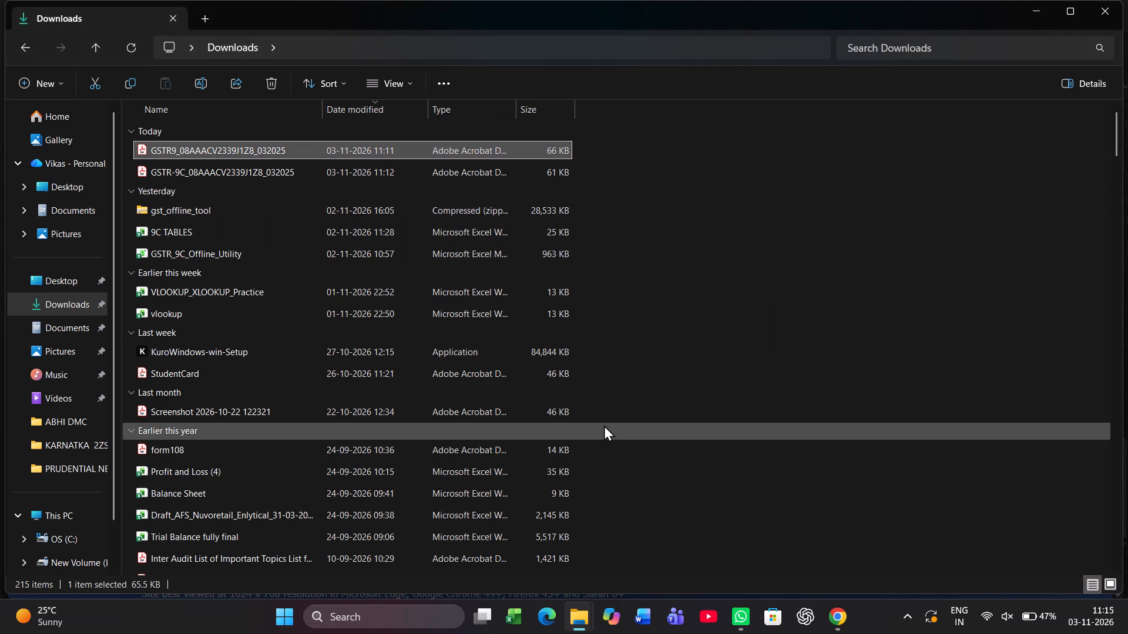
key("shift+Down")
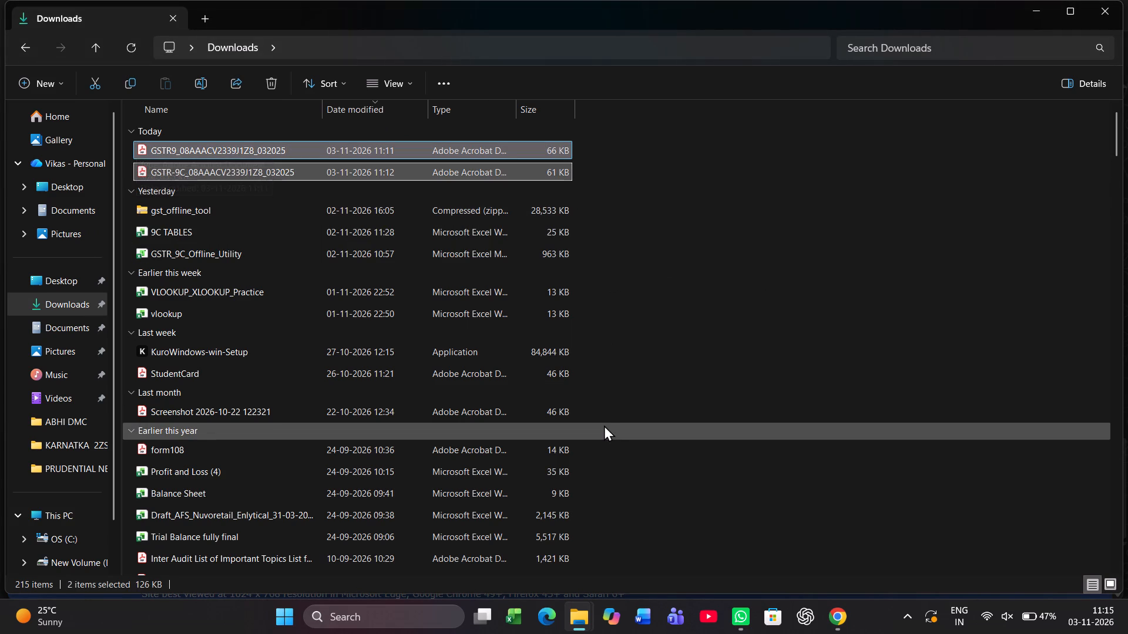
key("ctrl+x")
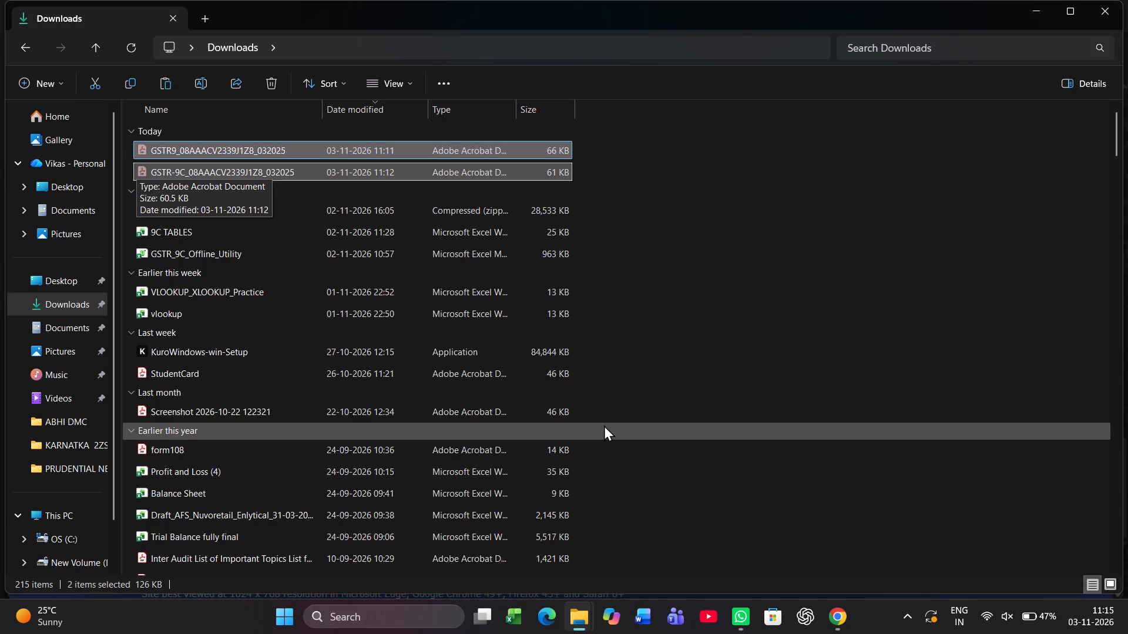
key("alt+Tab")
key("Return")
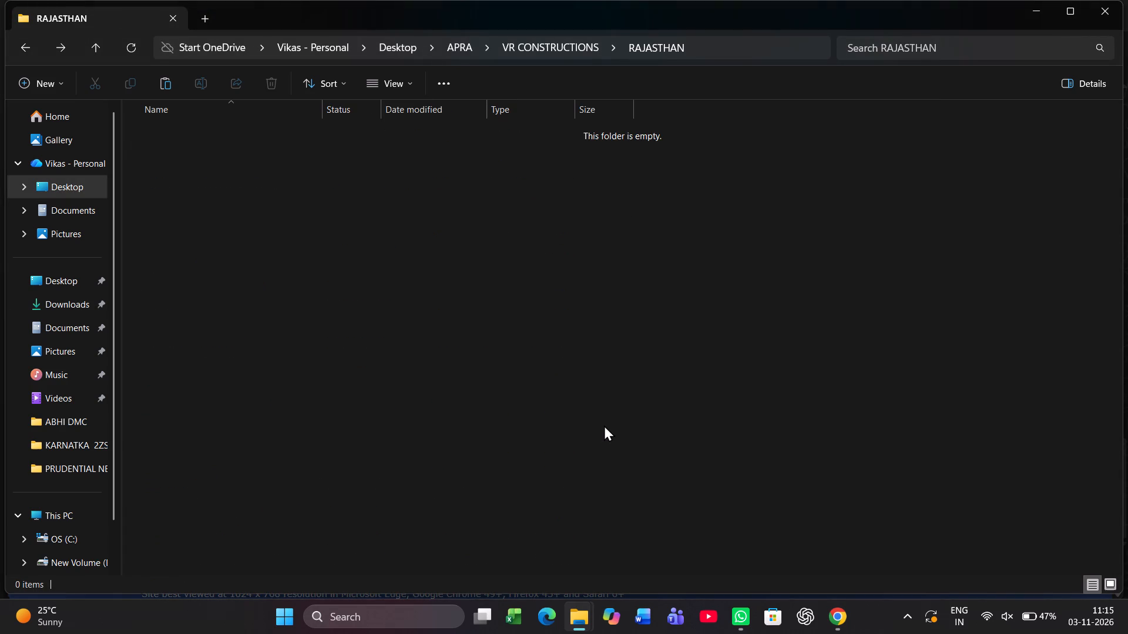
key("ctrl+v")
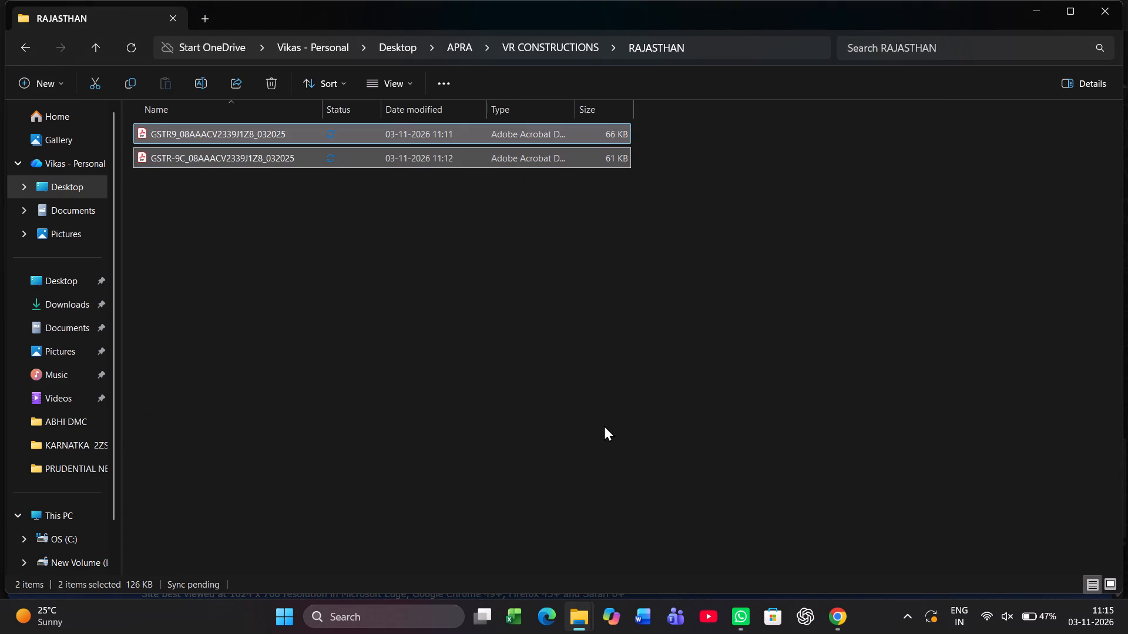
Go back to the VR CONSTRUCTIONS folder and add another new folder, leaving its default name.
key("BackSpace")
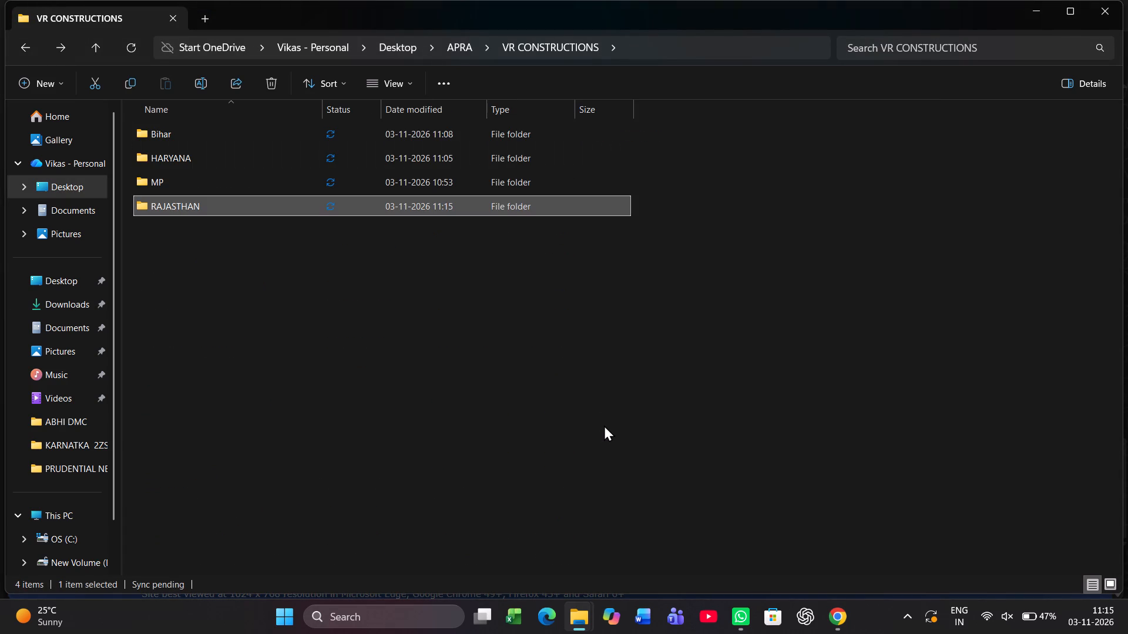
key("ctrl+shift+n")
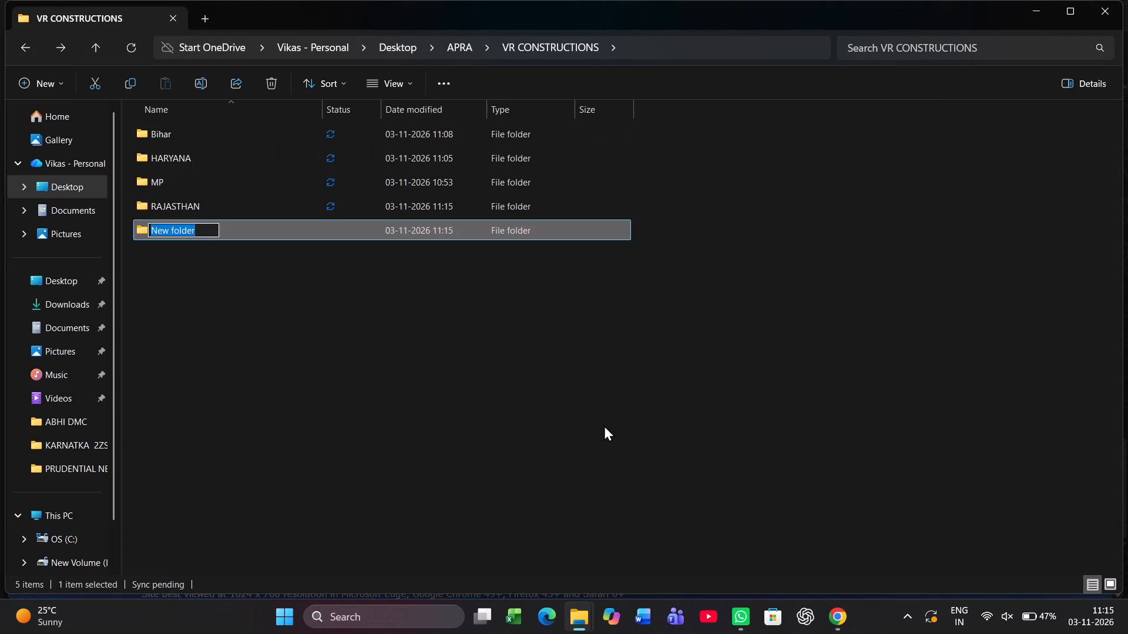
Return to the GST portal in Chrome and download the filed GSTR-9 details as a PDF.
key("alt+Tab")
key("alt+Tab")
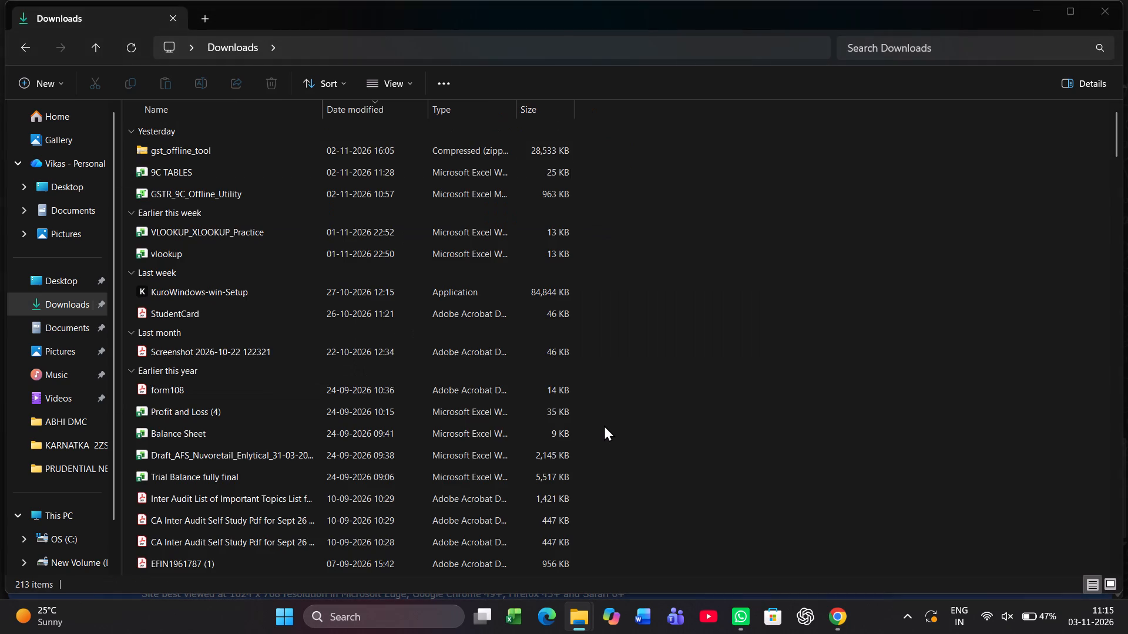
key("alt+Tab")
key("alt+Tab")
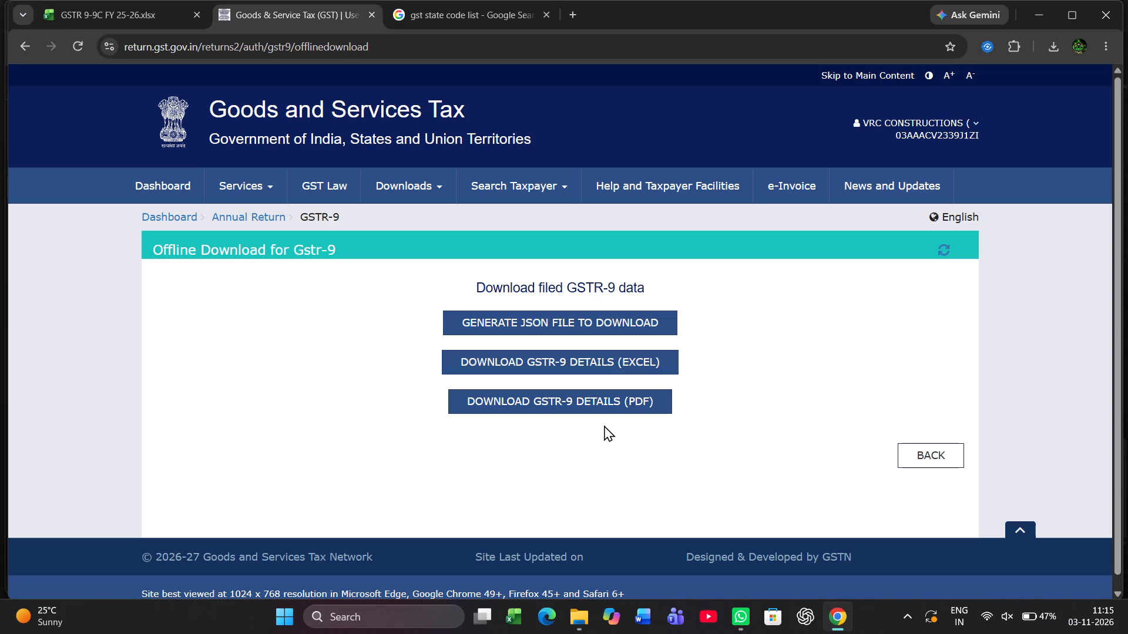
left_click(575, 393)
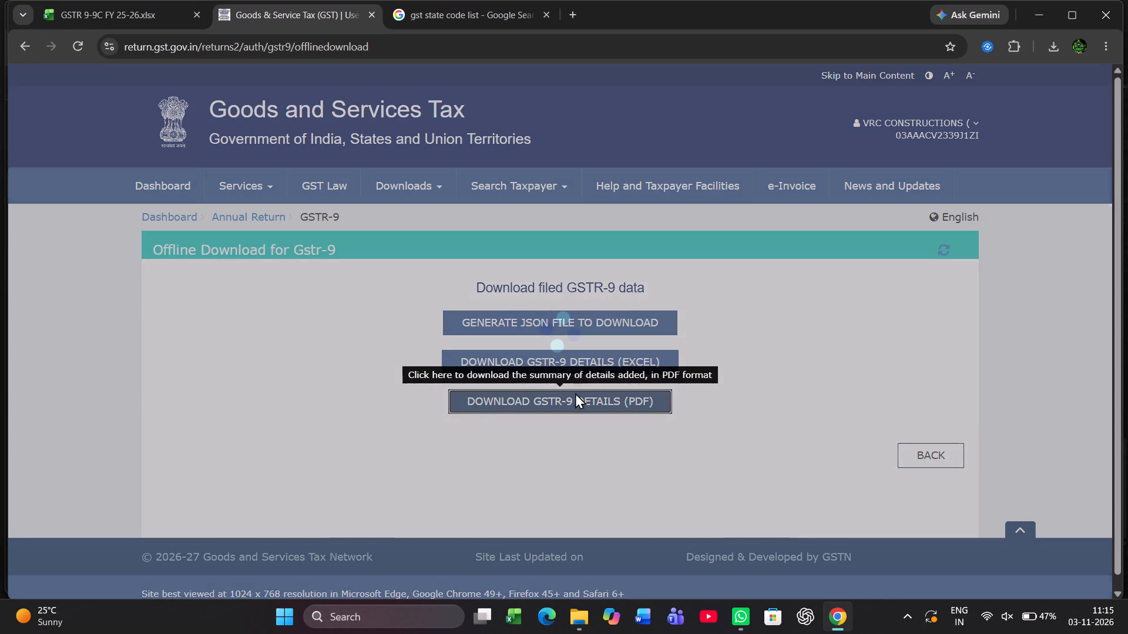
Search the annual returns for financial year 2024-25, download the filed GSTR-9C as a PDF, and close the PDF viewer.
left_click(931, 458)
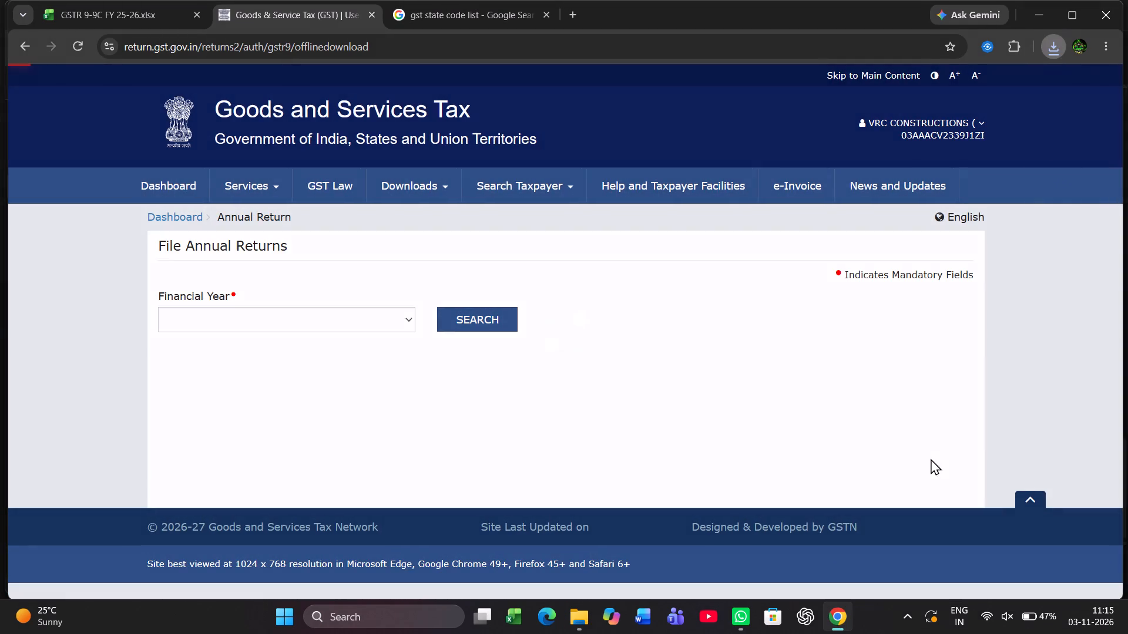
left_click(342, 313)
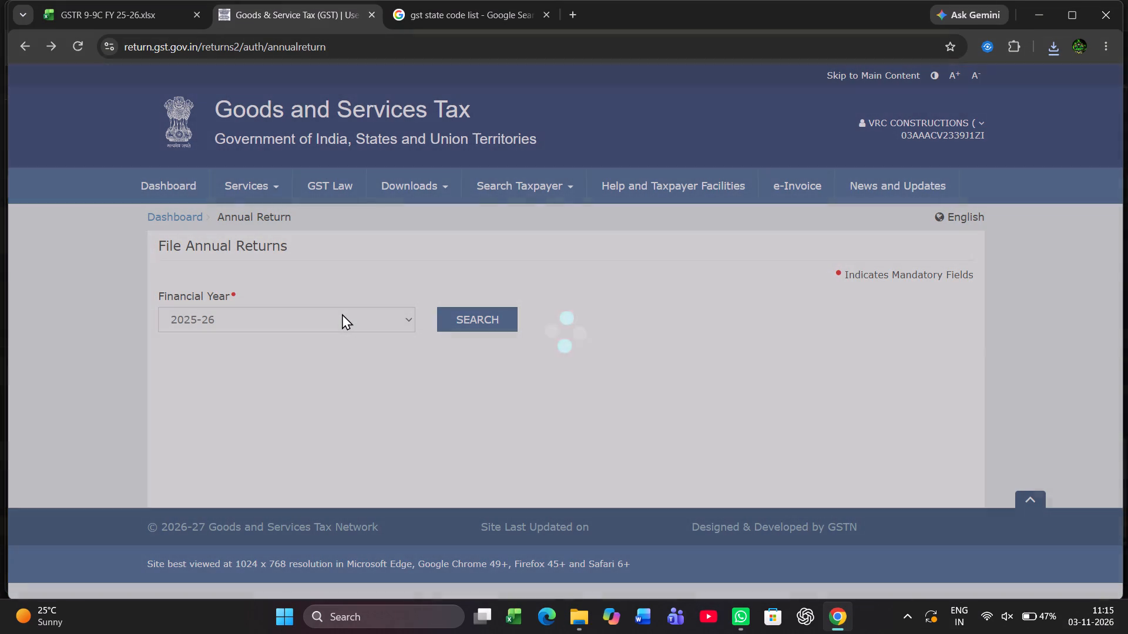
left_click(342, 313)
key("Right")
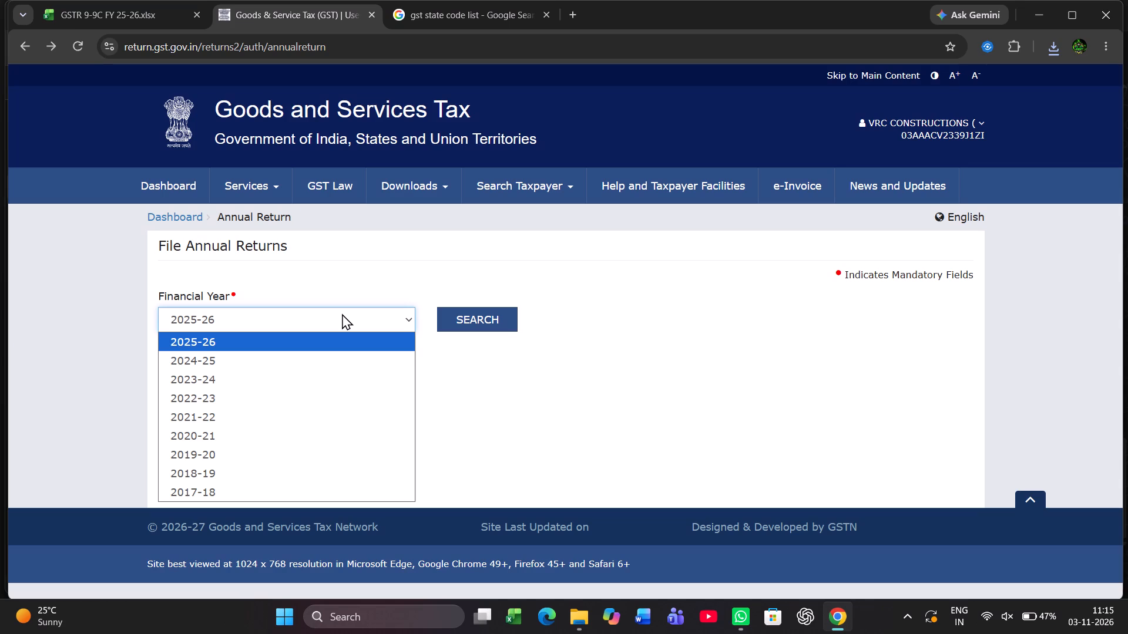
key("Down")
key("Return")
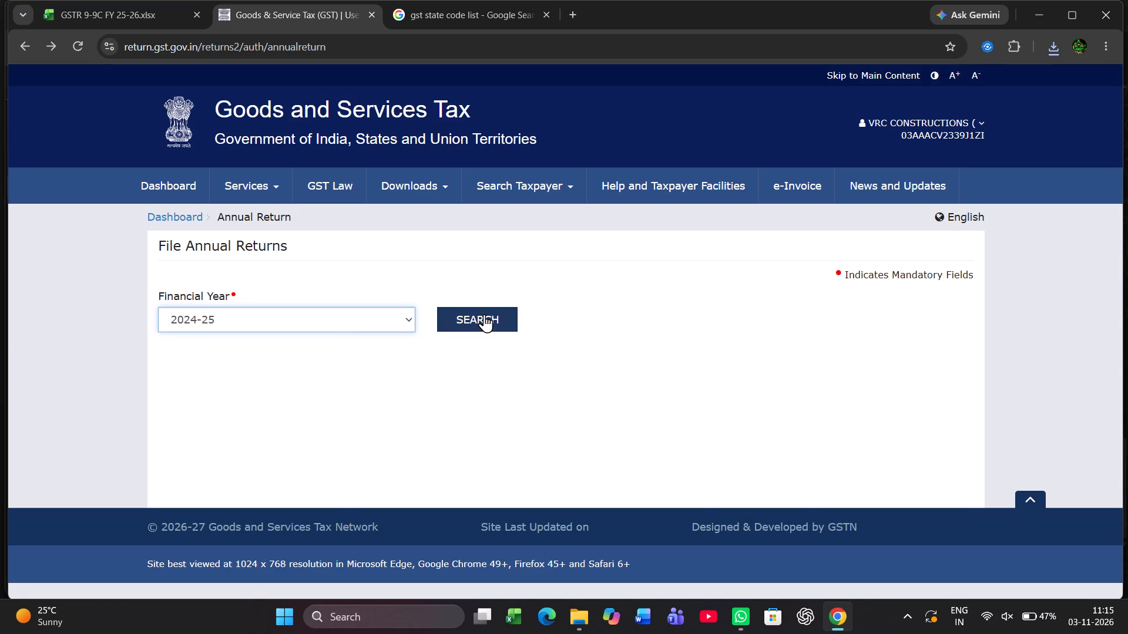
left_click(484, 314)
scroll(480, 444, "down", 2)
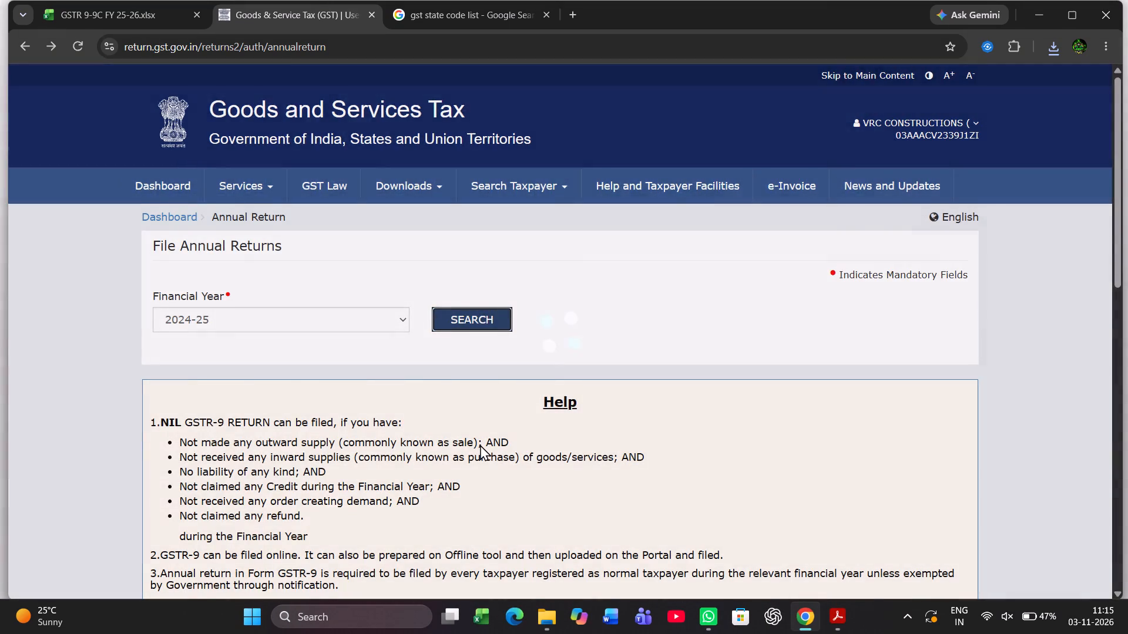
scroll(480, 444, "down", 4)
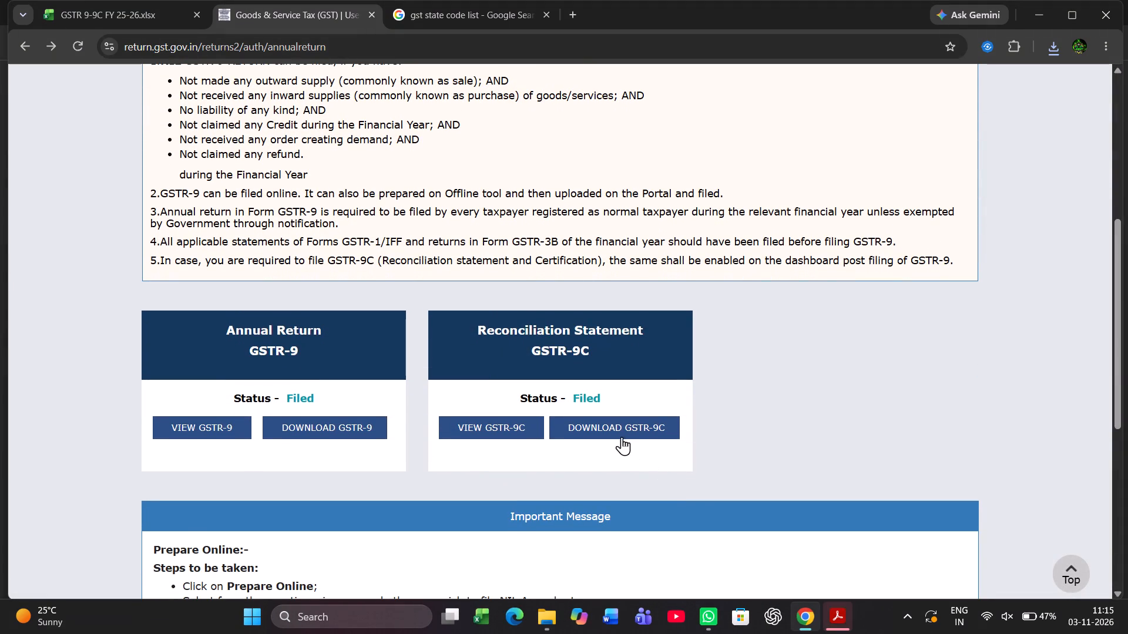
left_click(626, 430)
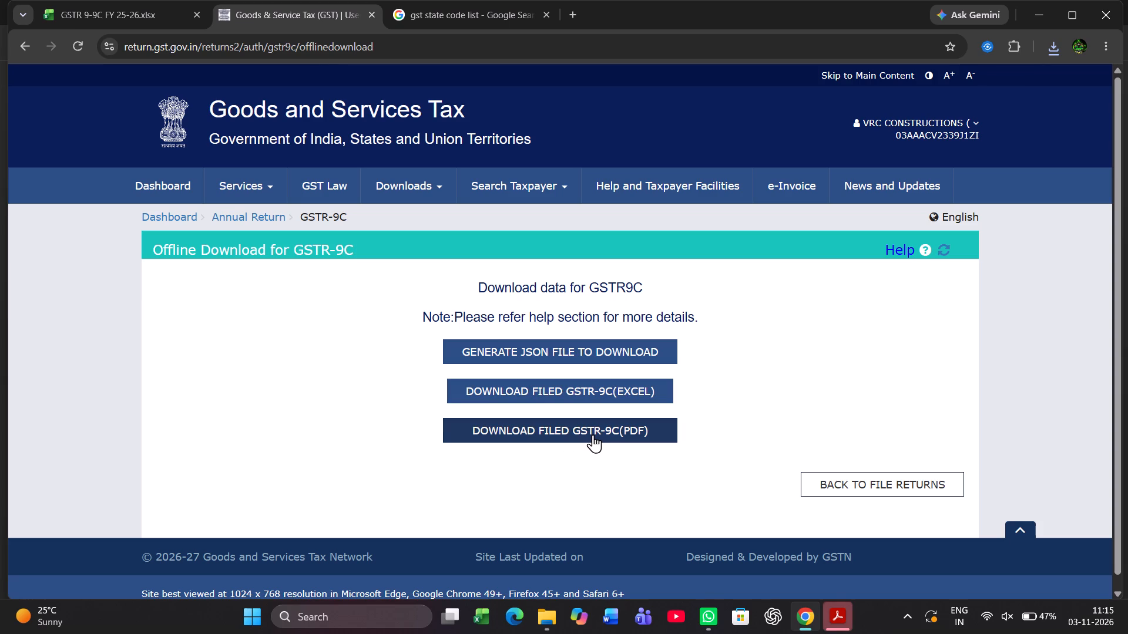
left_click(577, 434)
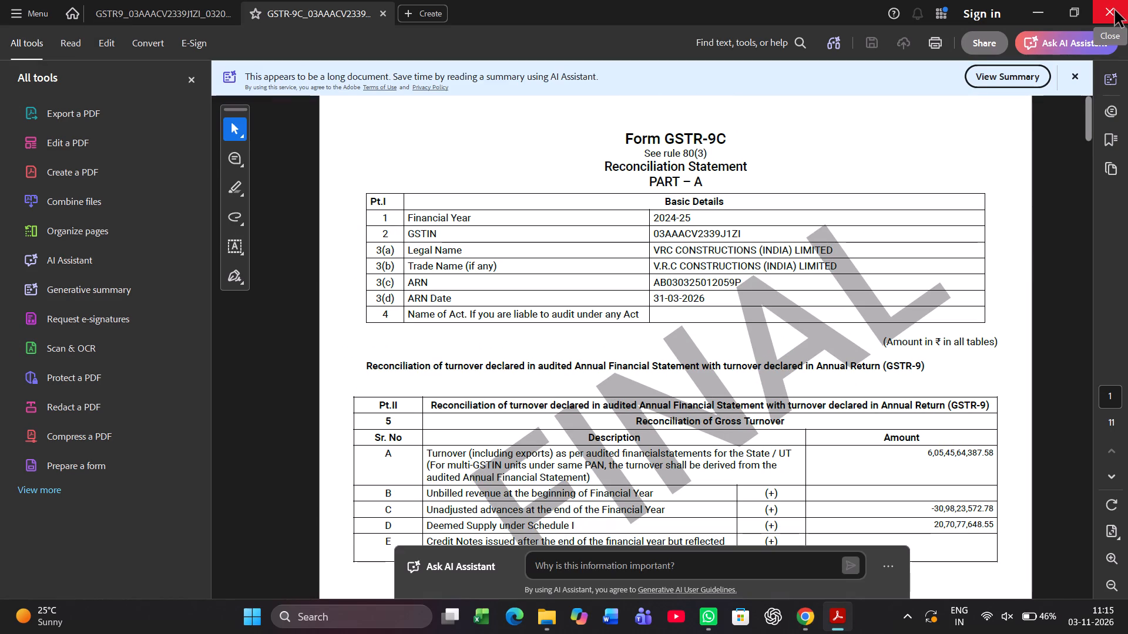
left_click(1115, 11)
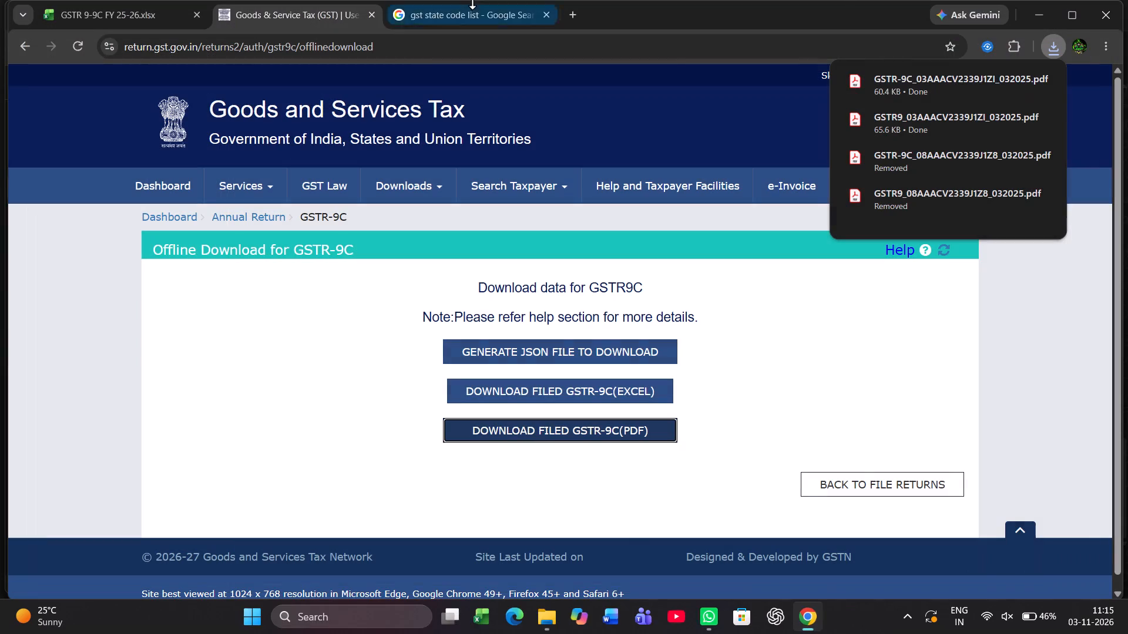
Check GST state code 03 in the state code list and rename the new folder in VR CONSTRUCTIONS as PUNJAB.
left_click(475, 11)
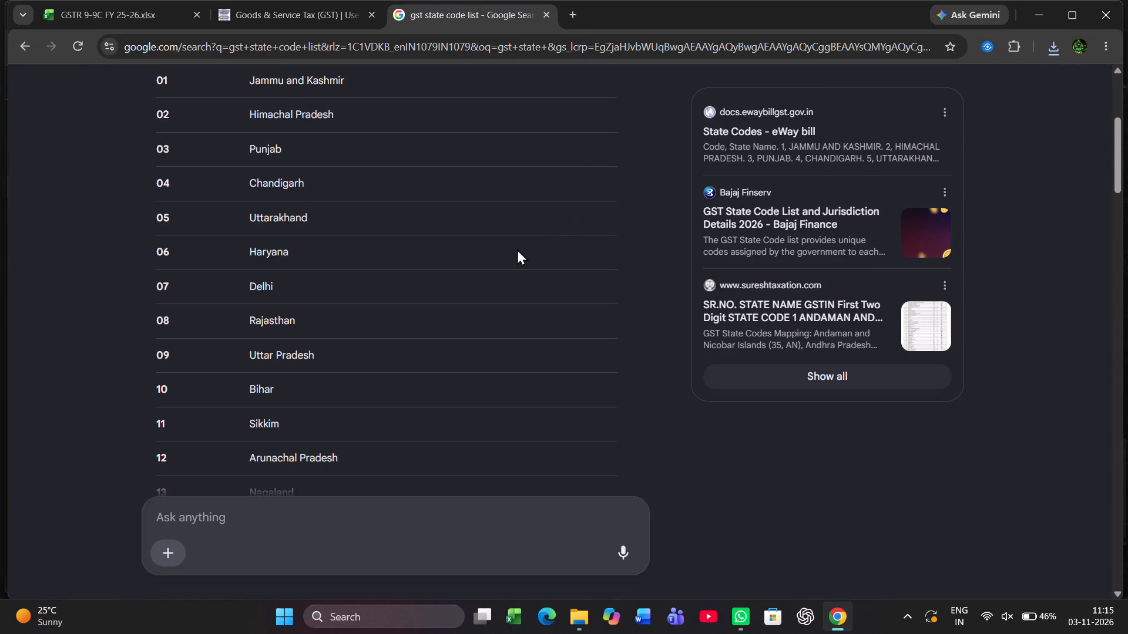
scroll(295, 278, "up", 2)
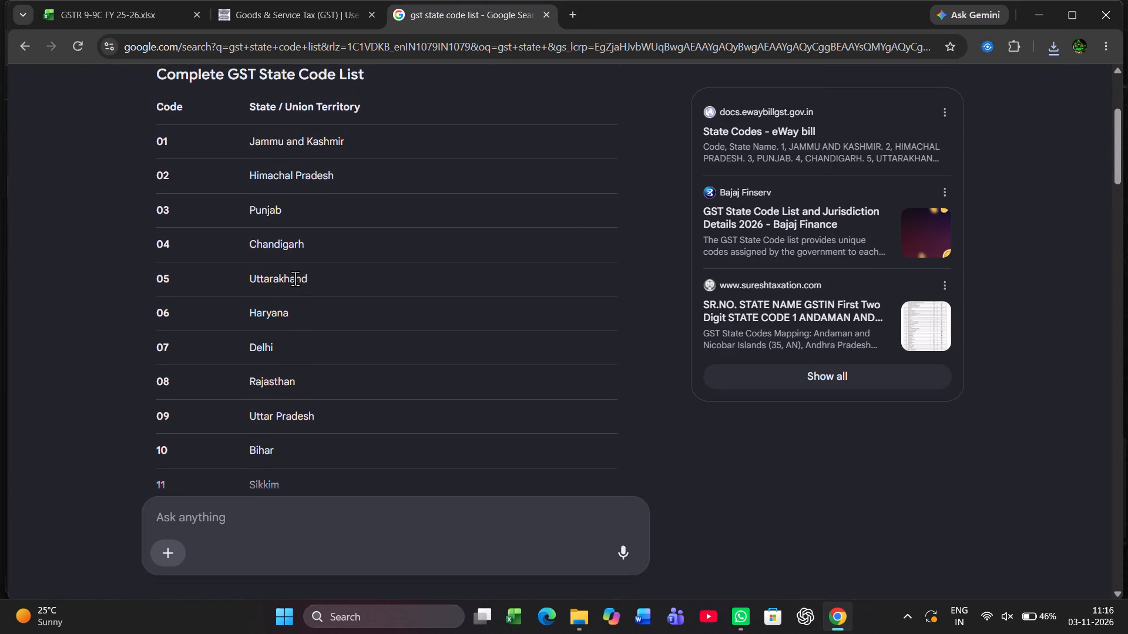
scroll(295, 278, "up", 1)
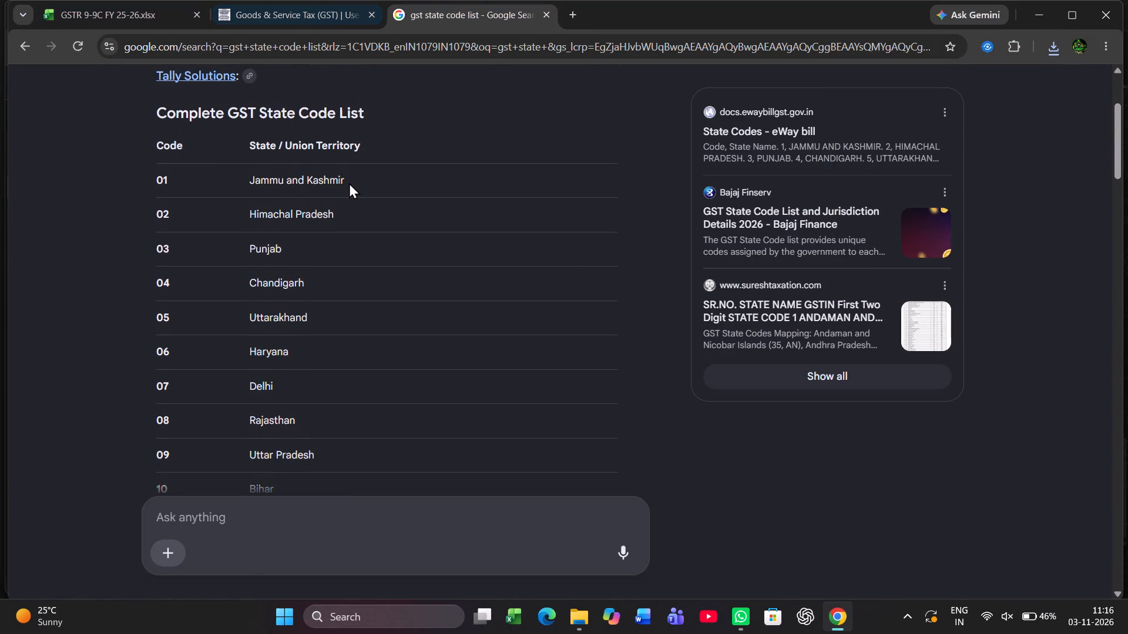
key("alt+Tab")
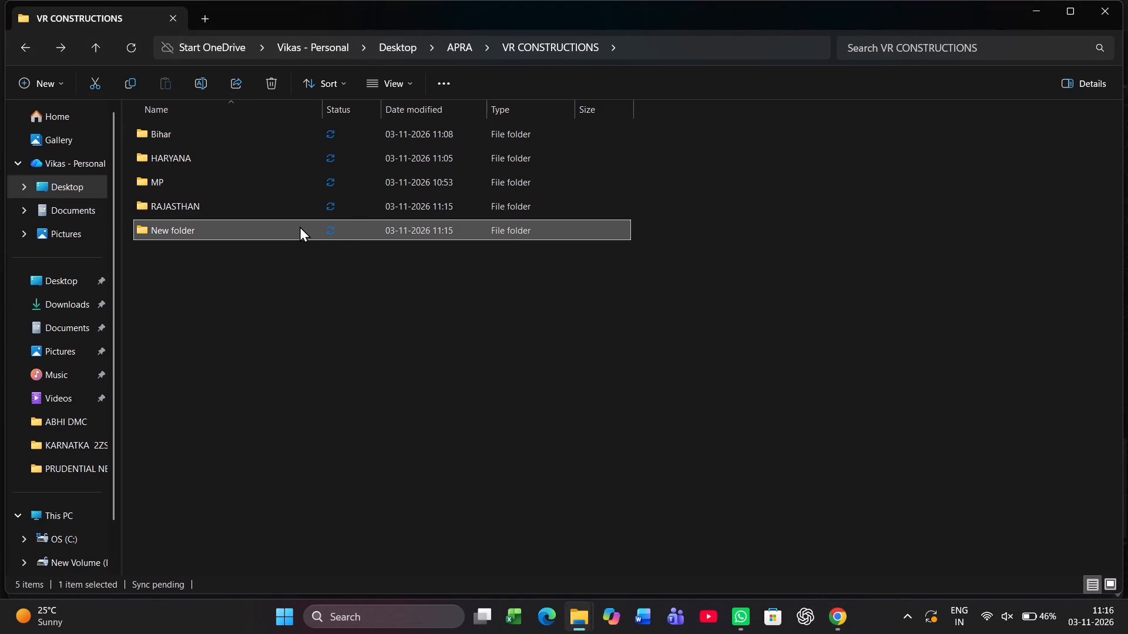
key("Down")
key("F2")
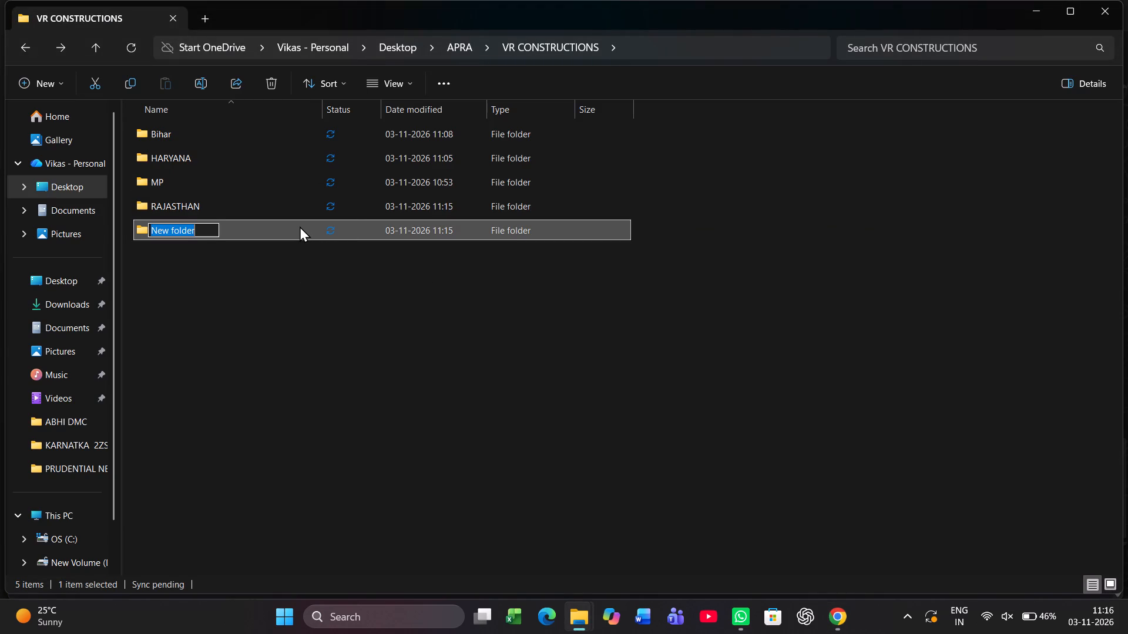
type("PUNJAB")
key("Return")
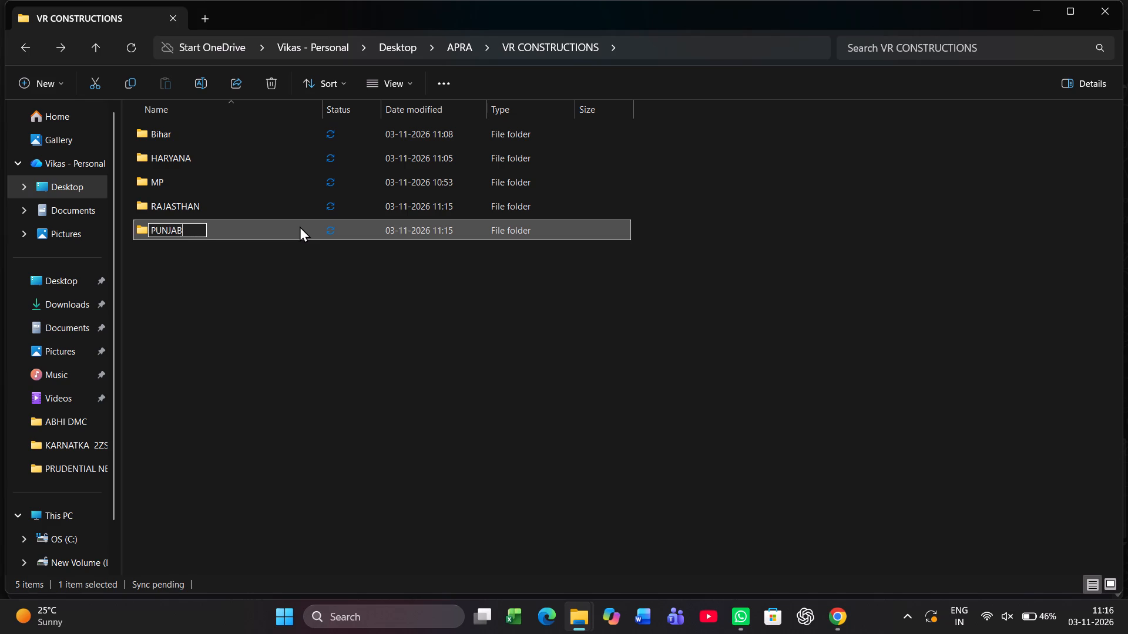
Open the PUNJAB folder inside VR CONSTRUCTIONS.
key("Return")
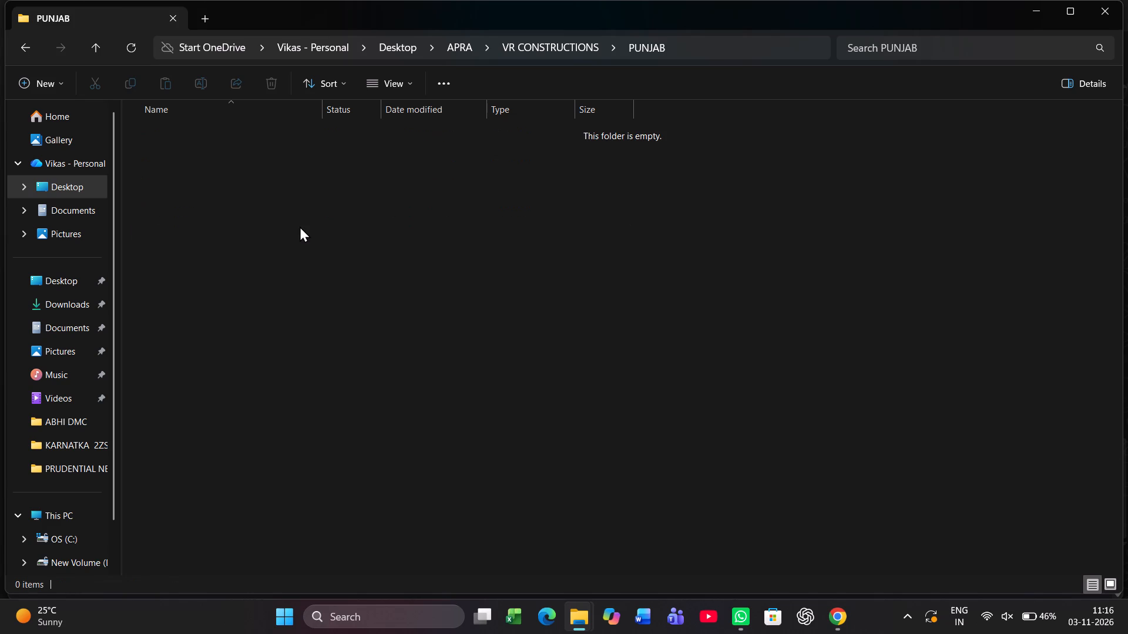
Return to the GST portal in Chrome, search the 2025-26 annual returns, and open GSTR-9 for online preparation with the nil-return answer left at No.
key("alt+Tab")
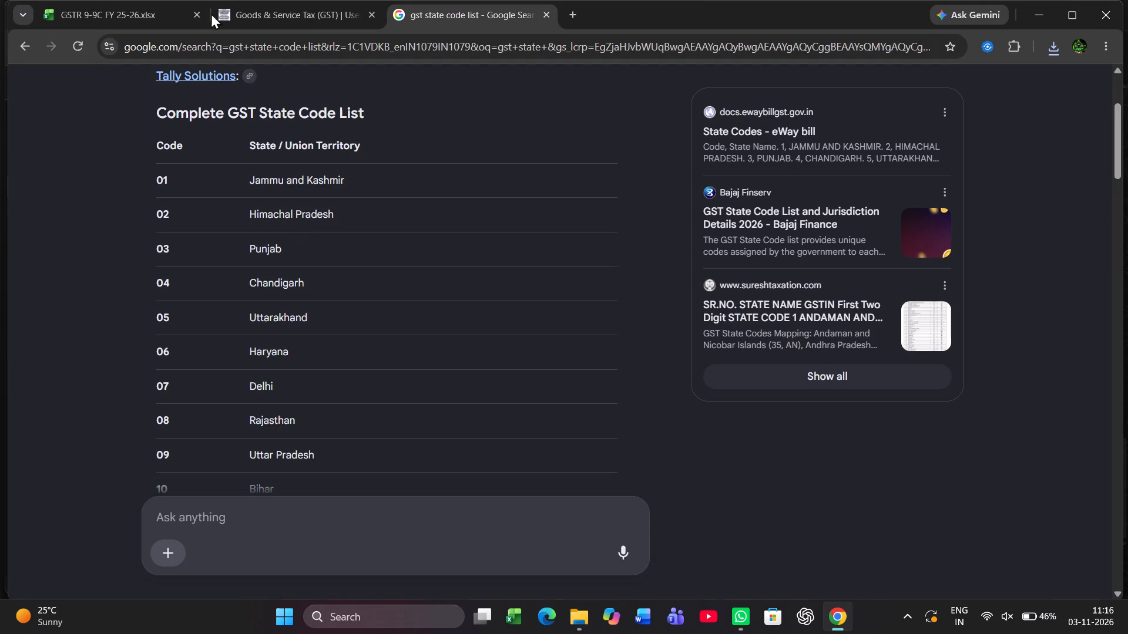
left_click(284, 12)
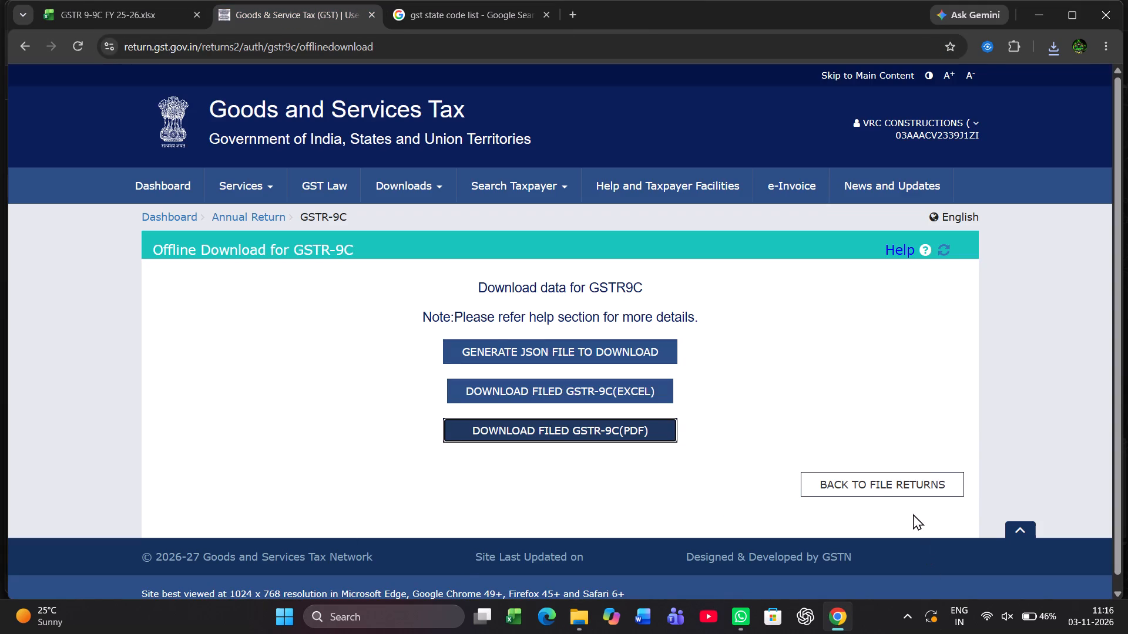
left_click(872, 488)
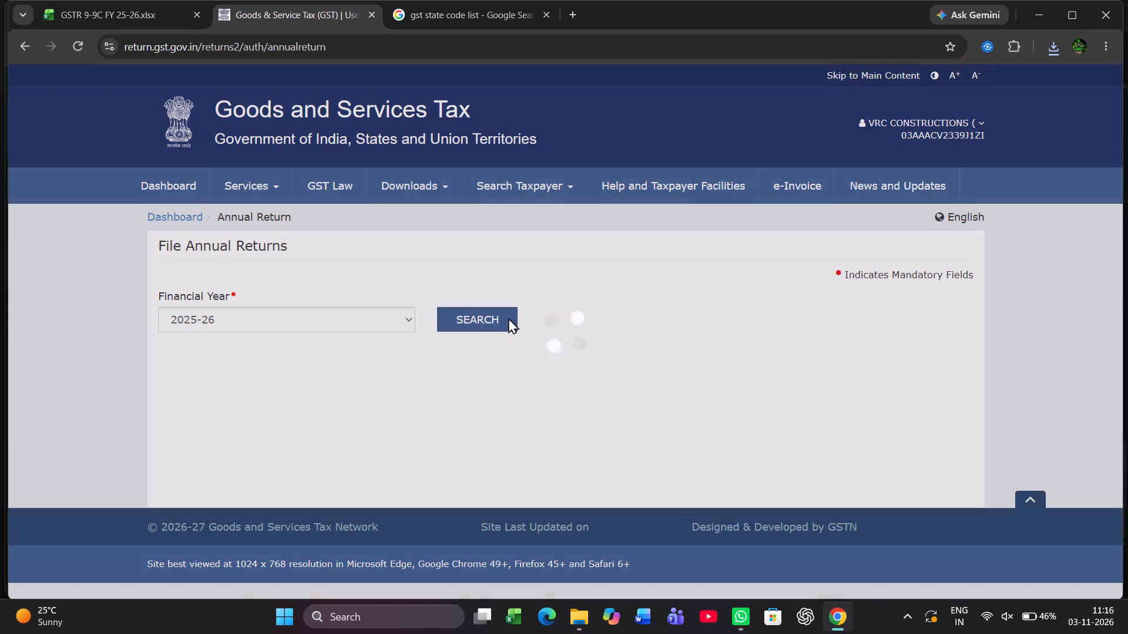
left_click(484, 321)
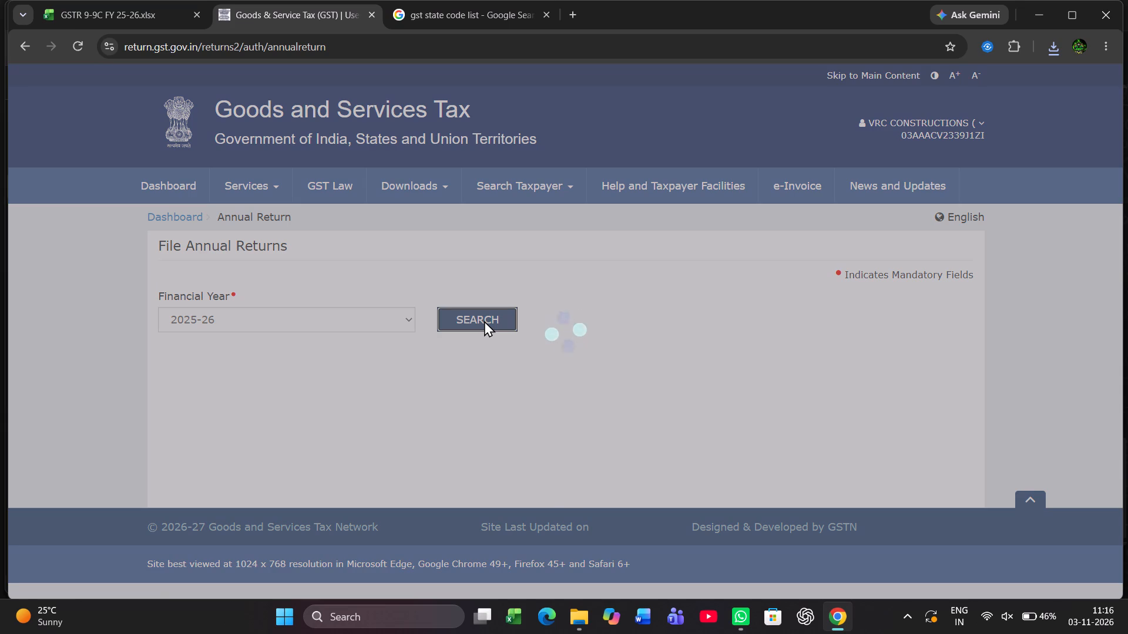
scroll(481, 535, "down", 3)
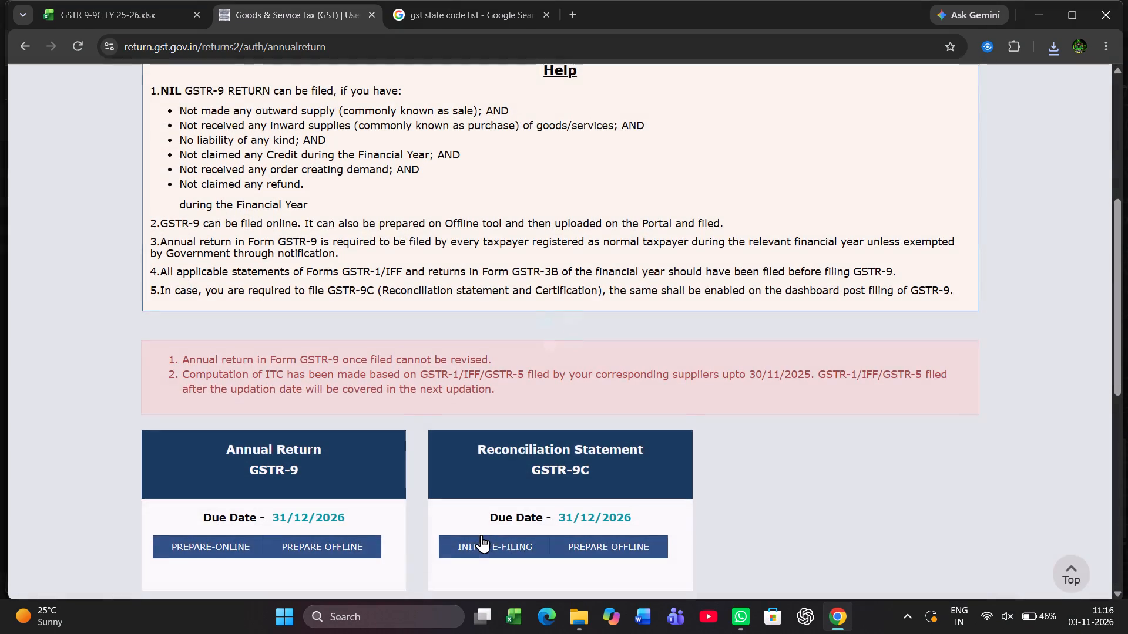
scroll(481, 535, "down", 1)
left_click(293, 390)
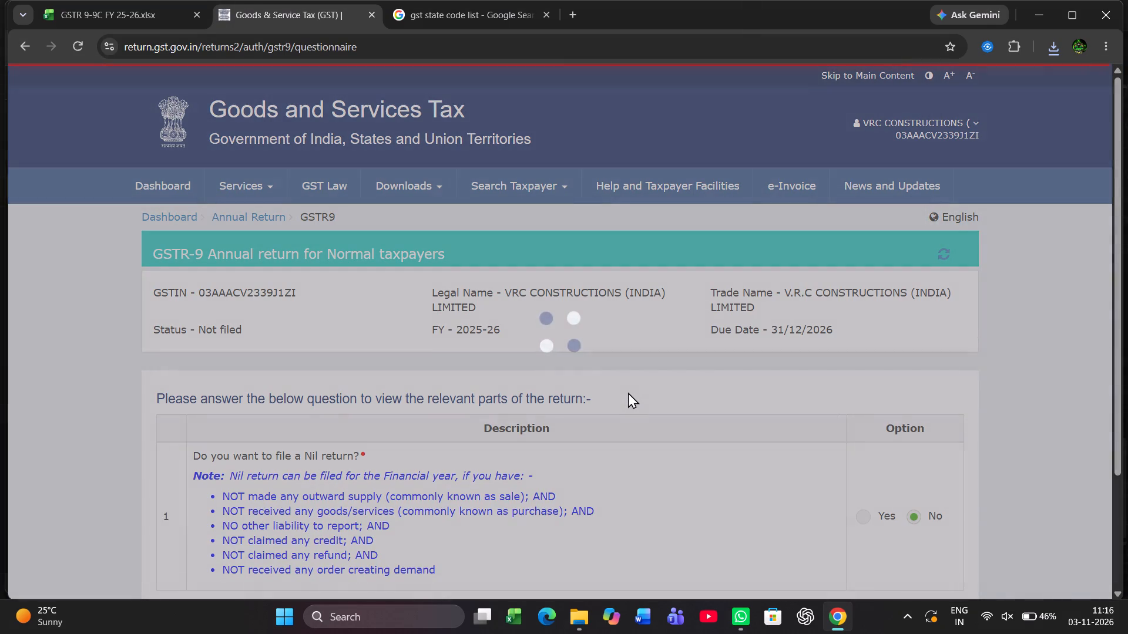
scroll(603, 427, "down", 3)
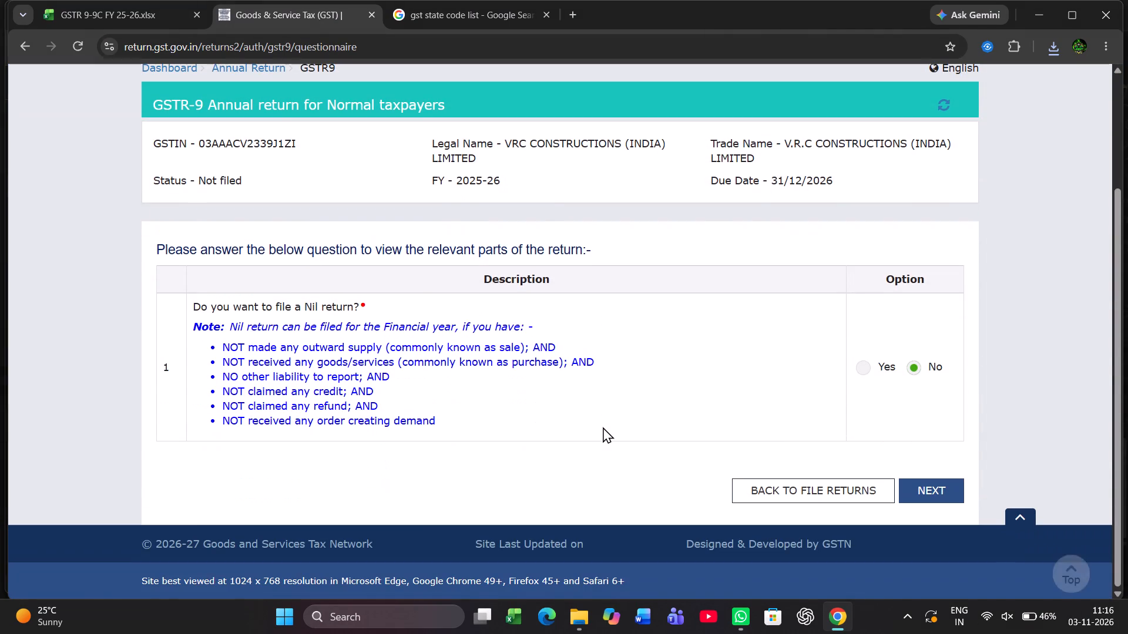
left_click(933, 496)
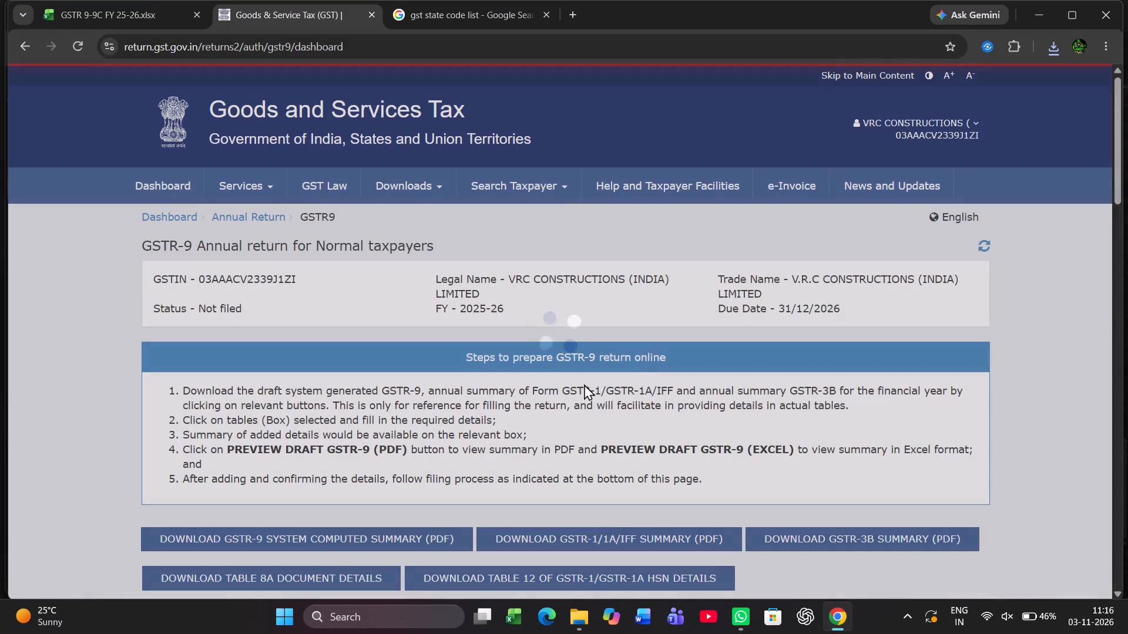
Download the GSTR-9 system computed, GSTR-1/1A/IFF and GSTR-3B summaries as PDFs, request the Table 12 HSN details, and close the PDF viewer.
scroll(580, 410, "down", 3)
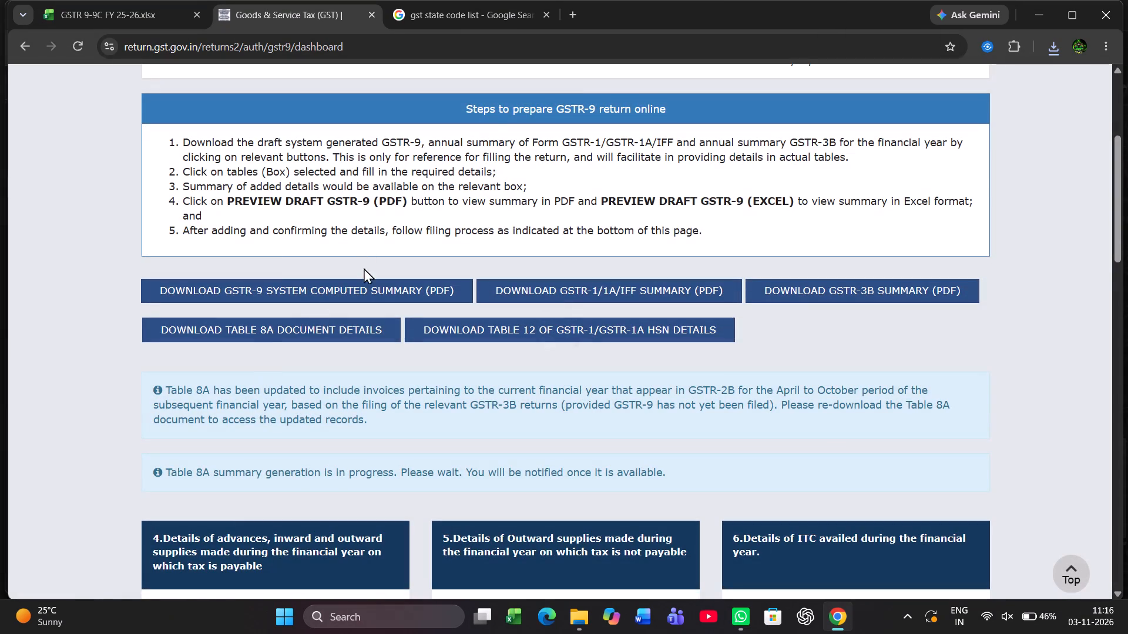
left_click(301, 292)
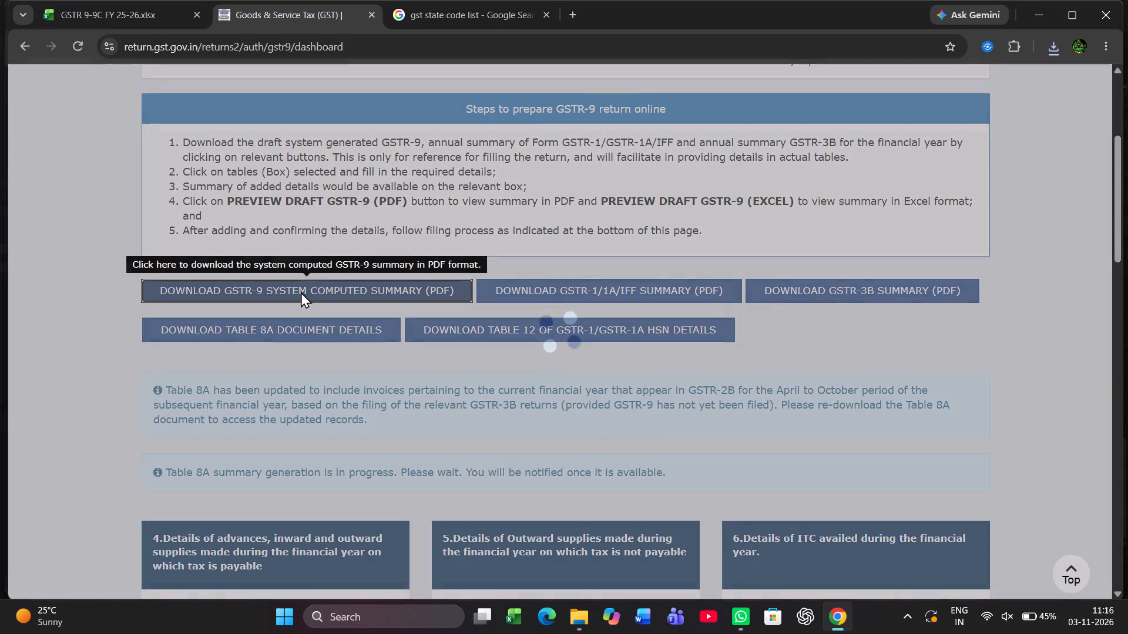
left_click(607, 286)
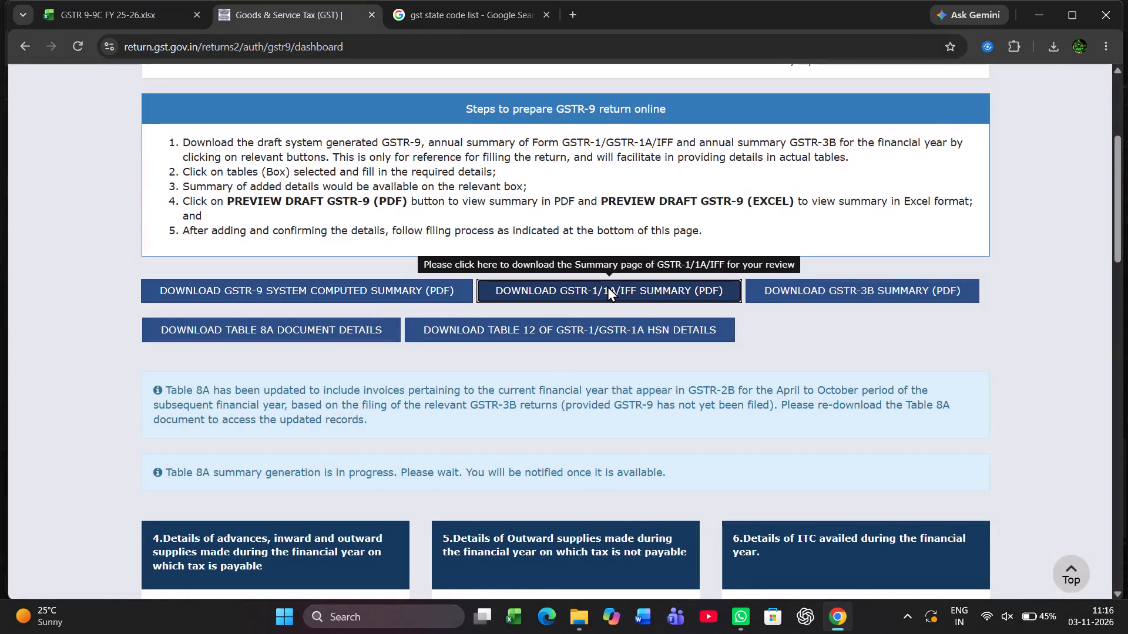
left_click(860, 296)
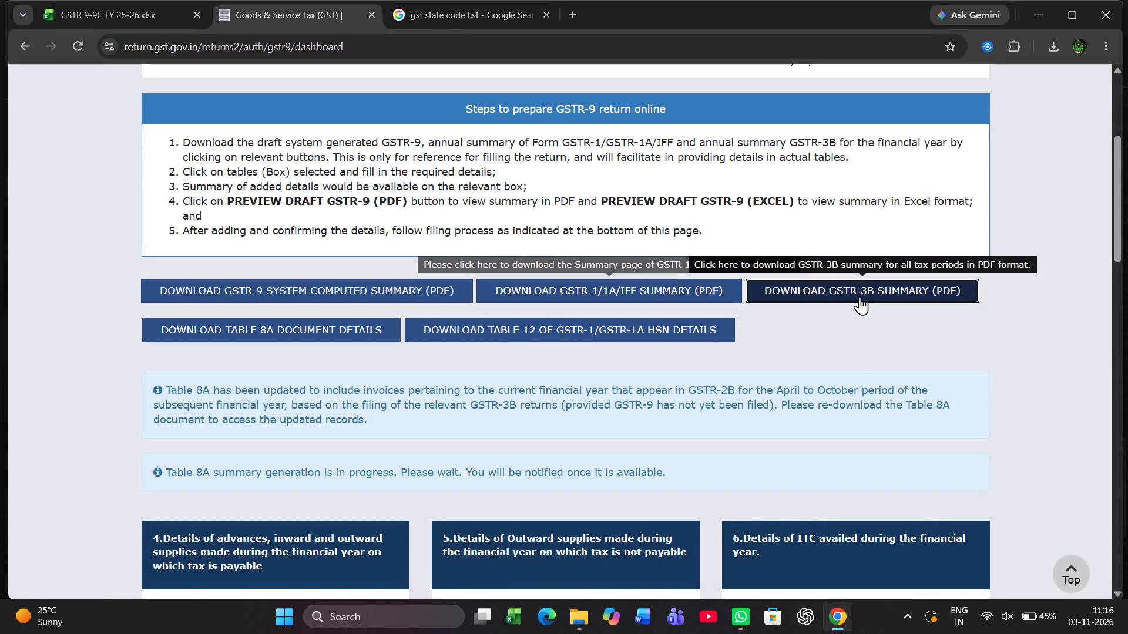
left_click(615, 334)
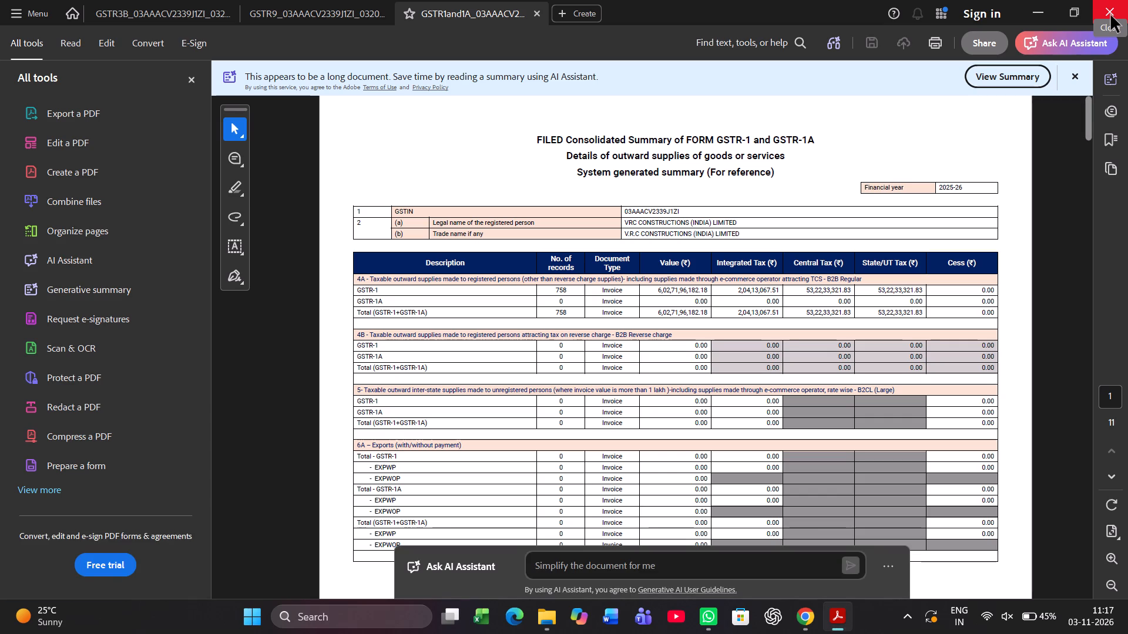
left_click(1111, 16)
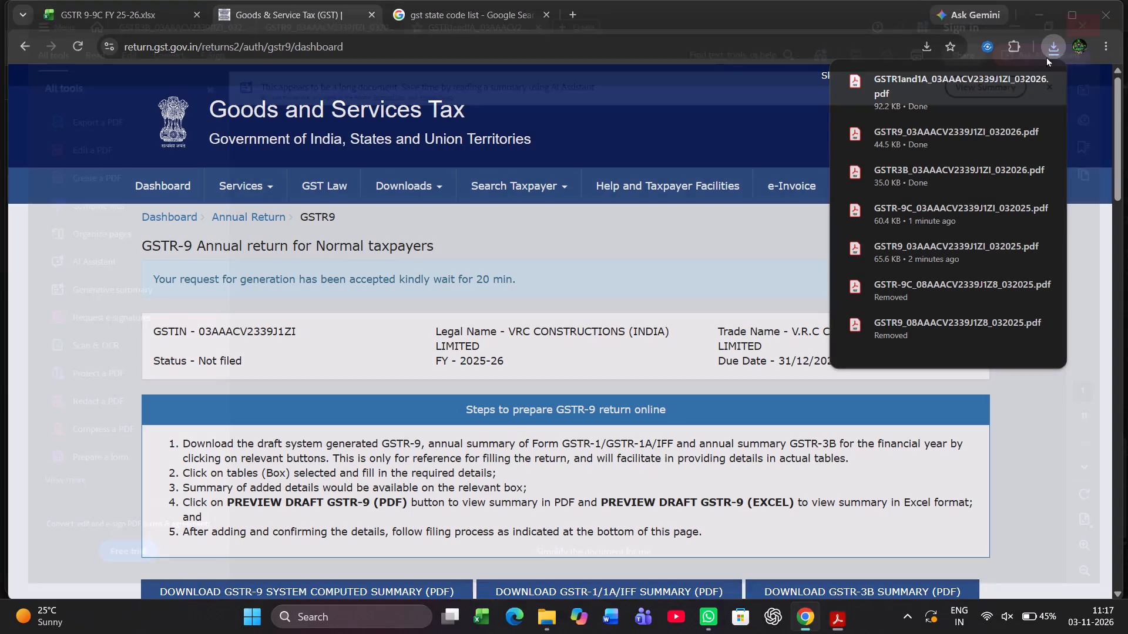
scroll(653, 284, "down", 2)
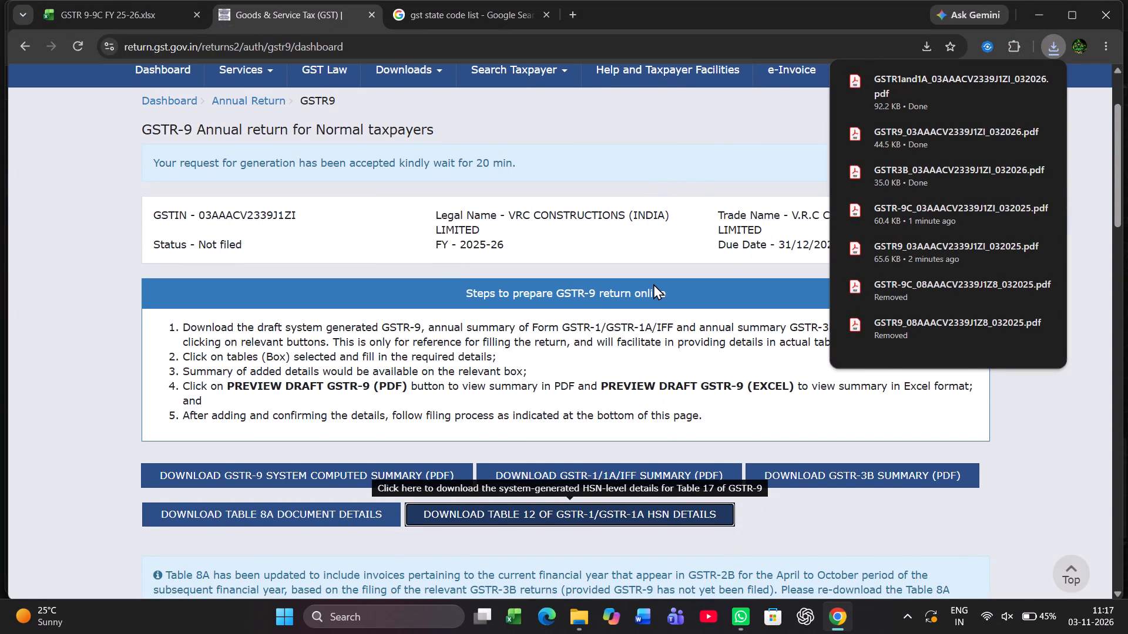
scroll(653, 284, "down", 1)
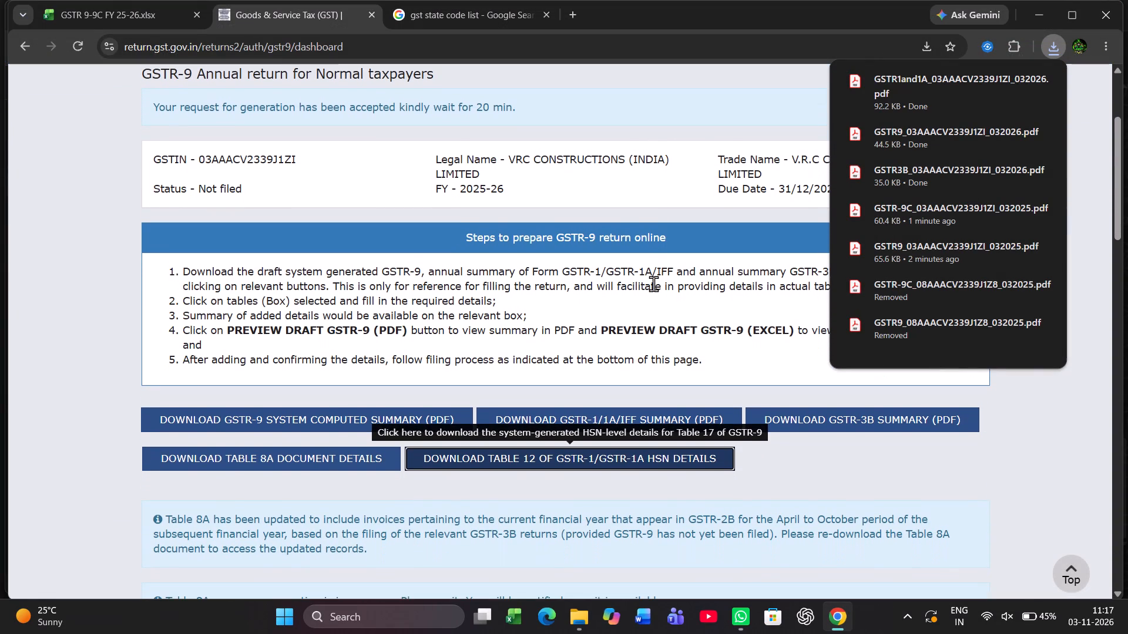
Move today's five downloaded GSTR PDFs from the Downloads folder into the PUNJAB folder.
key("alt+Tab")
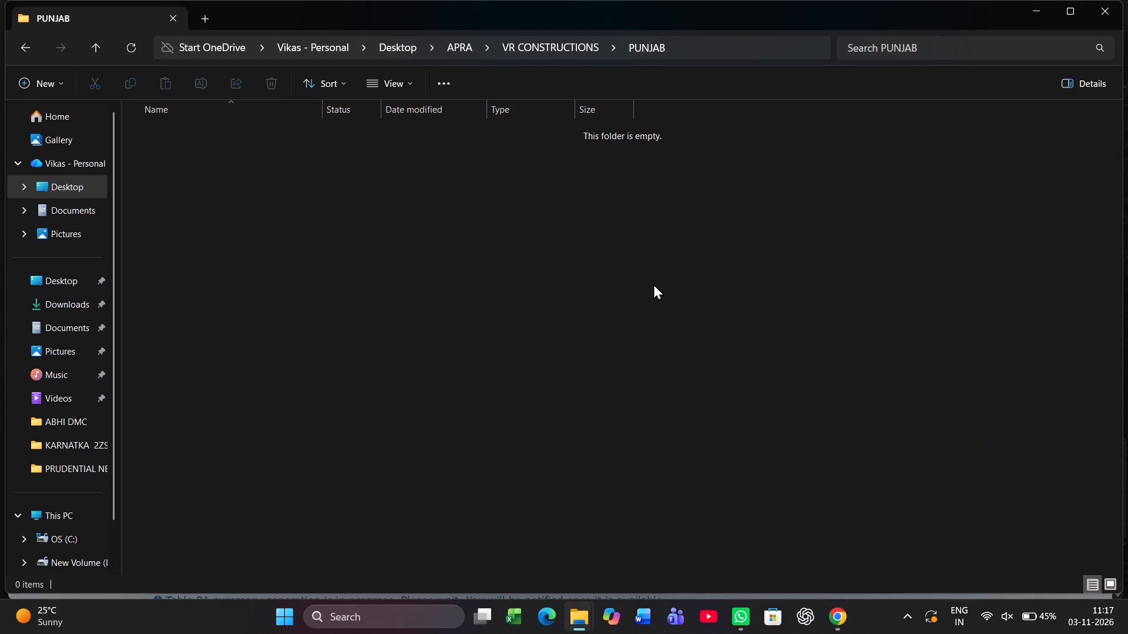
key("alt+Tab")
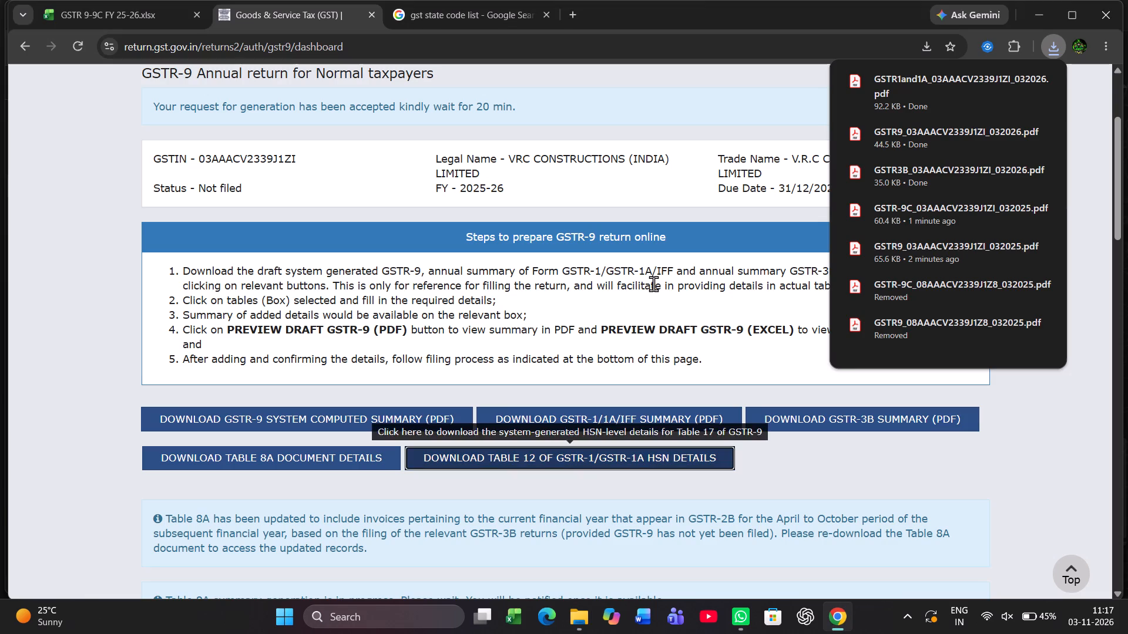
key("alt+Tab")
key("alt+Tab")
key("alt+Tab")
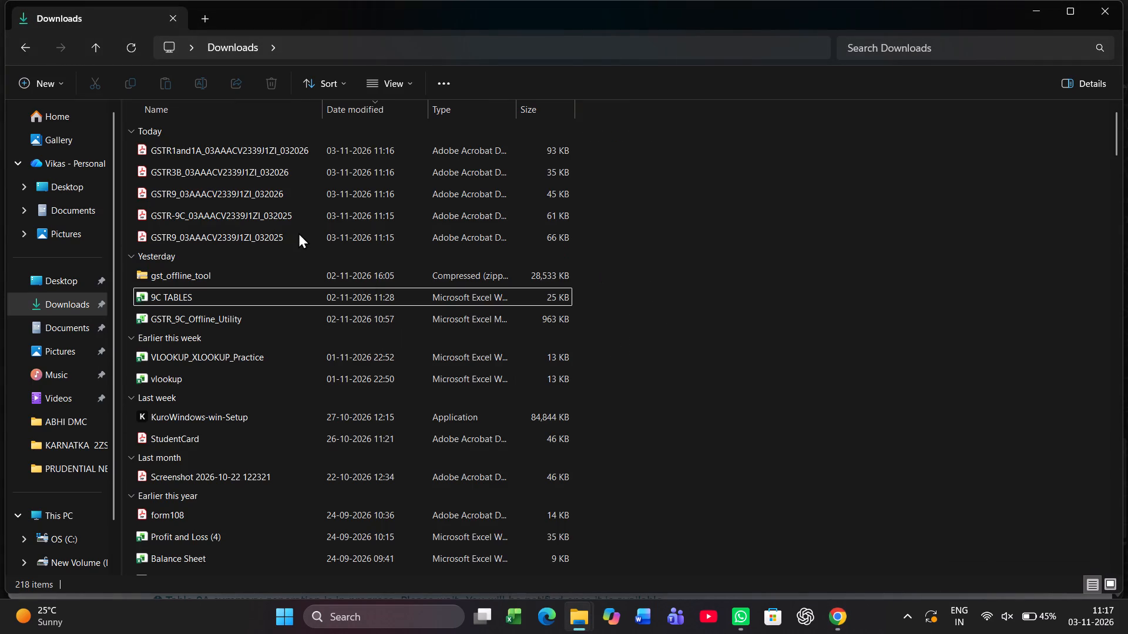
key("Up")
key("Up")
key("Up")
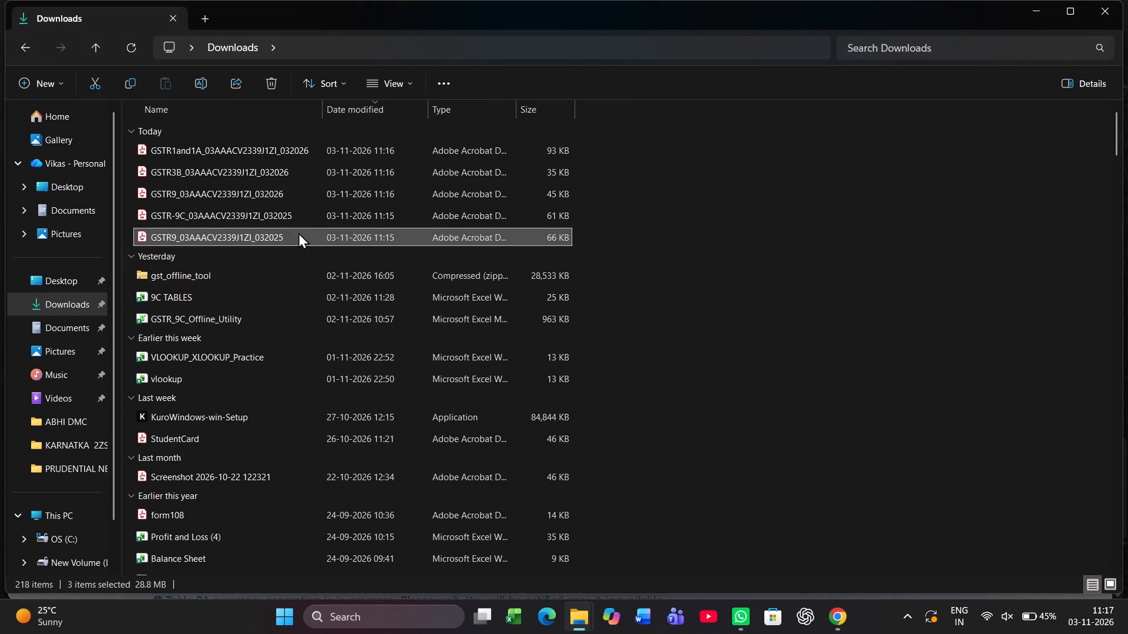
key("Up")
key("Up")
key("Up")
key("Up")
key("Up")
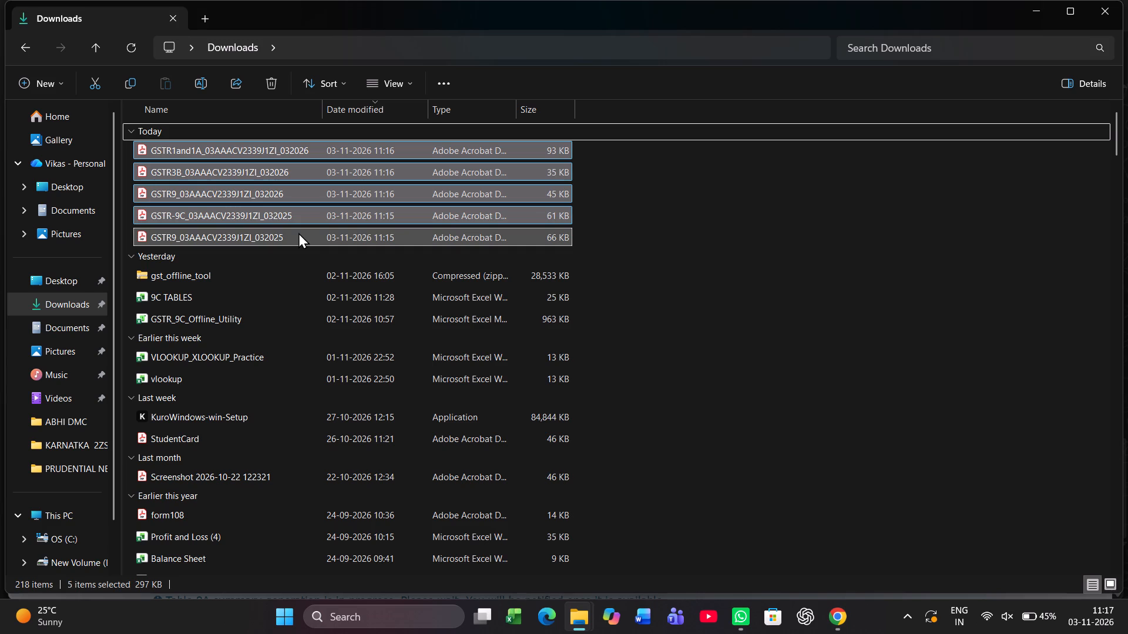
key("Down")
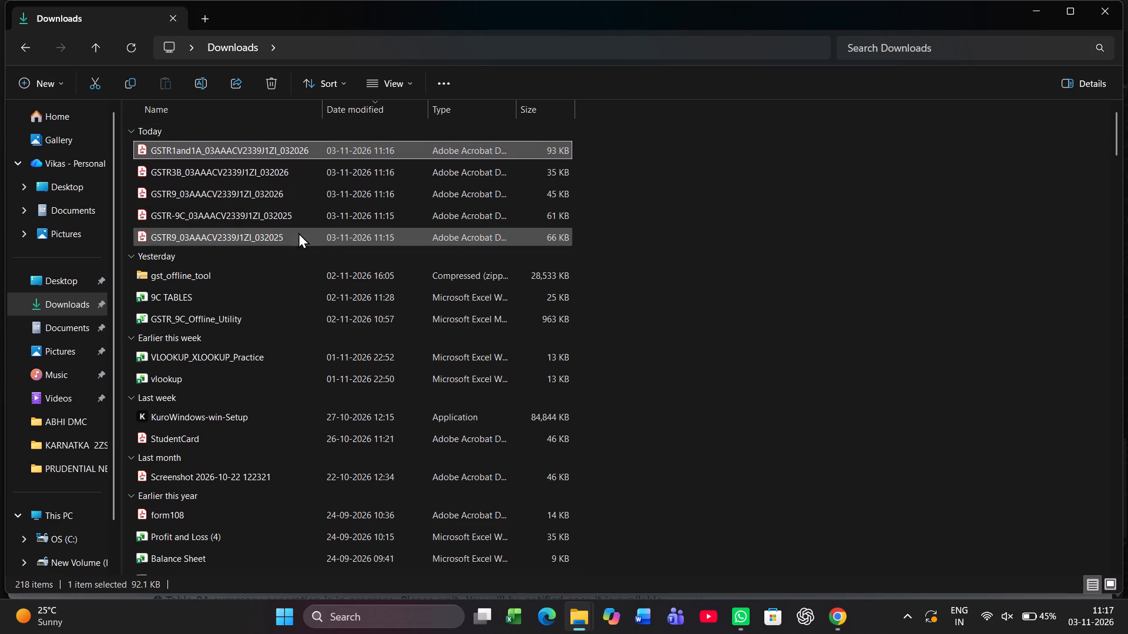
key("shift+Down")
key("shift+Down")
key("shift+Down")
key("shift+Down")
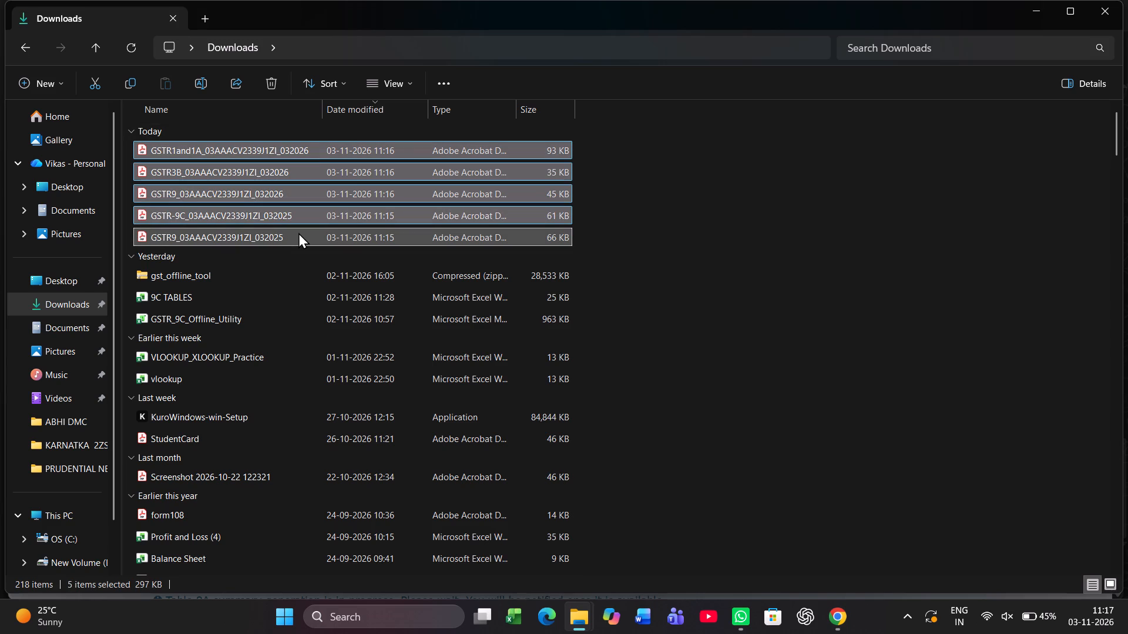
key("ctrl+x")
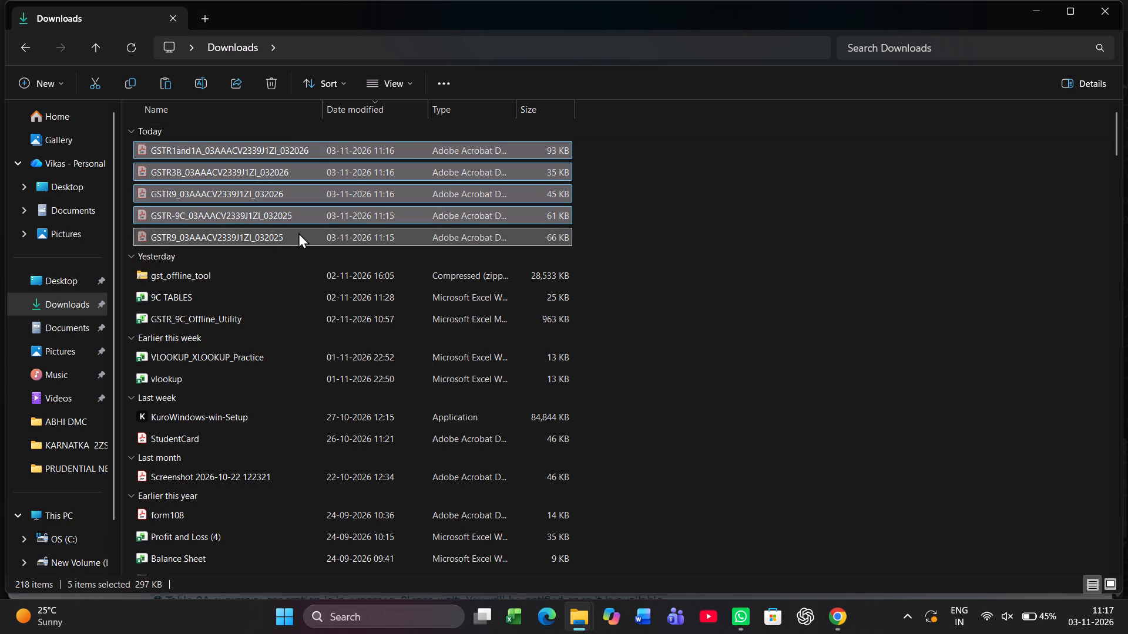
key("alt+Tab")
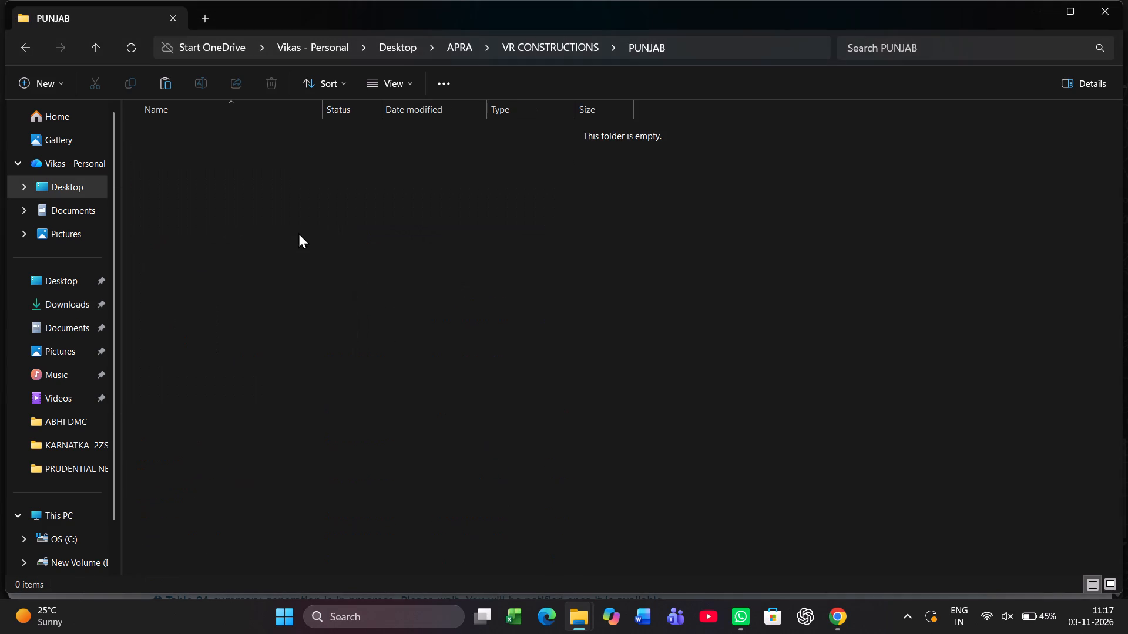
key("ctrl+v")
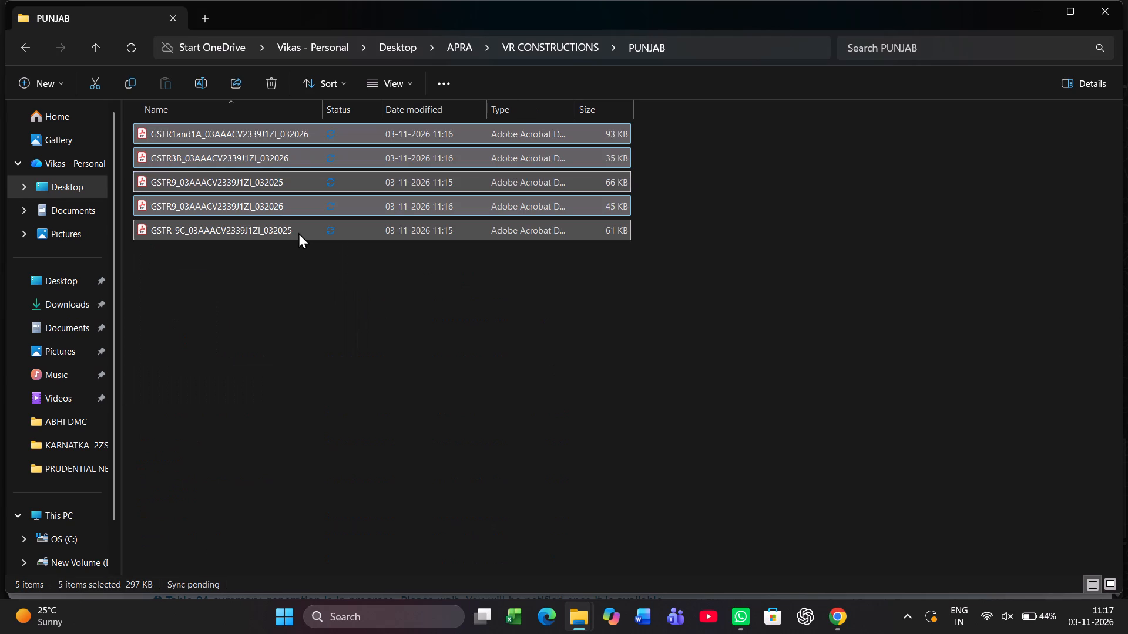
Open the RAJASTHAN folder in VR CONSTRUCTIONS and rename the GSTR9 PDF so that its period suffix reads 24-25.
key("BackSpace")
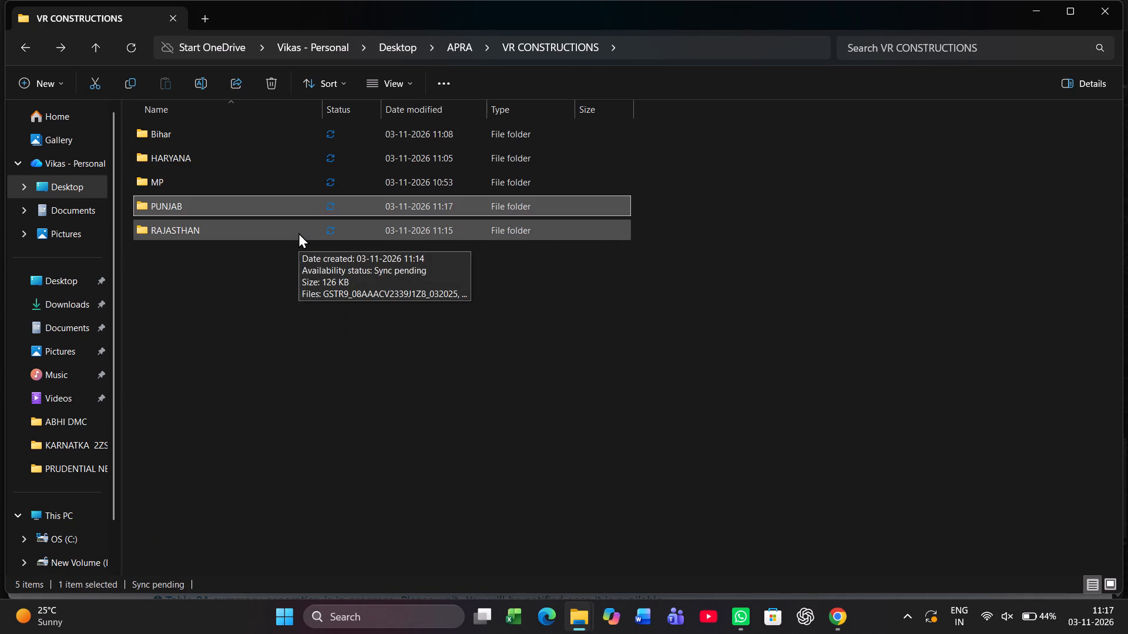
key("Down")
key("Return")
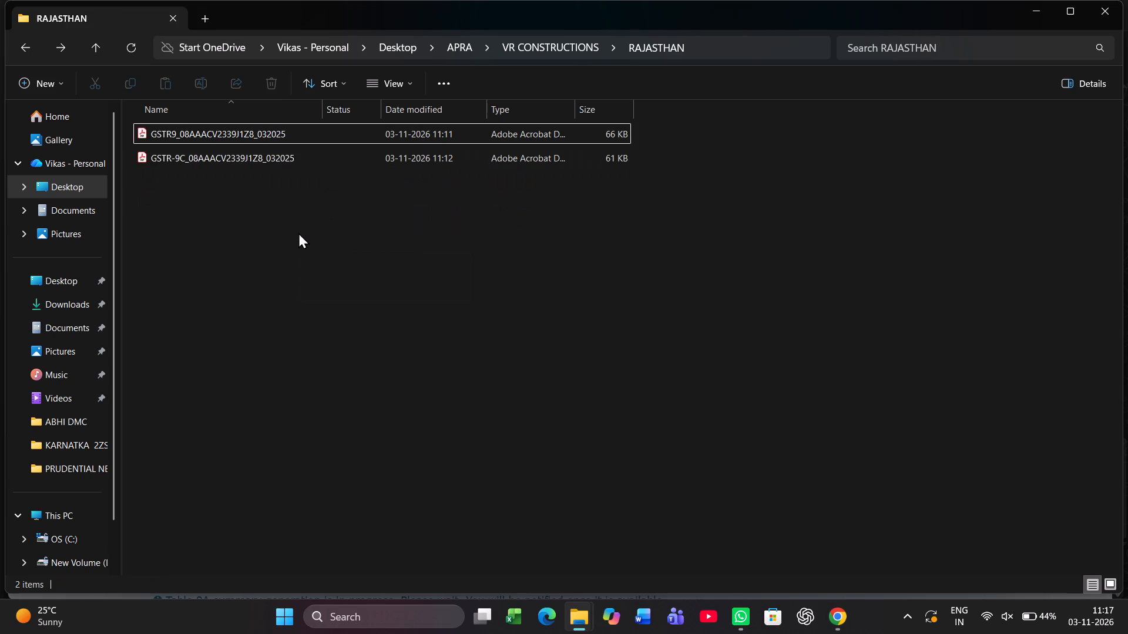
key("Down")
key("Up")
key("F2")
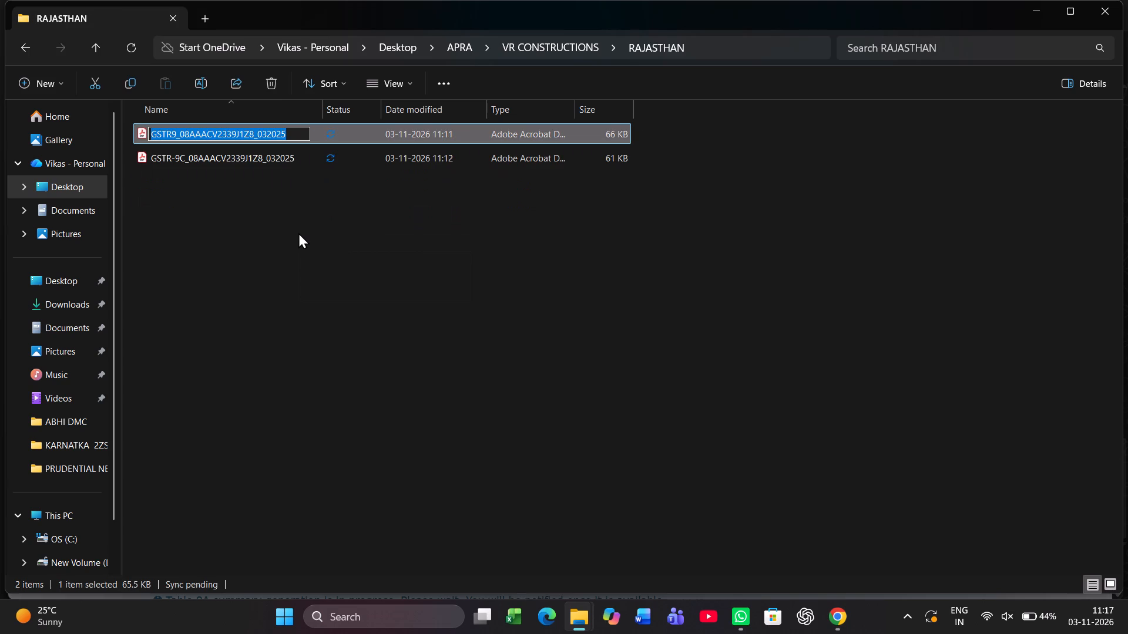
key("Right")
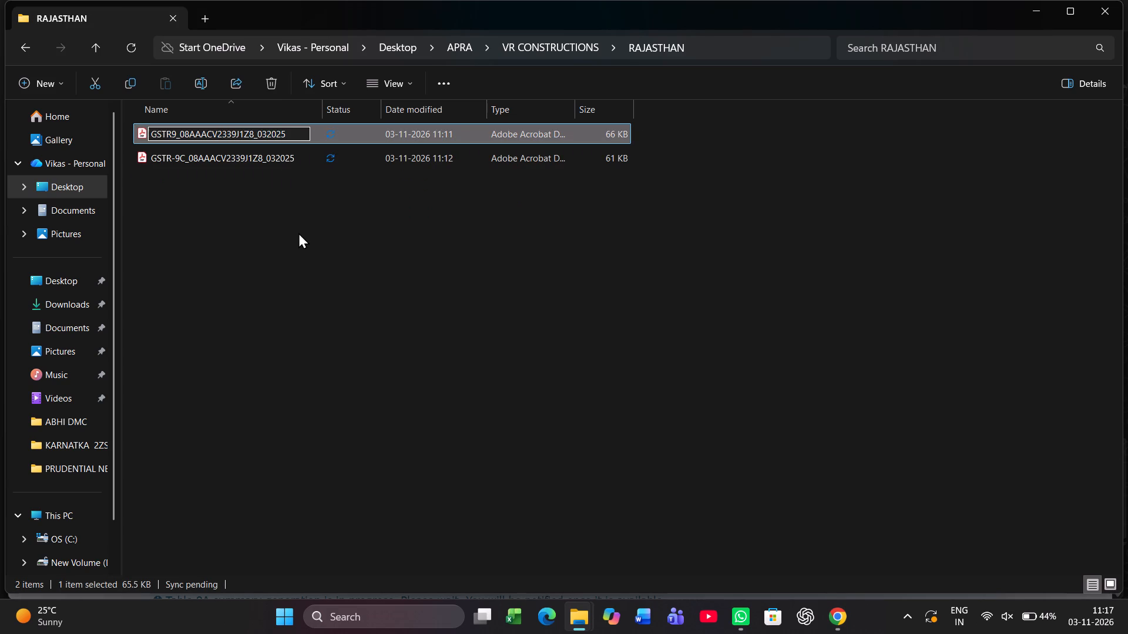
key("shift+Left")
key("Left")
key("Left")
key("shift+Left")
key("shift+Left")
key("shift+Left")
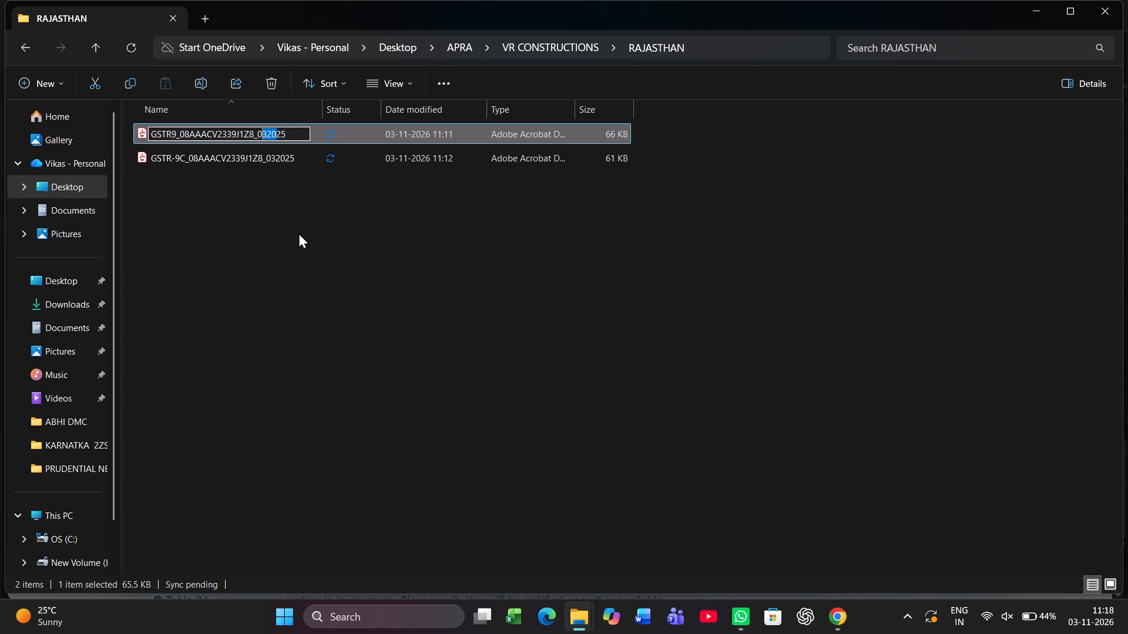
key("shift+Left")
type("24-")
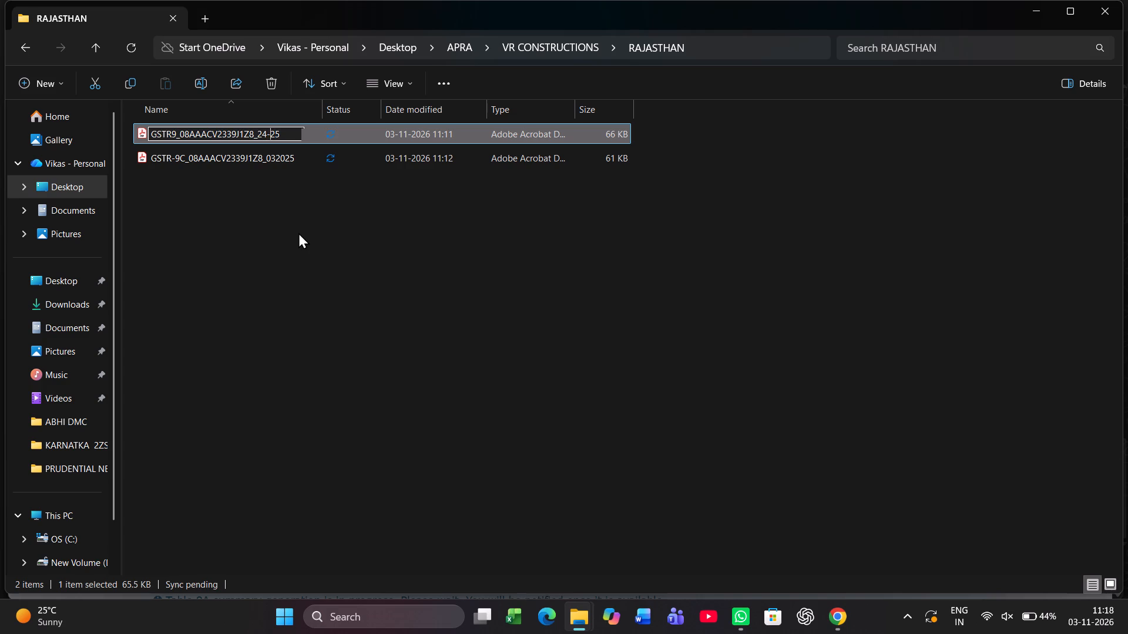
key("Return")
Rename the GSTR-9C PDF in the RAJASTHAN folder so that its period suffix reads 24-25.
key("Down")
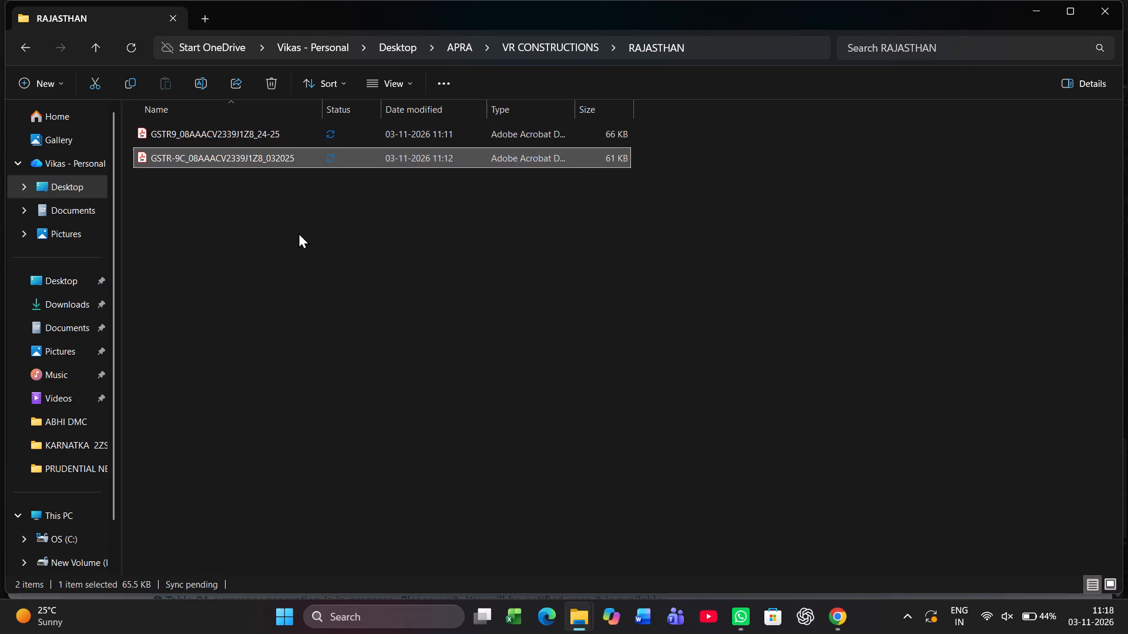
key("F2")
key("Right")
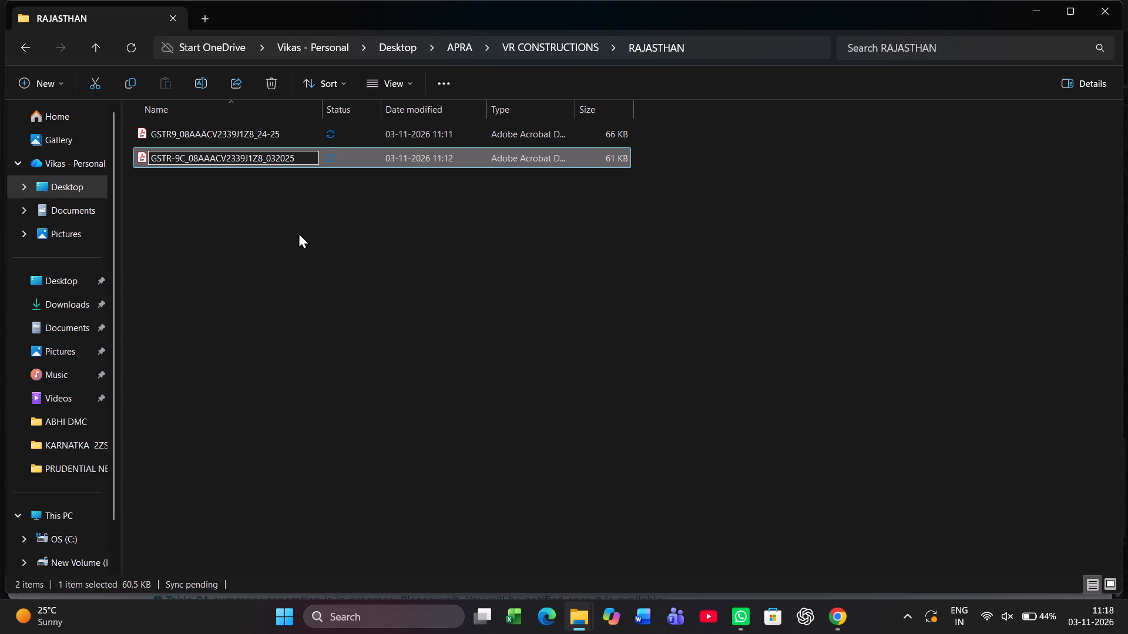
key("Left")
key("Left")
key("shift+Left")
key("shift+Left")
key("shift+Left")
key("shift+Left")
type("24-")
key("Return")
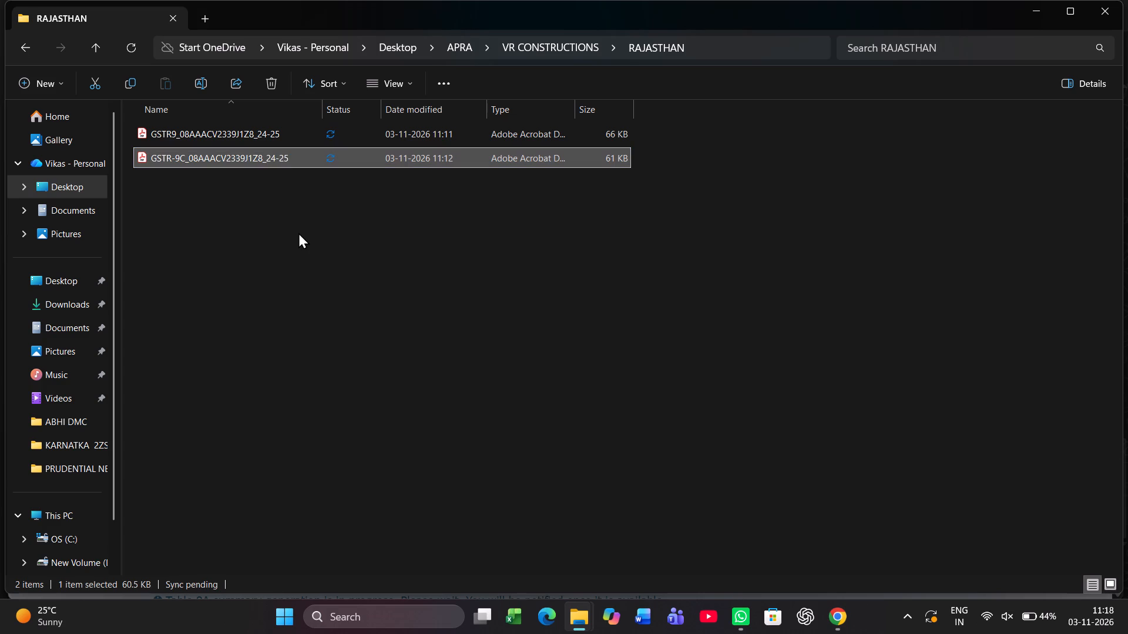
Open the PUNJAB folder in VR CONSTRUCTIONS and rename the GSTR1and1A PDF so that its period suffix reads 25-26.
key("BackSpace")
key("Up")
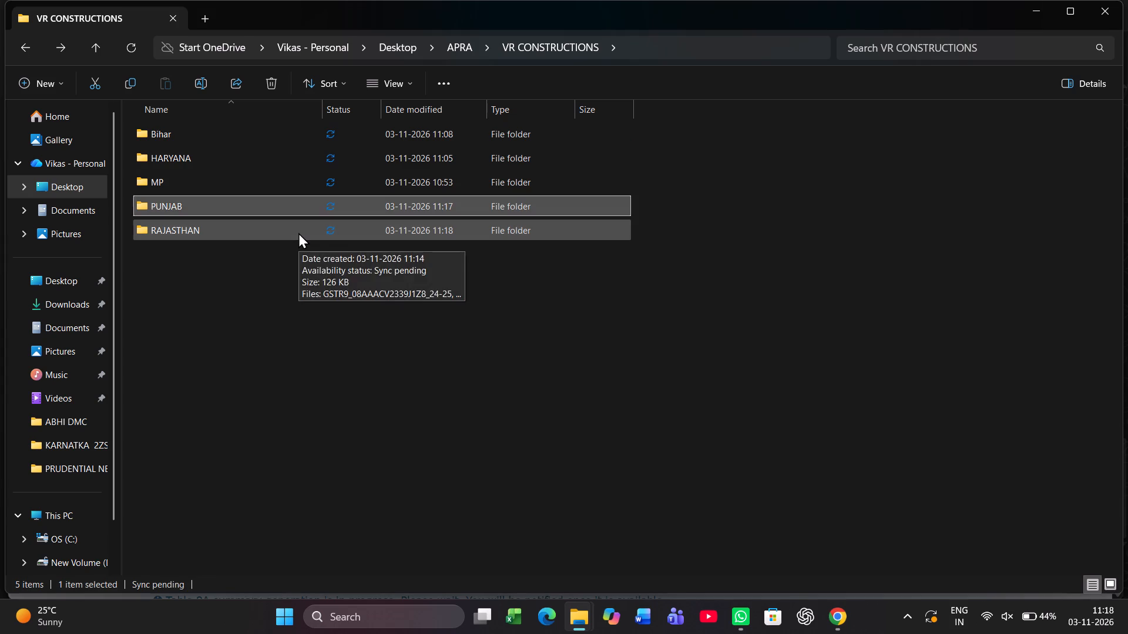
key("Return")
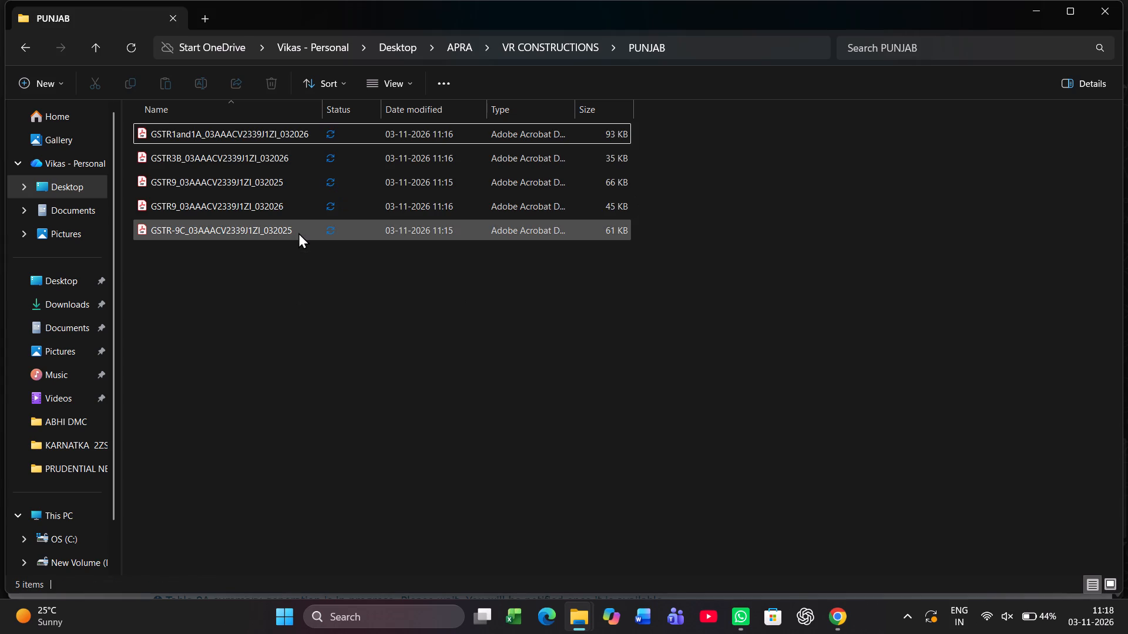
key("Up")
key("Up")
key("Down")
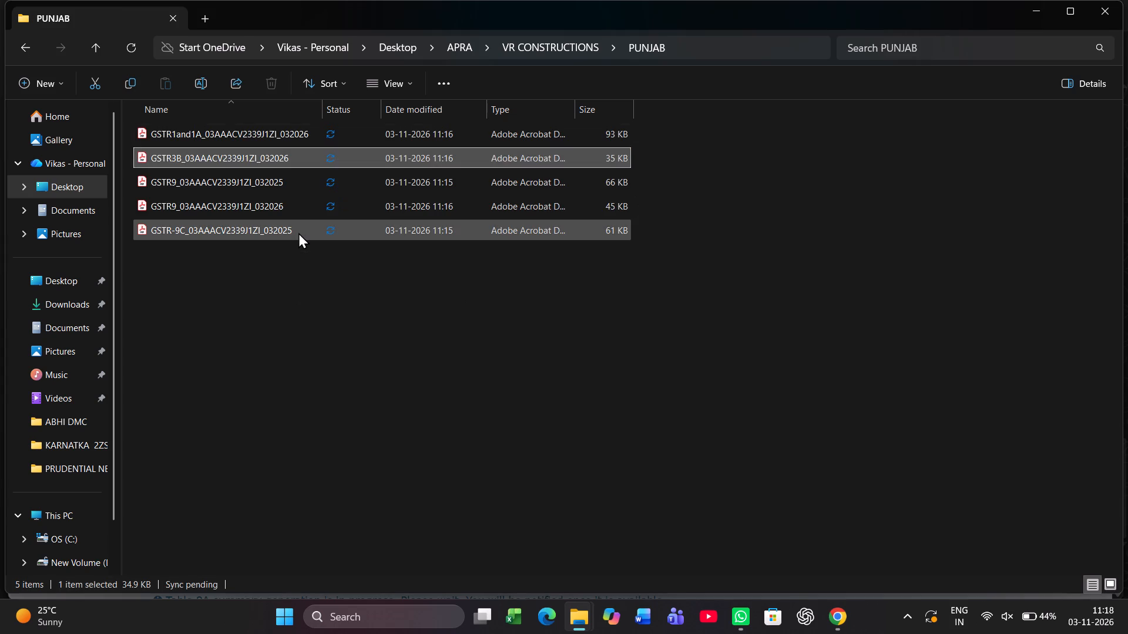
key("Down")
key("Up")
key("Up")
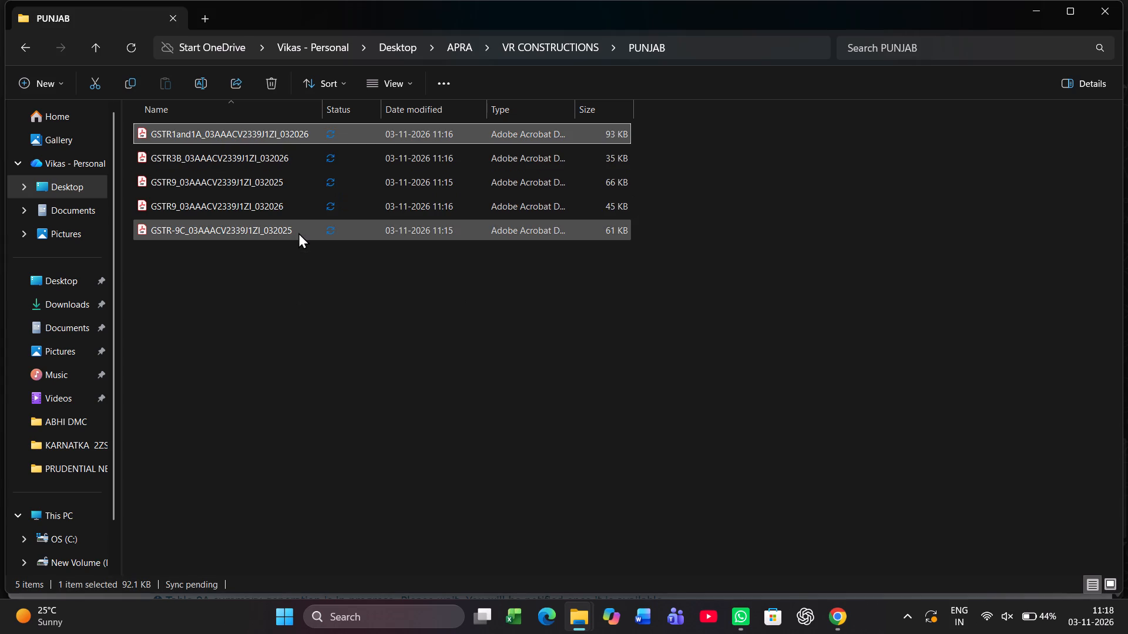
key("F2")
key("Right")
key("Left")
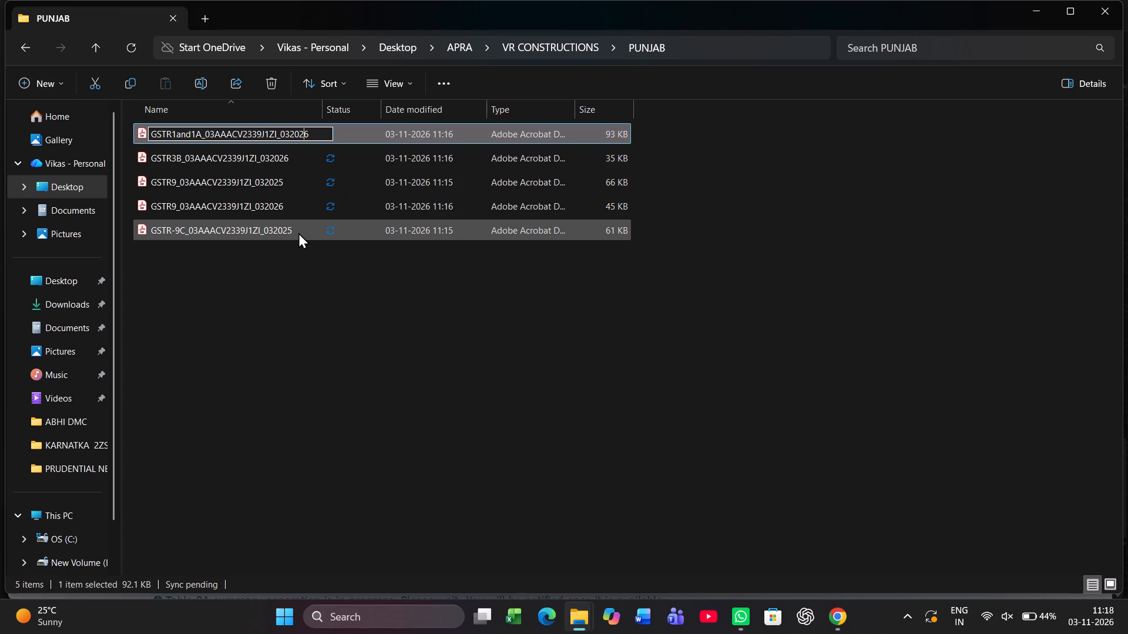
key("Left")
key("shift+Left")
key("shift+Left")
key("shift+Left")
key("shift+Left")
type("25-")
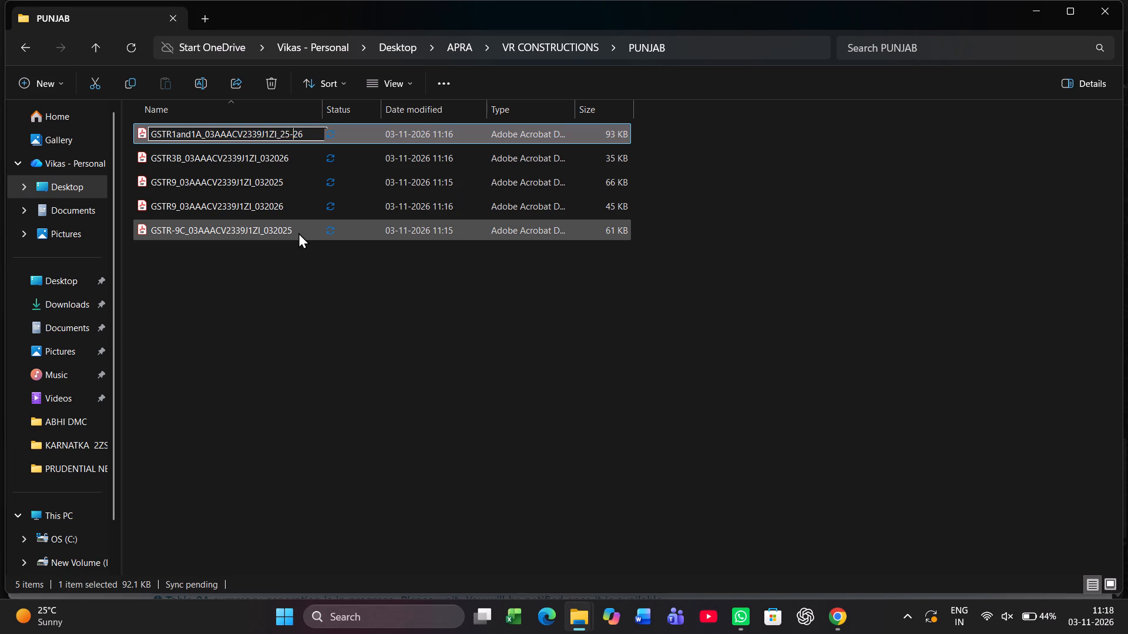
key("Return")
Rename the GSTR3B PDF in the PUNJAB folder so that its period suffix reads 25-26.
key("Down")
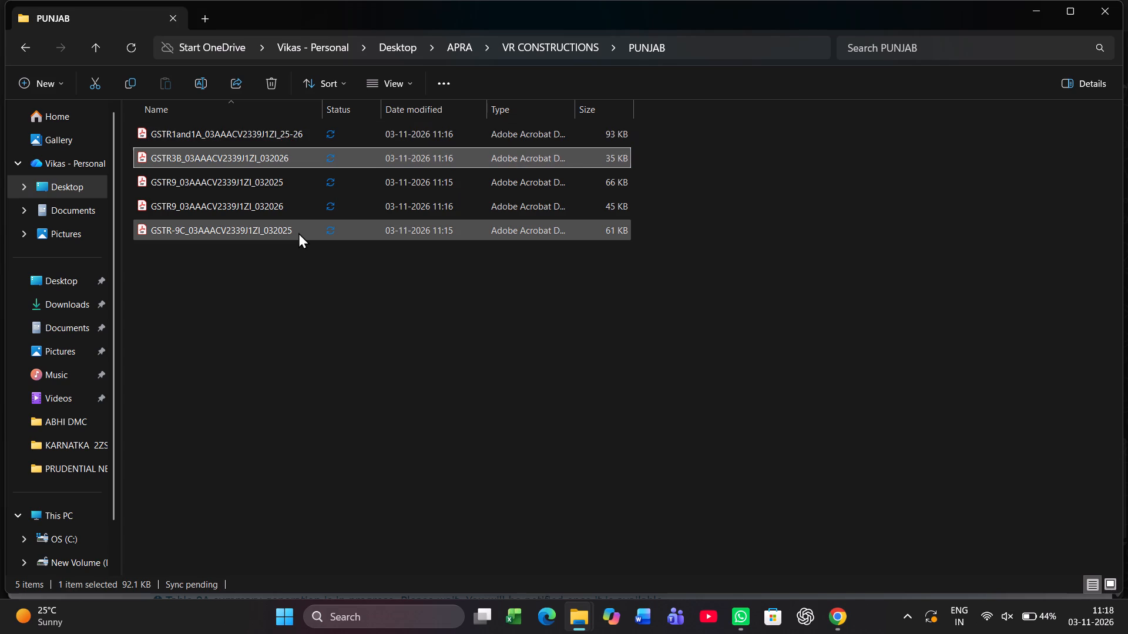
key("F2")
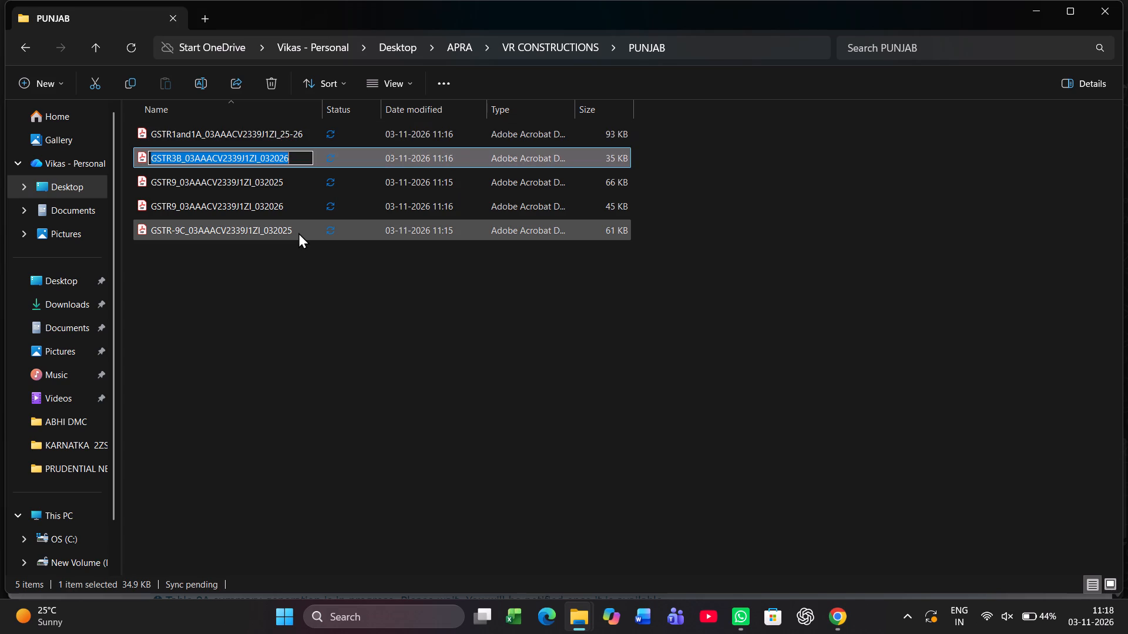
key("Right")
key("Left")
key("Left")
key("shift+Left")
key("shift+Left")
key("shift+Left")
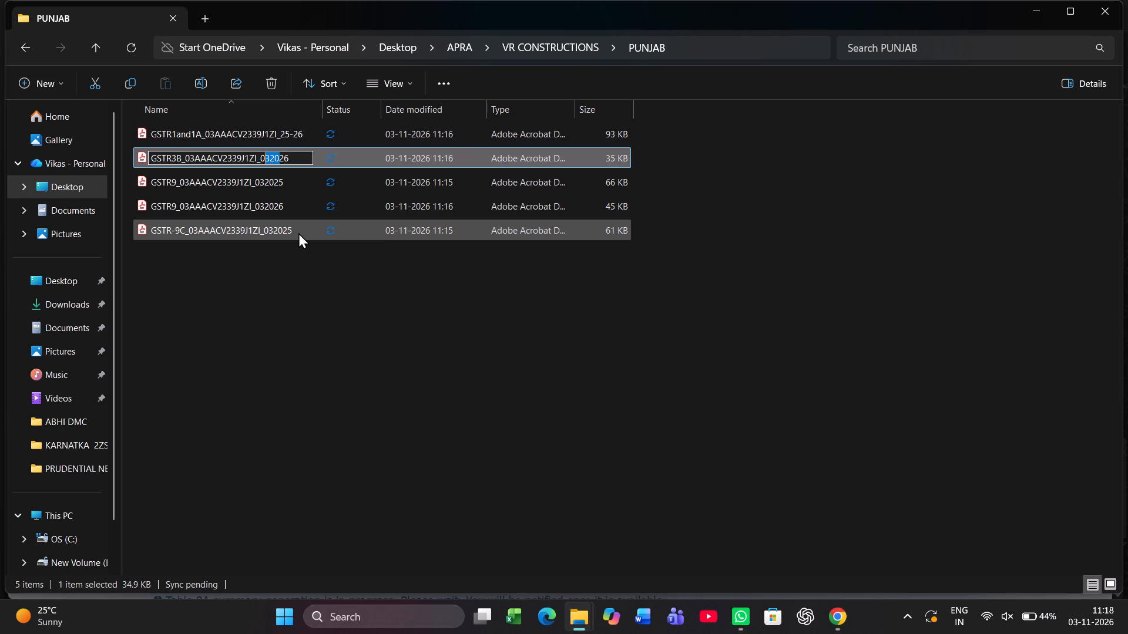
key("shift+Left")
type("25-")
key("Return")
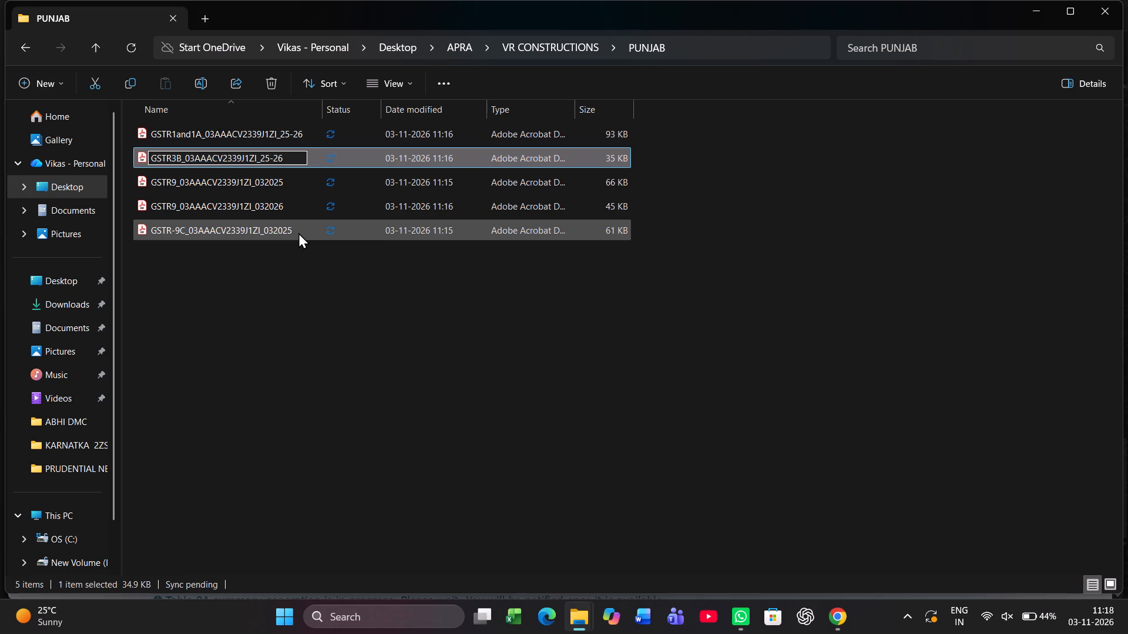
Rename the GSTR9 PDF ending in 032025 in the PUNJAB folder so that its period suffix reads 24-25.
key("Down")
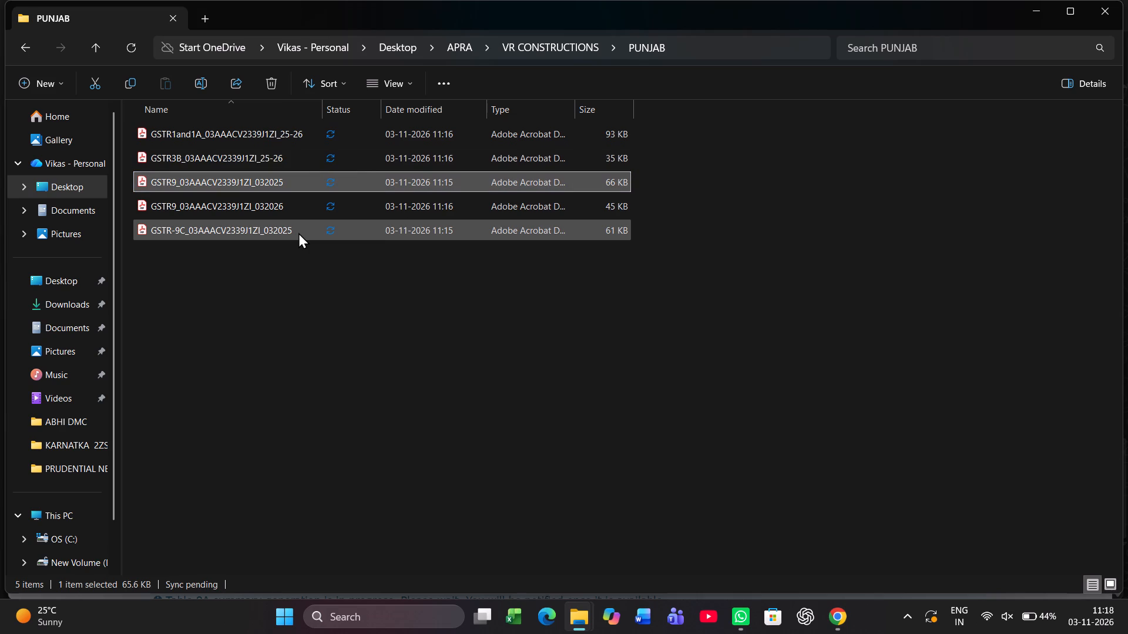
key("F2")
key("Left")
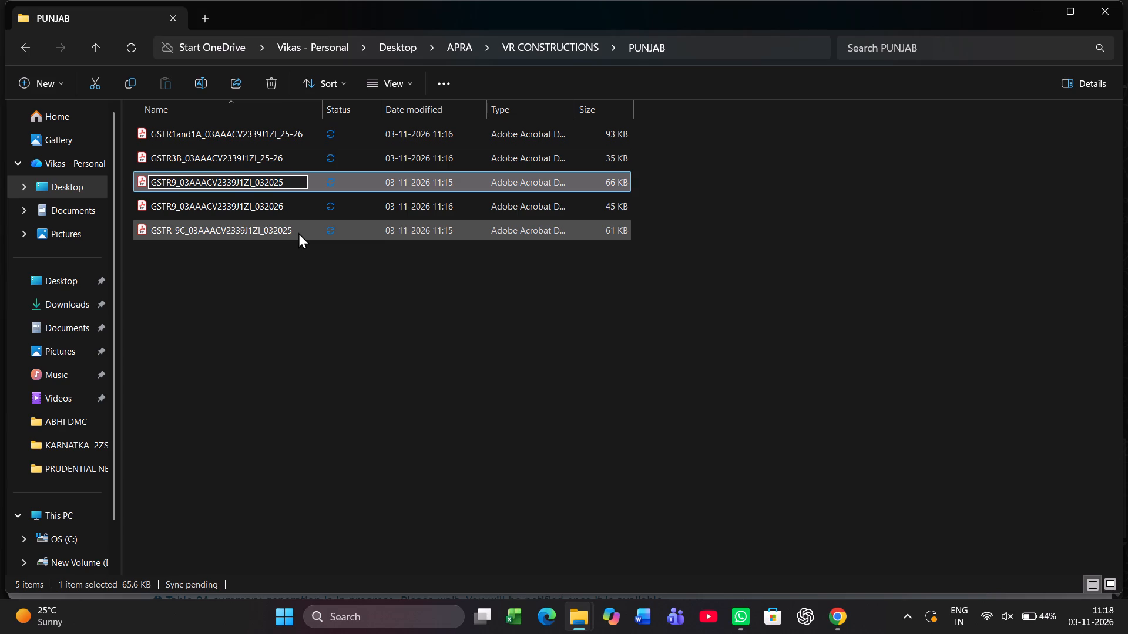
key("shift+Right")
key("shift+a")
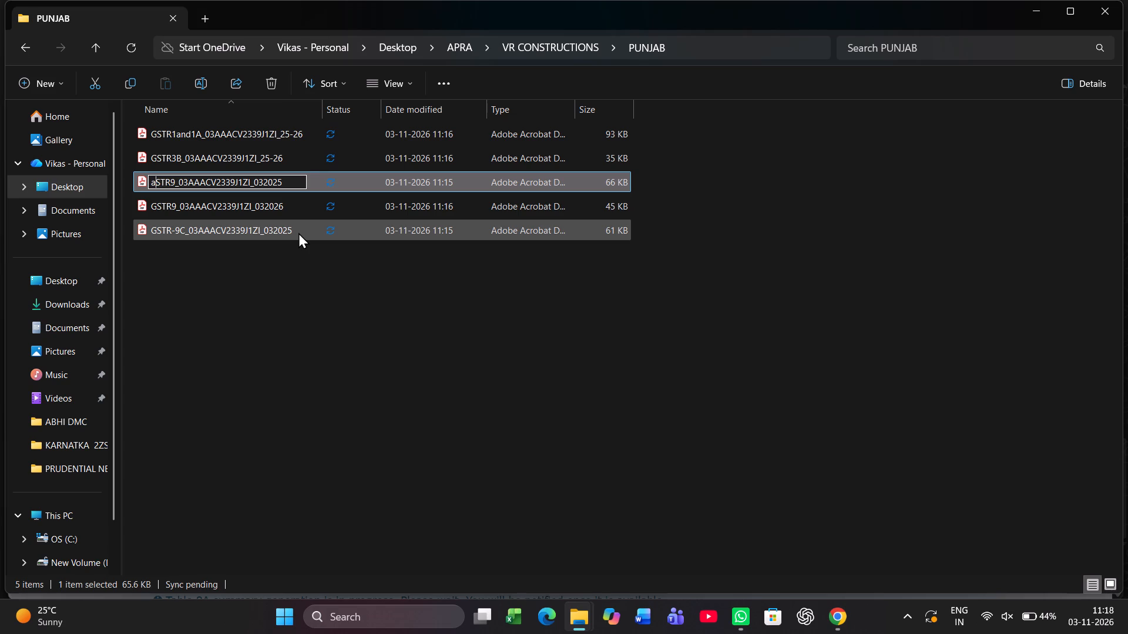
key("BackSpace")
key("shift+g")
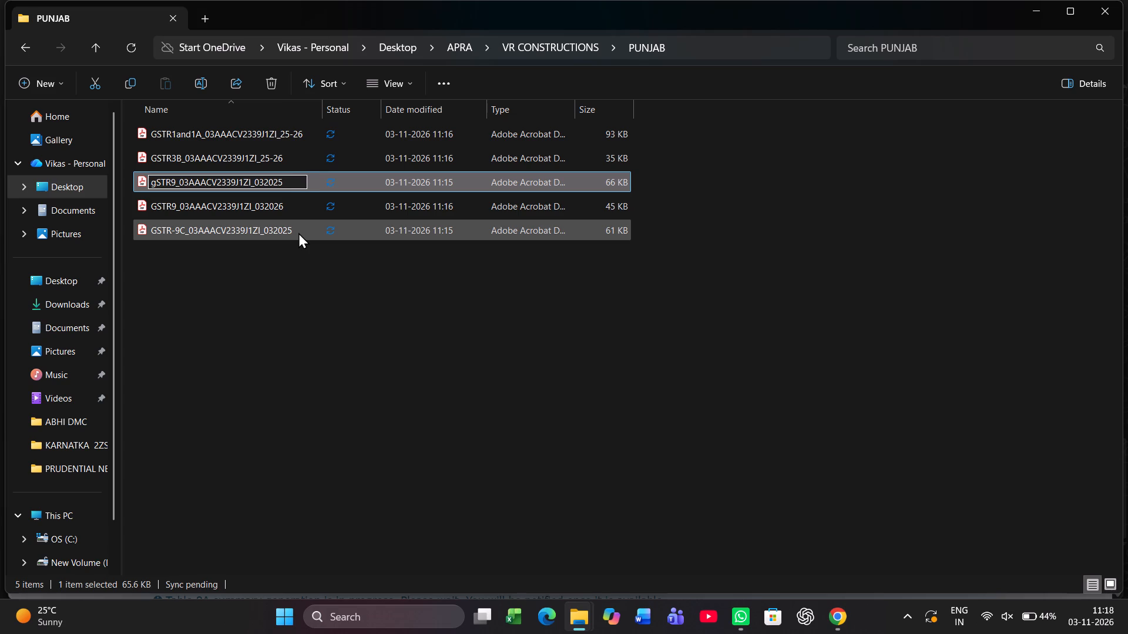
key("BackSpace")
key("g")
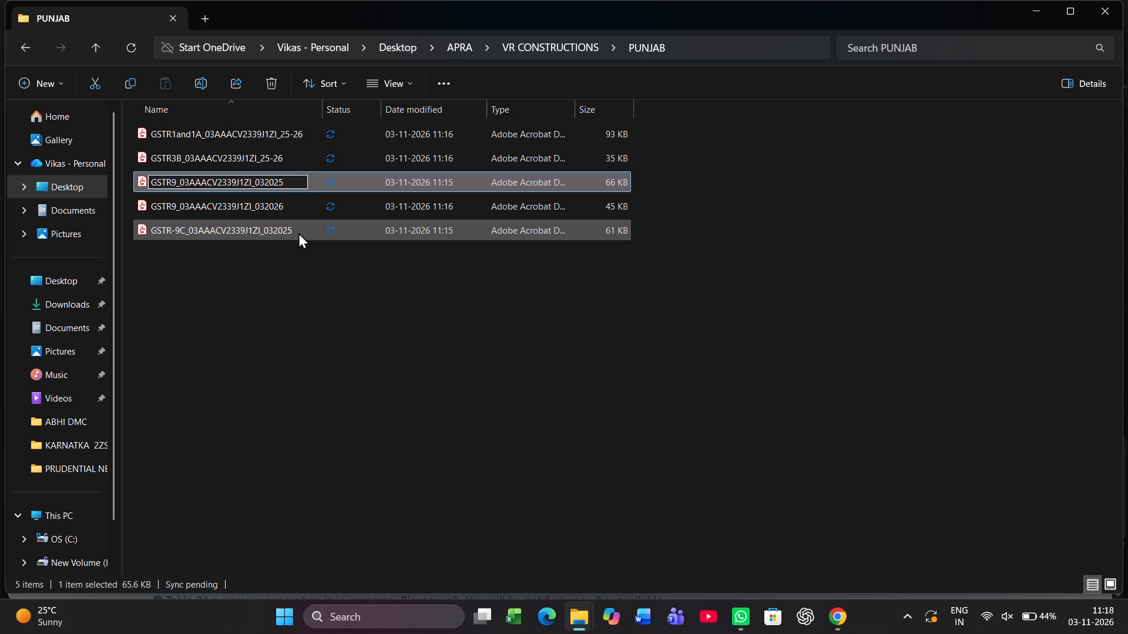
key("Right")
key("Right")
key("Right")
key("Right")
key("Right")
key("Right")
key("Right")
key("Right")
key("Right")
key("Right")
key("Right")
key("Right")
key("Right")
key("Right")
key("Right")
key("Right")
key("Right")
key("Right")
key("Right")
key("Right")
key("Right")
key("shift+Right")
key("shift+Right")
key("shift+Right")
key("shift+Right")
type("24-")
key("Return")
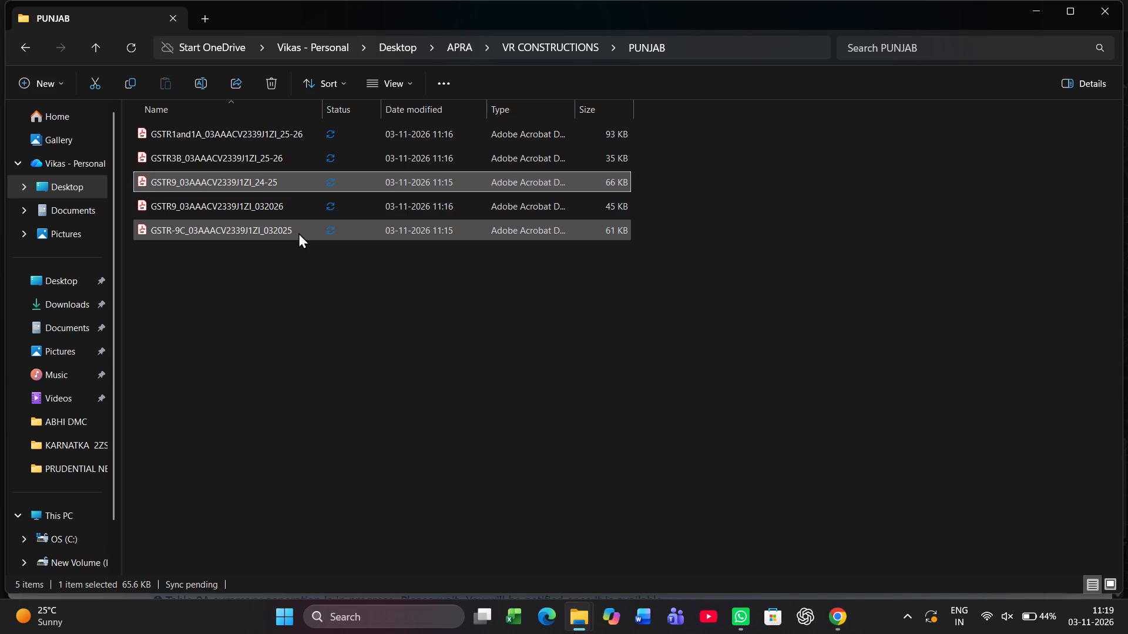
Rename the GSTR9 PDF ending in 032026 in the PUNJAB folder so that its period suffix reads 25-26.
key("Down")
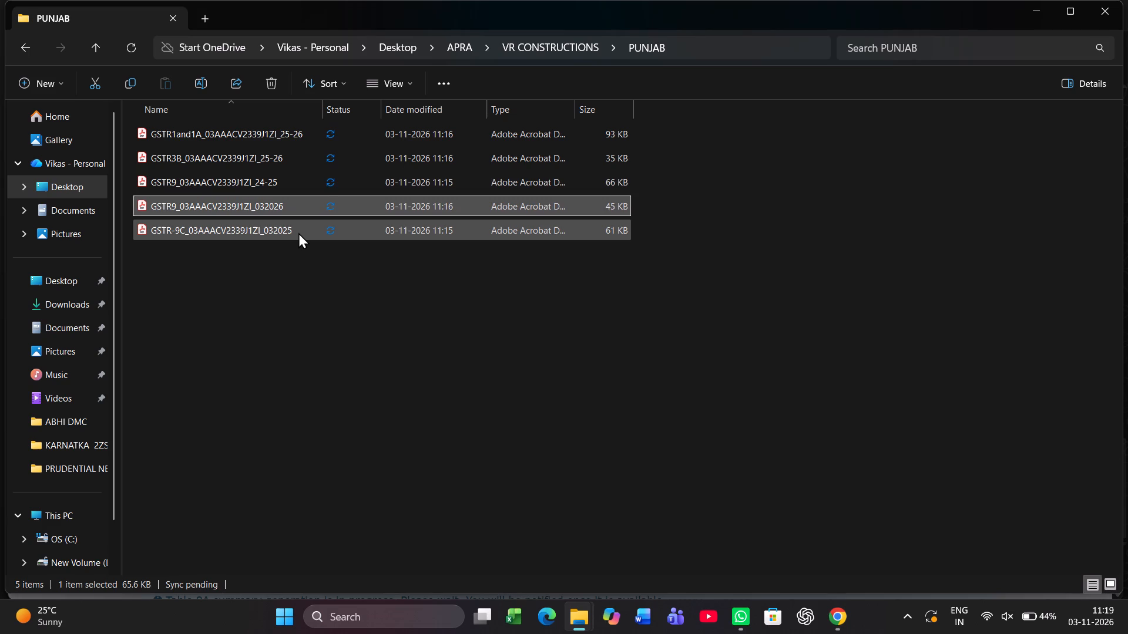
key("F2")
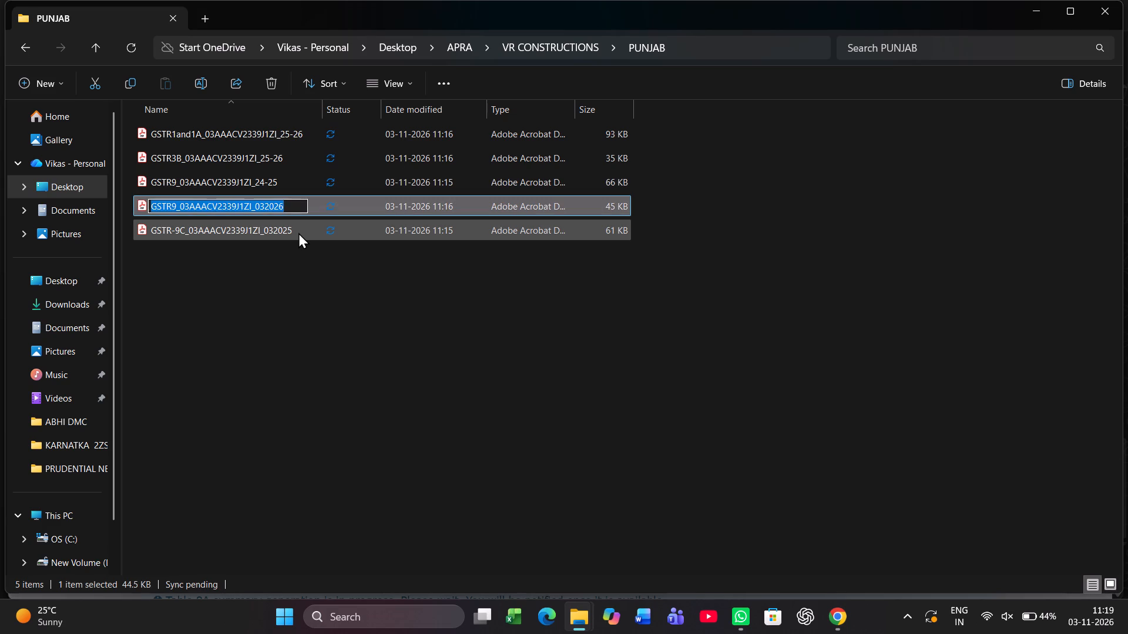
key("Right")
key("Left")
key("Left")
key("shift+Left")
key("shift+Left")
key("shift+Left")
key("shift+Left")
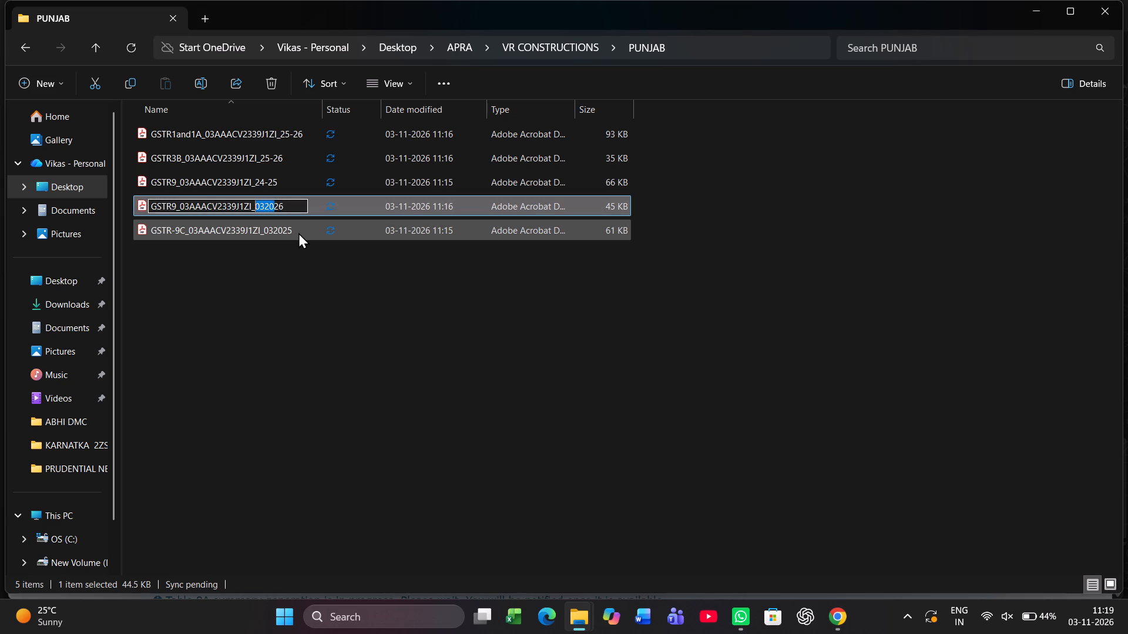
type("25-")
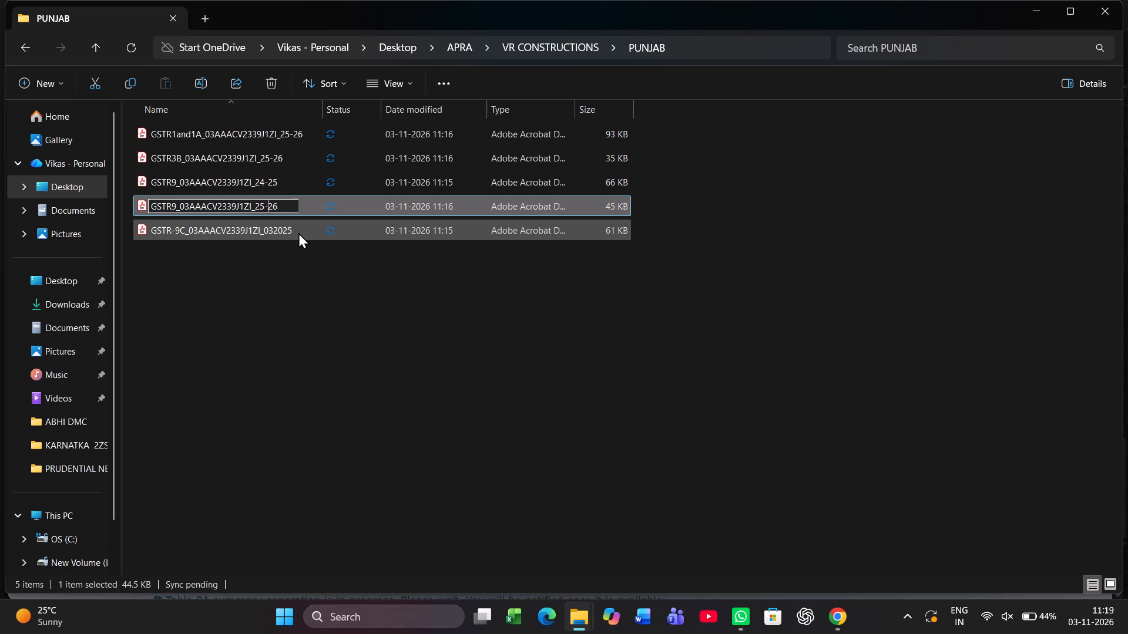
key("Return")
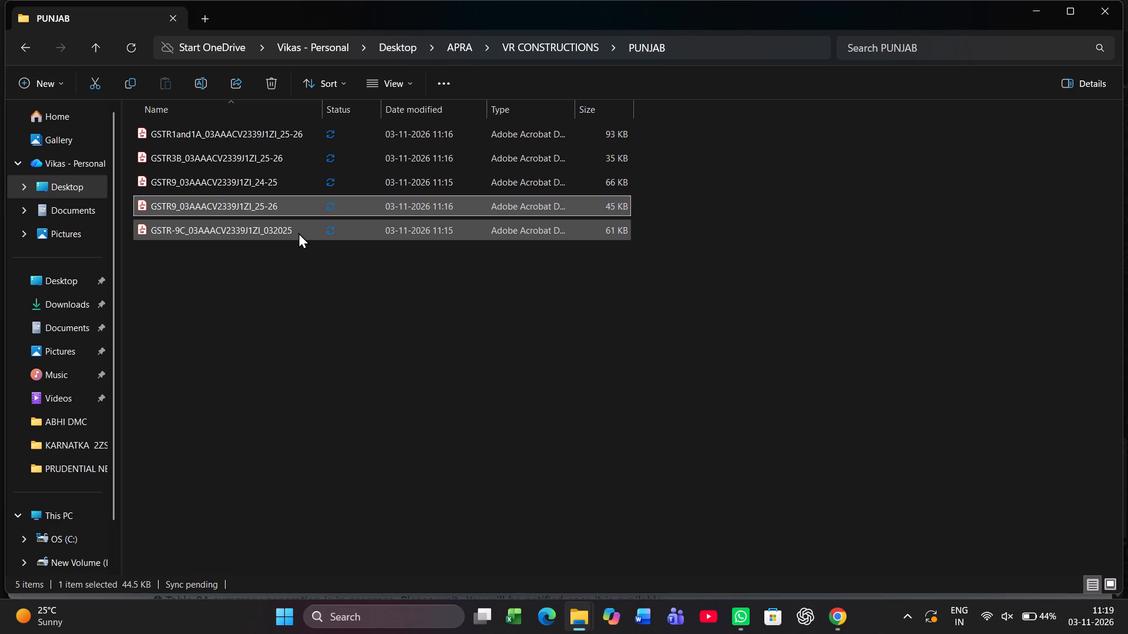
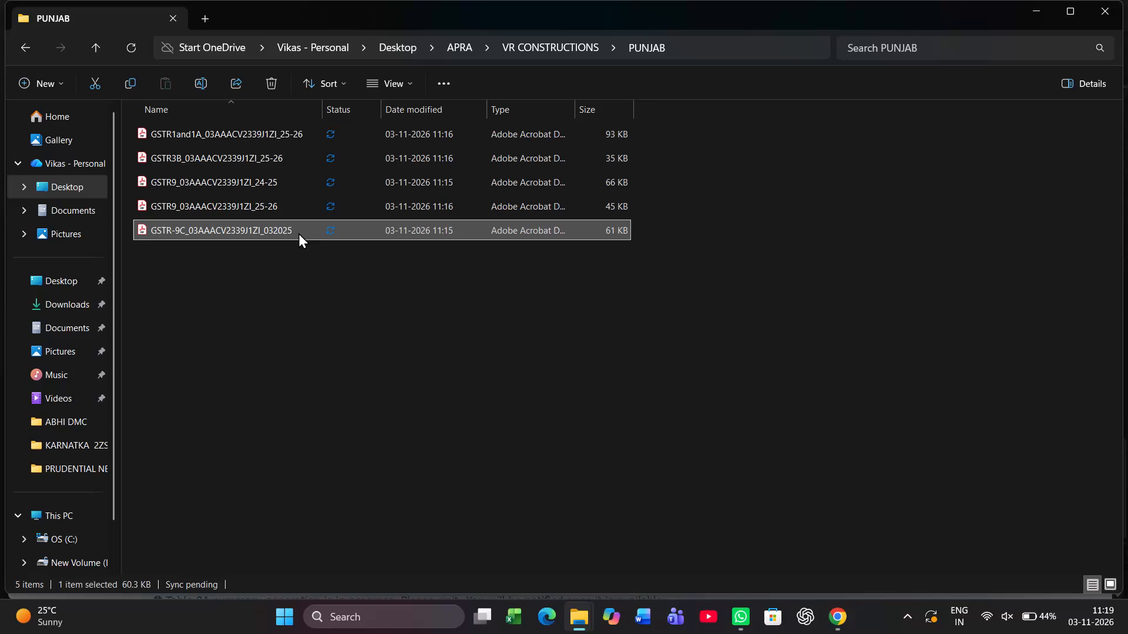
Rename the GSTR-9C PDF in the PUNJAB folder so that its period suffix reads 24-25, and return to the VR CONSTRUCTIONS folder.
key("F2")
key("Right")
key("Left")
key("Left")
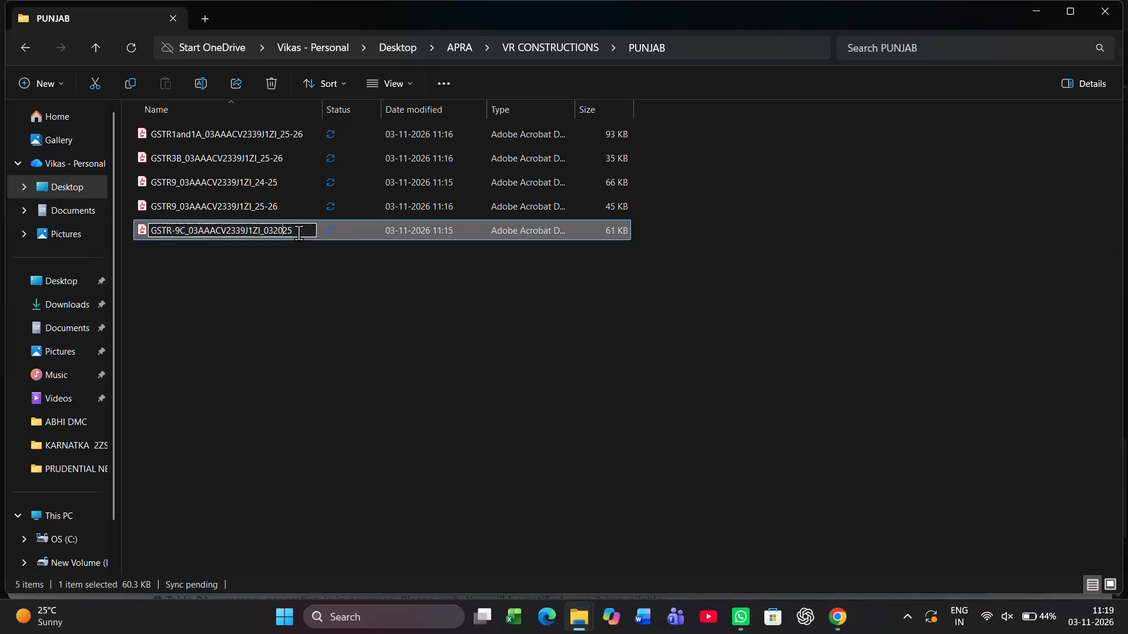
key("shift+Left")
key("shift+Left")
key("shift+Left")
key("shift+Left")
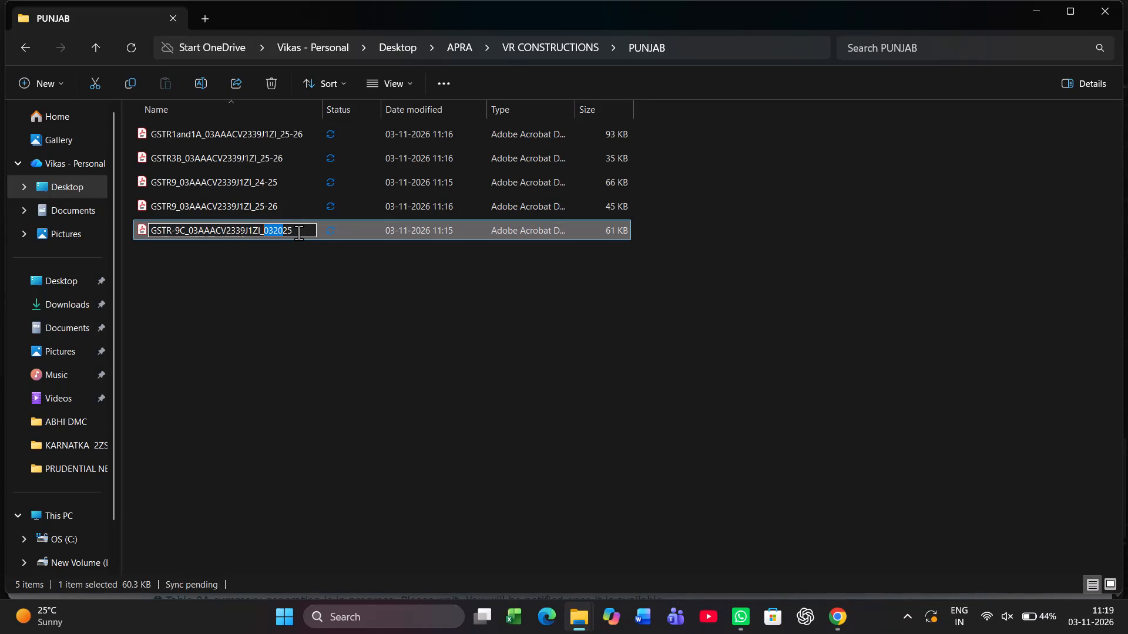
type("24-")
key("Return")
key("BackSpace")
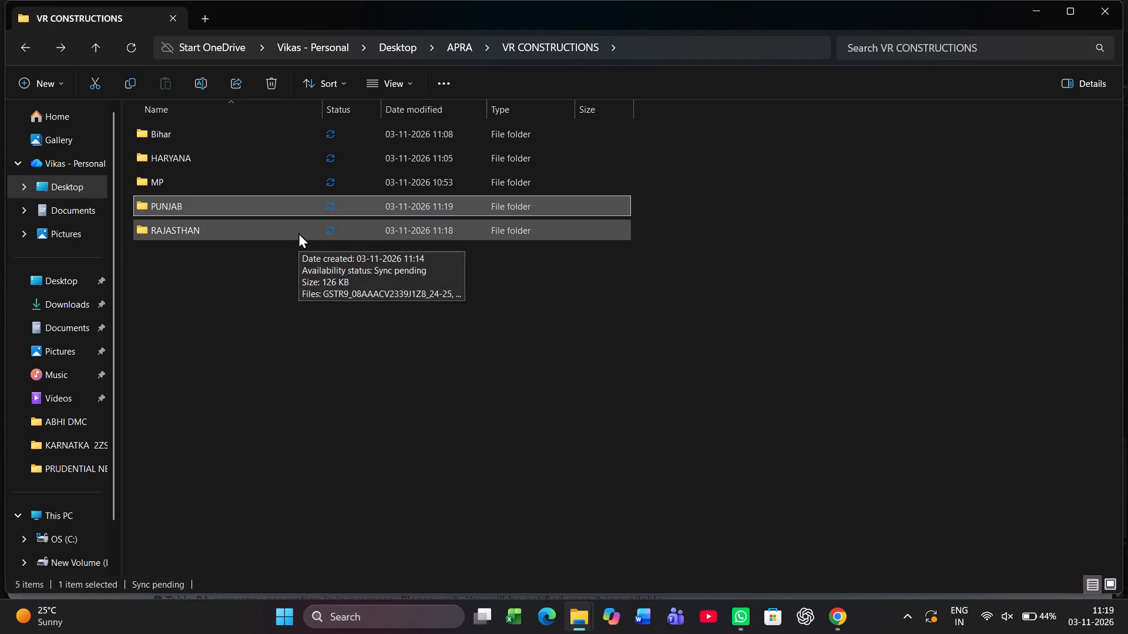
left_click(203, 312)
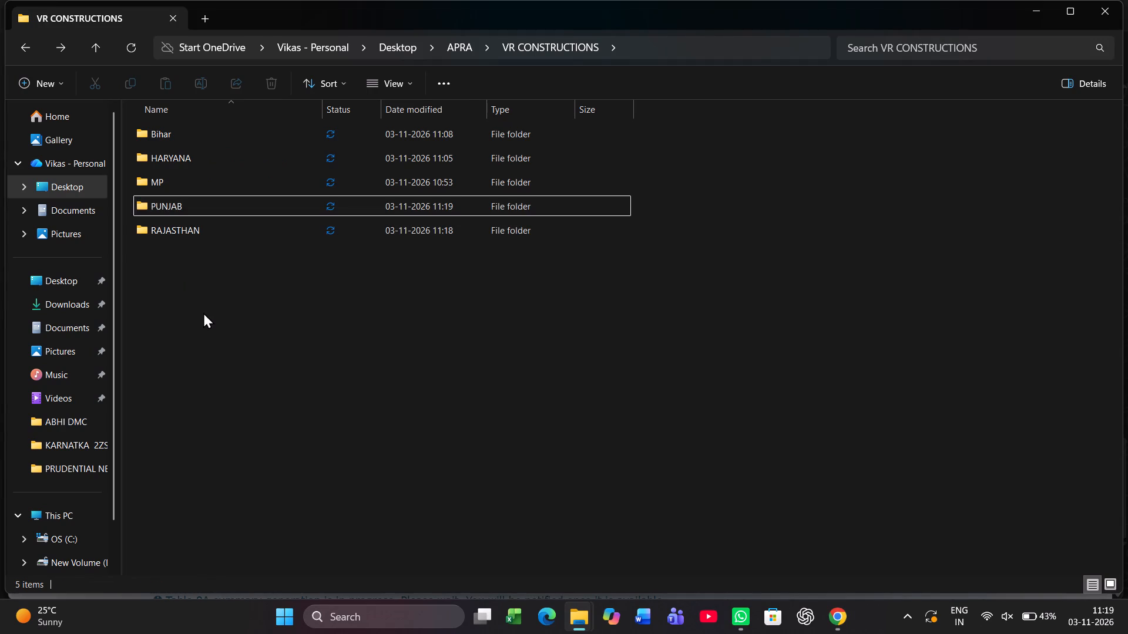
In the GSTR 9-9C FY 25-26 tracker in Chrome, enter YES under GSTR 9-9C (24-25) and GSTR 9 draft (25-26) for S. No. 6.
key("alt+Tab")
key("alt+Tab")
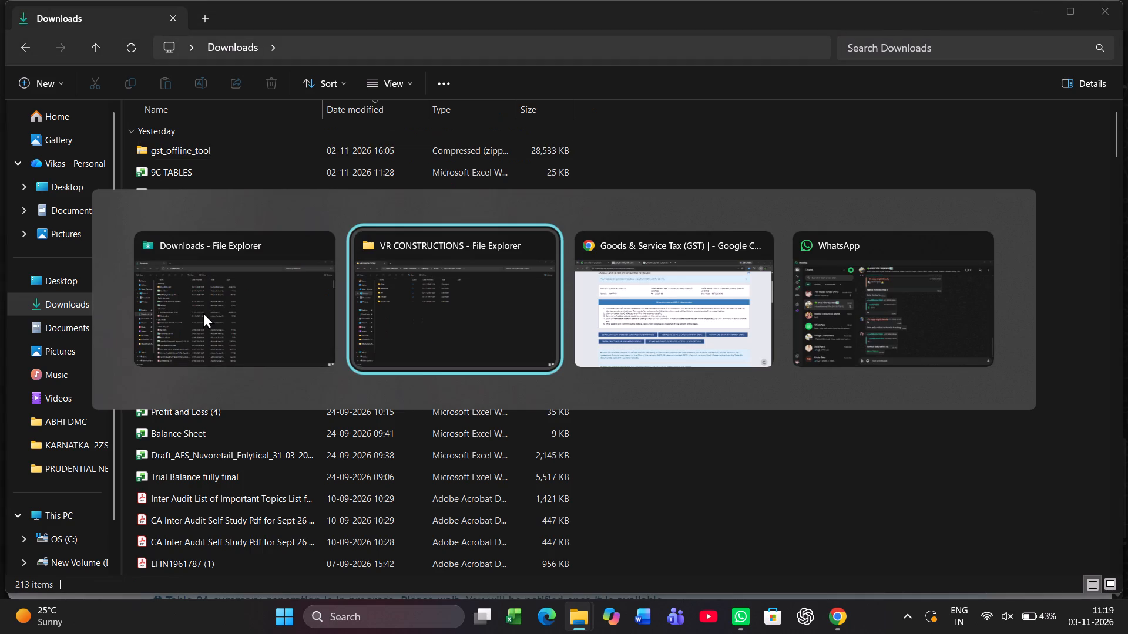
key("alt+Tab")
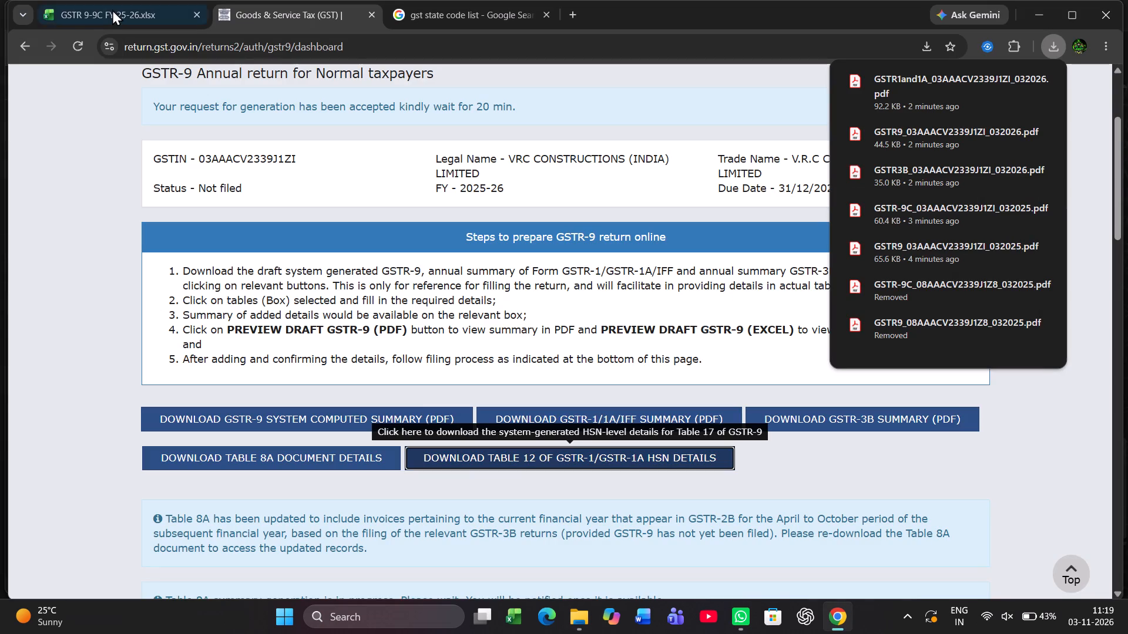
left_click(116, 9)
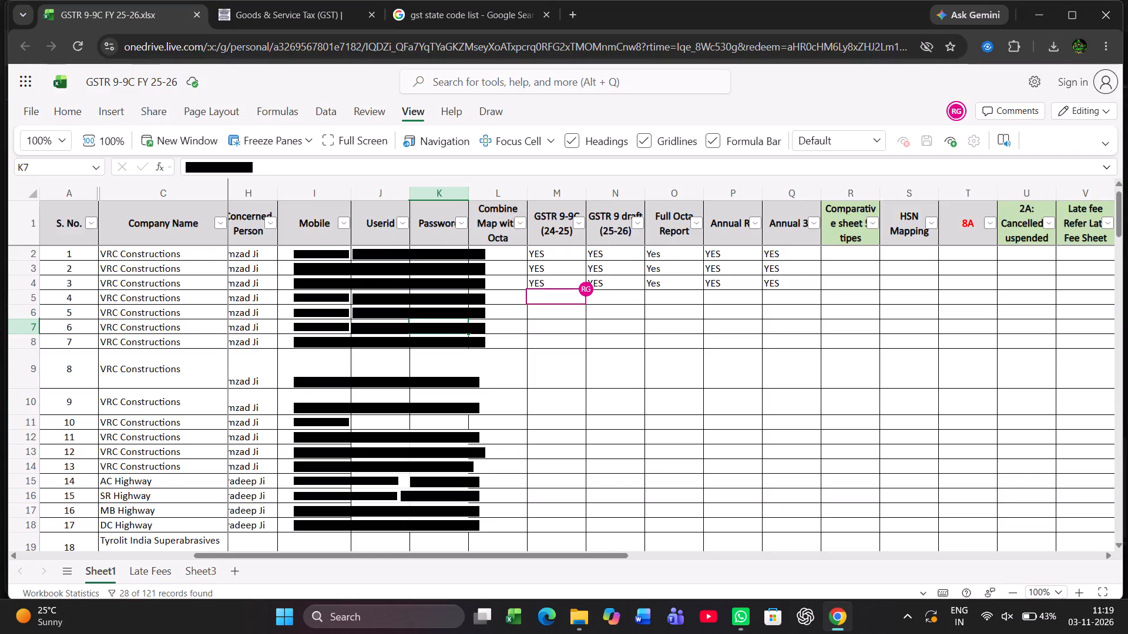
left_click(546, 326)
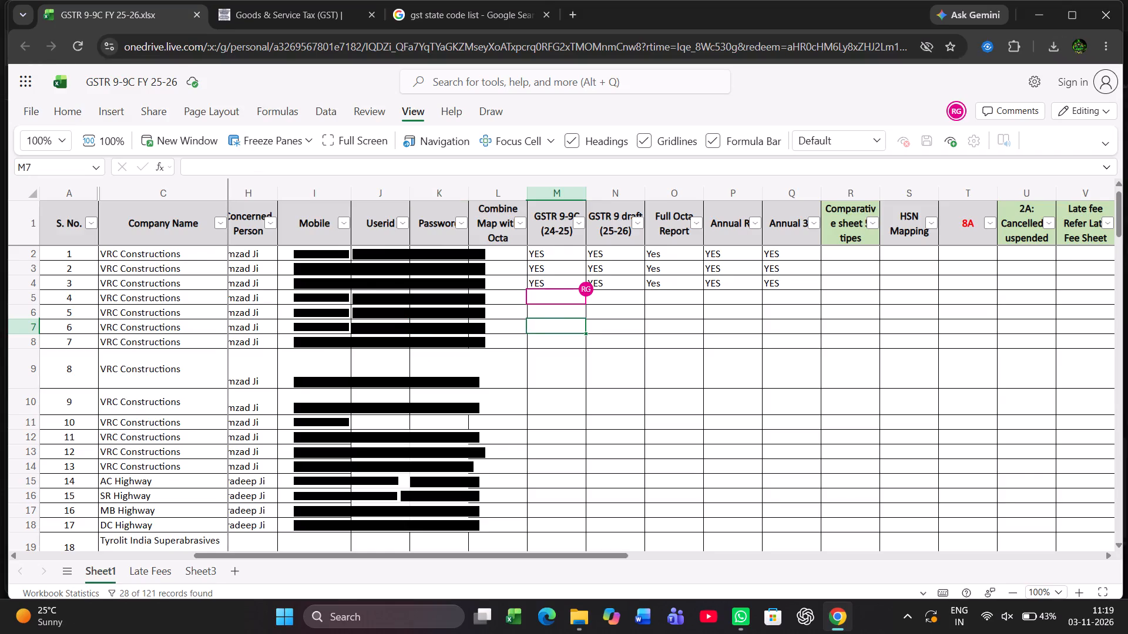
type("YE")
key("Return")
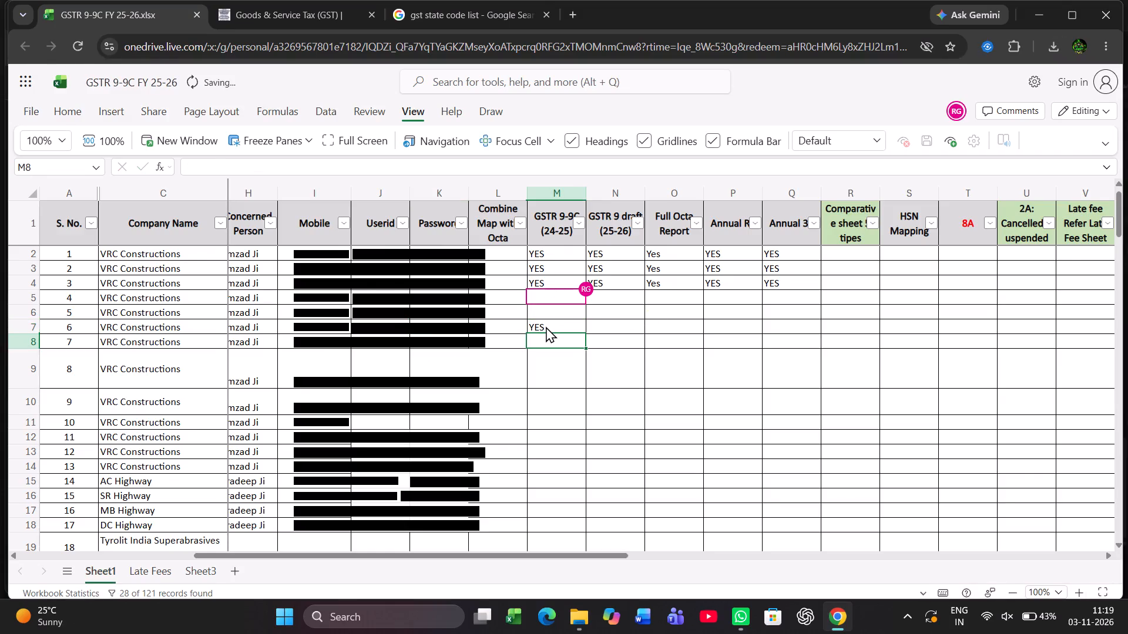
key("Right")
key("Up")
type("YE")
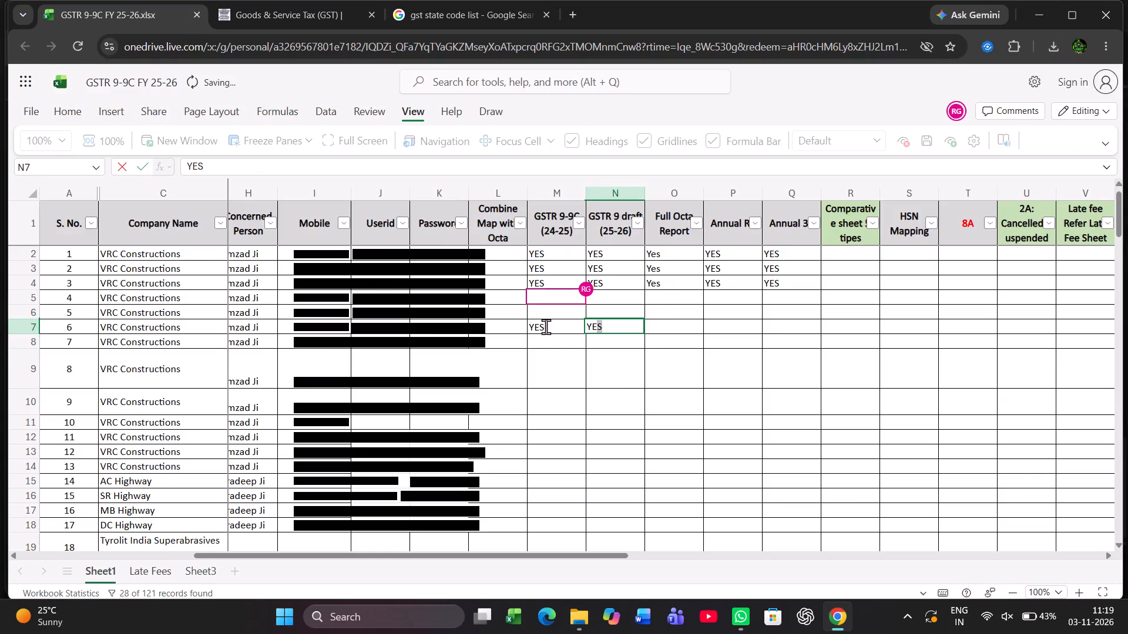
key("Return")
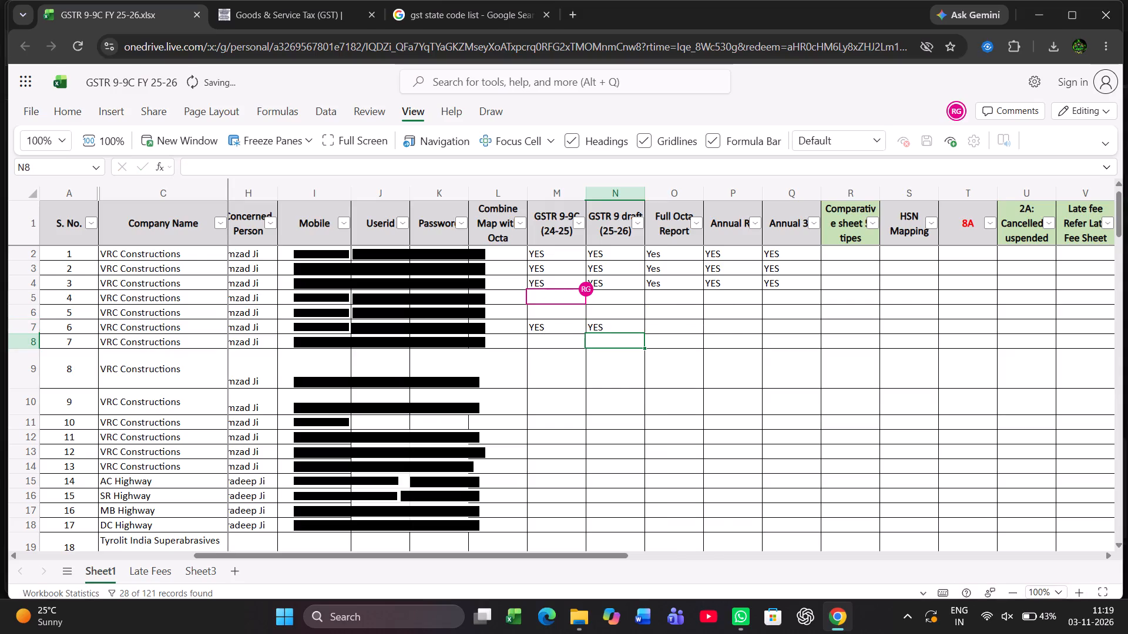
Fill the YES from GSTR 9 draft (25-26) across the Full Octa Report and both Annual columns for S. No. 6.
key("Up")
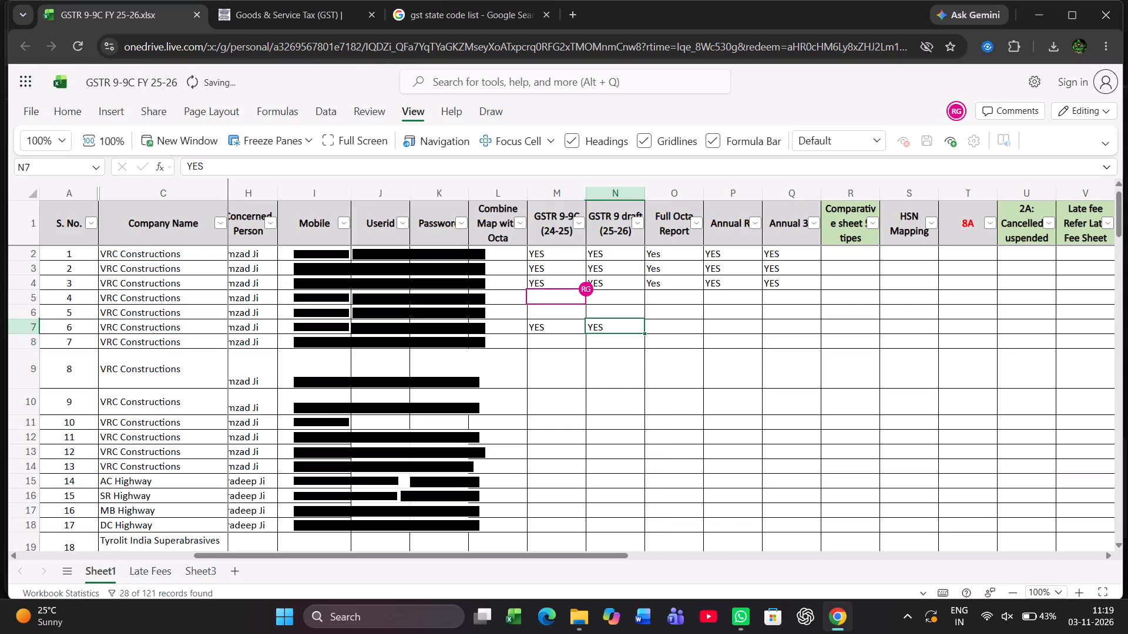
key("shift+Right")
key("shift+Right")
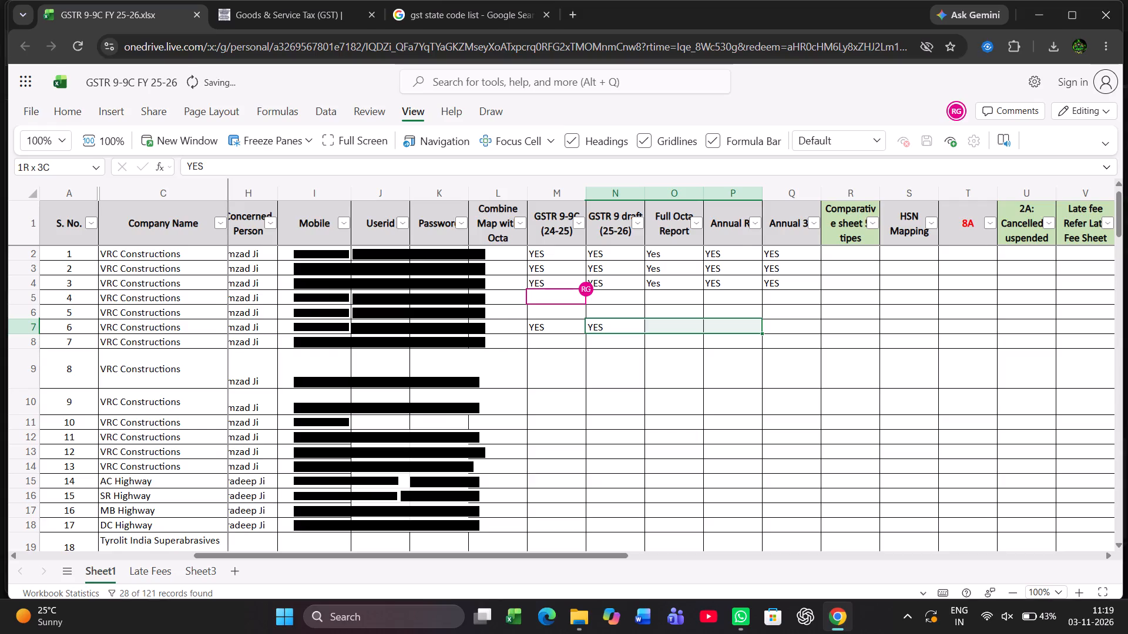
key("shift+Right")
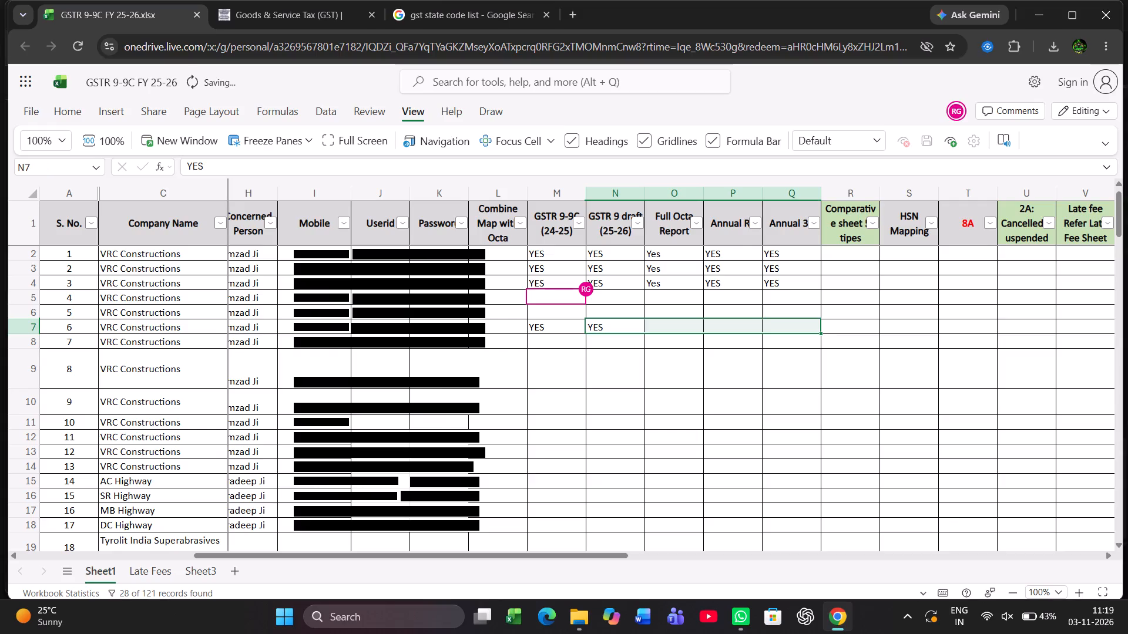
key("ctrl+r")
key("ctrl+r")
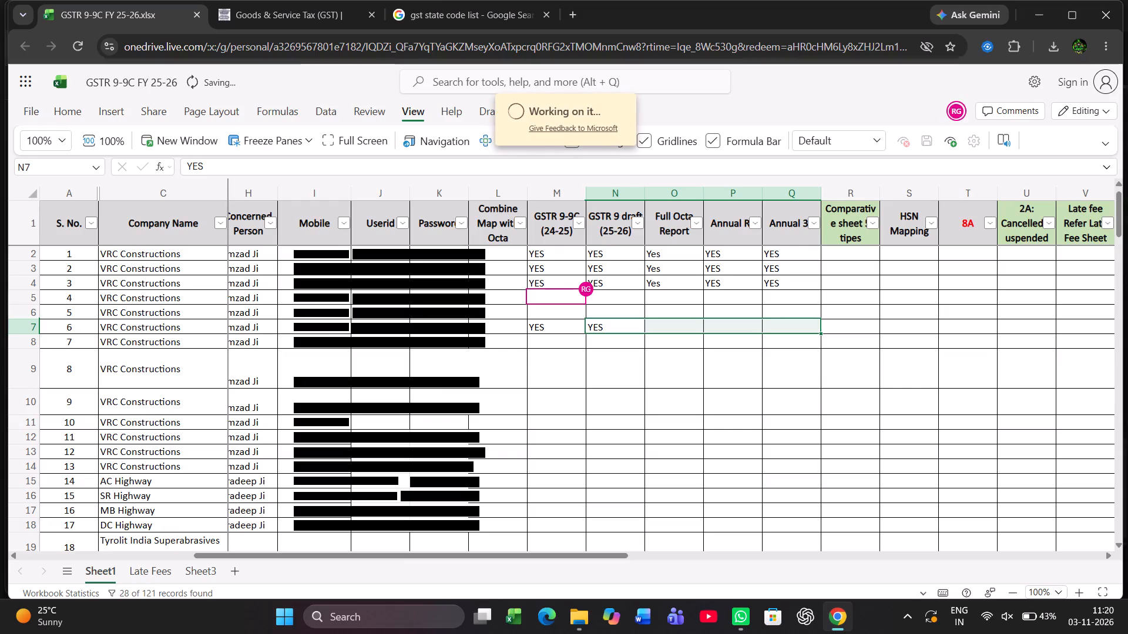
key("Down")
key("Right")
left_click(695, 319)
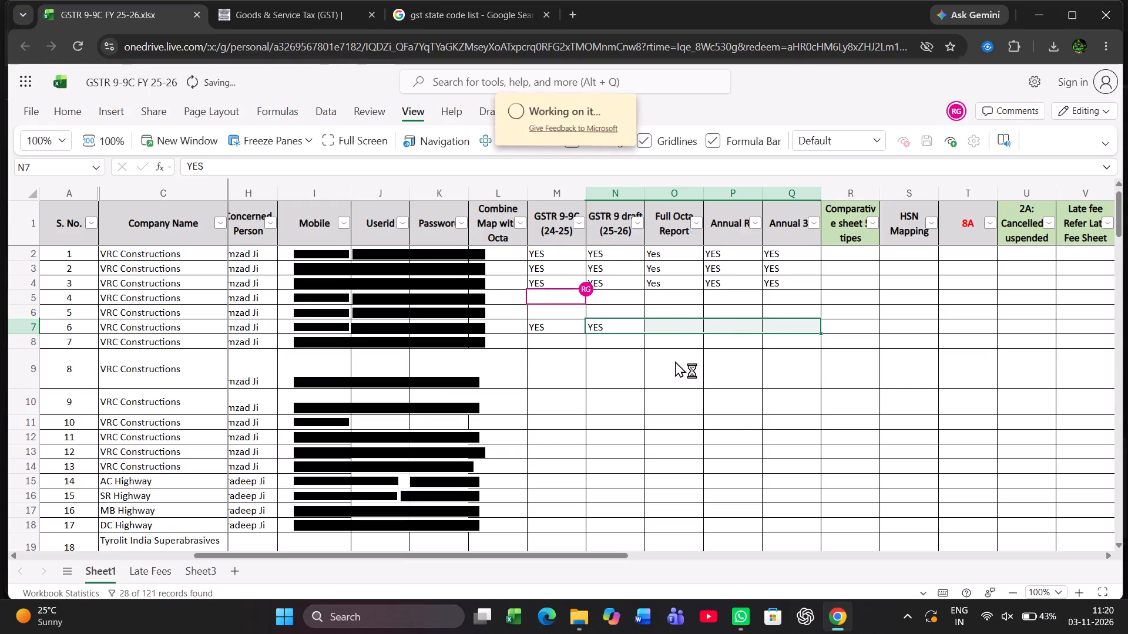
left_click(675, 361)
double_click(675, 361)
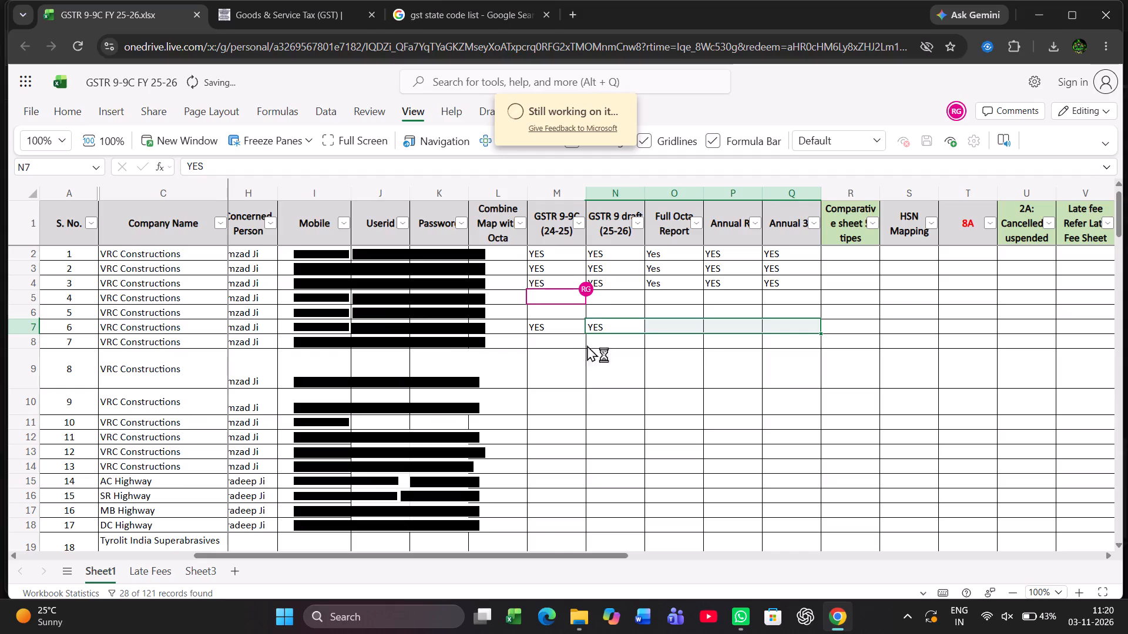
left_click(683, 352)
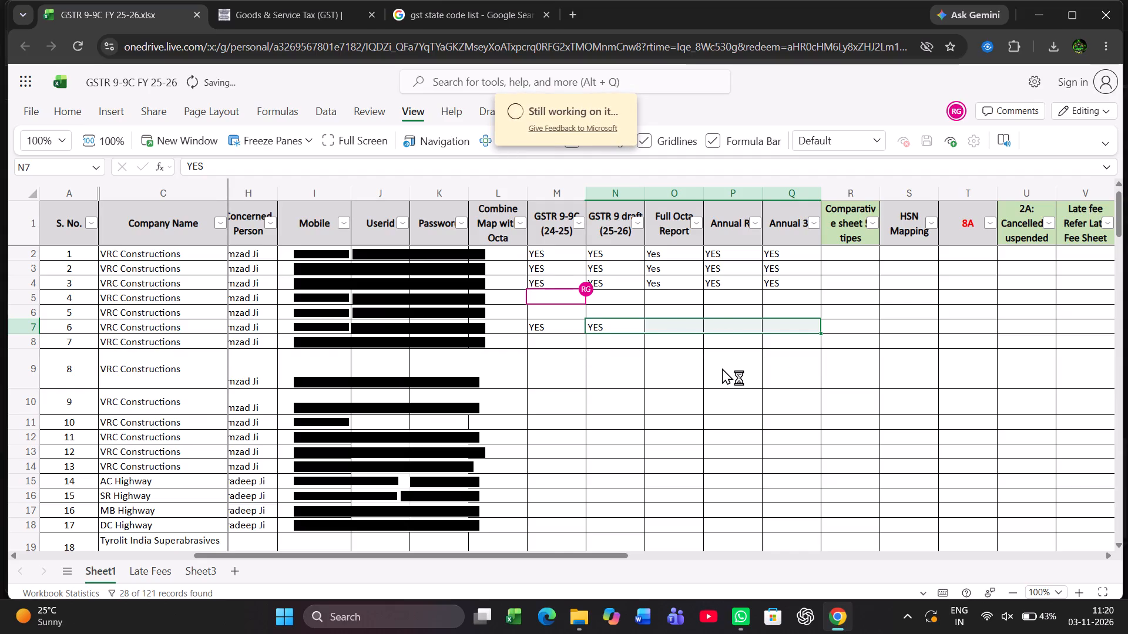
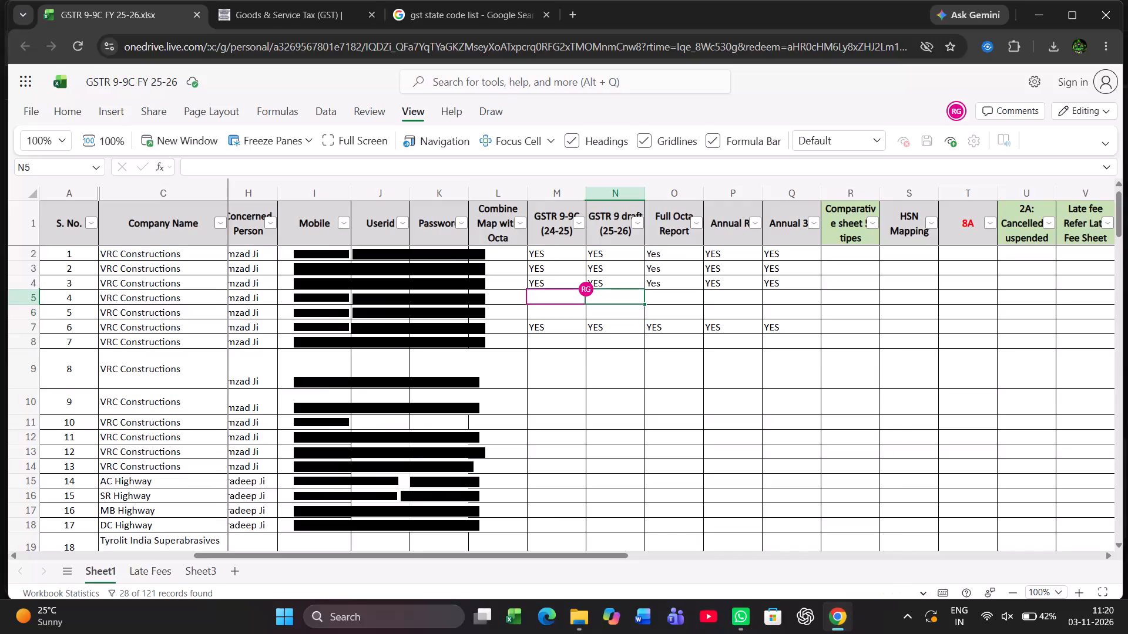
Enter YES under GSTR 9-9C (24-25) and GSTR 9 draft (25-26) for S. No. 4 in the tracker.
key("Left")
type("YES")
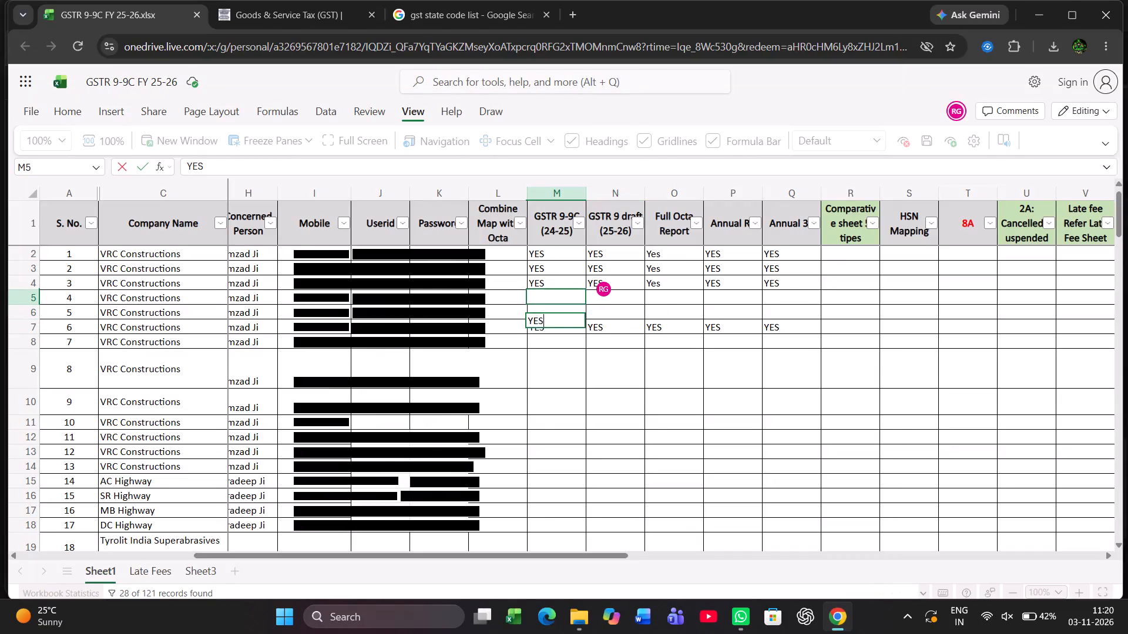
key("Return")
key("Up")
key("Right")
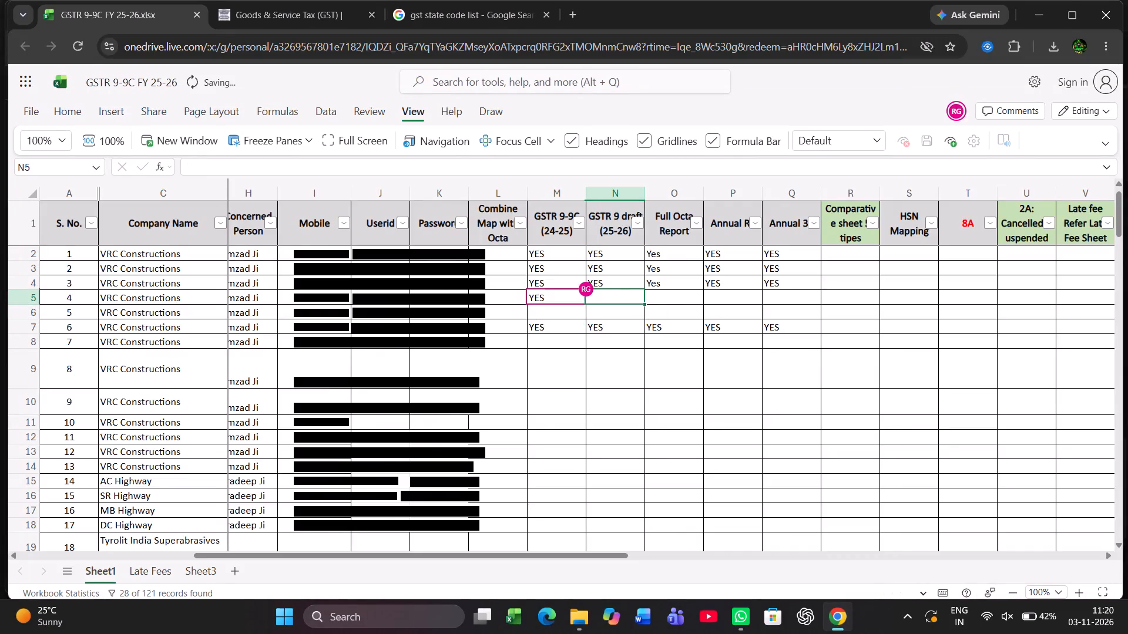
type("YES")
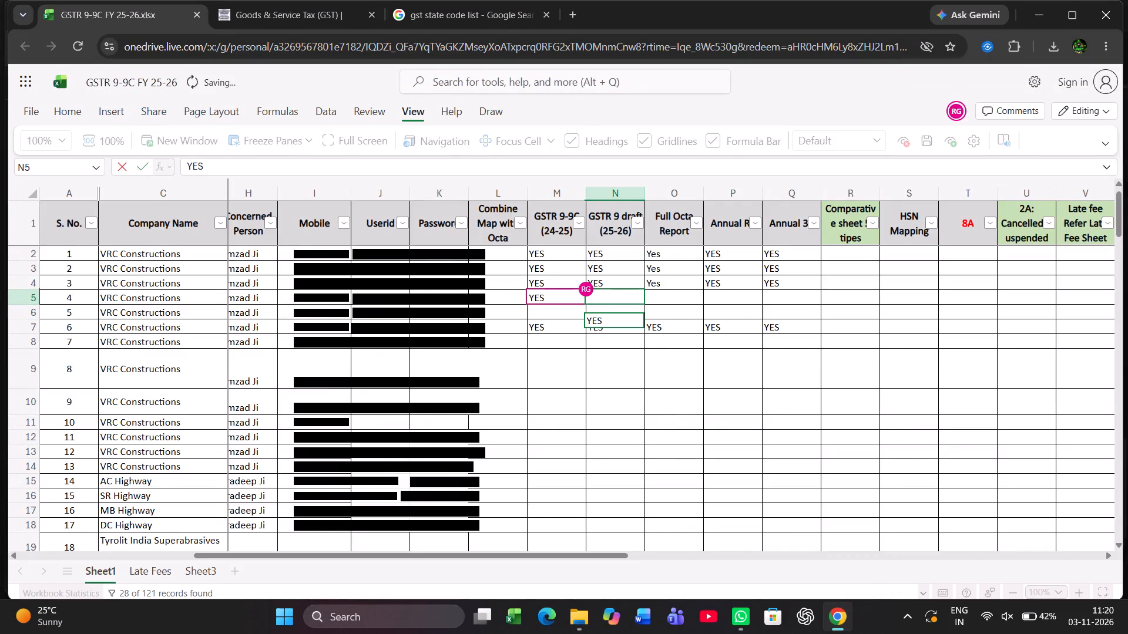
key("Left")
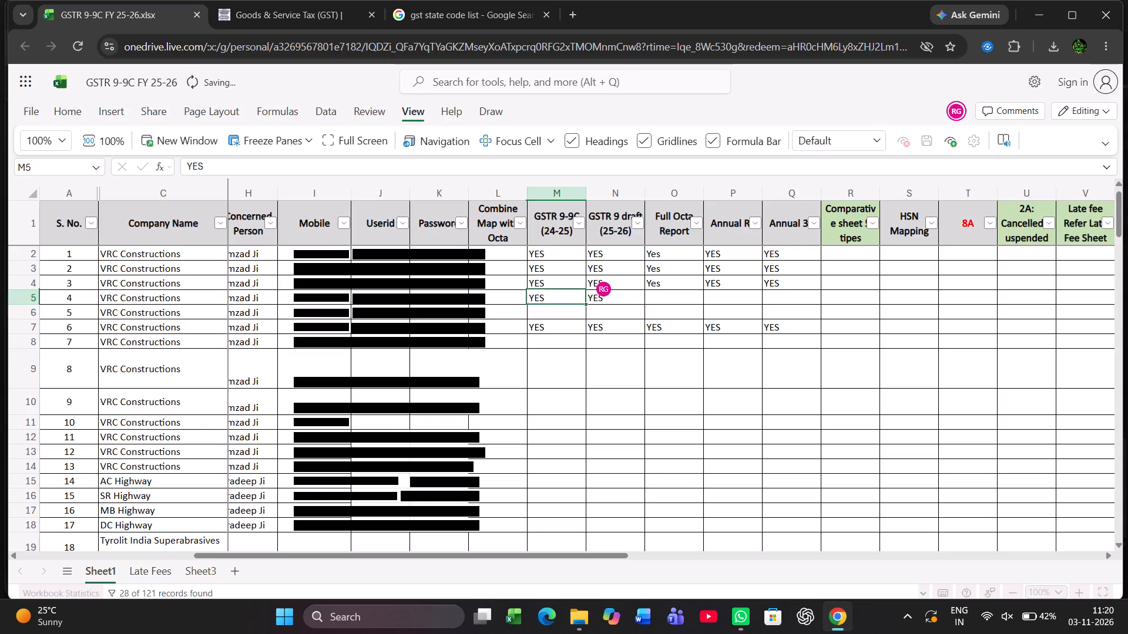
key("Right")
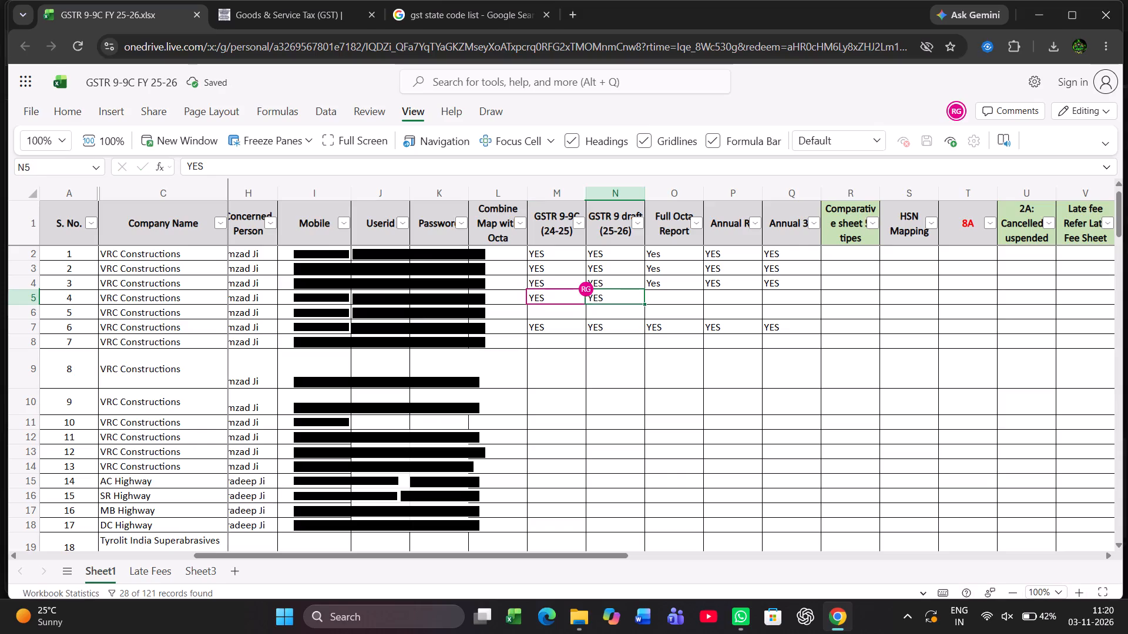
key("Right")
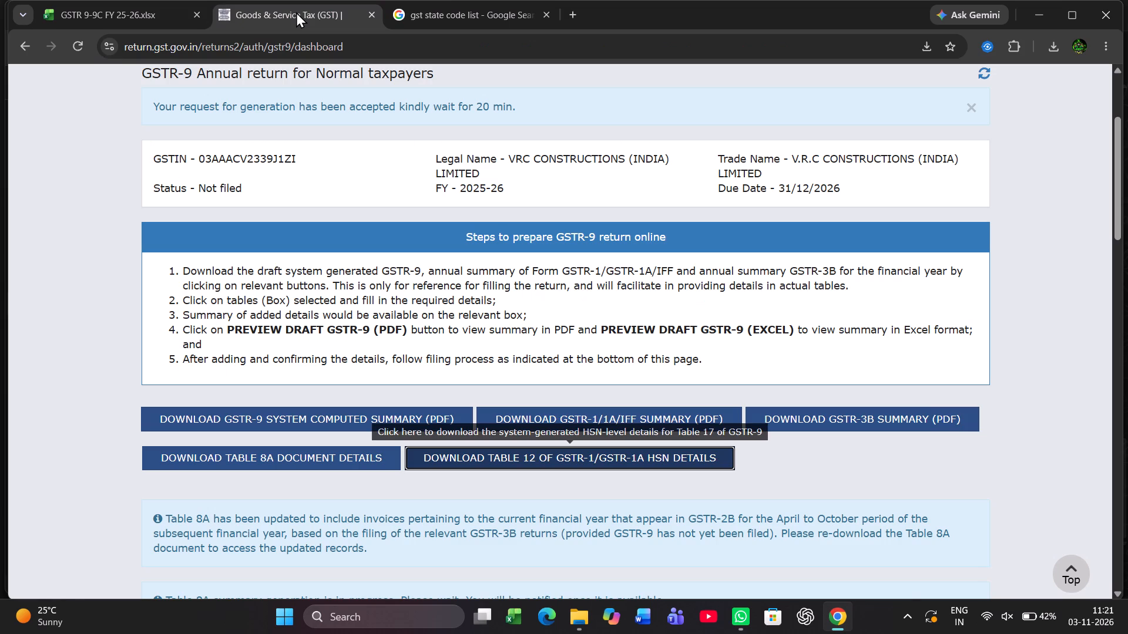
scroll(784, 307, "up", 1)
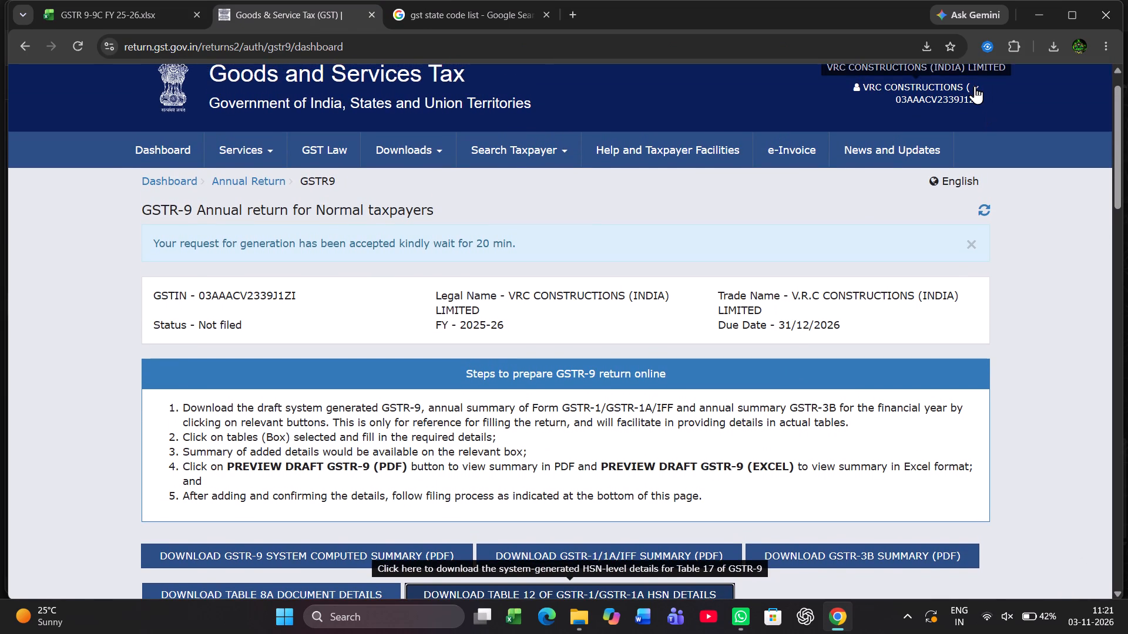
left_click(975, 86)
left_click(869, 232)
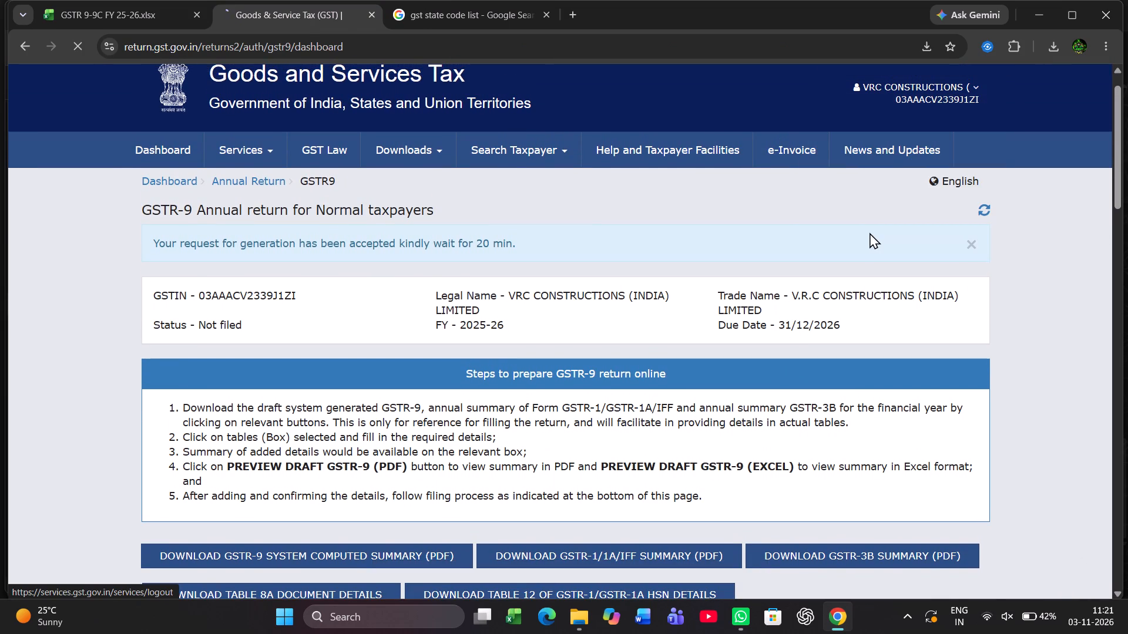
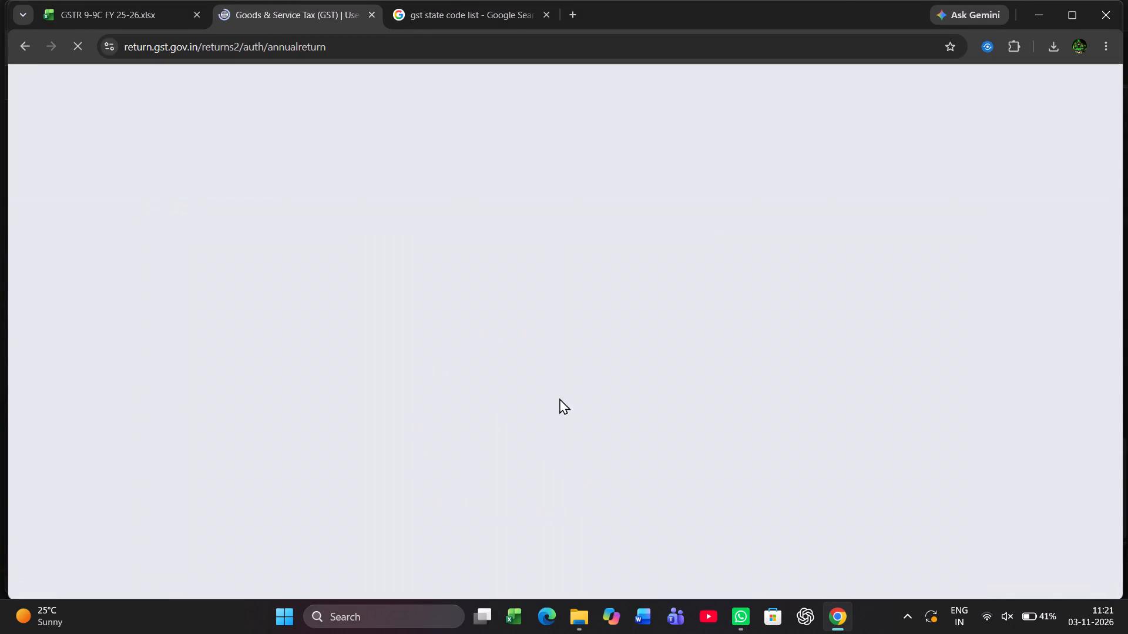
Switch to File Explorer and open the RAJASTHAN folder inside VR CONSTRUCTIONS to check its filed returns.
key("alt+Tab")
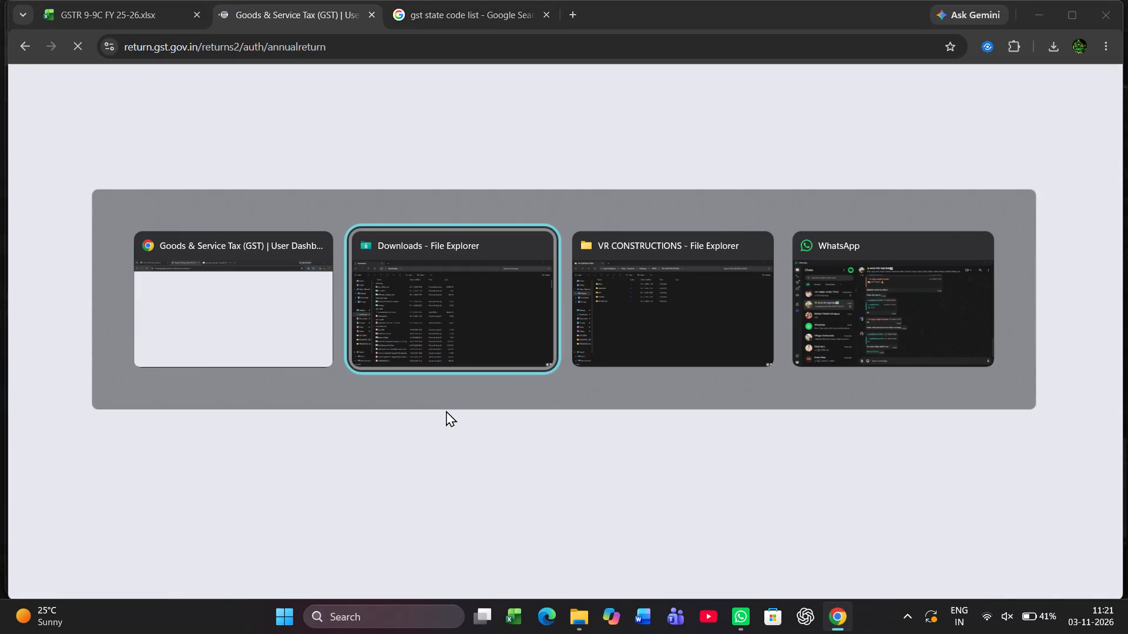
key("alt+Tab")
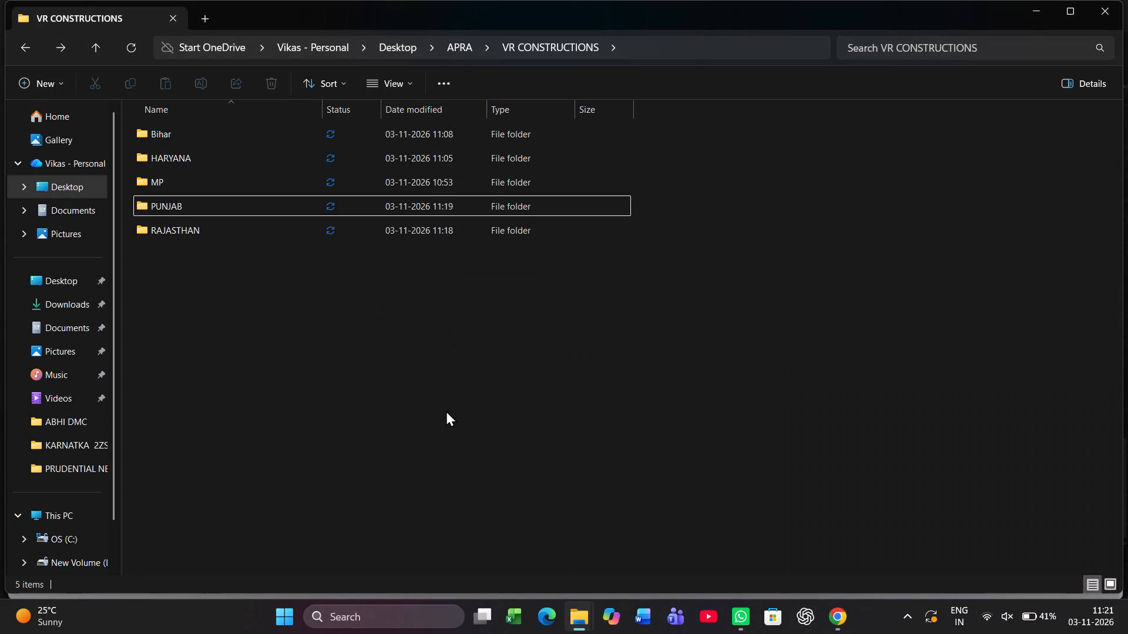
key("Down")
key("Return")
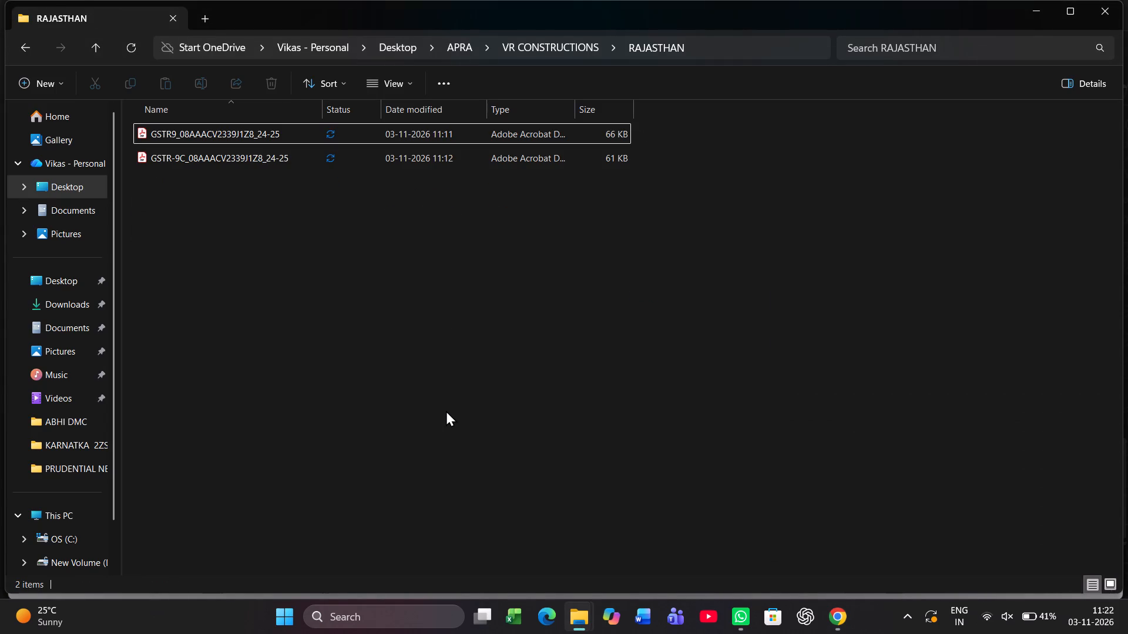
Switch back to Chrome and search VRC Constructions' Rajasthan annual returns for financial year 2025-26 on the GST portal.
key("alt+Tab")
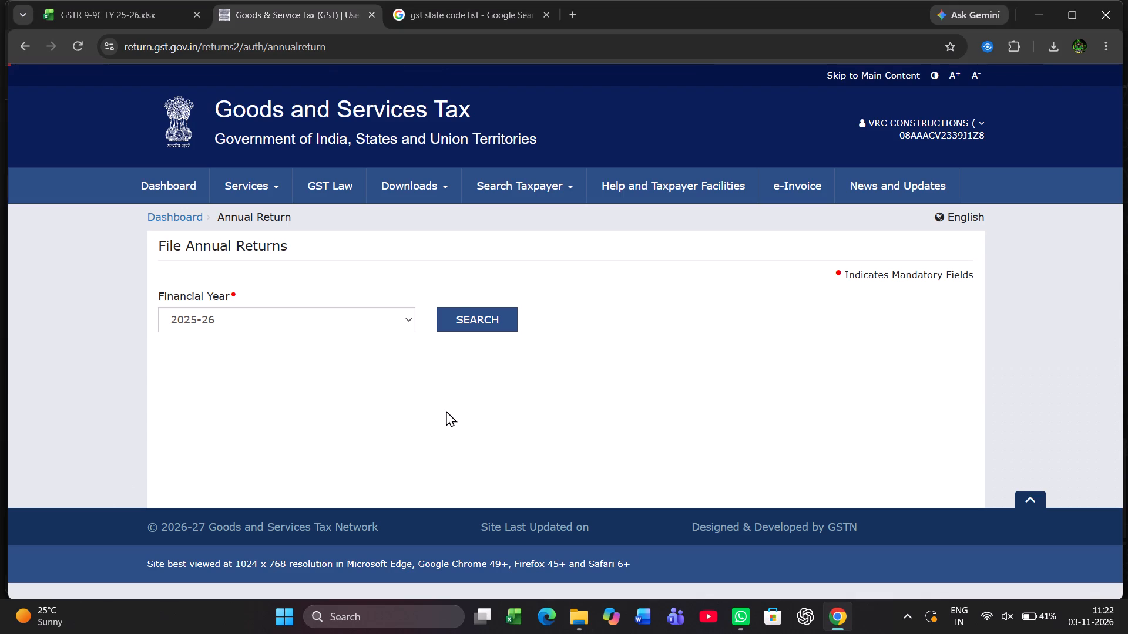
left_click(478, 313)
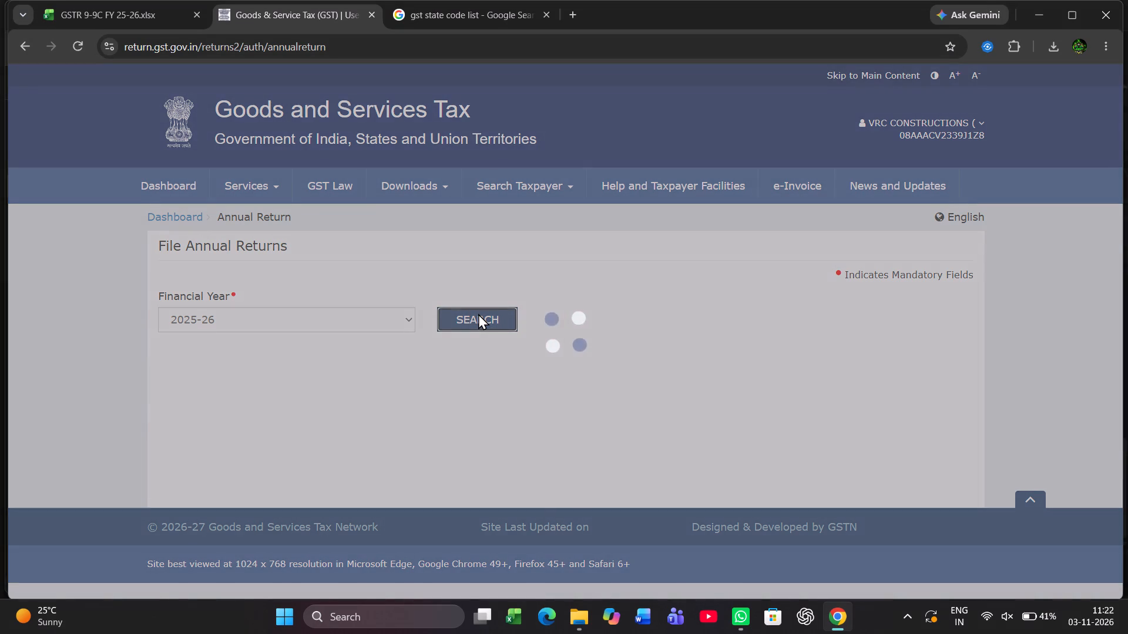
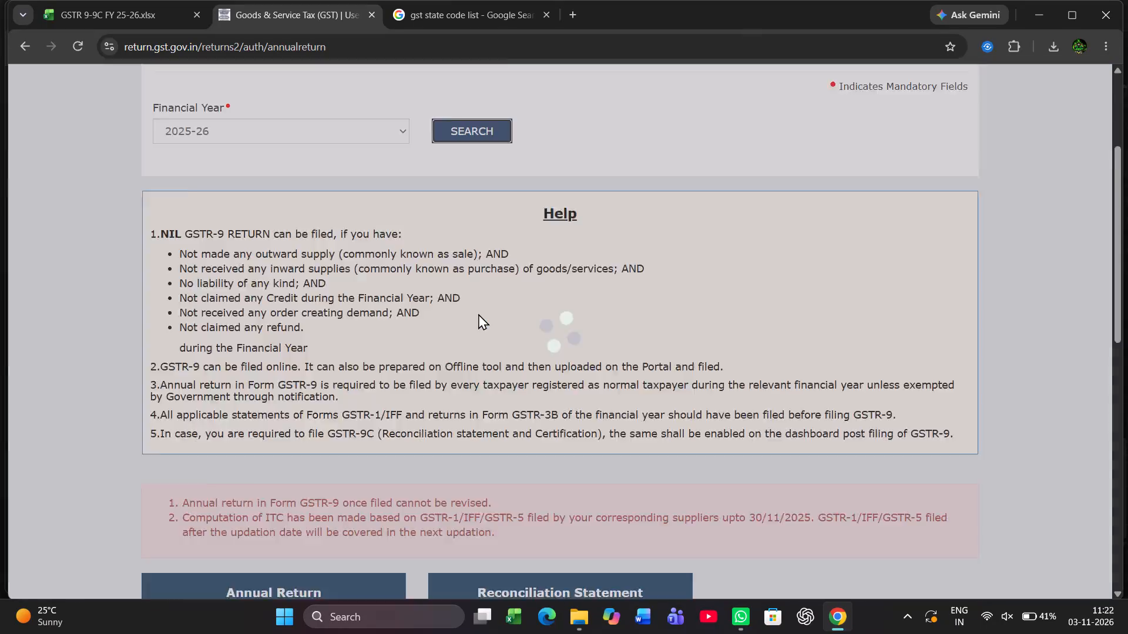
Open Rajasthan's 2025-26 GSTR-9 for online preparation and proceed to its dashboard with No kept for the nil return question.
scroll(478, 313, "down", 1)
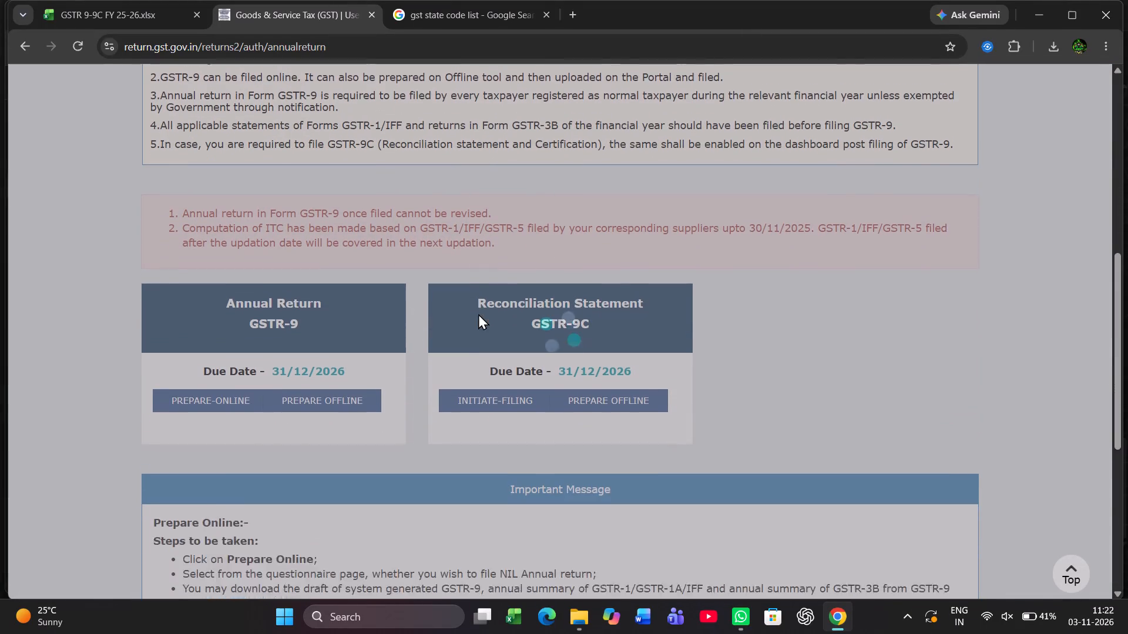
scroll(478, 313, "down", 1)
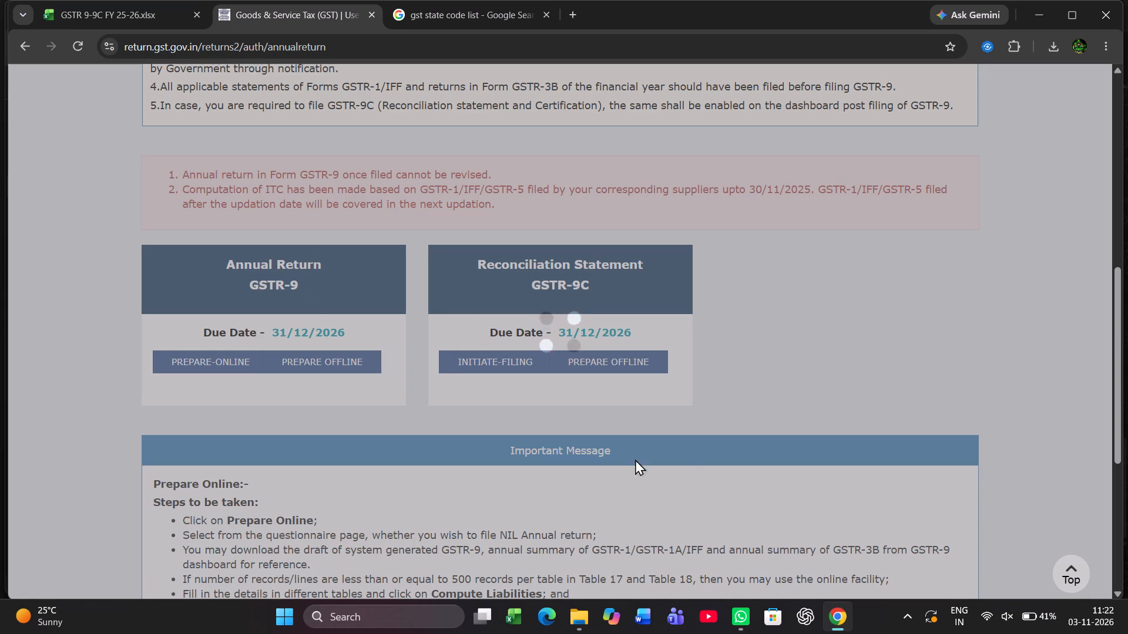
left_click(307, 286)
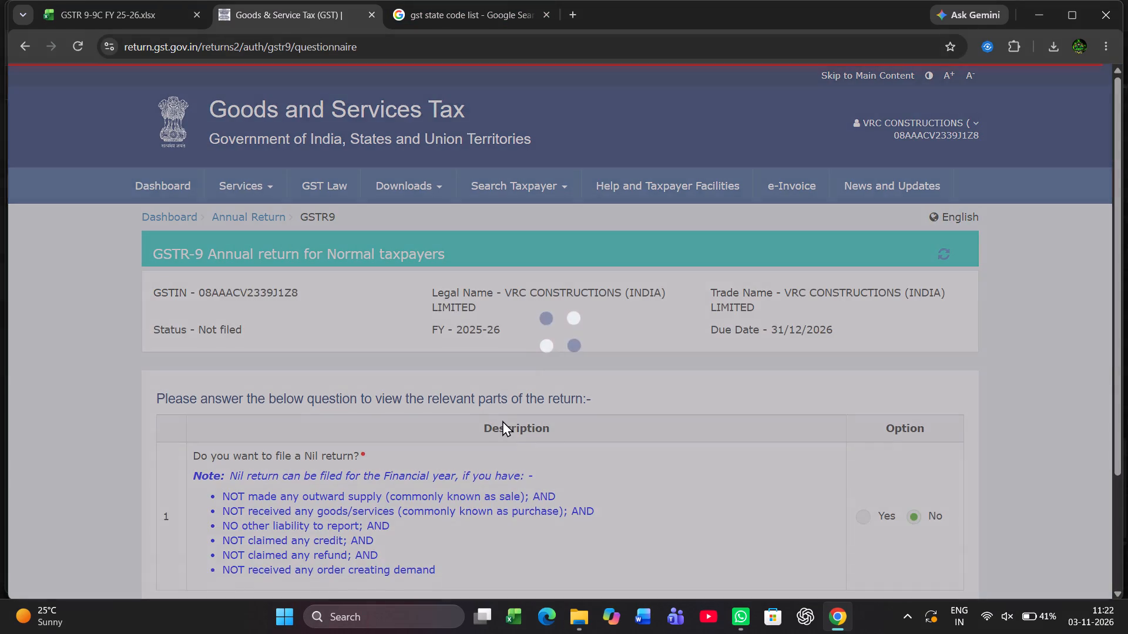
scroll(502, 420, "down", 3)
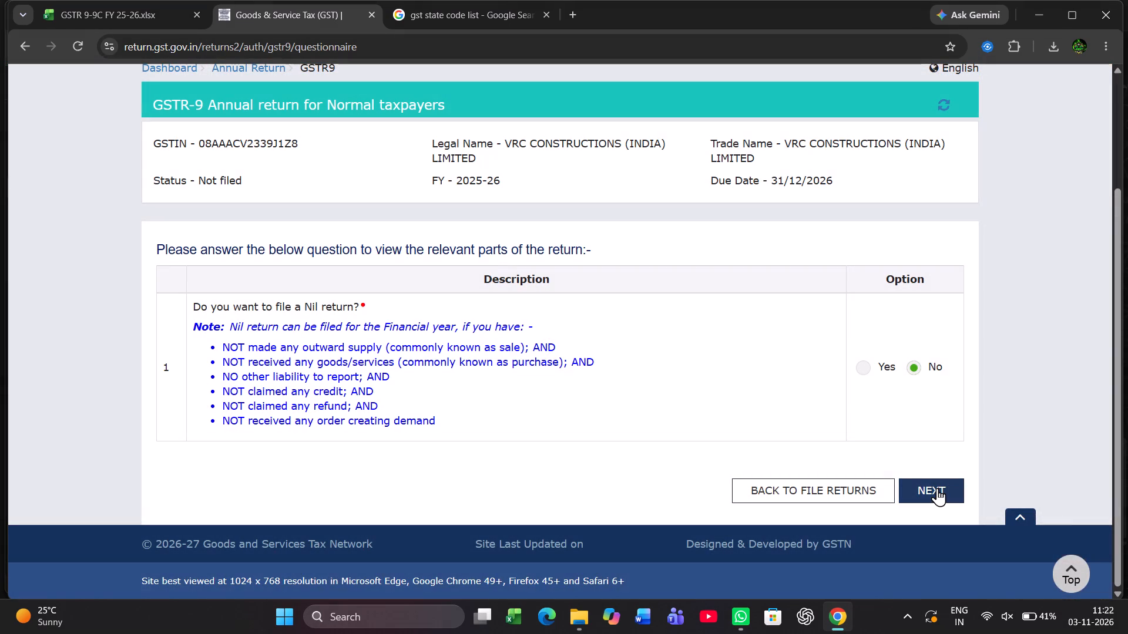
left_click(937, 488)
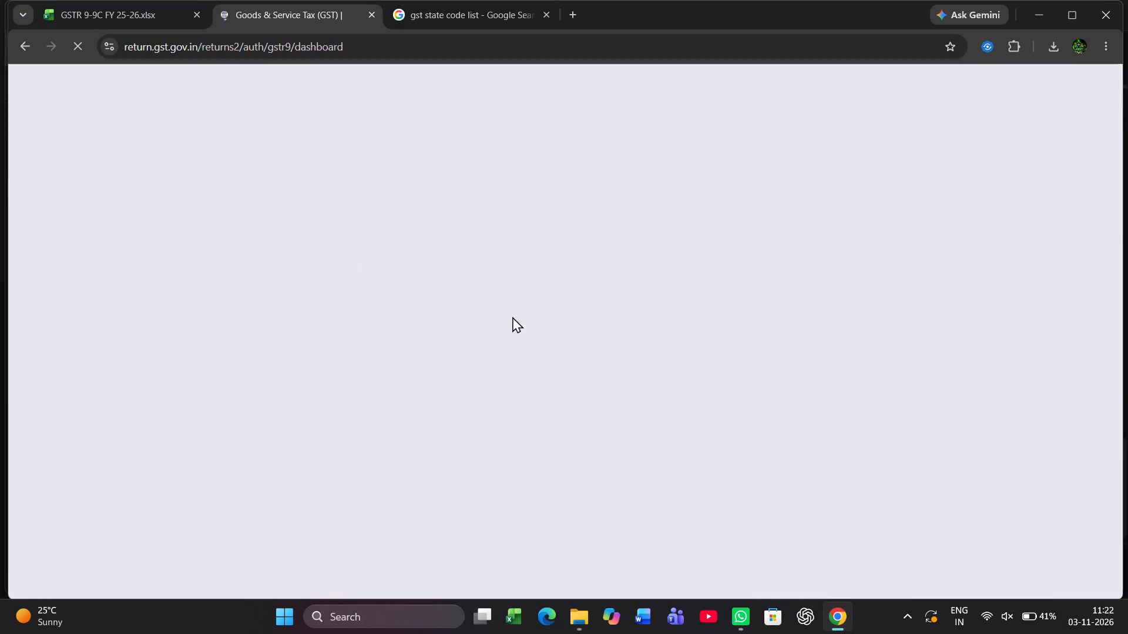
Download the GSTR-9 system computed, GSTR-1/1A/IFF and GSTR-3B summary PDFs, request the Table 12 HSN details, and close the PDF viewer.
scroll(336, 333, "down", 5)
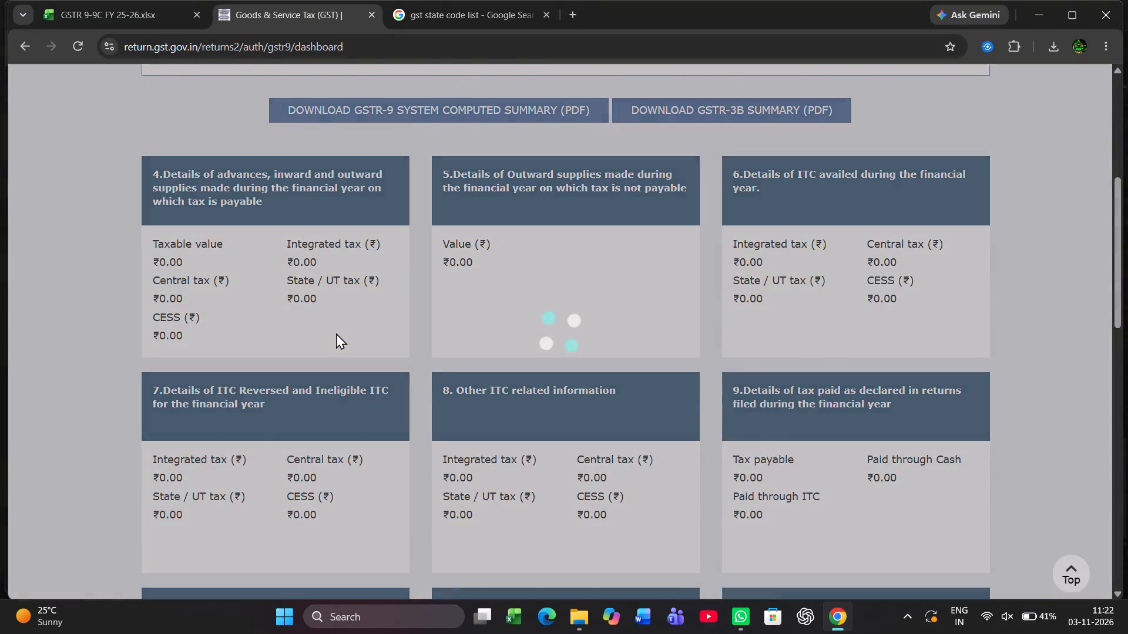
scroll(336, 333, "up", 4)
left_click(291, 376)
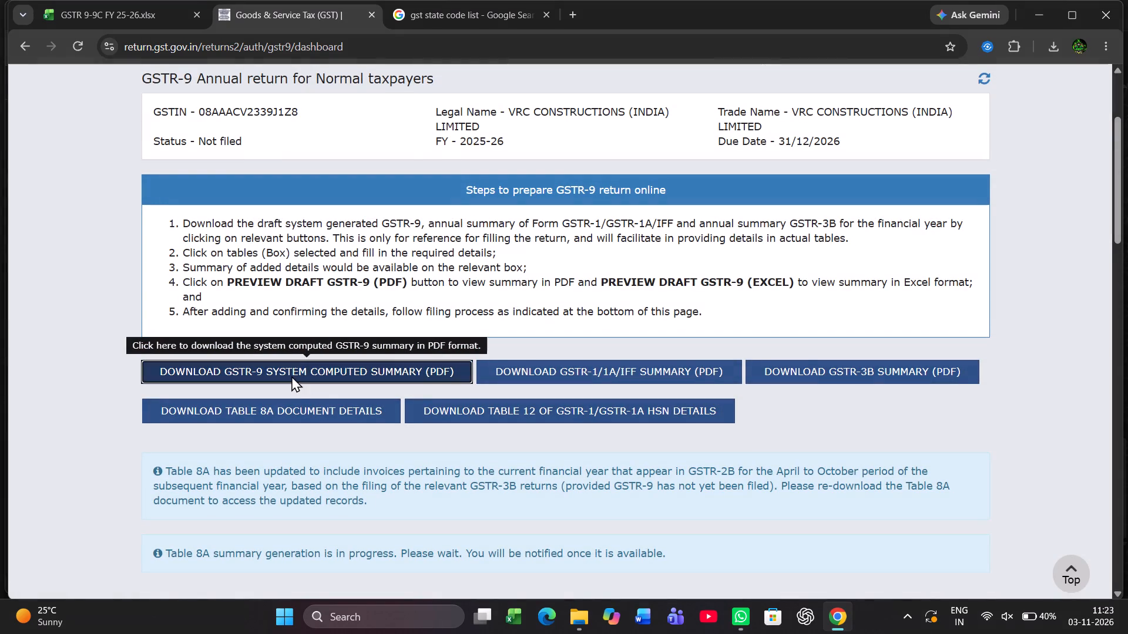
left_click(612, 376)
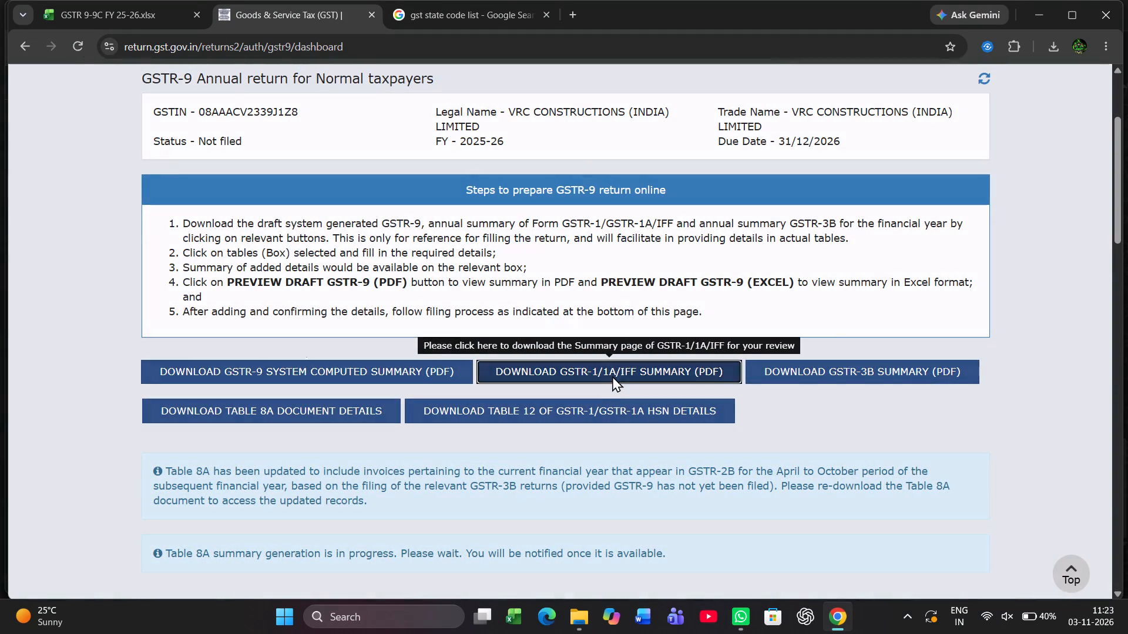
left_click(841, 376)
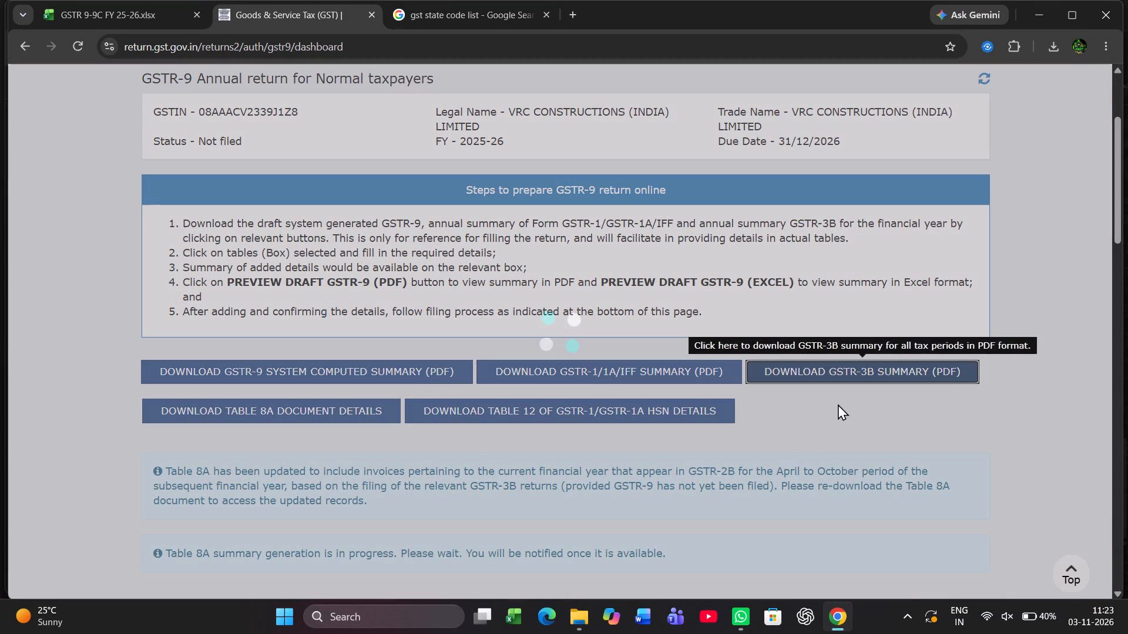
left_click(587, 413)
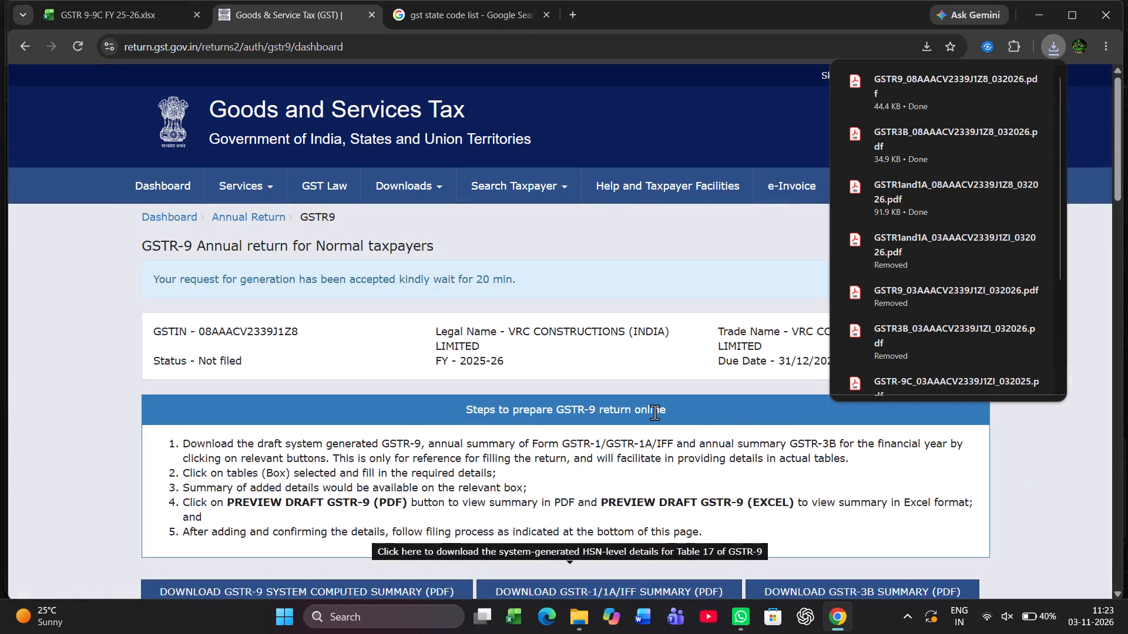
left_click(654, 412)
key("alt+Tab")
key("alt+Tab")
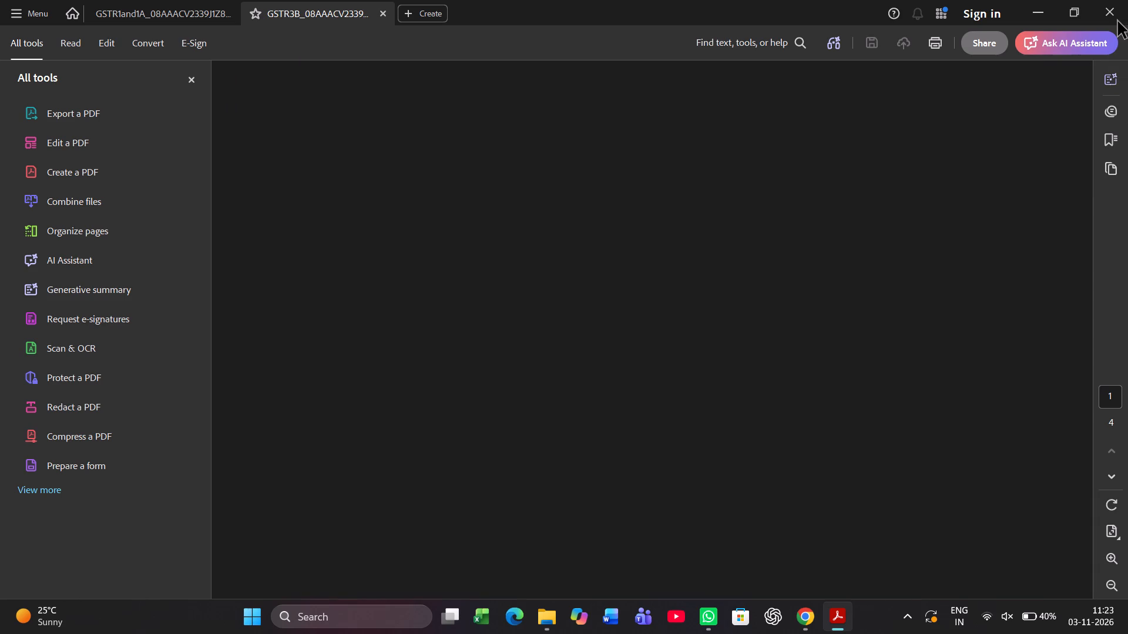
left_click(1114, 18)
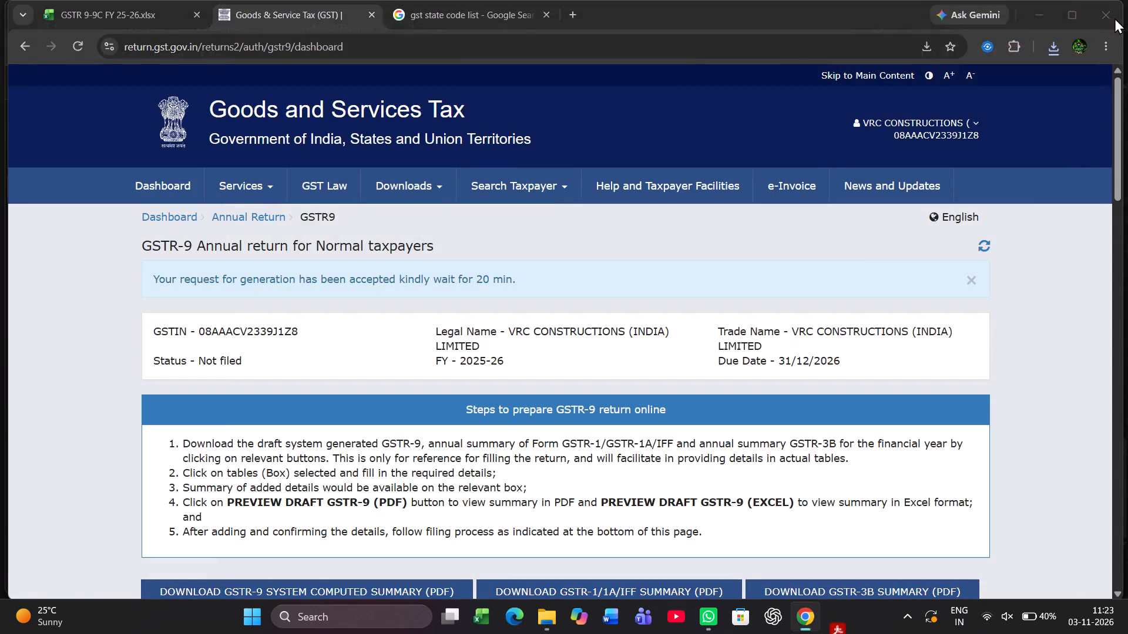
Move the three new GSTR3B, GSTR9 and GSTR1and1A PDFs from Downloads into the RAJASTHAN folder in File Explorer.
key("alt+Tab")
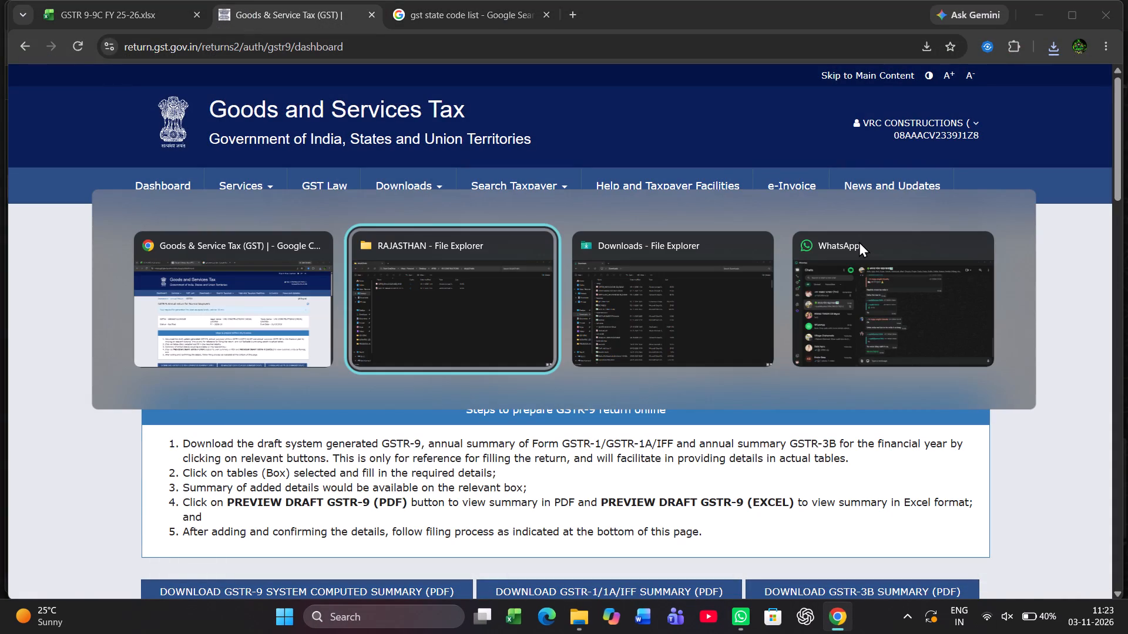
key("alt+Tab")
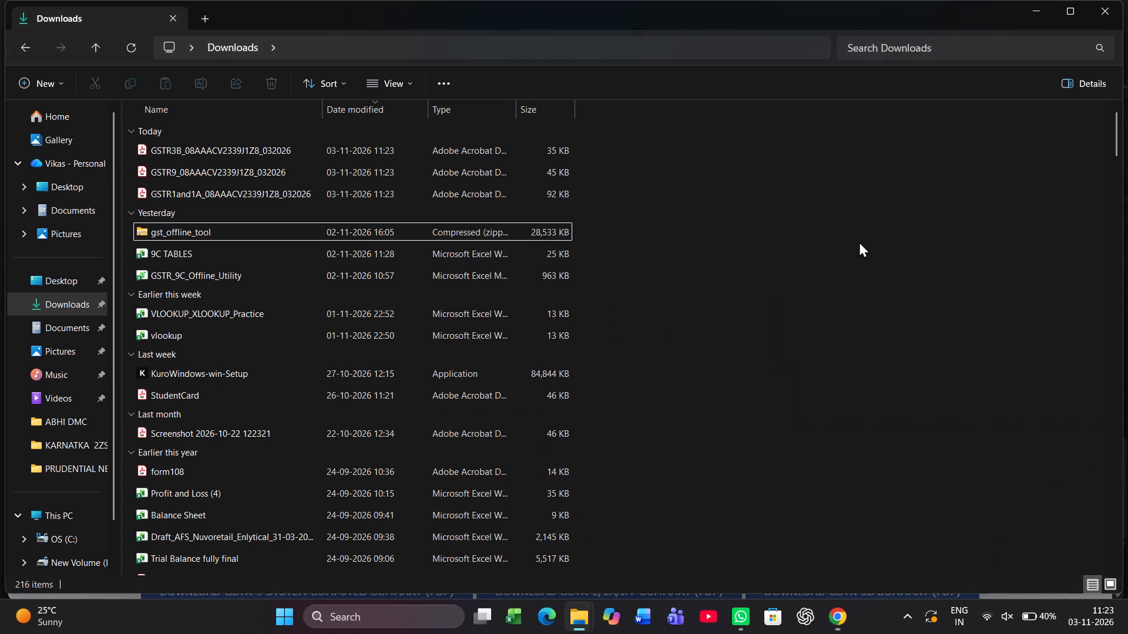
left_click(331, 151)
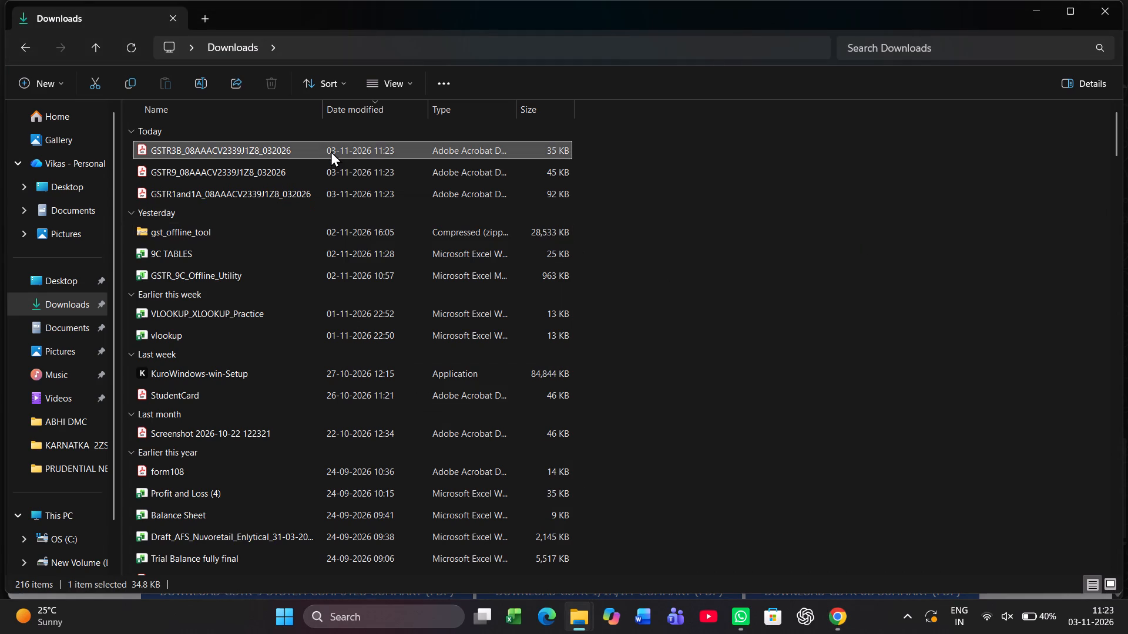
key("shift+Down")
key("shift+Down")
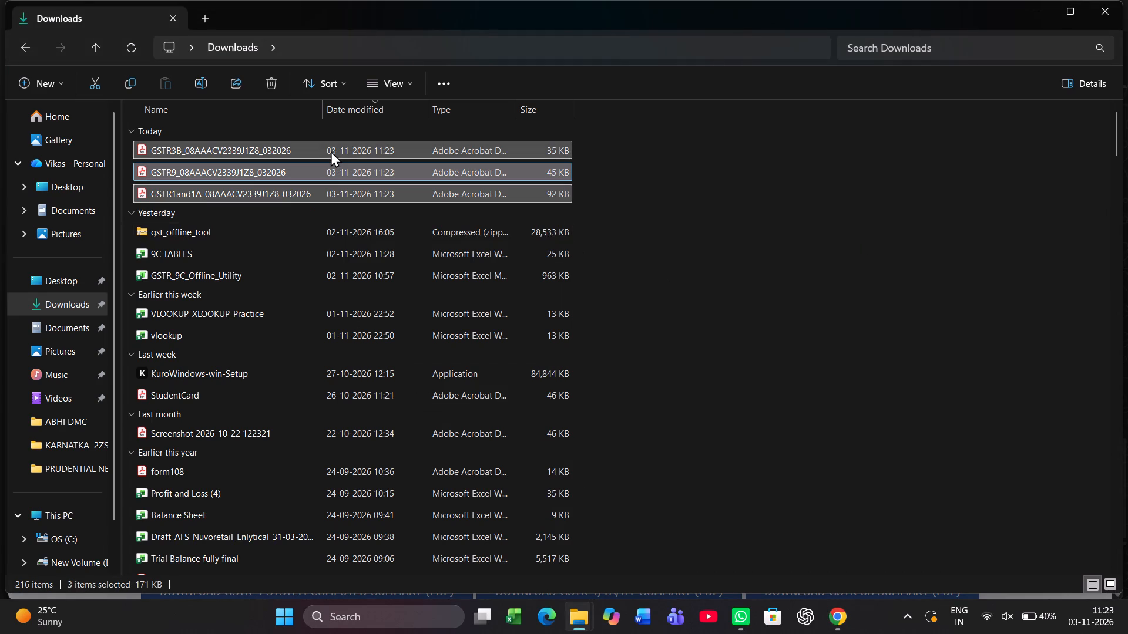
key("ctrl+x")
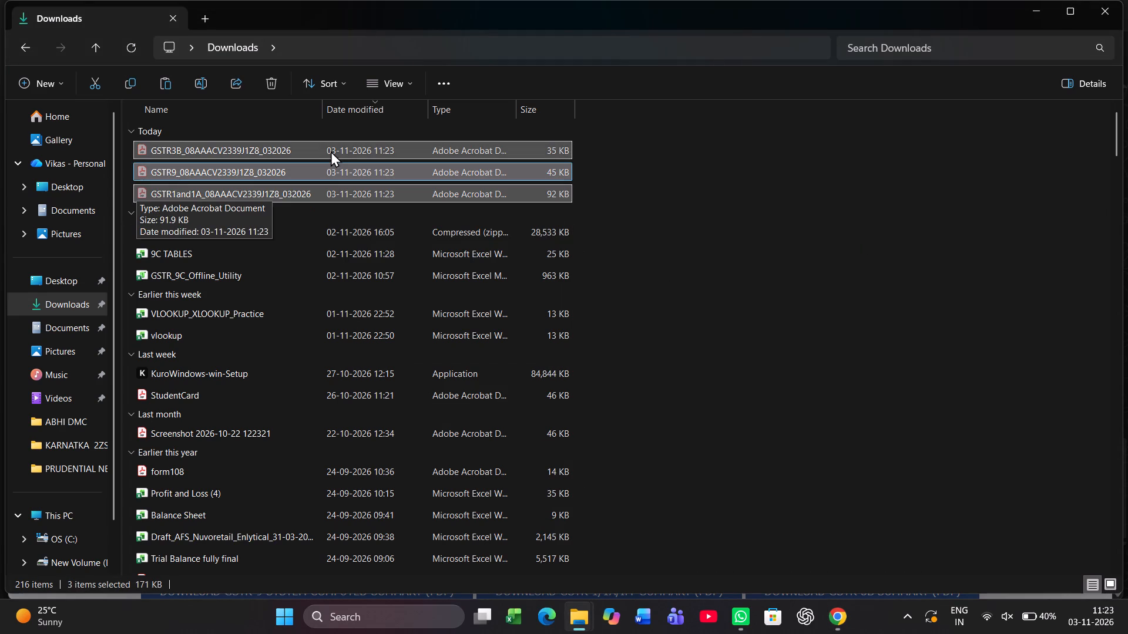
key("alt+Tab")
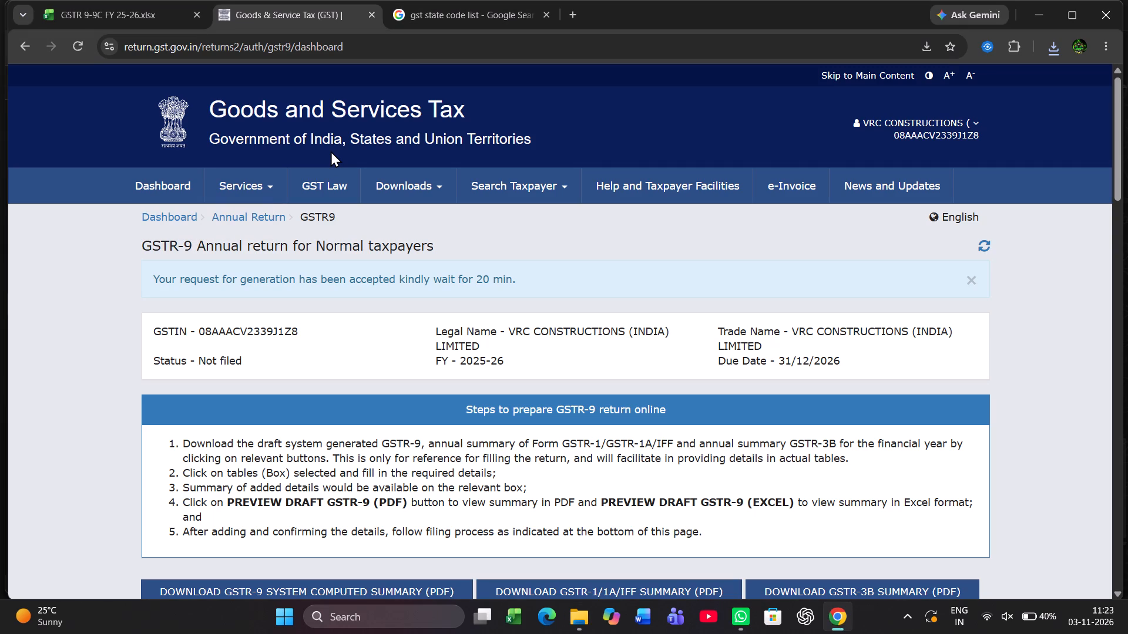
key("alt+Tab")
key("alt+Tab")
key("alt+Tab")
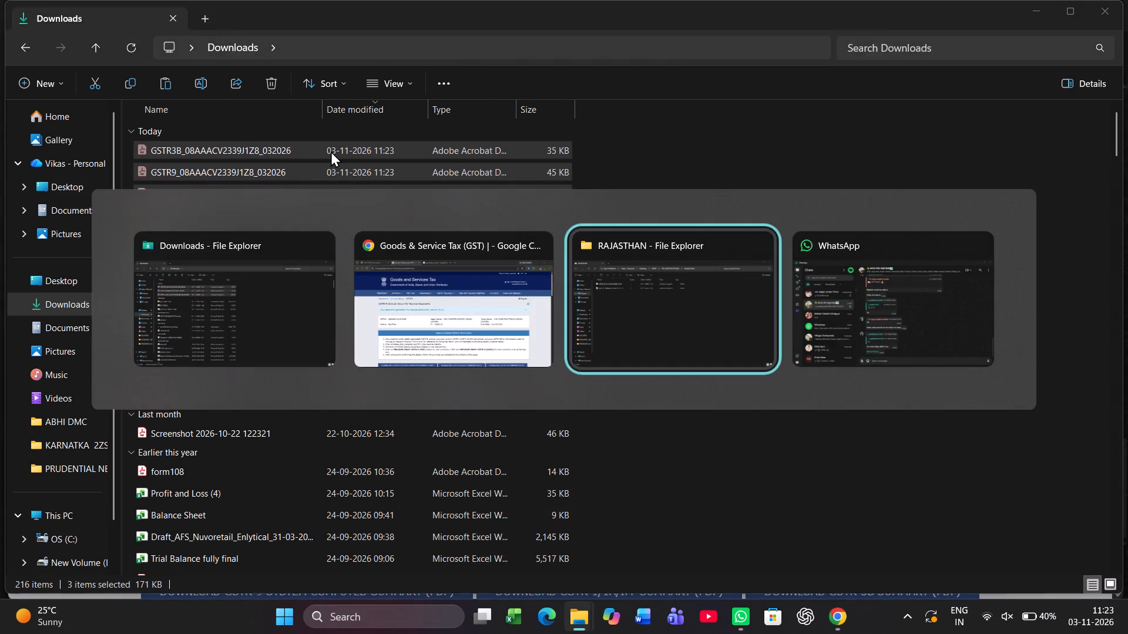
key("Down")
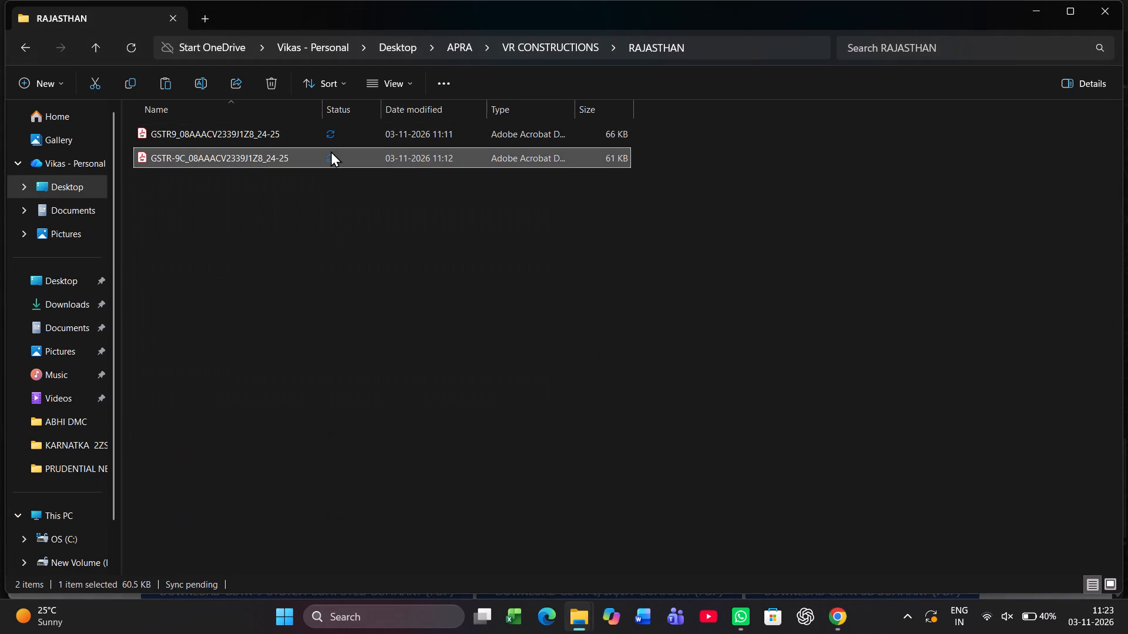
key("ctrl+v")
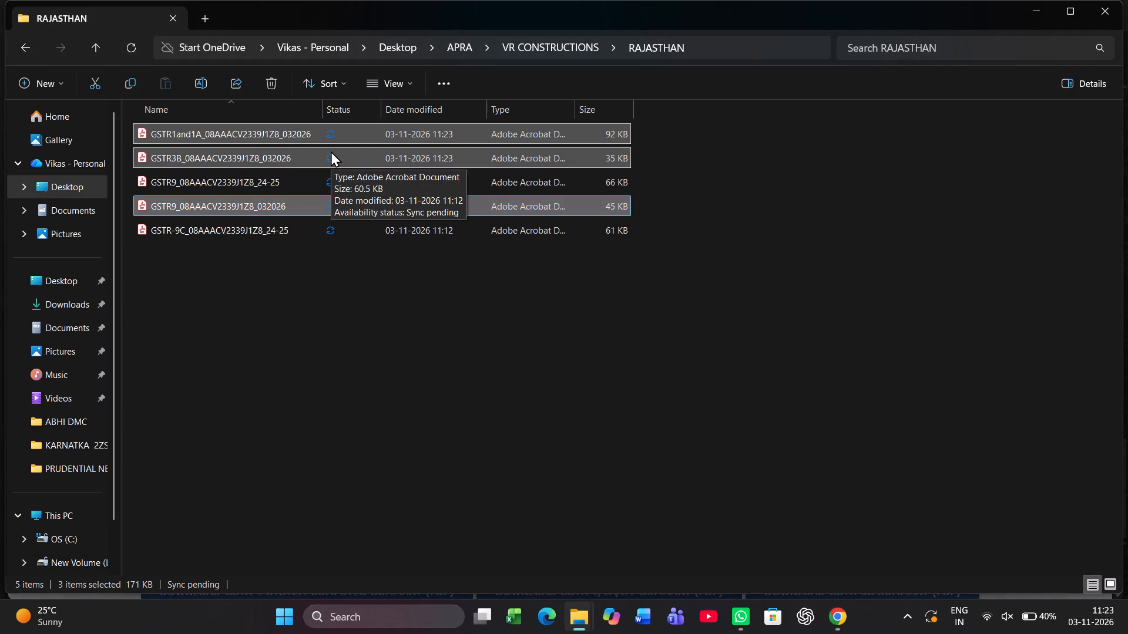
Rename the GSTR1and1A file in the RAJASTHAN folder so its period suffix reads 25-26.
key("Down")
key("Up")
key("F2")
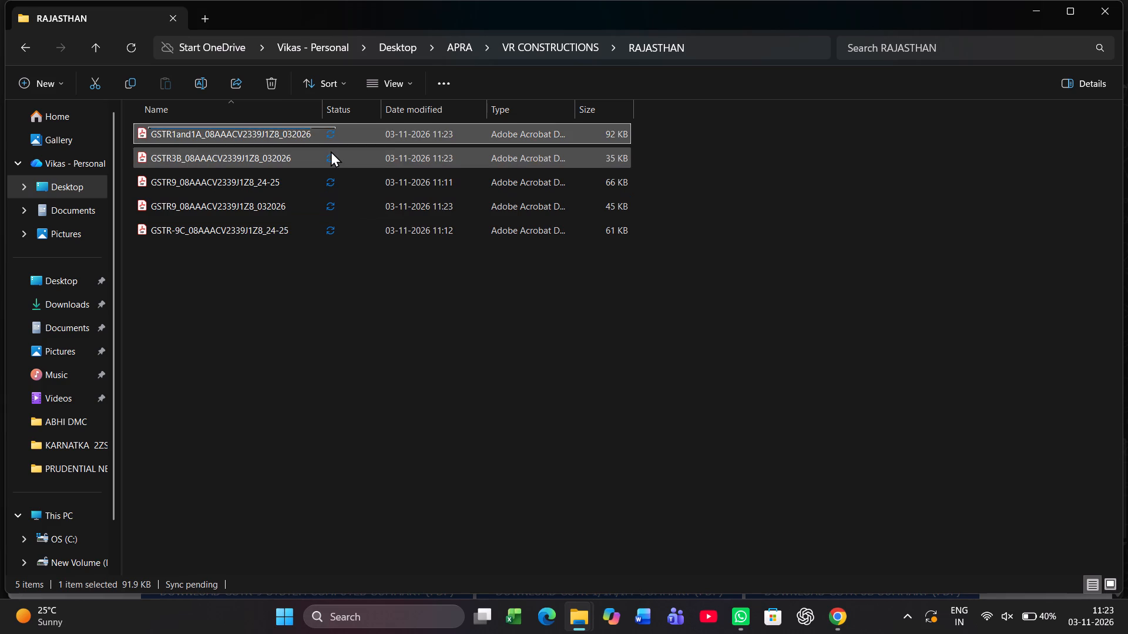
key("Right")
key("shift+Left")
key("shift+Left")
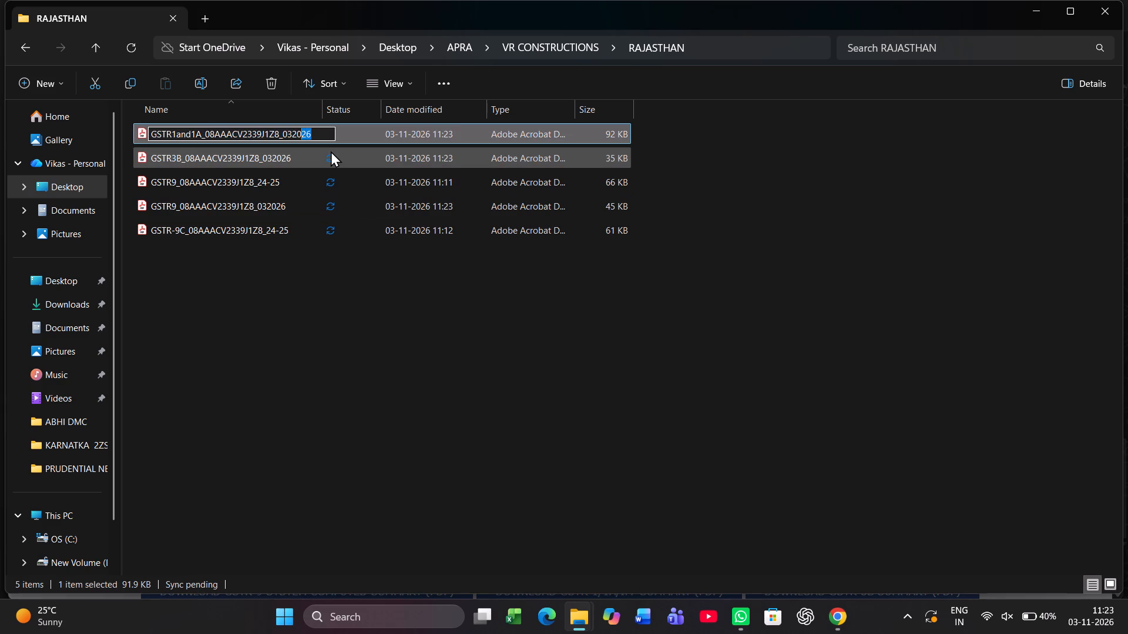
key("Left")
key("shift+Left")
key("shift+Left")
key("shift+Left")
key("shift+Left")
type("25-")
key("Return")
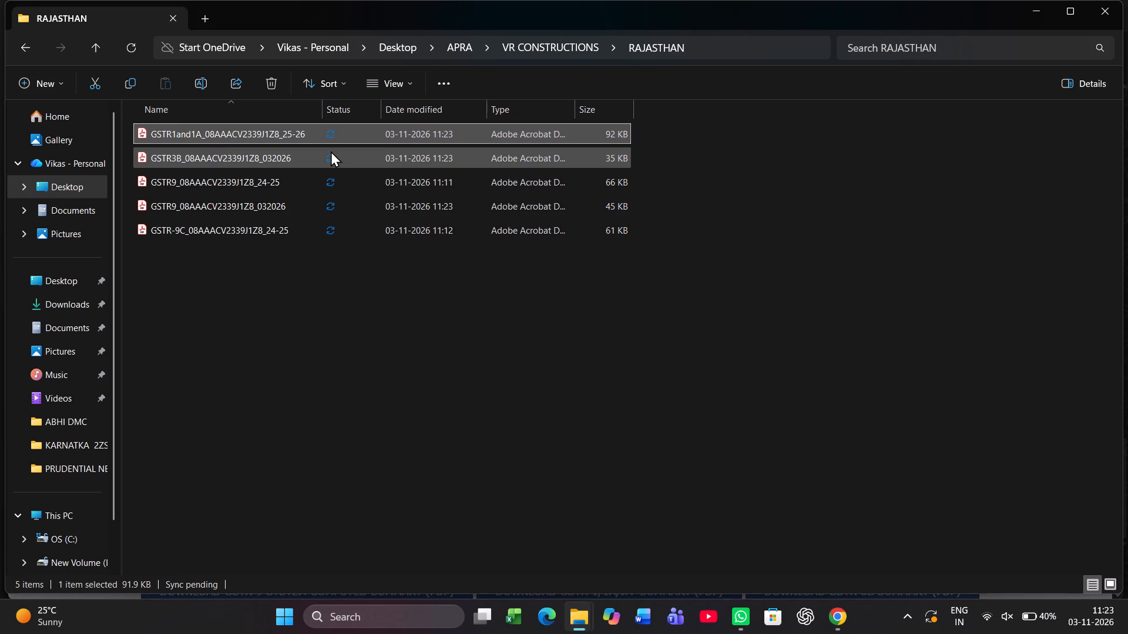
Rename the GSTR3B file in the RAJASTHAN folder so its period suffix reads 25-26.
key("Down")
key("F2")
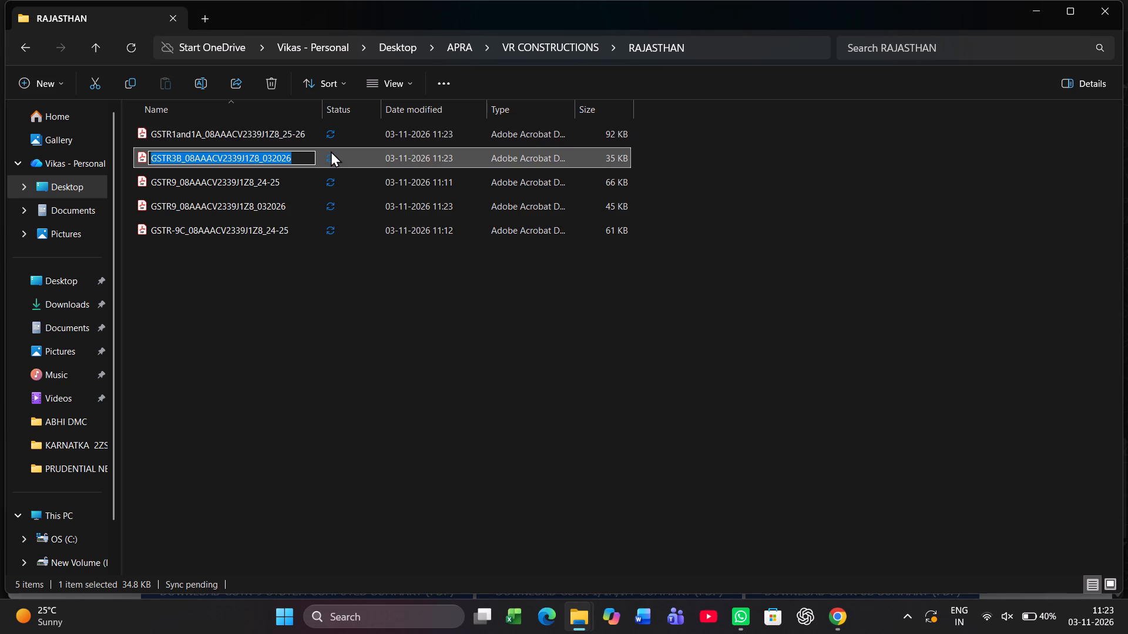
key("Right")
key("Left")
key("Left")
key("shift+Left")
key("shift+Left")
key("shift+Left")
key("shift+Left")
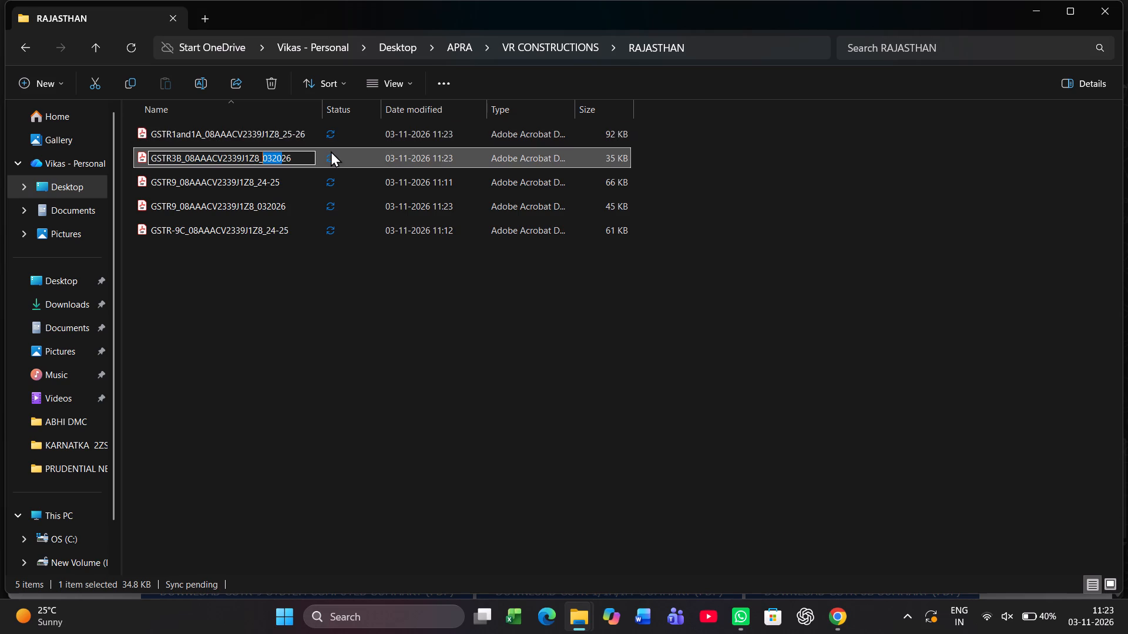
type("25-")
key("Return")
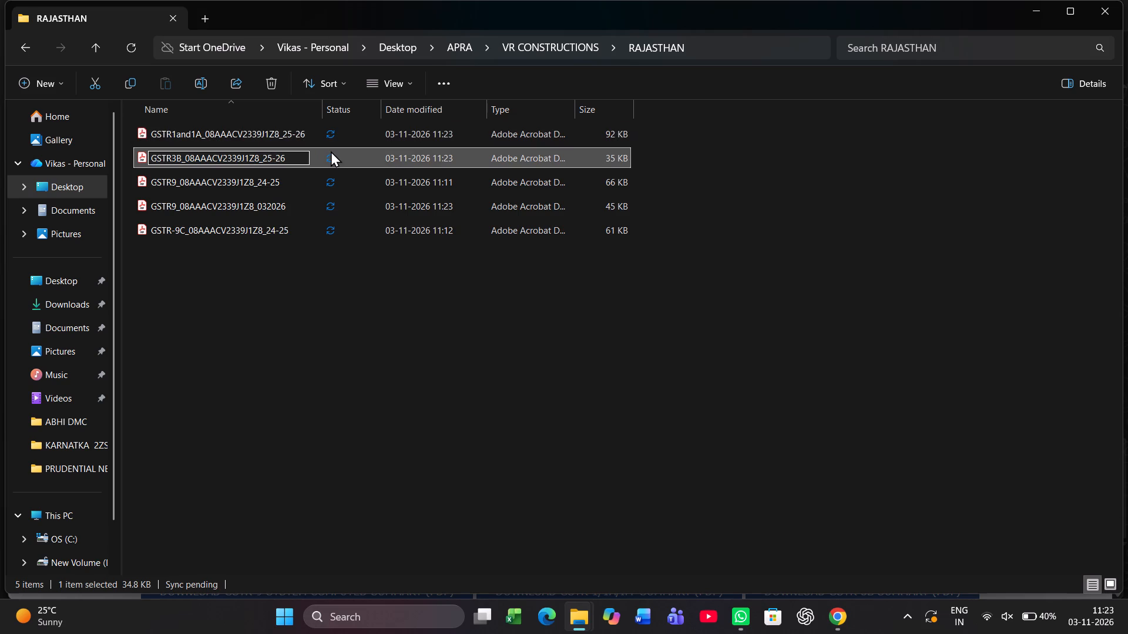
Rename the newly moved GSTR9 file ending in 032026 so its period suffix reads 25-26.
key("Down")
key("Down")
key("Down")
key("Up")
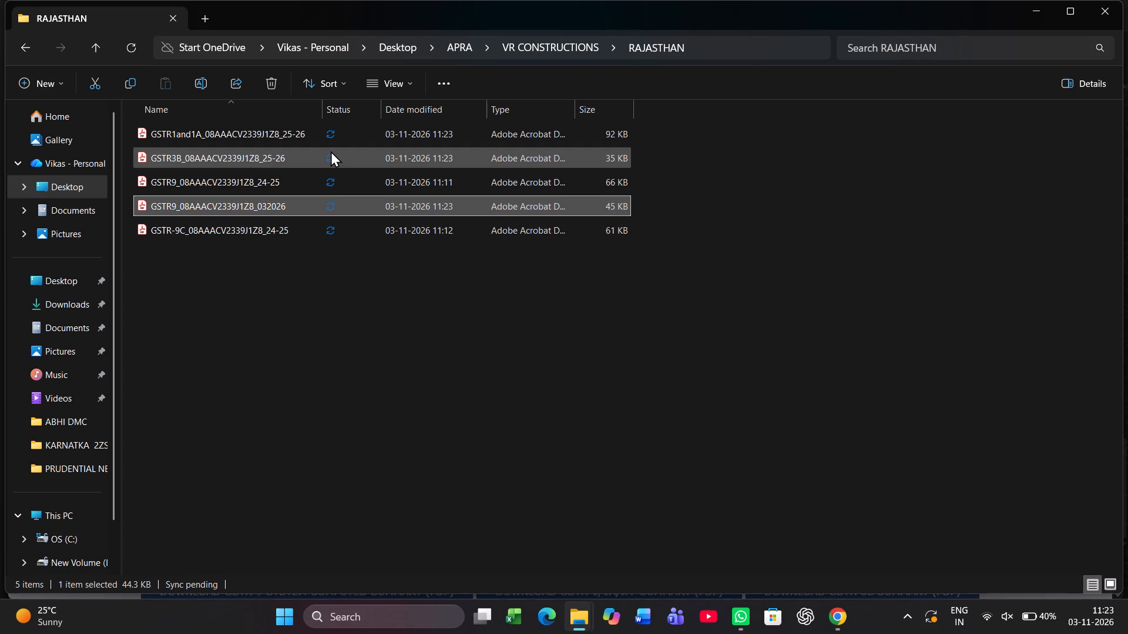
key("F2")
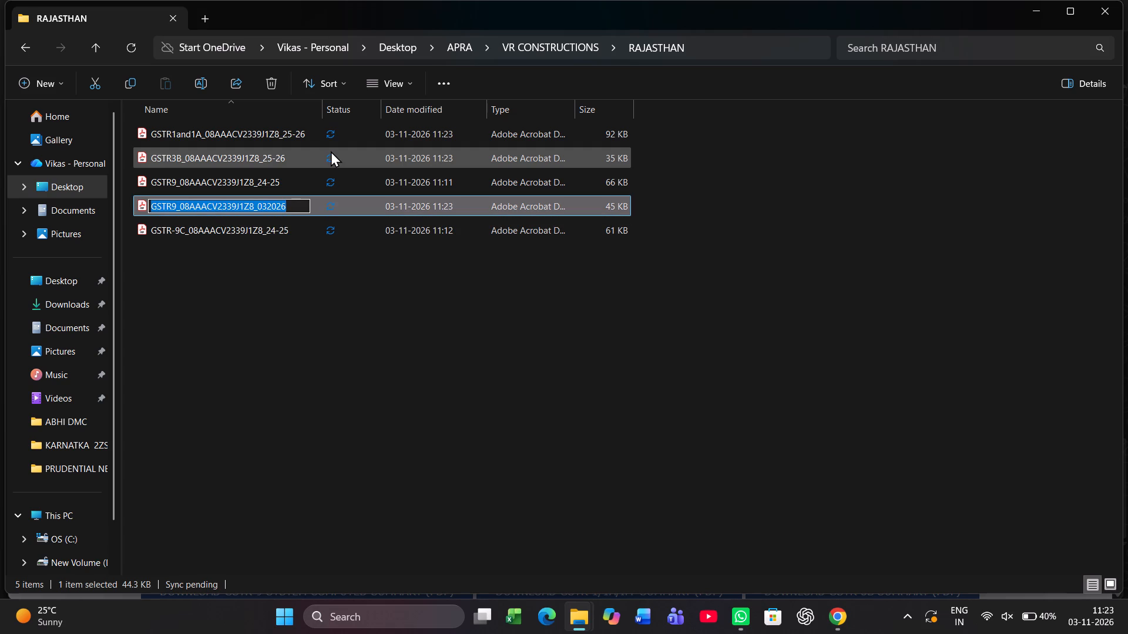
key("Right")
key("Left")
key("Left")
key("shift+Left")
key("shift+Left")
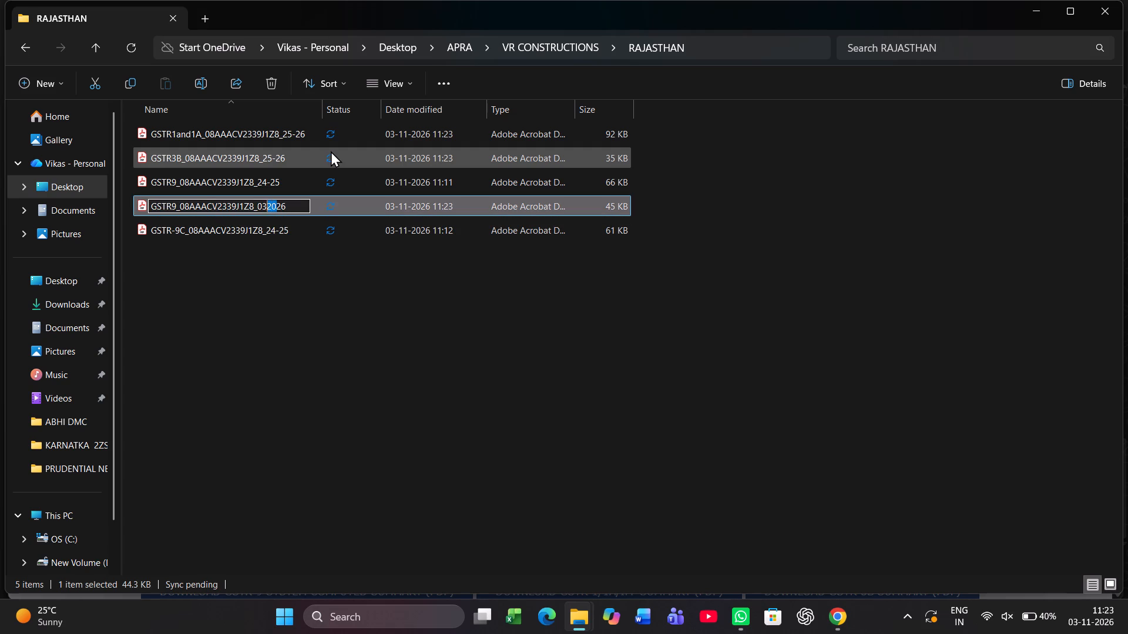
key("shift+Left")
key("shift+Left")
type("25-")
key("Return")
left_click(405, 350)
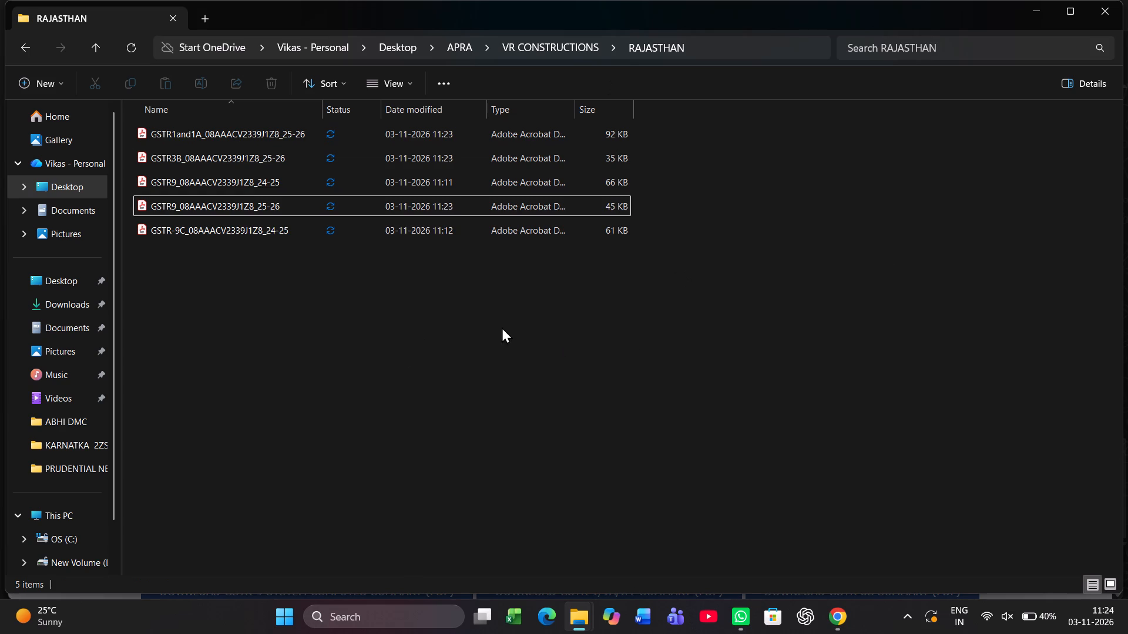
Check the contents of the PUNJAB, MP, HARYANA and Bihar folders one by one within VR CONSTRUCTIONS.
key("BackSpace")
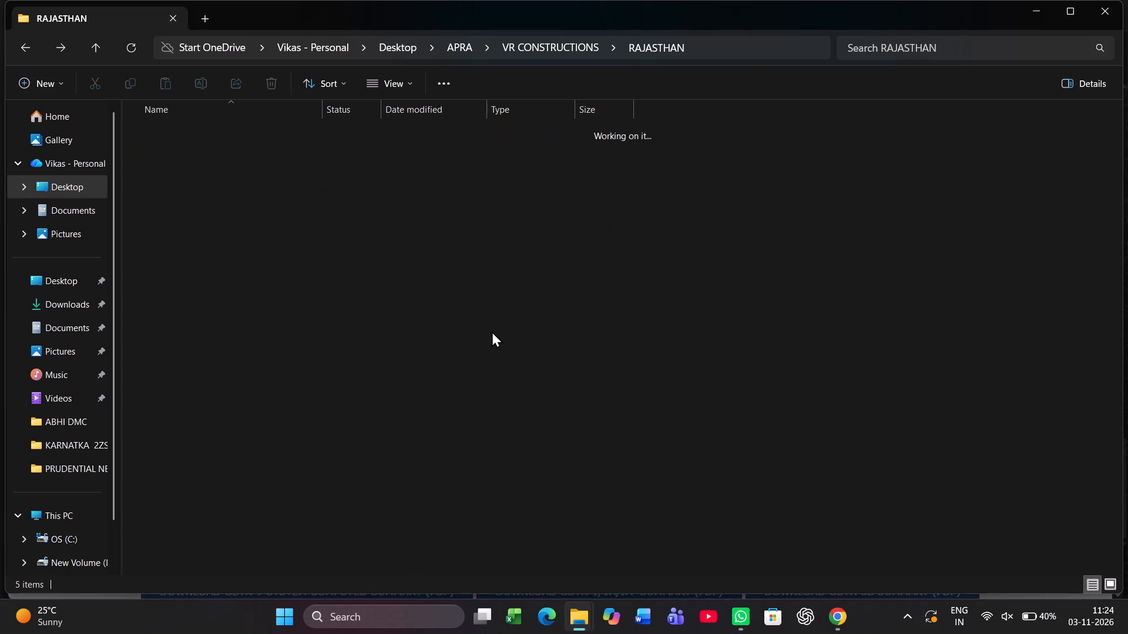
key("Up")
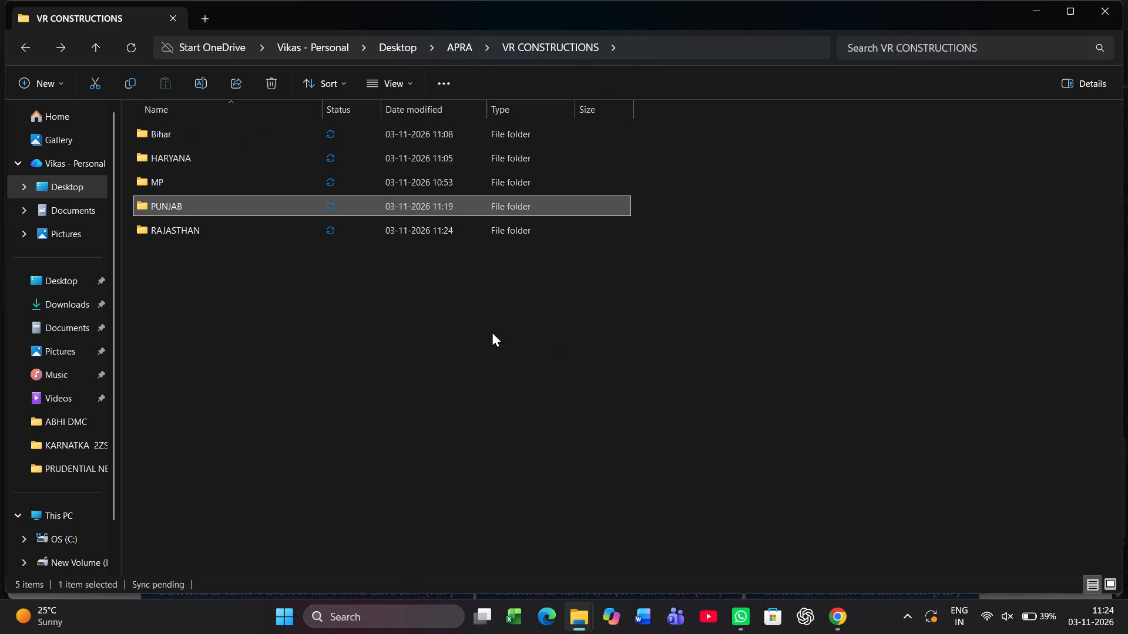
key("Return")
key("BackSpace")
key("Up")
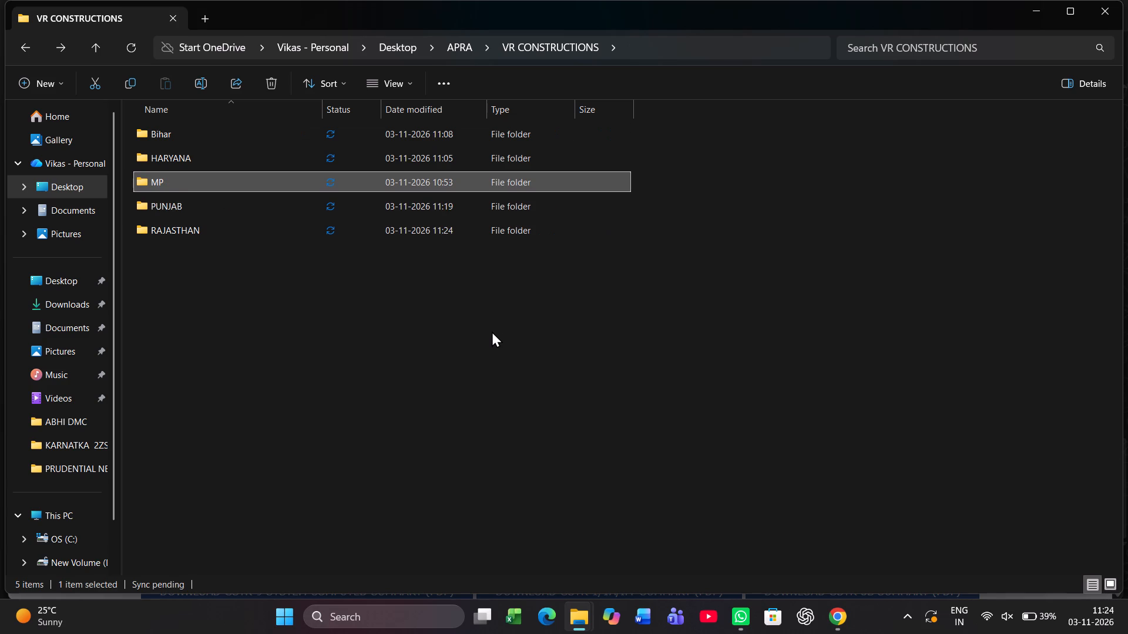
key("Return")
key("BackSpace")
key("Up")
key("Return")
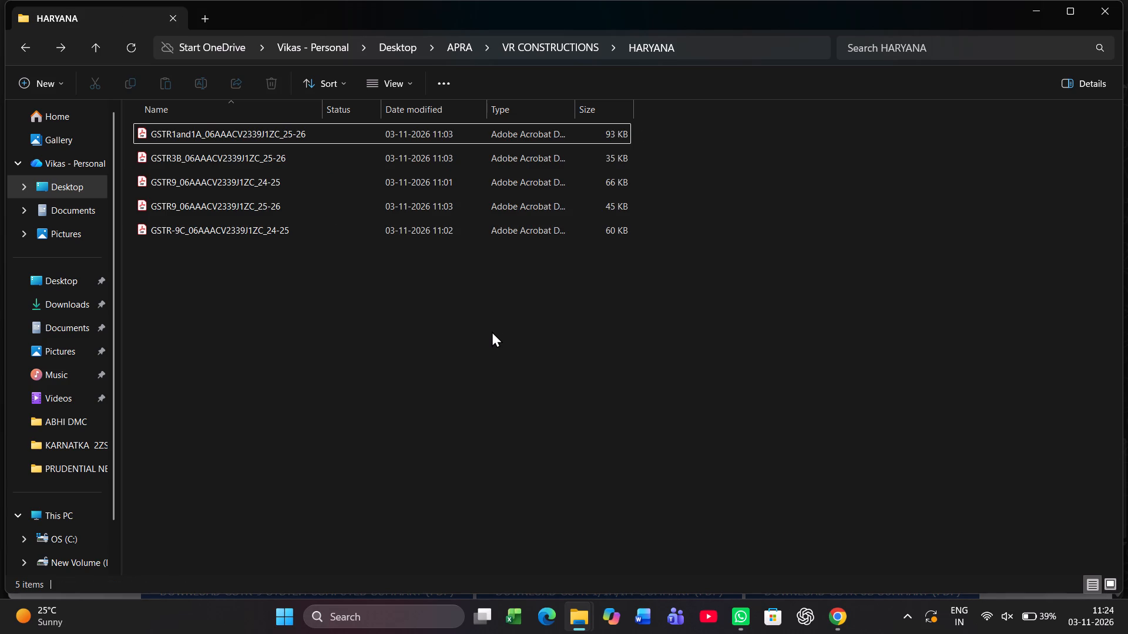
key("BackSpace")
key("Up")
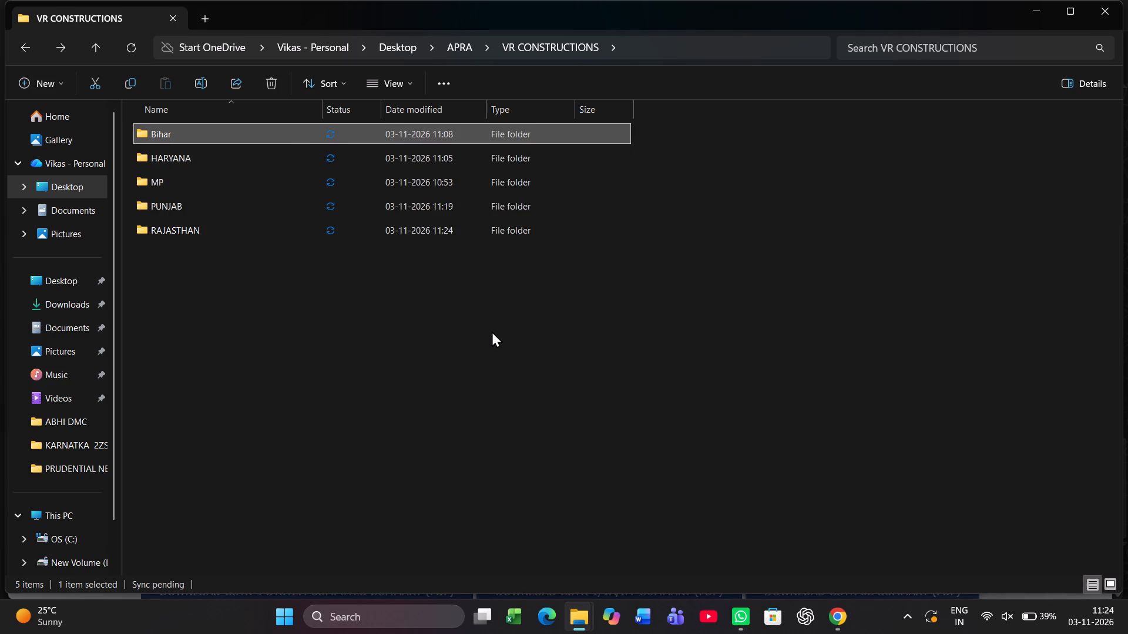
key("Return")
key("BackSpace")
Create a new folder named DELHI in the VR CONSTRUCTIONS folder.
key("ctrl+shift+n")
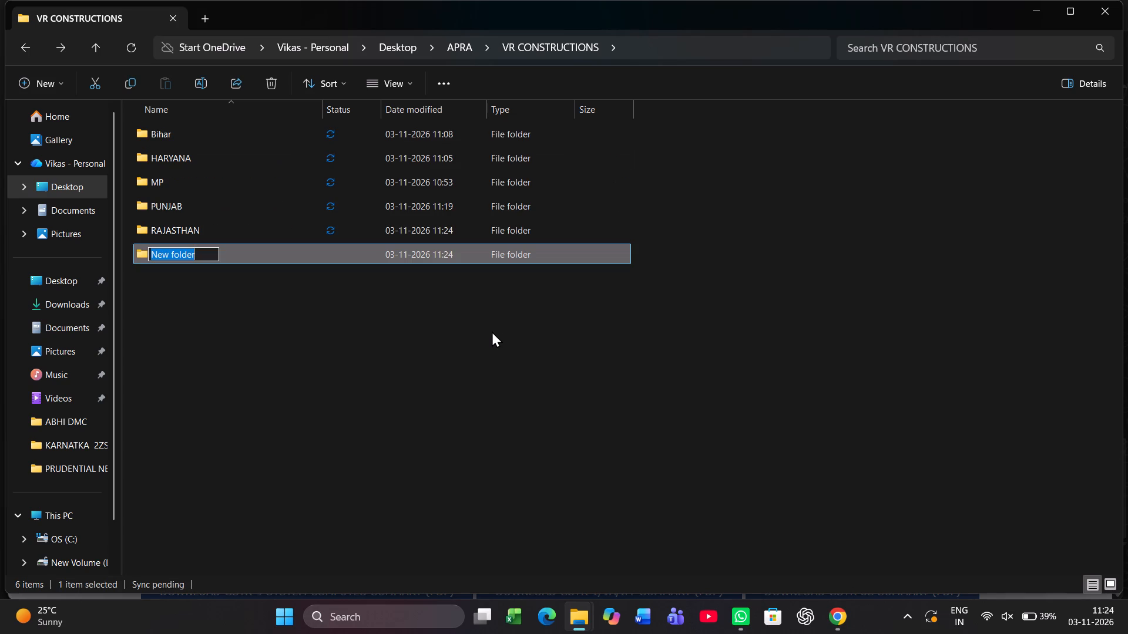
type("DELHI")
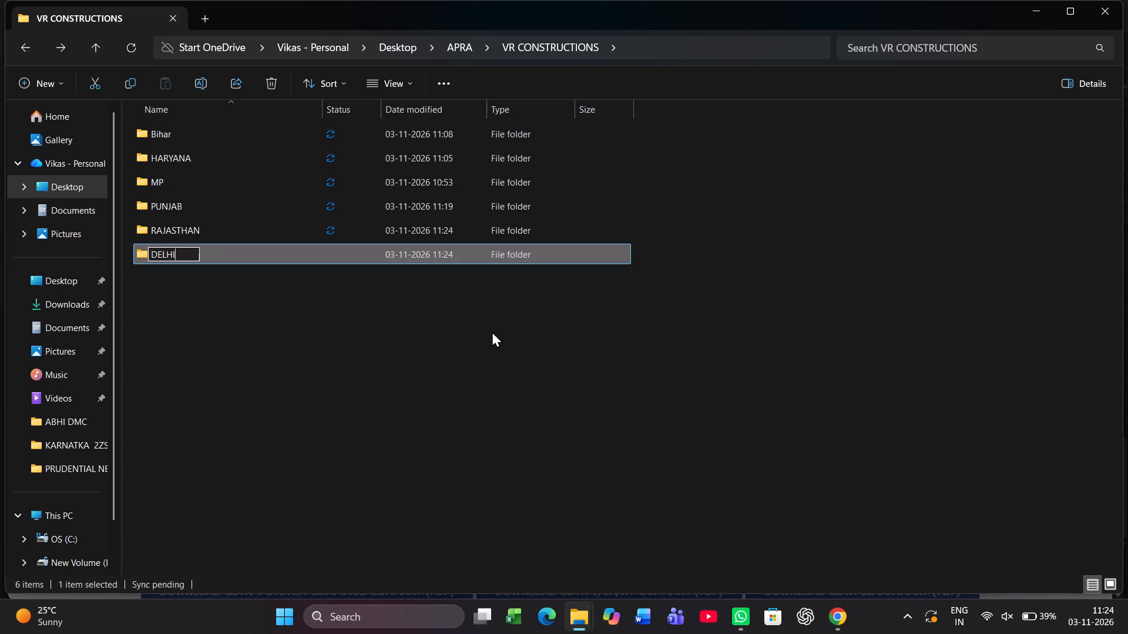
key("Return")
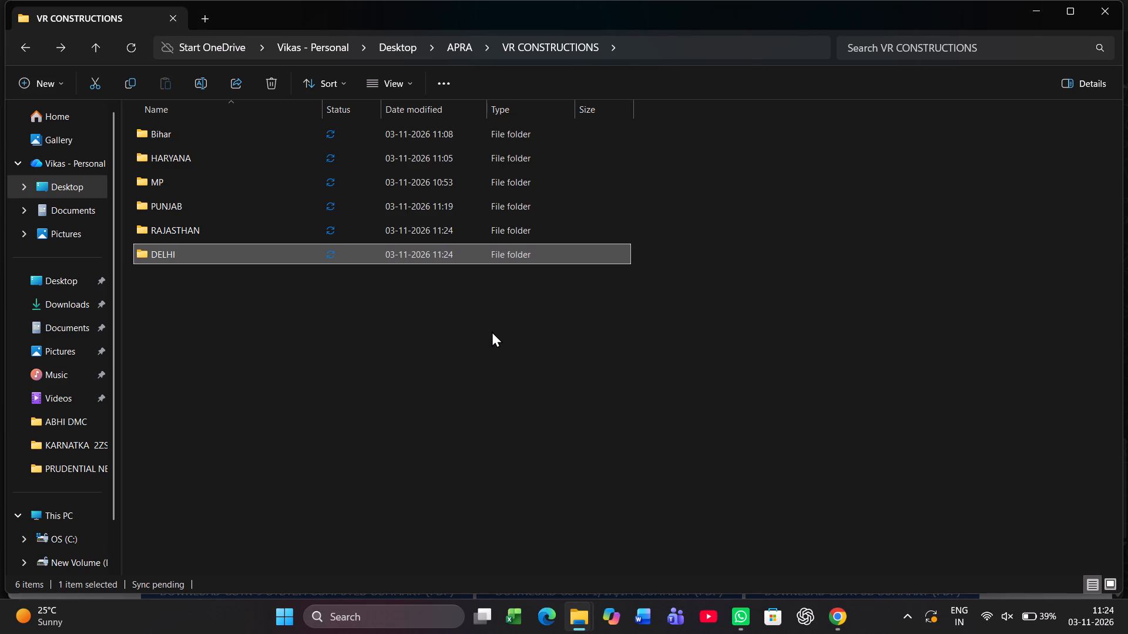
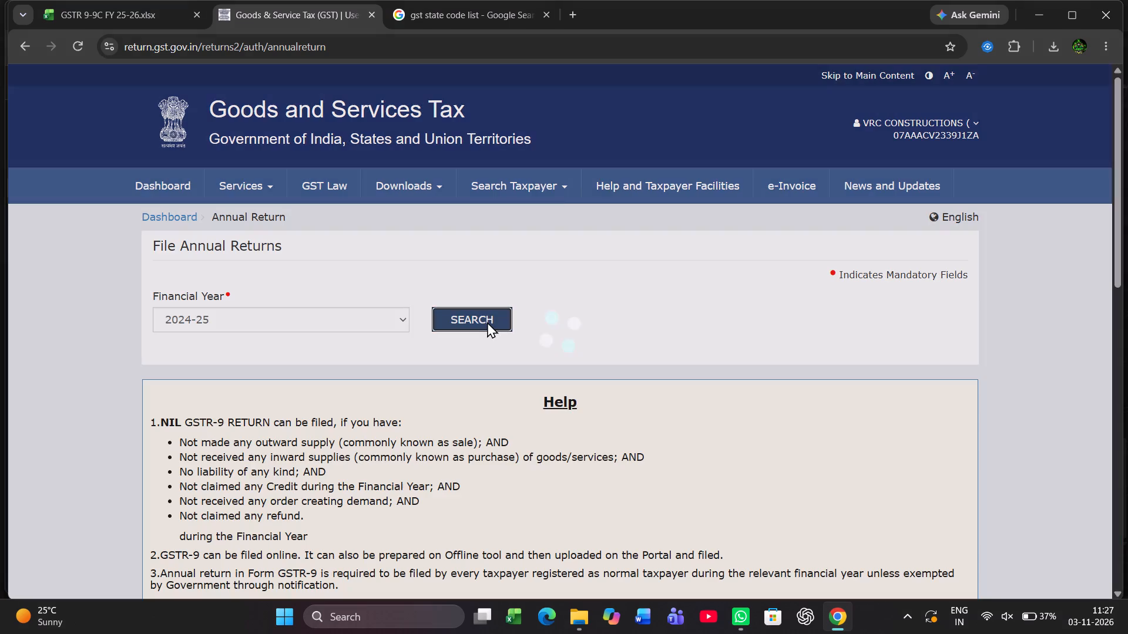
Download the filed GSTR-9 details for 2024-25 as a PDF and return to the annual returns page.
scroll(487, 322, "down", 5)
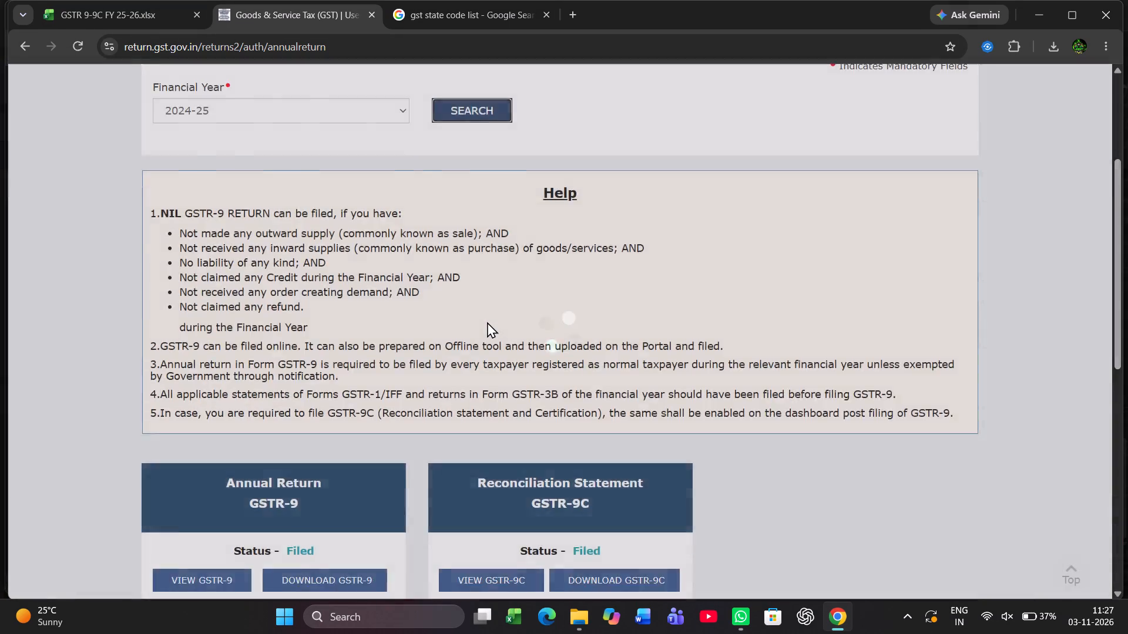
scroll(487, 322, "down", 1)
left_click(326, 390)
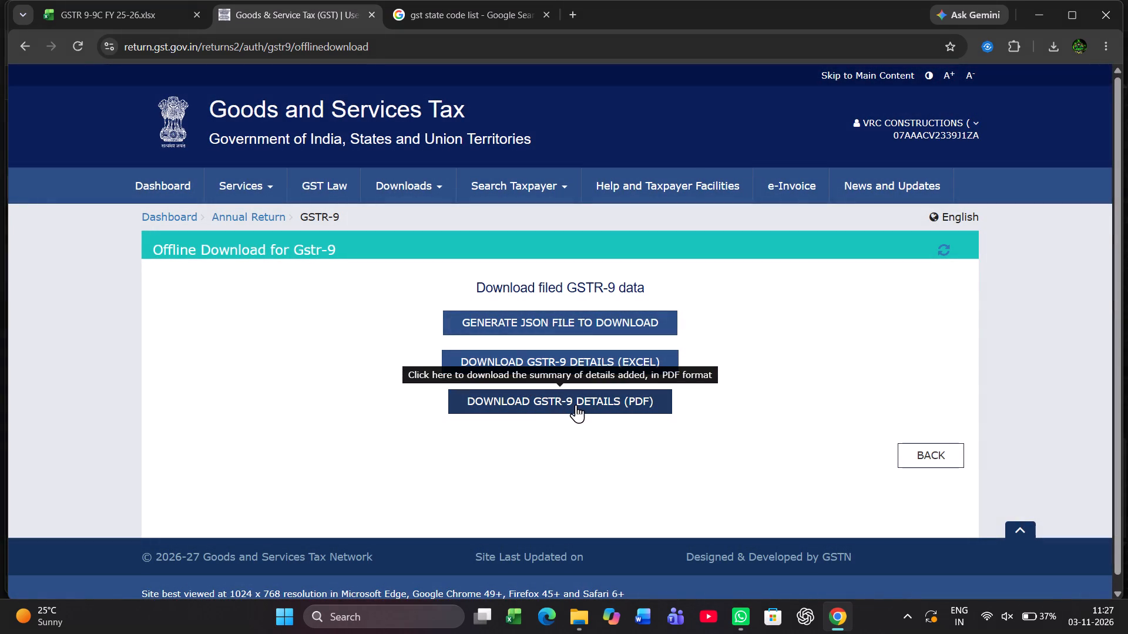
left_click(576, 404)
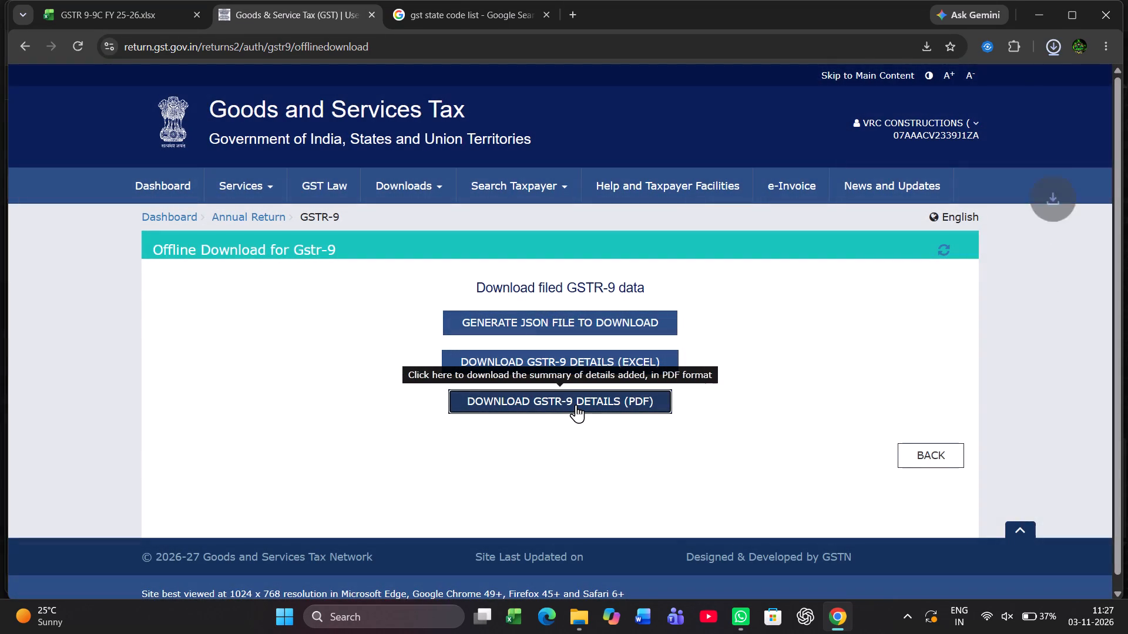
left_click(923, 460)
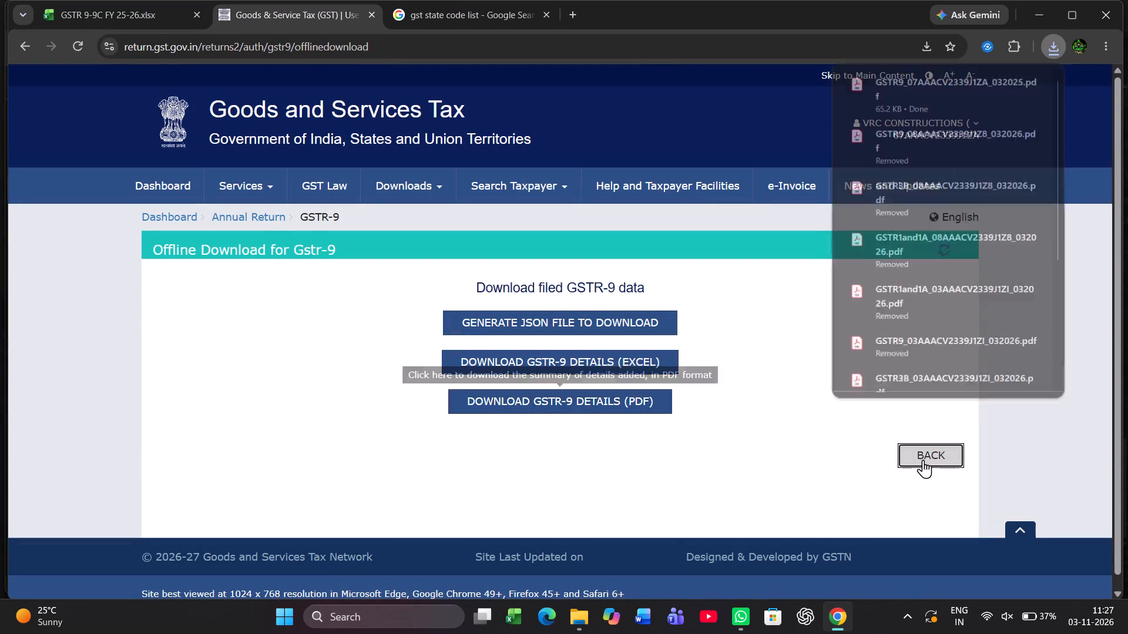
Download the filed GSTR-9C for financial year 2024-25 as a PDF, close the PDF viewer and return to the annual returns page.
left_click(397, 325)
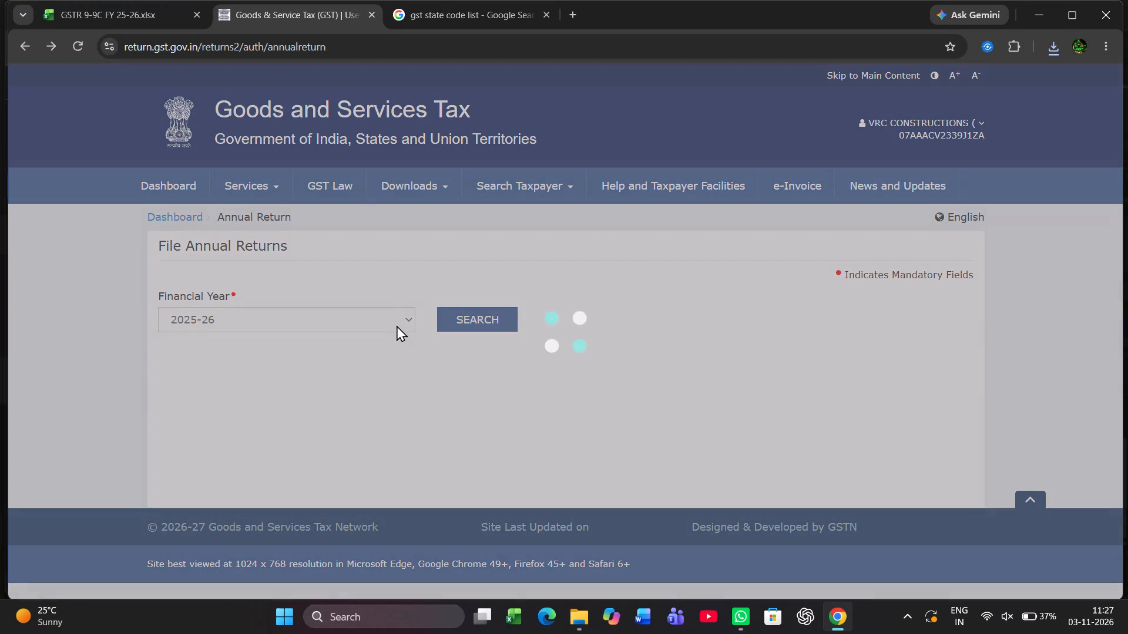
left_click(397, 325)
left_click(321, 368)
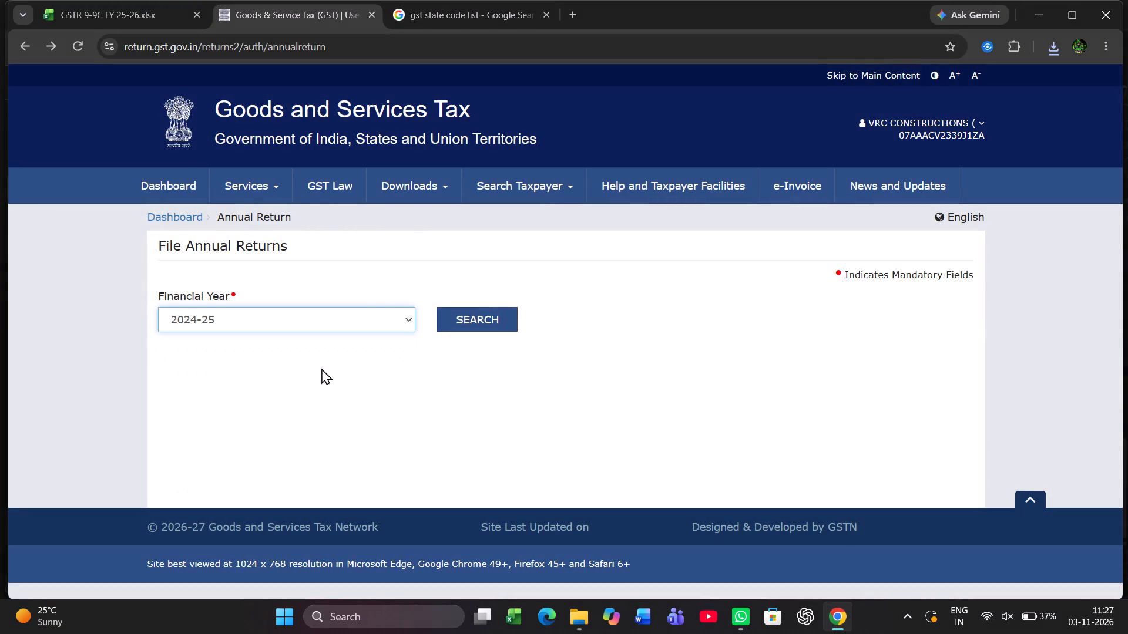
left_click(496, 322)
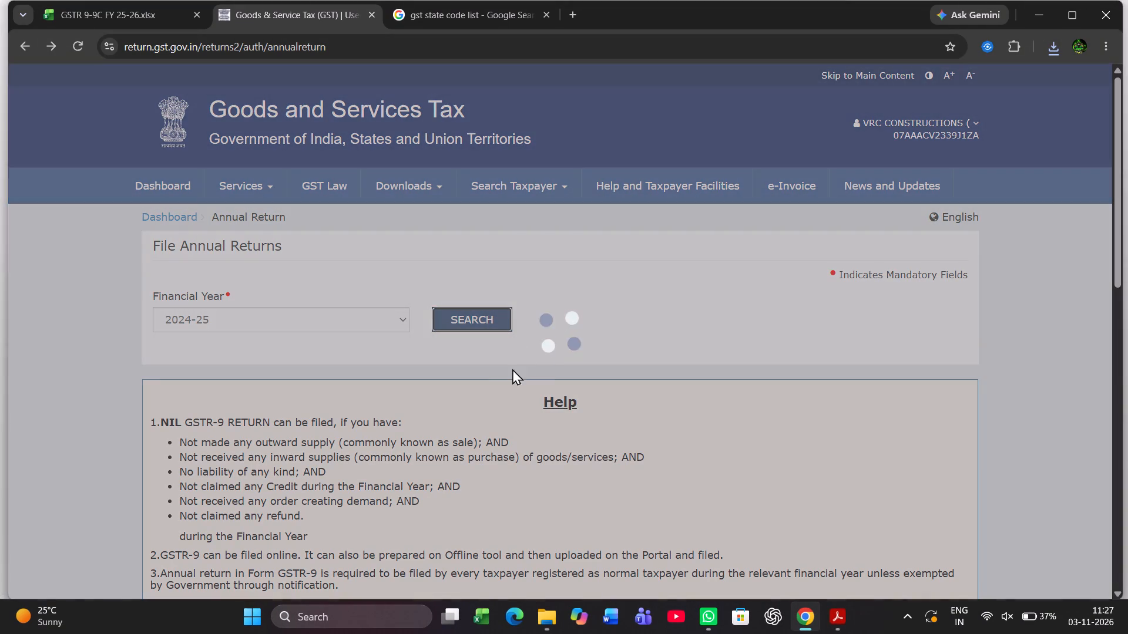
scroll(521, 400, "down", 5)
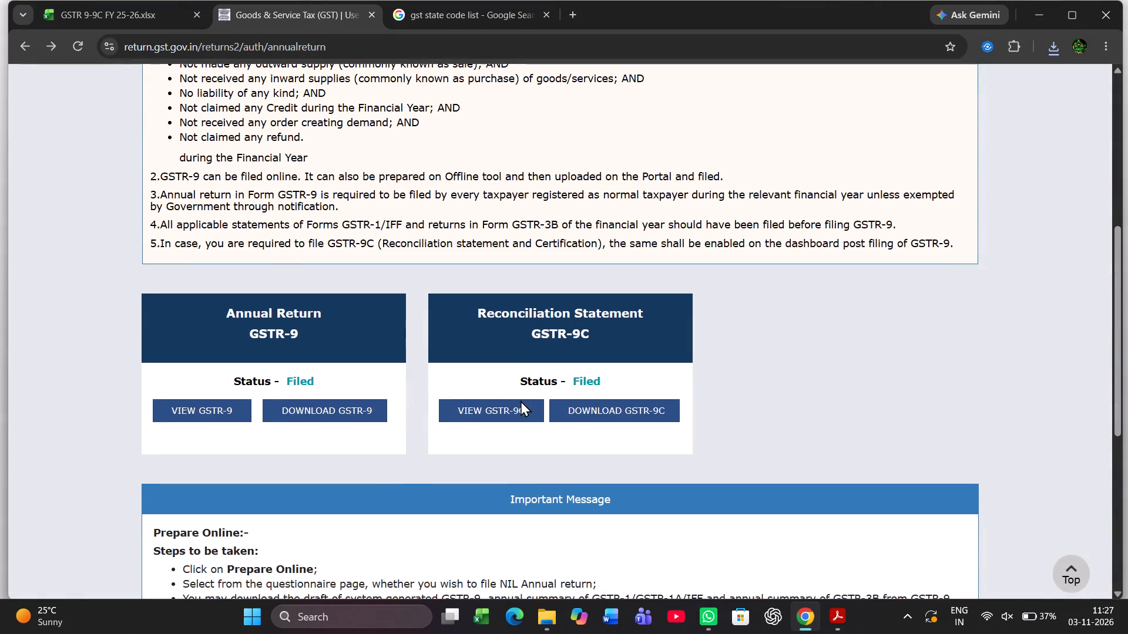
left_click(608, 409)
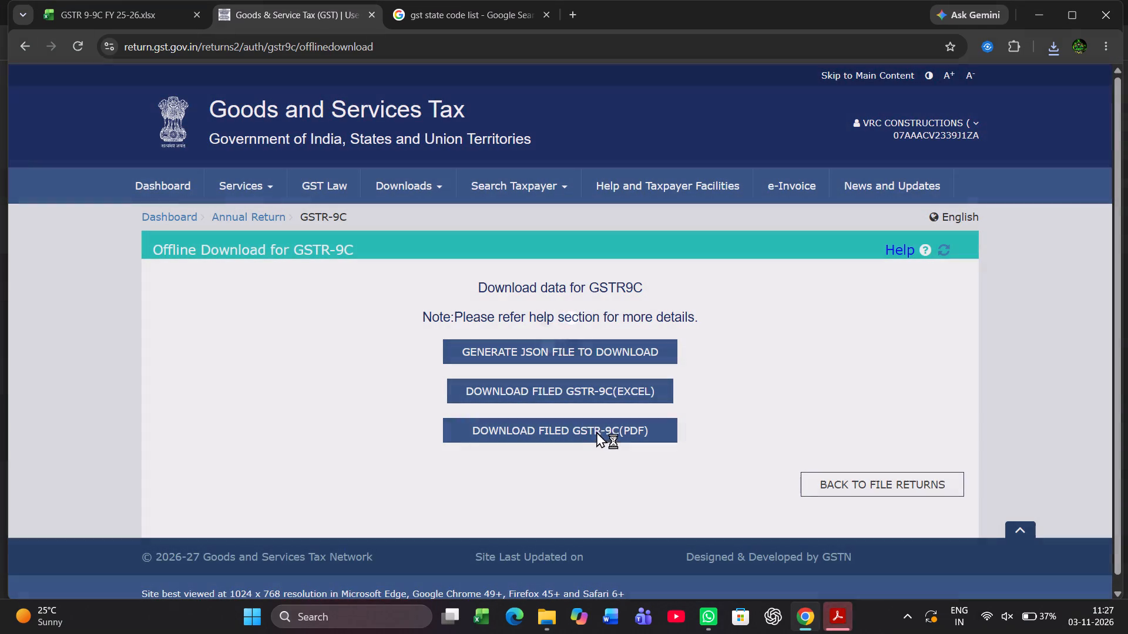
left_click(597, 431)
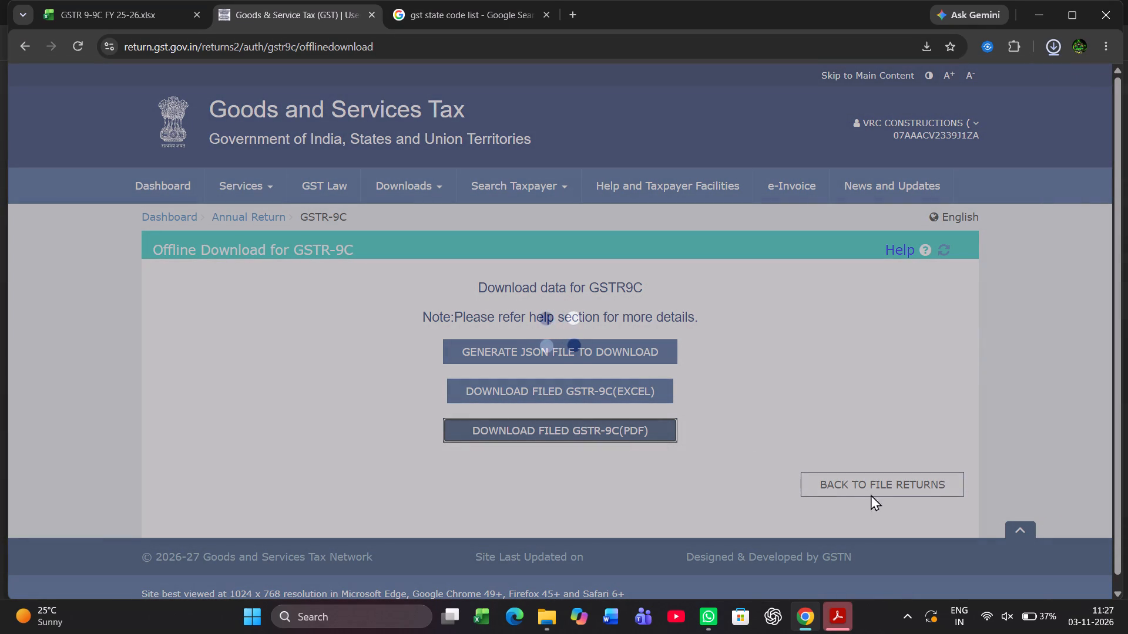
left_click(891, 490)
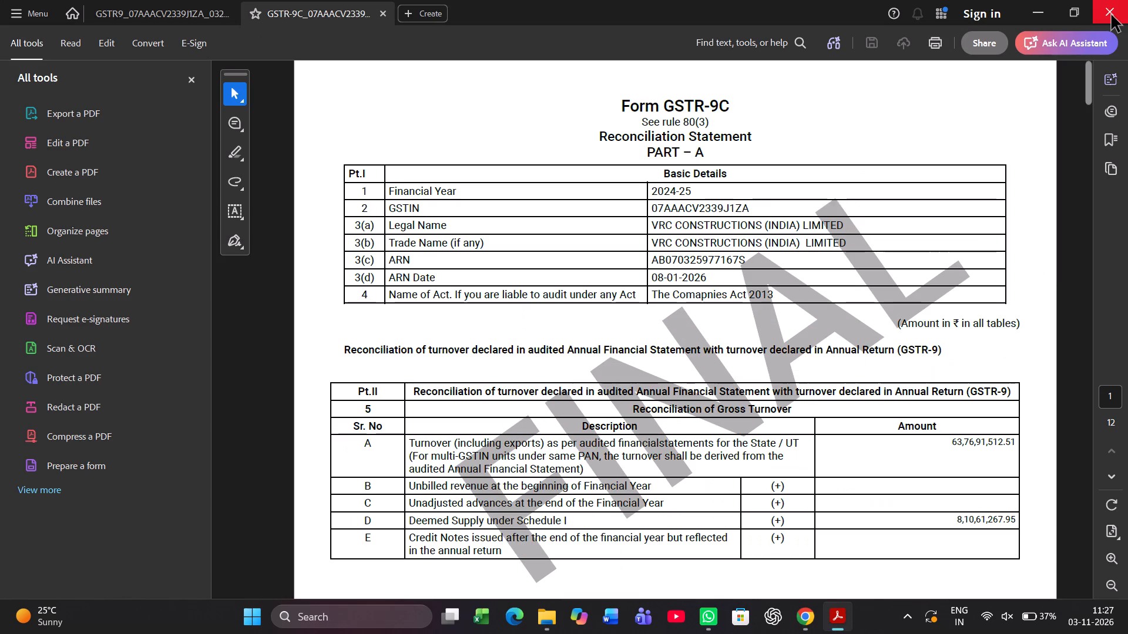
left_click(1112, 15)
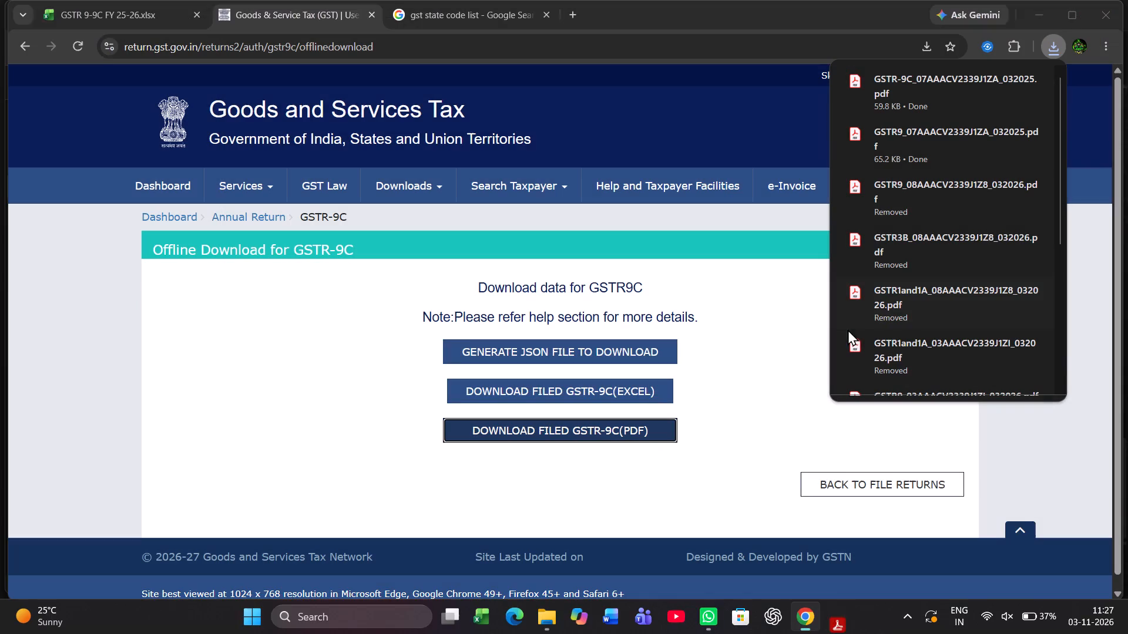
left_click(835, 483)
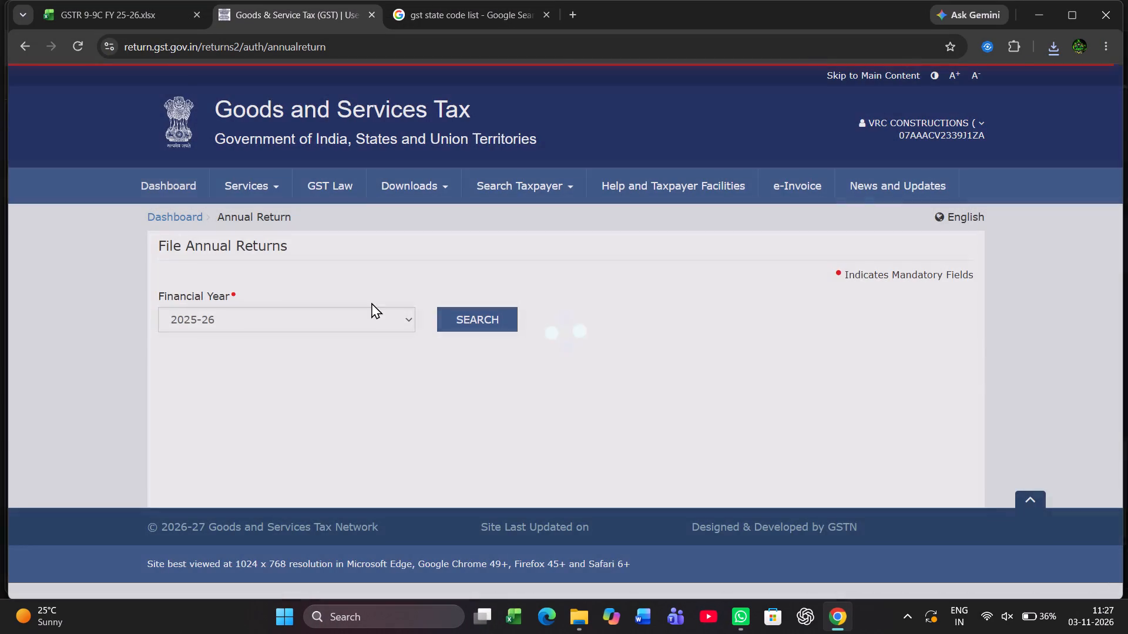
Open the GSTR-9 annual return for financial year 2025-26 and proceed past the questionnaire as a non-nil return.
left_click(484, 316)
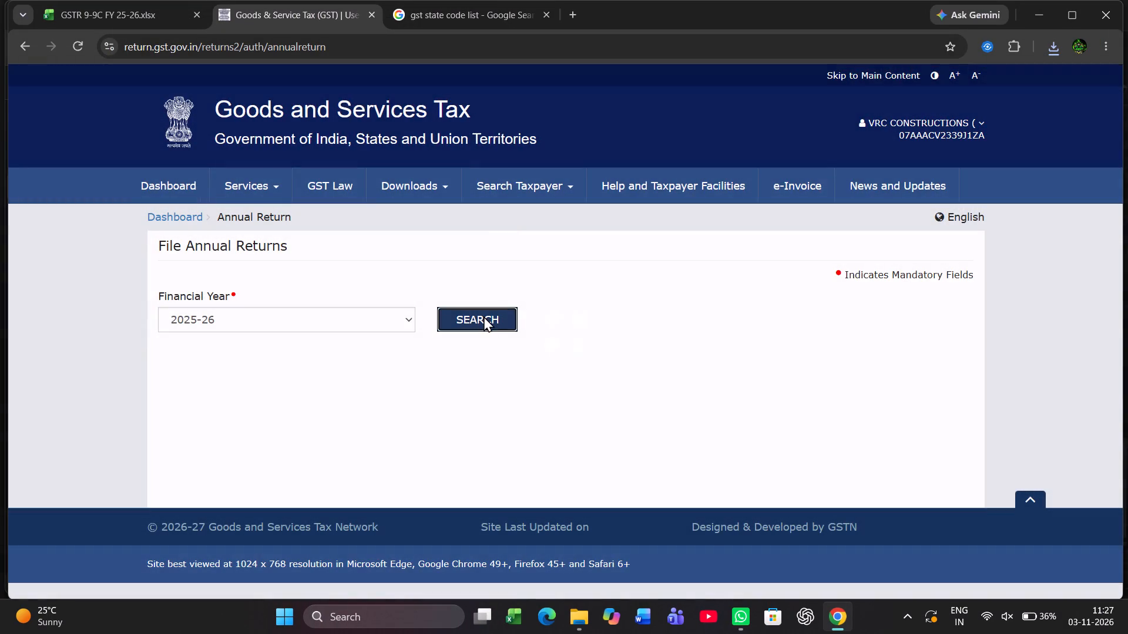
scroll(500, 390, "down", 5)
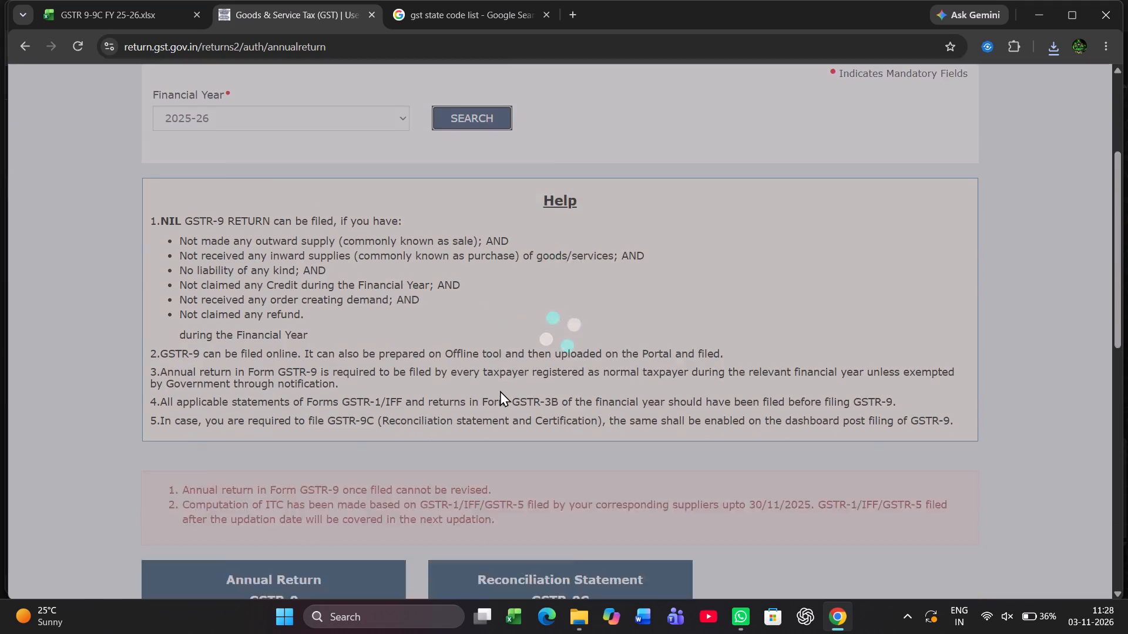
scroll(500, 390, "down", 3)
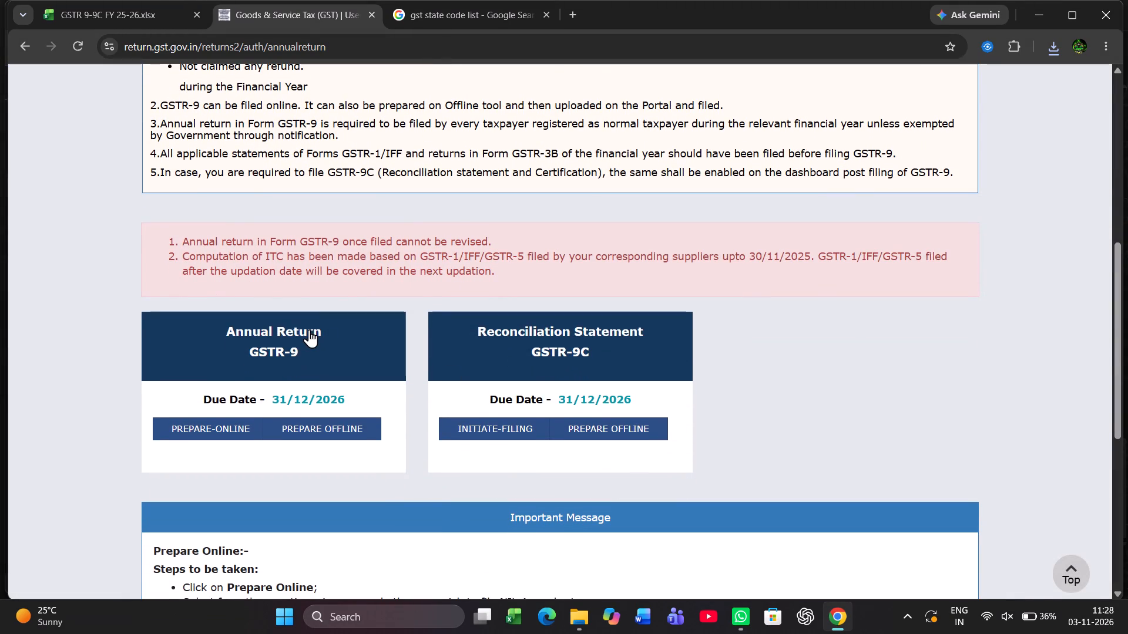
left_click(309, 329)
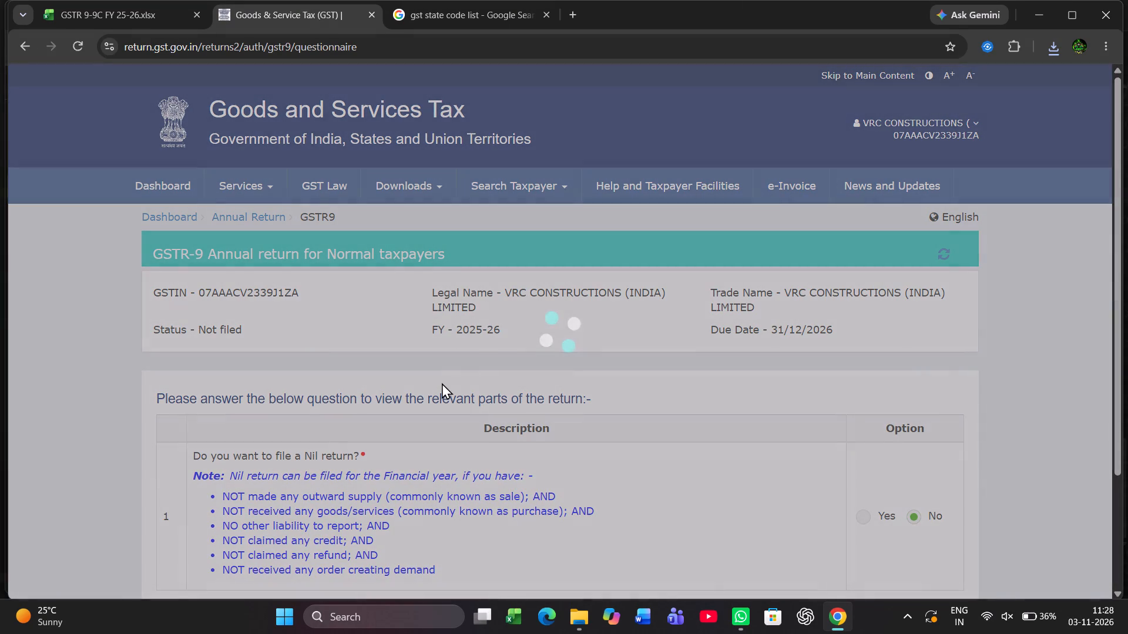
scroll(442, 383, "down", 2)
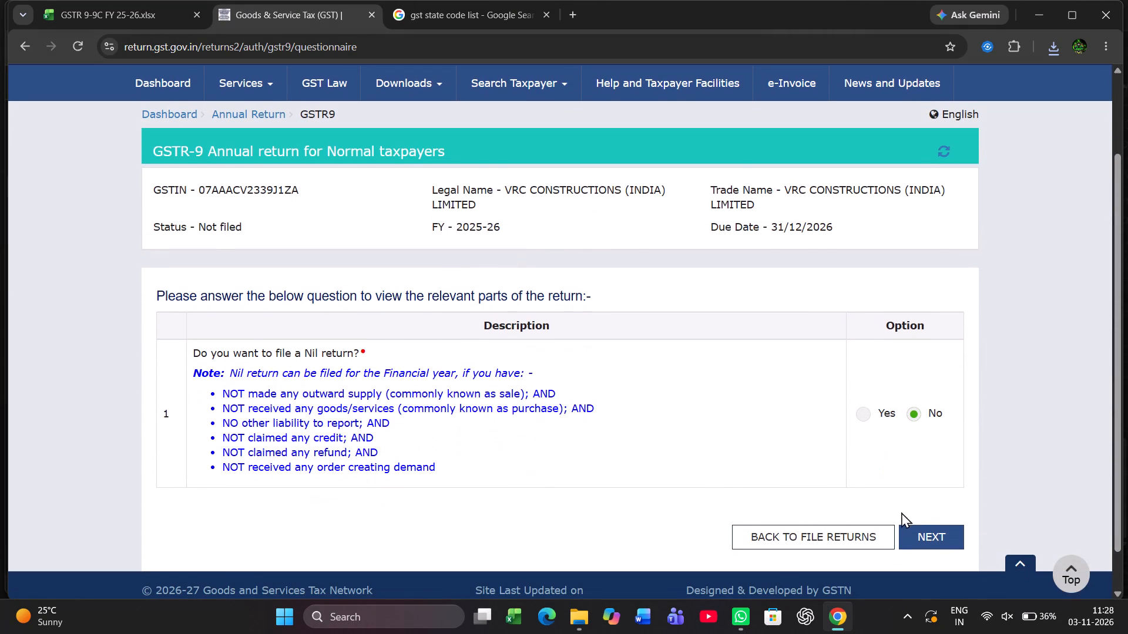
left_click(924, 529)
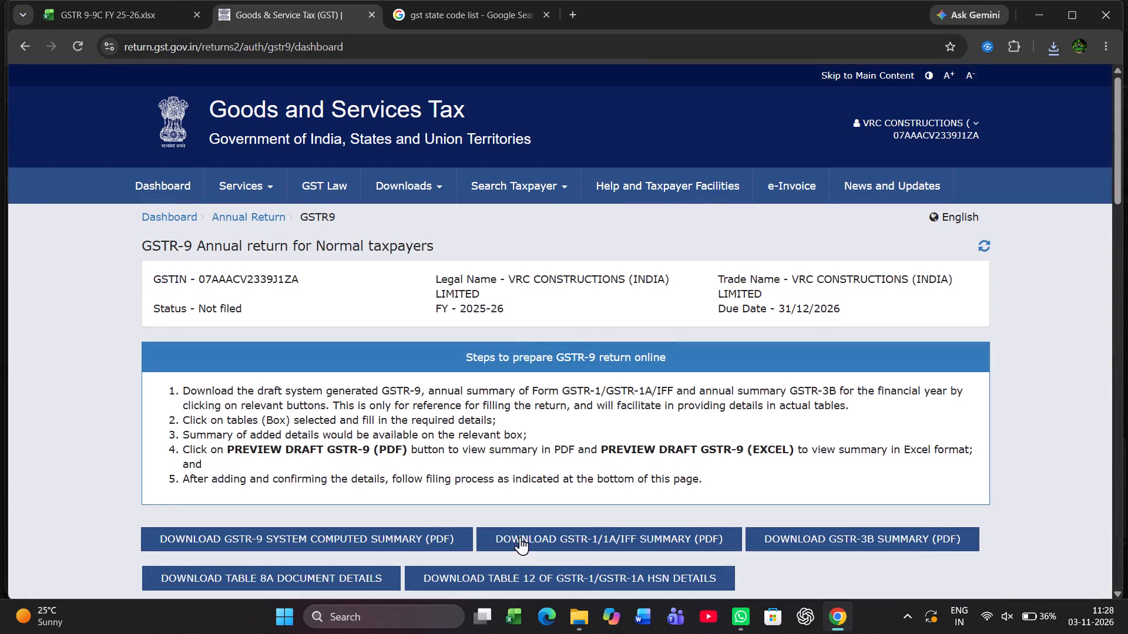
Download the 2025-26 GSTR-9 system computed, GSTR-1/1A/IFF and GSTR-3B summary PDFs and request the Table 12 HSN details.
scroll(312, 518, "down", 1)
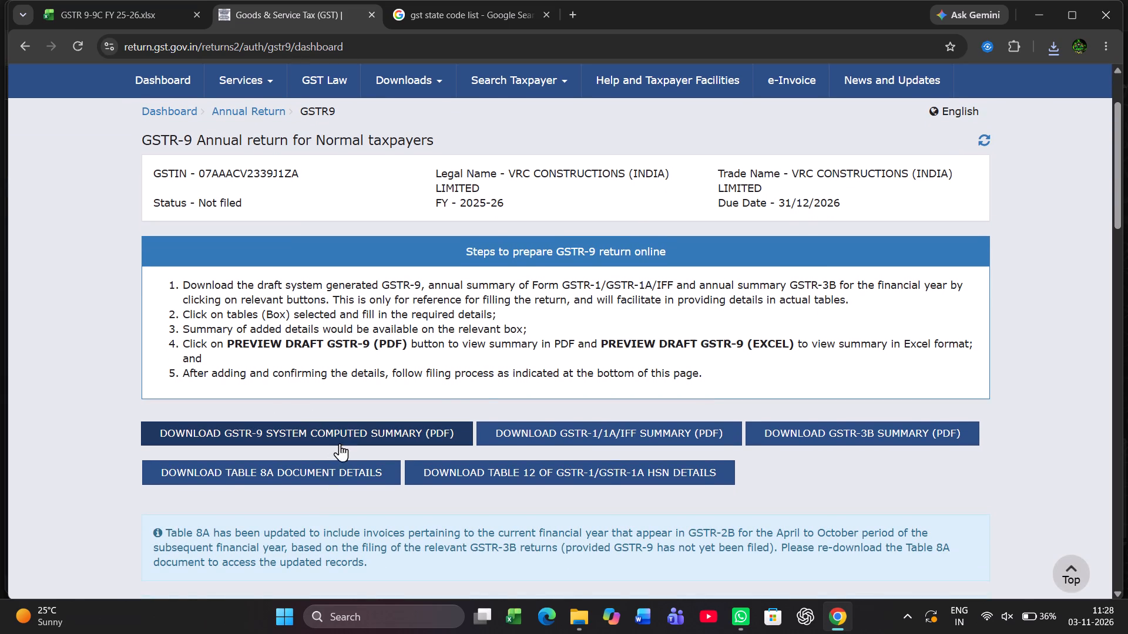
left_click(343, 436)
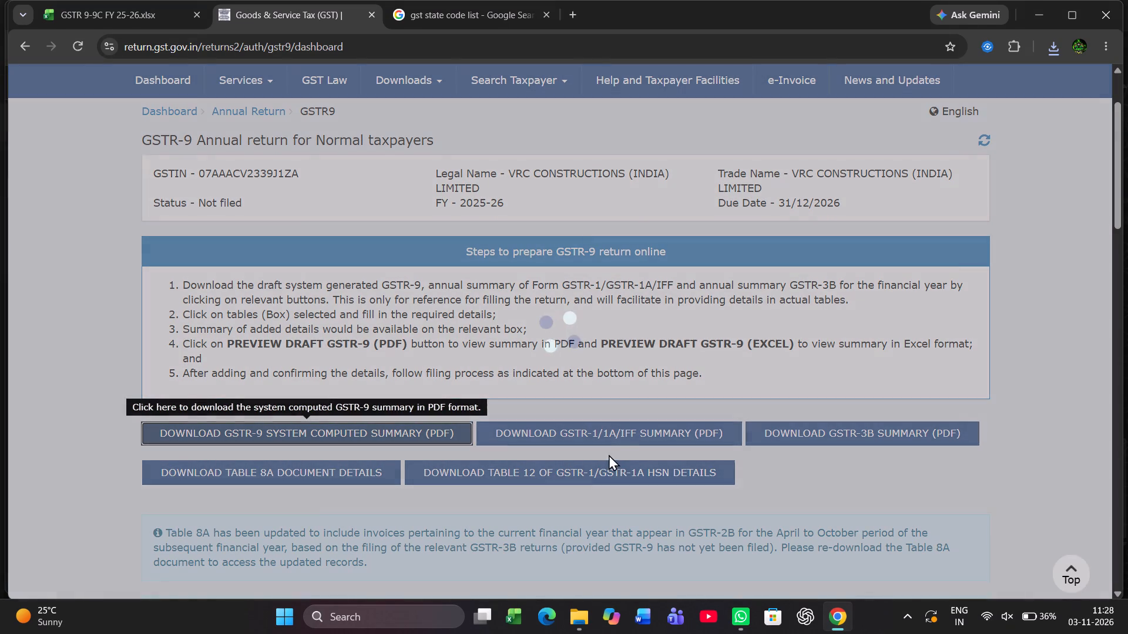
left_click(620, 434)
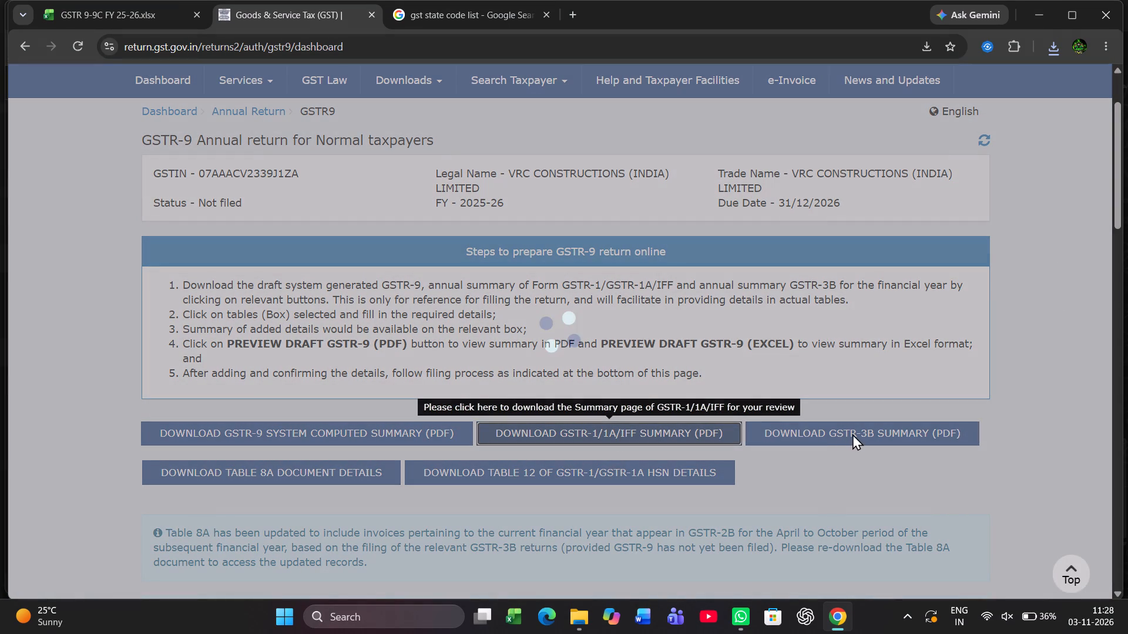
left_click(854, 433)
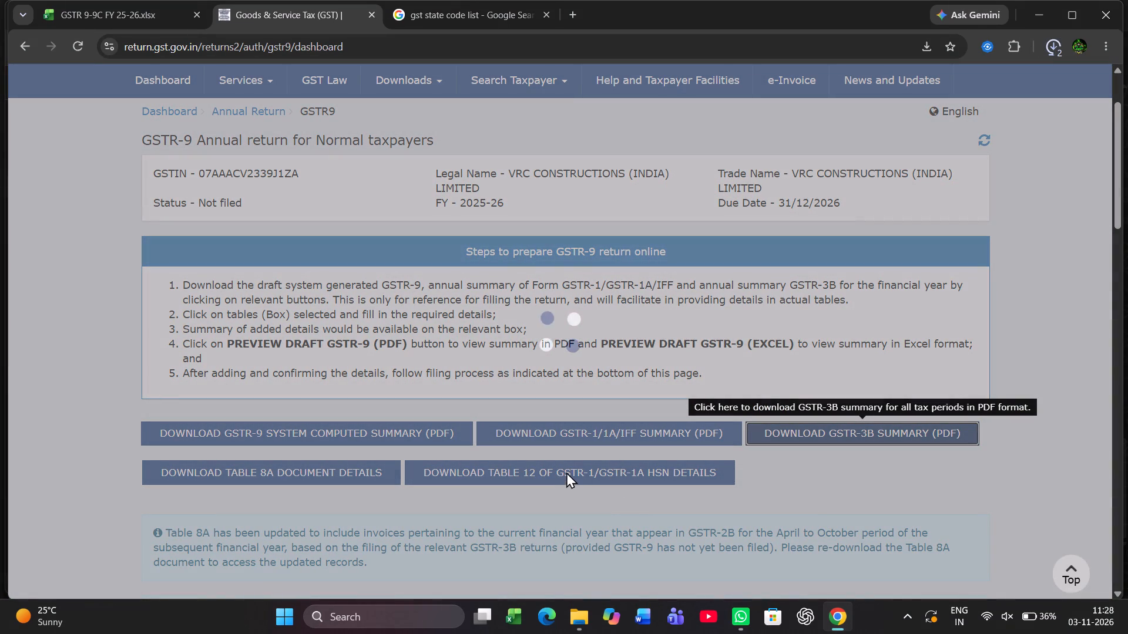
left_click(566, 472)
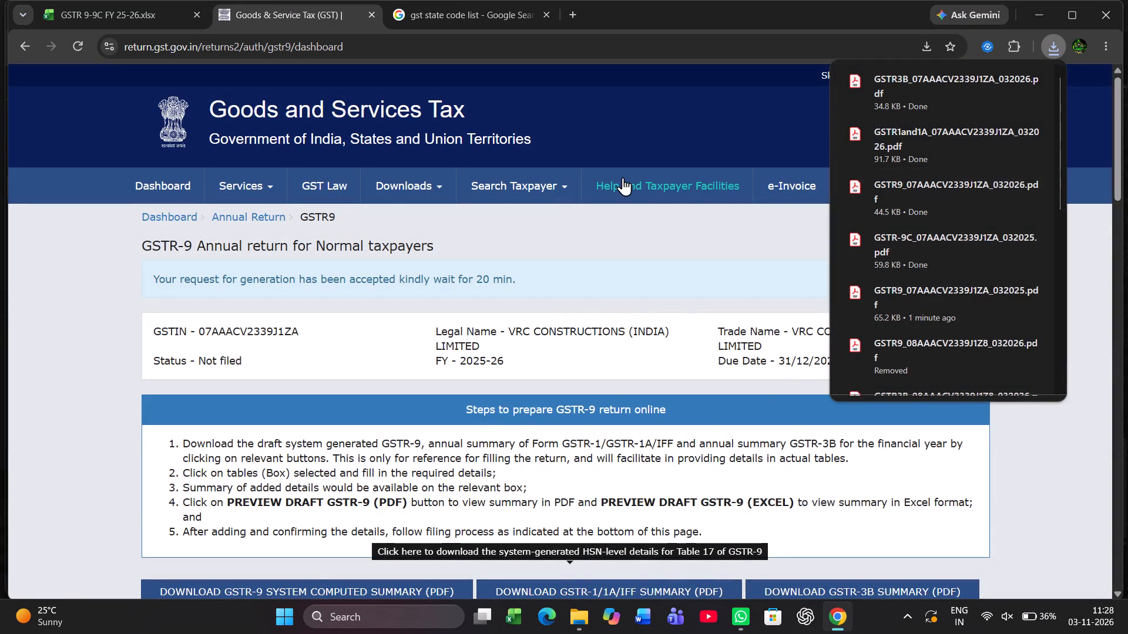
Close the PDF viewer and move today's five downloaded GST return PDFs from Downloads into the DELHI folder of VR CONSTRUCTIONS.
key("alt+Tab")
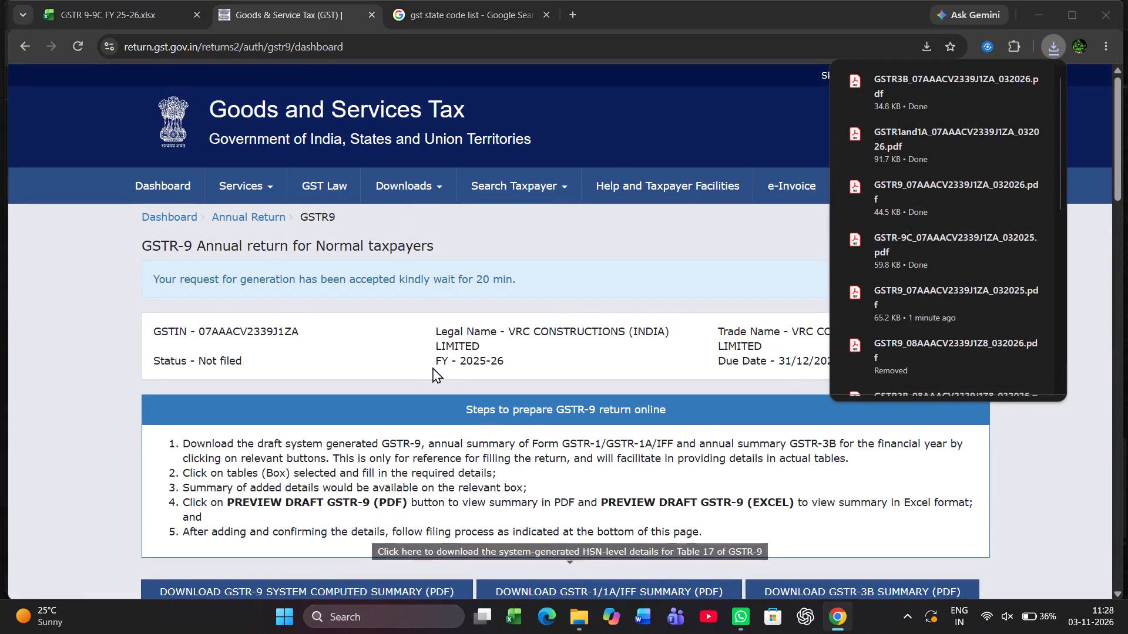
key("alt+Tab")
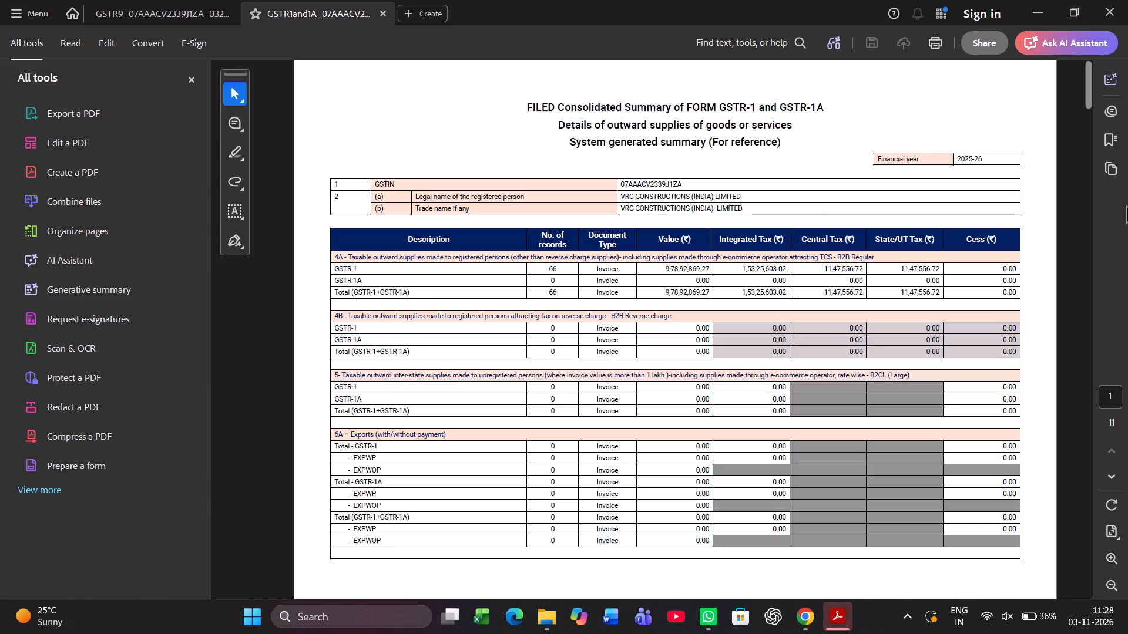
left_click(1119, 14)
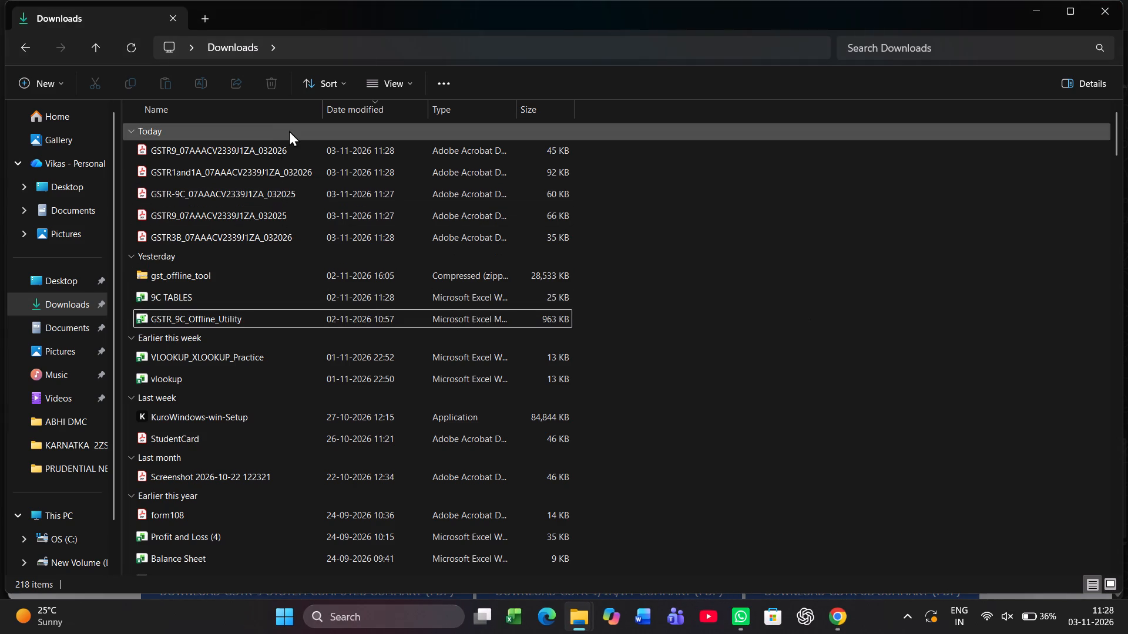
left_click(284, 153)
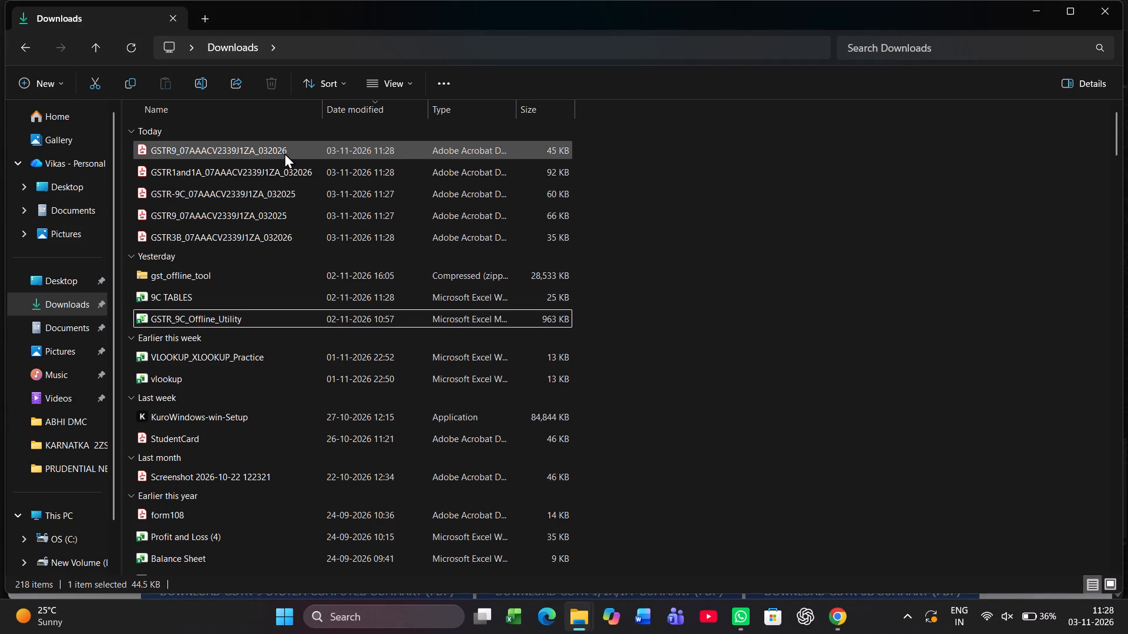
key("shift+Down")
key("shift+Down")
key("shift+Down")
key("shift+Down")
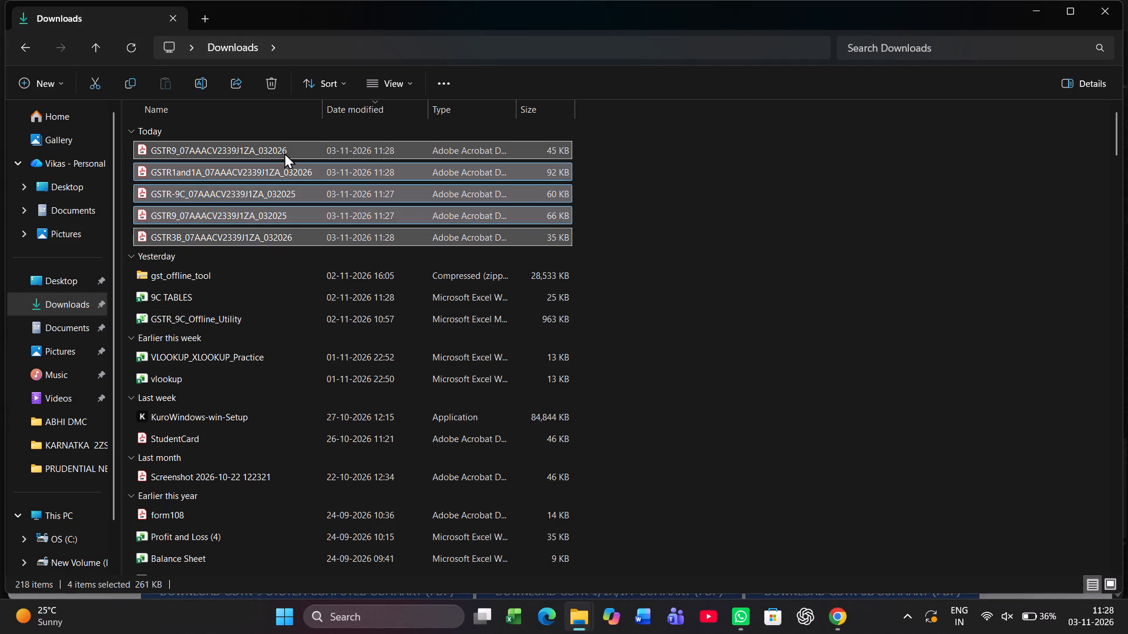
key("ctrl+x")
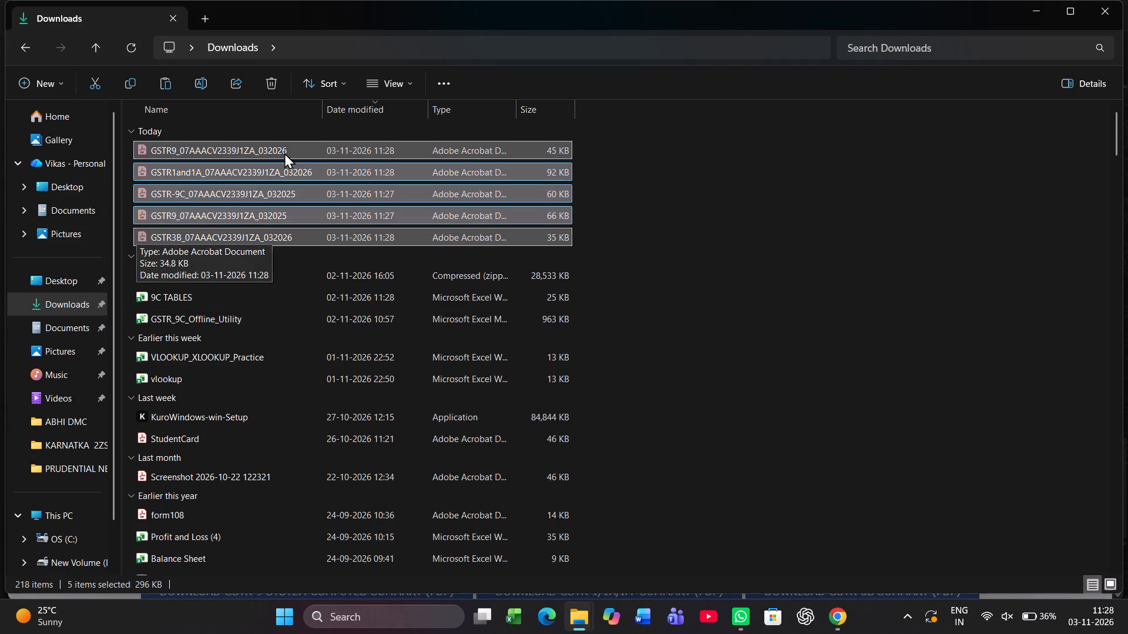
key("alt+Tab")
key("alt+Tab")
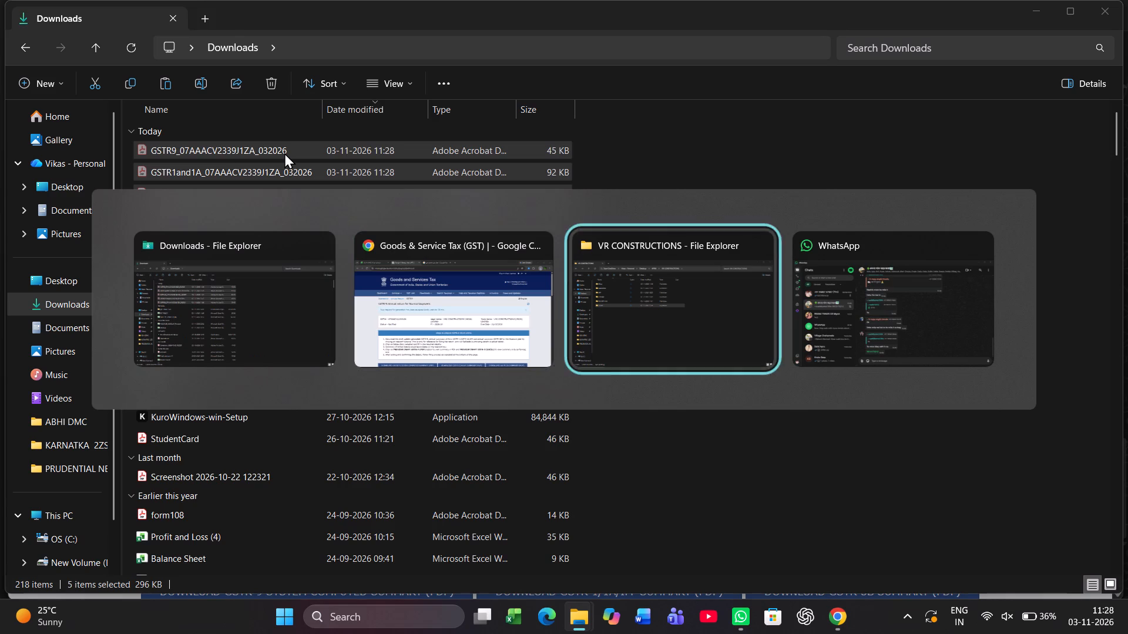
key("Down")
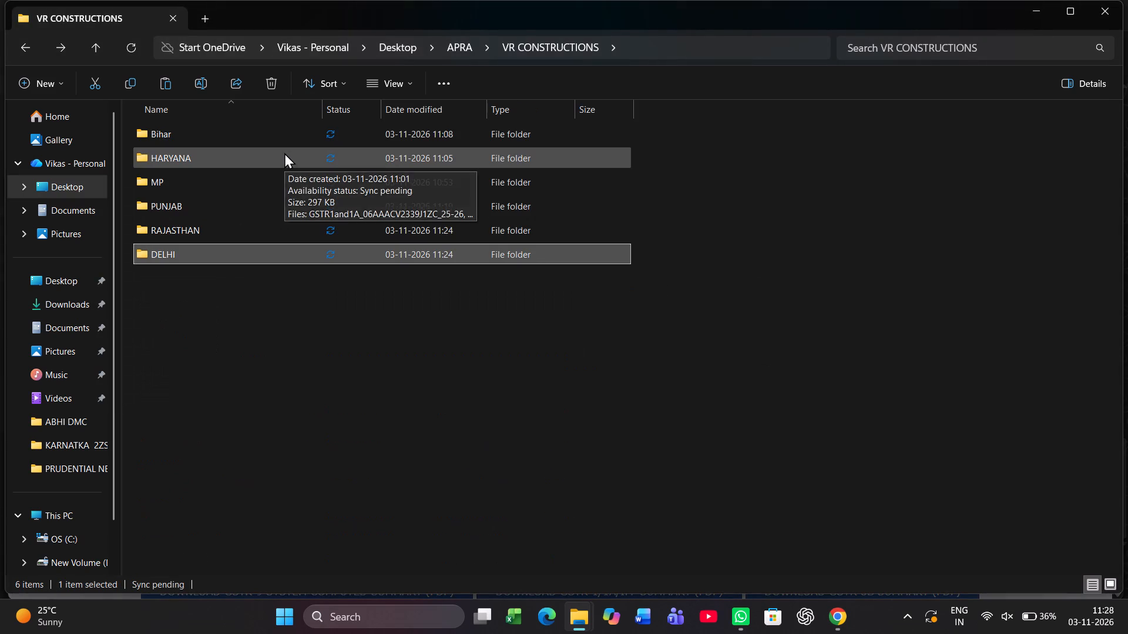
key("Down")
key("Down")
key("Return")
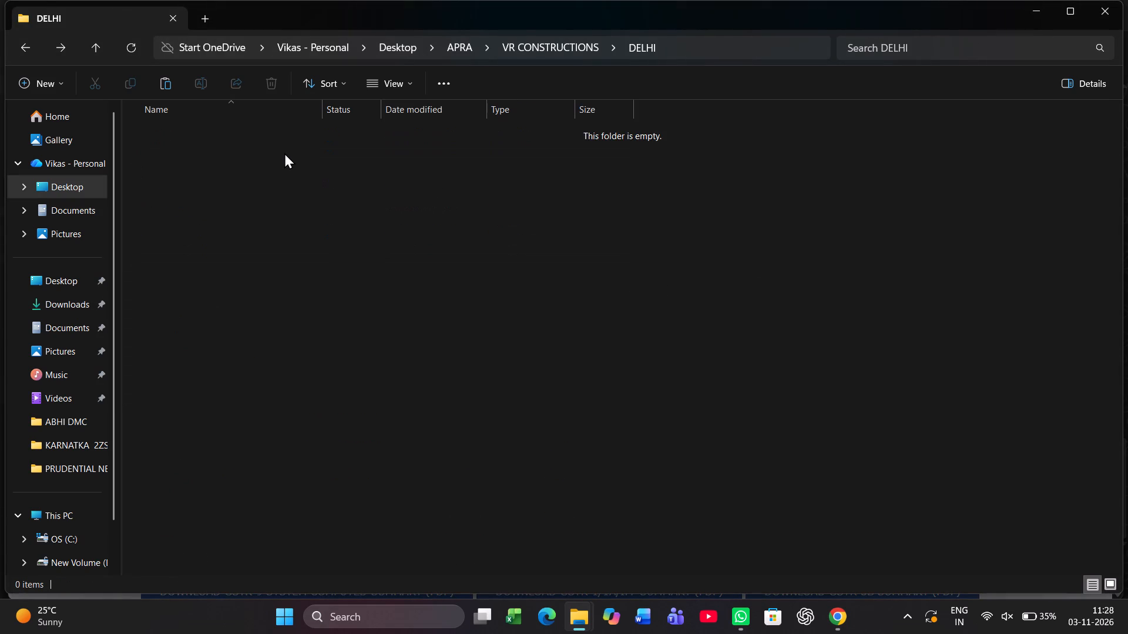
key("ctrl+v")
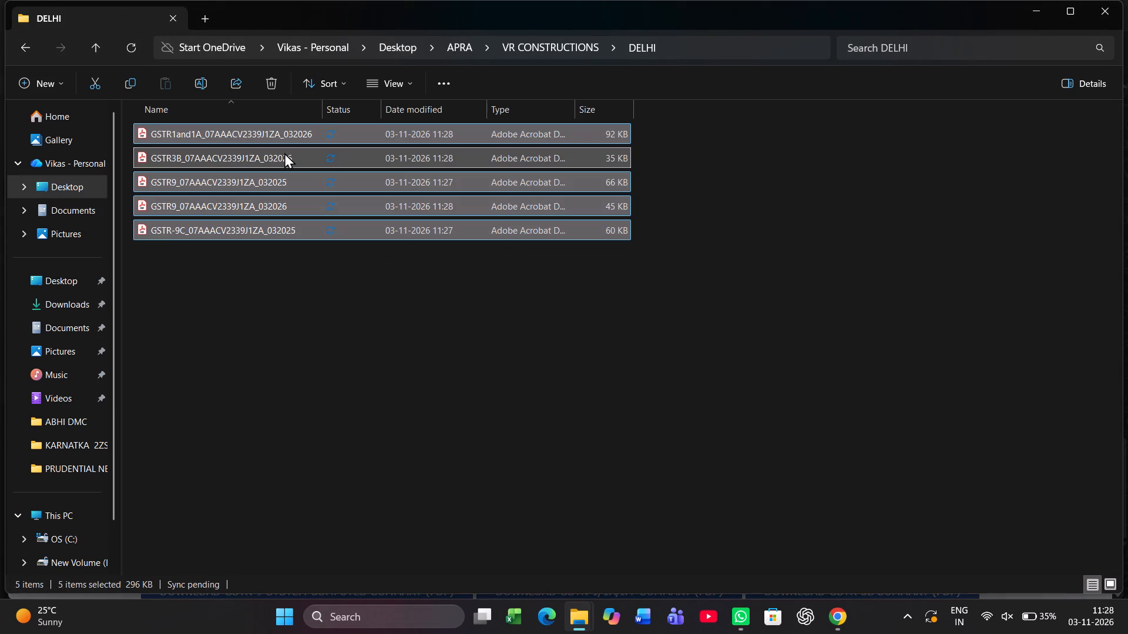
Rename the GSTR1and1A PDF in the DELHI folder so its period suffix reads 25-26, keeping the rest of the name.
key("Up")
key("Up")
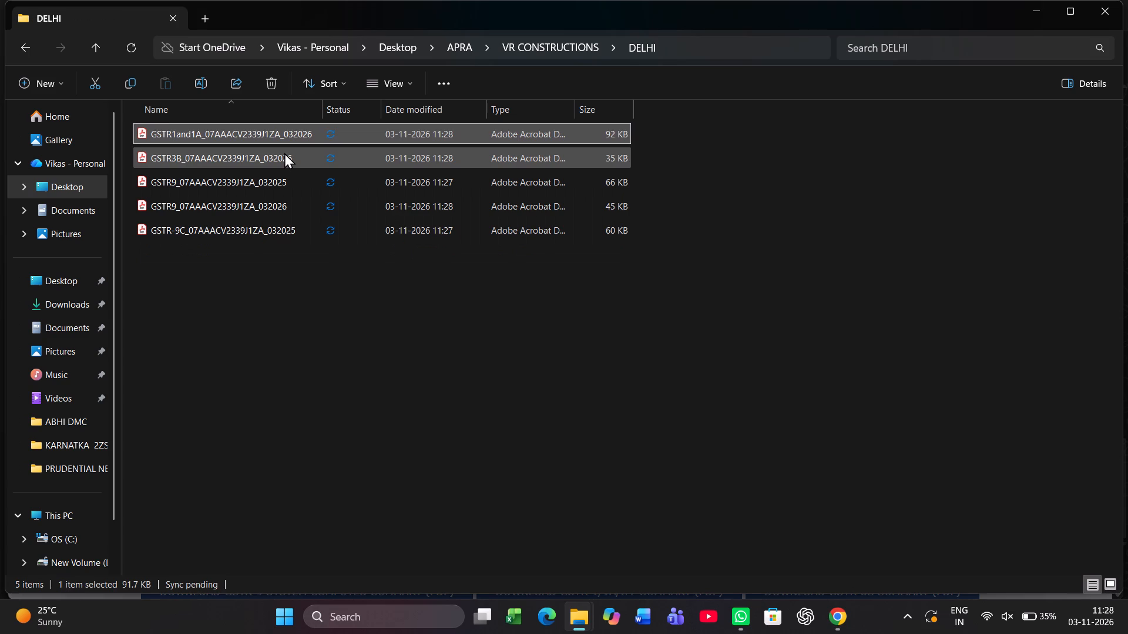
key("Down")
key("Up")
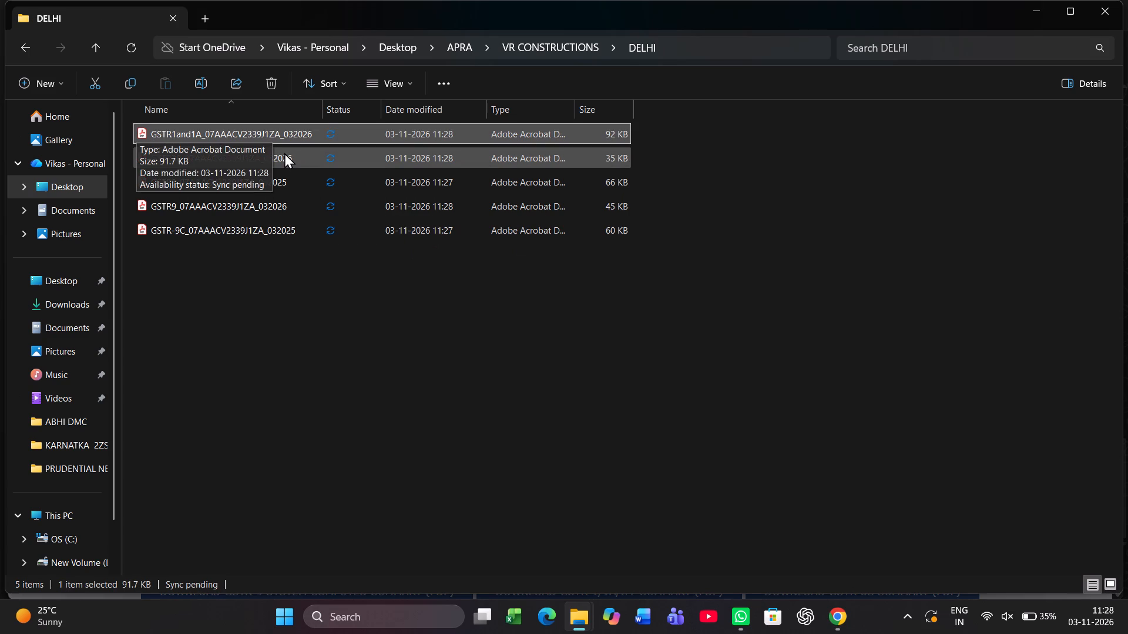
key("F2")
key("Right")
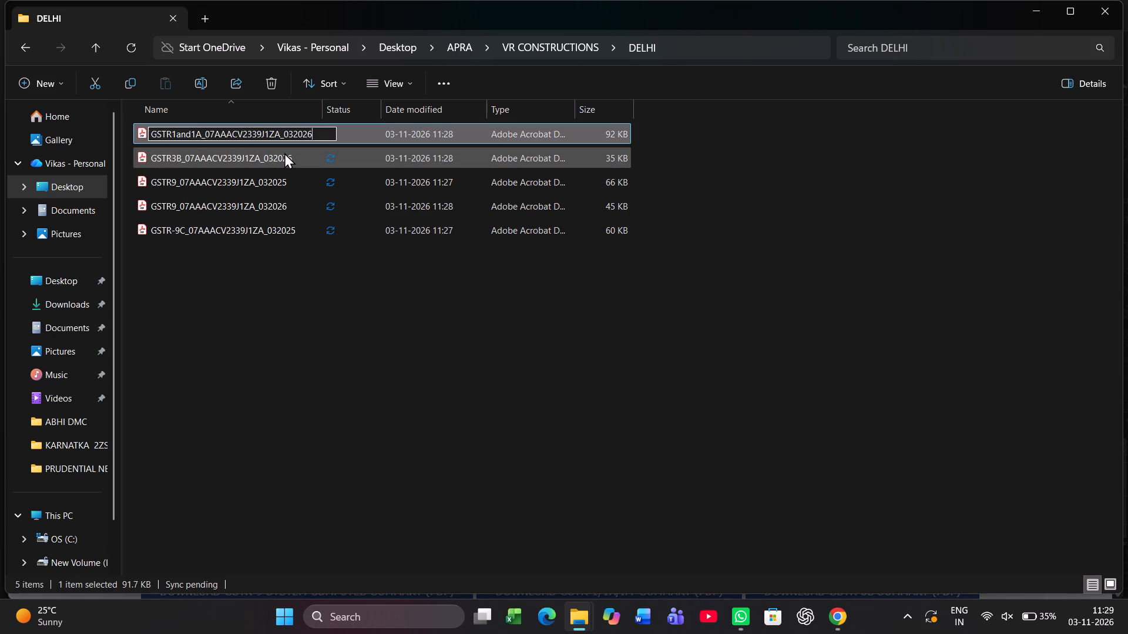
key("Left")
key("Left")
key("shift+Left")
key("shift+Left")
key("shift+Left")
key("shift+Left")
type("25-")
key("Return")
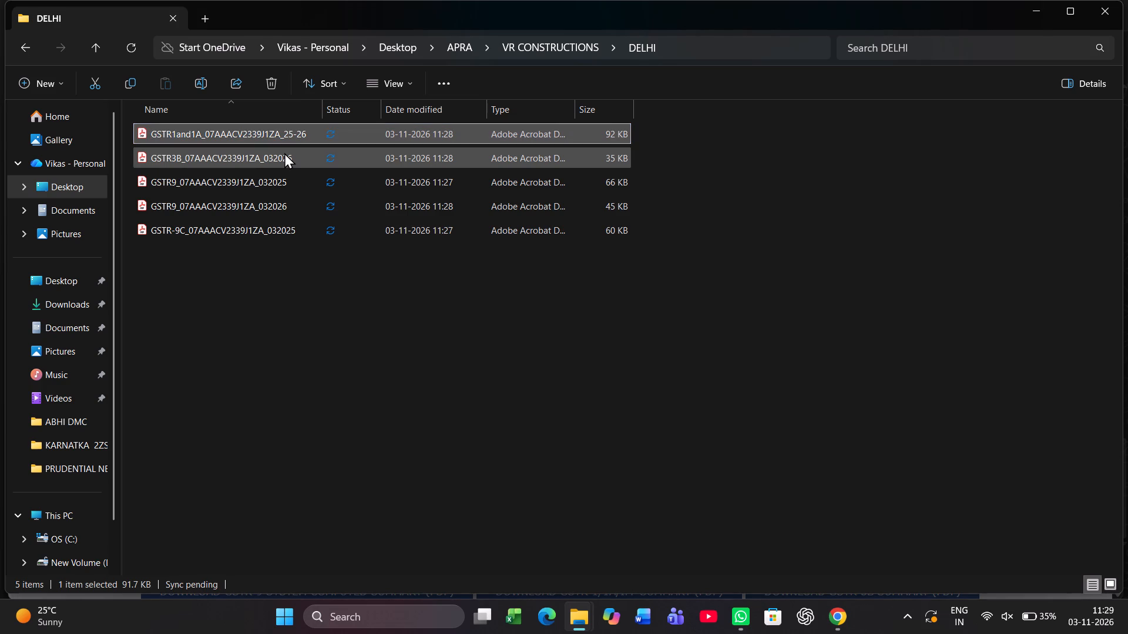
Rename the GSTR3B PDF so its name ends in 25-26 as the period suffix, keeping the form name and GSTIN.
key("Down")
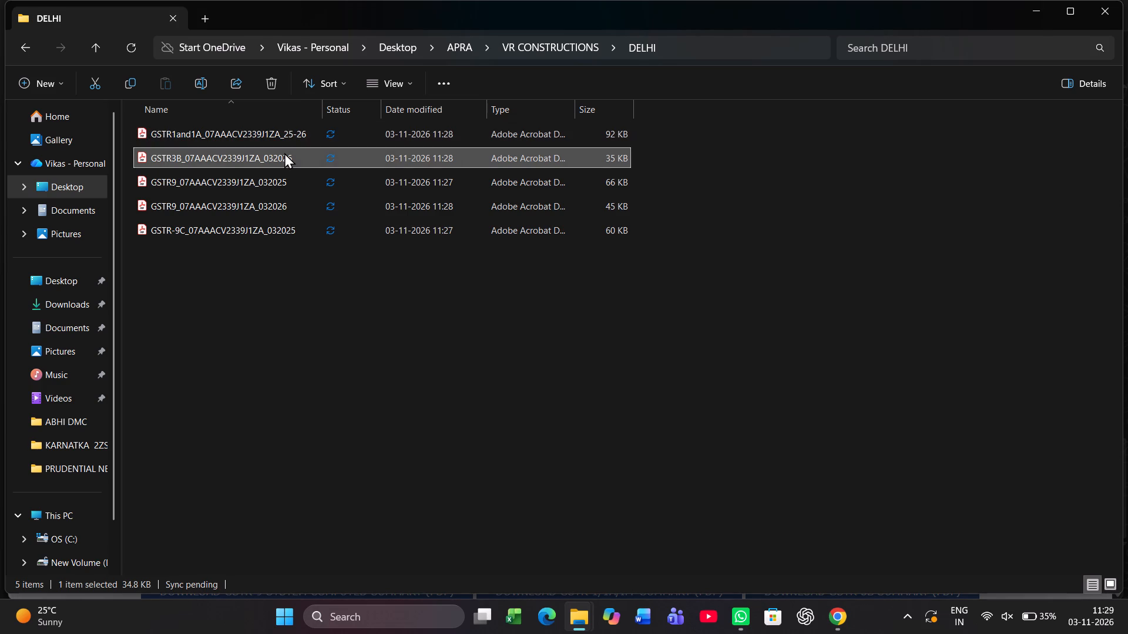
key("F2")
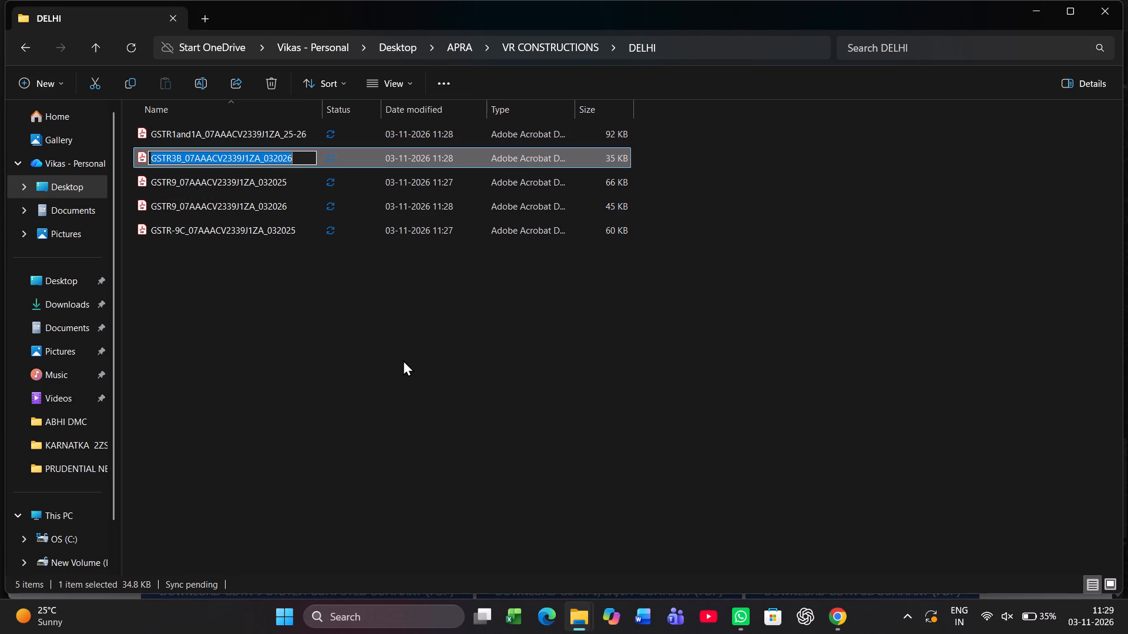
key("Right")
key("Left")
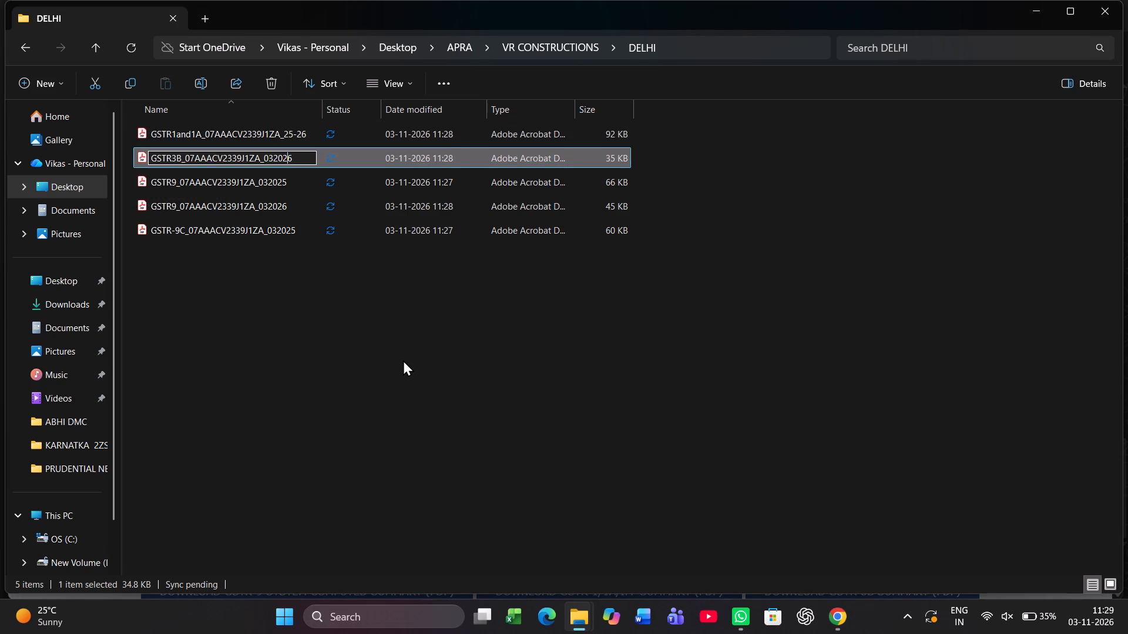
key("Left")
key("shift+Left")
key("shift+Left")
key("shift+Left")
key("shift+Left")
type("25-")
key("Return")
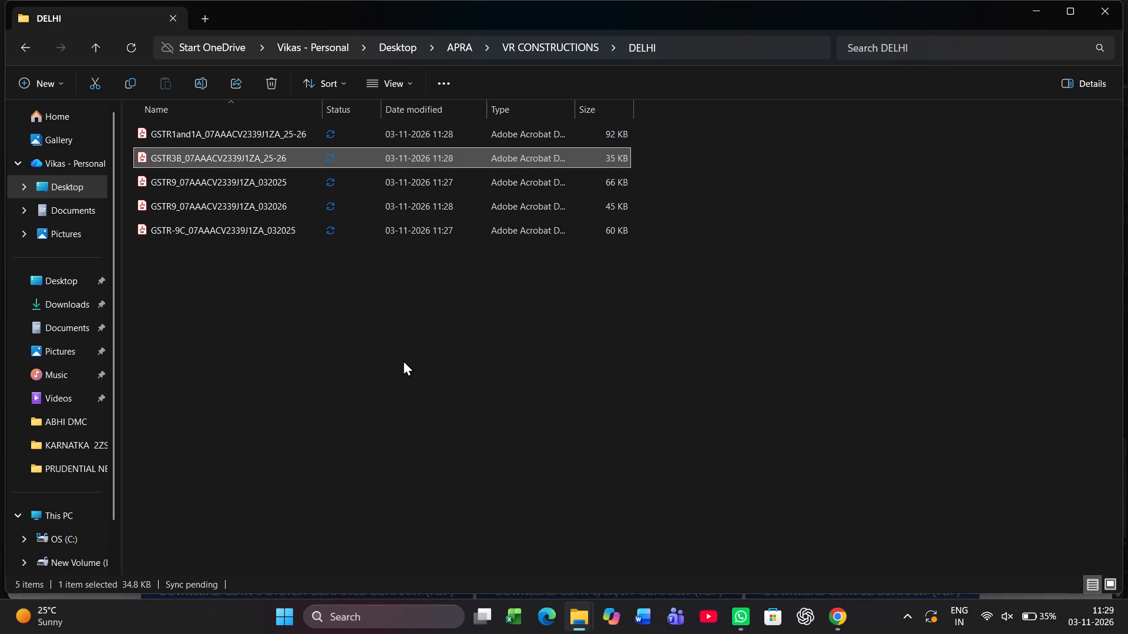
Rename the GSTR9 PDF ending in 032025 so its period suffix reads 24-25, keeping the form name and GSTIN.
key("Down")
key("F2")
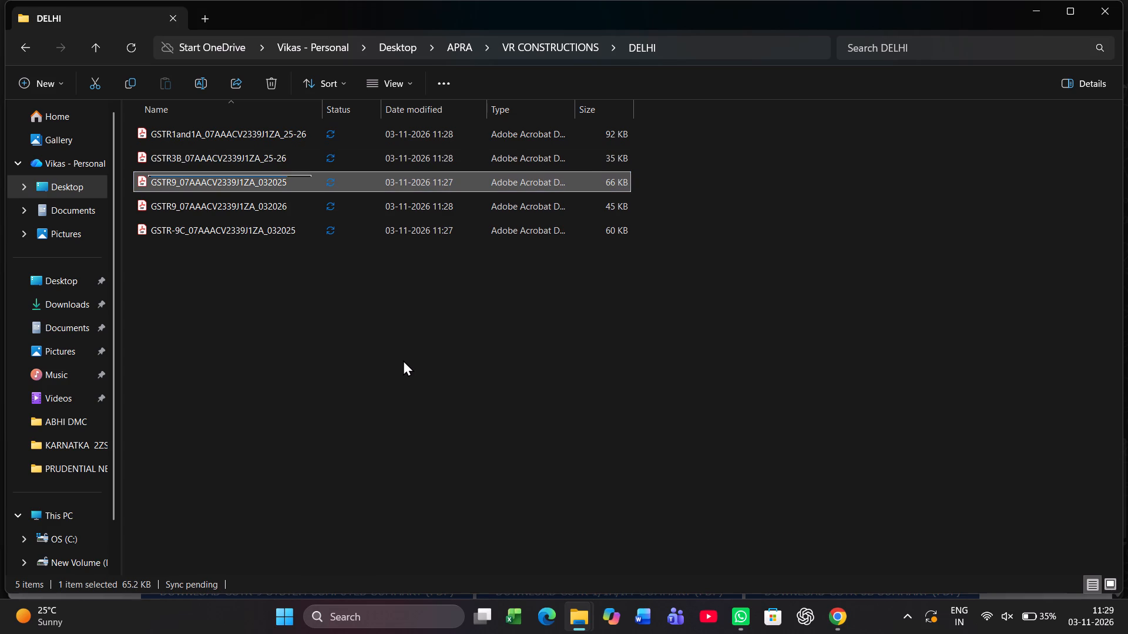
key("Right")
key("Left")
key("Left")
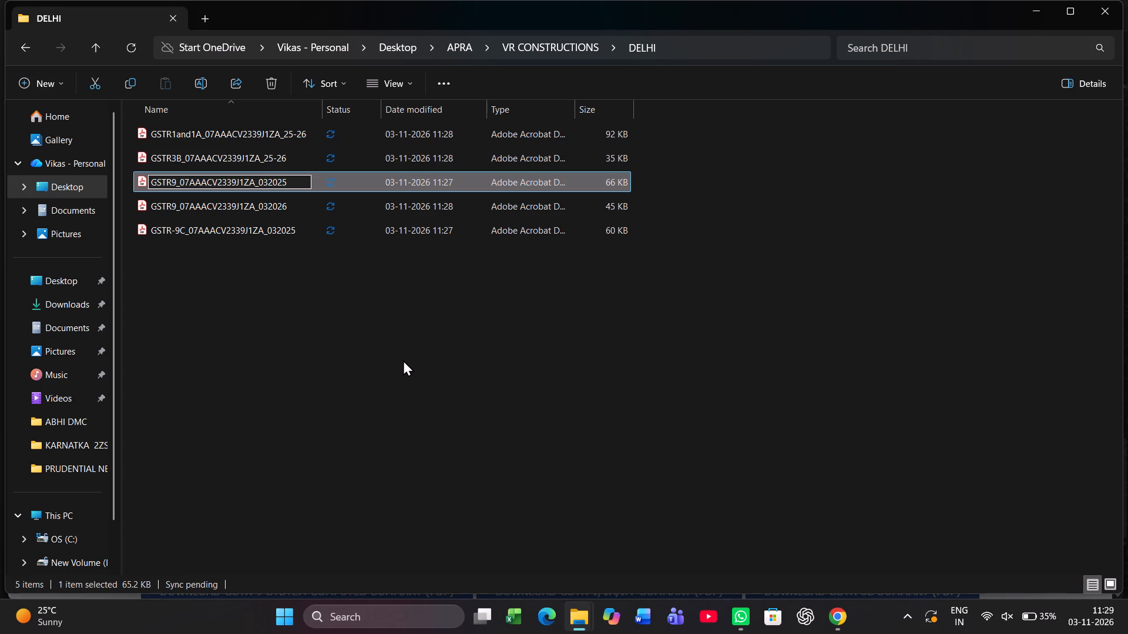
key("shift+Left")
key("shift+Left")
key("shift+Left")
key("shift+Left")
type("24")
key("minus")
key("Return")
Rename the GSTR9 PDF ending in 032026 so its period suffix reads 25-26, keeping the form name and GSTIN.
key("Down")
key("F2")
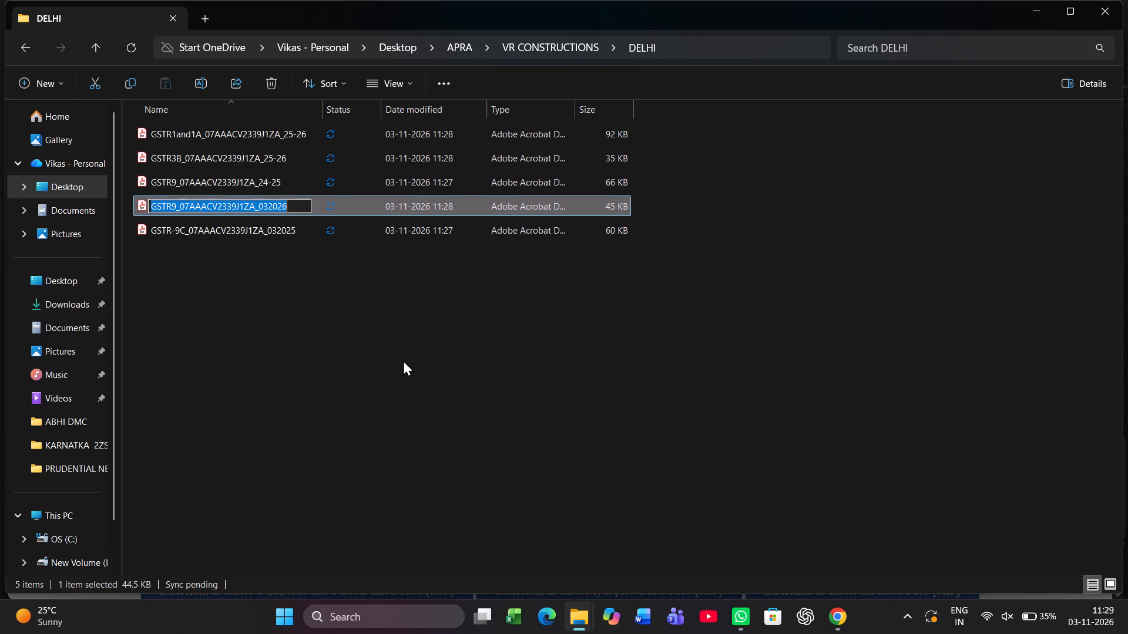
key("Right")
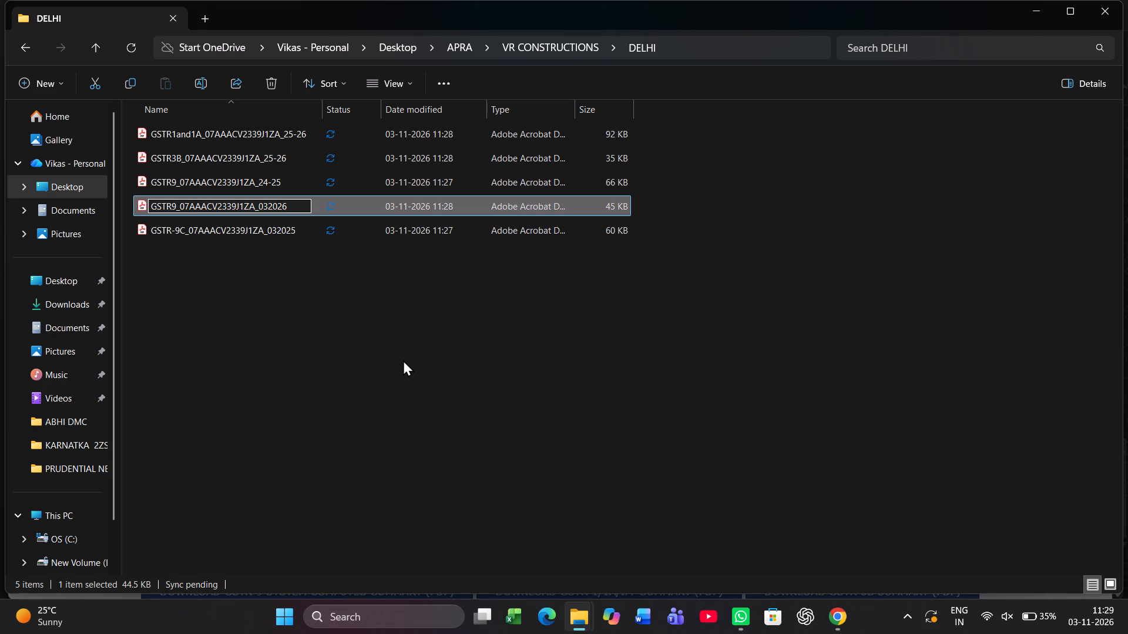
key("Left")
key("Left")
key("shift+Left")
key("shift+Left")
key("shift+Left")
key("shift+Left")
type("25-")
key("Return")
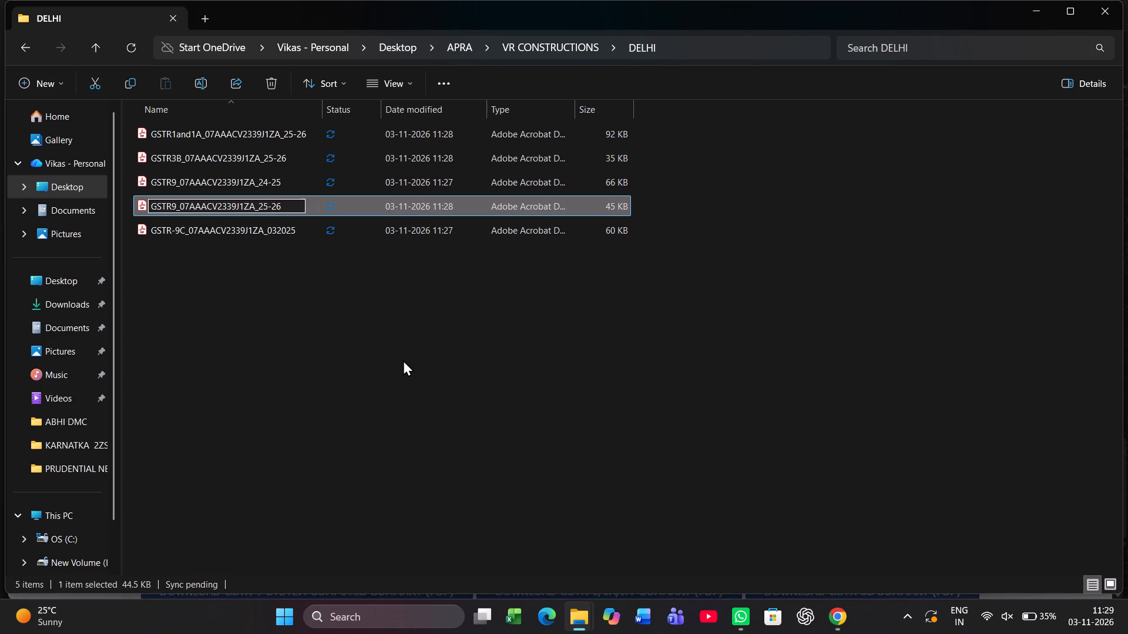
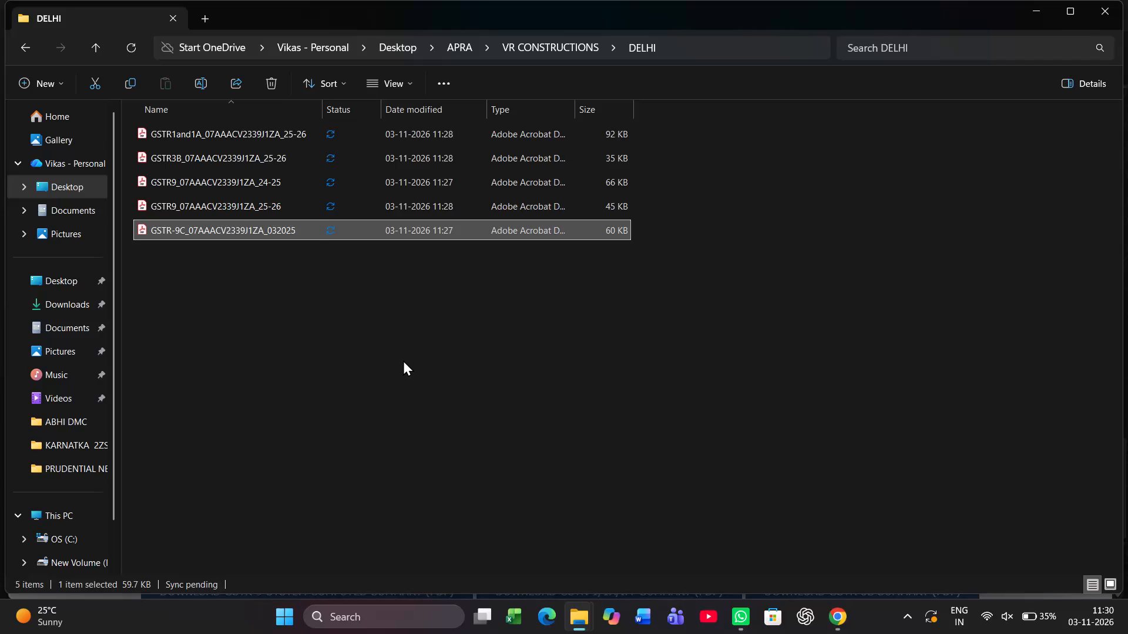
Rename the GSTR-9C PDF in the DELHI folder so its period suffix reads 24-25, keeping the form name and GSTIN.
key("F2")
key("Right")
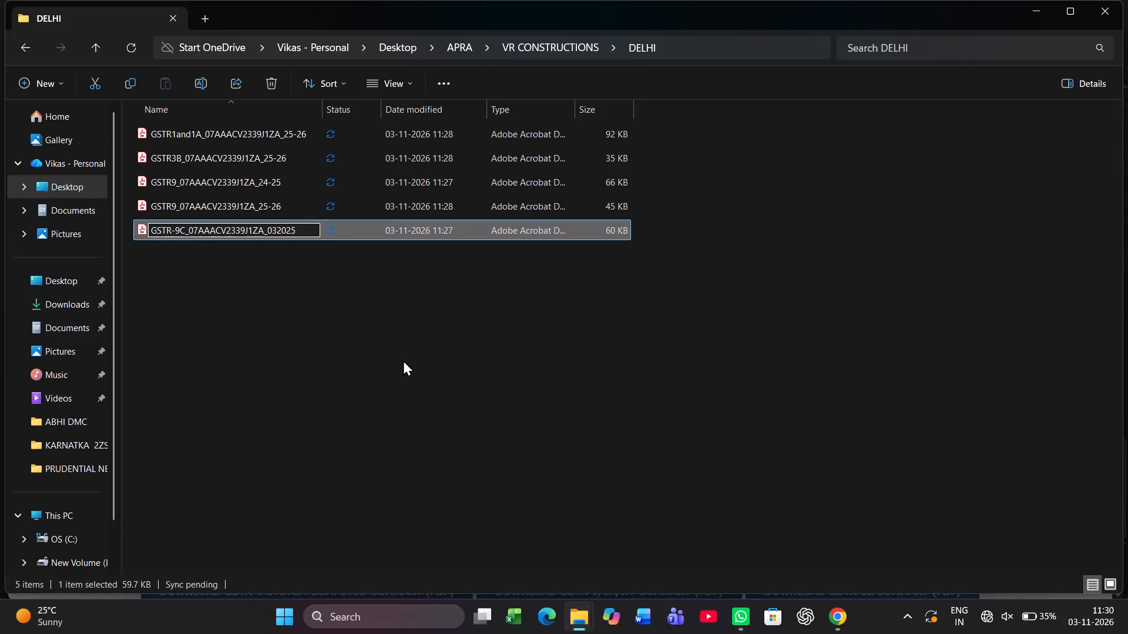
key("Left")
key("Left")
key("shift+BackSpace")
key("shift+BackSpace")
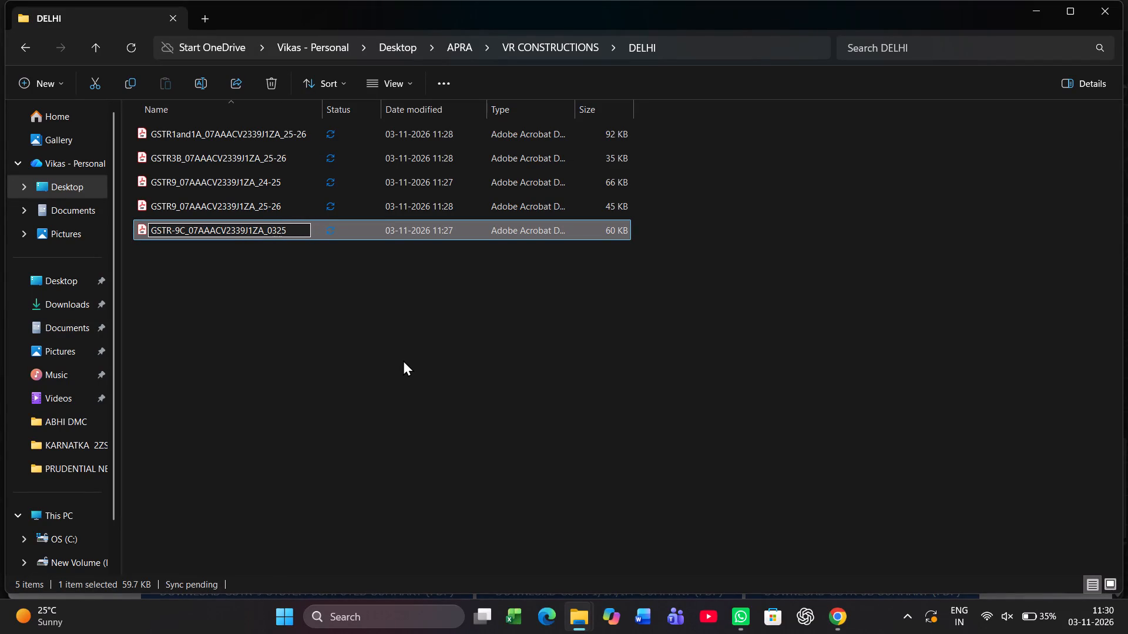
key("shift+BackSpace")
key("shift+BackSpace")
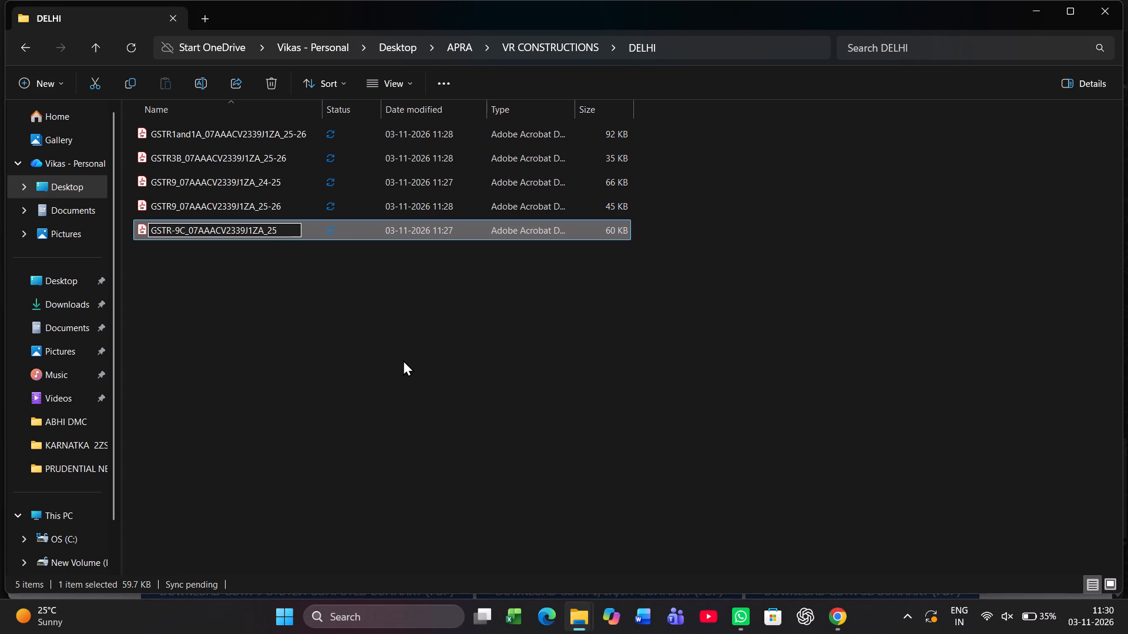
type("24-")
key("Return")
Switch to the GST portal in Chrome and log out of the Delhi GSTIN account.
key("alt+Tab")
key("alt+Tab")
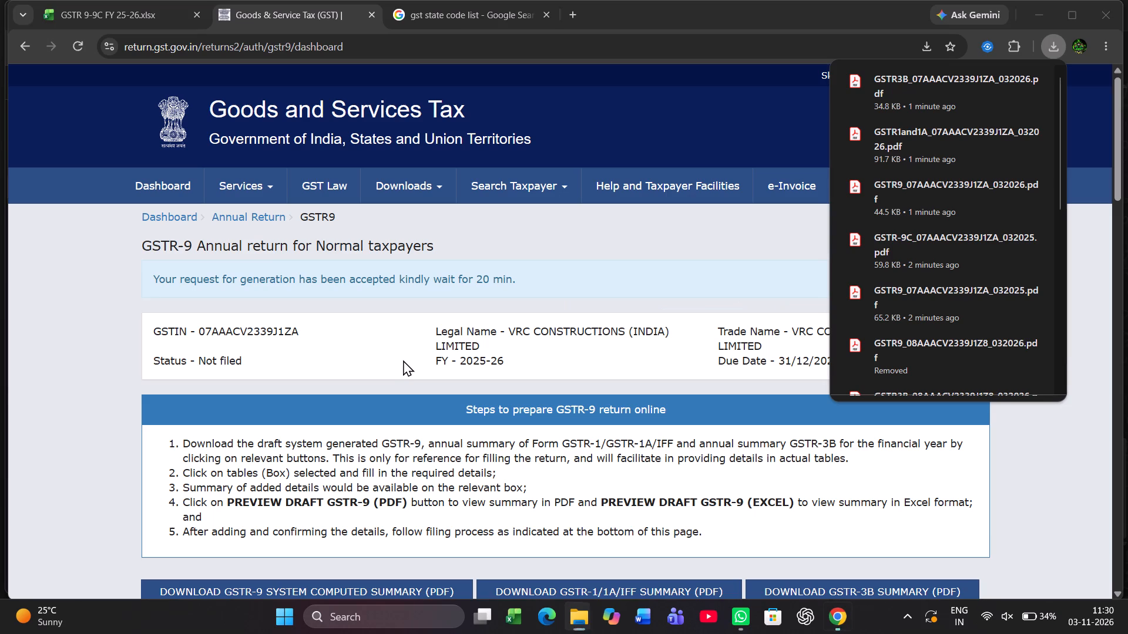
left_click(670, 236)
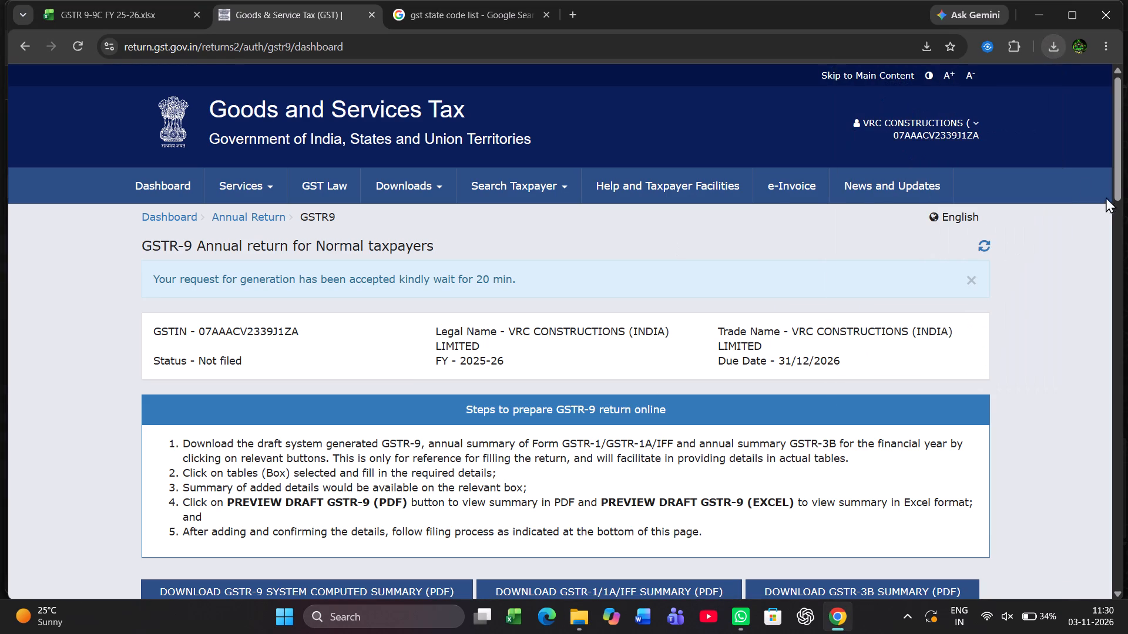
left_click(969, 120)
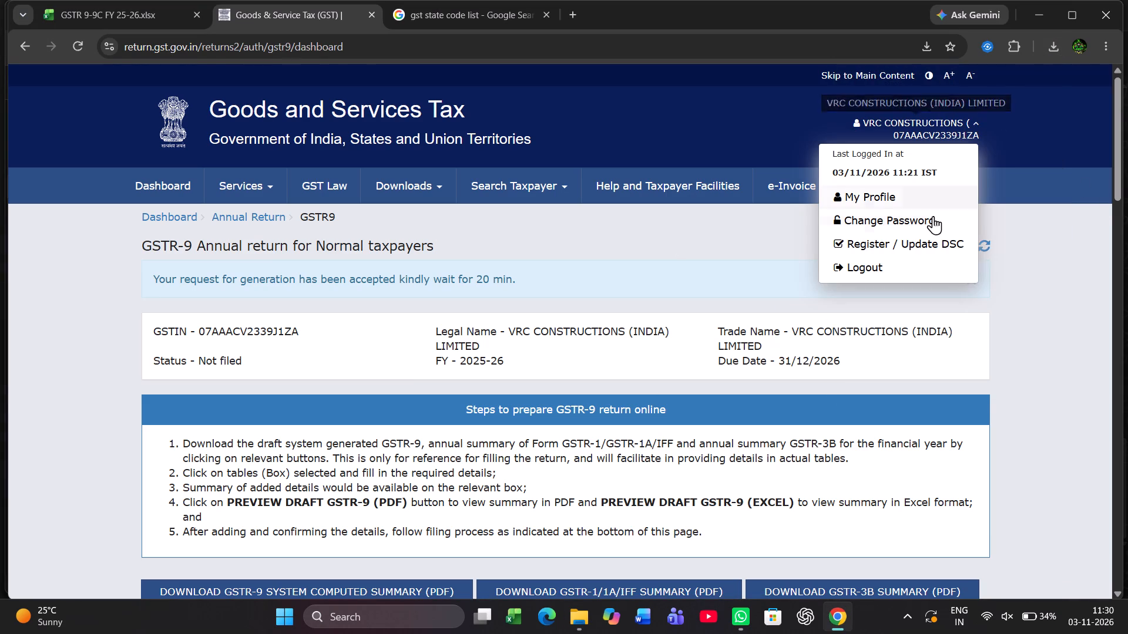
left_click(861, 259)
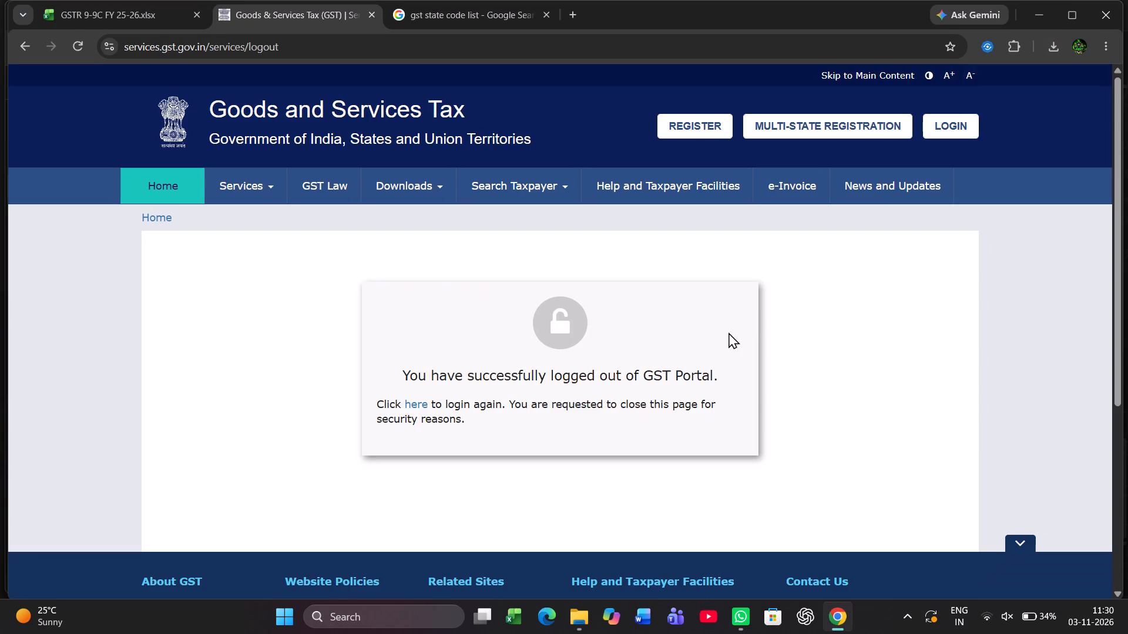
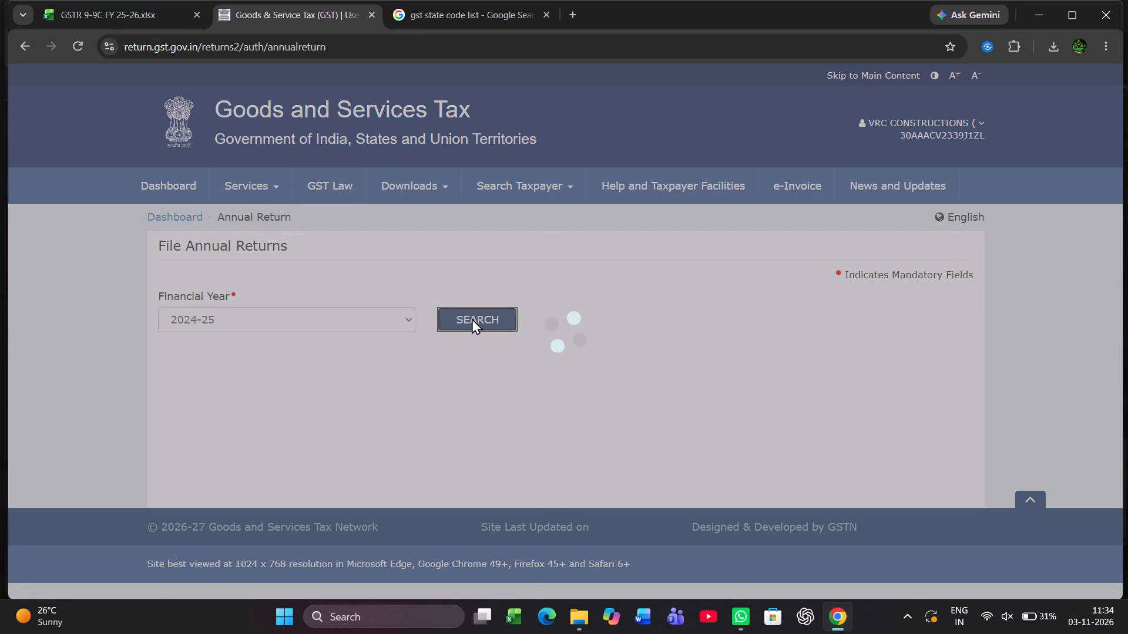
Open the filed GSTR-9 download page for financial year 2024-25 and try to download the GSTR-9 details as a PDF.
scroll(508, 441, "down", 2)
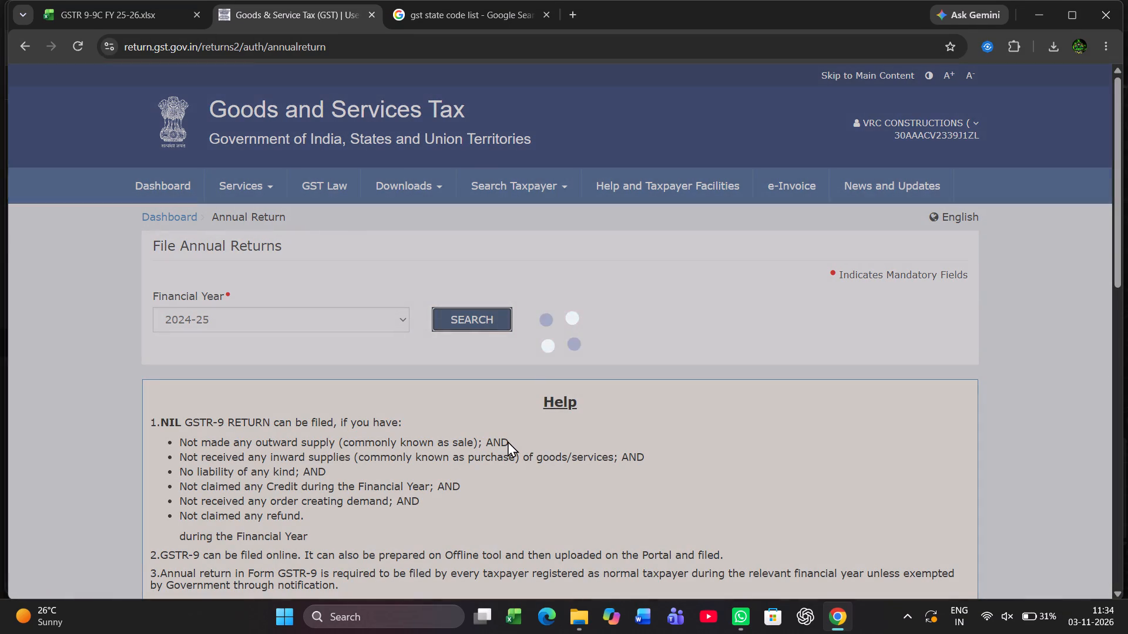
scroll(508, 441, "down", 4)
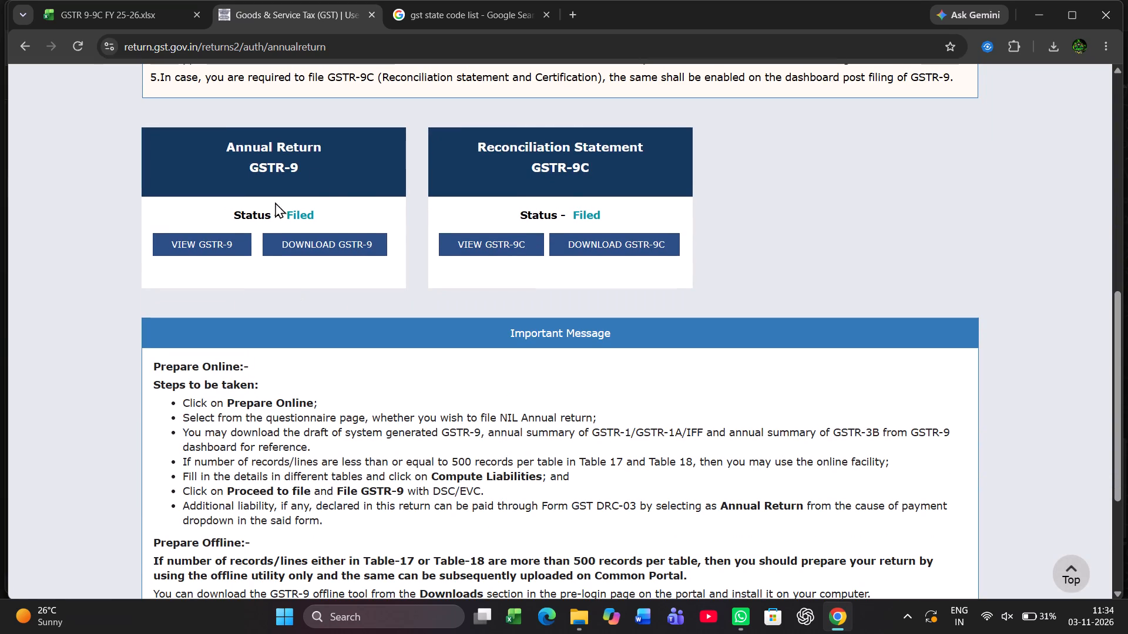
left_click(335, 240)
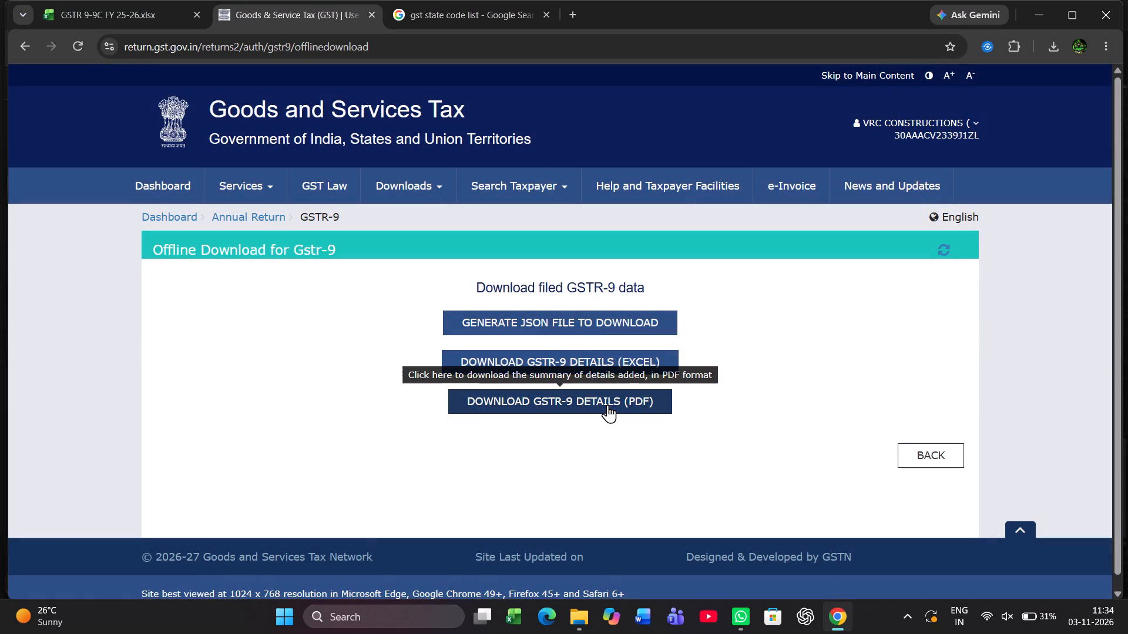
left_click(607, 404)
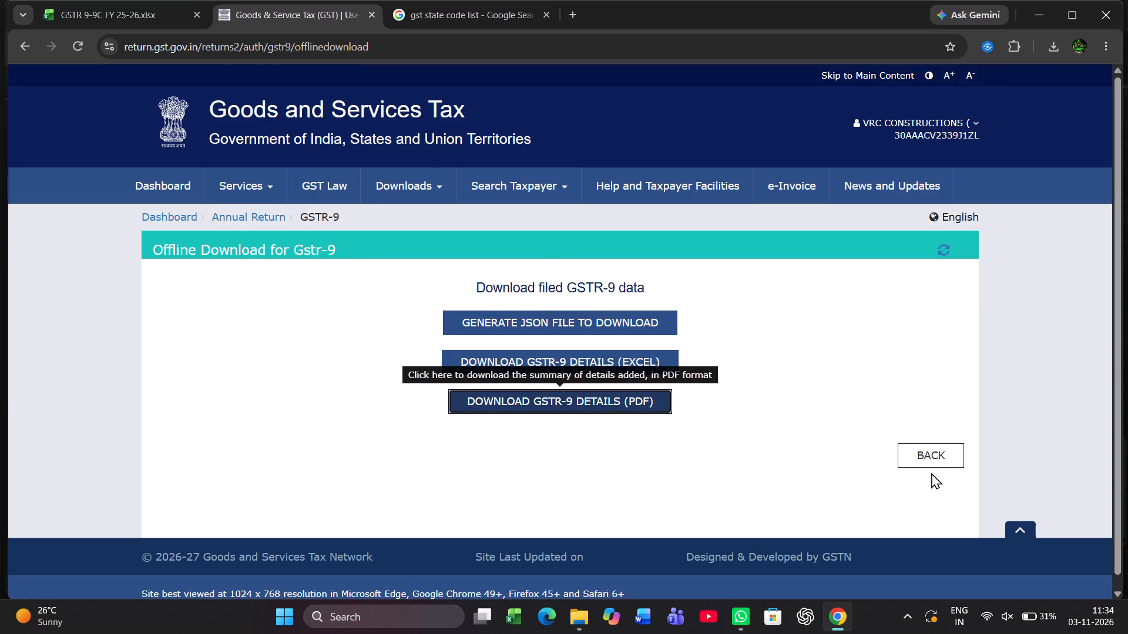
Check the recent download history and the Downloads folder, sorted by date modified, for the 2024-25 GSTR-9 PDF.
left_click(1051, 52)
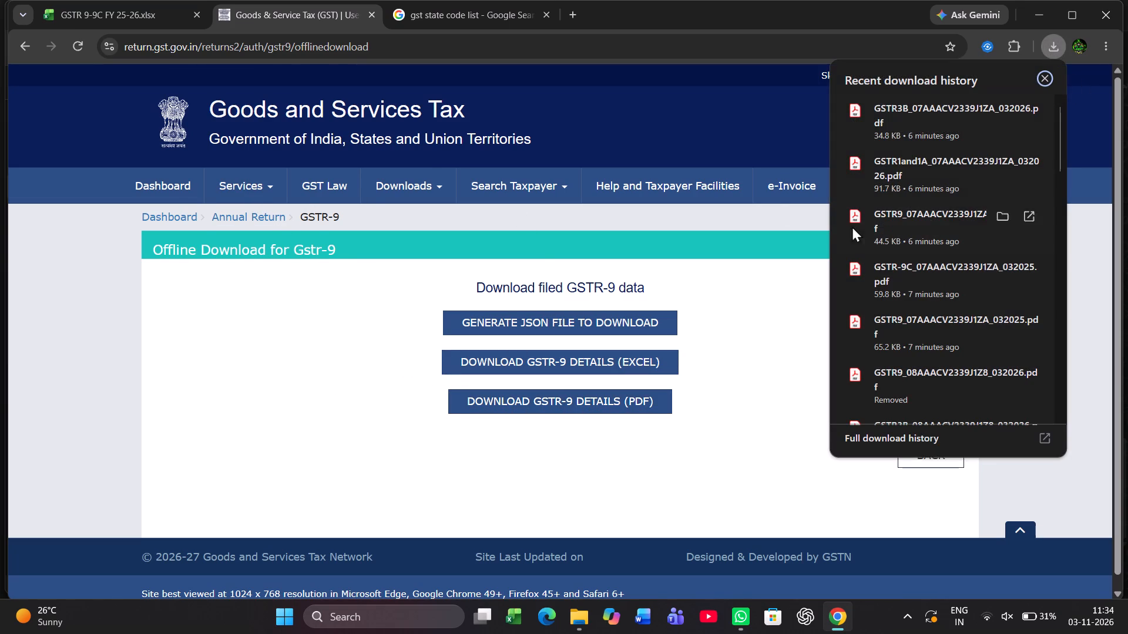
left_click(734, 113)
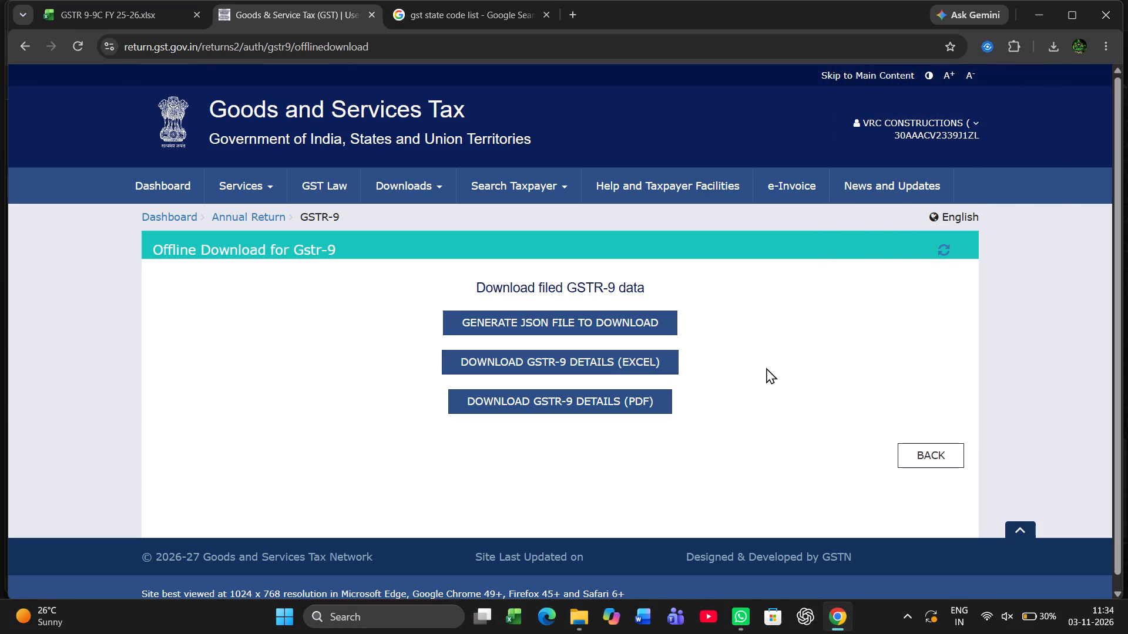
key("alt+Tab")
key("alt+Tab")
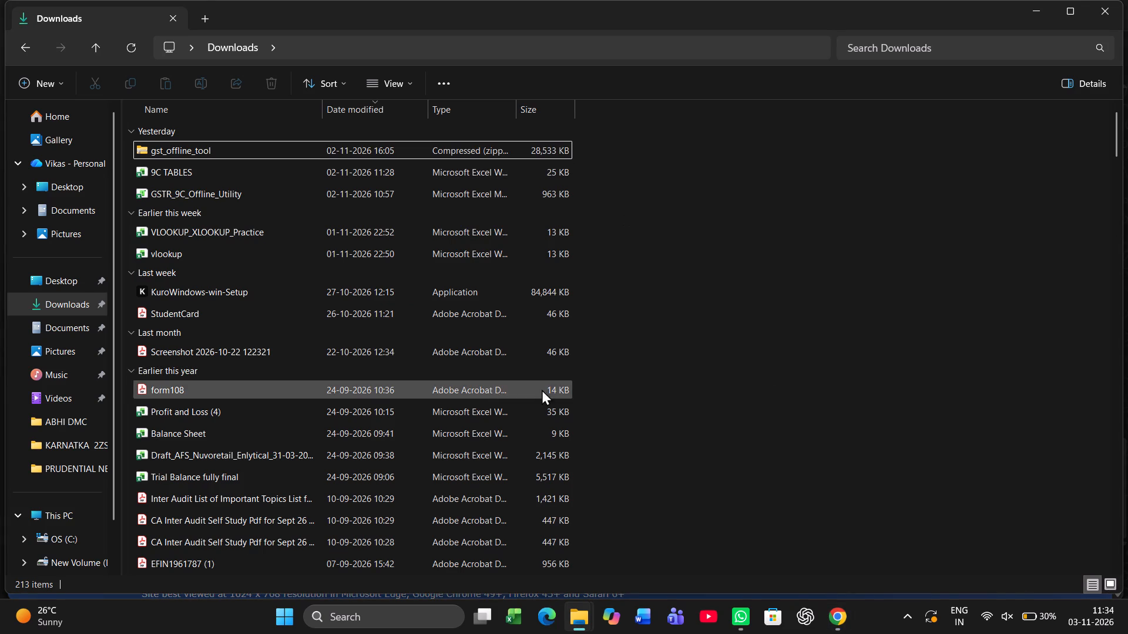
left_click(353, 109)
left_click(353, 109)
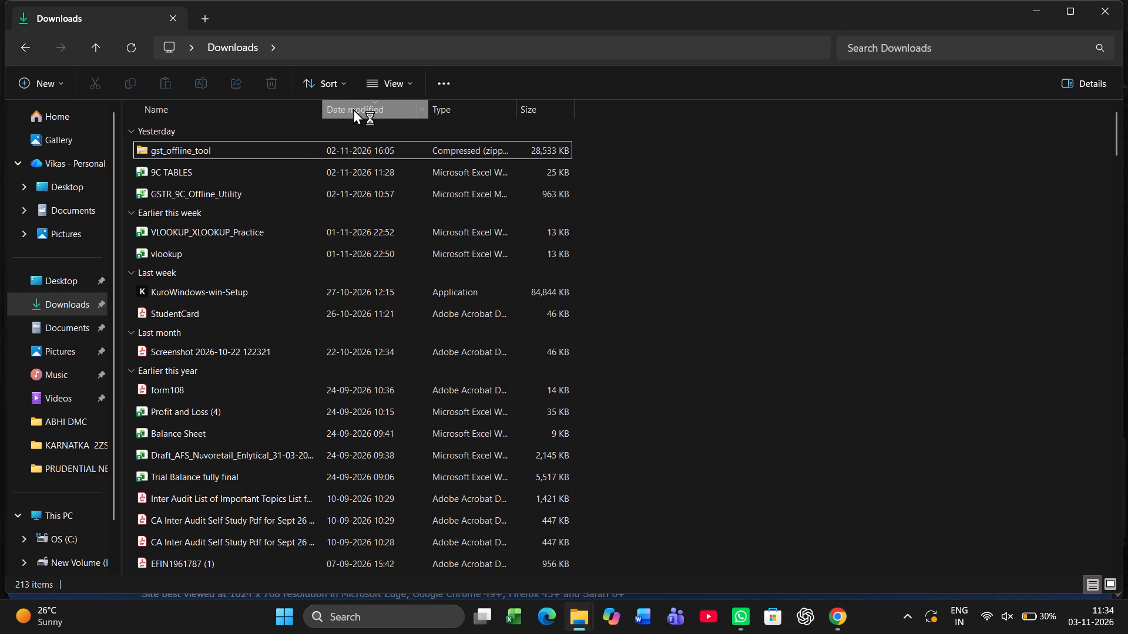
left_click(353, 109)
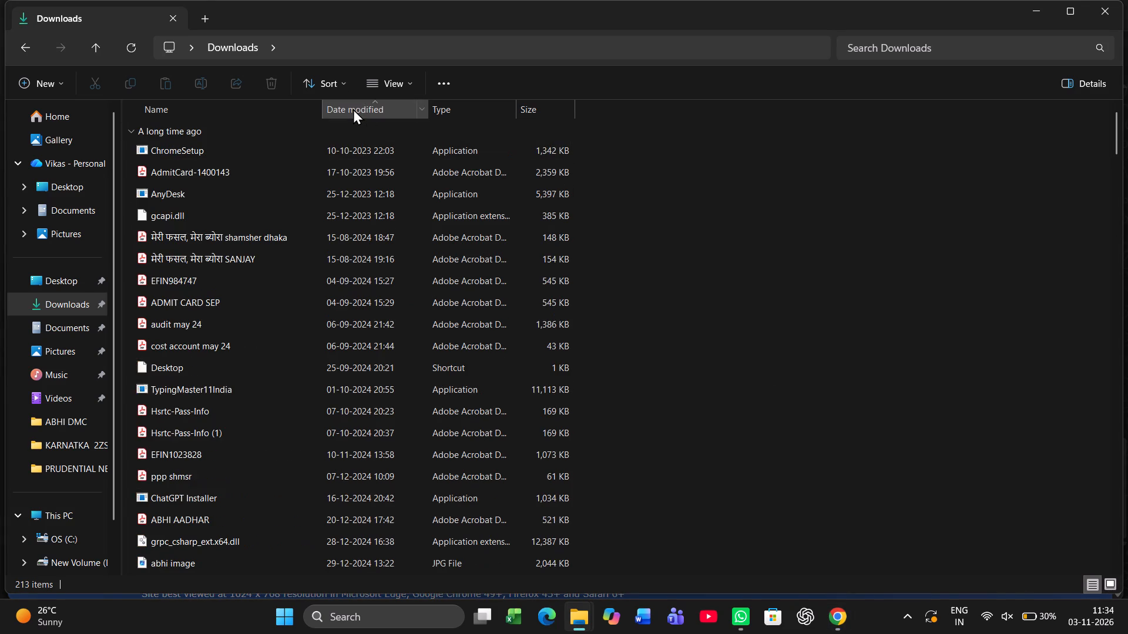
left_click(353, 109)
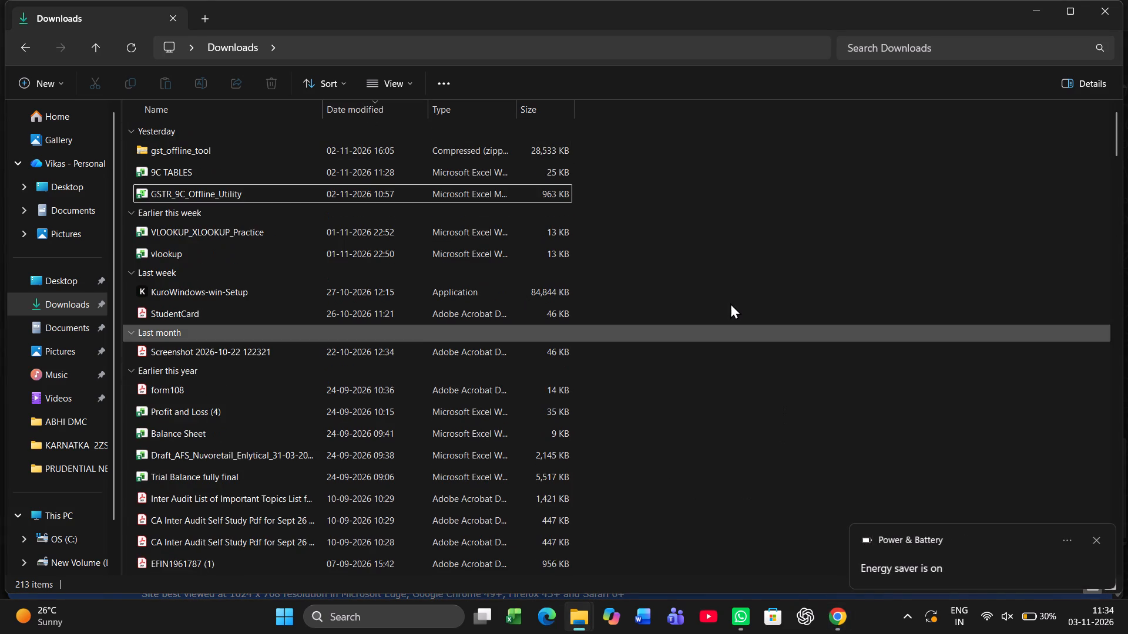
left_click(730, 303)
key("alt+Tab")
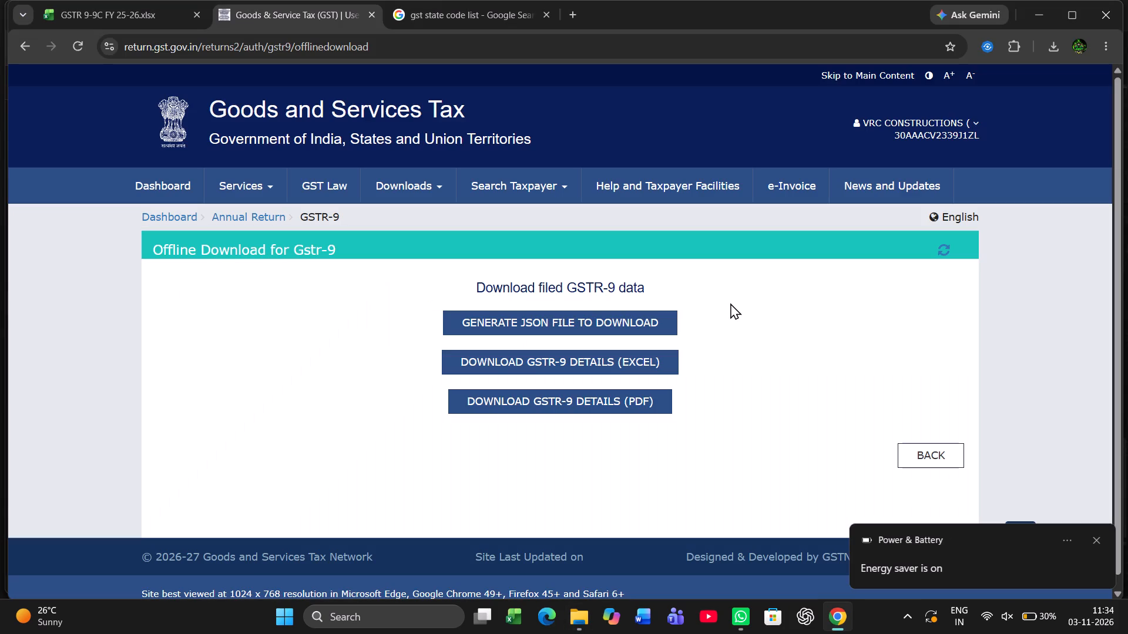
Request the filed 2024-25 GSTR-9 details PDF download again.
left_click(577, 404)
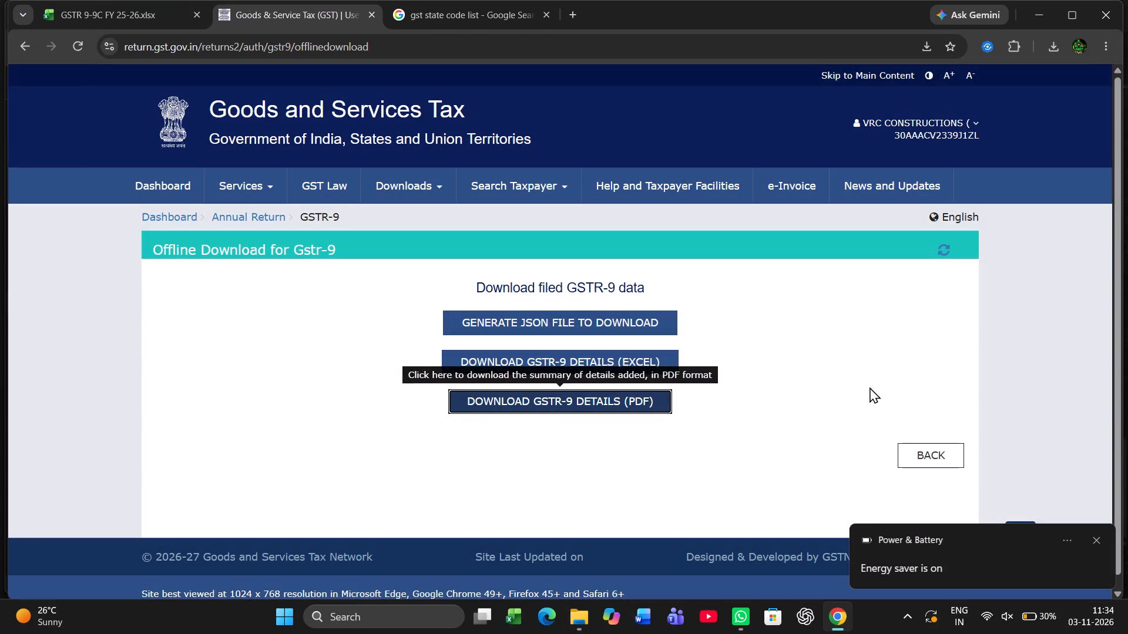
Return to the annual returns page, search financial year 2024-25 and download the filed GSTR-9C as a PDF.
left_click(932, 453)
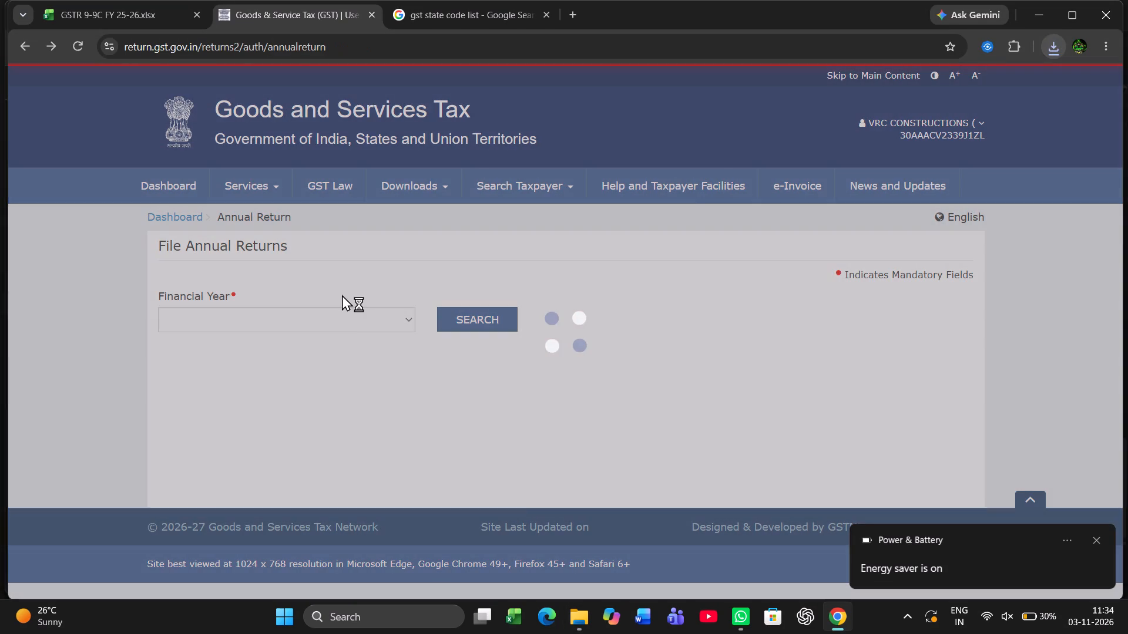
left_click(356, 317)
left_click(356, 317)
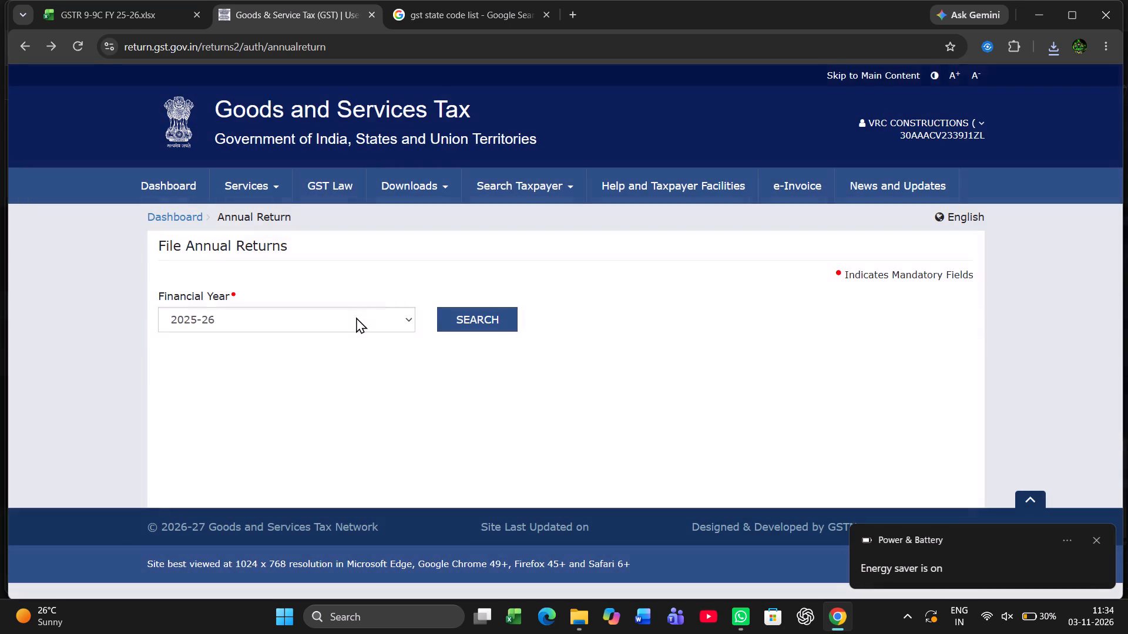
left_click(282, 369)
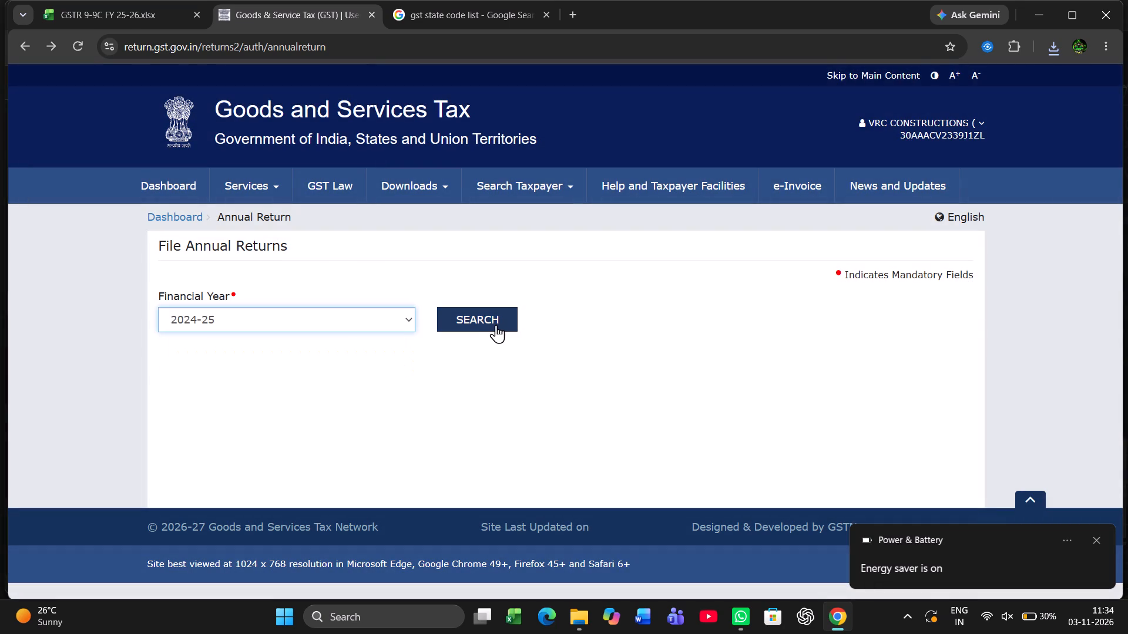
left_click(496, 325)
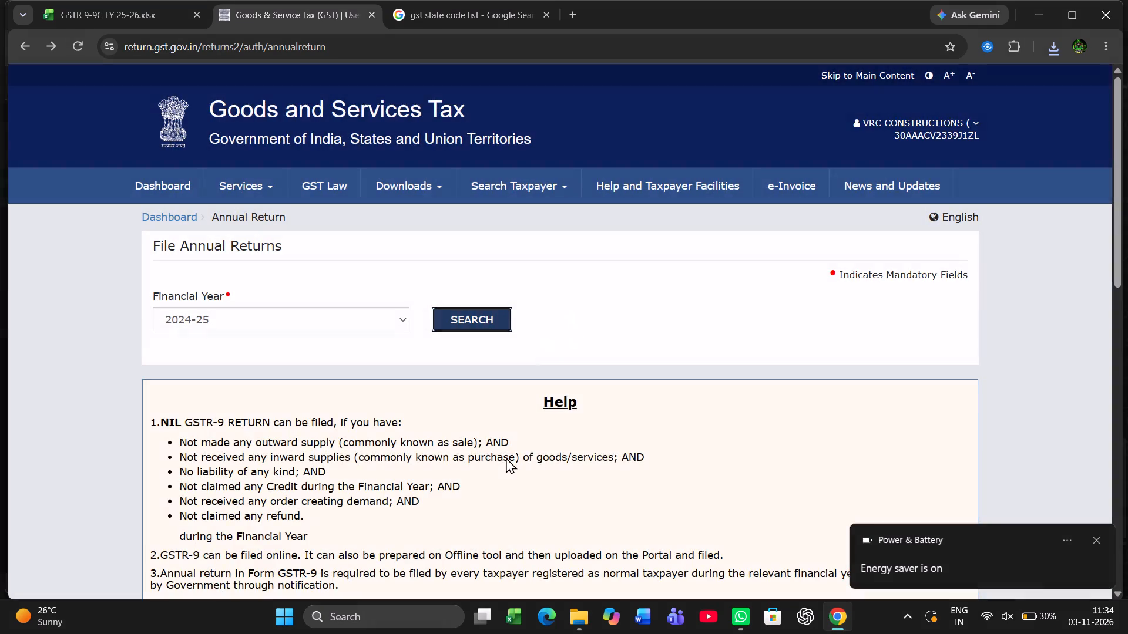
scroll(506, 457, "down", 4)
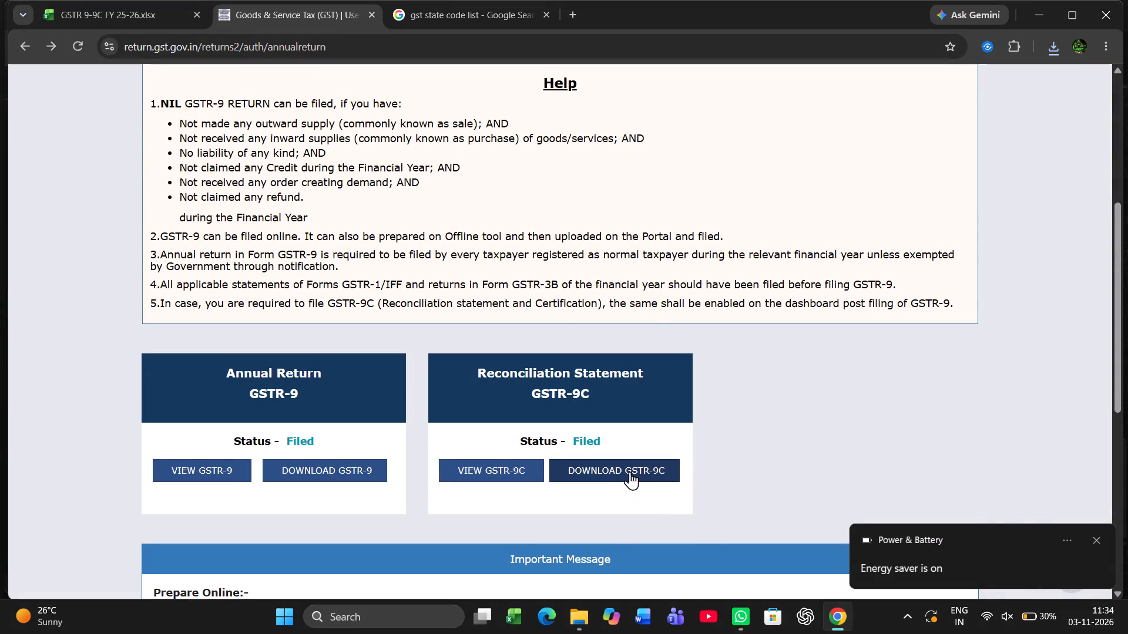
left_click(630, 471)
left_click(600, 433)
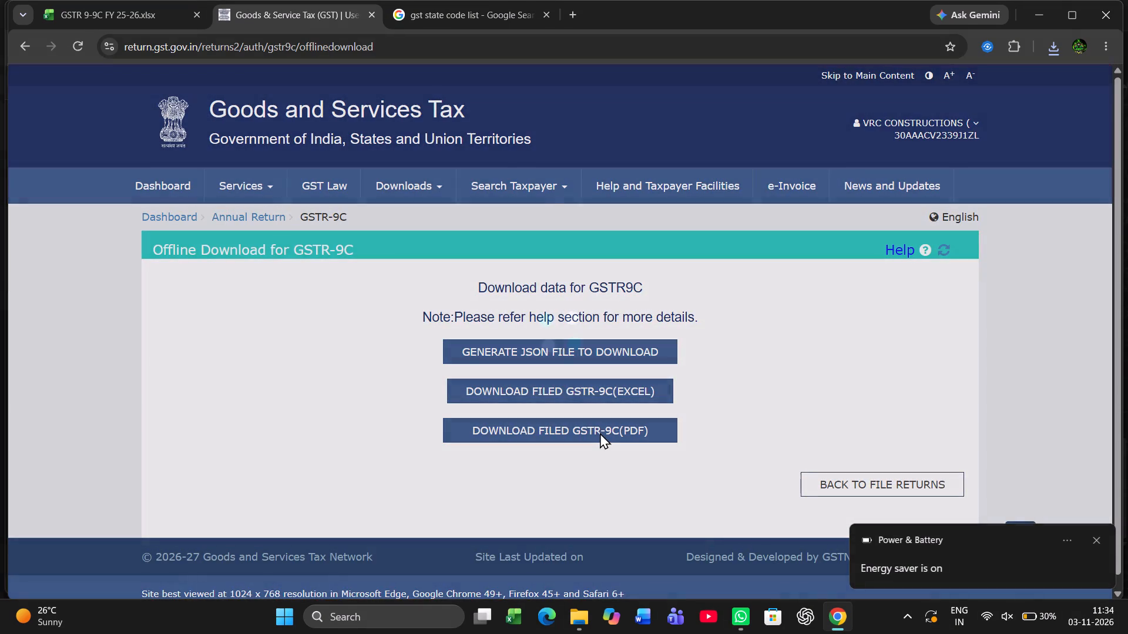
left_click(600, 433)
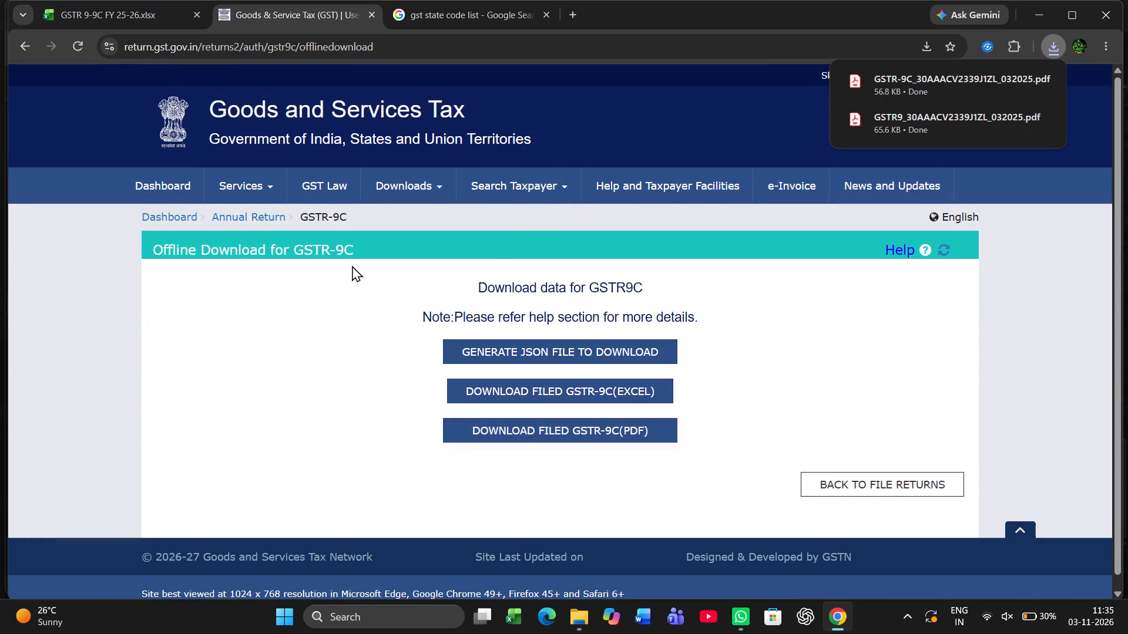
Search annual returns for 2025-26, open GSTR-9 for online preparation and proceed with No for the nil return question.
left_click(259, 220)
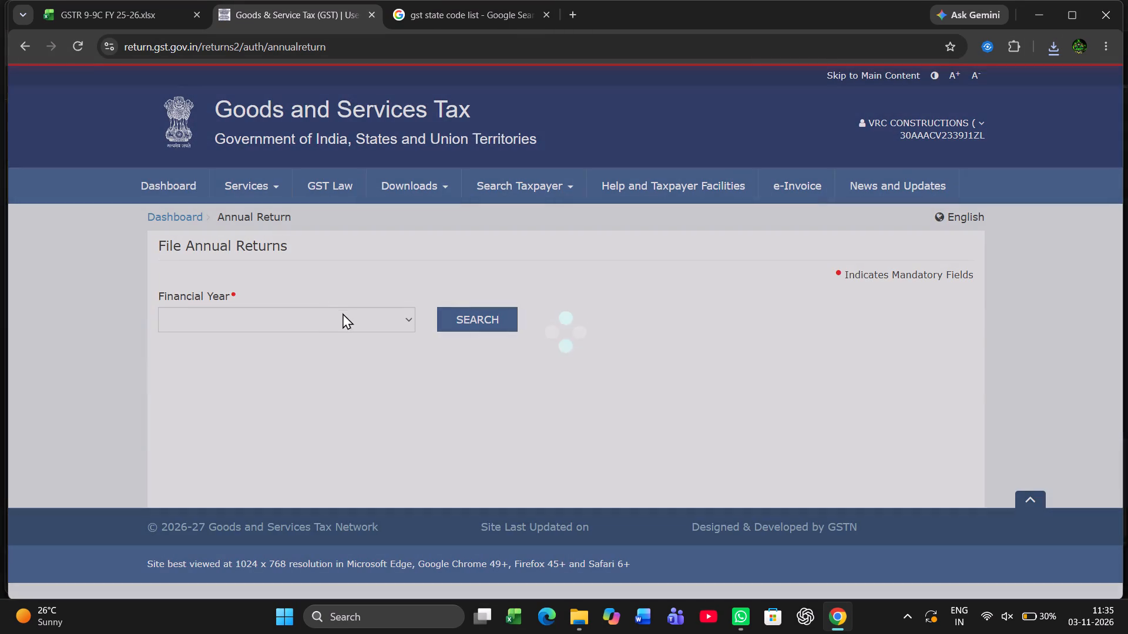
left_click(355, 316)
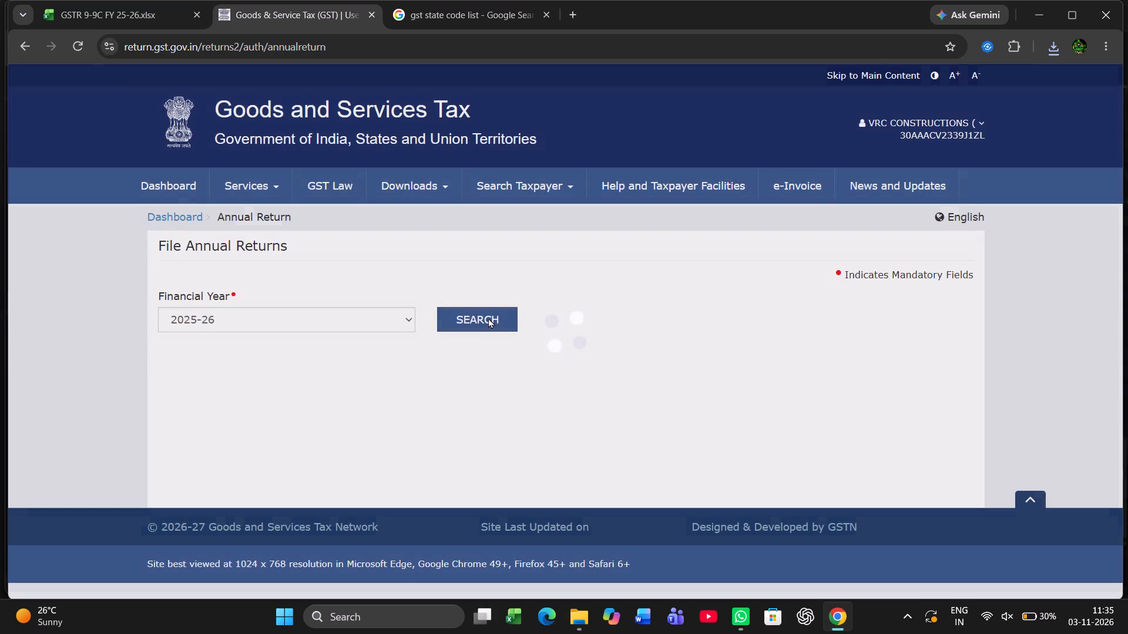
left_click(488, 316)
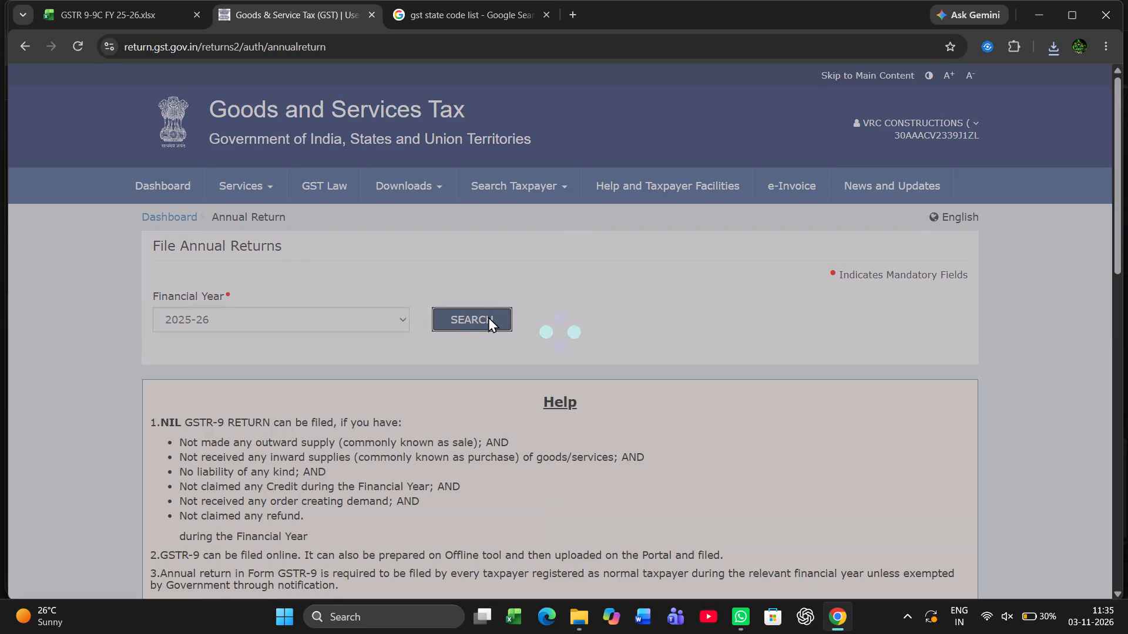
scroll(334, 414, "down", 3)
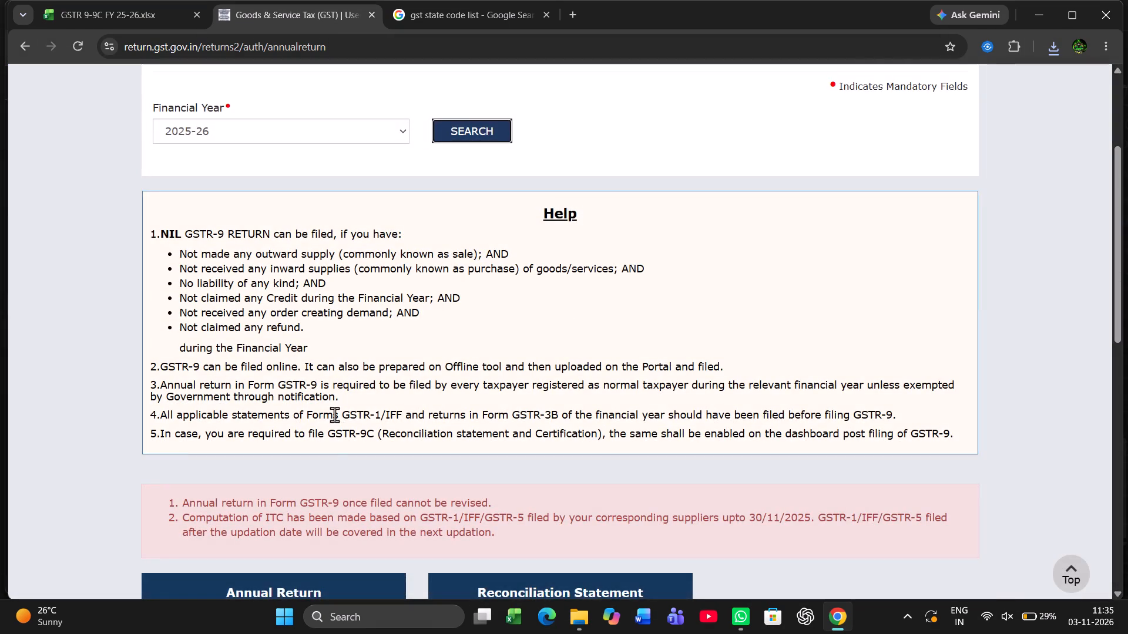
scroll(334, 414, "down", 4)
left_click(268, 405)
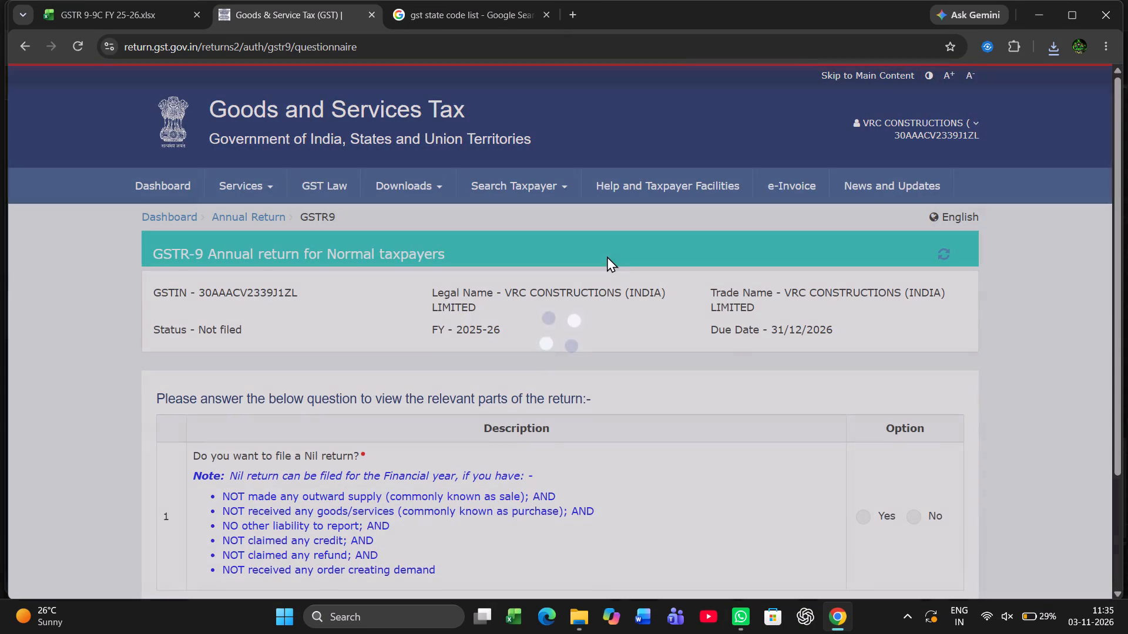
scroll(383, 360, "down", 4)
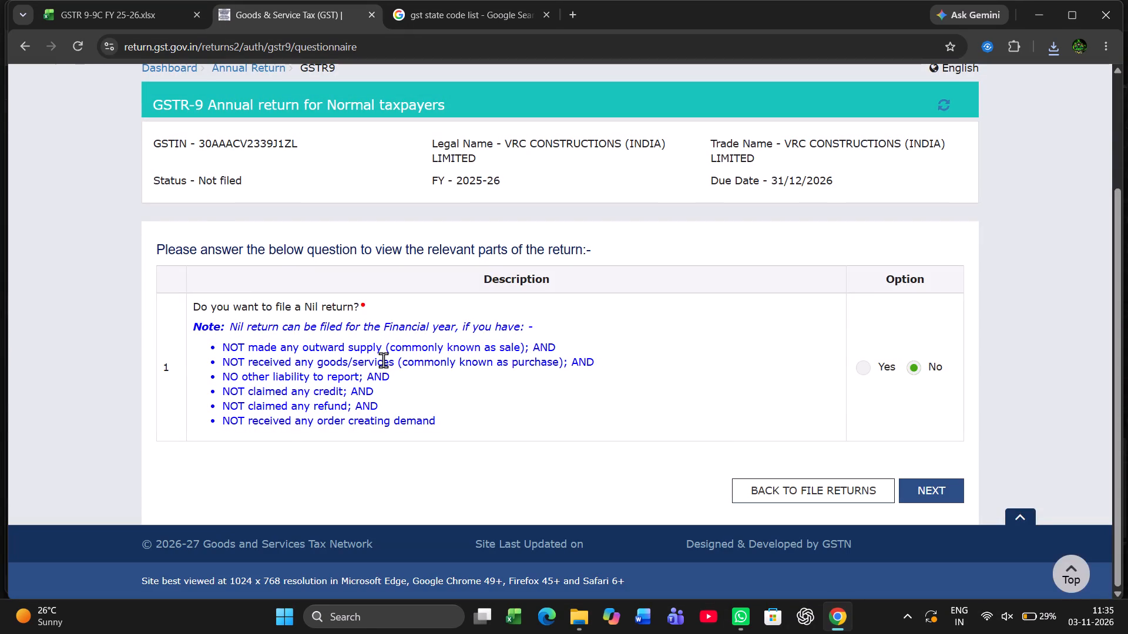
left_click(921, 498)
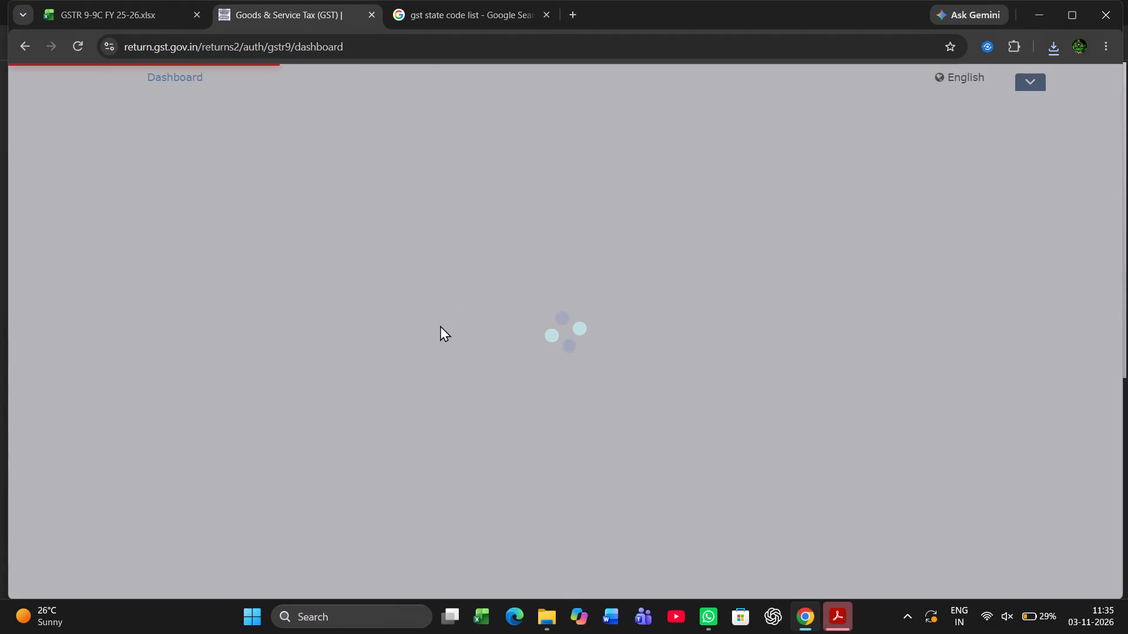
Download the 2025-26 GSTR-9 system computed, GSTR-1/1A/IFF and GSTR-3B summary PDFs, and request the Table 12 HSN details.
scroll(431, 325, "down", 1)
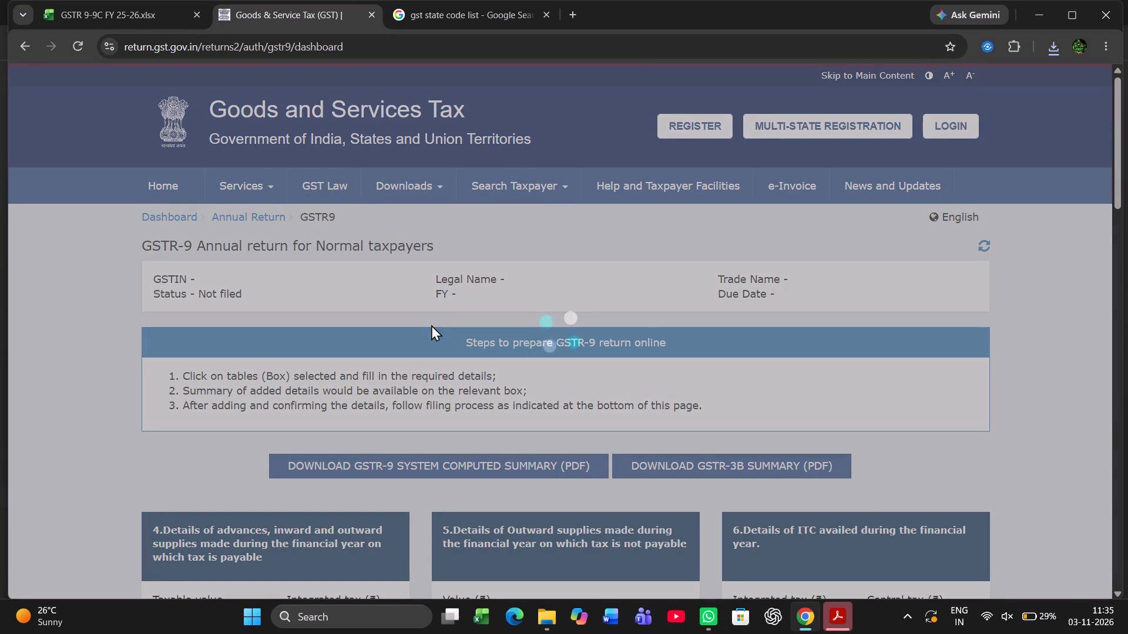
scroll(431, 325, "down", 1)
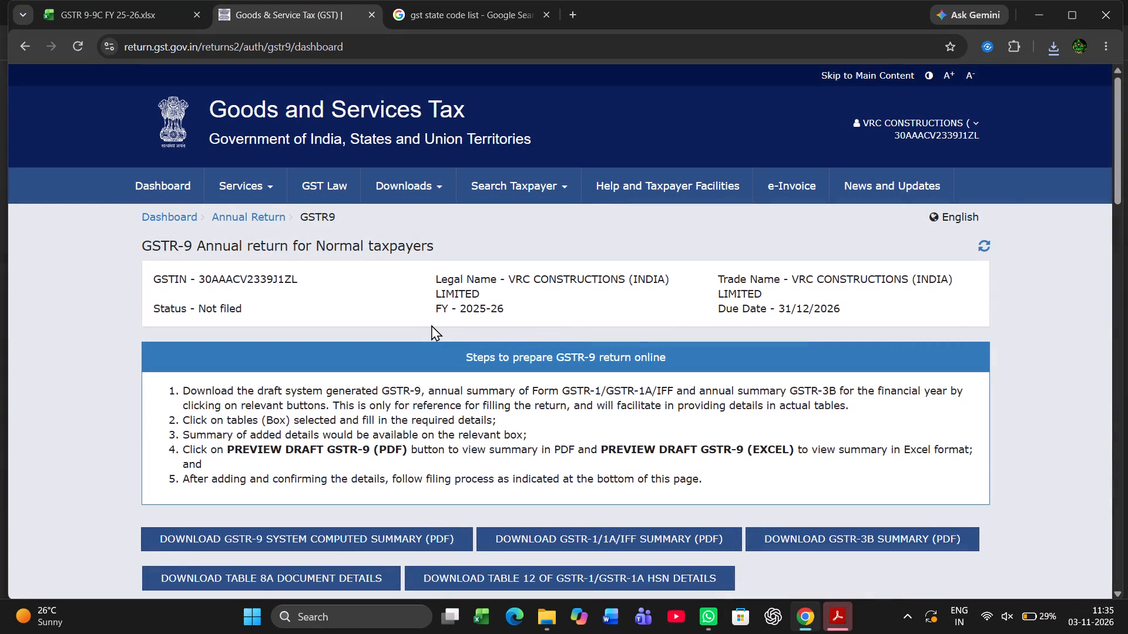
scroll(431, 325, "down", 4)
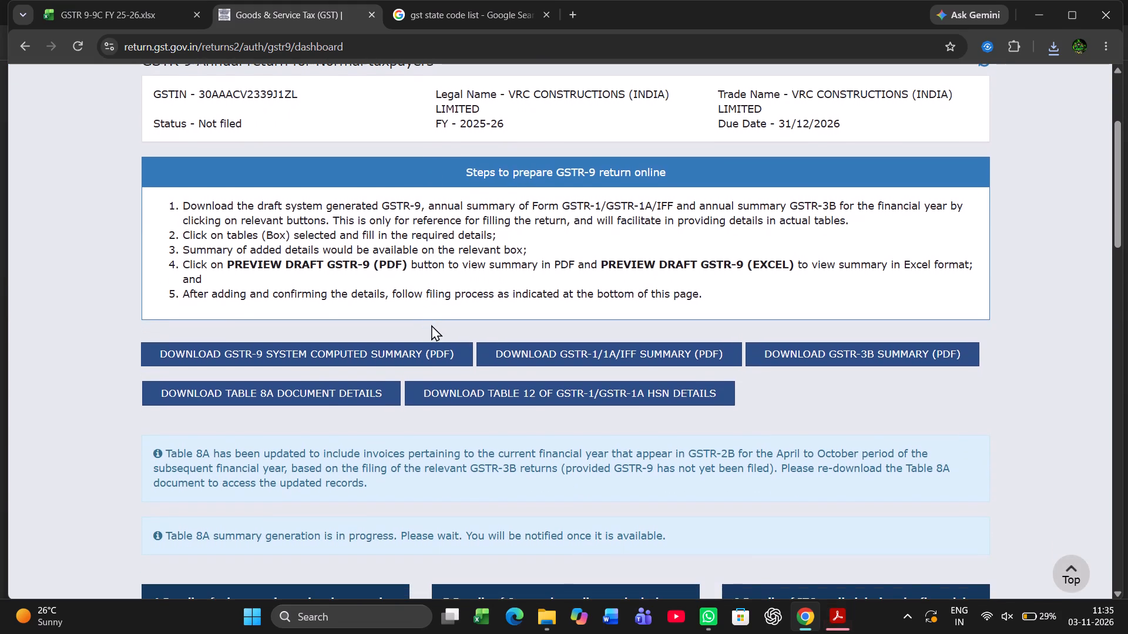
left_click(315, 356)
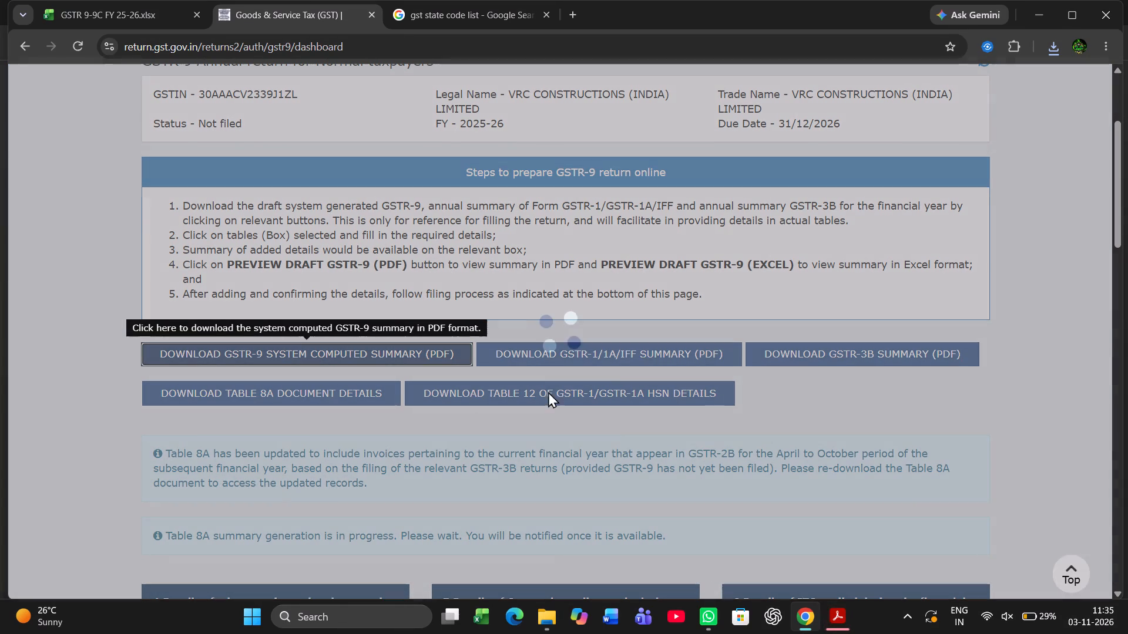
left_click(636, 351)
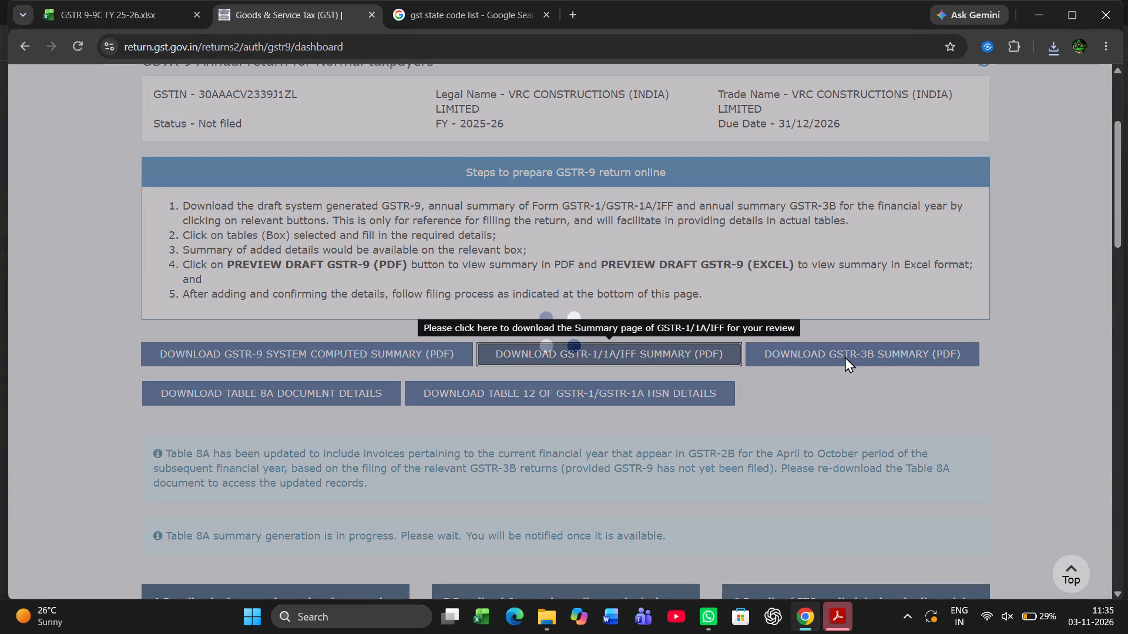
left_click(854, 353)
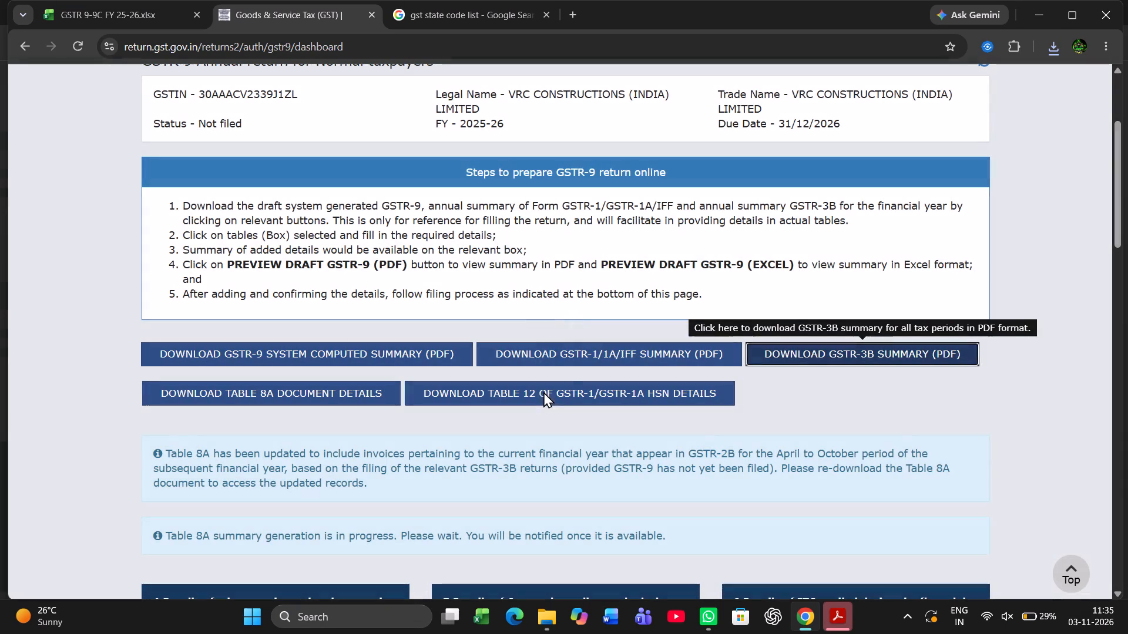
left_click(543, 392)
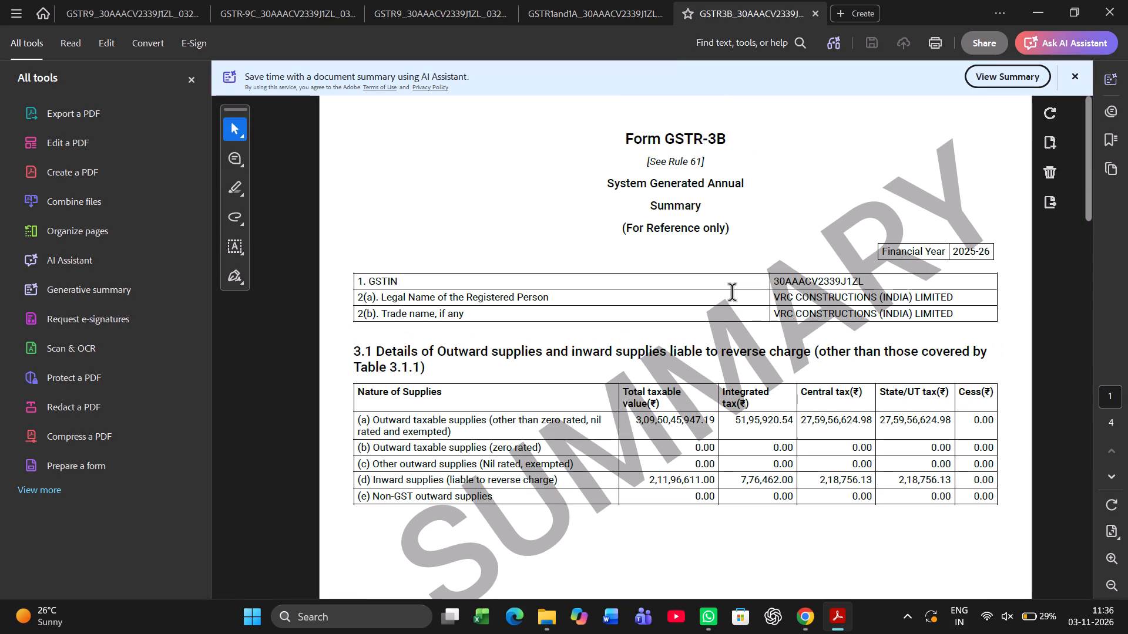
Switch to the GST state code list in Chrome and look up the state for the downloaded files' GSTIN prefix 30.
key("alt+Tab")
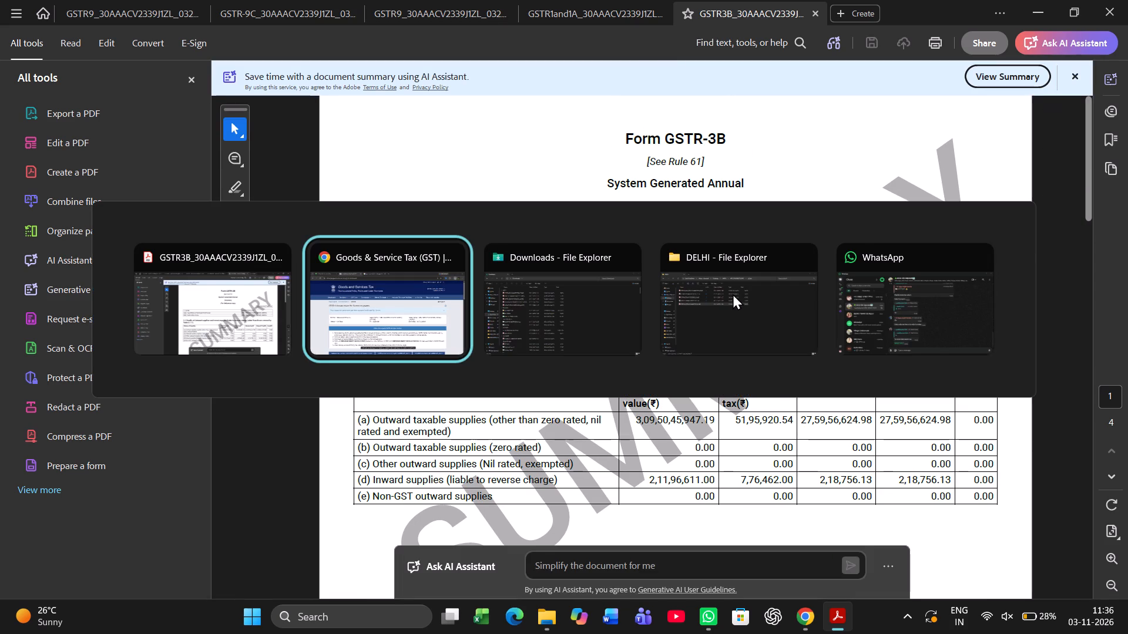
key("alt+Tab")
key("alt+Tab")
key("alt+Tab")
key("alt+Tab")
key("alt+Tab")
key("ctrl+Tab")
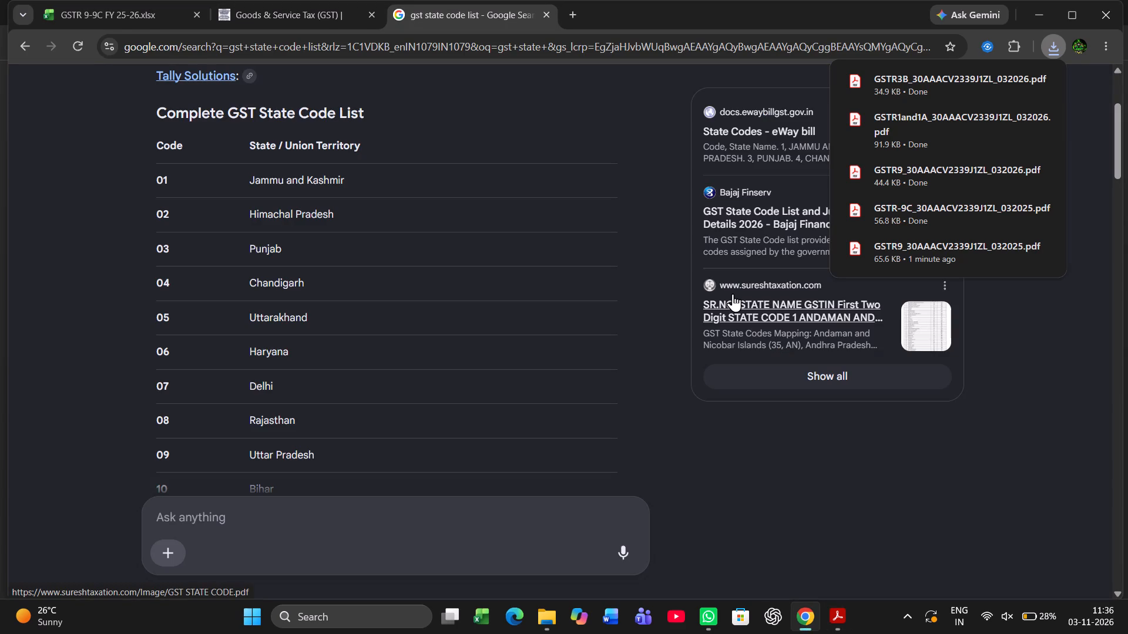
scroll(356, 345, "down", 6)
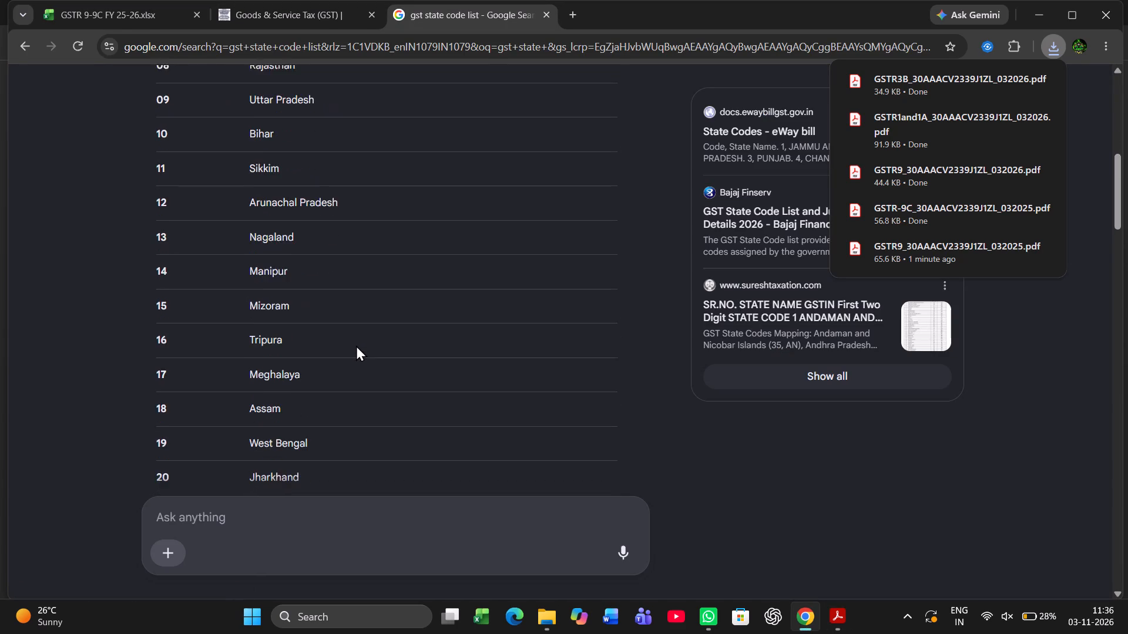
scroll(356, 345, "down", 4)
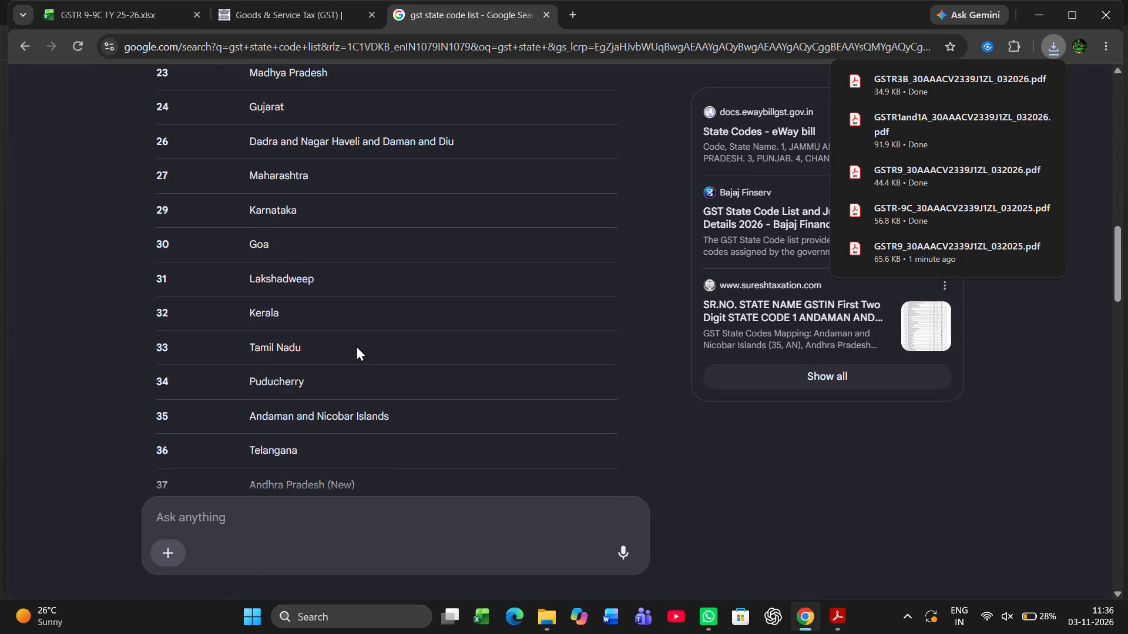
scroll(356, 345, "down", 1)
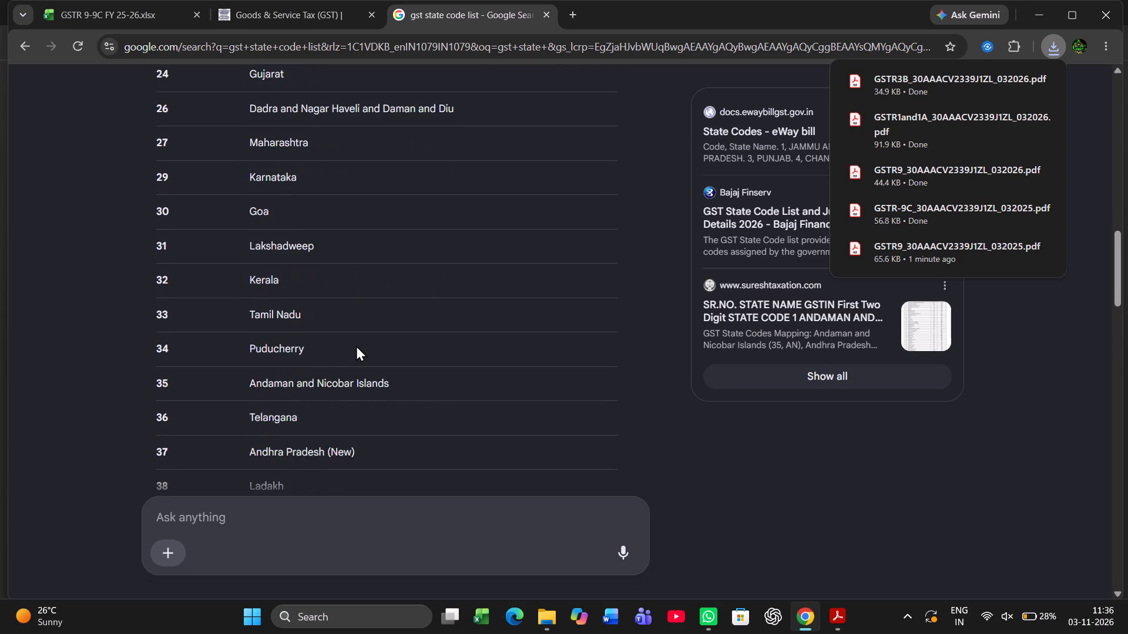
scroll(356, 345, "down", 5)
scroll(356, 345, "up", 1)
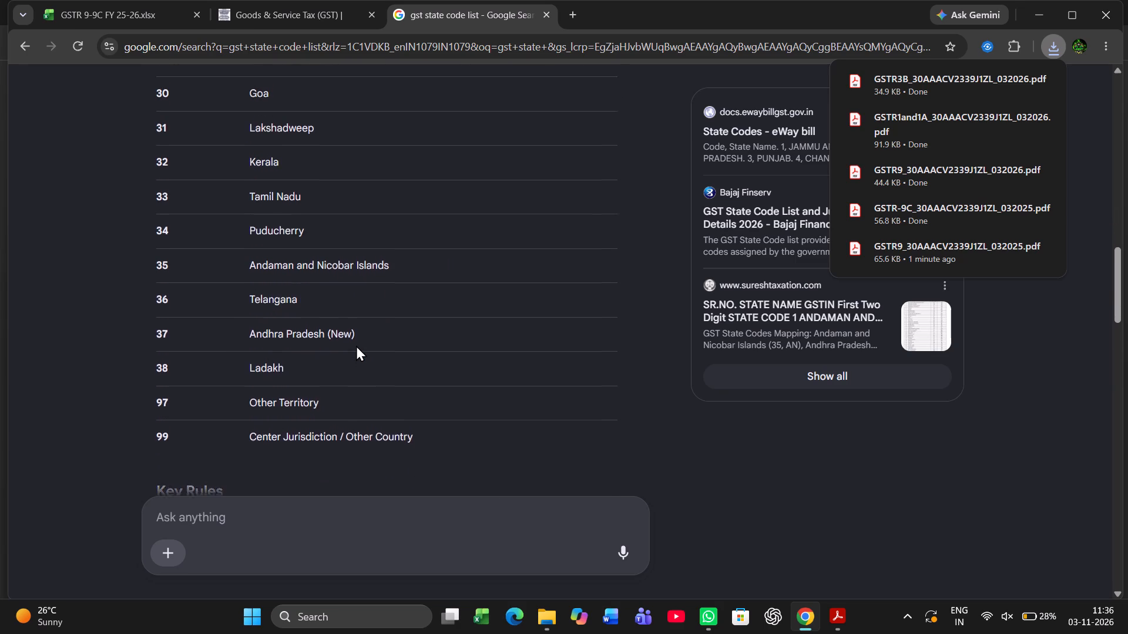
scroll(356, 345, "up", 2)
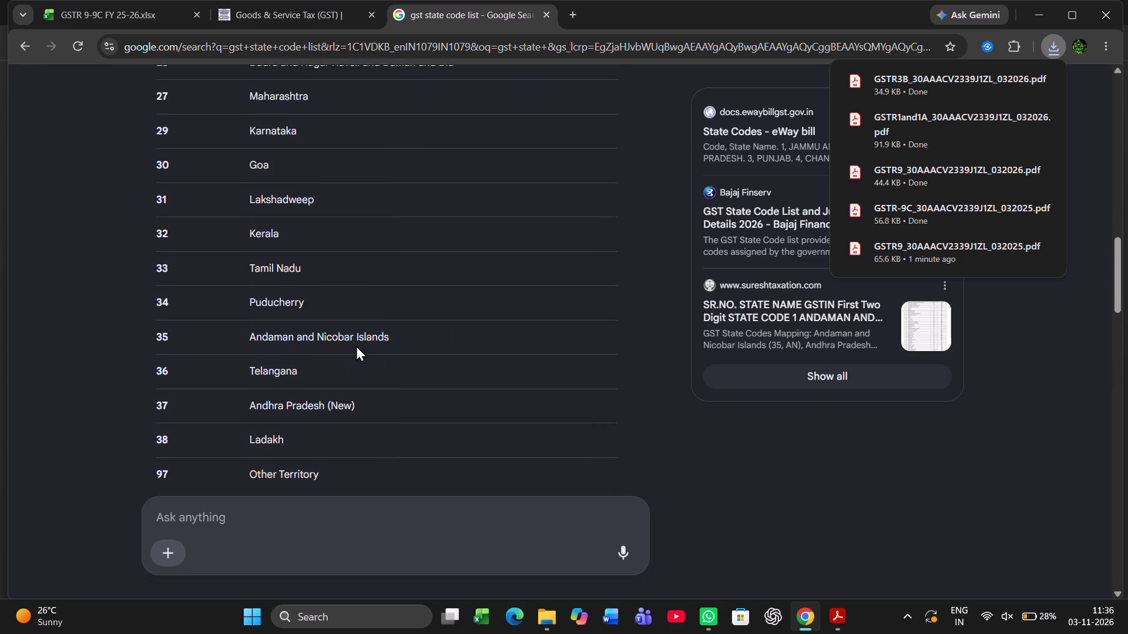
scroll(356, 345, "up", 3)
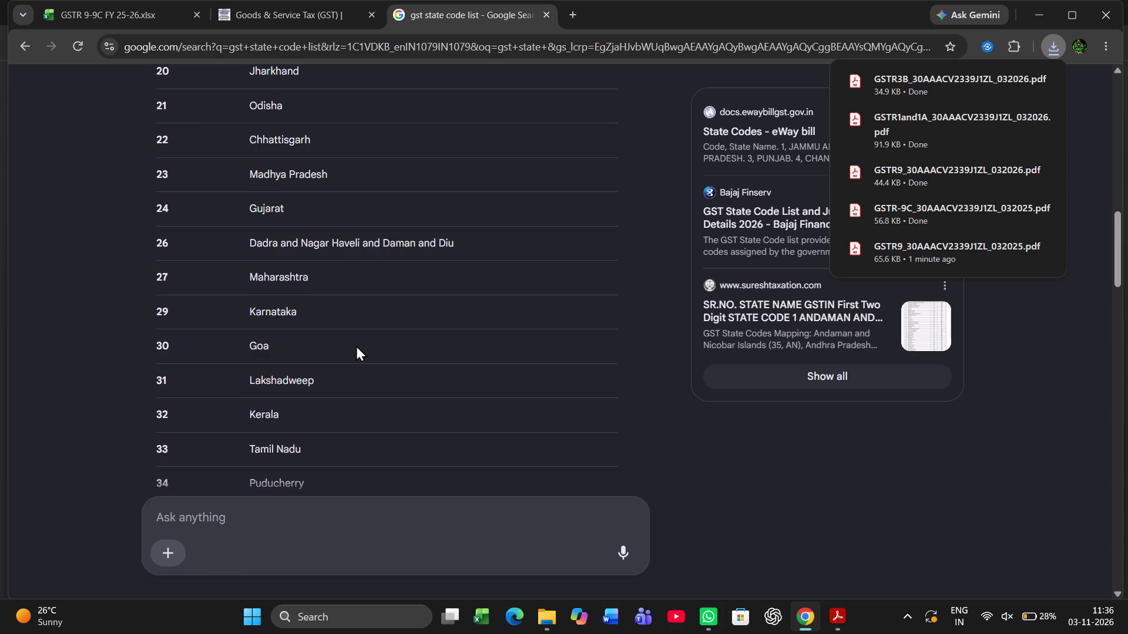
Switch to File Explorer, create a folder named GOA inside VR CONSTRUCTIONS and open it.
key("alt+Tab")
key("alt+Tab")
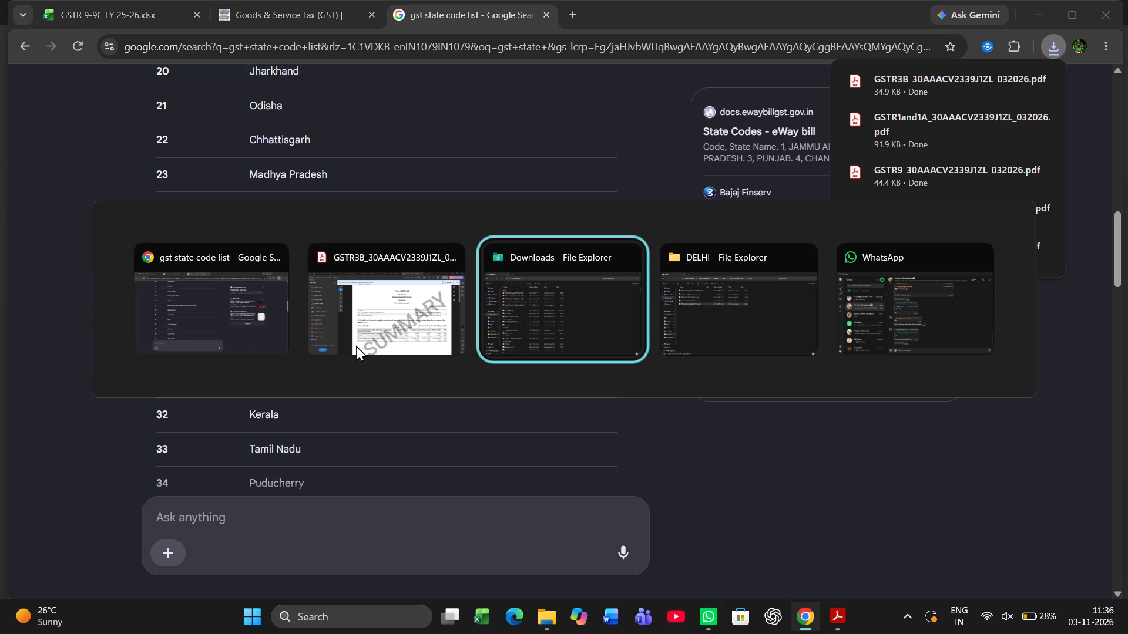
key("alt+Tab")
key("BackSpace")
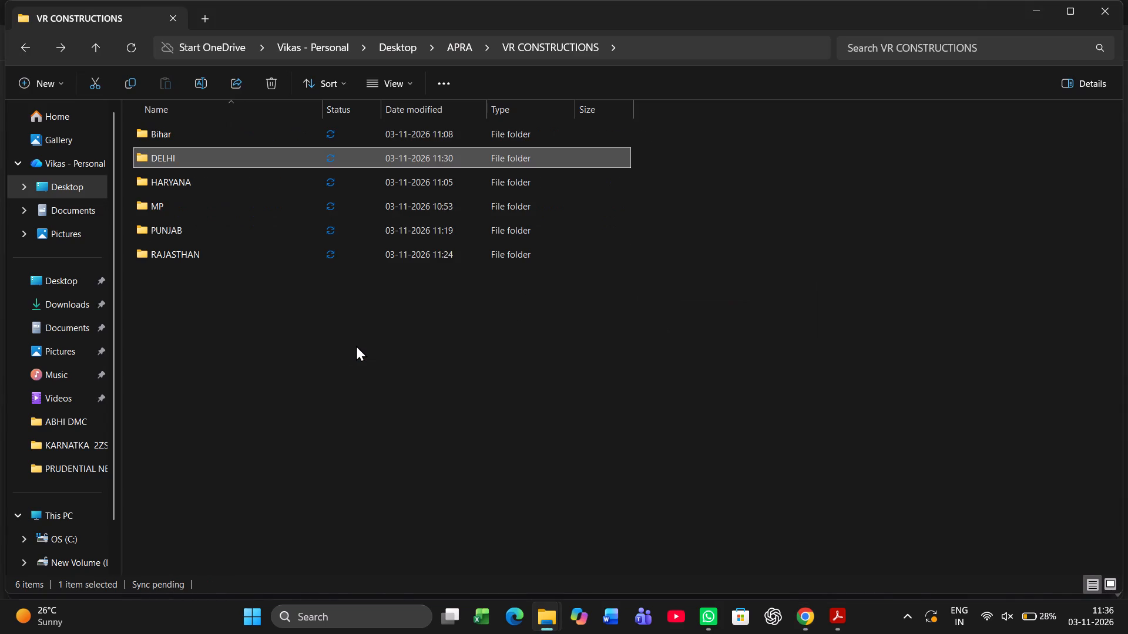
key("ctrl+shift+n")
type("goa")
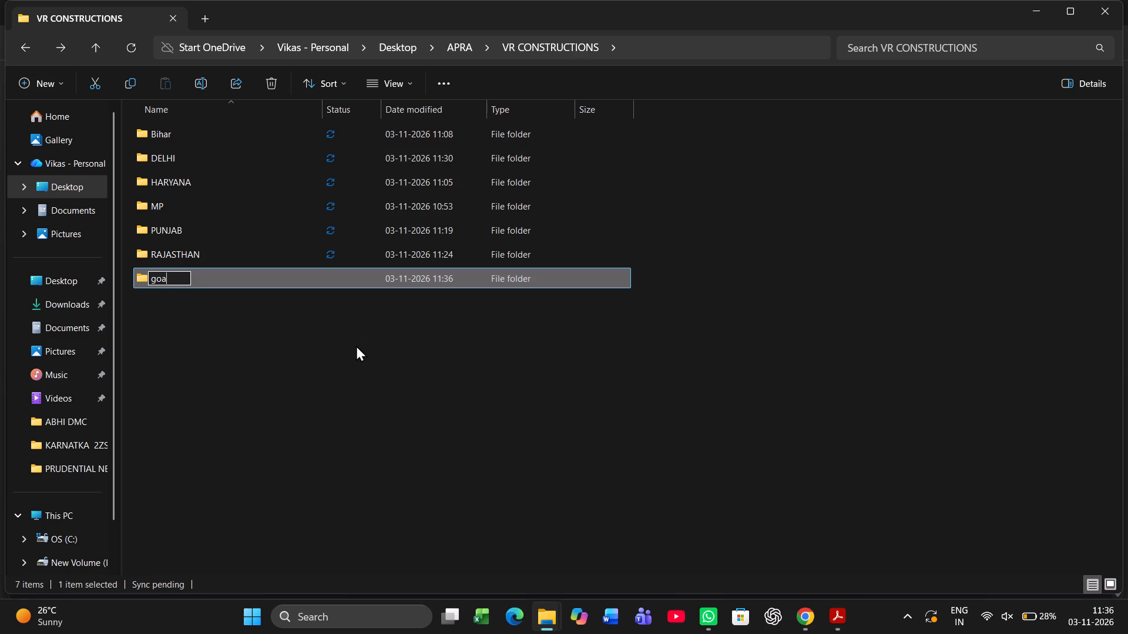
key("BackSpace")
key("BackSpace")
key("BackSpace")
type("GOA")
key("Return")
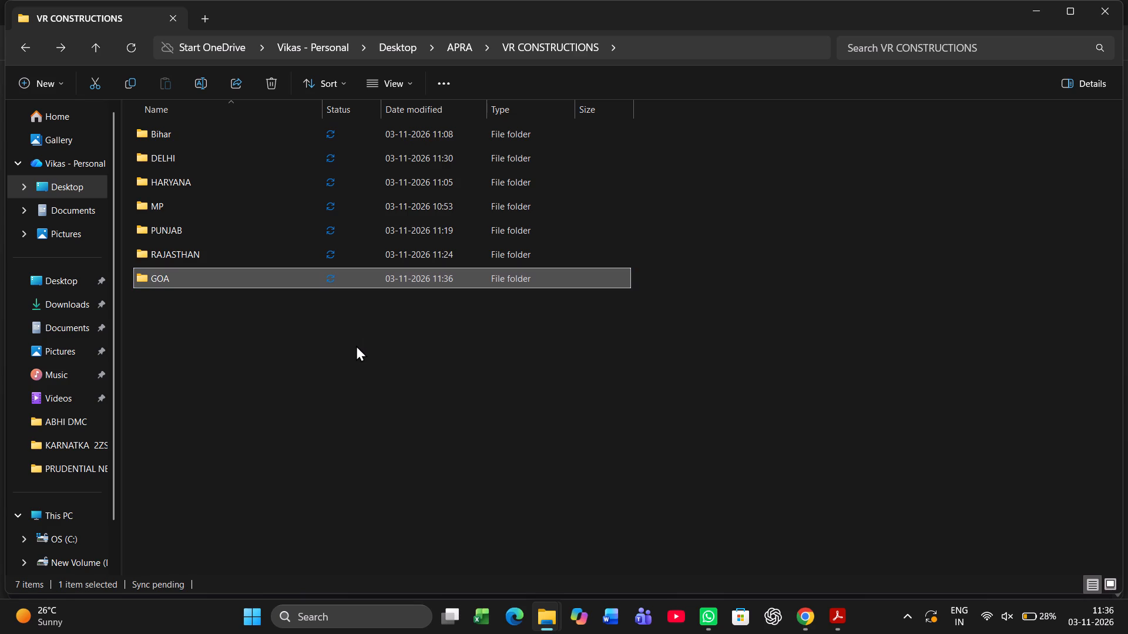
key("Return")
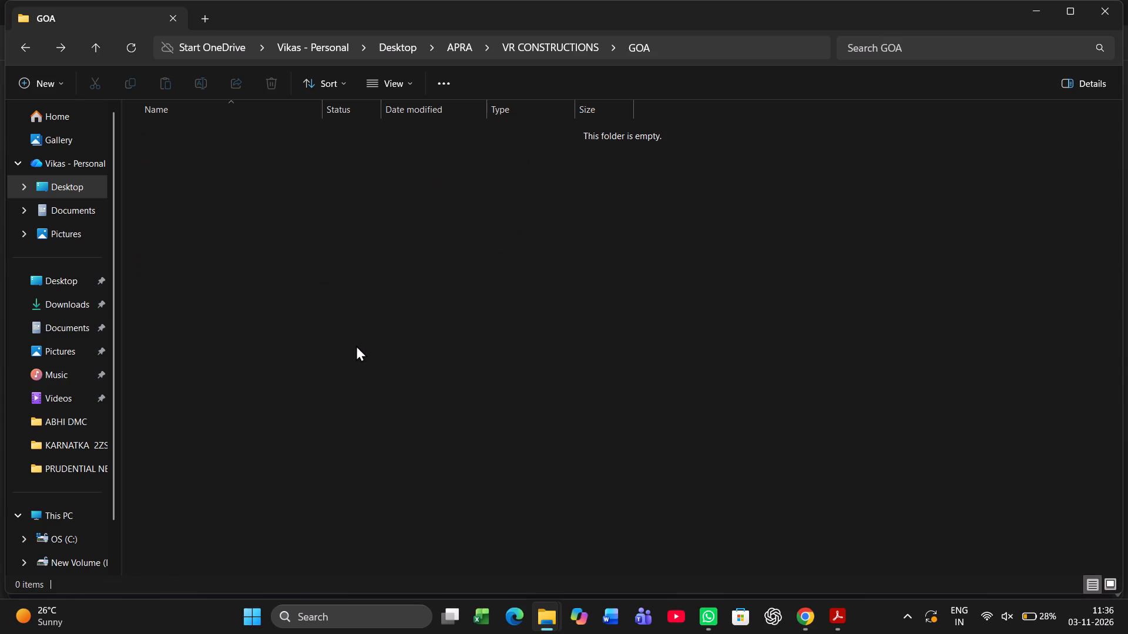
Move today's five GSTR PDFs from Downloads into the GOA folder.
key("alt+Tab")
key("alt+Tab")
key("alt+Tab")
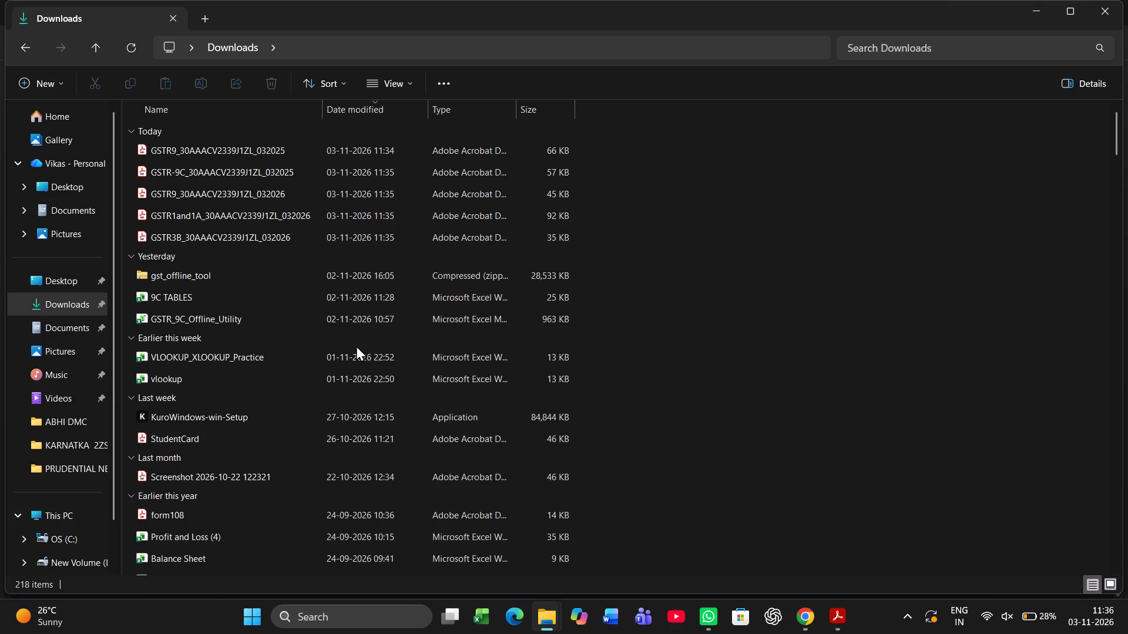
key("Up")
key("Up")
key("Up")
key("Up")
key("Up")
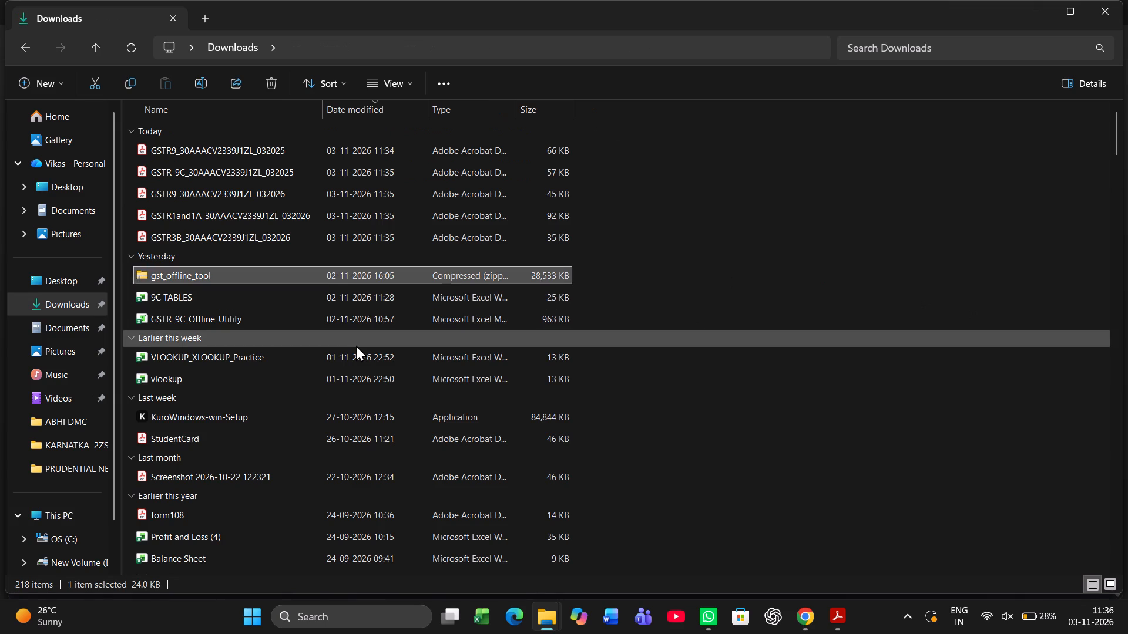
key("Up")
key("Up")
key("Up")
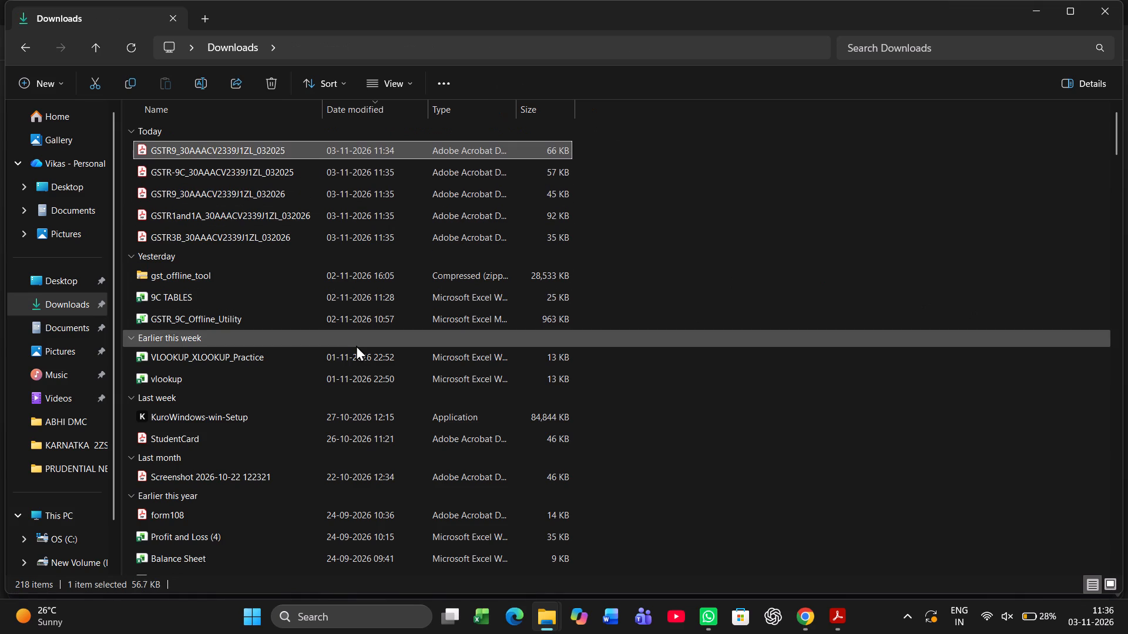
key("shift+Down")
key("shift+Down")
key("shift+Down")
key("shift+Down")
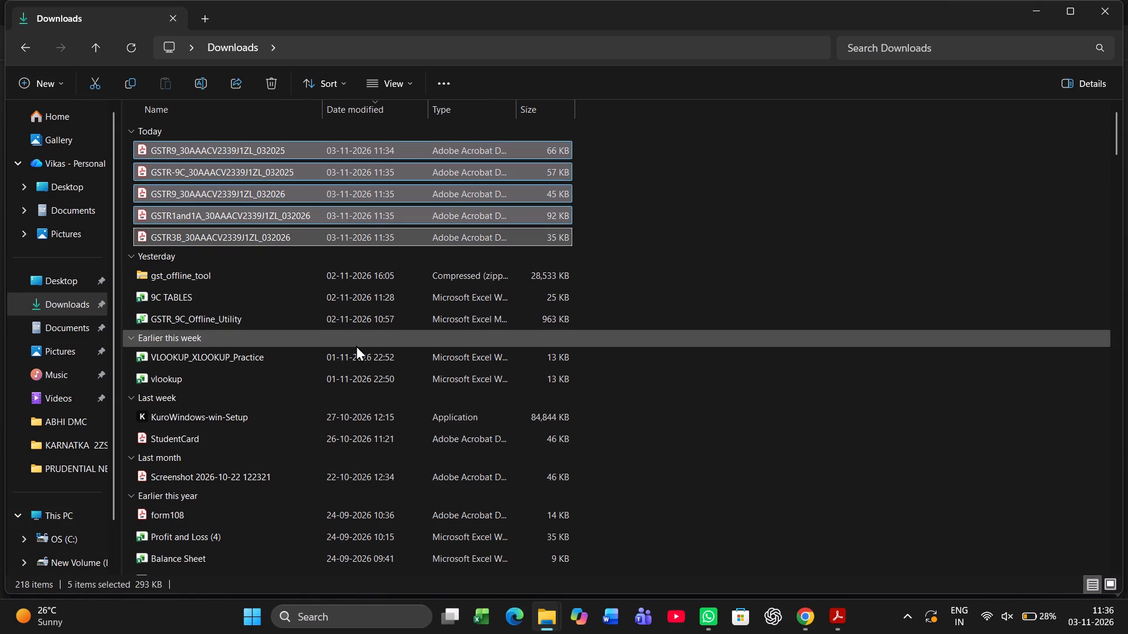
key("ctrl+x")
key("alt+Tab")
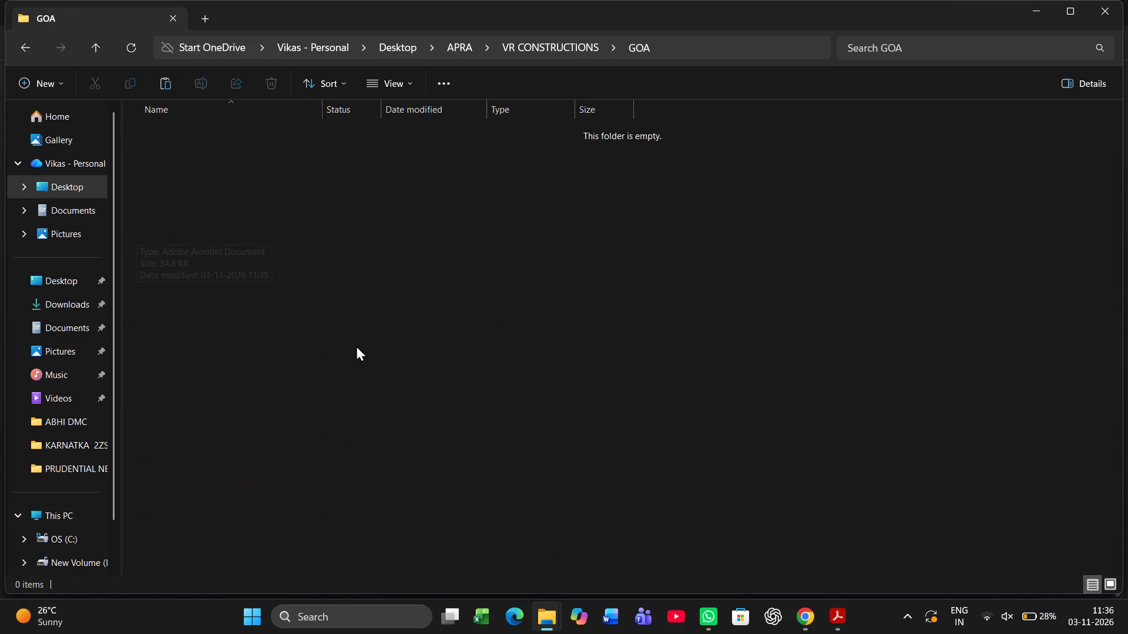
key("ctrl+v")
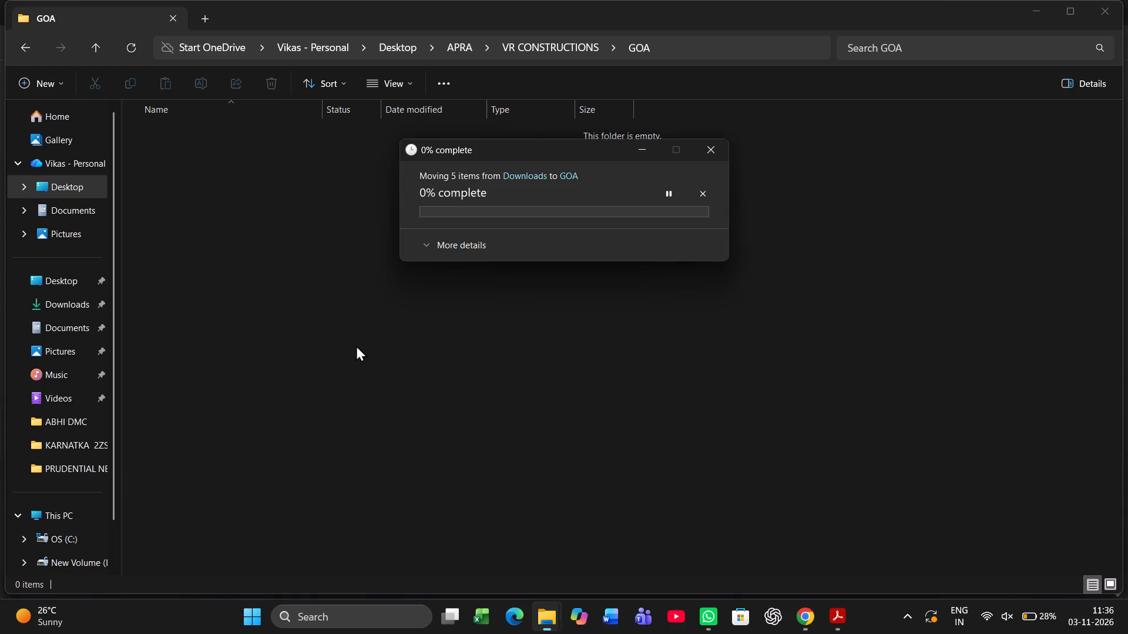
Close Adobe Acrobat and retry moving the GSTR3B PDF into the GOA folder.
left_click(837, 615)
left_click(1102, 2)
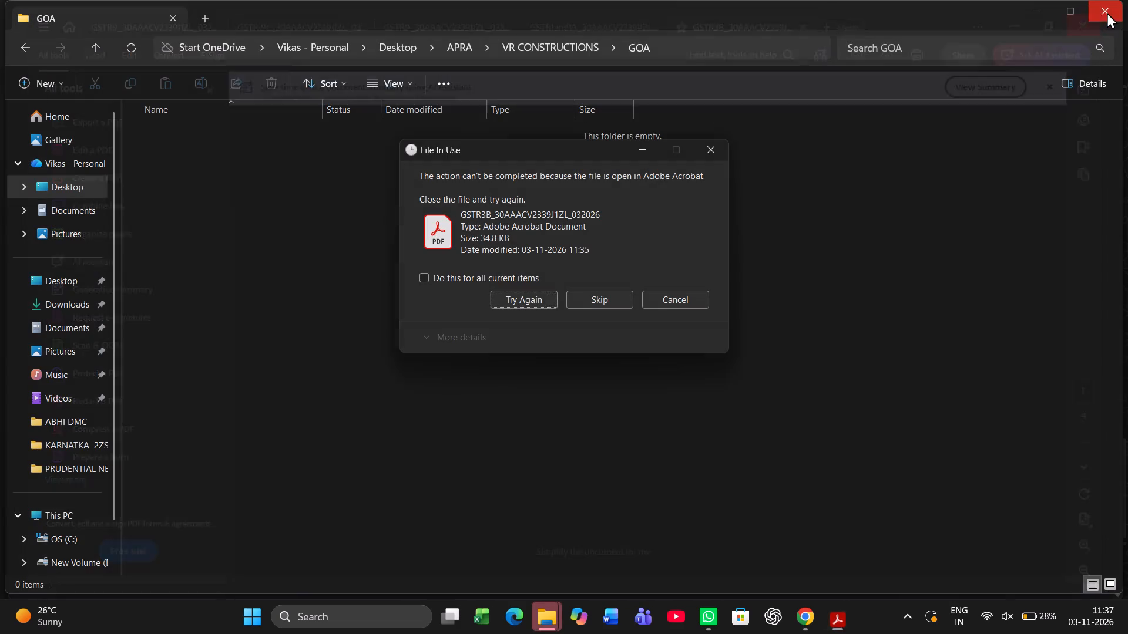
left_click(526, 298)
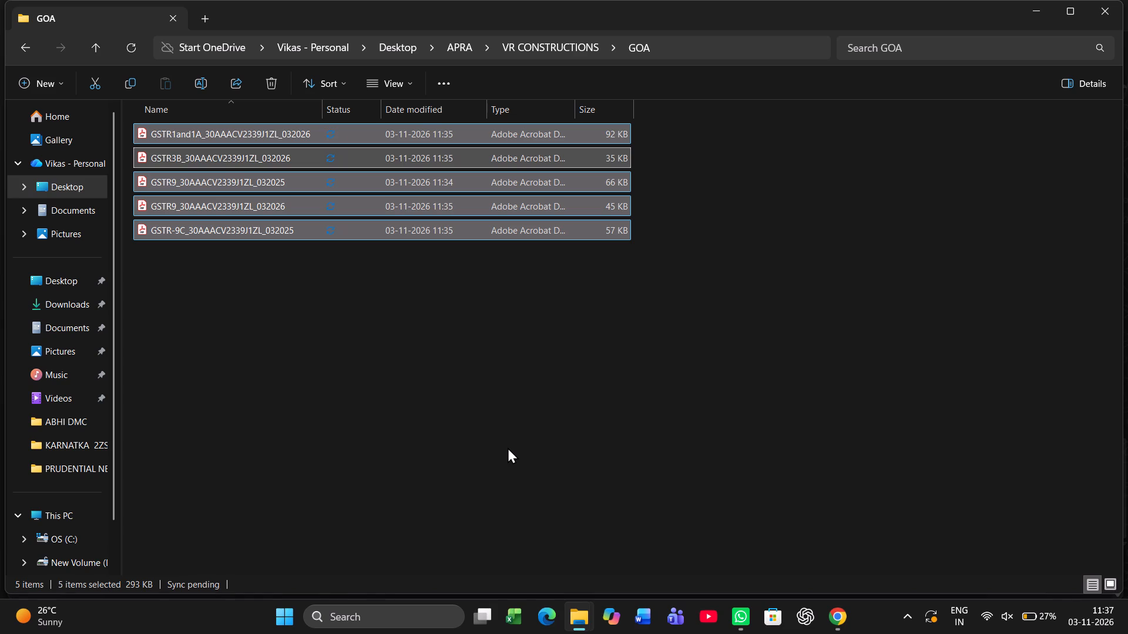
left_click(508, 447)
Rename the GSTR1and1A PDF so its period suffix reads 25-26, keeping the rest of the name.
key("Up")
key("F2")
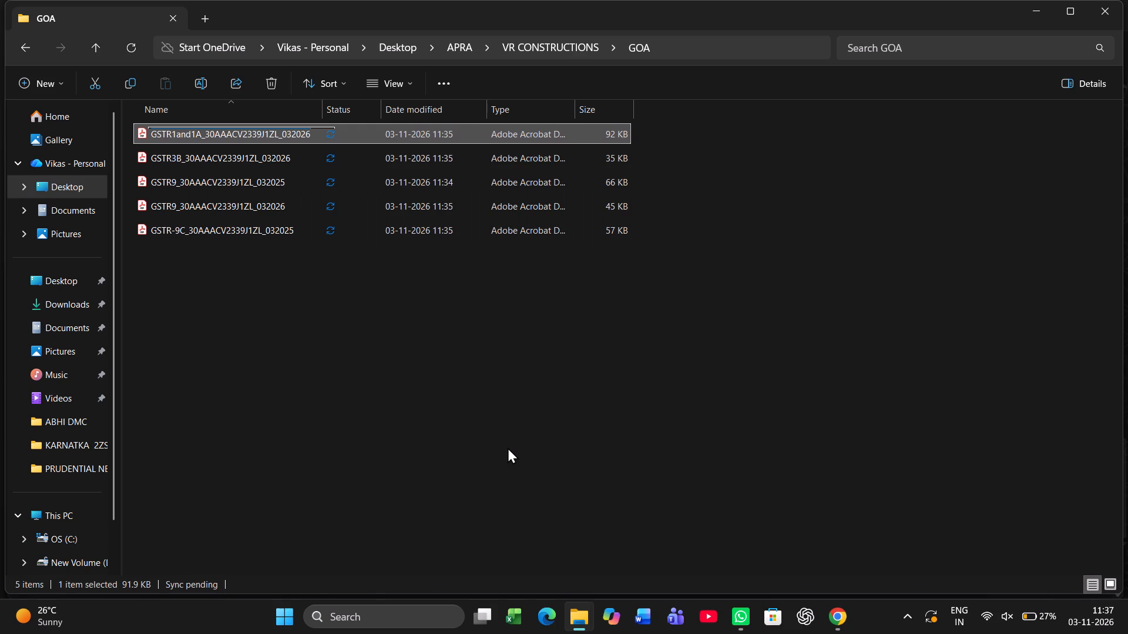
key("Right")
key("Left")
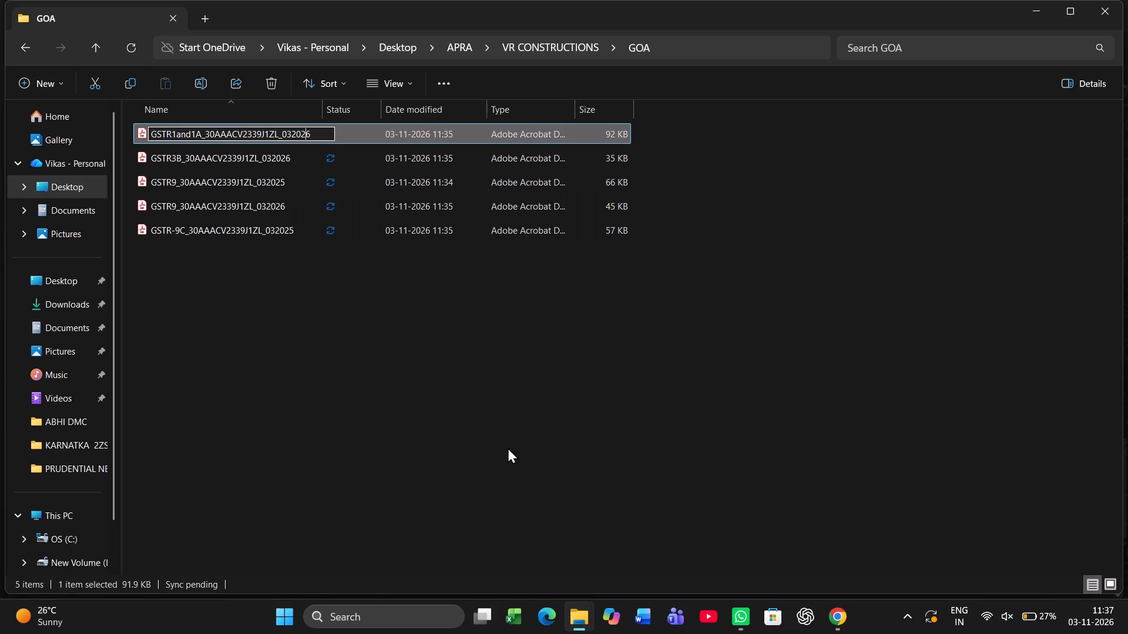
key("Left")
key("shift+Left")
key("shift+Left")
key("shift+Left")
key("shift+Left")
type("25-")
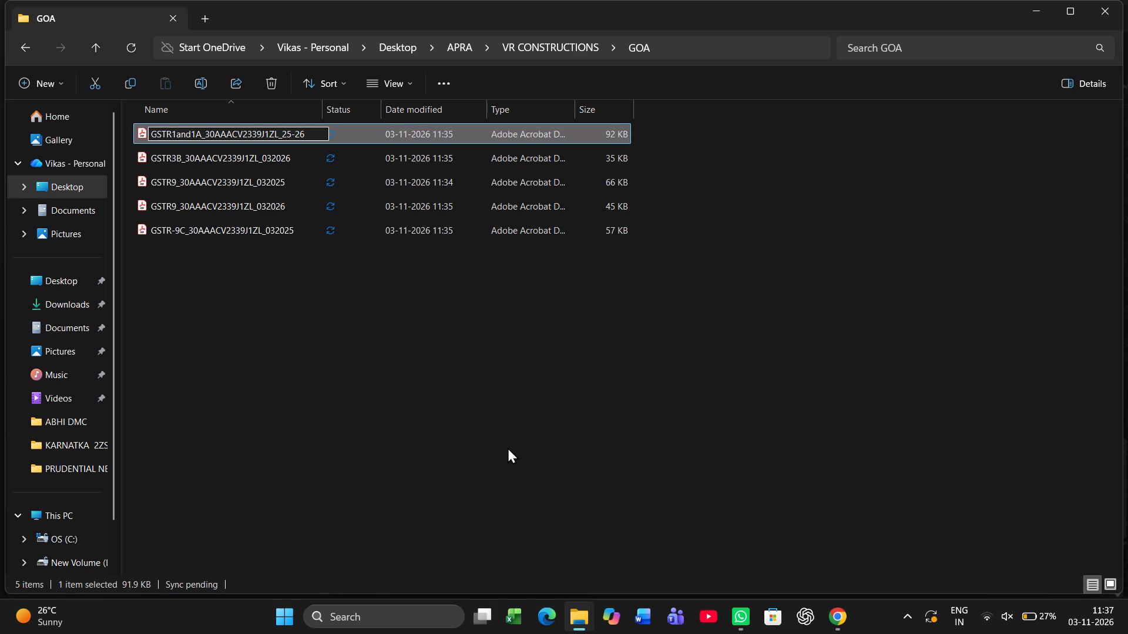
key("Return")
Rename the GSTR3B PDF so its period suffix reads 25-26.
key("Down")
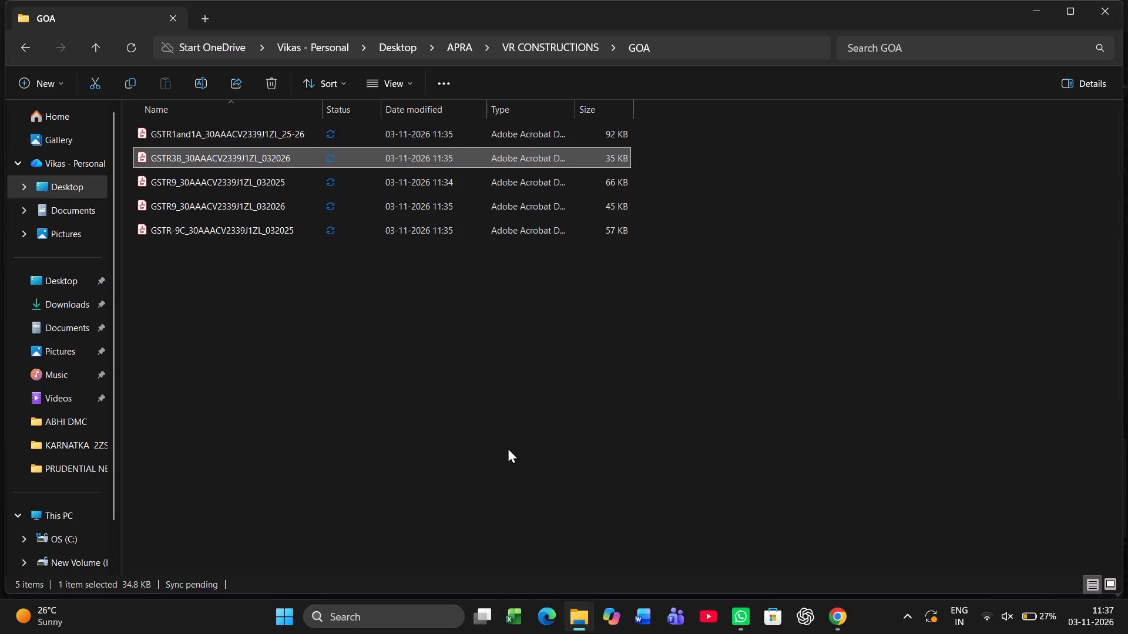
key("F2")
key("Right")
key("Left")
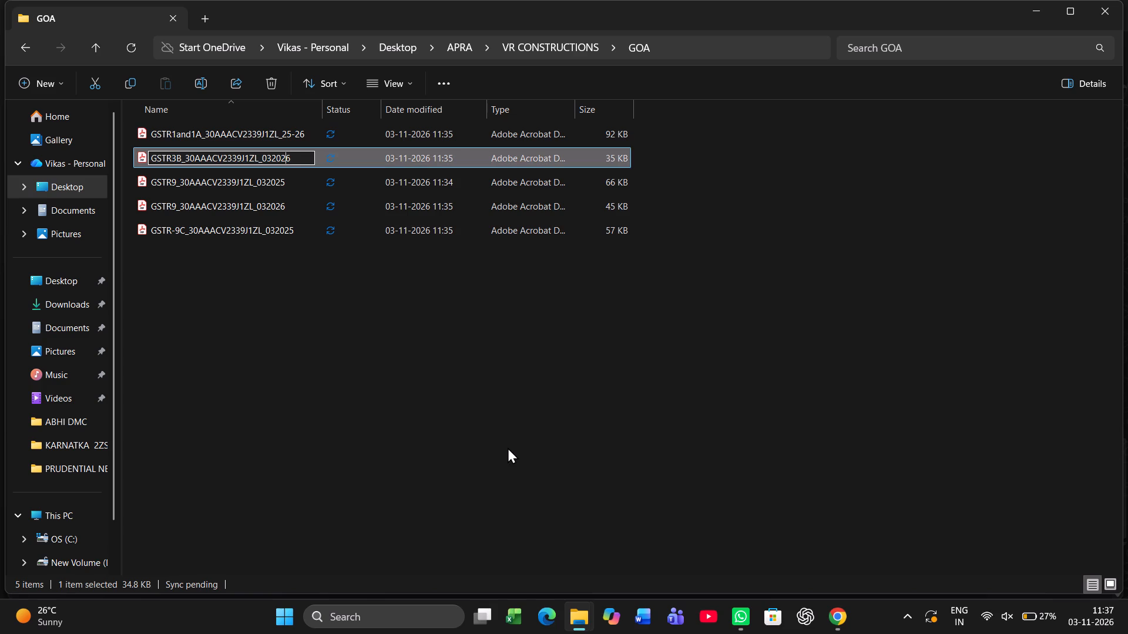
key("Left")
key("shift+Left")
key("shift+Left")
key("shift+Left")
key("shift+Left")
type("25-")
key("Return")
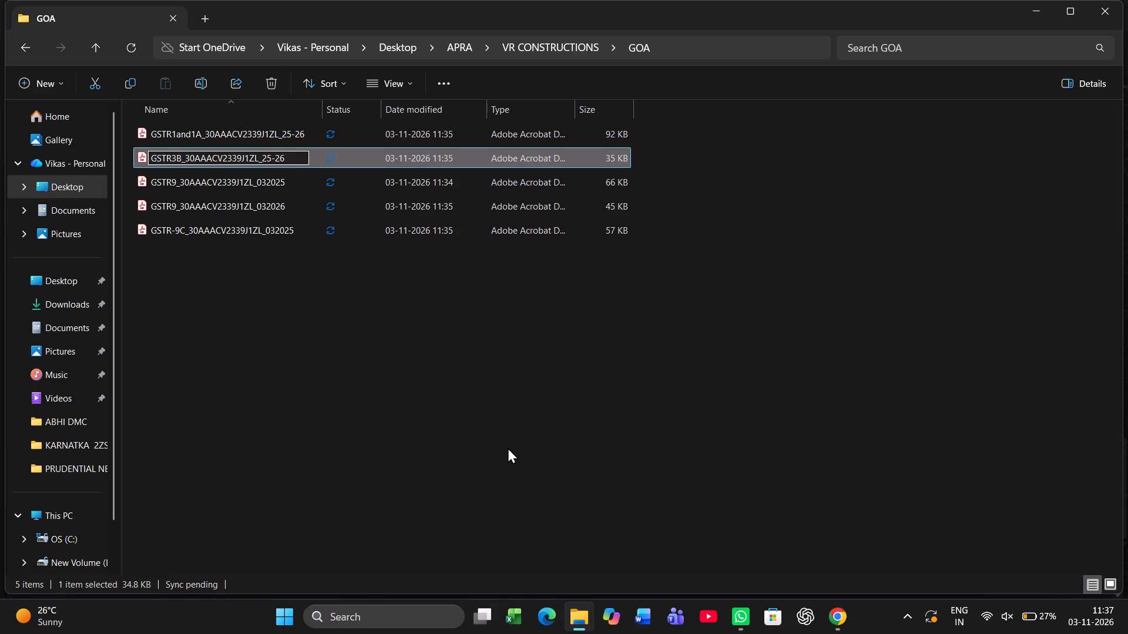
Rename the GSTR9 PDF ending in 032025 so its period suffix reads 24-25.
key("Down")
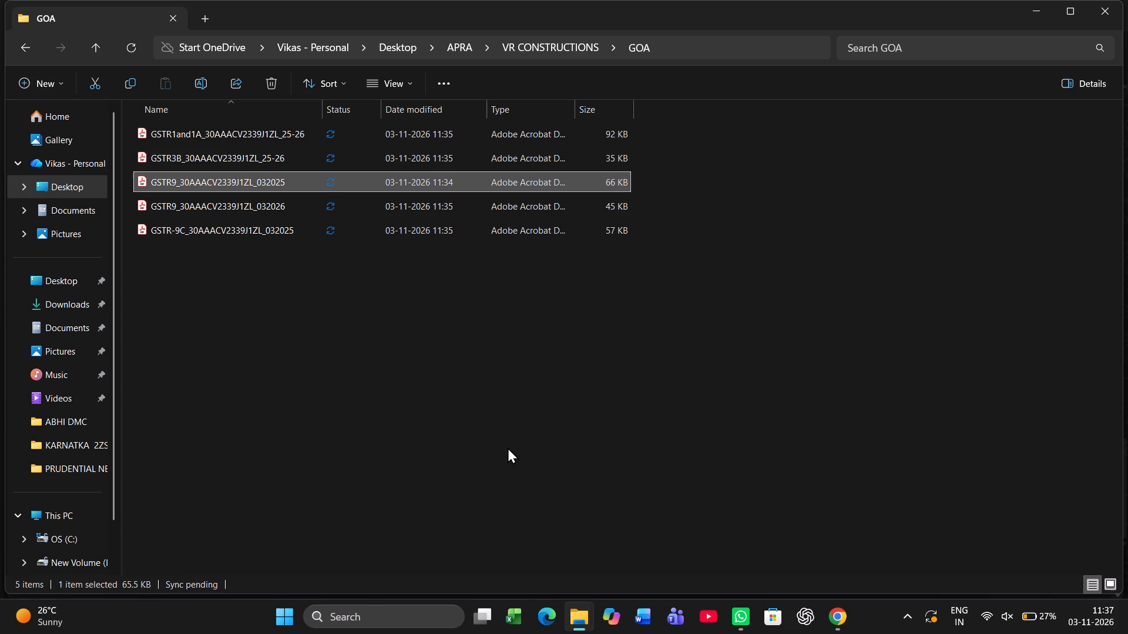
key("F2")
key("Right")
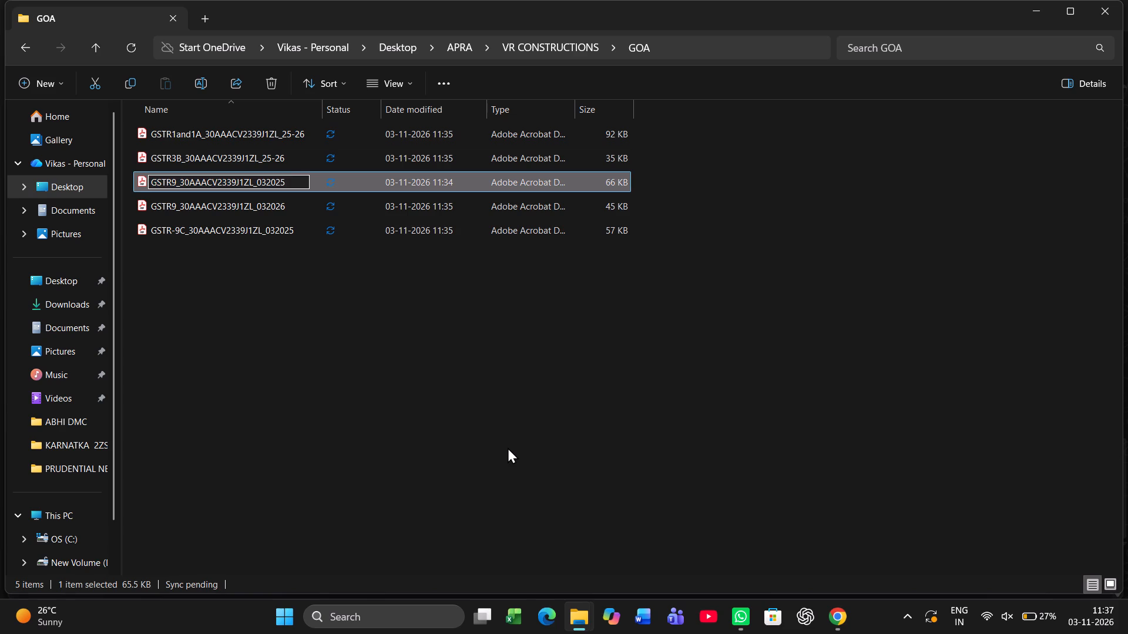
key("Left")
key("Left")
key("shift+Left")
key("shift+Left")
key("shift+Left")
key("shift+Left")
type("24-")
key("Return")
Rename the GSTR9 PDF ending in 032026 so its period suffix reads 25-26.
key("Down")
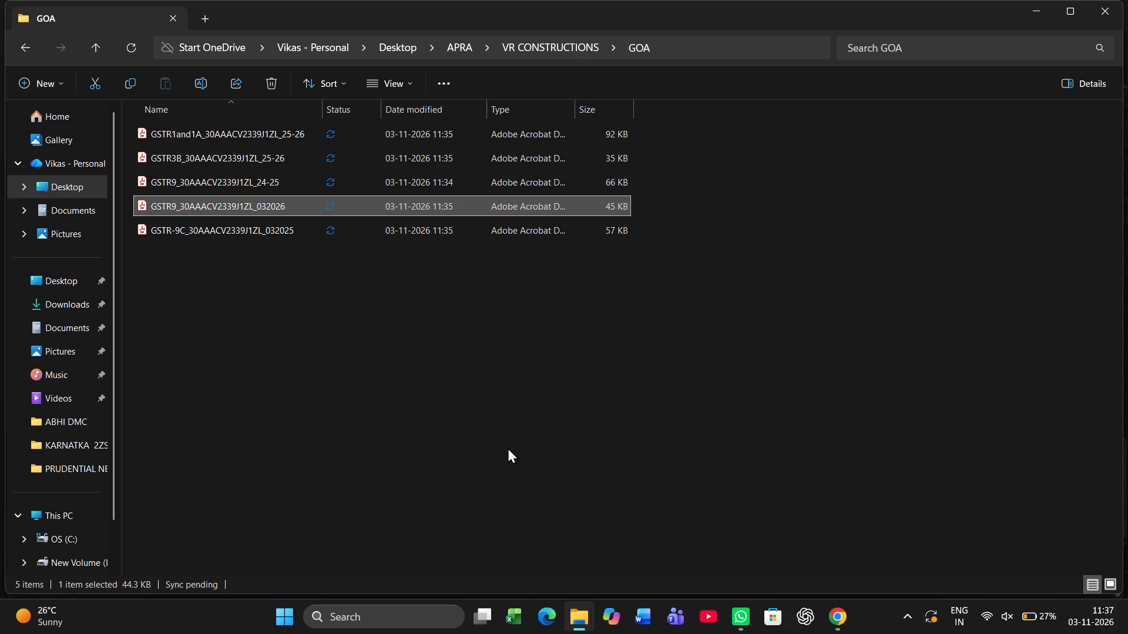
key("F2")
key("Right")
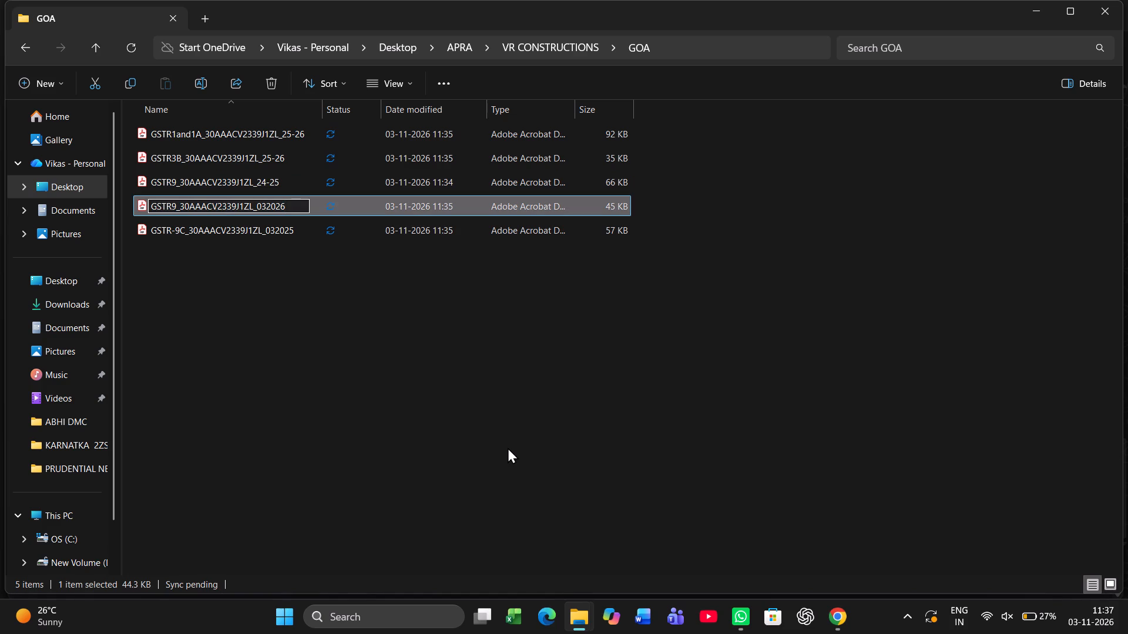
key("Left")
key("Left")
key("shift+Left")
key("shift+Left")
key("shift+Left")
key("shift+Left")
type("25-")
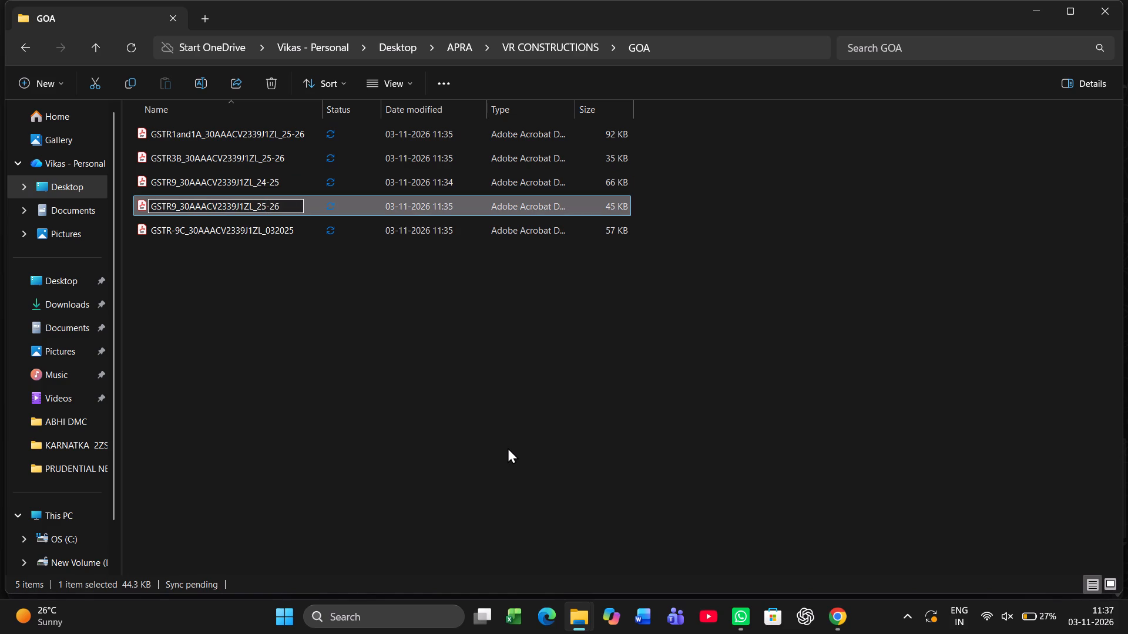
key("Return")
Rename the GSTR-9C PDF so its period suffix reads 24-25, and return to the VR CONSTRUCTIONS folder.
key("Up")
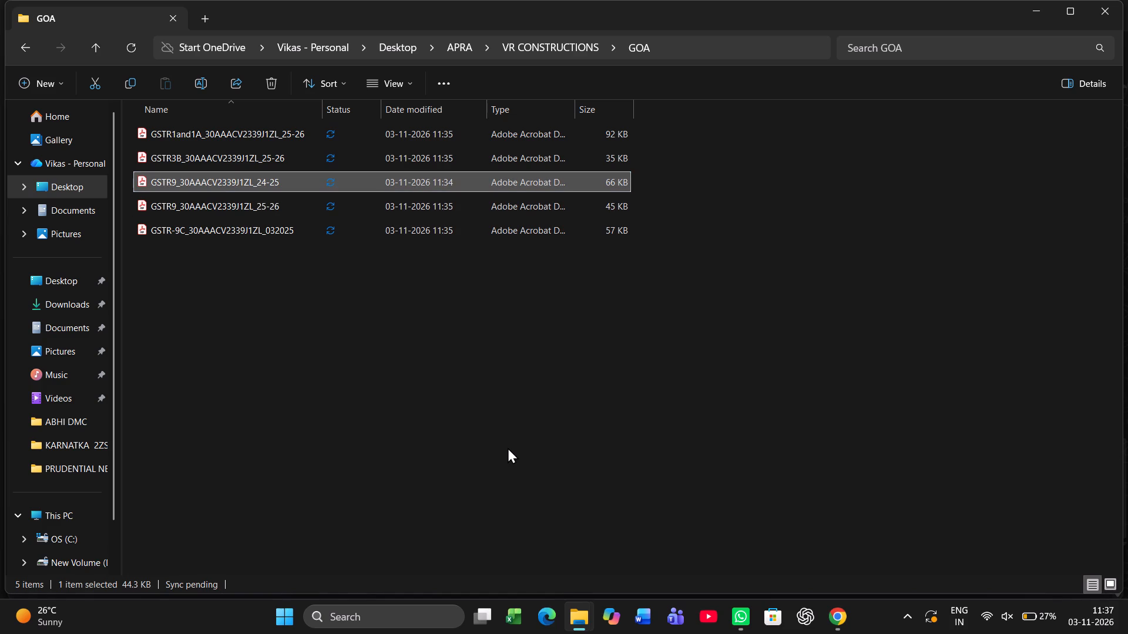
key("Down")
key("Down")
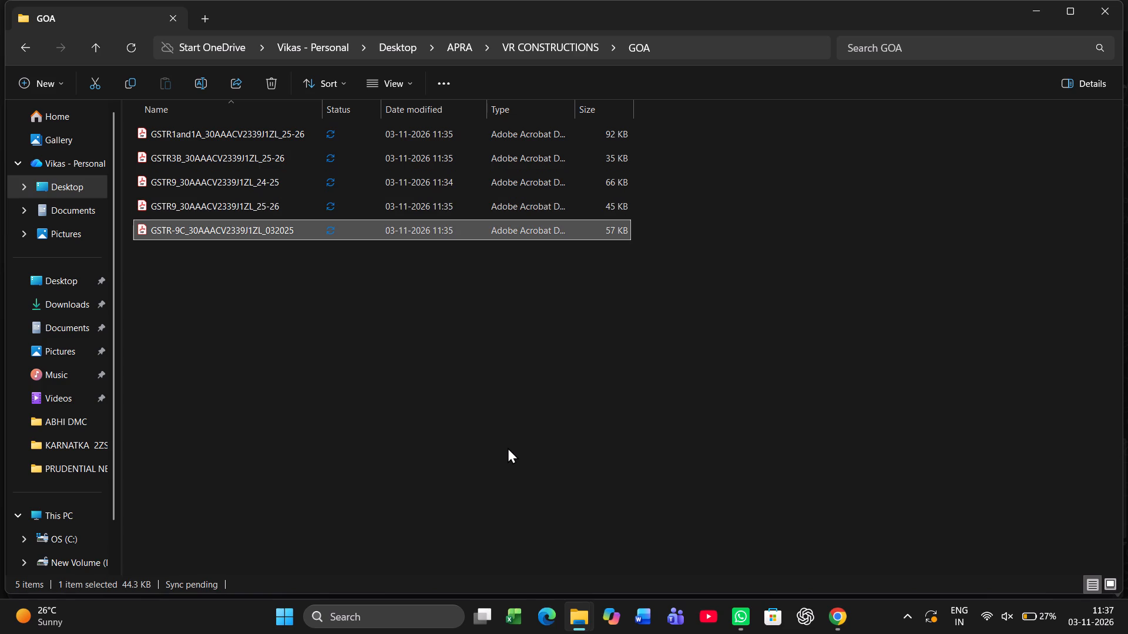
key("F2")
key("Right")
key("Left")
key("Left")
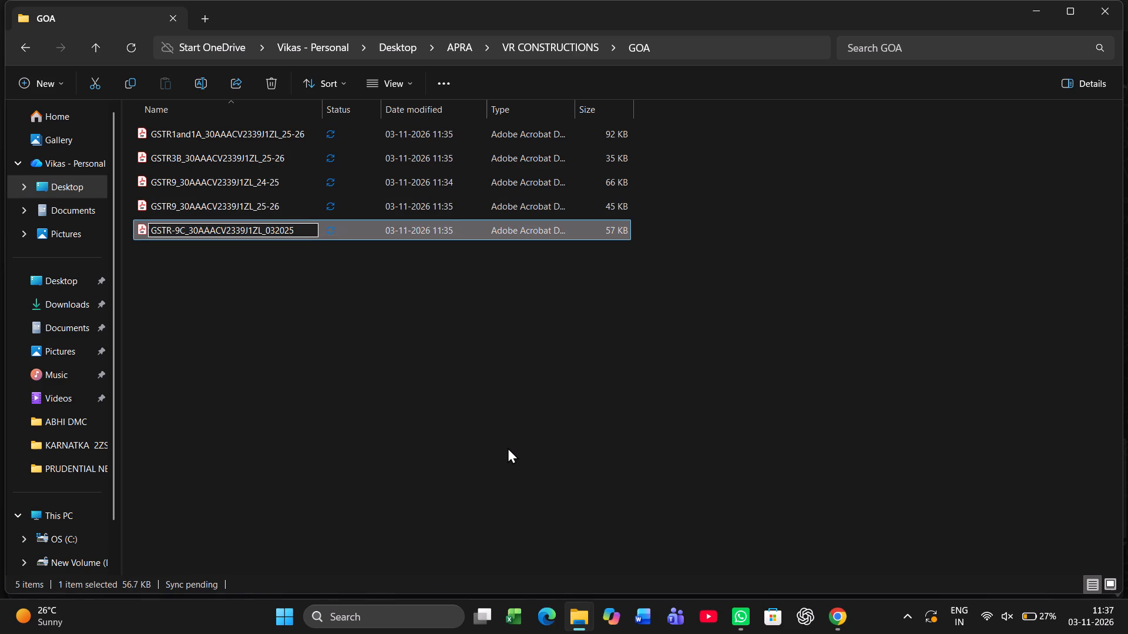
key("shift+Left")
key("shift+Left")
key("shift+Left")
key("shift+Left")
type("24")
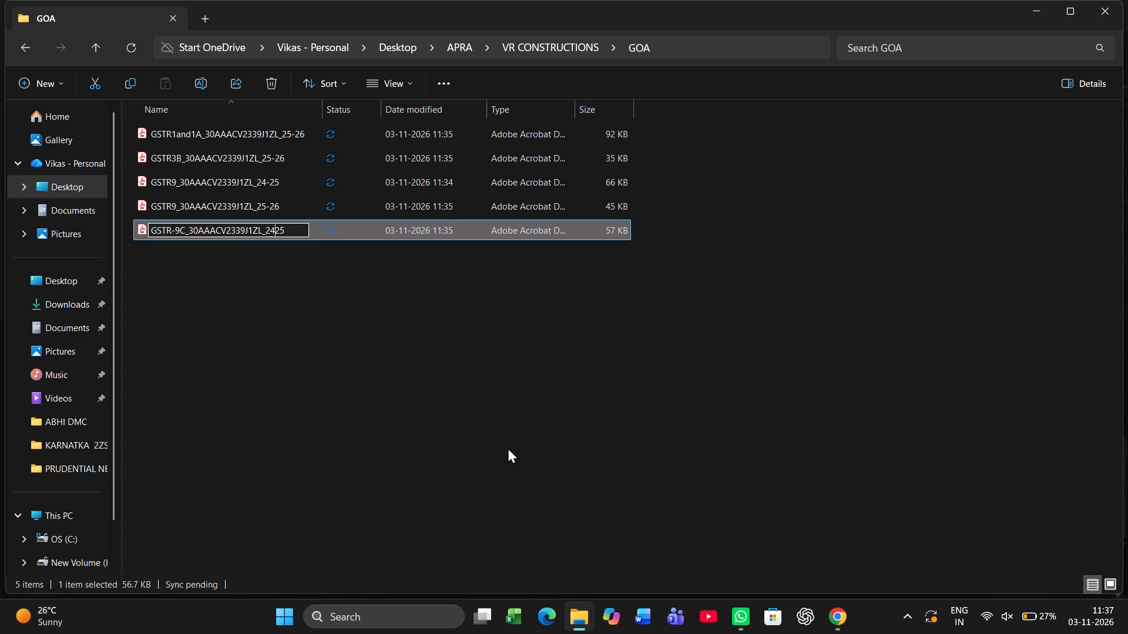
key("minus")
key("Return")
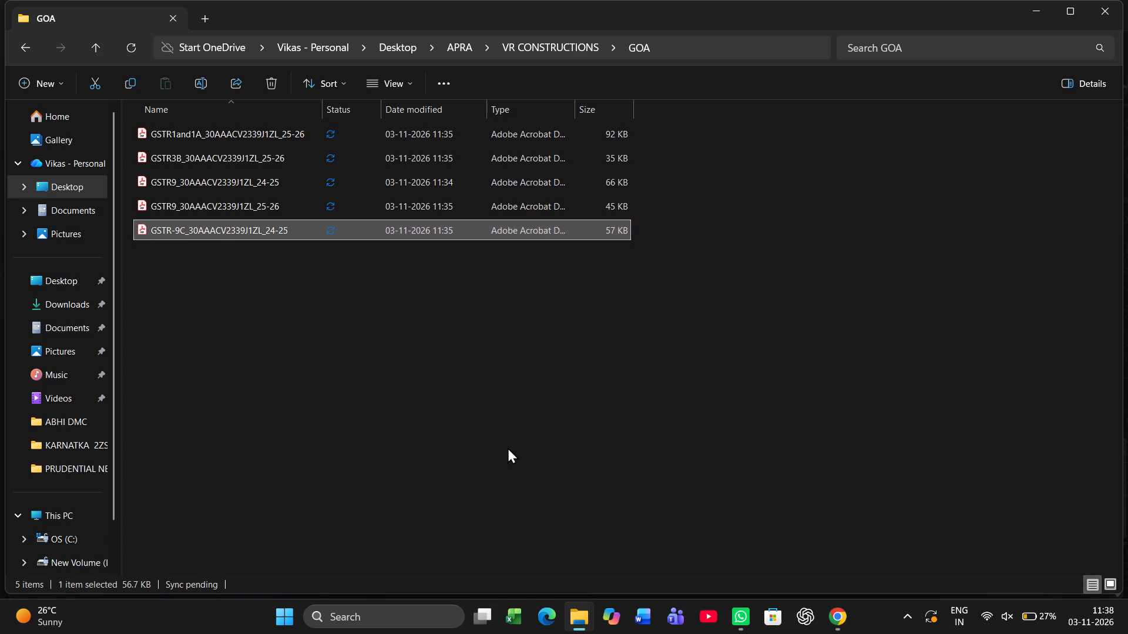
key("BackSpace")
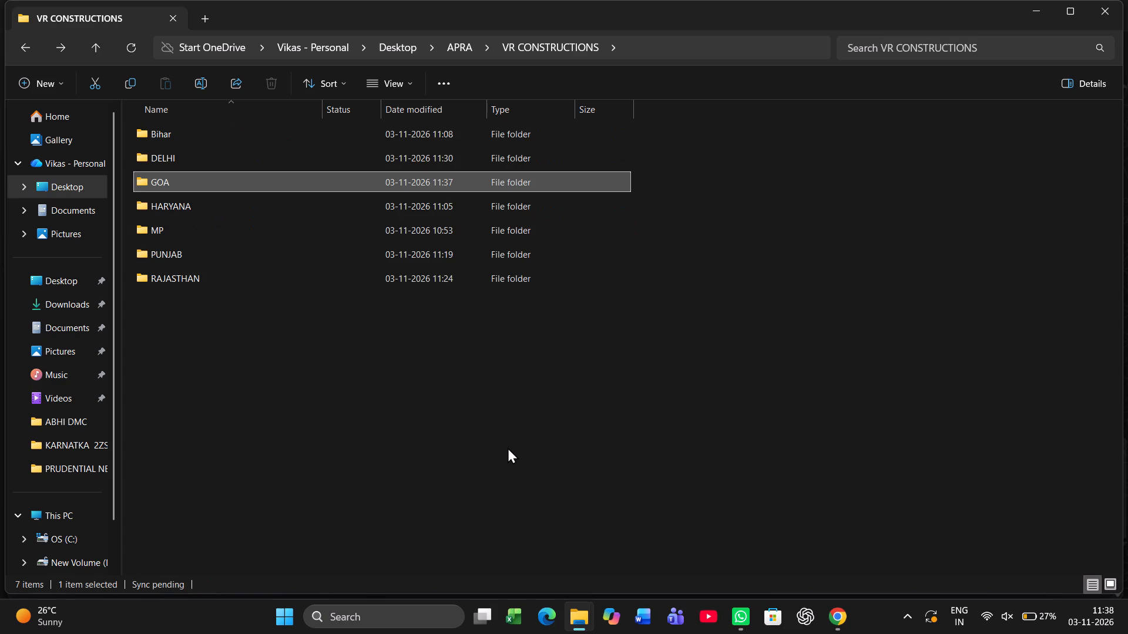
Switch to the GSTR 9-9C FY 25-26 tracker in Chrome and enter YES under GSTR 9-9C (24-25) for S. No. 7.
key("alt+Tab")
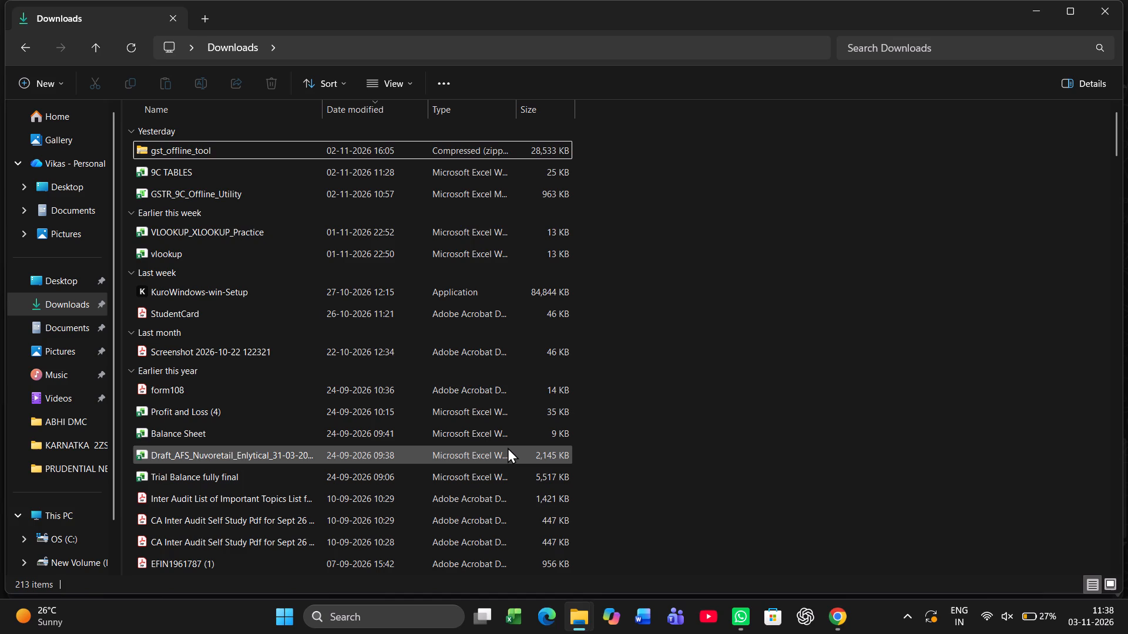
key("alt+Tab")
key("alt+Tab")
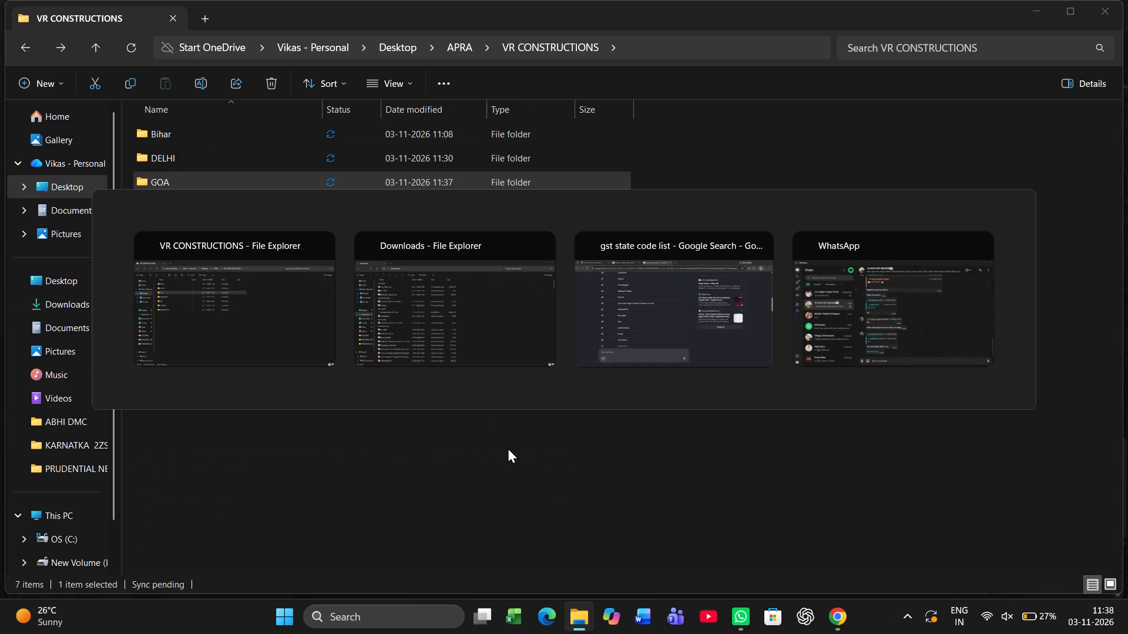
key("alt+Tab")
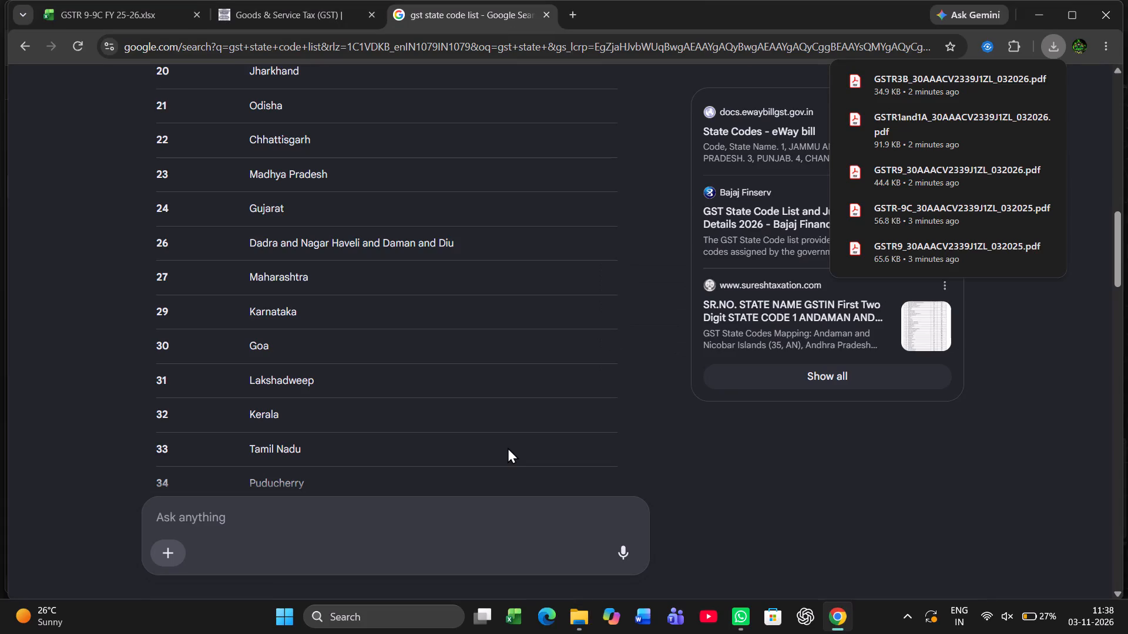
key("ctrl+Tab")
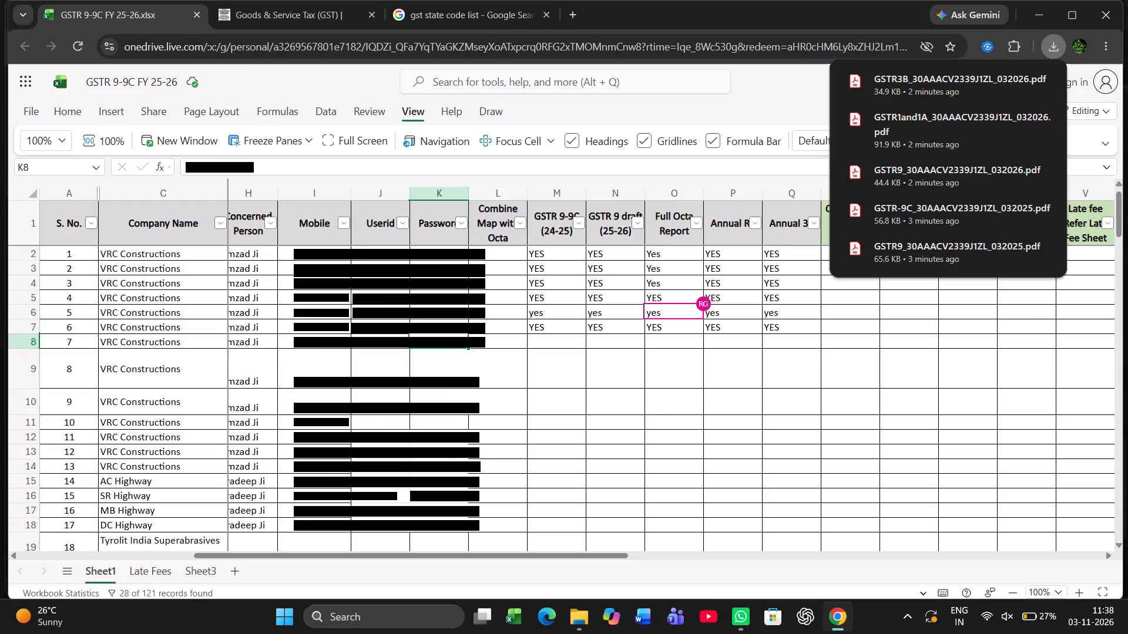
key("Down")
key("Up")
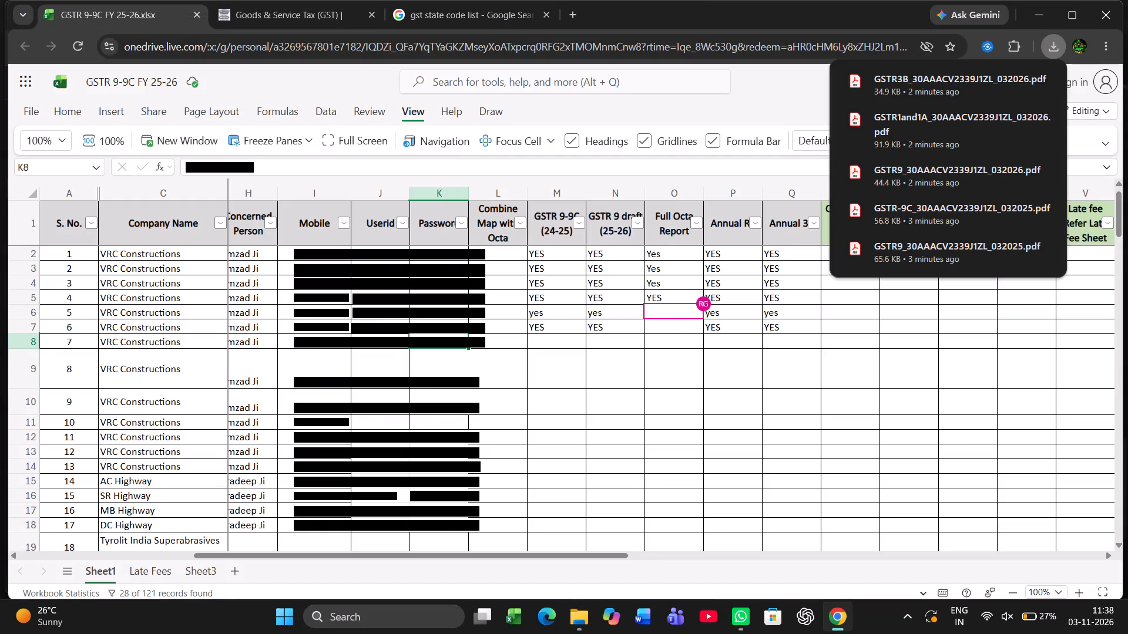
key("Right")
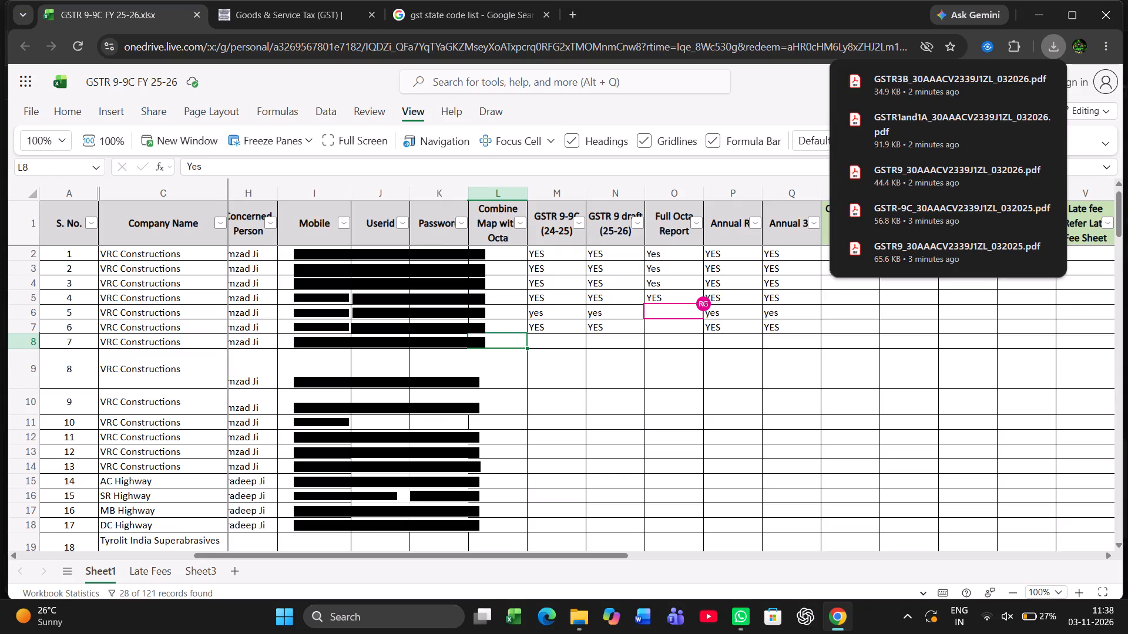
key("Up")
key("Up")
key("Up")
key("Up")
key("Up")
key("Up")
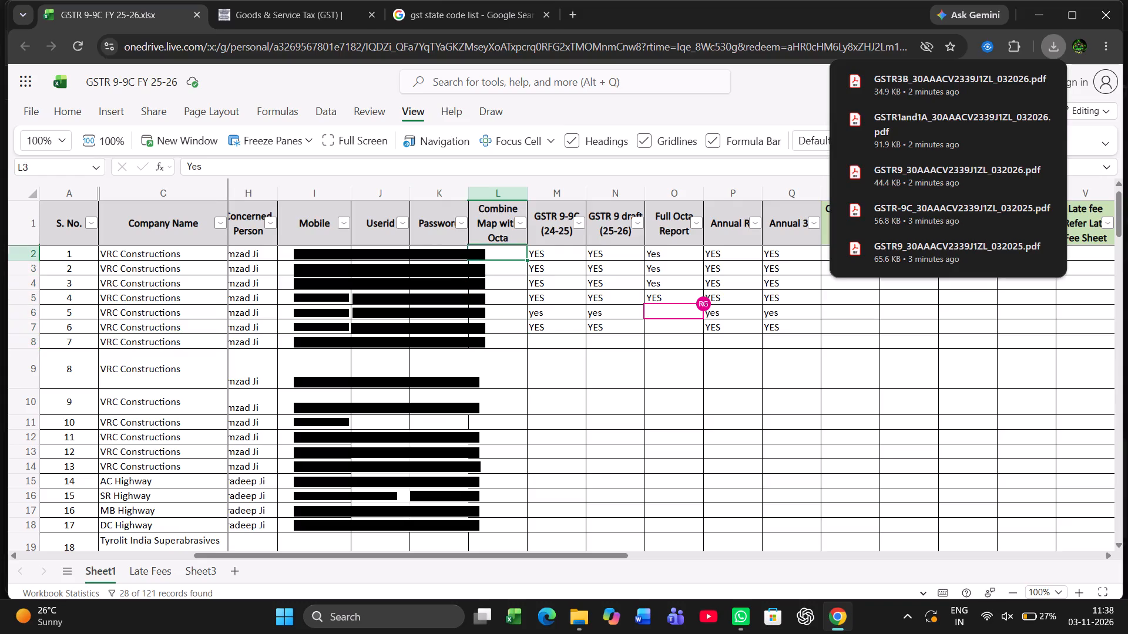
key("Up")
key("Down")
key("Down")
key("Down")
key("Down")
key("Down")
key("Down")
key("Down")
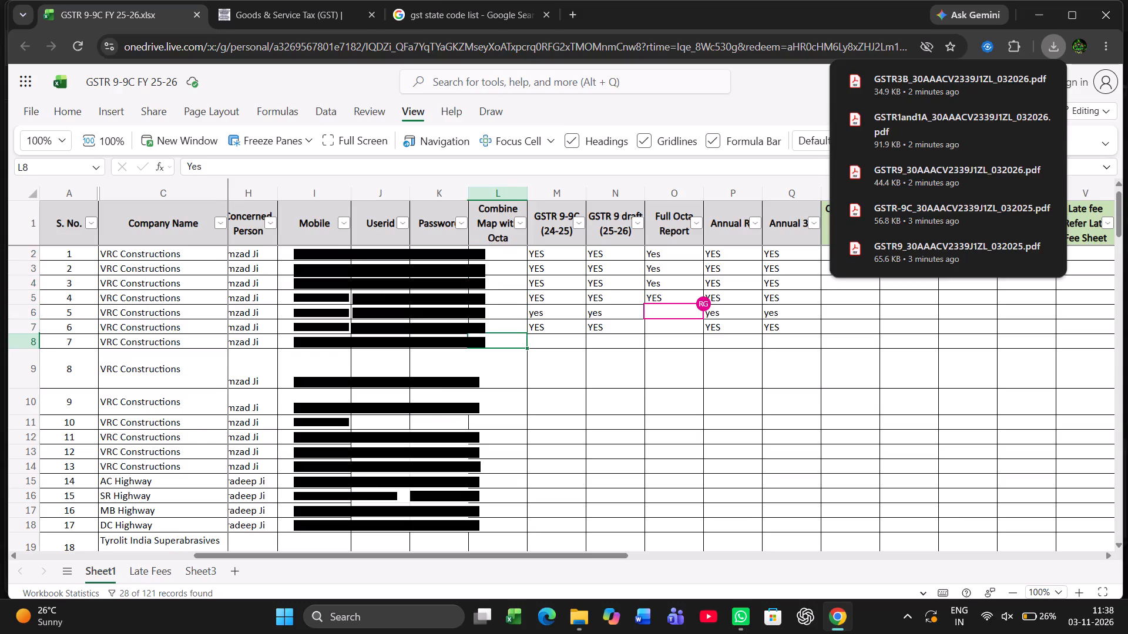
key("Right")
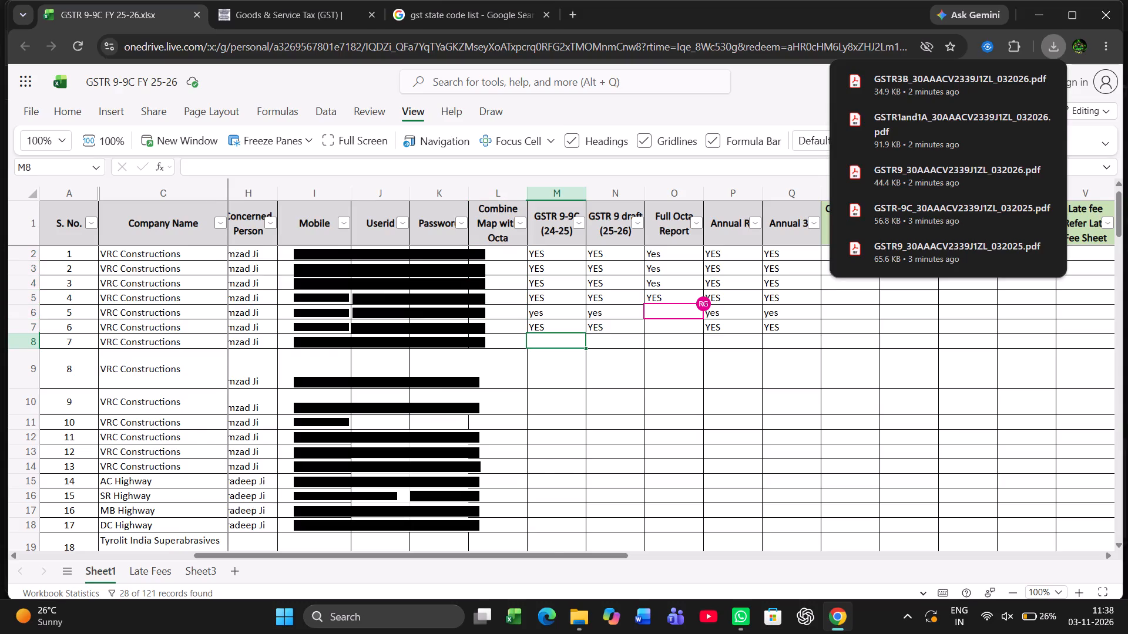
type("YE")
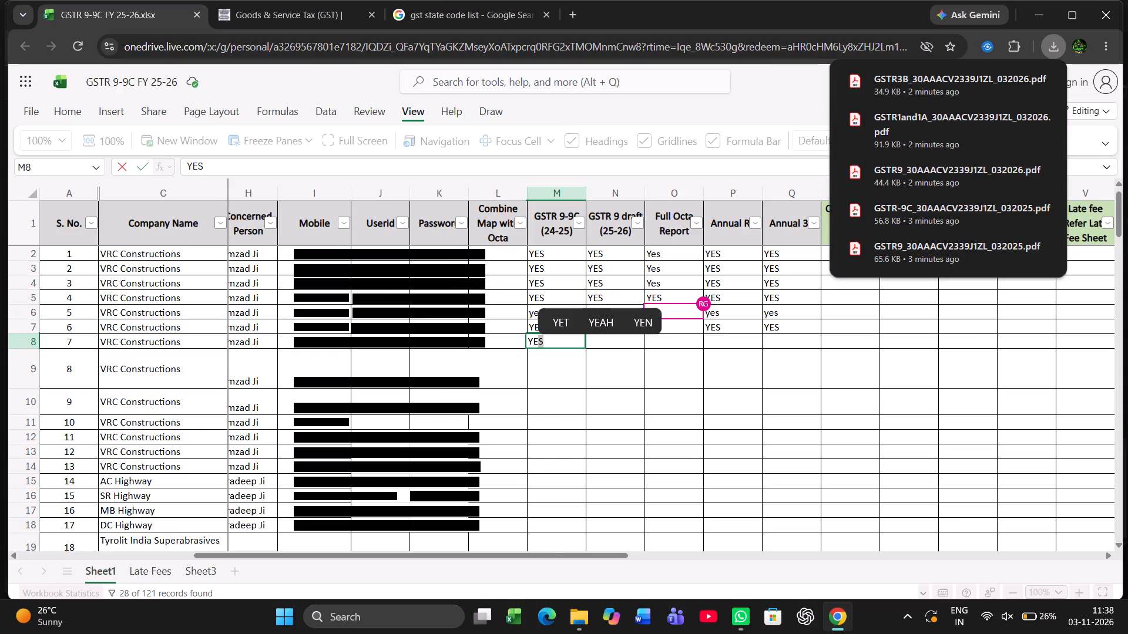
key("Return")
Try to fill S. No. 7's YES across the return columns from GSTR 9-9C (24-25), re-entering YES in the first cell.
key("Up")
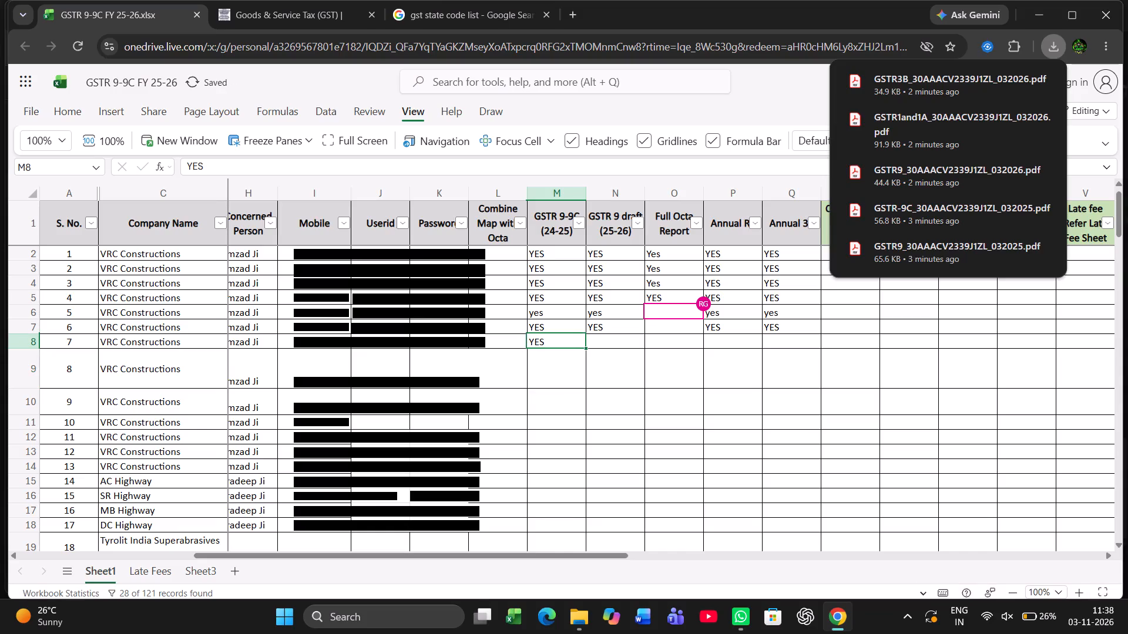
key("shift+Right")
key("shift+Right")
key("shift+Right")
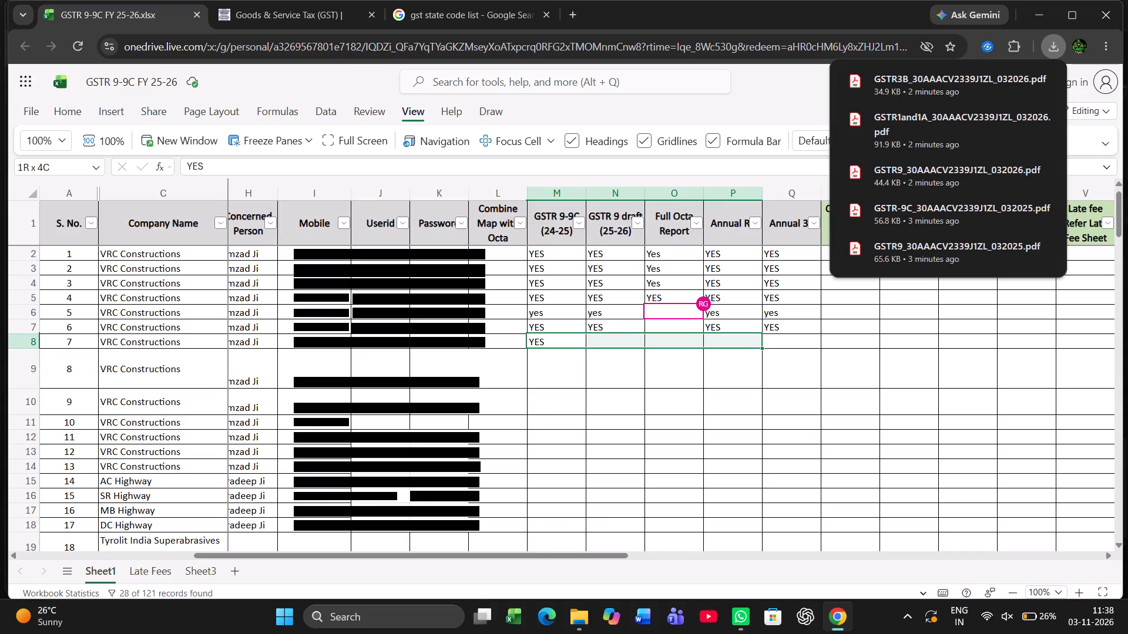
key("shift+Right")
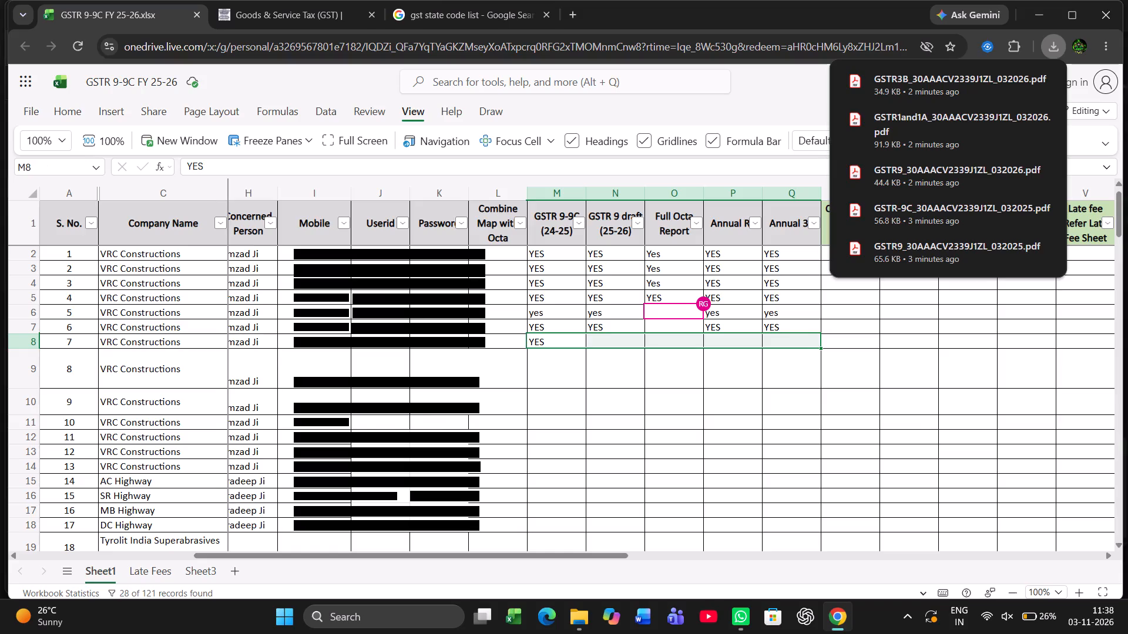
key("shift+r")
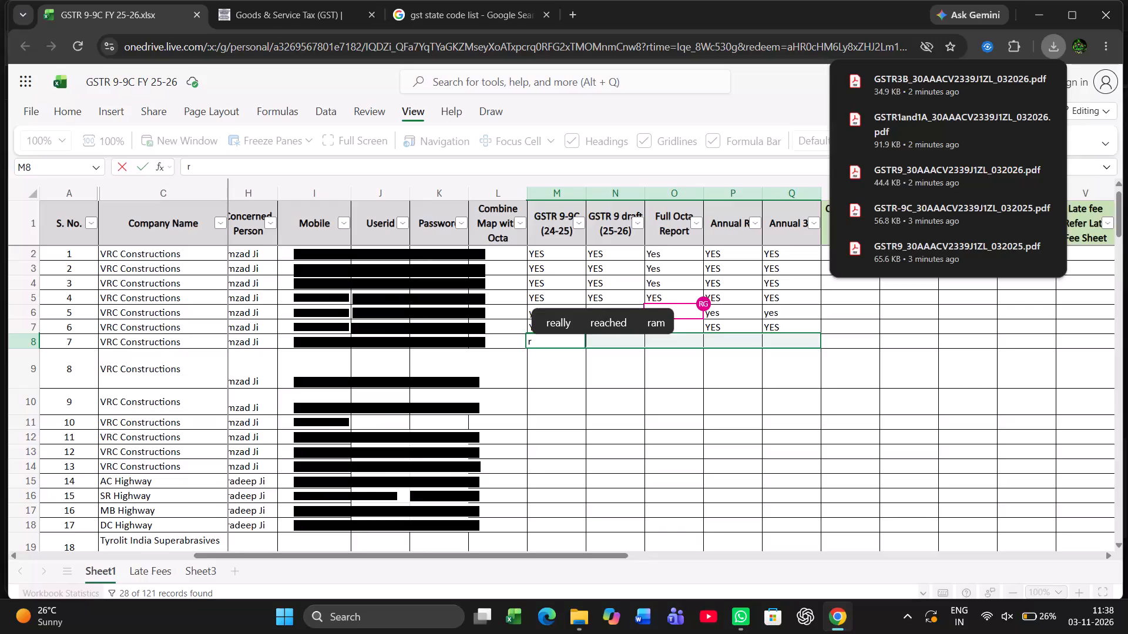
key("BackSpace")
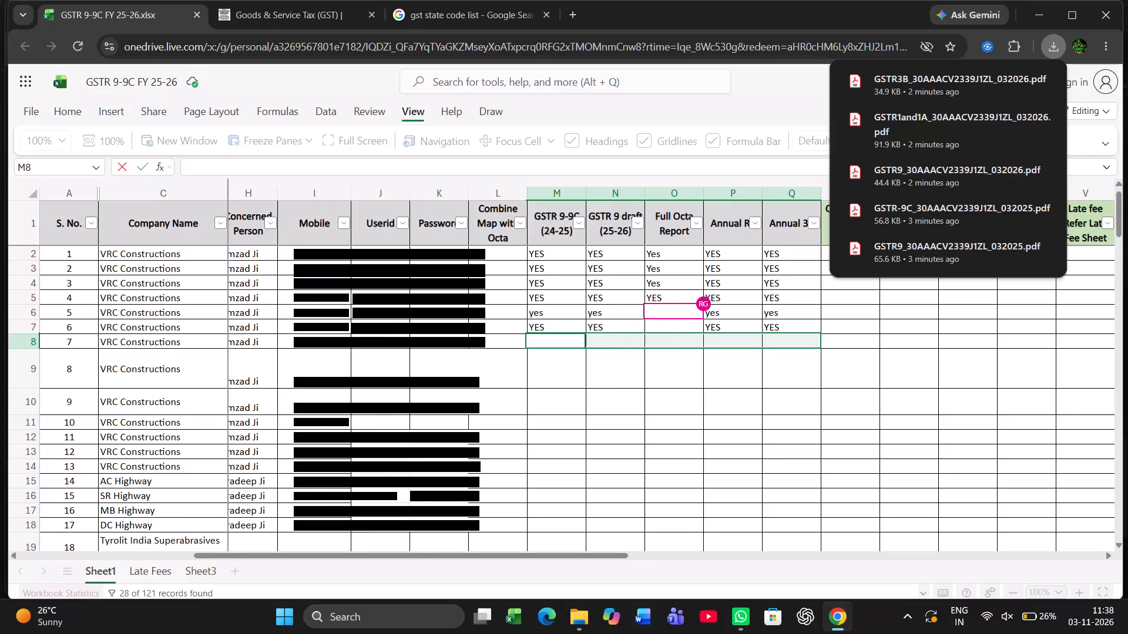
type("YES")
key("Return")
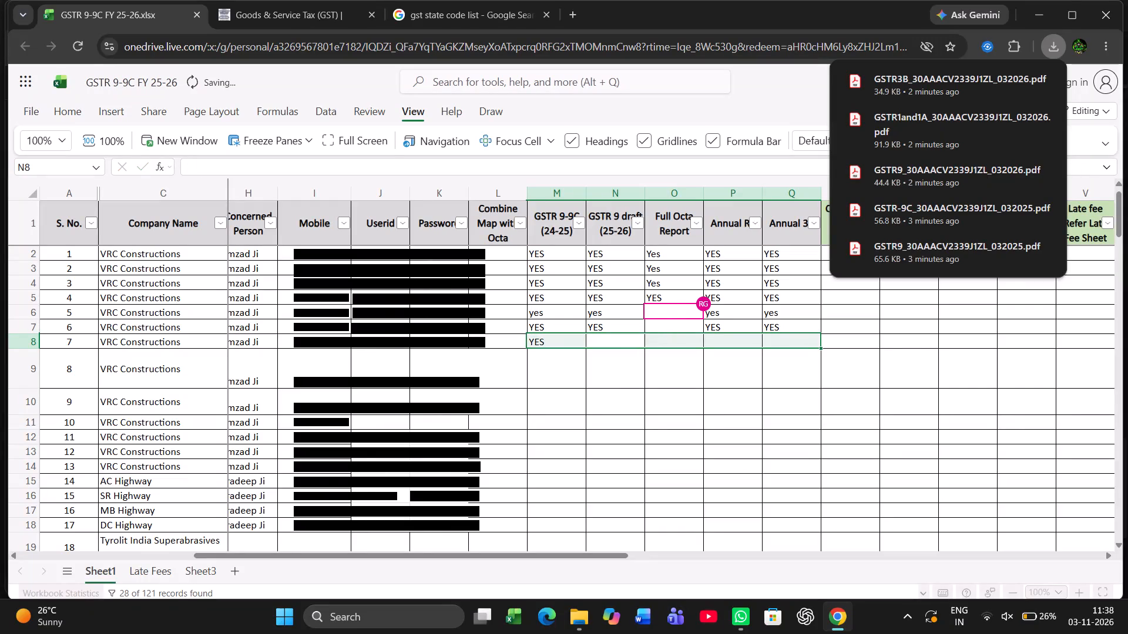
Enter YES for S. No. 7 under GSTR 9 draft (25-26) and both Annual columns, skipping Full Octa Report.
key("Right")
key("Left")
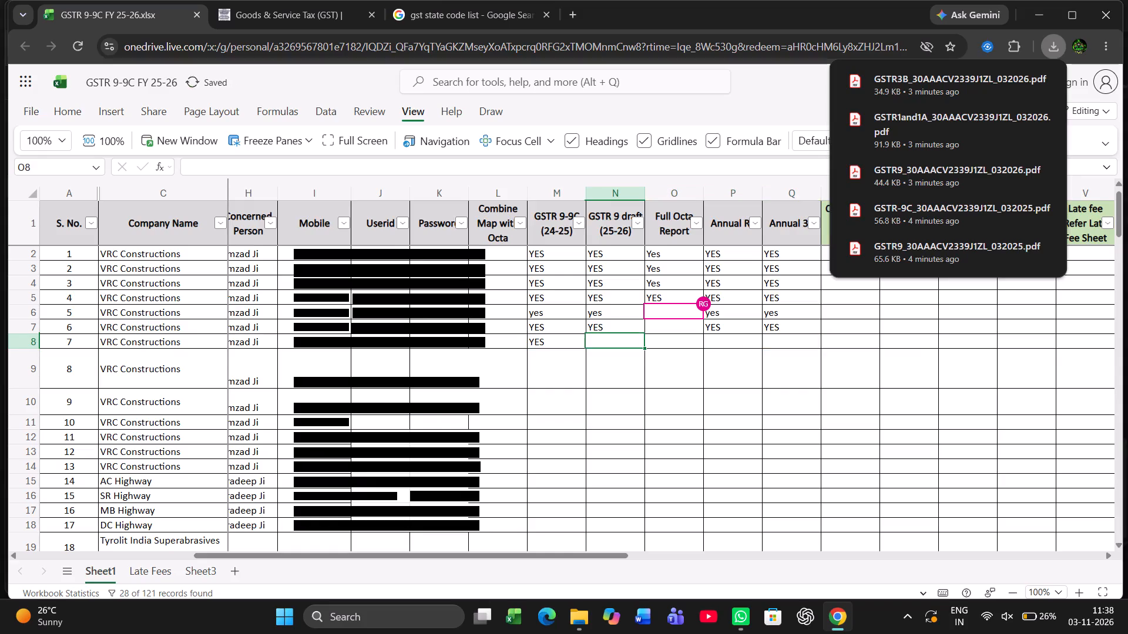
type("YES")
key("Return")
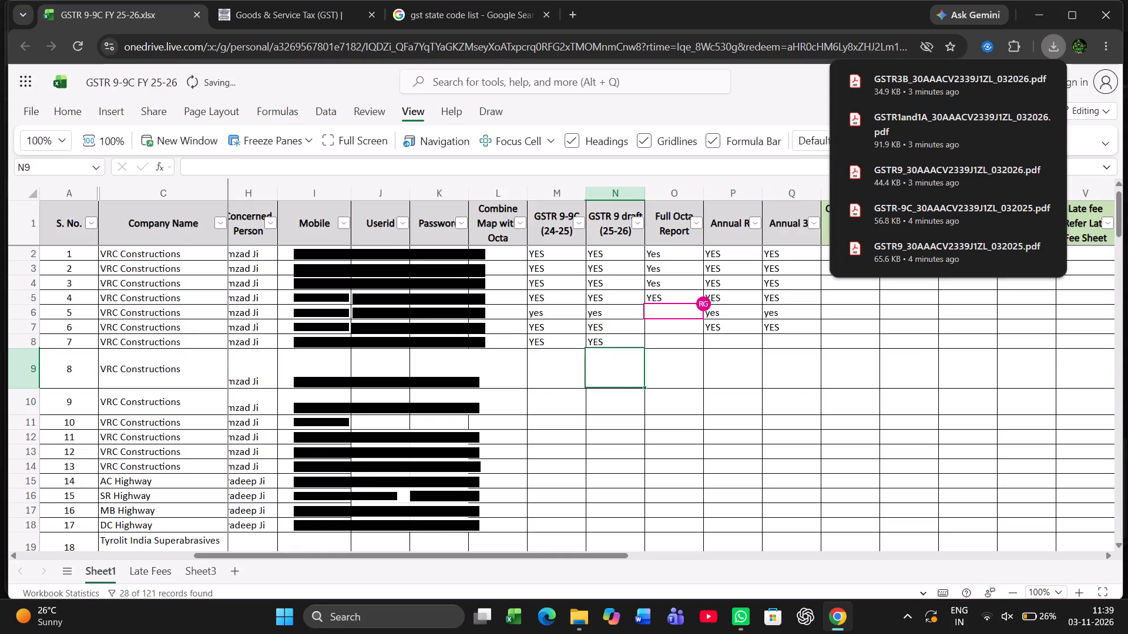
key("Up")
key("Right")
key("Right")
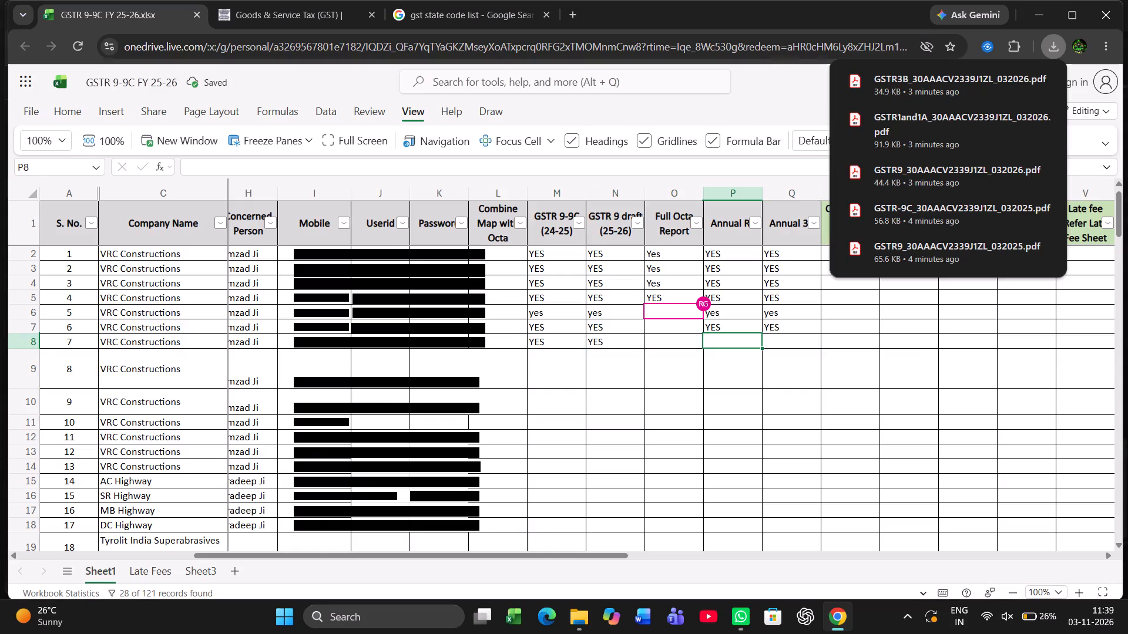
type("YE")
key("Right")
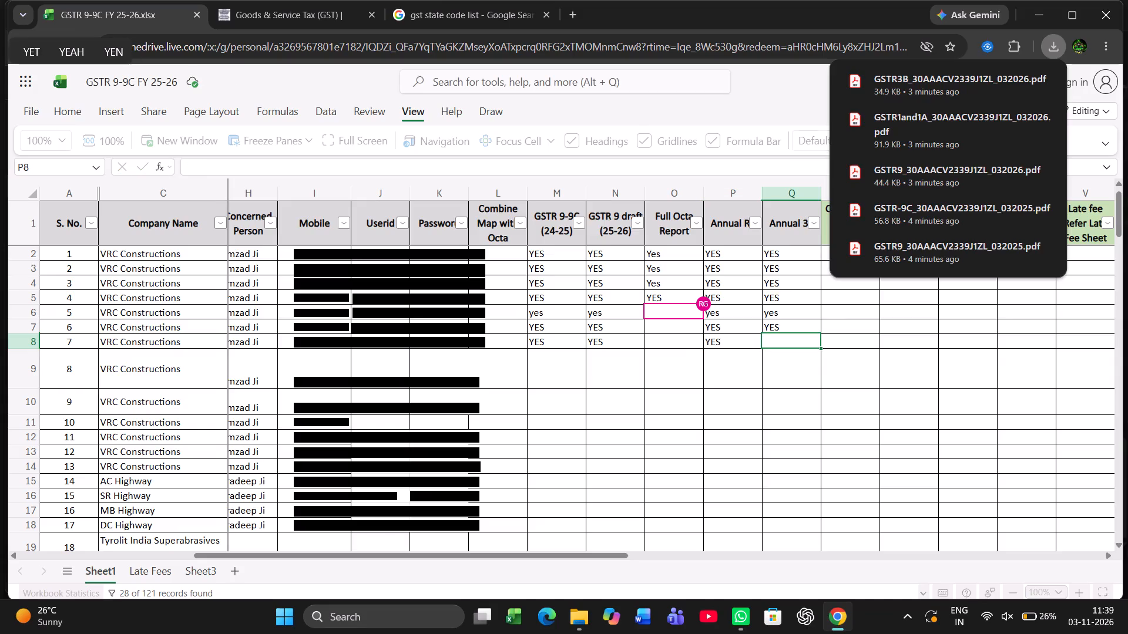
type("YE")
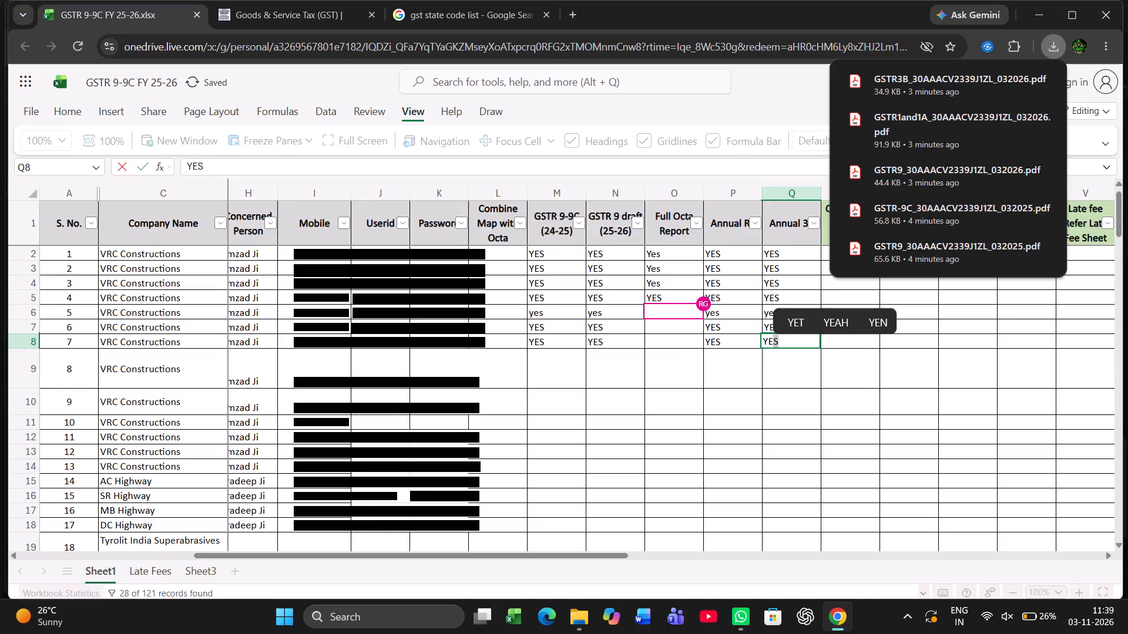
key("Return")
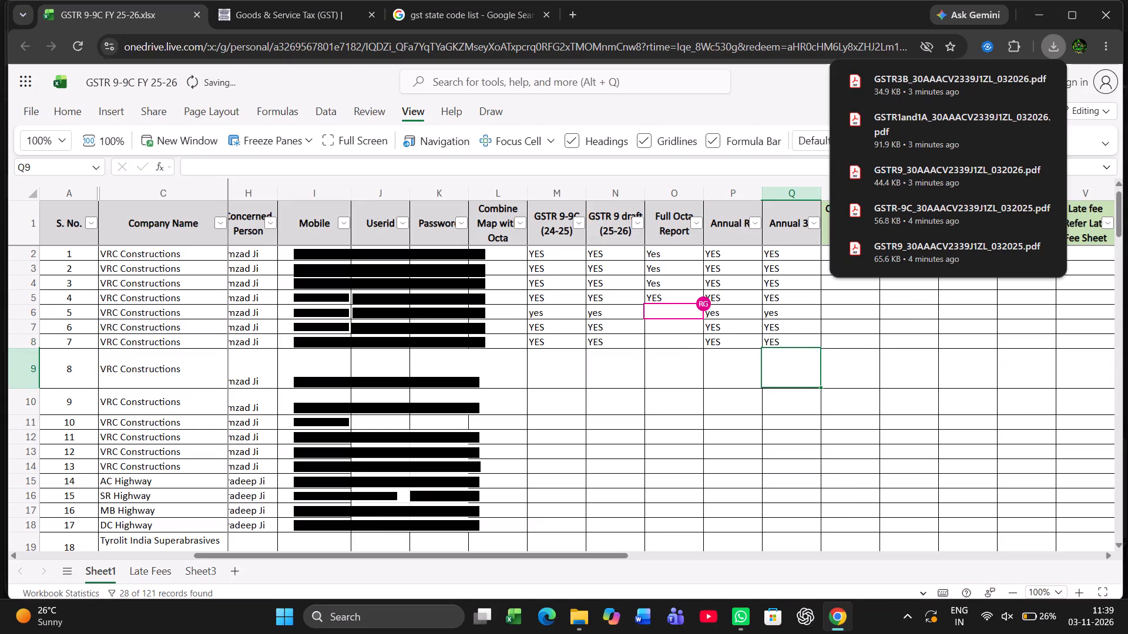
Look through the tracker's GSTR 9-9C (24-25) column and company rows to locate the next pending VRC Constructions entry.
left_click(944, 378)
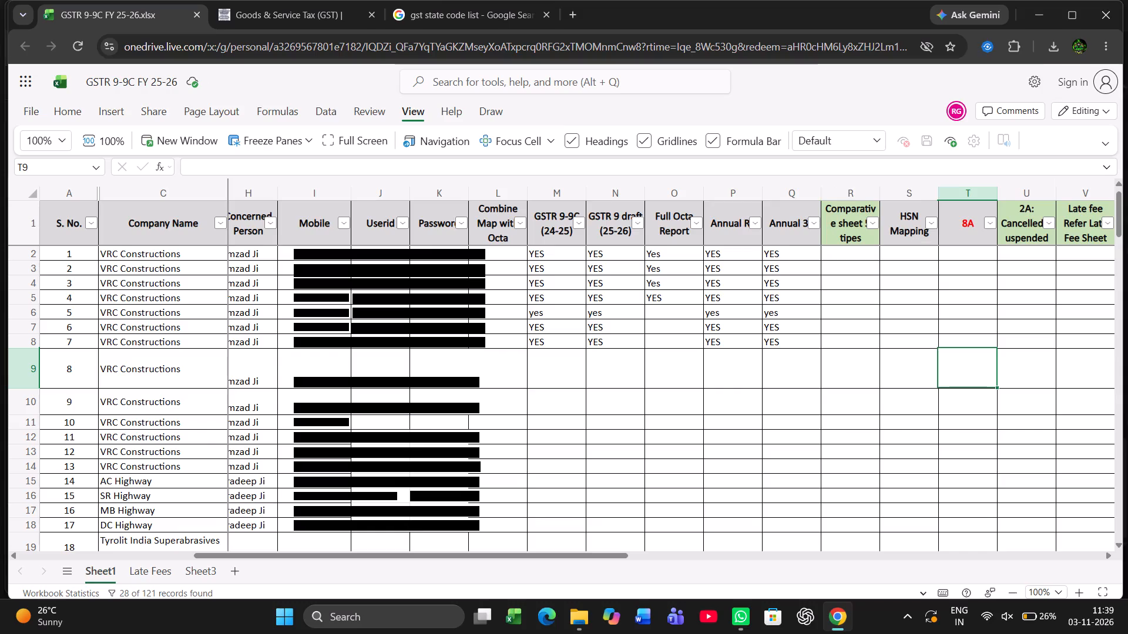
left_click(544, 376)
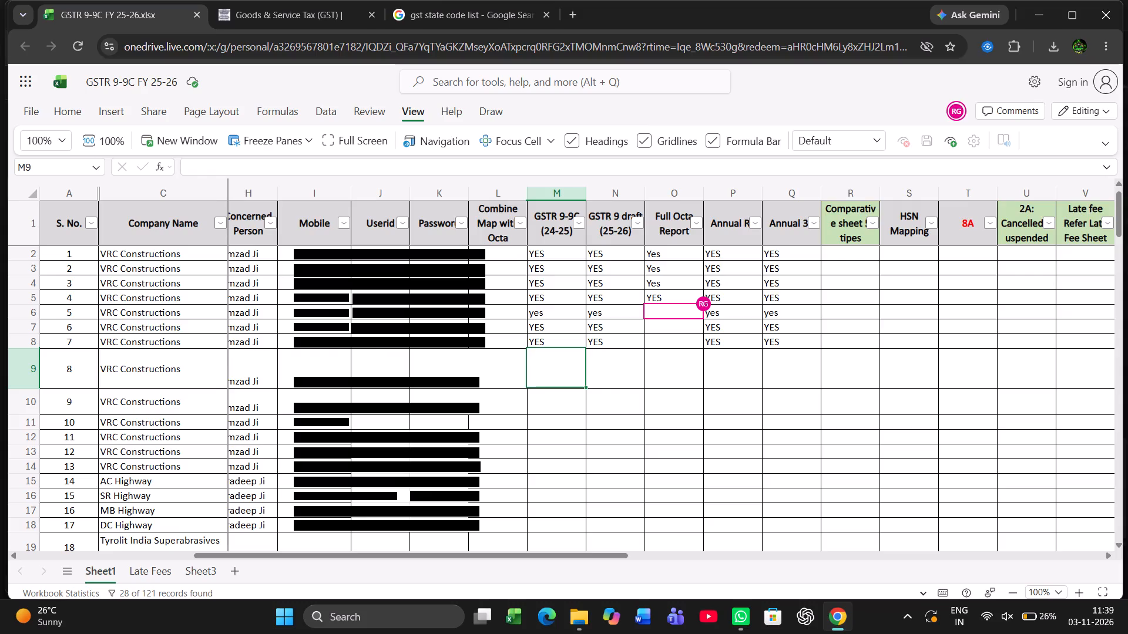
key("Down")
key("Down")
key("Down")
key("Down")
key("Down")
key("Down")
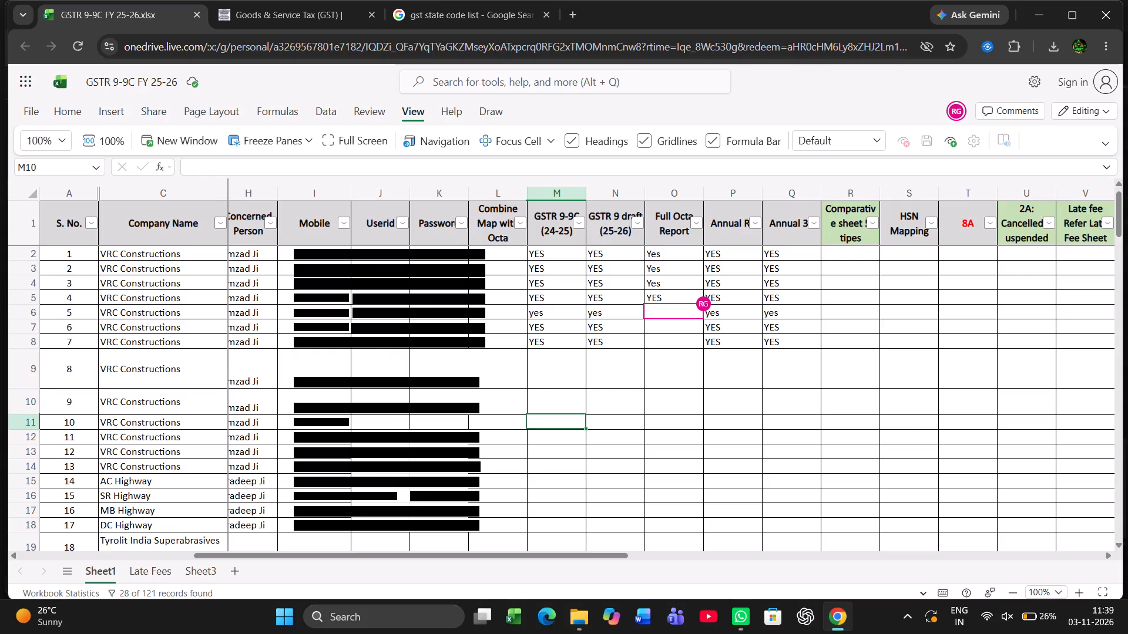
key("Down")
key("Down")
key("Down")
key("Down")
key("Down")
key("Down")
key("Down")
key("Down")
key("Down")
key("Down")
key("Down")
key("Down")
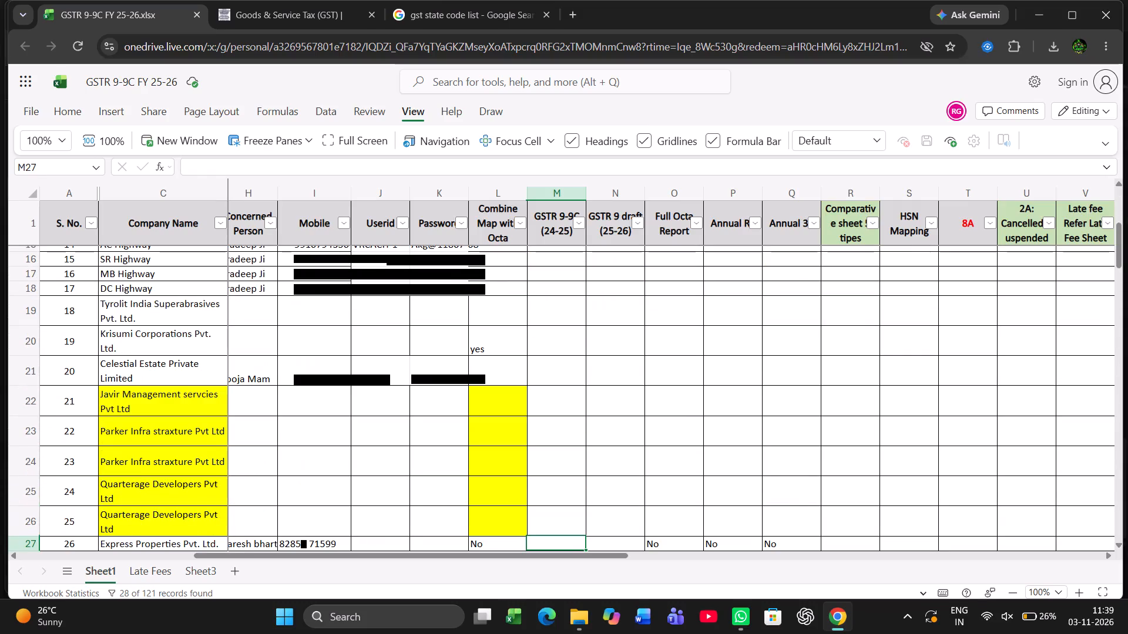
key("Up")
key("Up")
key("Up")
key("Up")
key("Up")
key("Up")
key("Up")
key("Up")
key("Up")
key("Up")
key("Up")
key("Up")
key("Up")
key("Up")
key("Up")
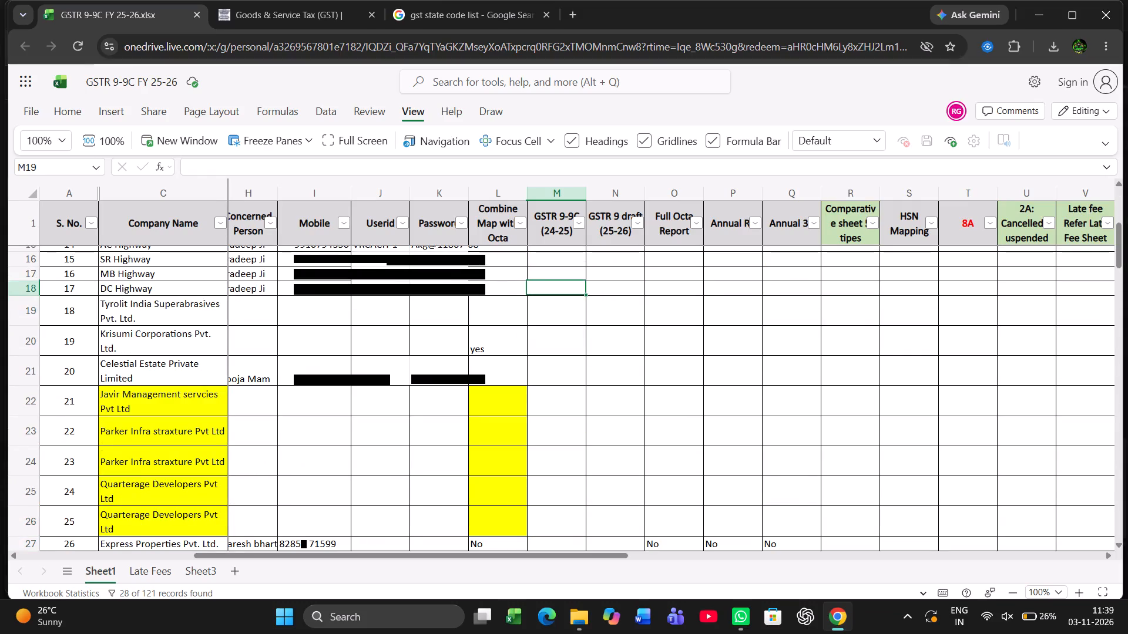
key("Up")
key("Up")
key("Up")
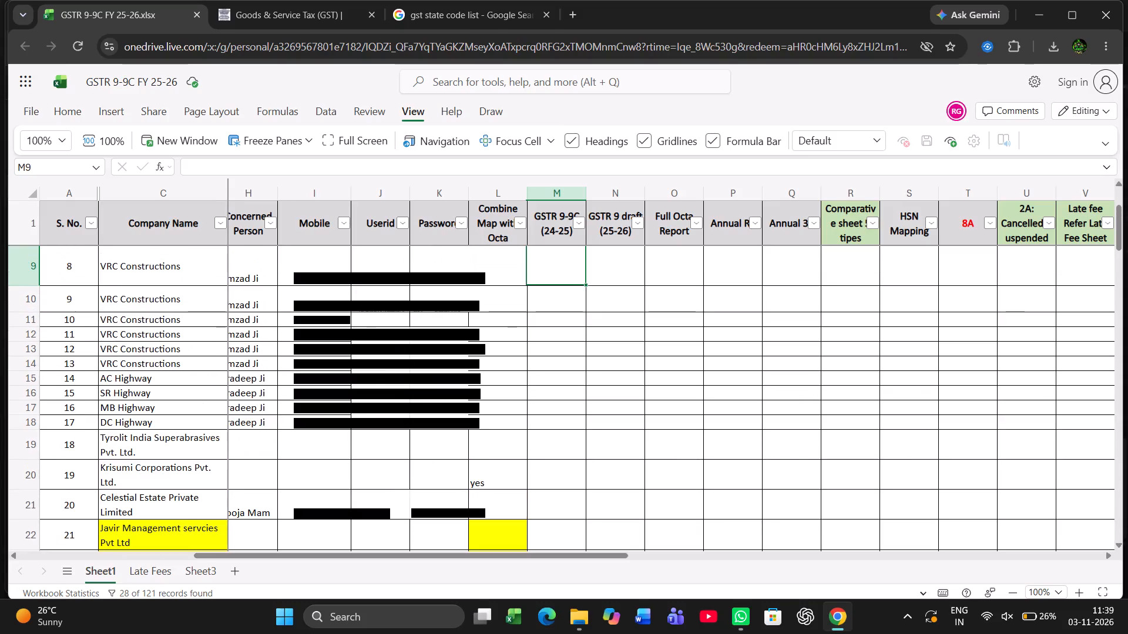
key("Up")
key("Up")
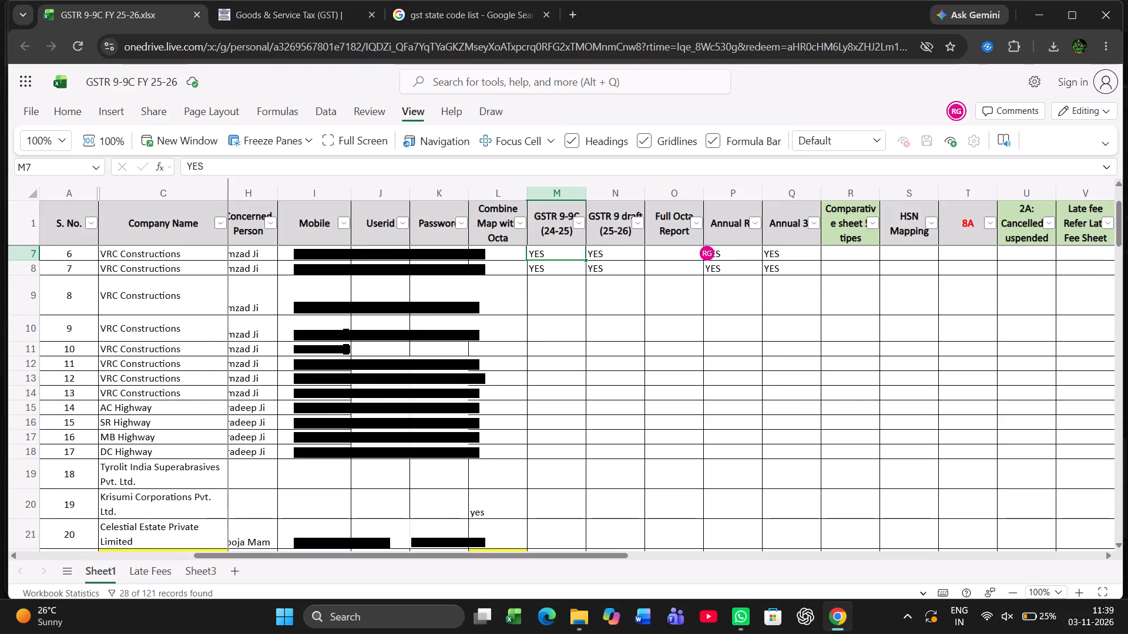
key("Up")
key("Down")
key("Down")
key("Down")
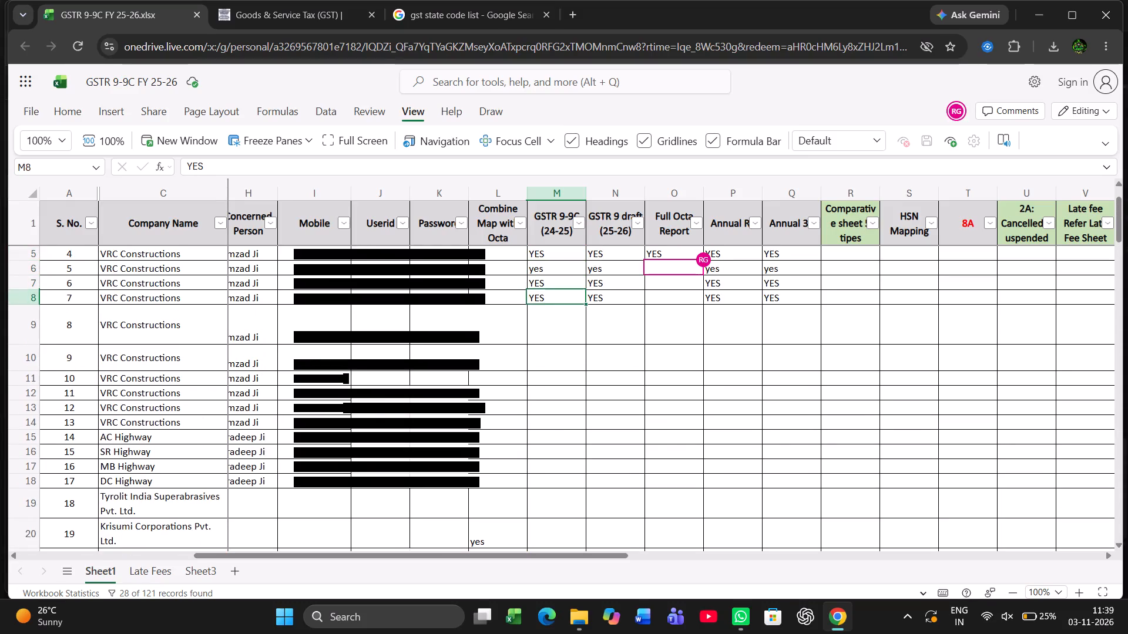
Copy the Userid of VRC Constructions S. No. 8 from the tracker.
key("Down")
key("Left")
key("Left")
key("Left")
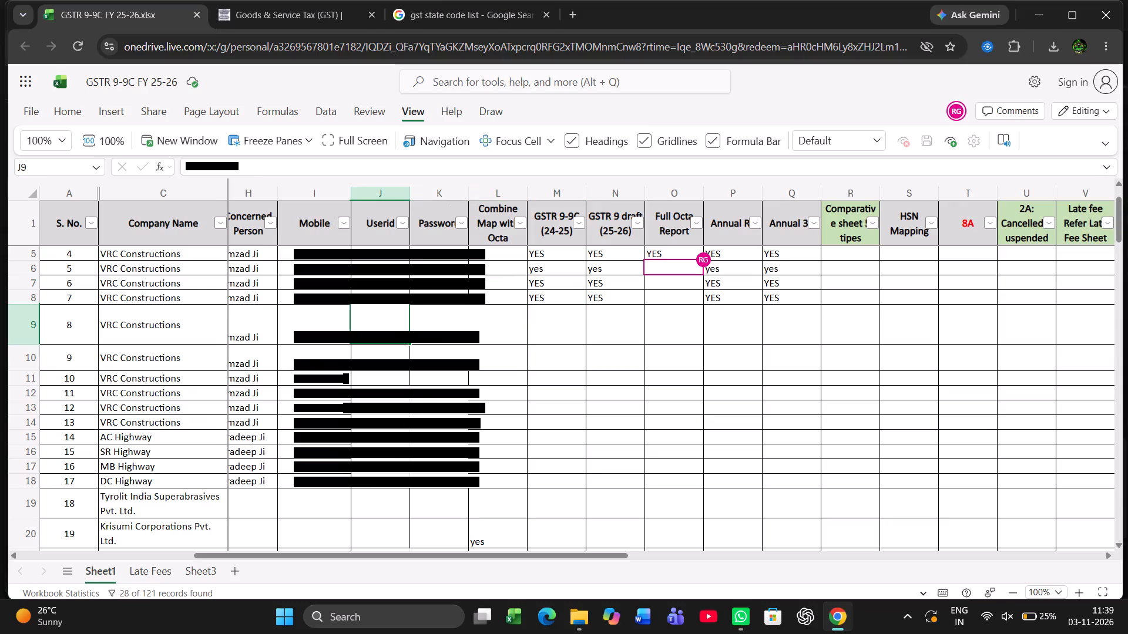
key("ctrl+c")
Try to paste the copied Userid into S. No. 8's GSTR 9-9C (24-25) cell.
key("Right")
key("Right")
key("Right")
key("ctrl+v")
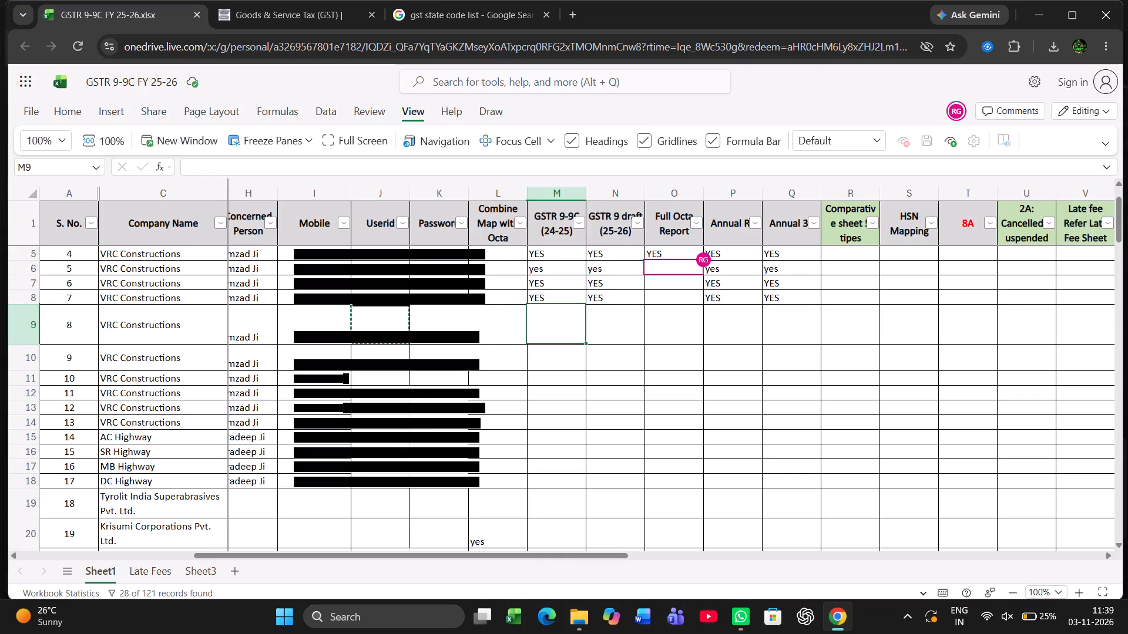
Switch to the GST portal and log out of VRC Constructions' Goa account.
key("alt+Tab")
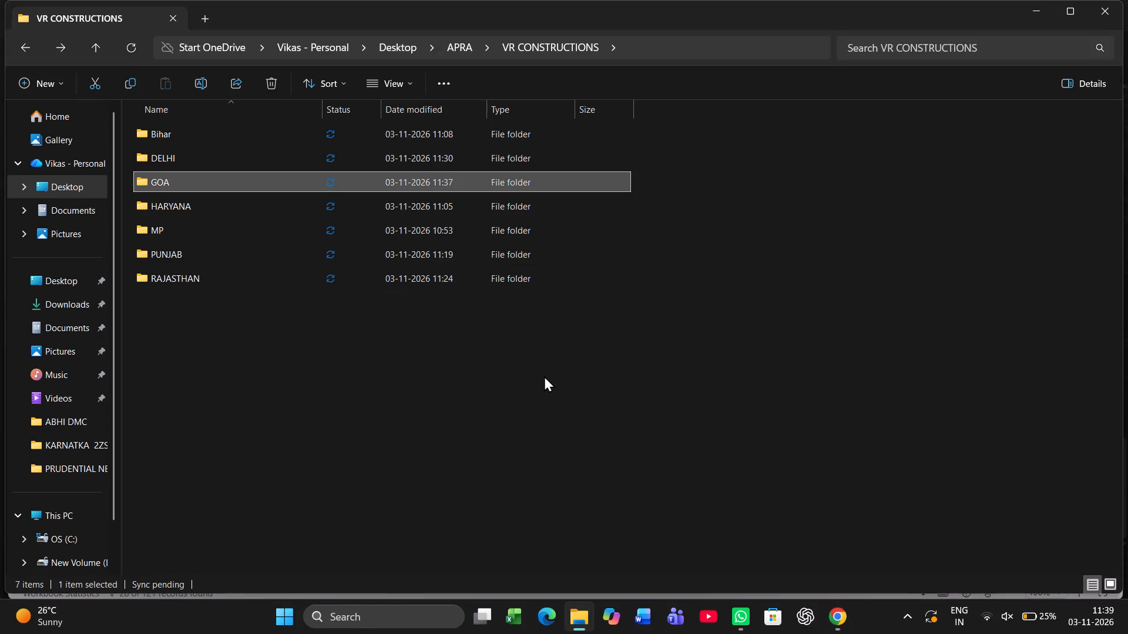
key("alt+Tab")
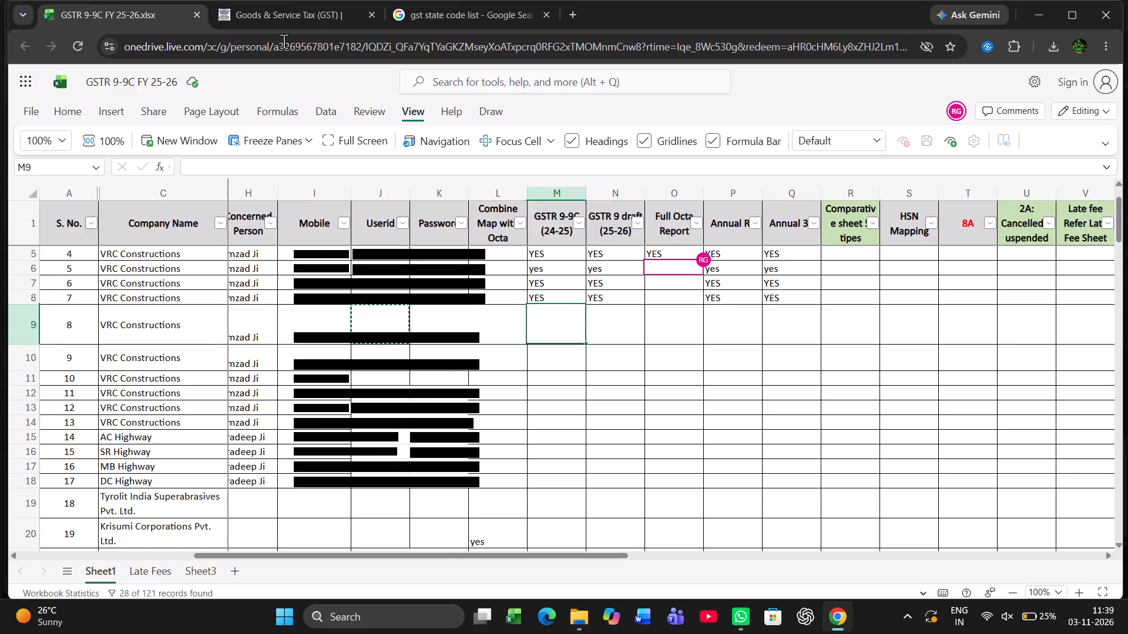
left_click(301, 15)
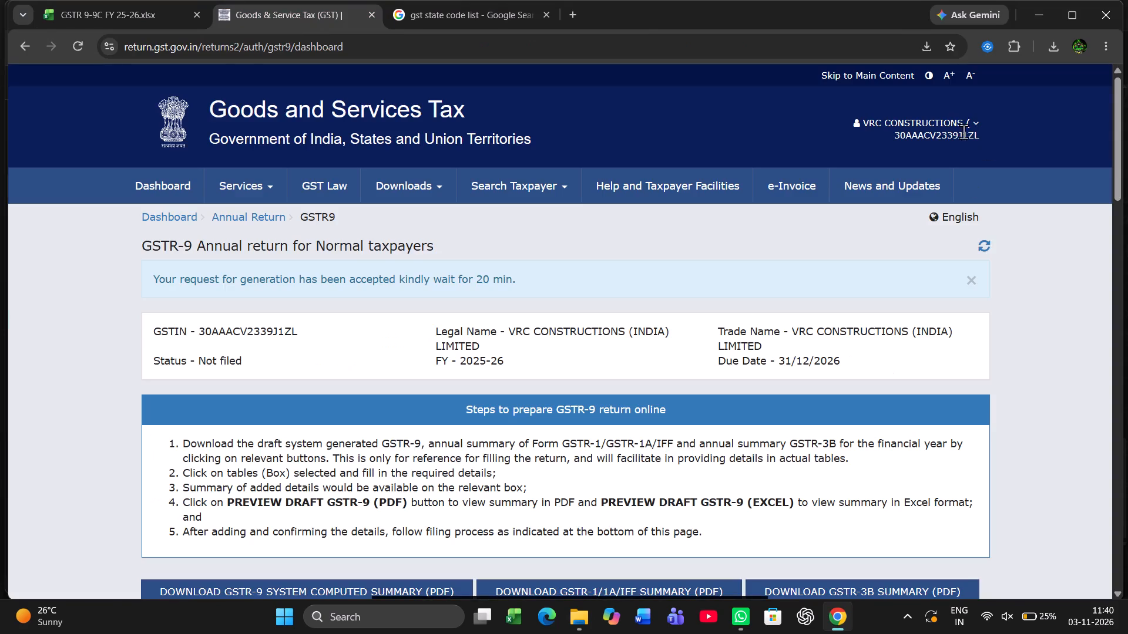
left_click(976, 124)
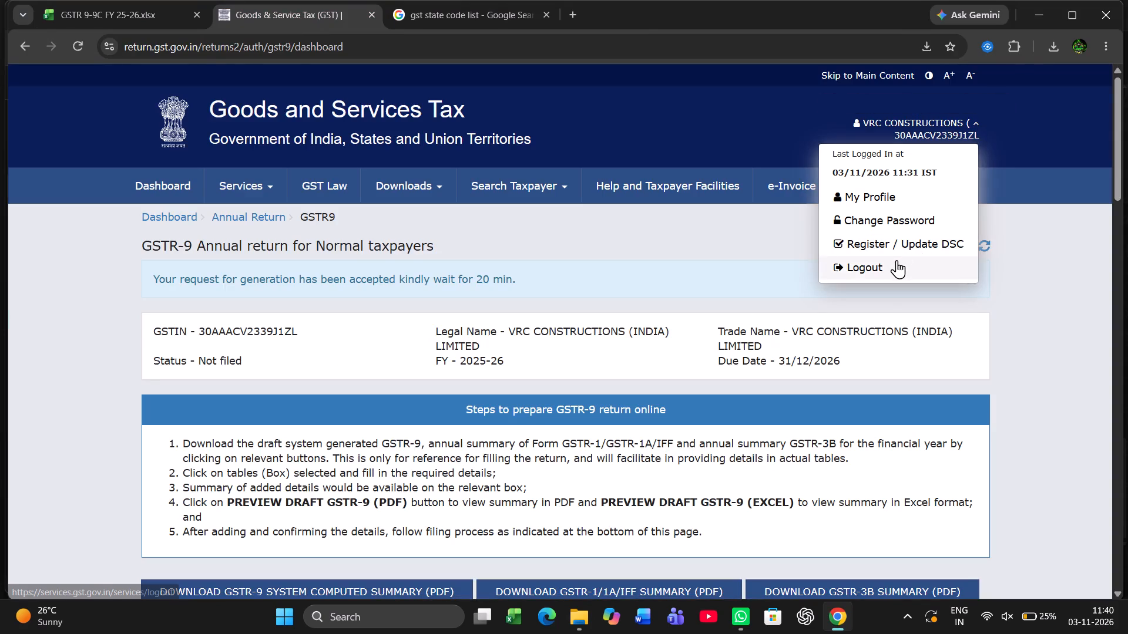
left_click(897, 260)
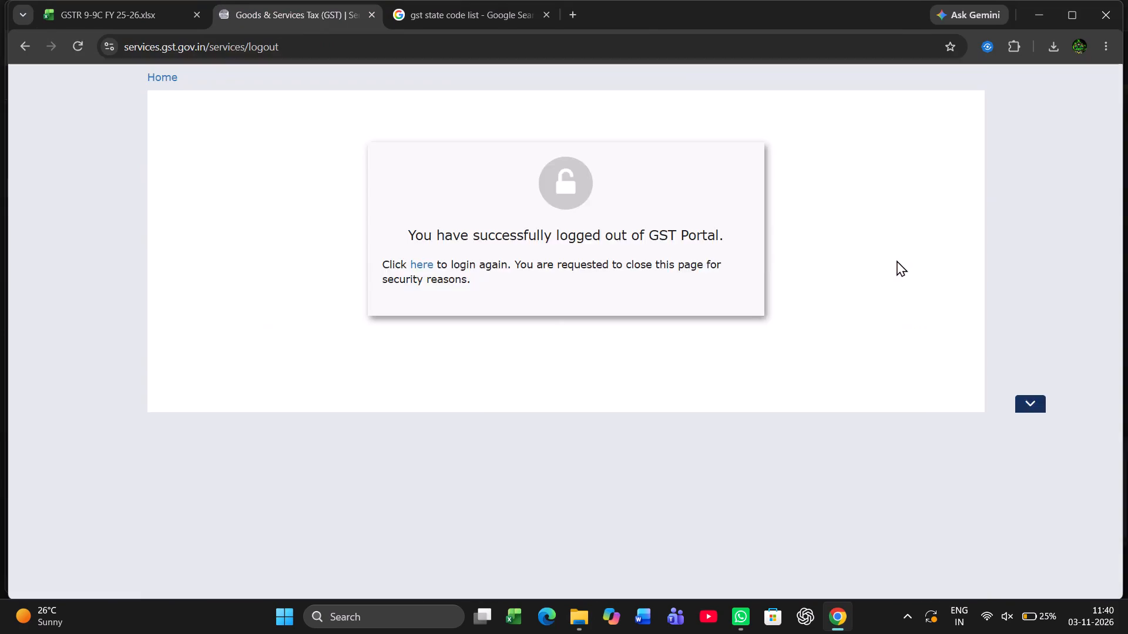
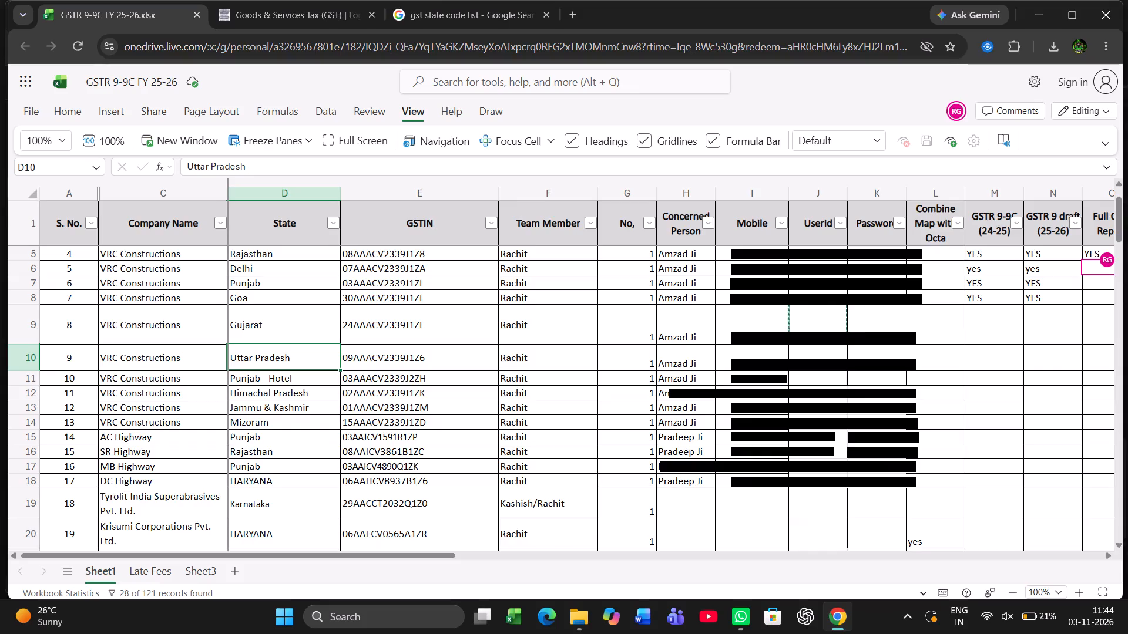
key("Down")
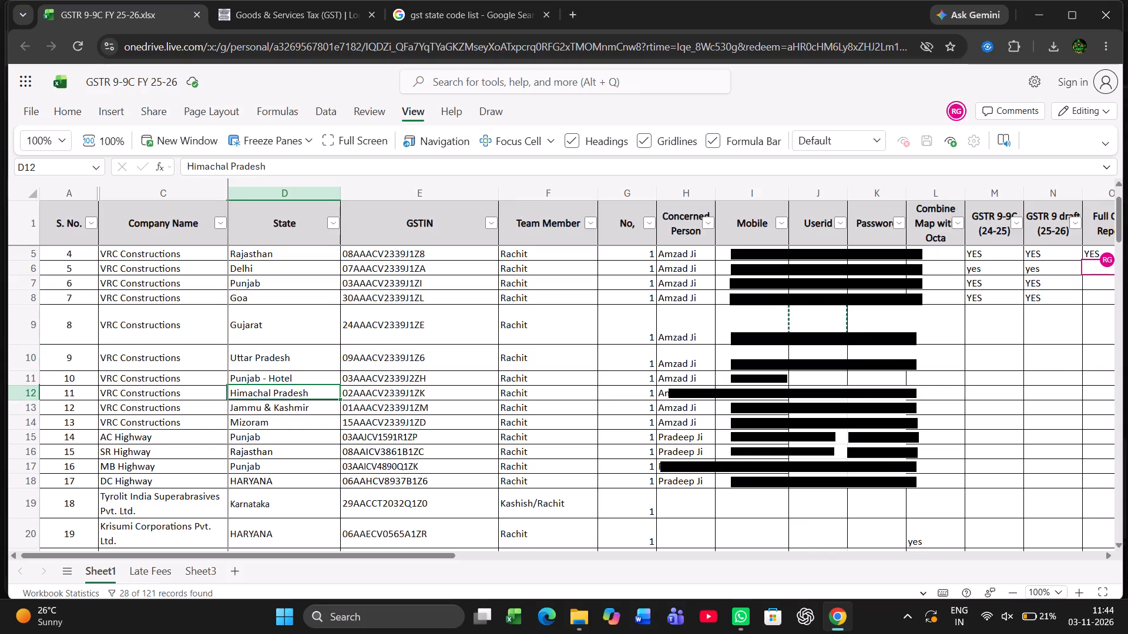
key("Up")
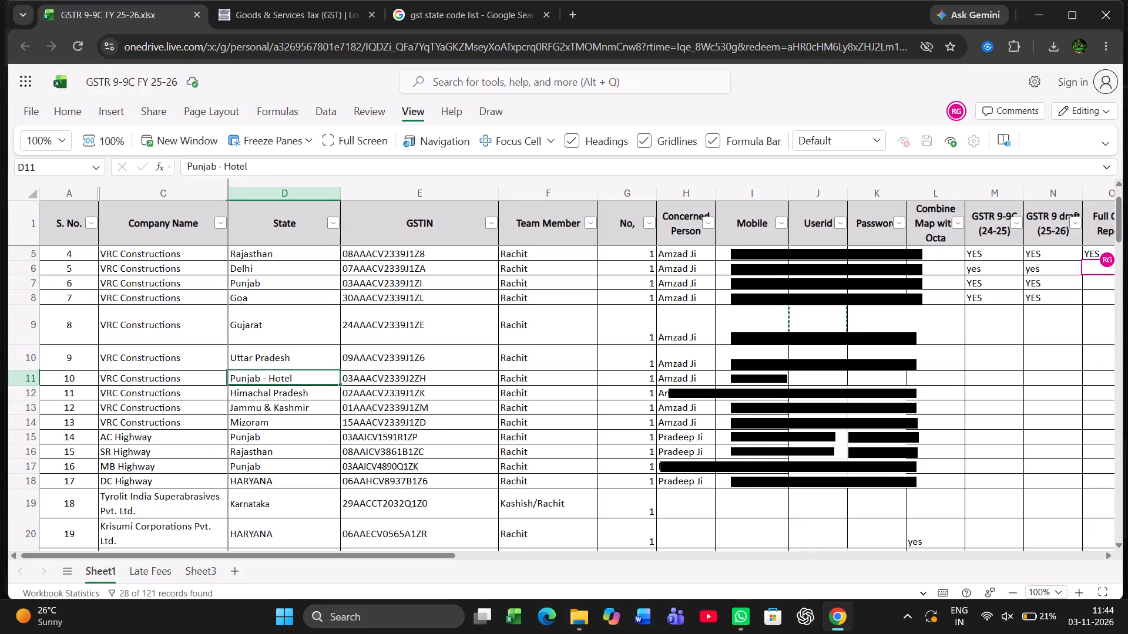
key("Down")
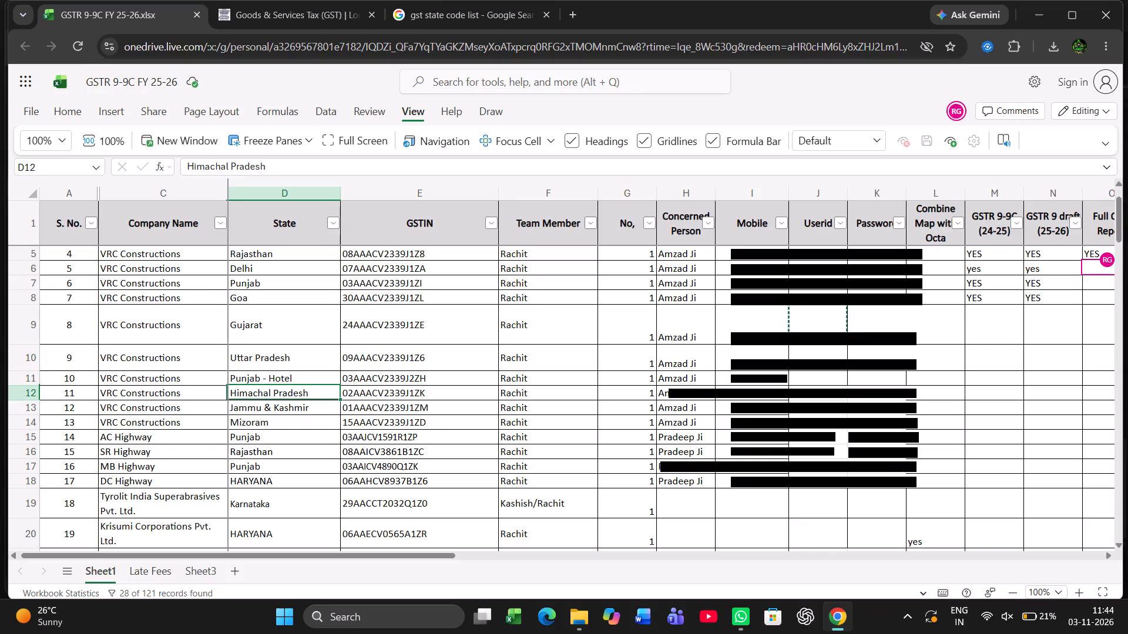
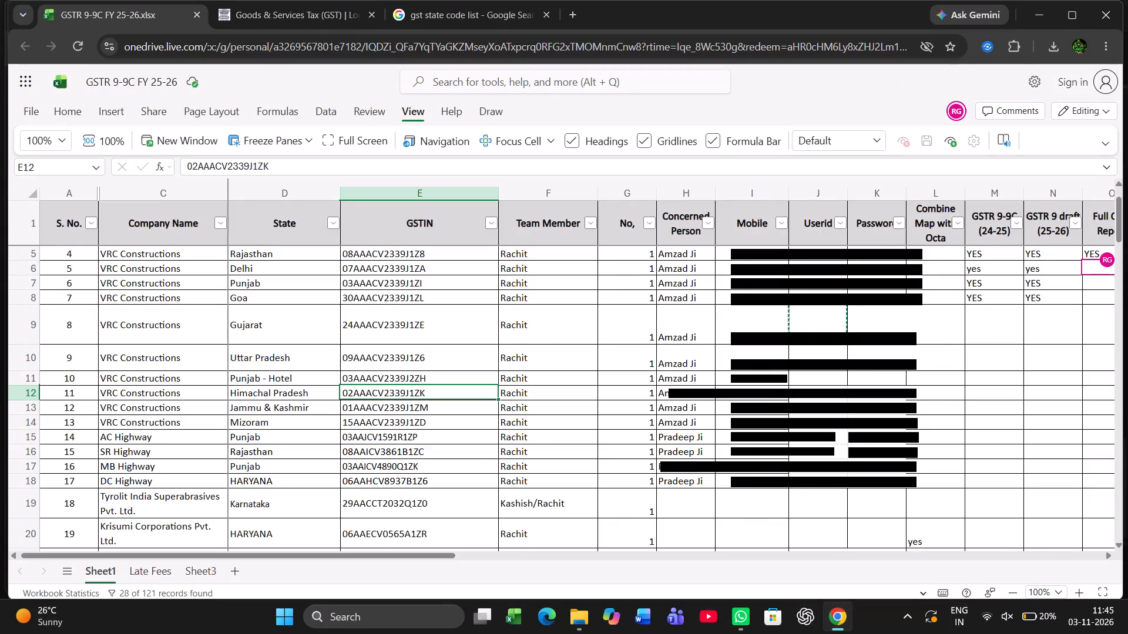
Switch to File Explorer and look through the state folders in VR CONSTRUCTIONS for one matching the workbook's Himachal Pradesh entry.
key("Left")
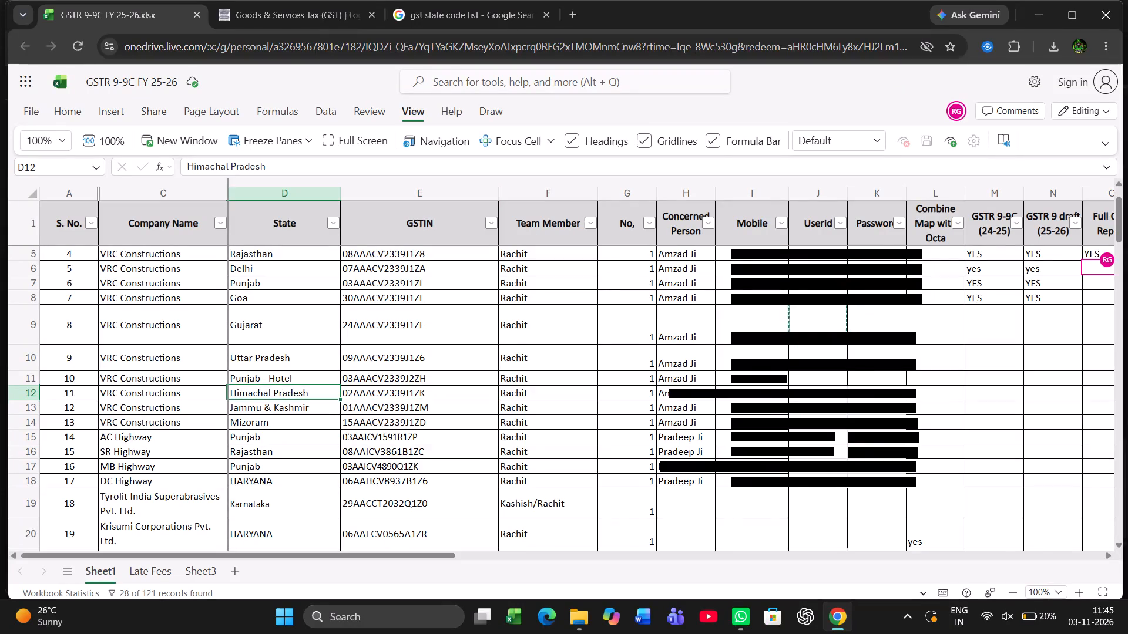
key("alt+Tab")
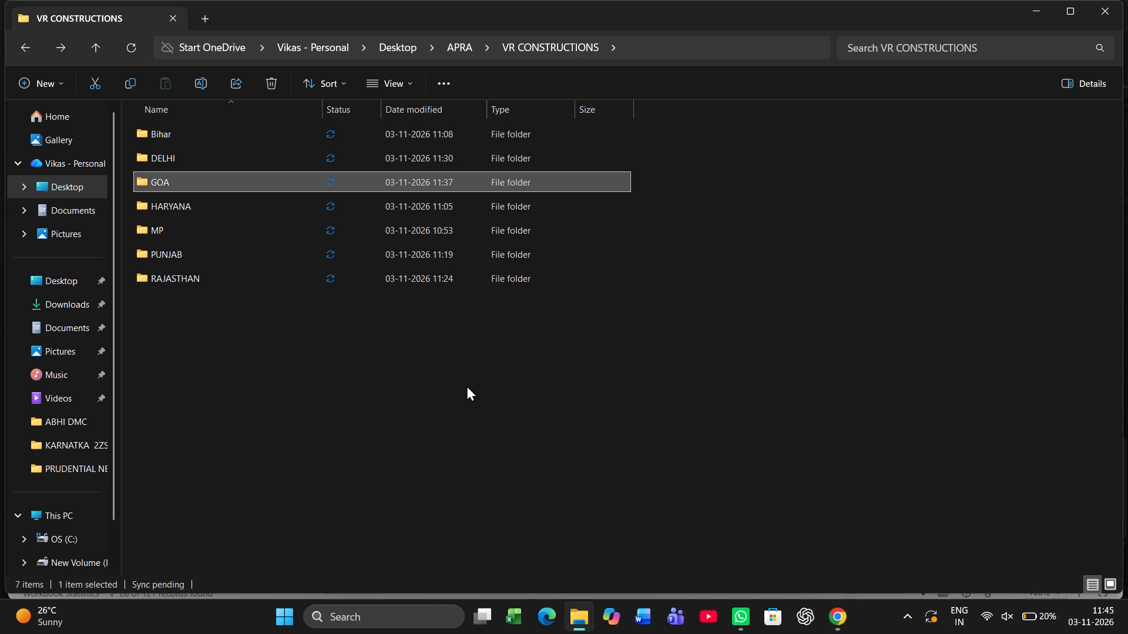
left_click(350, 415)
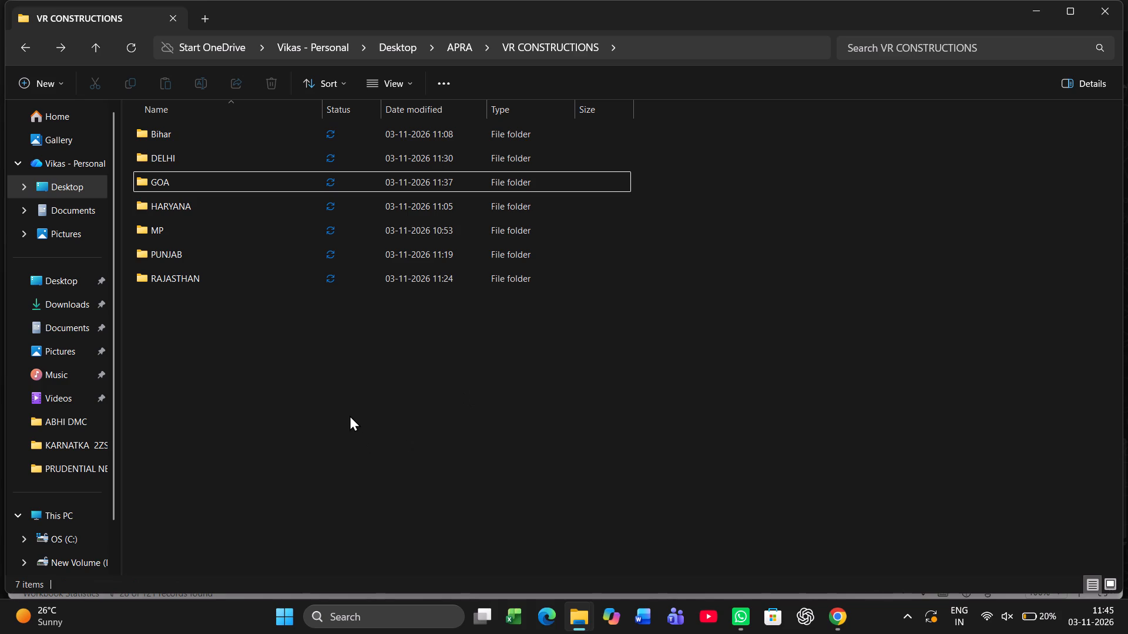
key("BackSpace")
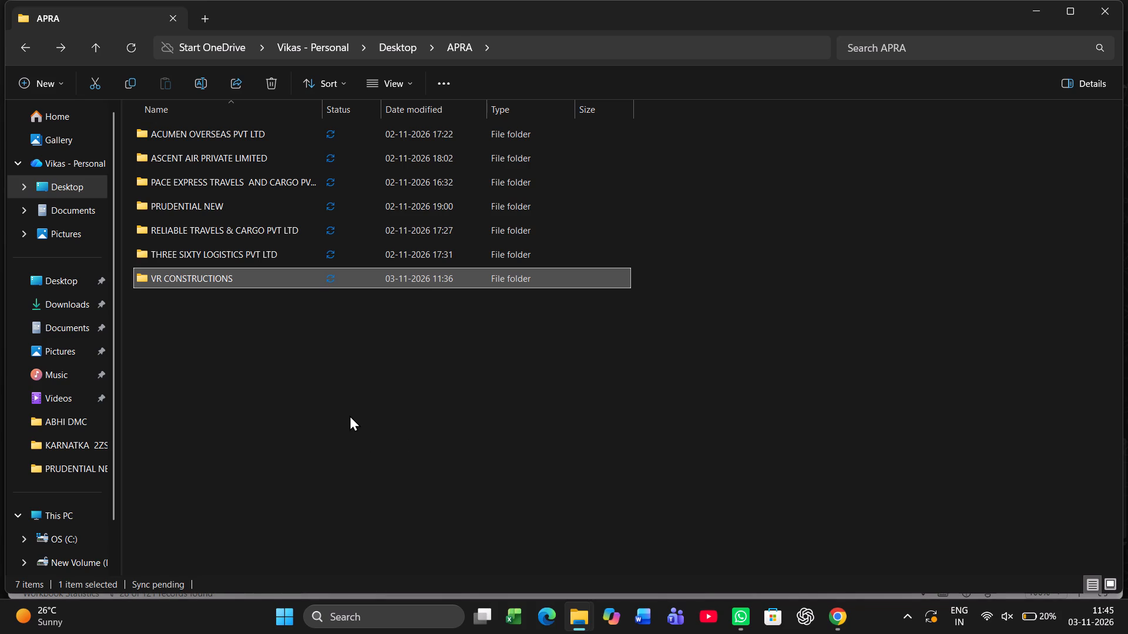
key("Right")
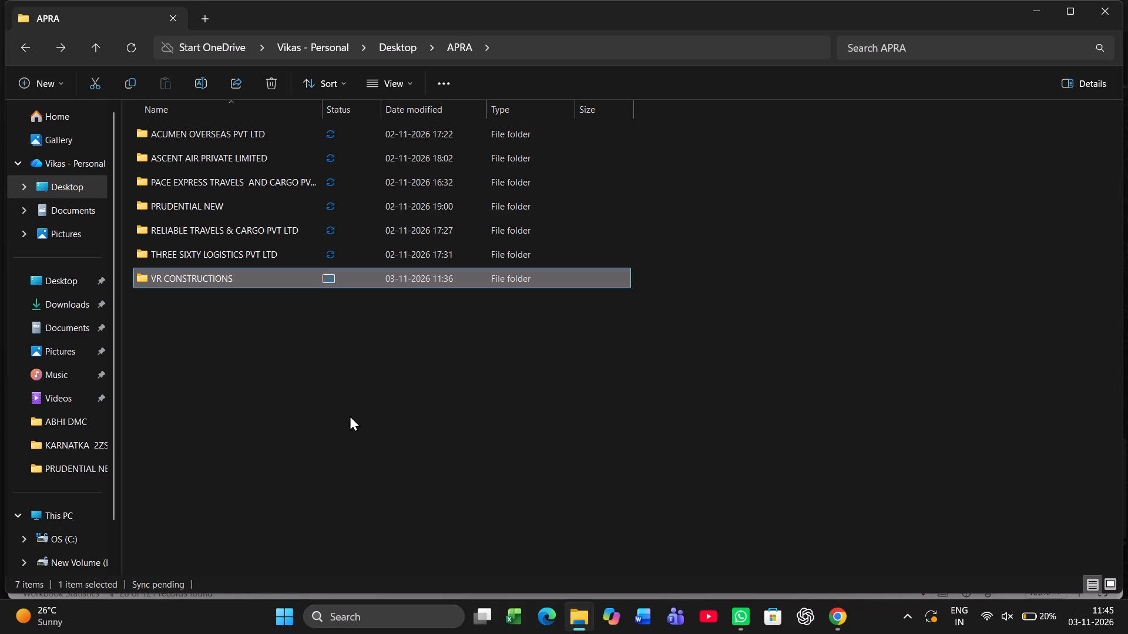
key("Left")
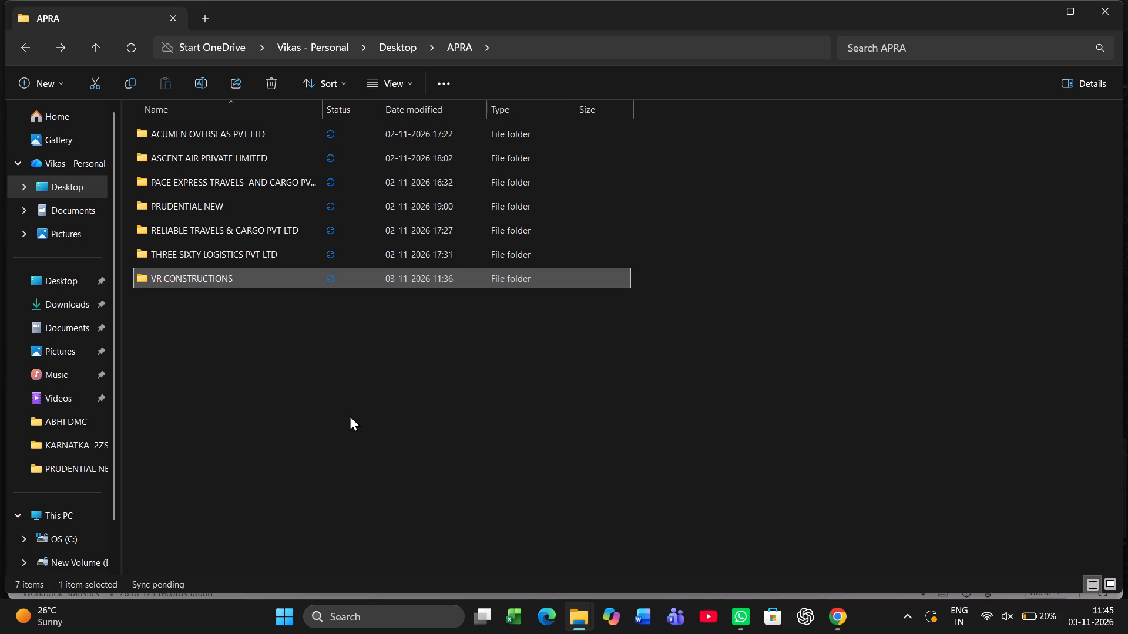
key("Return")
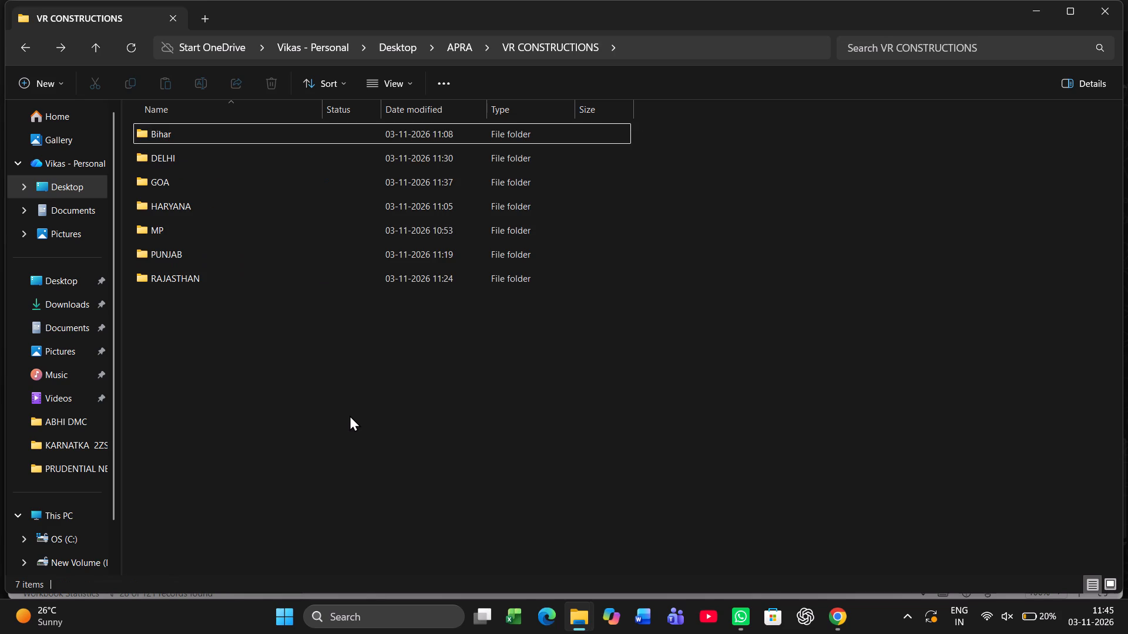
key("Down")
key("Down")
key("Down")
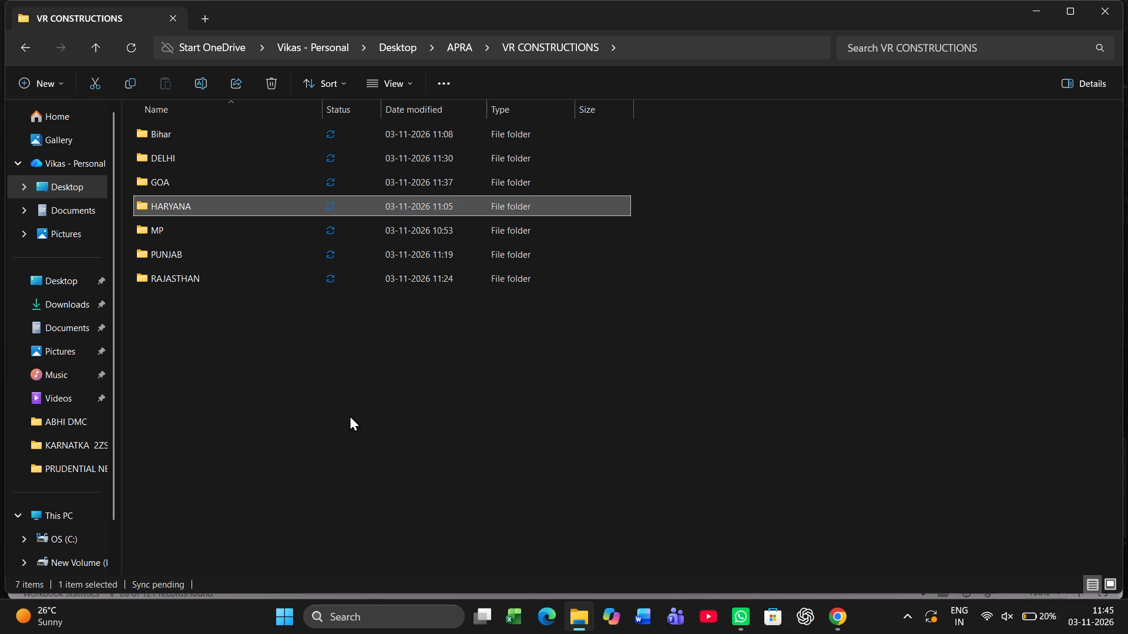
key("Down")
key("Down")
key("Down")
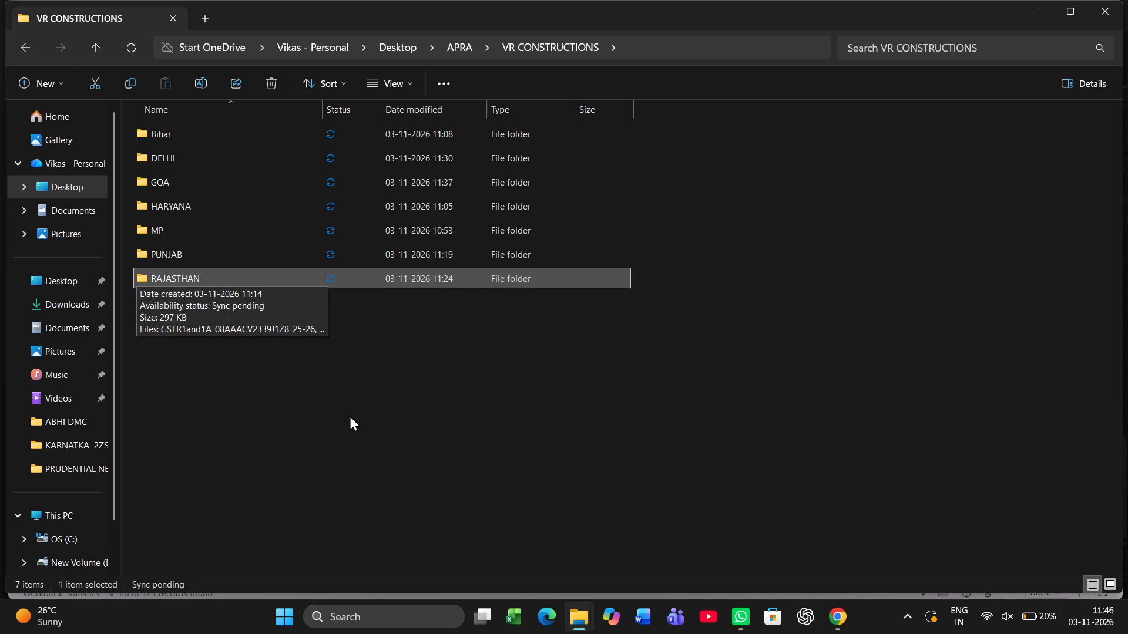
Create a new folder named Himachal Pradesh in the VR CONSTRUCTIONS folder, and return to the GSTR 9-9C workbook in Chrome.
key("ctrl+shift+n")
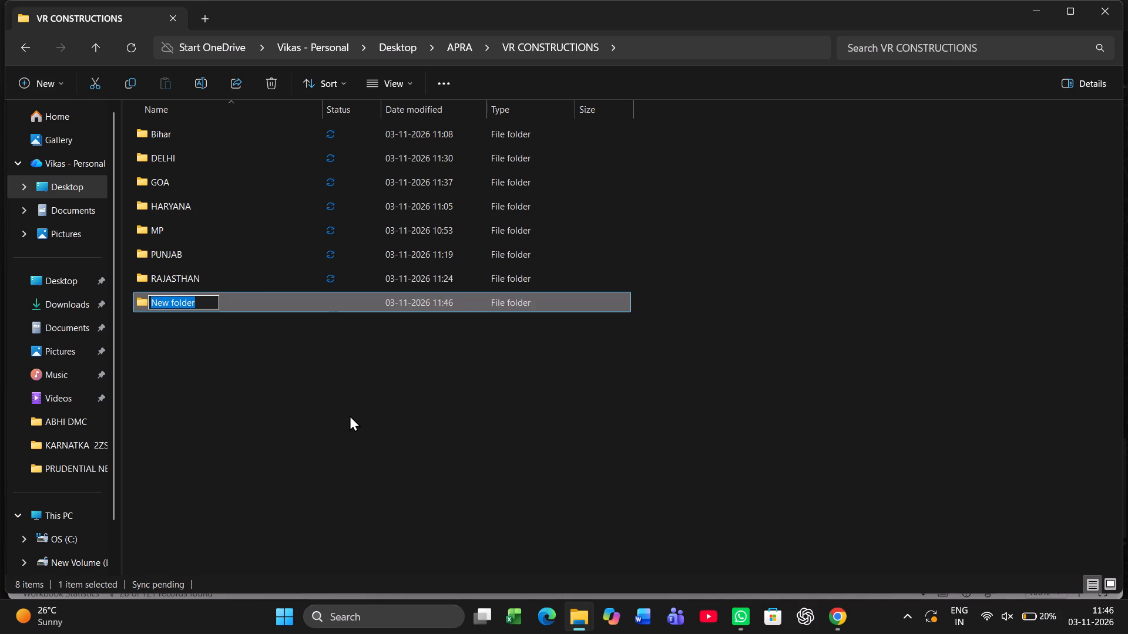
type("HI")
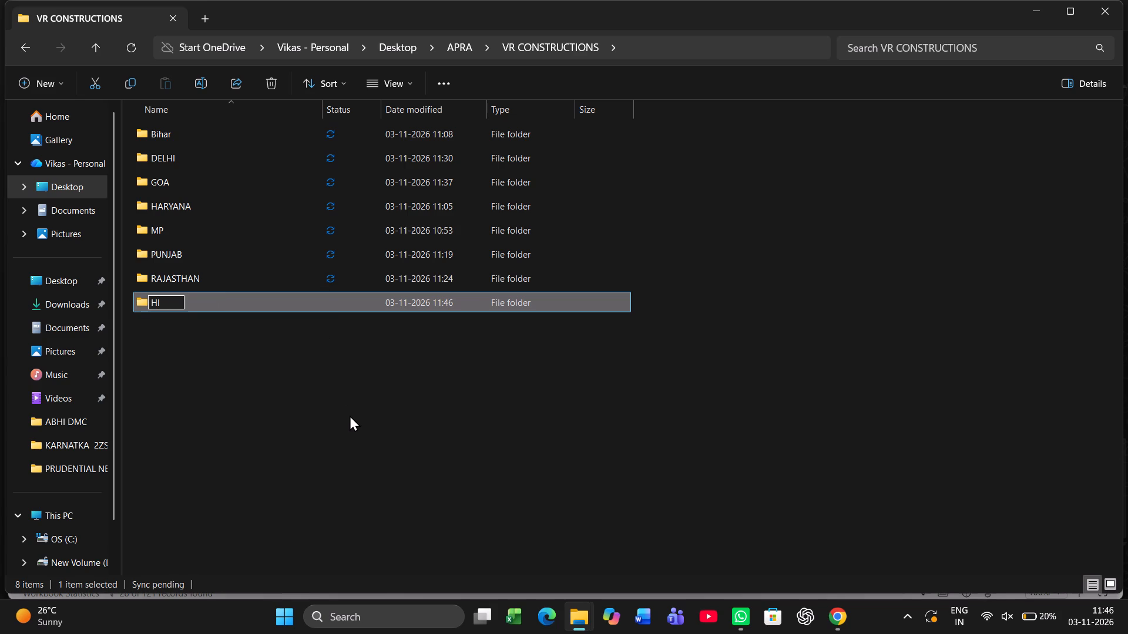
type("ima")
type("chal")
key("space")
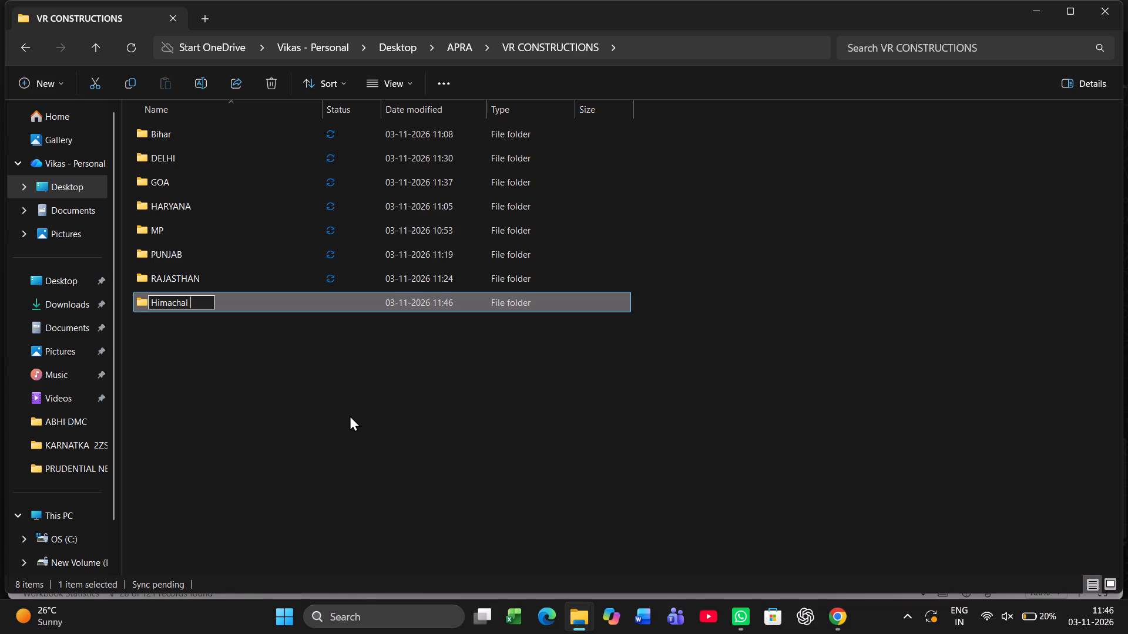
key("shift+p")
type("rade")
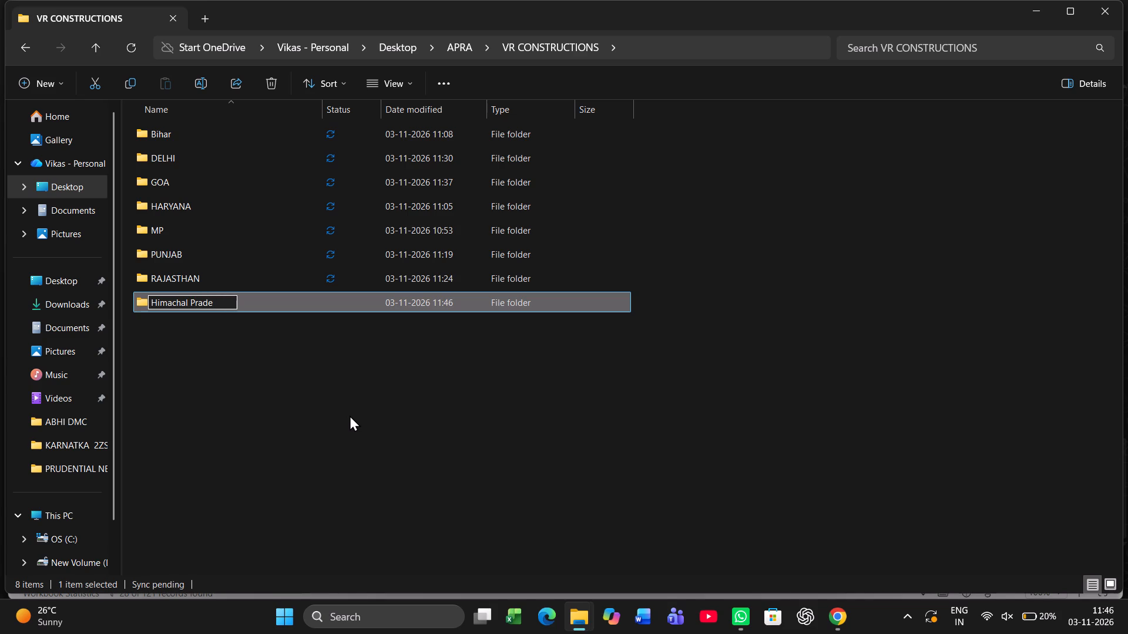
type("sh")
key("alt+Tab")
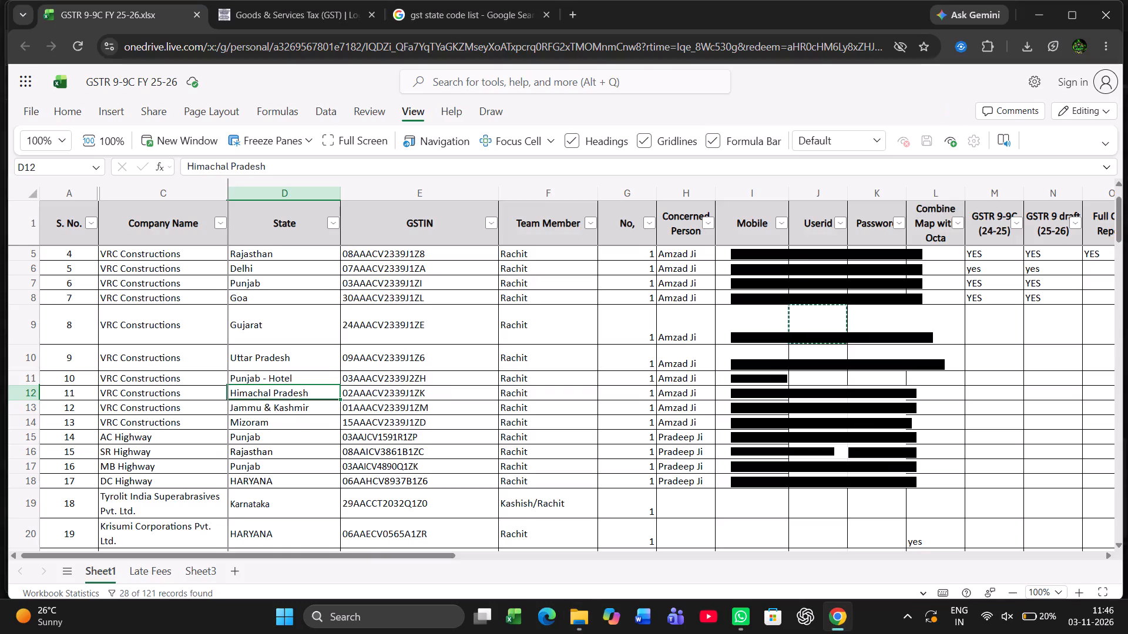
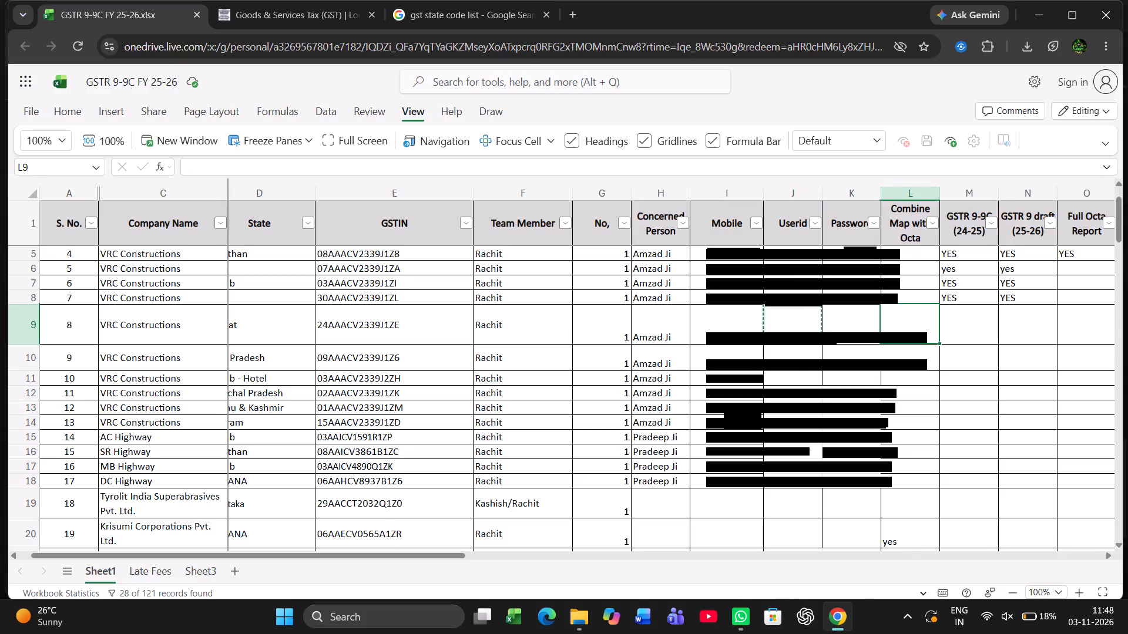
Enter "credential incorrect" in row 9 and "credential inccorect" in row 10 of the Combine Map with Octa column for VRC Constructions.
type("cre")
type("dential")
key("space")
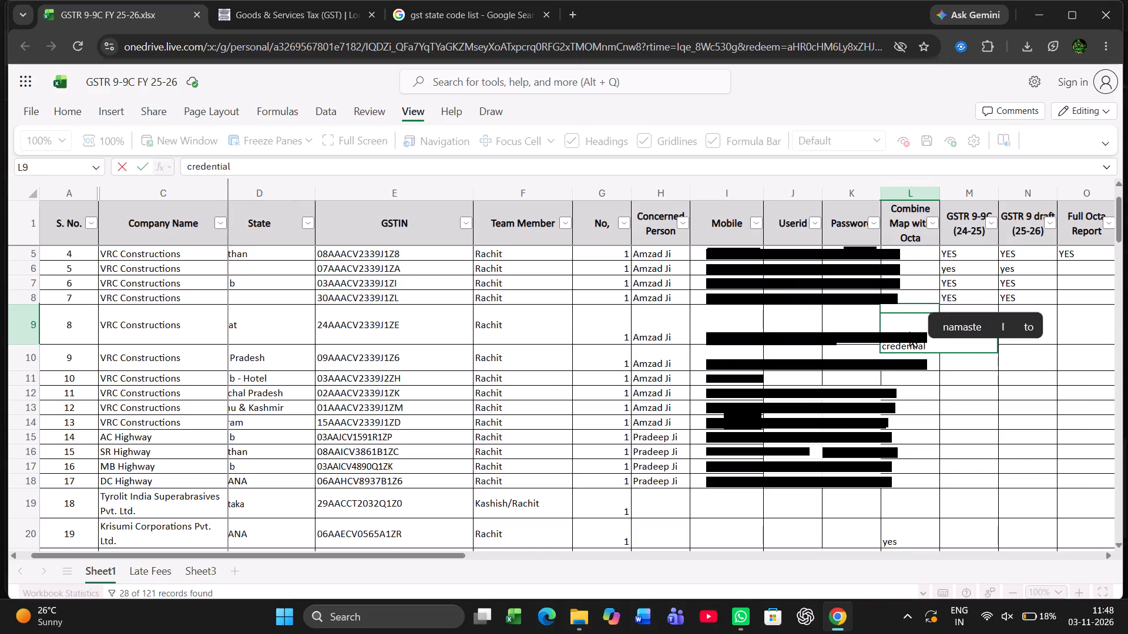
type("incorrect")
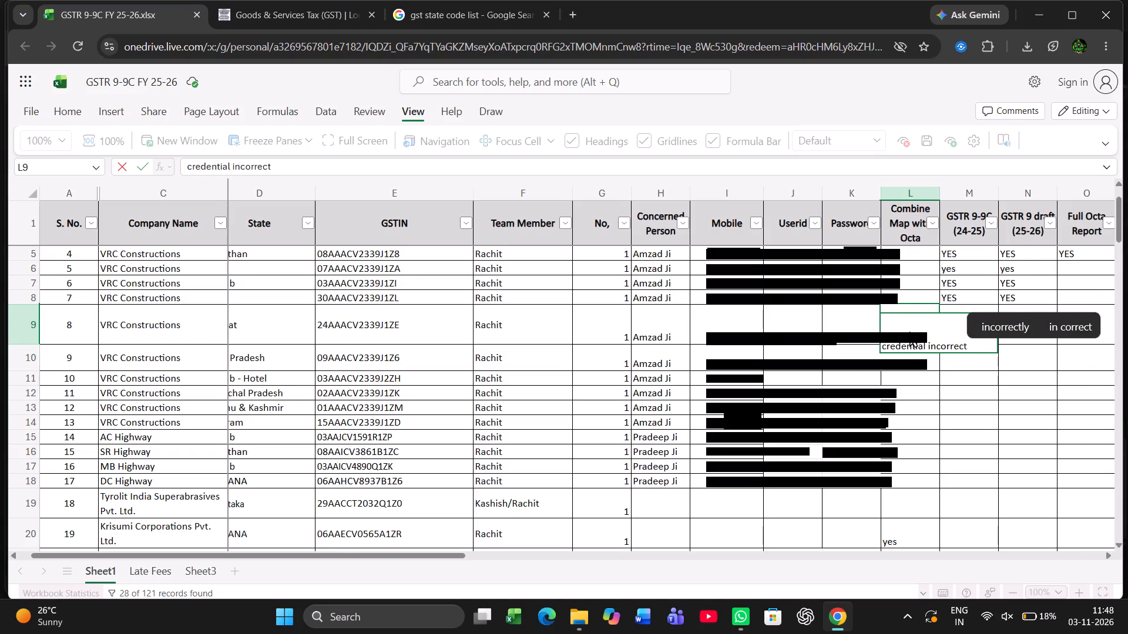
key("Return")
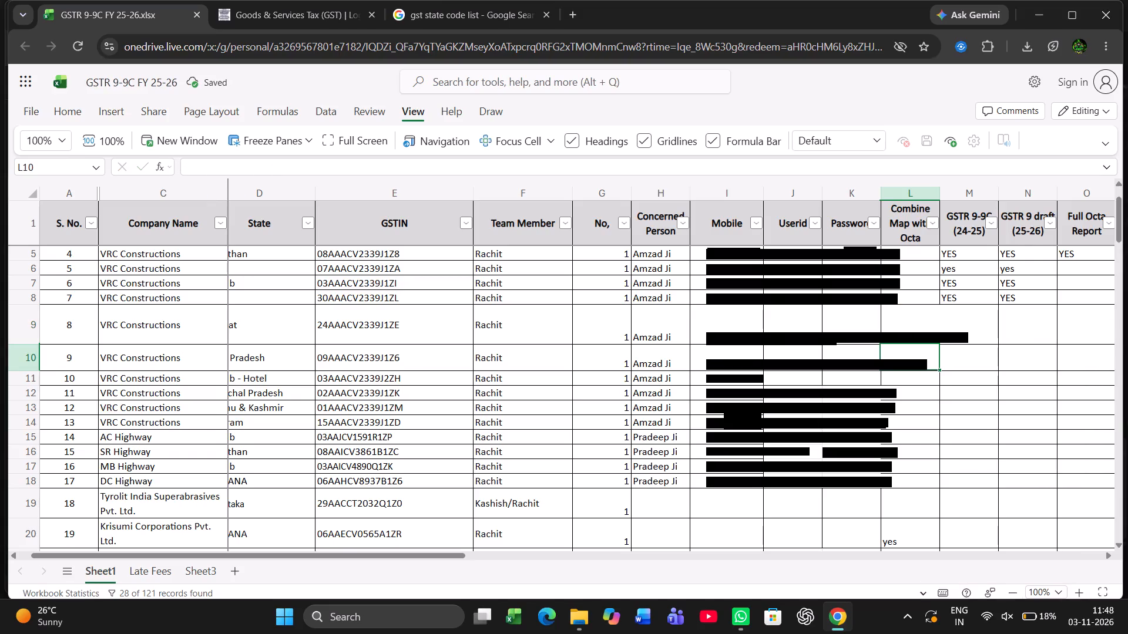
type("credential inccorect")
key("Return")
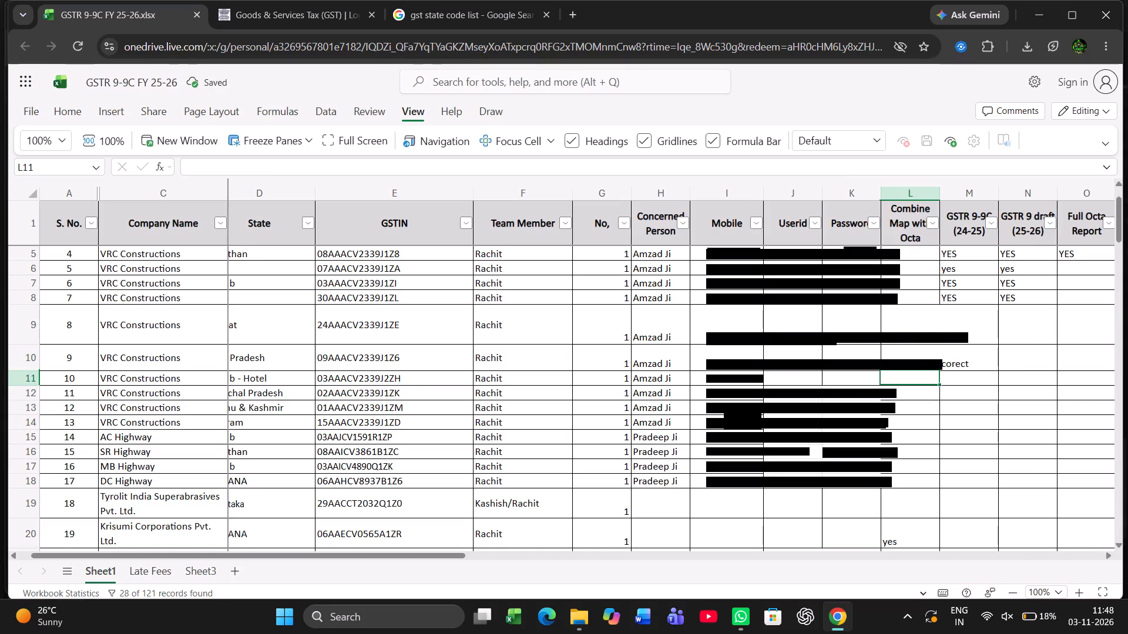
Enter "credntial not provided" in row 11 of the Combine Map with Octa column, for the VRC Constructions Hotel entry.
type("credntial")
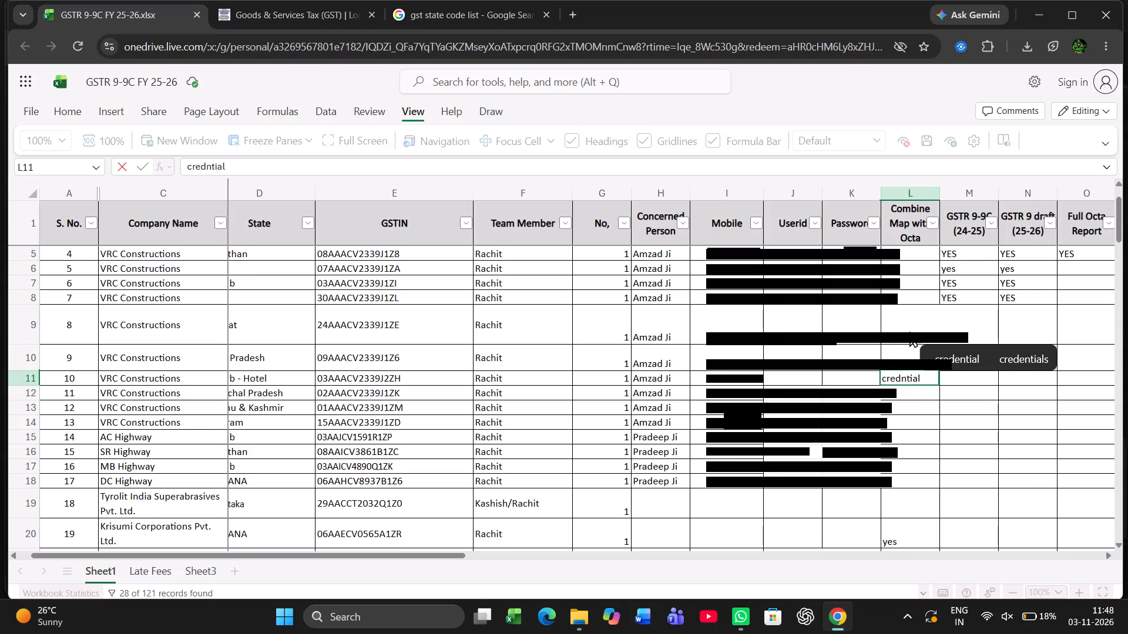
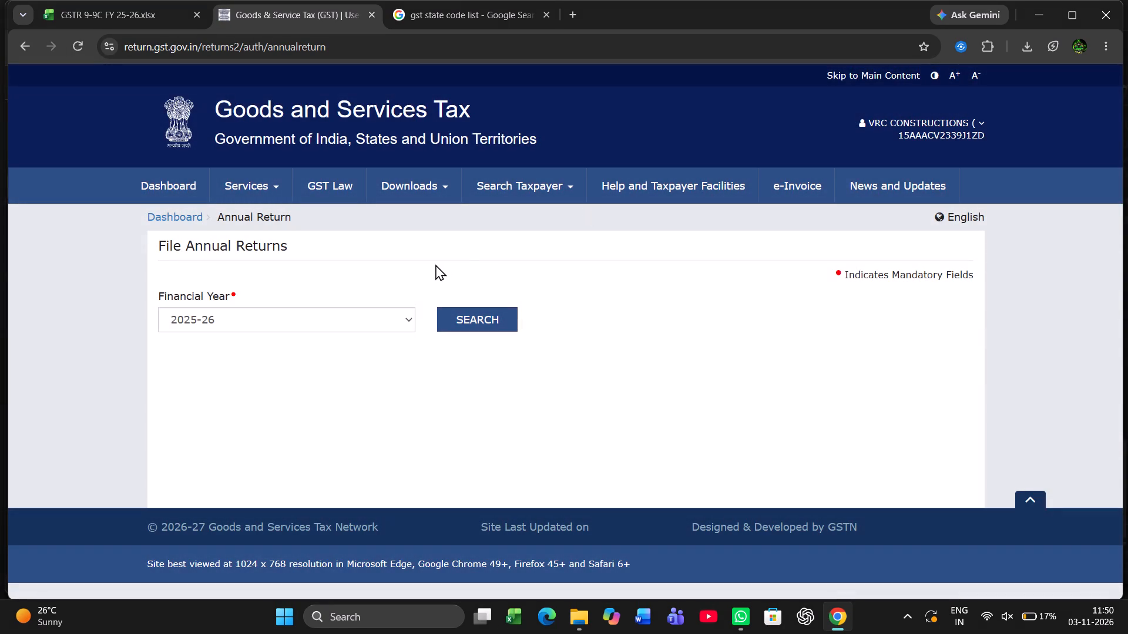
Search VRC Constructions' annual returns for financial year 2024-25 and download the filed GSTR-9 details as PDF.
left_click(379, 319, "ctrl")
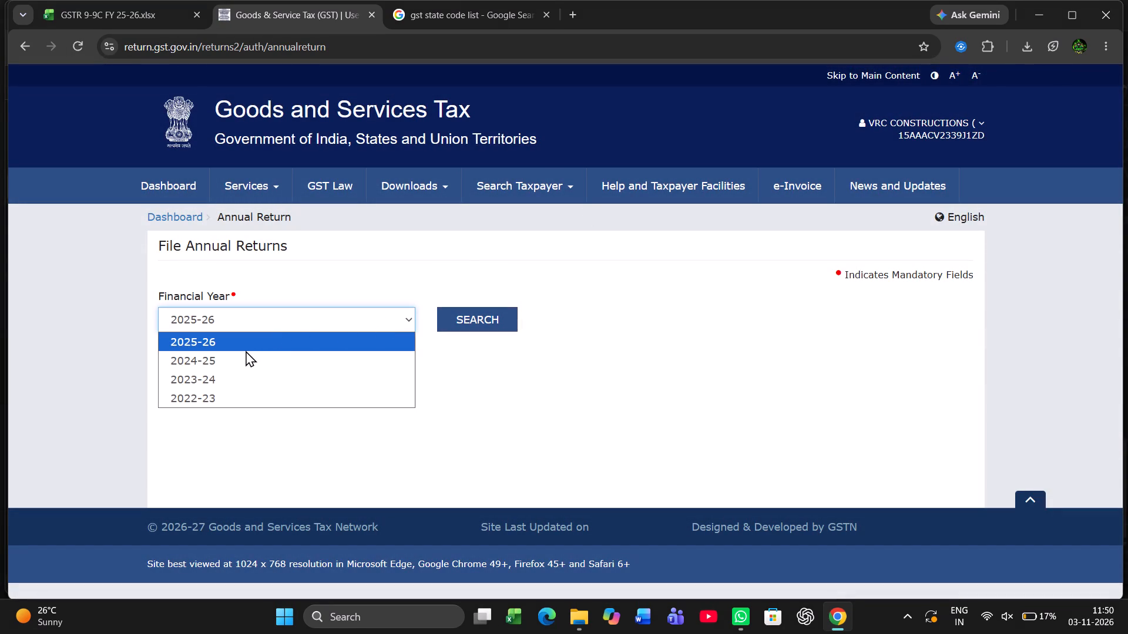
left_click(246, 350, "ctrl")
left_click(257, 321, "ctrl")
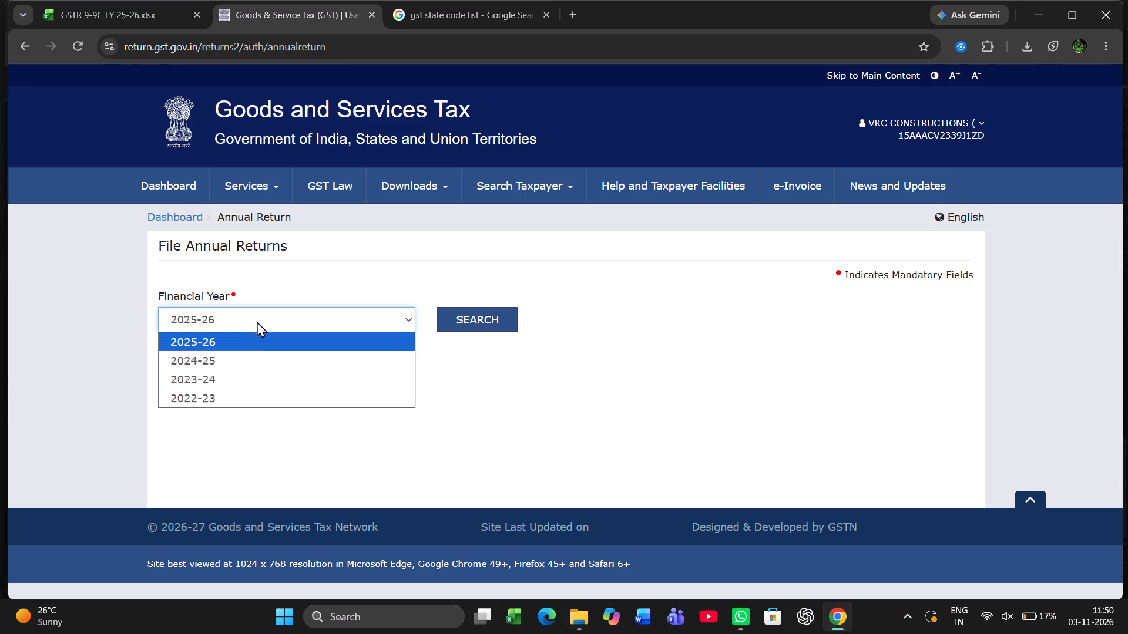
left_click(242, 358, "ctrl")
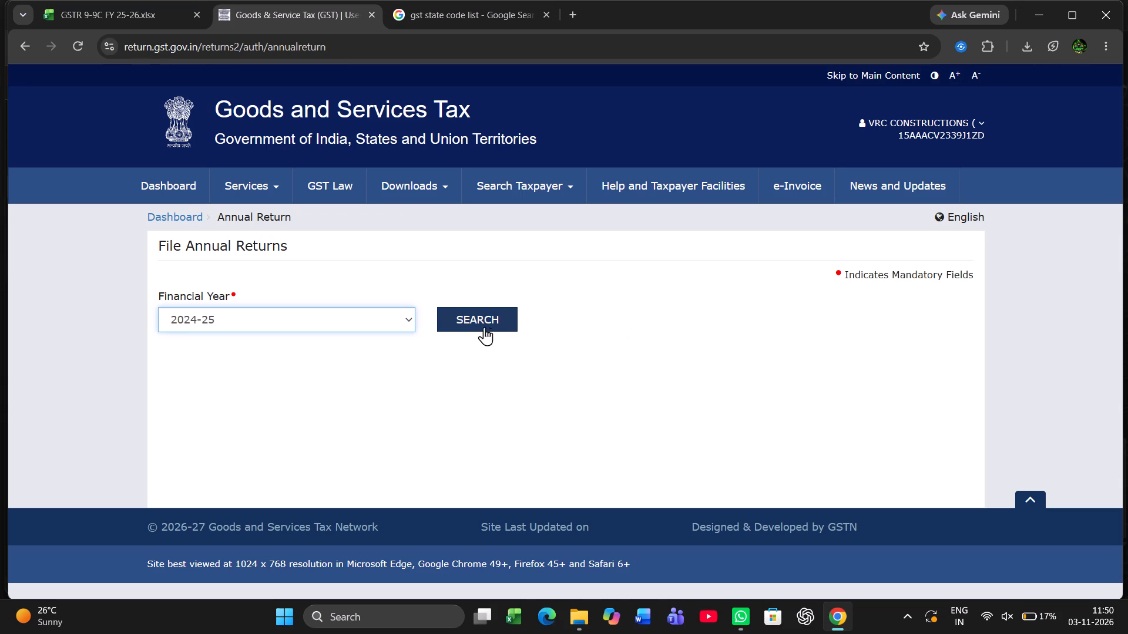
left_click(487, 321, "ctrl")
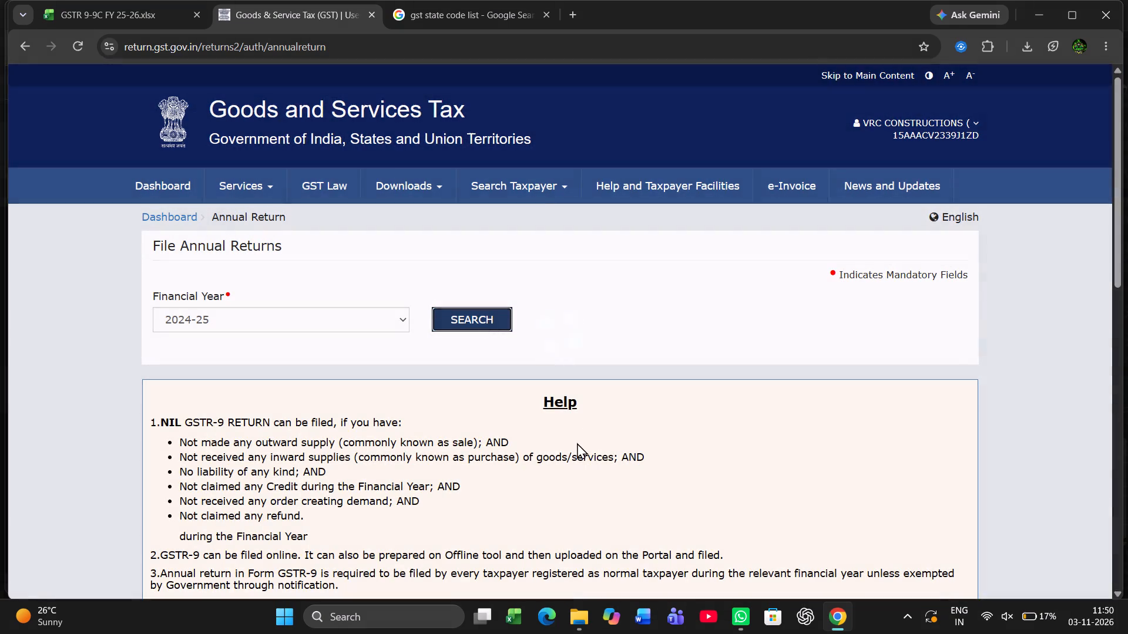
scroll(577, 443, "down", 5, "ctrl")
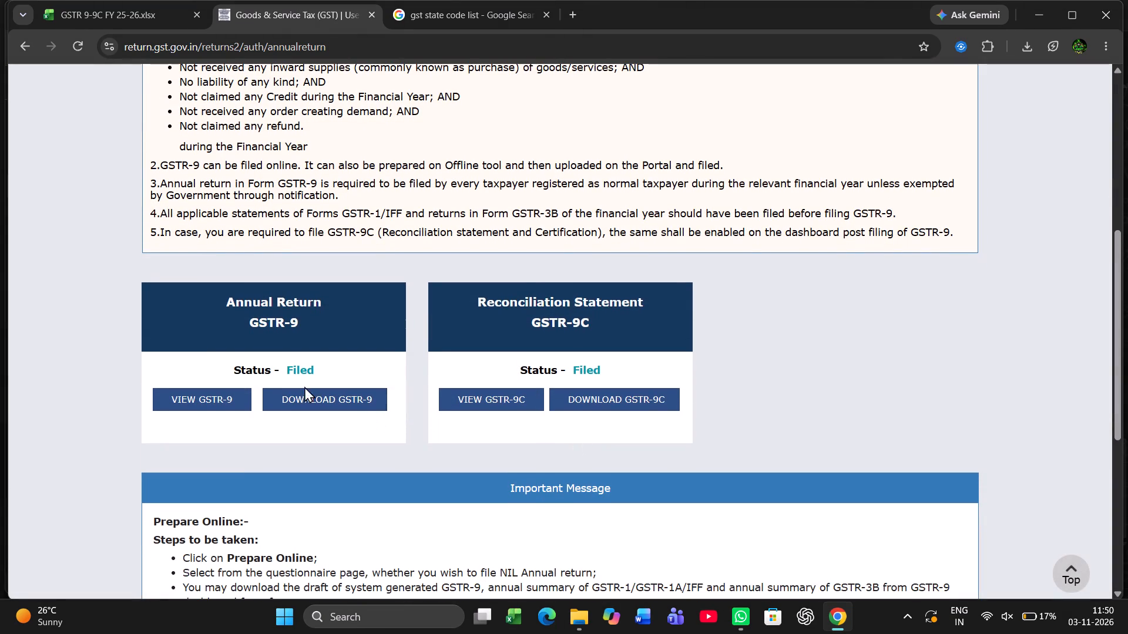
left_click(341, 402, "ctrl")
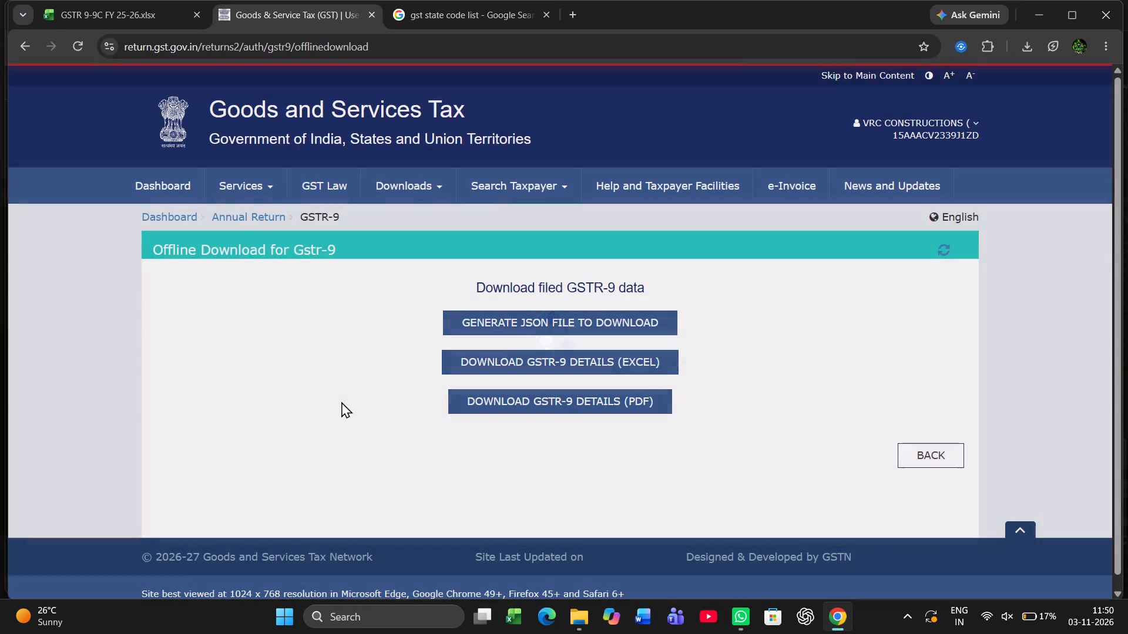
left_click(585, 398, "ctrl")
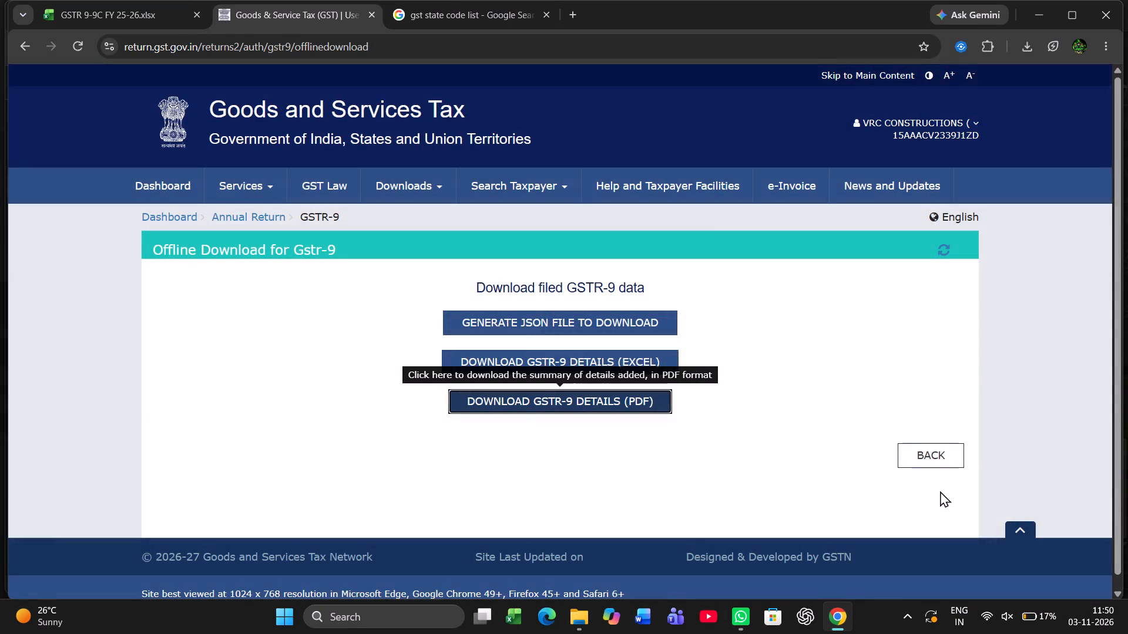
Return to the 2024-25 annual returns, download the filed GSTR-9C as PDF, and close the PDF viewer.
left_click(944, 458, "ctrl")
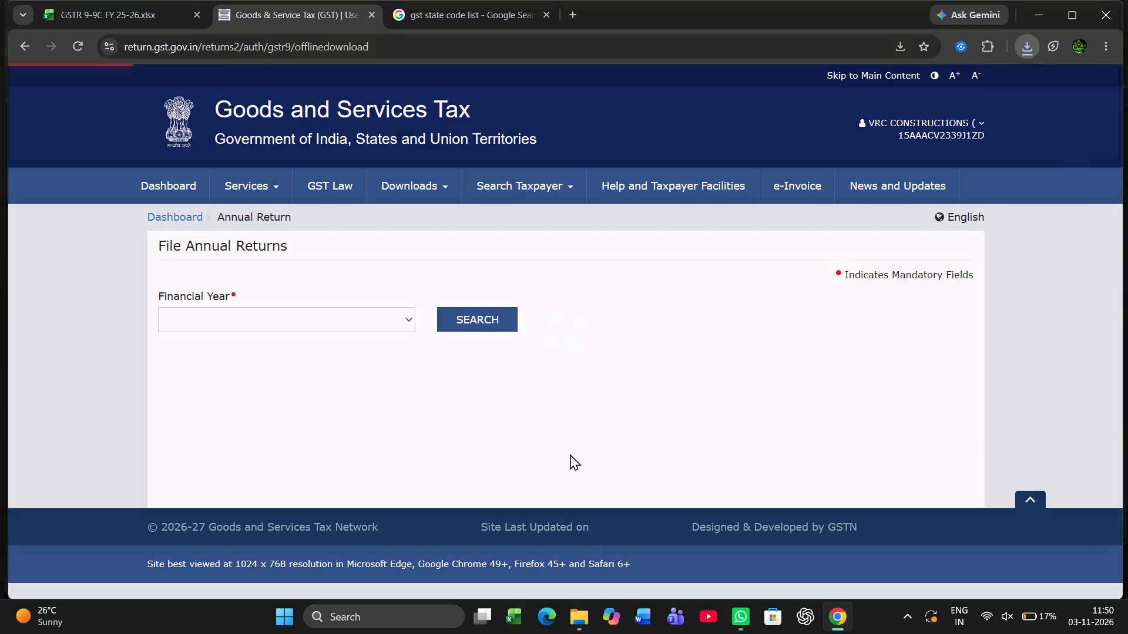
left_click(372, 316, "ctrl")
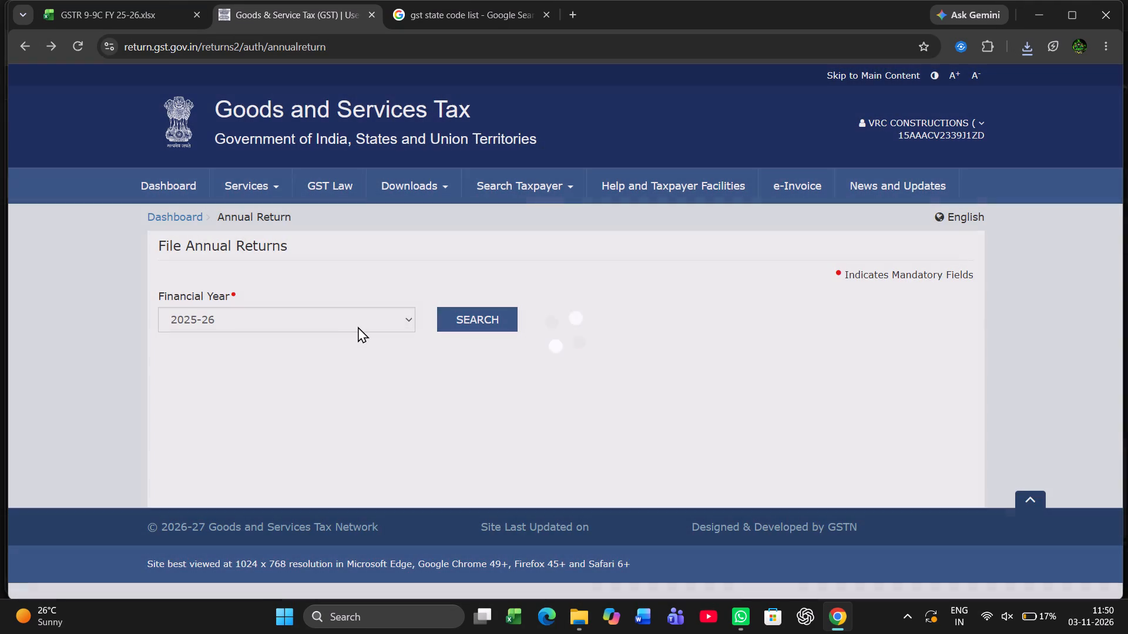
left_click(358, 326, "ctrl")
left_click(358, 326, "ctrl")
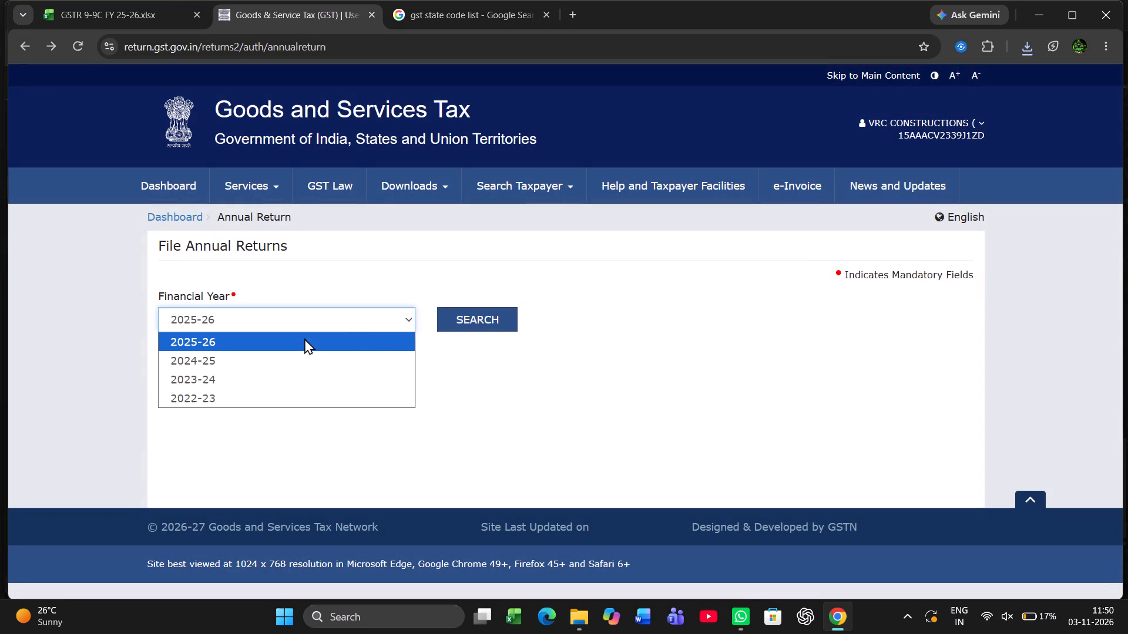
left_click(253, 359, "ctrl")
left_click(491, 329, "ctrl")
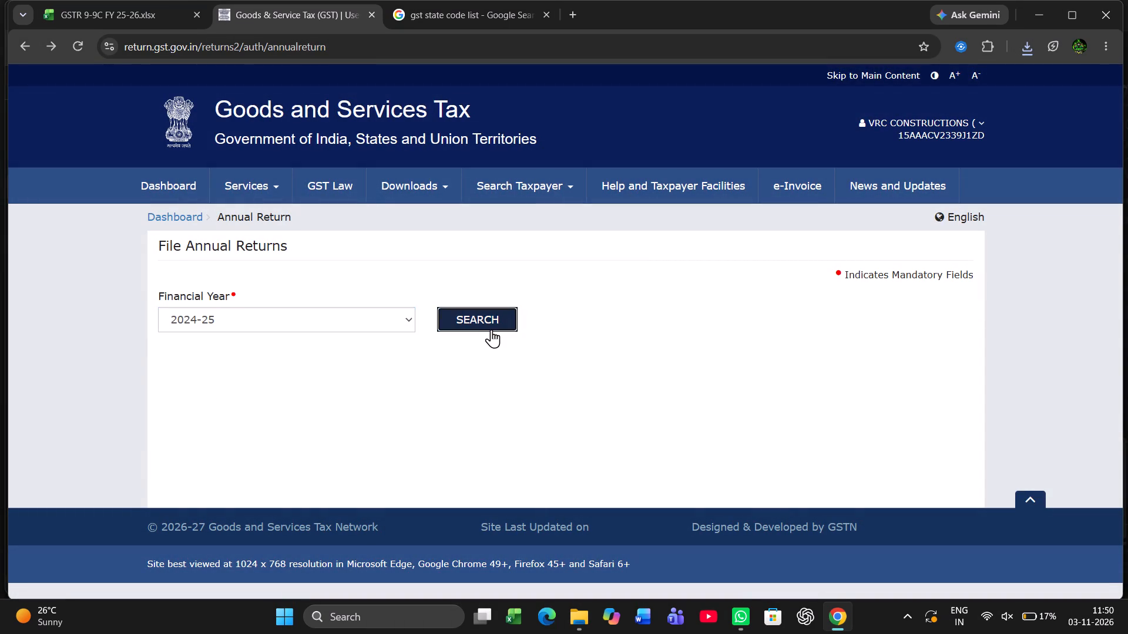
scroll(565, 429, "down", 2, "ctrl")
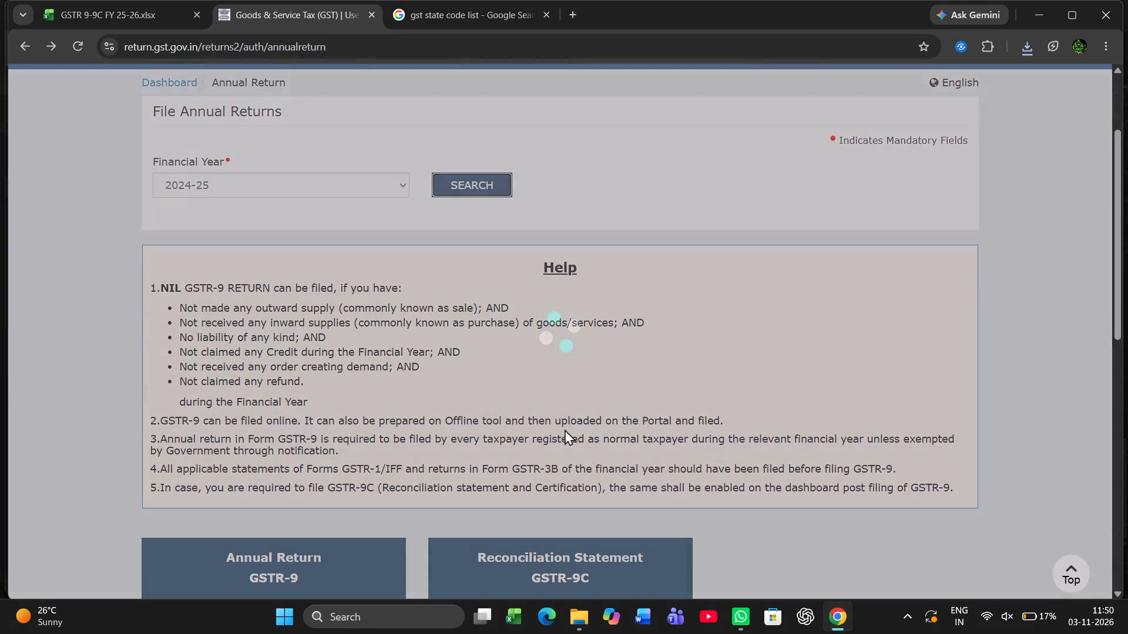
scroll(565, 429, "down", 2, "ctrl")
left_click(617, 544, "ctrl")
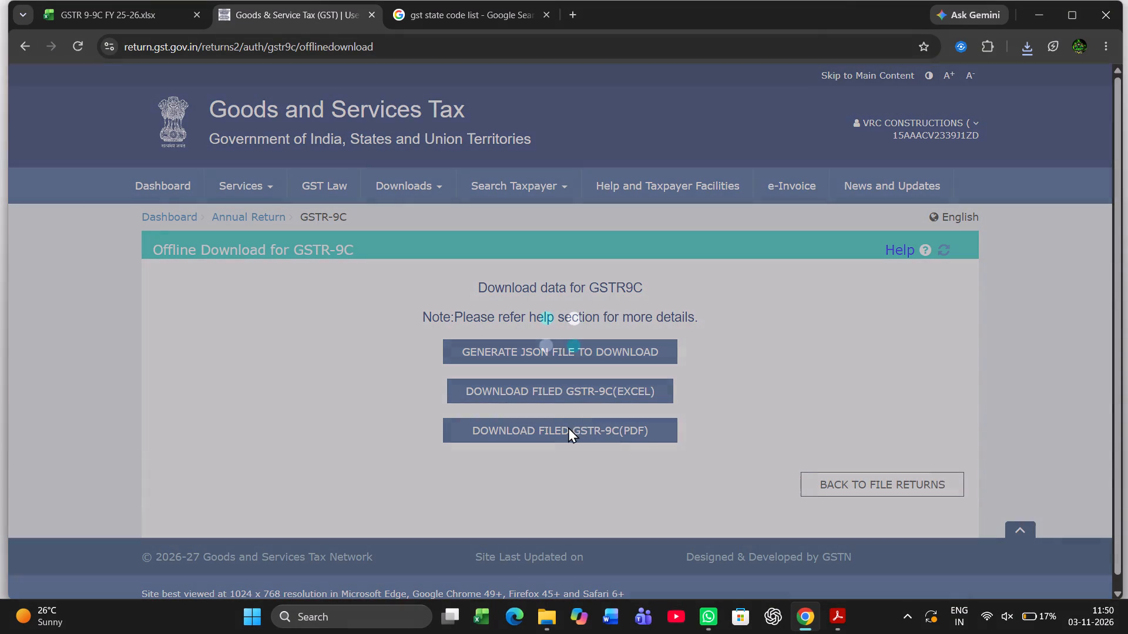
left_click(568, 427, "ctrl")
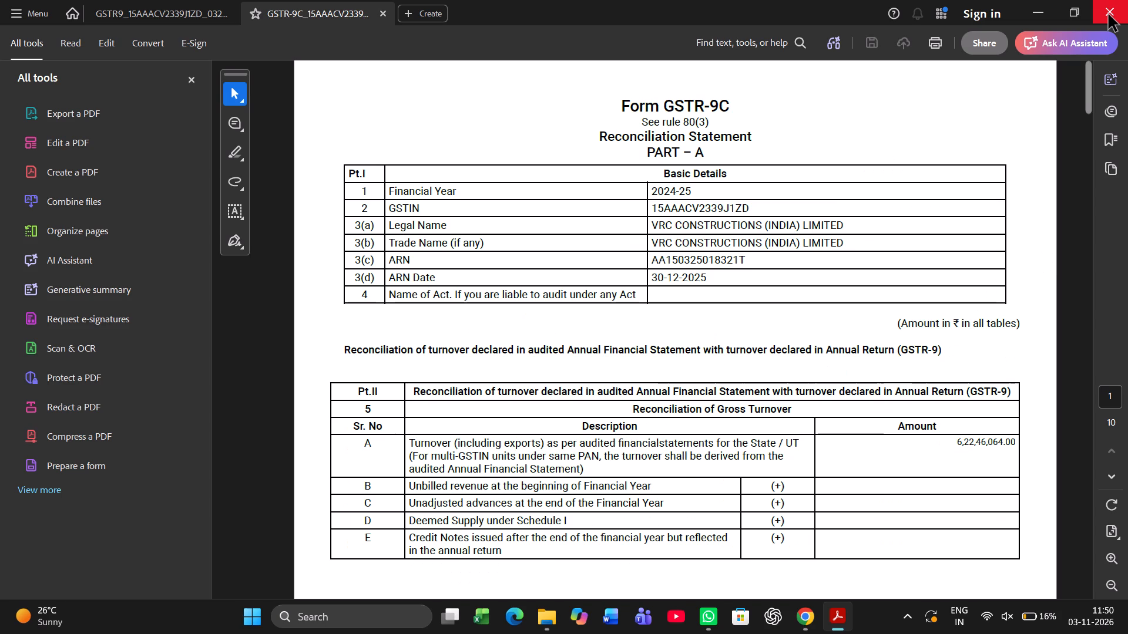
left_click(1109, 15, "ctrl")
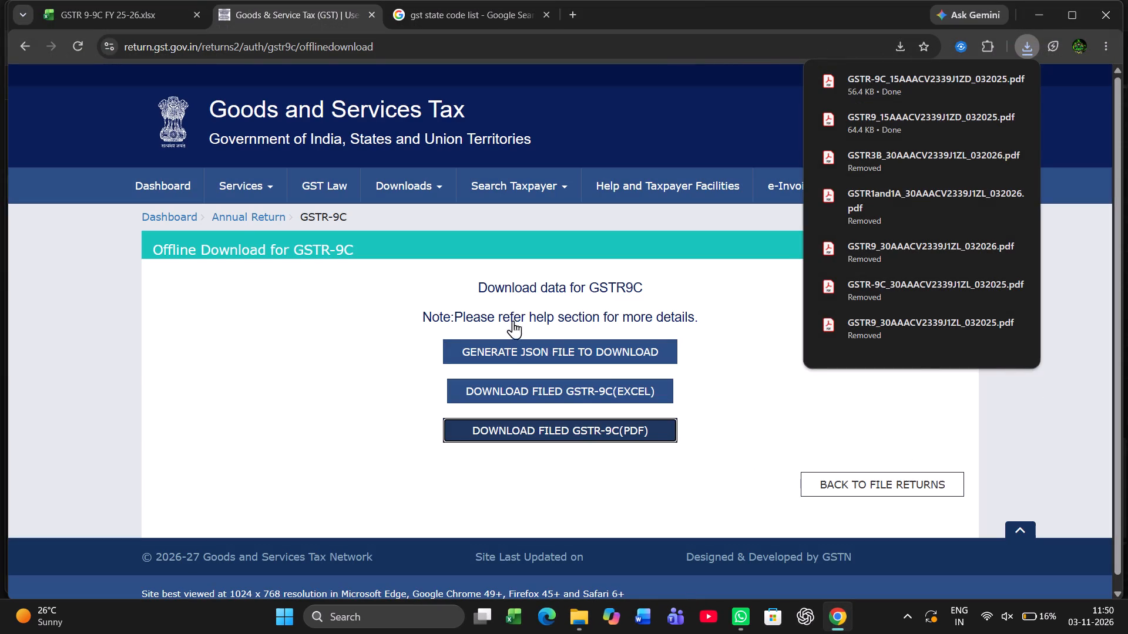
Search the annual returns for financial year 2025-26 and proceed through the GSTR-9 questionnaire as a non-nil return.
left_click(237, 214, "ctrl")
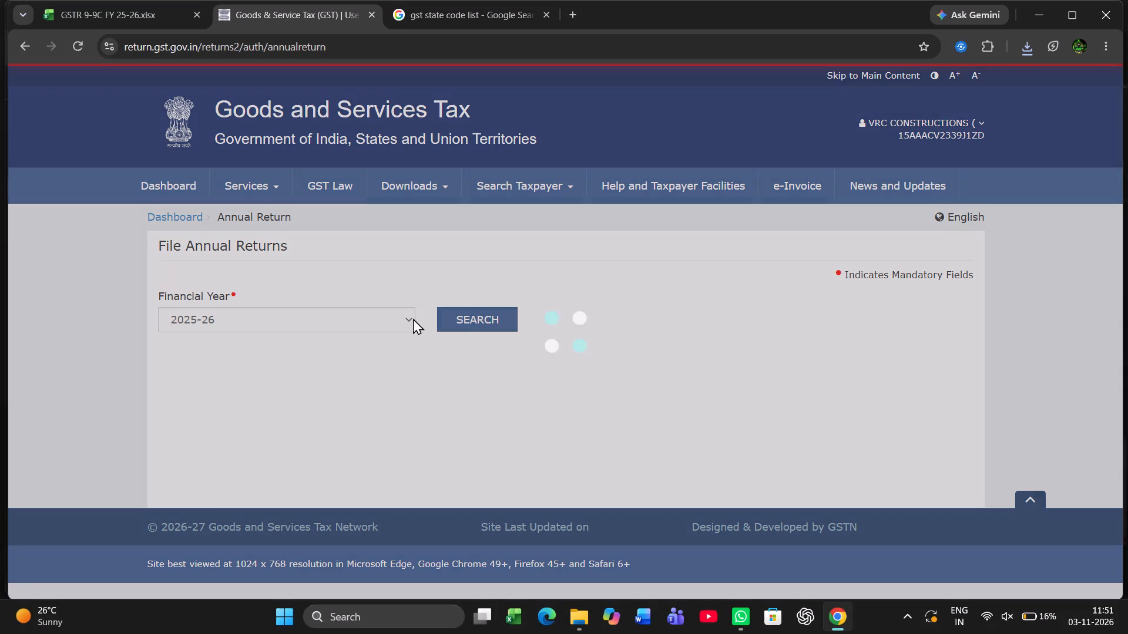
left_click(478, 322, "ctrl")
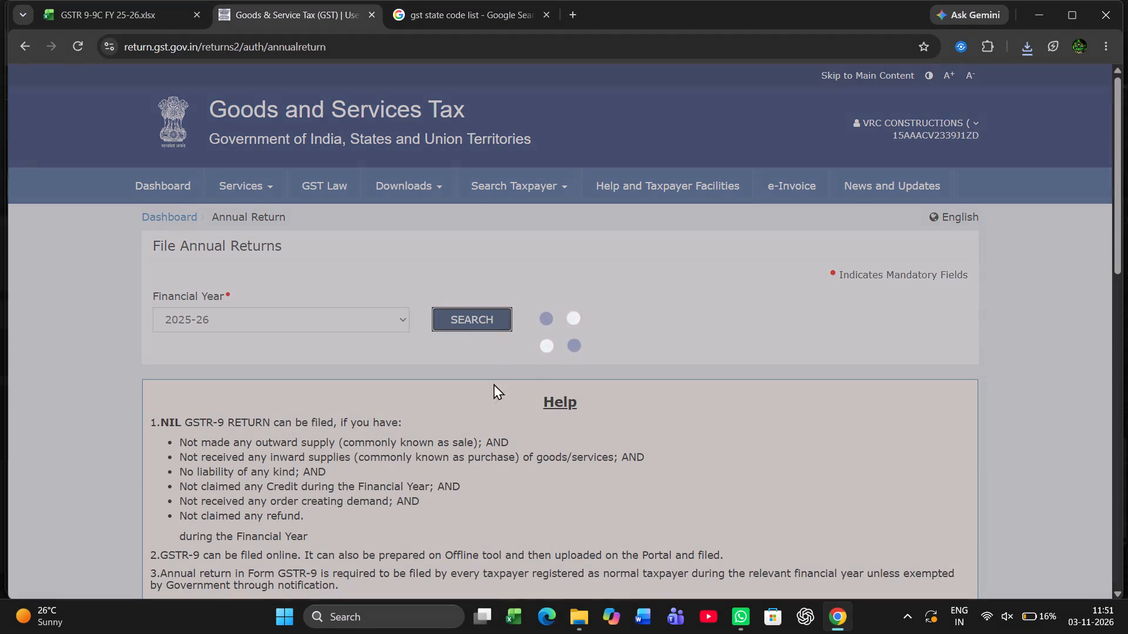
scroll(459, 431, "down", 5, "ctrl")
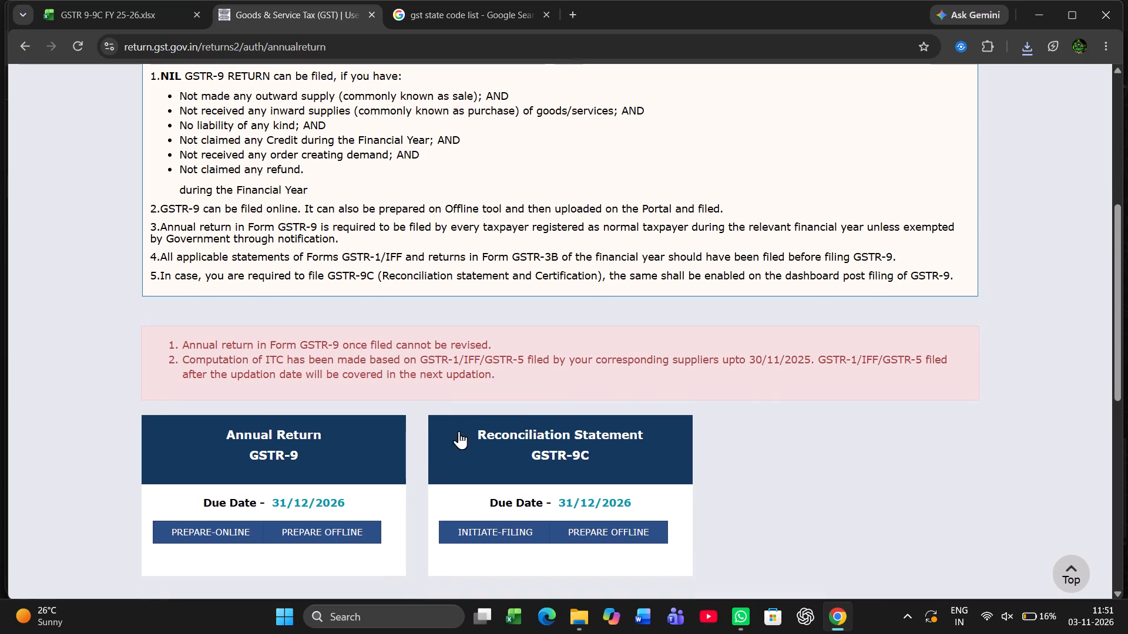
left_click(281, 450, "ctrl")
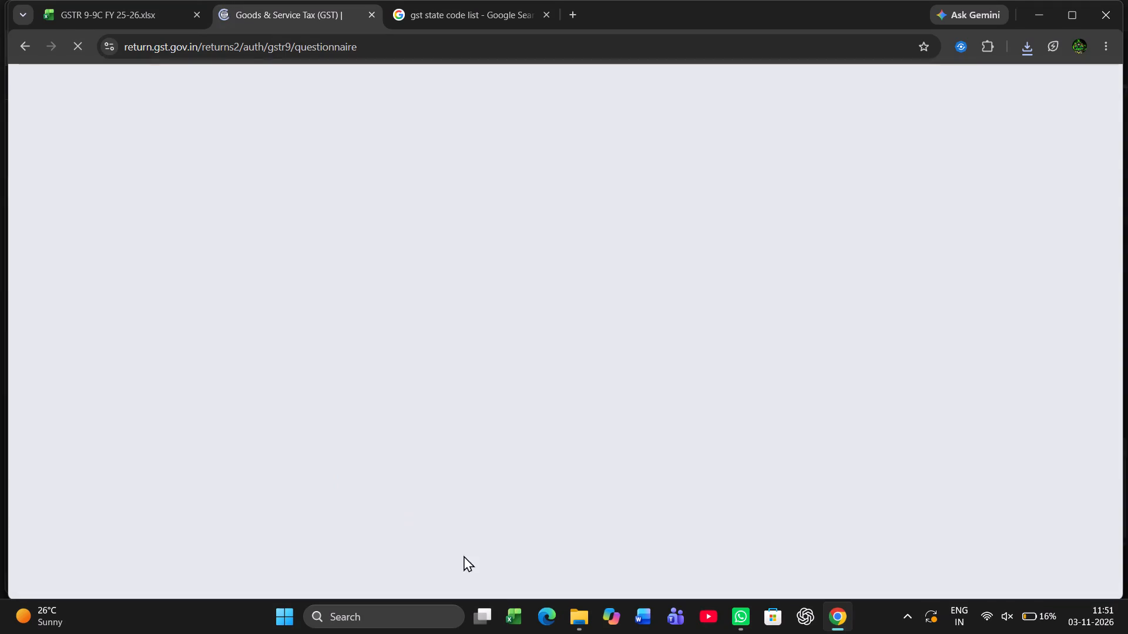
scroll(639, 446, "down", 2, "ctrl")
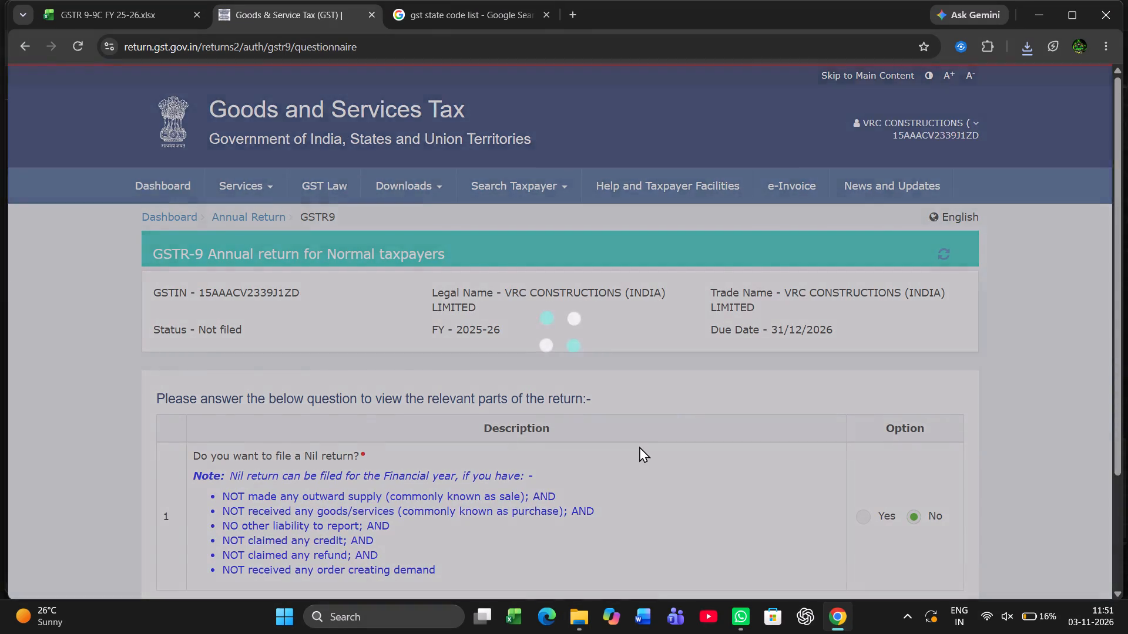
scroll(639, 446, "down", 4, "ctrl")
left_click(935, 487, "ctrl")
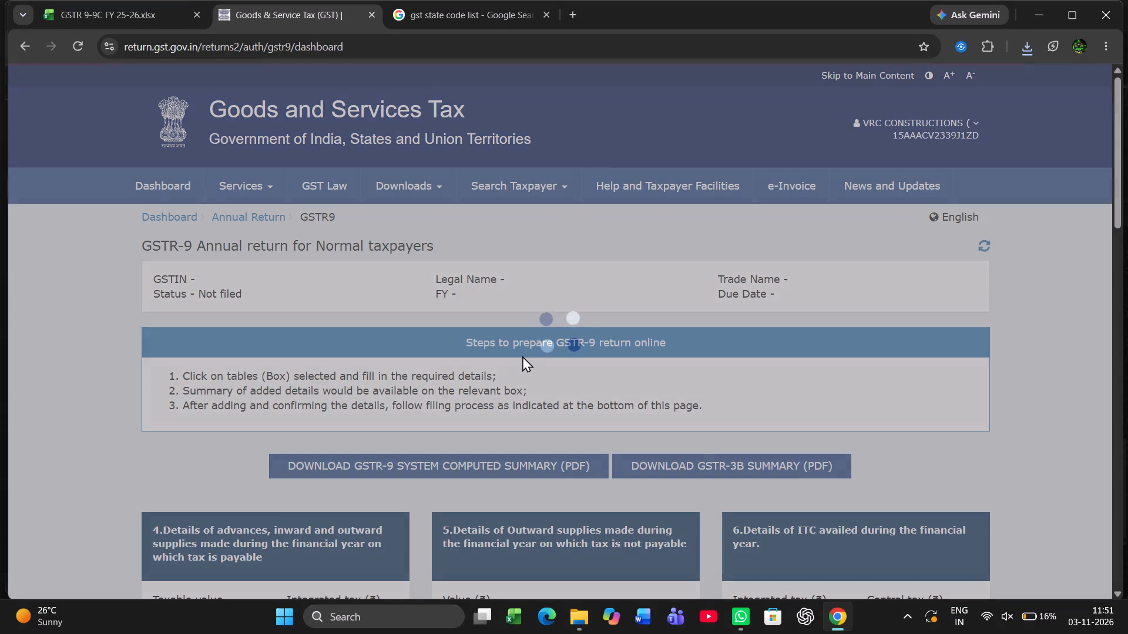
Download the 2025-26 PDF summaries: GSTR-9 system computed, GSTR-1/1A/IFF and GSTR-3B.
scroll(522, 356, "down", 5, "ctrl")
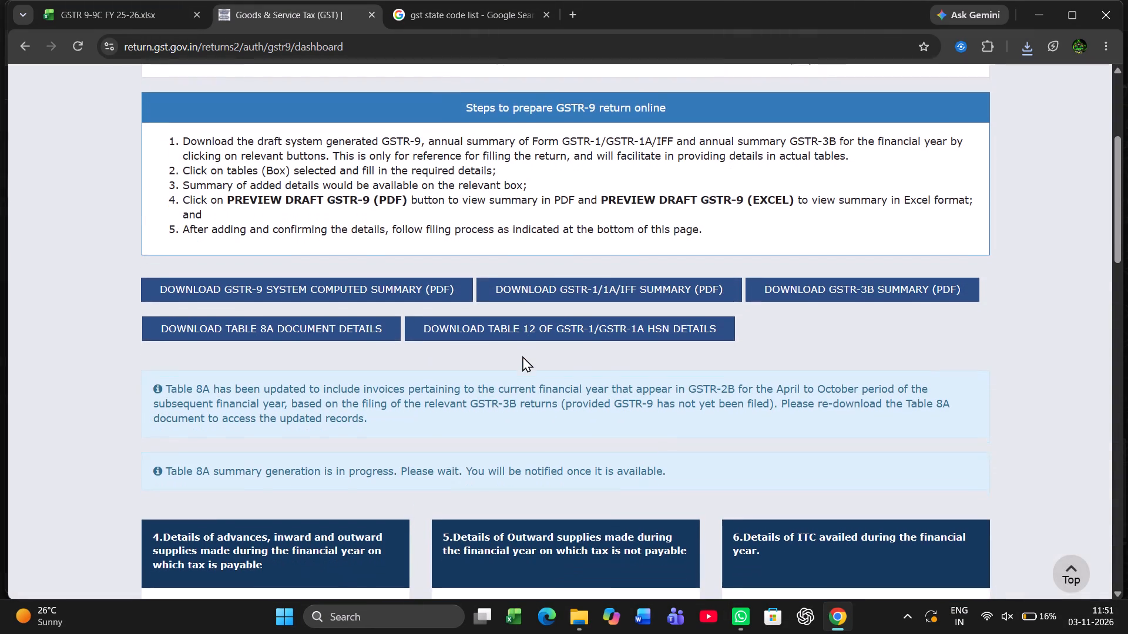
scroll(522, 356, "down", 1, "ctrl")
left_click(327, 276, "ctrl")
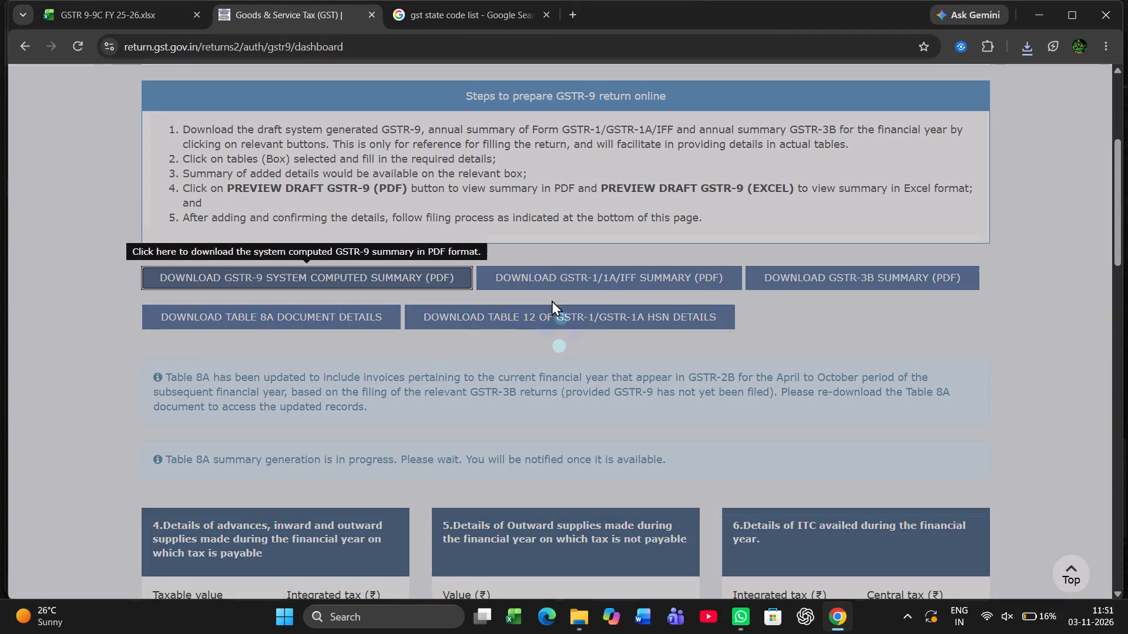
left_click(620, 275, "ctrl")
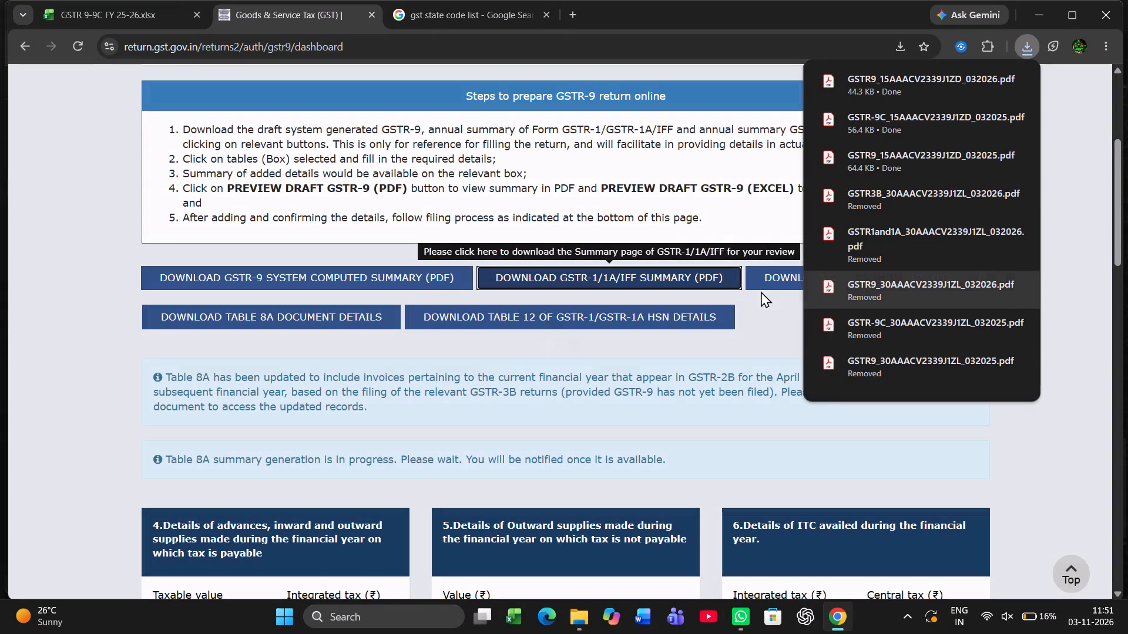
left_click(766, 286, "ctrl")
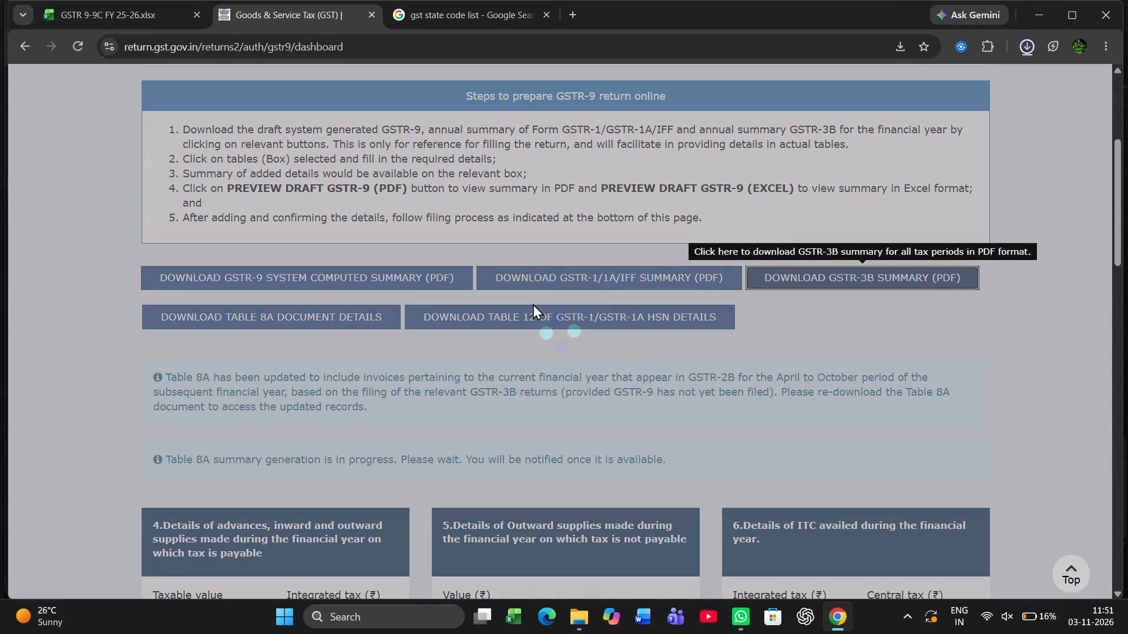
Request the Table 12 of GSTR-1/GSTR-1A HSN details for 2025-26 and check the request's status.
left_click(551, 317, "ctrl")
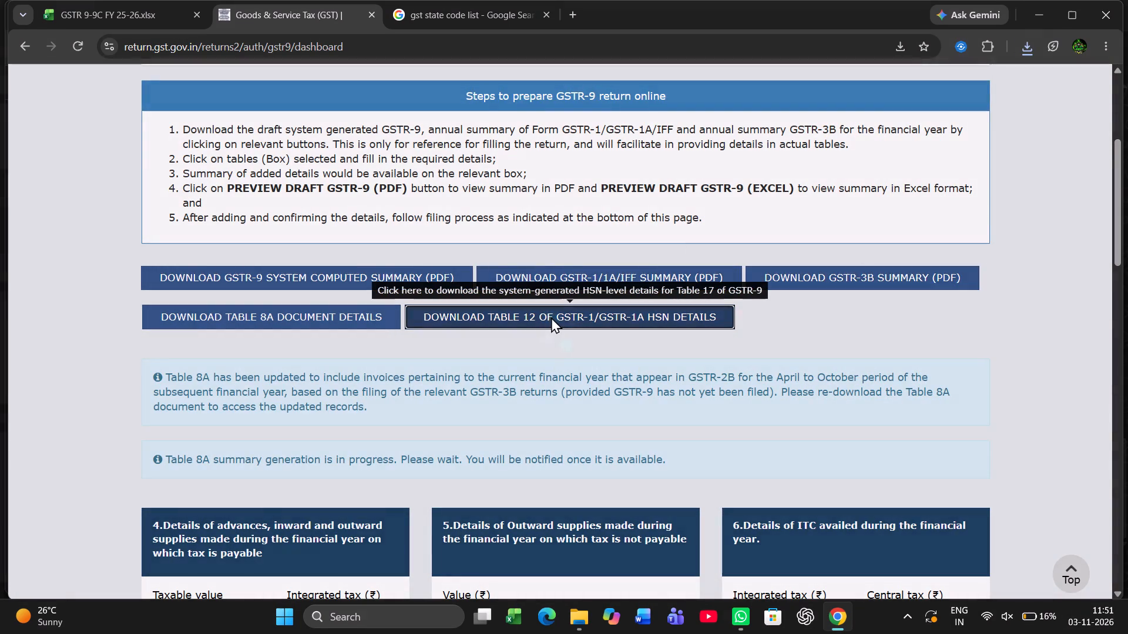
scroll(551, 317, "up", 4, "ctrl")
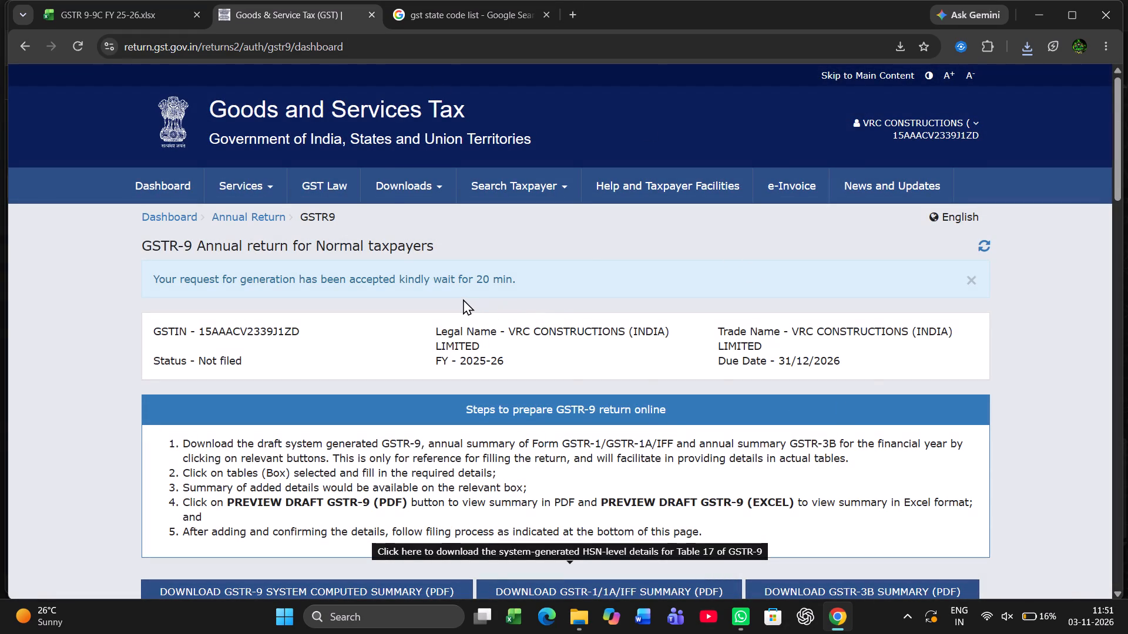
Switch to File Explorer, check the Himachal Pradesh folder in VR CONSTRUCTIONS for contents, and delete that folder.
key("alt+Tab")
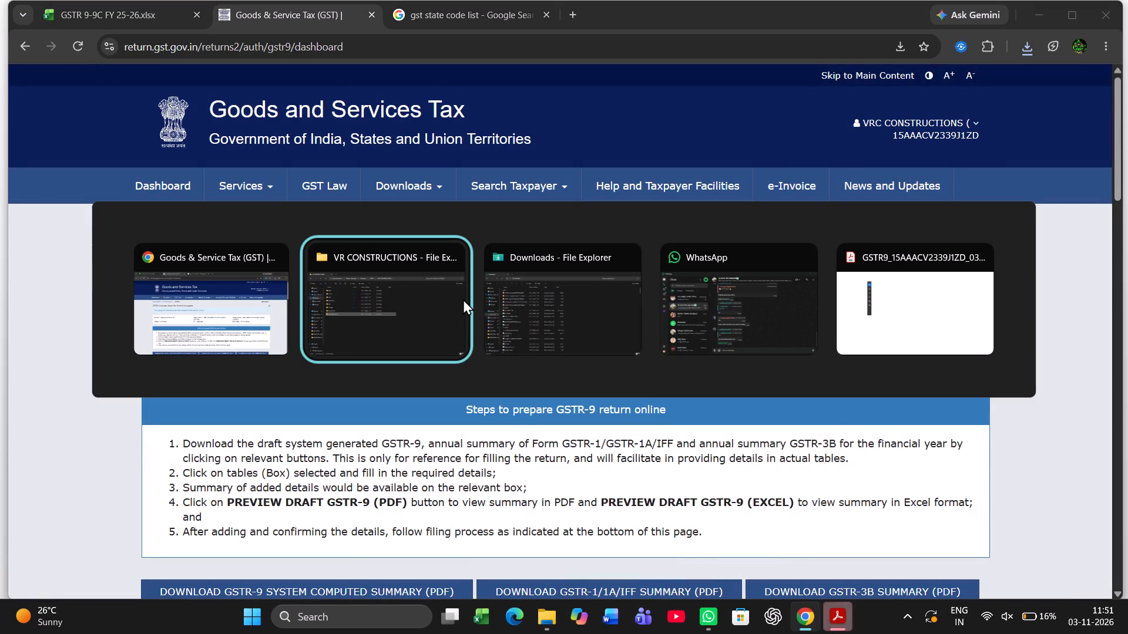
key("alt+Tab")
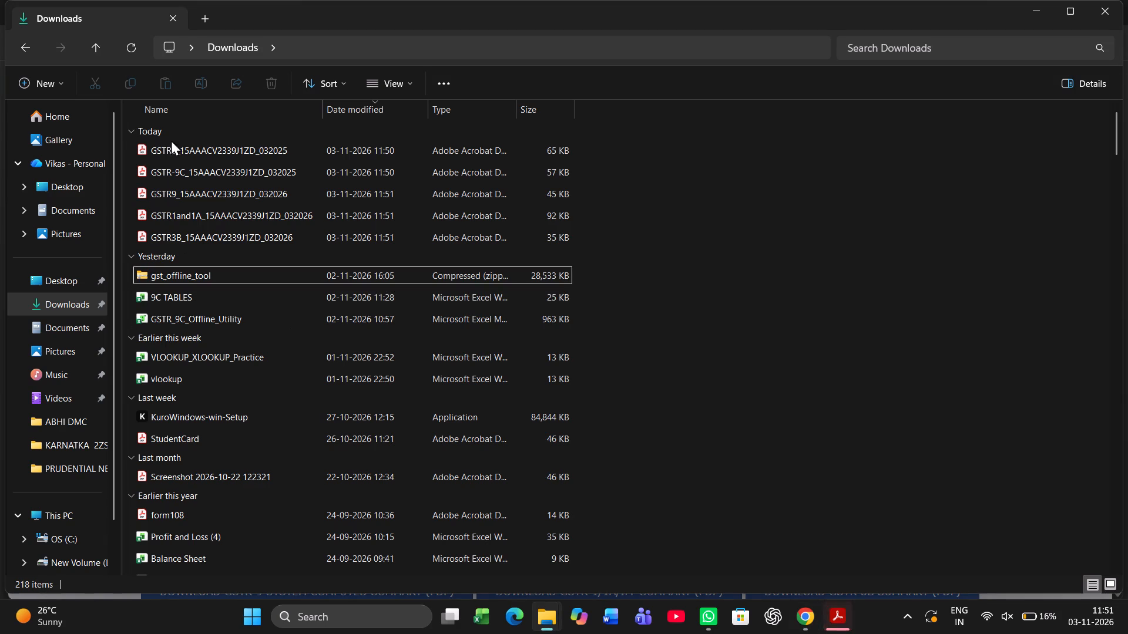
left_click(233, 144)
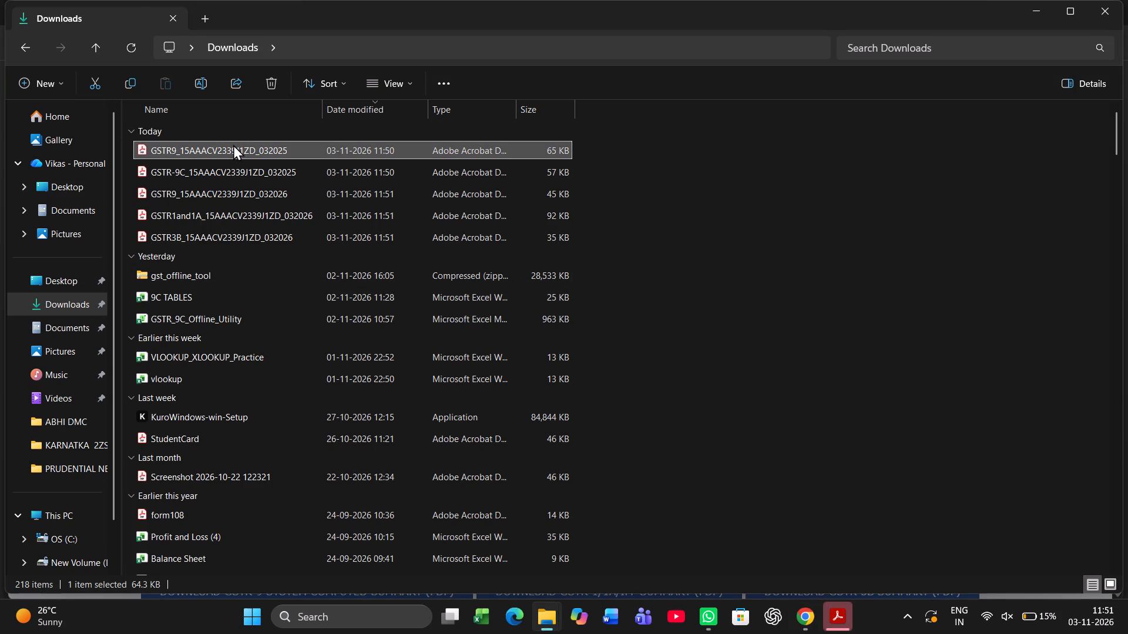
key("alt+Tab")
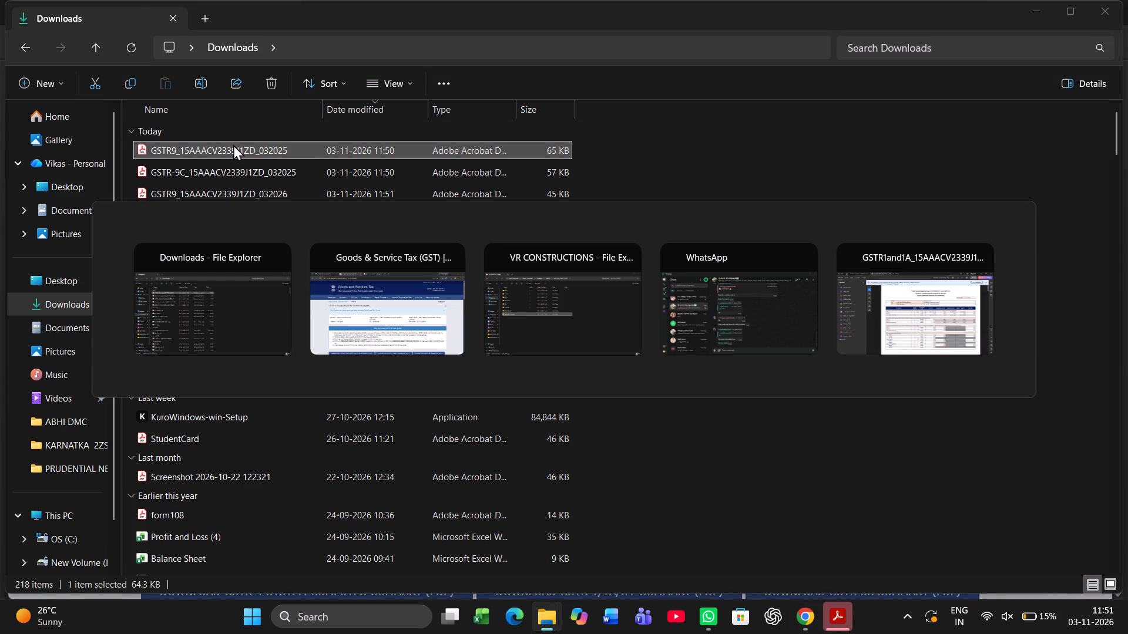
key("alt+Tab")
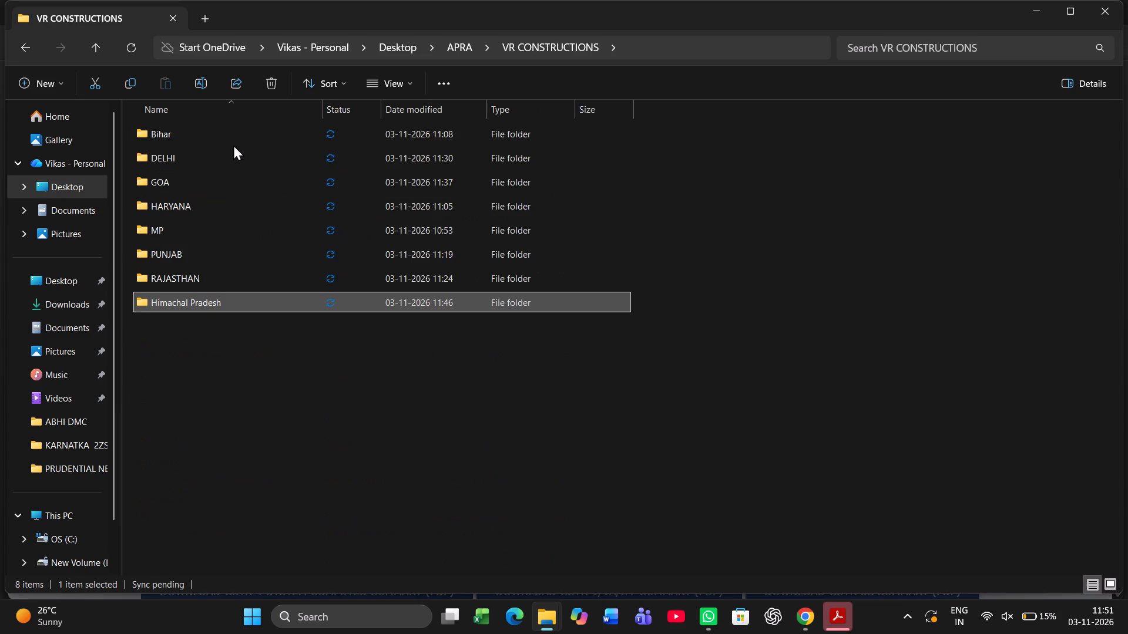
left_click(282, 345)
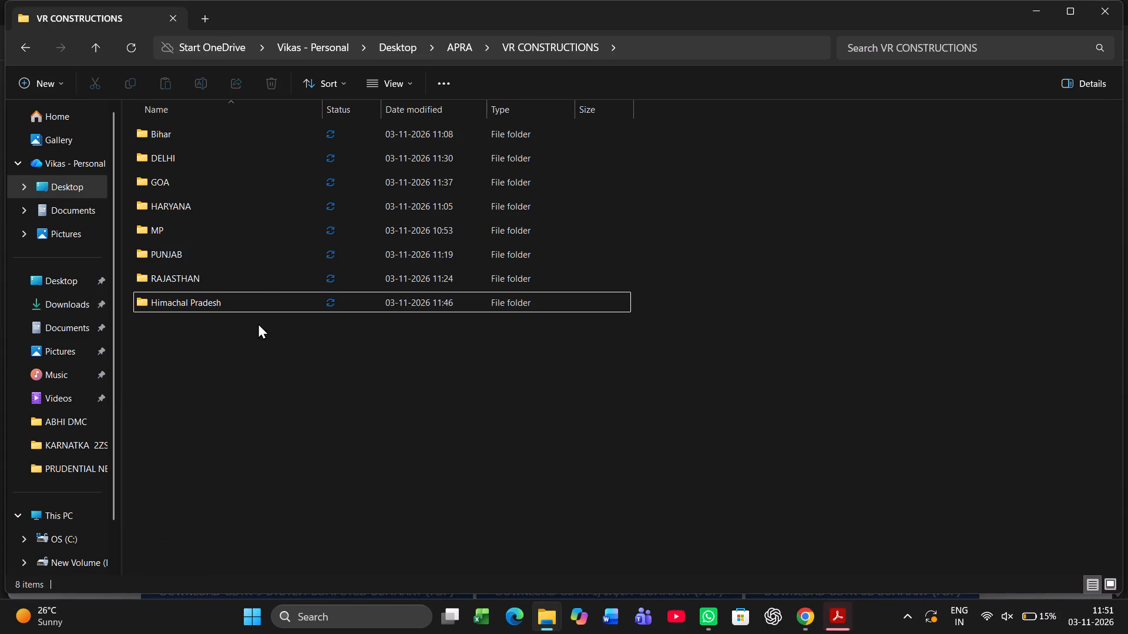
double_click(255, 306)
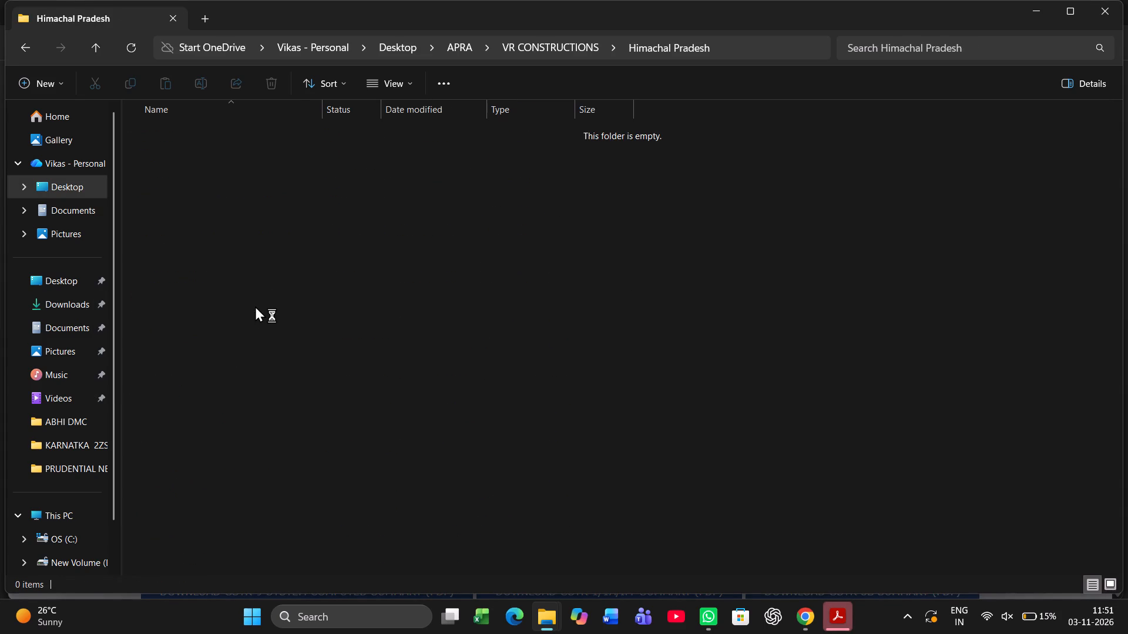
key("BackSpace")
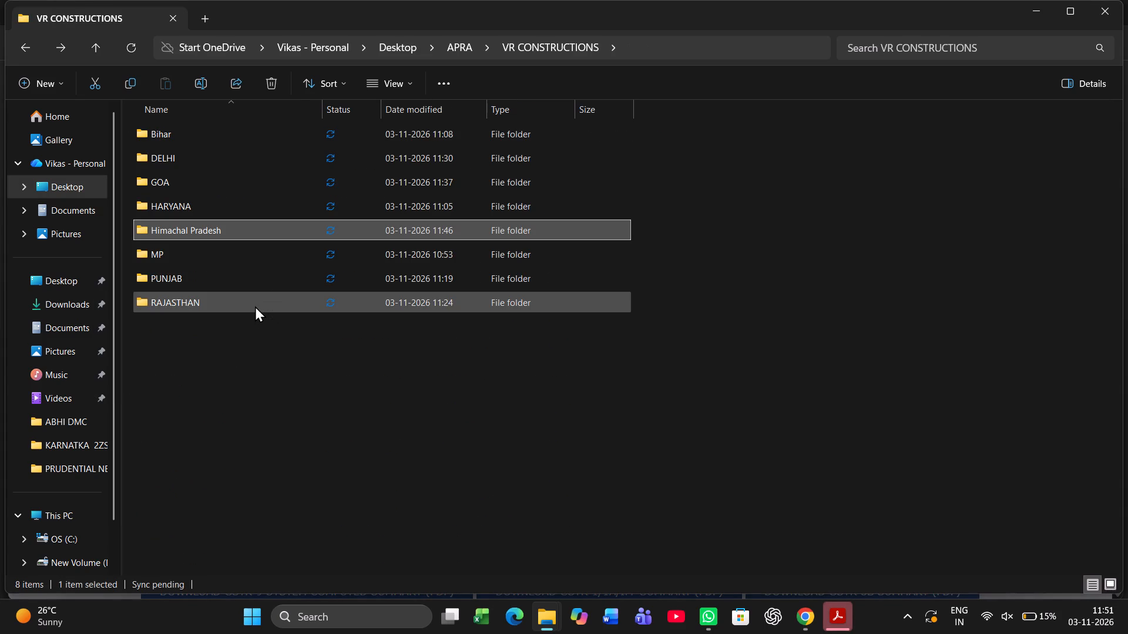
key("Up")
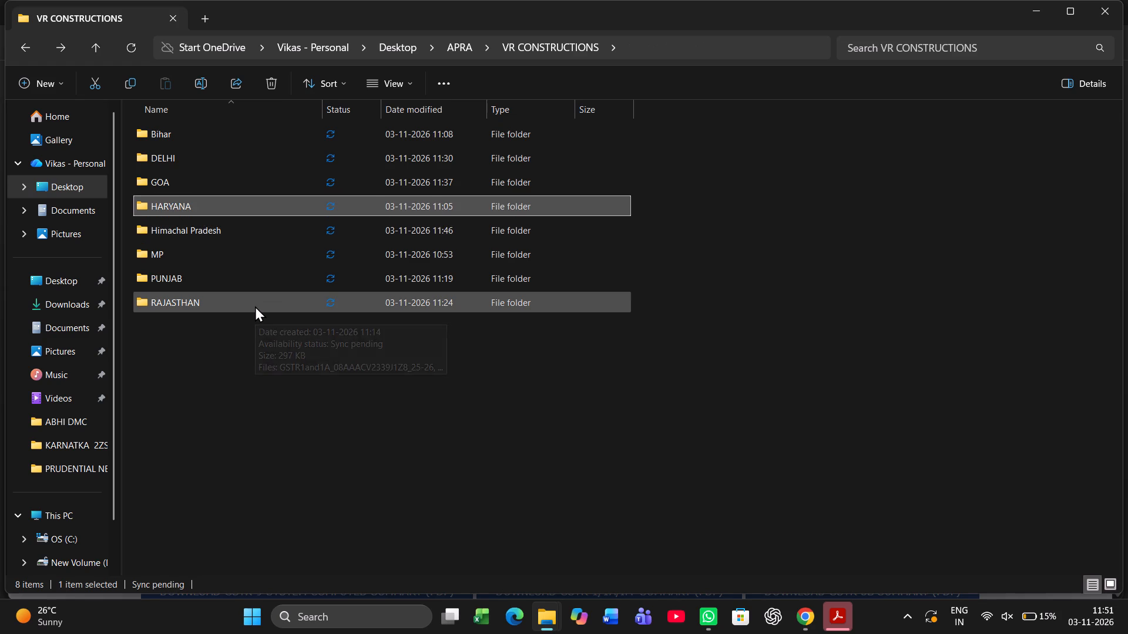
key("Down")
key("Delete")
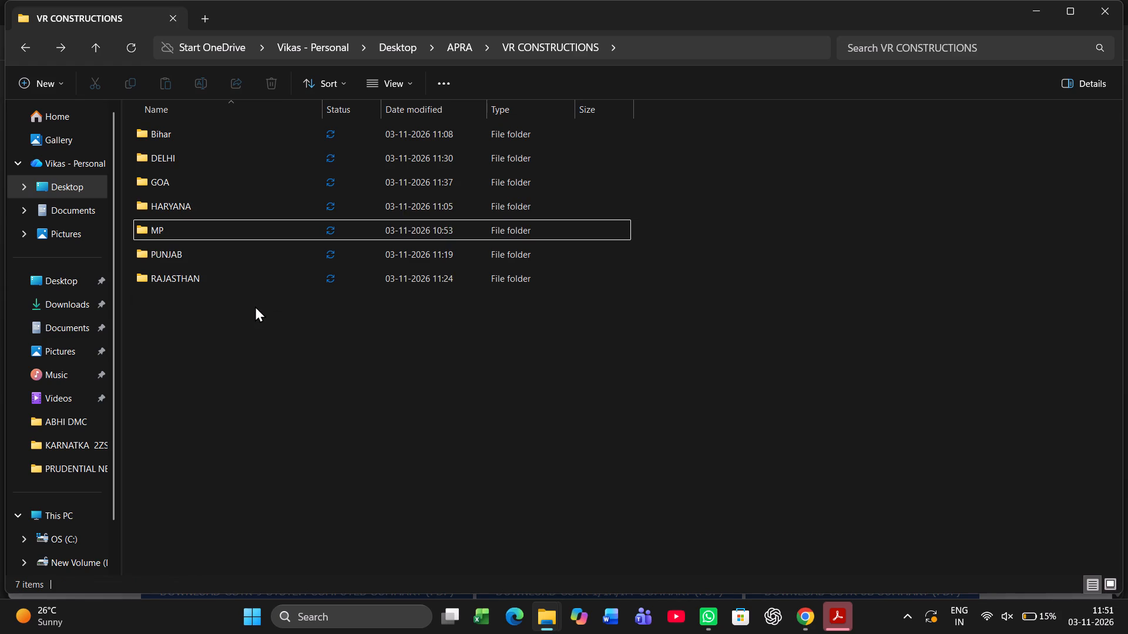
Create a folder named MIZORAM inside VR CONSTRUCTIONS and open it.
key("ctrl+shift+n")
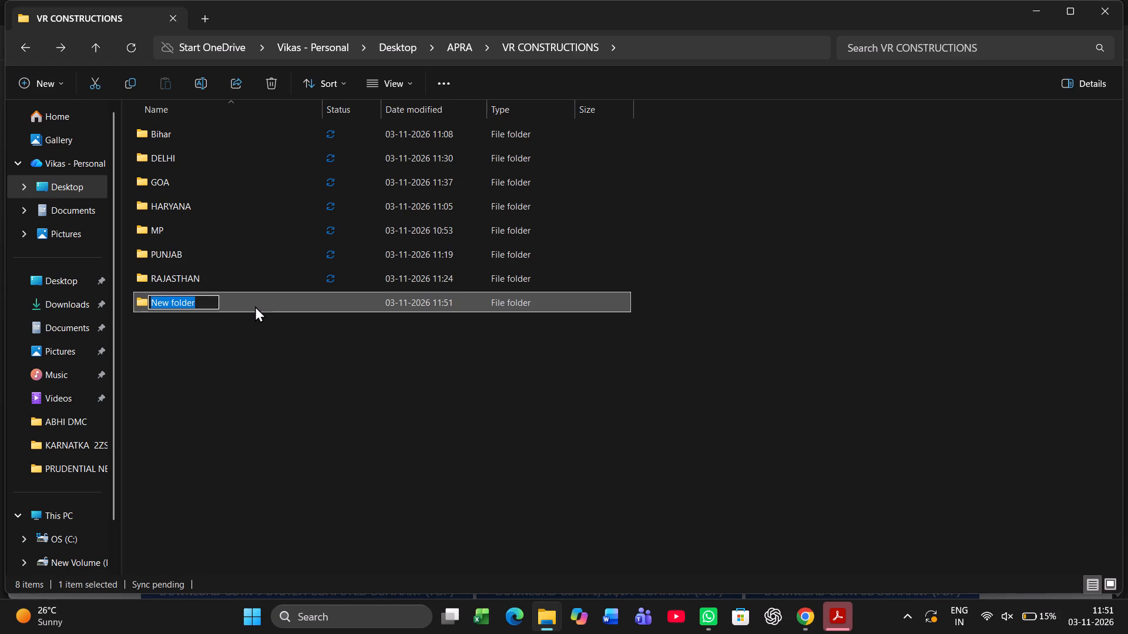
type("miz")
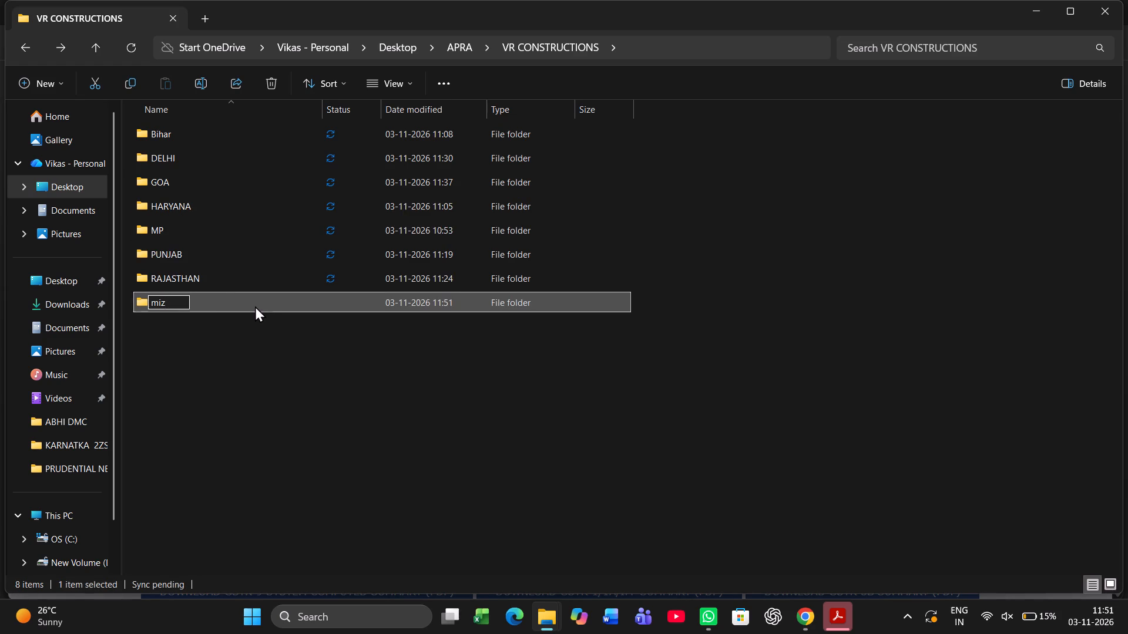
key("BackSpace")
key("BackSpace")
key("BackSpace")
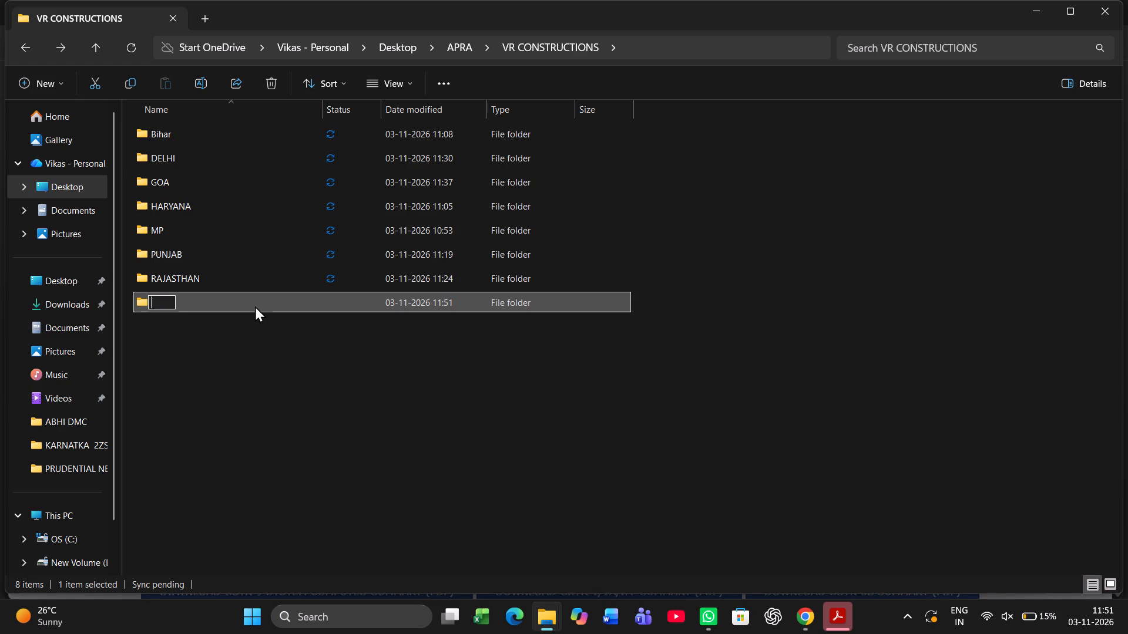
type("MIZOR")
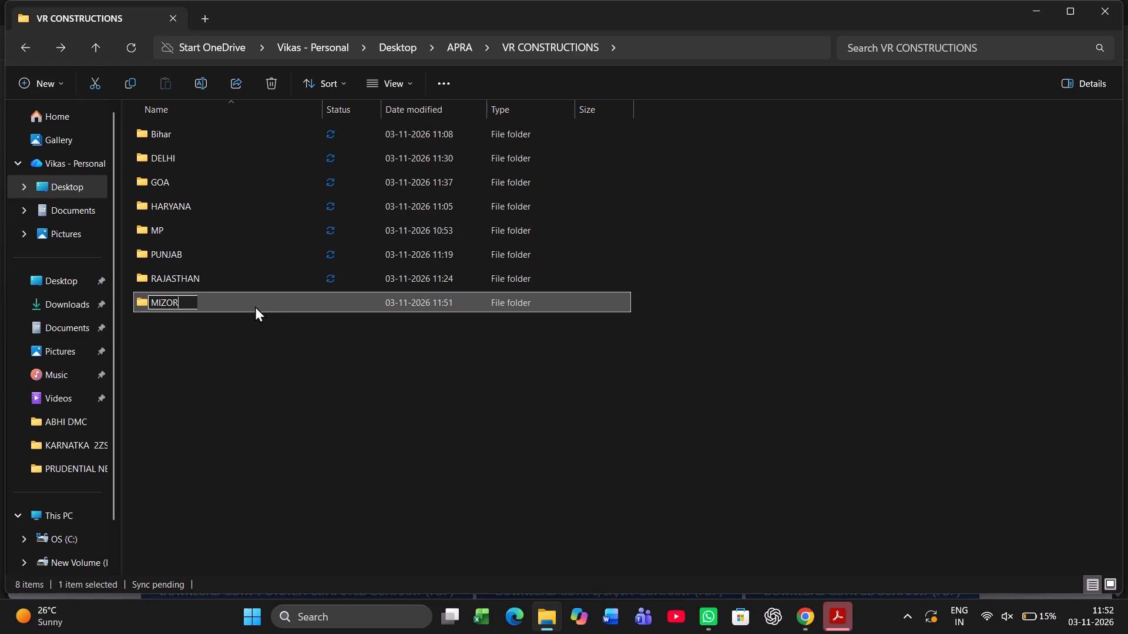
type("AM")
key("Return")
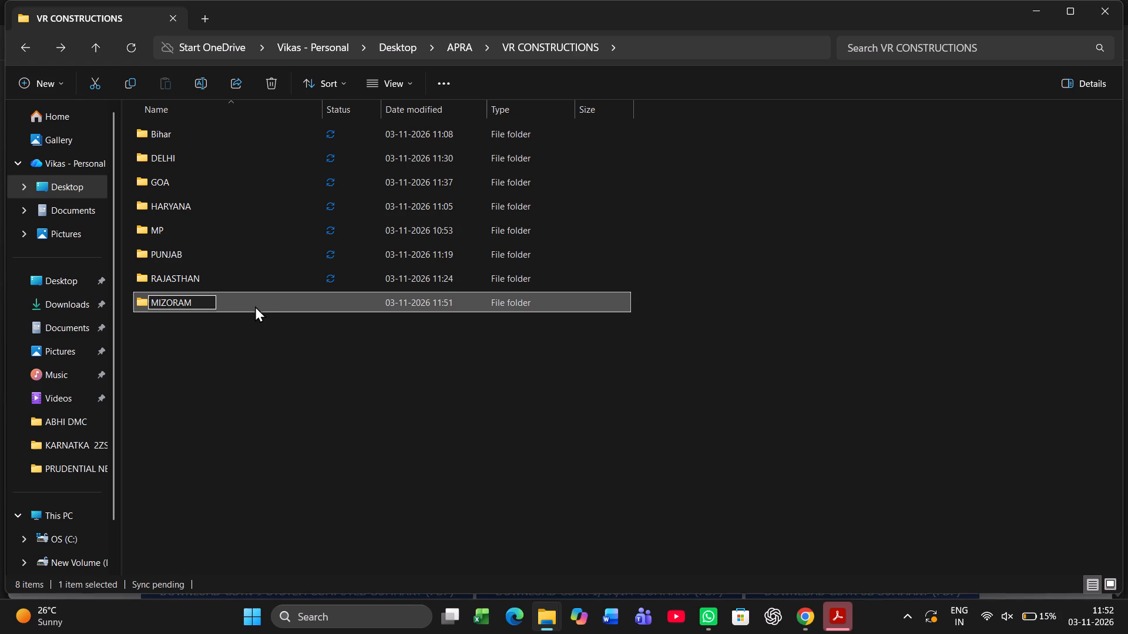
key("Return")
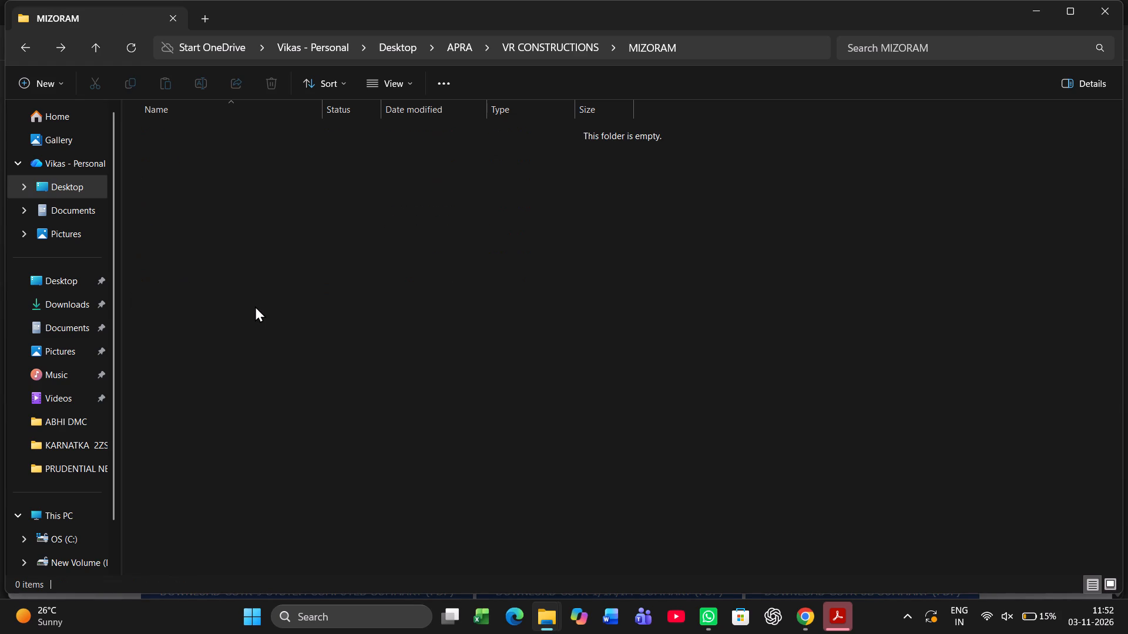
Move today's five GSTR PDFs from Downloads into the MIZORAM folder, closing Adobe Acrobat to release the open files and retrying.
key("alt+Tab")
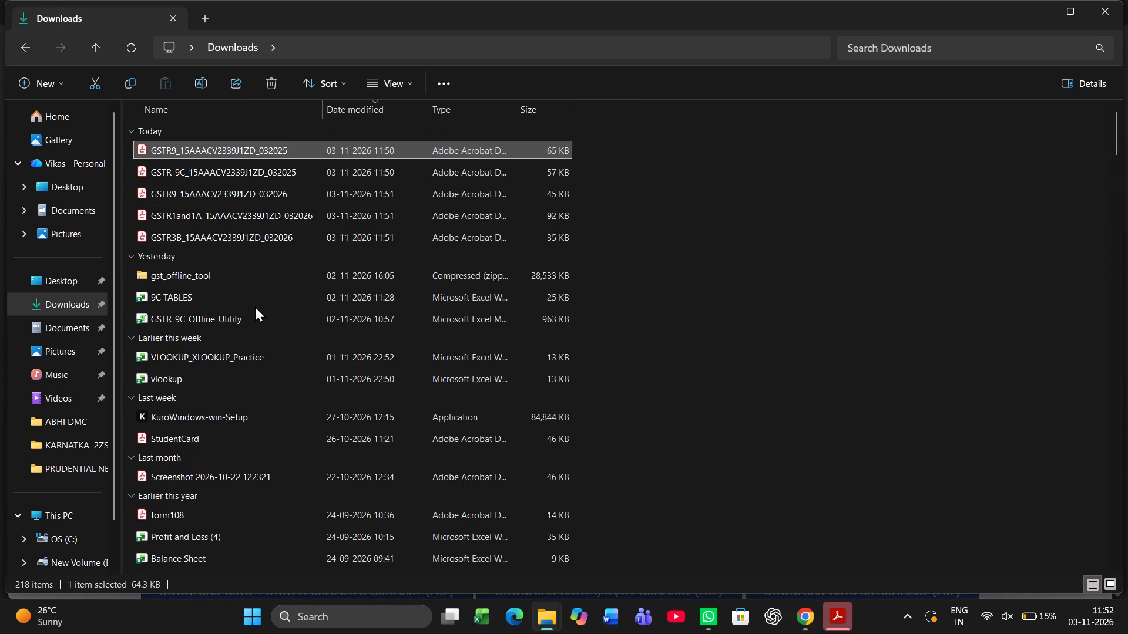
key("shift+Down")
key("shift+Down")
key("shift+Down")
key("shift+Down")
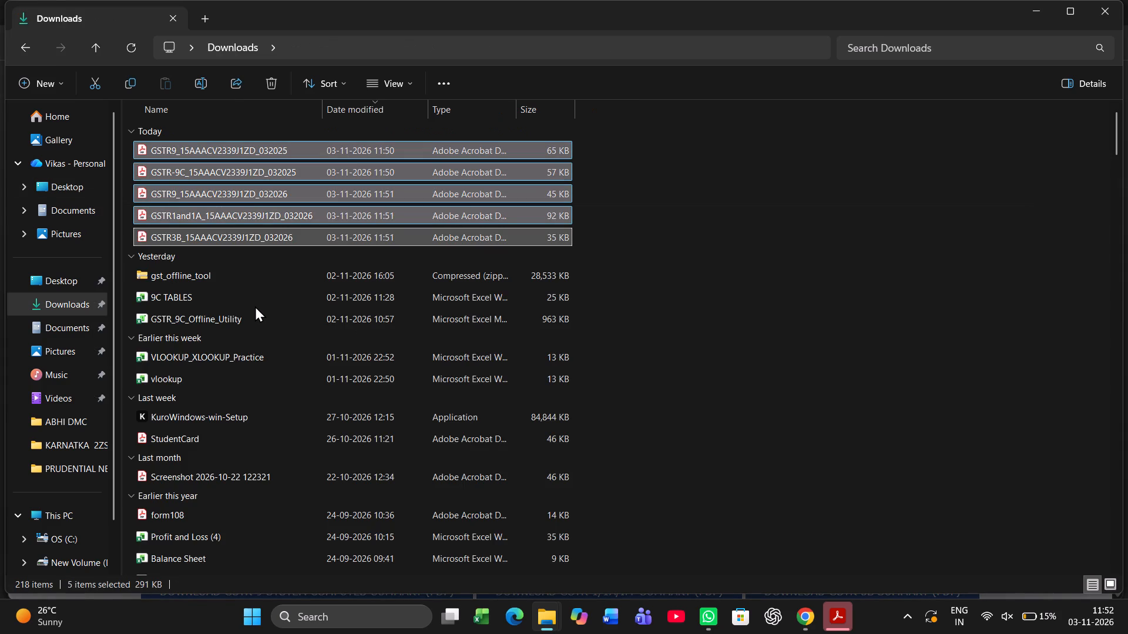
key("ctrl+x")
key("alt+Tab")
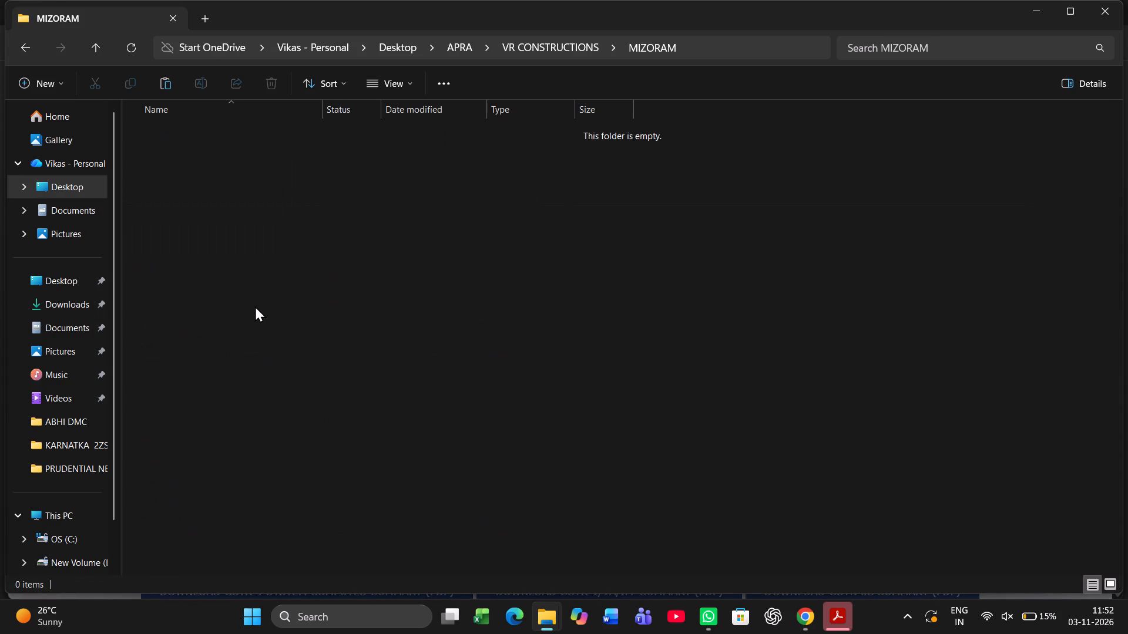
key("ctrl+v")
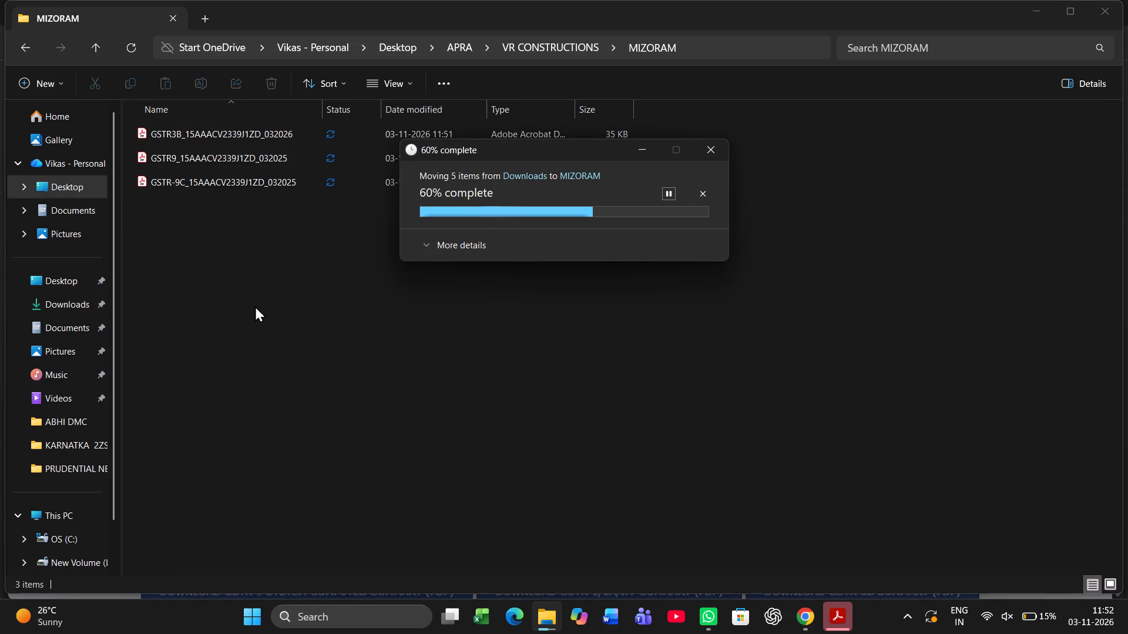
left_click(840, 612)
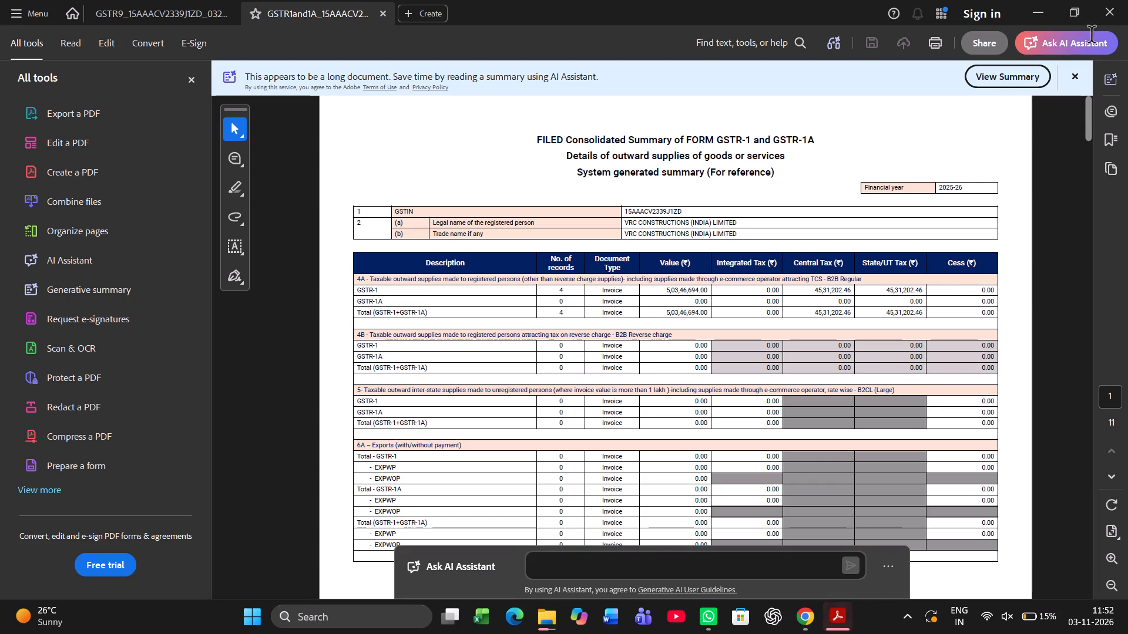
left_click(1112, 11)
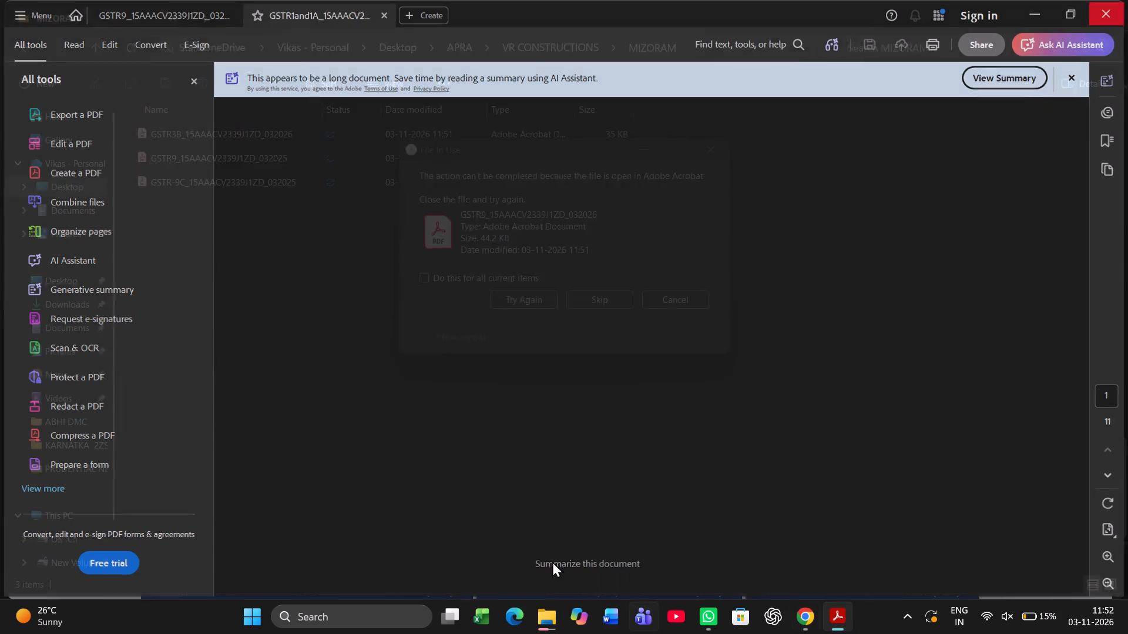
left_click(545, 297)
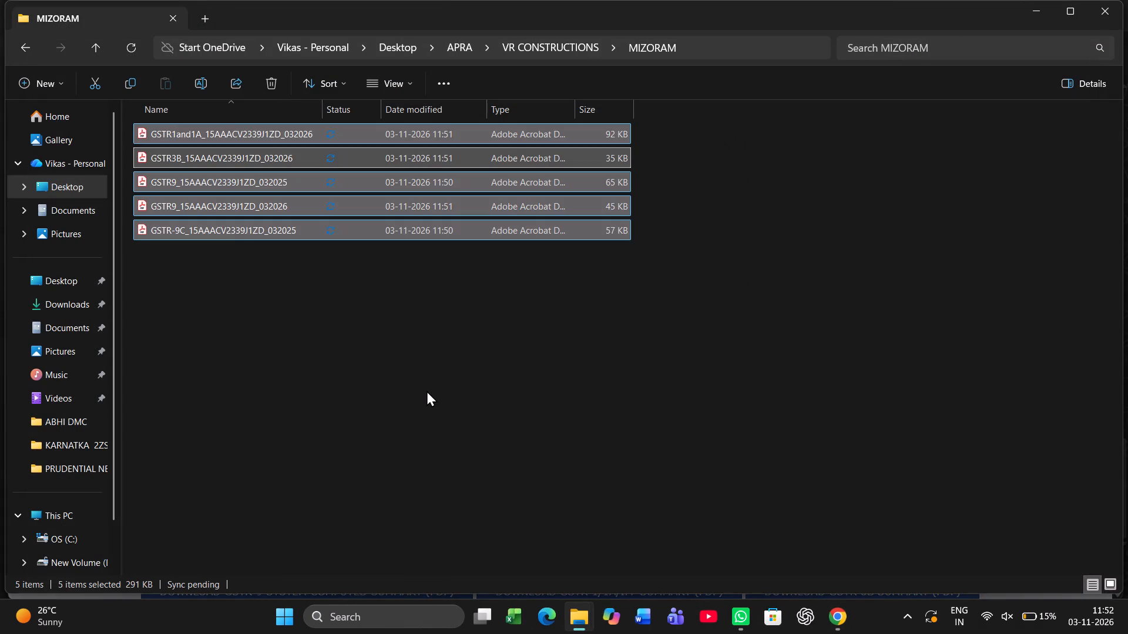
Rename the GSTR1and1A PDF in the MIZORAM folder so that its period suffix reads 25-26.
key("Up")
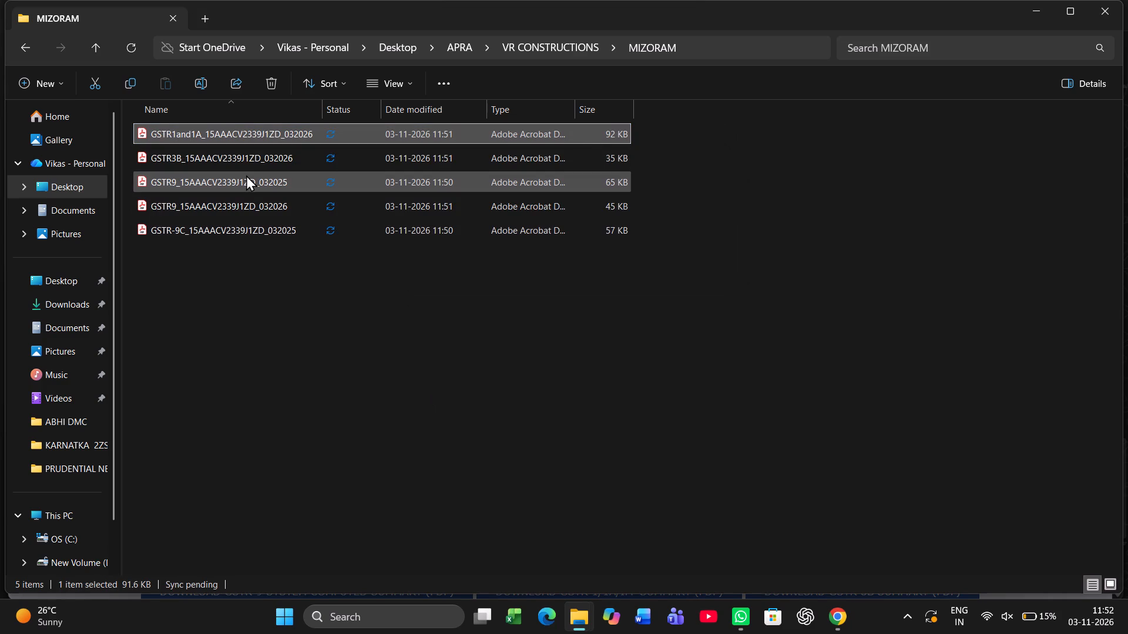
key("Up")
key("Down")
key("Up")
key("F2")
key("Right")
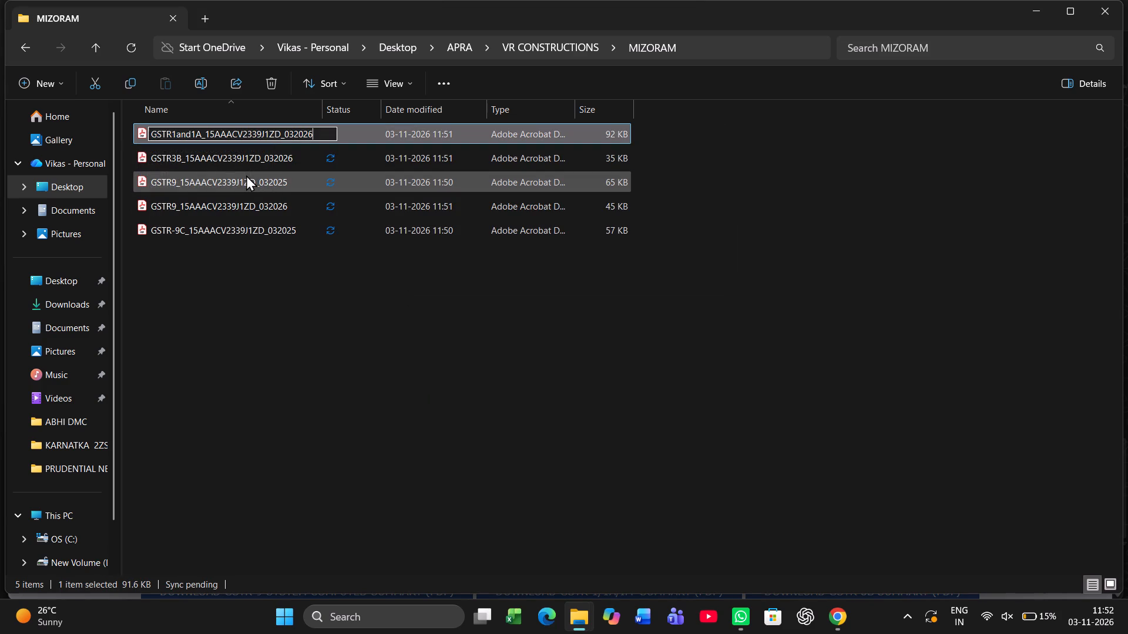
key("Left")
key("shift+Left")
key("shift+Left")
key("shift+Left")
key("shift+Left")
type("25-")
key("Return")
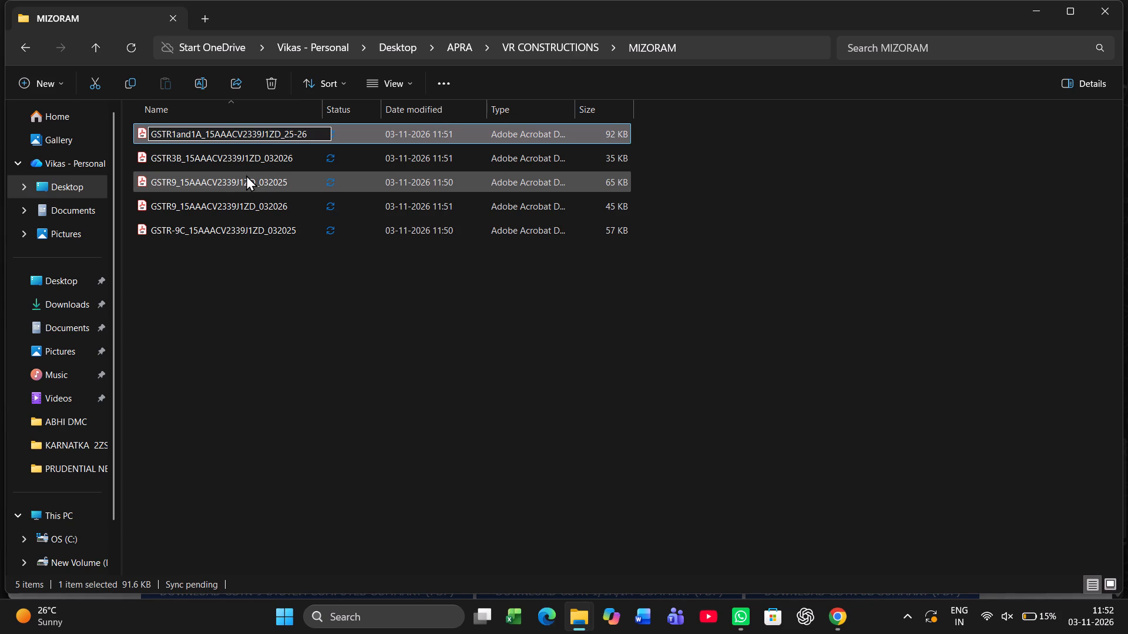
Rename the GSTR3B PDF in the MIZORAM folder so that its period suffix reads 25-26.
key("Down")
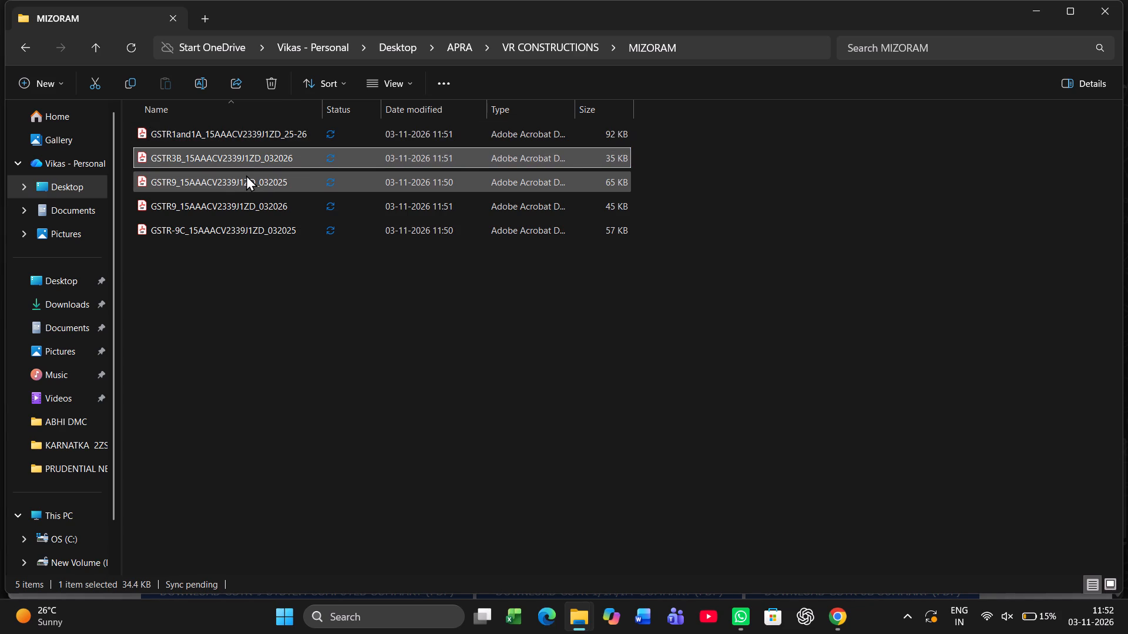
key("F2")
key("Right")
key("Left")
key("Left")
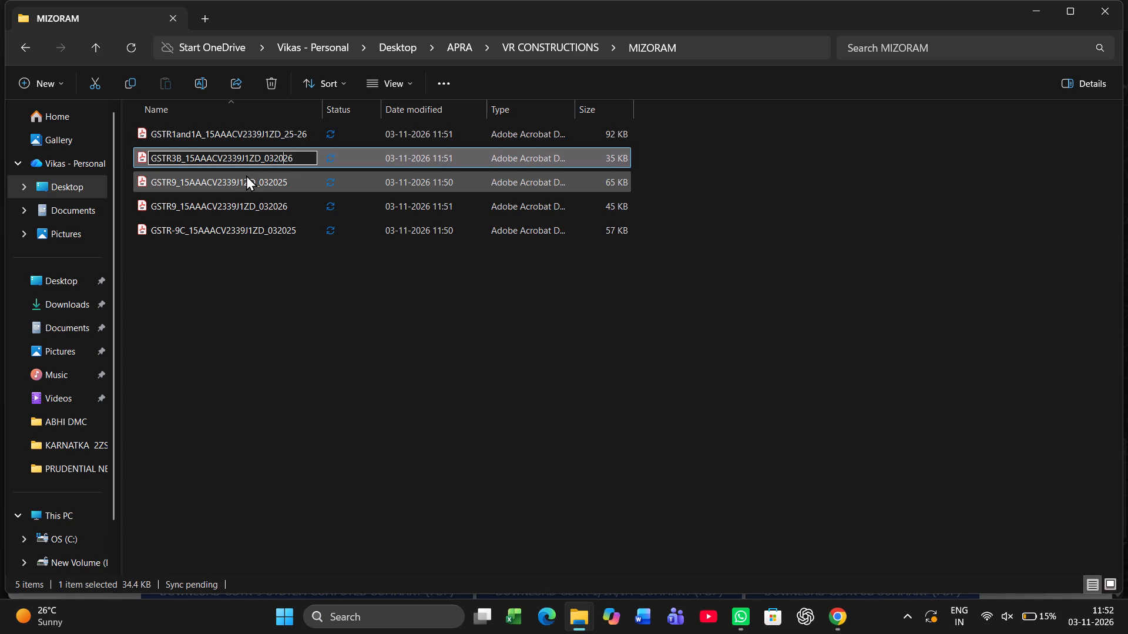
key("shift+Left")
key("shift+Left")
key("shift+Left")
key("shift+Left")
type("25-")
key("Return")
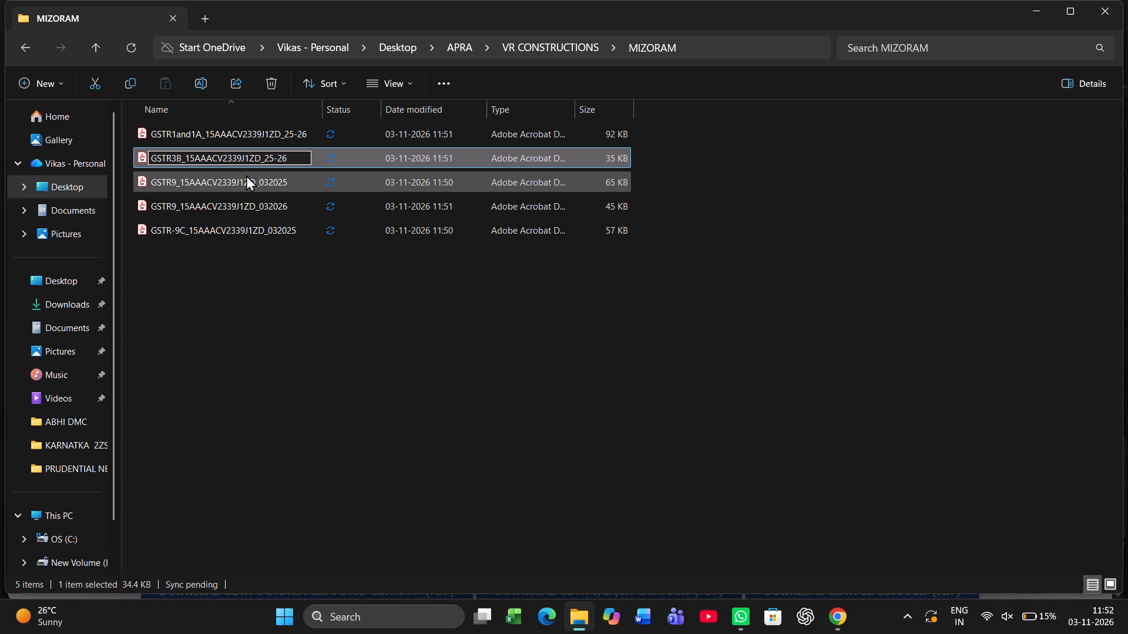
Rename the GSTR9 PDF ending in 032025 in the MIZORAM folder so that its period suffix reads 24-25.
key("Down")
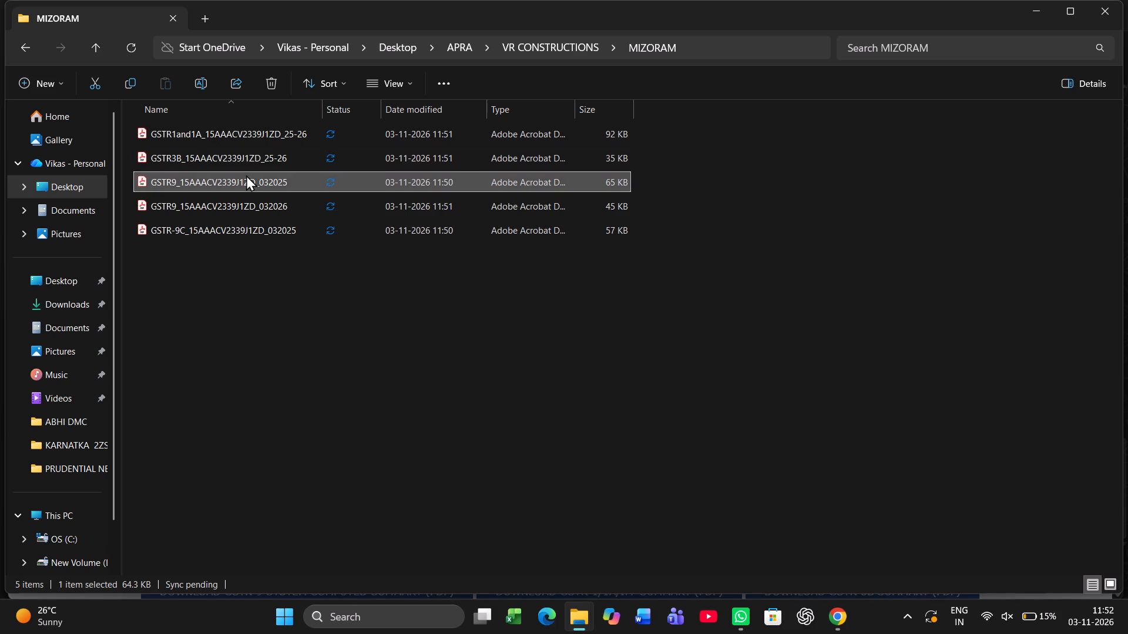
key("F2")
key("Right")
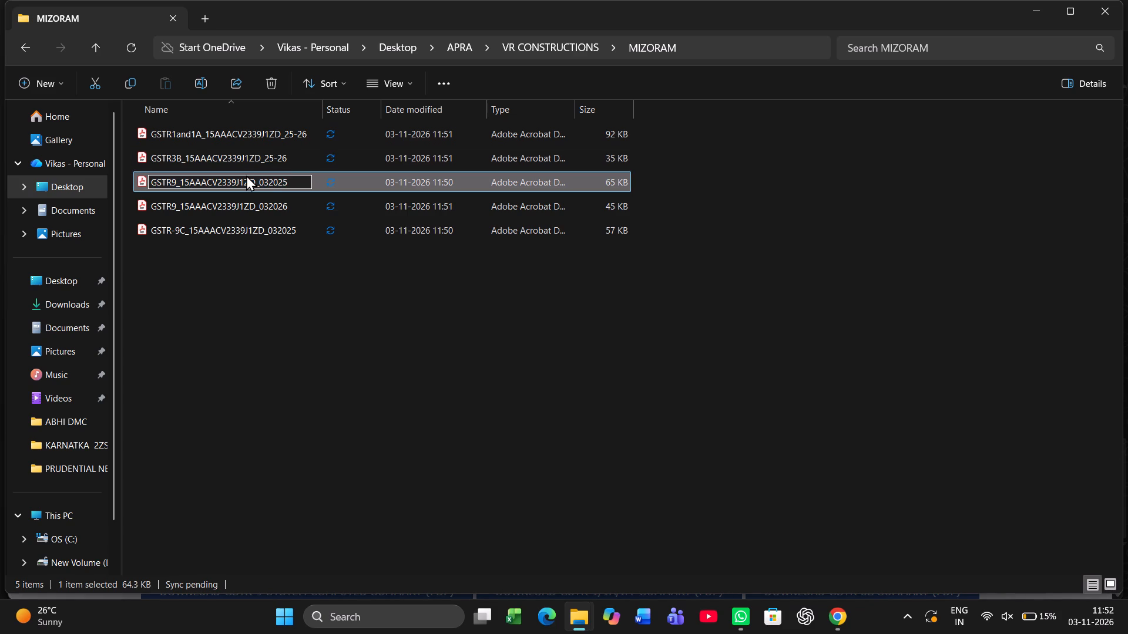
key("Left")
key("Left")
key("shift+Left")
key("shift+Left")
key("shift+Left")
key("shift+Left")
type("24-")
key("Return")
Rename the GSTR9 PDF ending in 032026 in the MIZORAM folder so that its period suffix reads 25-26.
key("Down")
key("F2")
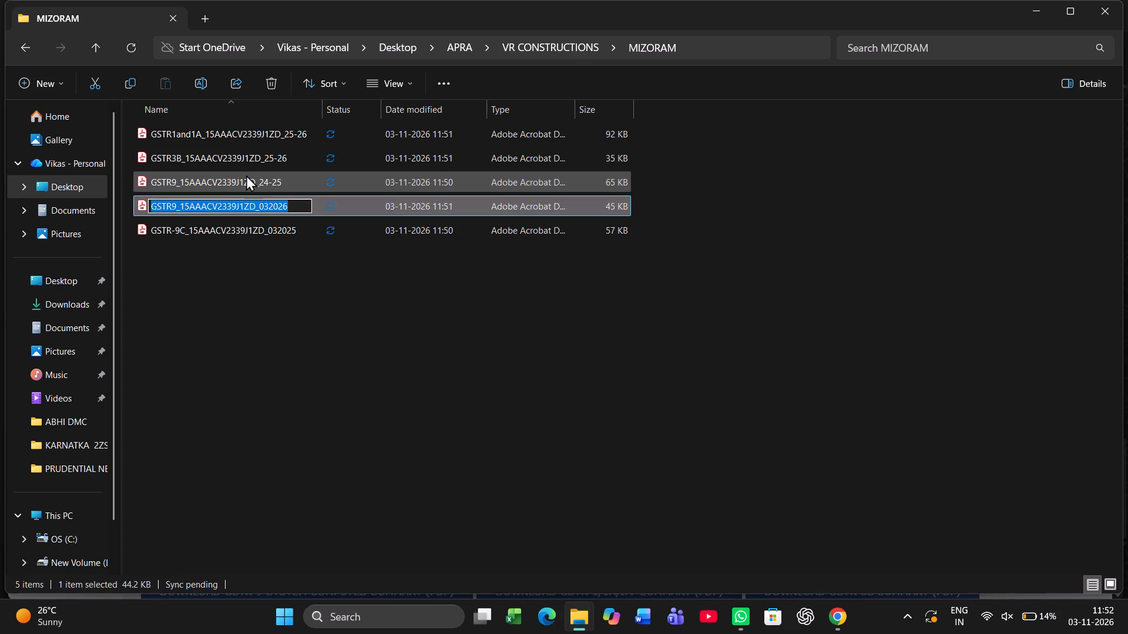
key("Right")
key("Left")
key("Left")
key("shift+Left")
key("shift+Left")
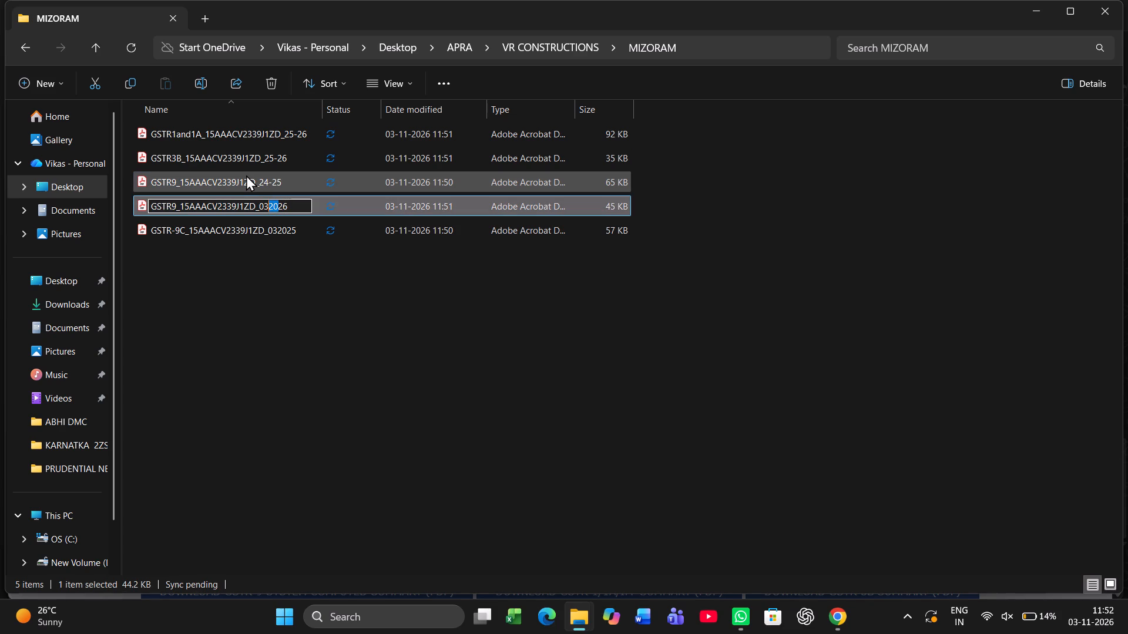
key("shift+Left")
key("shift+Left")
type("25-")
key("Return")
Rename the GSTR-9C PDF in the MIZORAM folder so that its period suffix reads 24-25.
key("Down")
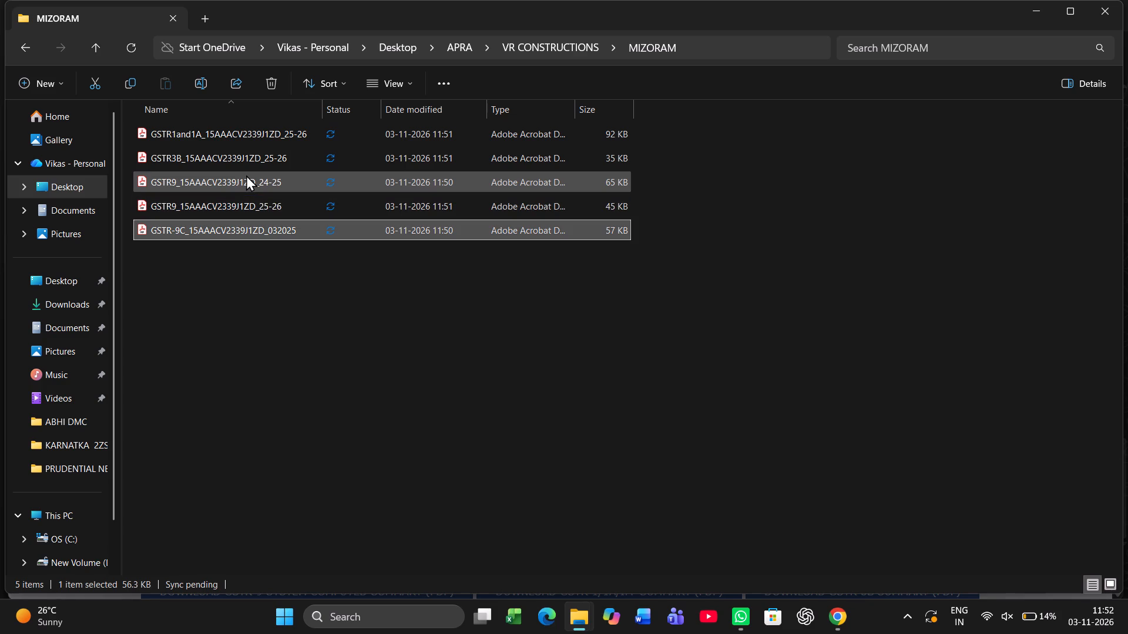
key("F2")
key("Right")
key("Left")
key("Left")
key("shift+Left")
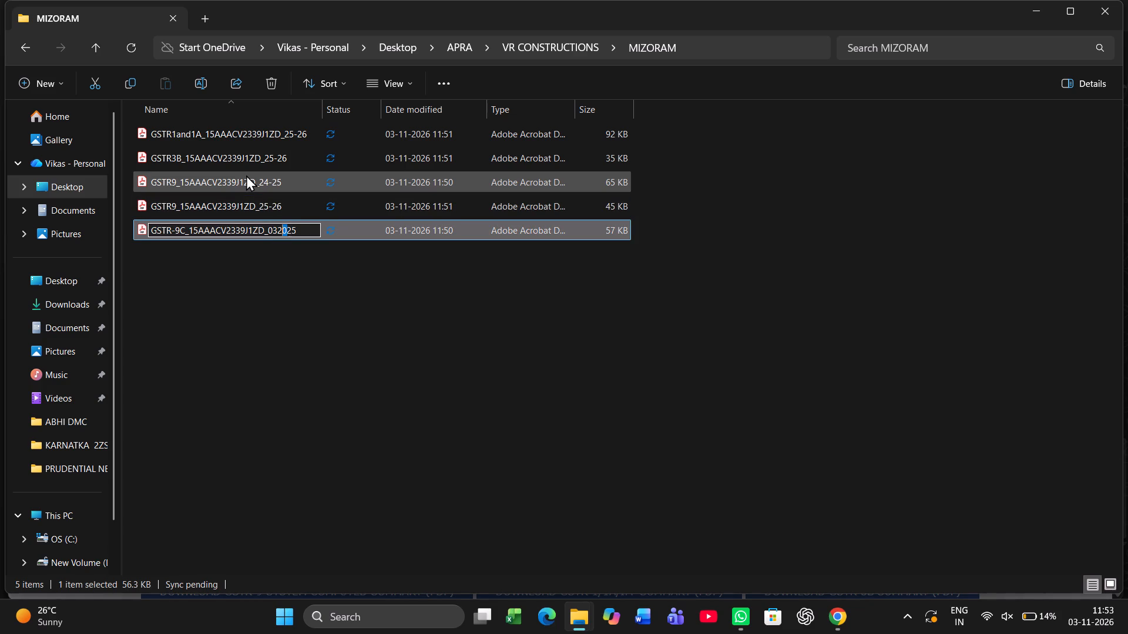
key("shift+Left")
key("shift+Left")
key("shift+Left")
type("24-")
key("Return")
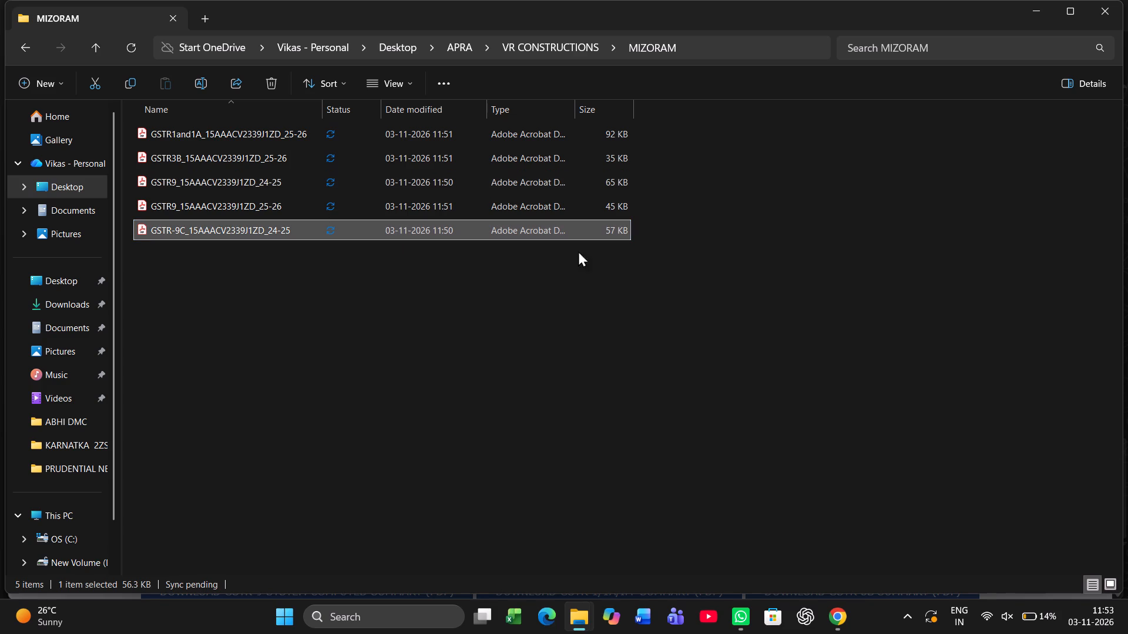
Return to the VR CONSTRUCTIONS parent folder.
left_click(562, 52)
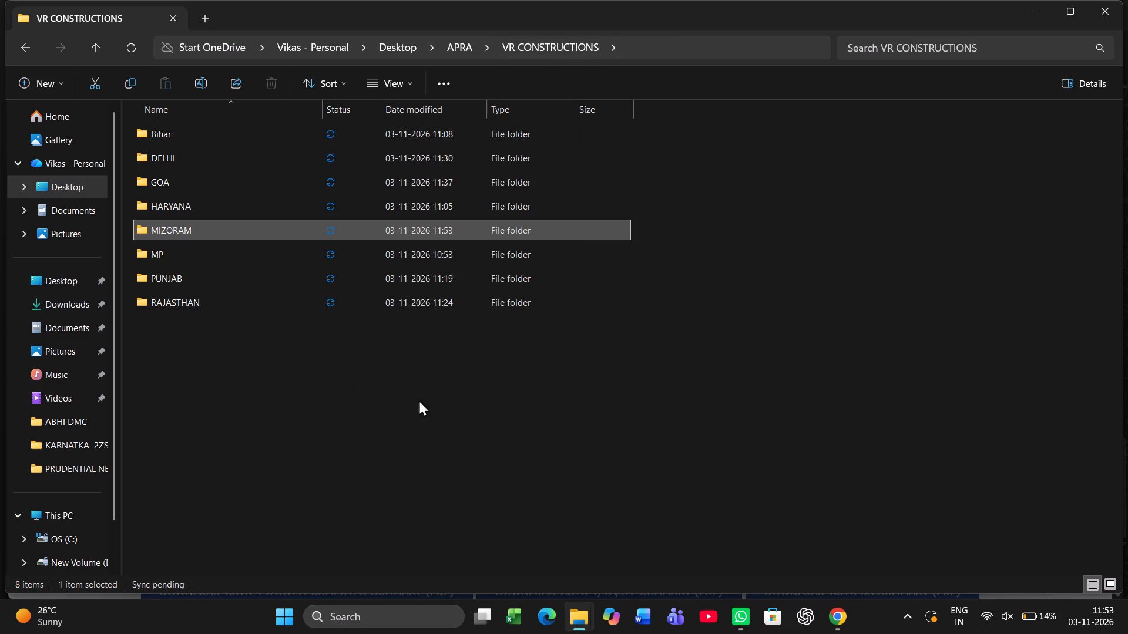
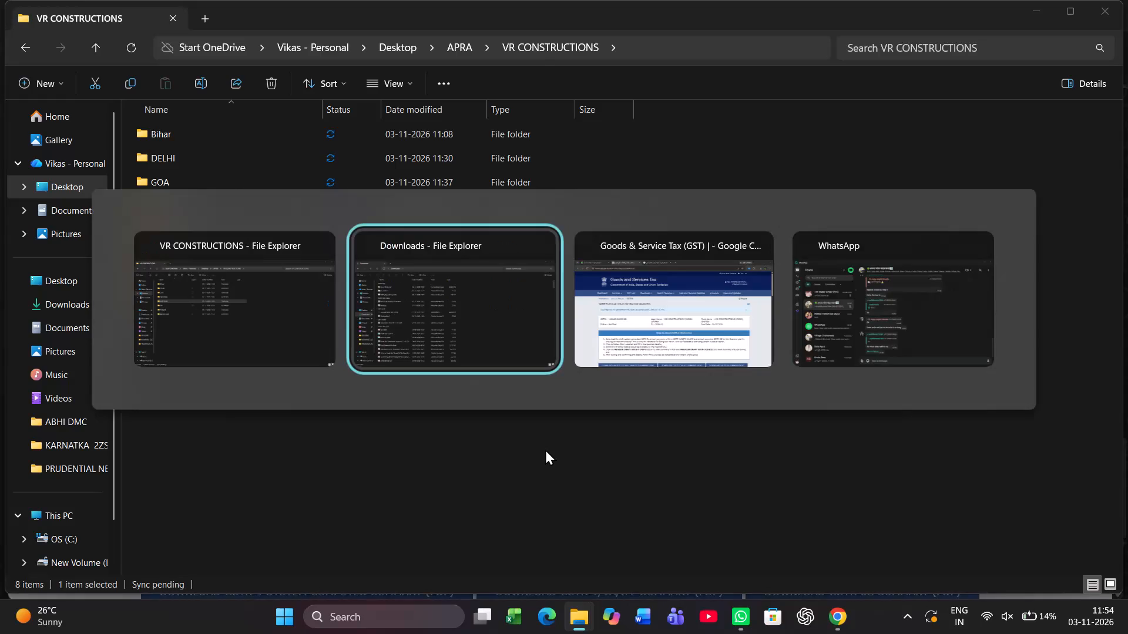
In the GSTR 9-9C FY 25-26 workbook, enter YES for VRC Constructions Mizoram under GSTR 9-9C (24-25), GSTR 9 draft (25-26) and both Annual columns.
key("alt+Tab")
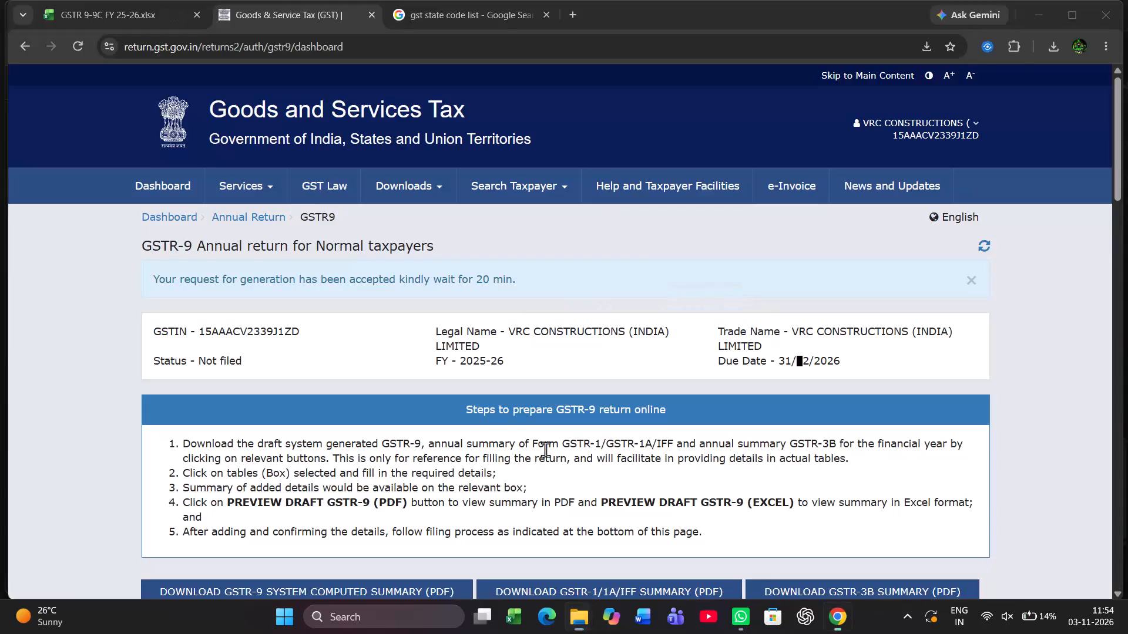
left_click(99, 18)
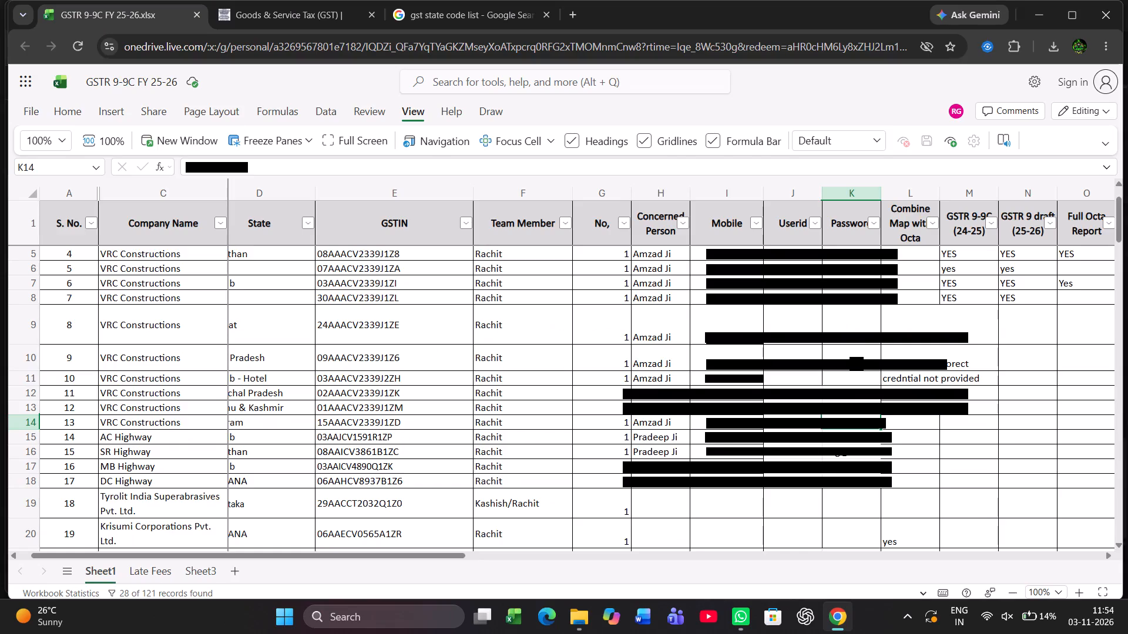
left_click(959, 418)
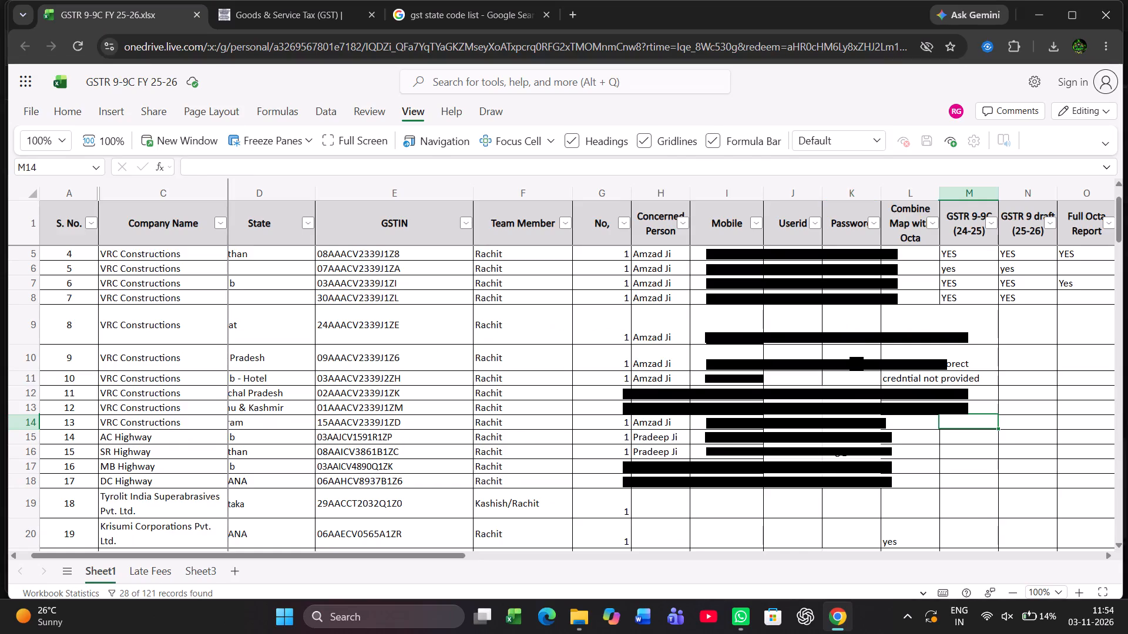
type("YES")
key("Right")
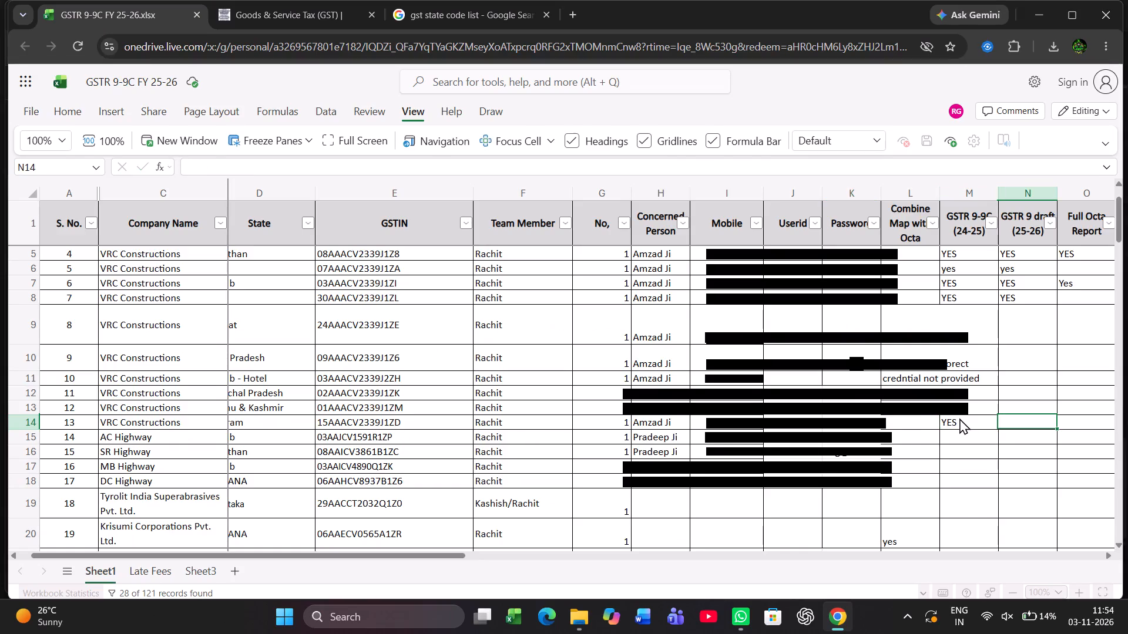
type("YES")
key("Right")
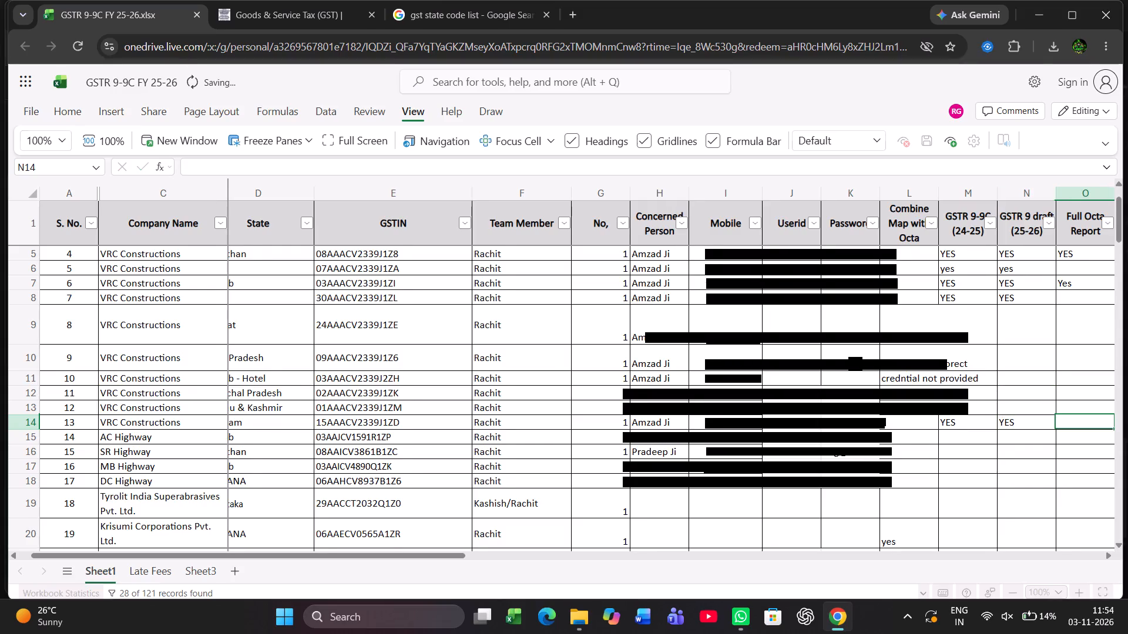
key("Right")
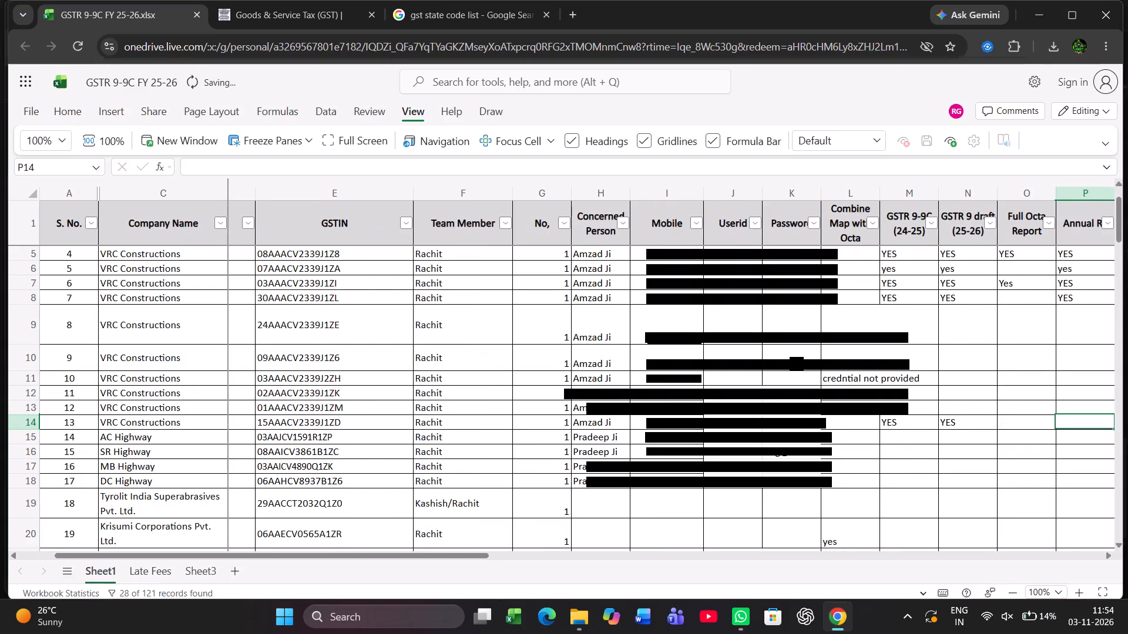
type("YES")
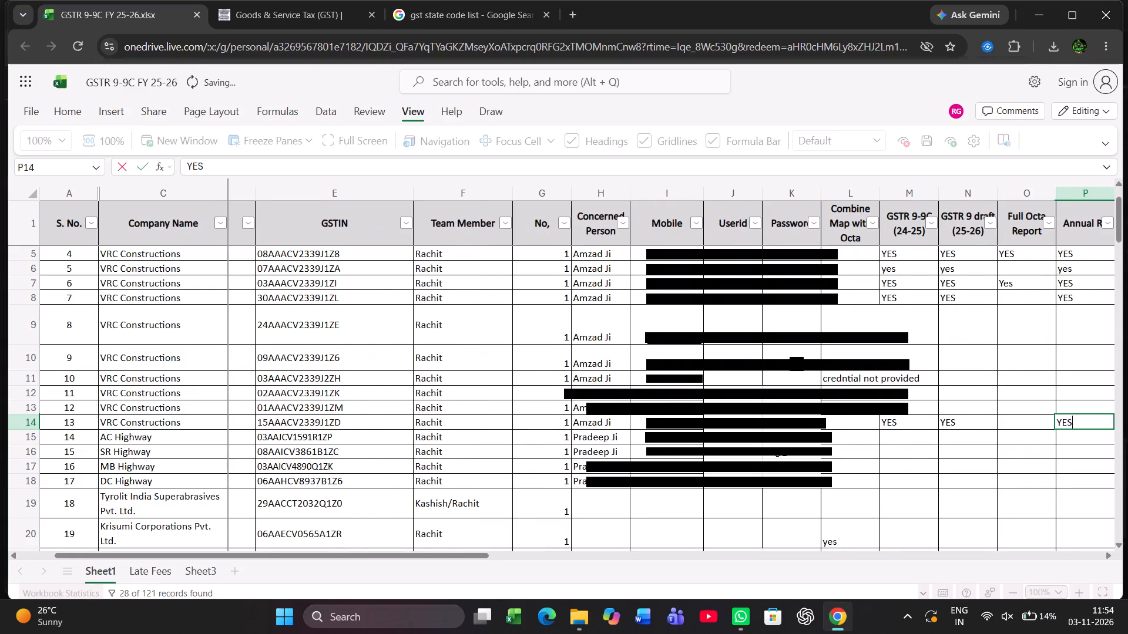
key("Right")
type("YES")
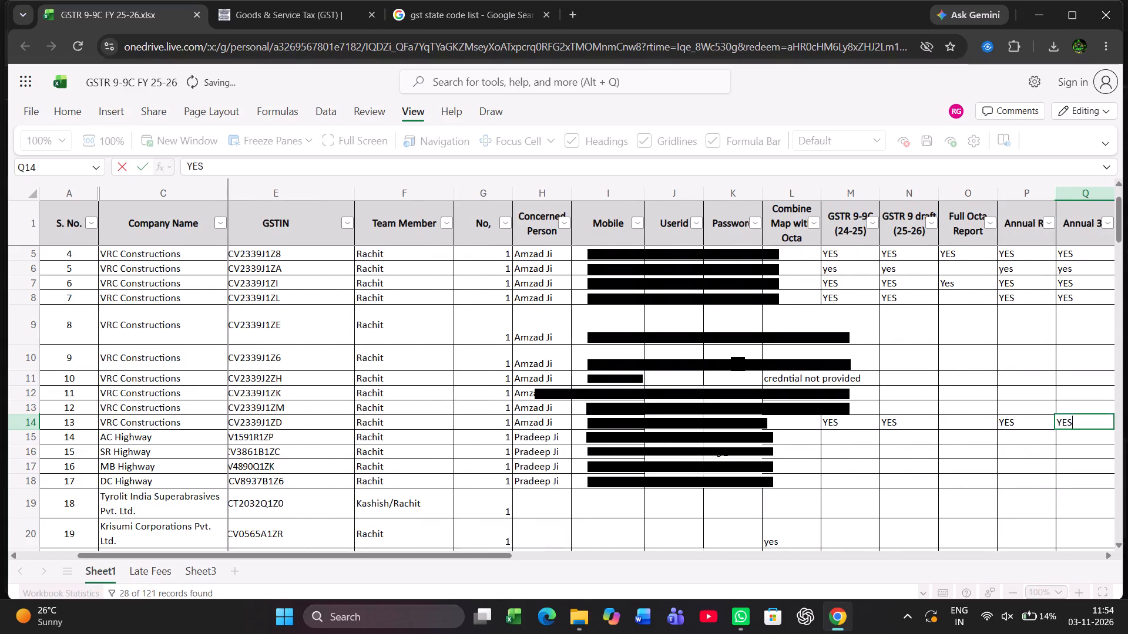
key("Right")
Check the user ID entry in the AC Highway row with serial number 14.
key("Left")
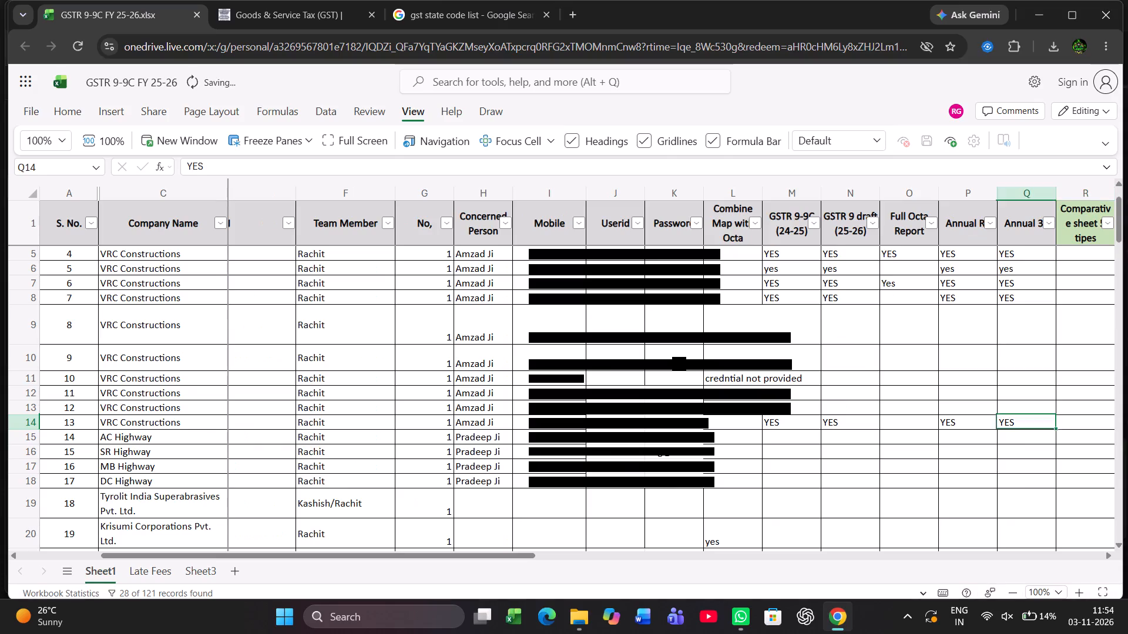
key("Left")
key("Left")
key("Left")
key("Left")
key("Left")
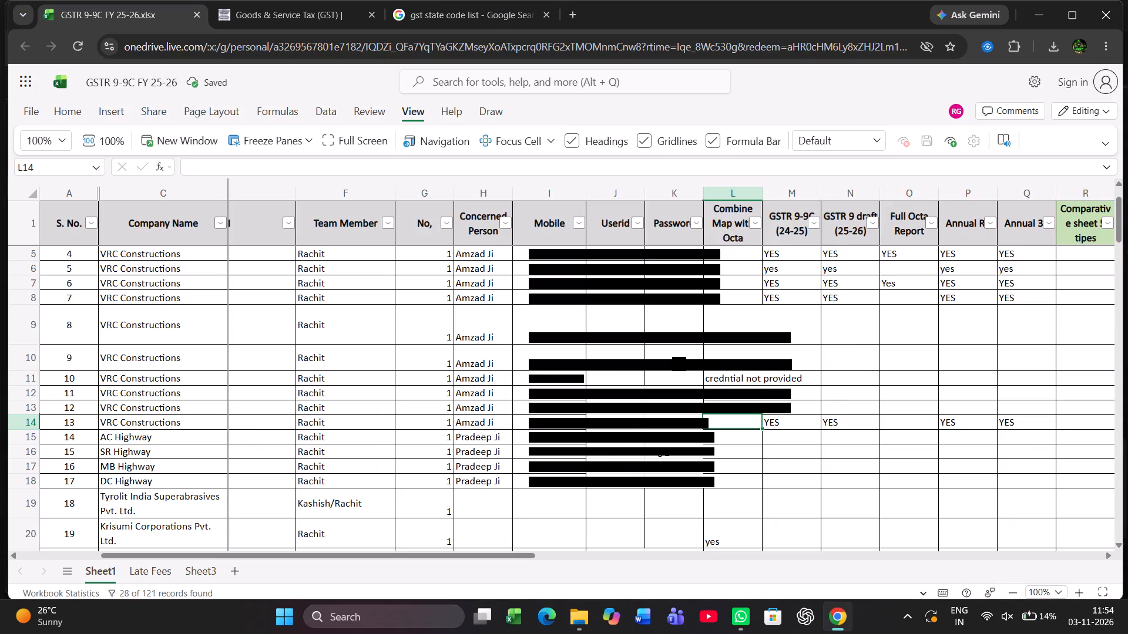
key("Left")
key("Left")
key("Down")
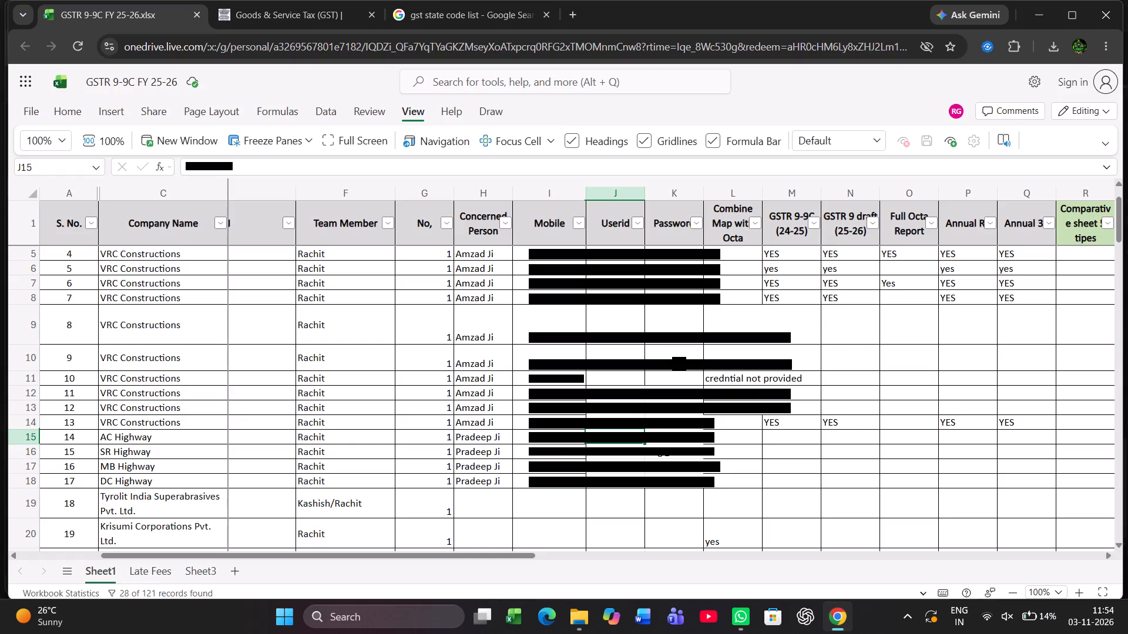
Enter "credntial not provided" in the Combine Map with Octa column for Tyrolit India Superabrasives.
scroll(959, 418, "down", 1)
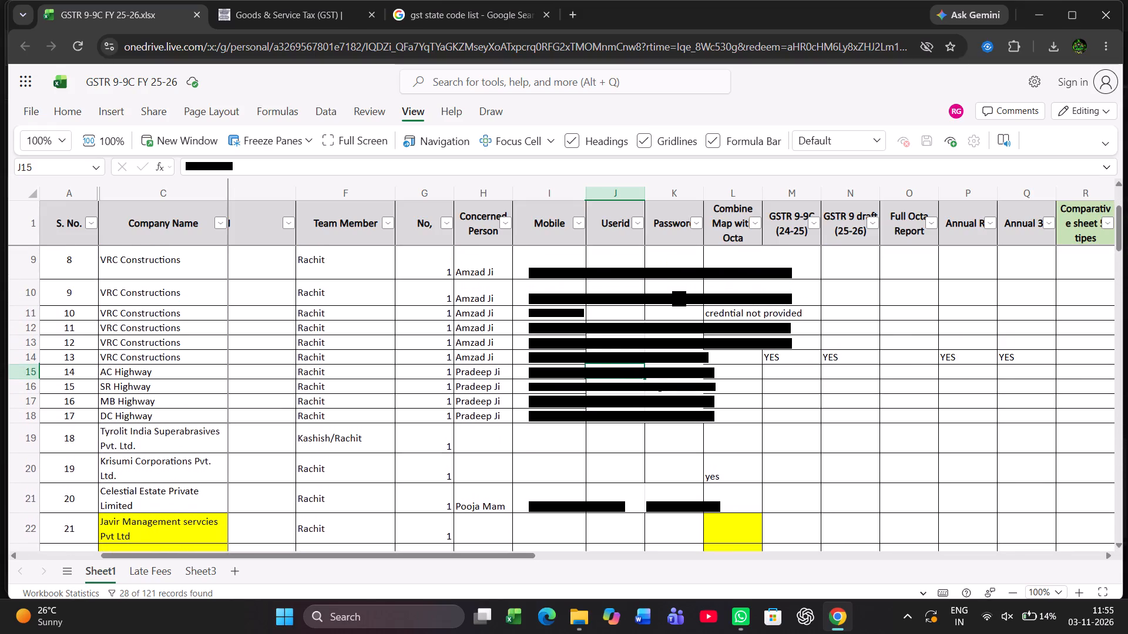
left_click(726, 434)
type("CREDE")
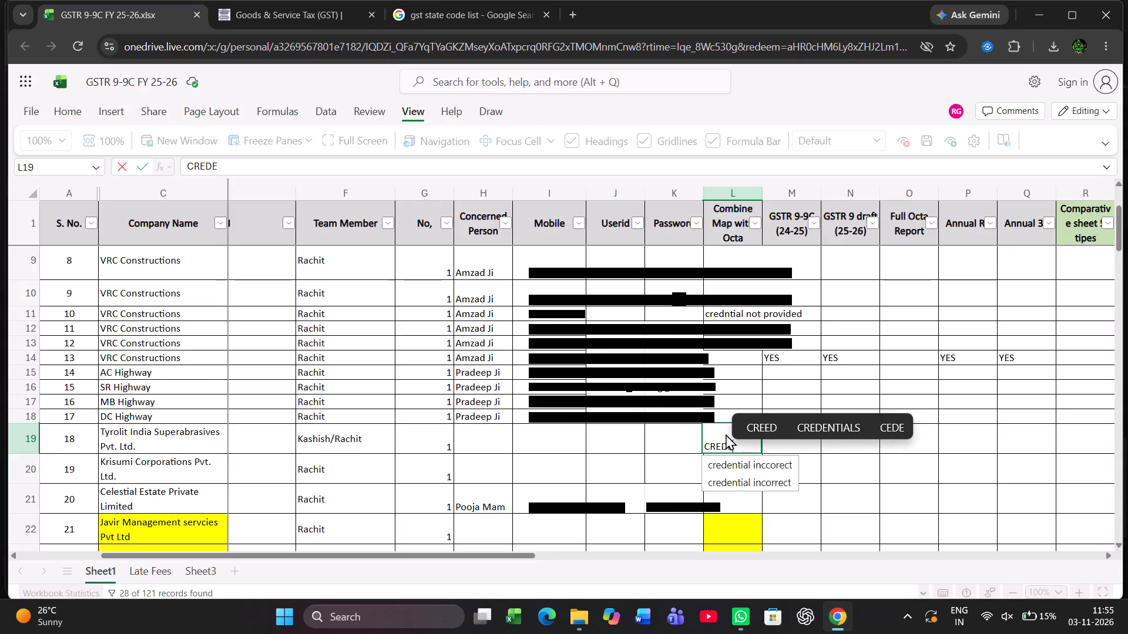
key("BackSpace")
key("BackSpace")
key("BackSpace")
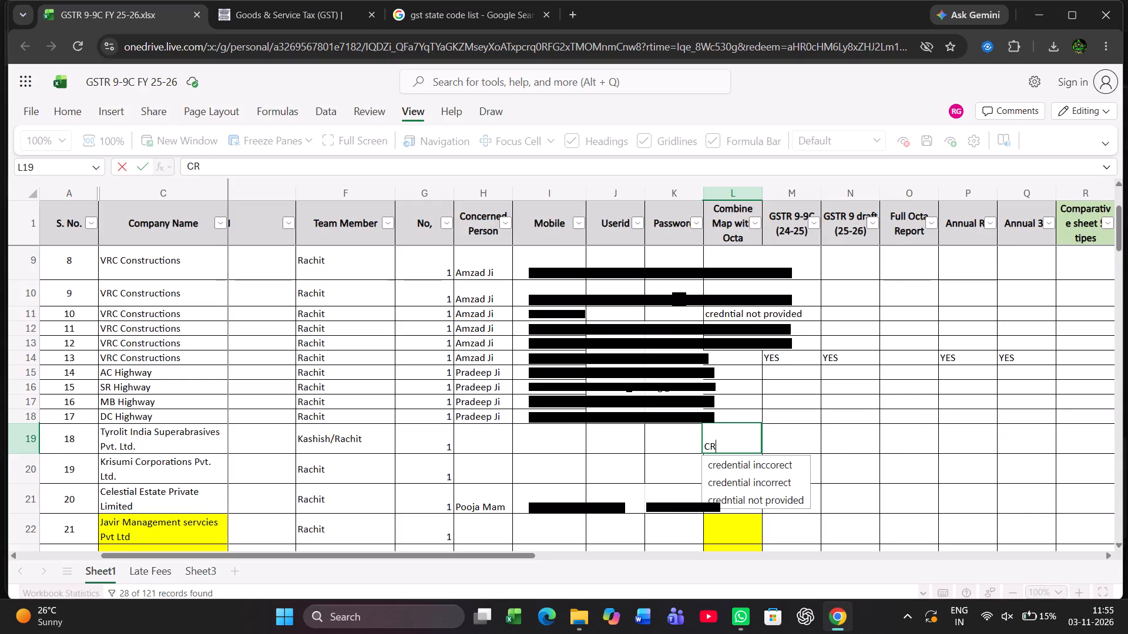
key("Down")
key("Down")
key("Down")
key("Return")
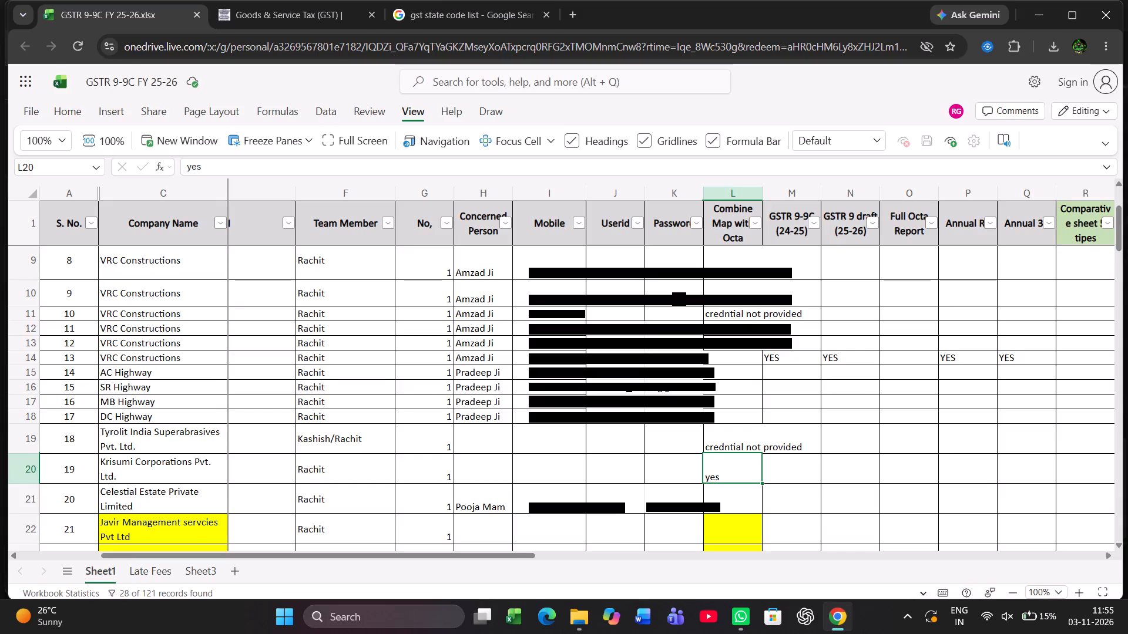
Replace the Combine Map with Octa entry for Krisumi Corporations with "credntial not provided".
type("CRE")
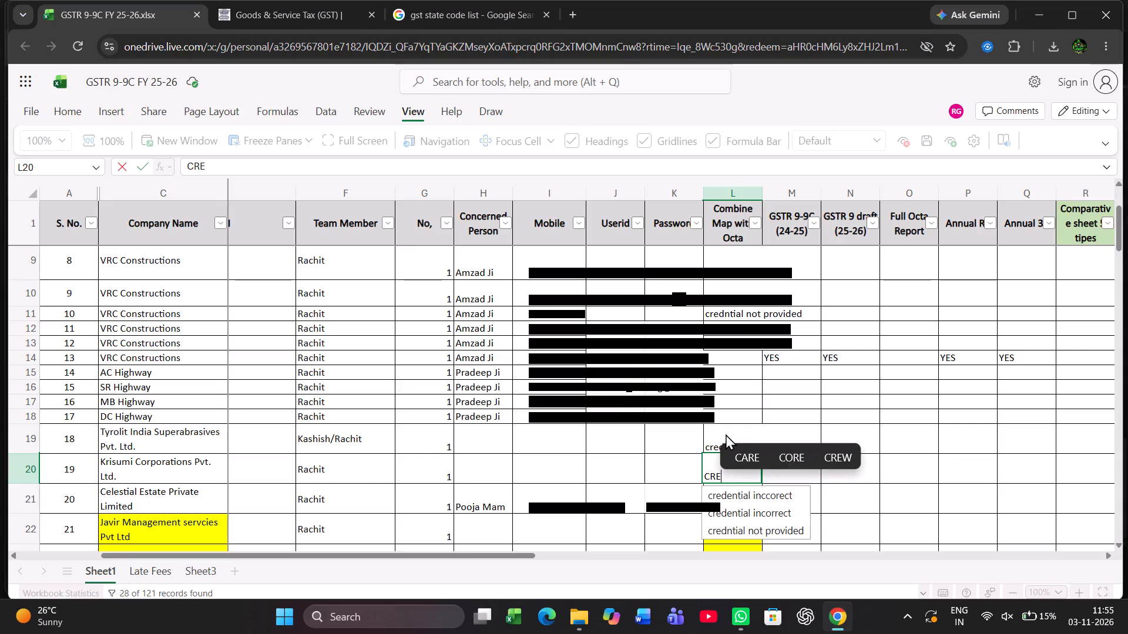
type("DE")
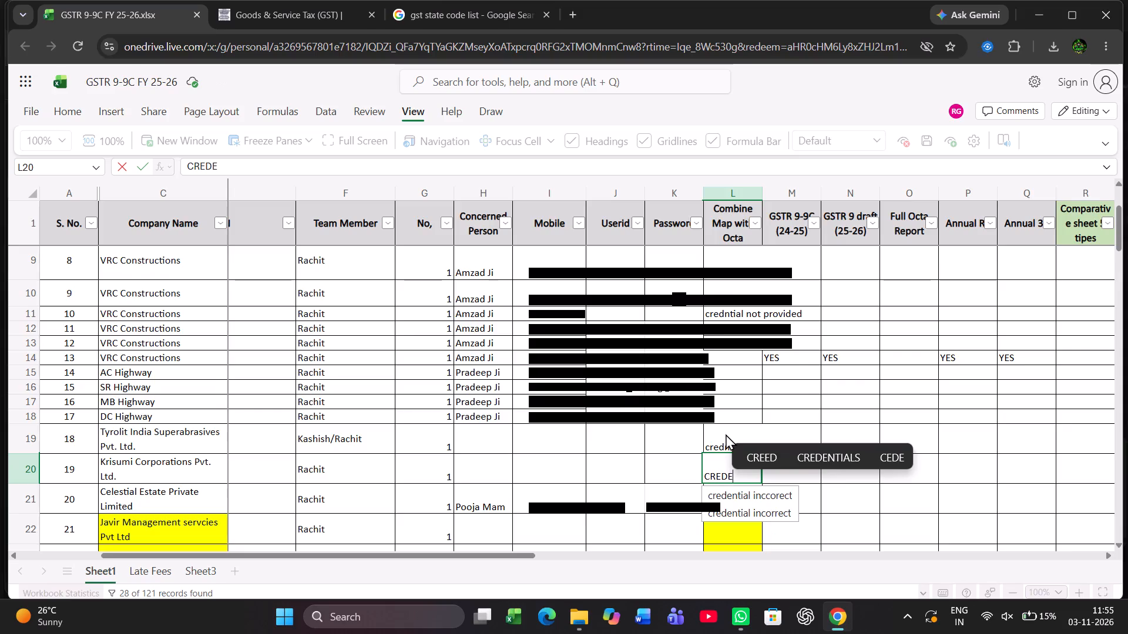
key("BackSpace")
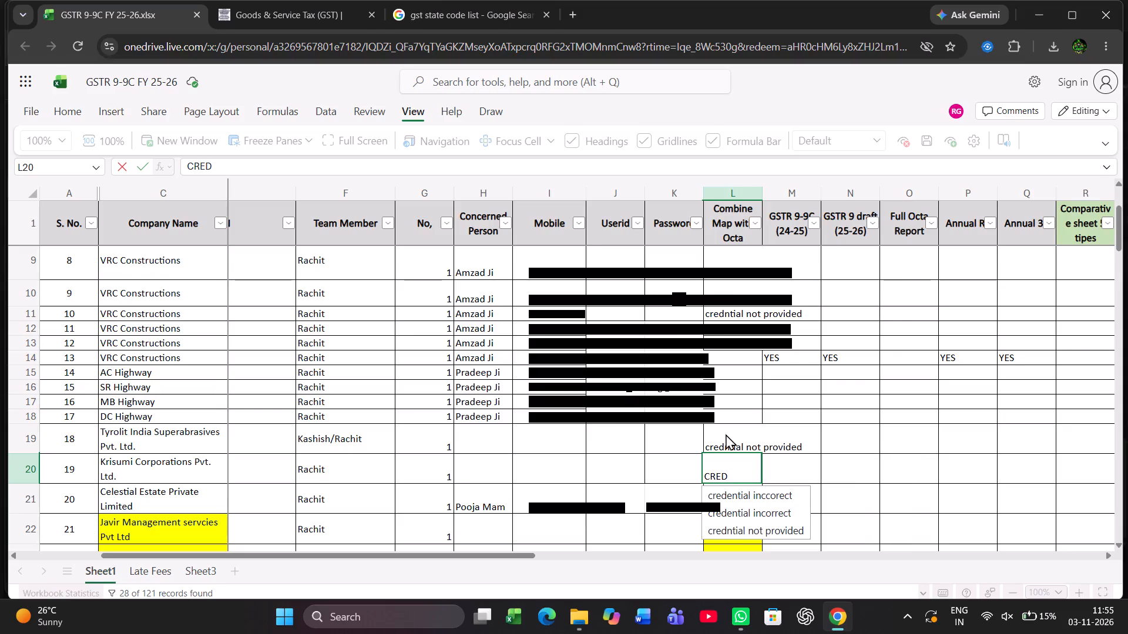
key("Down")
key("Down")
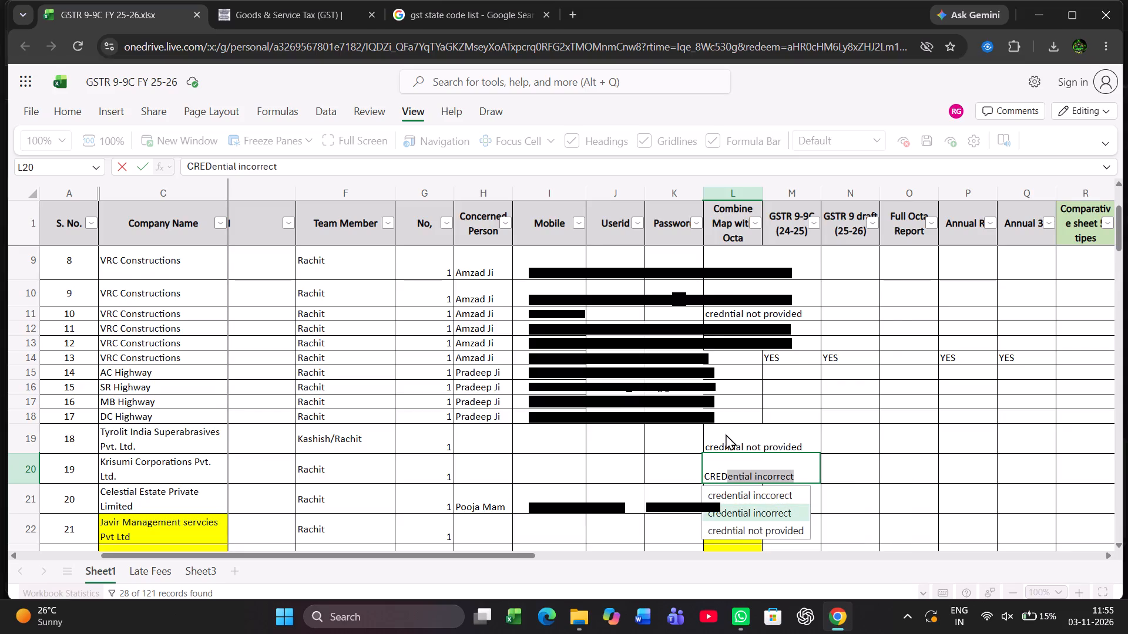
key("Down")
key("Return")
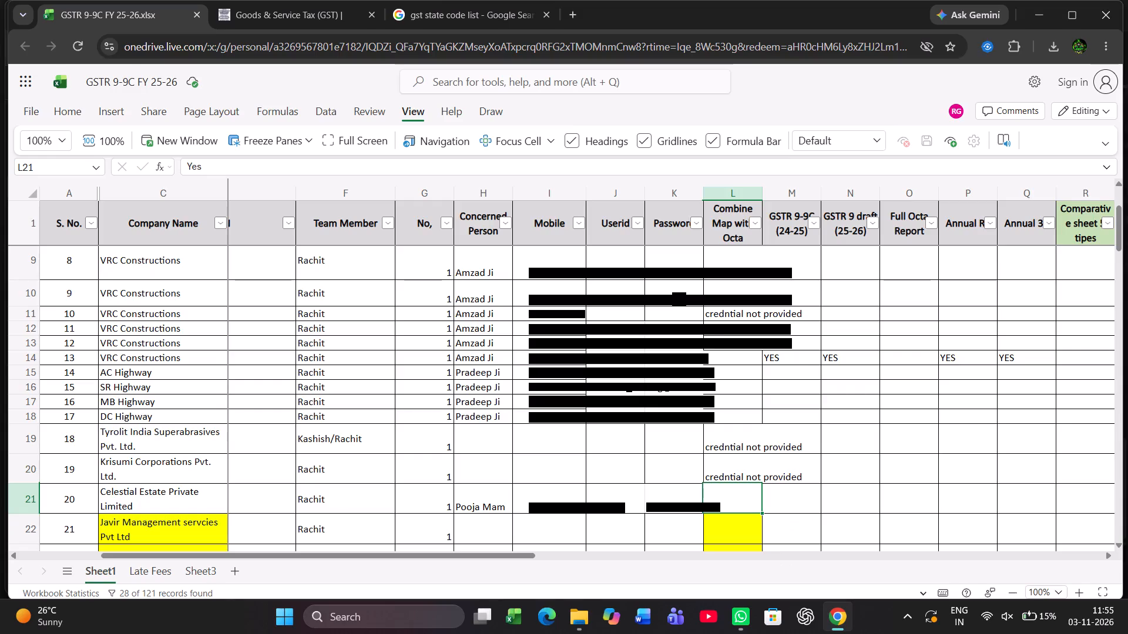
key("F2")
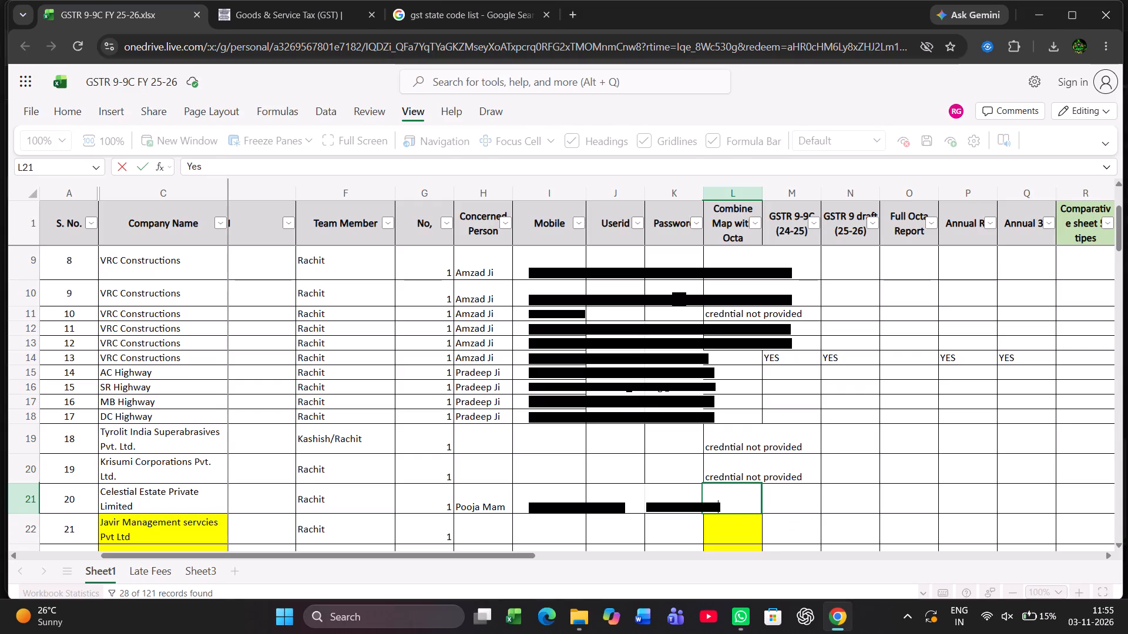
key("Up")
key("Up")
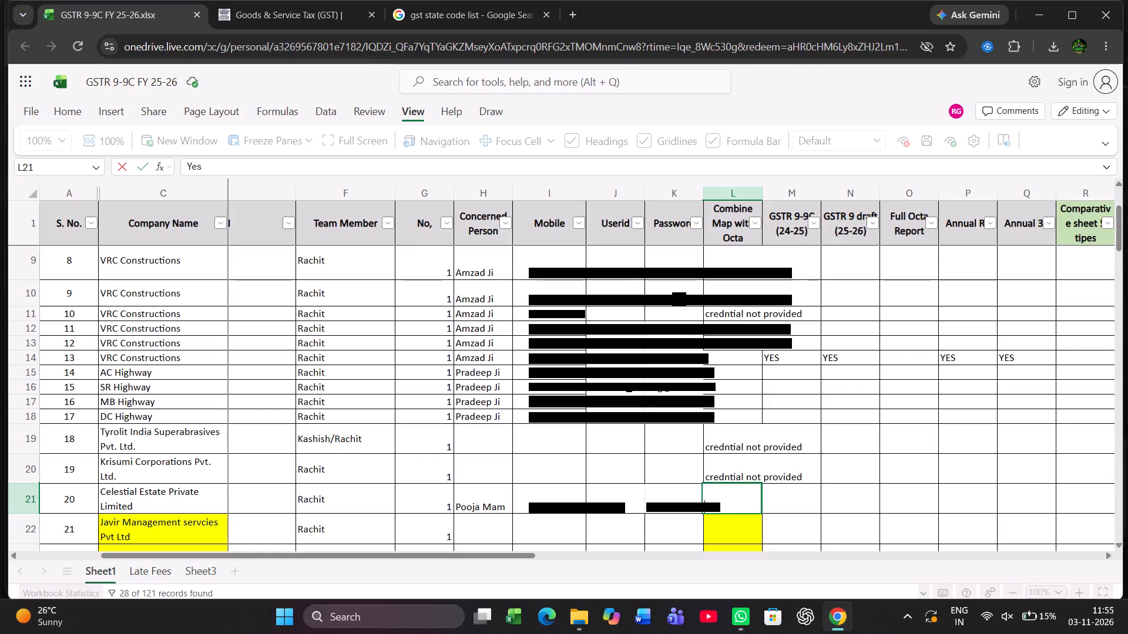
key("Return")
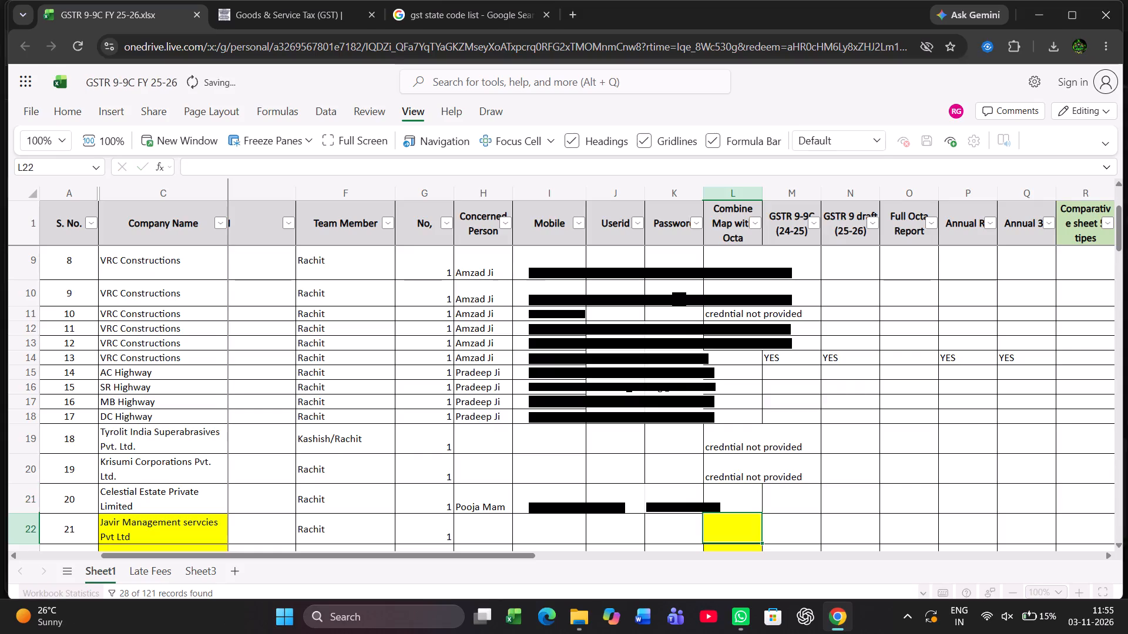
Correct the spelling of the Tyrolit India Superabrasives status note to "credential not provided".
key("Up")
key("Up")
key("Up")
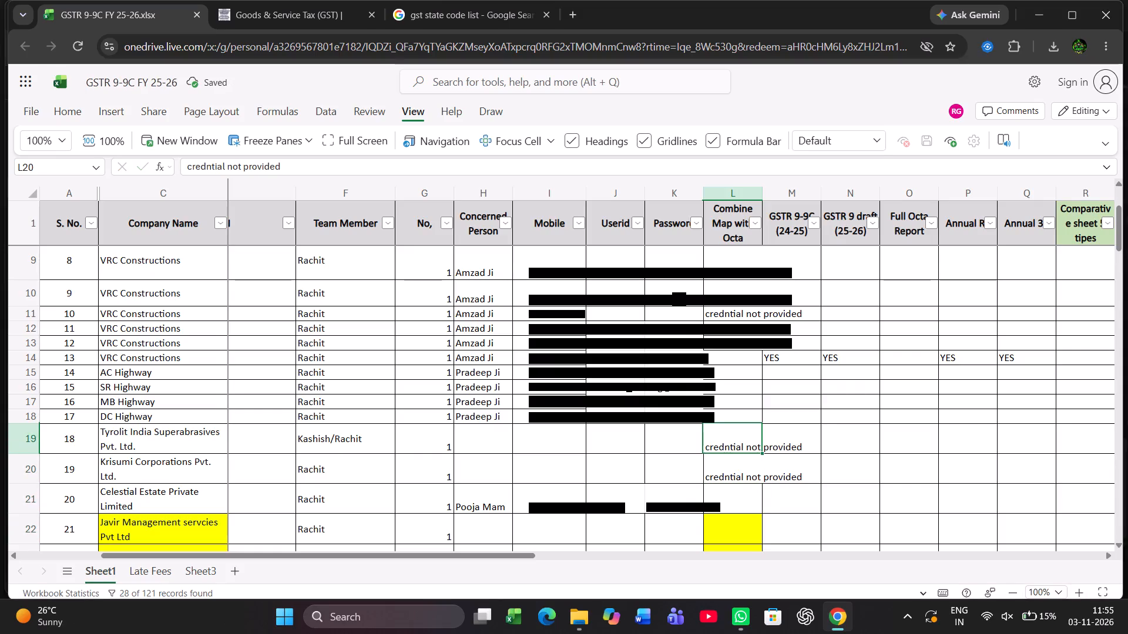
key("F2")
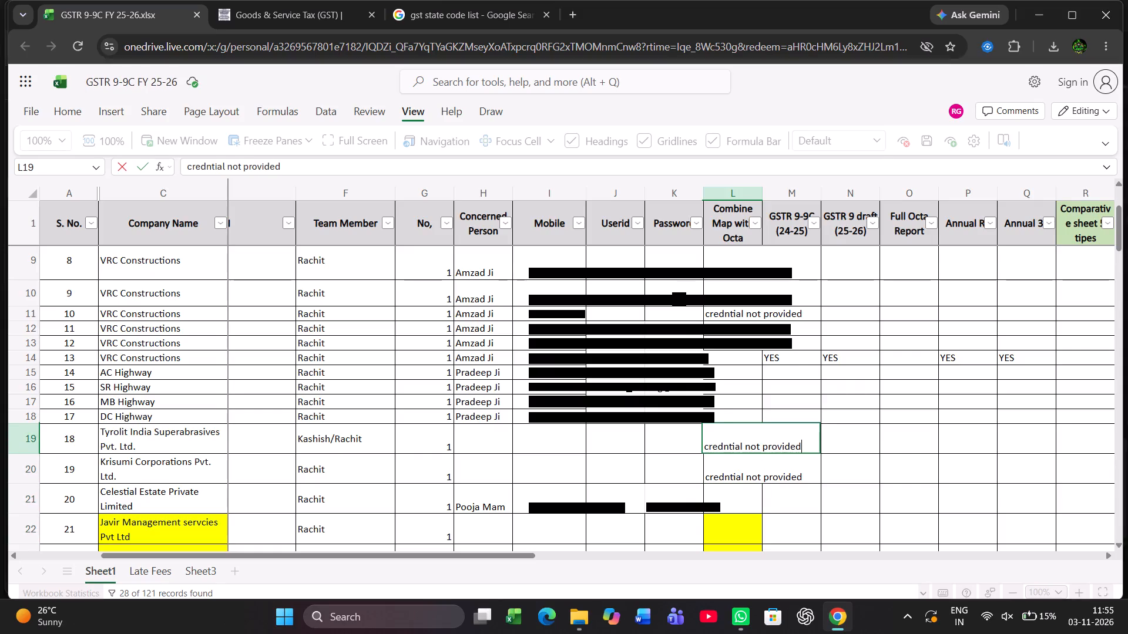
key("Left")
key("Left")
key("Left")
key("Left")
key("Left")
key("Left")
key("Left")
key("Left")
key("Left")
key("Left")
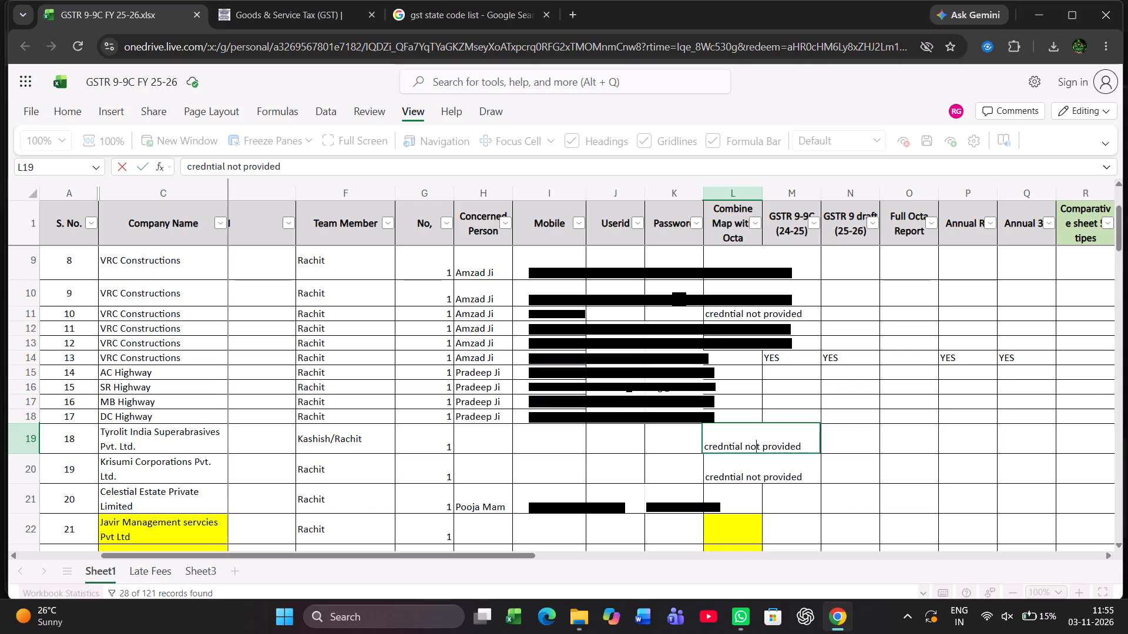
key("Left")
key("Left")
key("Left")
key("Left")
key("Left")
key("Left")
key("Left")
key("Left")
key("e")
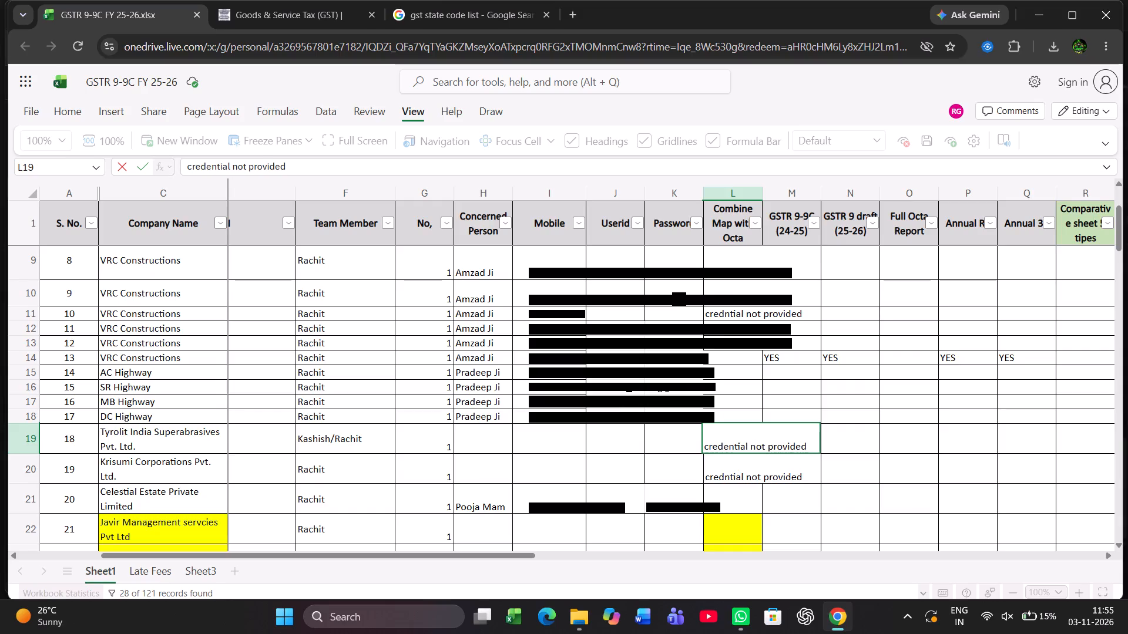
key("Return")
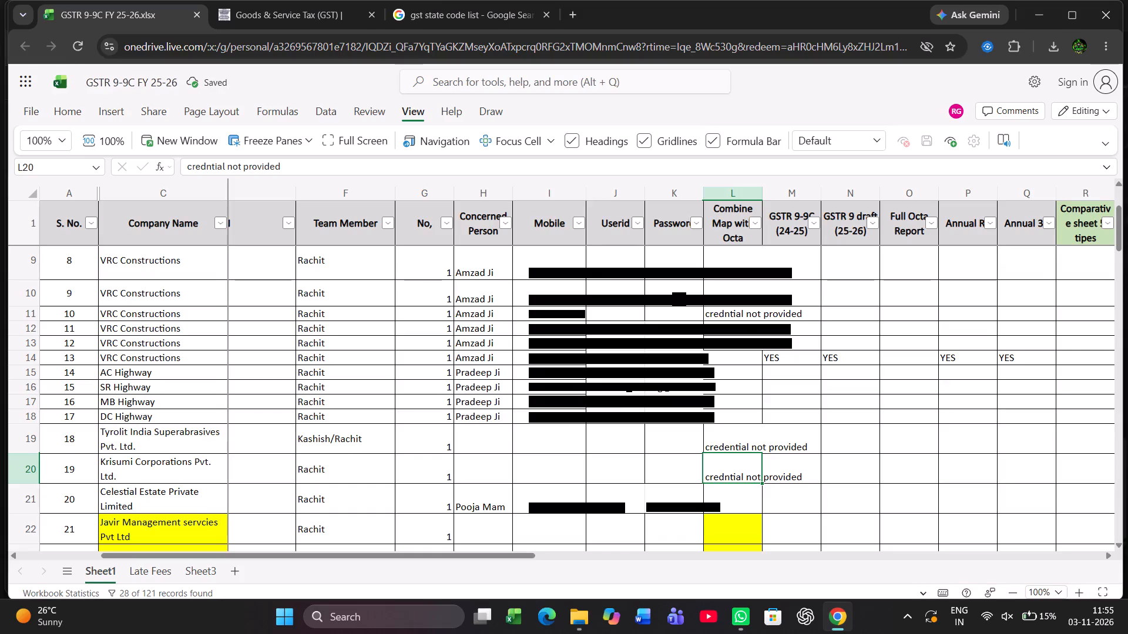
Correct the spelling of the Krisumi Corporations status note to "credential not provided".
key("F2")
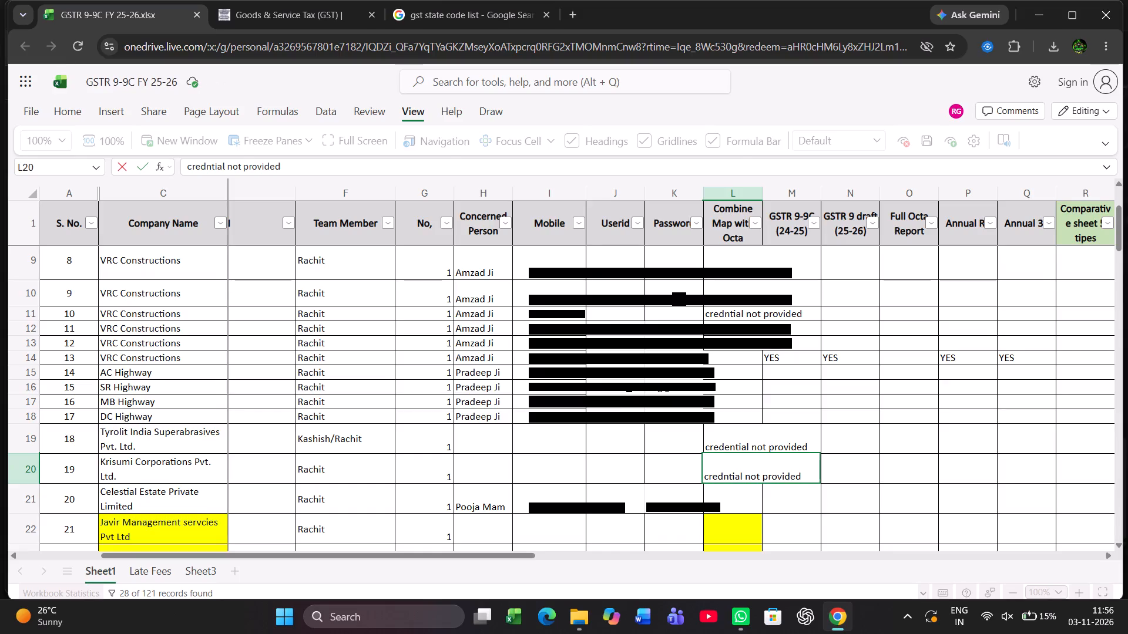
key("Left")
key("Left")
key("Left")
key("Left")
key("Left")
key("Left")
key("Left")
key("Left")
key("Left")
key("Left")
key("Left")
key("Left")
key("Left")
key("Left")
key("Left")
key("Left")
key("Left")
key("Left")
key("e")
key("Return")
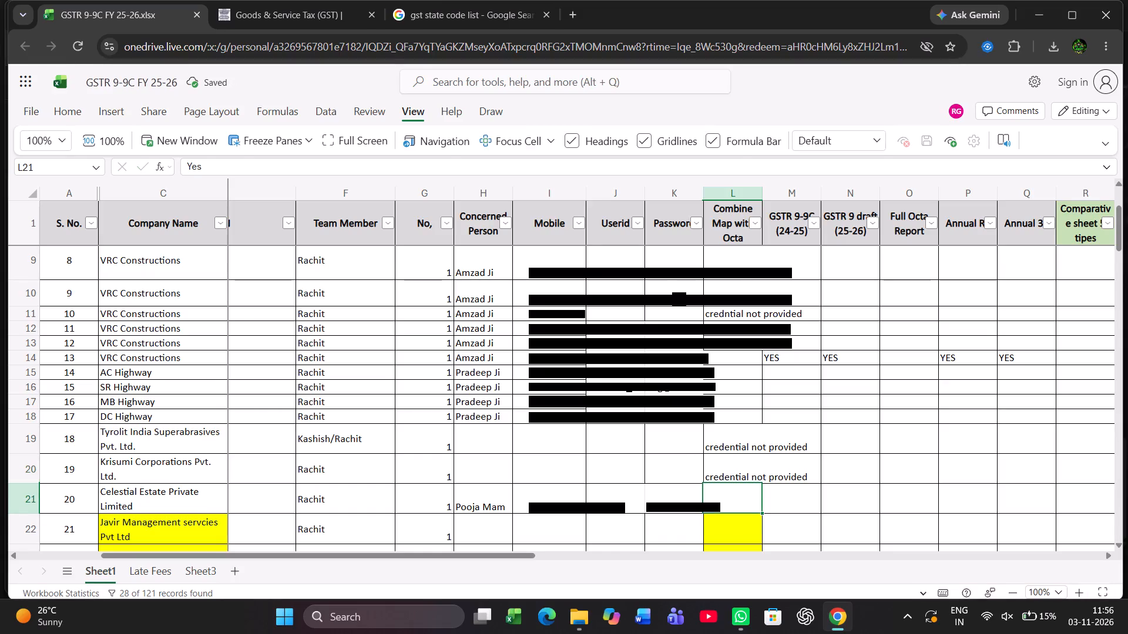
Correct the spelling of the Combine Map with Octa note for VRC Constructions, S. No. 10, to "credential not provided".
key("Up")
key("Up")
key("Up")
key("Up")
key("Up")
key("Up")
key("Up")
key("Up")
key("Up")
key("Up")
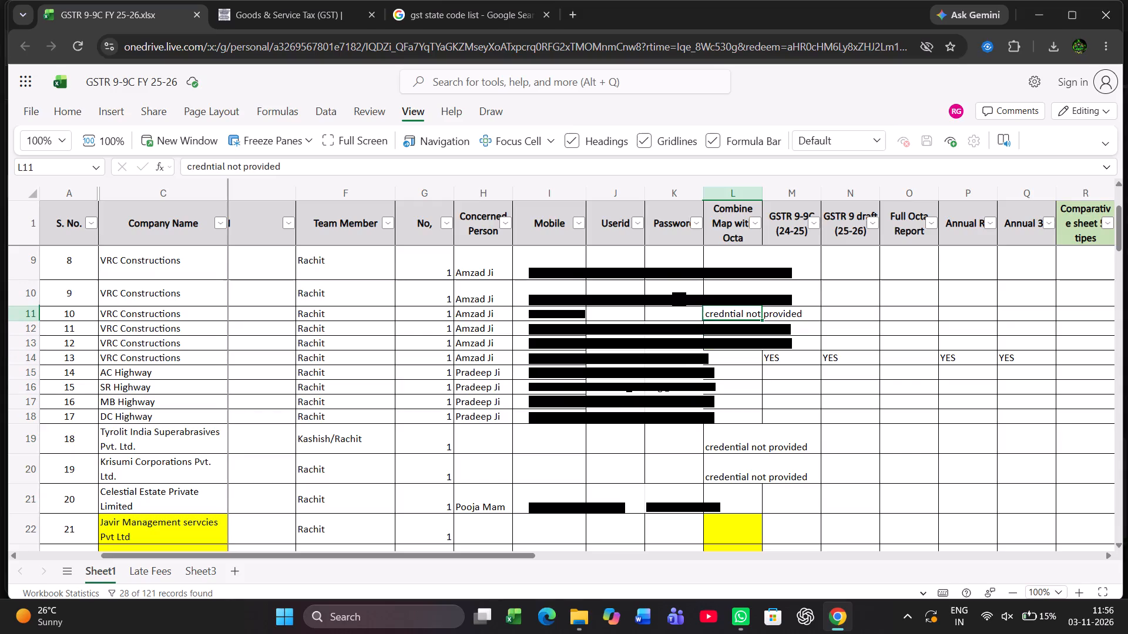
key("F2")
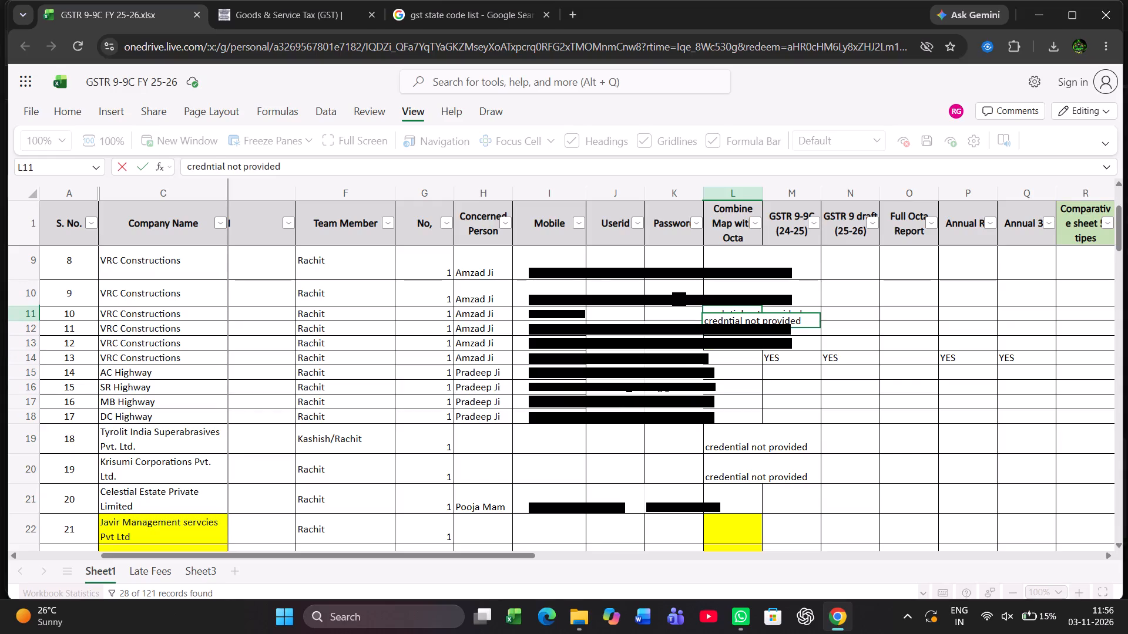
key("Left")
key("Left")
key("Left")
key("Left")
key("Left")
key("Left")
key("Left")
key("Left")
key("Left")
key("Left")
key("Left")
key("Left")
key("Left")
key("Left")
key("Left")
key("Left")
key("Left")
key("Left")
key("e")
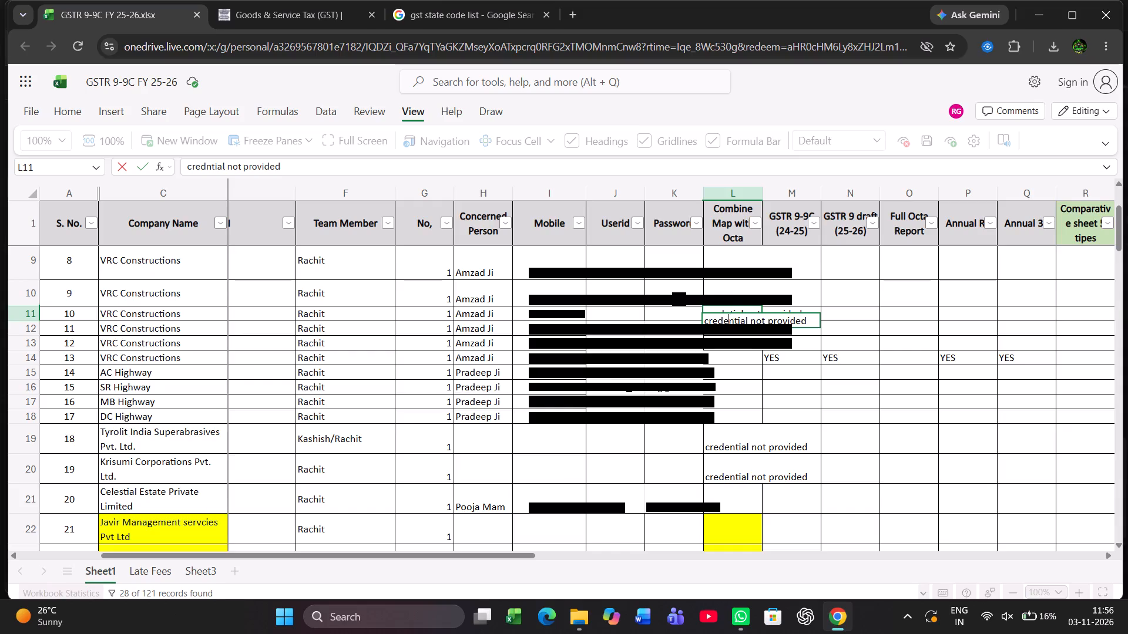
key("Return")
Review the Combine Map with Octa entries from the VRC Constructions rows down to the Artemis Medicare Services rows.
scroll(793, 494, "up", 1)
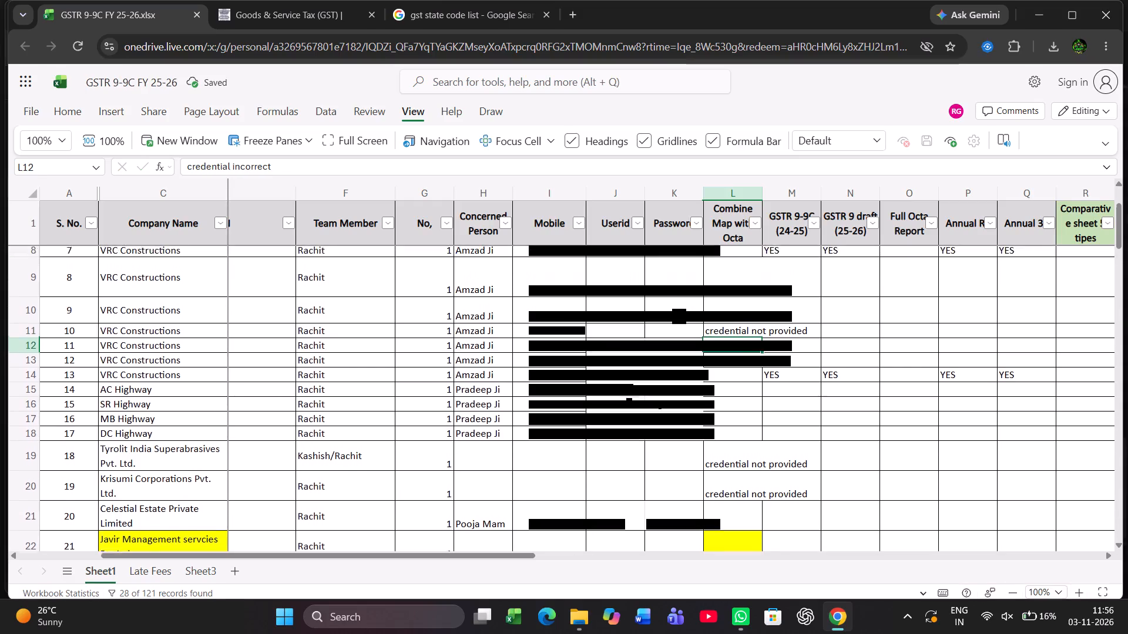
scroll(793, 494, "up", 1)
scroll(793, 494, "down", 1)
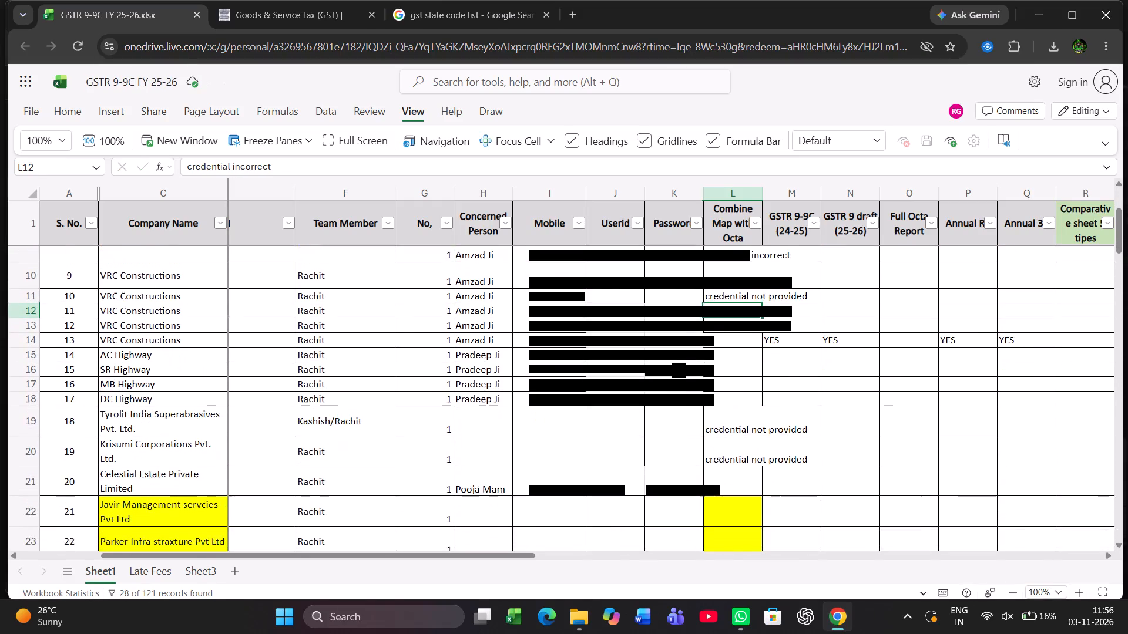
scroll(793, 494, "down", 3)
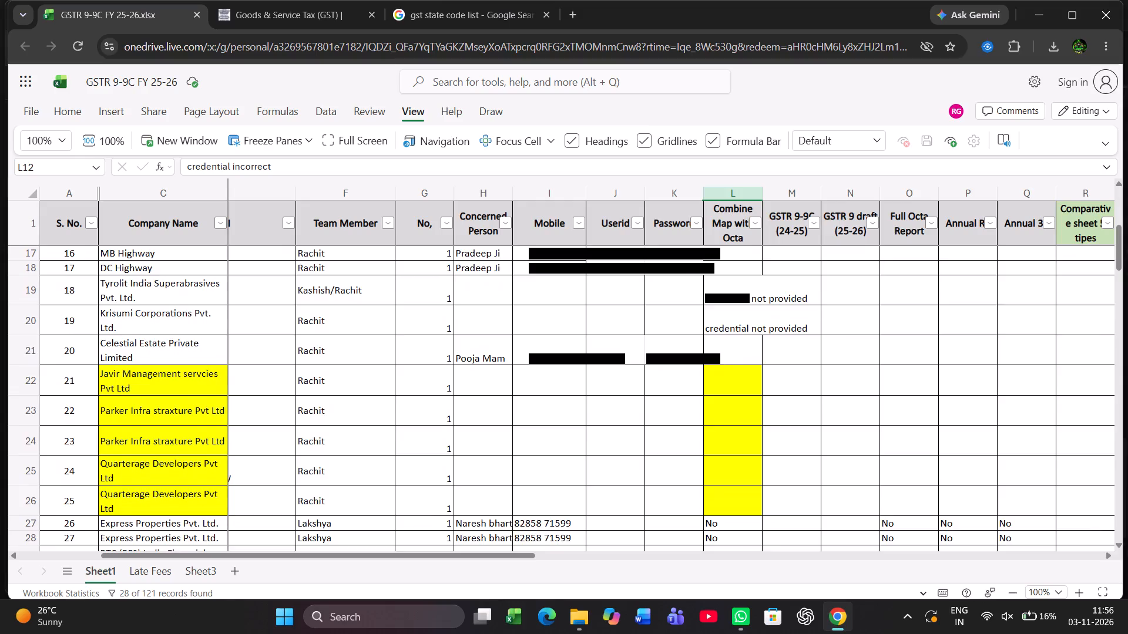
scroll(793, 494, "down", 3)
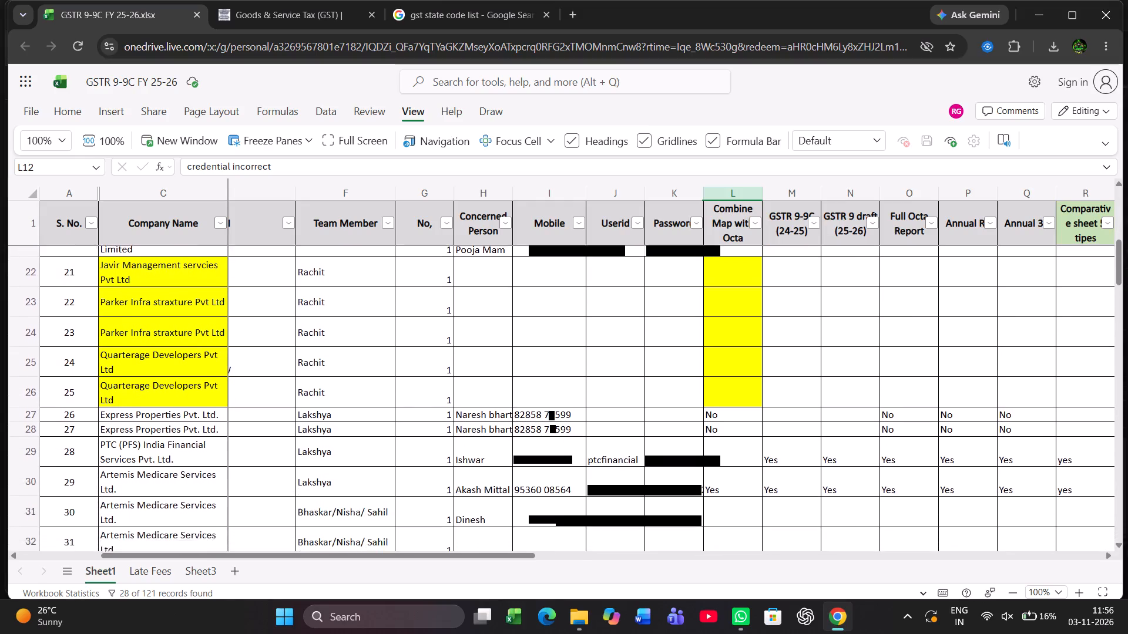
scroll(793, 494, "down", 1)
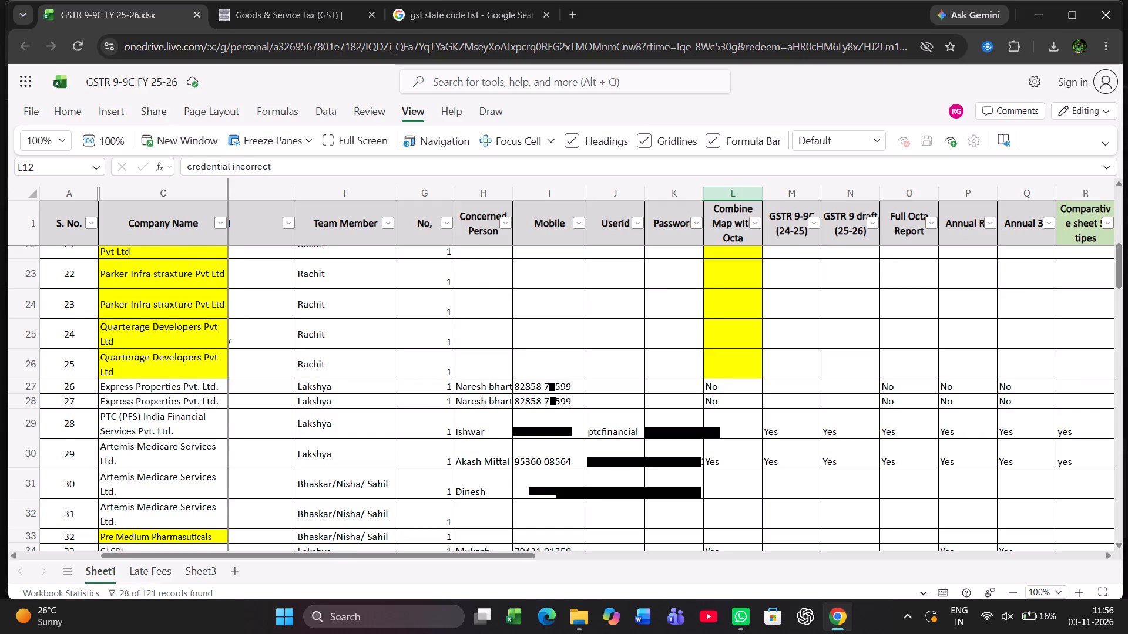
key("Down")
key("Down")
key("Down")
key("Down")
key("Down")
key("Down")
key("Down")
key("Down")
key("Down")
key("Down")
key("Down")
key("Down")
key("Down")
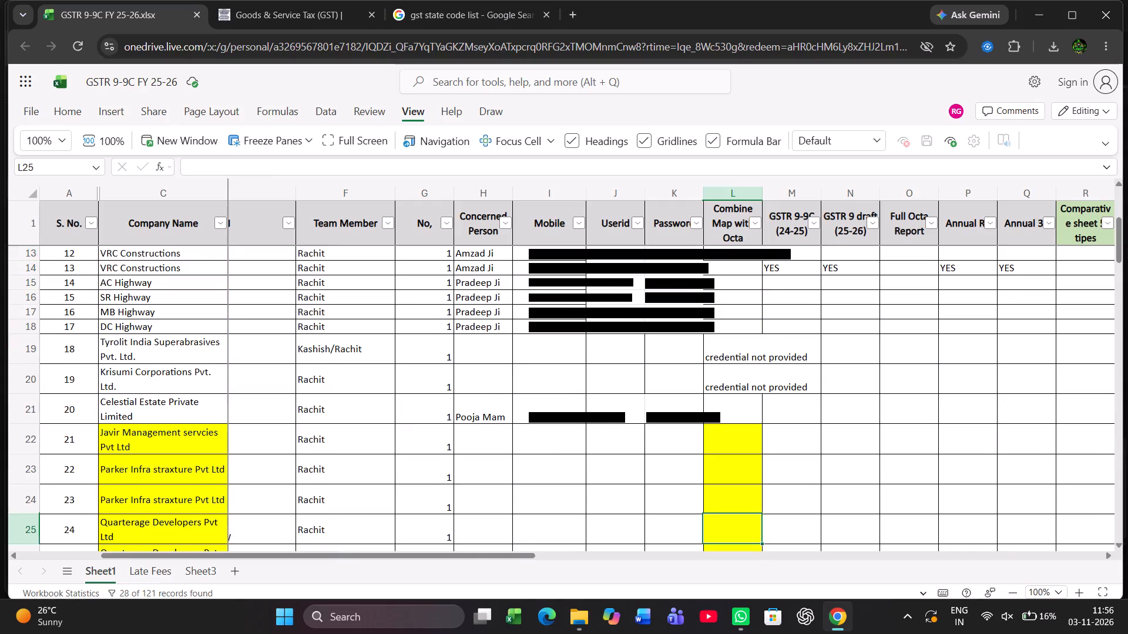
key("Down")
key("Down")
key("Down")
key("Down")
key("Down")
key("Down")
key("Down")
key("Down")
key("Up")
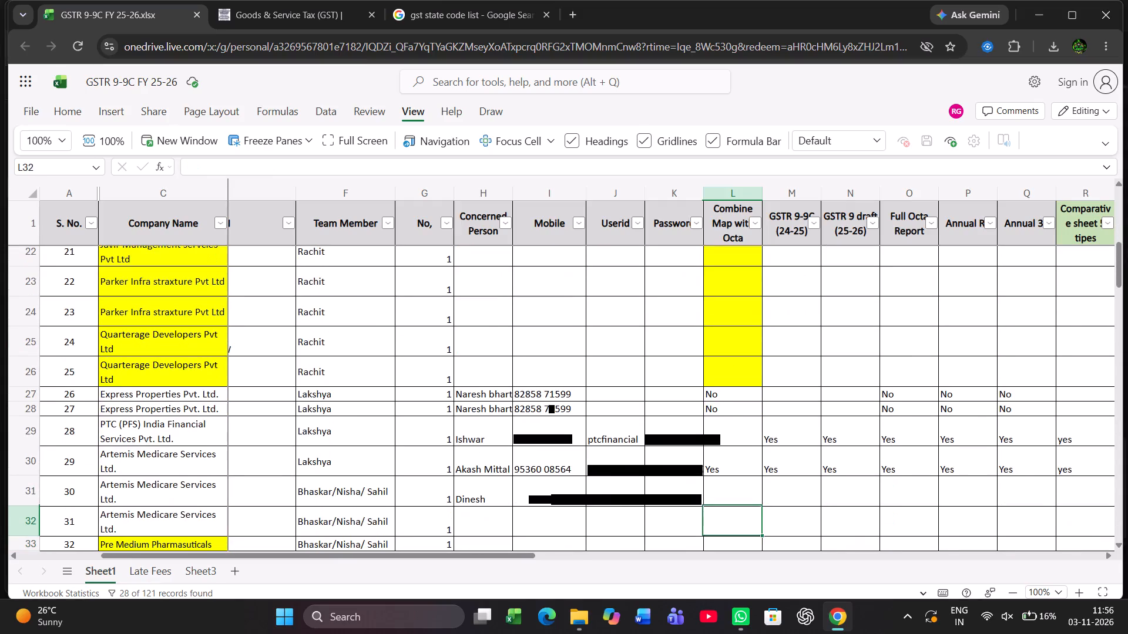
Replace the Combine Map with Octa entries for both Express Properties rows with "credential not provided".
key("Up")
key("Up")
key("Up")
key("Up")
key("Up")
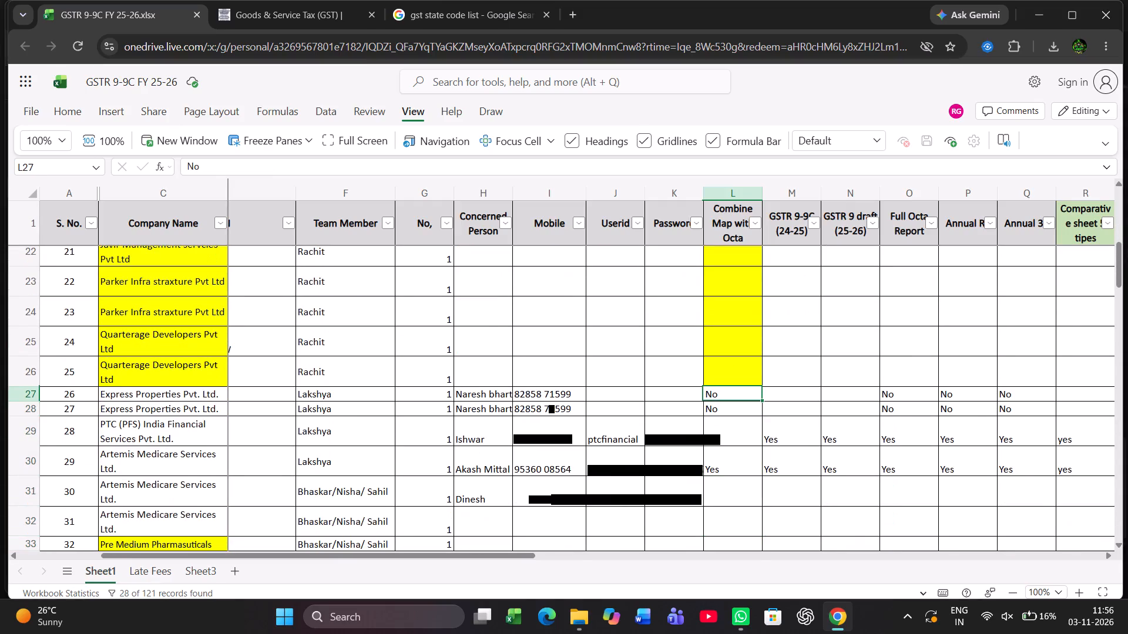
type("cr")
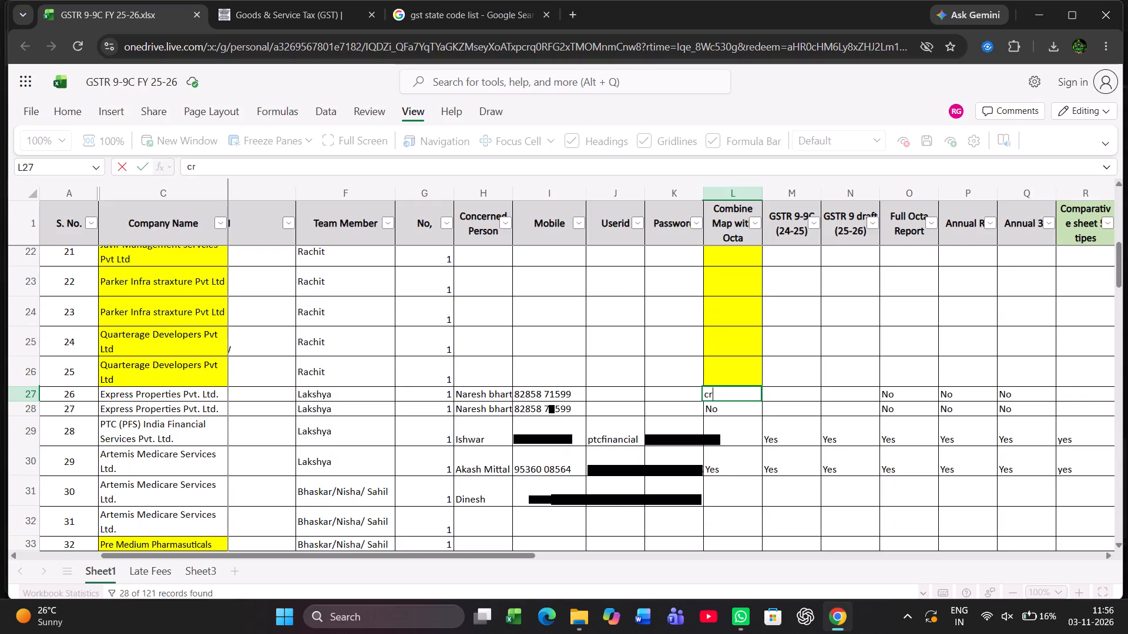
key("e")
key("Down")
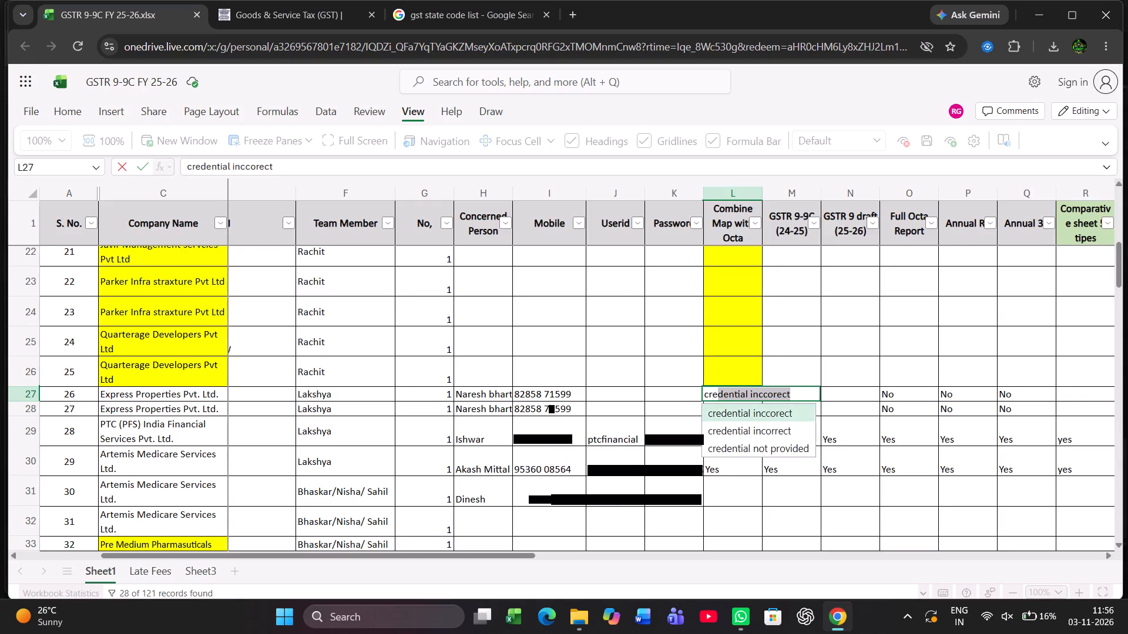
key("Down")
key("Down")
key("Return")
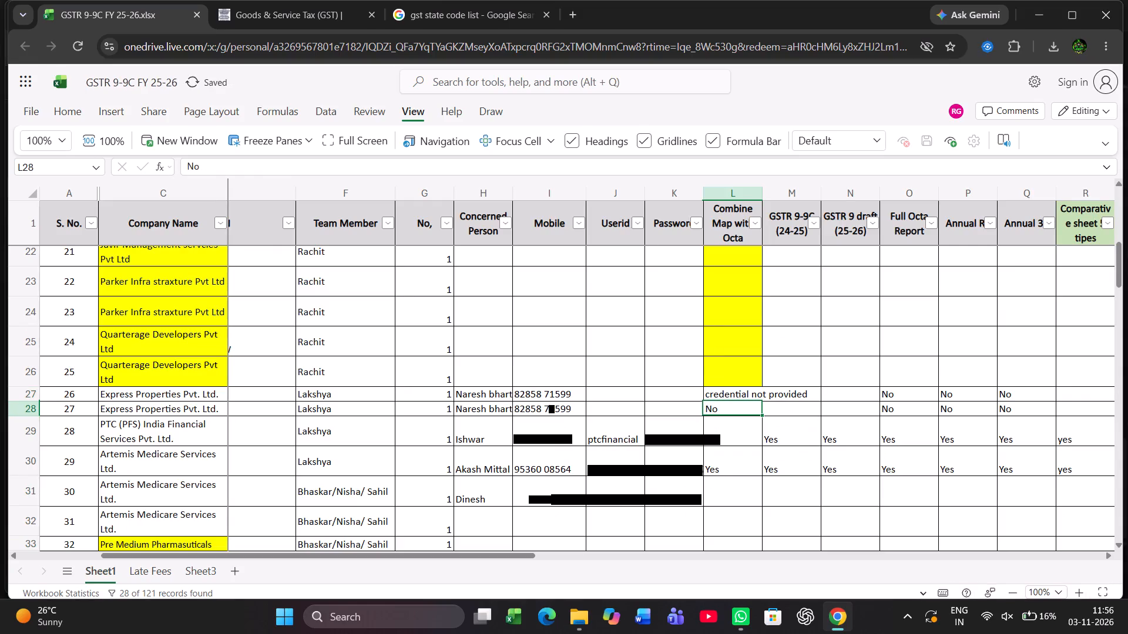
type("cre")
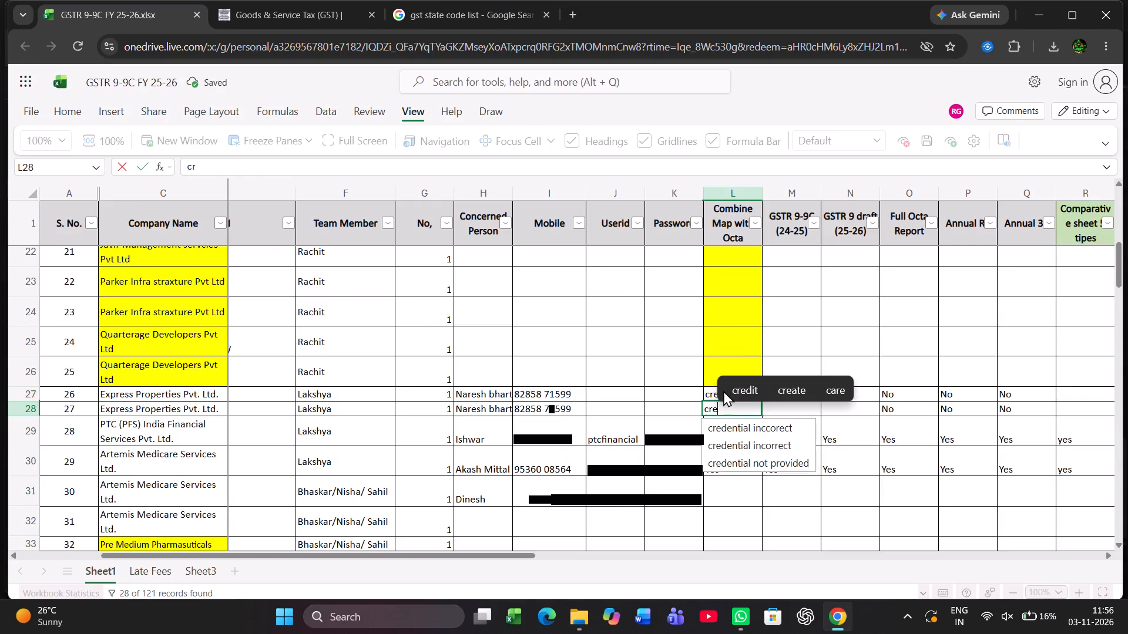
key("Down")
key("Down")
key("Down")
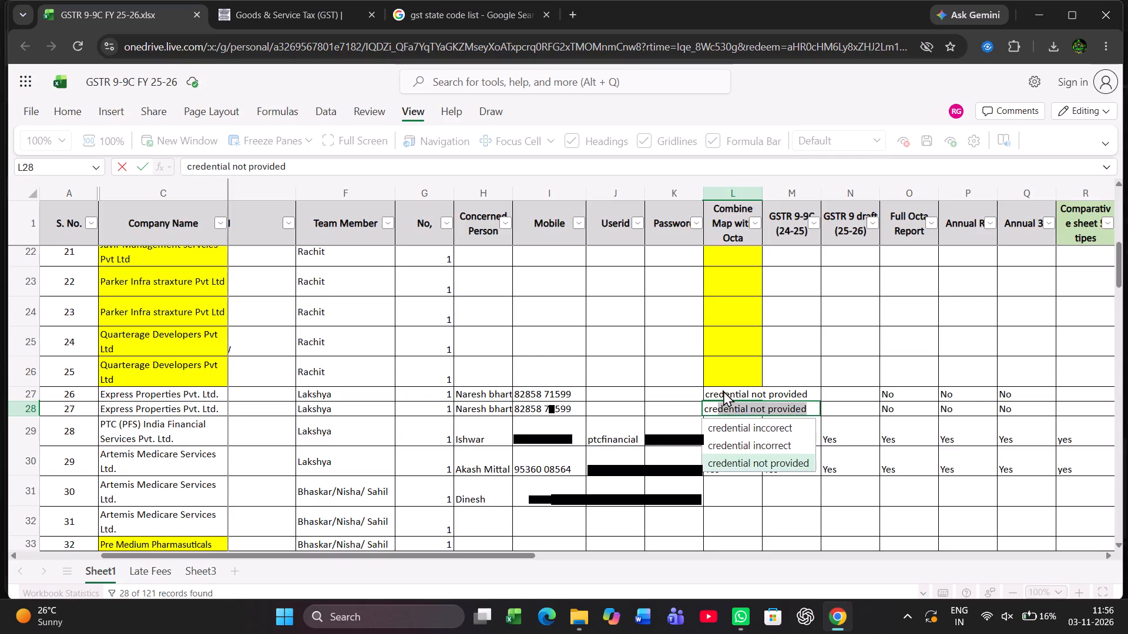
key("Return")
Enter "credential not provided" in the Combine Map with Octa column for Artemis Medicare Services, S. No. 31.
key("Down")
key("Down")
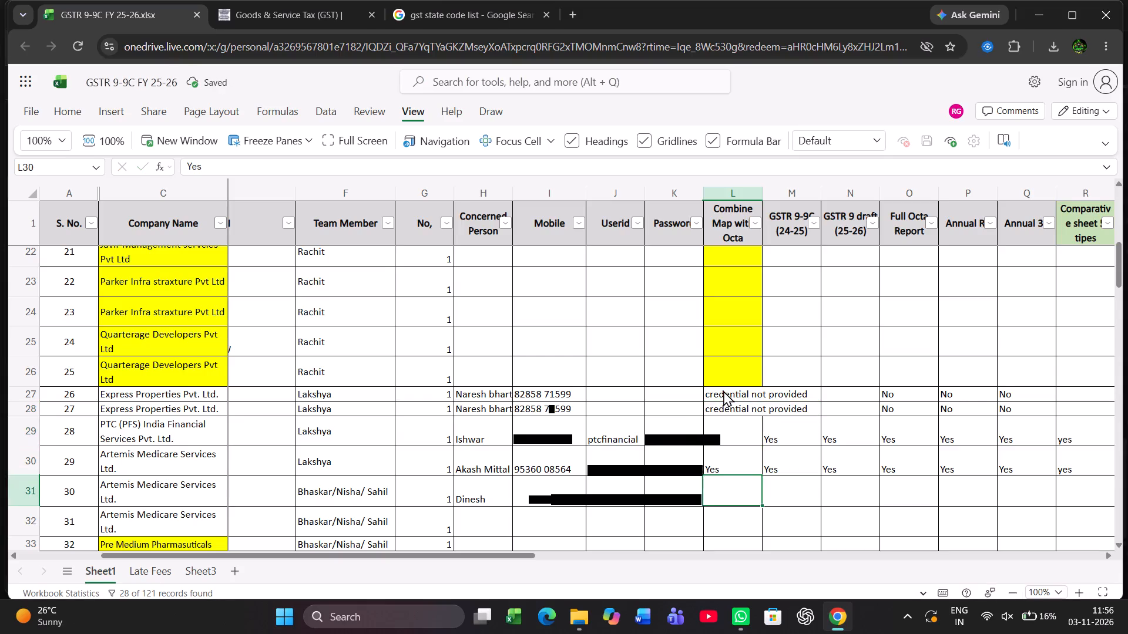
key("Down")
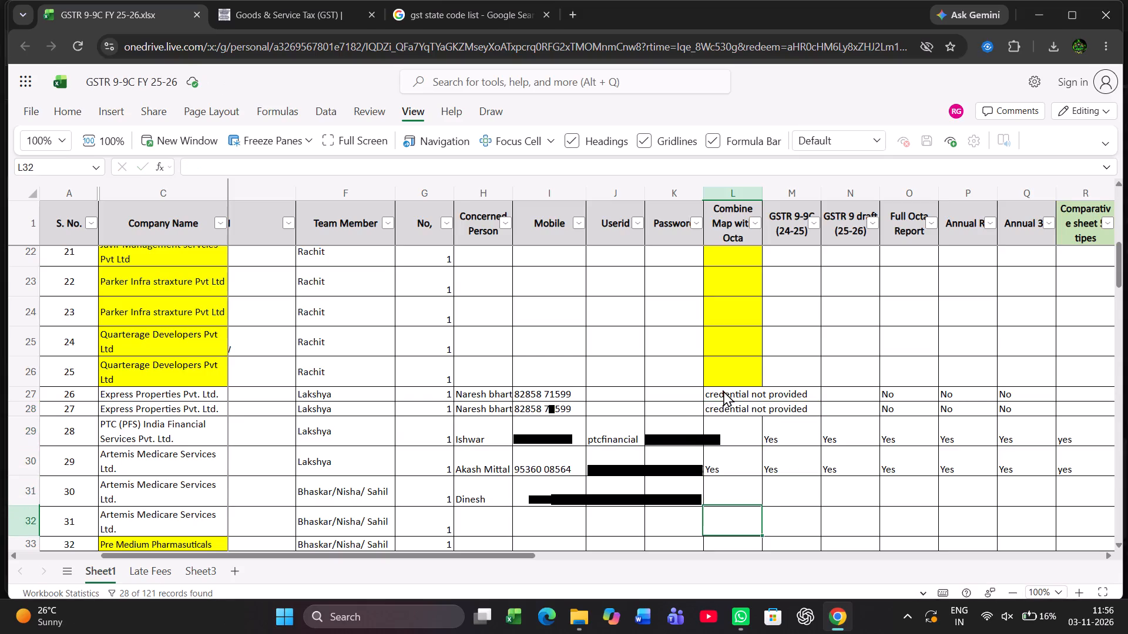
type("cre")
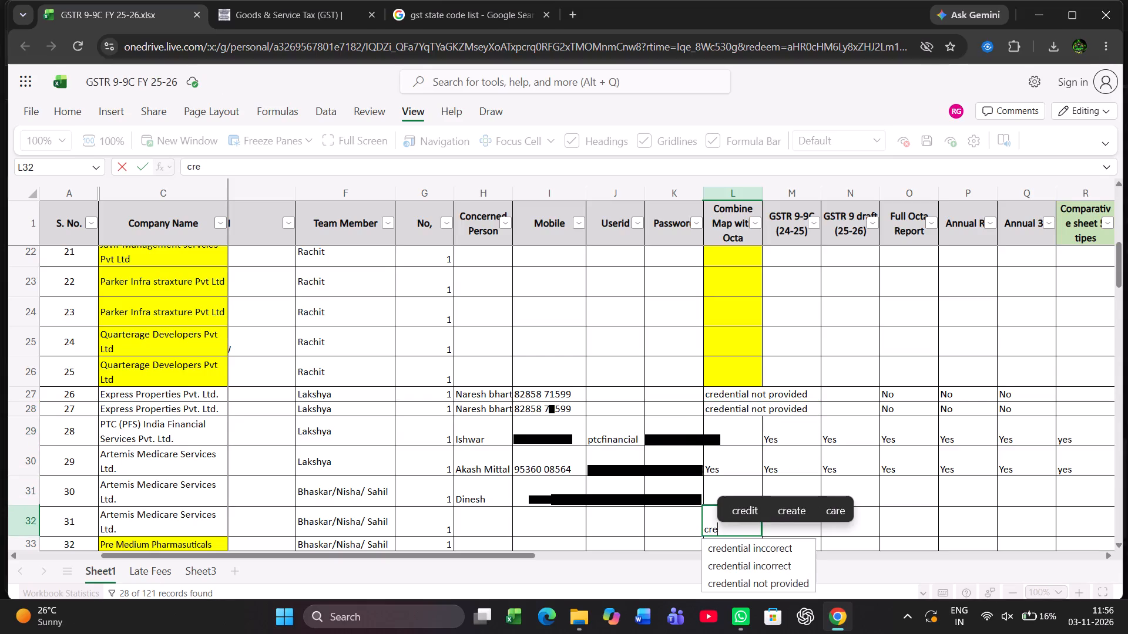
key("Down")
key("Down")
key("Down")
key("Return")
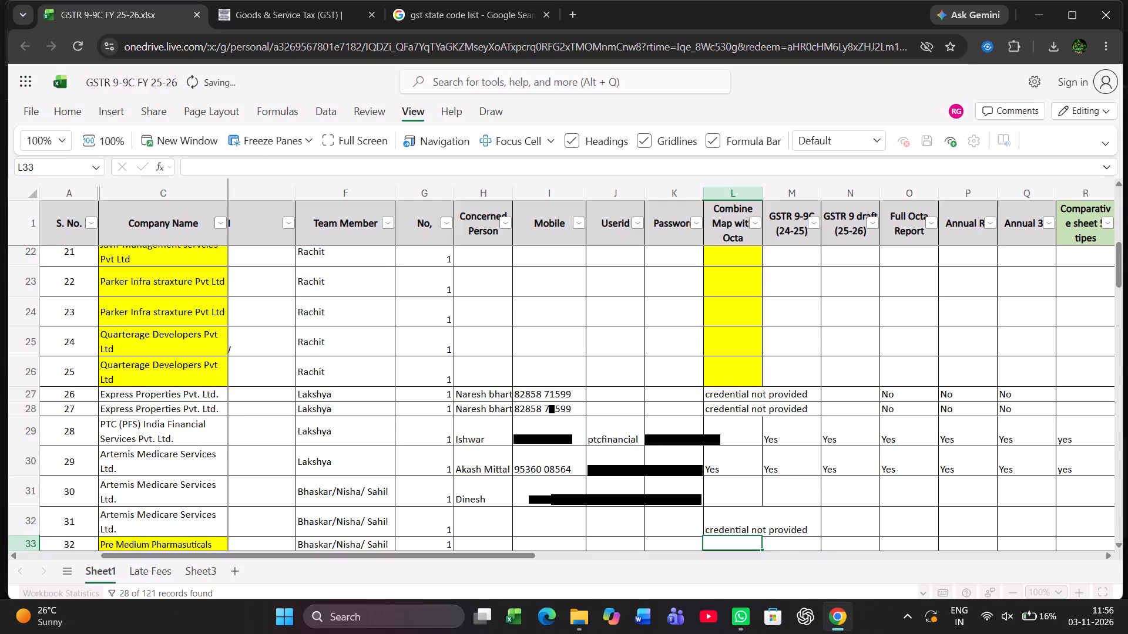
Review the Combine Map with Octa column through the GLCPL and SURYA HI TECH rows, then back up to the Parker Infra rows.
key("Down")
key("Down")
key("Down")
key("Down")
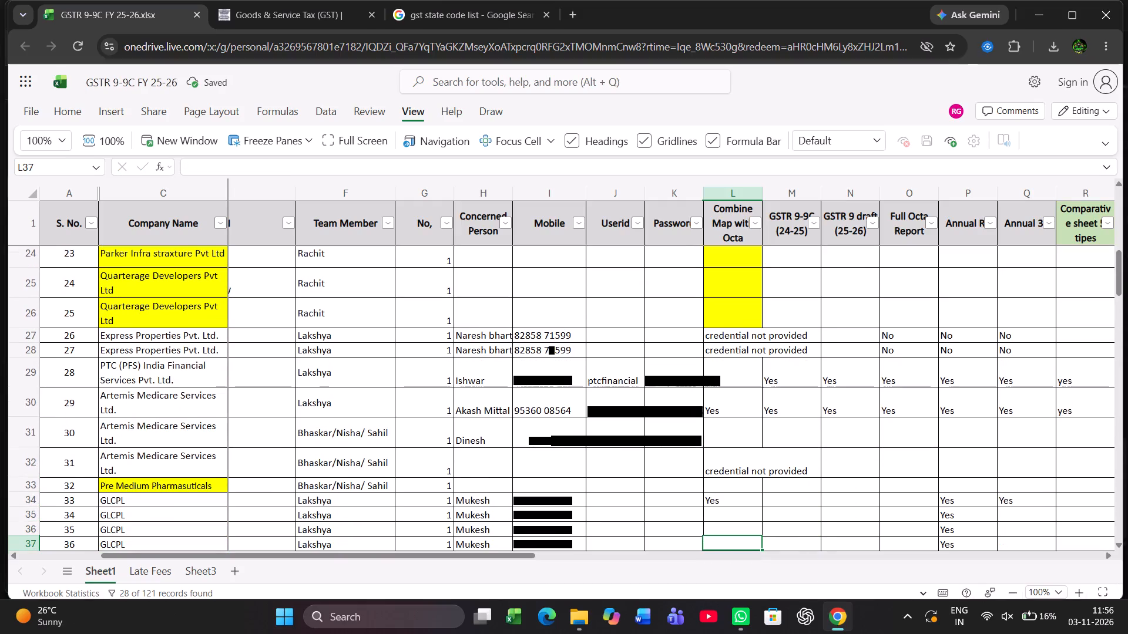
key("Down")
key("Down")
key("Down")
key("Down")
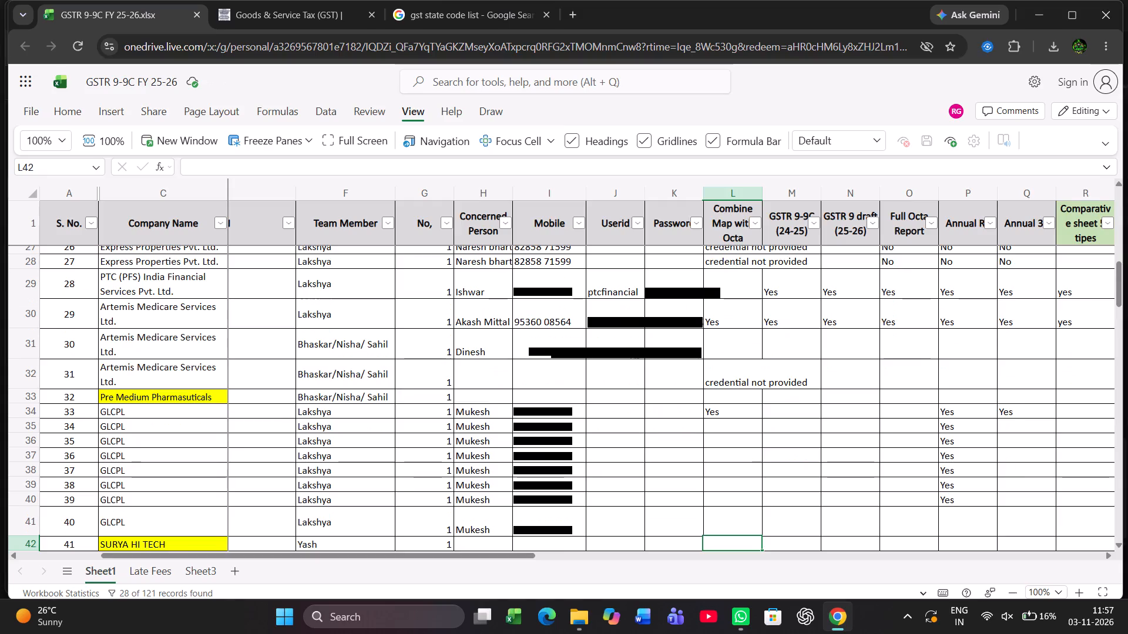
key("Down")
key("Down")
key("Up")
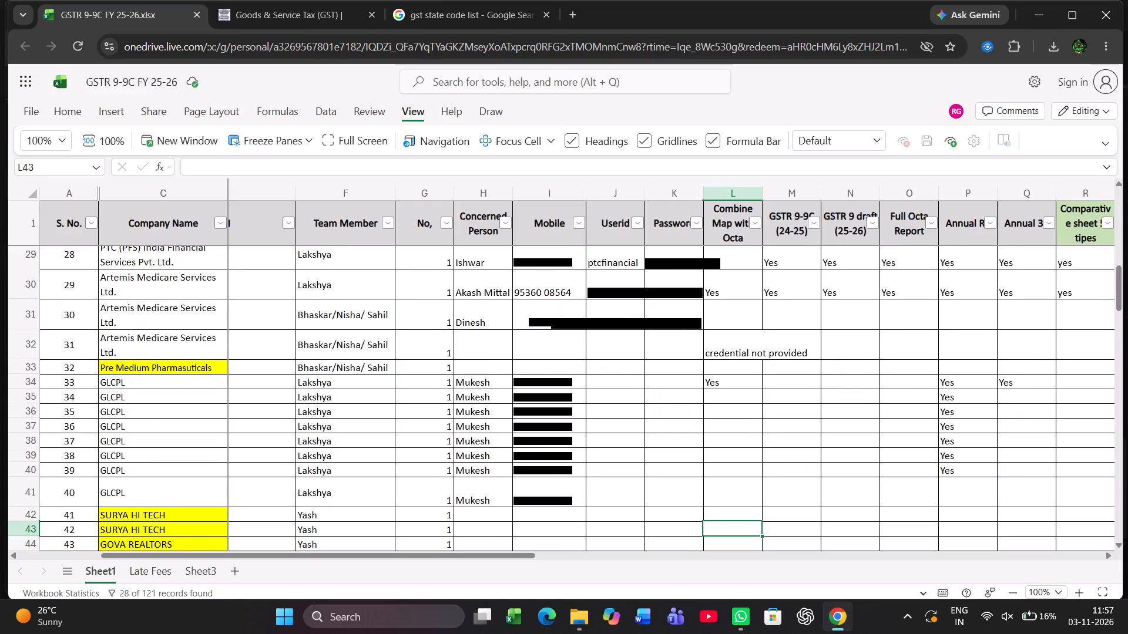
key("Up")
key("Up")
key("Up")
key("Up")
key("Up")
key("Up")
key("Up")
key("Up")
key("Up")
key("Up")
key("Up")
key("Up")
key("Up")
key("Up")
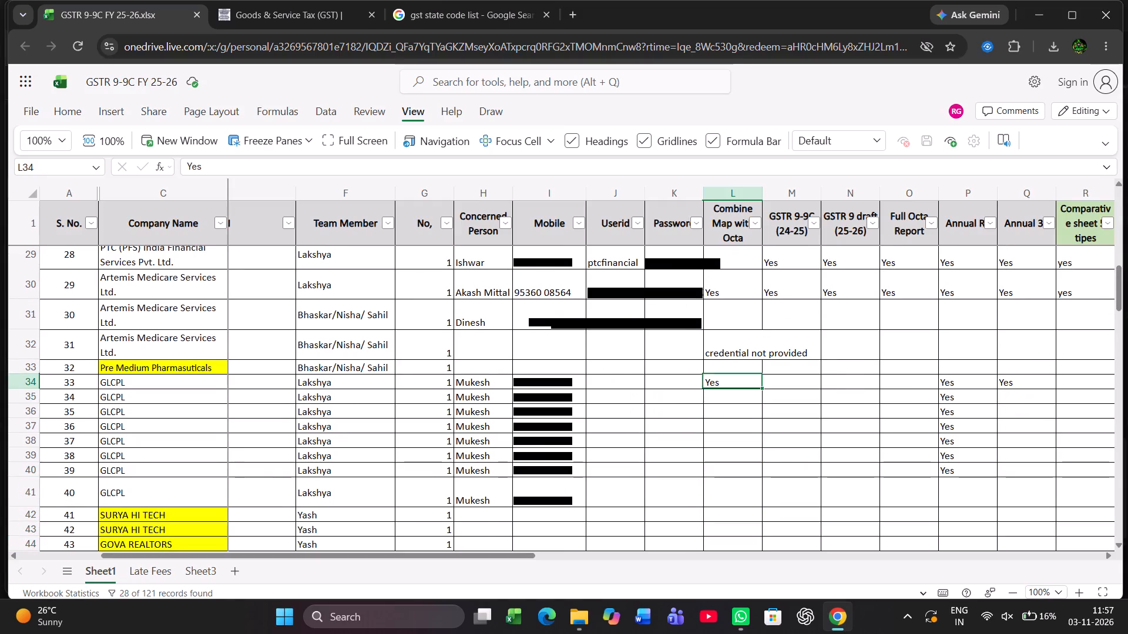
key("Up")
key("Up")
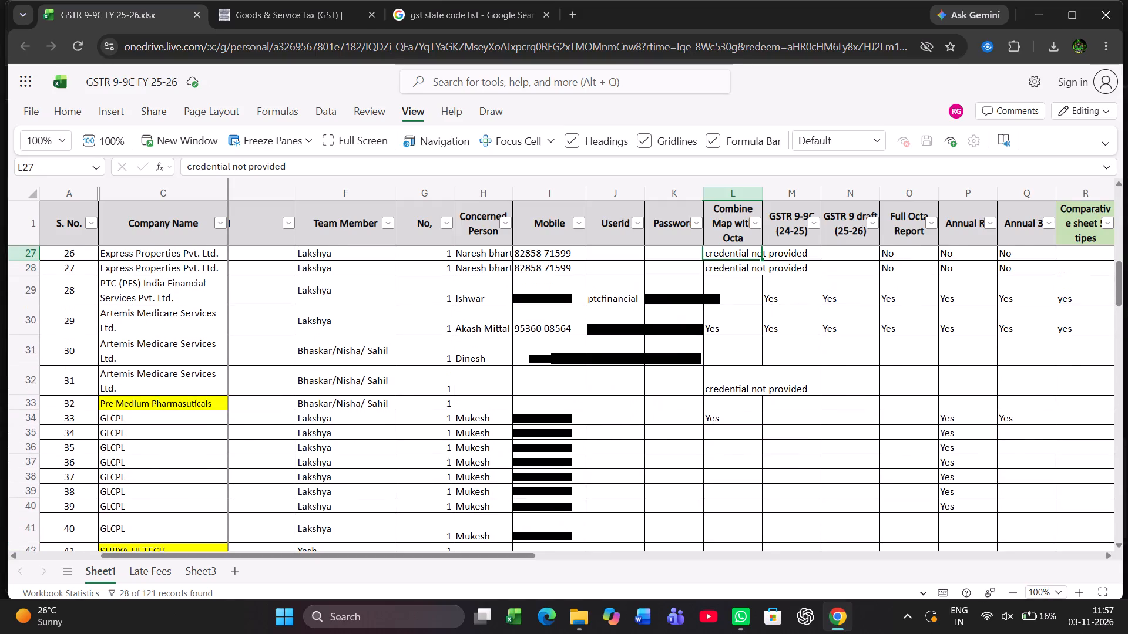
key("Up")
key("Up")
key("Up")
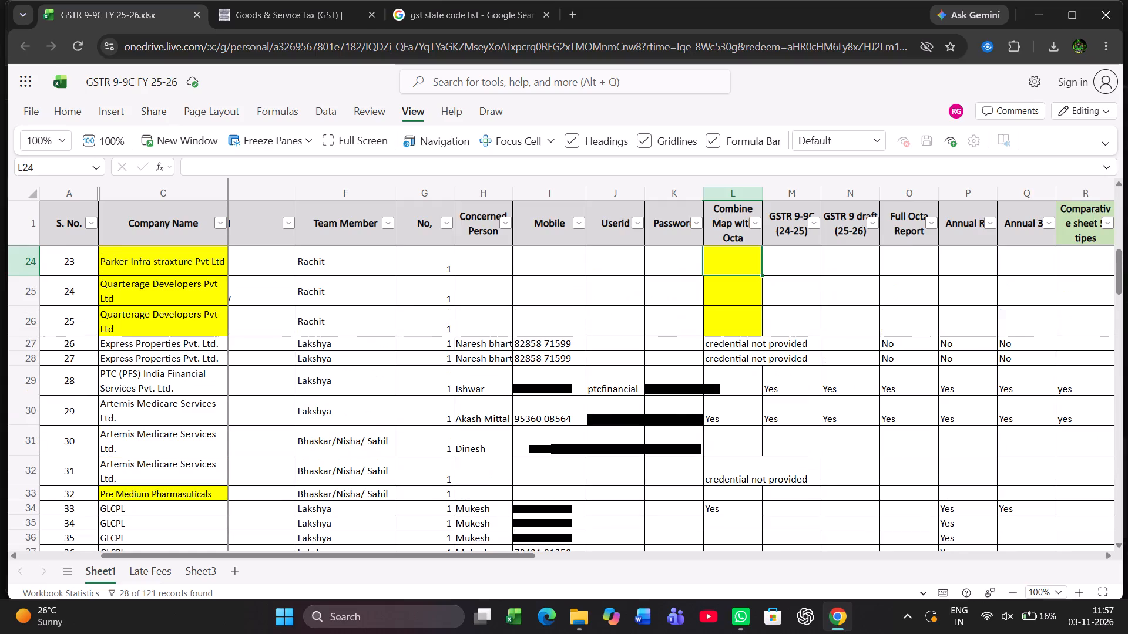
key("Down")
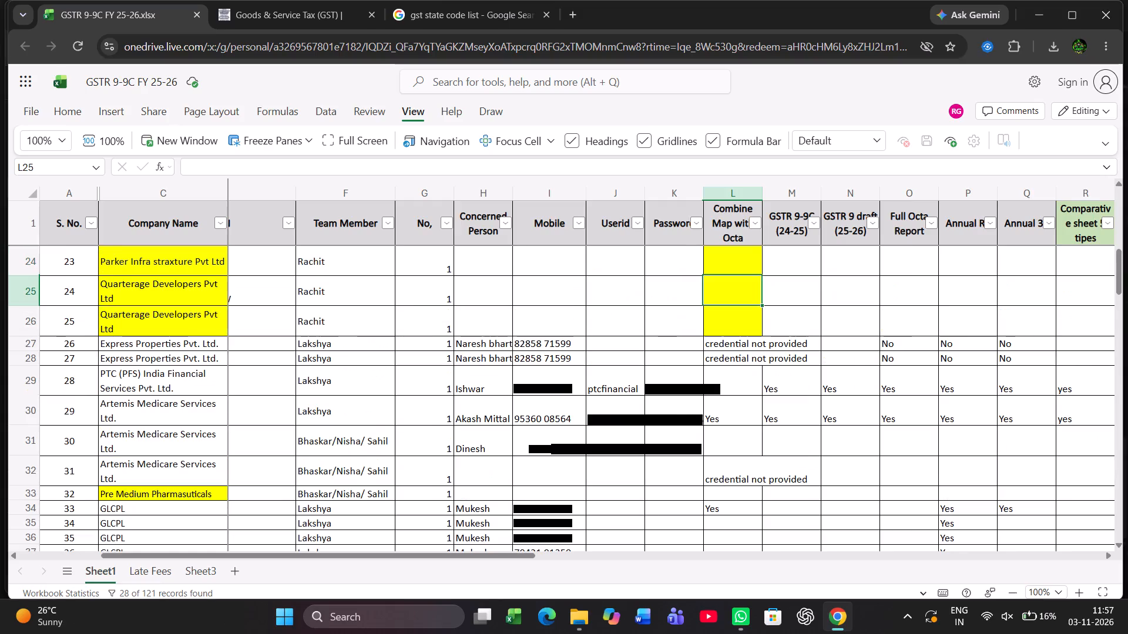
key("Up")
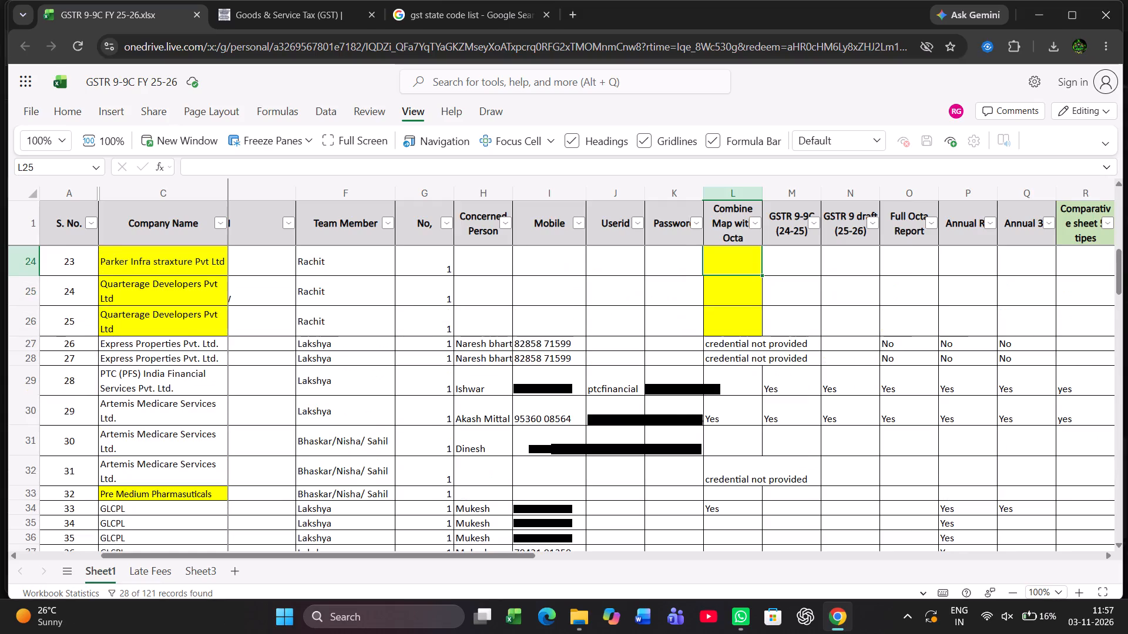
key("Up")
key("Up")
key("Down")
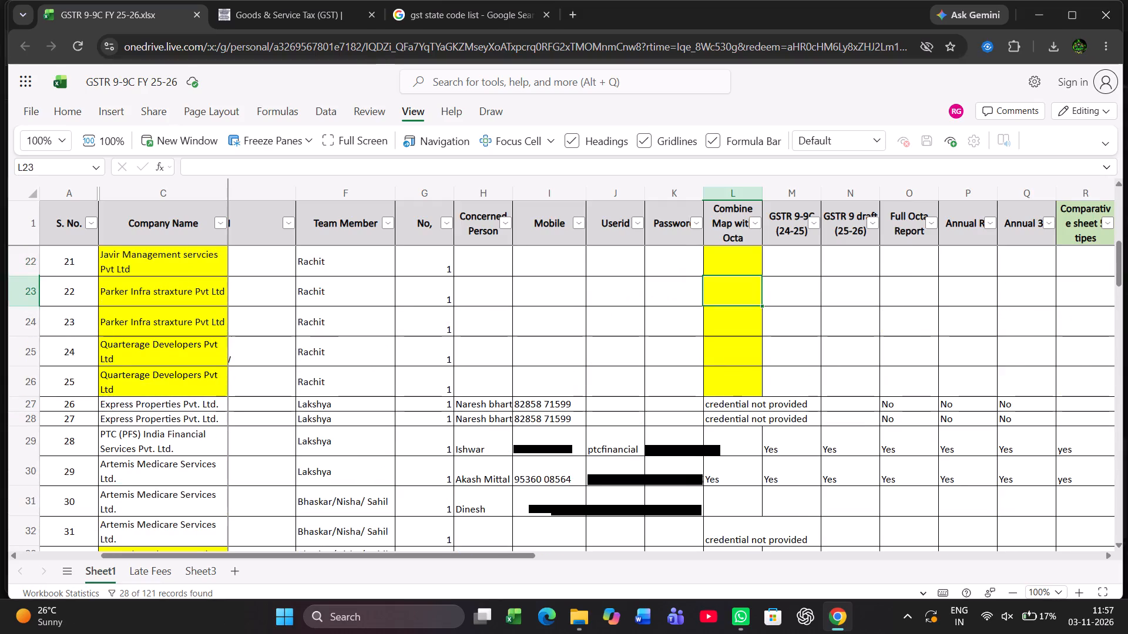
Set the Combine Map with Octa entries for both Express Properties rows to "no".
key("Down")
key("Down")
key("Down")
key("Down")
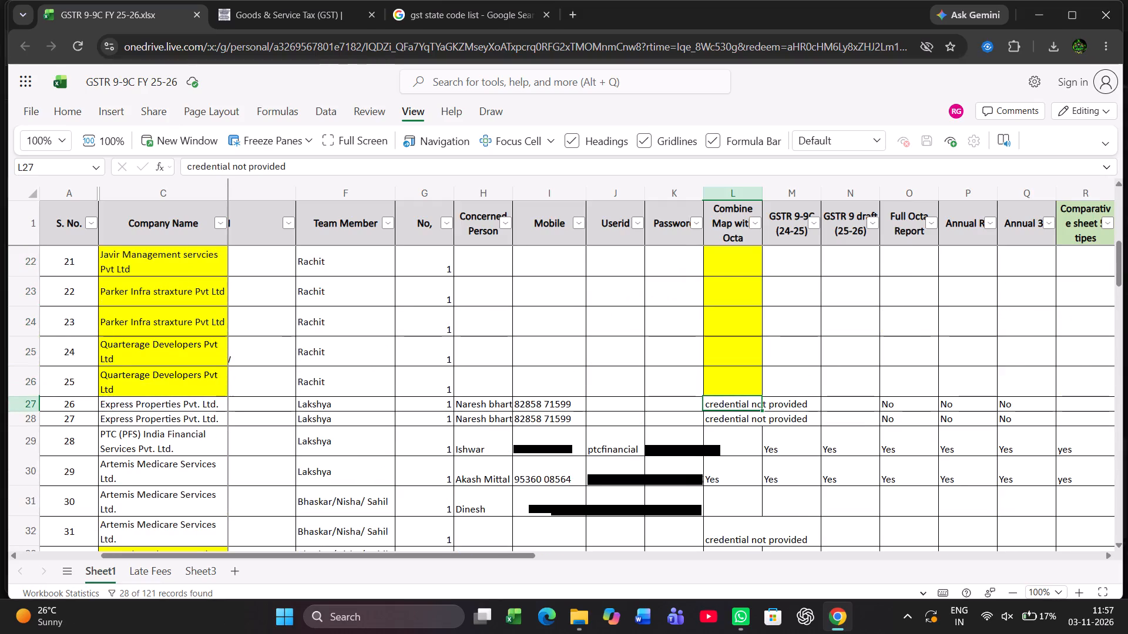
type("no")
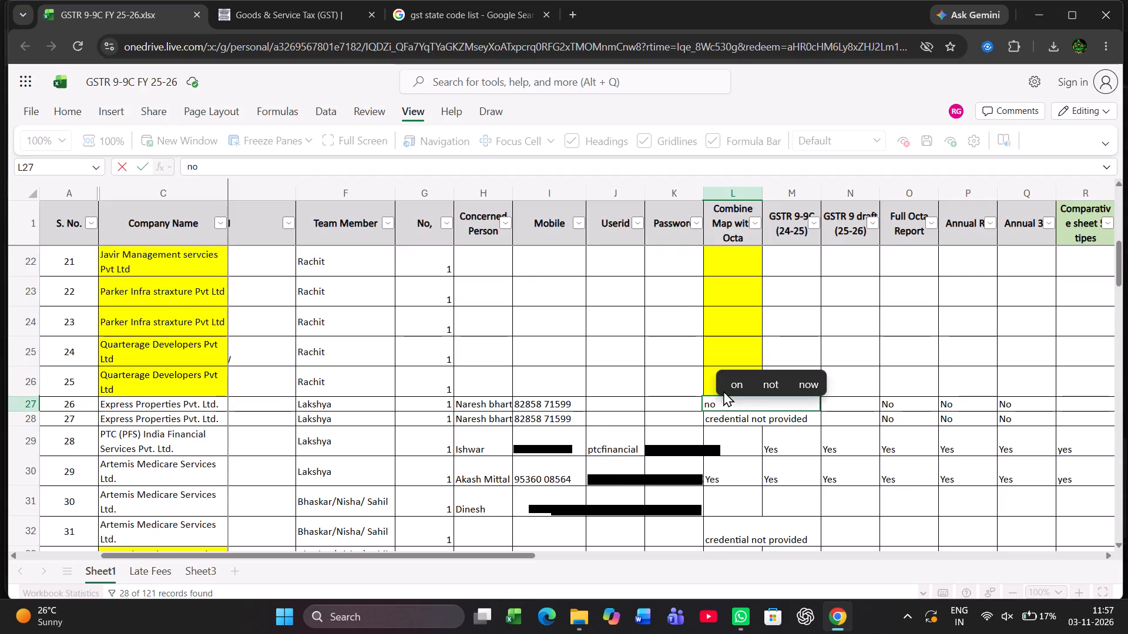
key("Return")
type("no")
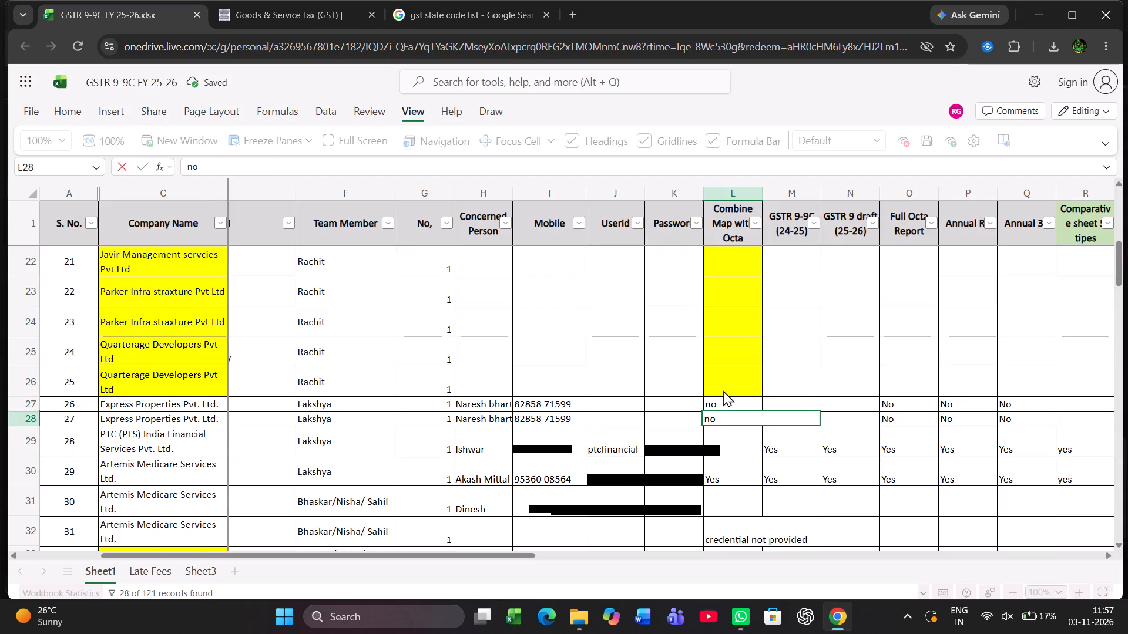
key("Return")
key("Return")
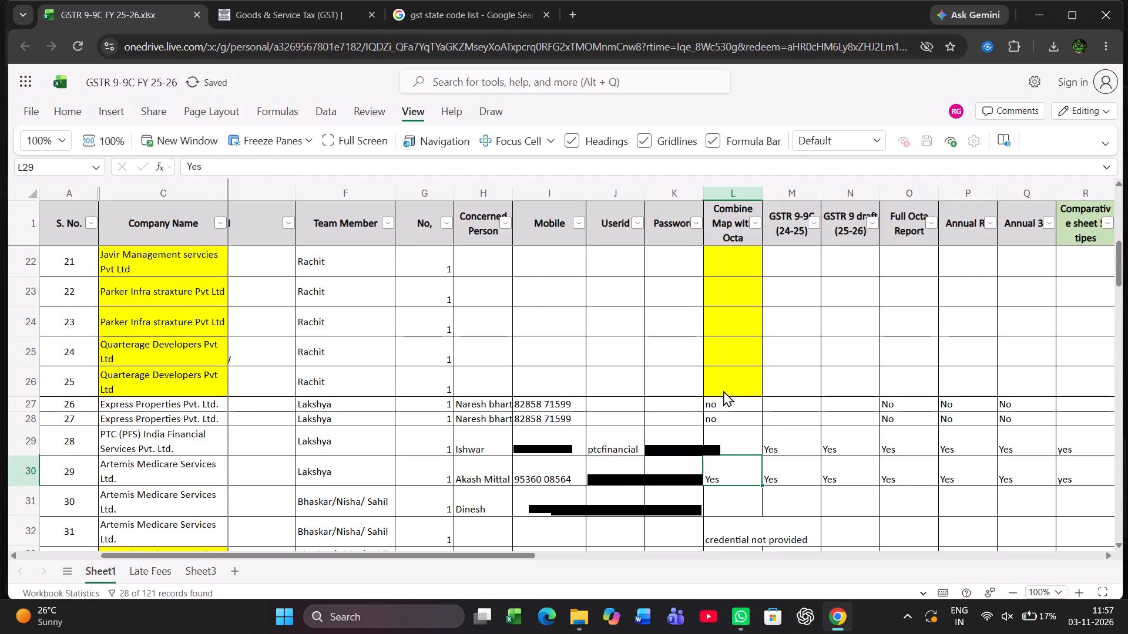
Clear the Combine Map with Octa entry for Artemis Medicare Services, S. No. 31.
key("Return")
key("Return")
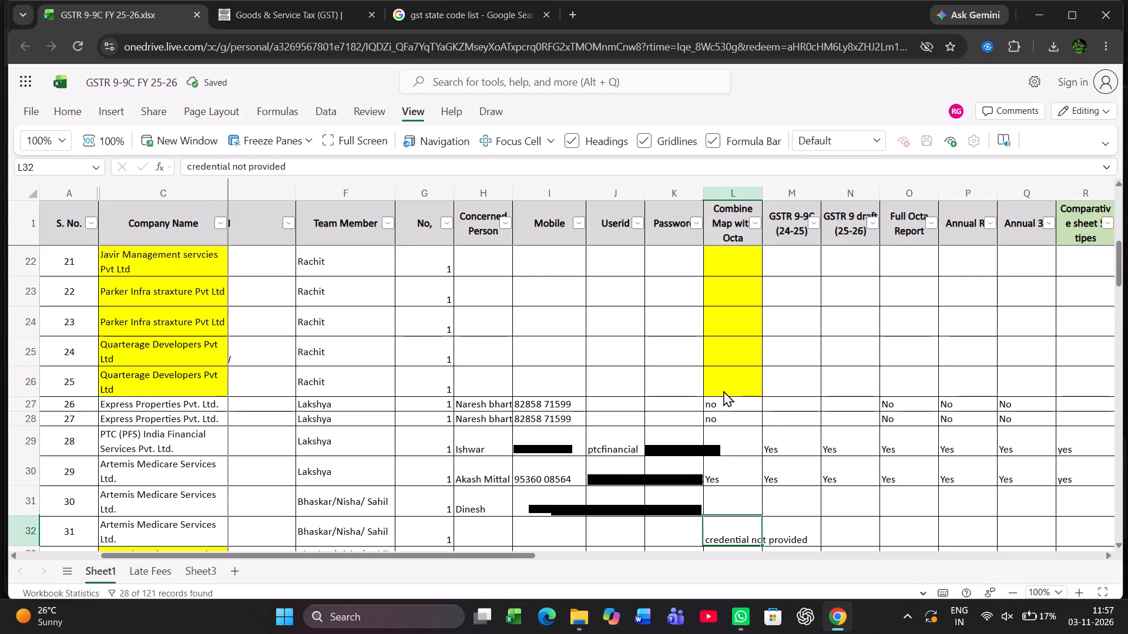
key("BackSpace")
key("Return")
Review the Combine Map with Octa column down through the GLCPL and SURYA HI TECH rows, then back up to the VRC Constructions rows.
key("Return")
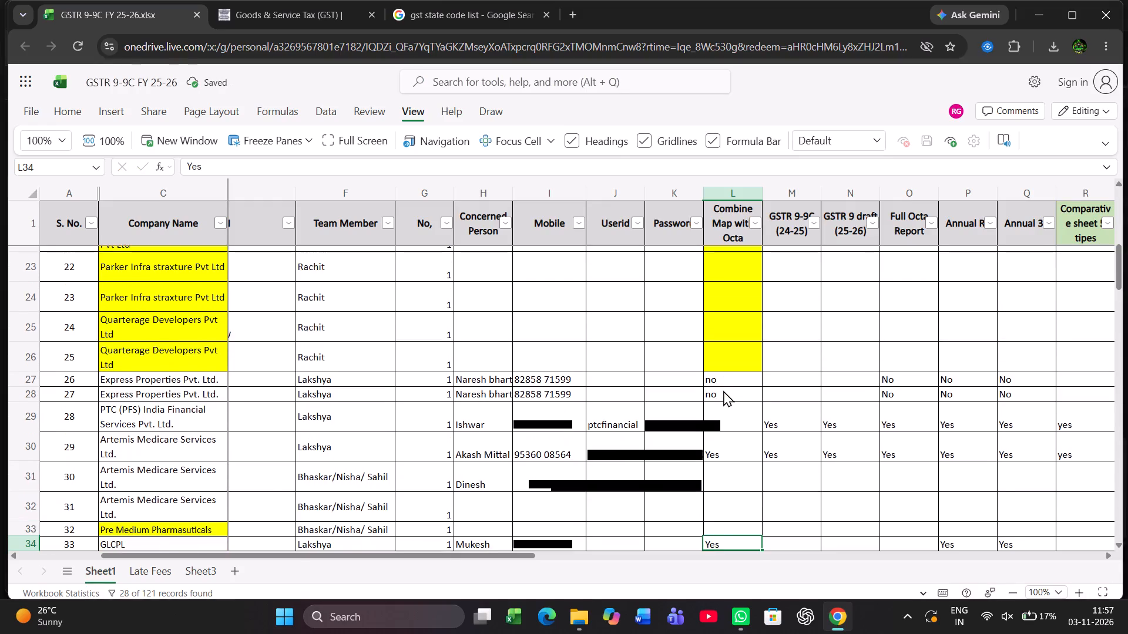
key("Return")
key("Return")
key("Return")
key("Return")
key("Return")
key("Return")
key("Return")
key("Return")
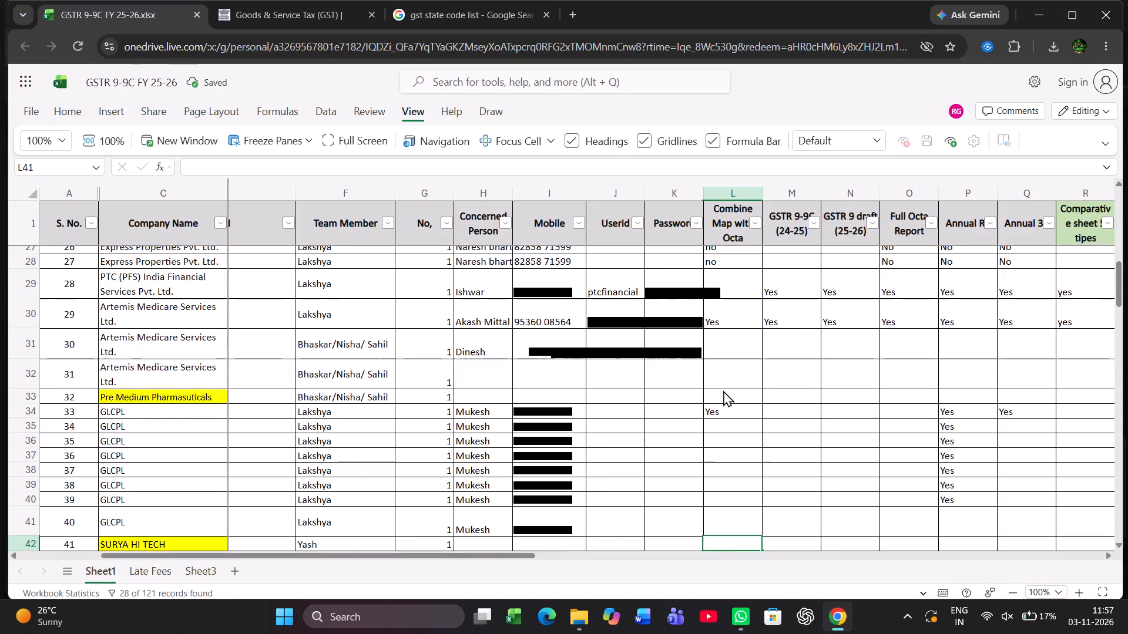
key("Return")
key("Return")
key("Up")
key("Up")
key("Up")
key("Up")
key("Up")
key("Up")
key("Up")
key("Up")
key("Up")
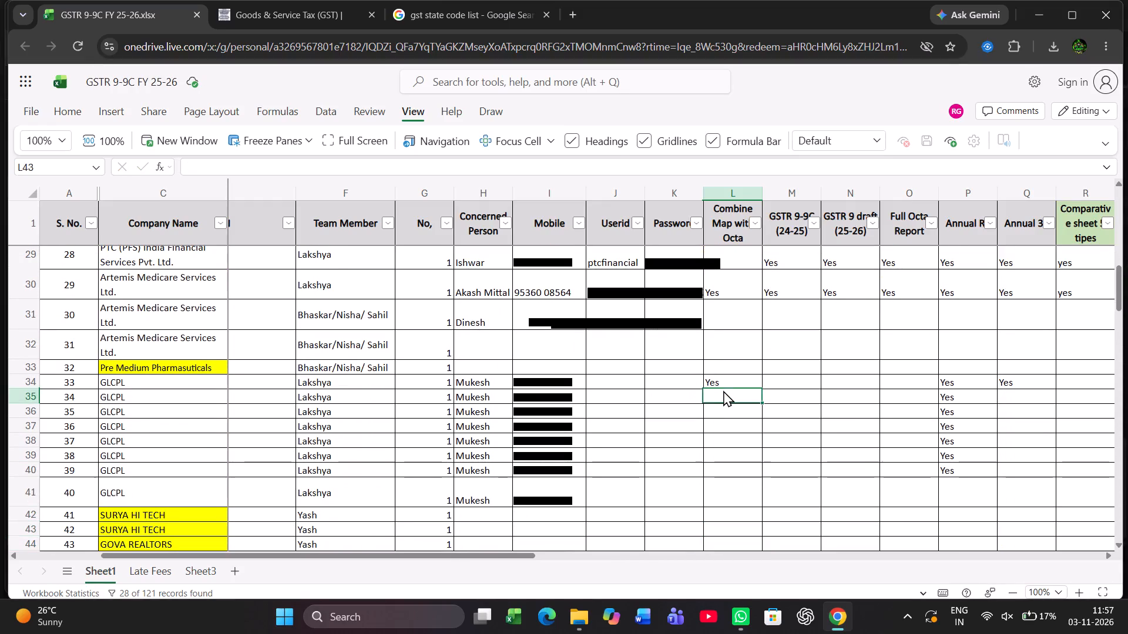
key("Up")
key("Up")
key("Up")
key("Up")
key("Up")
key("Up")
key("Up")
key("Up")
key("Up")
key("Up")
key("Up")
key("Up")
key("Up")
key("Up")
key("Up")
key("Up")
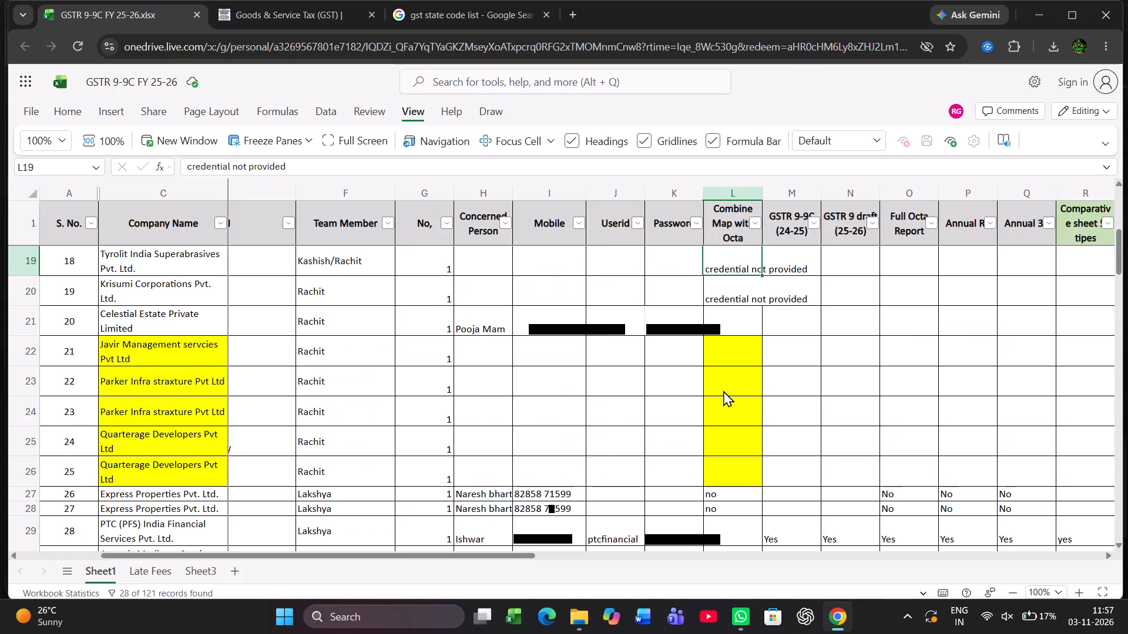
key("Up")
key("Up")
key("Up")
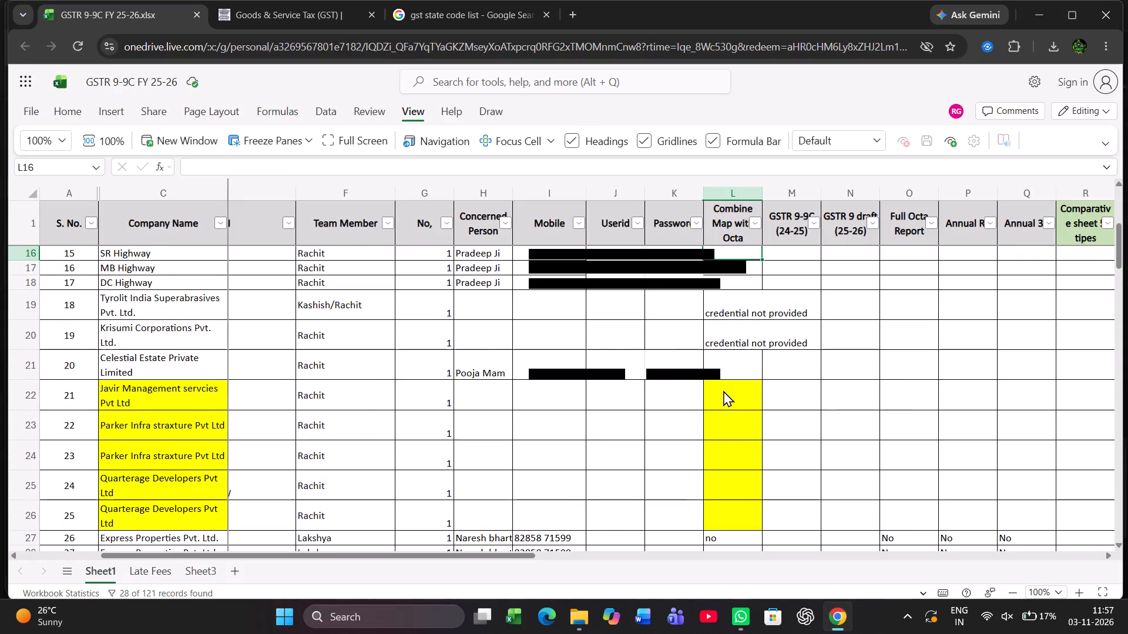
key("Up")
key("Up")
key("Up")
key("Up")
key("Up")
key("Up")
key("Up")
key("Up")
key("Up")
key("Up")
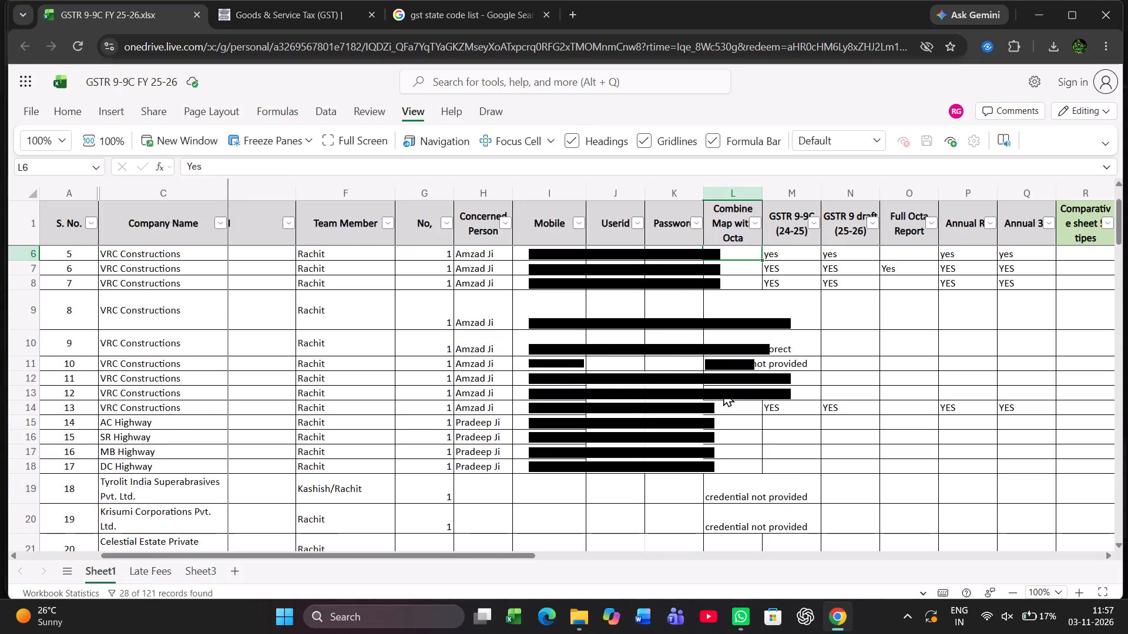
Check the Combine Map with Octa entries from VRC Constructions down to AC Highway, S. No. 14, and locate AC Highway's user ID.
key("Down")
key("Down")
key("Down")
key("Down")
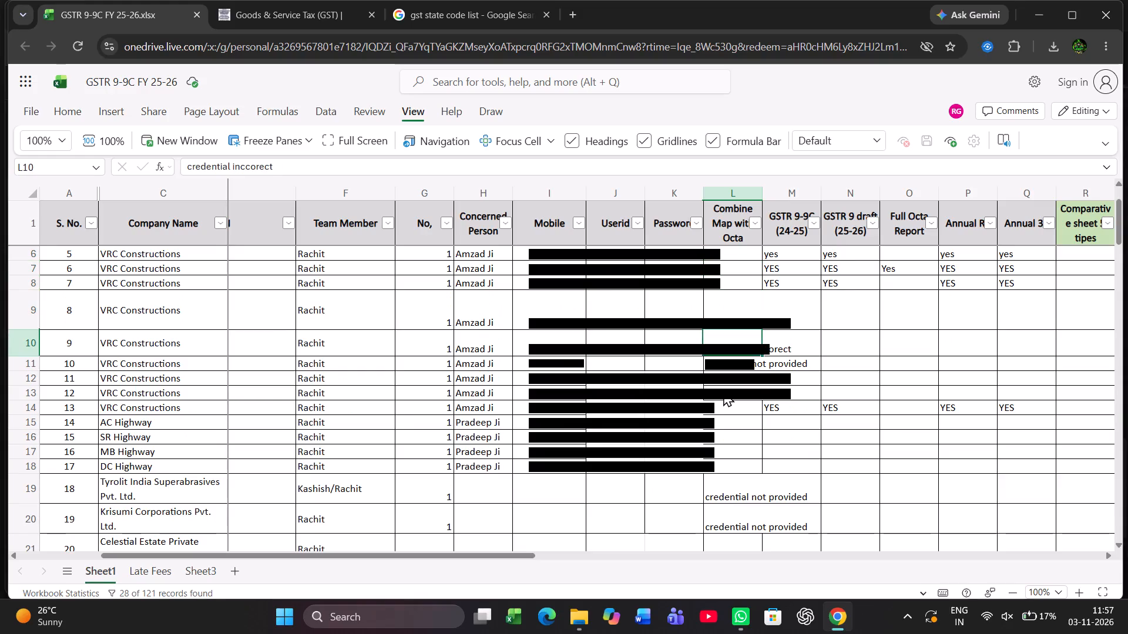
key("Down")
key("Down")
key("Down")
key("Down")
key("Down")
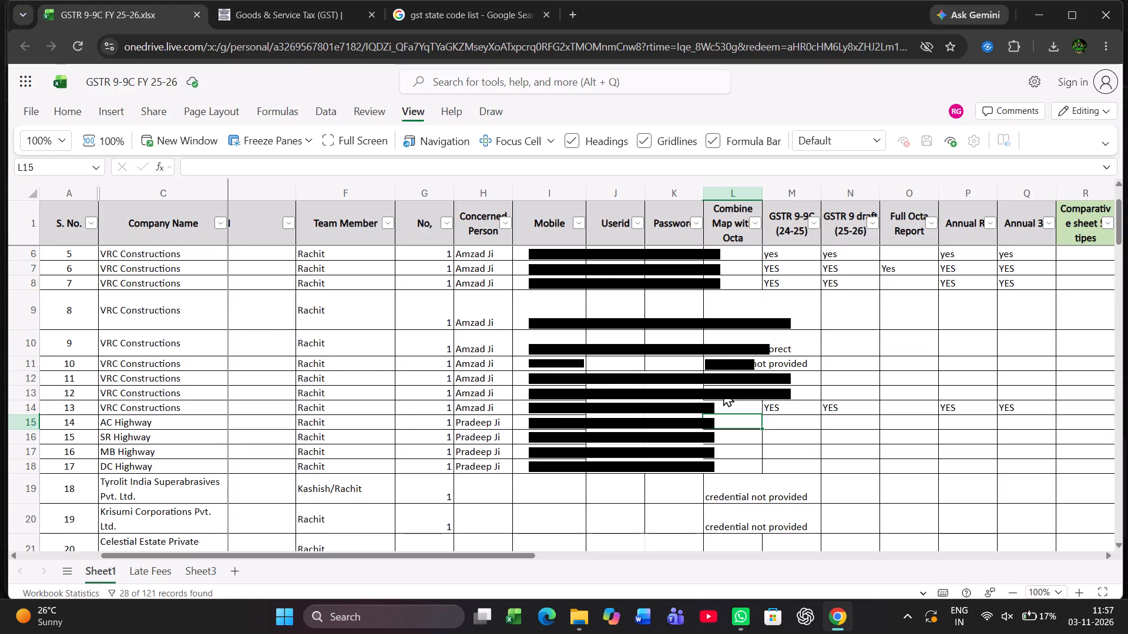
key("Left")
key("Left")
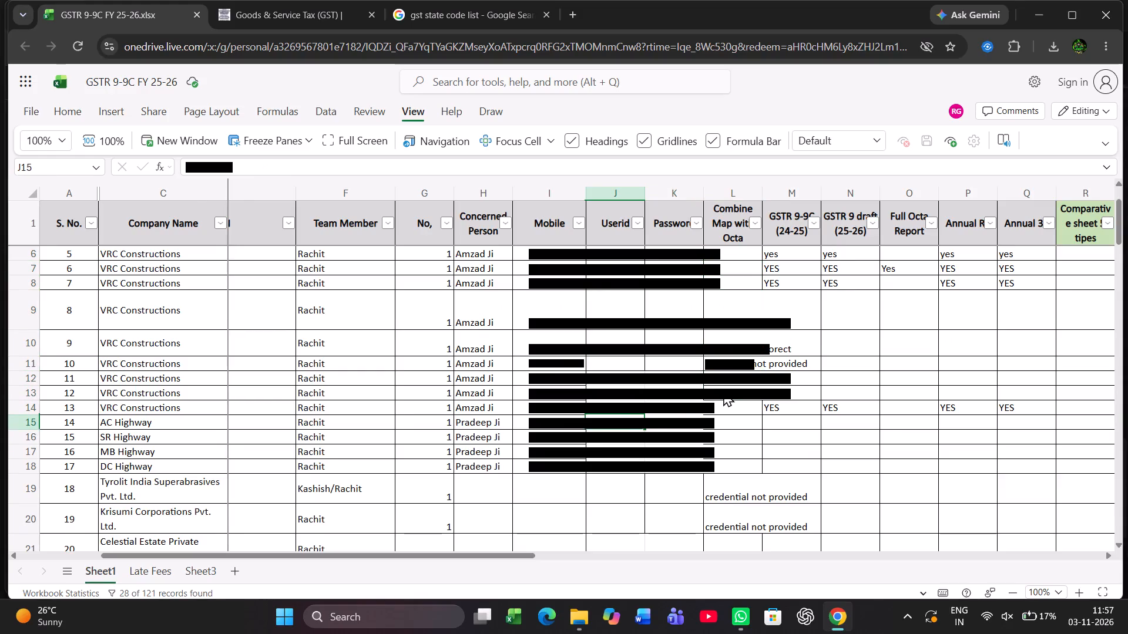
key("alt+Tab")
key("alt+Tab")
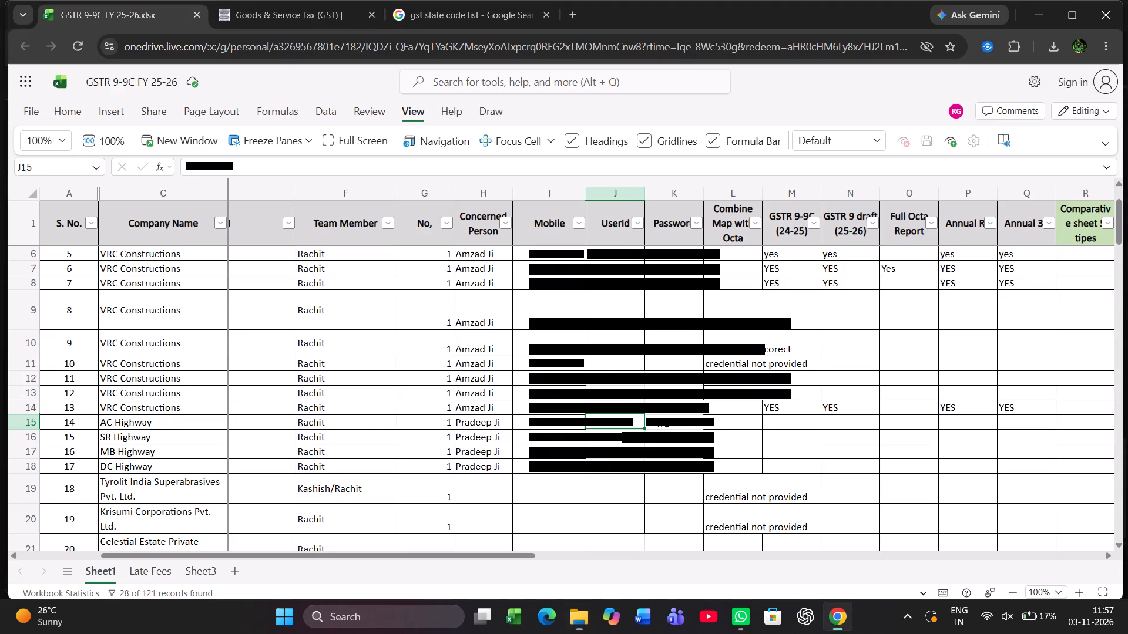
Return to the GST portal and open the account options for the signed-in VRC Constructions registration.
left_click(270, 14)
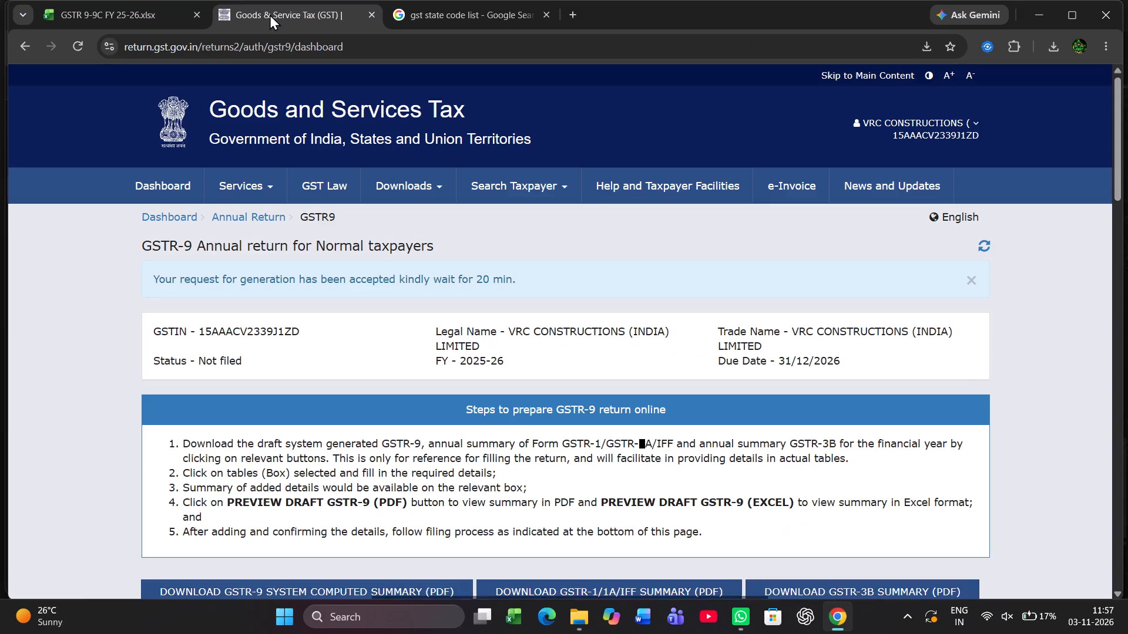
left_click(973, 126)
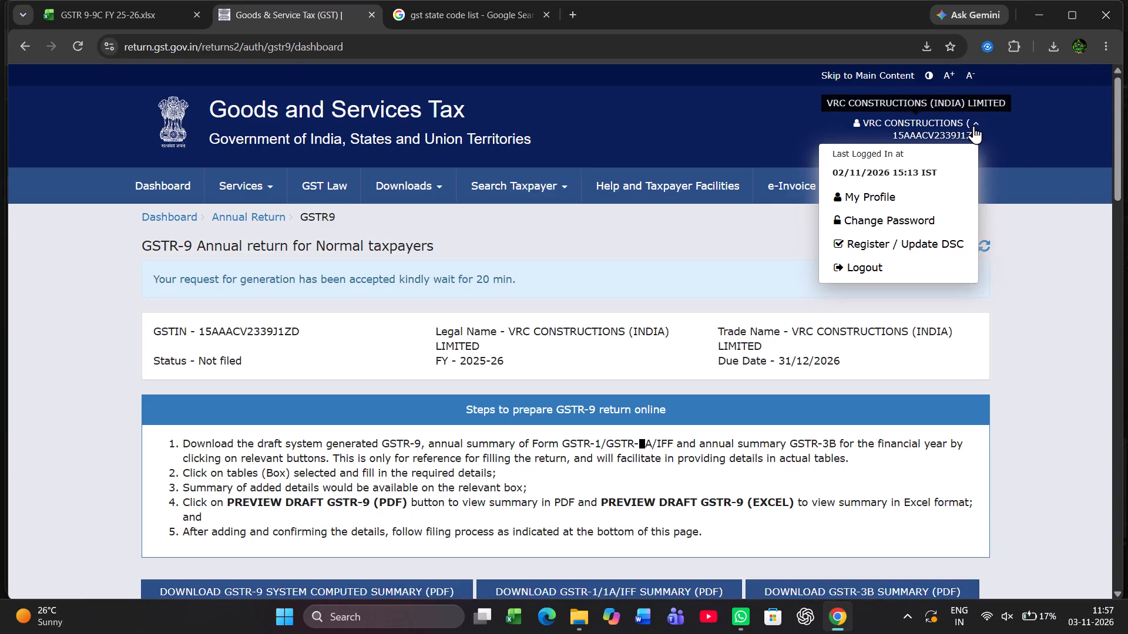
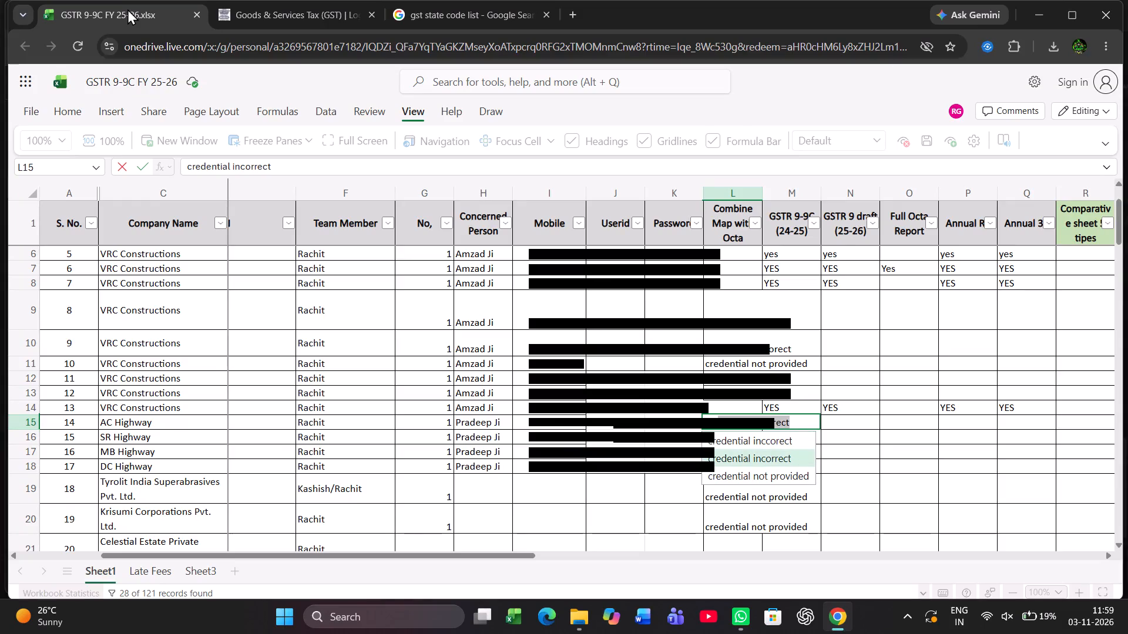
Enter "credential incorrect" in the Combine Map with Octa column for AC Highway, S. No. 14.
key("Return")
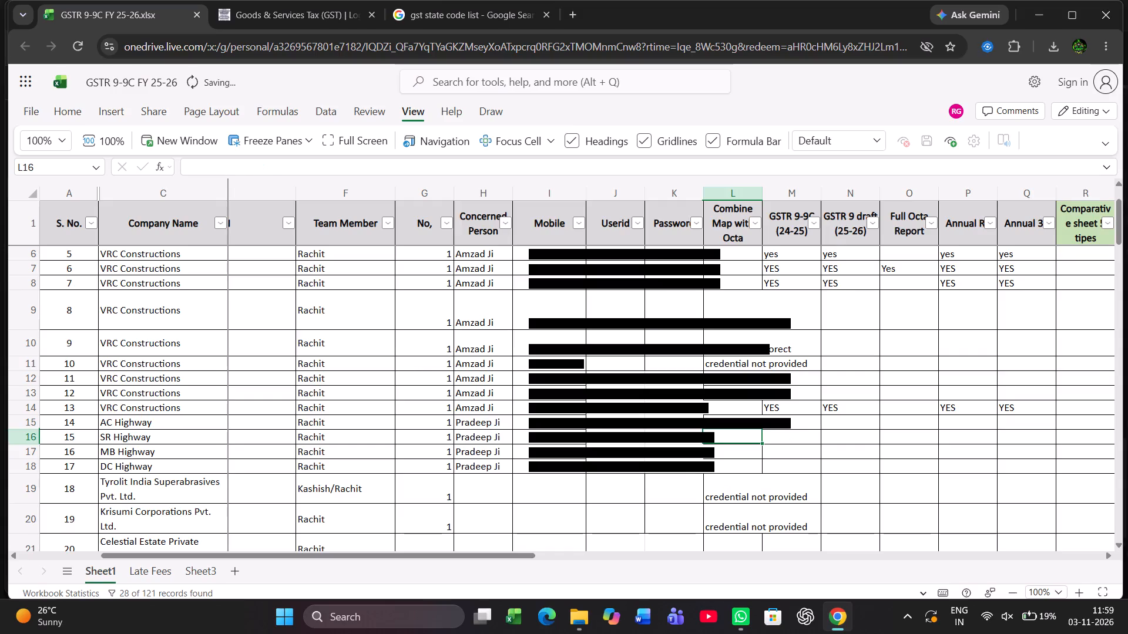
Correct the spelling of the Combine Map with Octa entry for VRC Constructions, S. No. 9, so it reads "credential incorrect".
key("Up")
key("Up")
key("Up")
key("Up")
key("Up")
key("Up")
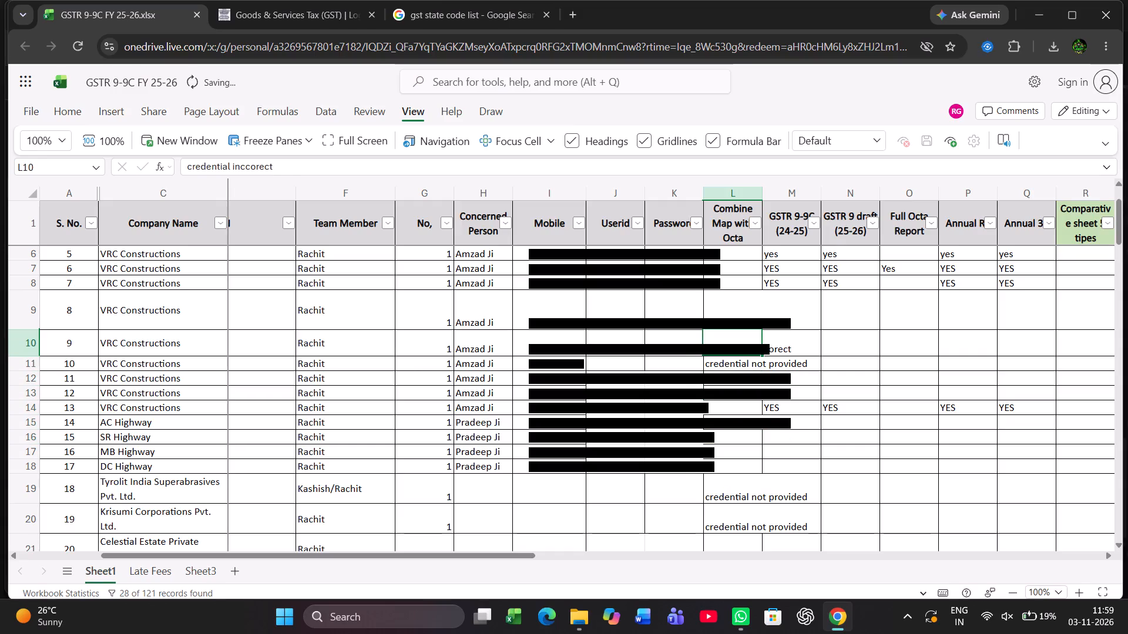
key("F2")
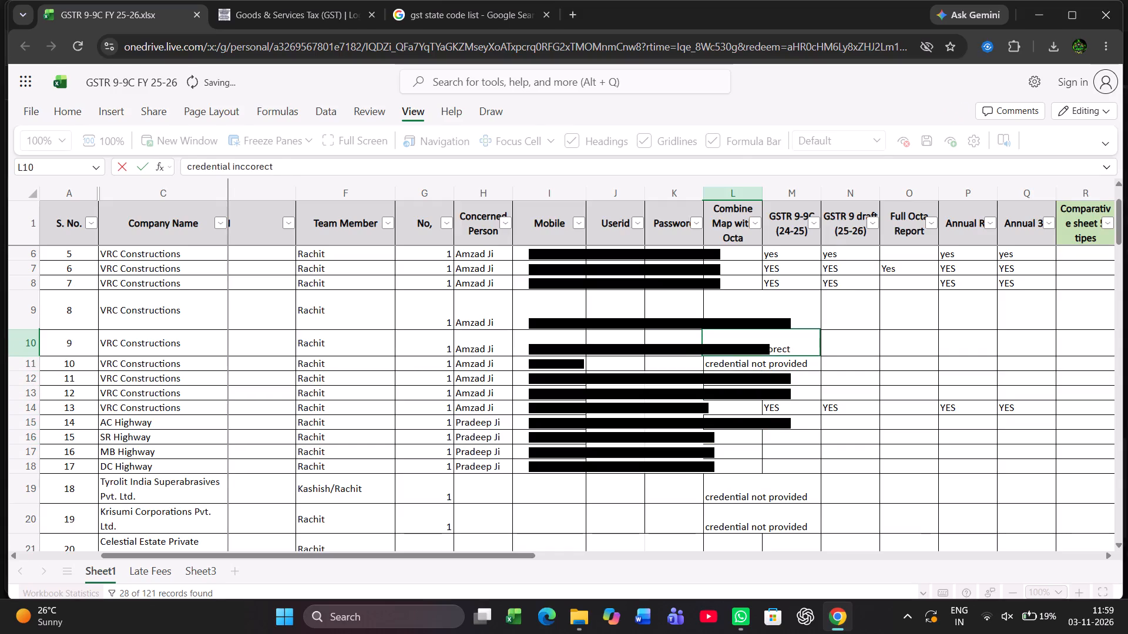
key("Left")
key("Left")
key("Left")
key("Left")
key("Left")
key("BackSpace")
key("Return")
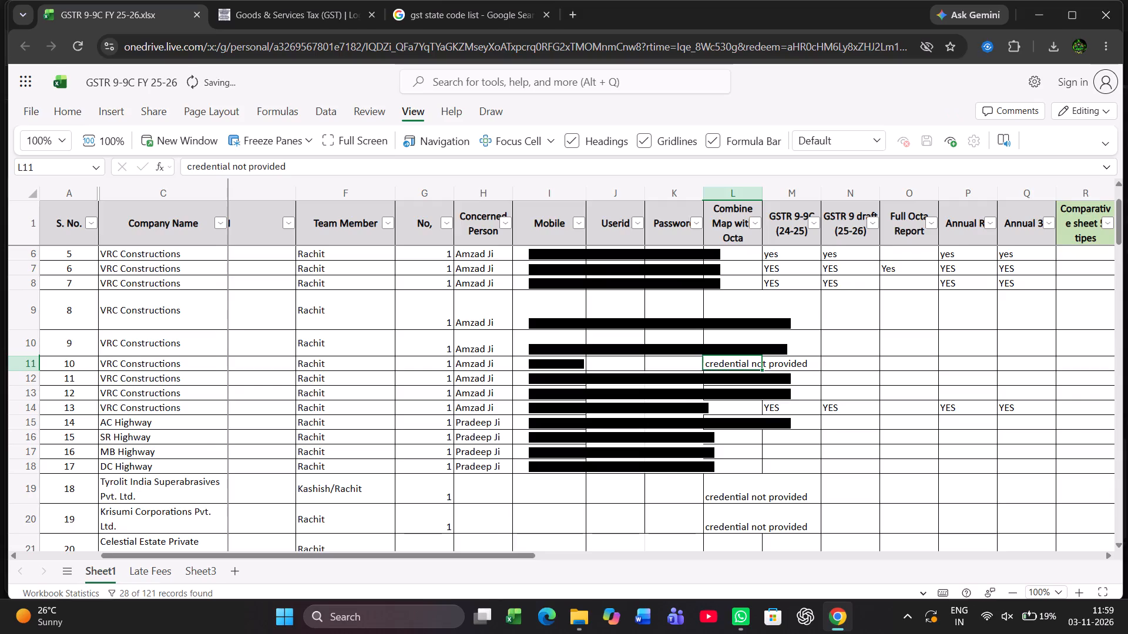
key("Up")
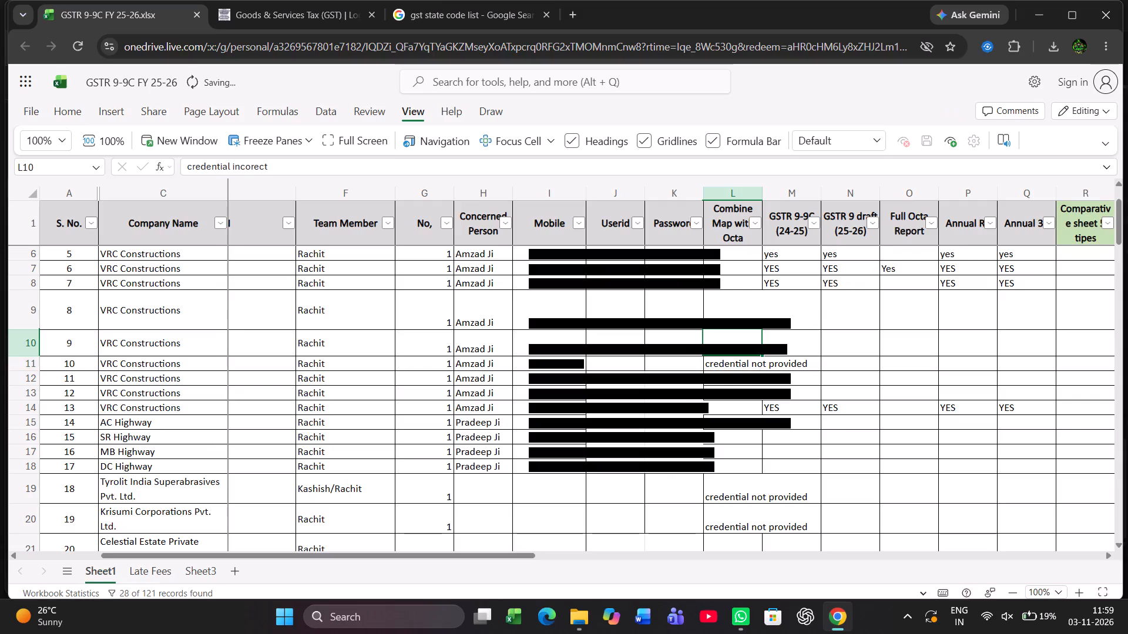
key("F2")
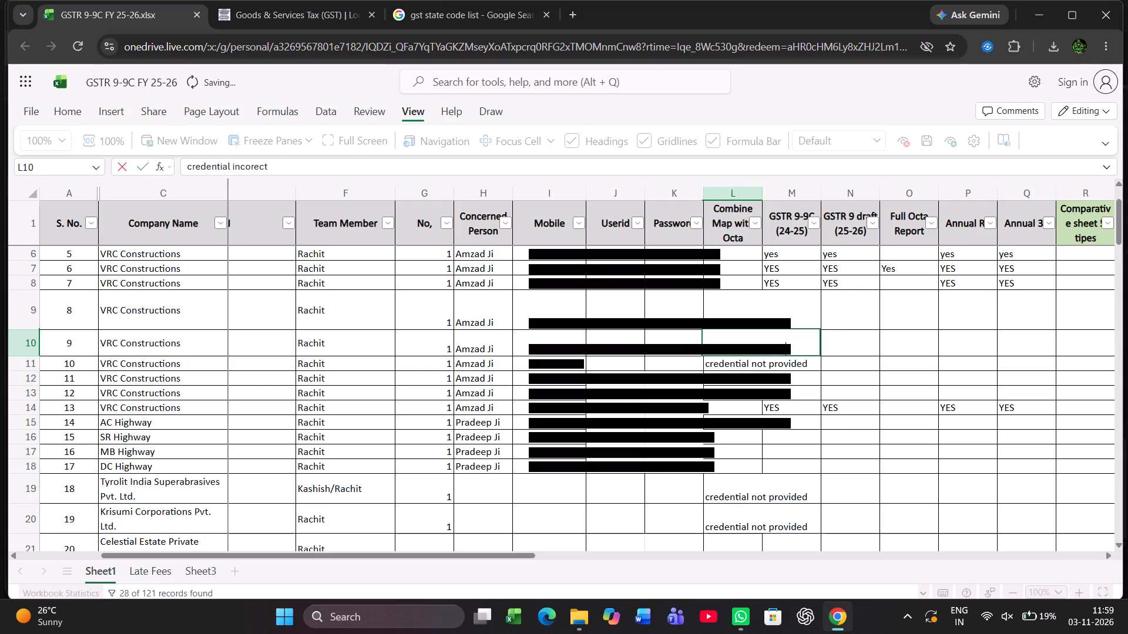
key("Left")
key("Left")
key("Left")
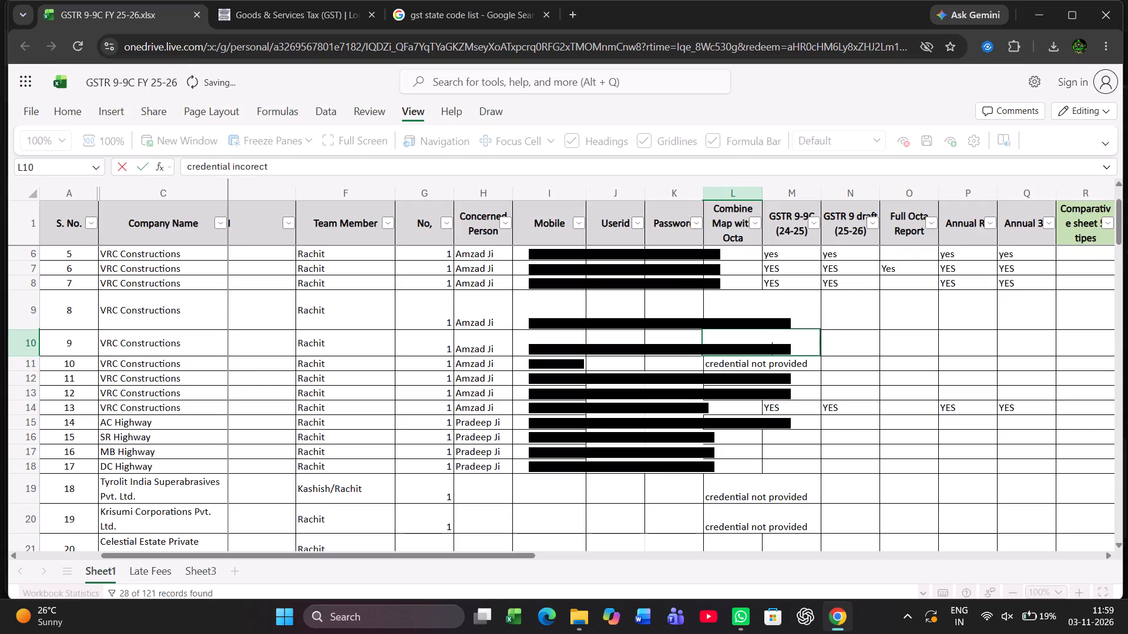
key("r")
key("Return")
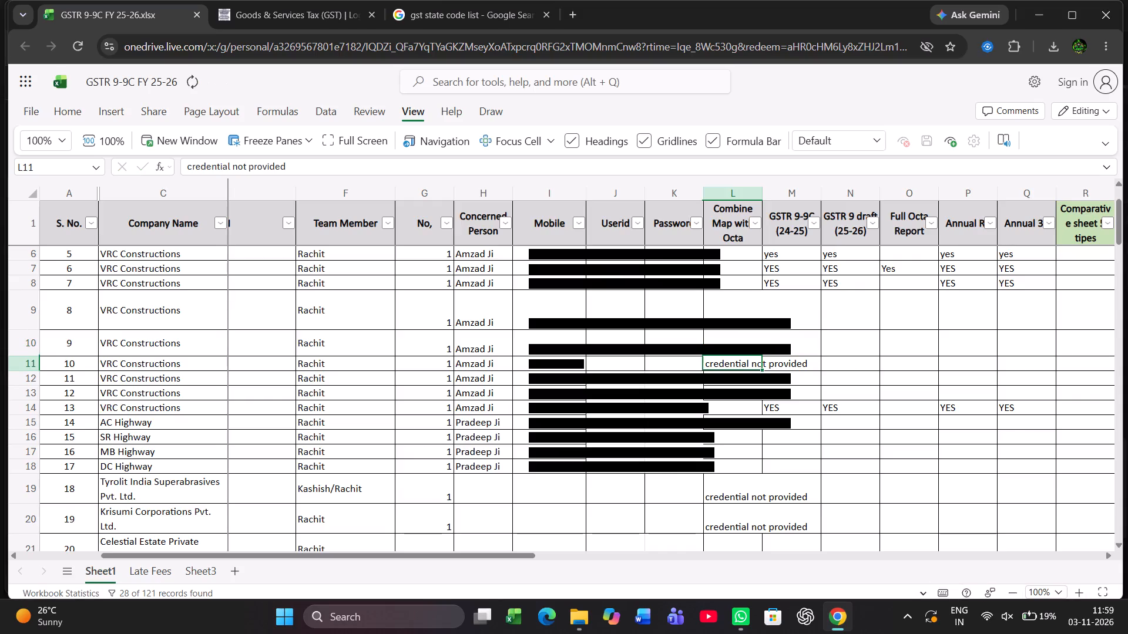
Review the Combine Map with Octa column up to its header, then down through the VRC Constructions rows to SR Highway.
key("Up")
key("Up")
key("Up")
key("Up")
key("Up")
key("Up")
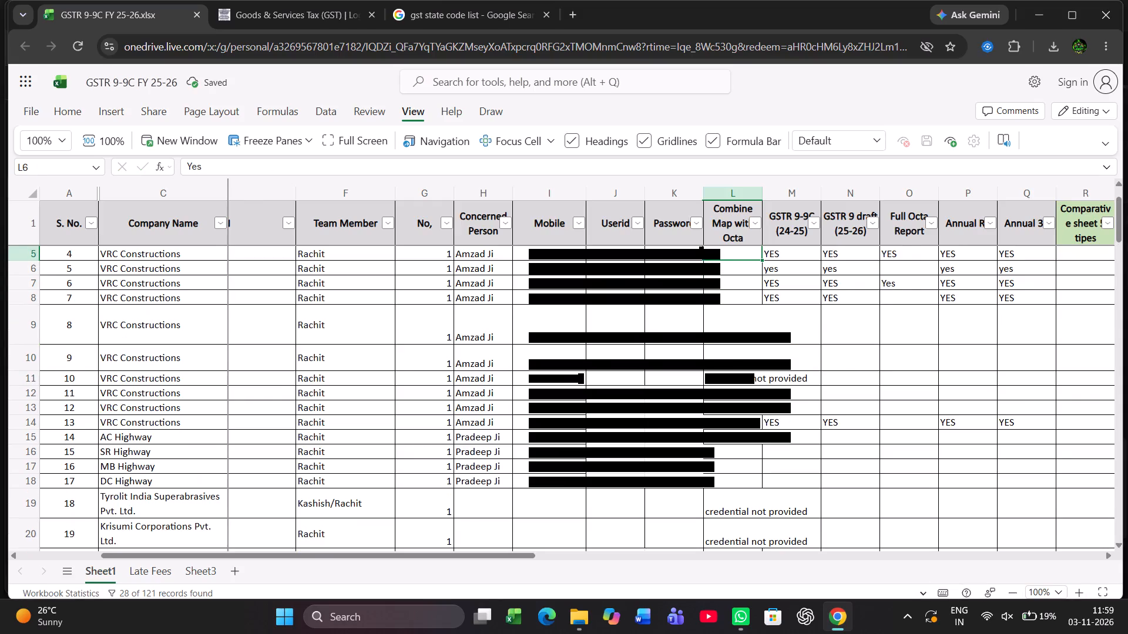
key("Up")
key("Up")
key("Up")
key("Up")
key("Up")
key("Up")
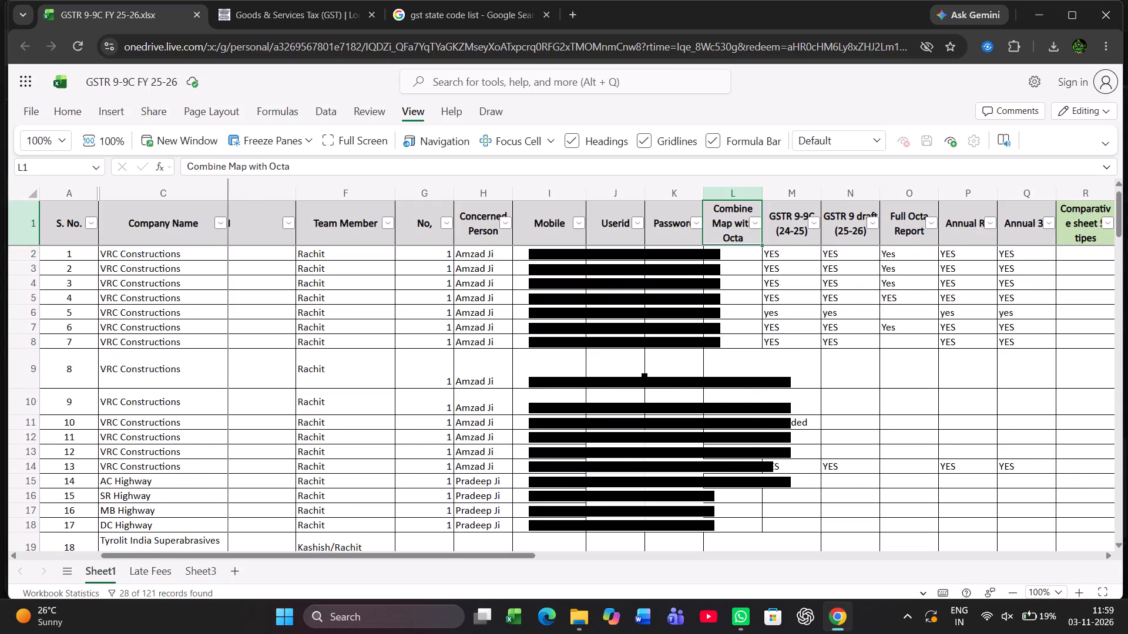
key("Down")
key("Down")
key("Down")
key("Down")
key("Down")
key("Down")
key("Down")
key("Down")
key("Down")
key("Down")
key("Down")
key("Down")
key("Down")
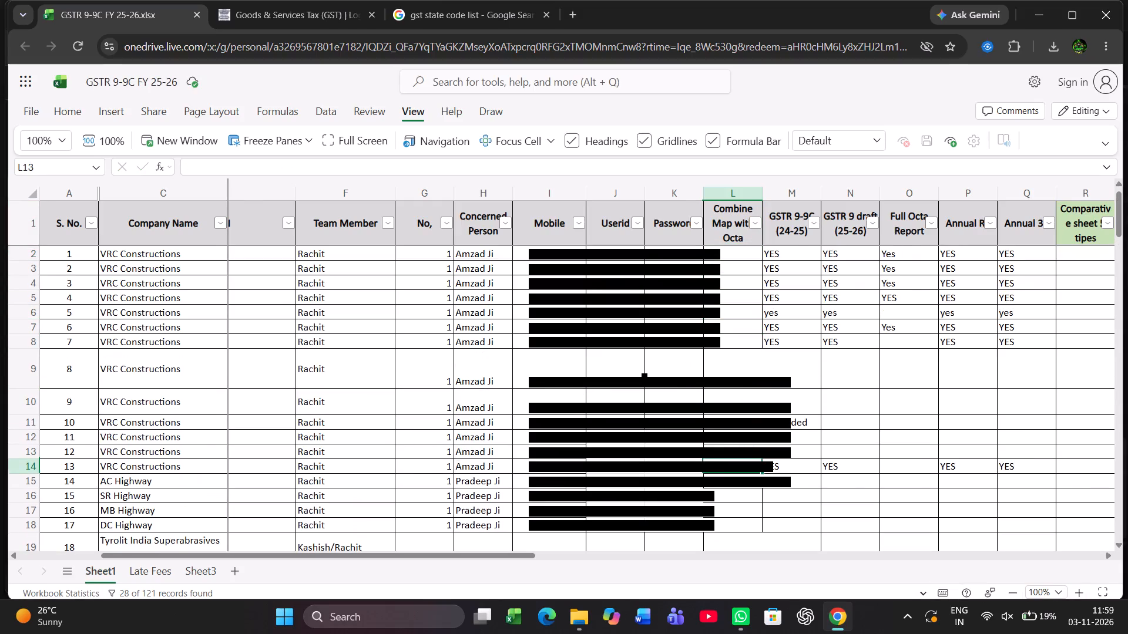
key("Down")
key("Down")
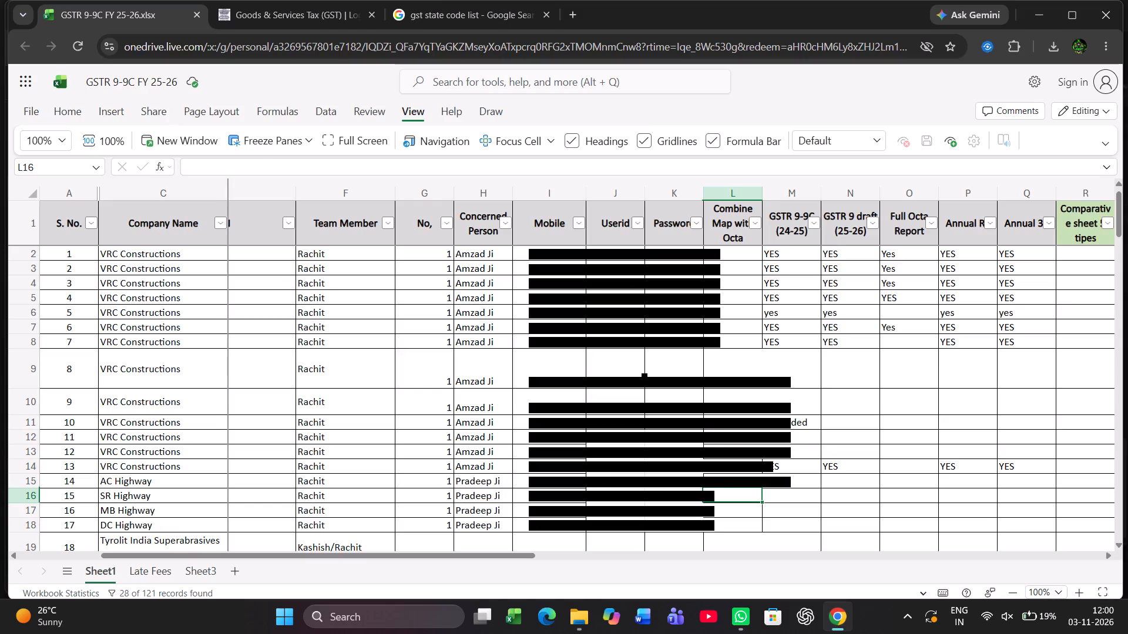
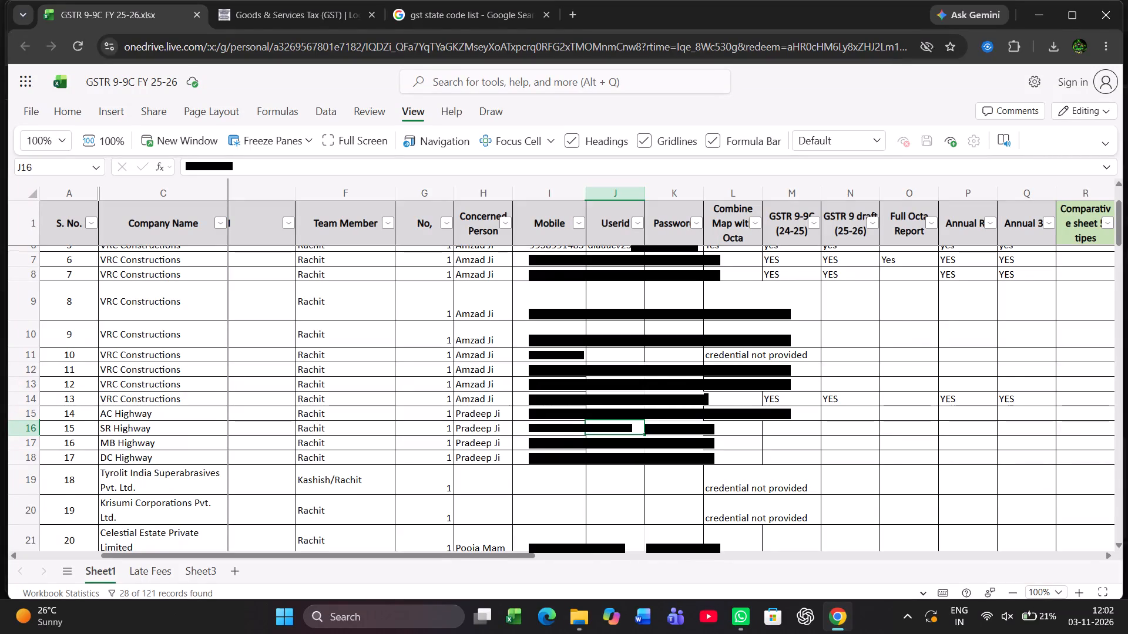
Review the Userid column entries from SR Highway, S. No. 15, down to Javir Management, S. No. 21.
key("Down")
key("Up")
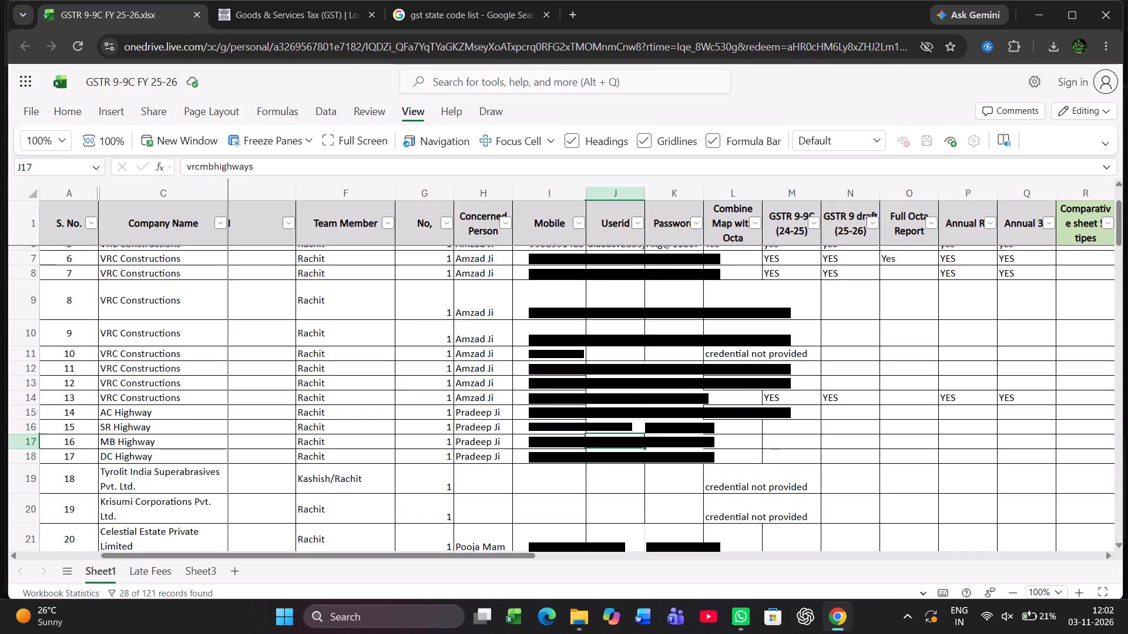
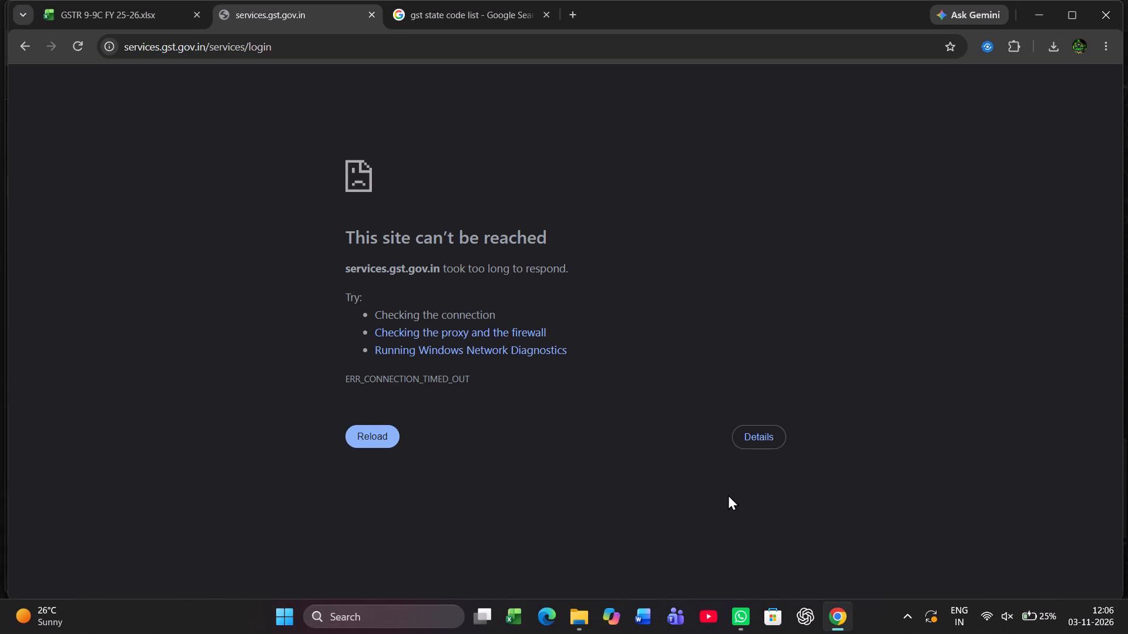
Reload the GST portal login page at services.gst.gov.in, retrying until it responds.
left_click(80, 45)
left_click(112, 16)
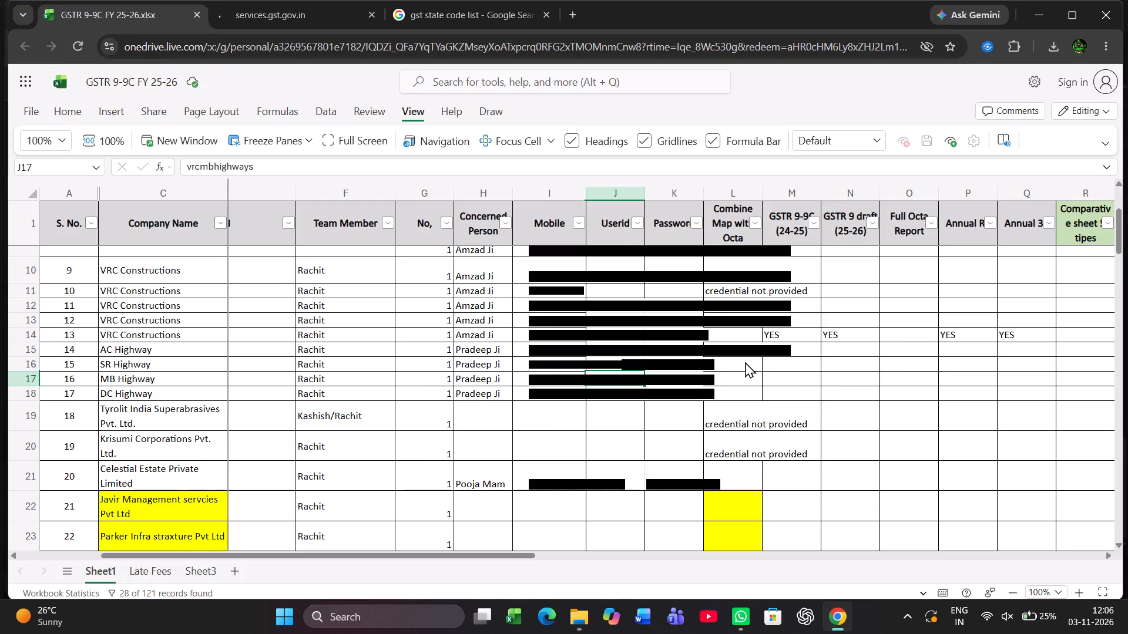
left_click(297, 15)
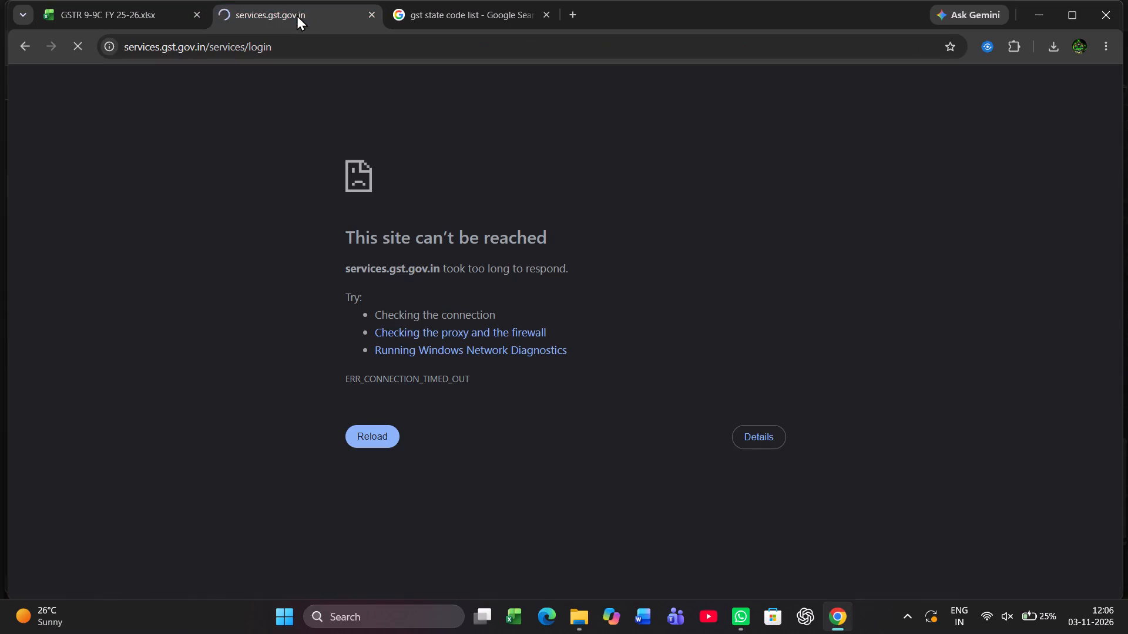
triple_click(376, 431)
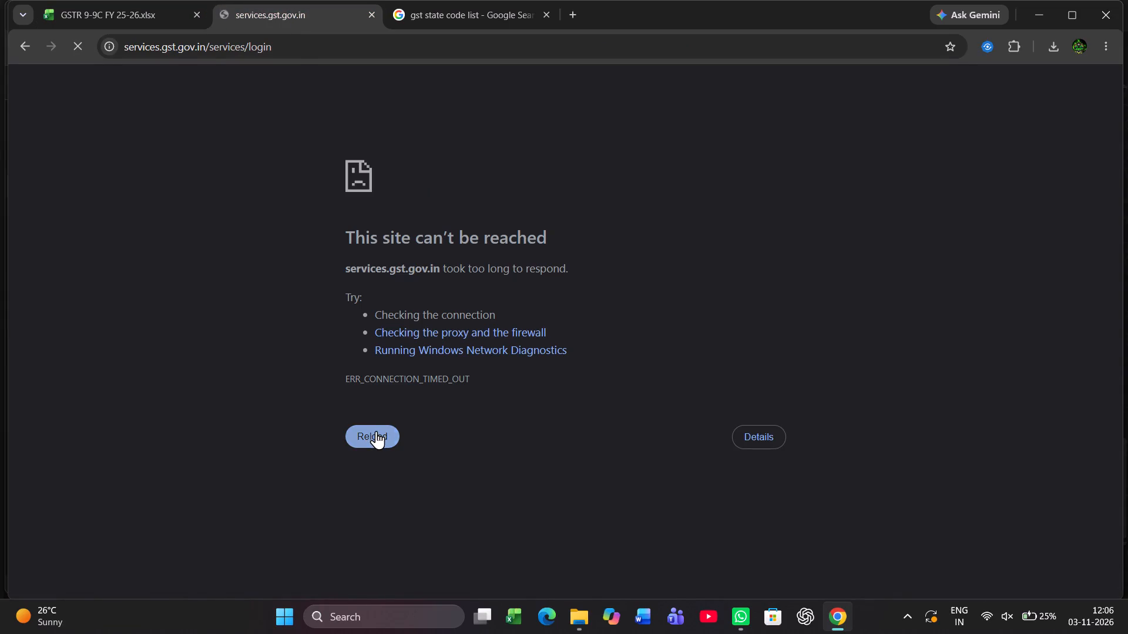
triple_click(376, 431)
double_click(376, 431)
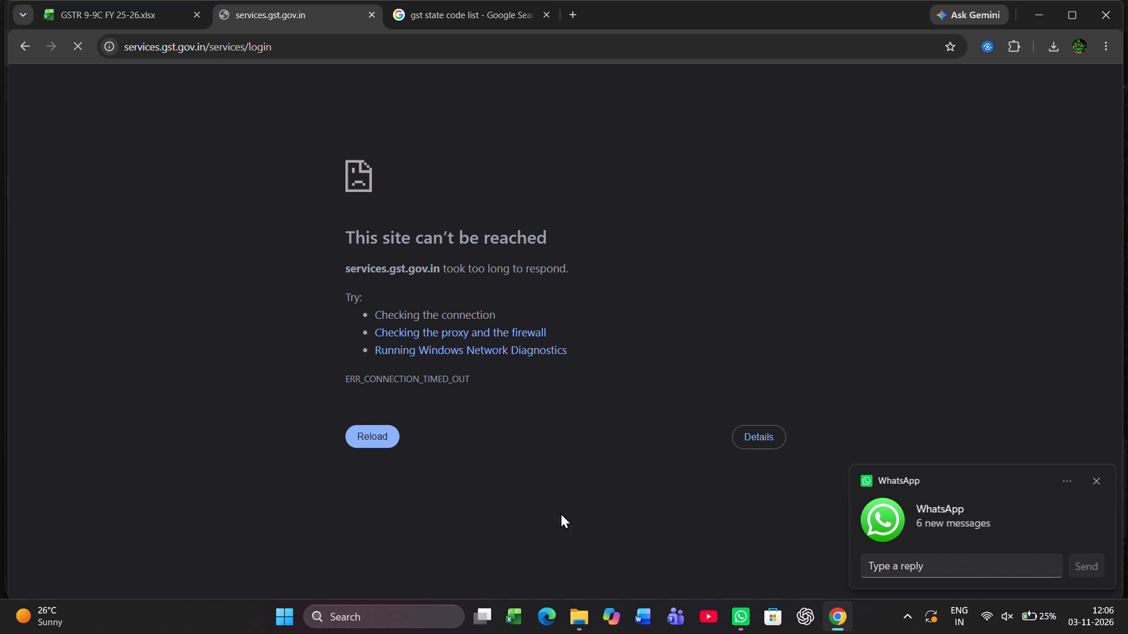
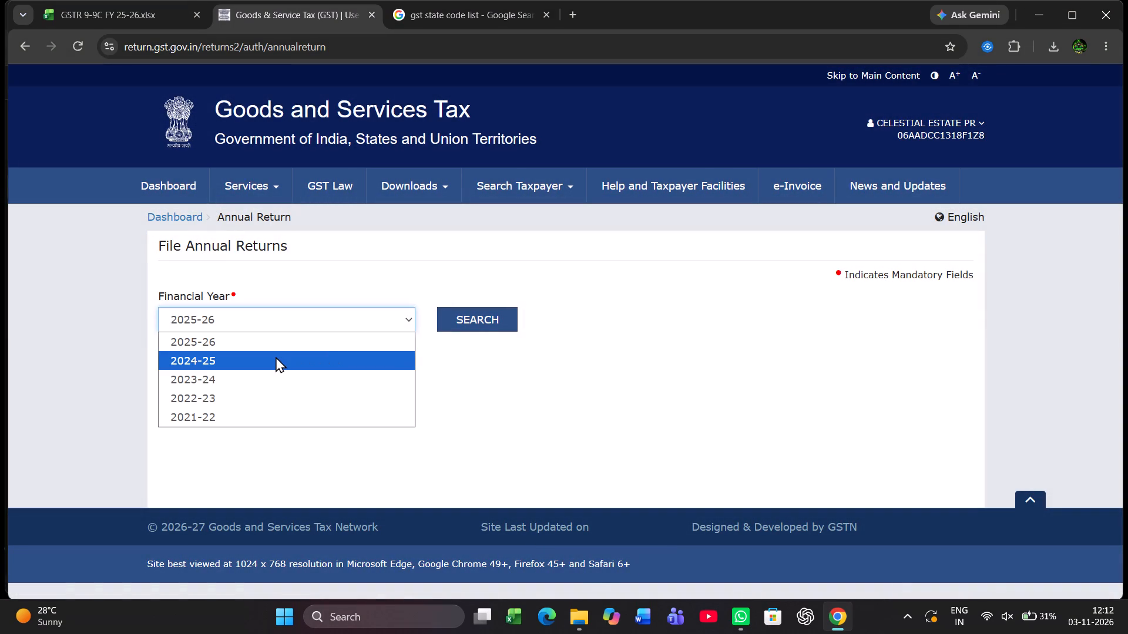
Search the 2024-25 annual returns for Celestial Estate and download the filed GSTR-9 details as a PDF.
left_click(276, 356)
left_click(476, 327)
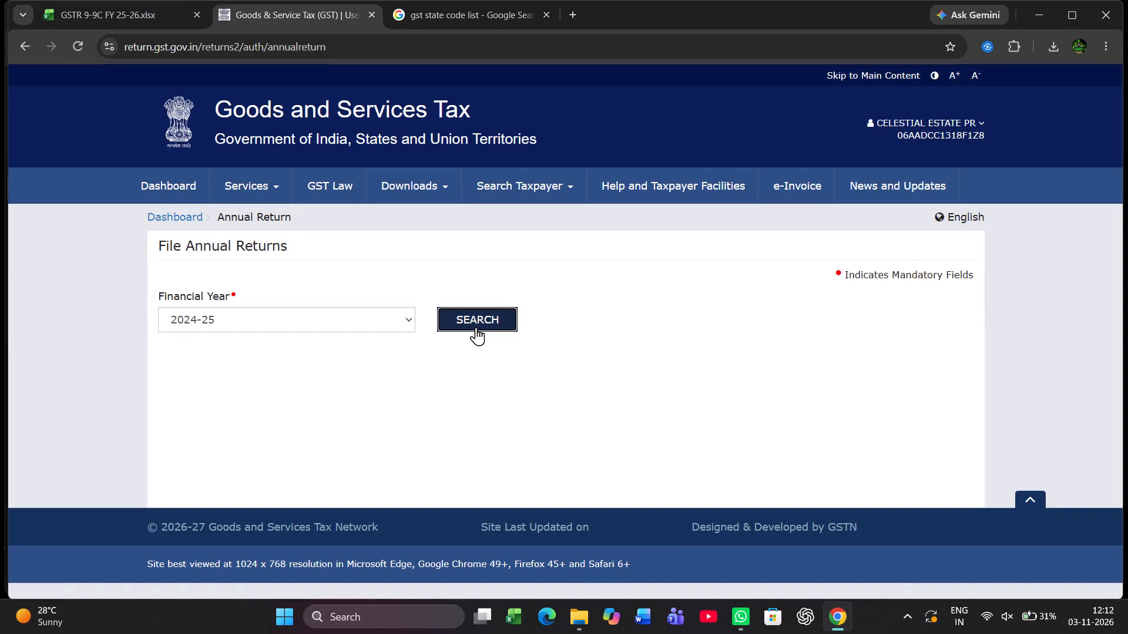
scroll(470, 396, "down", 3)
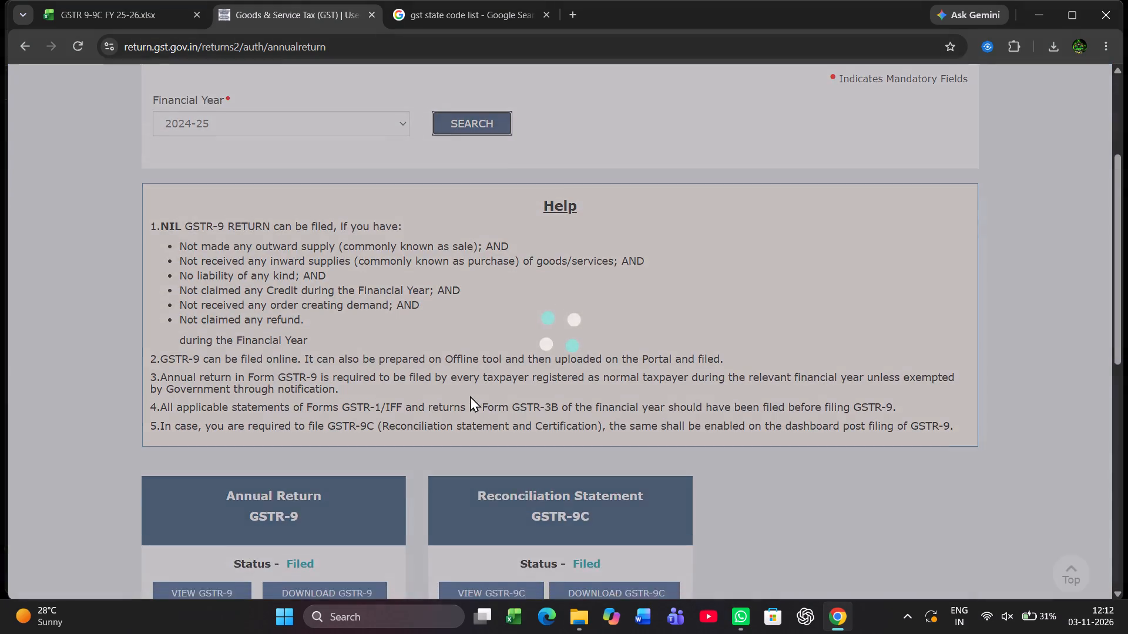
scroll(470, 396, "down", 5)
scroll(349, 186, "up", 1)
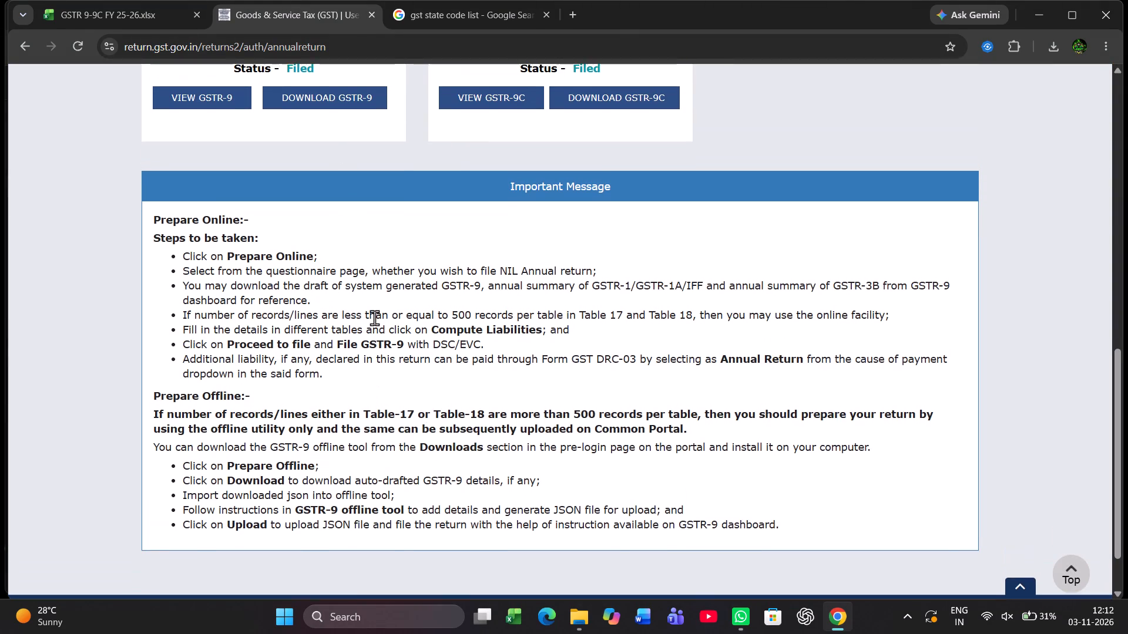
scroll(374, 318, "up", 1)
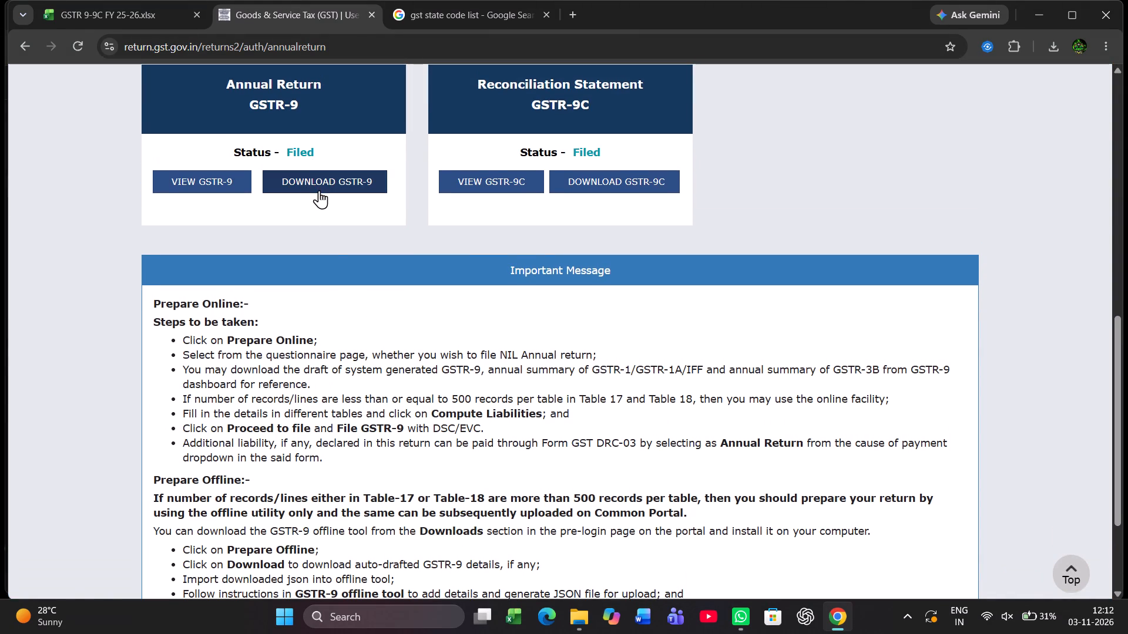
left_click(319, 190)
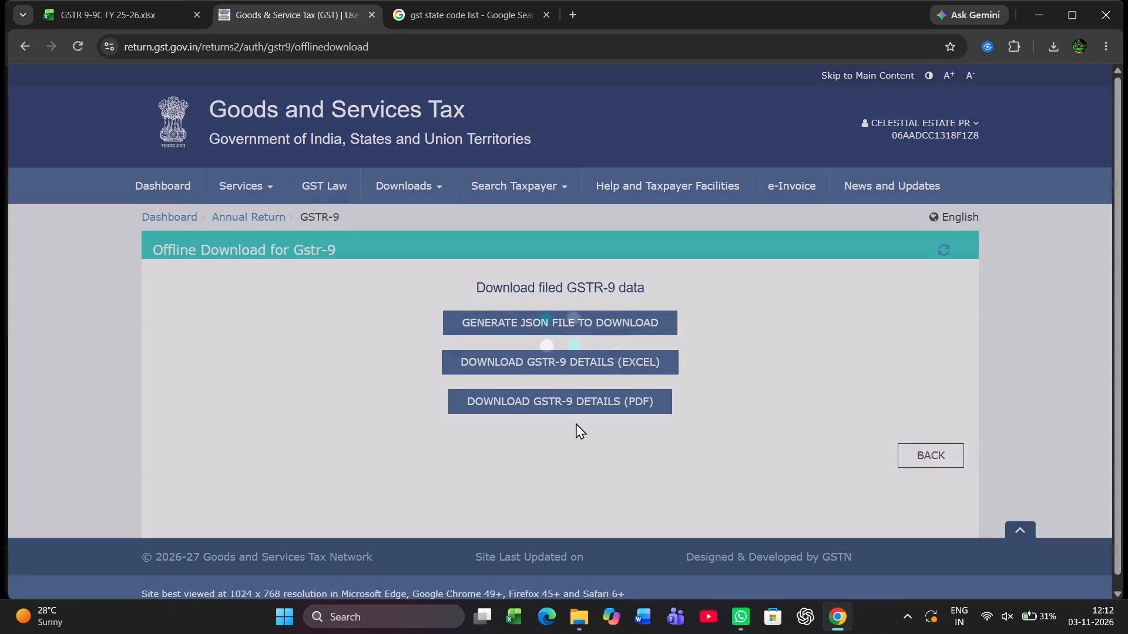
left_click(577, 408)
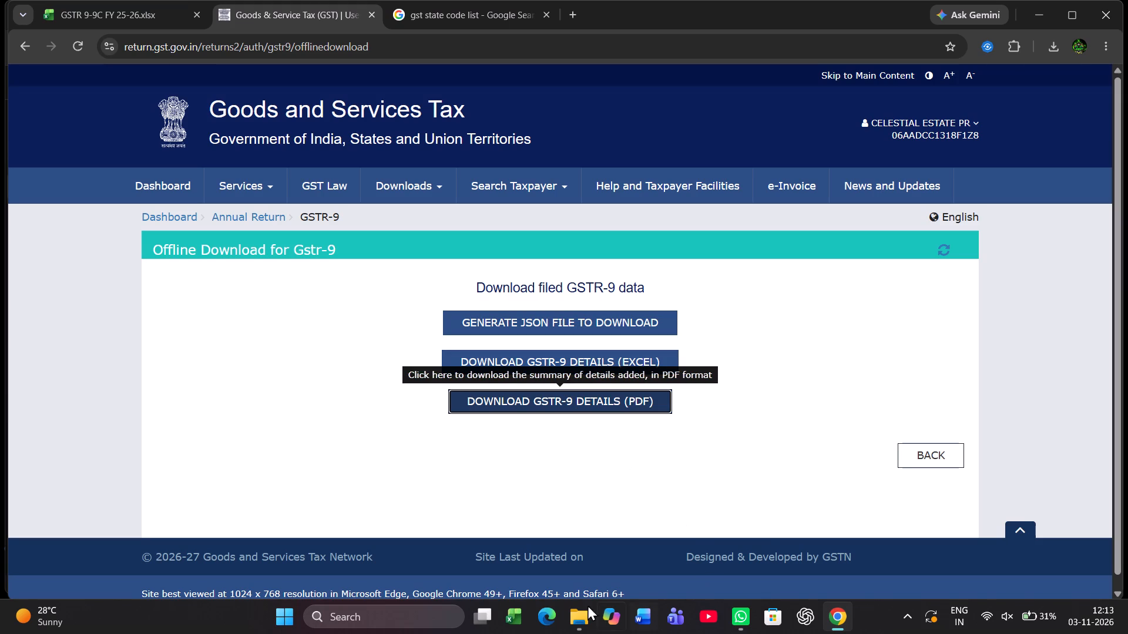
left_click(575, 400)
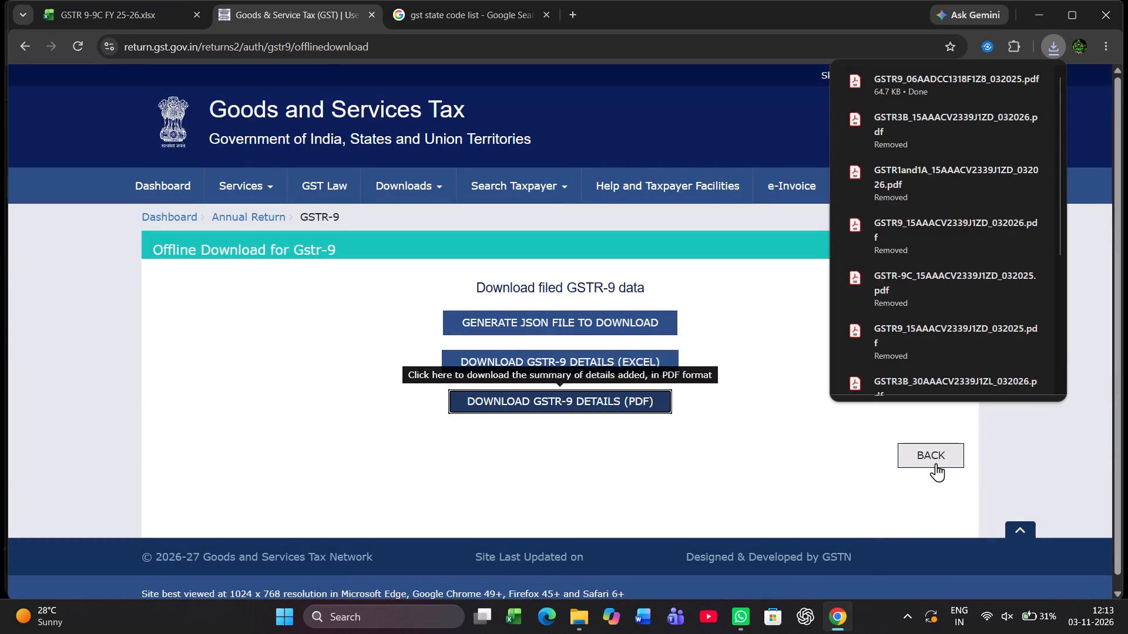
Return to the 2024-25 annual returns and download Celestial Estate's filed GSTR-9C as a PDF, closing the PDF viewer.
left_click(935, 457)
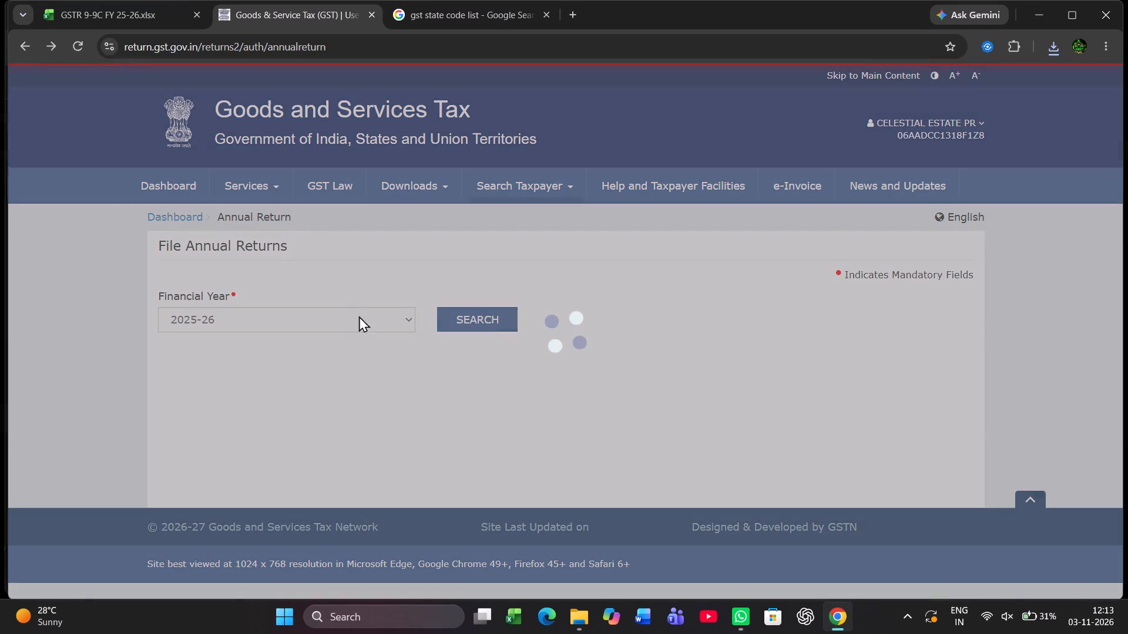
left_click(348, 314)
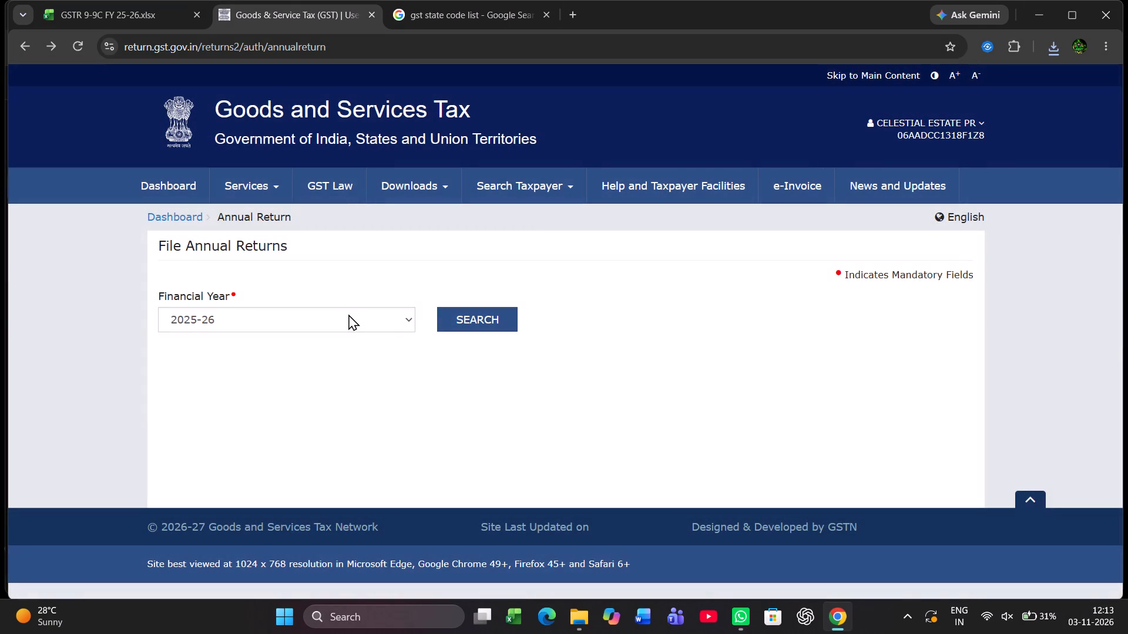
left_click(348, 314)
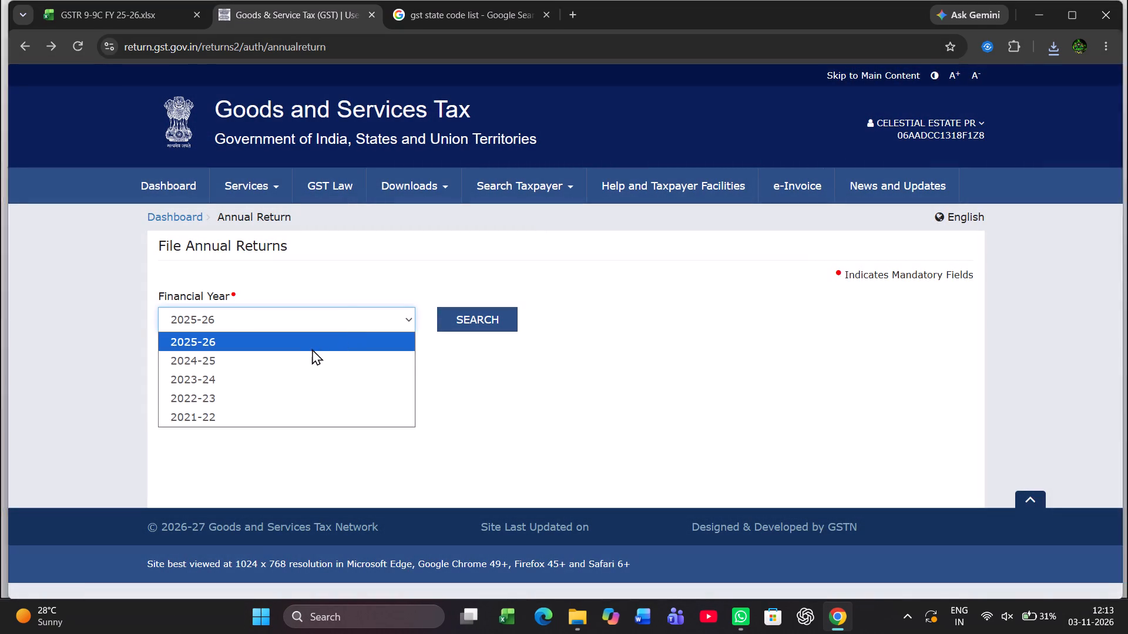
left_click(303, 354)
left_click(479, 319)
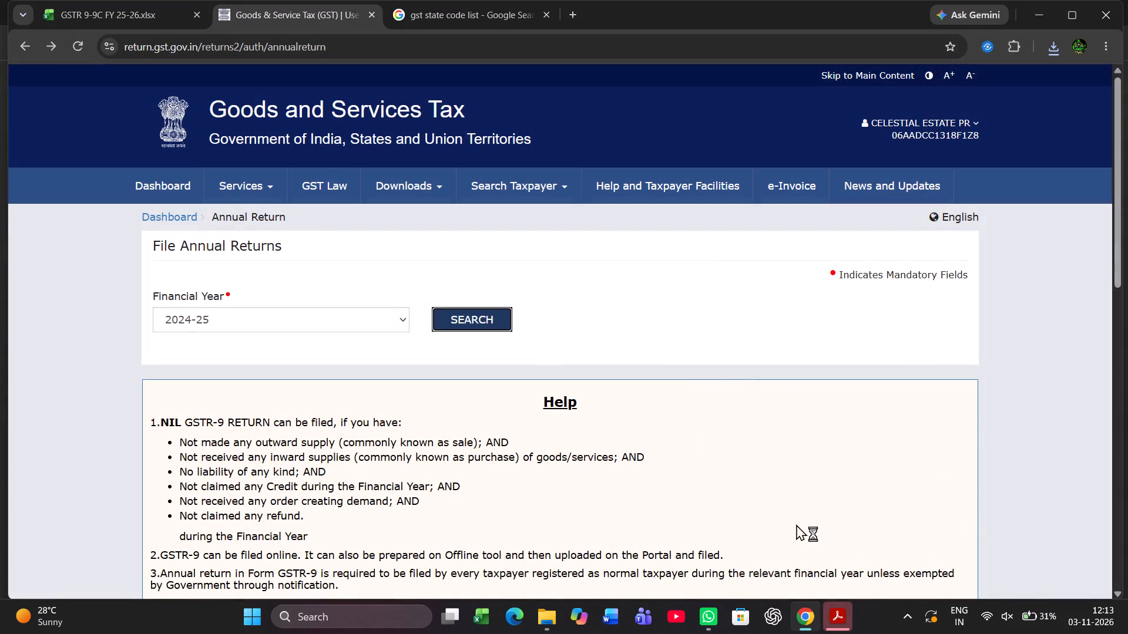
scroll(615, 403, "down", 4)
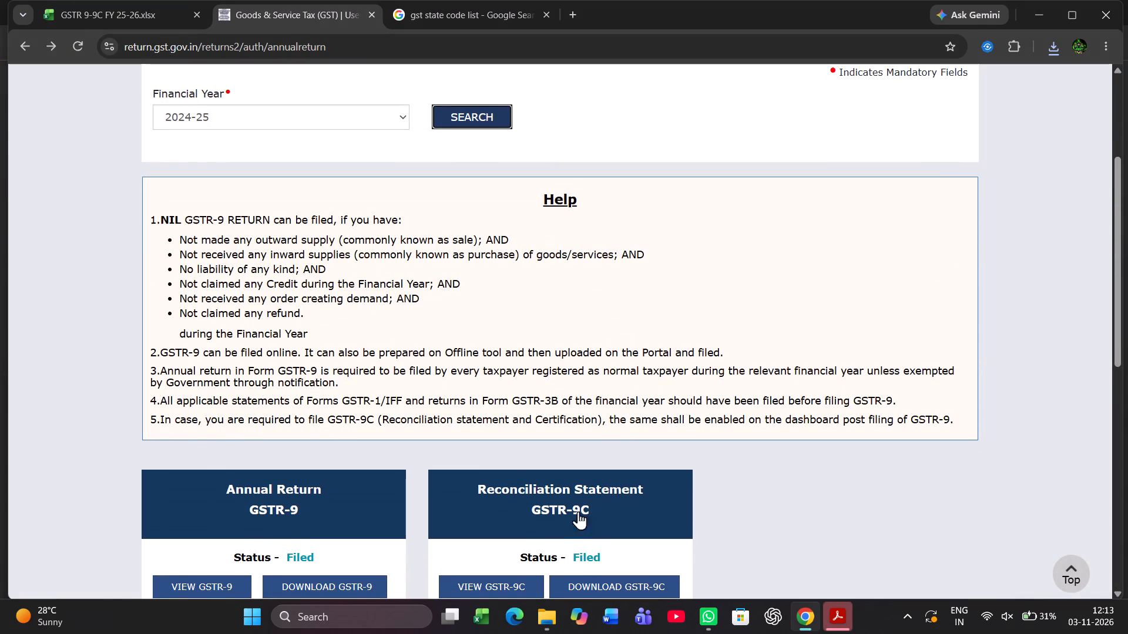
left_click(622, 591)
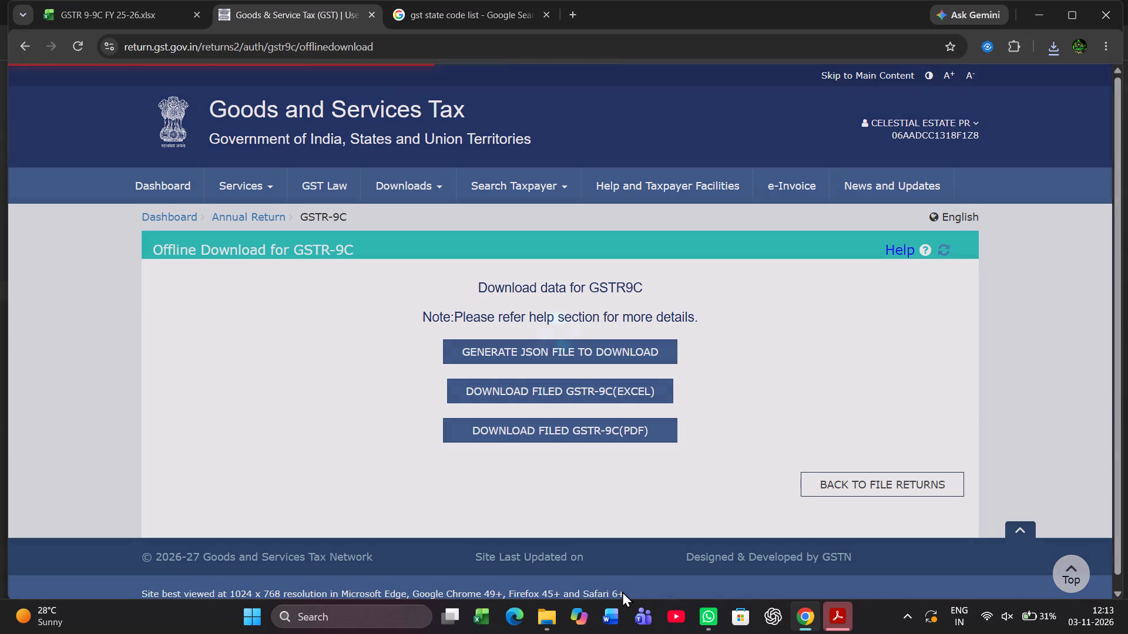
left_click(576, 435)
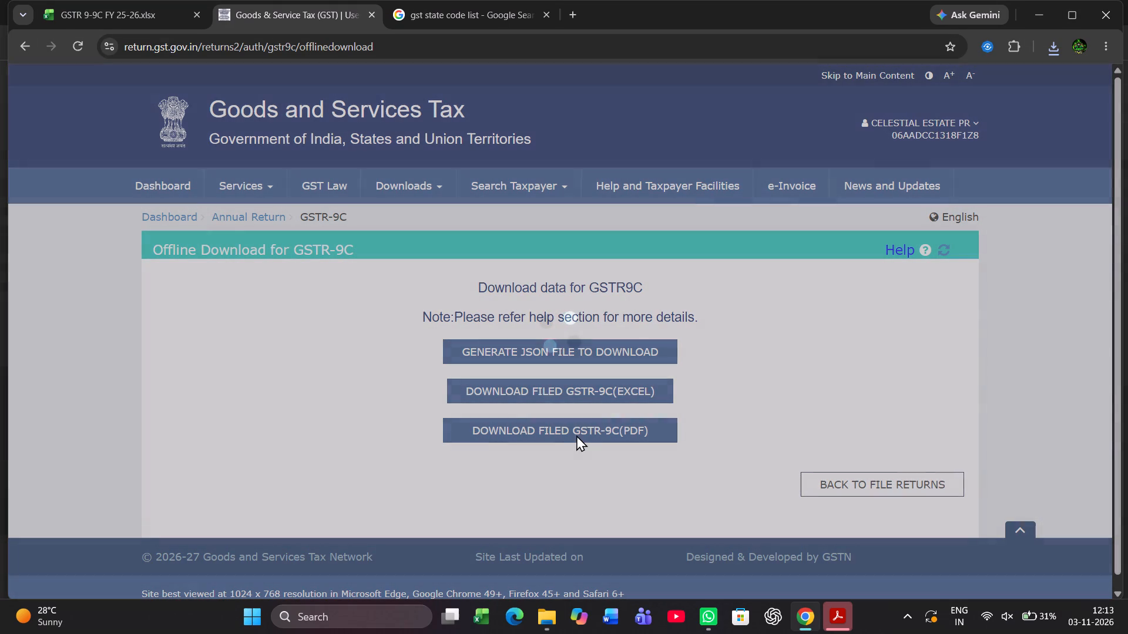
left_click(576, 435)
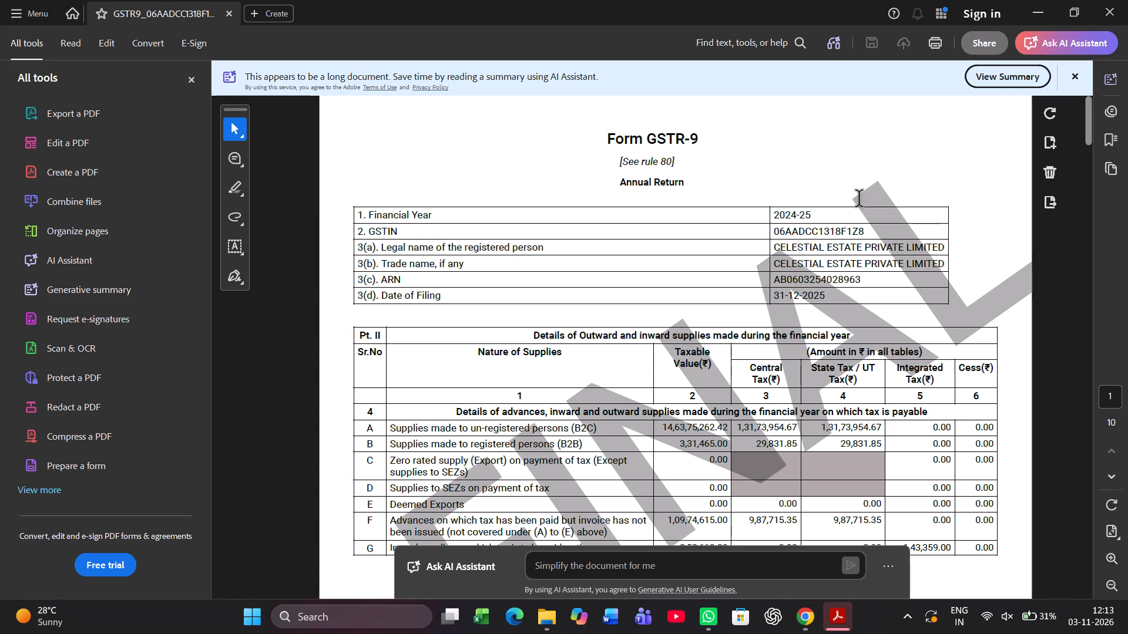
left_click(1117, 15)
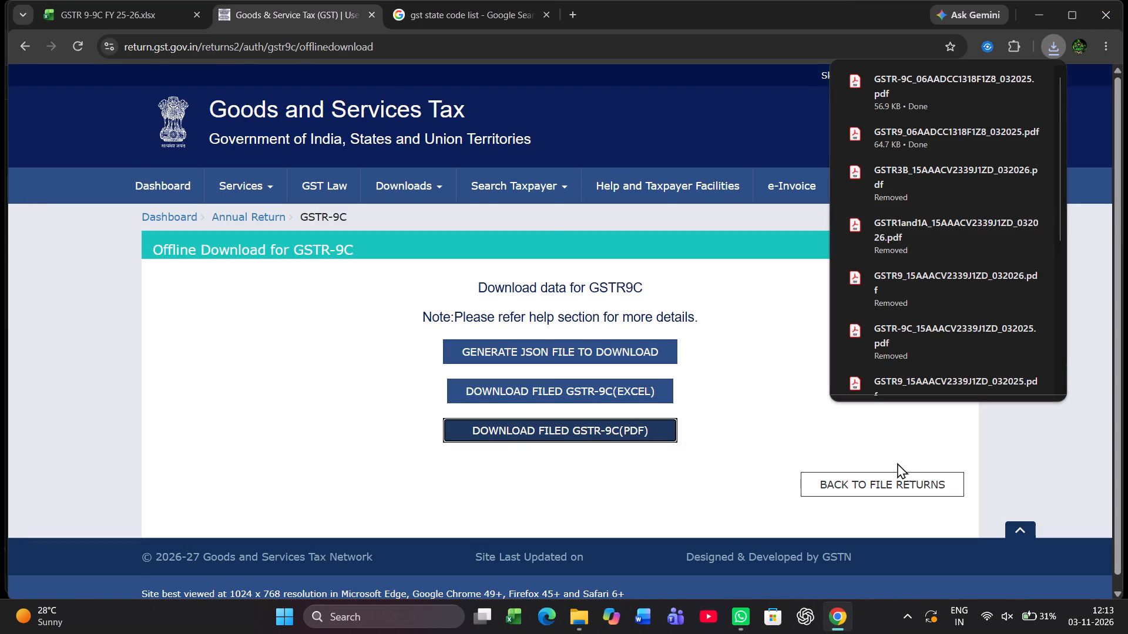
Open Celestial Estate's 2025-26 GSTR-9 return for preparation, answering No to filing a Nil return.
left_click(874, 484)
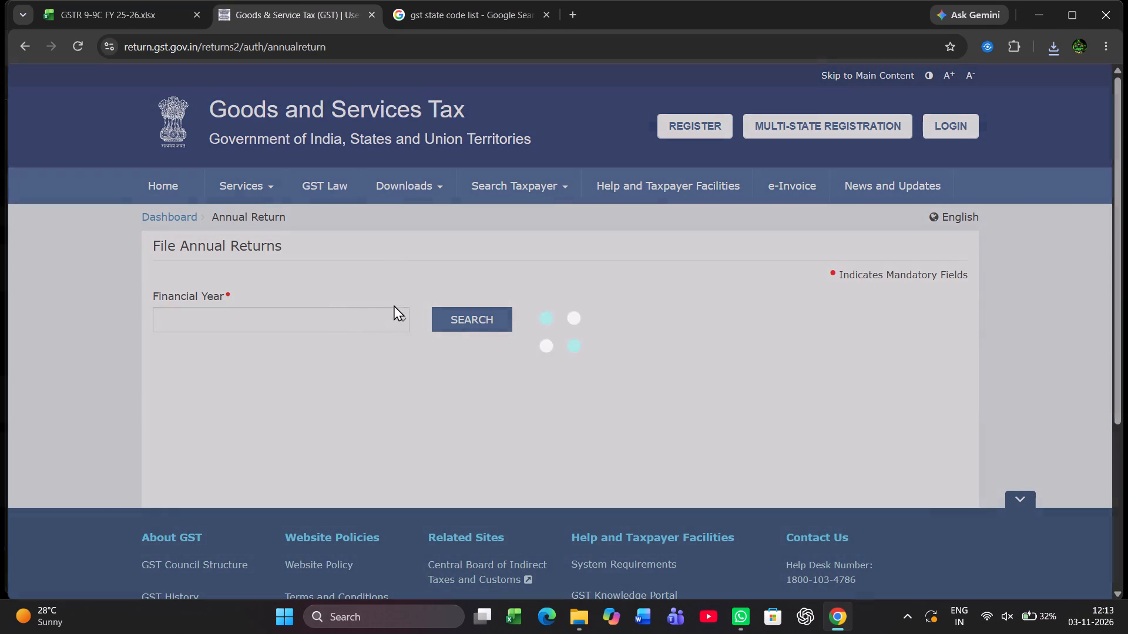
left_click(491, 328)
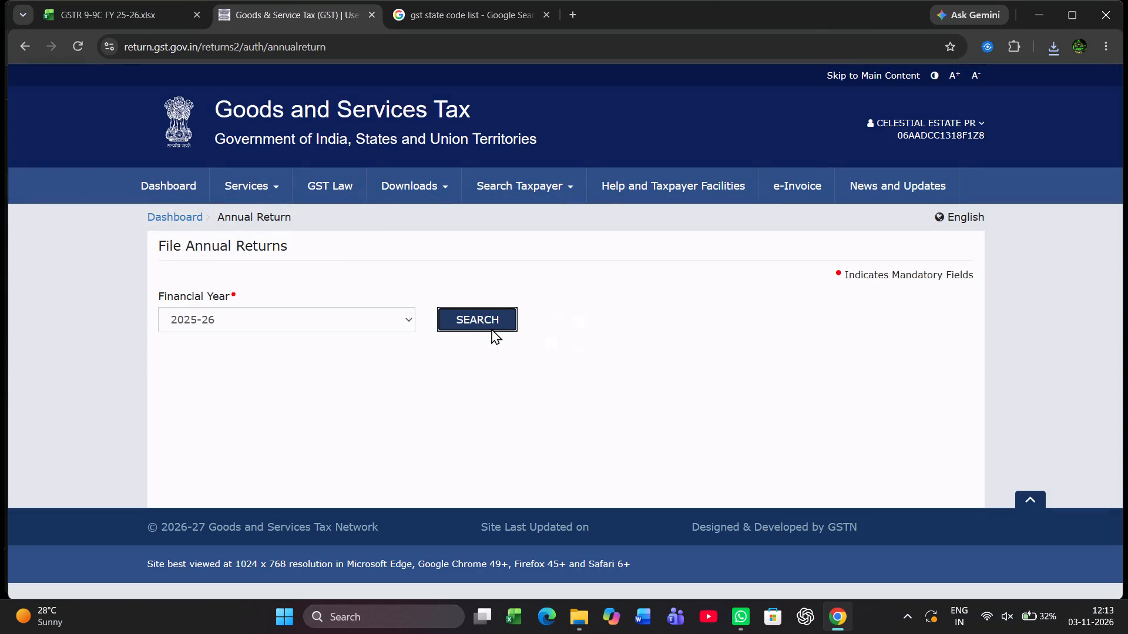
scroll(491, 328, "down", 2)
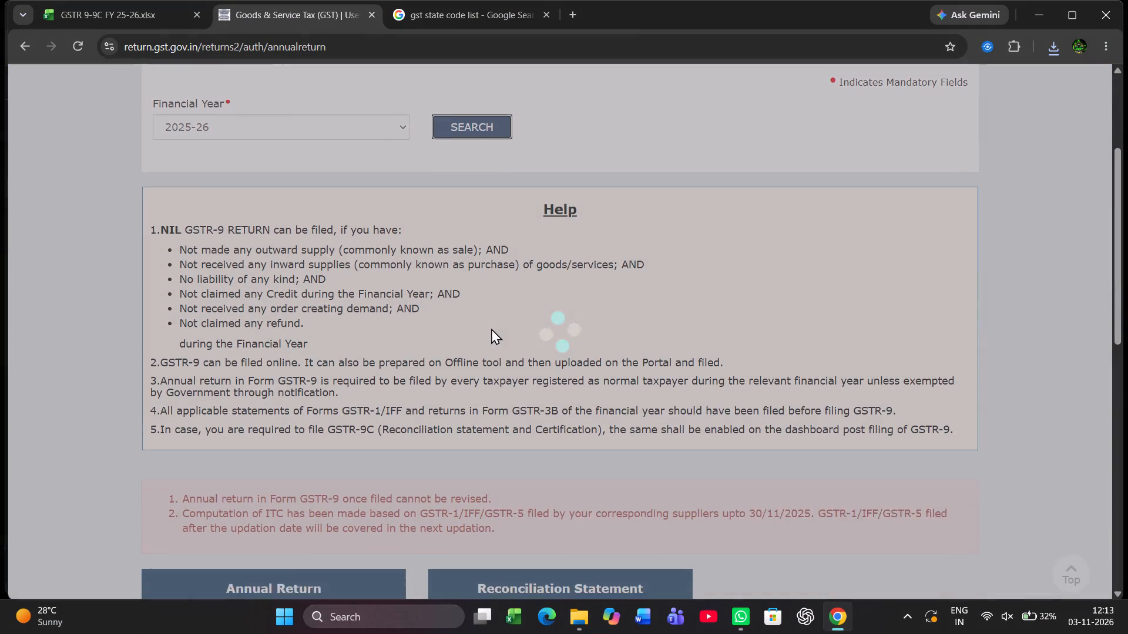
scroll(491, 328, "down", 3)
left_click(281, 403)
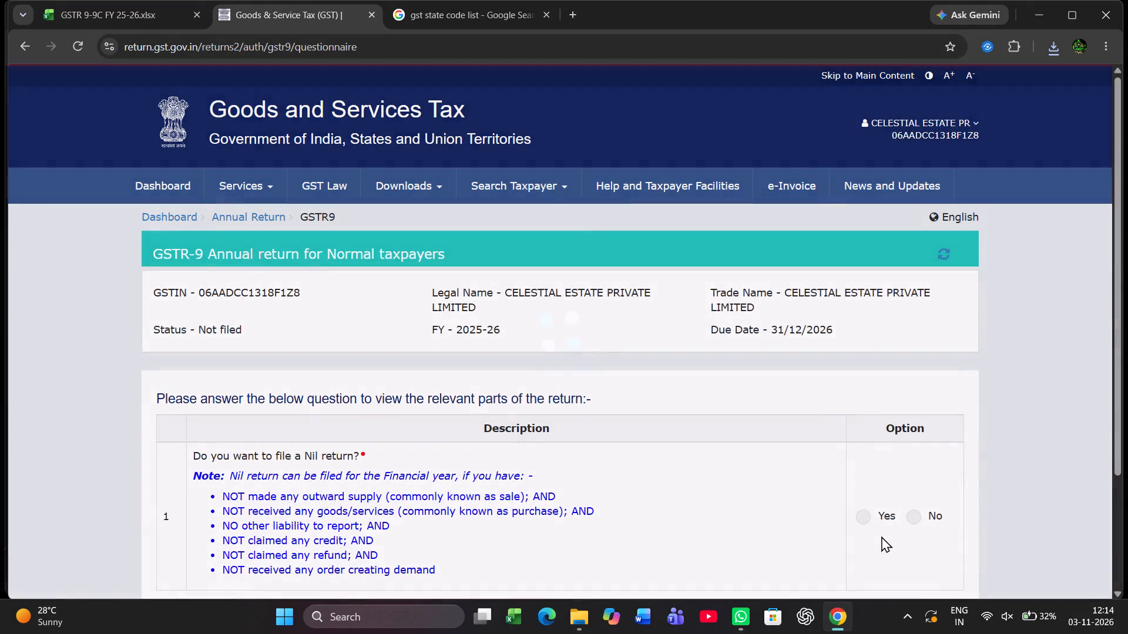
scroll(881, 536, "down", 3)
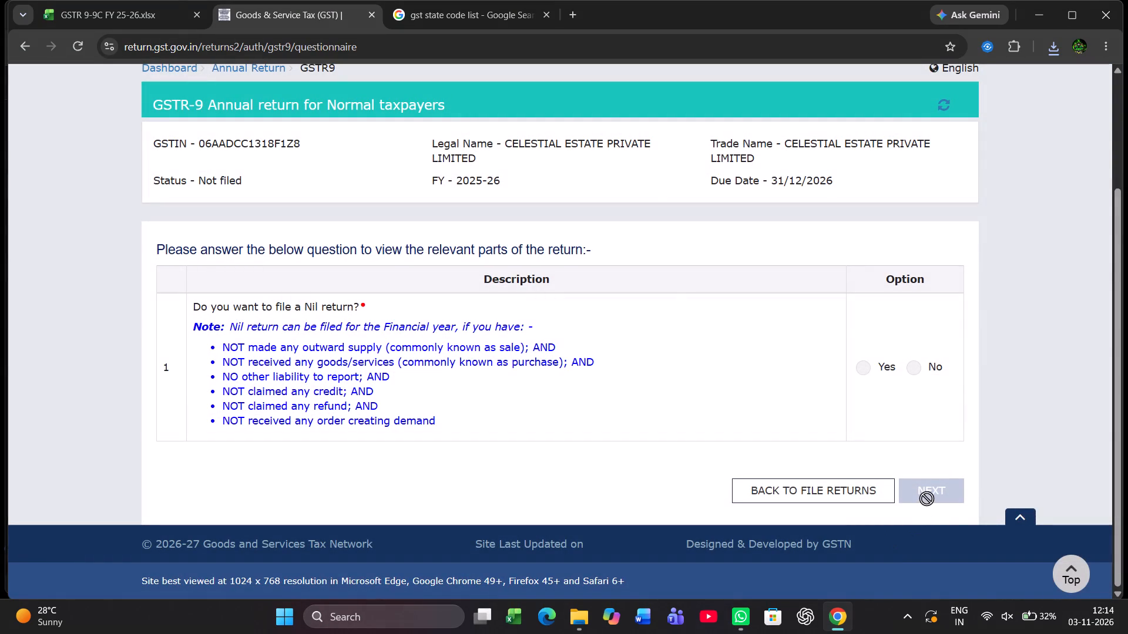
left_click(922, 370)
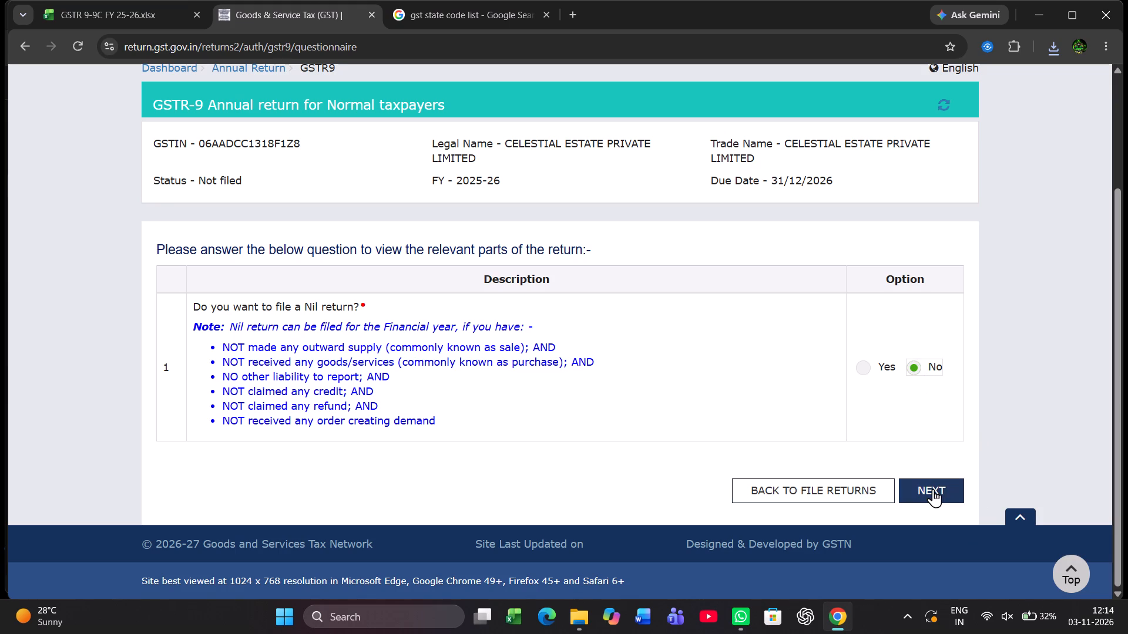
left_click(933, 489)
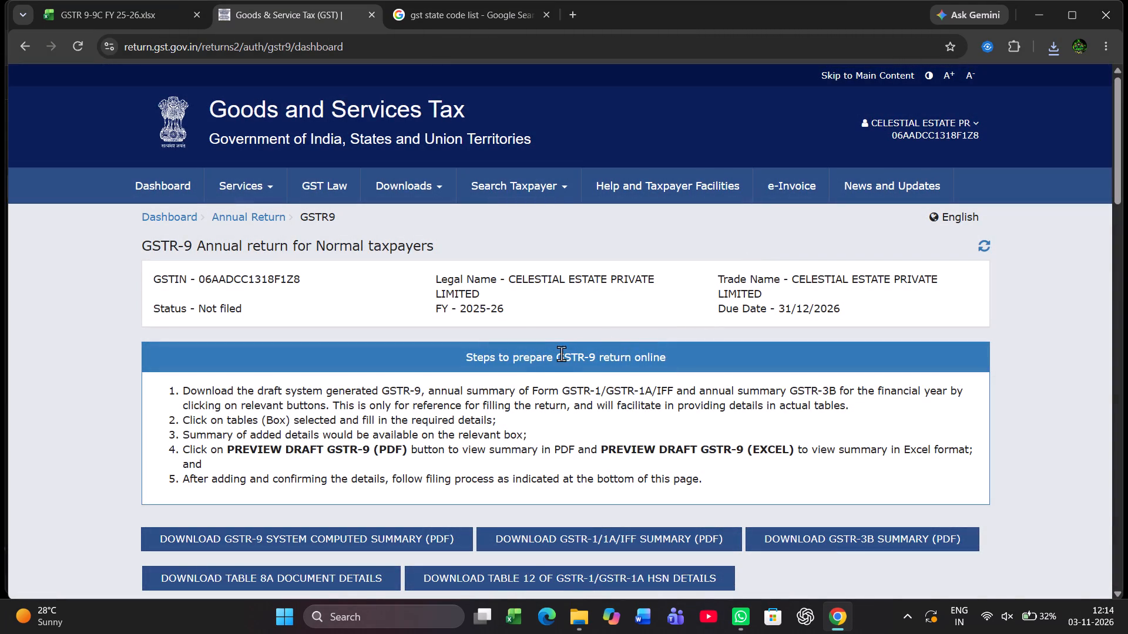
Download the 2025-26 GSTR-9 system computed, GSTR-1/1A/IFF and GSTR-3B summary PDFs, request the Table 12 HSN details, and close the PDF viewer.
scroll(543, 366, "down", 1)
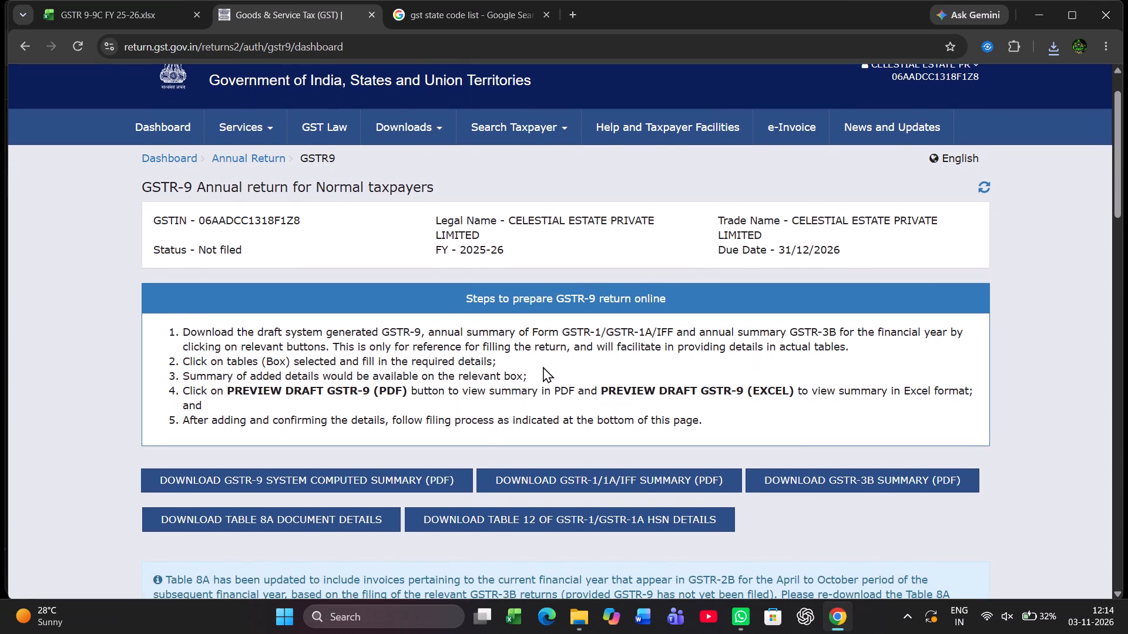
left_click(412, 481)
left_click(589, 483)
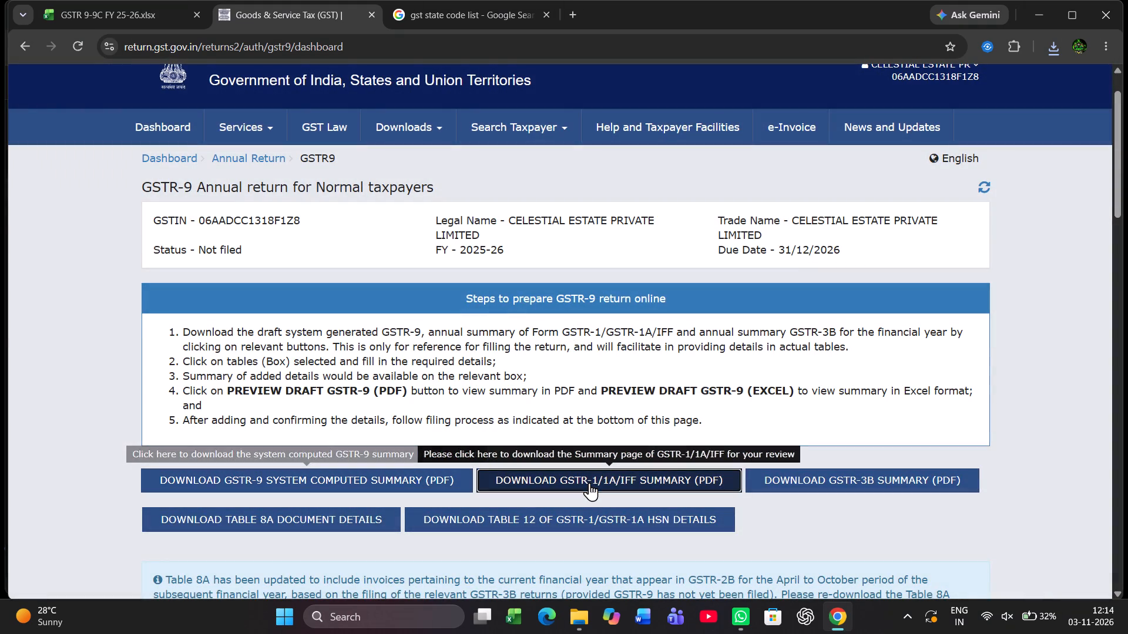
left_click(864, 474)
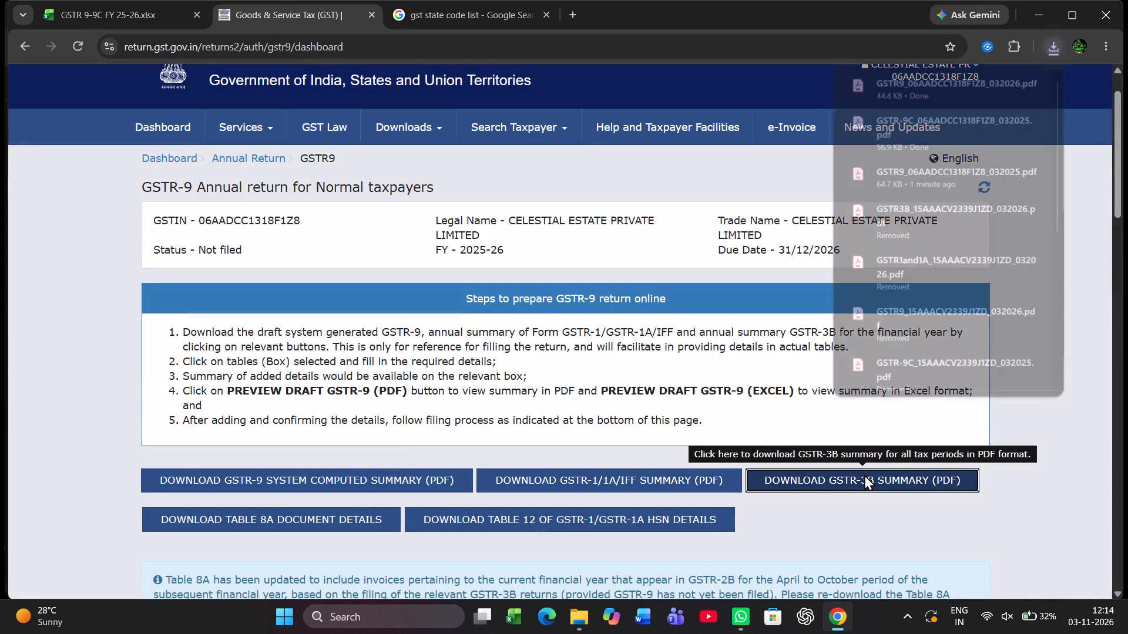
left_click(542, 517)
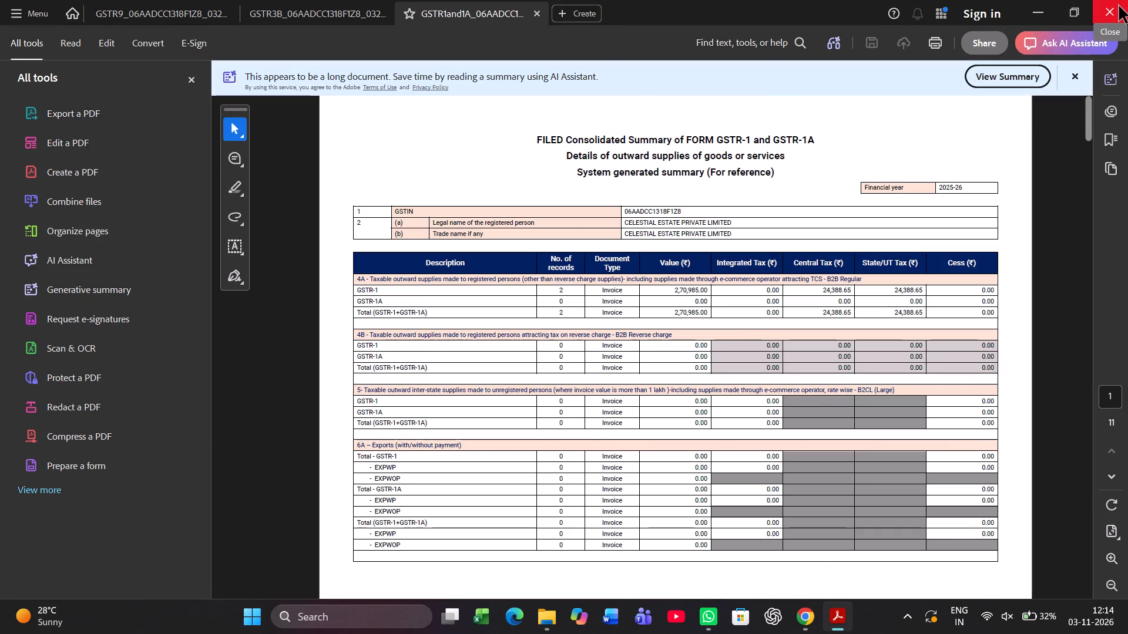
left_click(1119, 6)
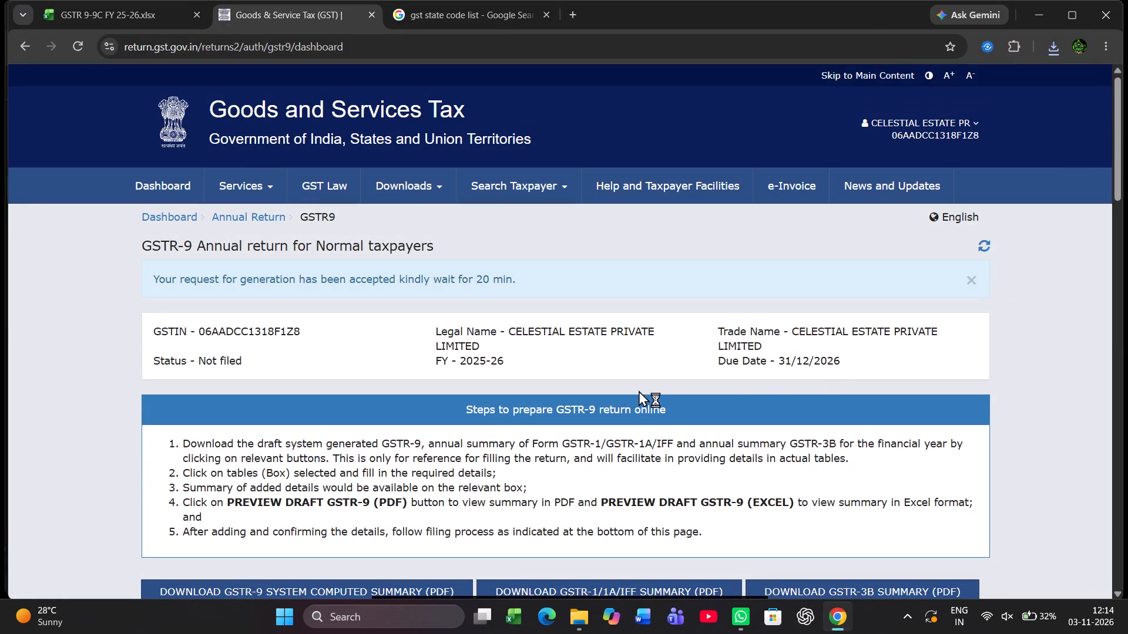
Check the company name, state and GSTIN in the Celestial Estate row of the GSTR 9-9C FY 25-26 workbook.
key("ctrl+Tab")
key("ctrl+Tab")
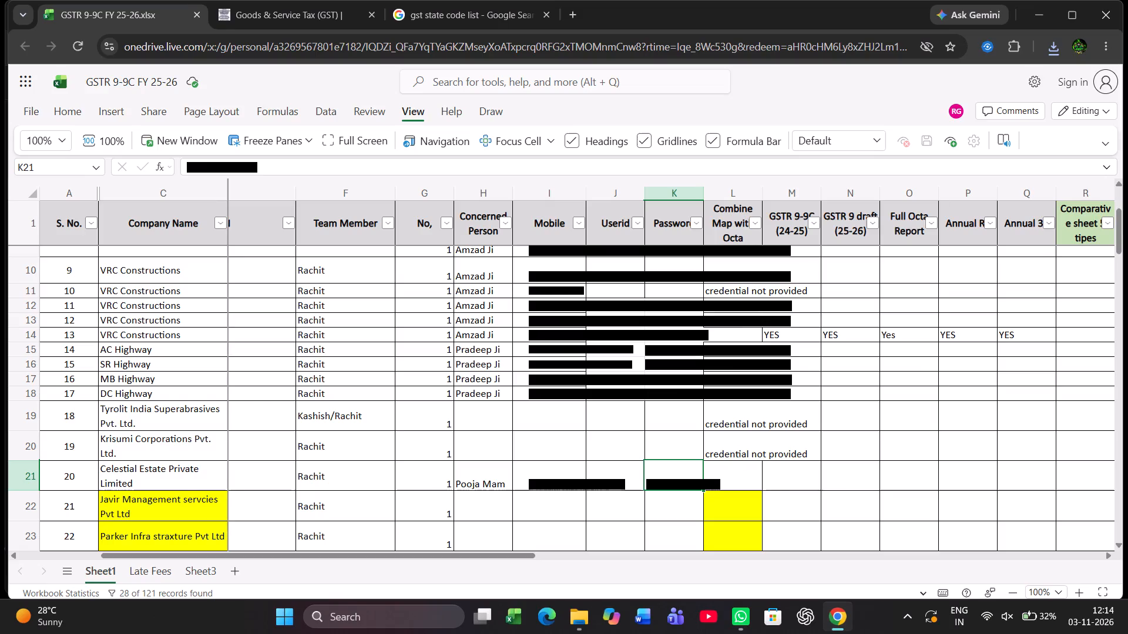
key("Left")
key("Left")
key("Left")
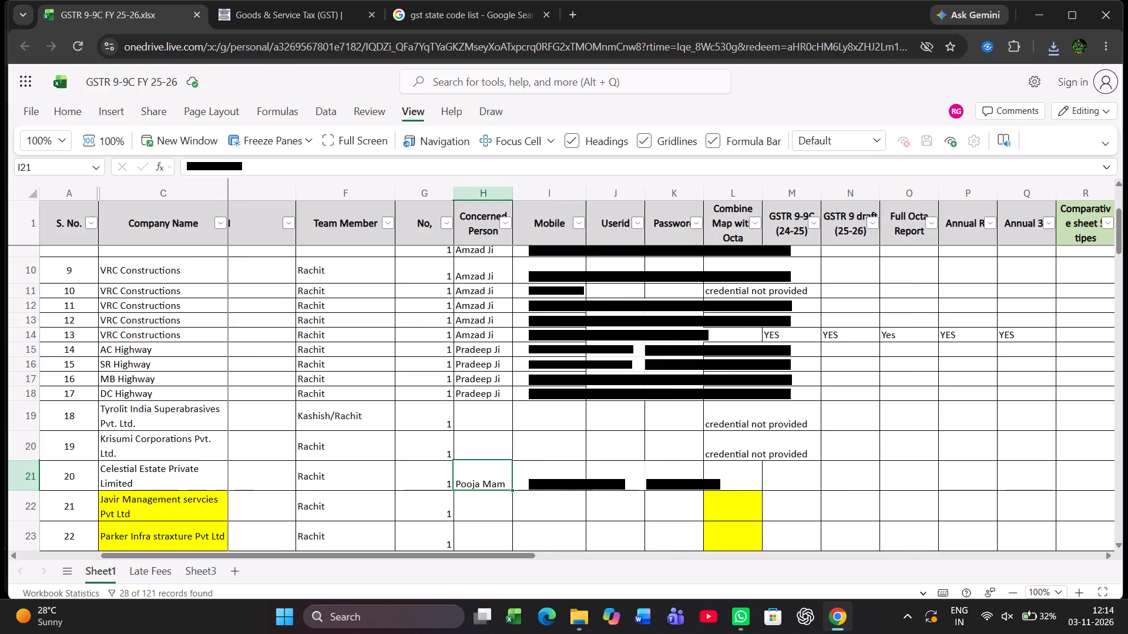
key("Left")
key("Left")
key("Left")
key("Left")
key("Left")
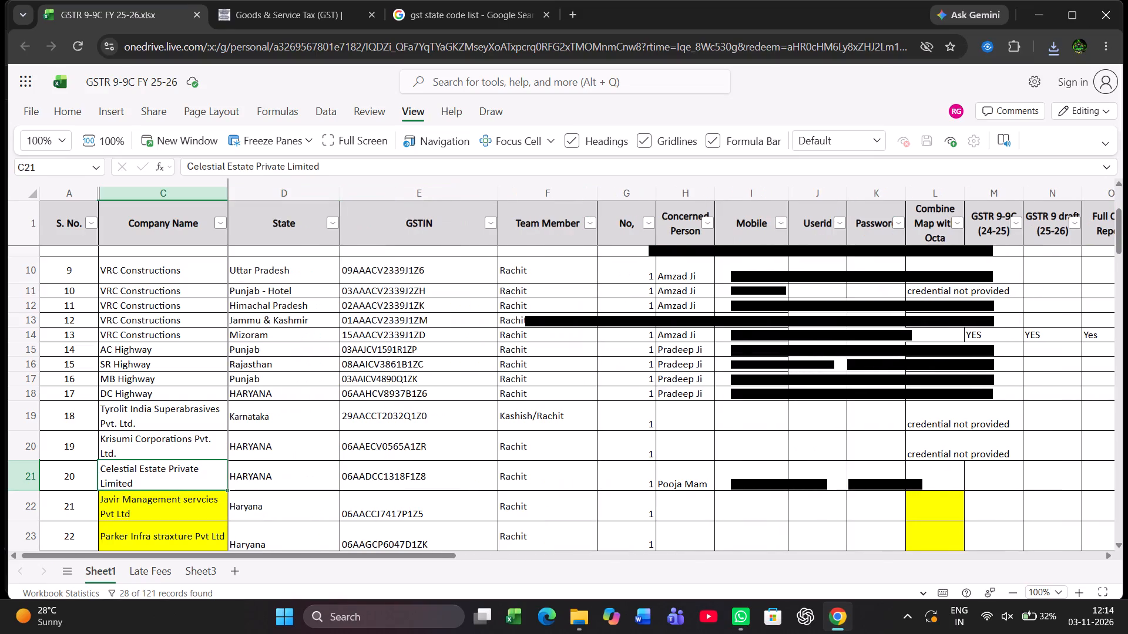
key("Right")
key("Right")
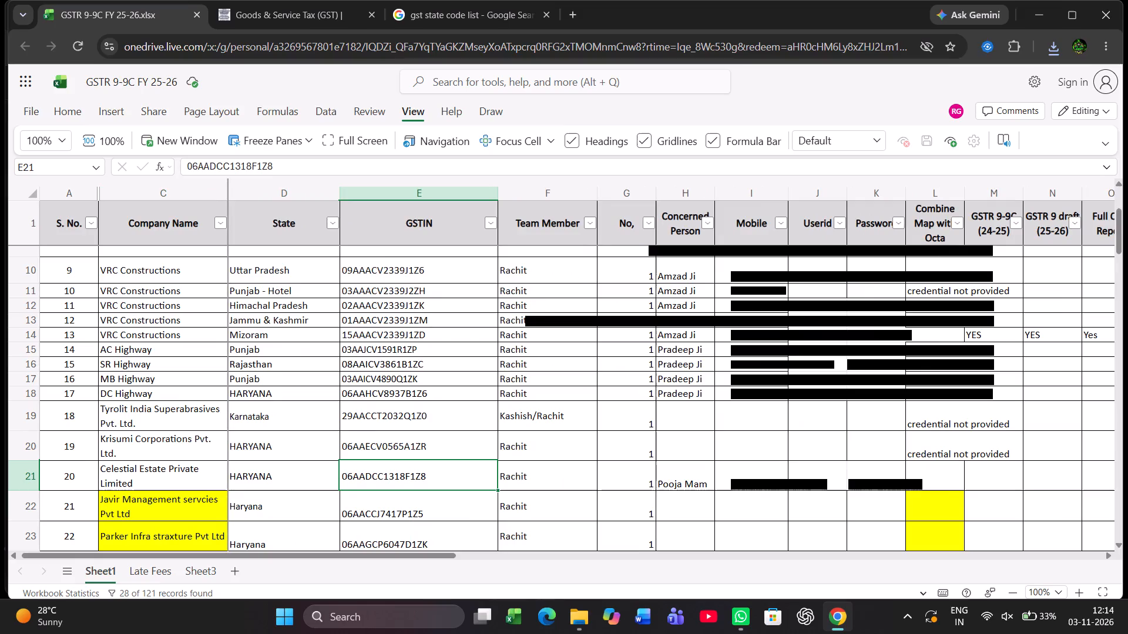
key("ctrl+Tab")
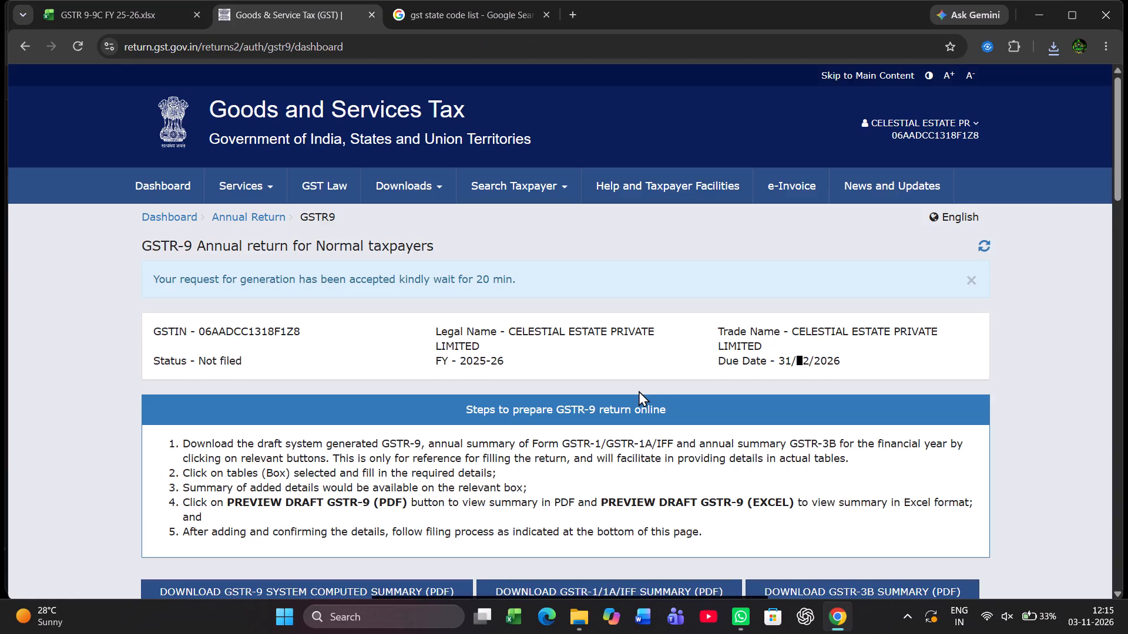
Switch to File Explorer and create a new folder named CELESTIAL ESTATE inside the APRA folder.
key("alt+Tab")
key("alt+Tab")
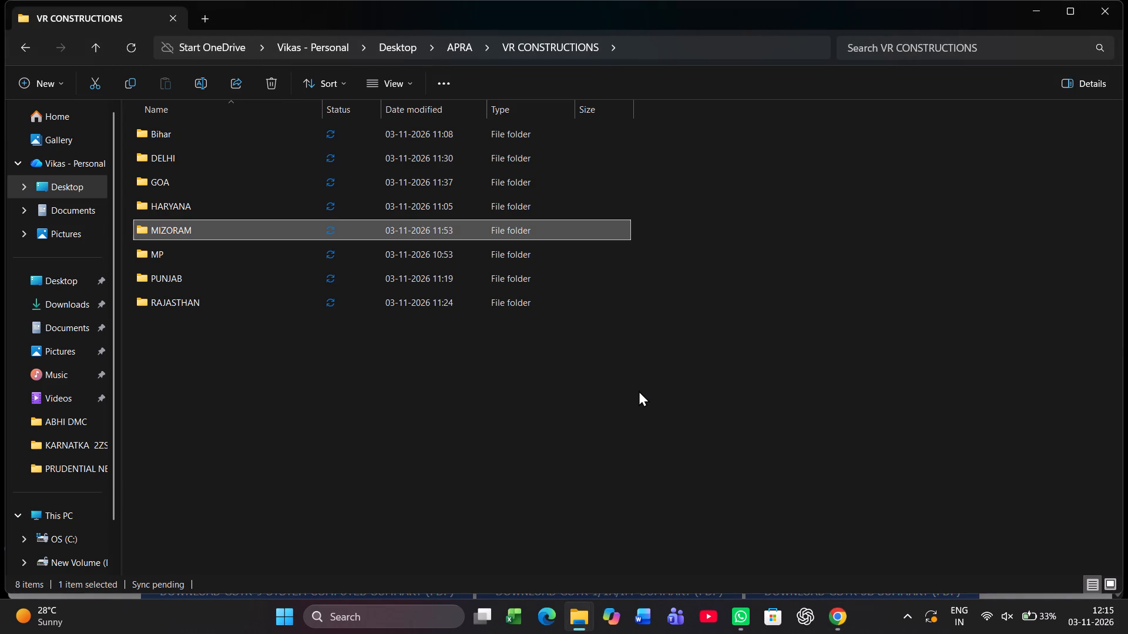
key("BackSpace")
key("BackSpace")
key("BackSpace")
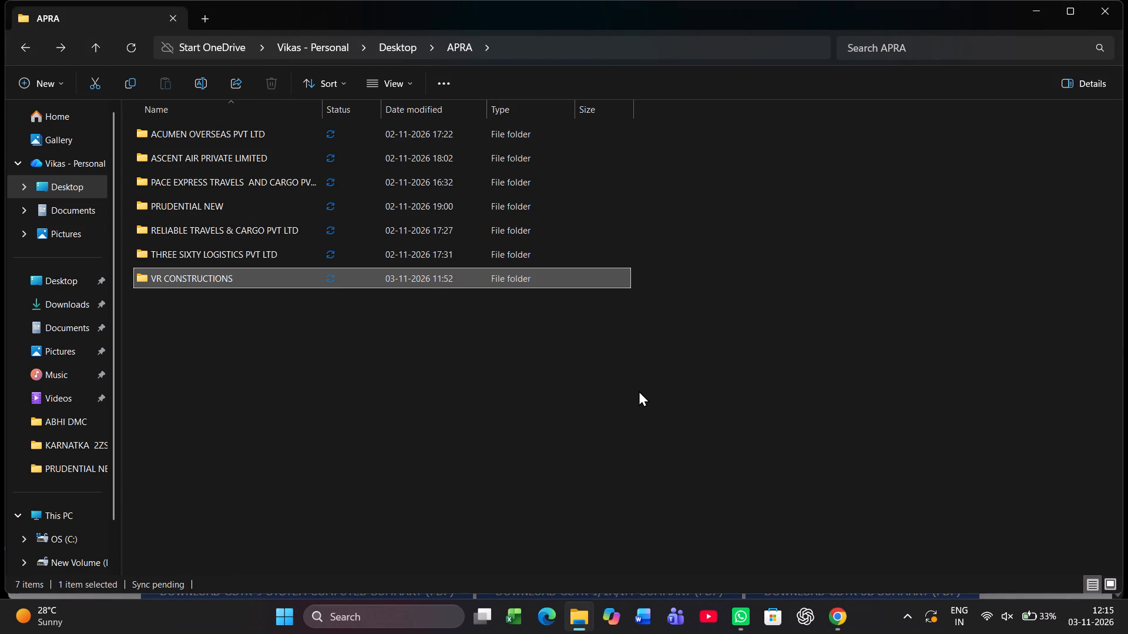
key("ctrl+shift+n")
type("celestial")
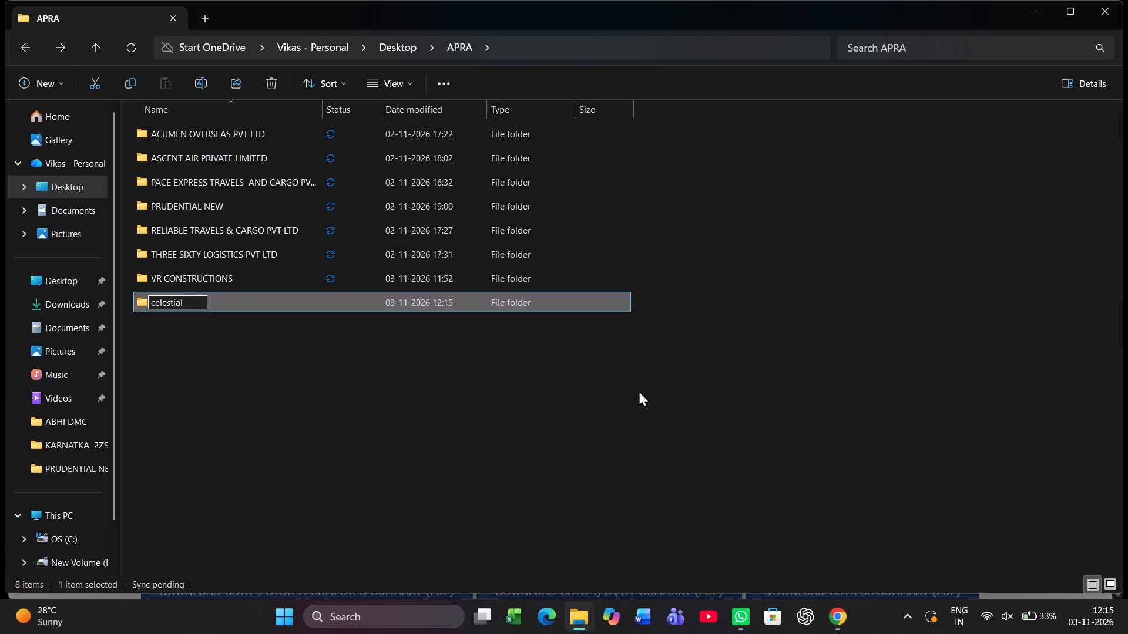
key("BackSpace")
key("BackSpace")
key("BackSpace")
key("BackSpace")
key("BackSpace")
key("BackSpace")
key("BackSpace")
key("BackSpace")
key("BackSpace")
key("BackSpace")
key("BackSpace")
key("BackSpace")
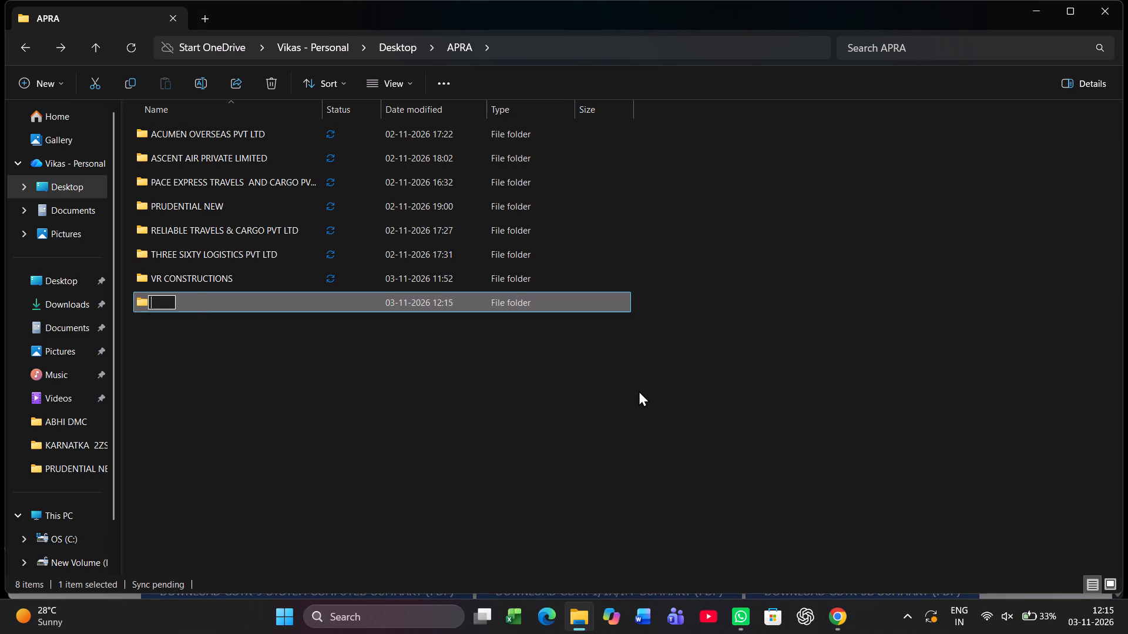
type("CELESTIAL ES")
type("TATE")
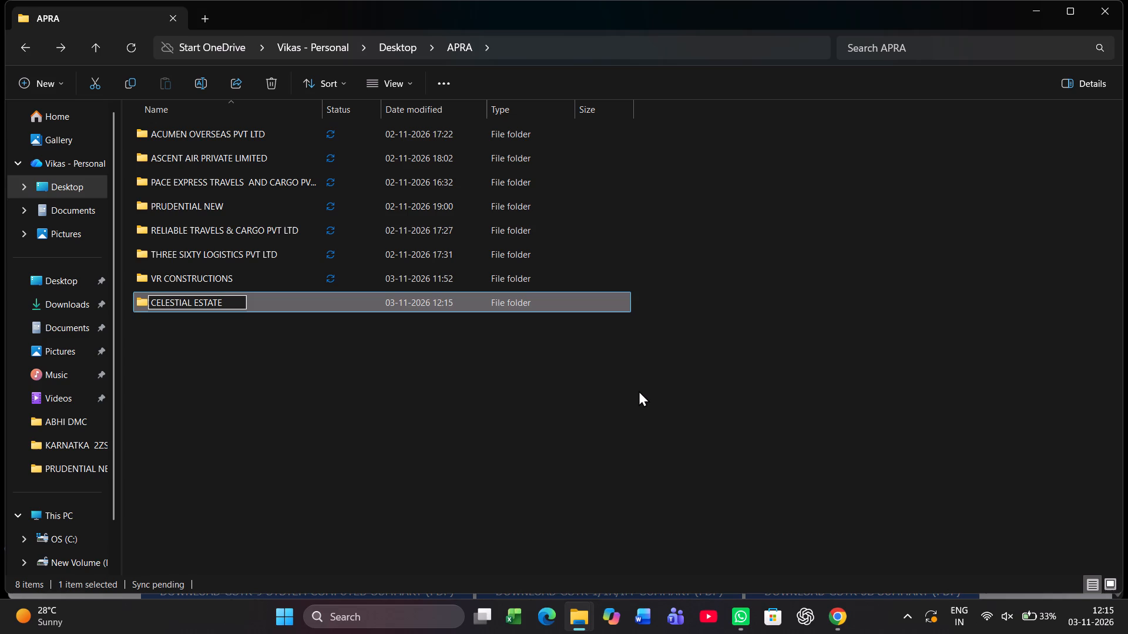
key("space")
Check the company name in the GSTR 9-9C FY 25-26 workbook and rename the new folder as CELESTIAL ESTATE PRIVATE LIMITED.
key("alt+Tab")
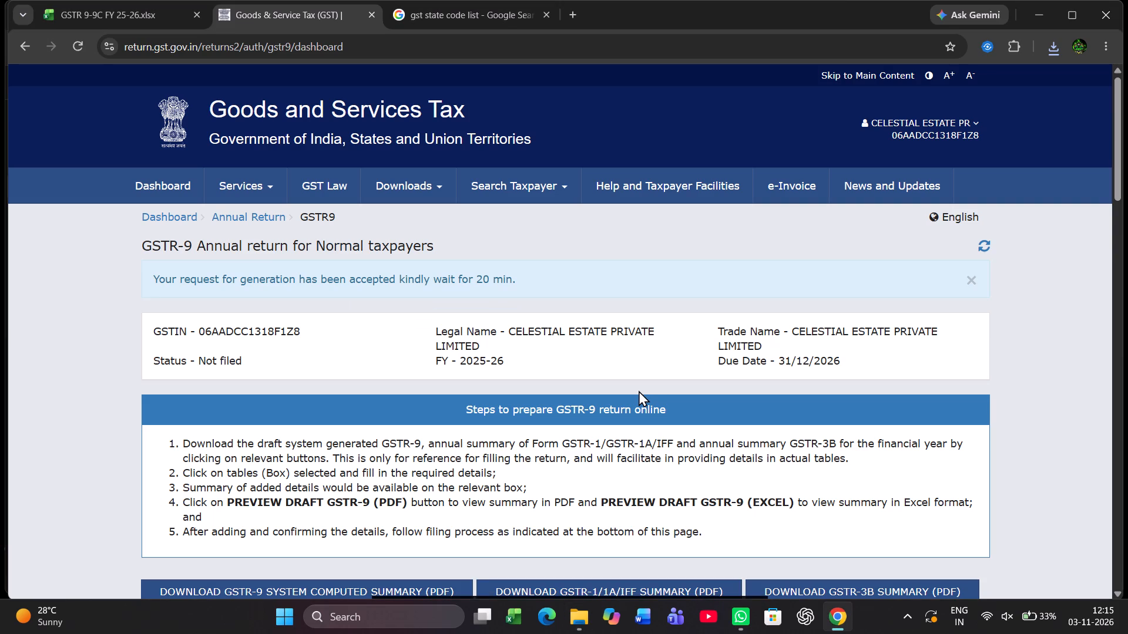
key("ctrl+Tab")
key("ctrl+Tab")
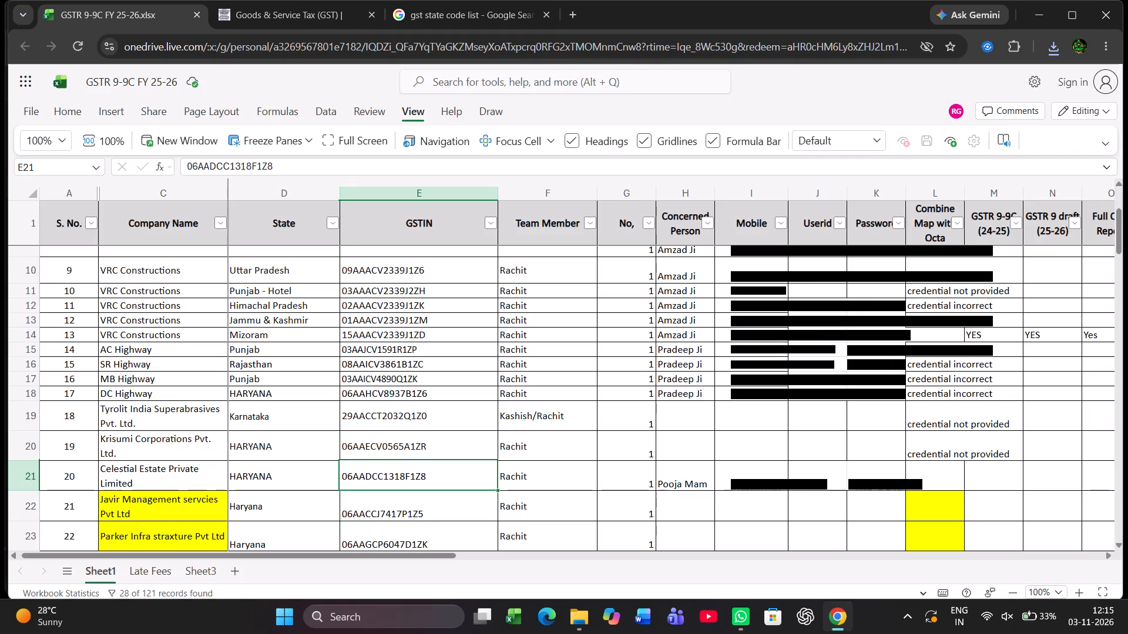
key("alt+Tab")
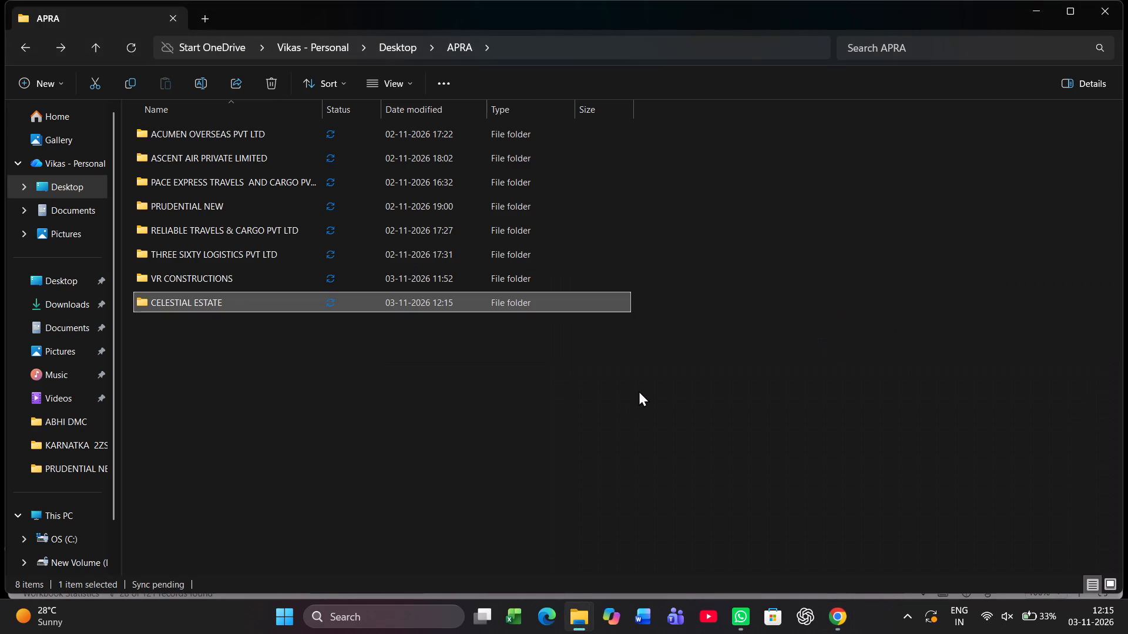
key("F2")
key("Right")
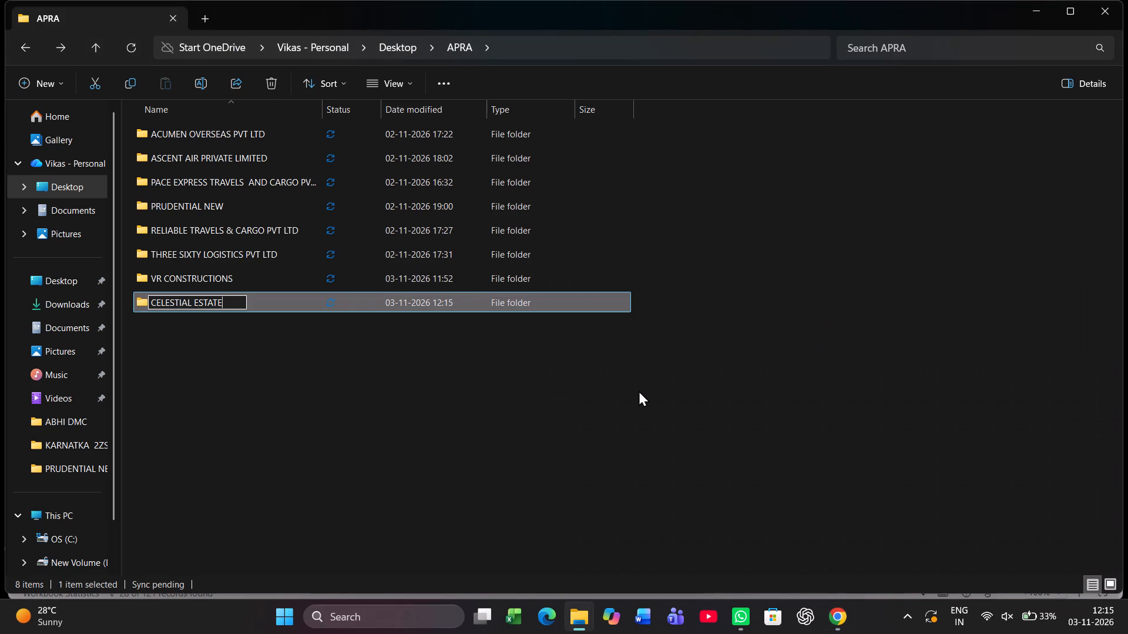
key("space")
type("PRIVATE LIMITED")
key("Return")
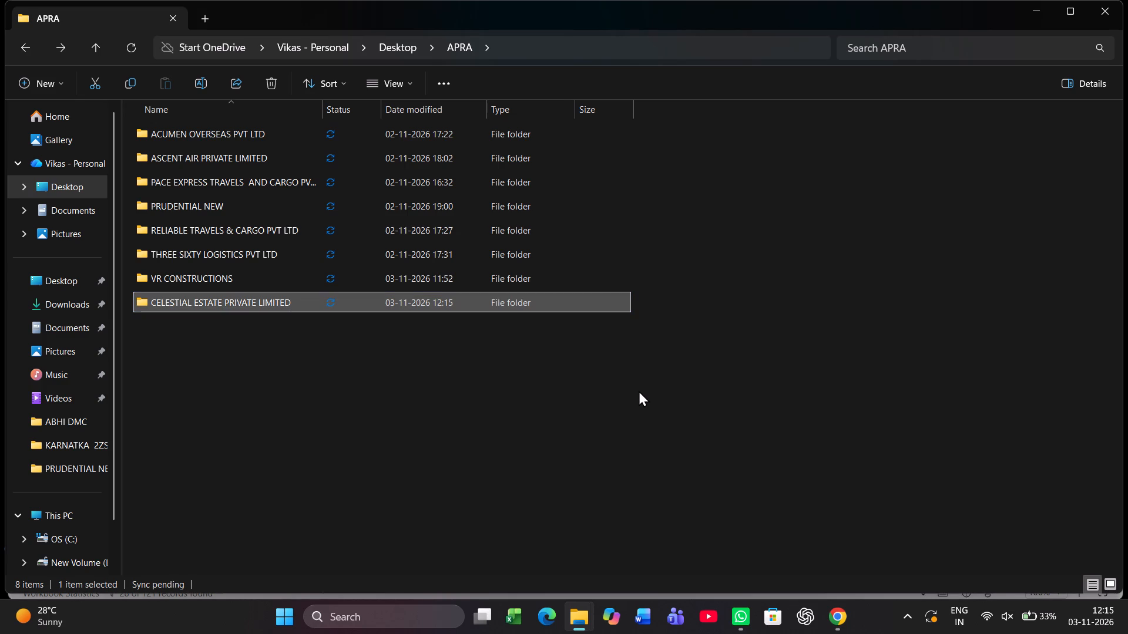
Move today's five GSTR-9, GSTR-9C, GSTR3B and GSTR1and1A PDFs from Downloads into the CELESTIAL ESTATE PRIVATE LIMITED folder.
key("Return")
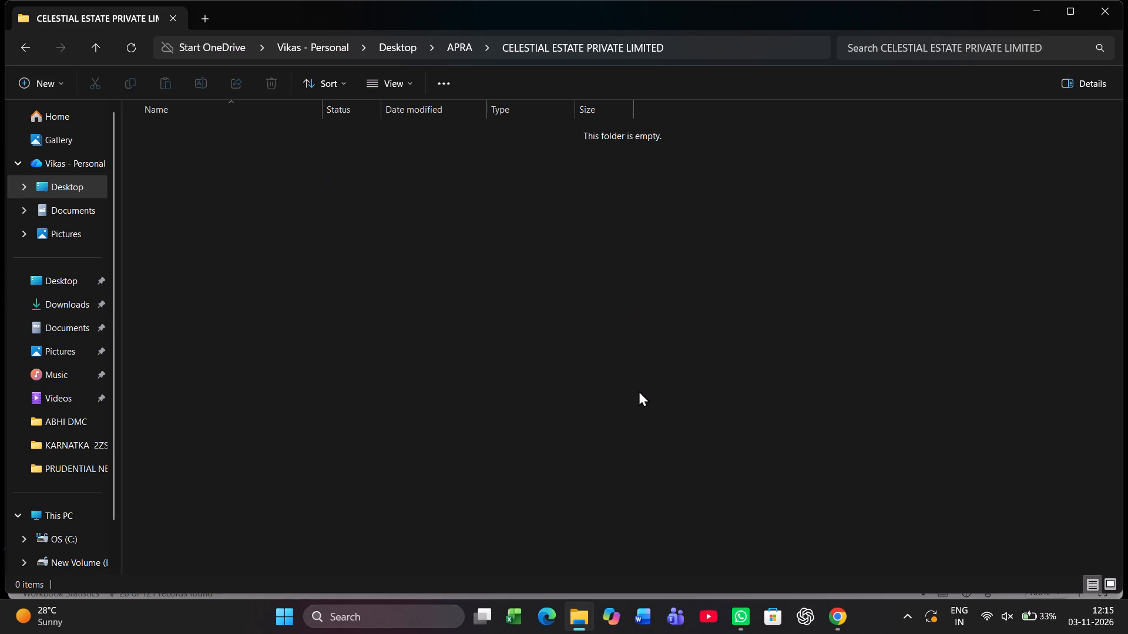
key("alt+Tab")
key("alt+Tab")
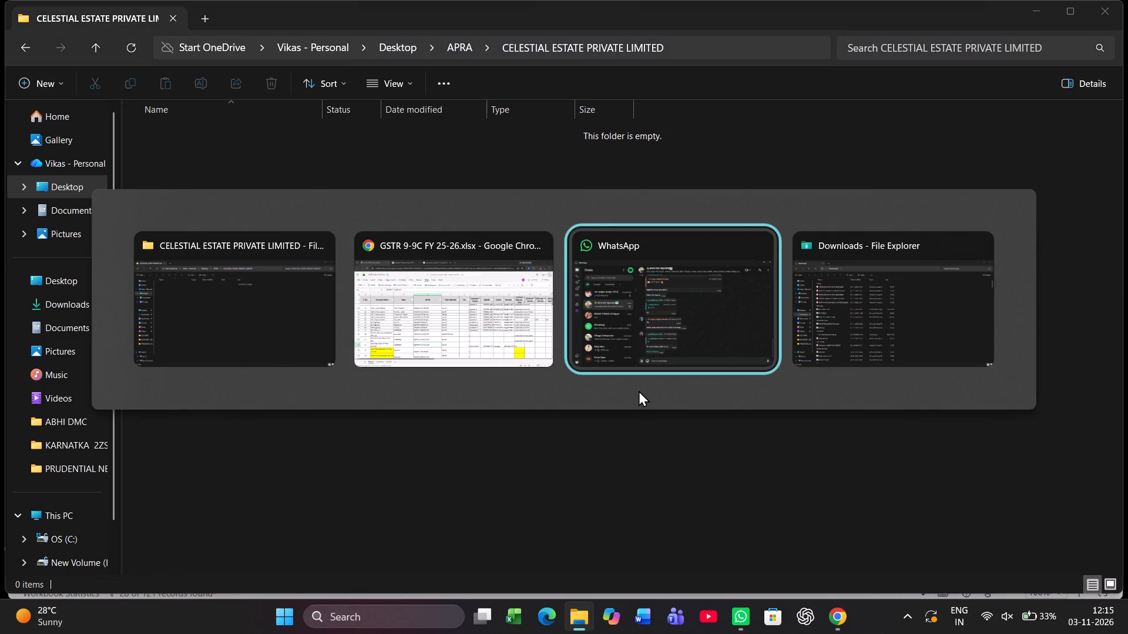
key("alt+Tab")
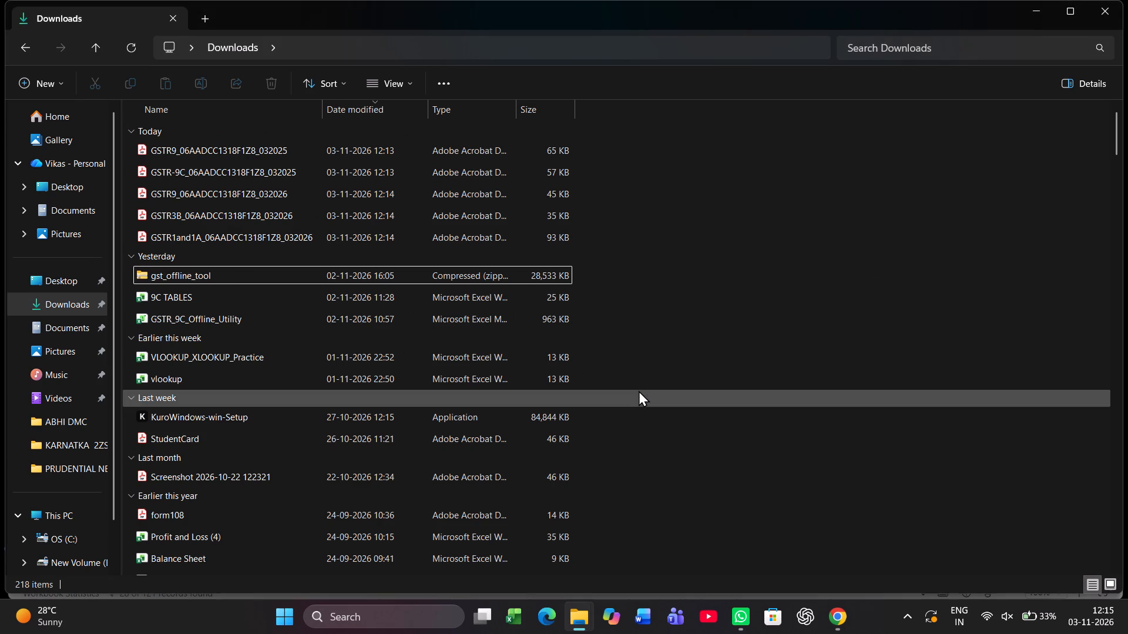
key("Up")
key("Up")
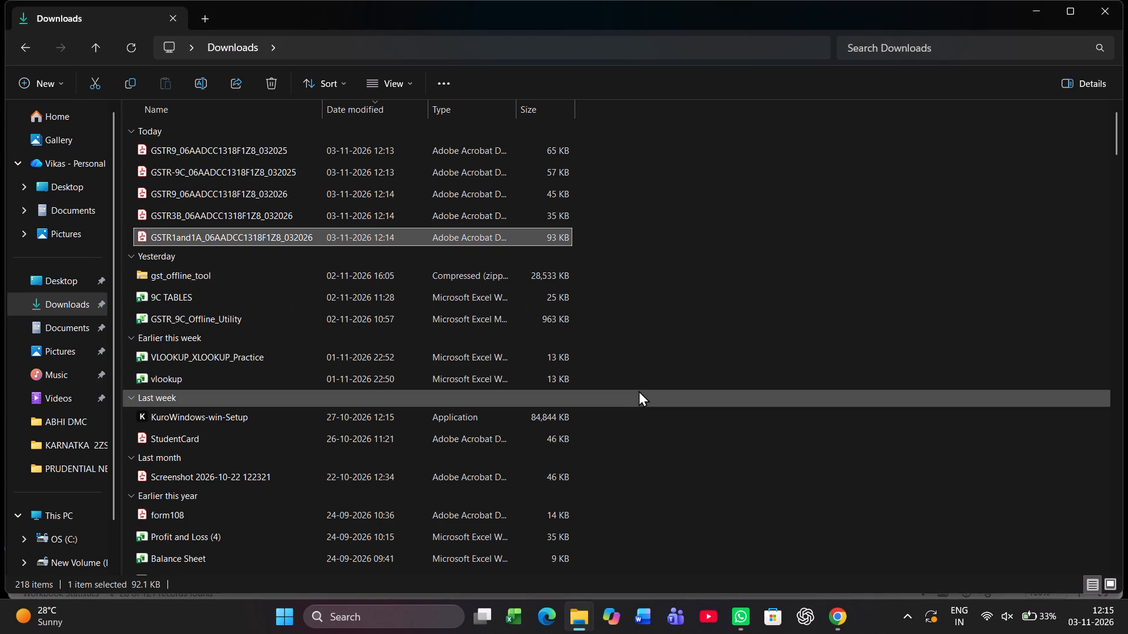
key("shift+Up")
key("shift+Up")
key("shift+Up")
key("shift+Up")
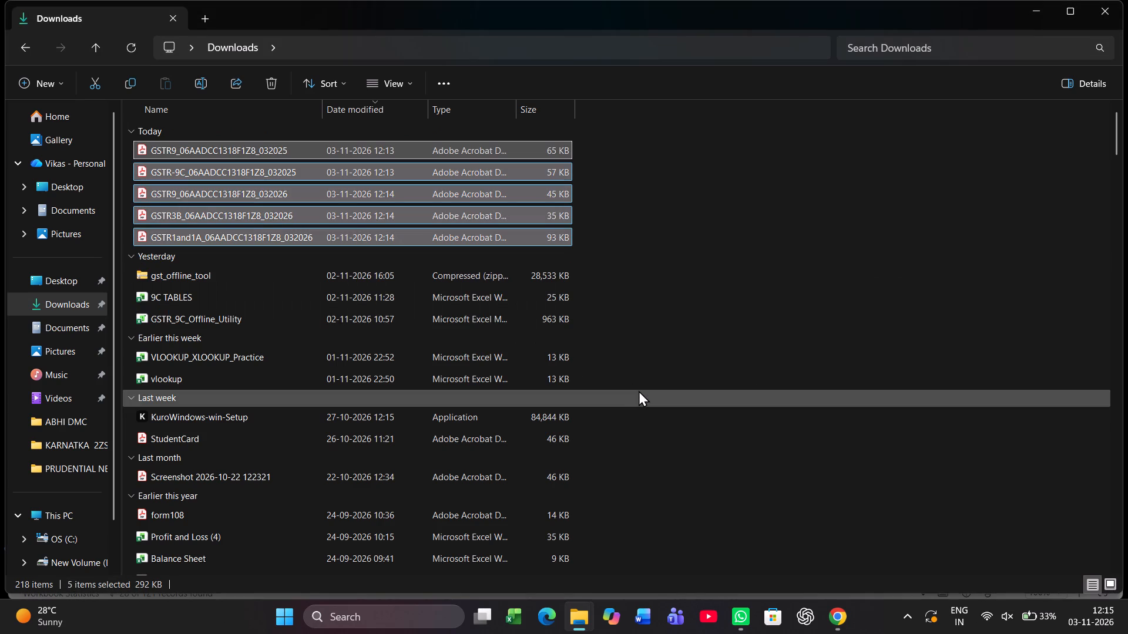
key("ctrl+x")
key("alt+Tab")
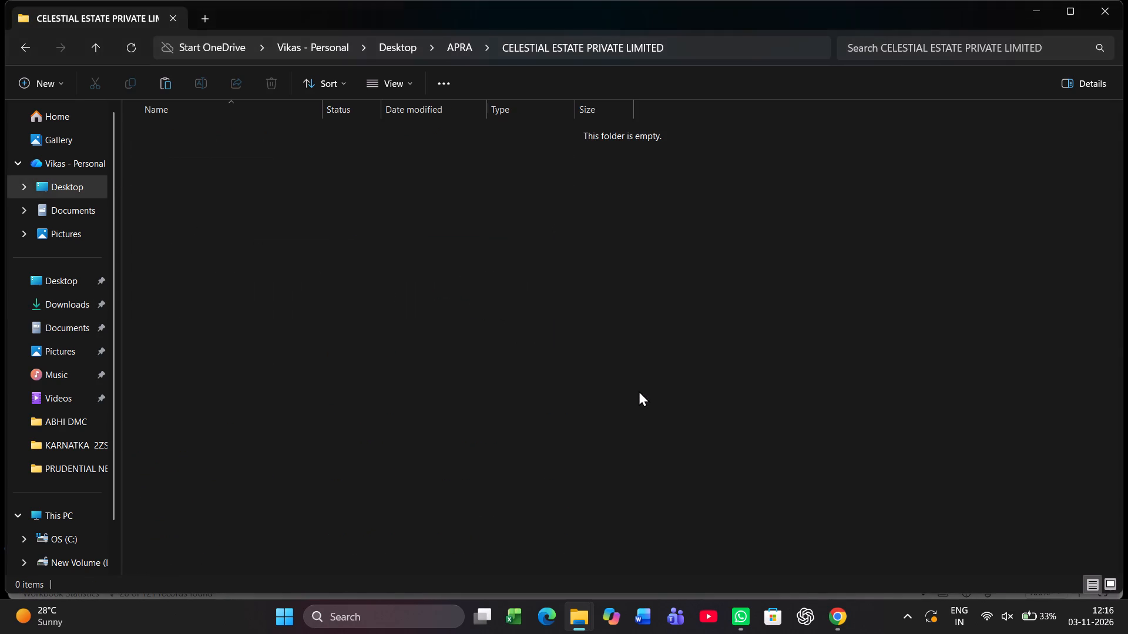
key("ctrl+v")
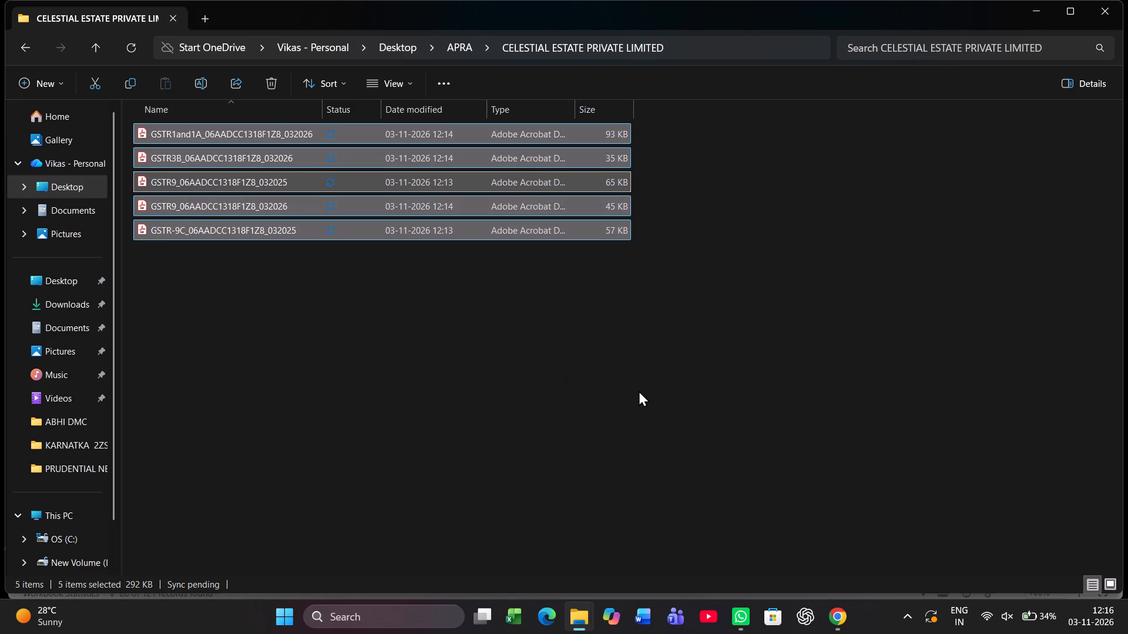
Rename the GSTR1and1A PDF so that its name ends in 25-26 after the GSTIN.
key("Up")
key("Up")
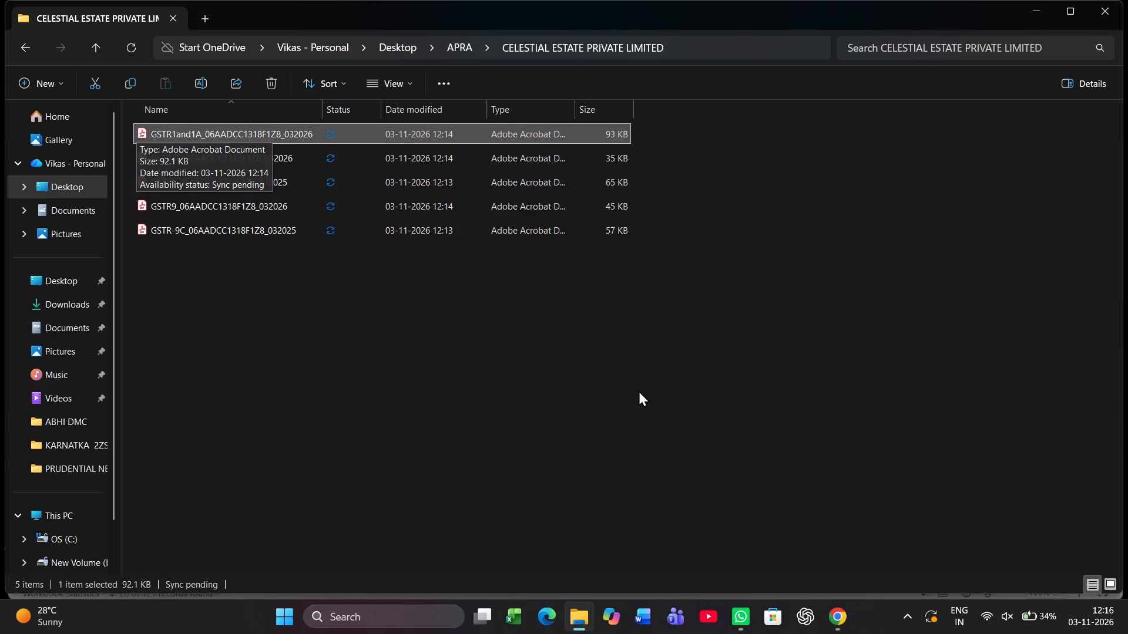
key("F2")
key("Right")
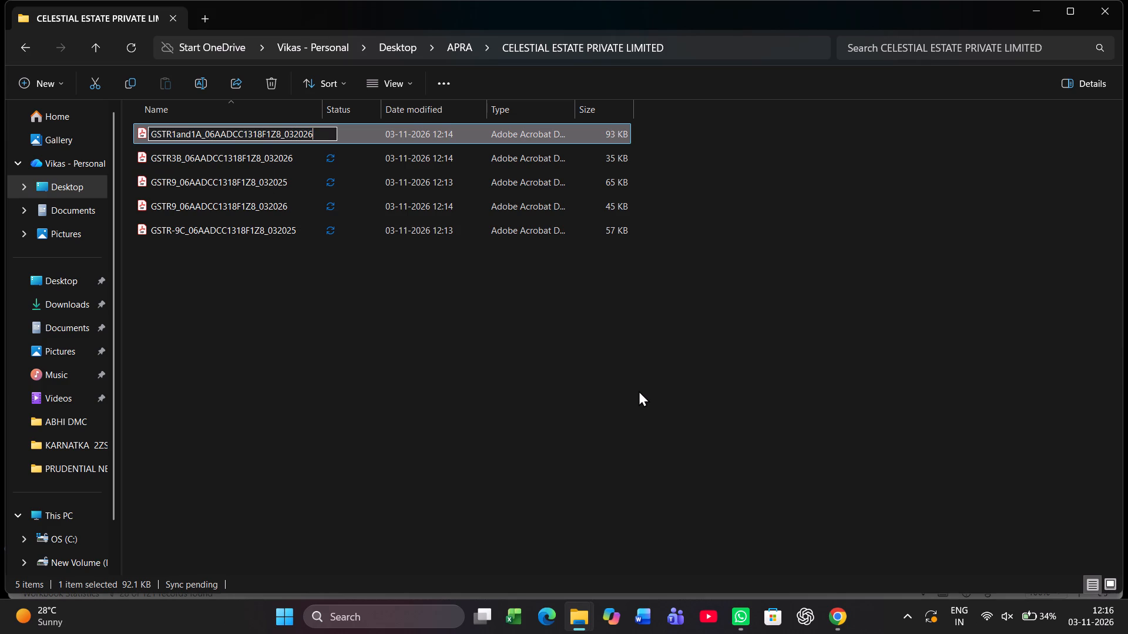
key("Left")
key("Left")
key("BackSpace")
key("BackSpace")
key("BackSpace")
key("BackSpace")
type("25-")
key("Return")
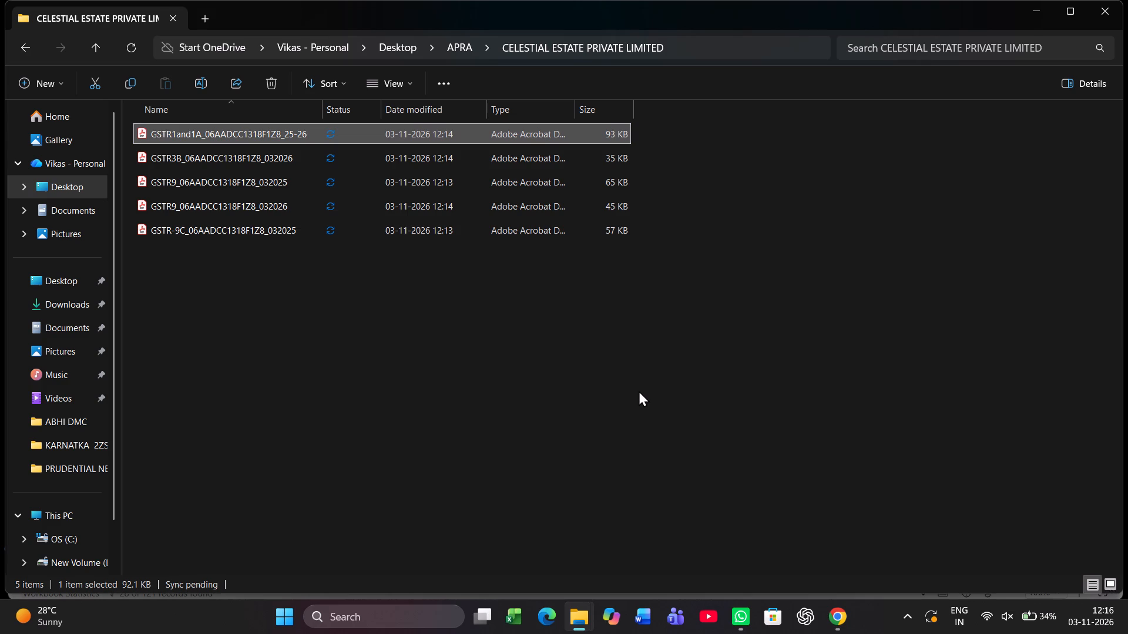
Rename the GSTR3B PDF so that its name ends in 25-26 after the GSTIN.
key("Down")
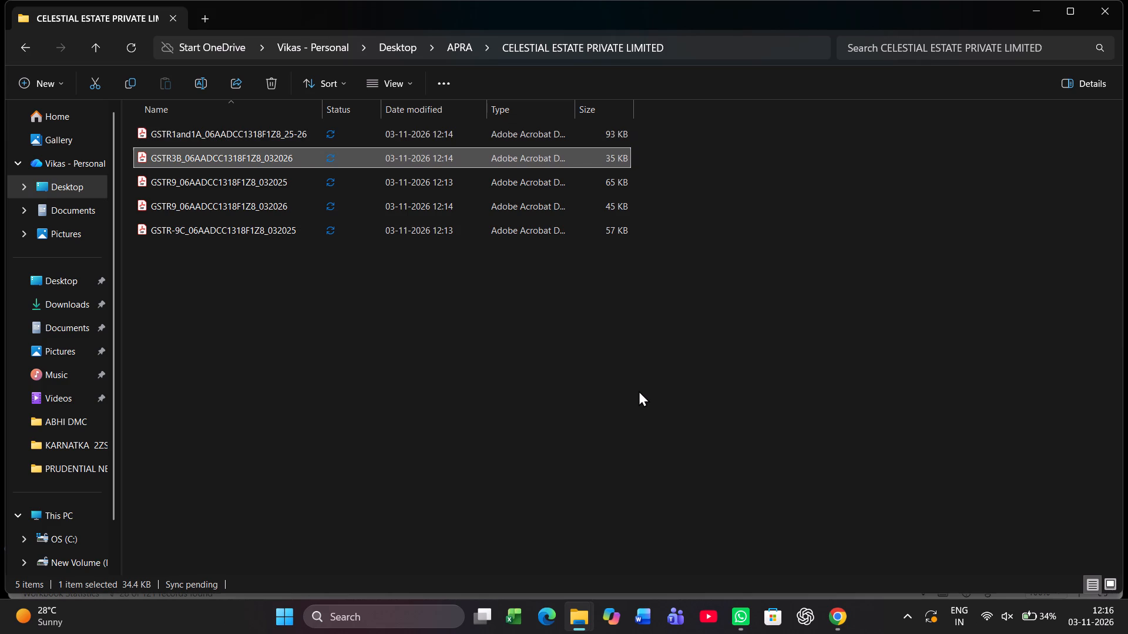
key("F2")
key("Right")
key("Left")
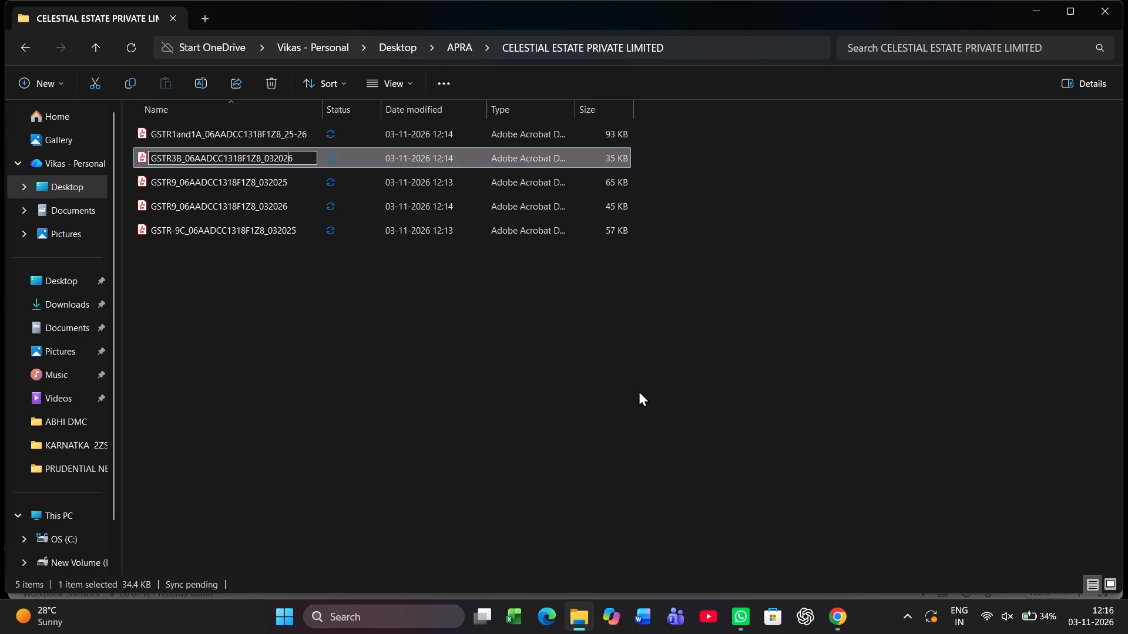
key("Left")
key("shift+Left")
key("shift+Left")
key("shift+Left")
key("shift+Left")
type("25-")
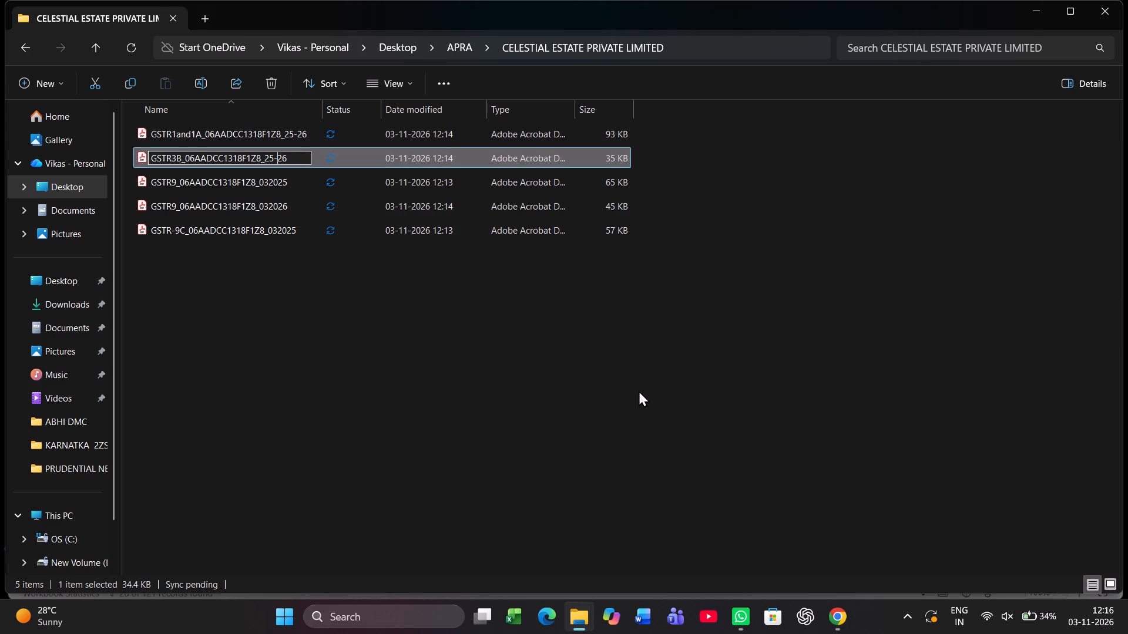
key("Return")
Rename the GSTR9 PDF for the period 032025 so that its name ends in 24-25.
key("Down")
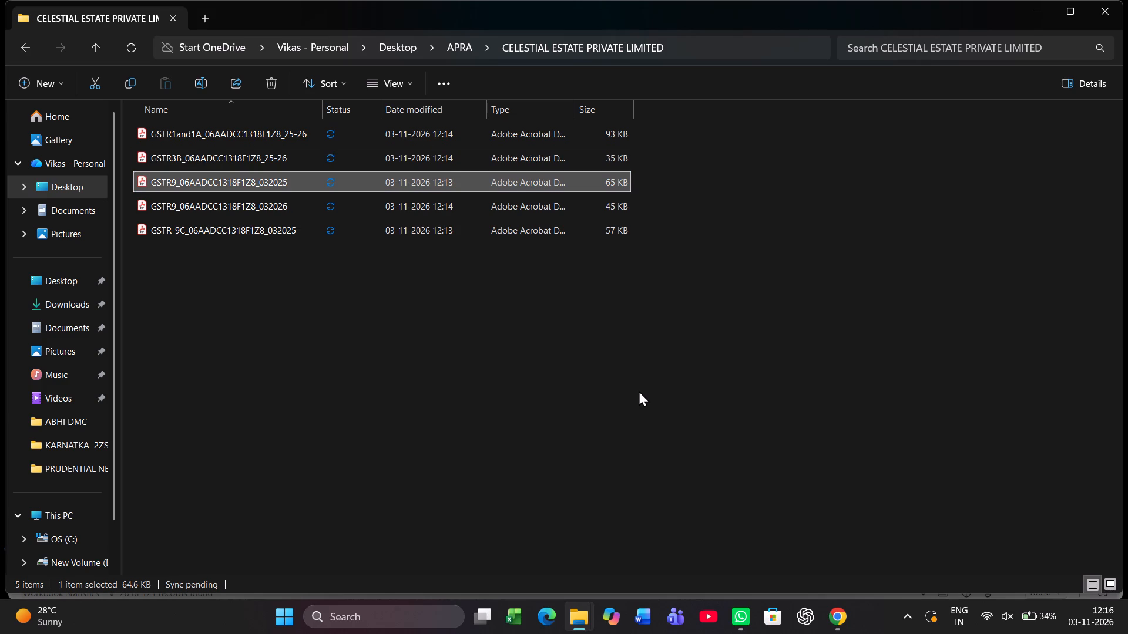
key("F2")
key("Right")
key("Left")
key("Left")
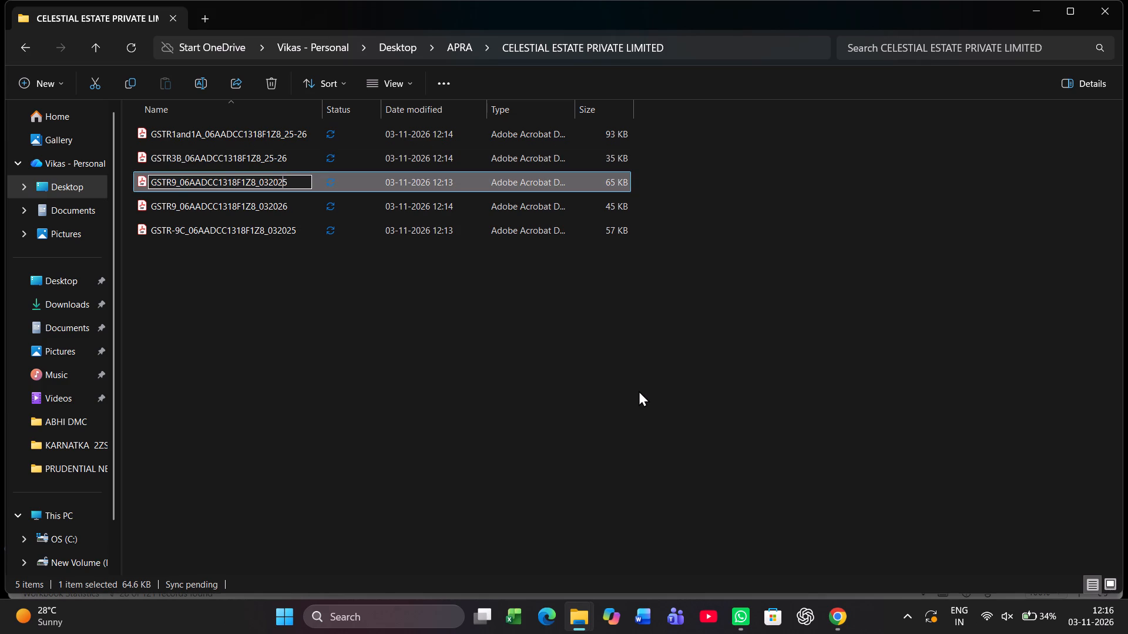
key("shift+Left")
key("shift+Left")
key("shift+Left")
key("shift+Left")
type("24-")
key("Return")
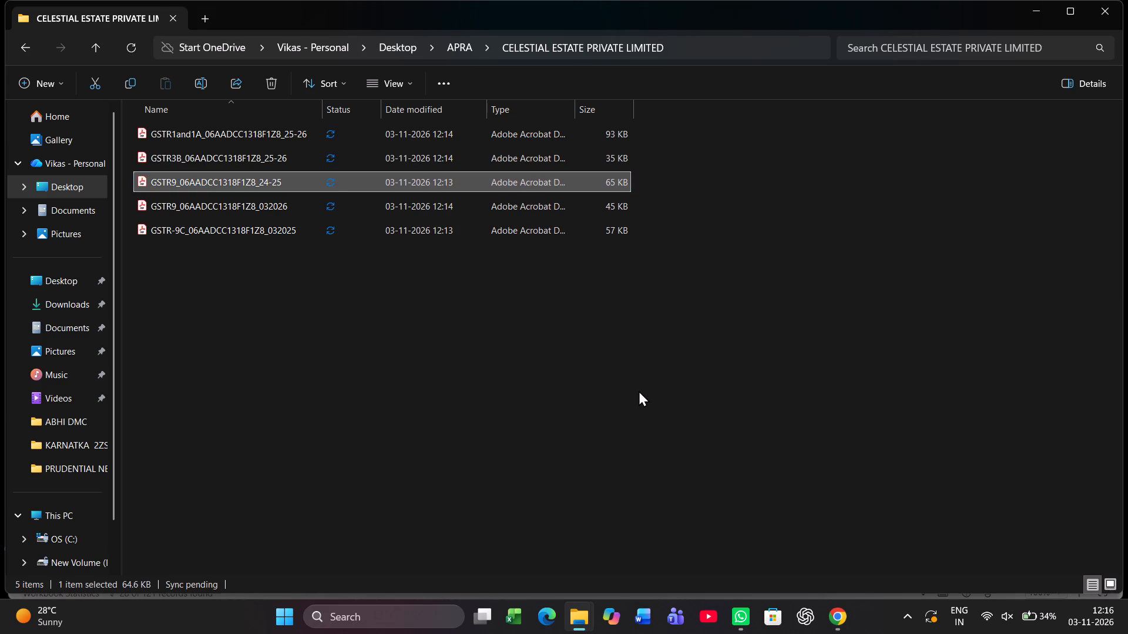
Rename the GSTR9 PDF for the period 032026 so that its name ends in 25-26 after the GSTIN.
key("Down")
key("F2")
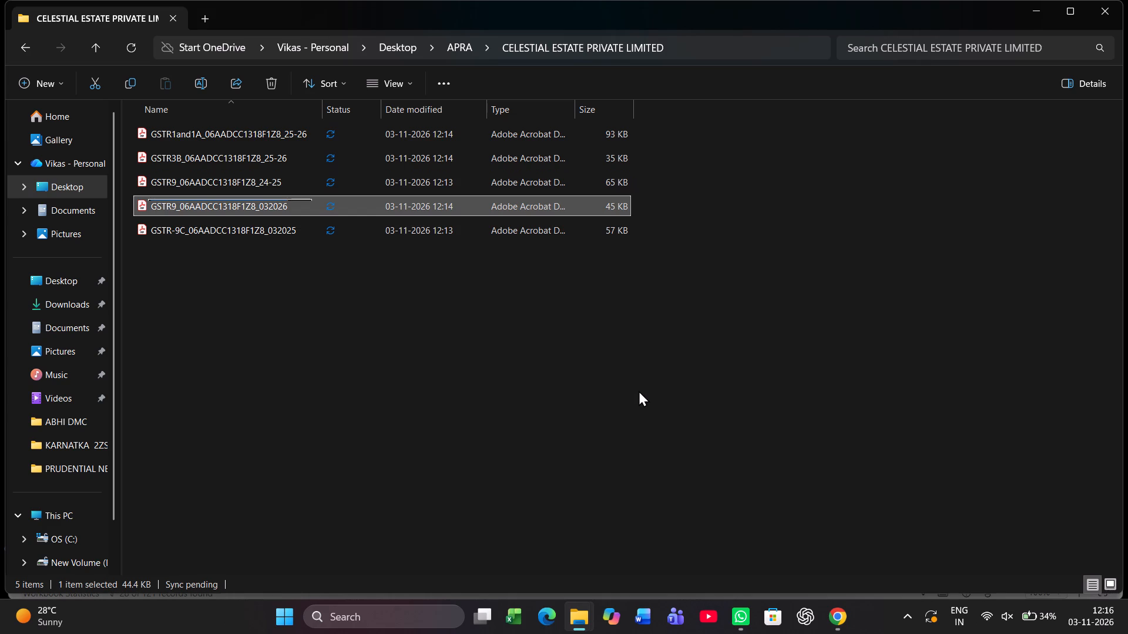
key("Right")
key("Left")
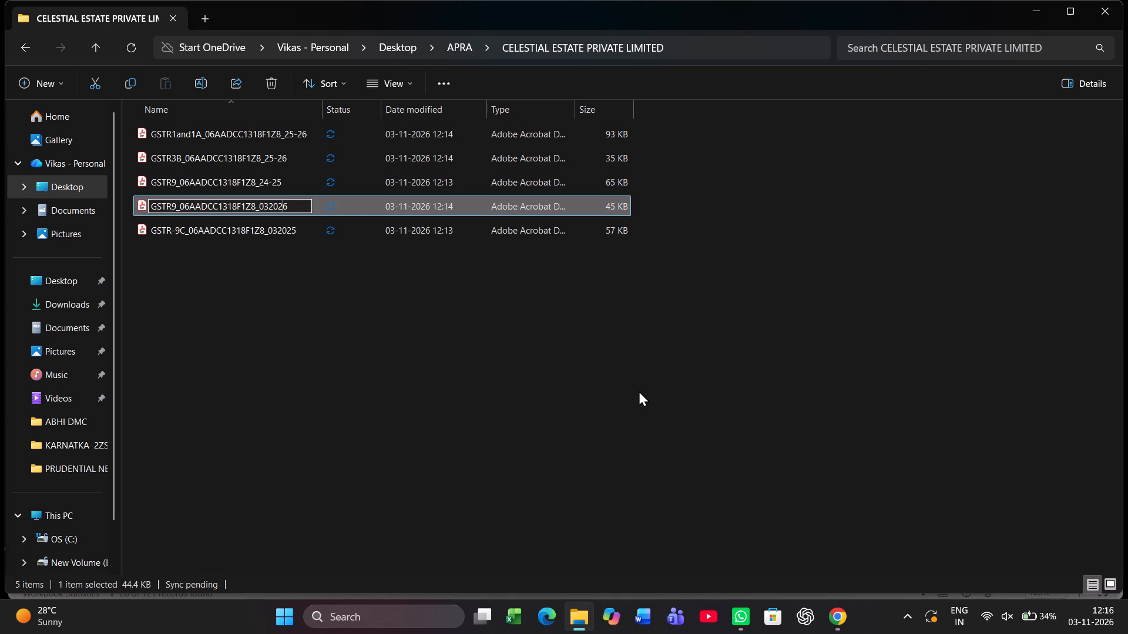
key("Left")
key("shift+Left")
key("shift+Left")
key("shift+Left")
key("shift+Left")
type("25")
key("minus")
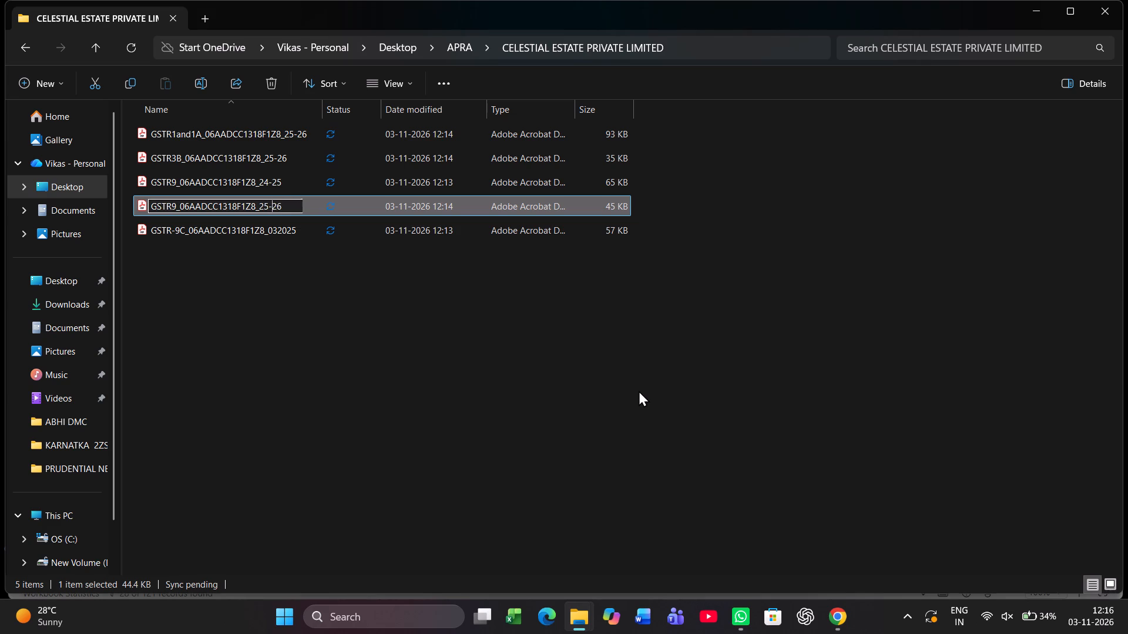
key("Return")
Rename the GSTR-9C PDF for the period 032025 so that its name ends in 24-25 after the GSTIN.
key("Down")
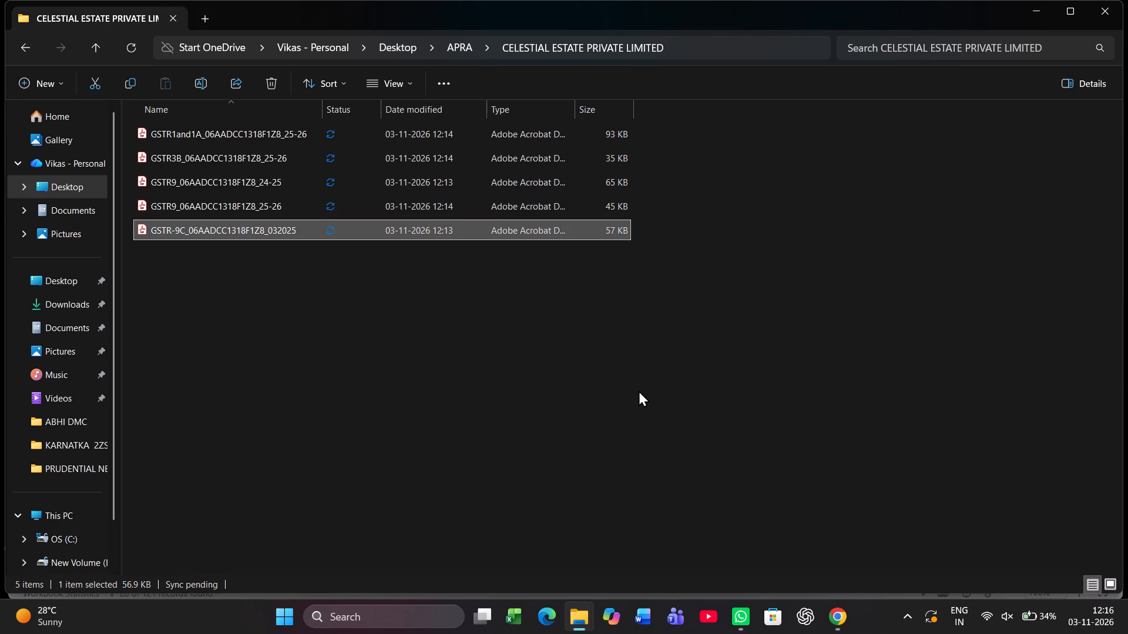
key("F2")
key("Right")
key("Left")
key("Left")
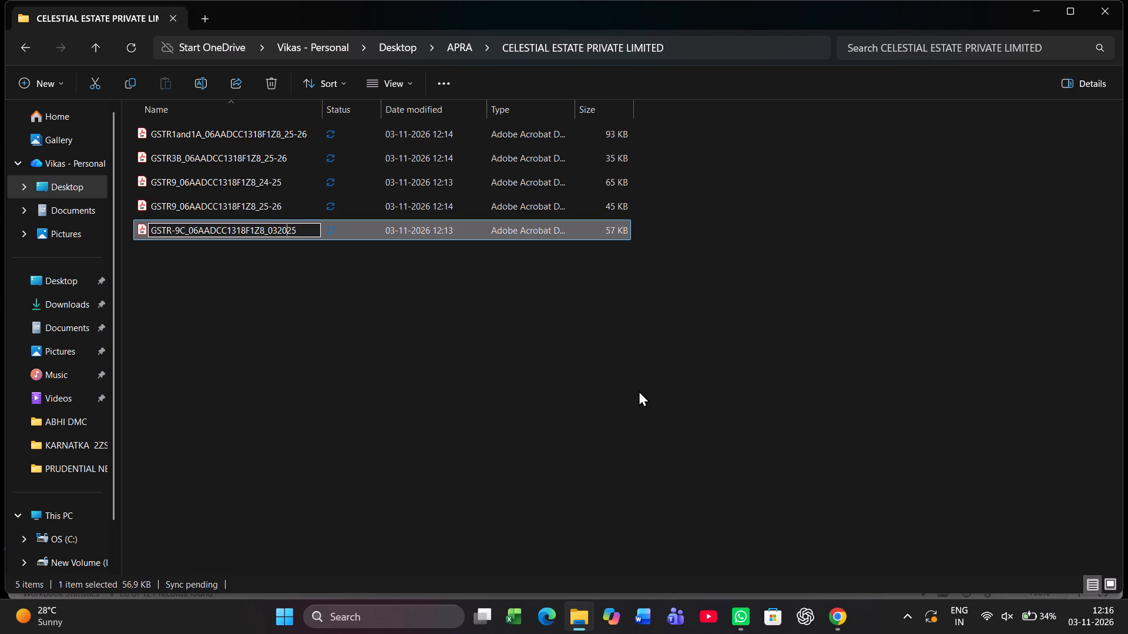
key("shift+Left")
key("shift+Left")
key("shift+Left")
key("shift+Left")
type("24-")
key("Return")
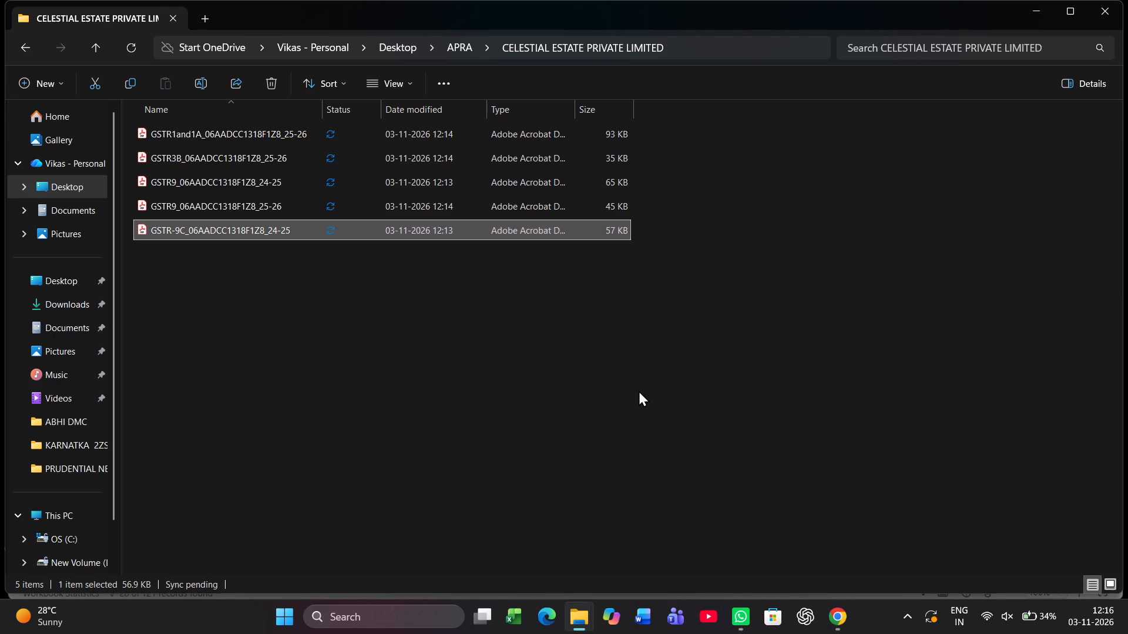
Create a new folder named RACHIT inside the APRA folder.
key("BackSpace")
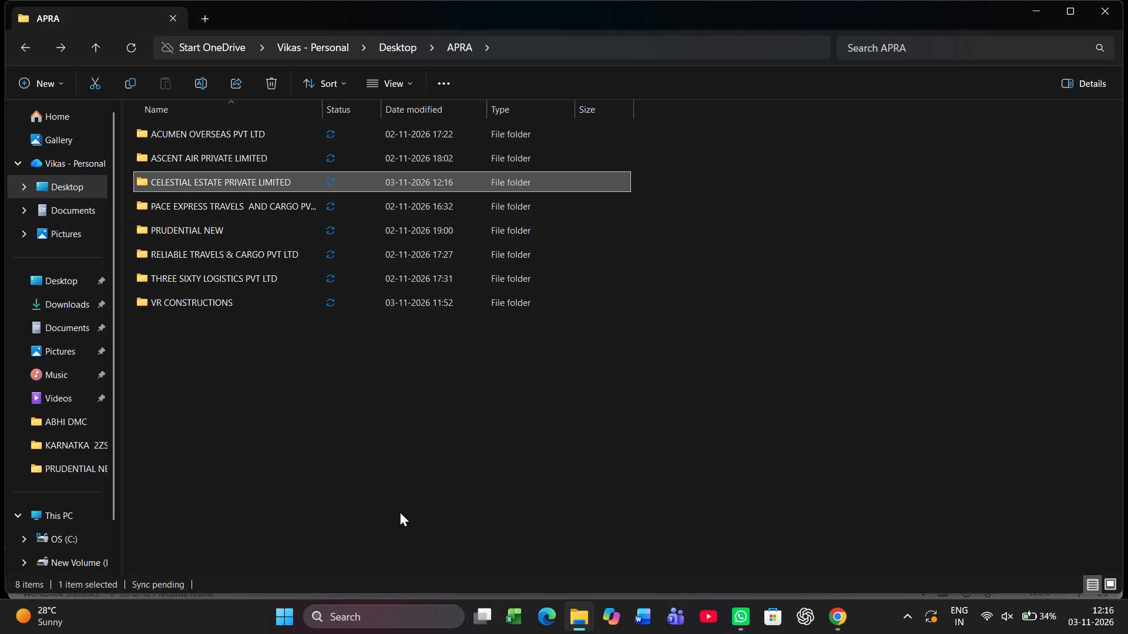
right_click(678, 261)
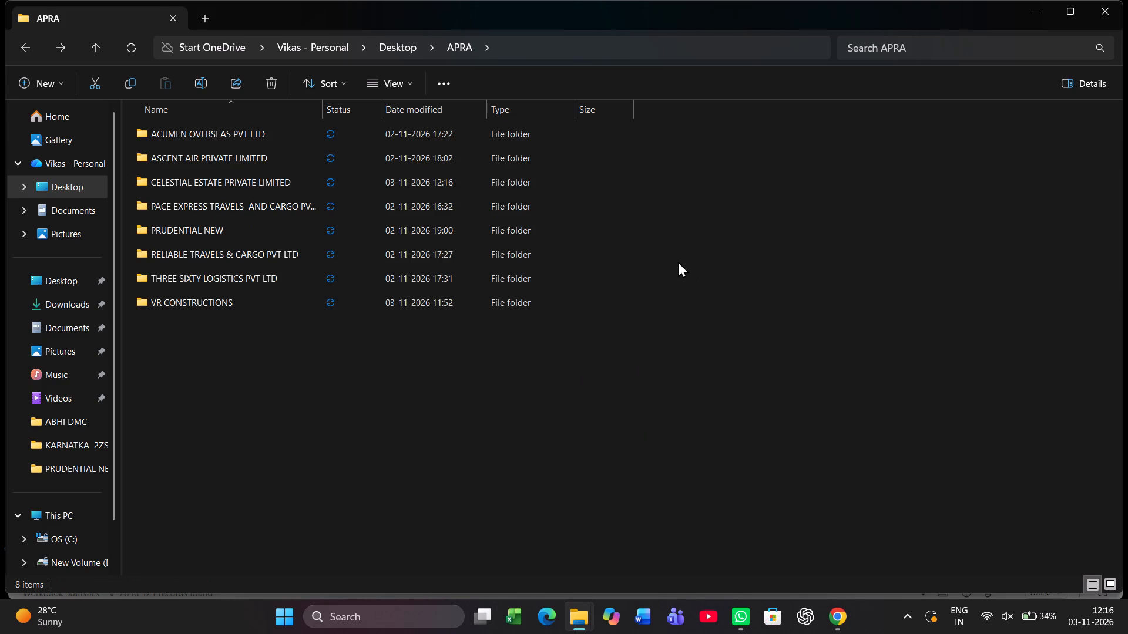
left_click(588, 393)
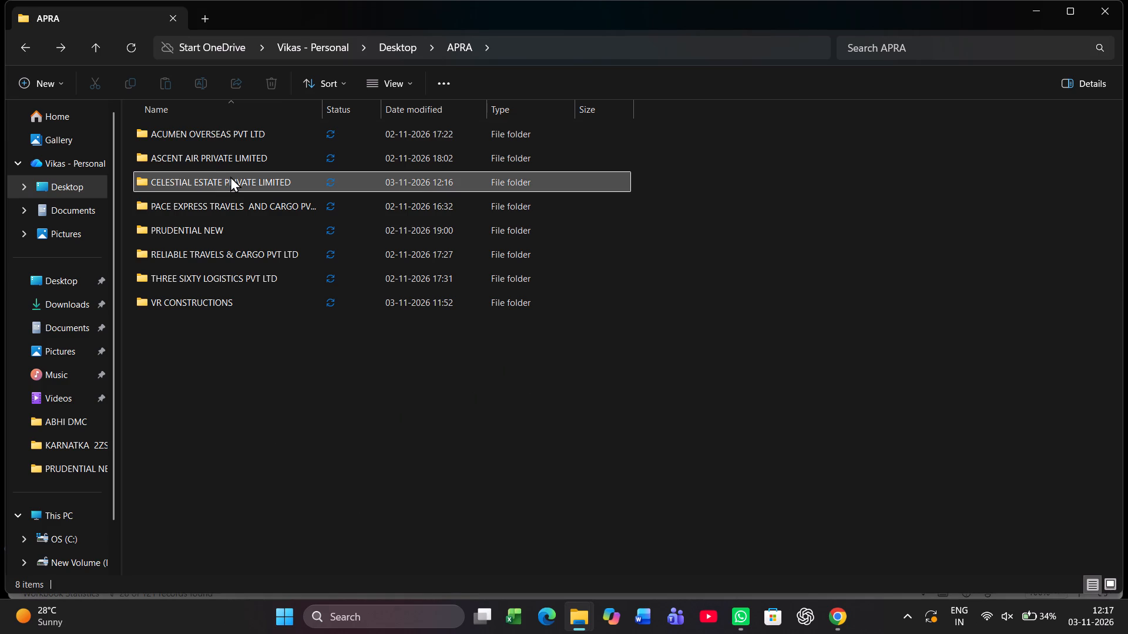
left_click(215, 344)
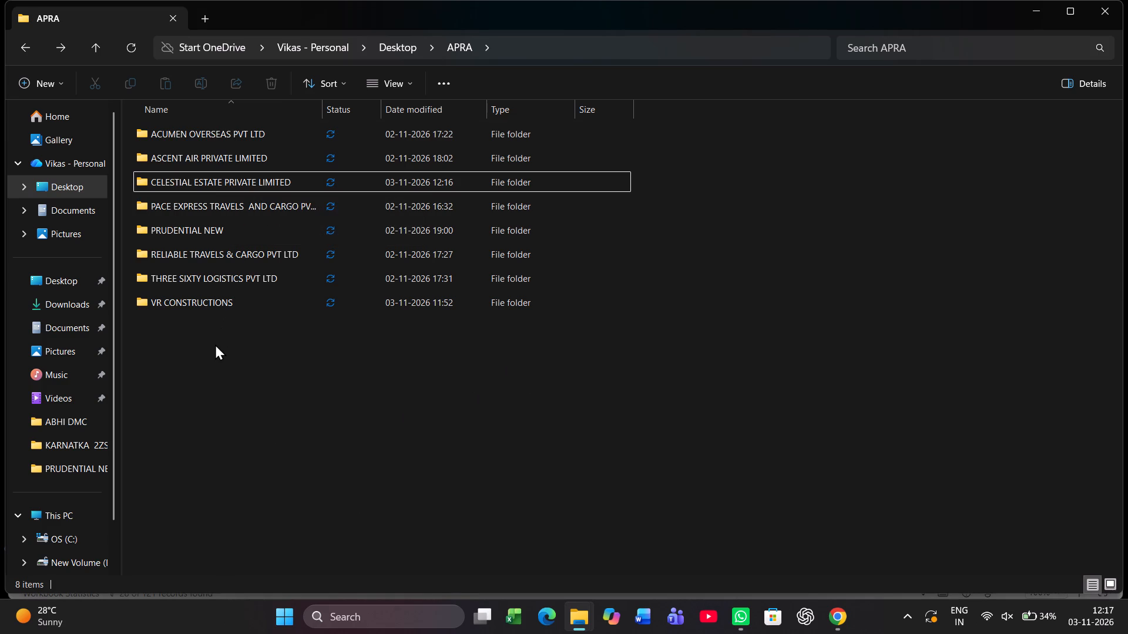
key("ctrl+shift+n")
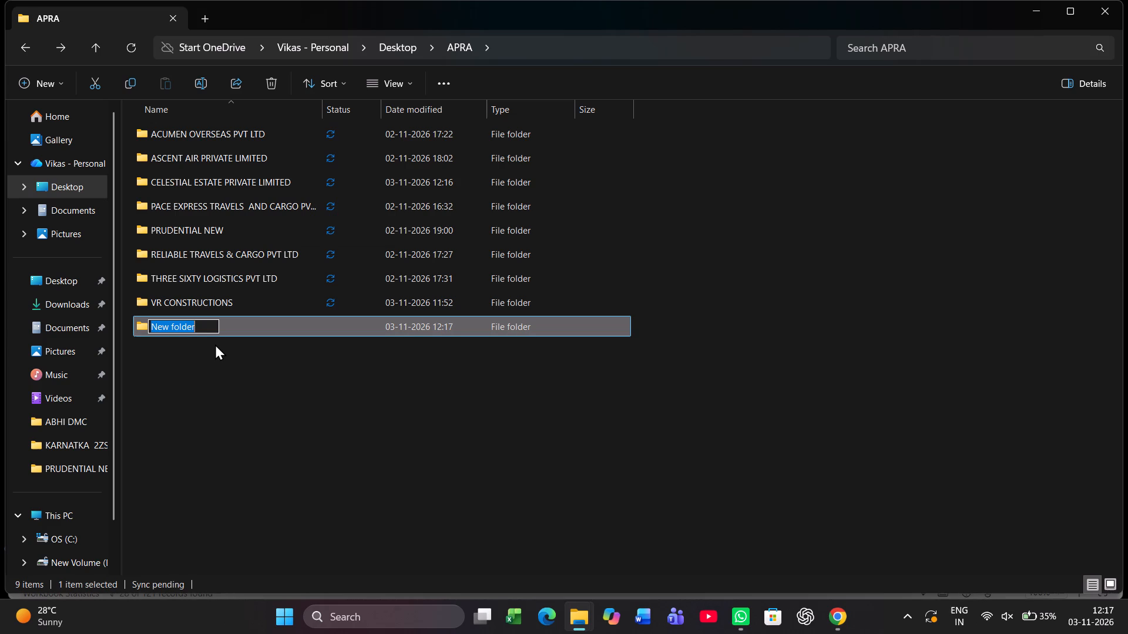
type("RACHIT")
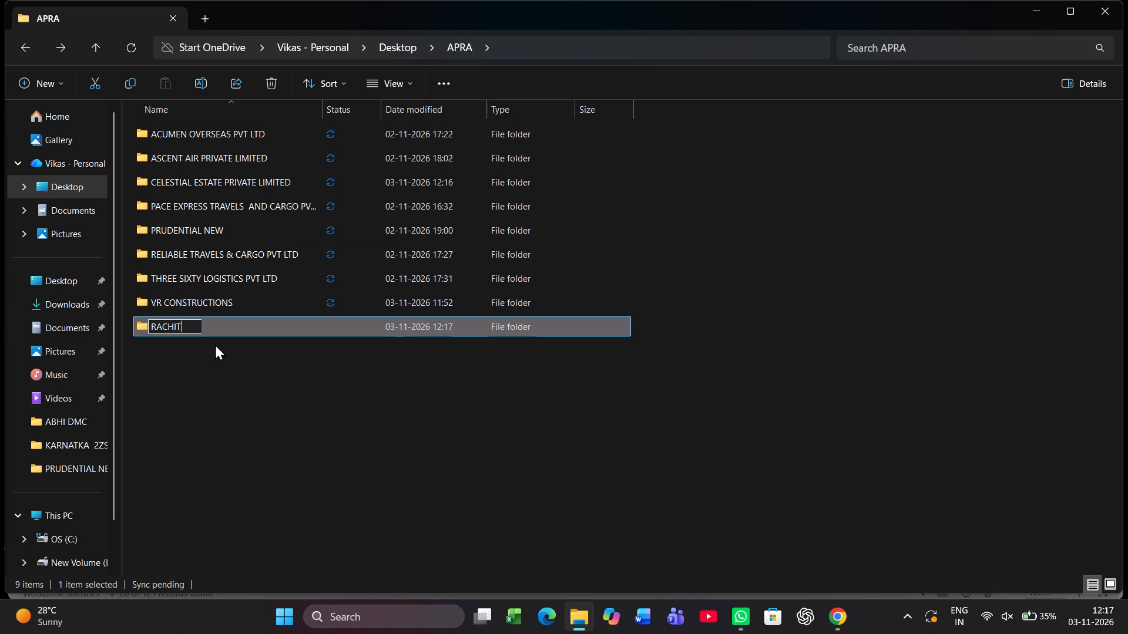
key("Return")
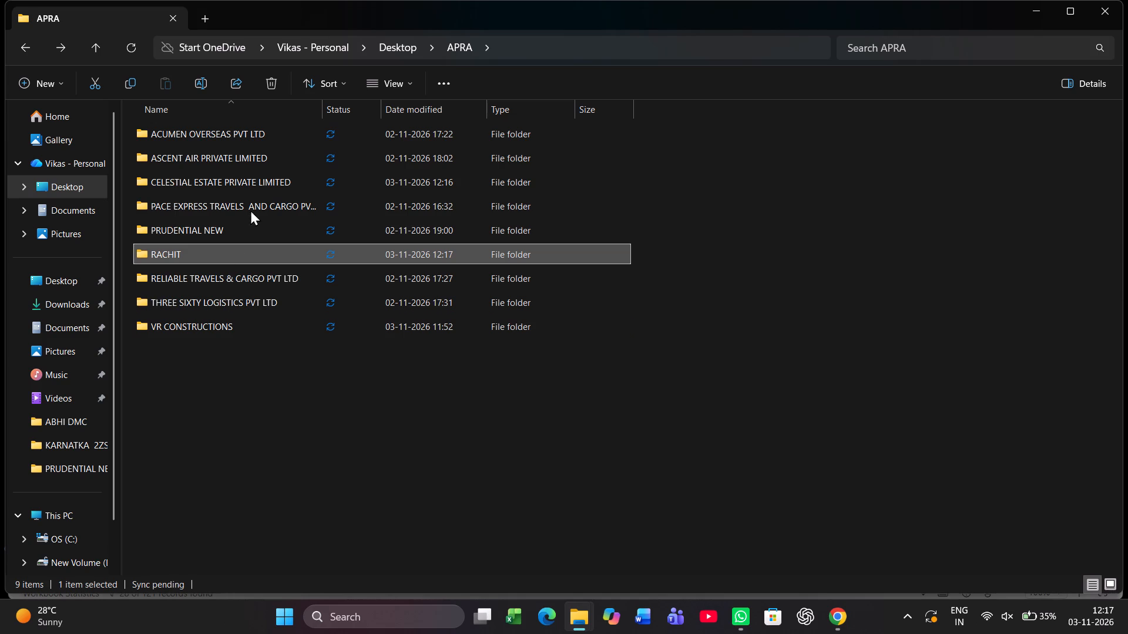
Move the CELESTIAL ESTATE PRIVATE LIMITED and VR CONSTRUCTIONS folders into the RACHIT folder.
left_click(229, 186)
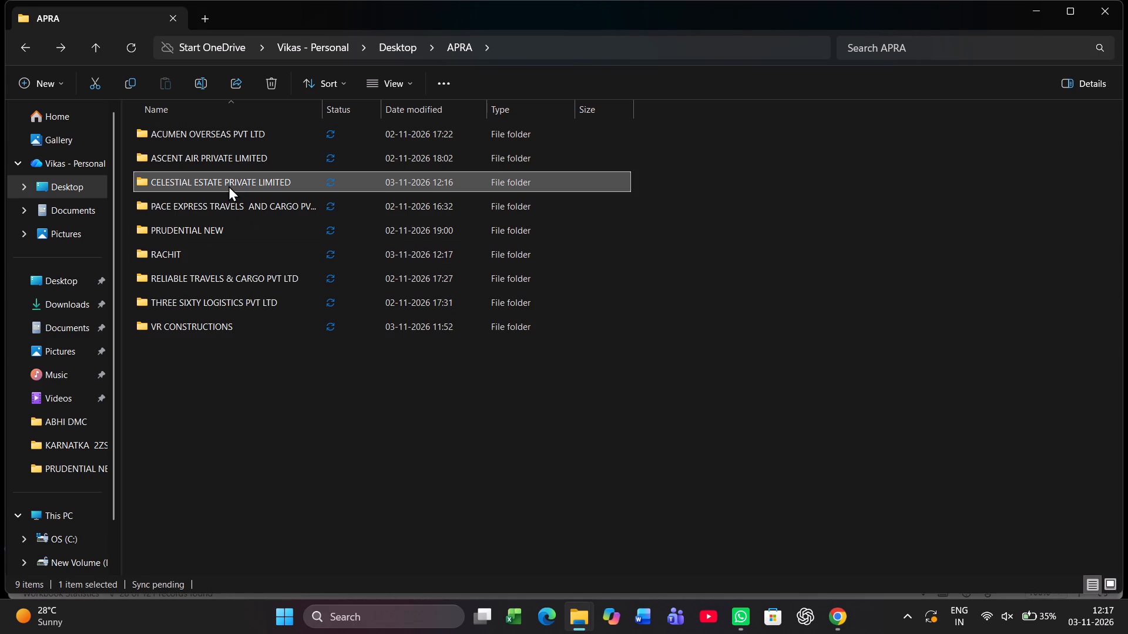
left_click(197, 325, "ctrl")
key("ctrl+x")
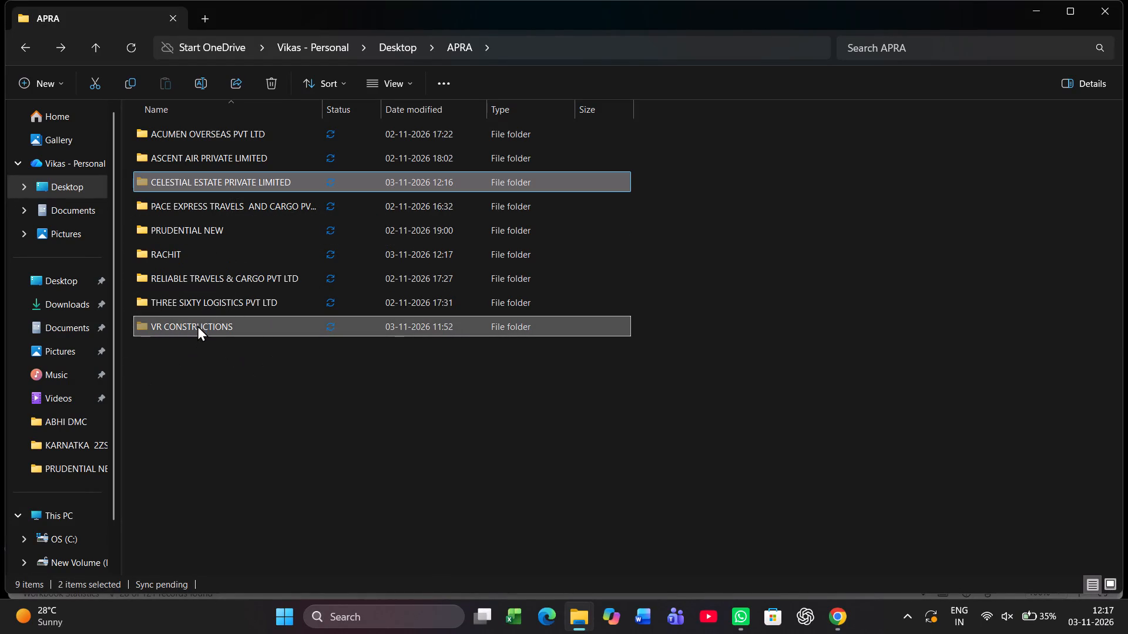
double_click(193, 257)
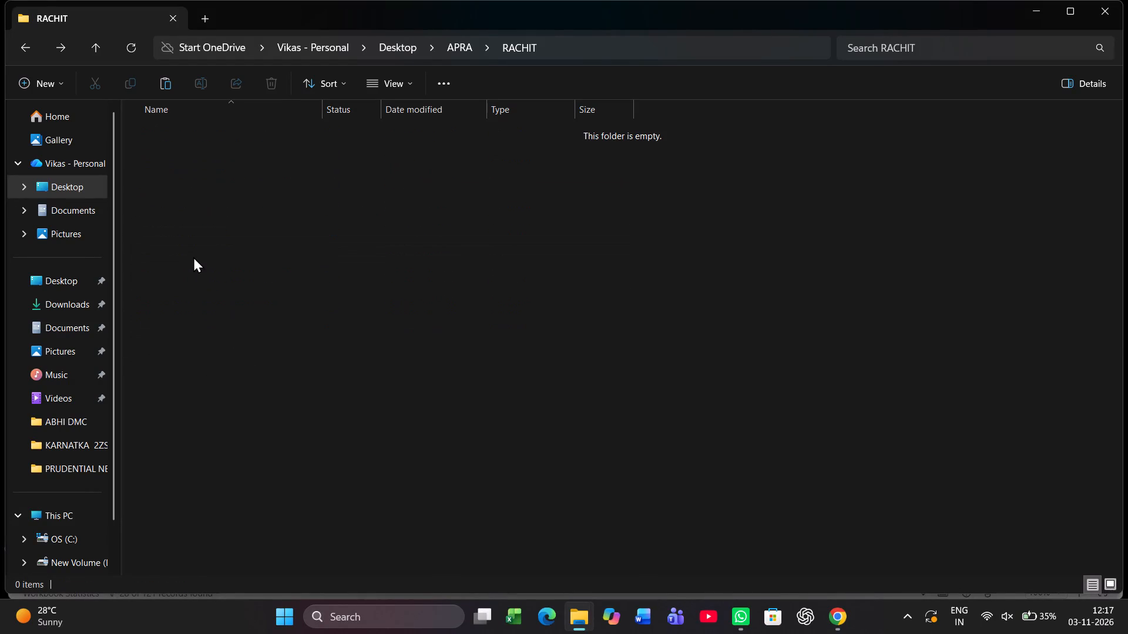
key("ctrl+v")
left_click(368, 315)
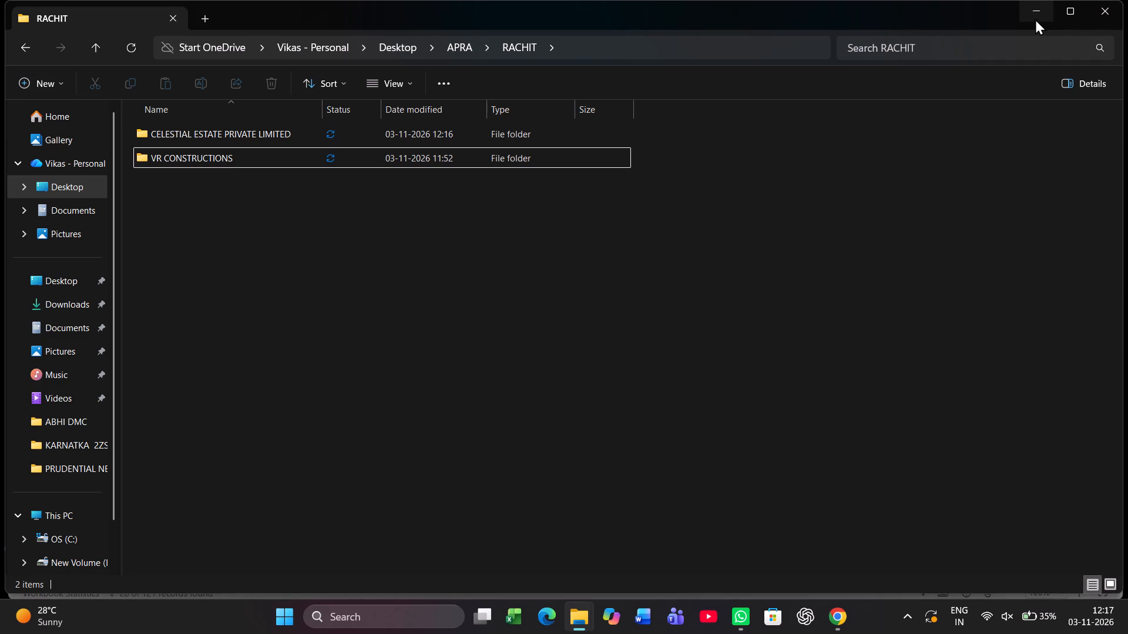
In the GSTR 9-9C workbook, enter YES for Celestial Estate under GSTR 9-9C (24-25), GSTR 9 draft (25-26) and both Annual columns.
key("alt+Tab")
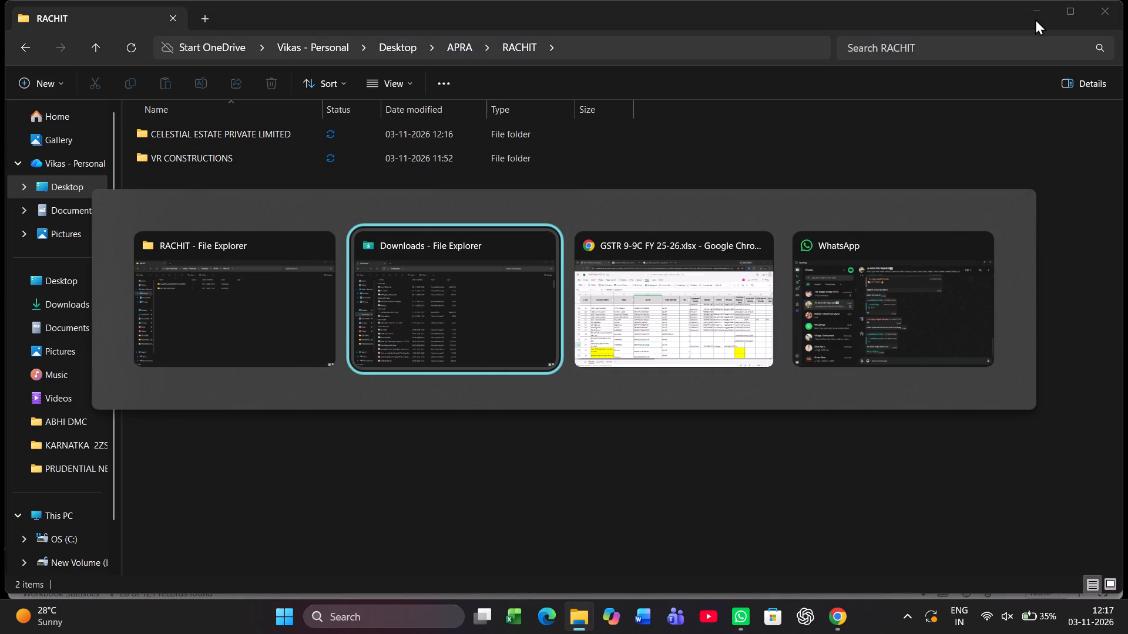
key("alt+Tab")
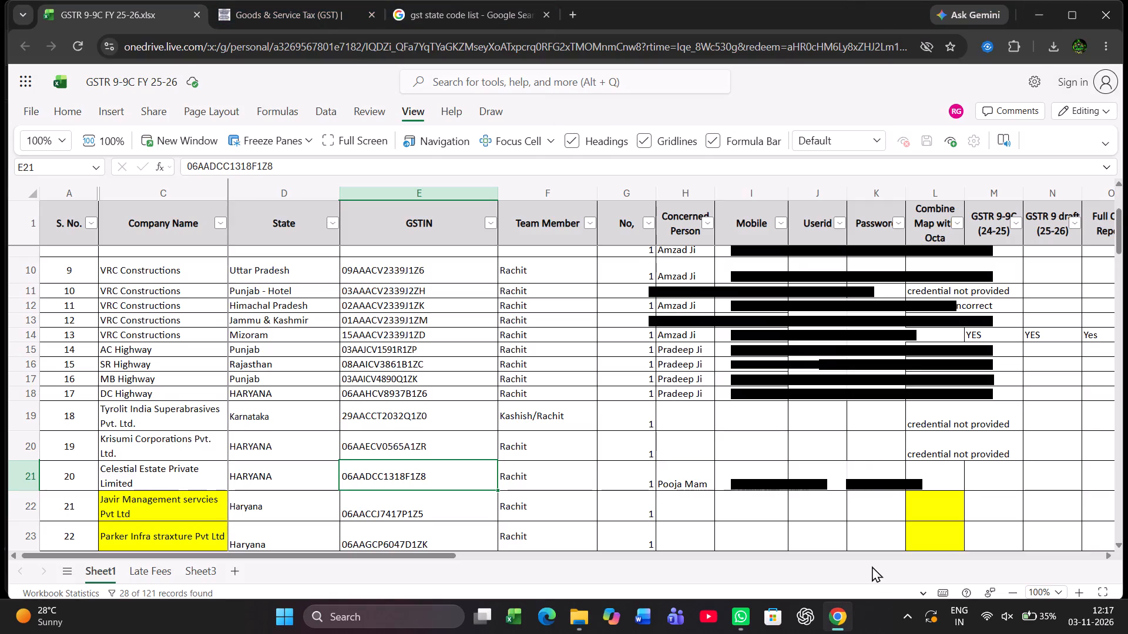
scroll(850, 520, "down", 1)
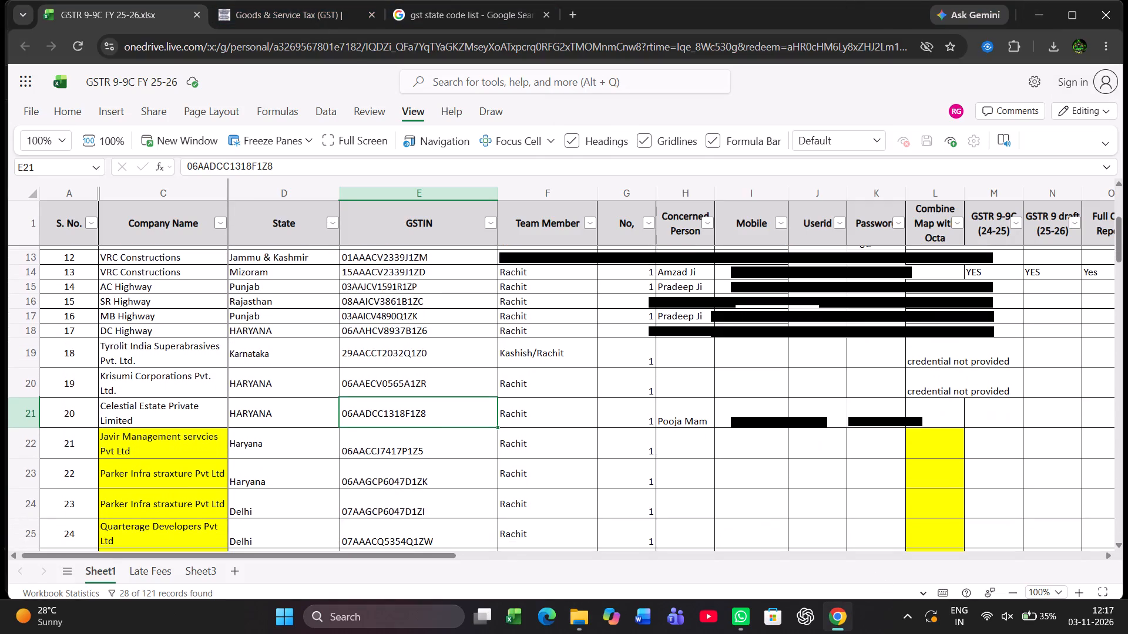
key("Right")
key("Right")
key("Right")
key("Right")
key("Right")
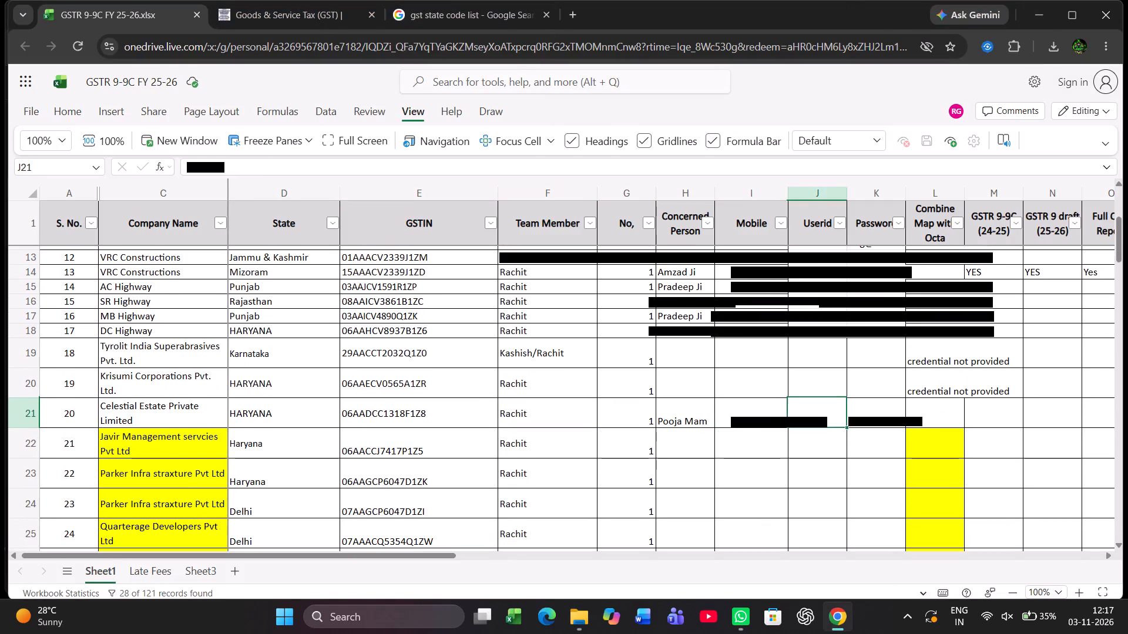
key("Right")
key("Right")
key("Right")
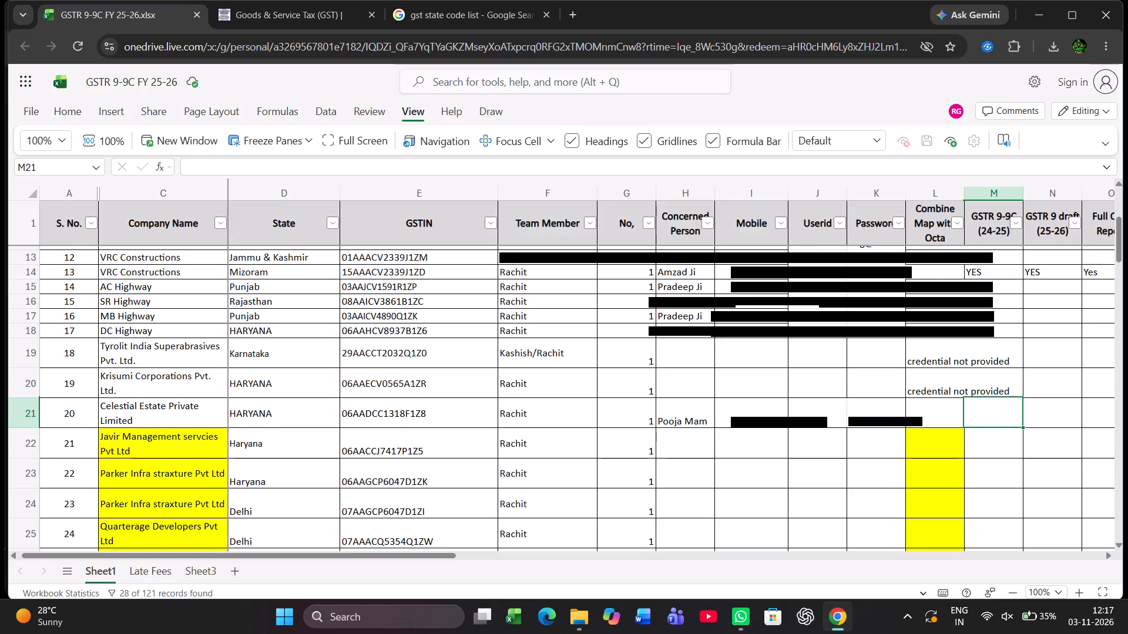
type("YES")
key("Right")
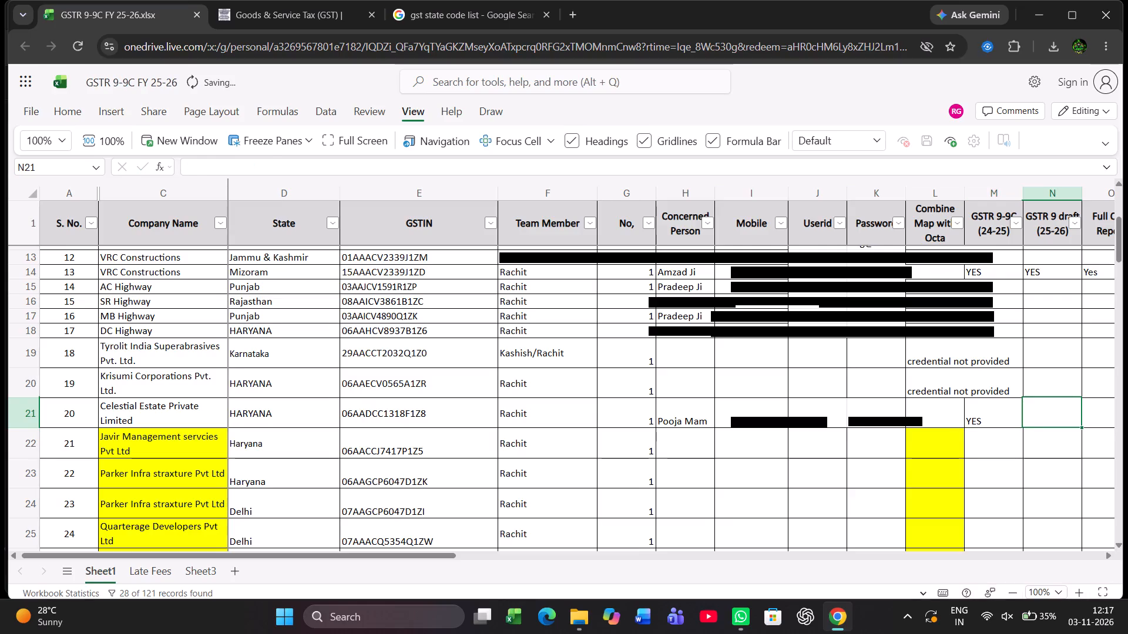
type("YES")
key("Right")
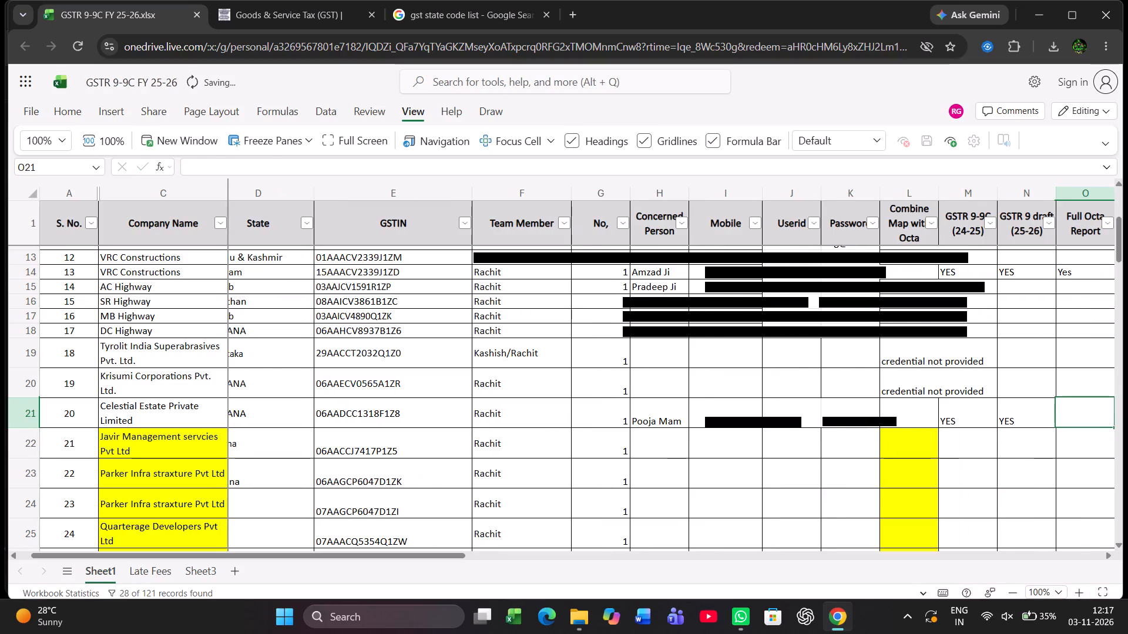
key("Right")
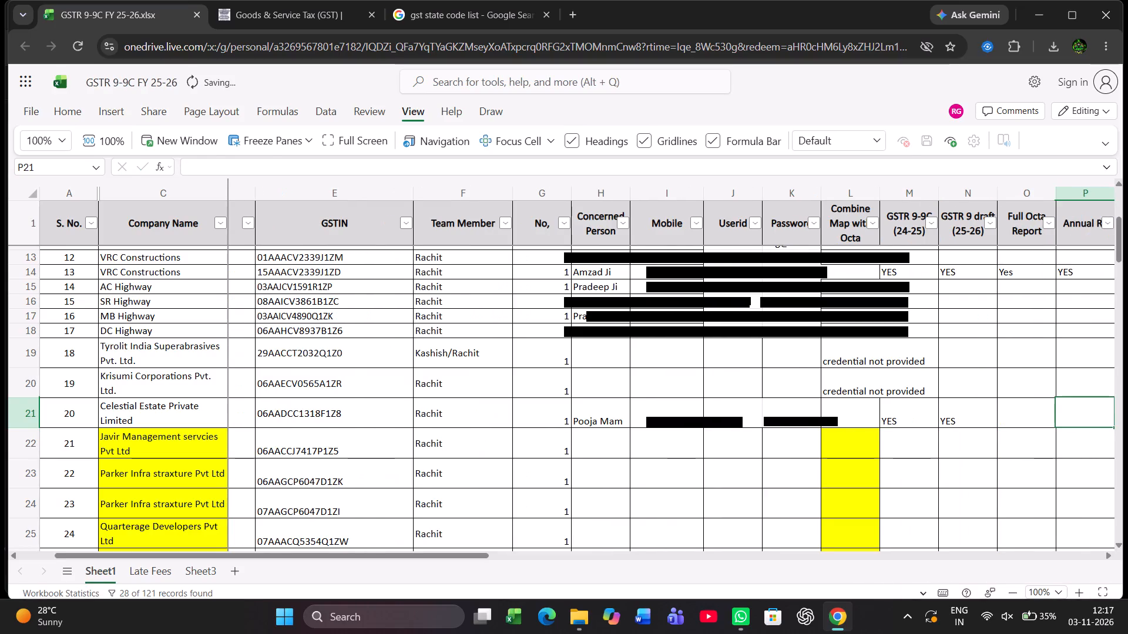
type("YES")
key("Right")
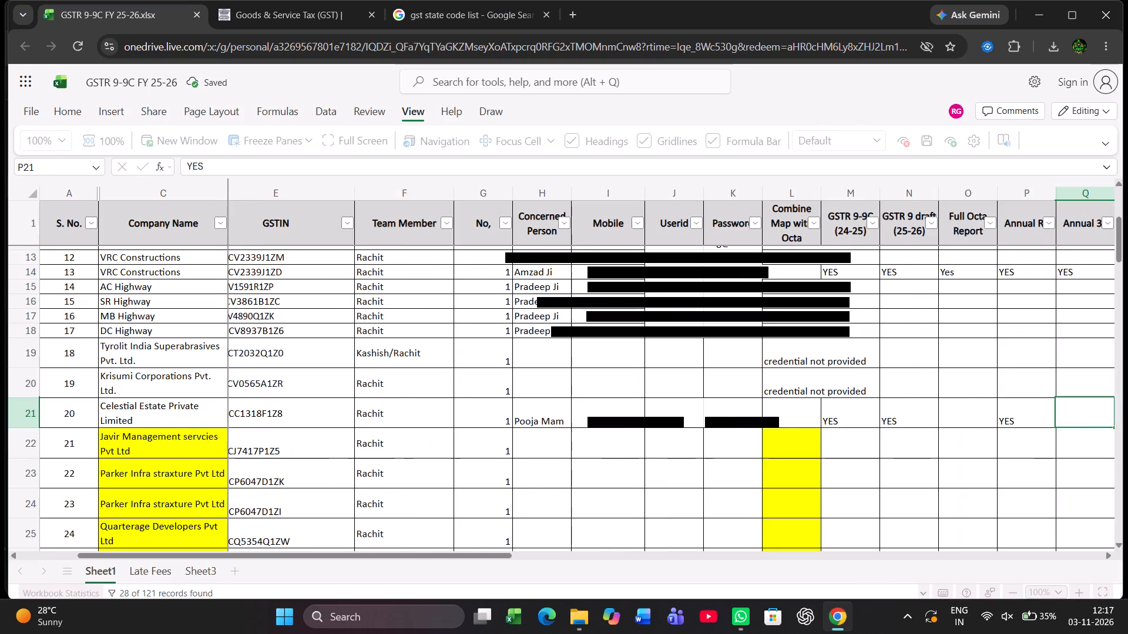
type("YES")
key("Right")
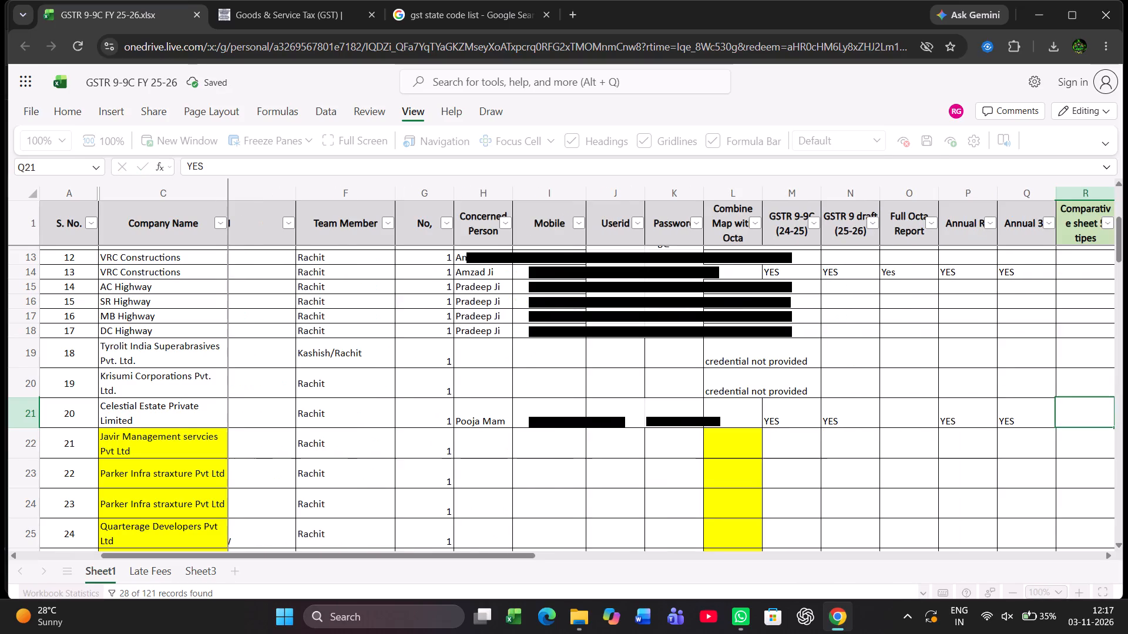
Review the status columns from Celestial Estate's row up to the first VRC Constructions row.
key("Right")
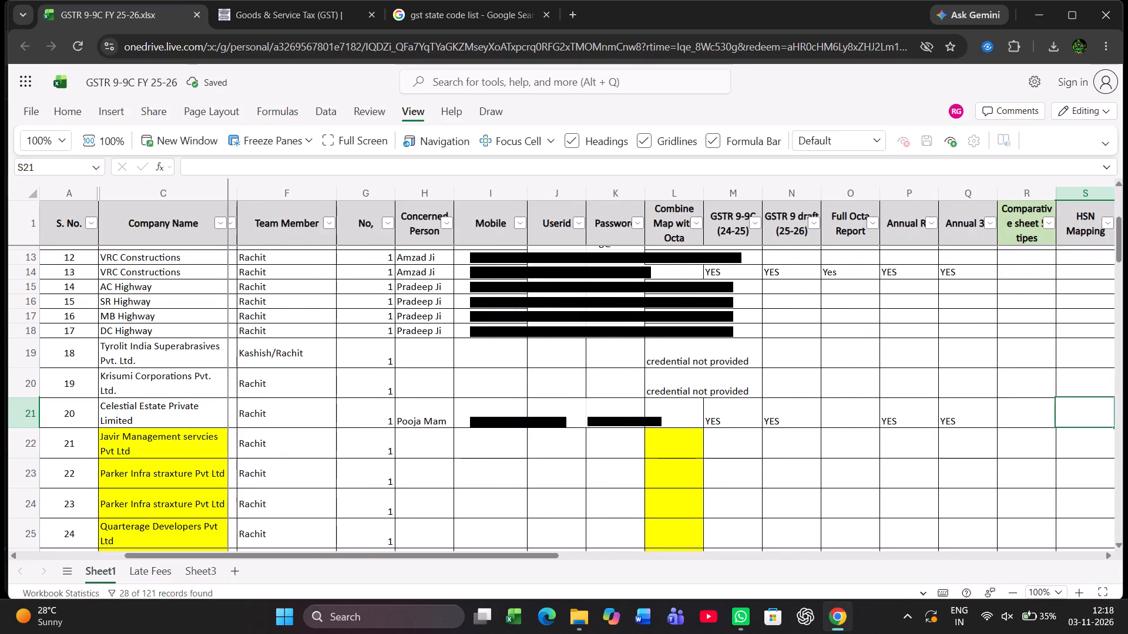
key("Up")
key("Up")
key("Up")
key("Up")
key("Up")
key("Up")
key("Up")
key("Up")
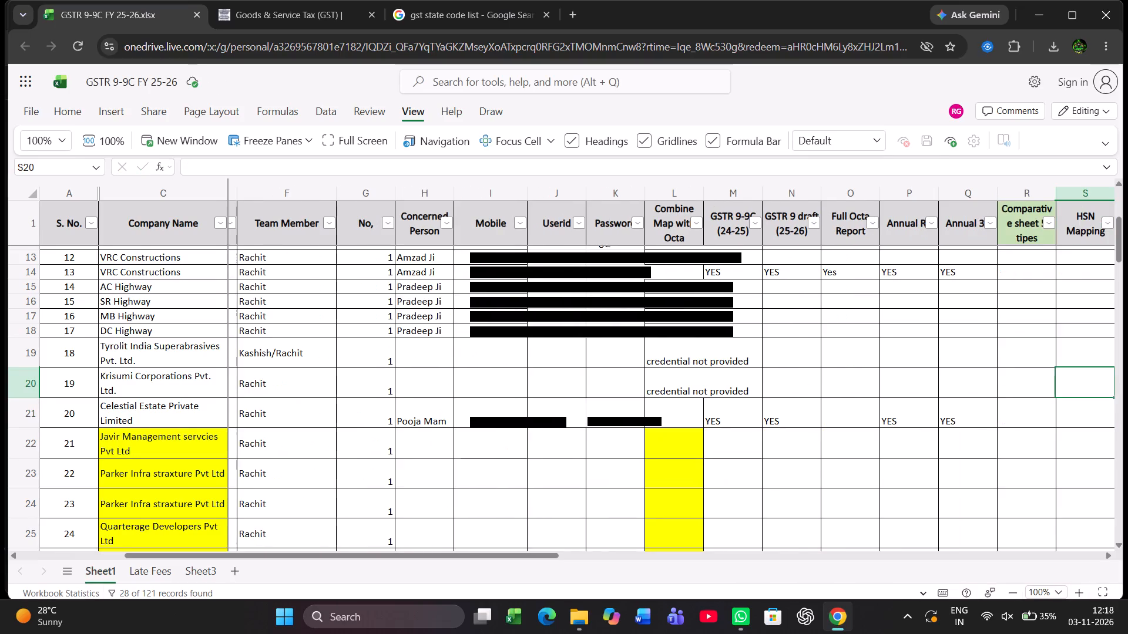
key("Up")
key("Up")
key("Up")
key("Up")
key("Up")
key("Up")
key("Up")
key("Up")
key("Up")
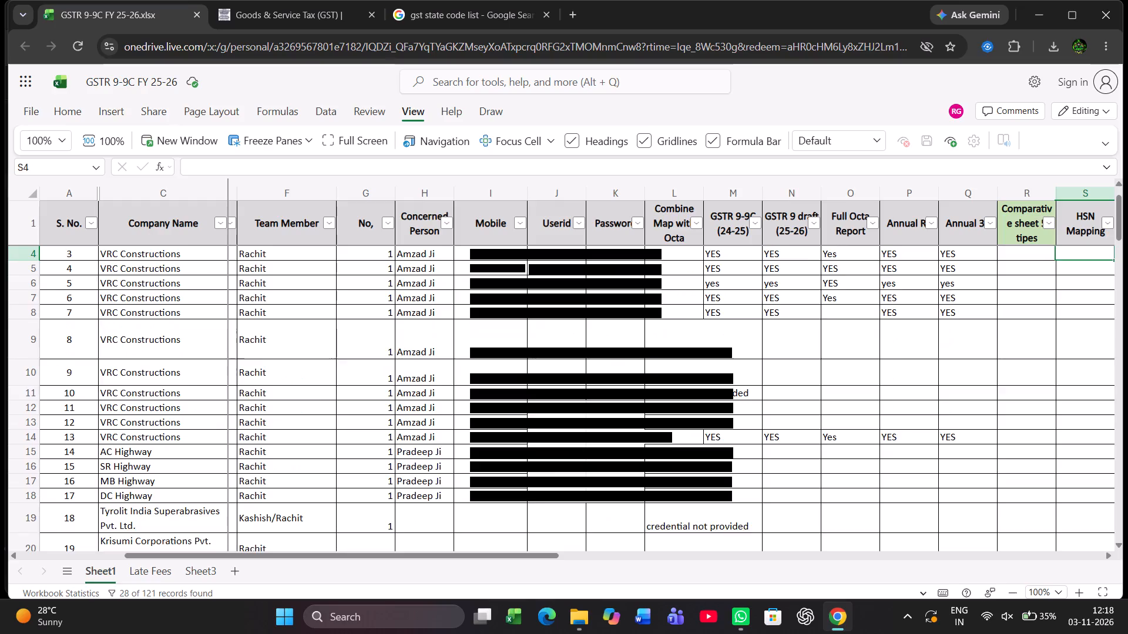
key("Up")
key("Up")
key("Up")
key("Up")
key("Up")
key("Up")
key("Up")
key("Up")
key("Up")
key("Up")
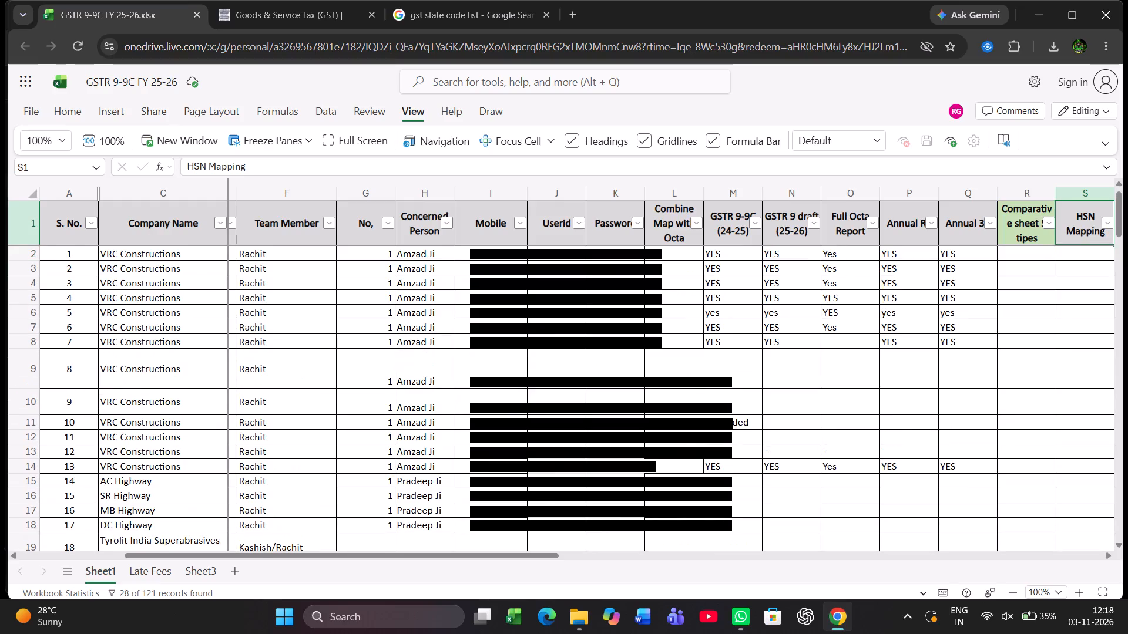
key("Down")
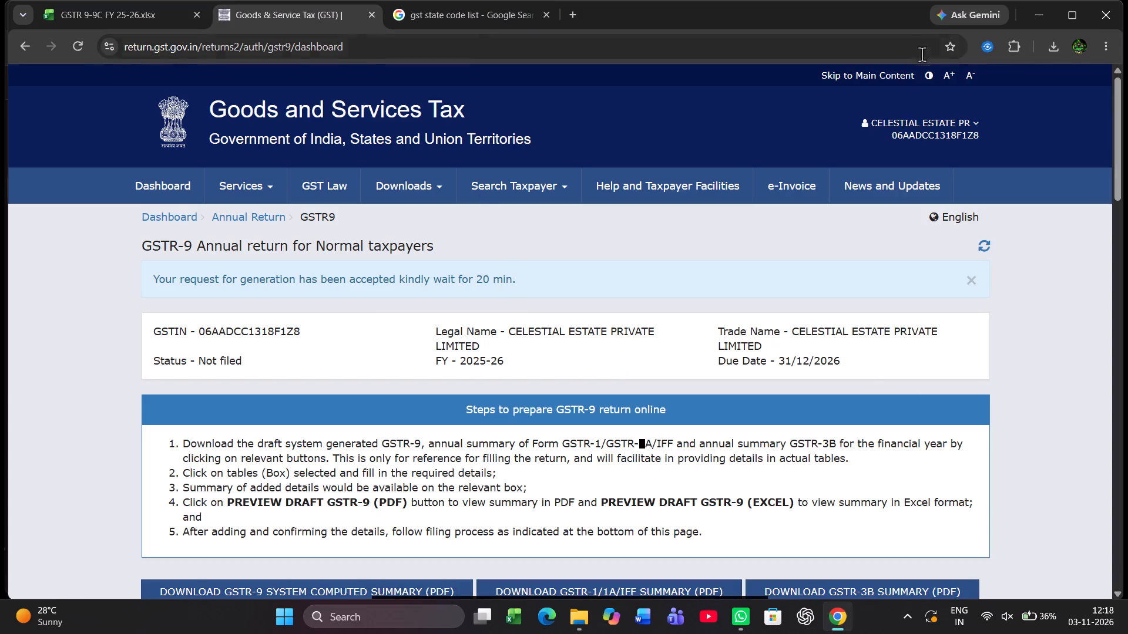
left_click(956, 130)
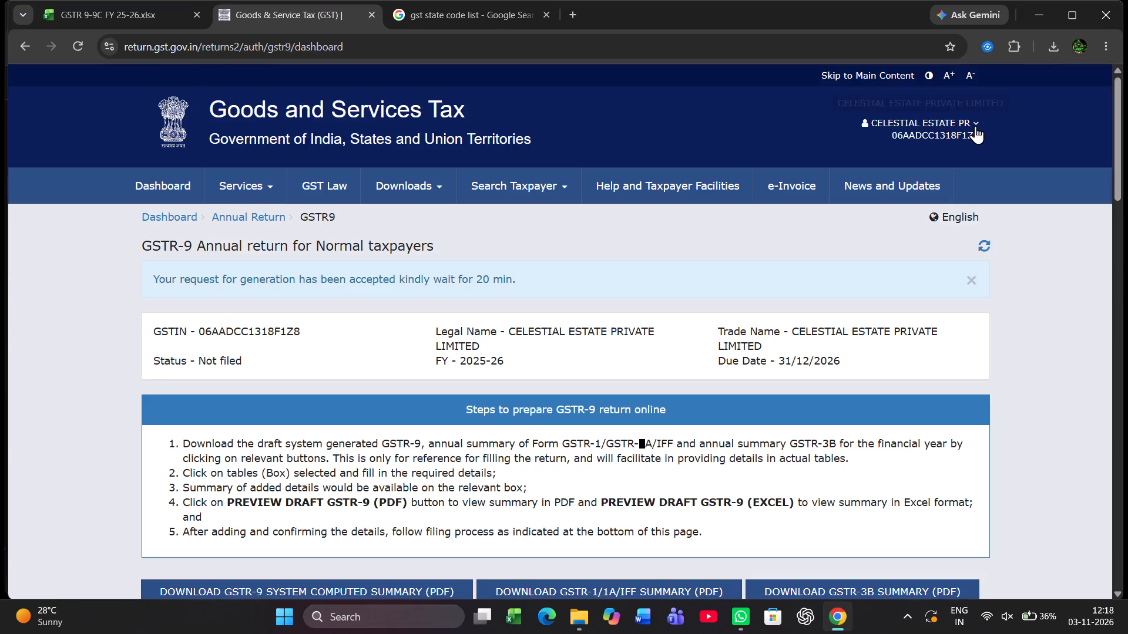
left_click(975, 123)
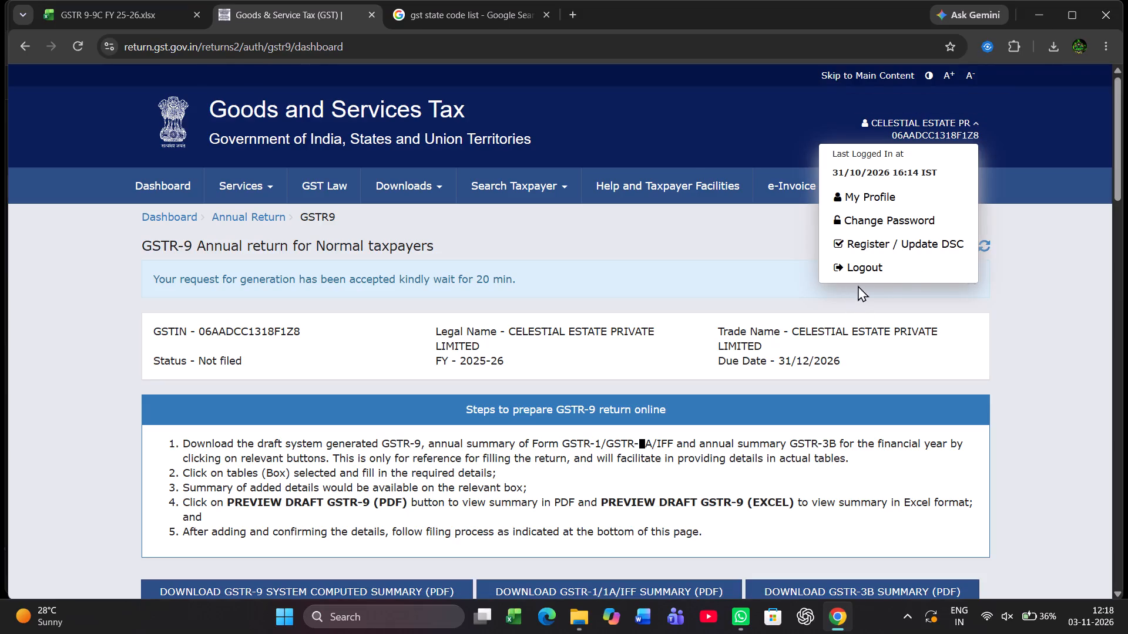
left_click(907, 274)
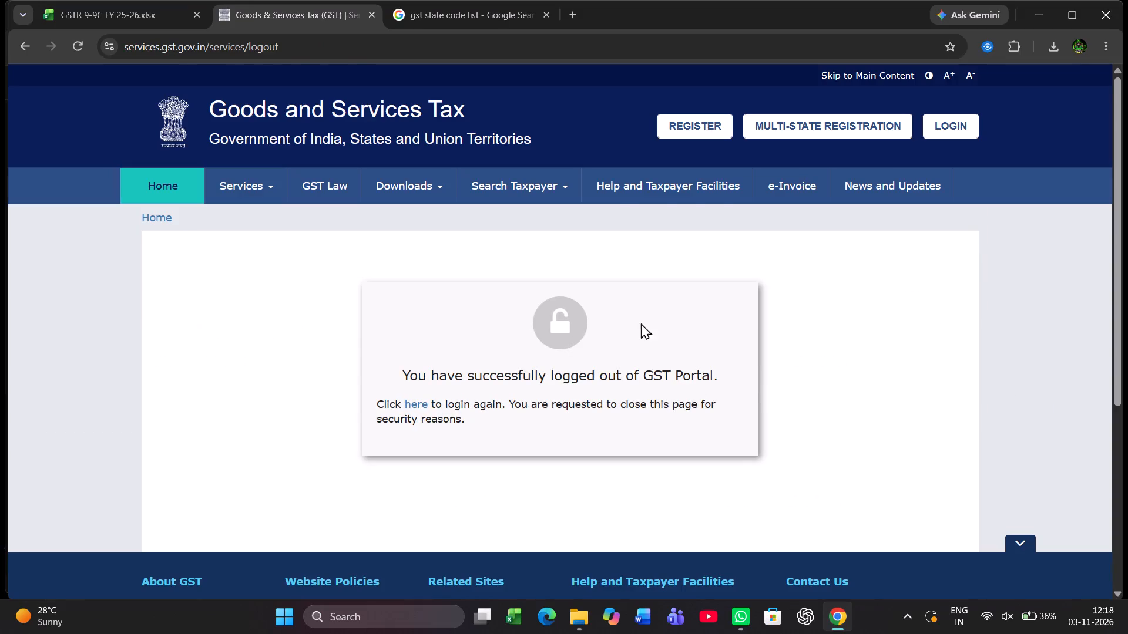
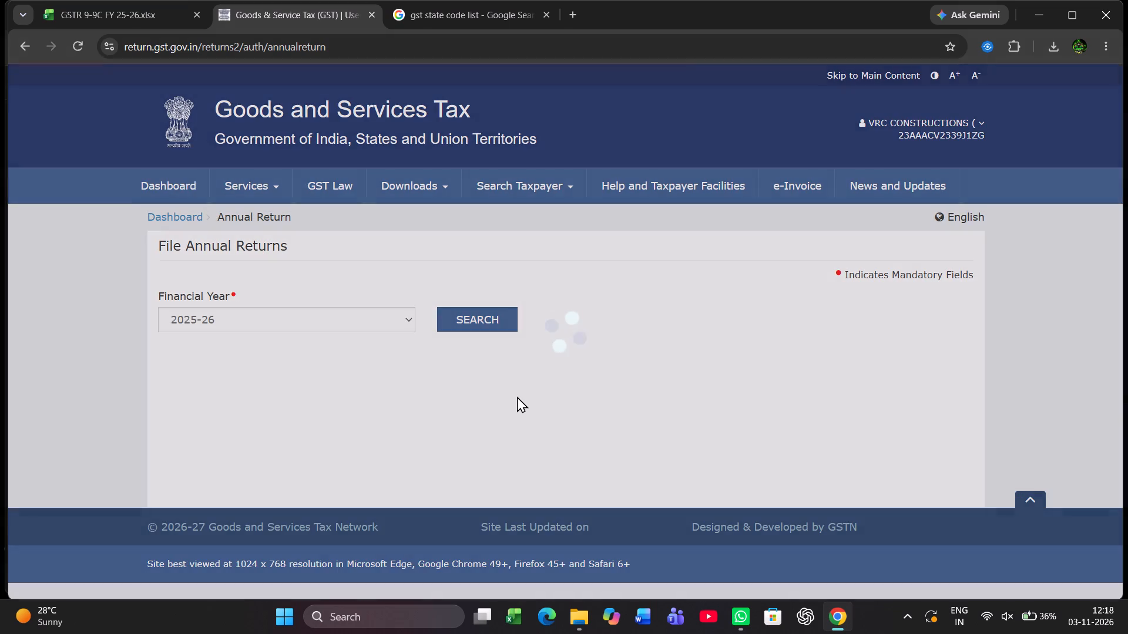
Open VRC Constructions' 2025-26 GSTR-9 annual return for online preparation, keeping No for the nil-return question.
scroll(517, 396, "down", 1)
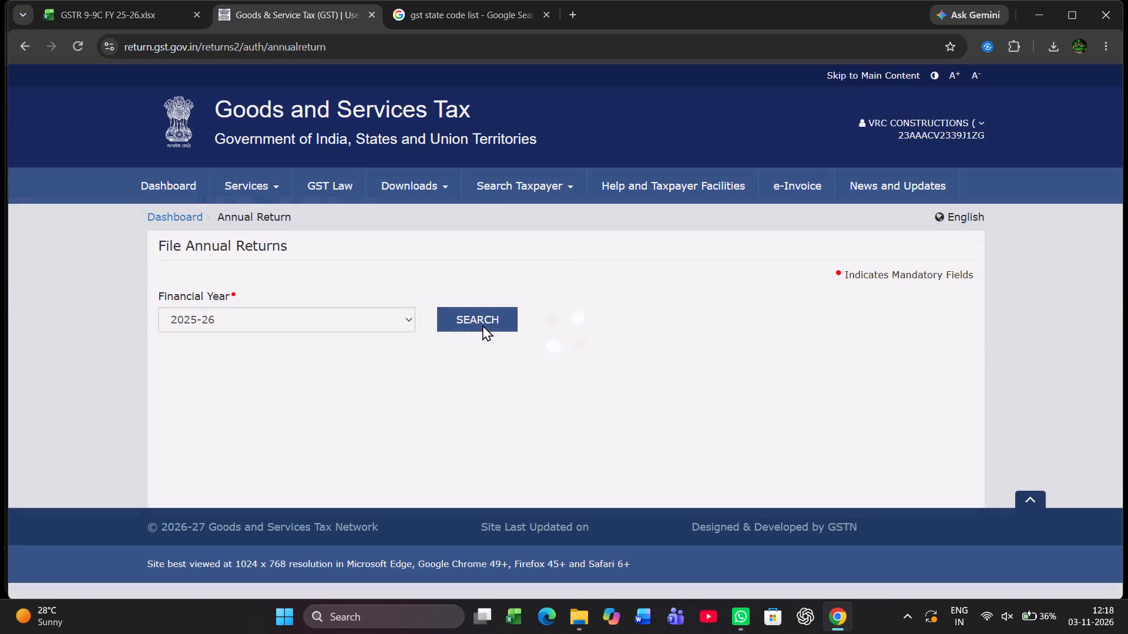
left_click(482, 325)
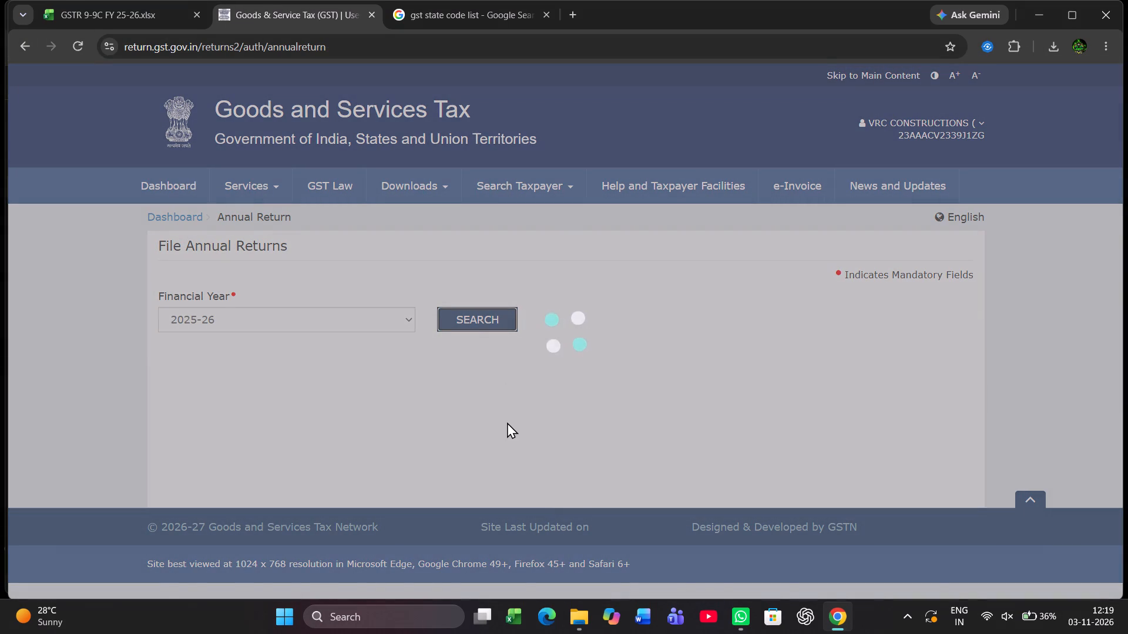
scroll(507, 422, "down", 4)
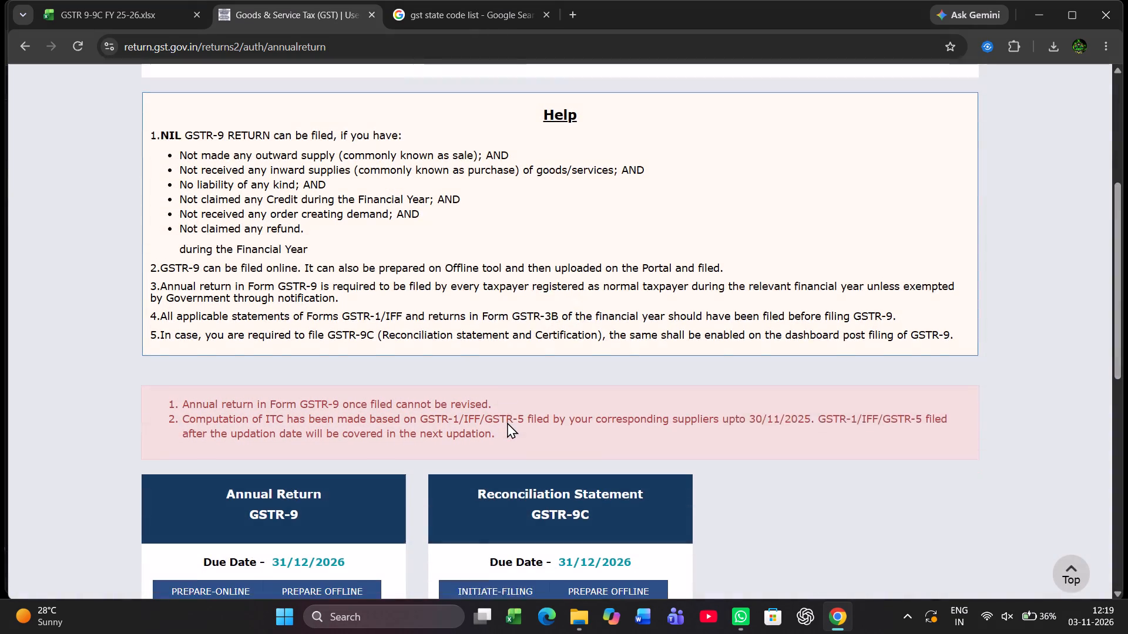
scroll(507, 422, "down", 1)
left_click(290, 488)
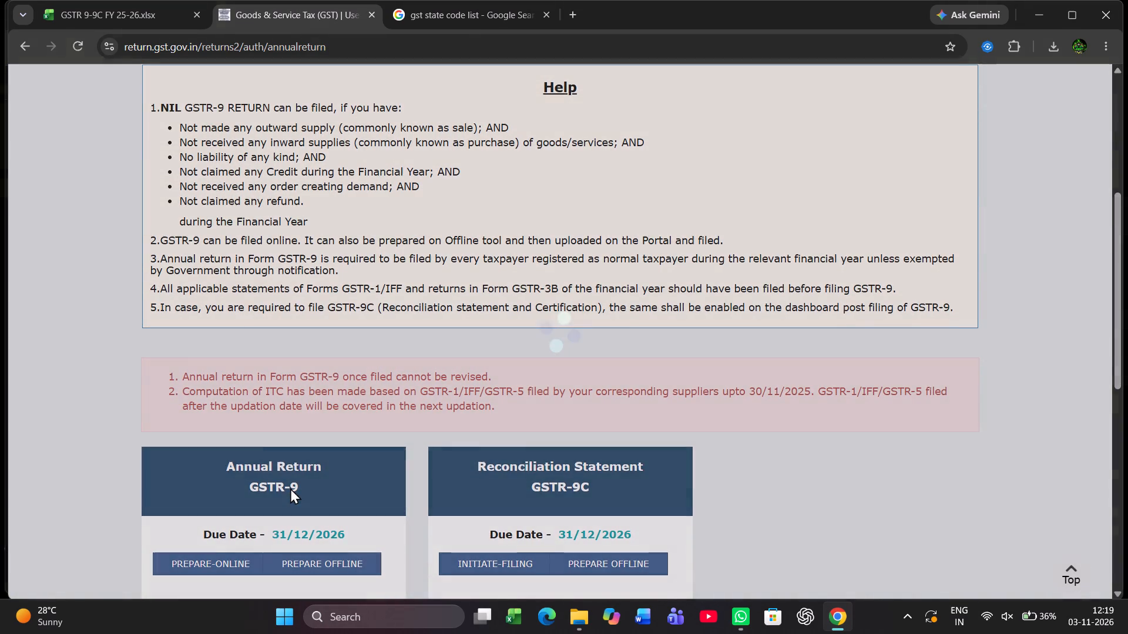
scroll(660, 464, "down", 2)
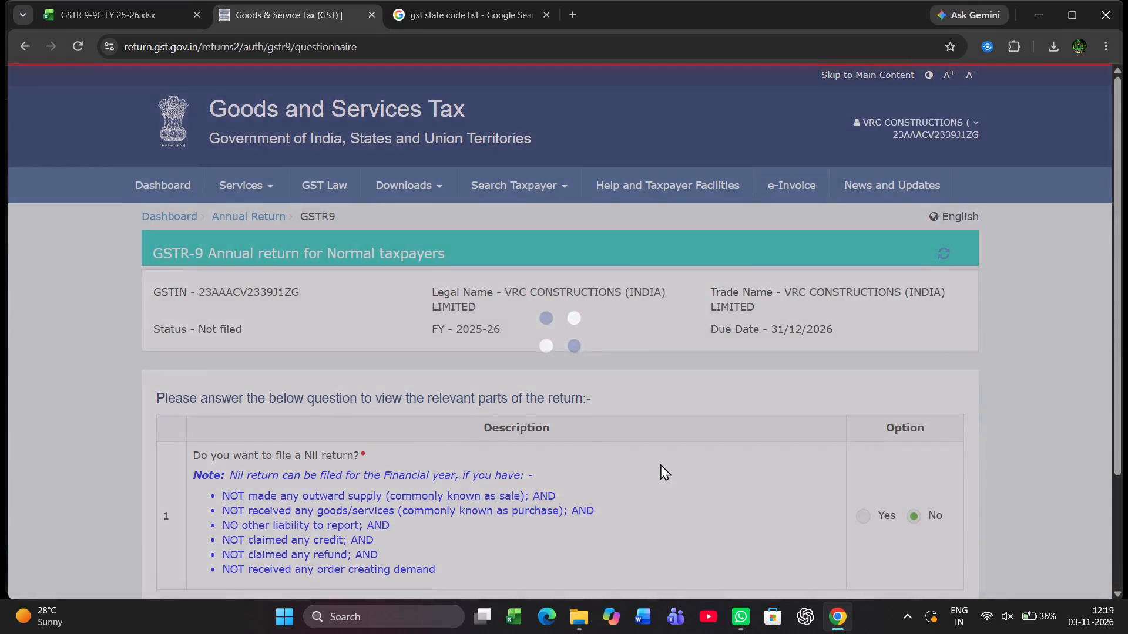
scroll(660, 464, "down", 3)
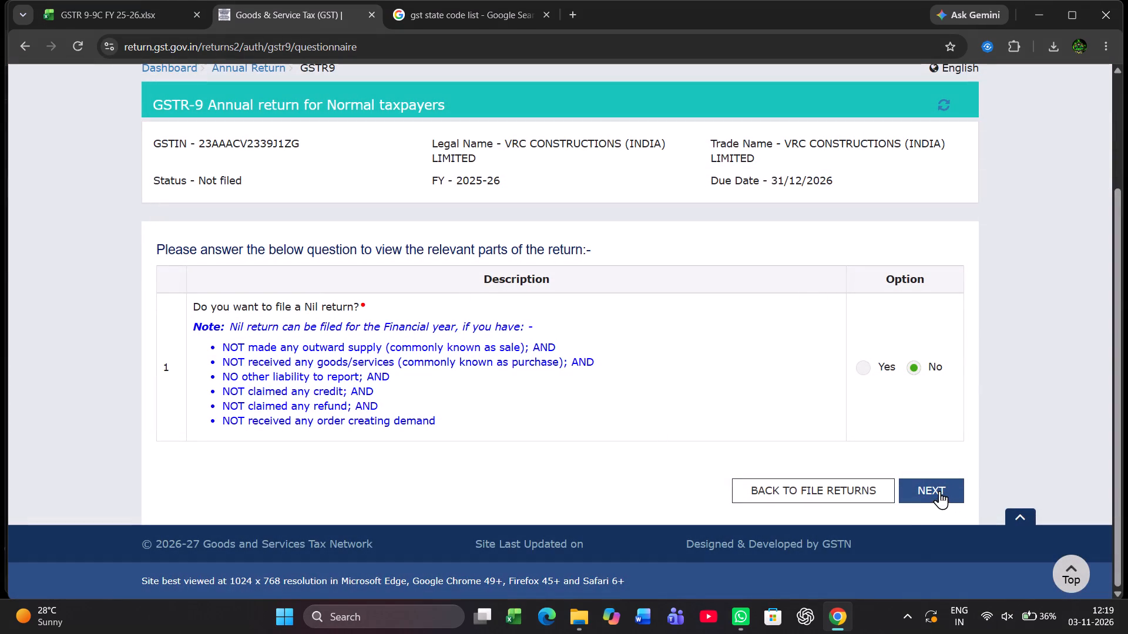
left_click(939, 491)
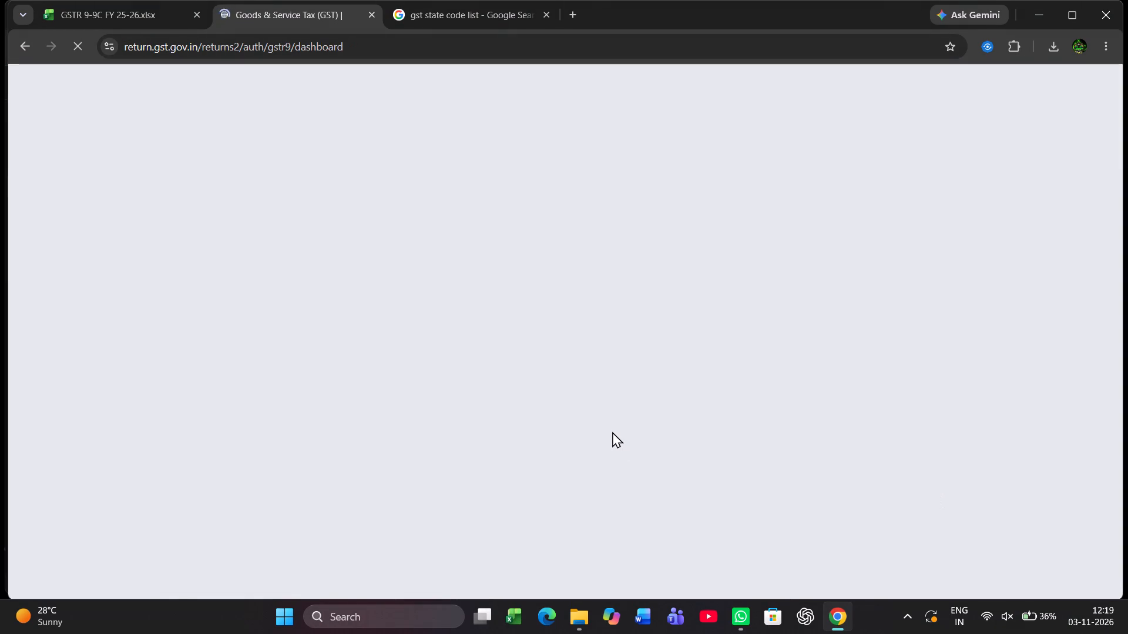
Request the Table 12 of GSTR-1/GSTR-1A HSN details for VRC Constructions' 2025-26 GSTR-9.
scroll(612, 431, "down", 5)
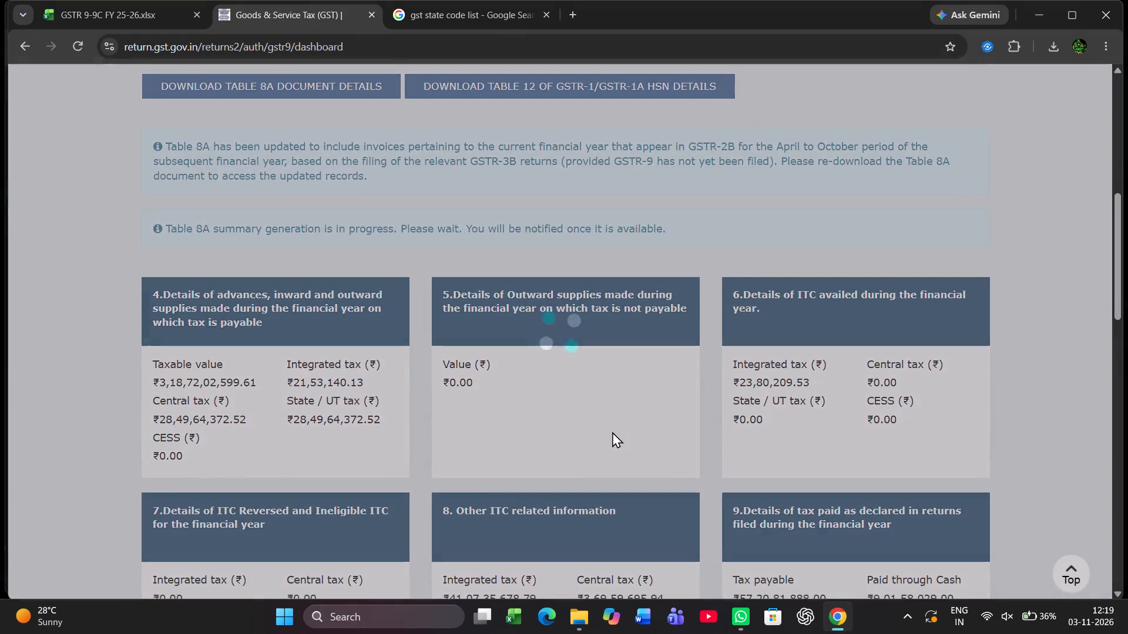
scroll(612, 431, "up", 4)
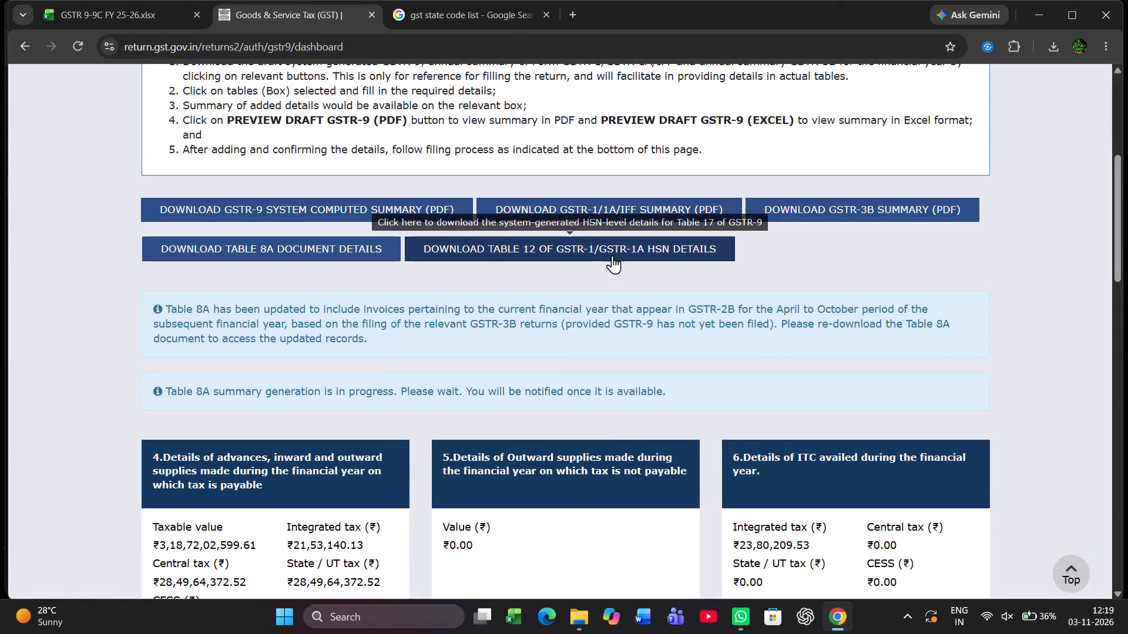
left_click(611, 256)
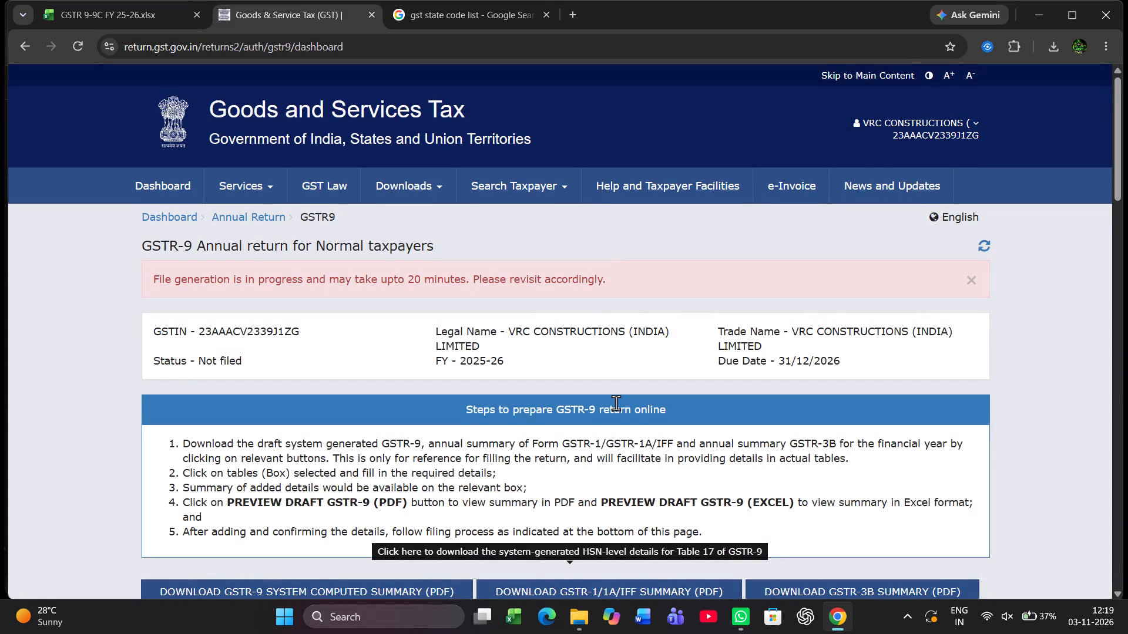
scroll(616, 403, "down", 3)
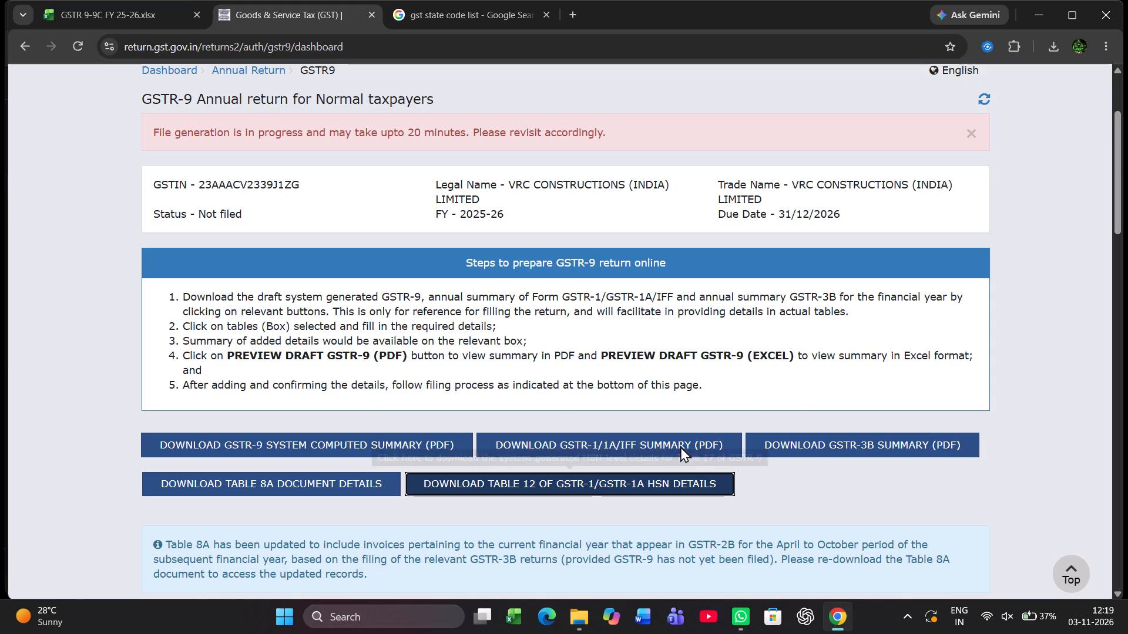
scroll(569, 426, "up", 1)
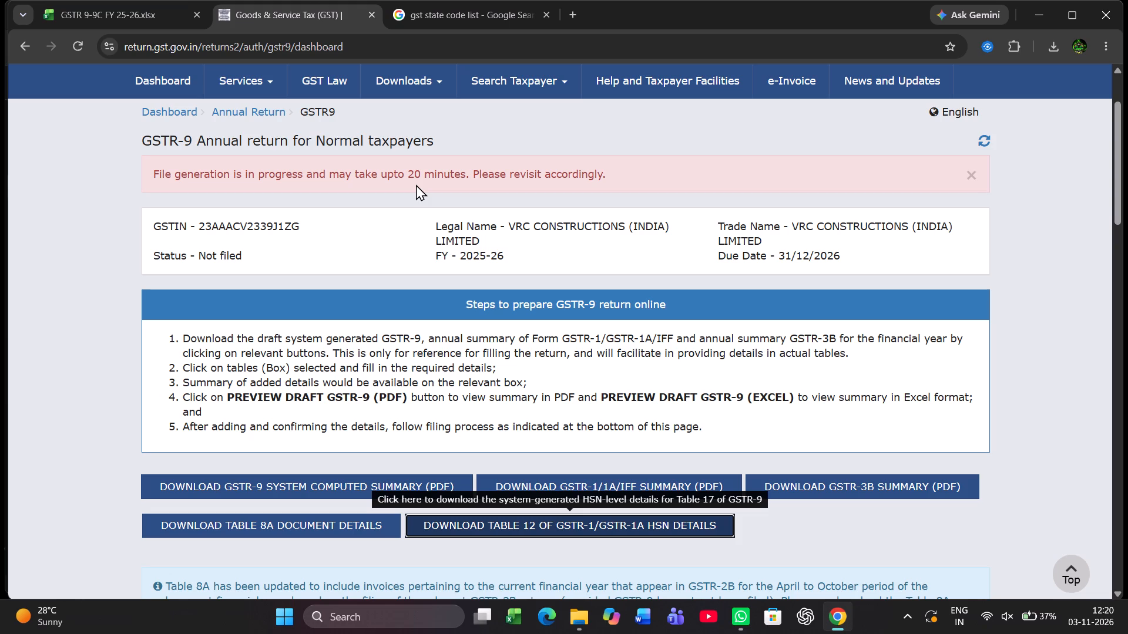
In File Explorer, check the contents of the VR CONSTRUCTIONS and CELESTIAL ESTATE PRIVATE LIMITED folders inside RACHIT.
key("alt+Tab")
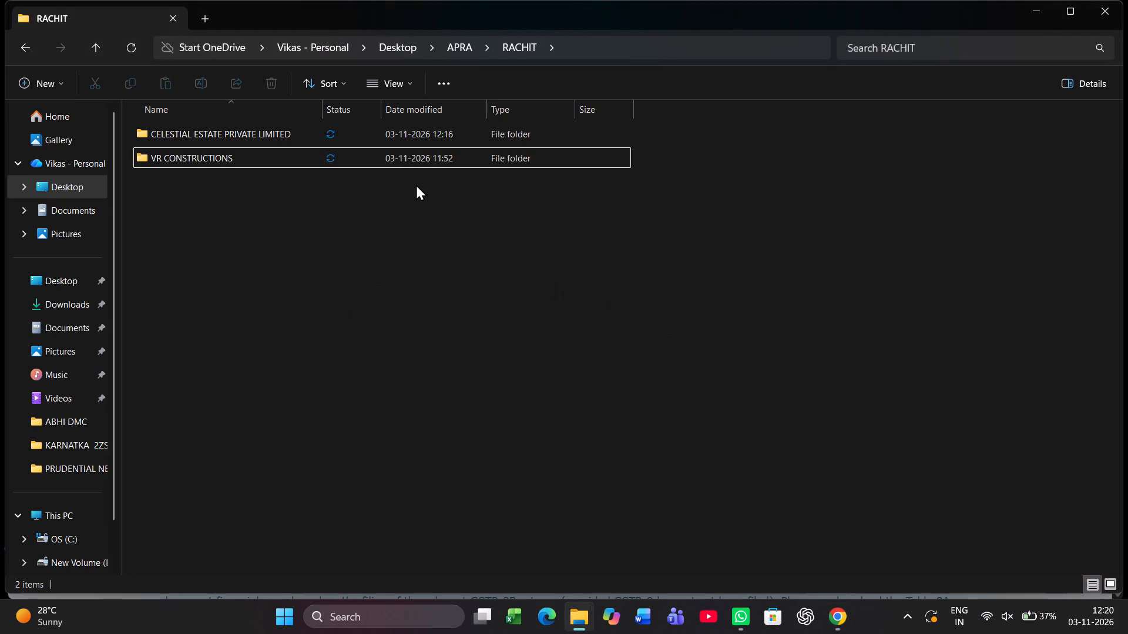
key("Return")
key("Down")
key("Down")
key("Up")
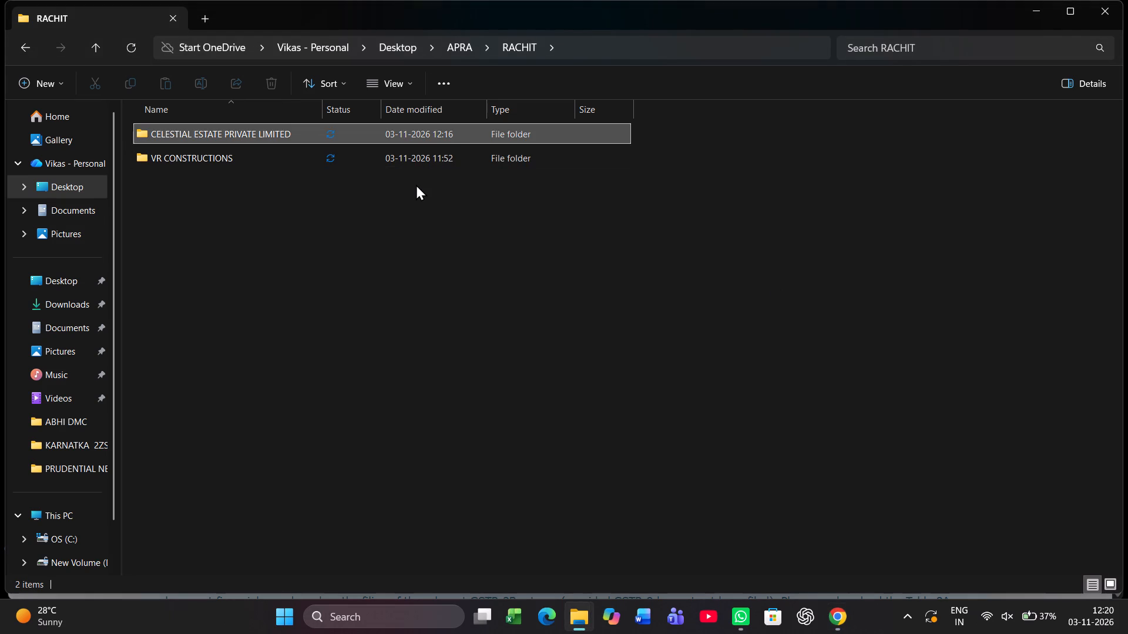
key("Down")
key("Return")
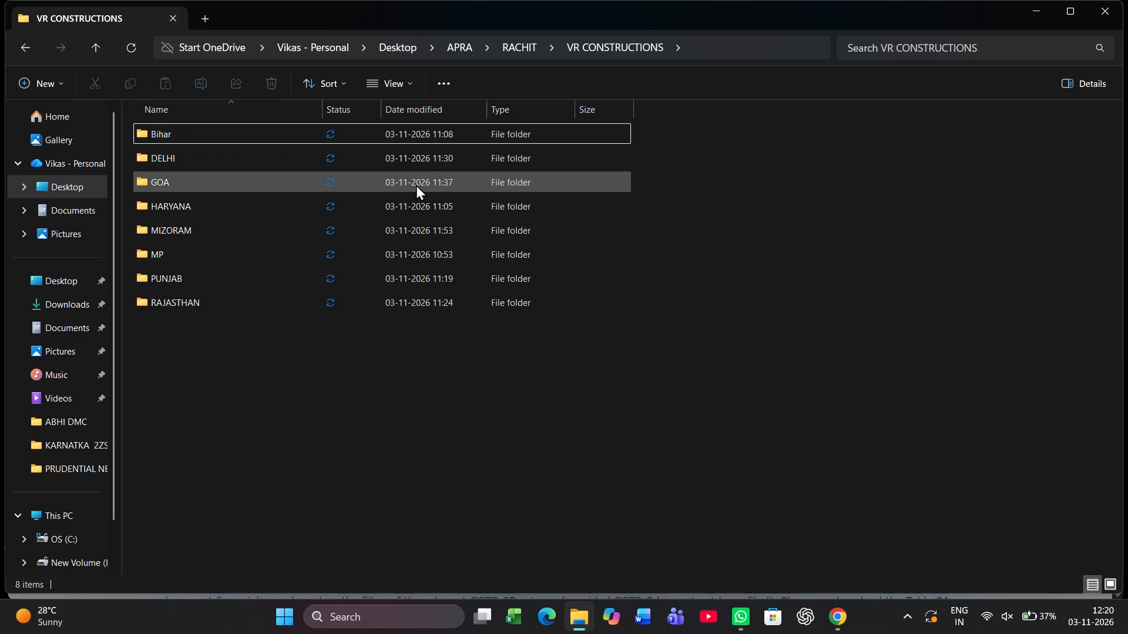
key("BackSpace")
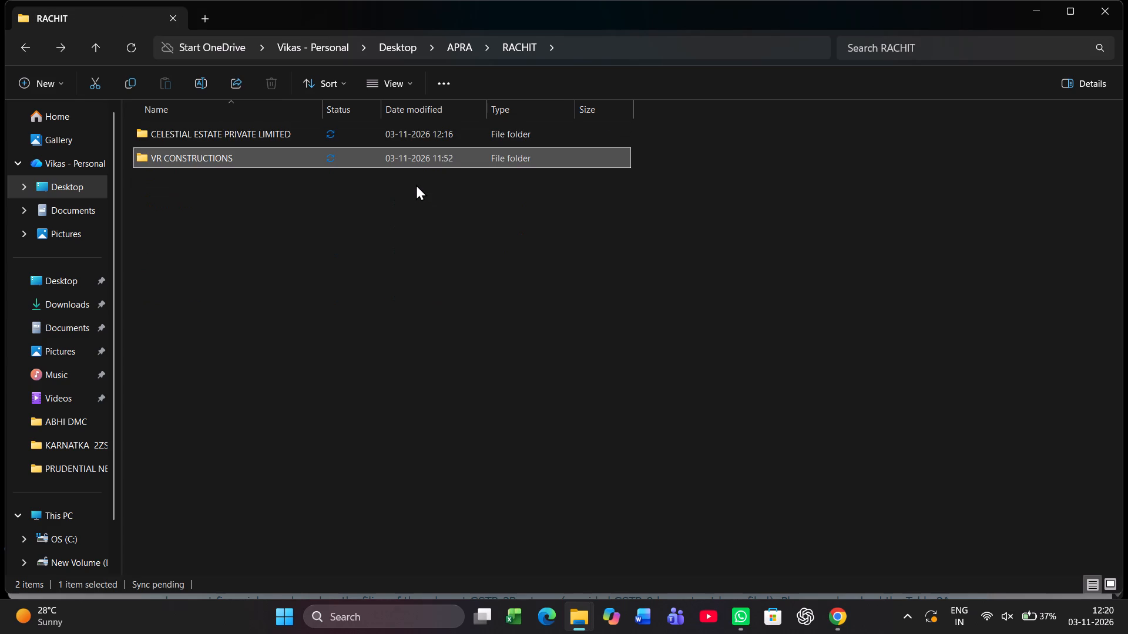
key("Up")
key("Return")
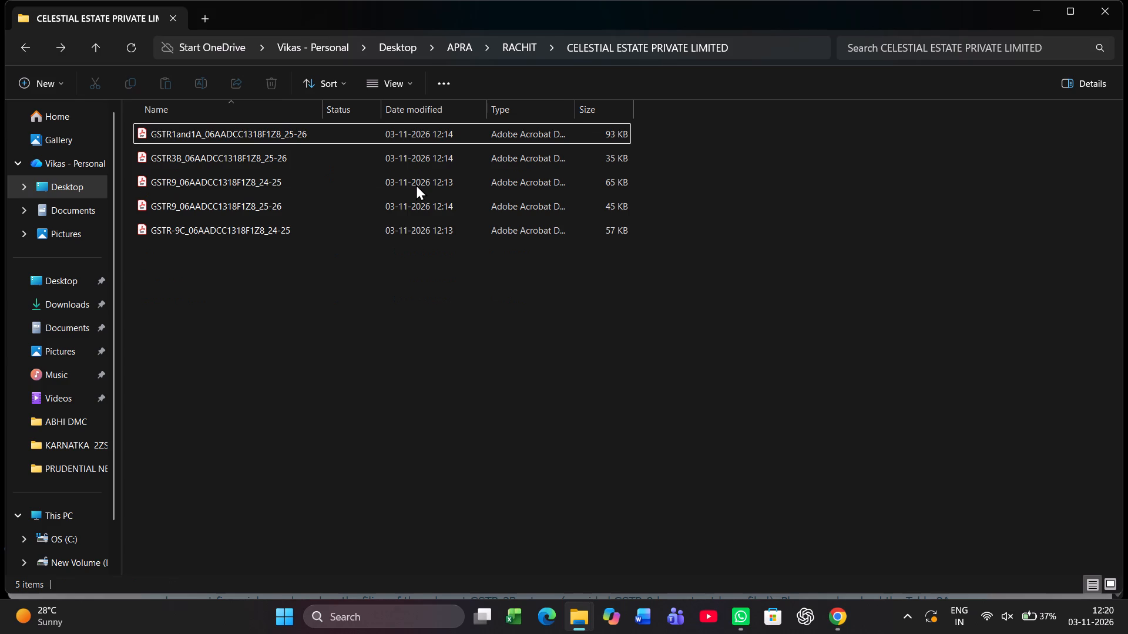
key("BackSpace")
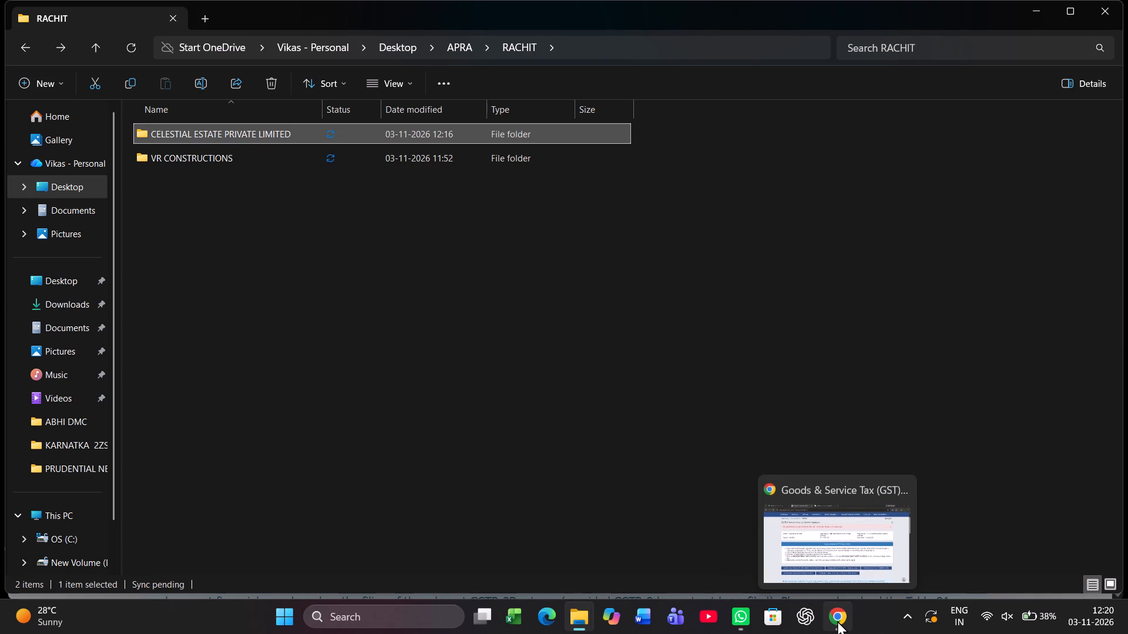
Return to the GST portal in Chrome and log the VRC Constructions account out.
left_click(835, 557)
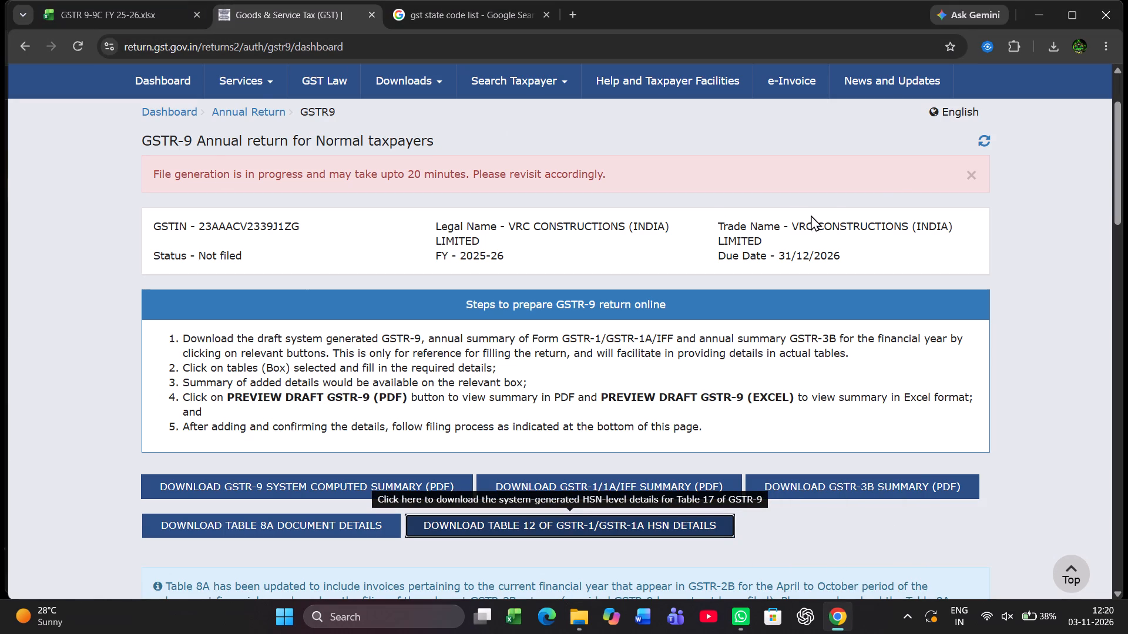
scroll(900, 172, "up", 3)
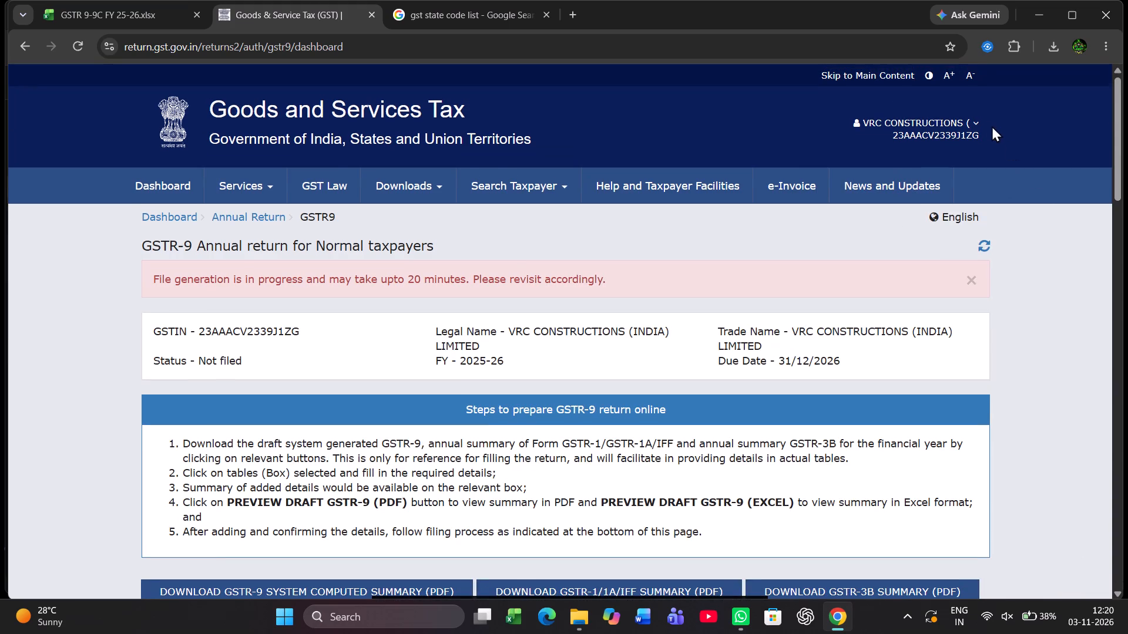
left_click(975, 118)
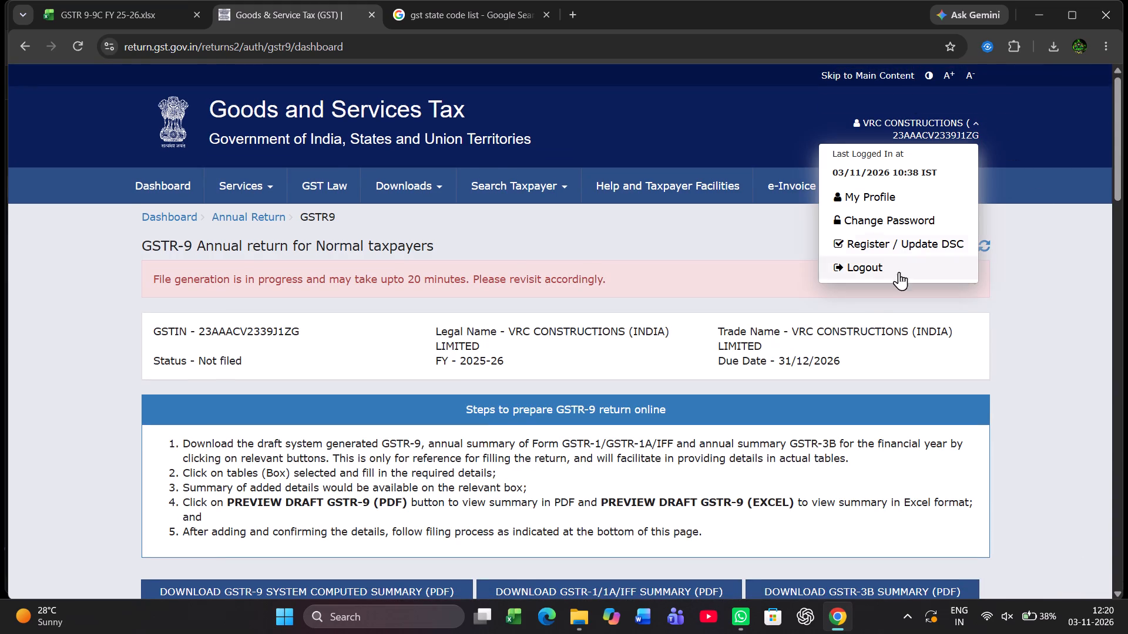
left_click(887, 272)
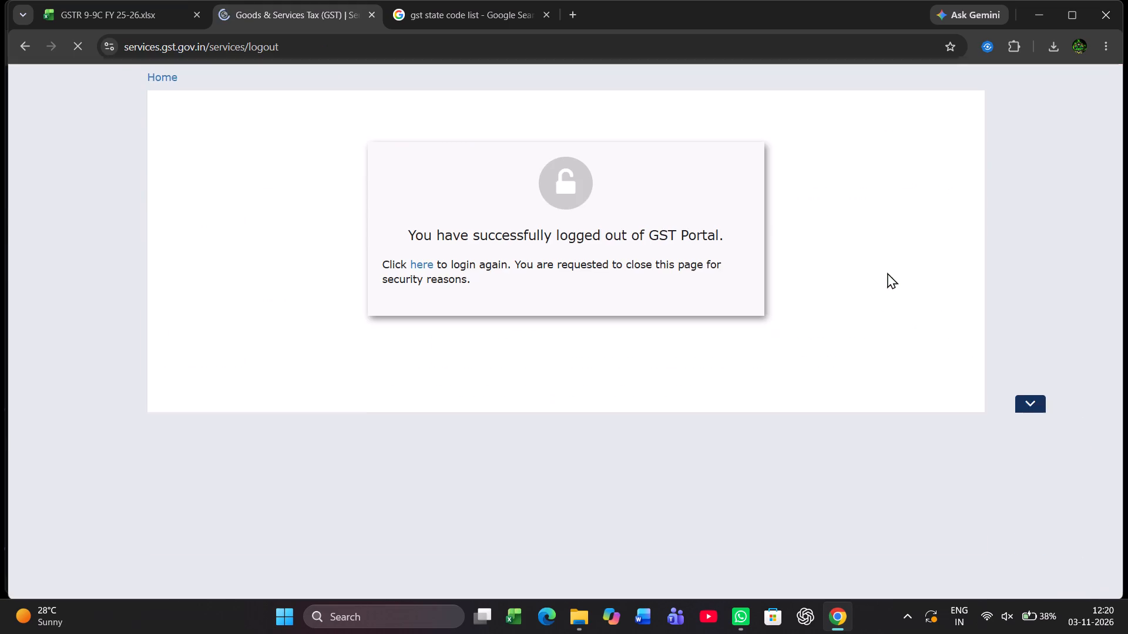
Read through the GST state code list to match state codes with state names.
left_click(515, 6)
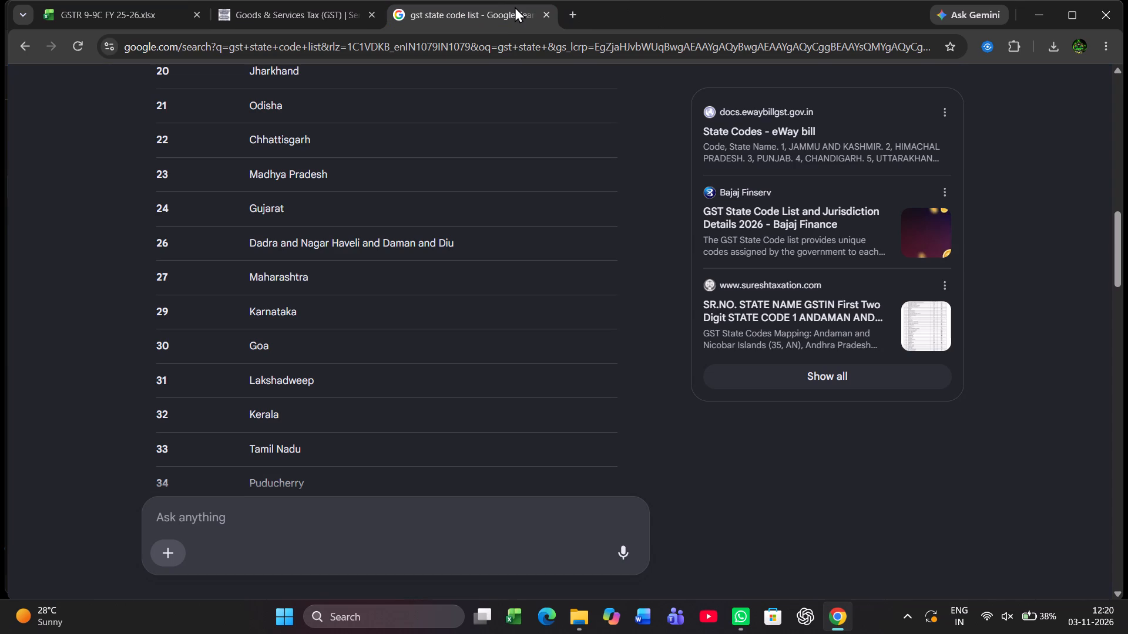
scroll(313, 302, "up", 5)
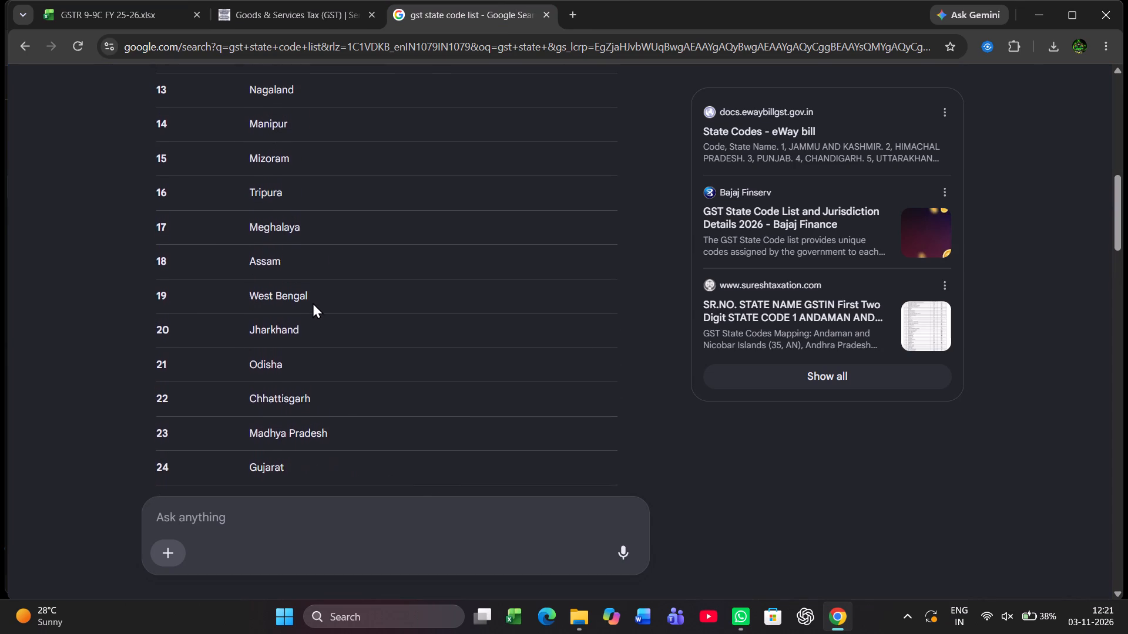
scroll(313, 302, "up", 2)
scroll(313, 302, "down", 1)
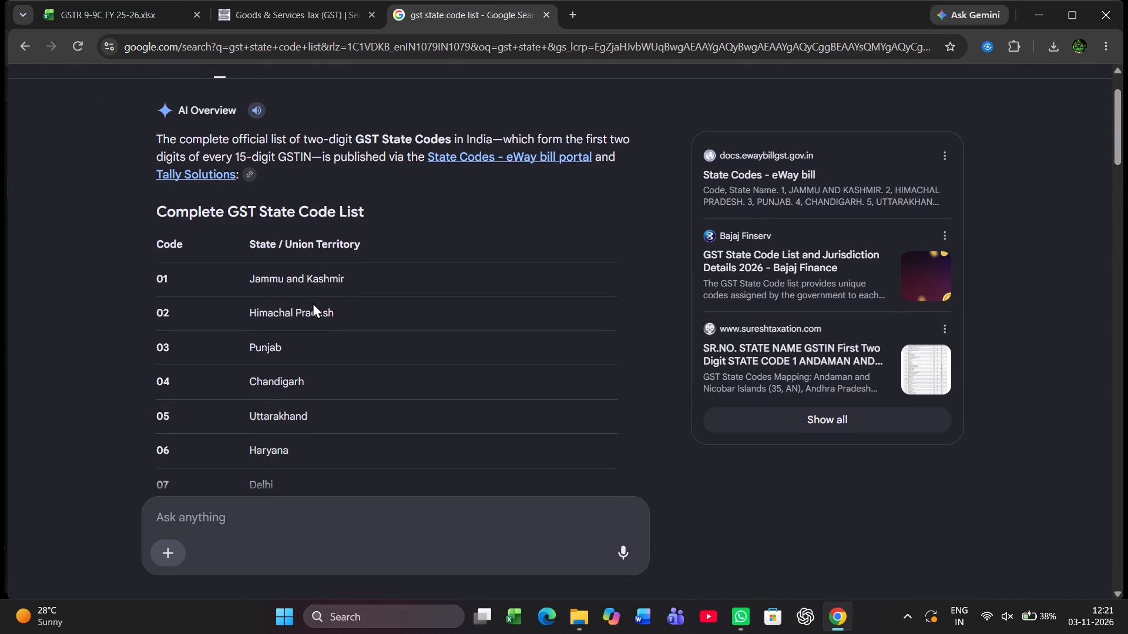
scroll(313, 302, "down", 2)
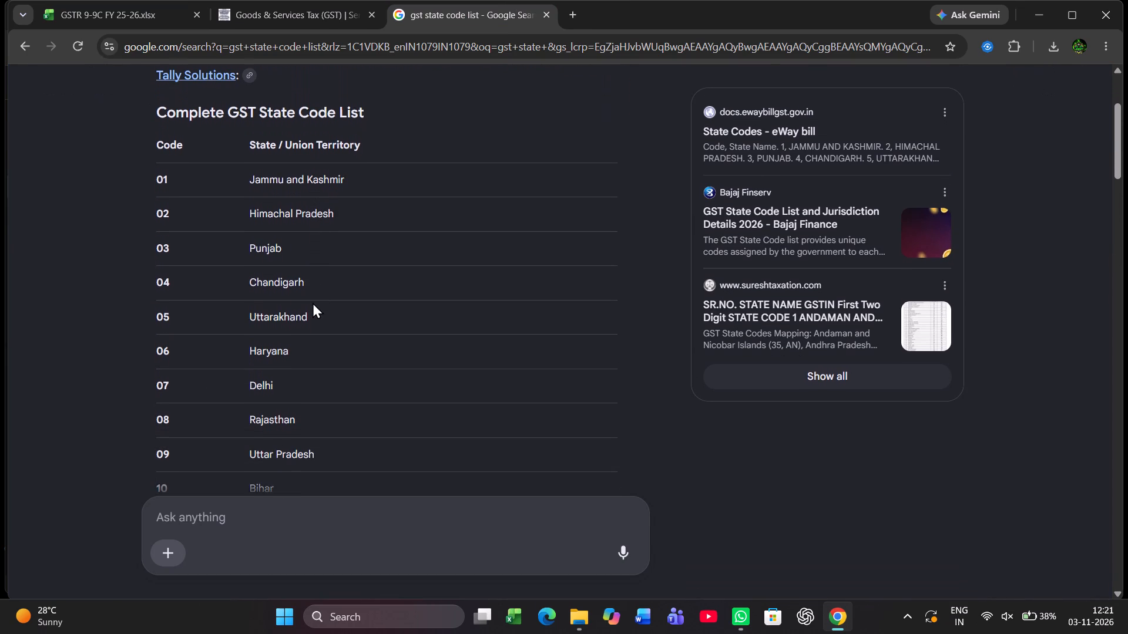
scroll(313, 302, "down", 2)
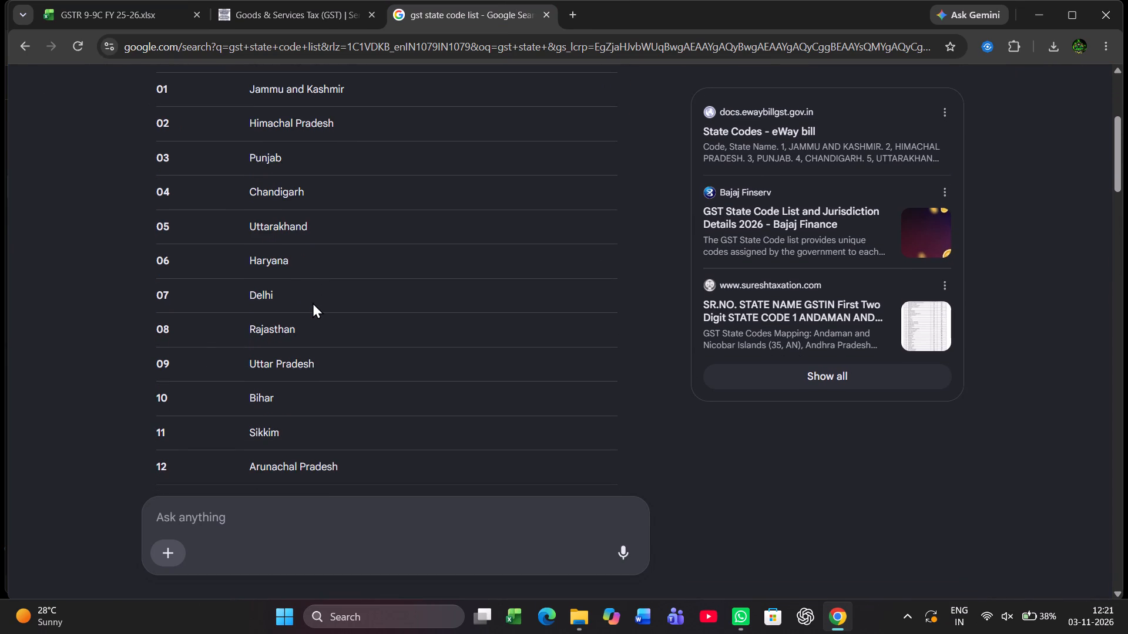
scroll(313, 302, "down", 2)
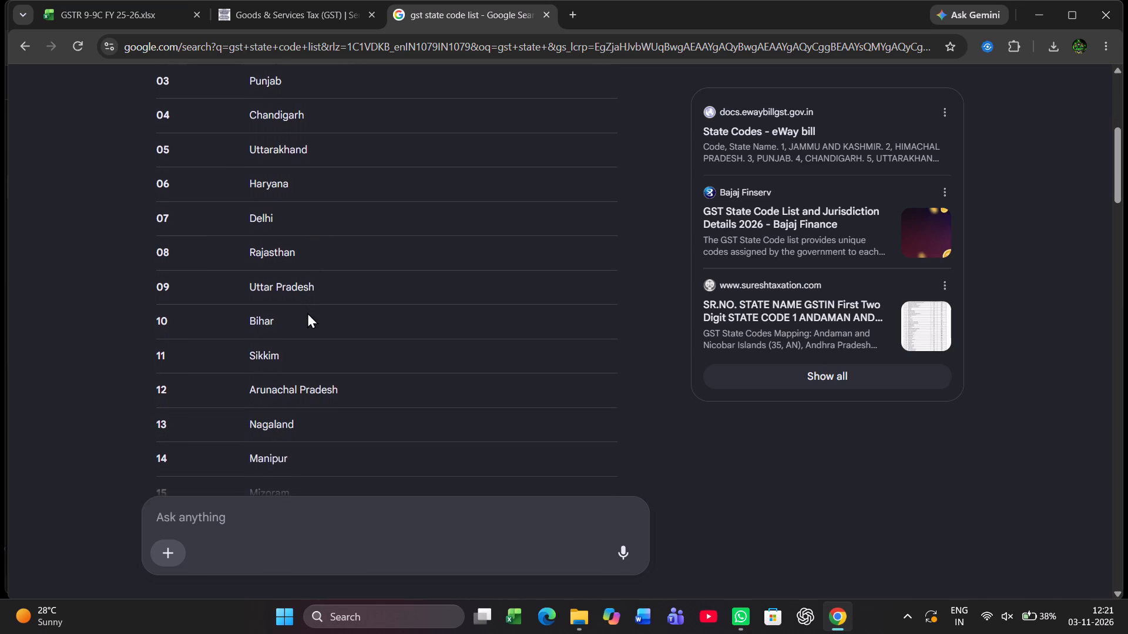
scroll(307, 312, "down", 2)
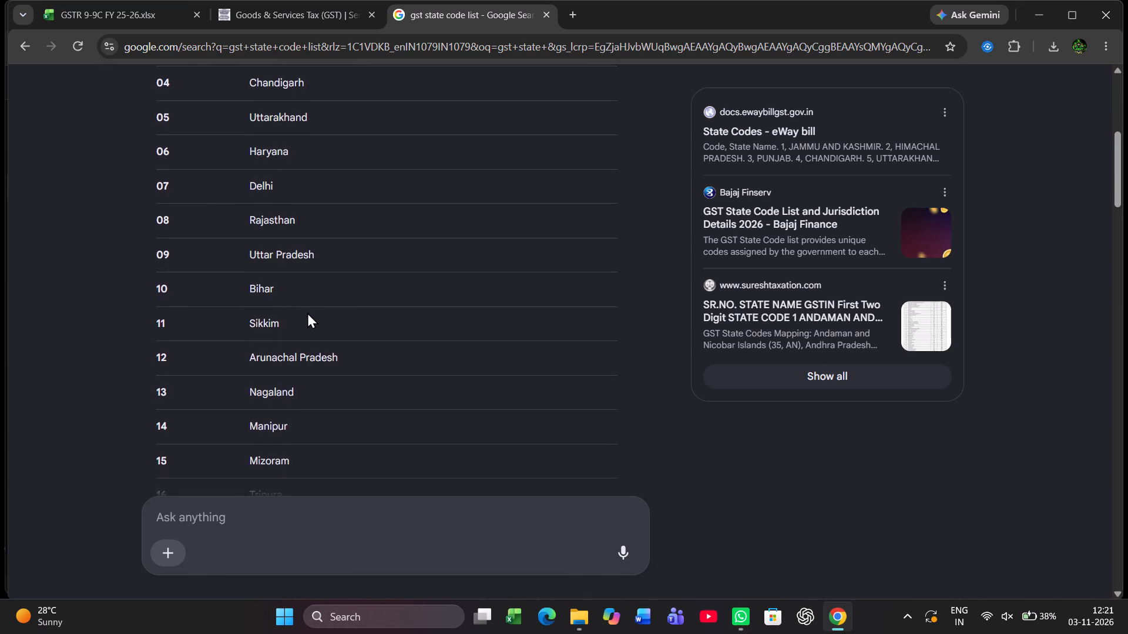
scroll(307, 312, "down", 1)
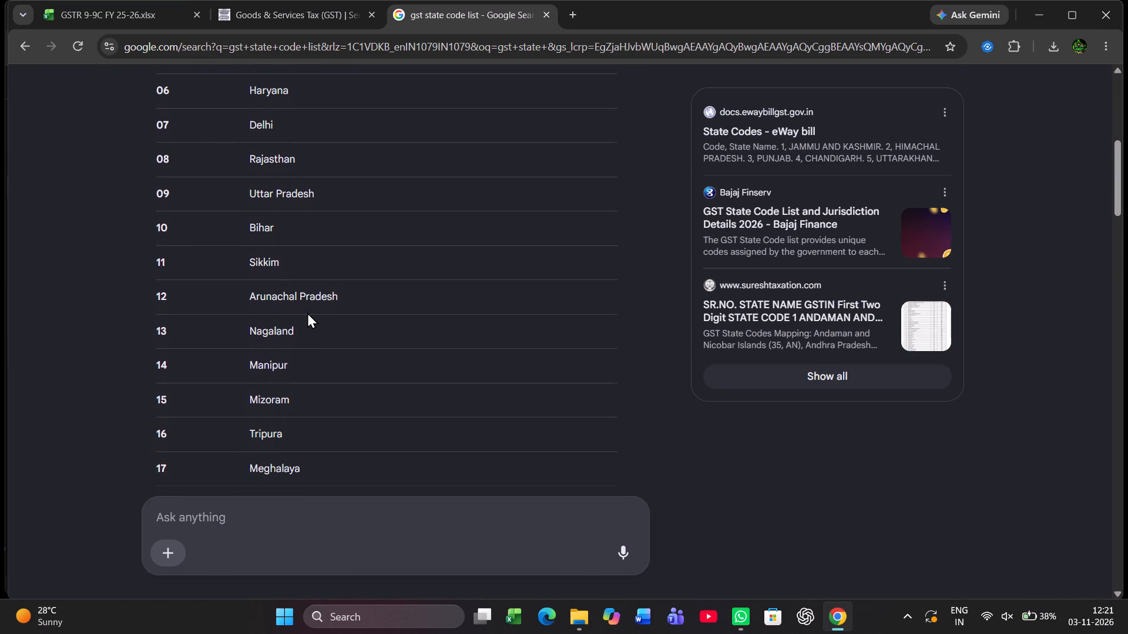
scroll(307, 312, "down", 1)
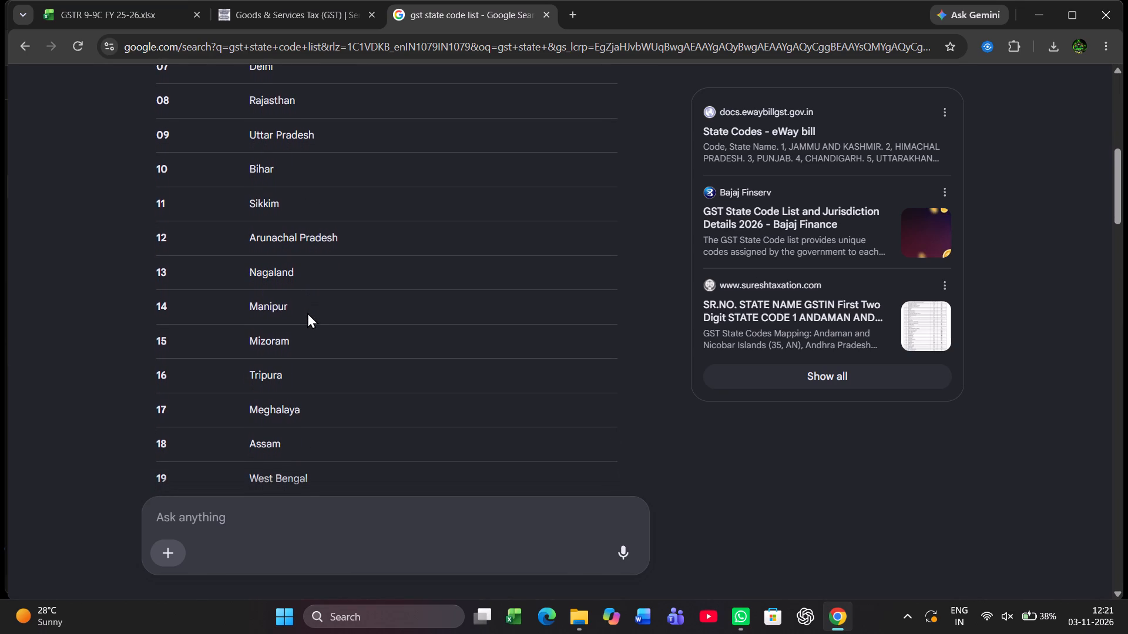
scroll(307, 312, "down", 1)
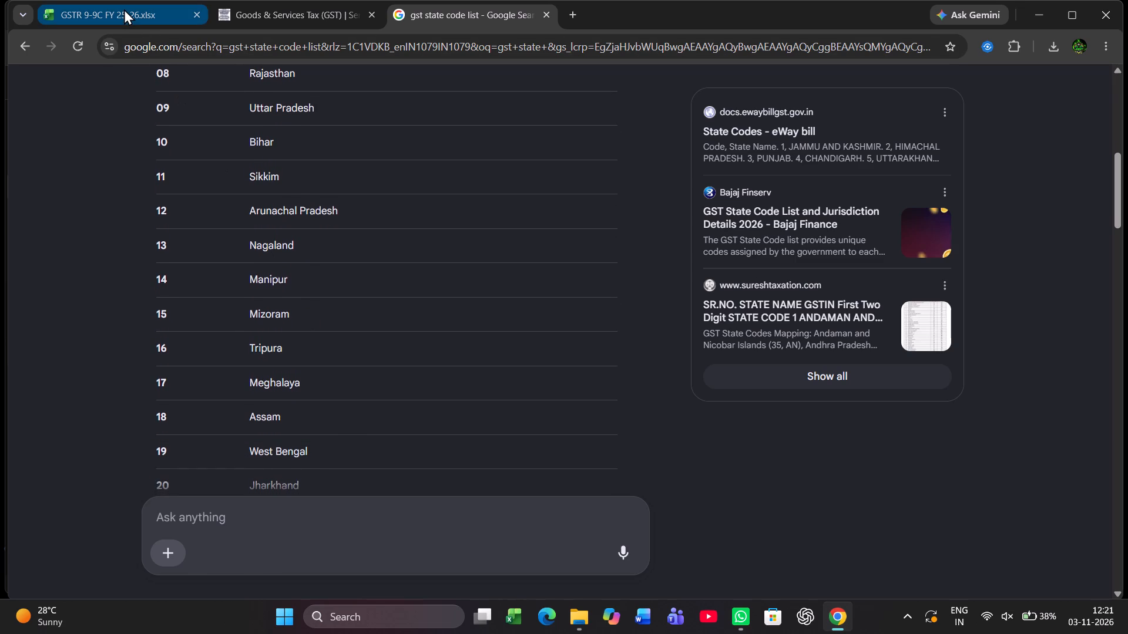
Return to the GSTR 9-9C FY 25-26 workbook at the VRC Constructions rows.
left_click_drag(129, 0, 129, 1)
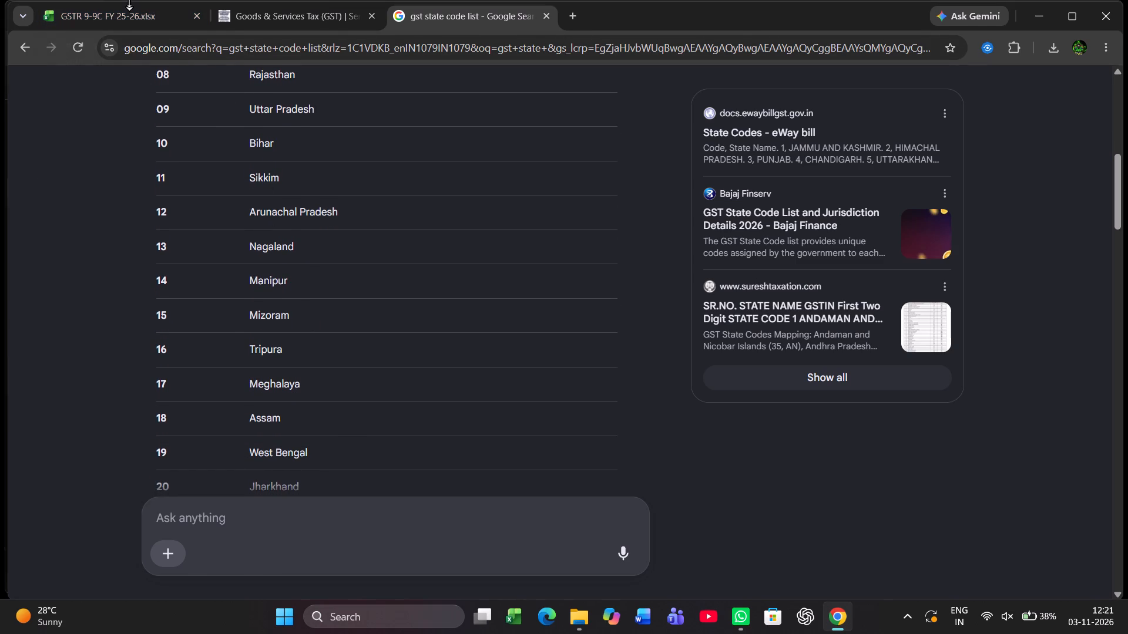
left_click_drag(129, 1, 137, 0)
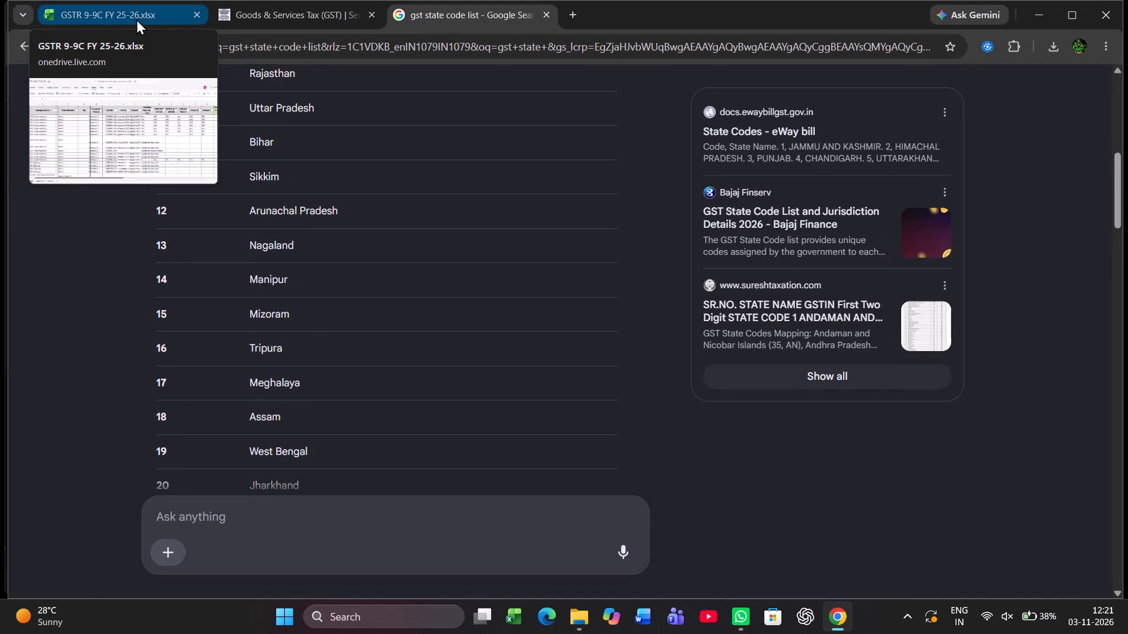
left_click(136, 19)
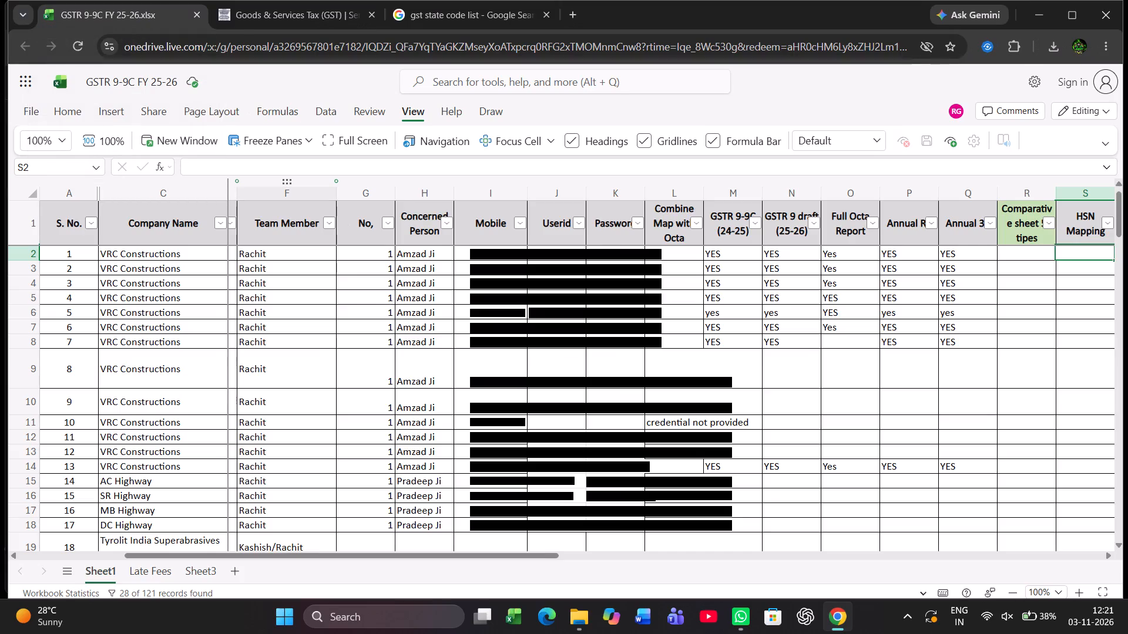
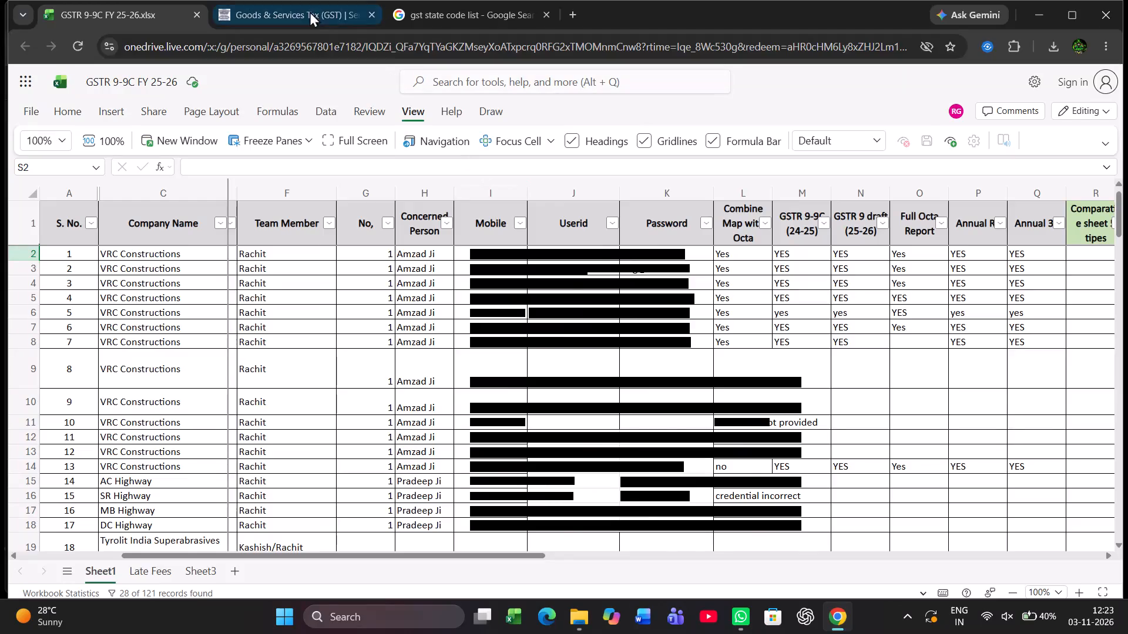
Switch from the workbook back to the logged-out GST portal page.
left_click(308, 17)
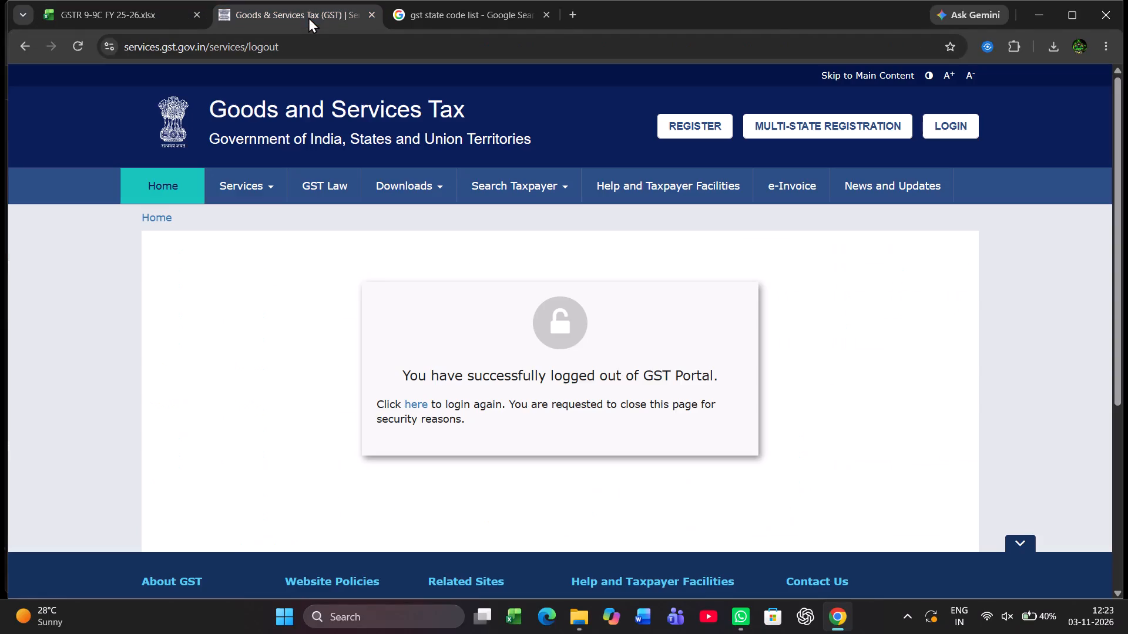
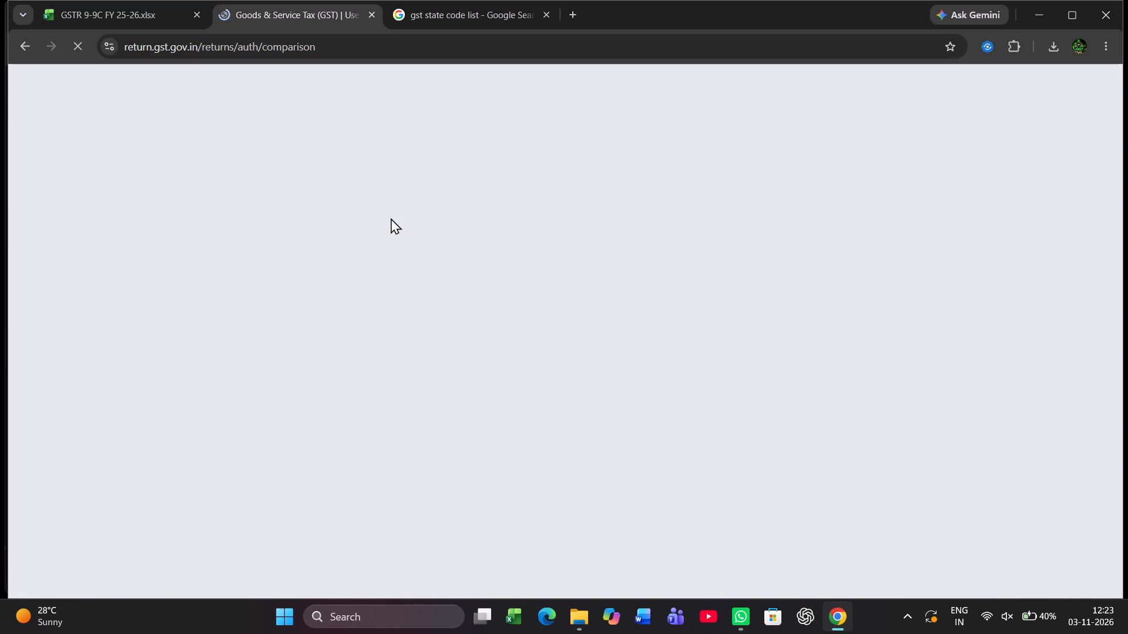
Open the tax liabilities and ITC comparison for VRC Constructions for financial year 2025-26.
left_click(205, 285)
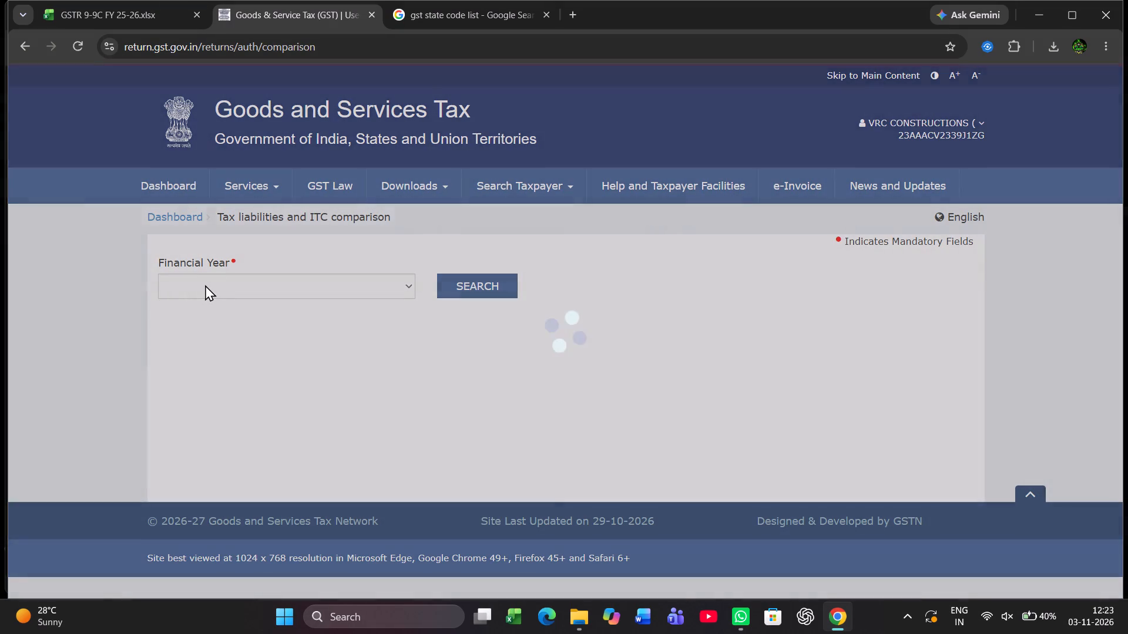
left_click(205, 285)
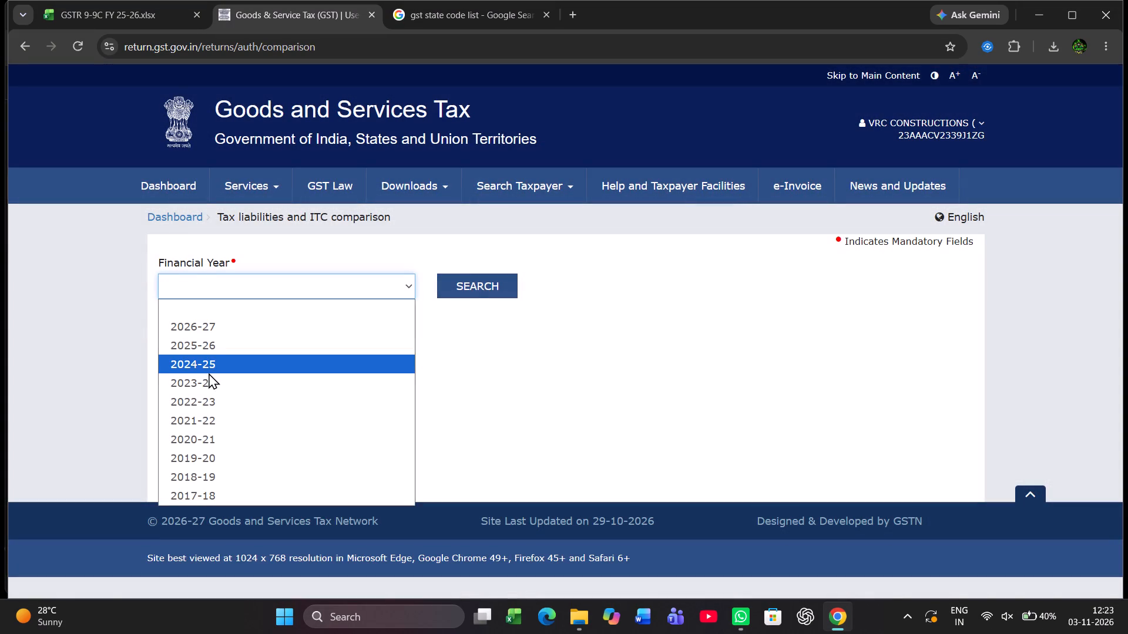
left_click(201, 350)
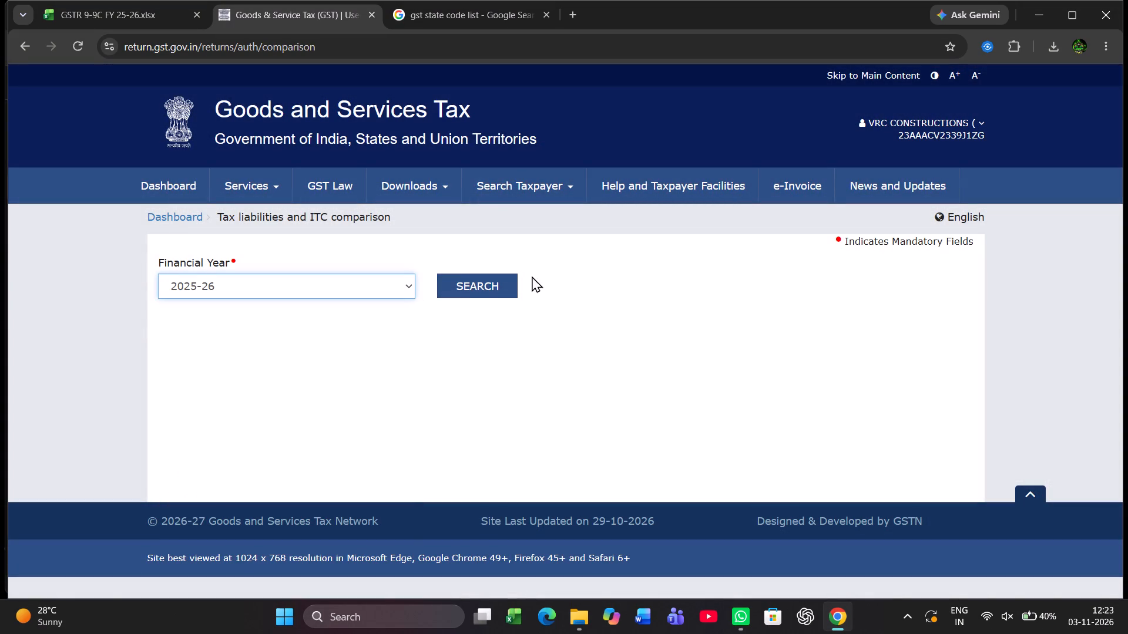
left_click(479, 276)
Expand section 4, Input tax credit claimed and due (Other than import of goods), and download its table as CSV.
scroll(497, 404, "down", 1)
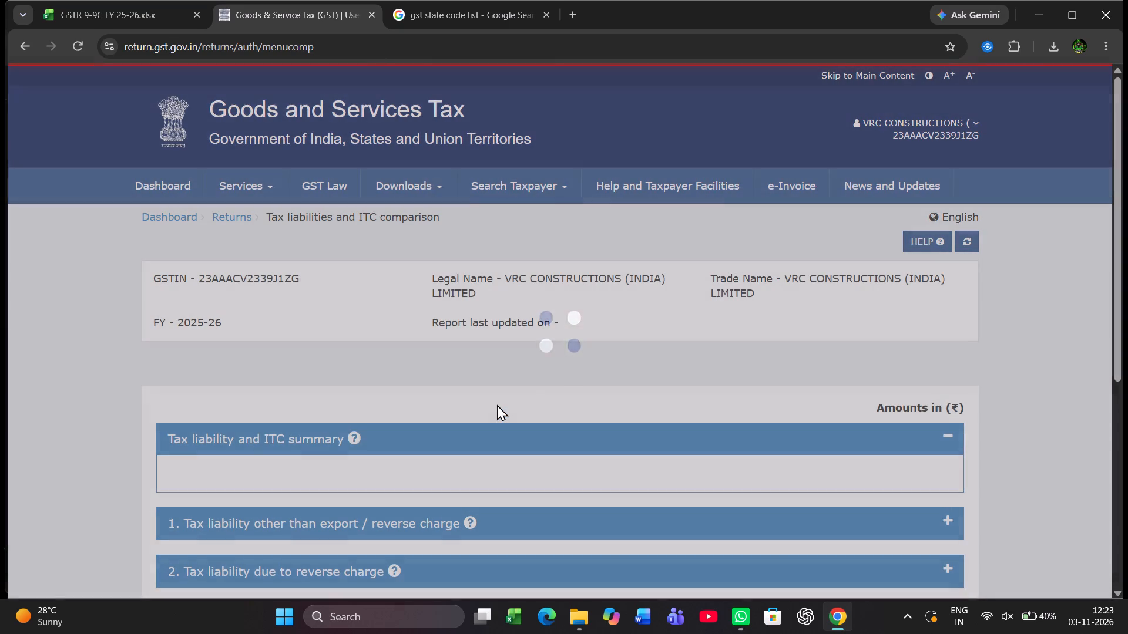
scroll(497, 404, "down", 5)
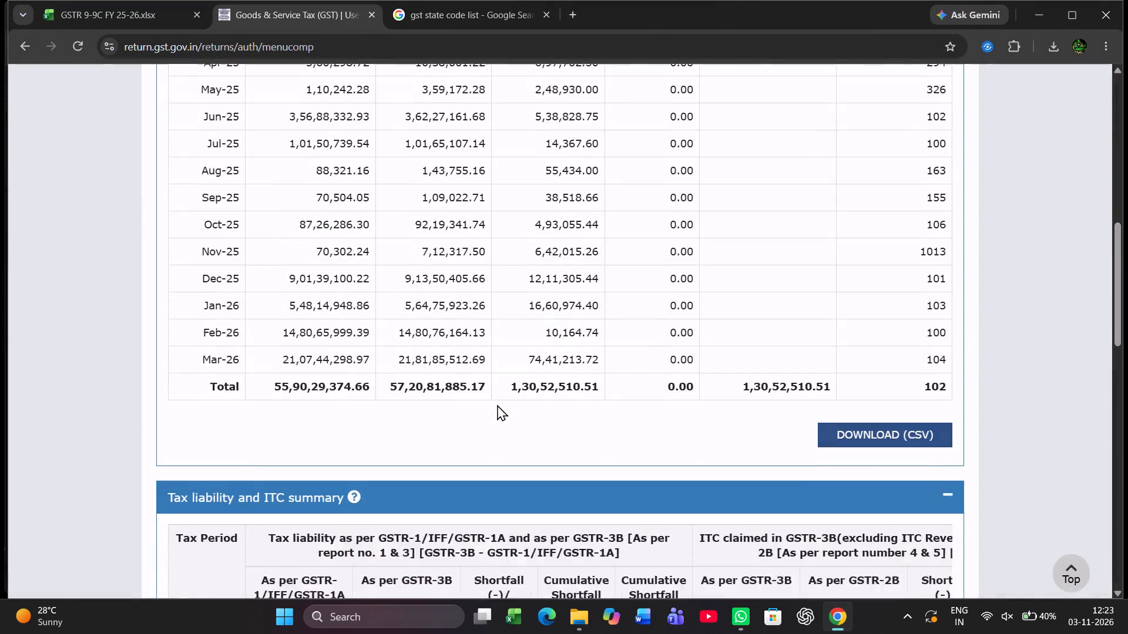
scroll(497, 404, "down", 4)
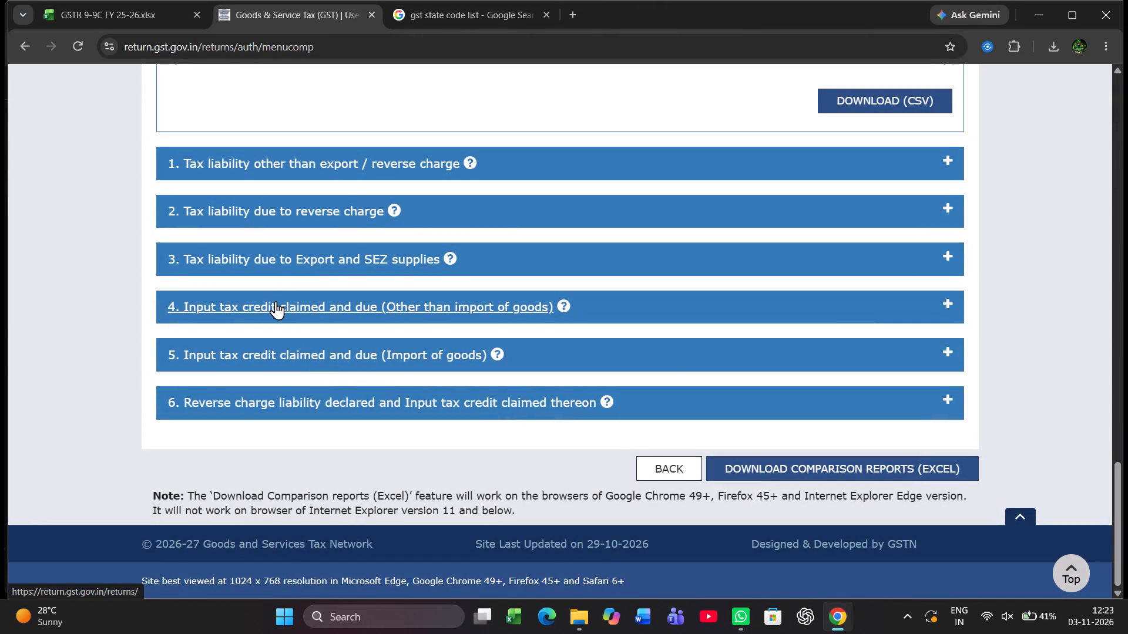
left_click(276, 301)
scroll(318, 372, "down", 1)
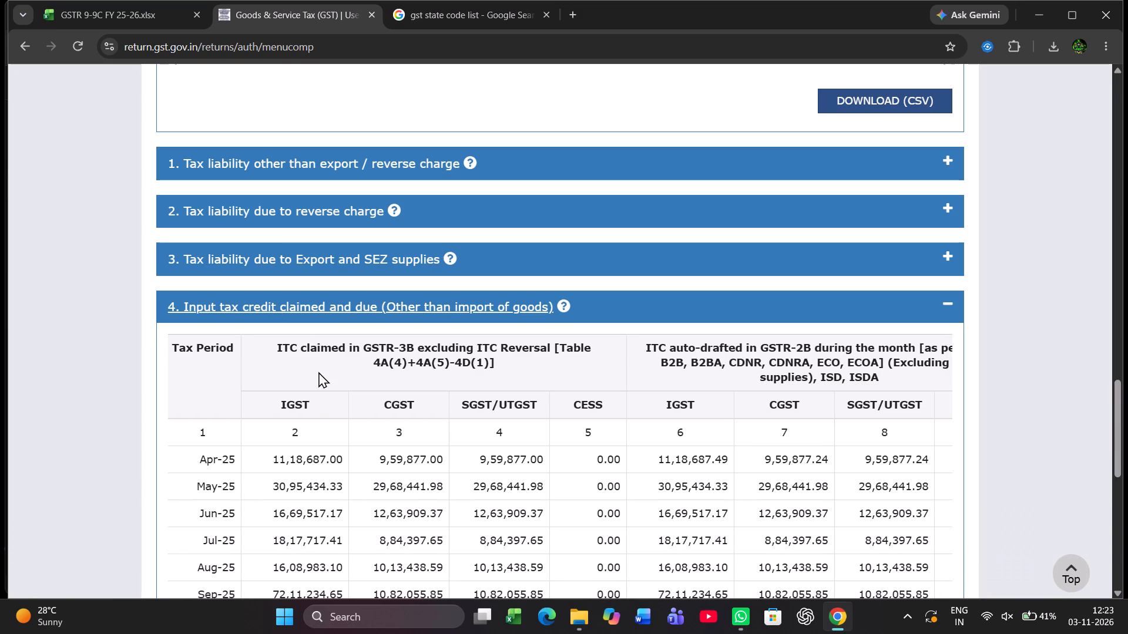
scroll(318, 372, "down", 3)
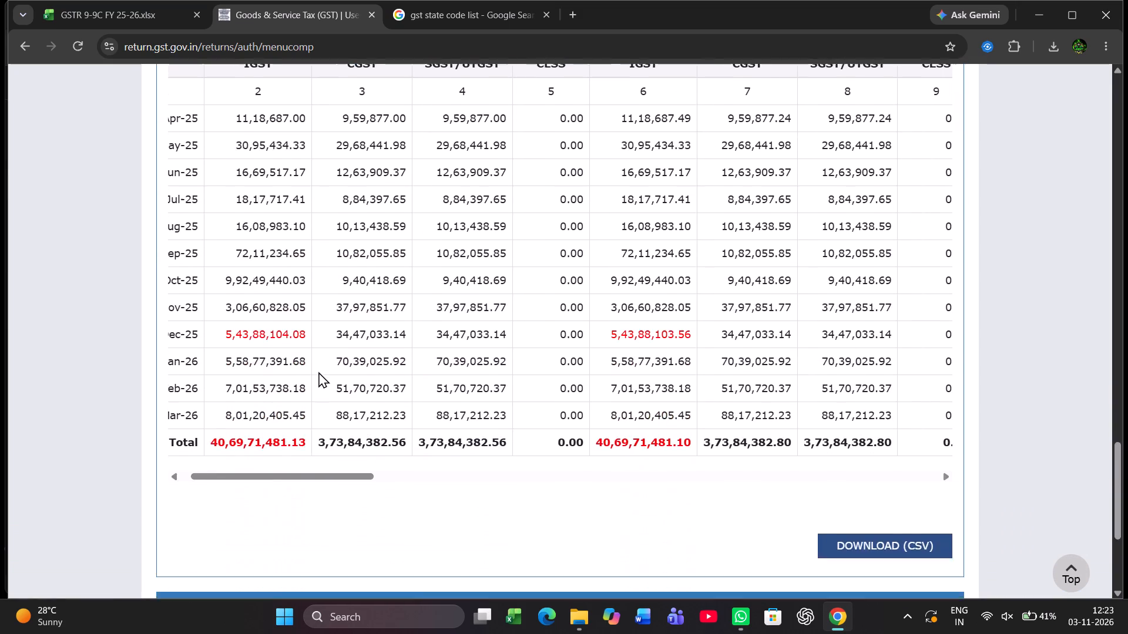
scroll(318, 372, "down", 1)
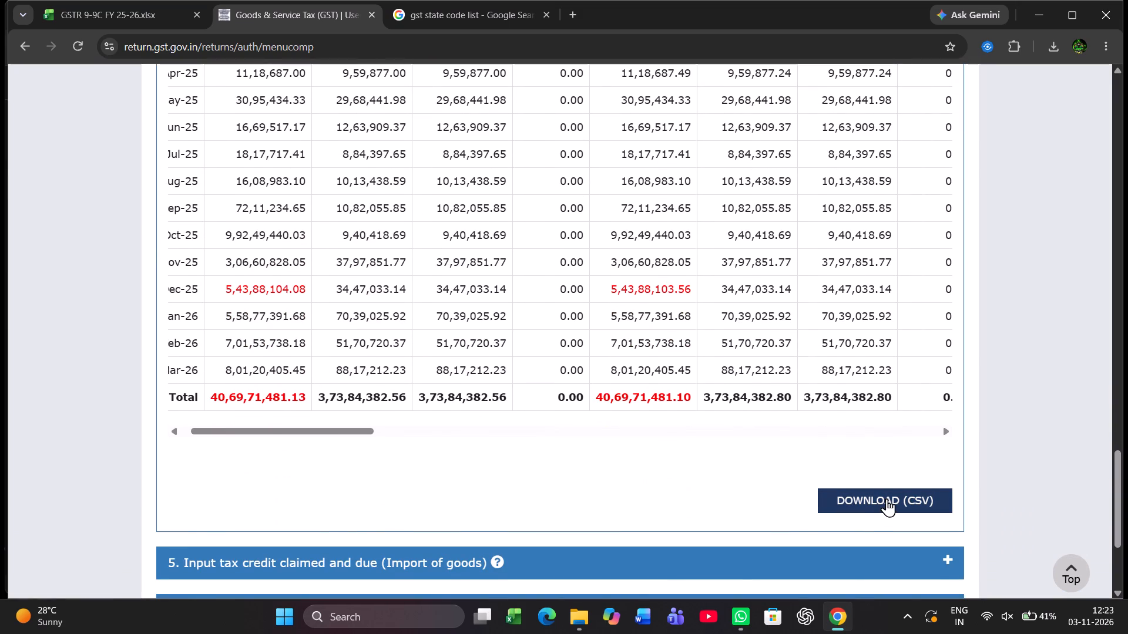
left_click(887, 498)
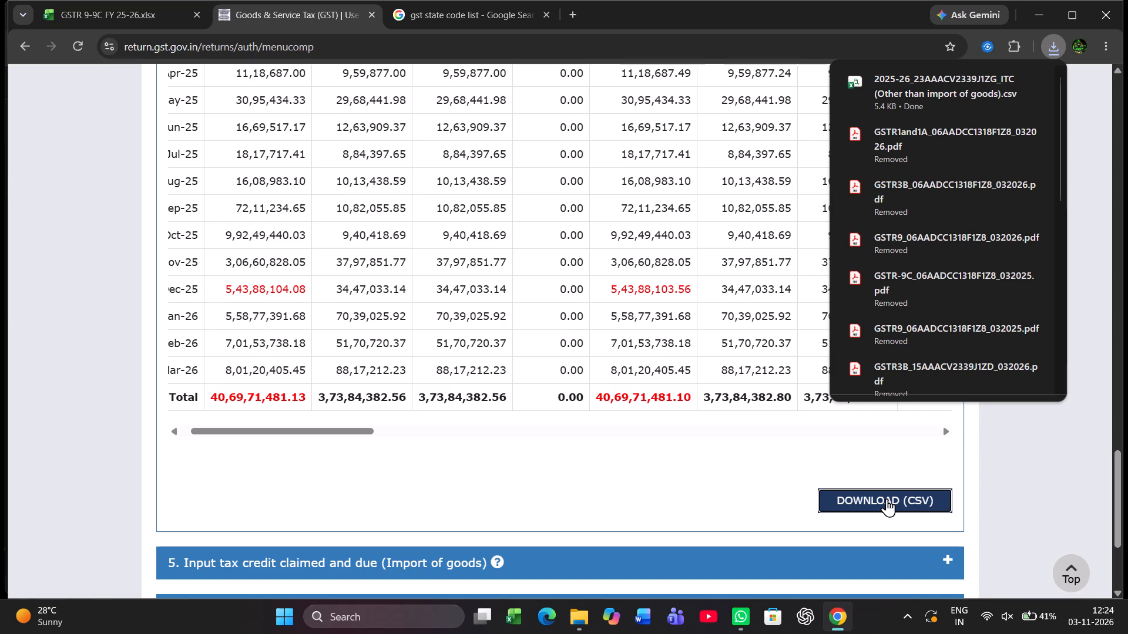
left_click(797, 424)
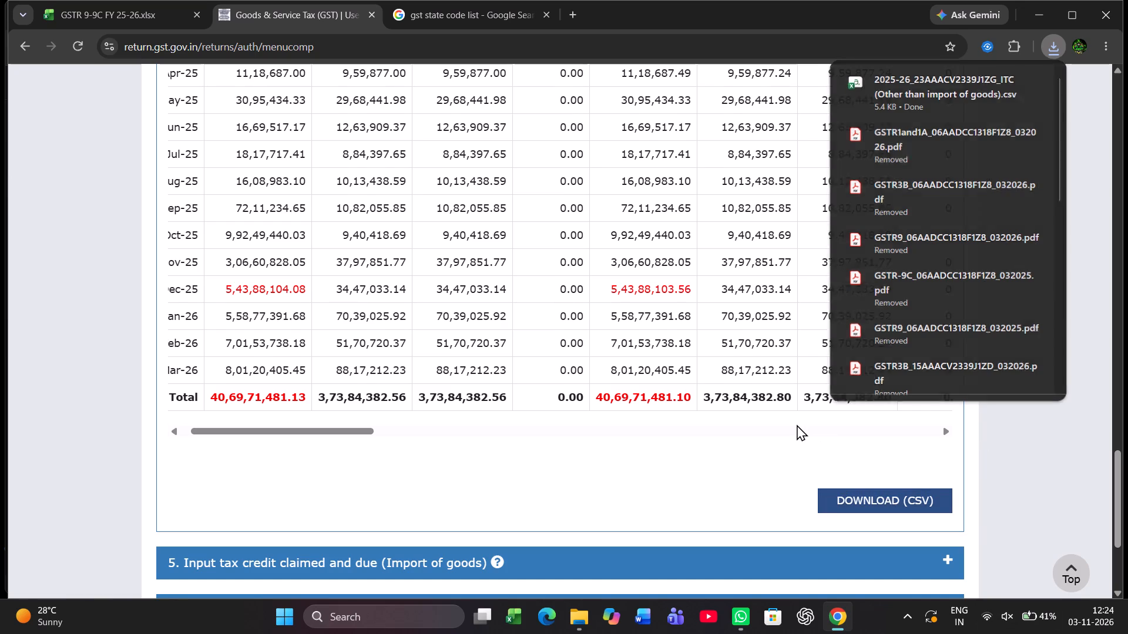
scroll(797, 424, "up", 3)
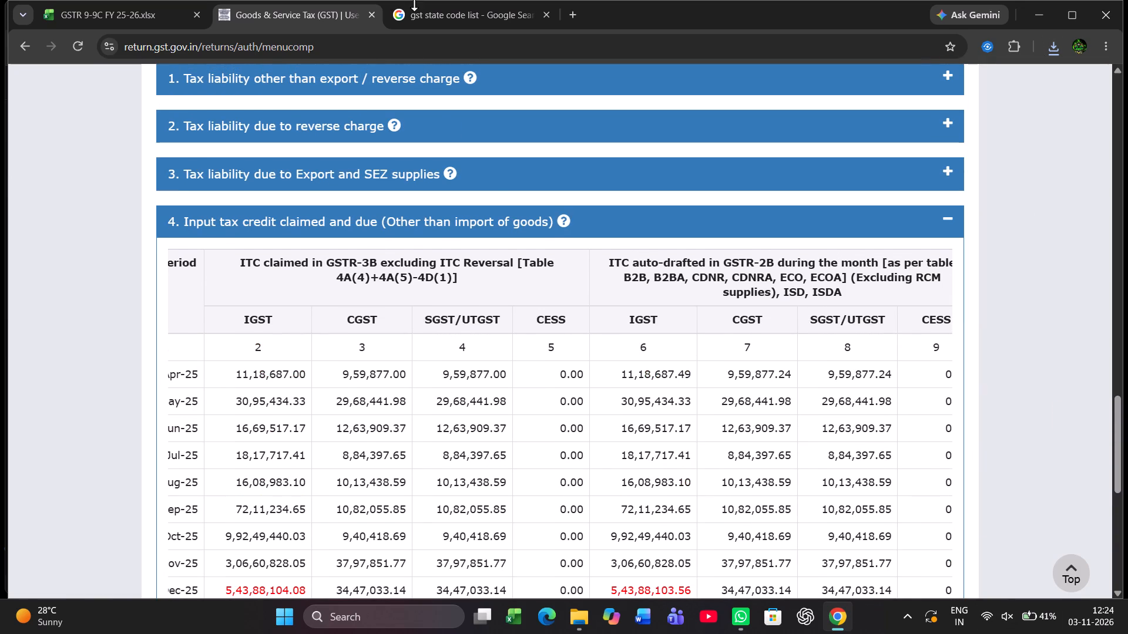
Switch to the search results showing the GST state code list.
left_click(448, 11)
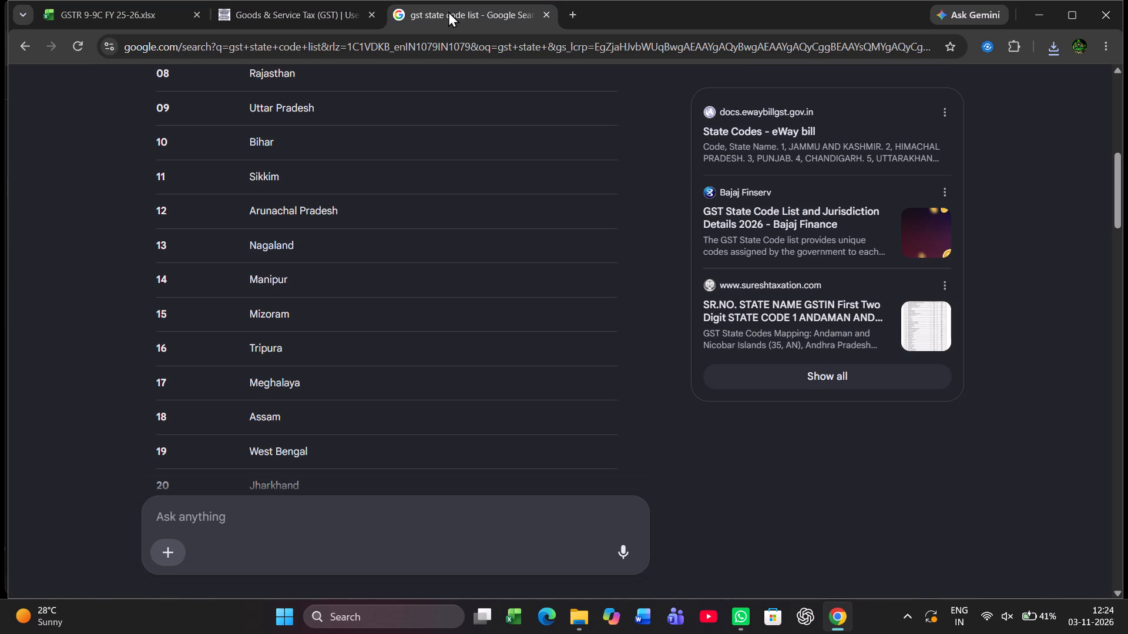
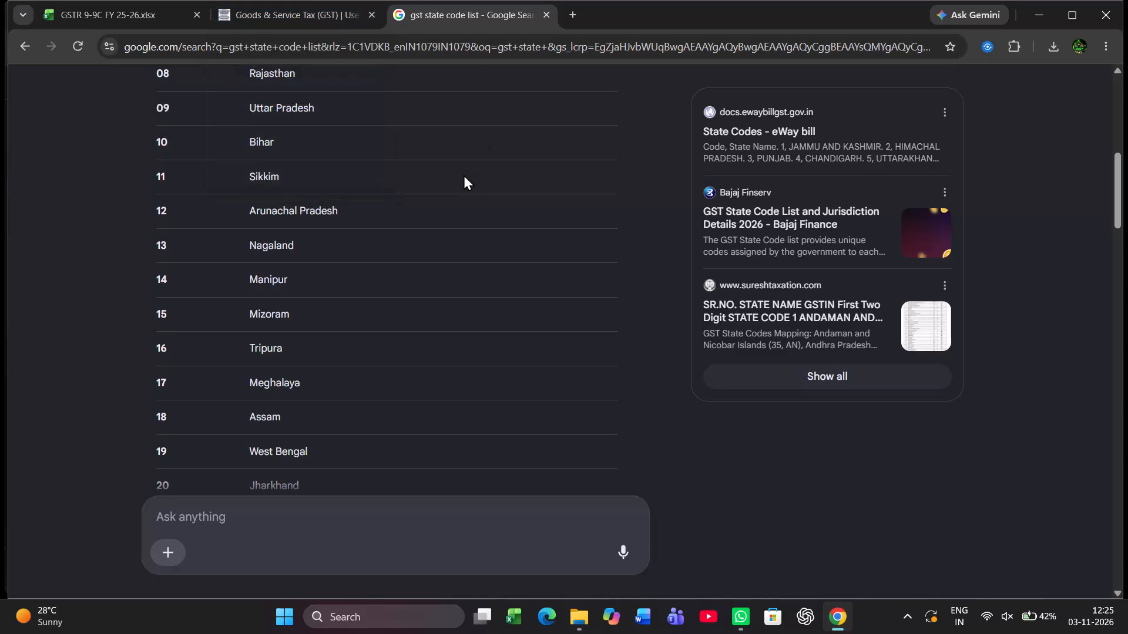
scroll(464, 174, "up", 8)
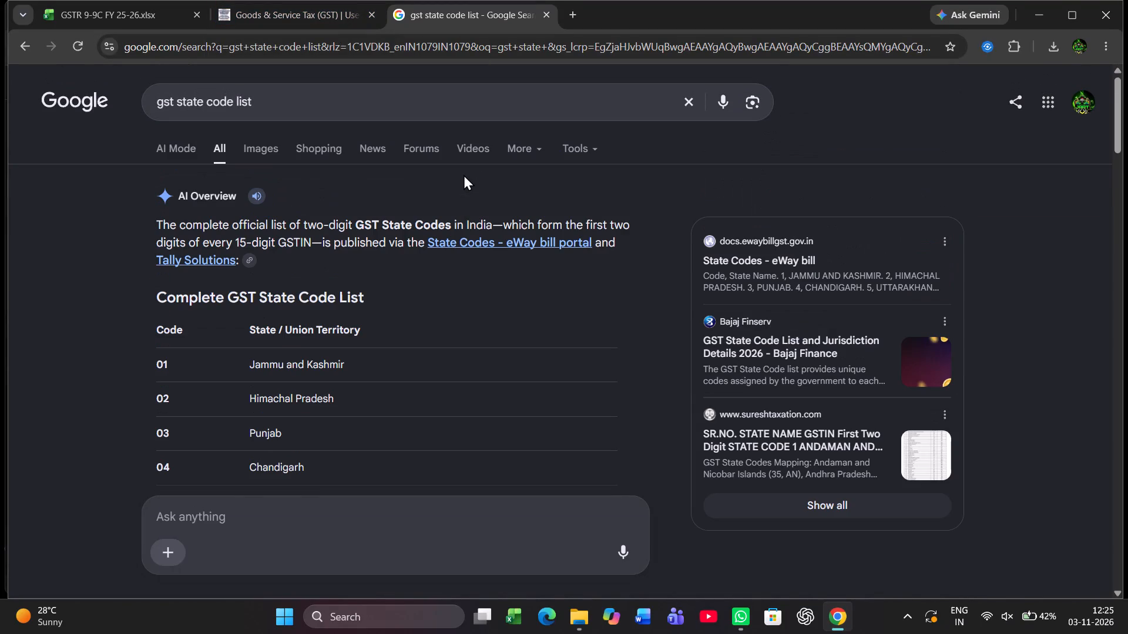
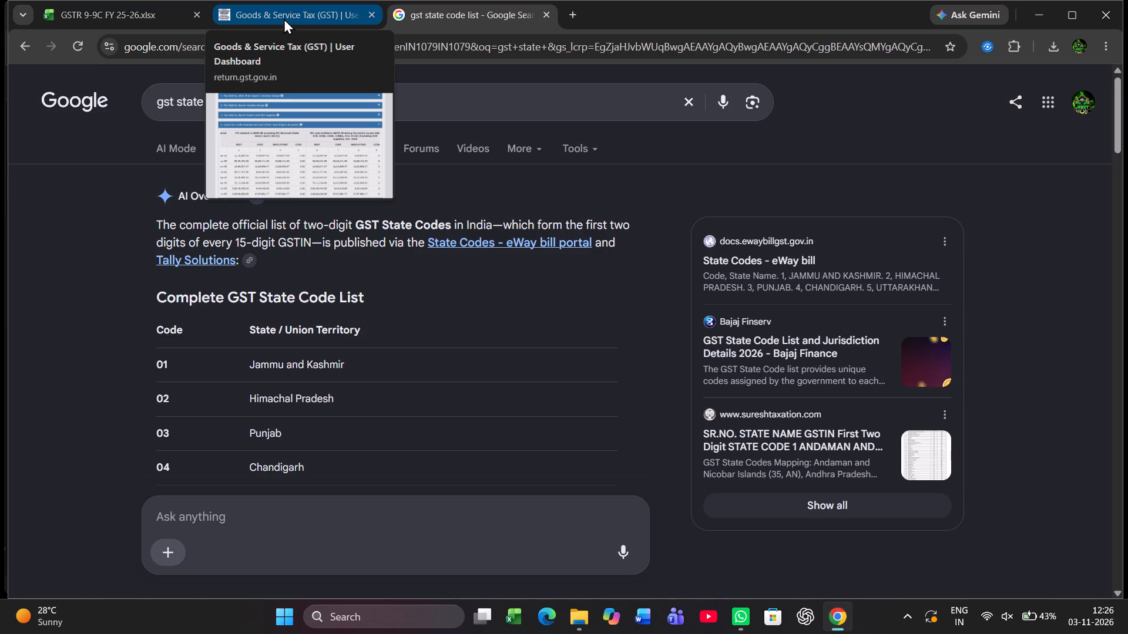
Check the workbook's status columns and examine the 2025-26 comparison of input tax credit other than import of goods on the GST portal.
left_click(147, 9)
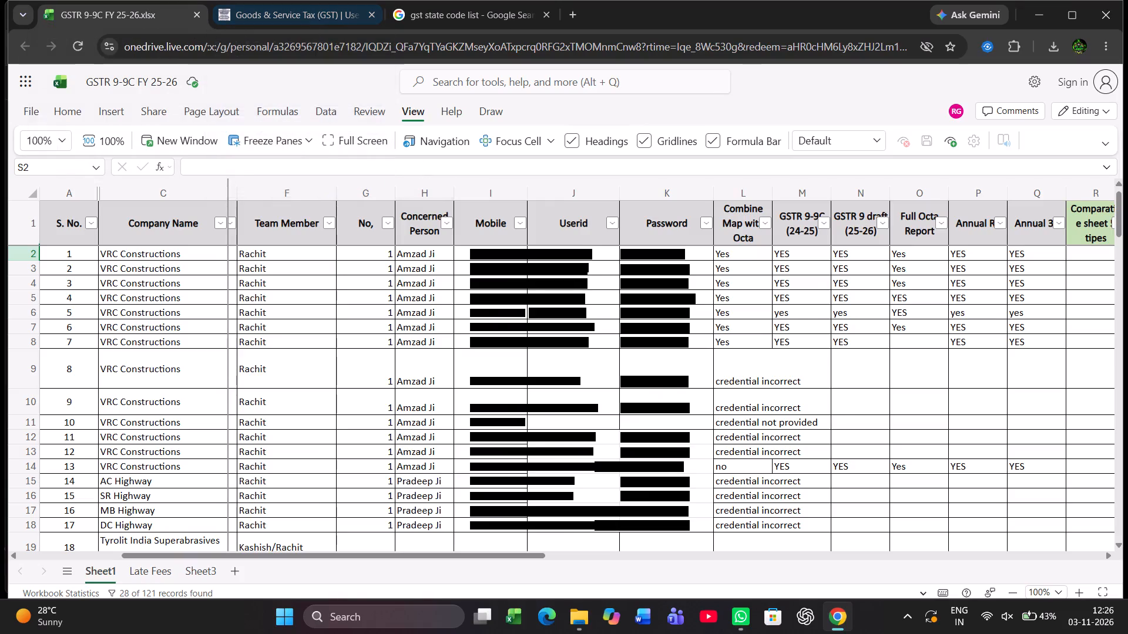
scroll(580, 477, "left", 4)
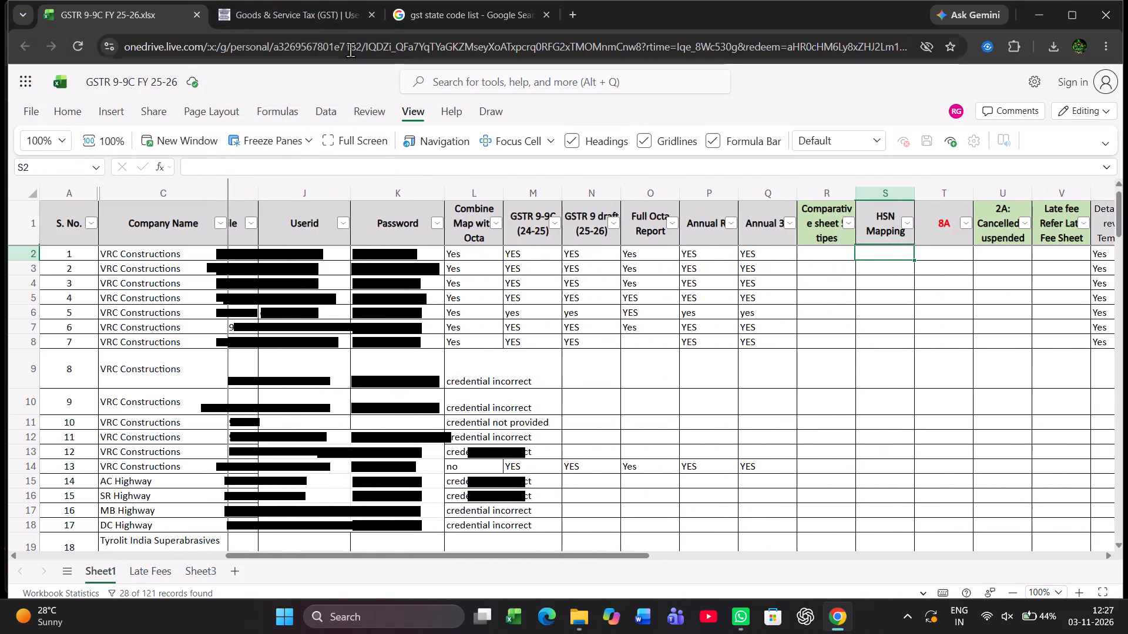
left_click(324, 11)
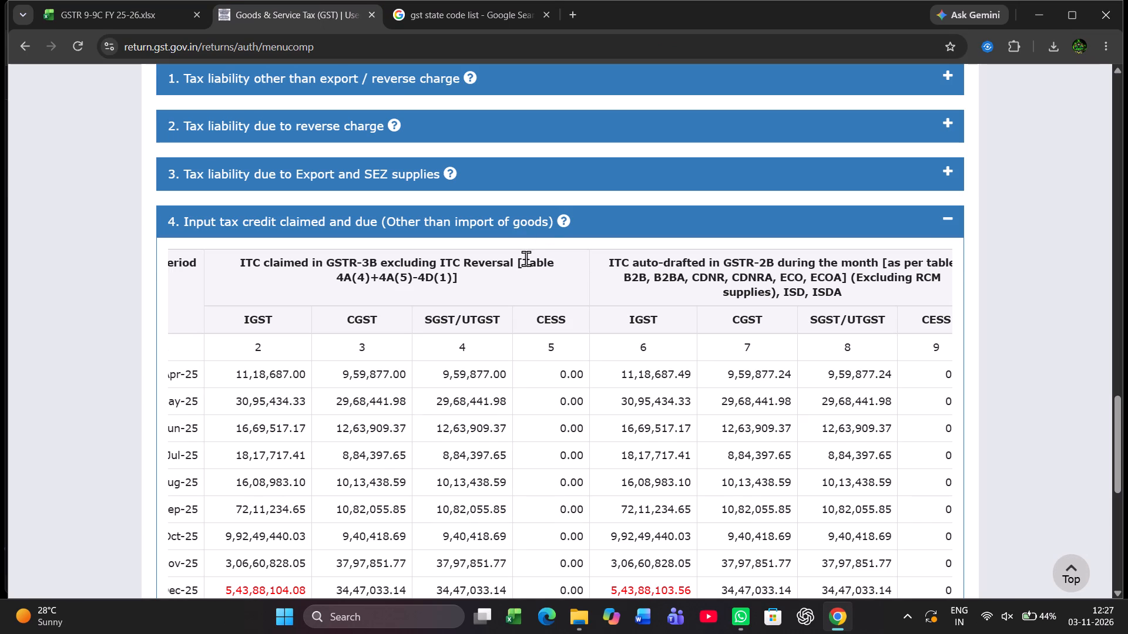
scroll(526, 258, "up", 9)
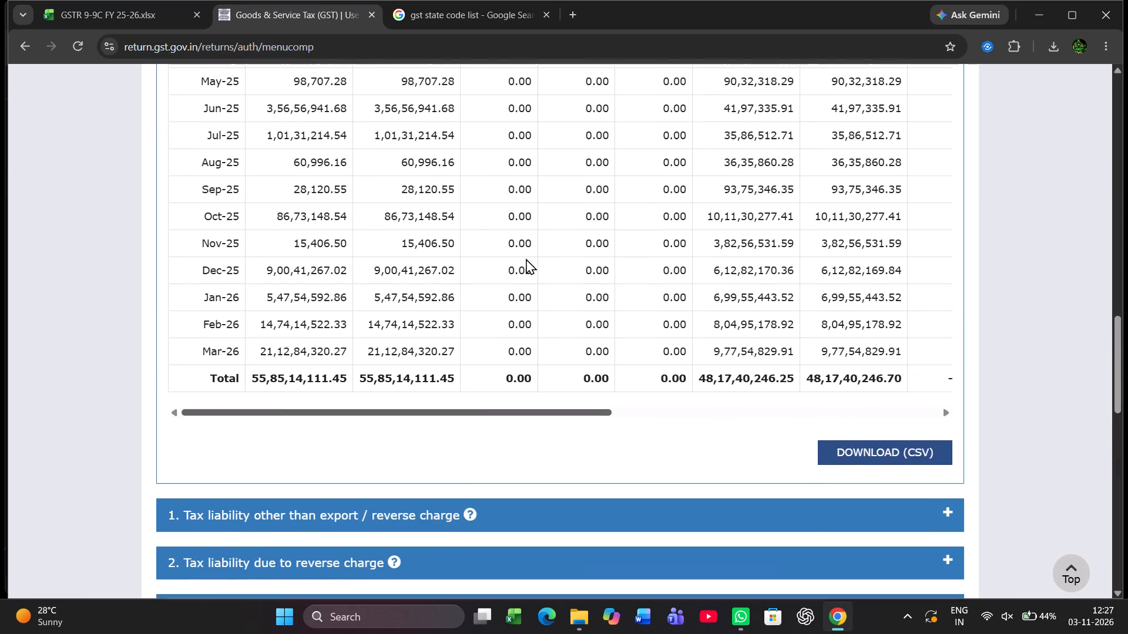
scroll(526, 258, "right", 1)
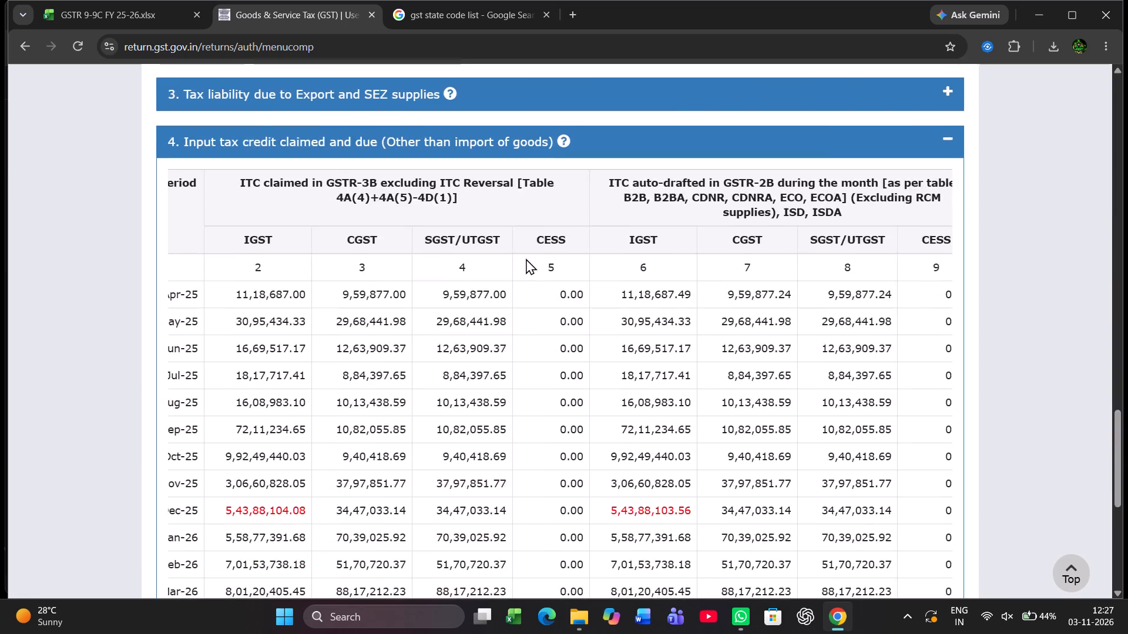
scroll(526, 258, "up", 5)
scroll(526, 258, "down", 7)
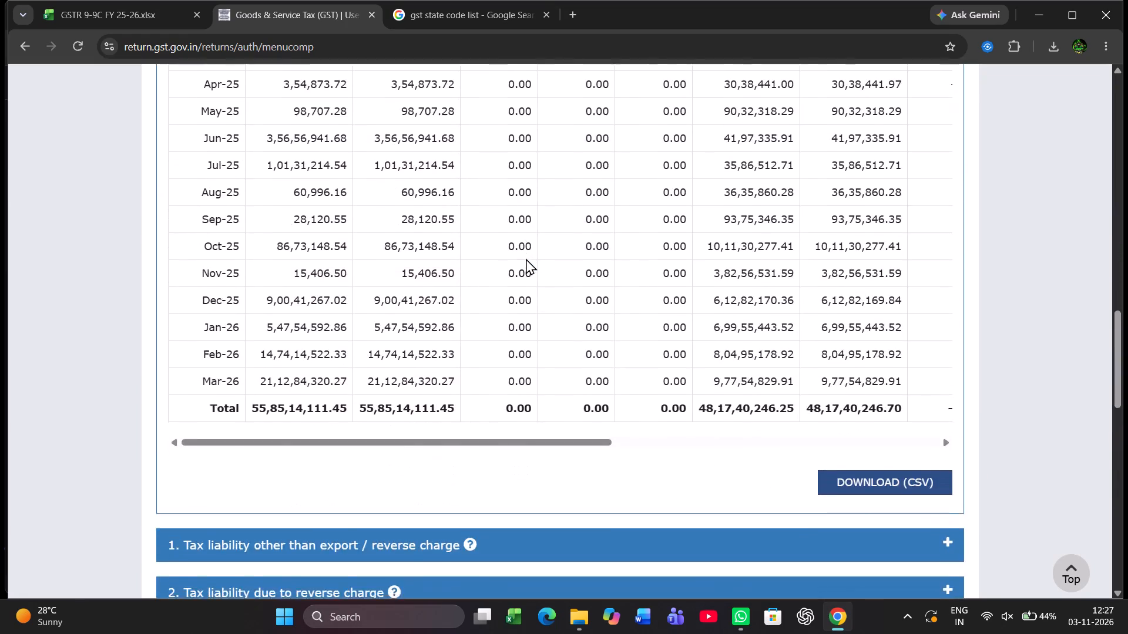
scroll(526, 258, "down", 1)
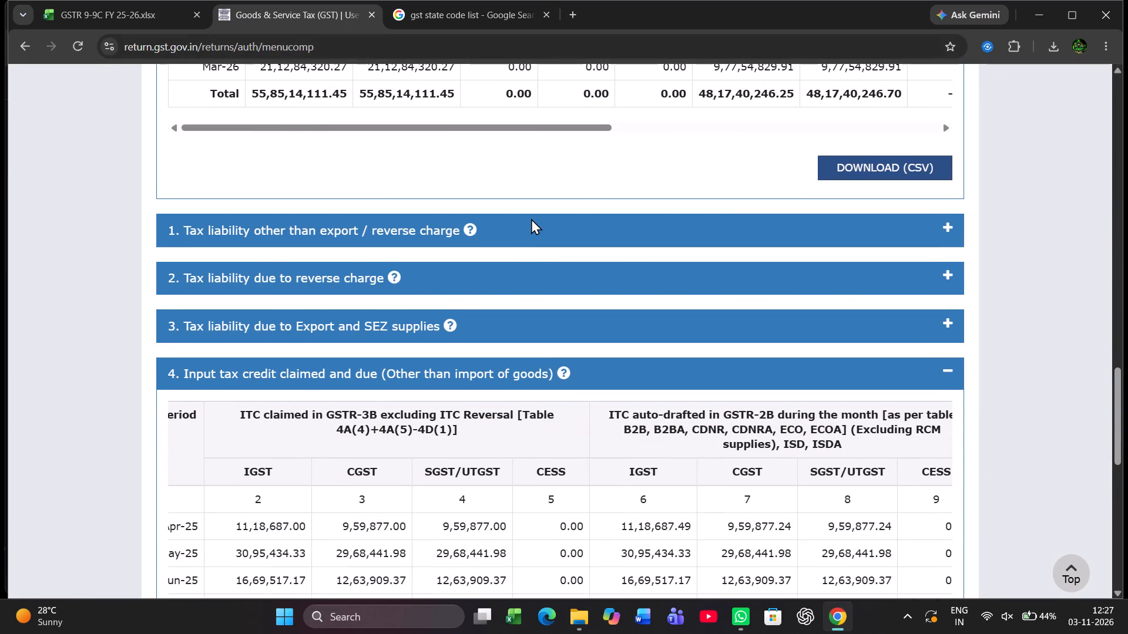
scroll(451, 379, "down", 1)
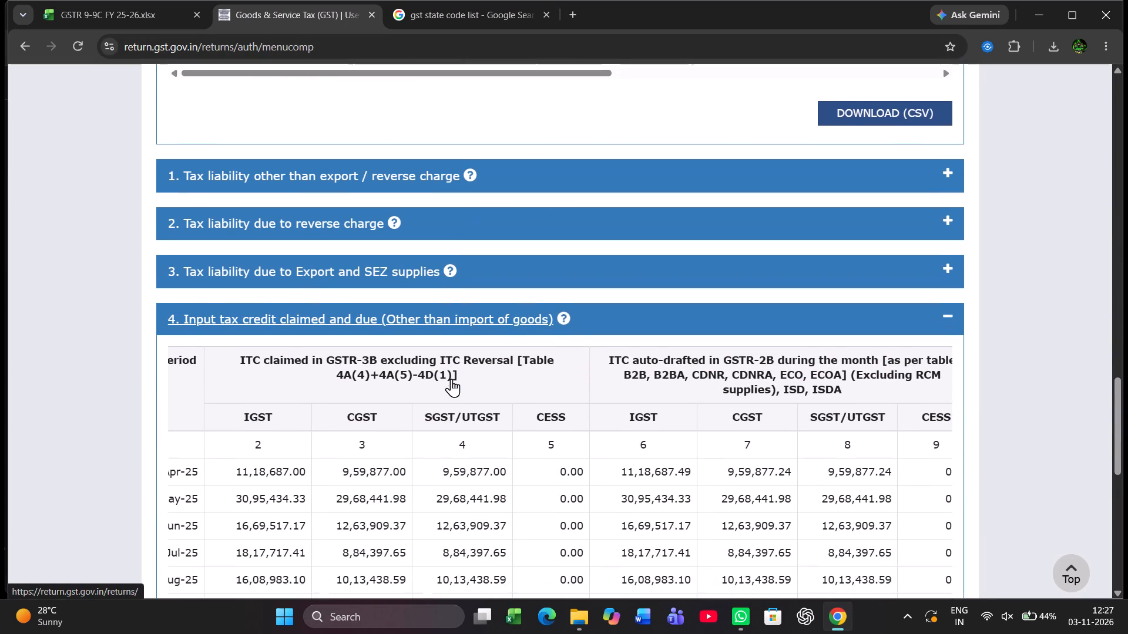
scroll(451, 379, "down", 2)
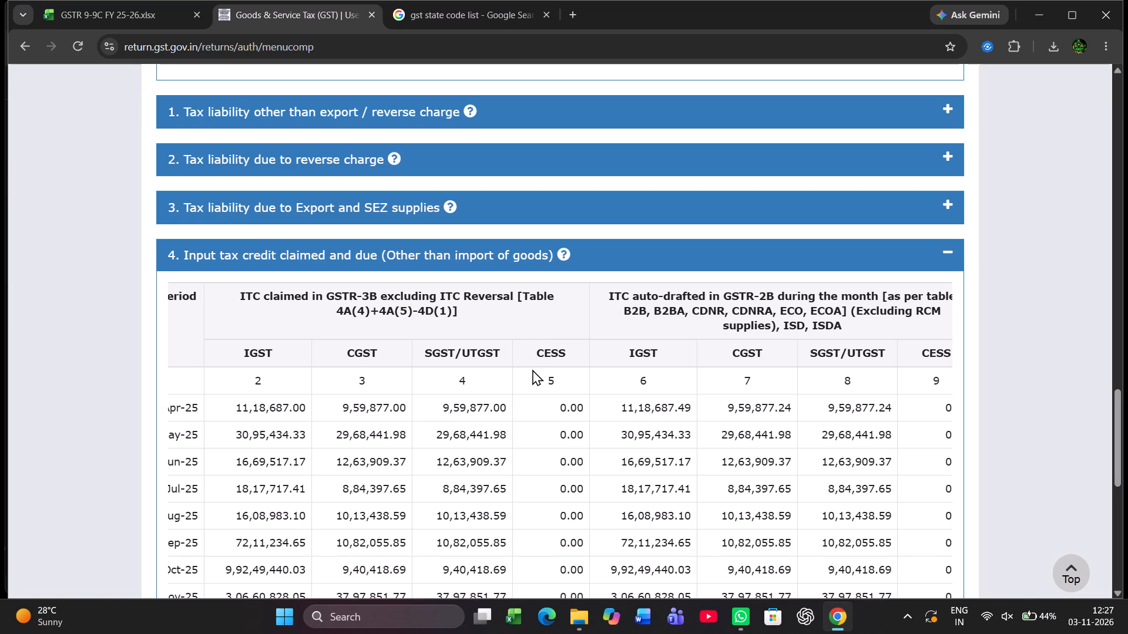
scroll(532, 369, "down", 1)
scroll(532, 369, "right", 2)
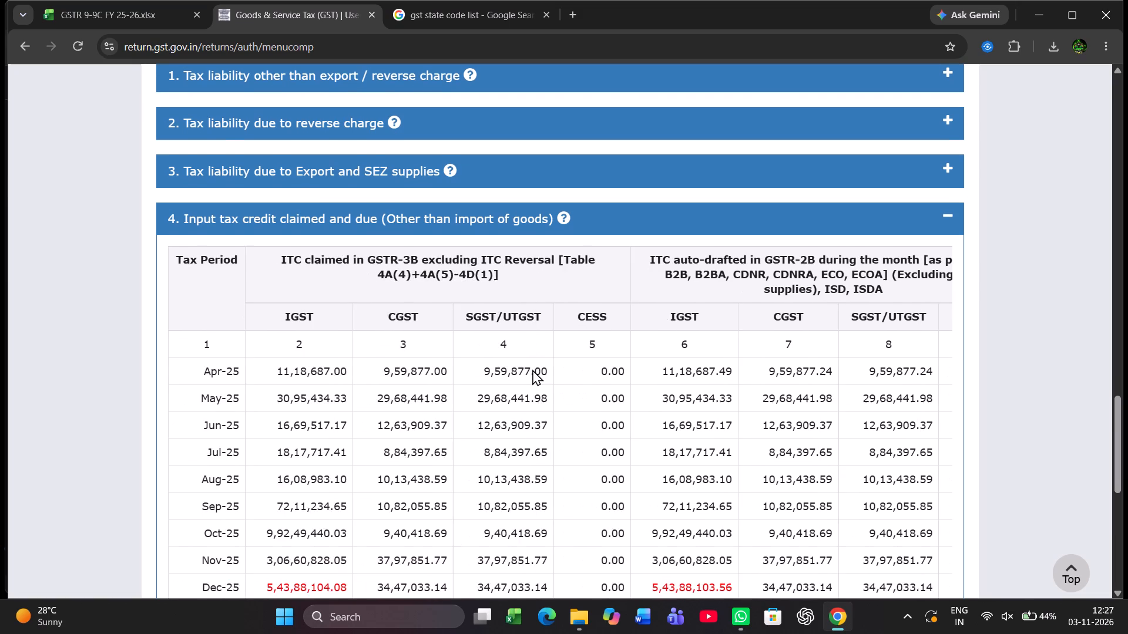
scroll(532, 369, "left", 9)
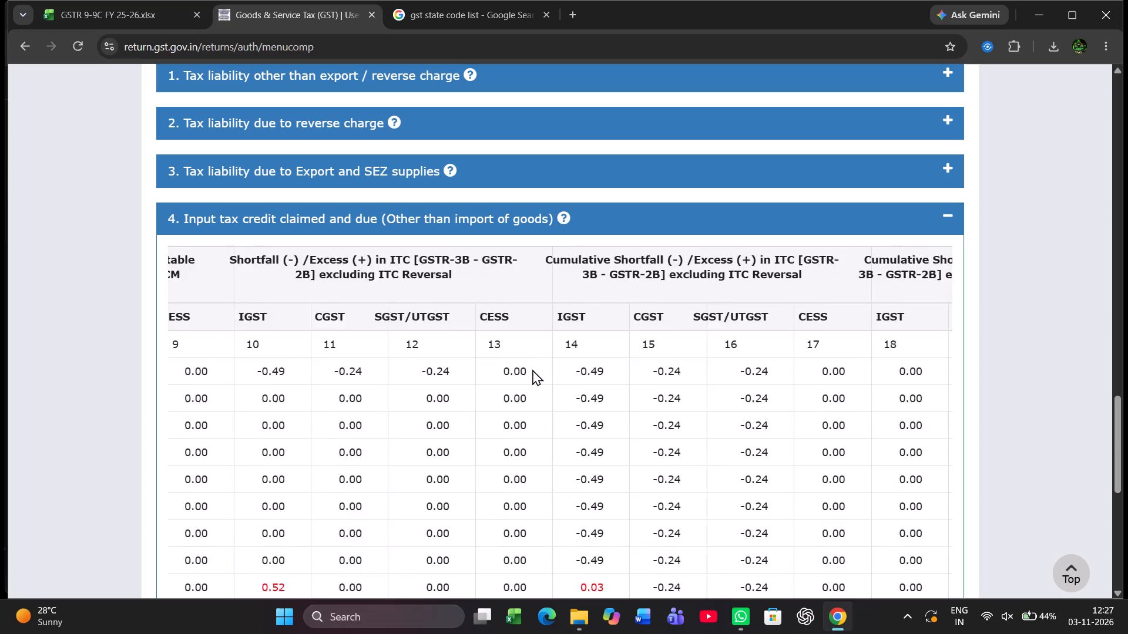
scroll(532, 369, "left", 6)
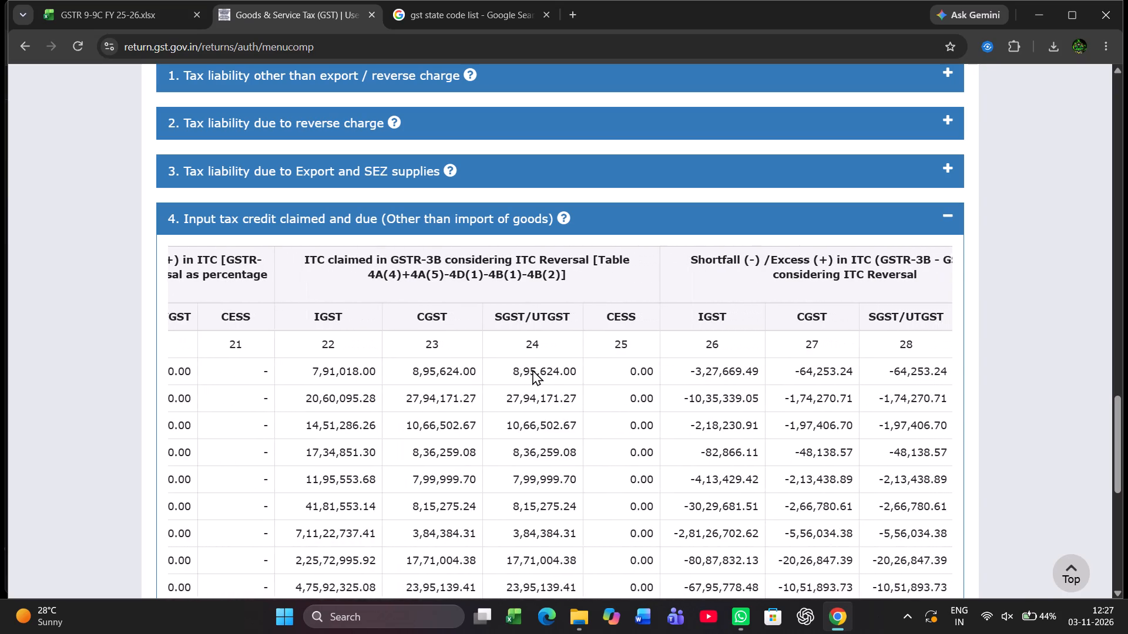
scroll(532, 369, "left", 9)
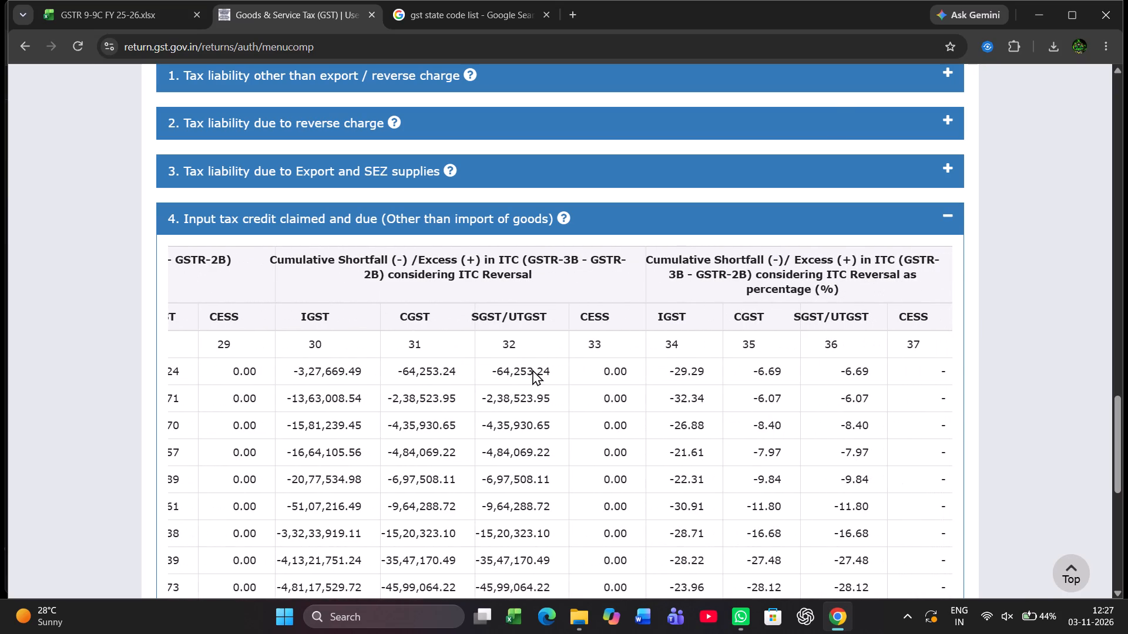
Log the VRC Constructions (India) Limited account out of the GST portal.
scroll(532, 369, "up", 6)
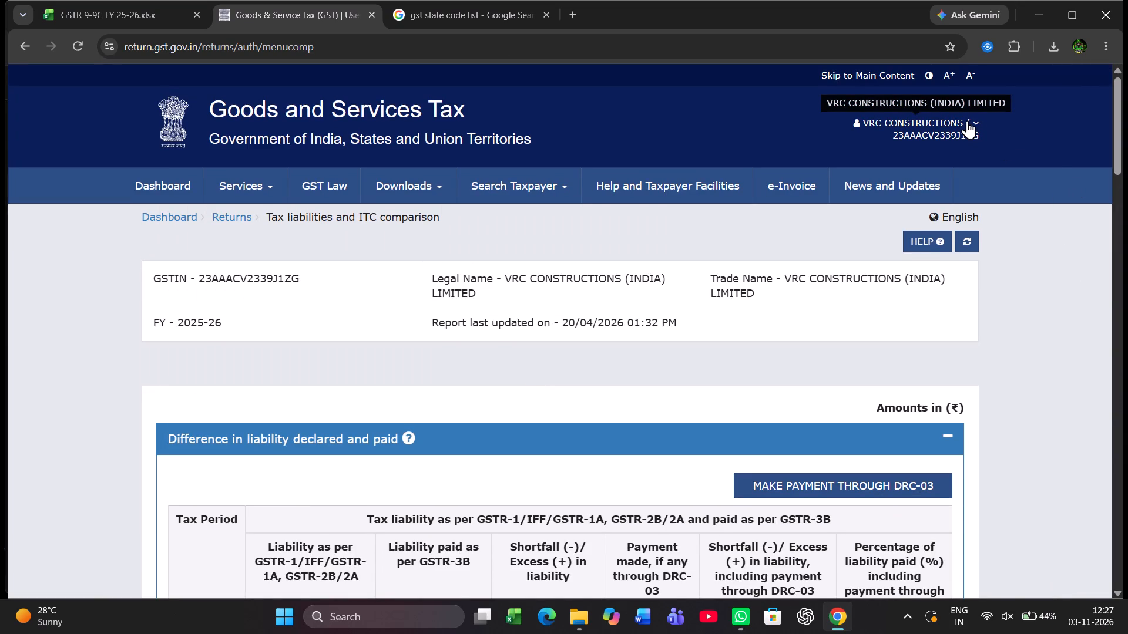
left_click(967, 120)
left_click(862, 263)
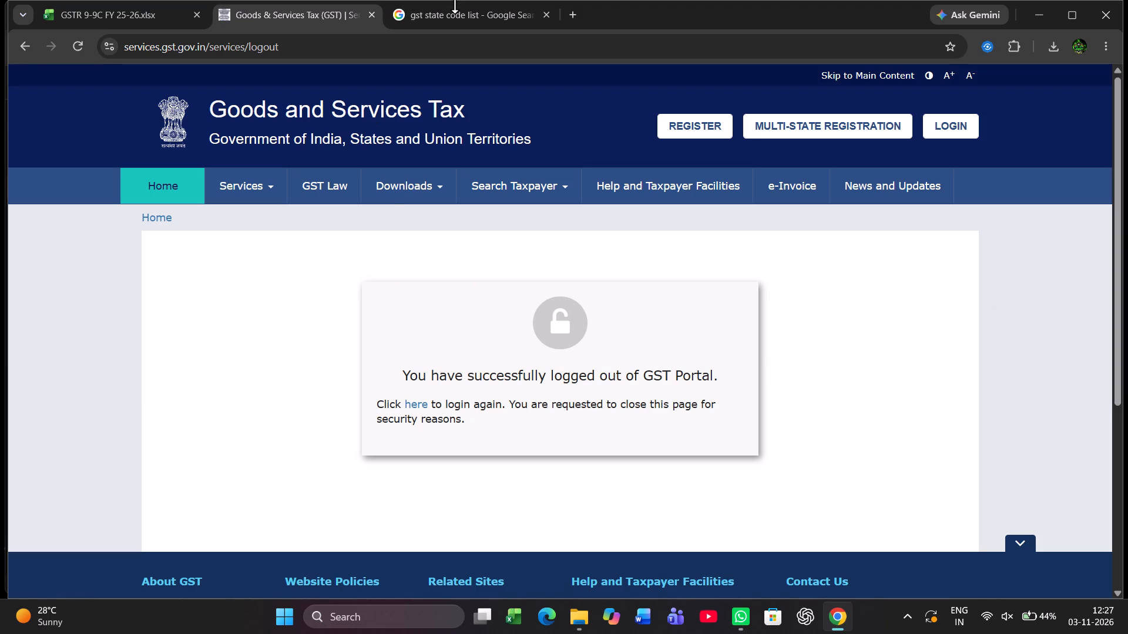
Look up the state for GSTIN prefix 23 in the GST state code list.
left_click(455, 4)
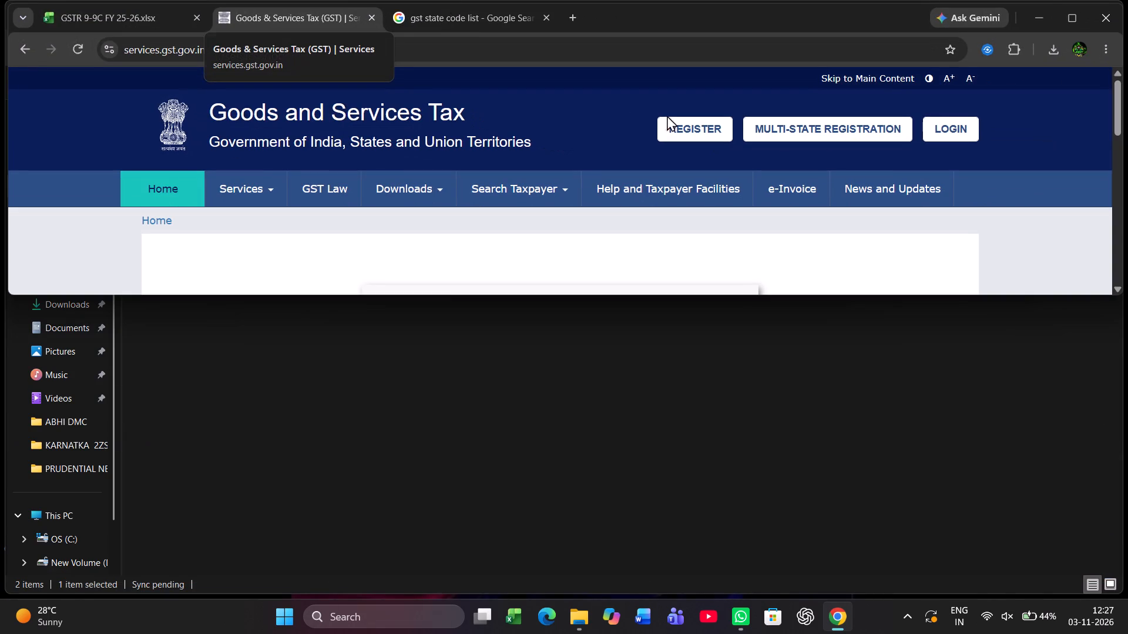
left_click(1060, 18)
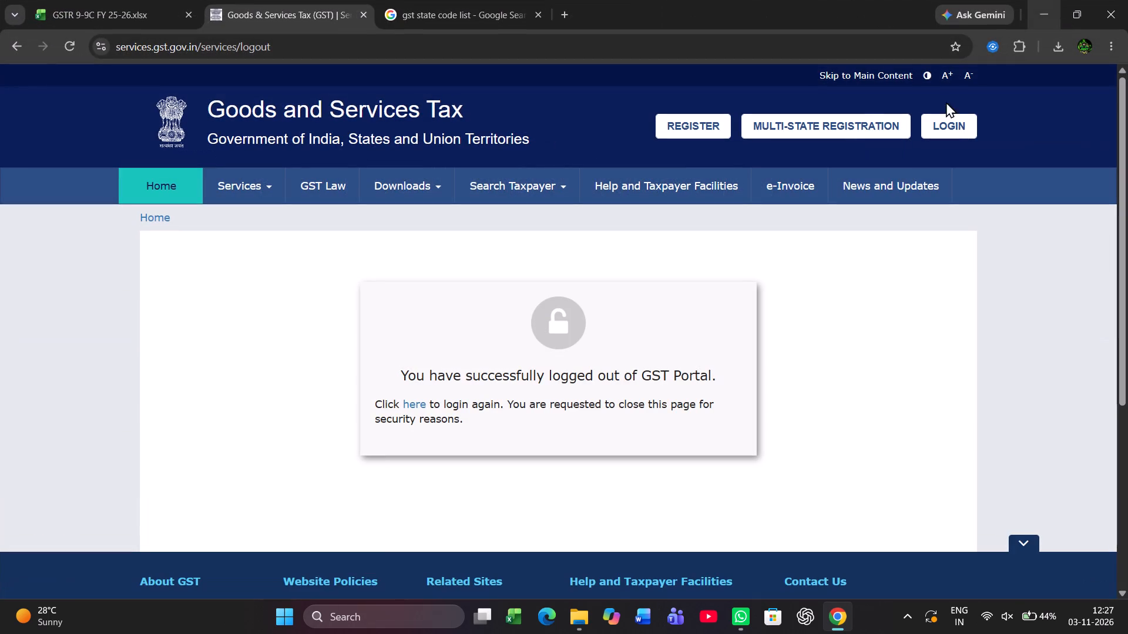
left_click(466, 18)
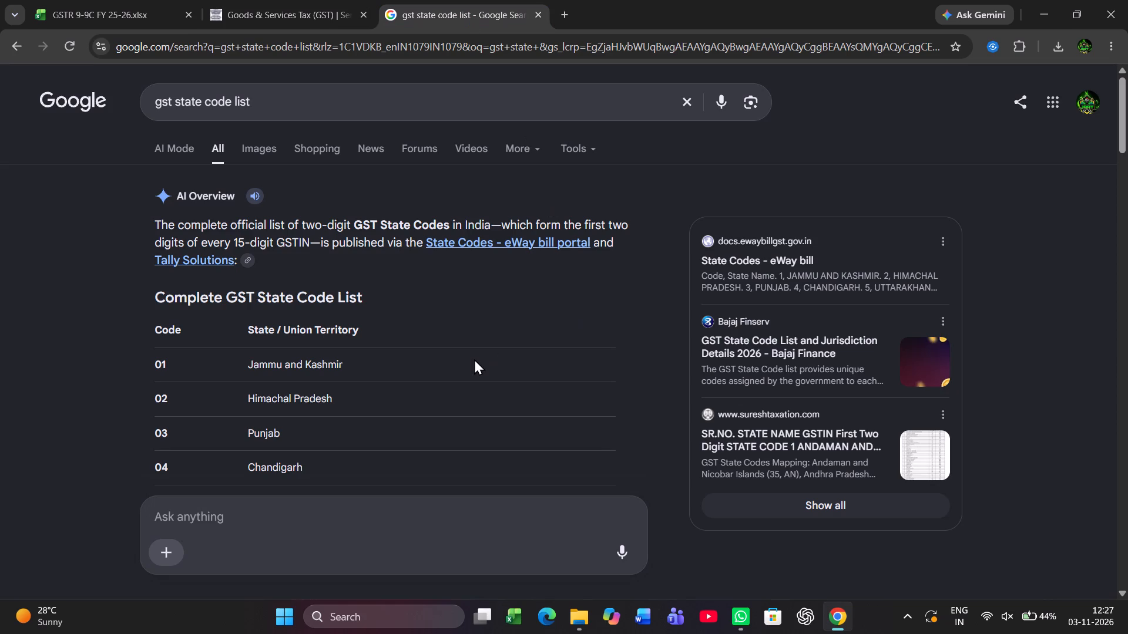
scroll(474, 359, "down", 6)
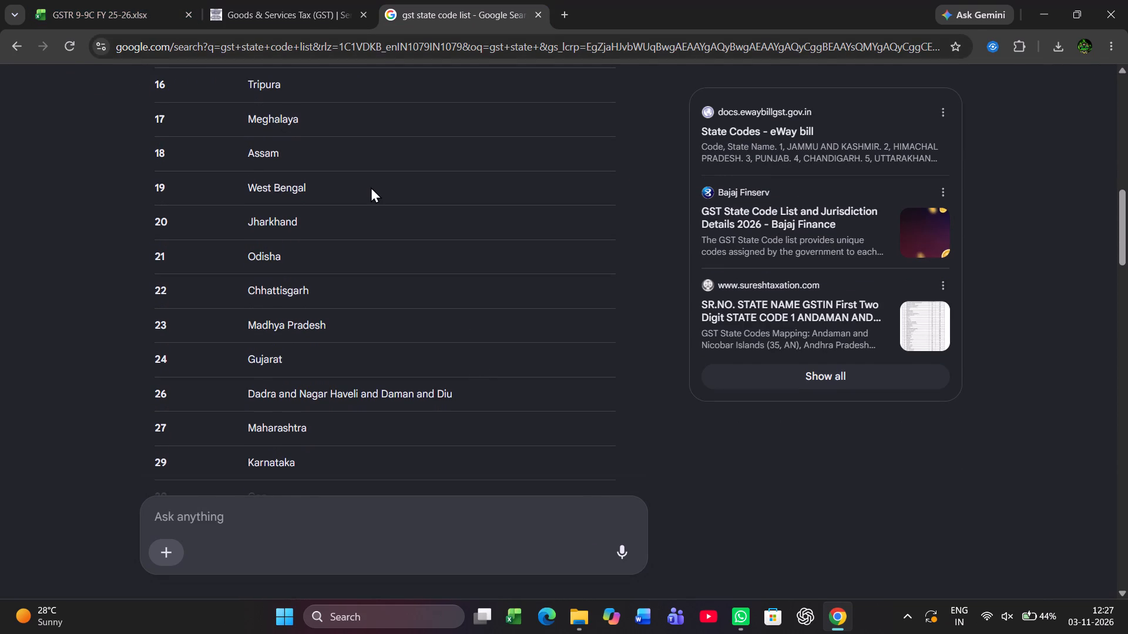
In File Explorer, move the 2025-26 ITC comparison CSV from Downloads into the MP folder under RACHIT > VR CONSTRUCTIONS.
key("alt+Tab")
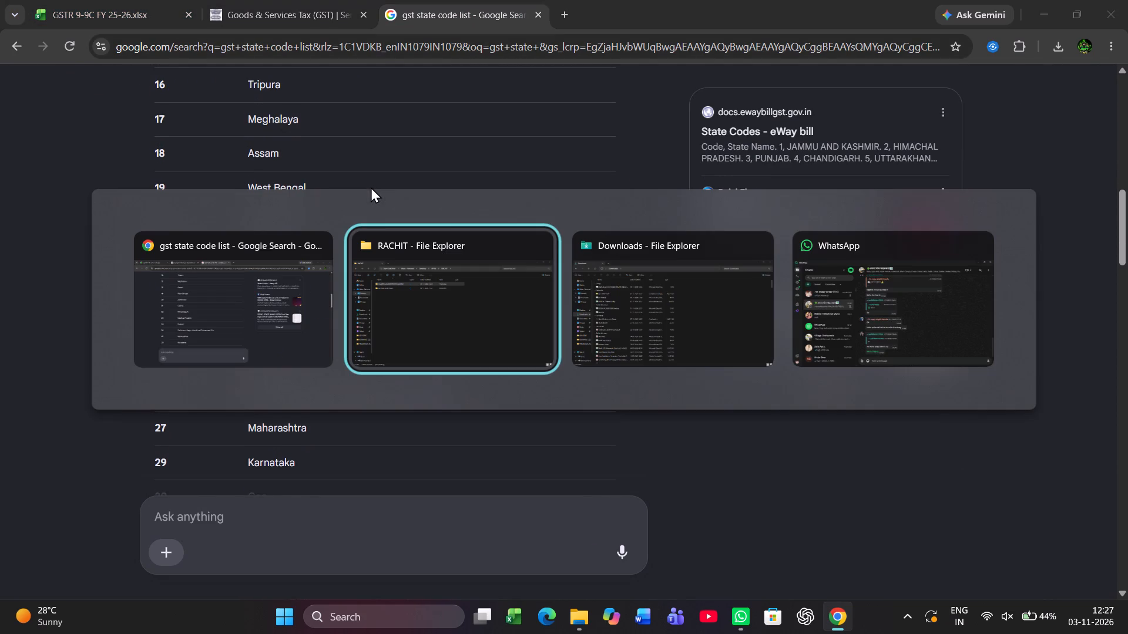
key("Down")
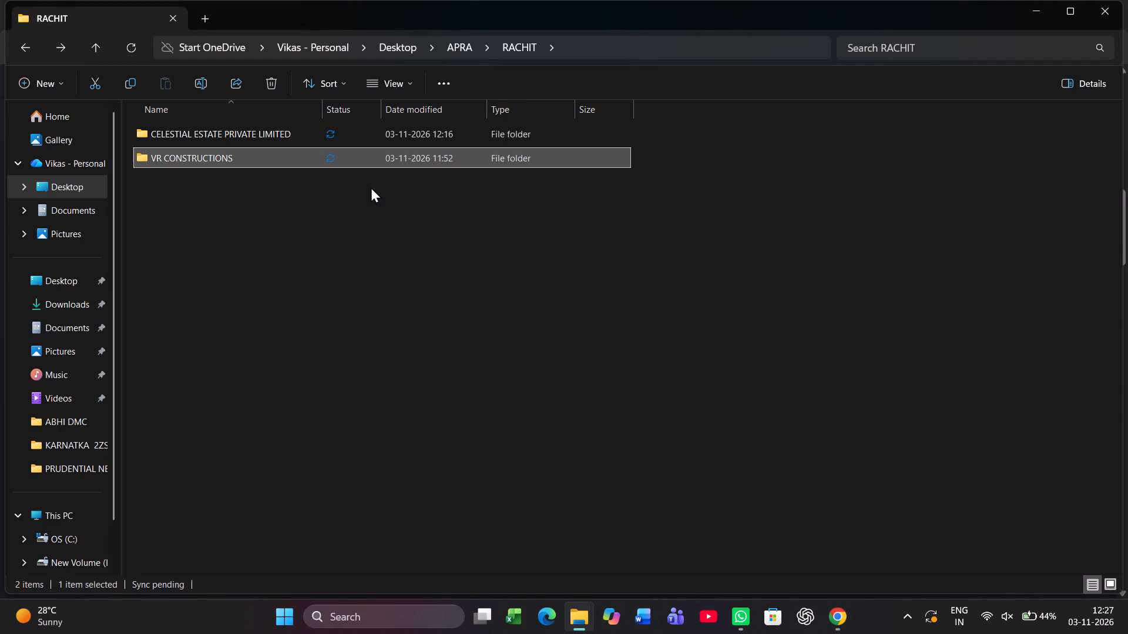
key("Return")
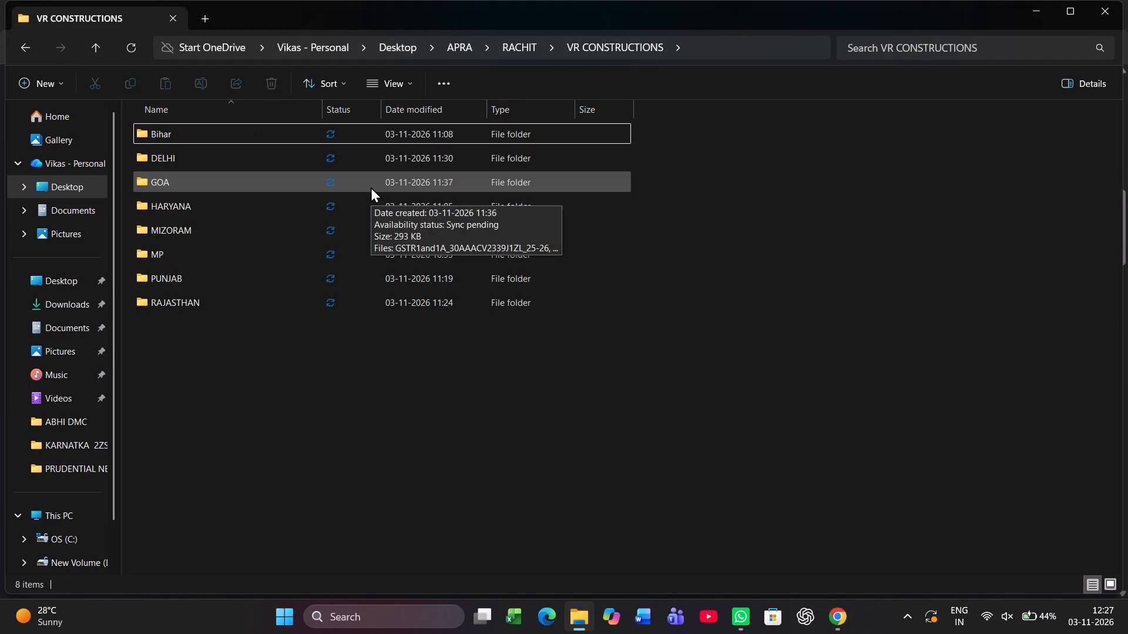
key("Down")
key("Down")
key("Down")
key("Down")
key("Down")
key("Return")
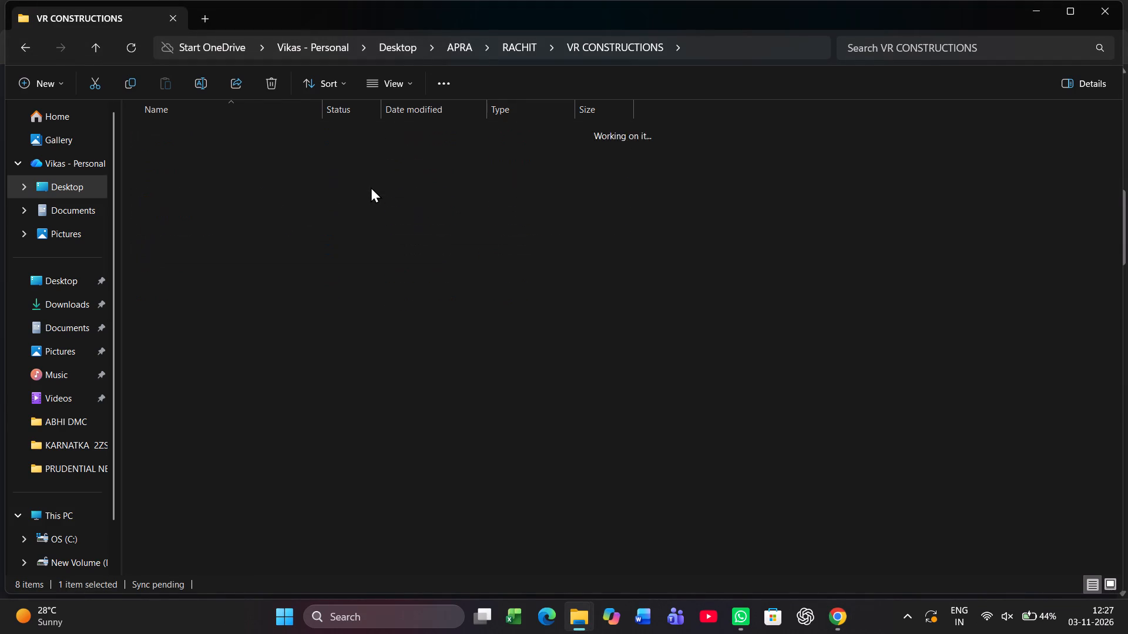
key("alt+Tab")
key("alt+Tab")
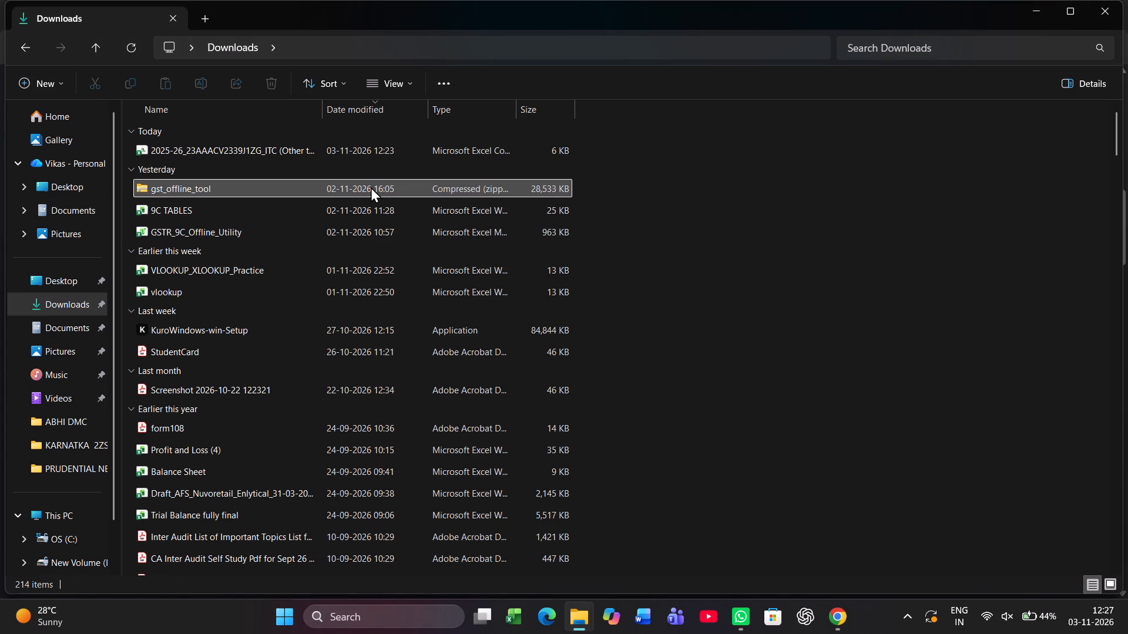
key("Up")
key("Up")
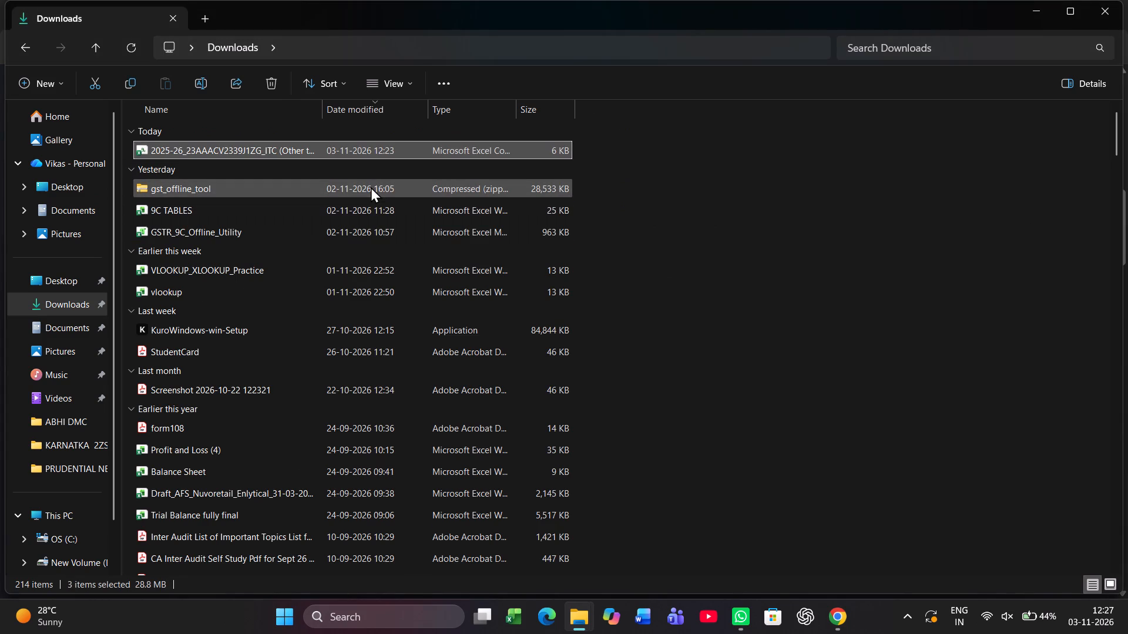
key("ctrl+x")
key("alt+Tab")
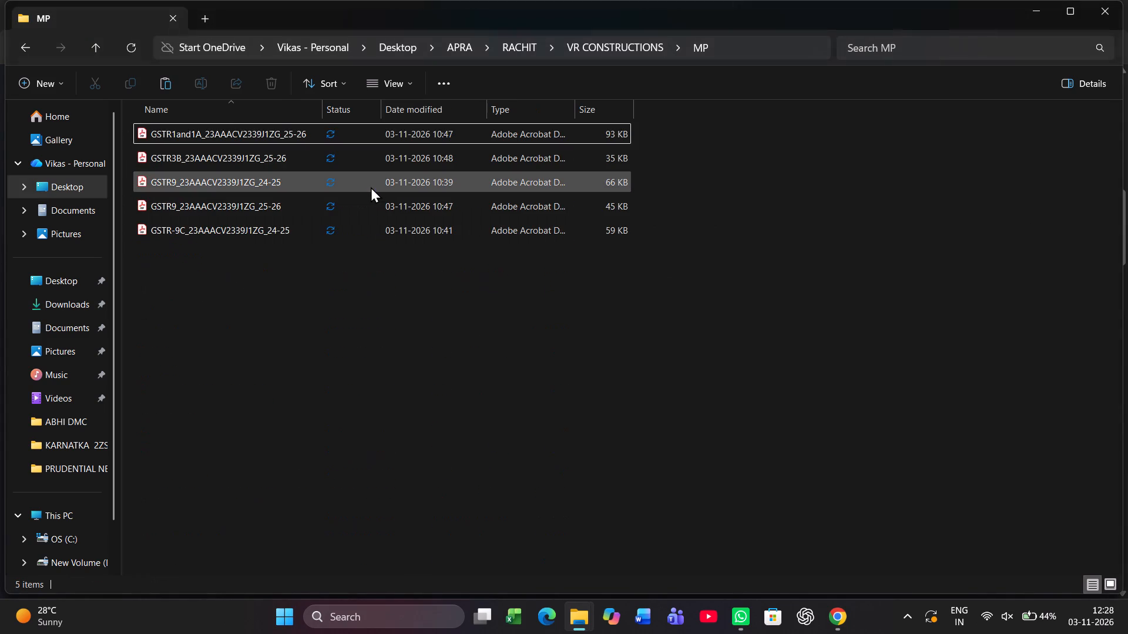
key("ctrl+v")
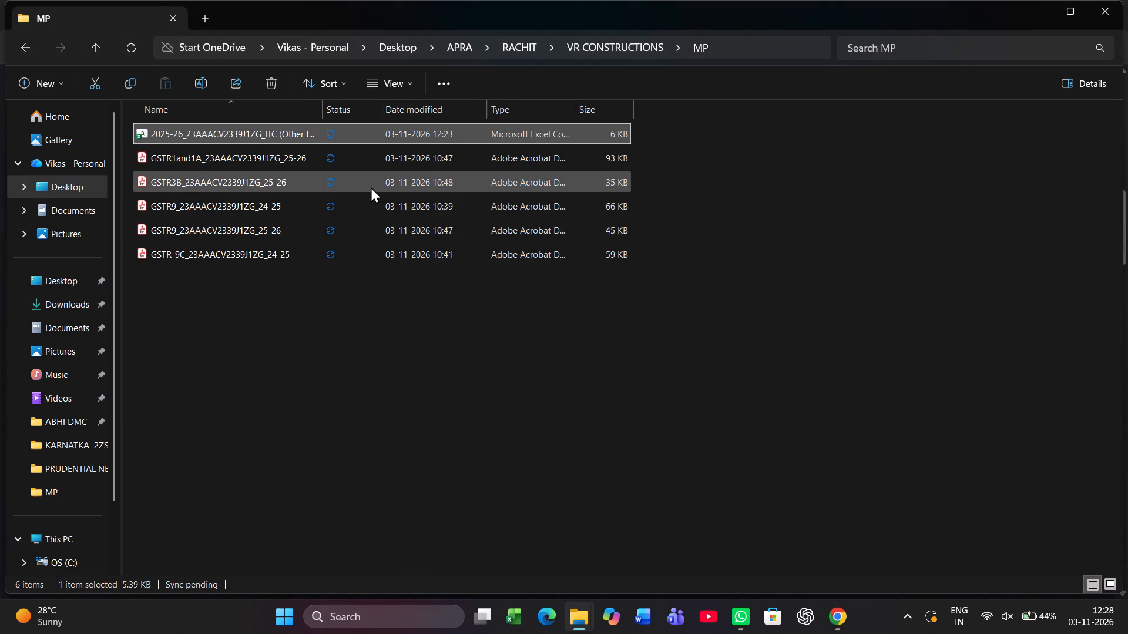
left_click(365, 376)
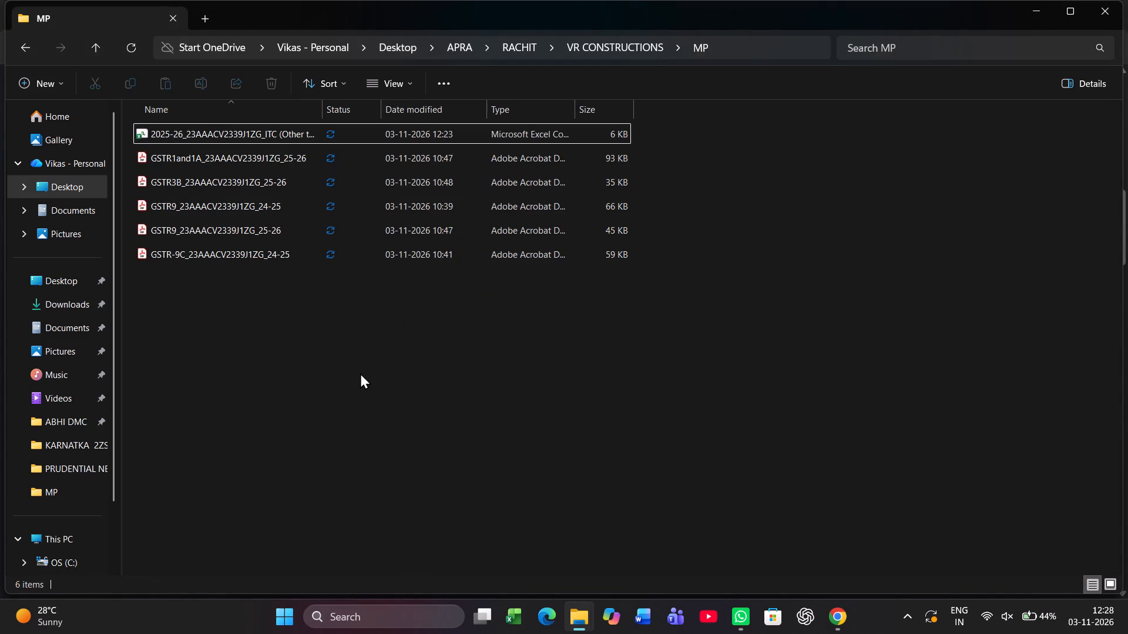
Go back to the VR CONSTRUCTIONS folder and open its Bihar subfolder.
key("alt+Tab")
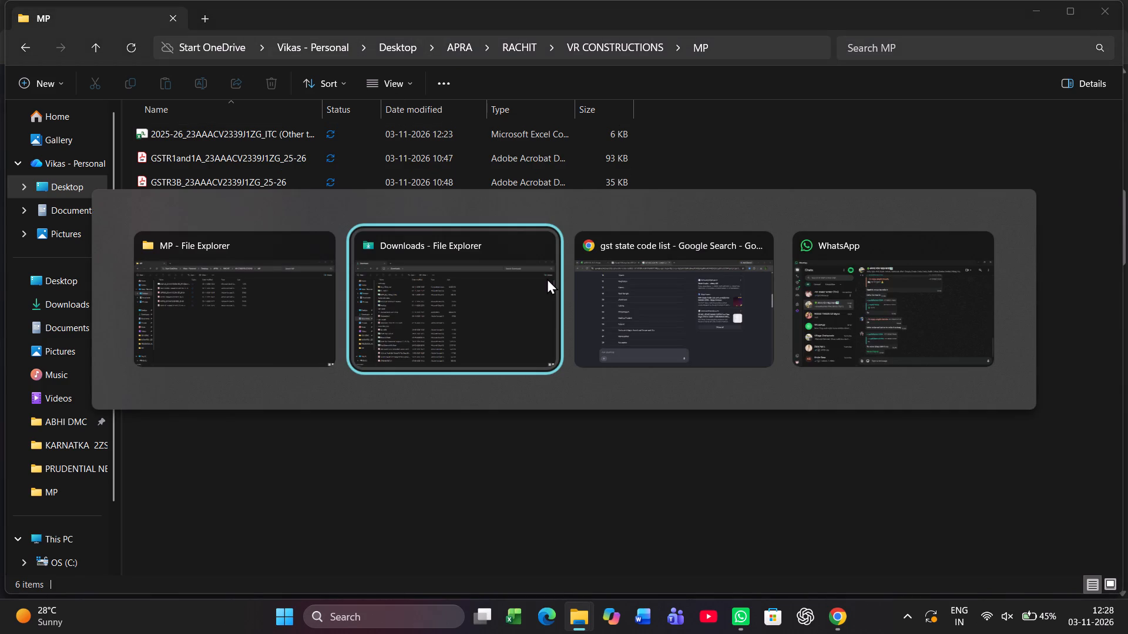
key("alt+Tab")
key("alt+Tab")
key("alt+Tab")
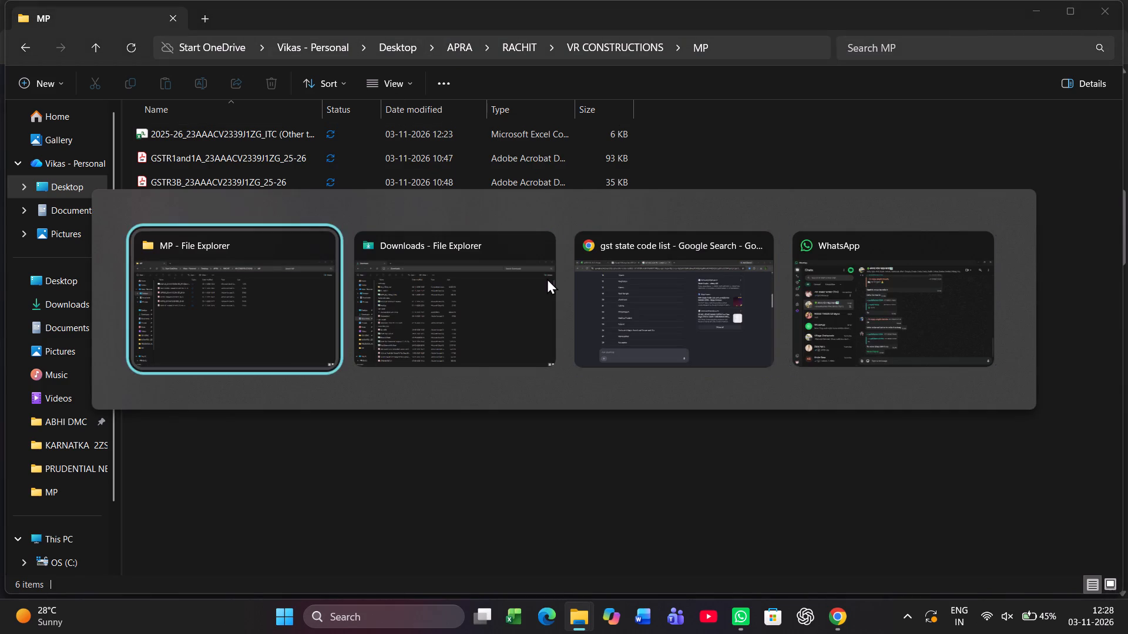
key("BackSpace")
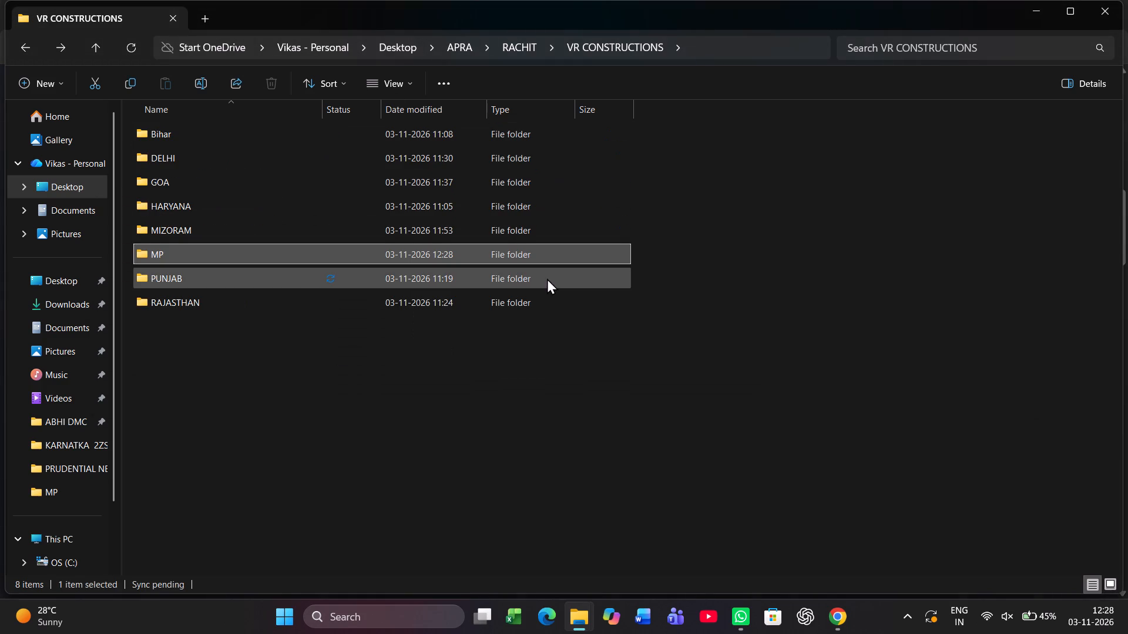
key("Up")
key("Up")
key("Up")
key("Up")
key("Up")
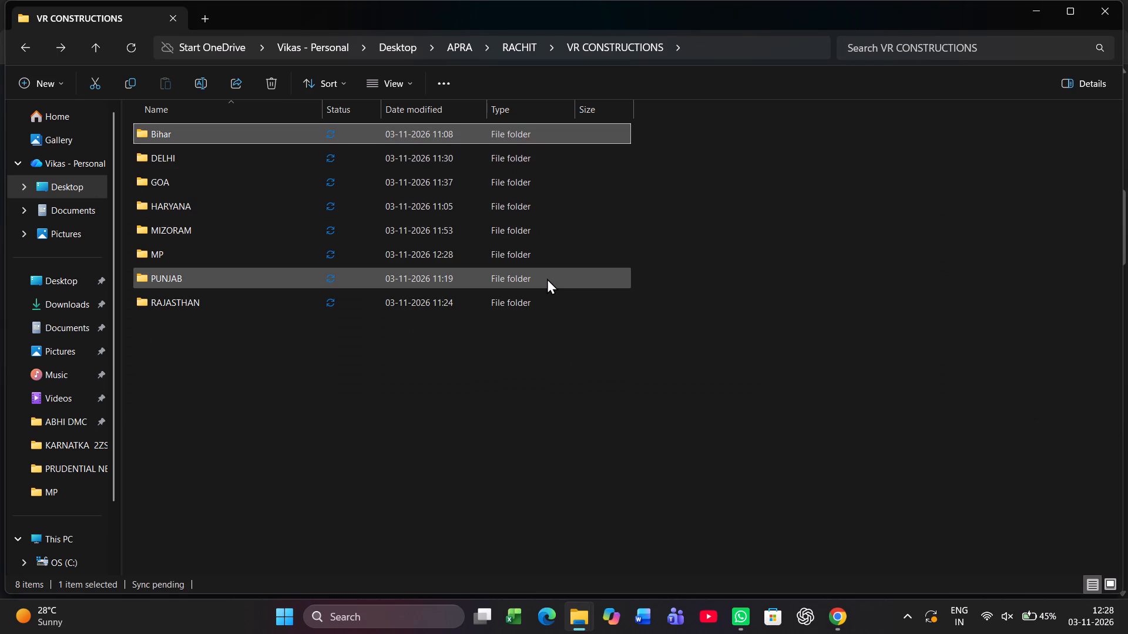
key("Return")
Switch to Chrome and return to the GST portal page.
key("alt+Tab")
key("alt+Tab")
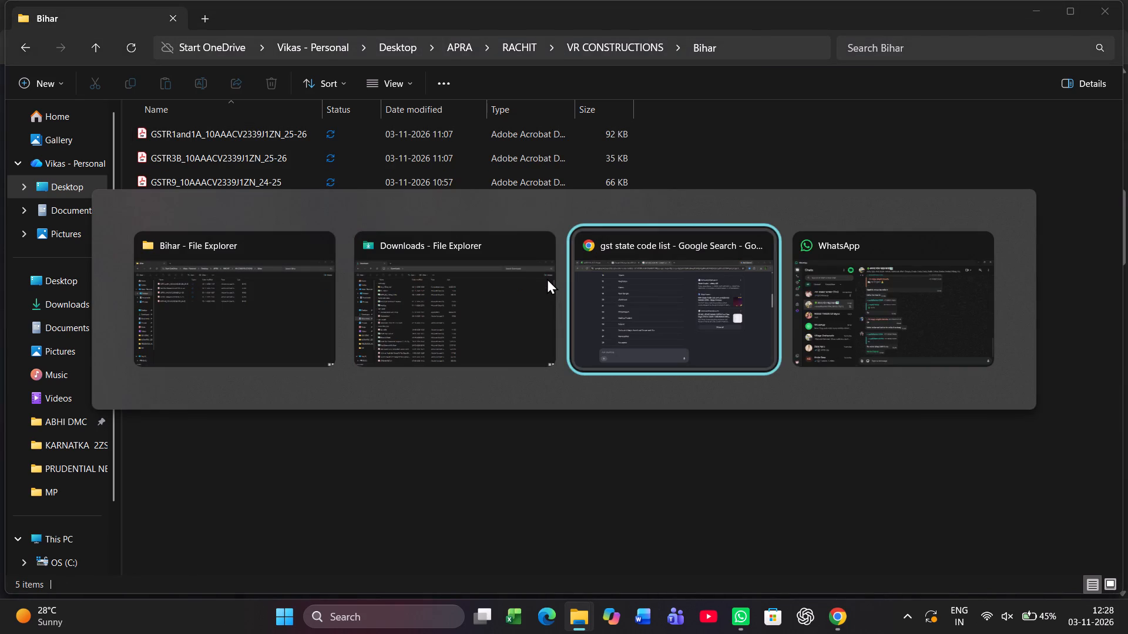
key("ctrl+Tab")
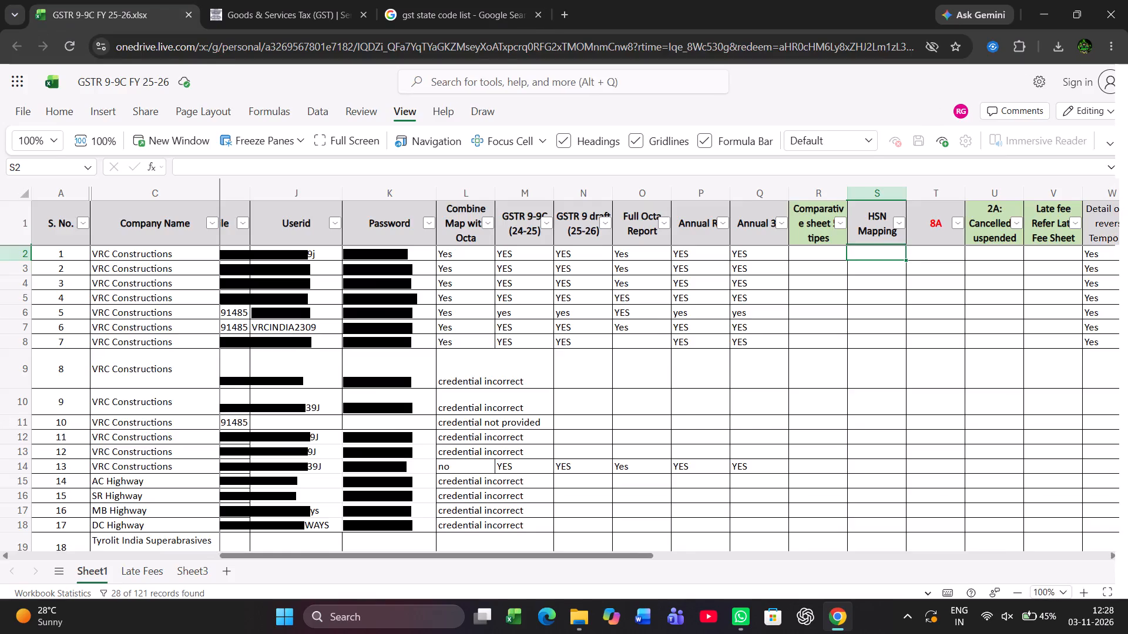
key("ctrl+Tab")
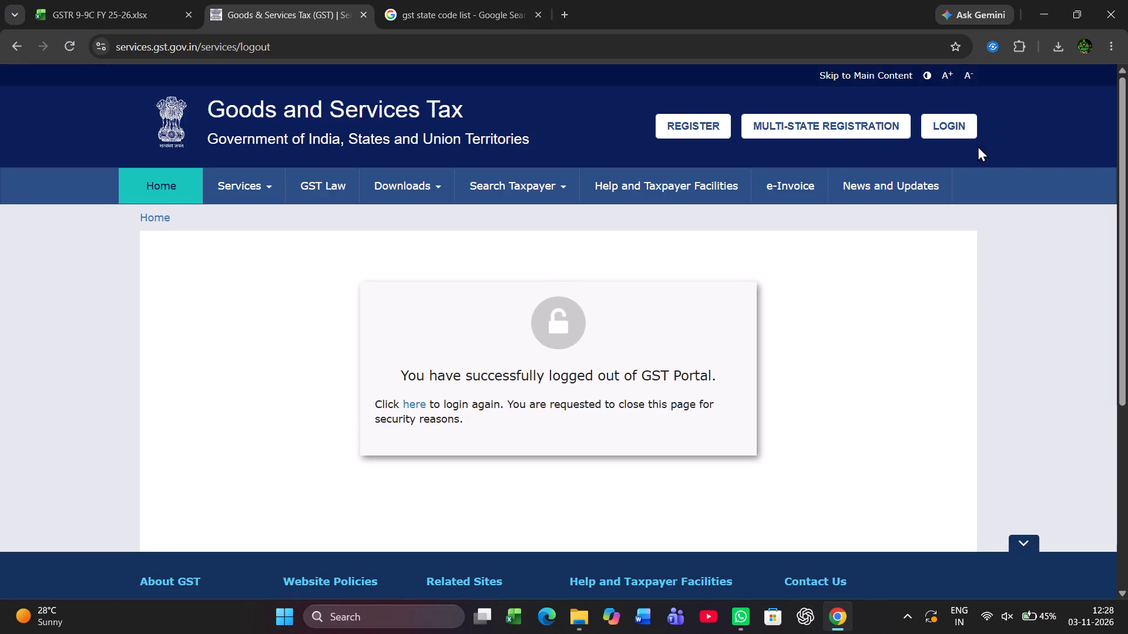
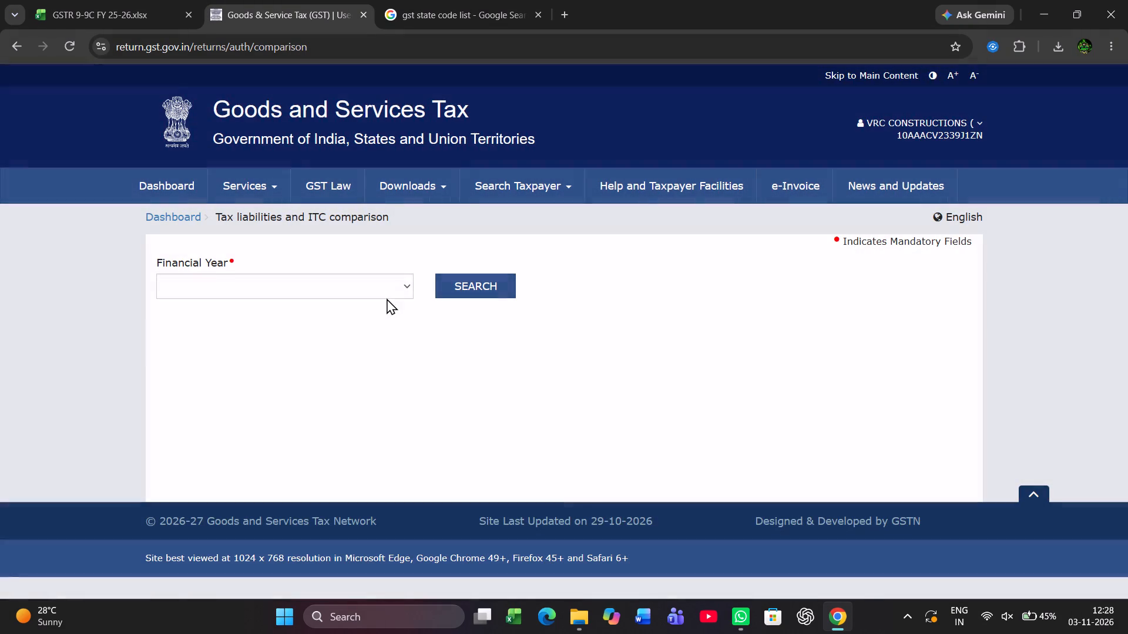
Open the tax liabilities and ITC comparison report of VRC Constructions for financial year 2025-26.
left_click(387, 298)
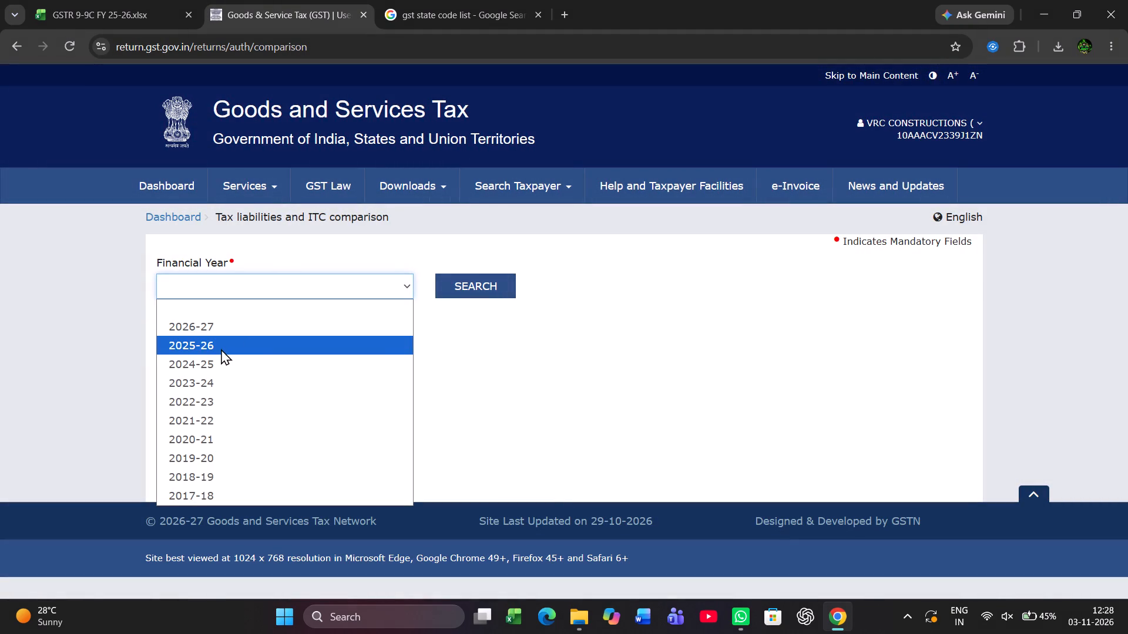
left_click(221, 349)
left_click(468, 292)
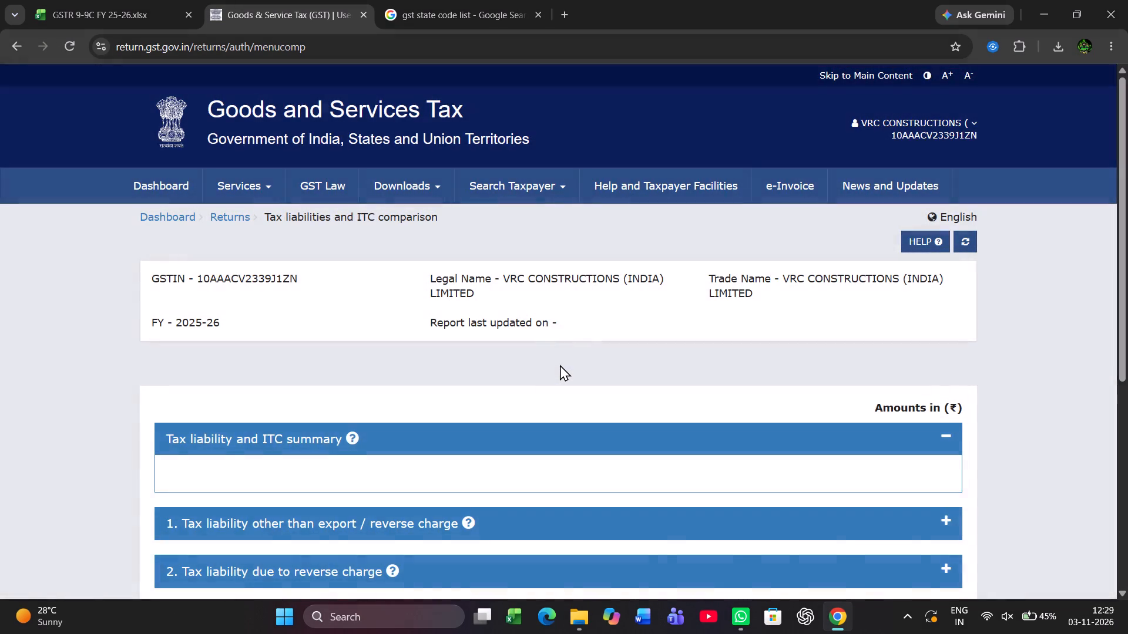
Expand the section on input tax credit claimed and due (Other than import of goods) and download it as CSV.
scroll(560, 365, "down", 12)
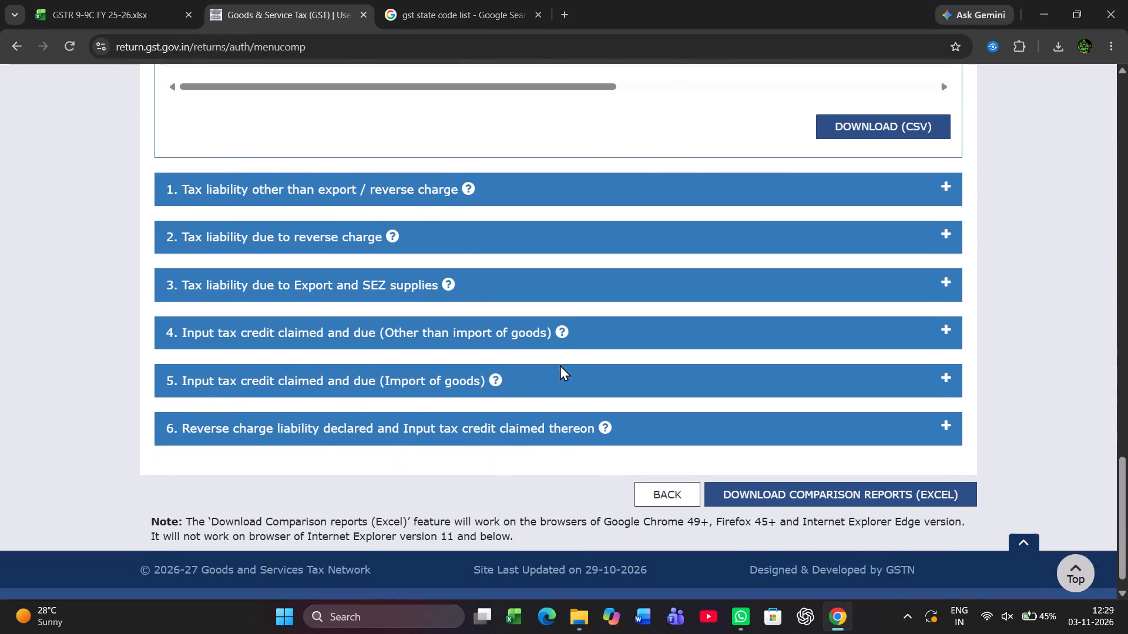
scroll(560, 365, "up", 1)
left_click(408, 346)
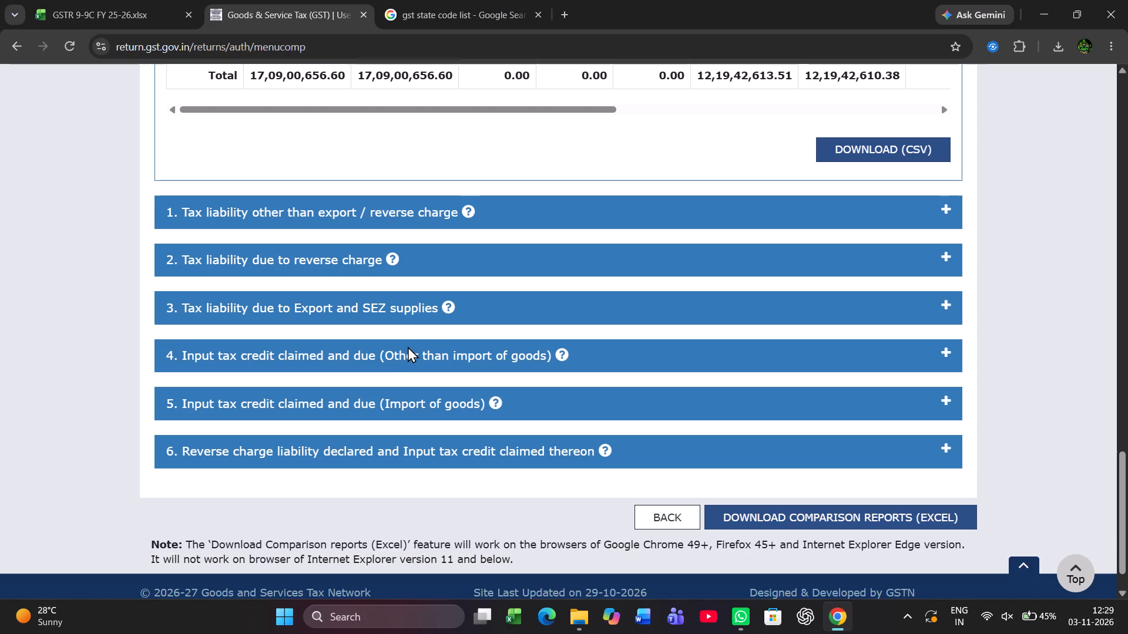
left_click(406, 350)
scroll(484, 412, "down", 1)
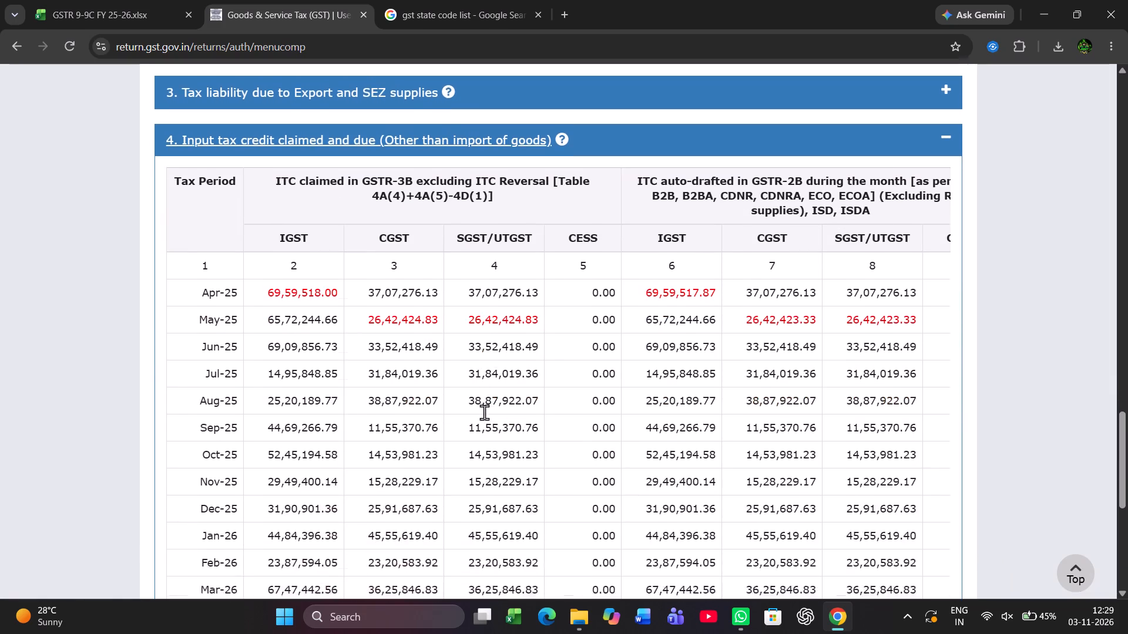
scroll(484, 412, "down", 3)
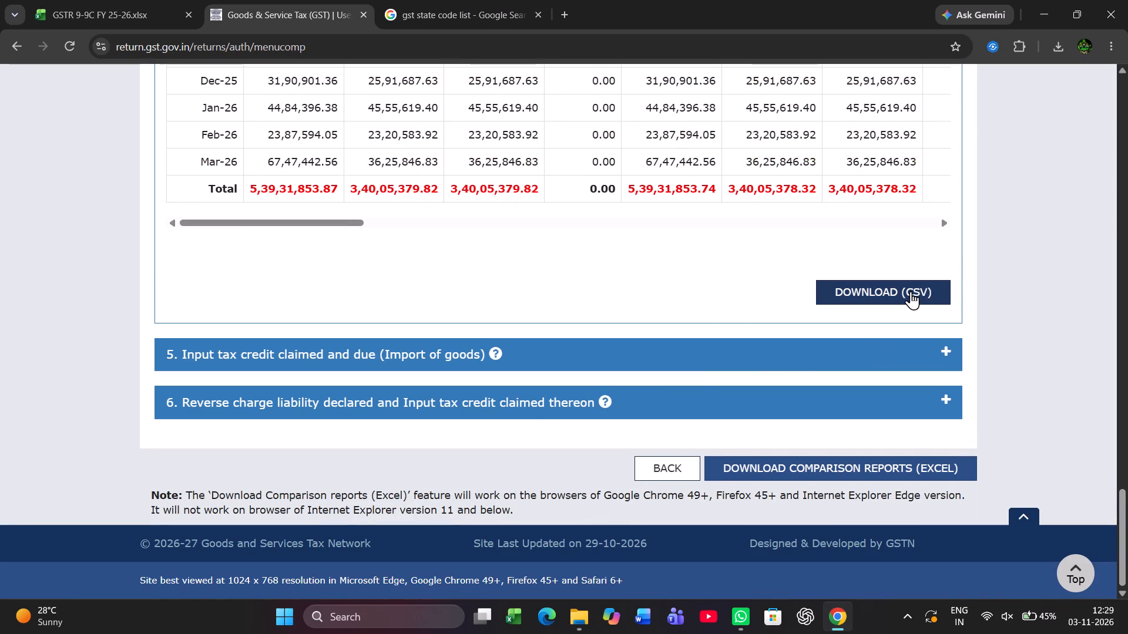
left_click(911, 291)
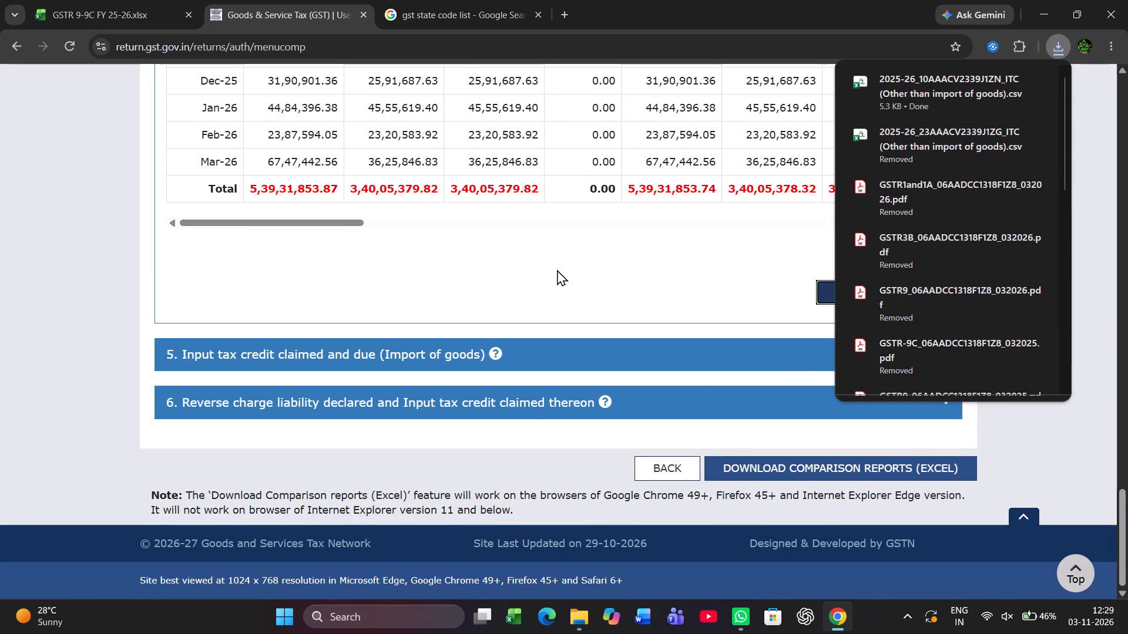
In File Explorer, move the downloaded 2025-26 ITC comparison CSV from Downloads into the Bihar folder under RACHIT > VR CONSTRUCTIONS.
key("alt+Tab")
key("alt+Tab")
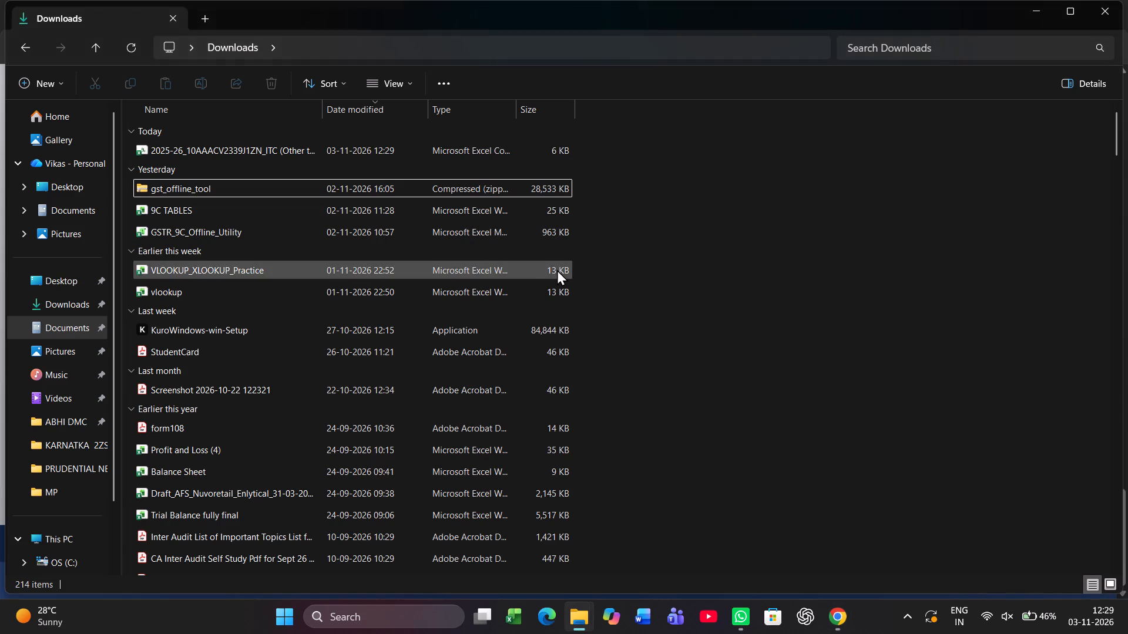
left_click(279, 147)
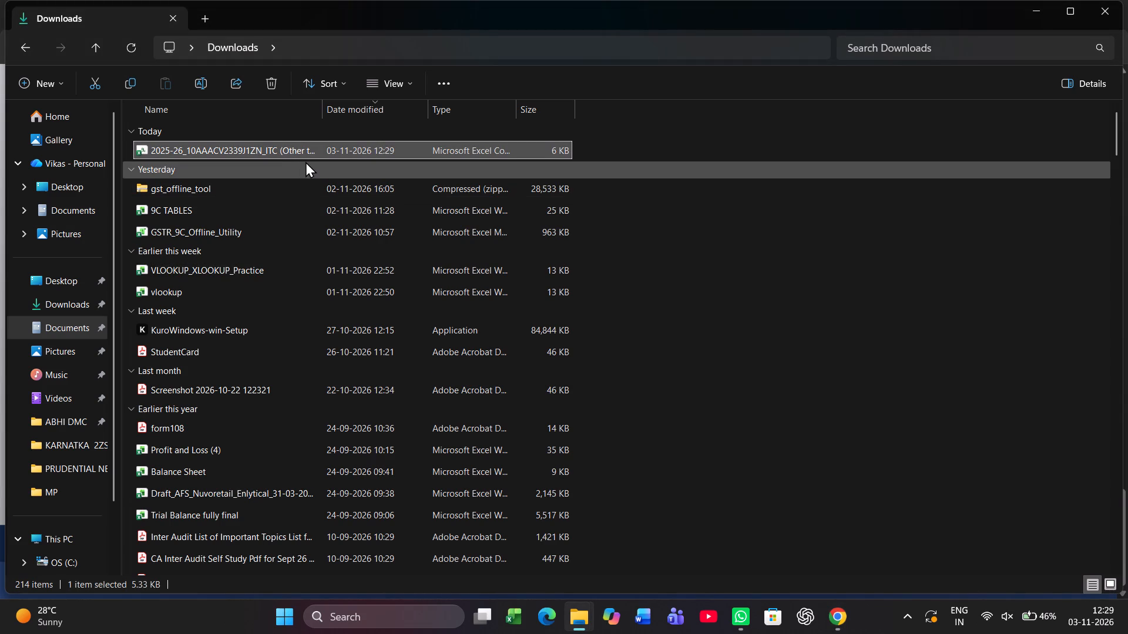
key("ctrl+x")
key("alt+Tab")
key("alt+Tab")
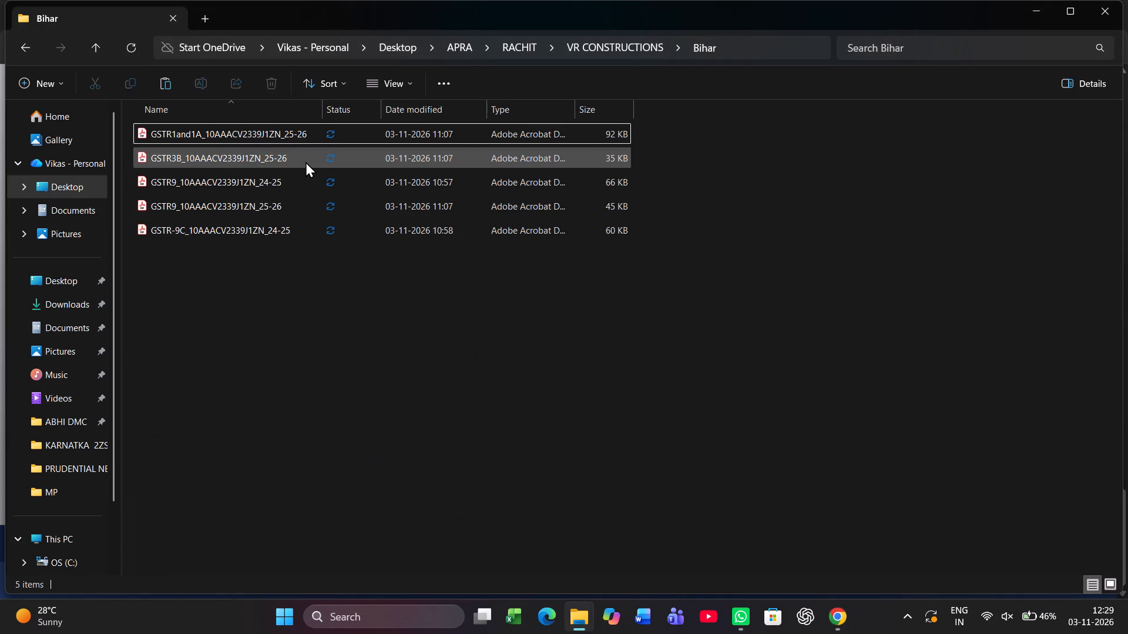
key("ctrl+v")
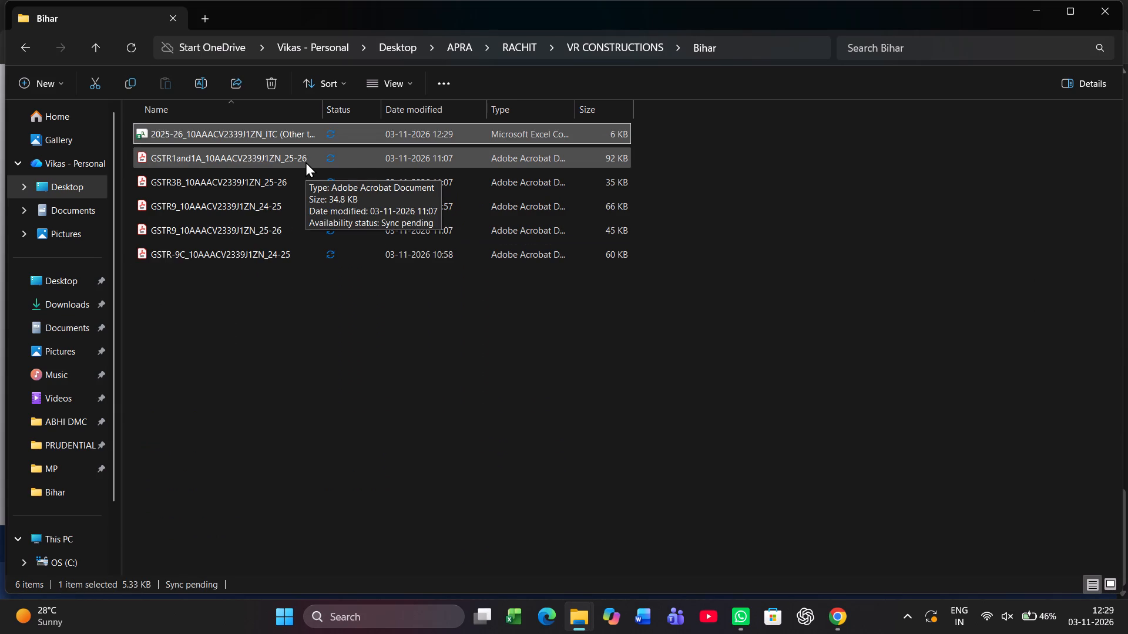
Go back to the VR CONSTRUCTIONS folder and open its DELHI subfolder.
key("BackSpace")
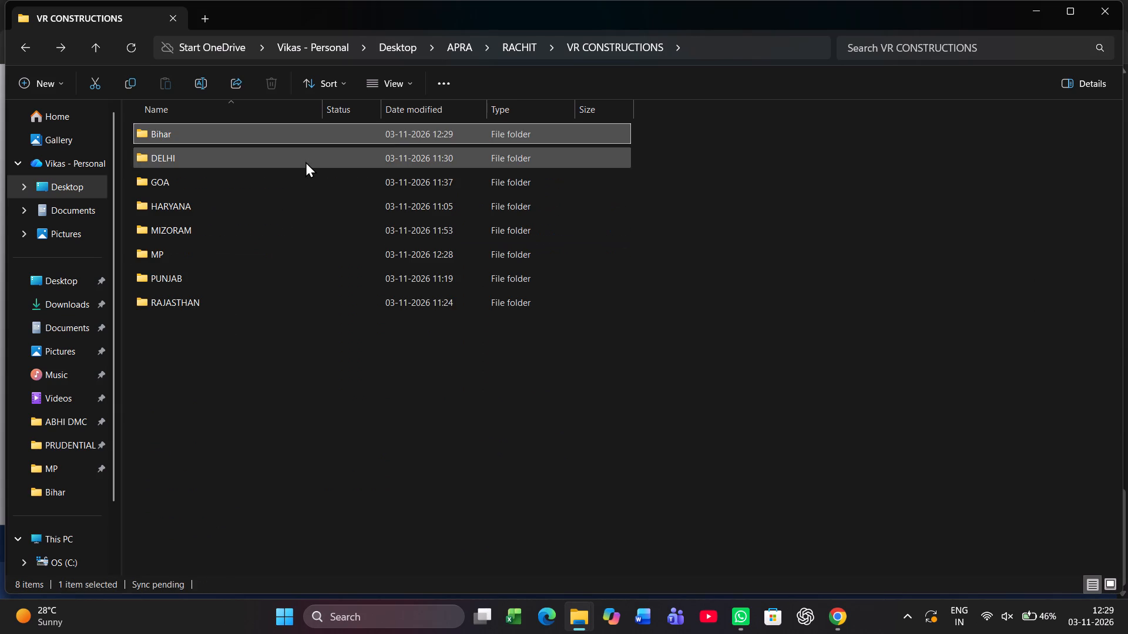
key("Down")
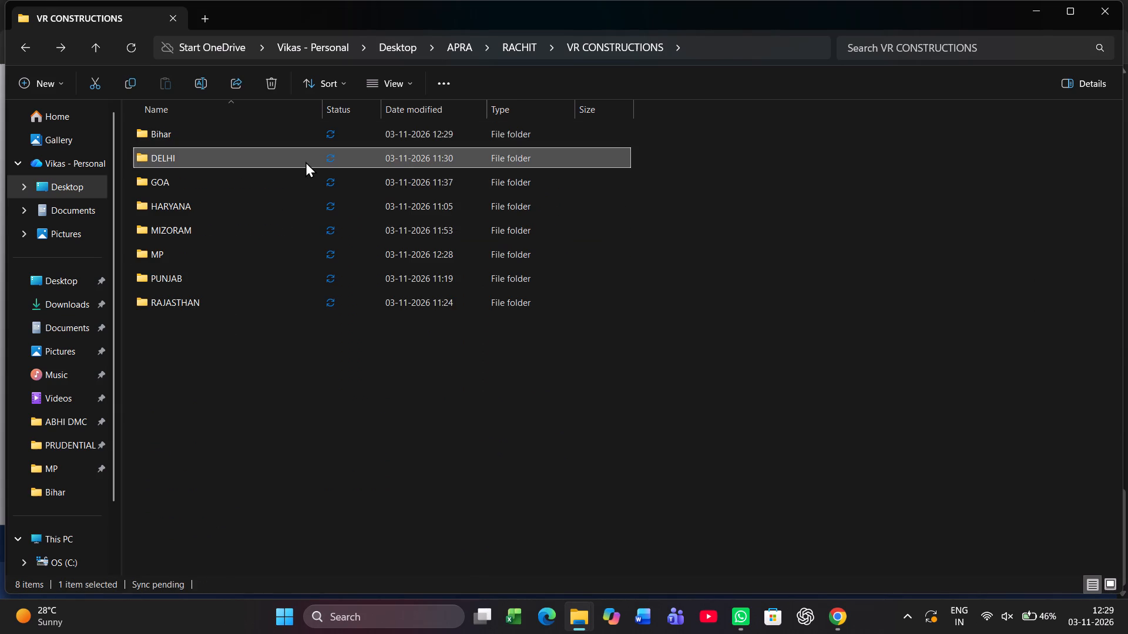
key("Return")
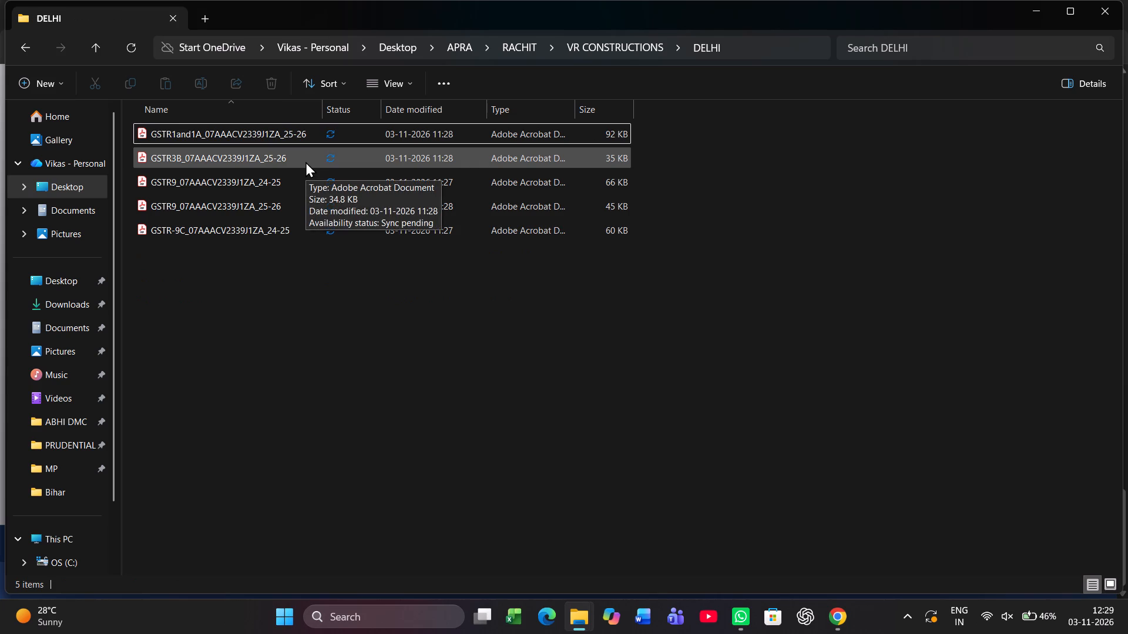
Switch to Chrome and log the VRC Constructions Bihar account out of the GST portal.
key("alt+Tab")
key("alt+Tab")
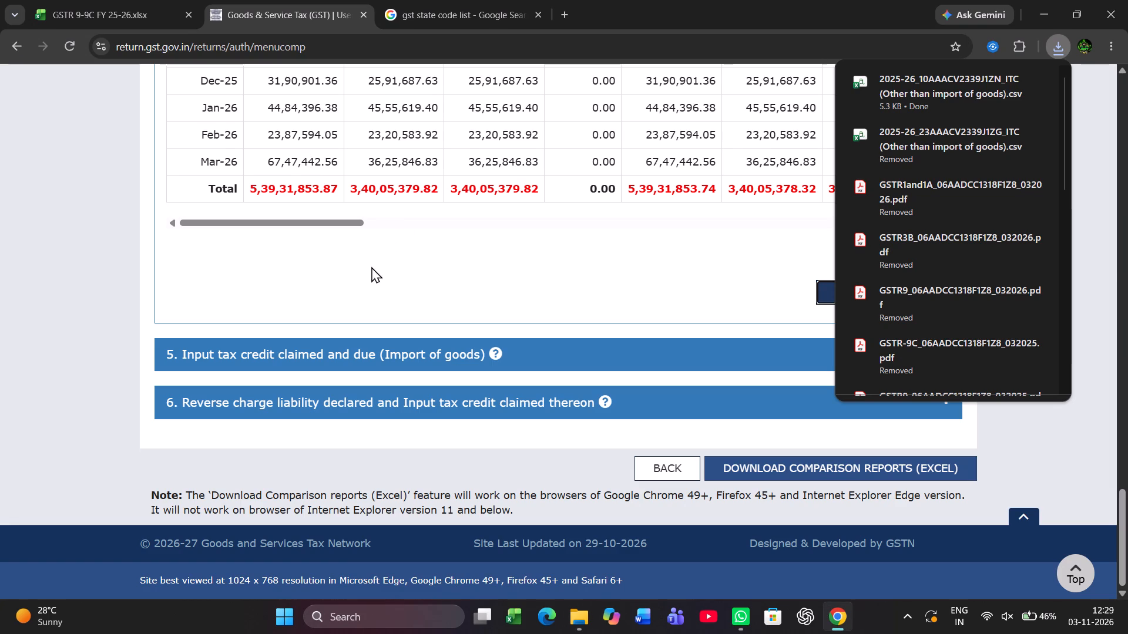
scroll(618, 285, "up", 5)
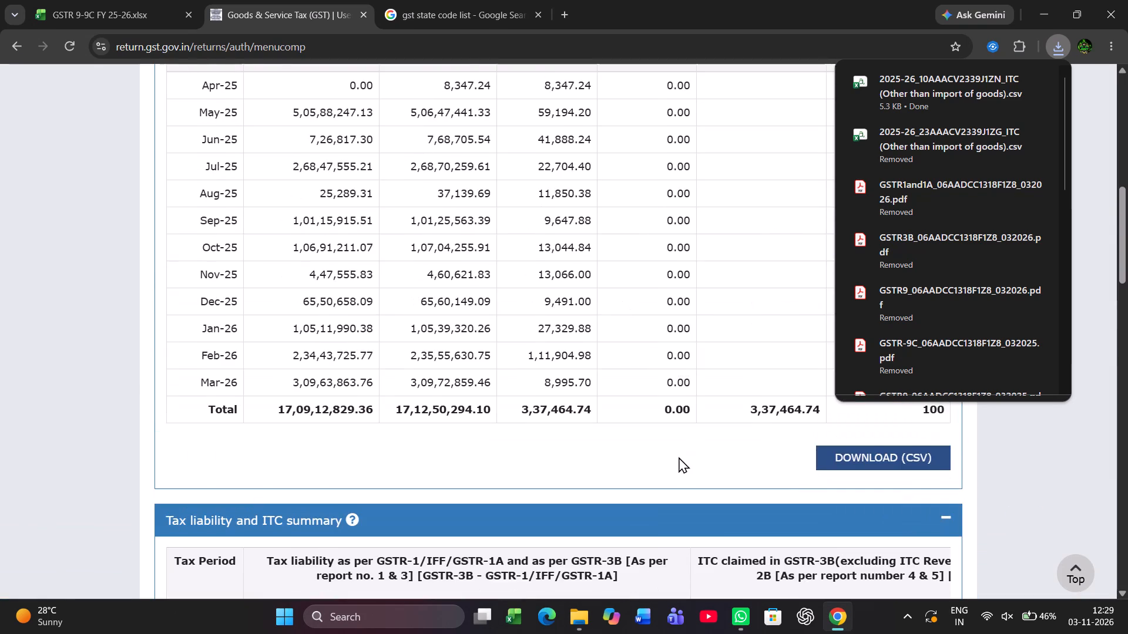
scroll(679, 457, "up", 7)
left_click(785, 141)
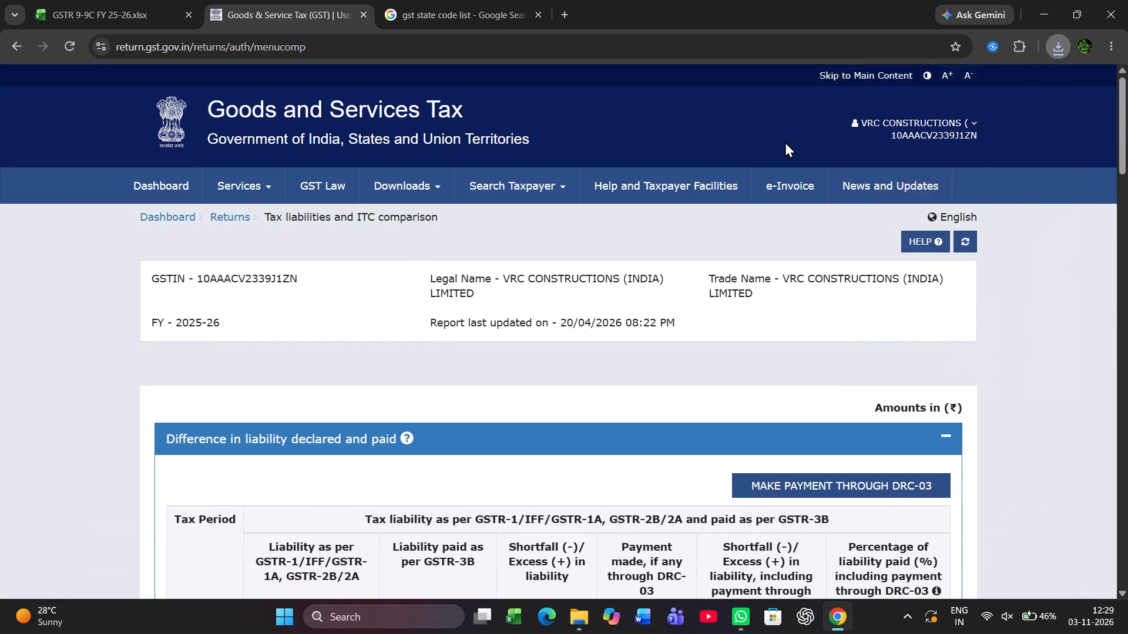
left_click(974, 124)
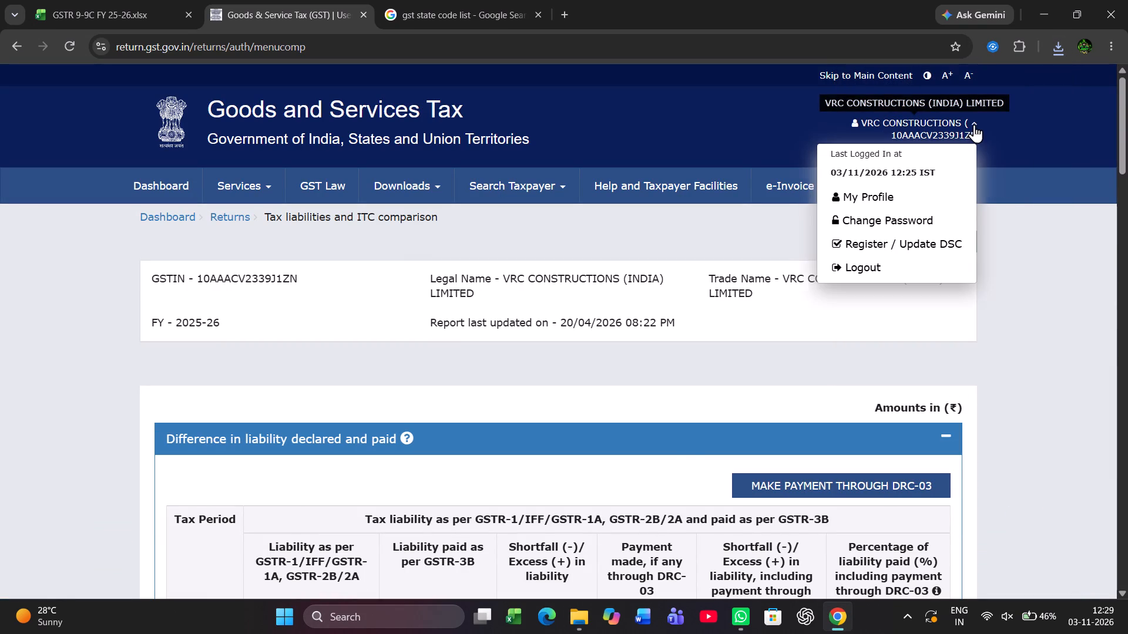
left_click(892, 267)
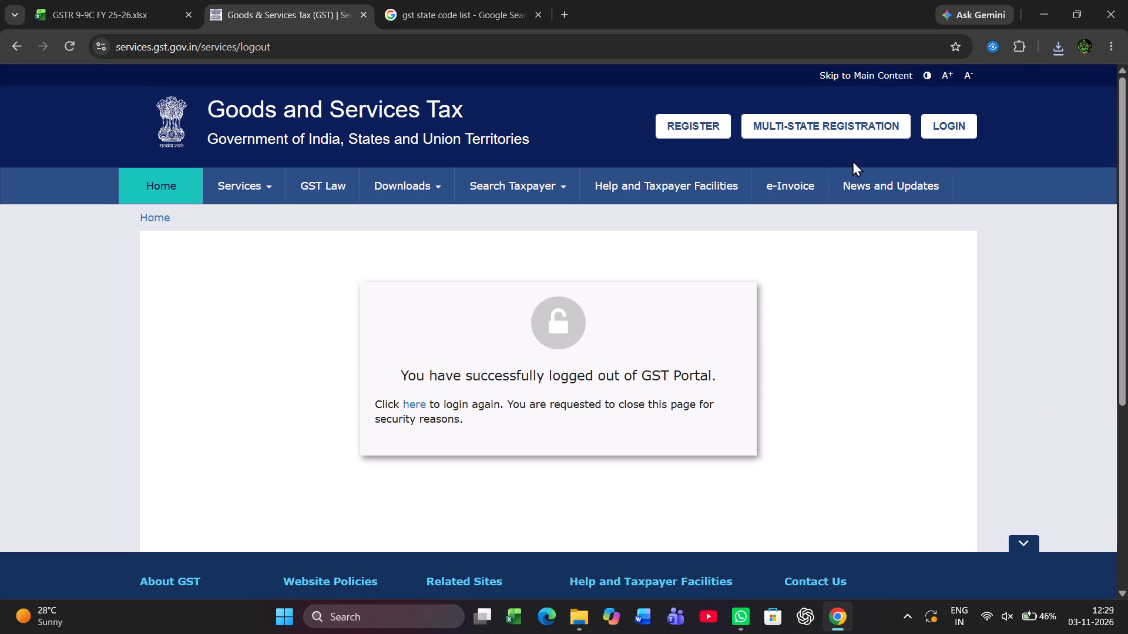
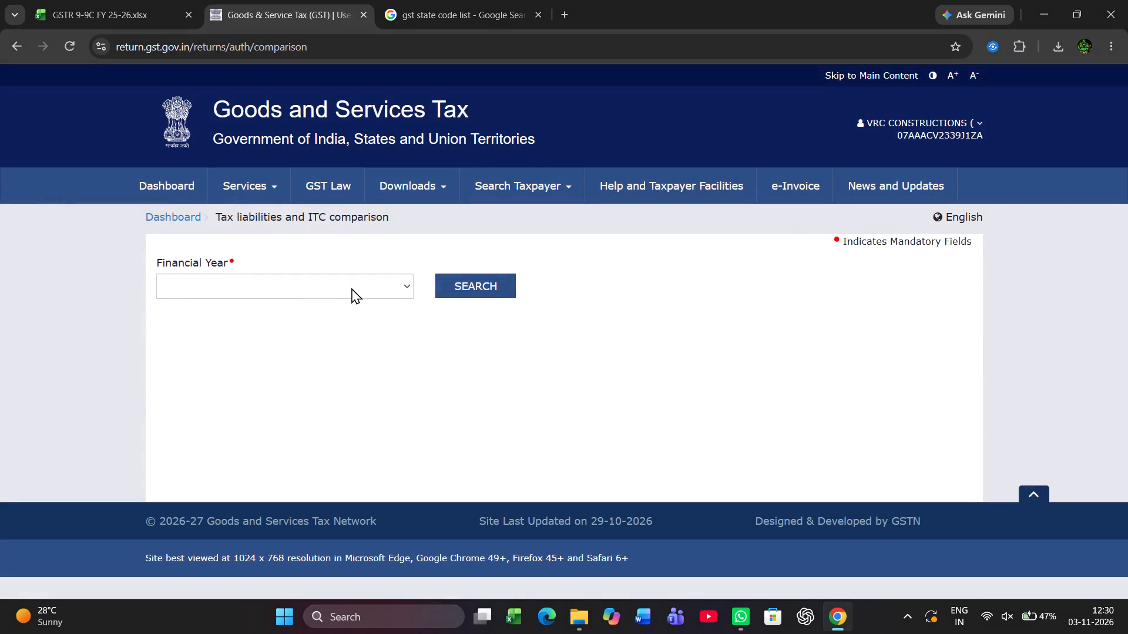
Load the tax liabilities and ITC comparison for financial year 2025-26 in the VRC Constructions Delhi account.
left_click(372, 284)
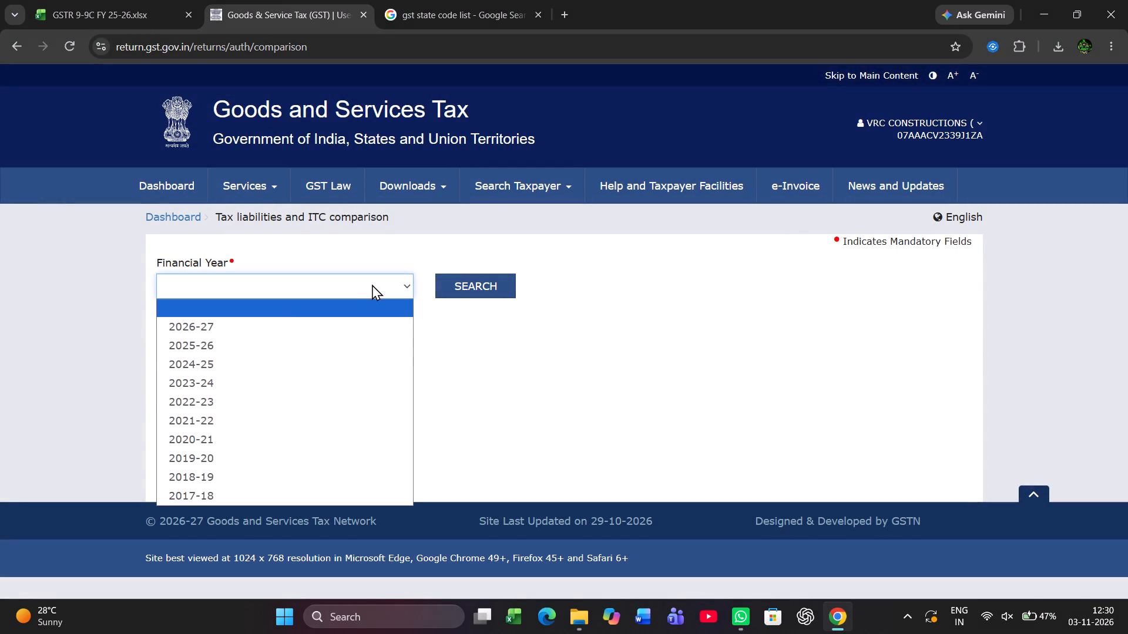
left_click(218, 344)
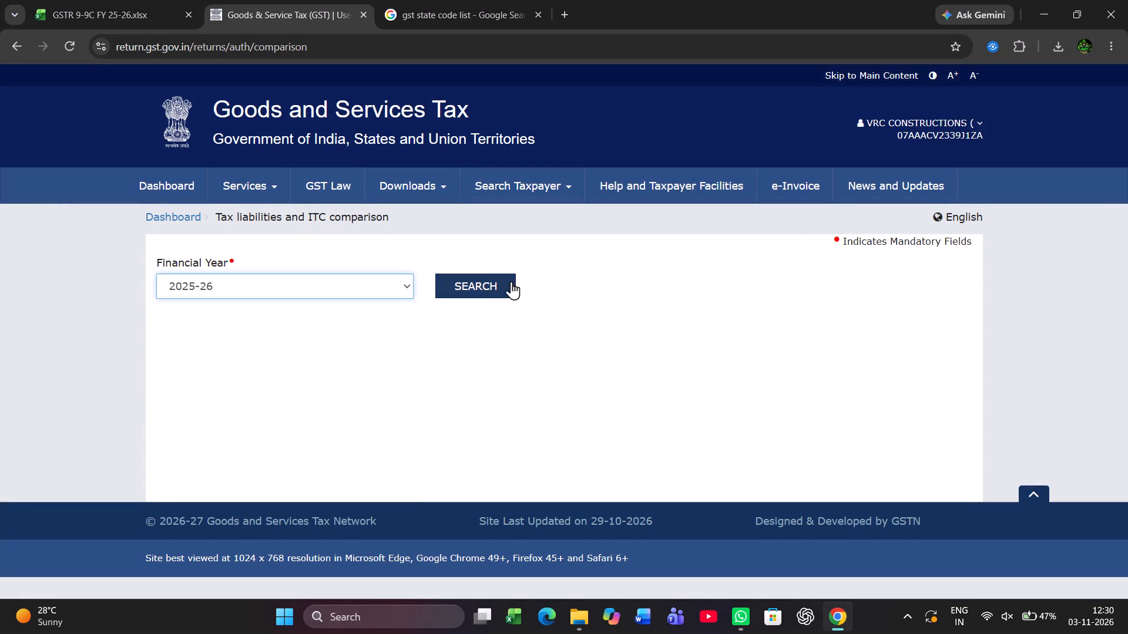
left_click(489, 286)
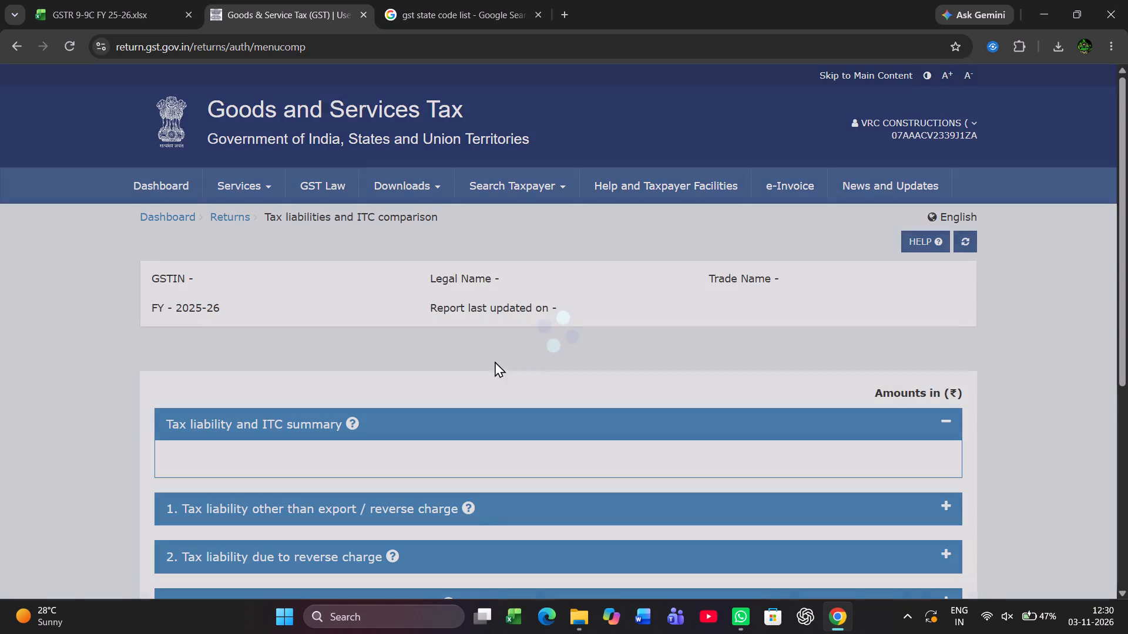
Expand the section on input tax credit claimed and due (Other than import of goods) and download it as CSV.
scroll(688, 416, "down", 2)
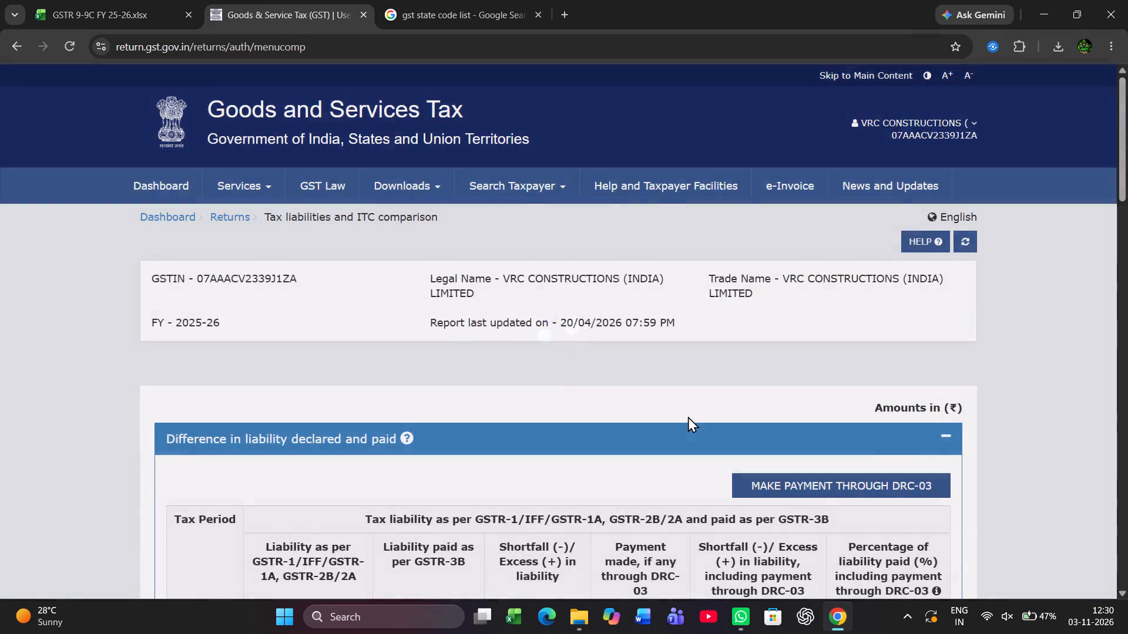
scroll(688, 416, "down", 7)
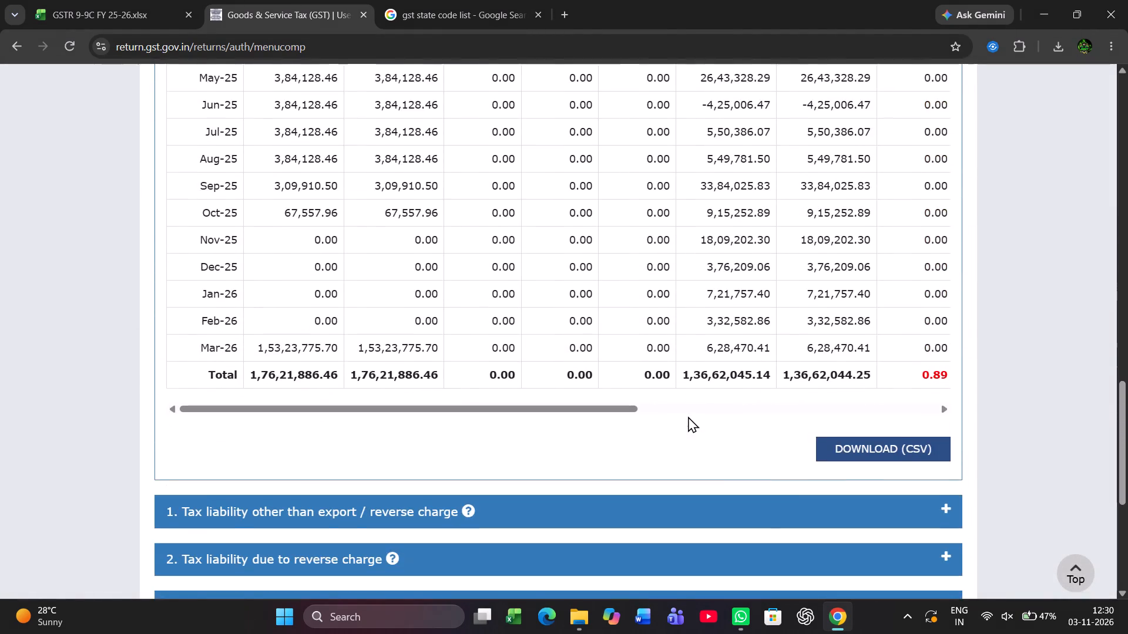
scroll(688, 416, "down", 2)
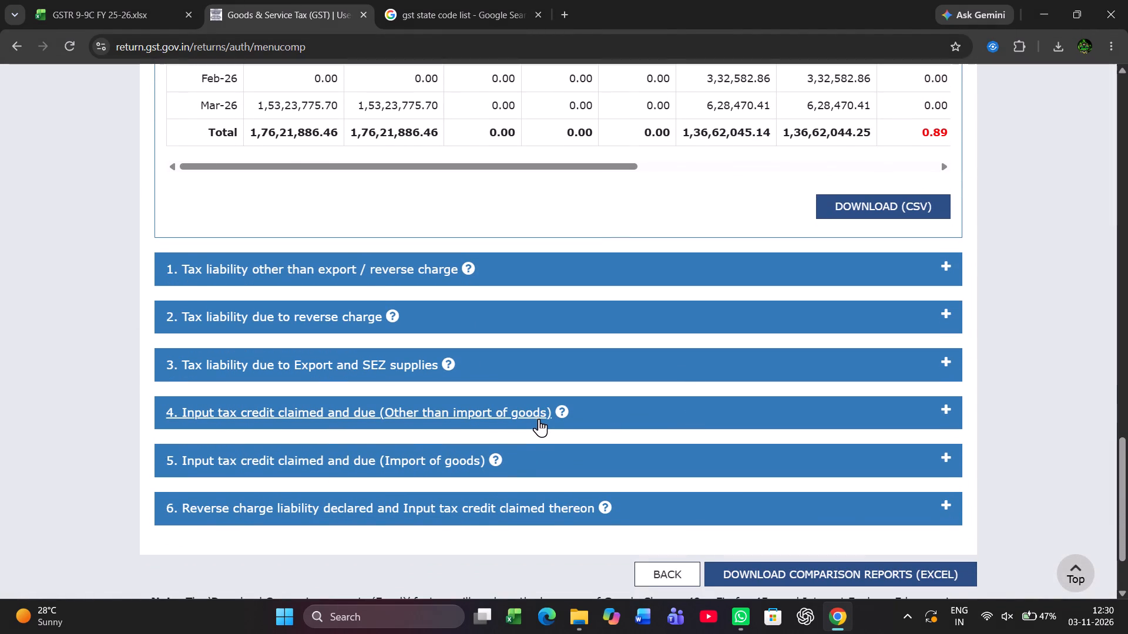
left_click(539, 416)
scroll(539, 416, "down", 2)
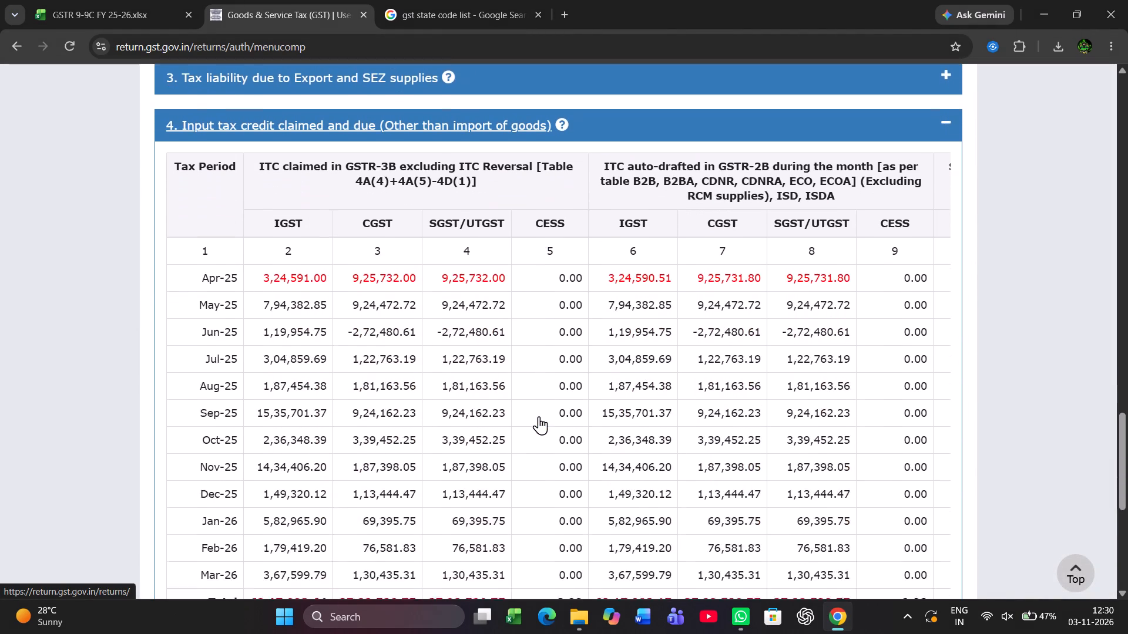
scroll(539, 416, "down", 2)
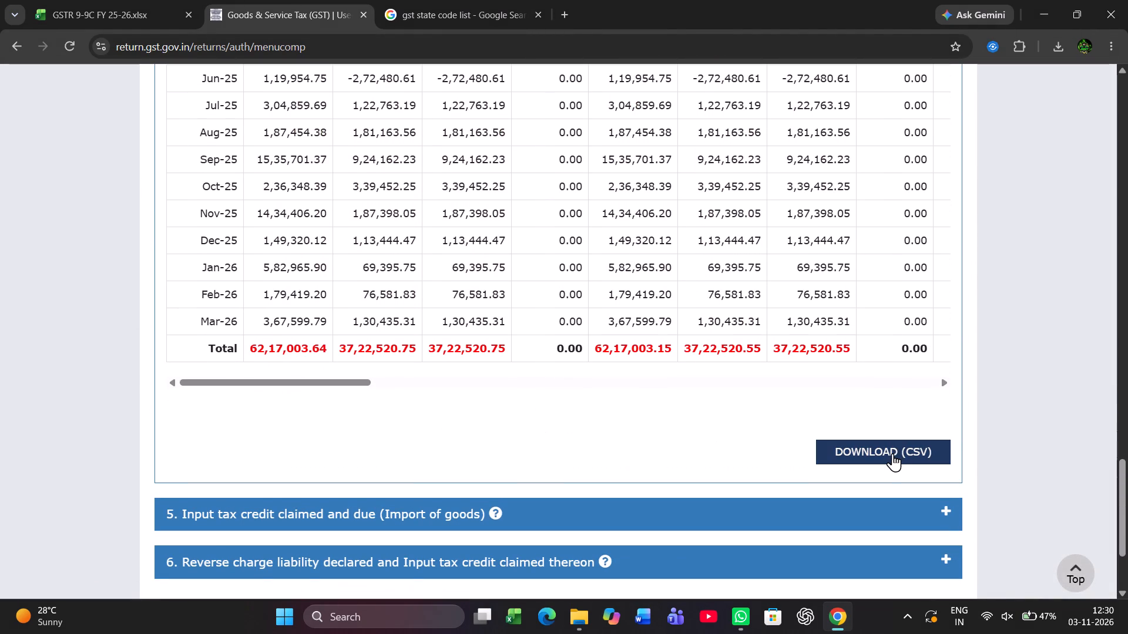
left_click(892, 453)
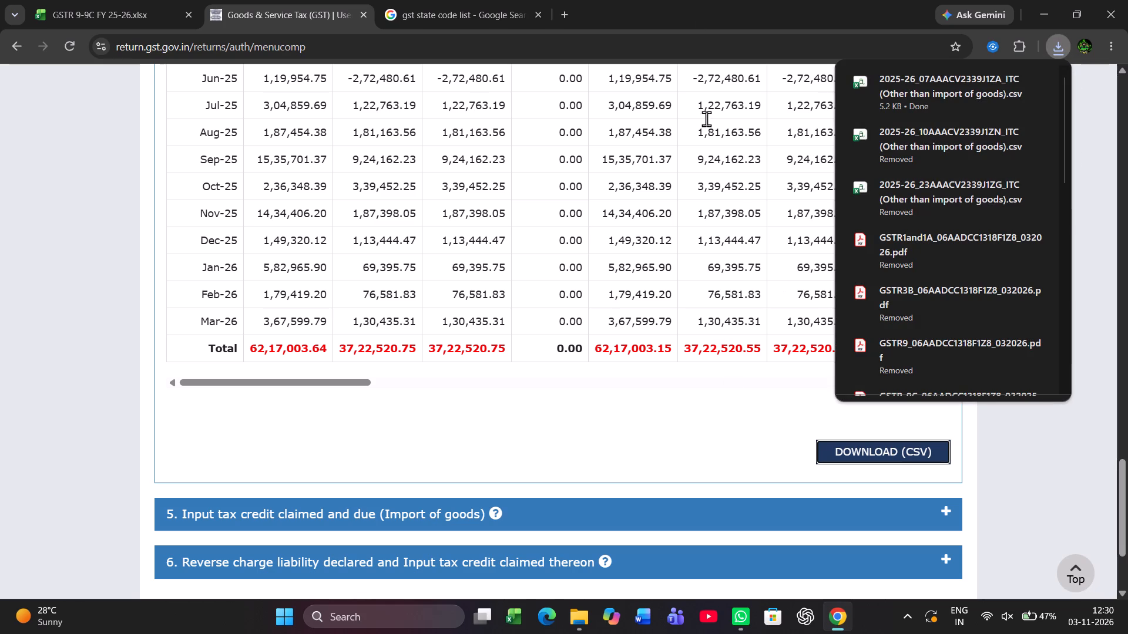
In File Explorer, move the downloaded 2025-26 ITC comparison CSV from Downloads into the DELHI folder under RACHIT > VR CONSTRUCTIONS.
key("alt+Tab")
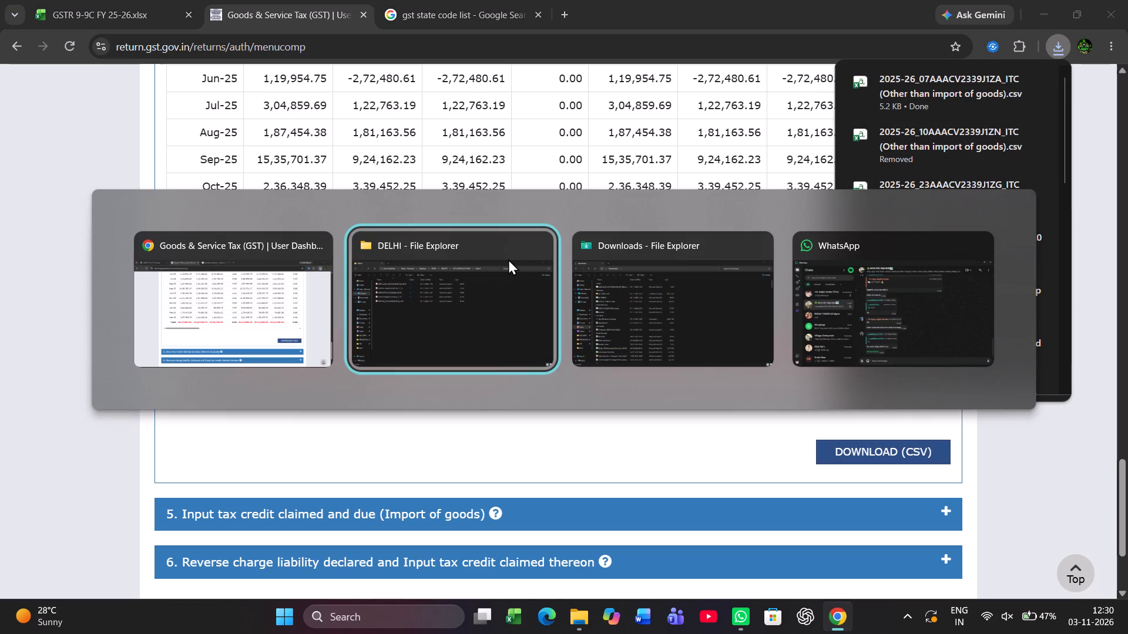
key("alt+Tab")
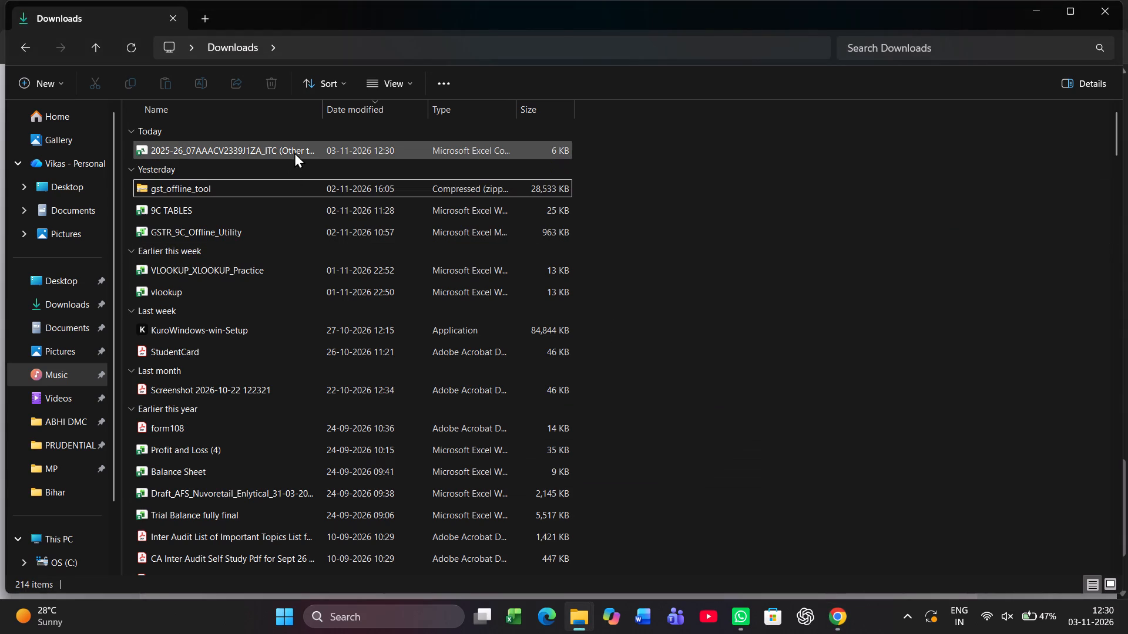
left_click(311, 144)
key("ctrl+x")
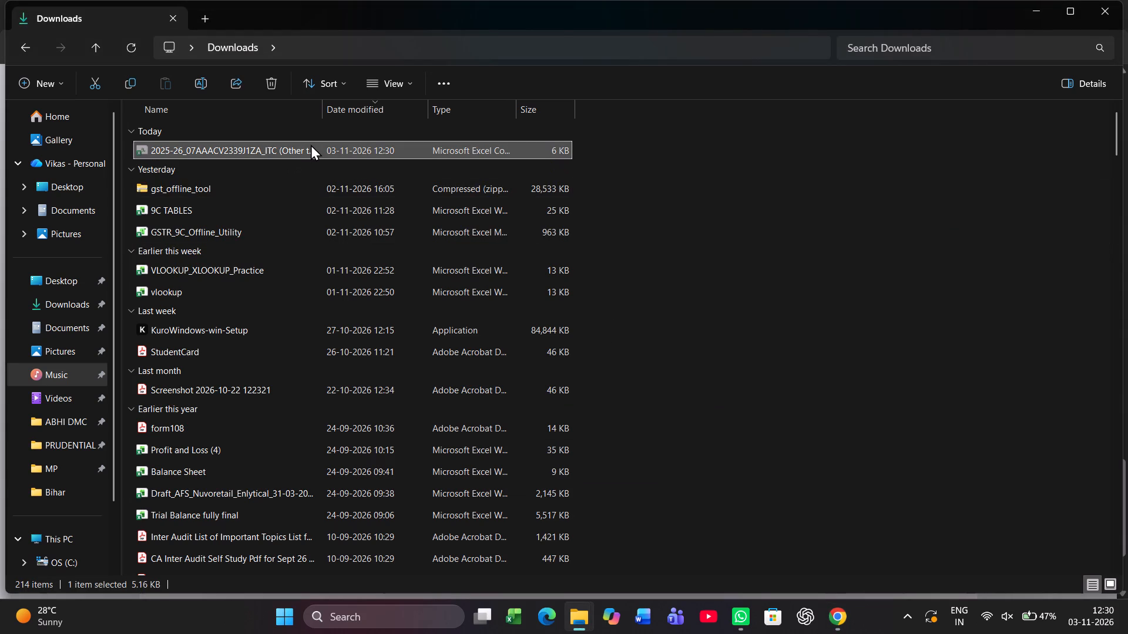
key("alt+Tab")
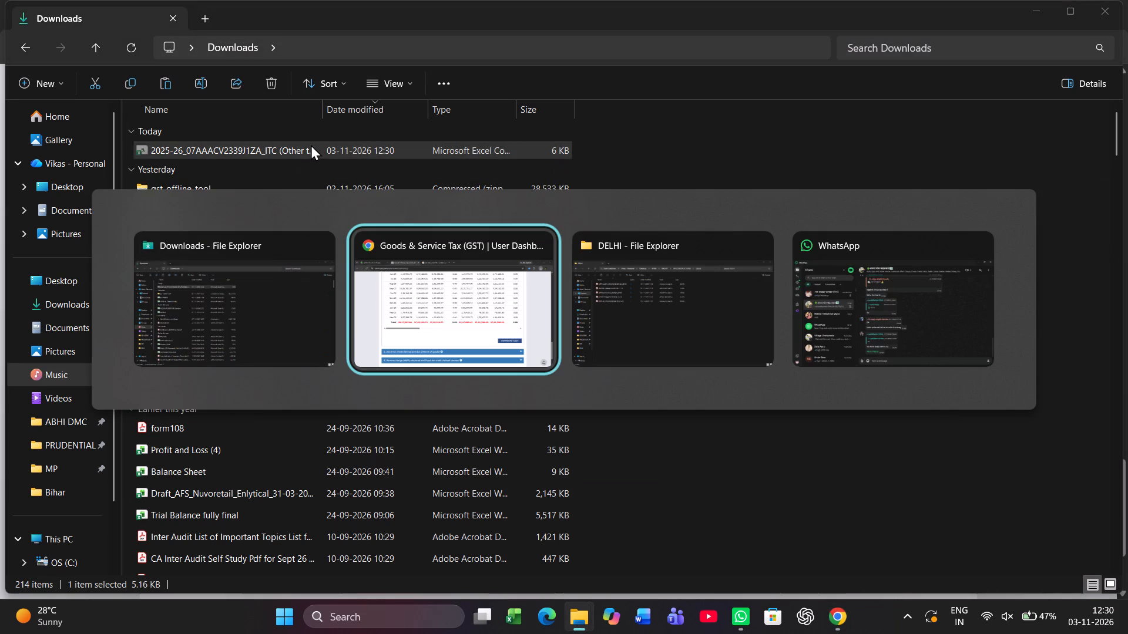
key("alt+Tab")
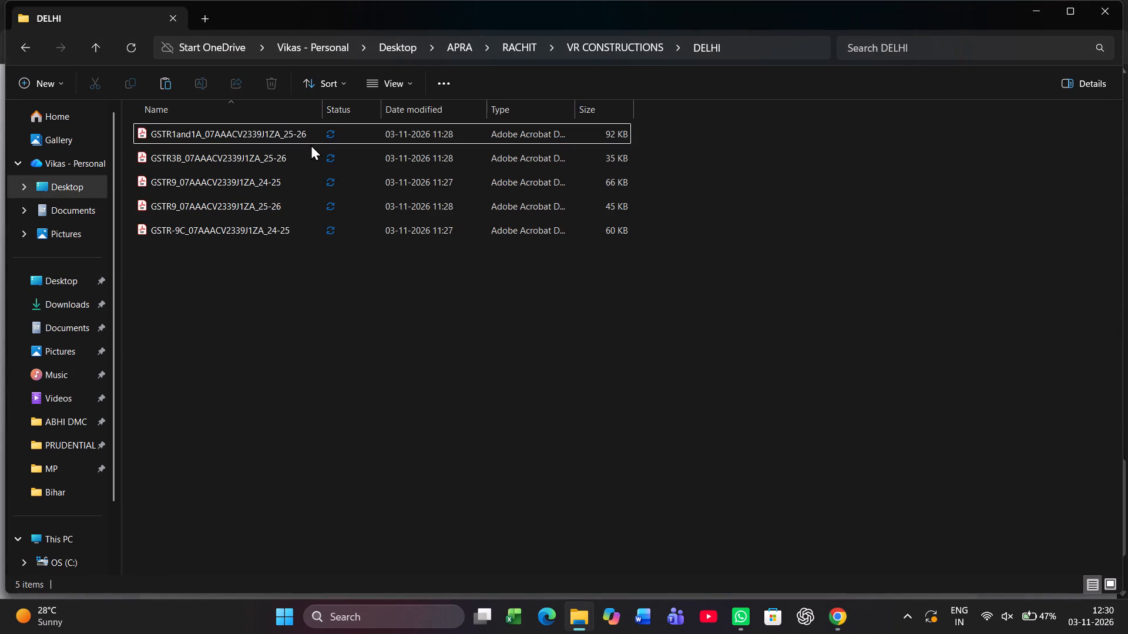
key("ctrl+v")
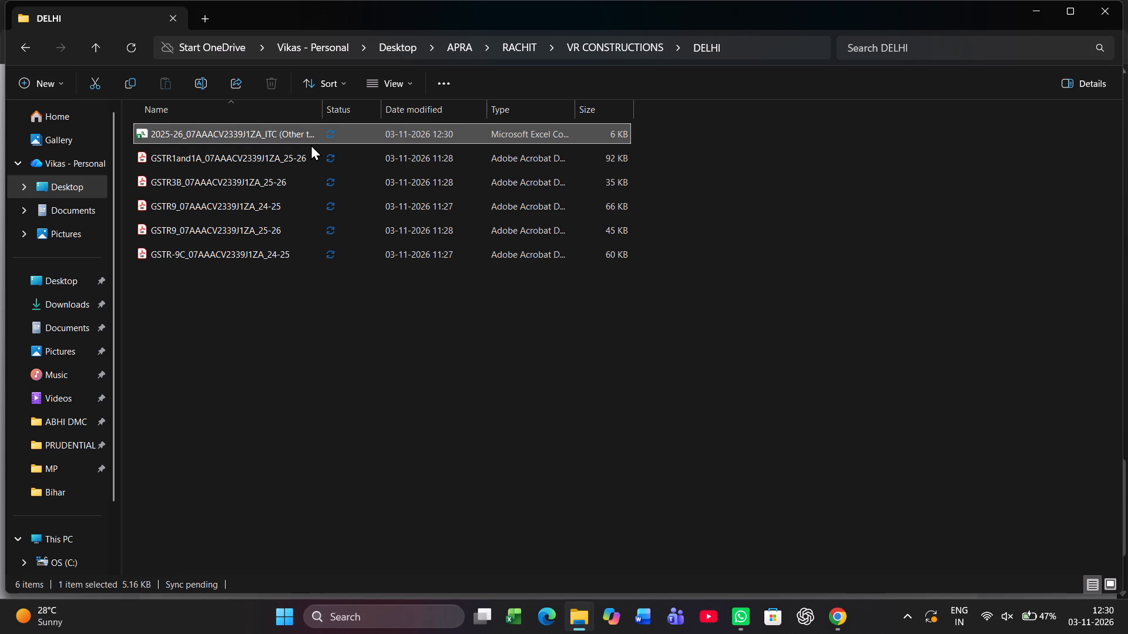
Go back to the VR CONSTRUCTIONS folder and open its GOA subfolder.
key("BackSpace")
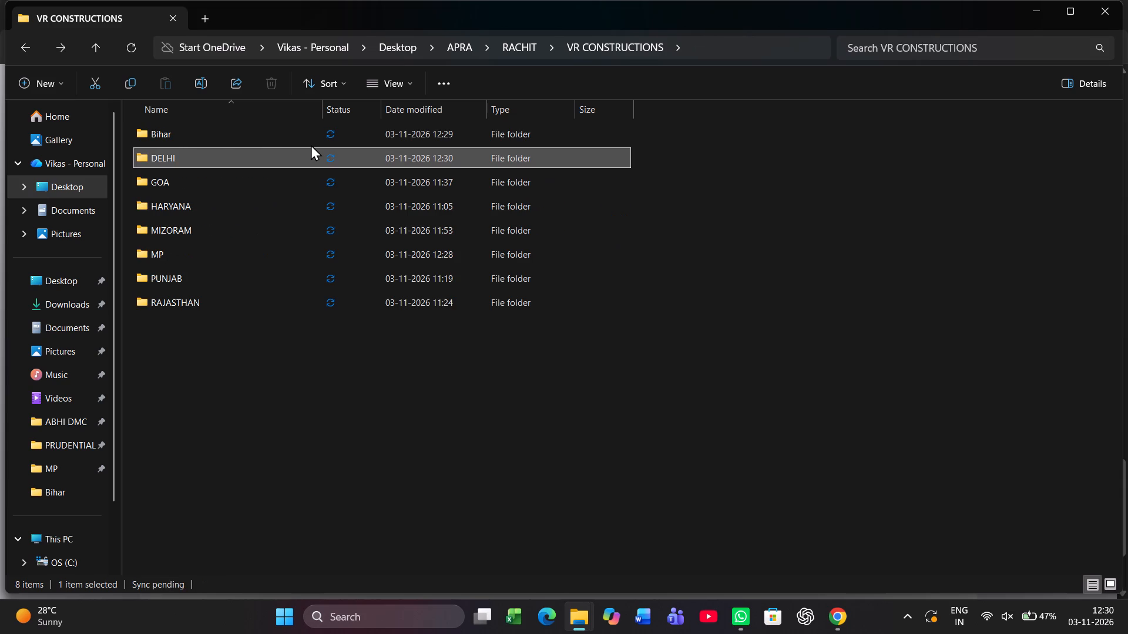
key("Down")
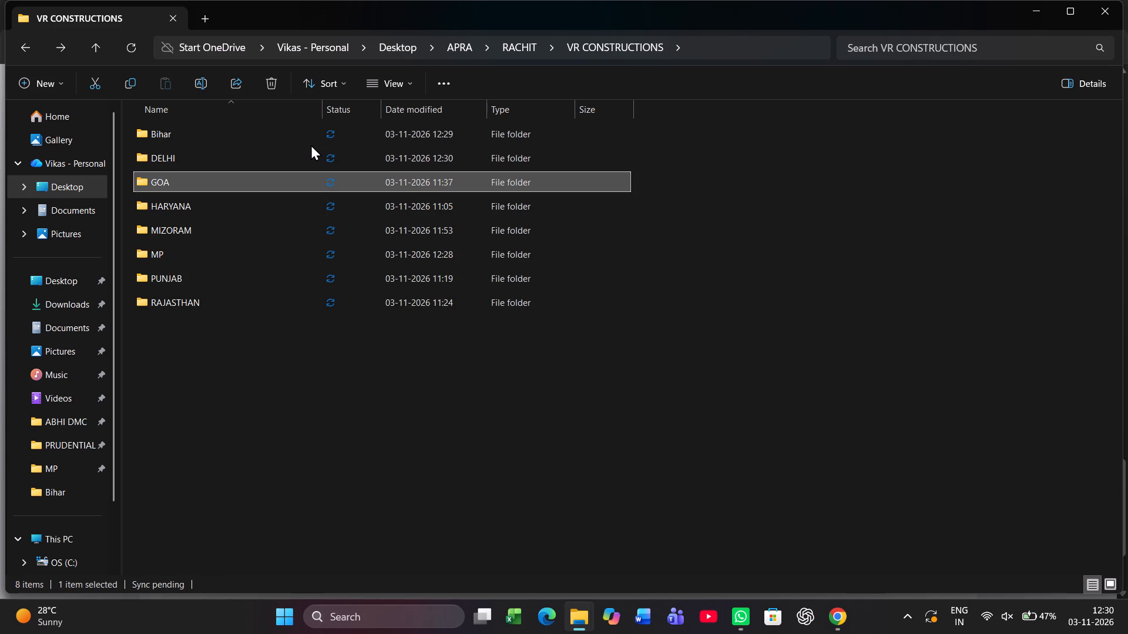
key("Return")
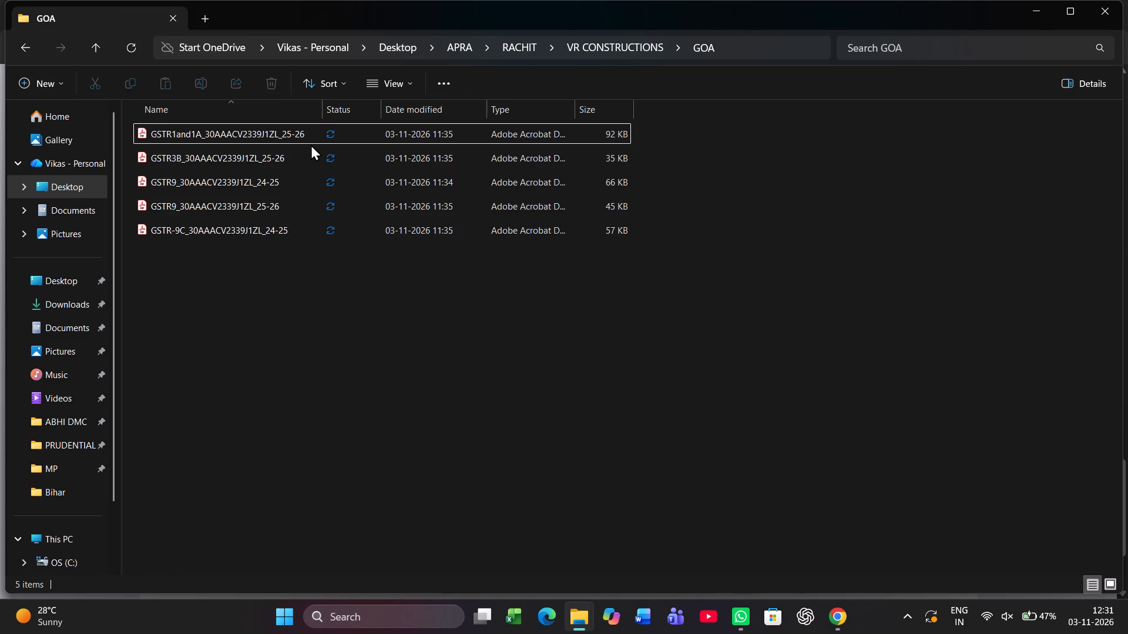
Switch to Chrome and log the VRC Constructions Delhi account out of the GST portal.
key("alt+Tab")
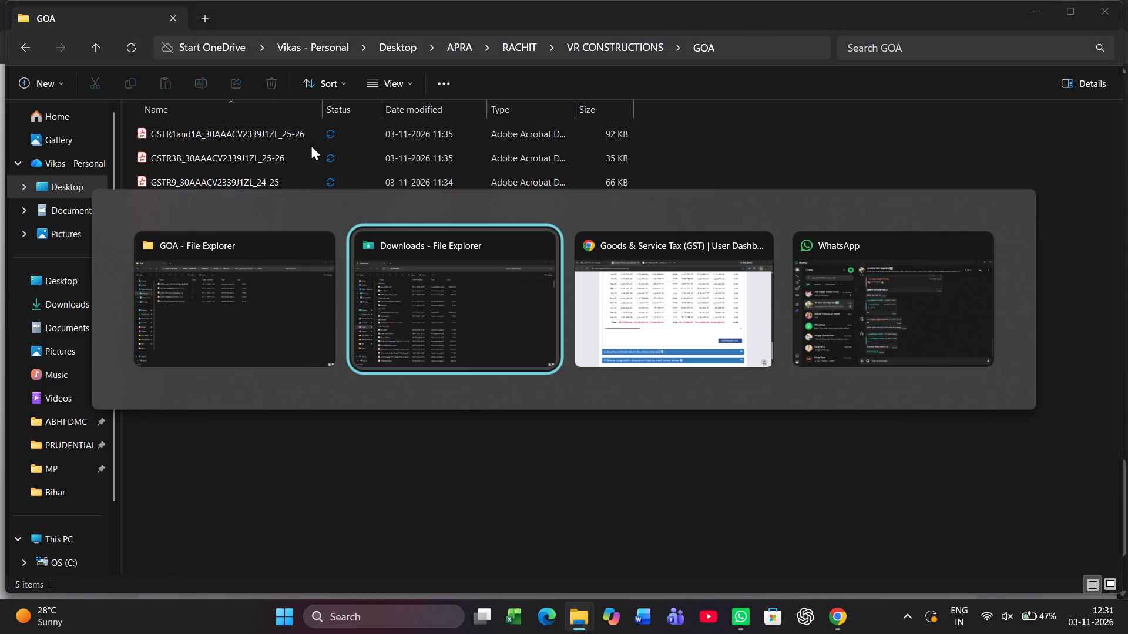
key("alt+Tab")
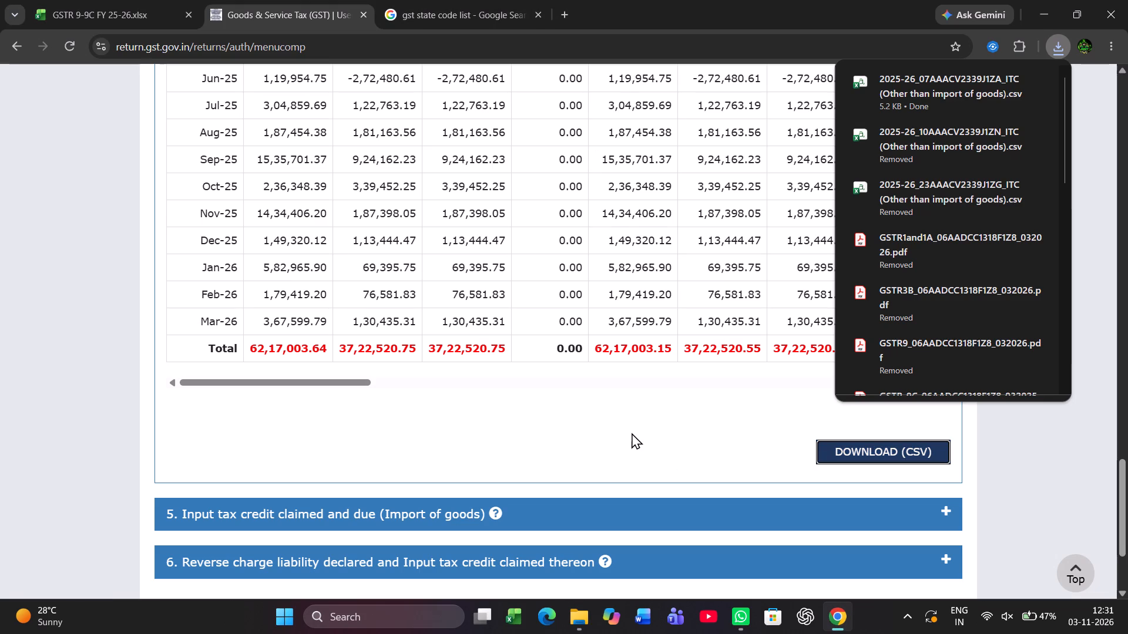
left_click(632, 433)
scroll(892, 227, "up", 6)
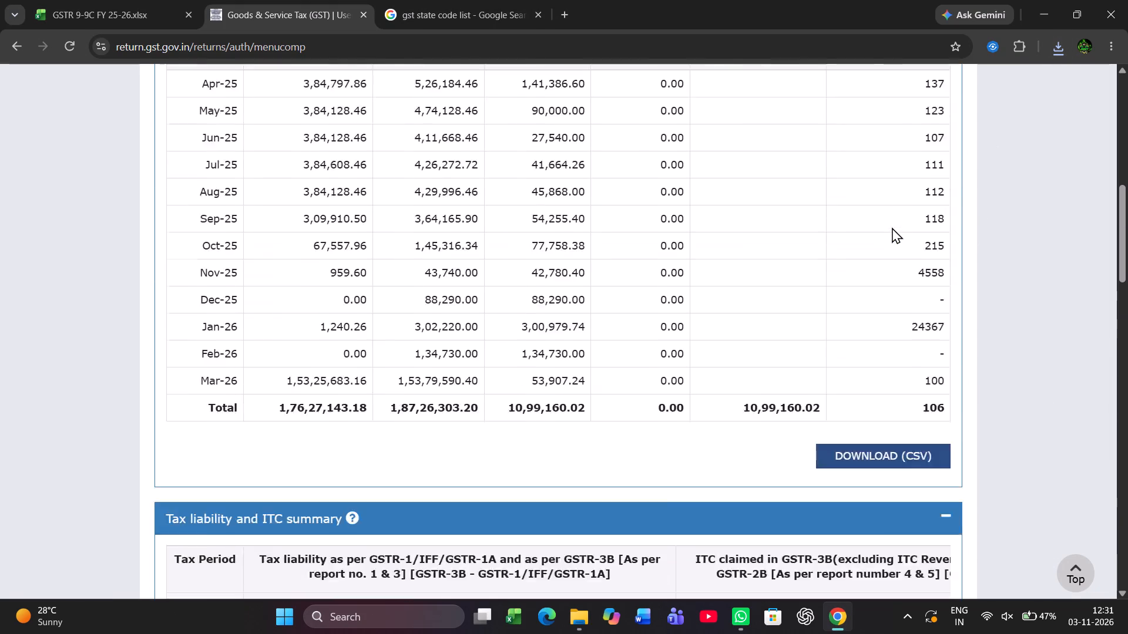
scroll(892, 227, "up", 2)
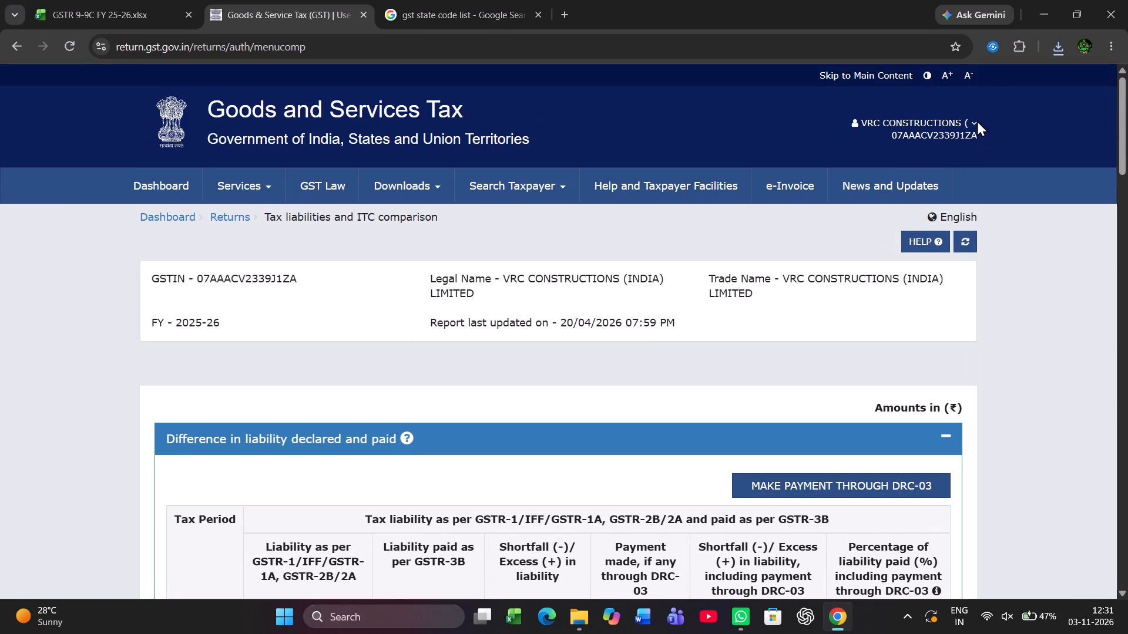
left_click(975, 120)
left_click(888, 266)
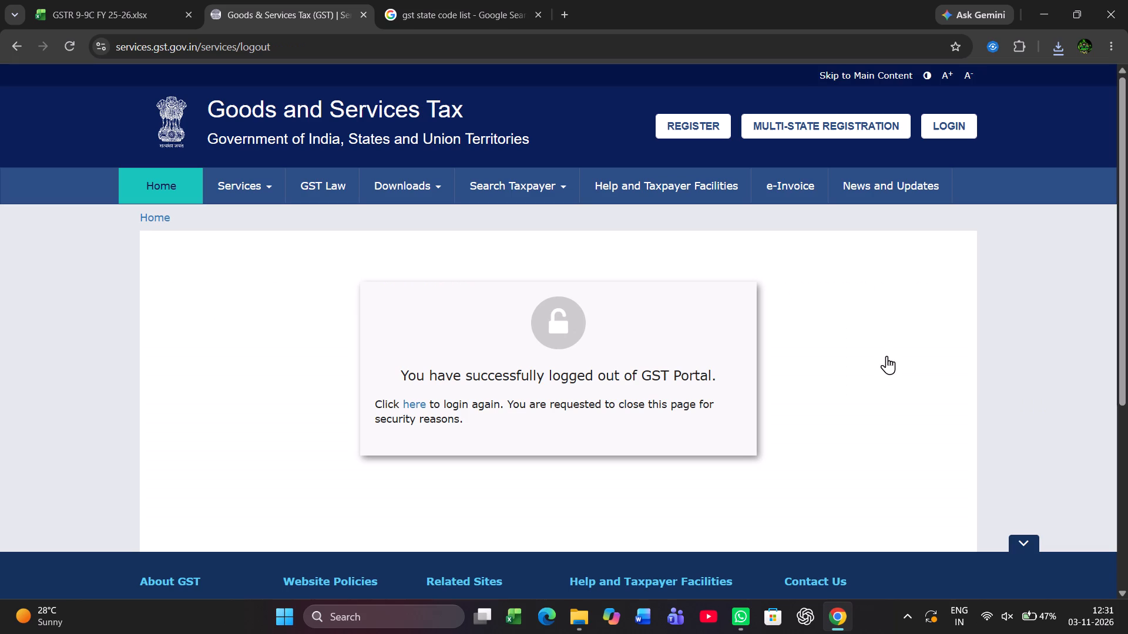
Open the GST portal's login page for the next account.
left_click(936, 122)
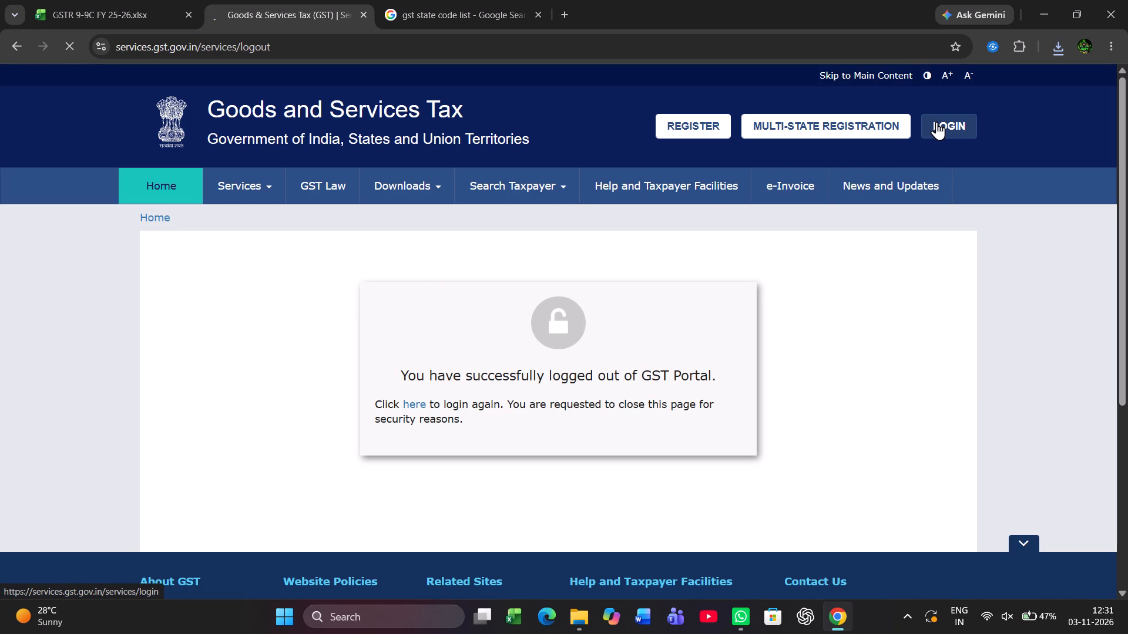
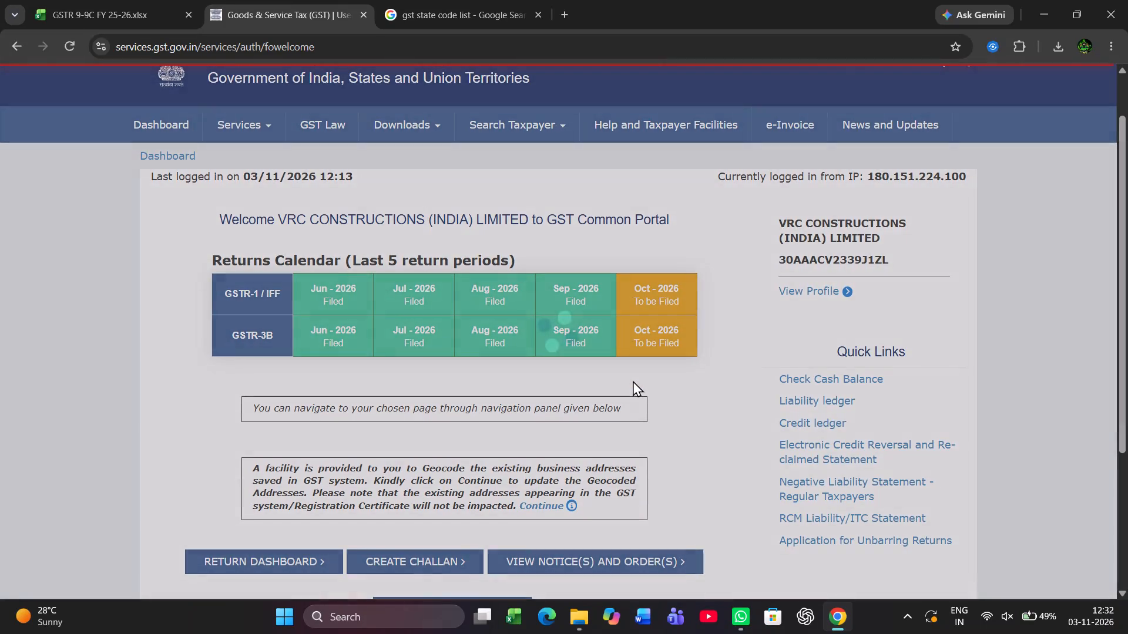
Open the Tax liabilities and ITC comparison report for financial year 2025-26 in the VRC Constructions Goa account.
scroll(633, 380, "down", 1)
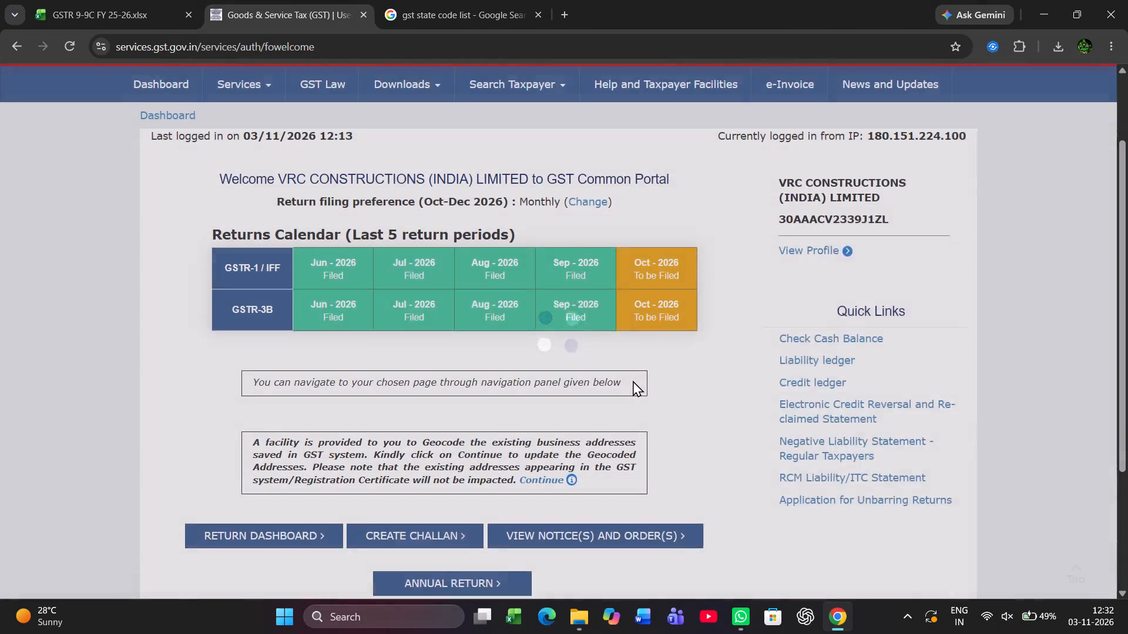
scroll(633, 380, "down", 1)
scroll(633, 380, "up", 3)
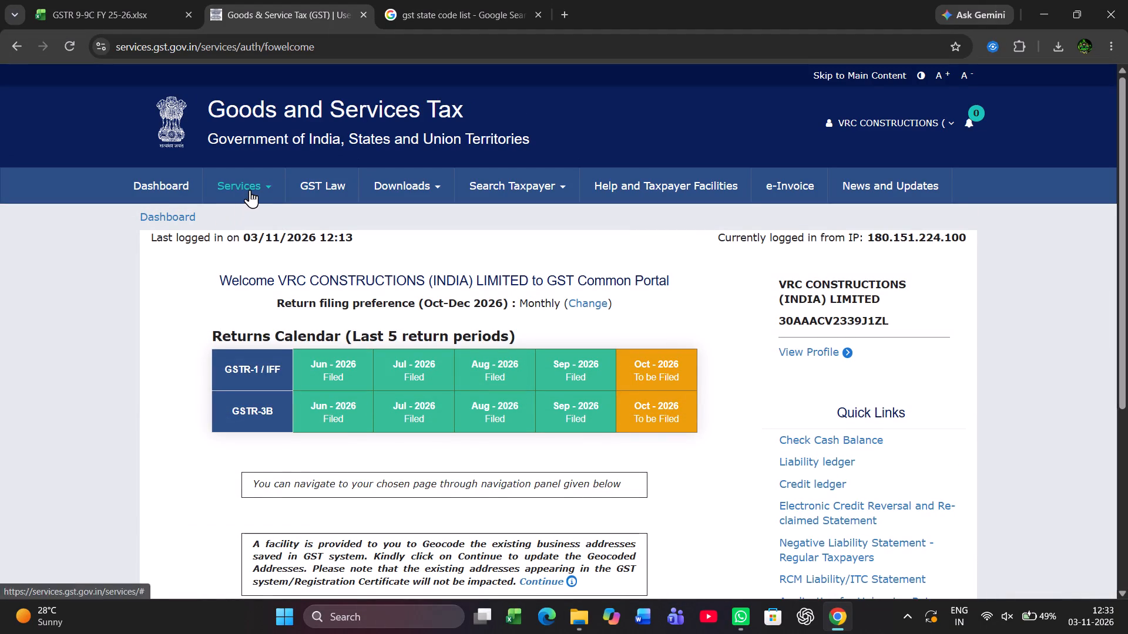
left_click(250, 190)
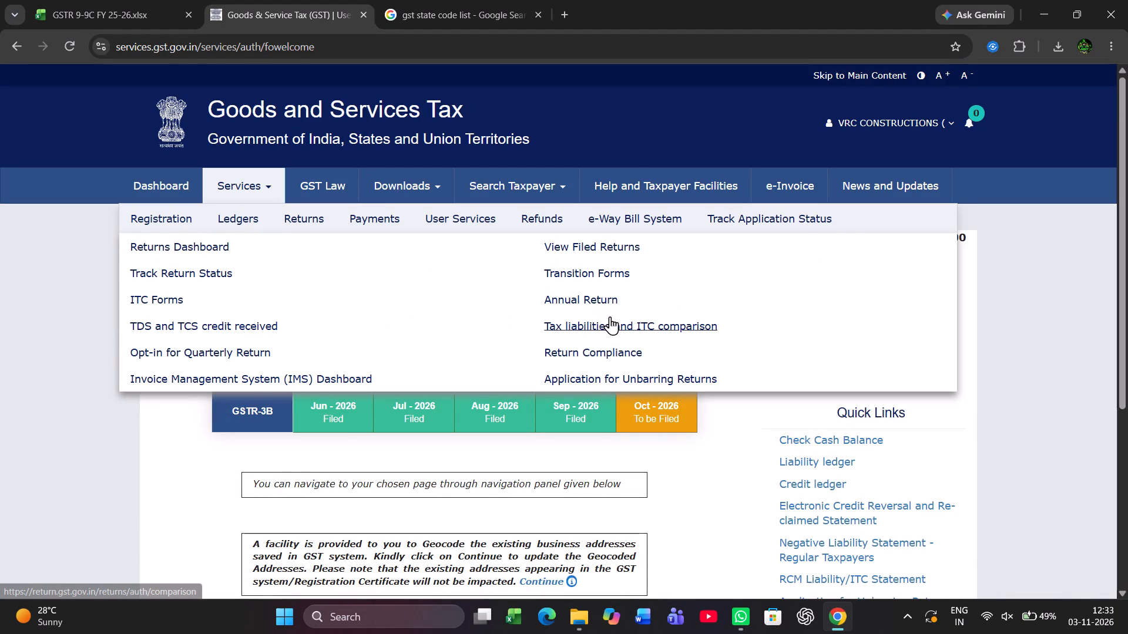
left_click(610, 316)
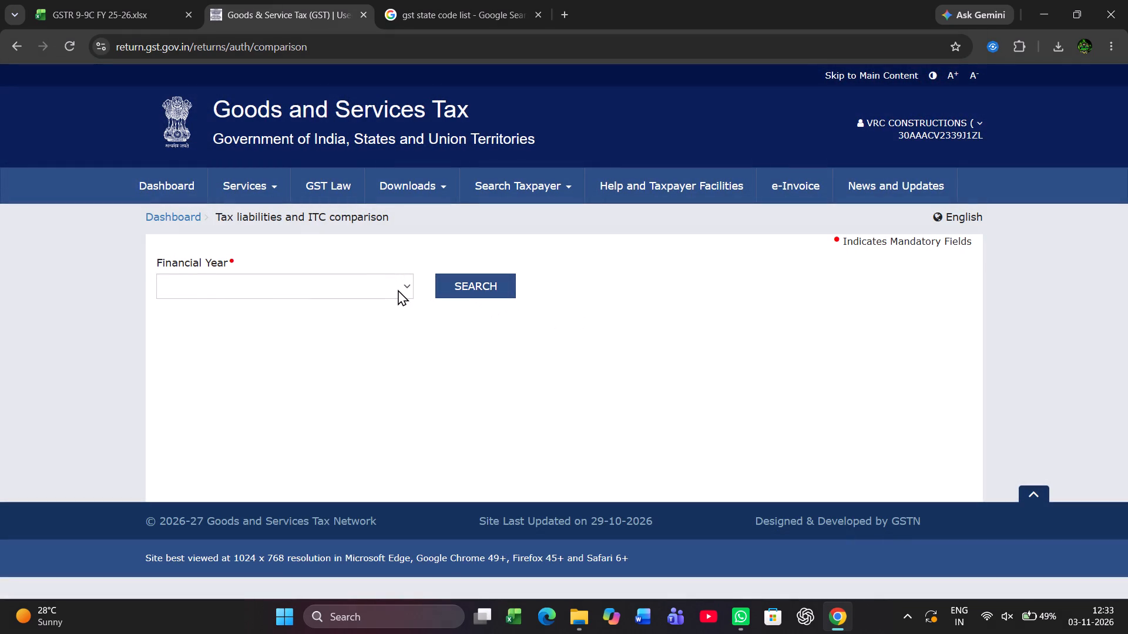
left_click(398, 289)
left_click(266, 336)
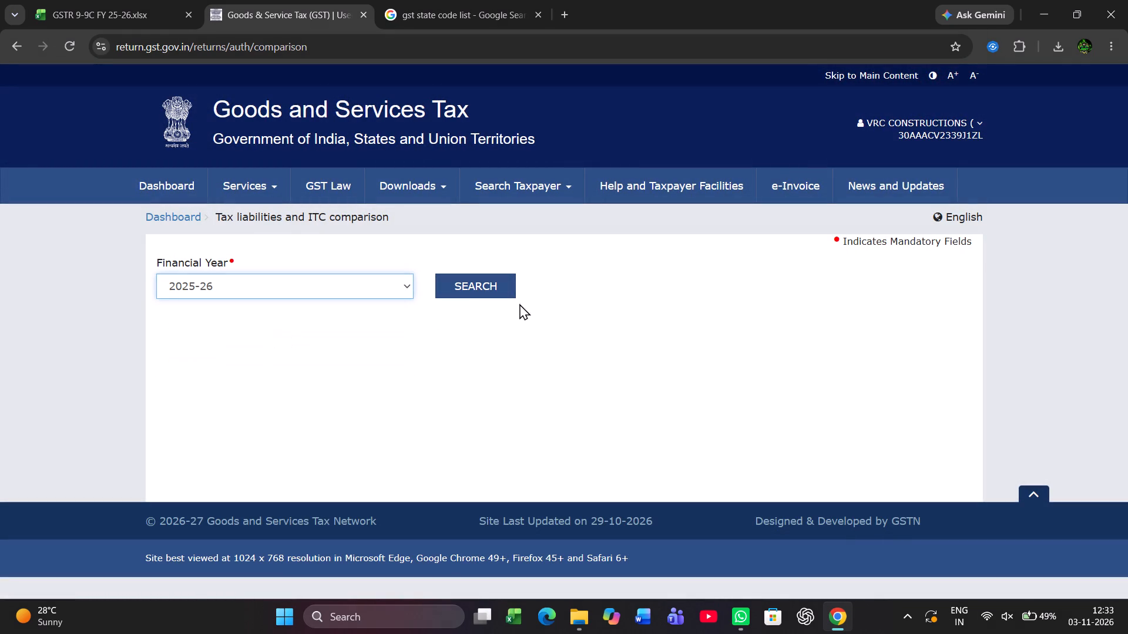
left_click(486, 294)
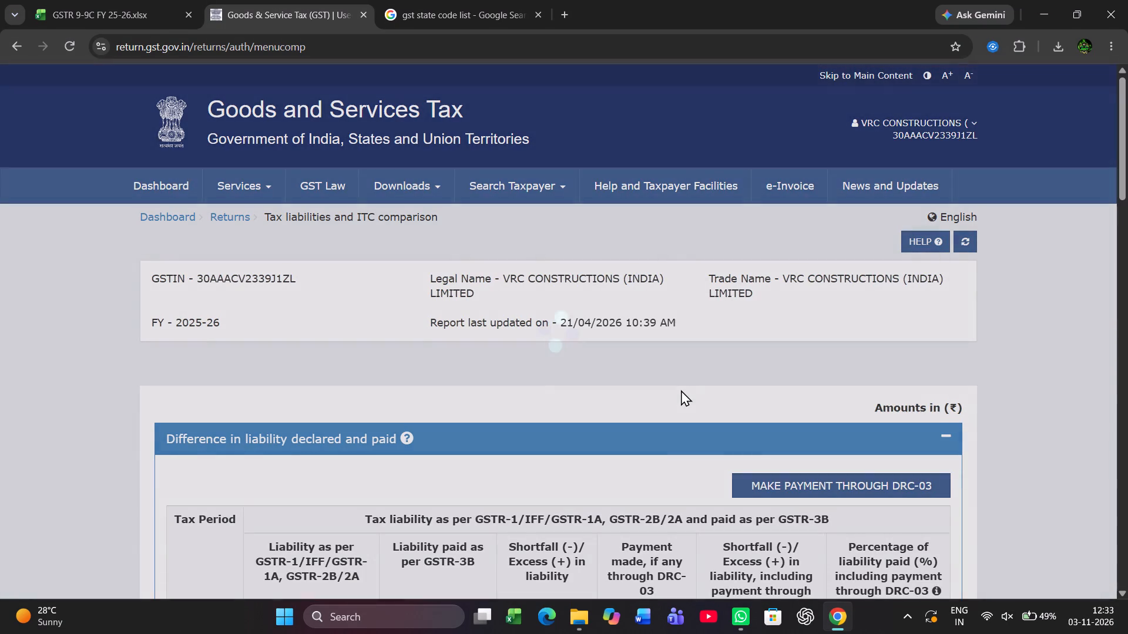
Download the CSV of section 4, Input tax credit claimed and due (Other than import of goods).
scroll(668, 396, "down", 2)
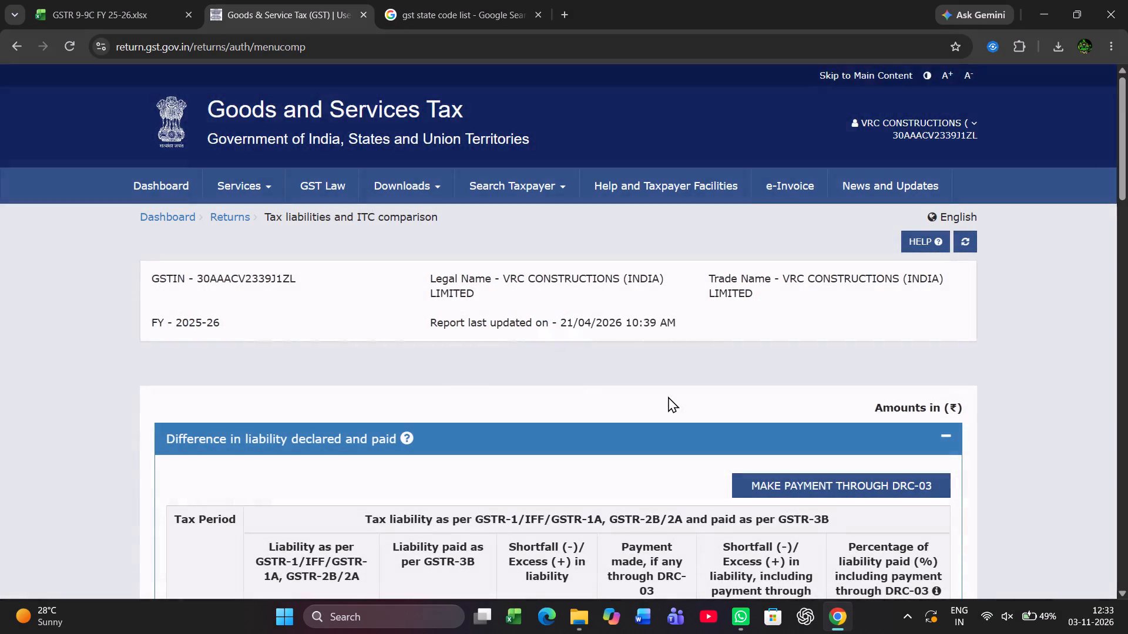
scroll(668, 396, "down", 6)
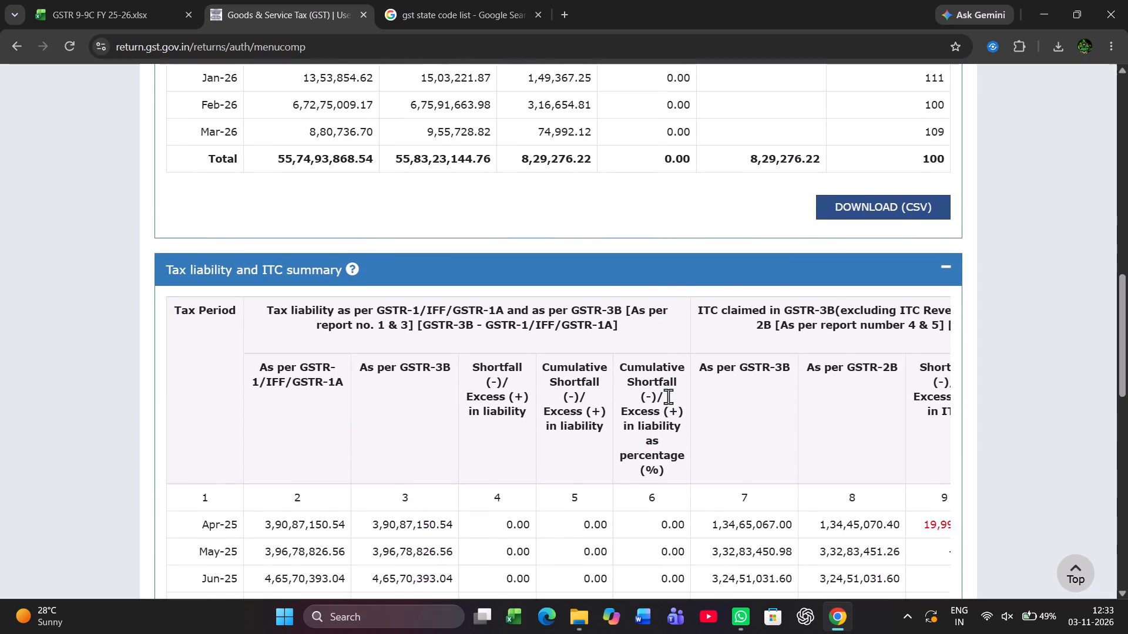
scroll(668, 396, "down", 3)
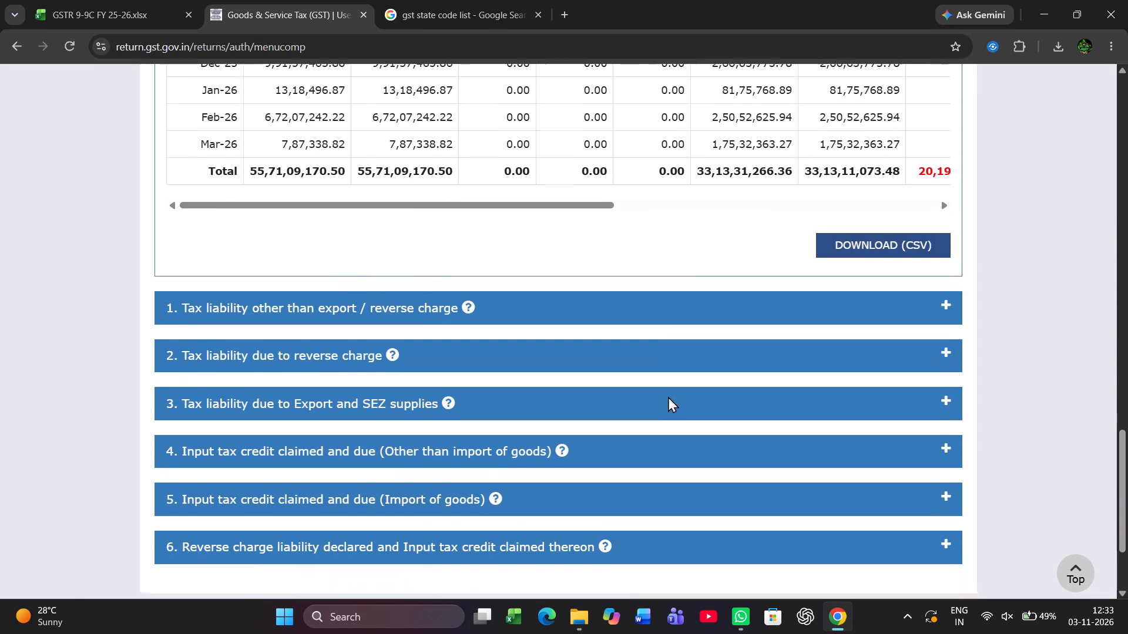
scroll(668, 396, "down", 1)
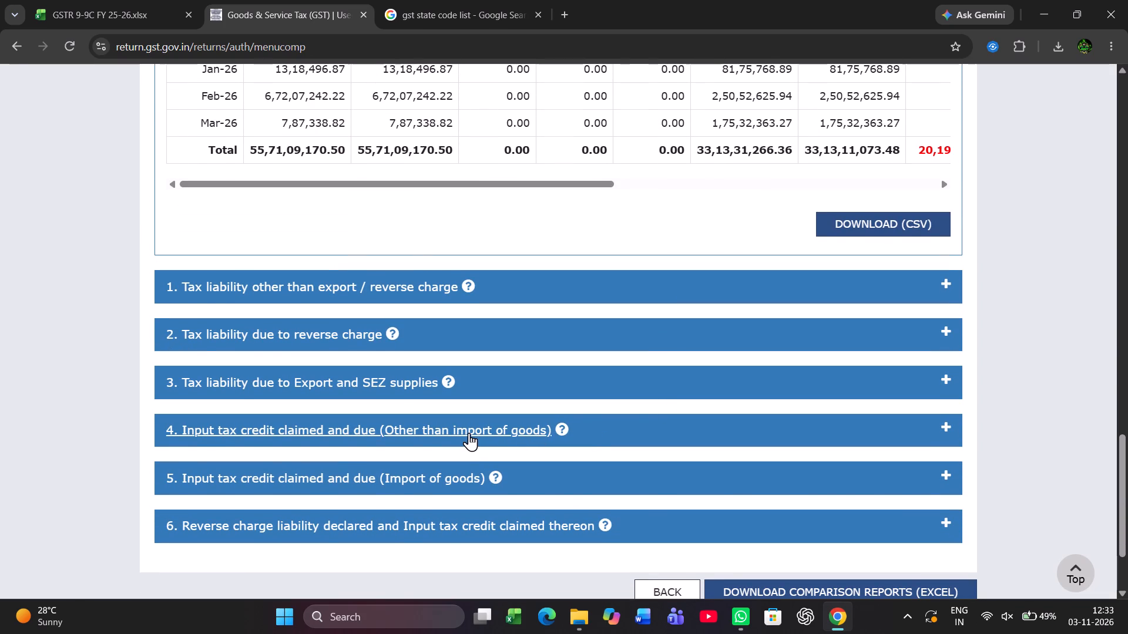
left_click(469, 432)
scroll(469, 432, "down", 3)
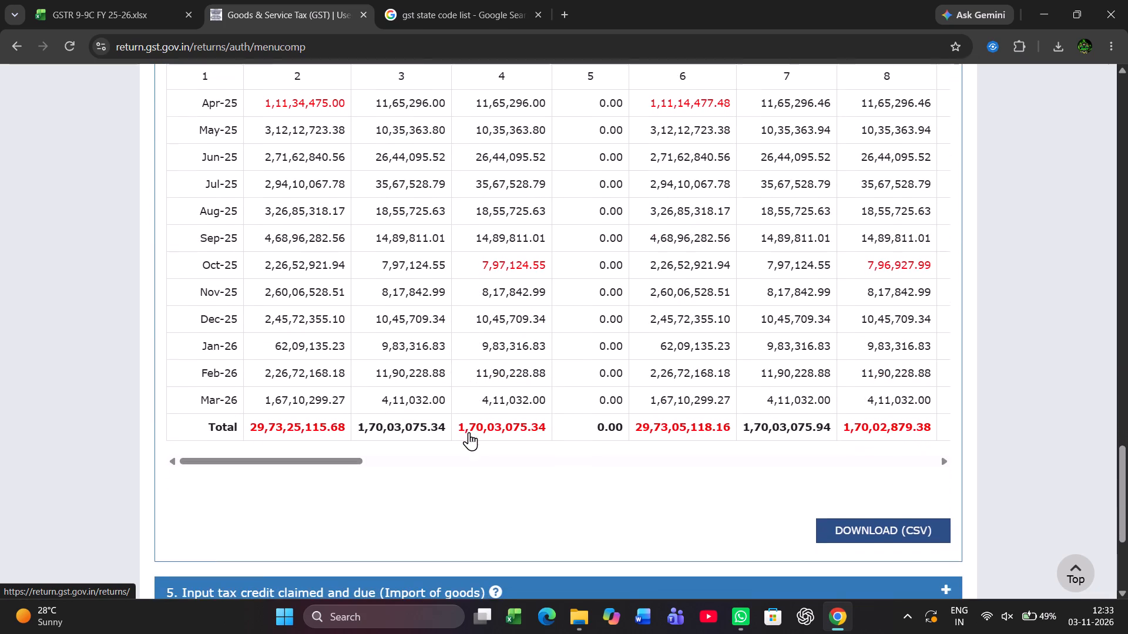
left_click(879, 508)
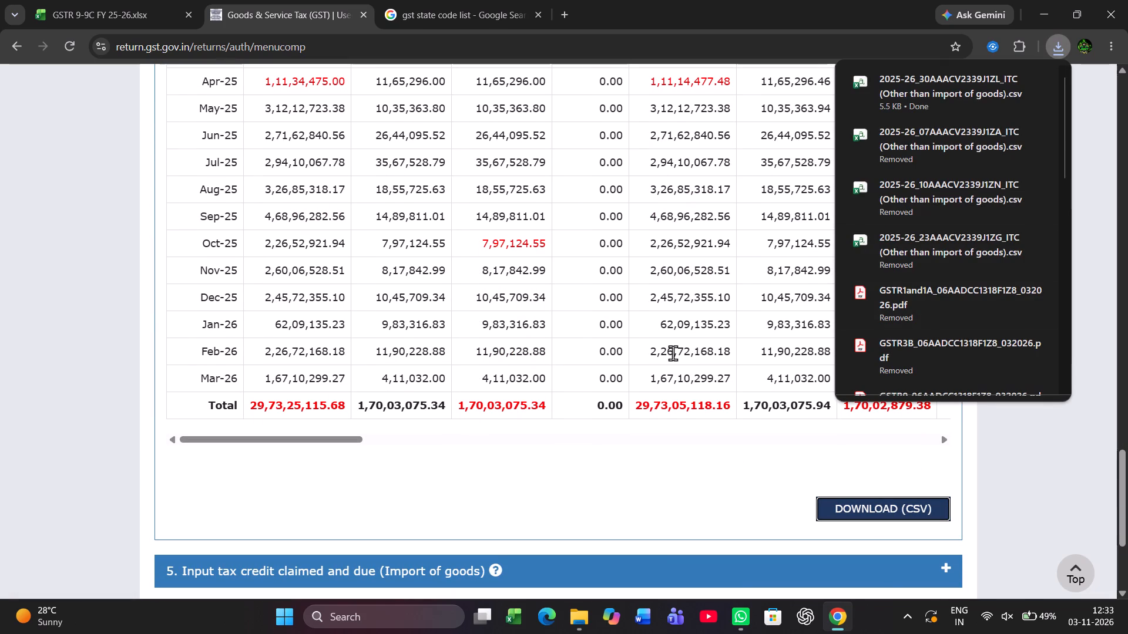
In File Explorer, move the downloaded 2025-26 ITC comparison CSV from Downloads into the GOA folder under RACHIT > VR CONSTRUCTIONS.
key("alt+Tab")
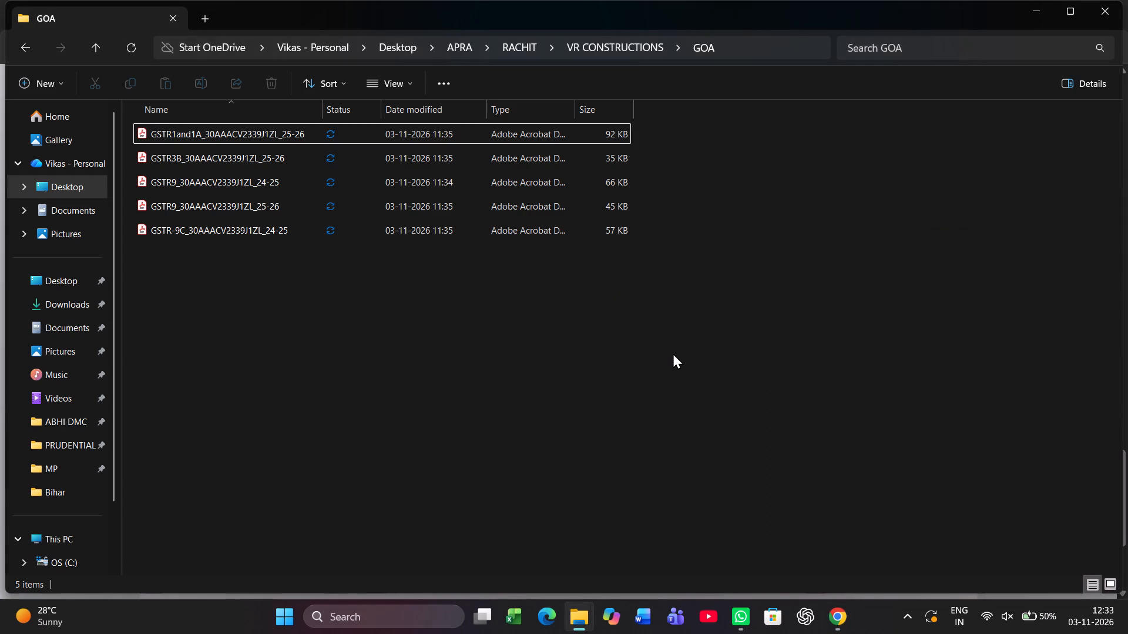
key("alt+Tab")
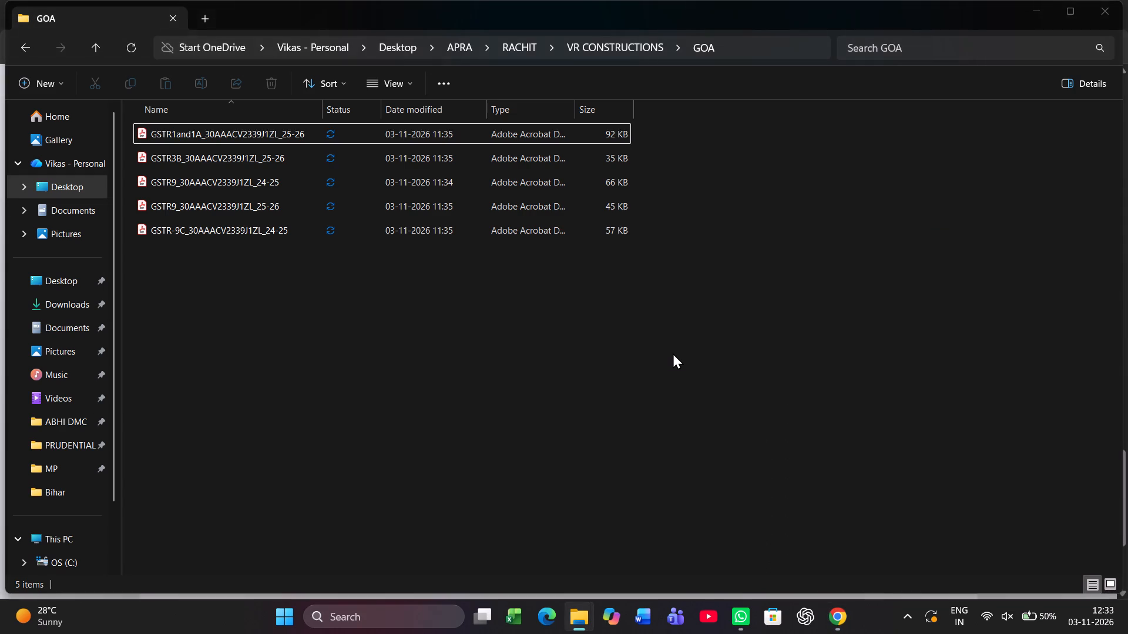
key("alt+Tab")
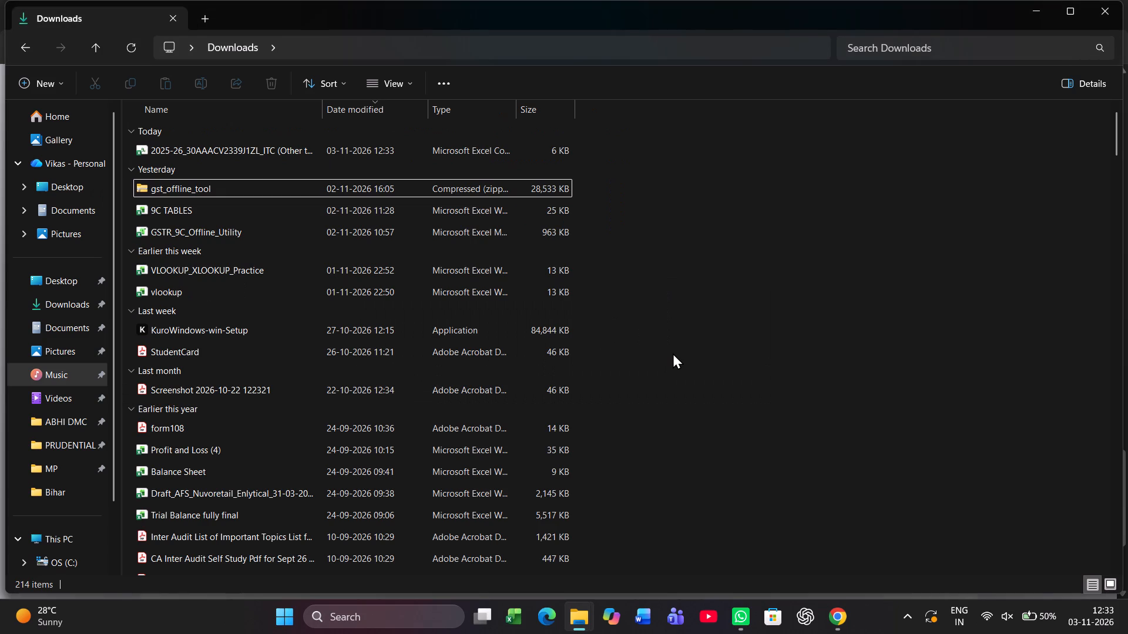
key("Up")
key("Up")
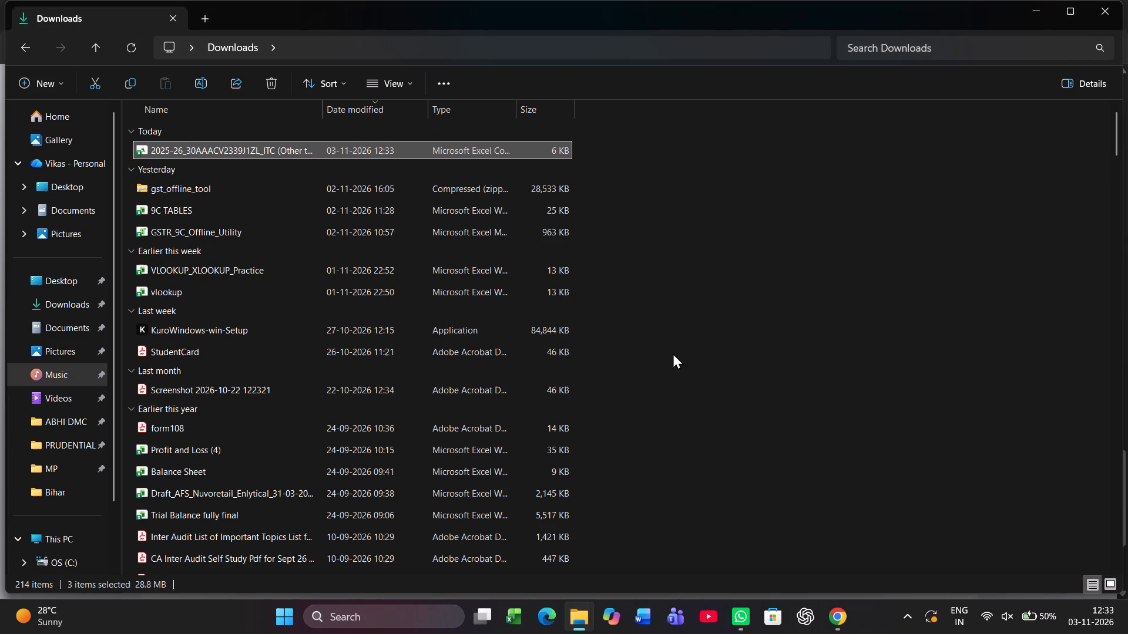
key("ctrl+x")
key("alt+Tab")
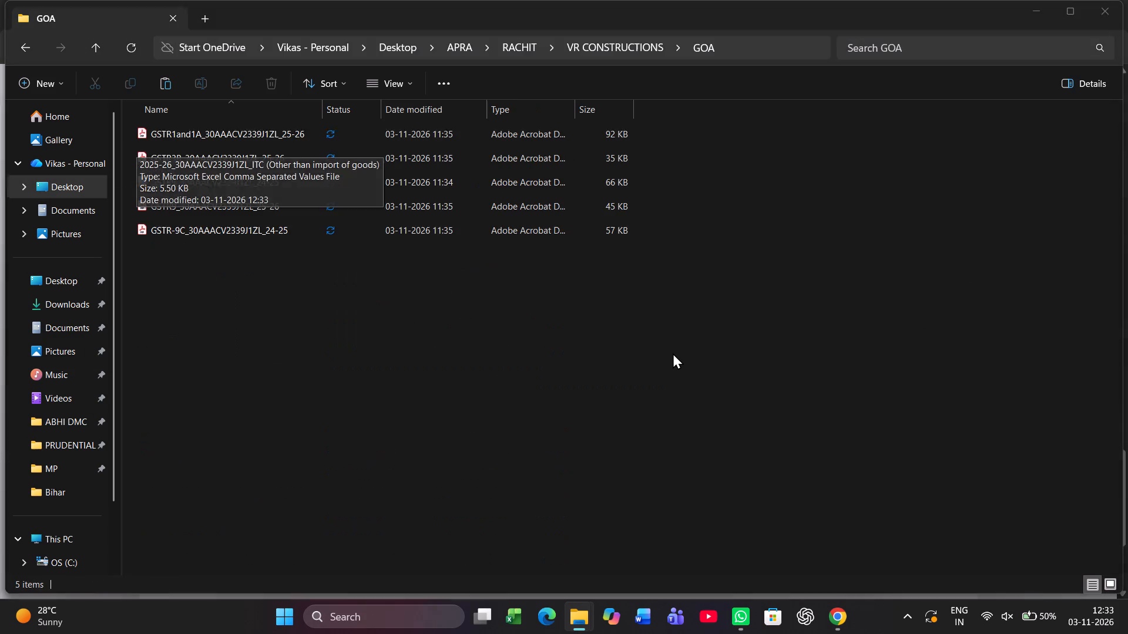
key("ctrl+v")
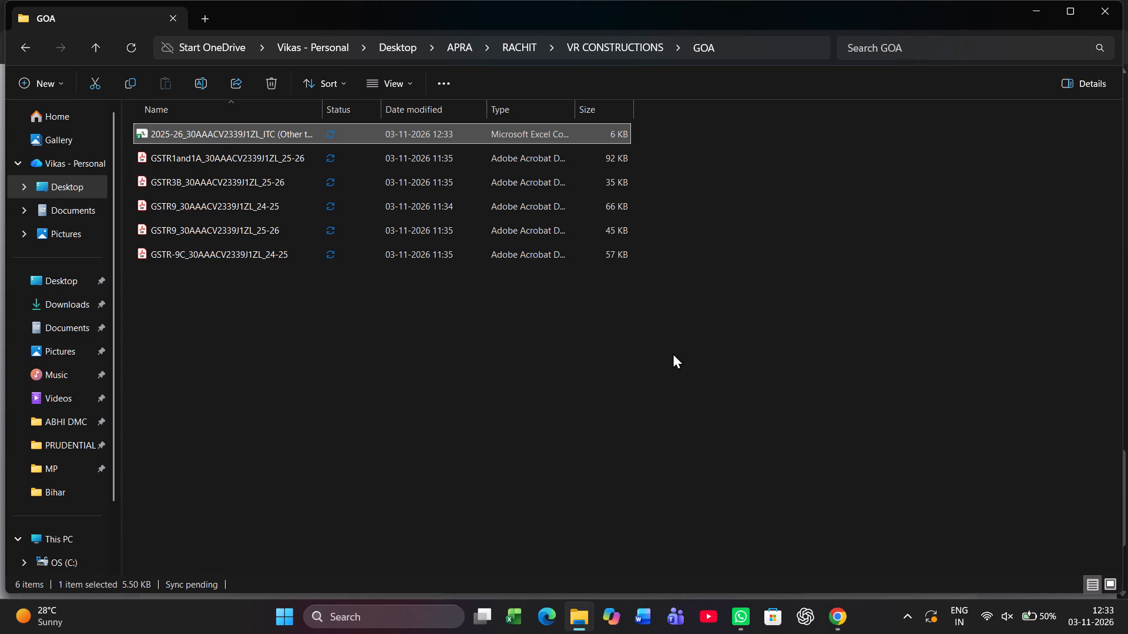
Go back to the VR CONSTRUCTIONS folder and open its HARYANA subfolder.
key("alt+Tab")
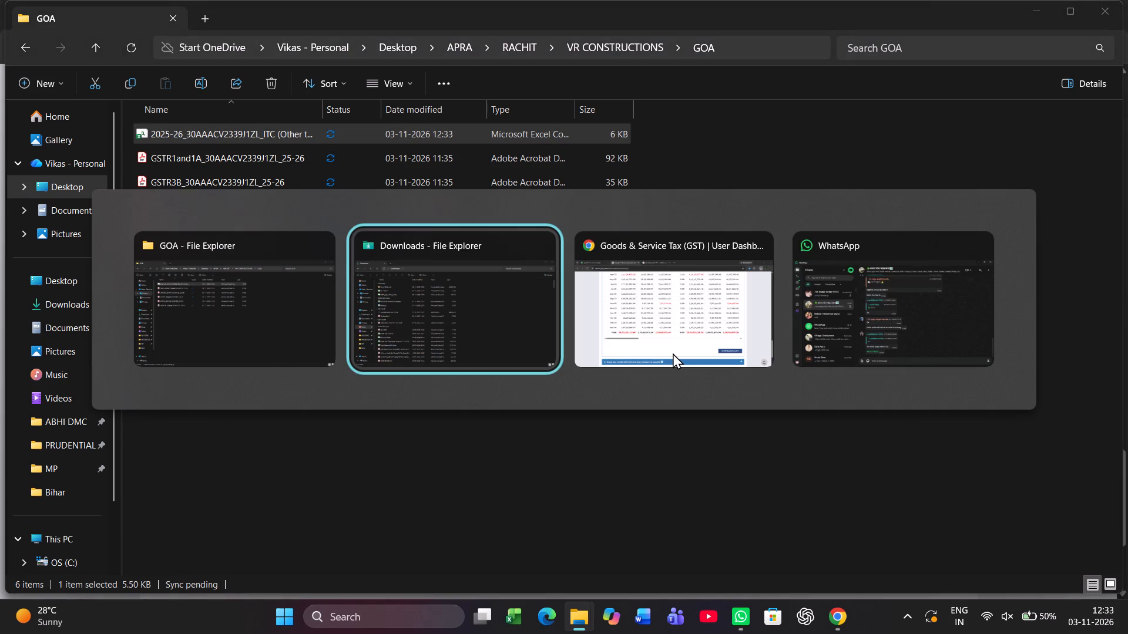
key("alt+Left")
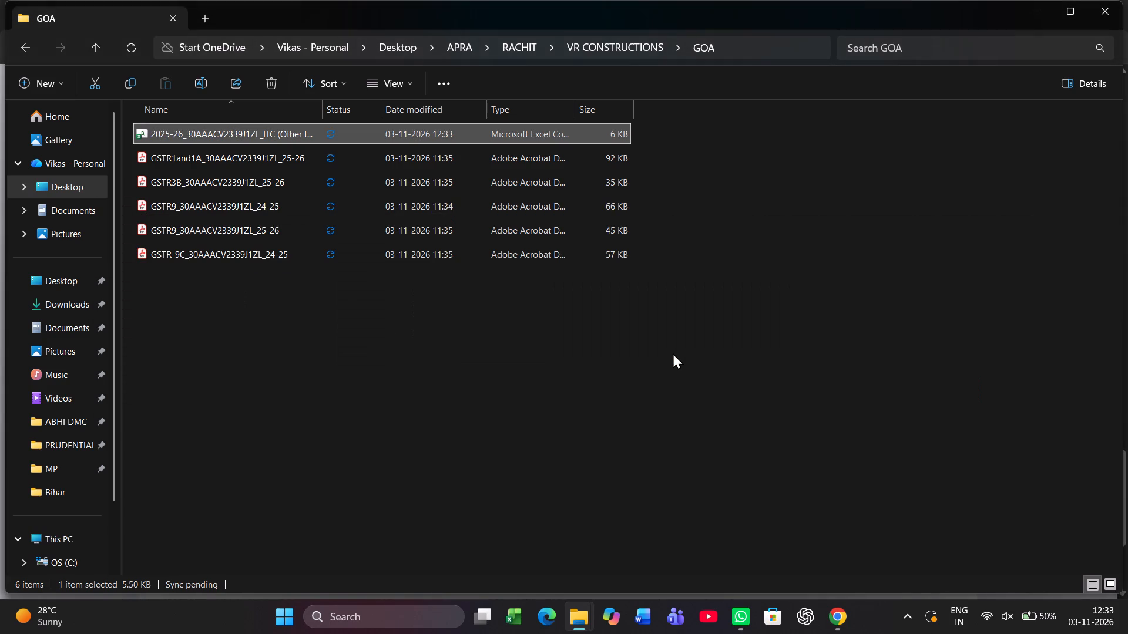
key("BackSpace")
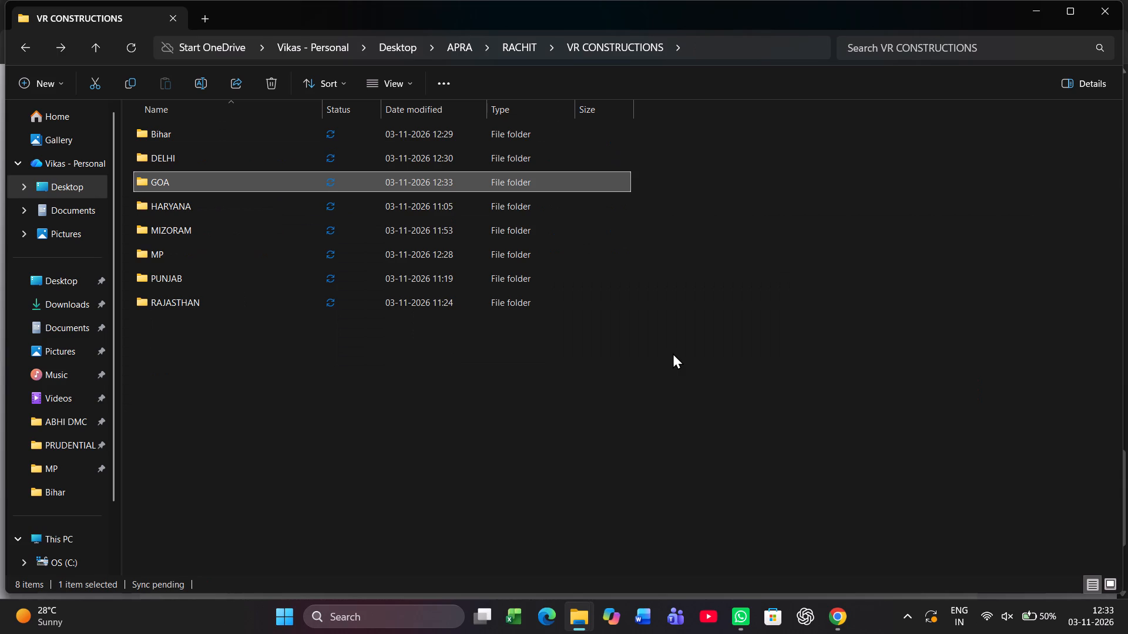
key("Down")
key("Return")
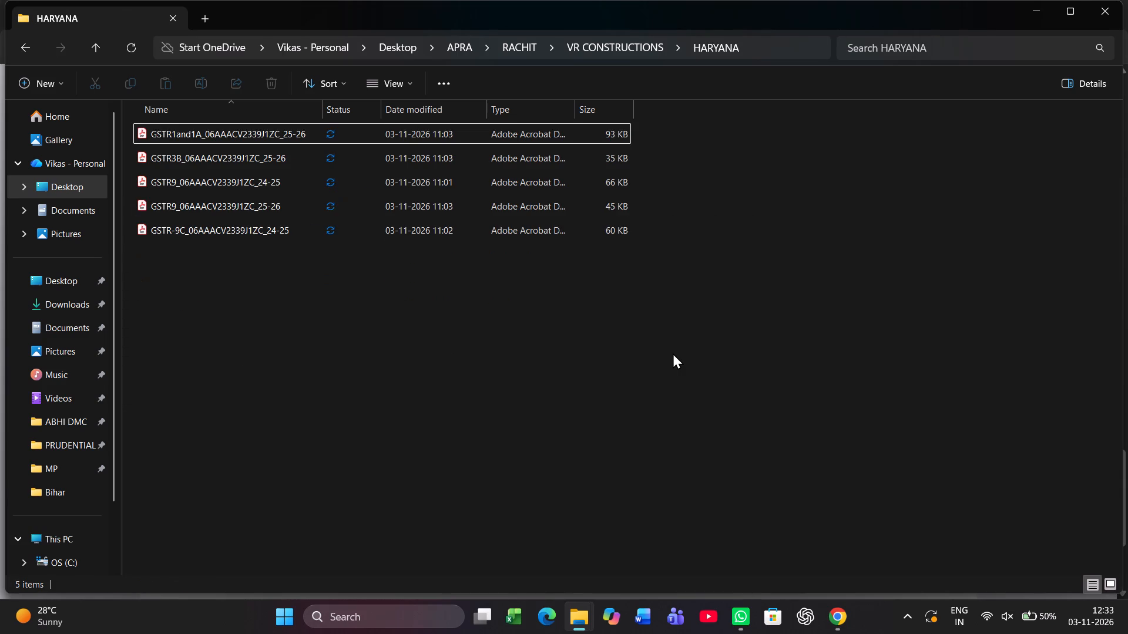
Switch to Chrome and log the VRC Constructions Goa account out of the GST portal.
key("alt+Tab")
key("alt+Tab")
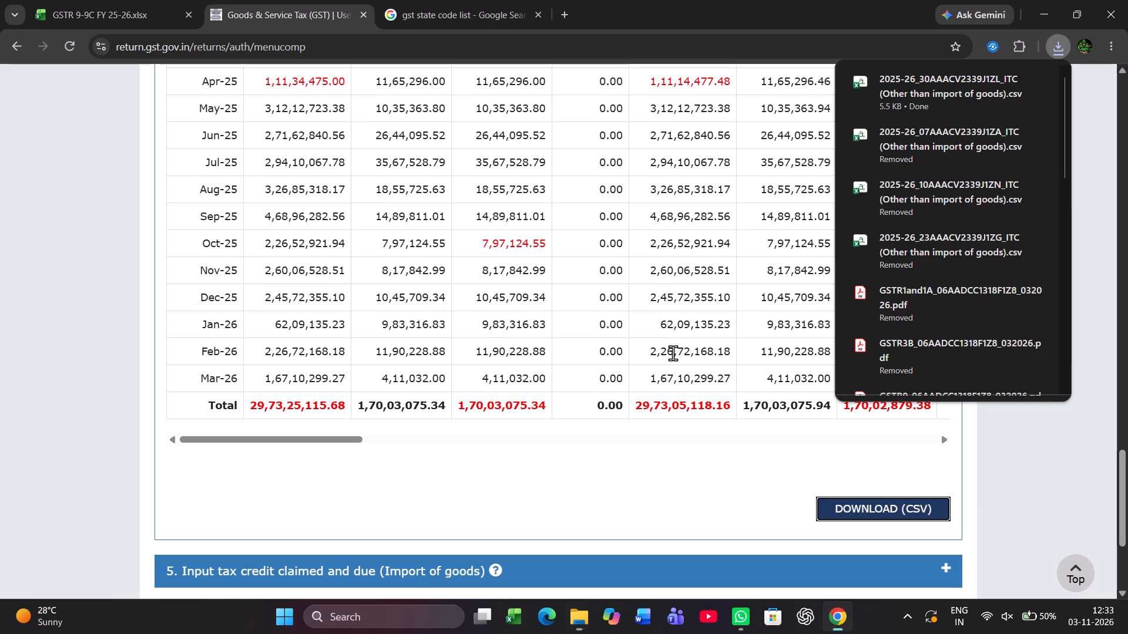
left_click(742, 491)
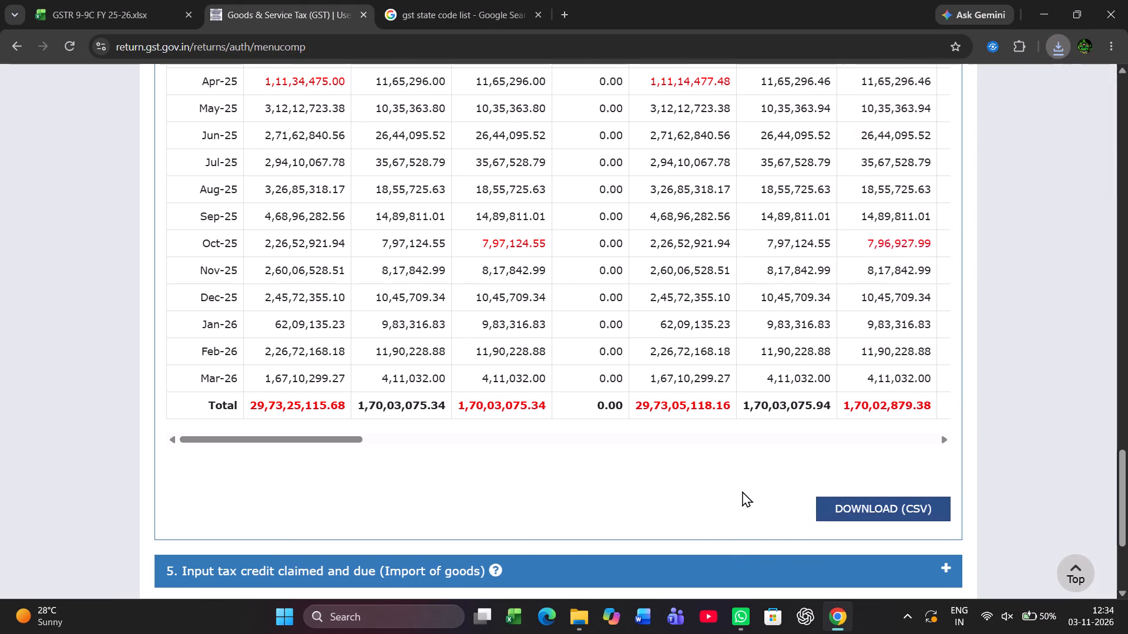
scroll(742, 491, "up", 8)
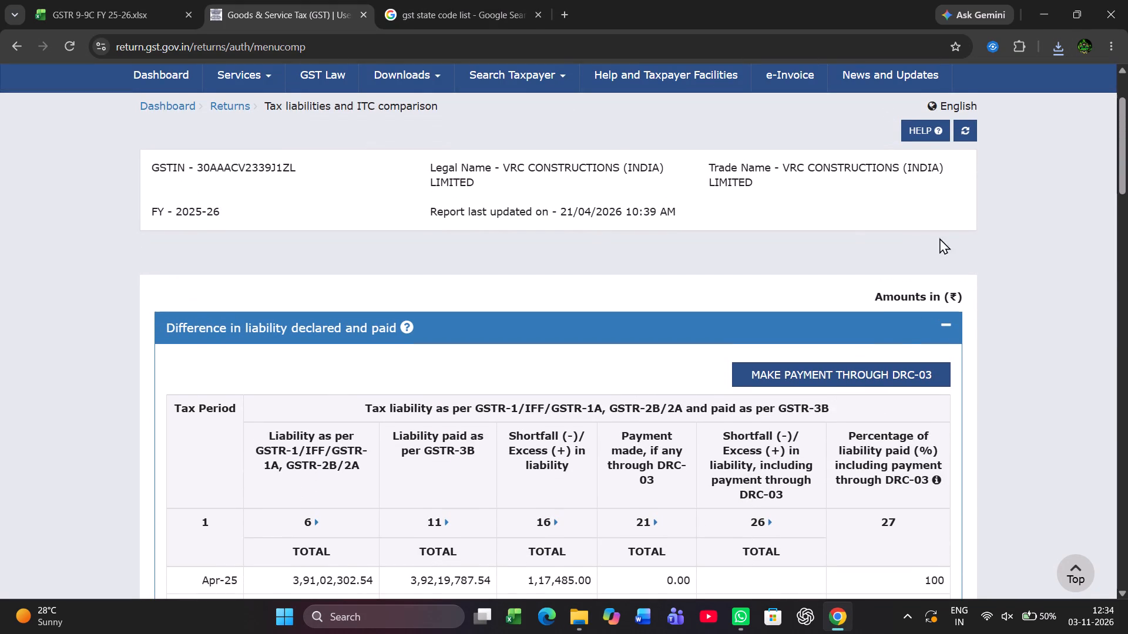
scroll(835, 221, "up", 3)
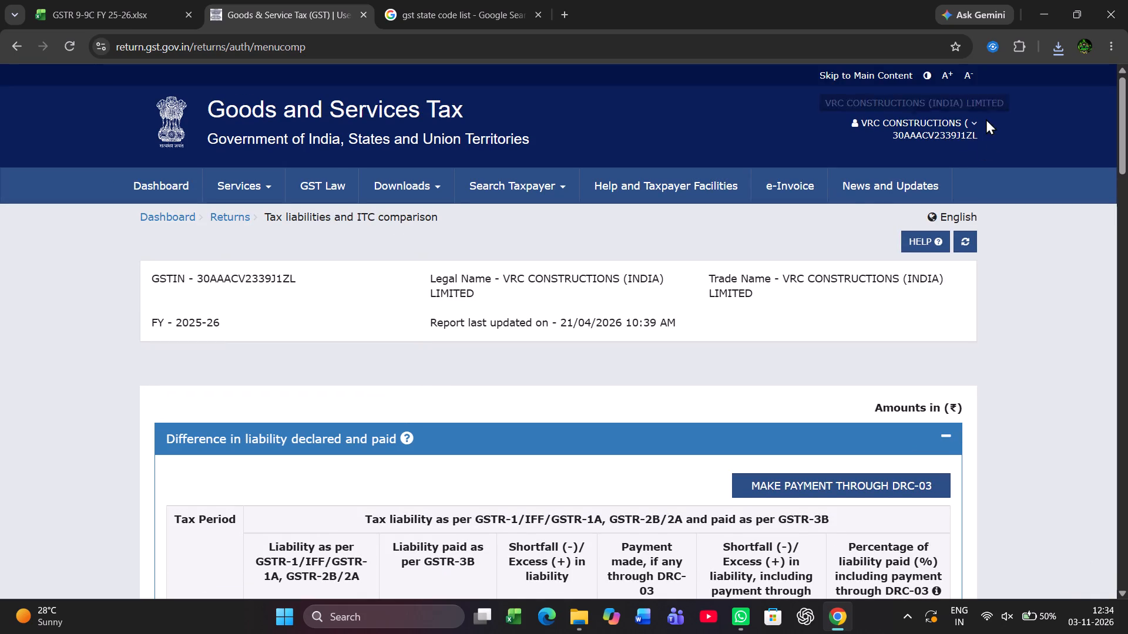
left_click(975, 122)
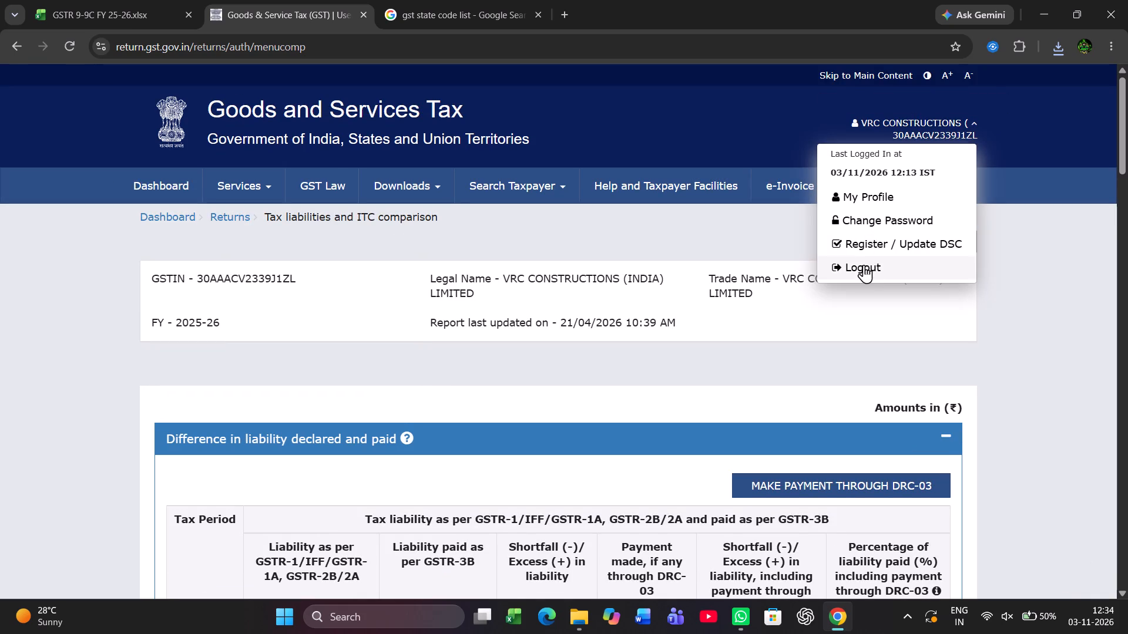
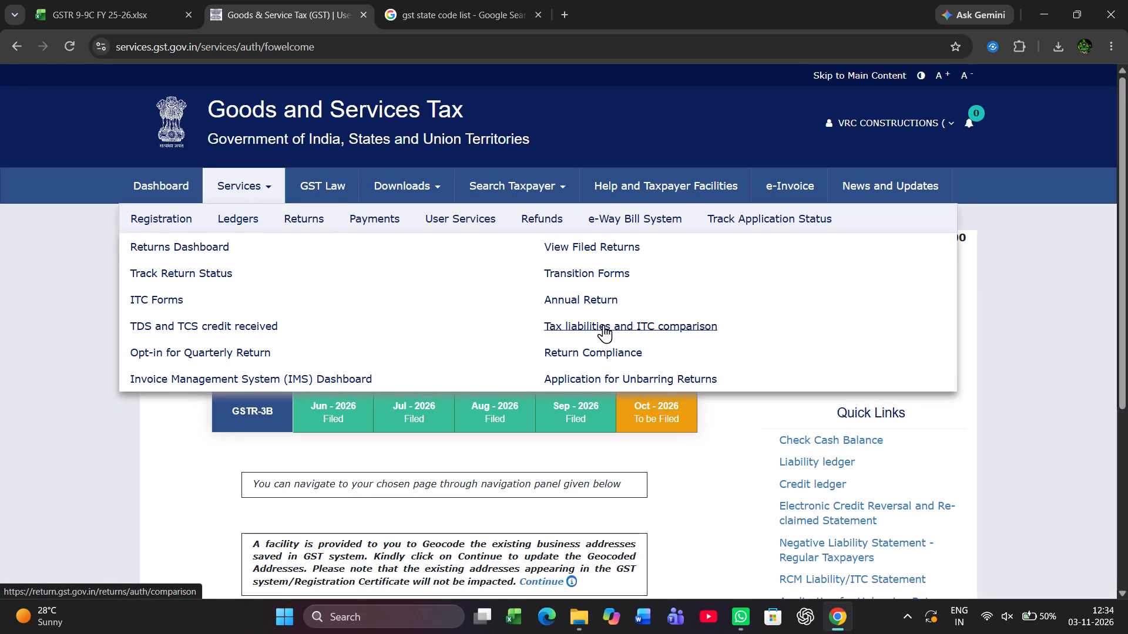
Open the Tax liabilities and ITC comparison report for financial year 2025-26.
left_click(603, 325)
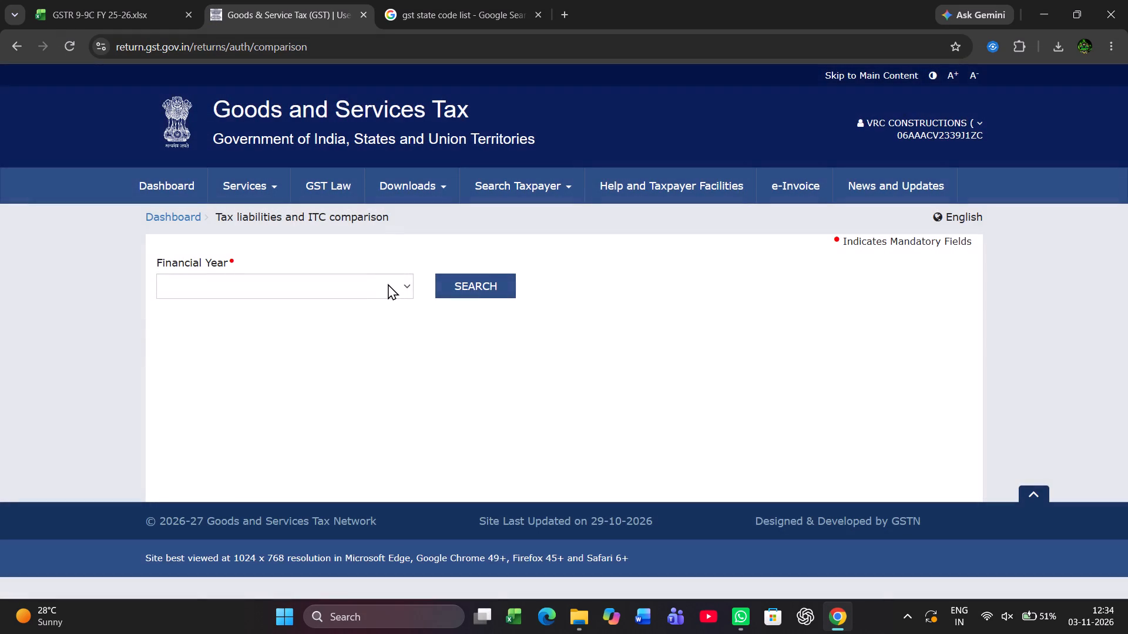
left_click(393, 285)
left_click(303, 343)
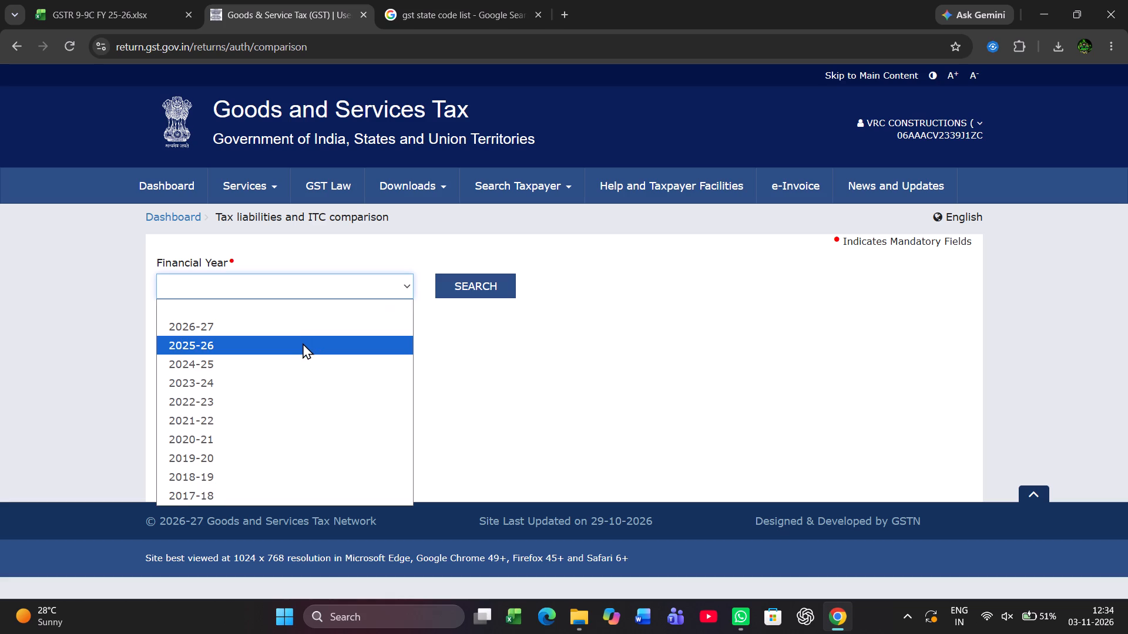
left_click(466, 280)
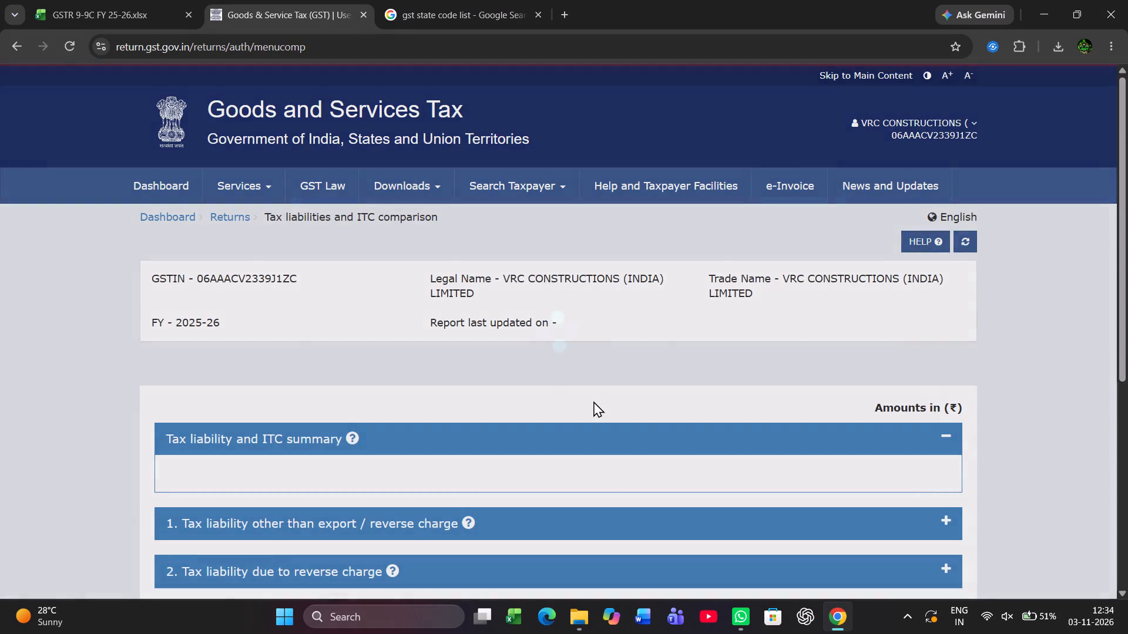
Download the CSV of section 4, Input tax credit claimed and due (Other than import of goods).
scroll(593, 401, "down", 9)
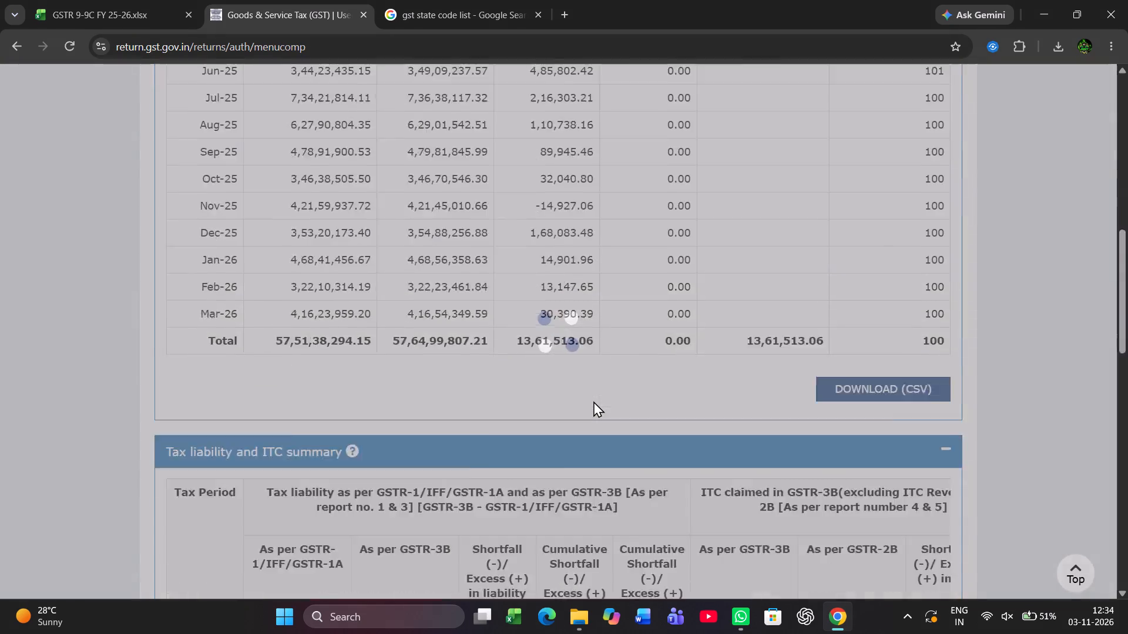
scroll(593, 401, "down", 6)
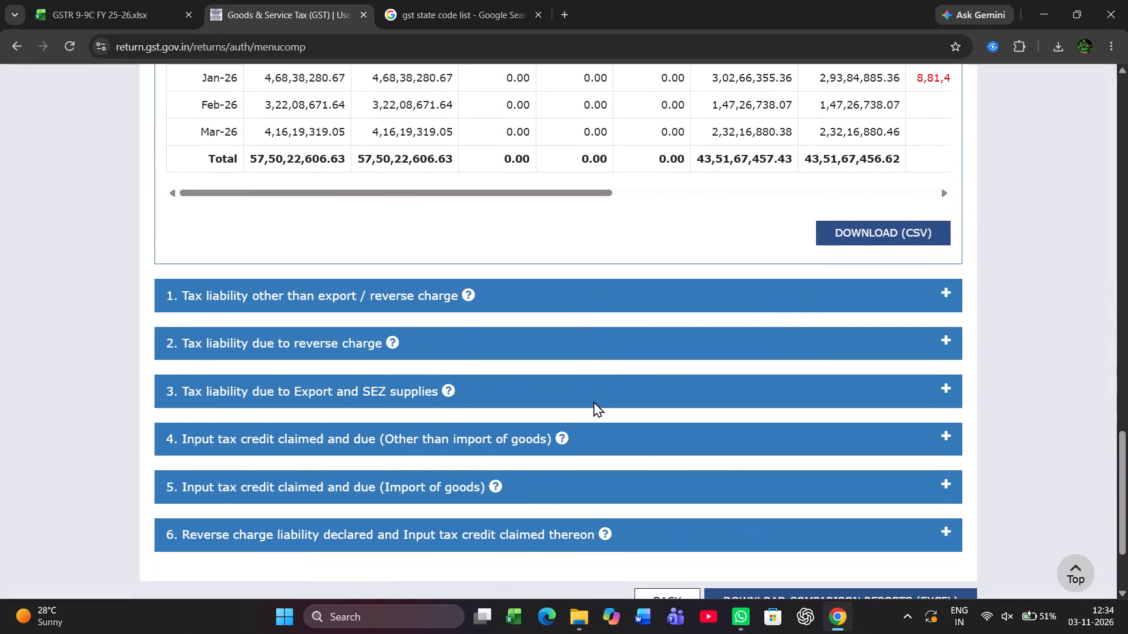
left_click(361, 444)
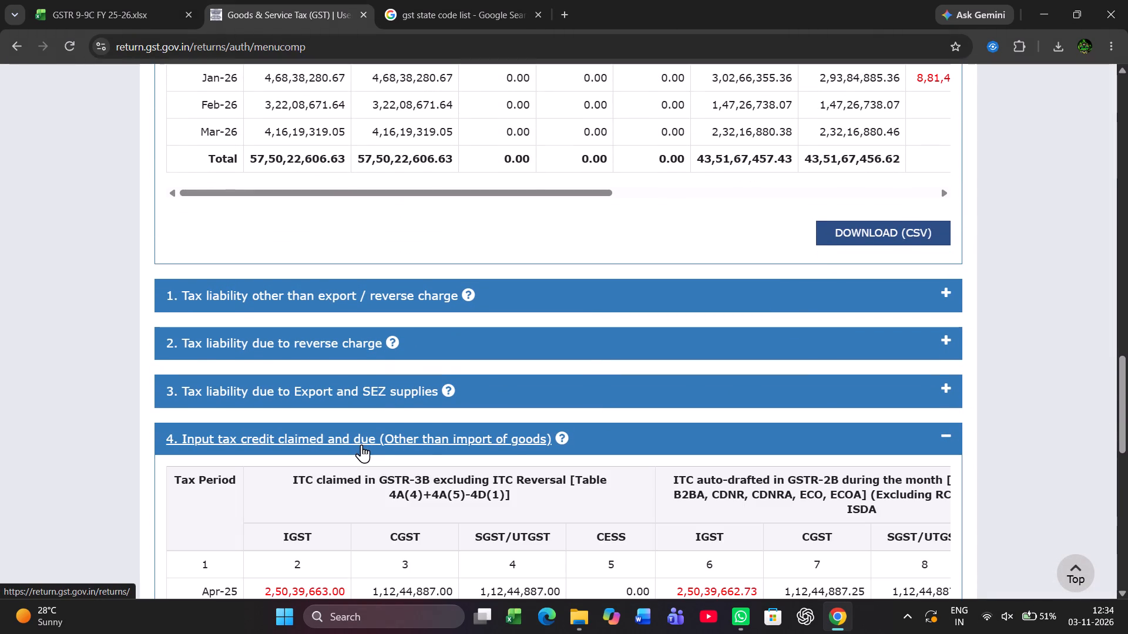
scroll(586, 500, "down", 8)
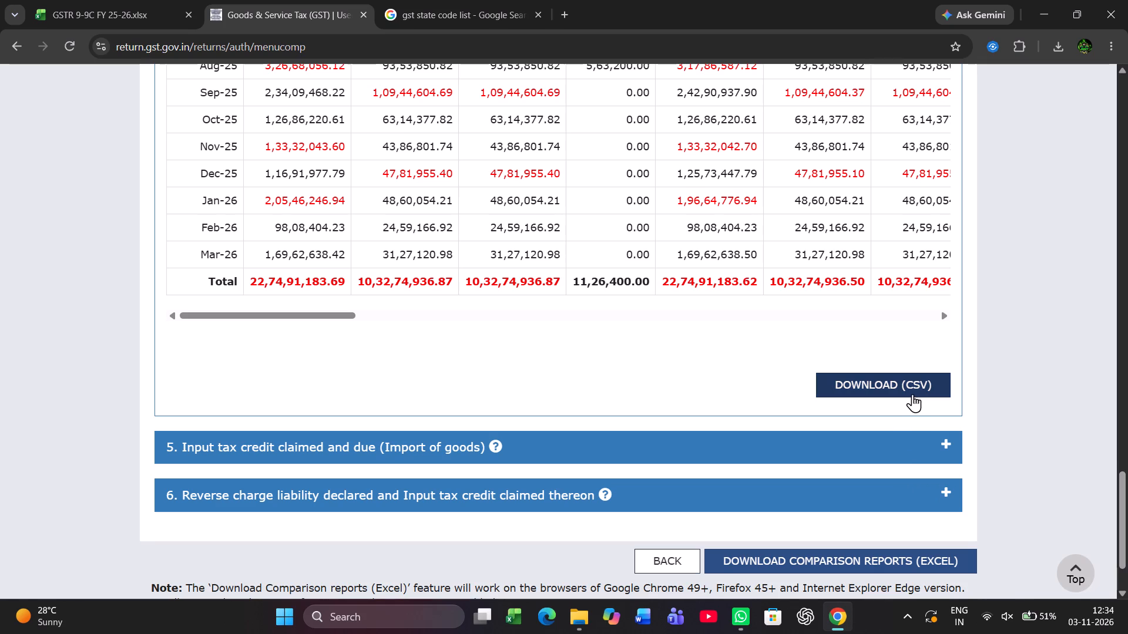
left_click(913, 392)
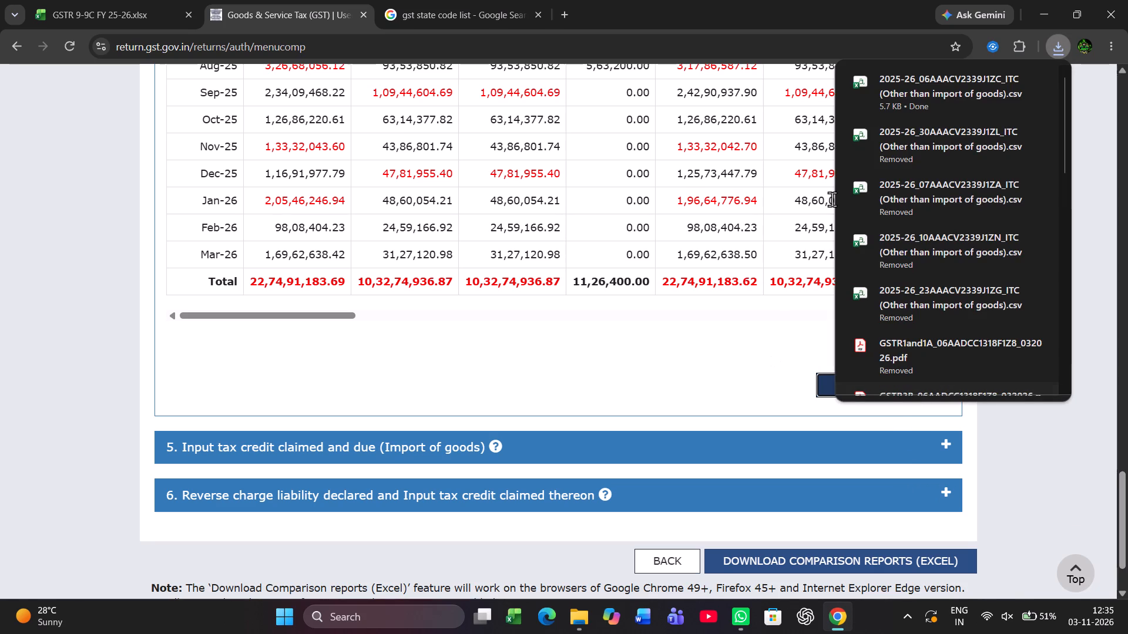
In File Explorer, move the downloaded 2025-26 ITC comparison CSV from Downloads into the HARYANA folder under RACHIT > VR CONSTRUCTIONS.
key("alt+Tab")
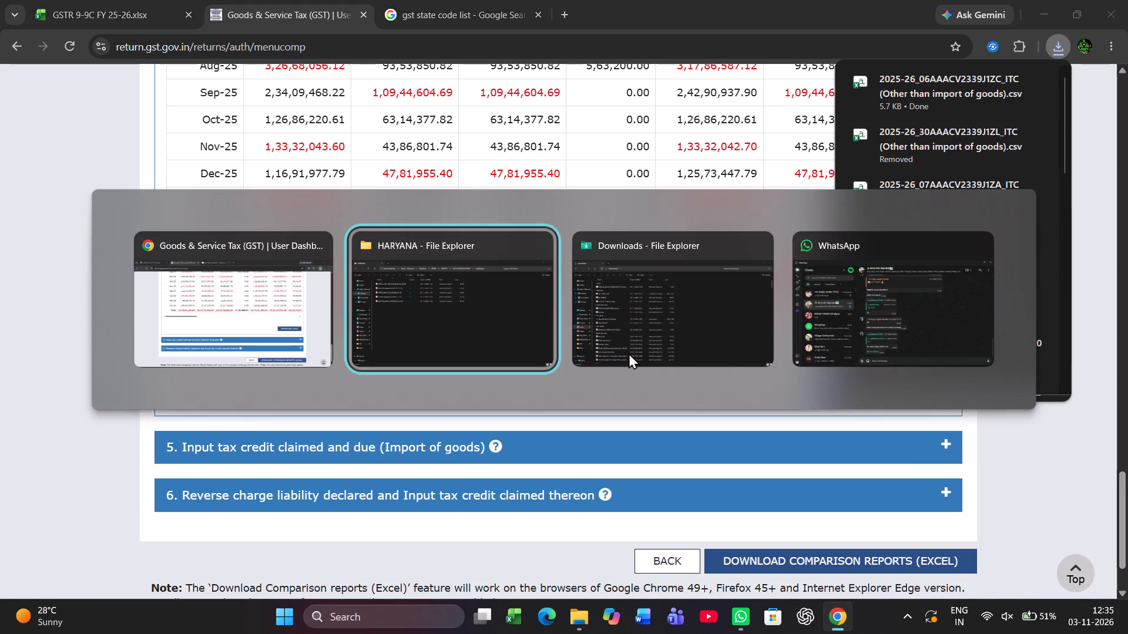
key("alt+Tab")
key("Up")
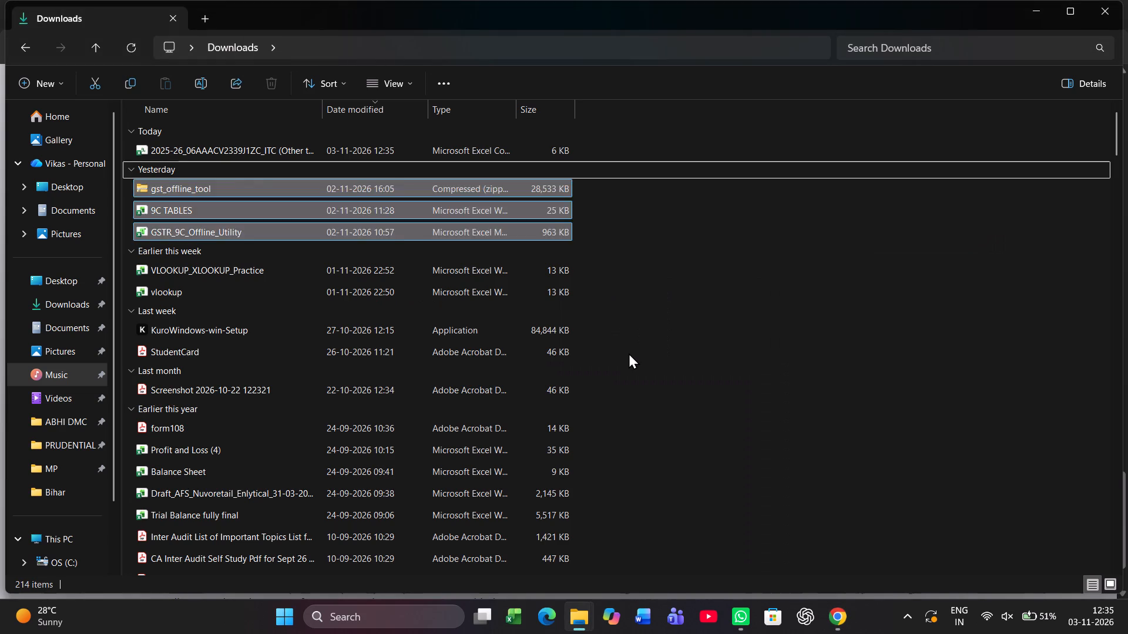
key("Up")
key("ctrl+x")
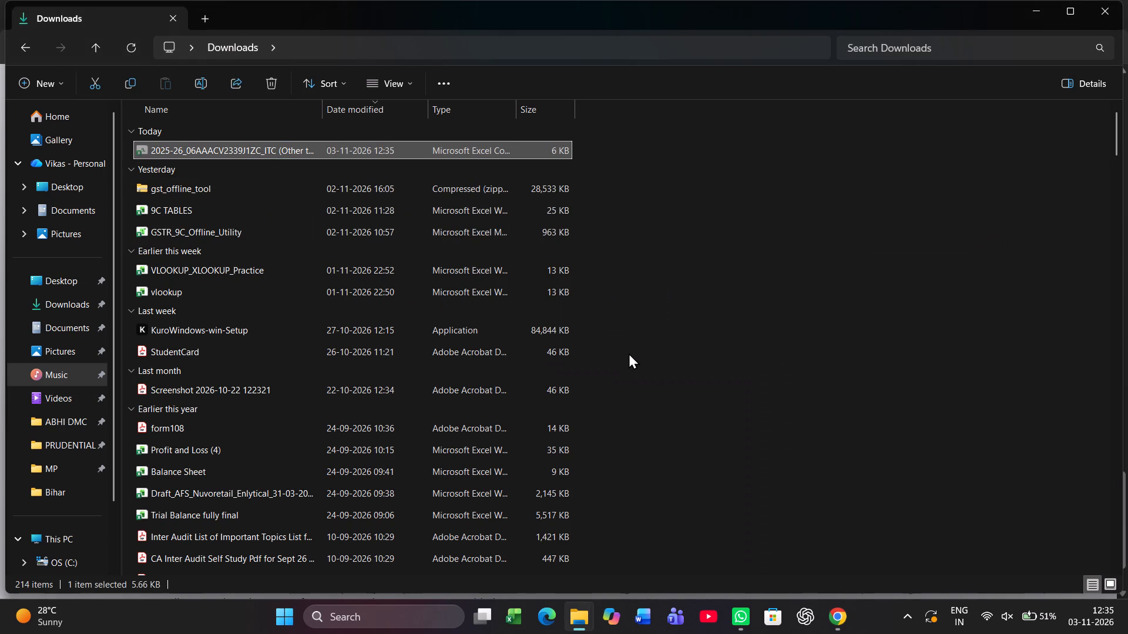
key("alt+Tab")
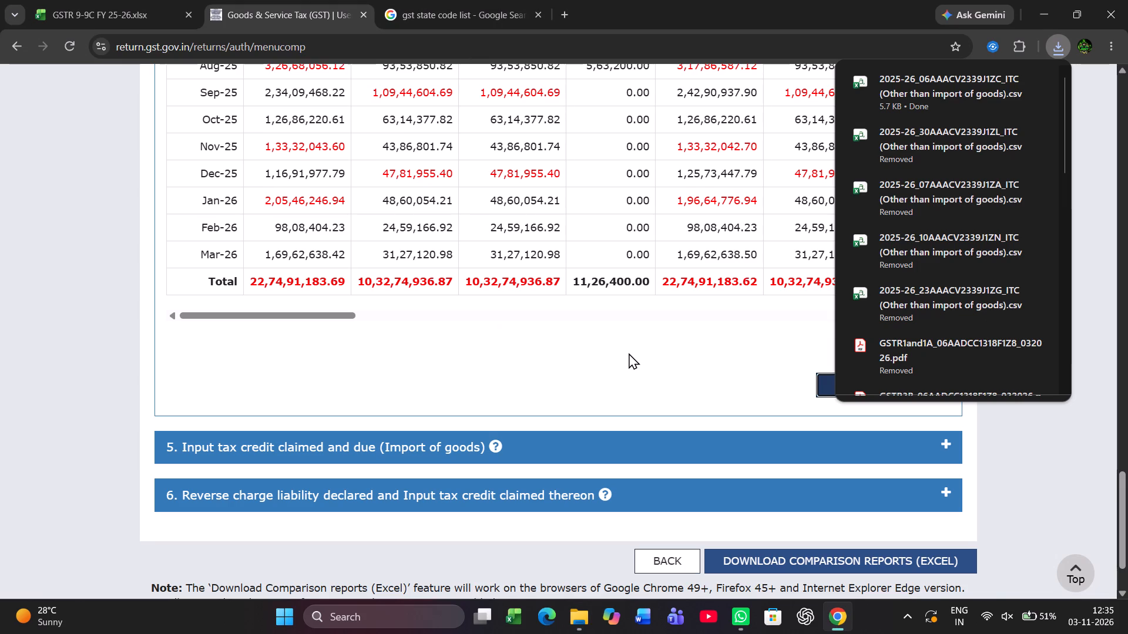
key("alt+Tab")
key("alt+Tab")
key("alt+Tab")
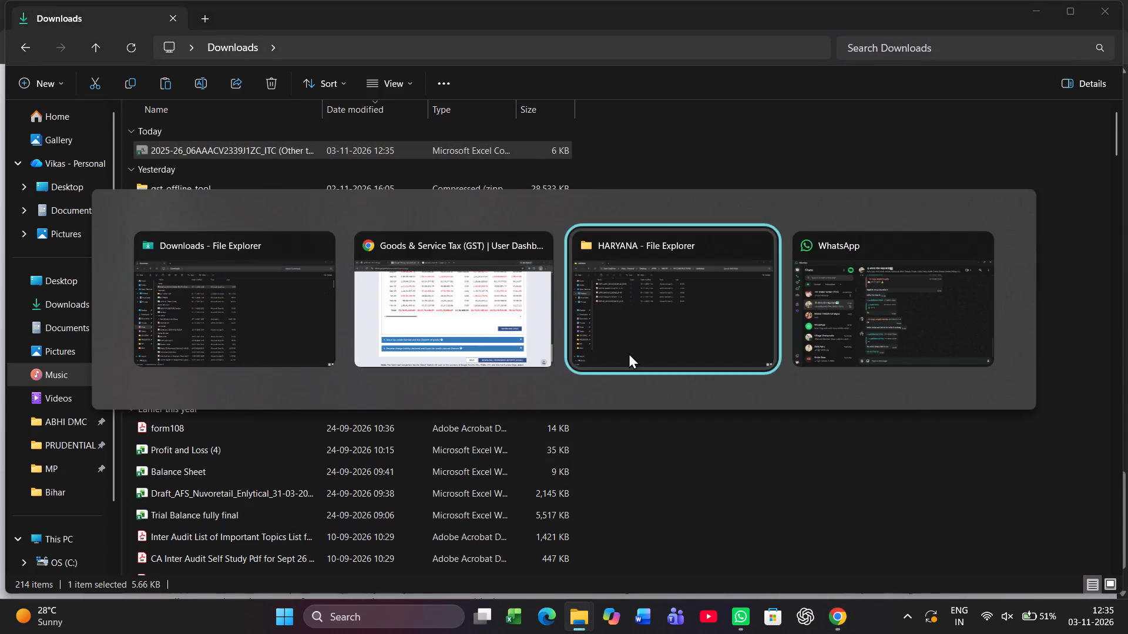
key("ctrl+v")
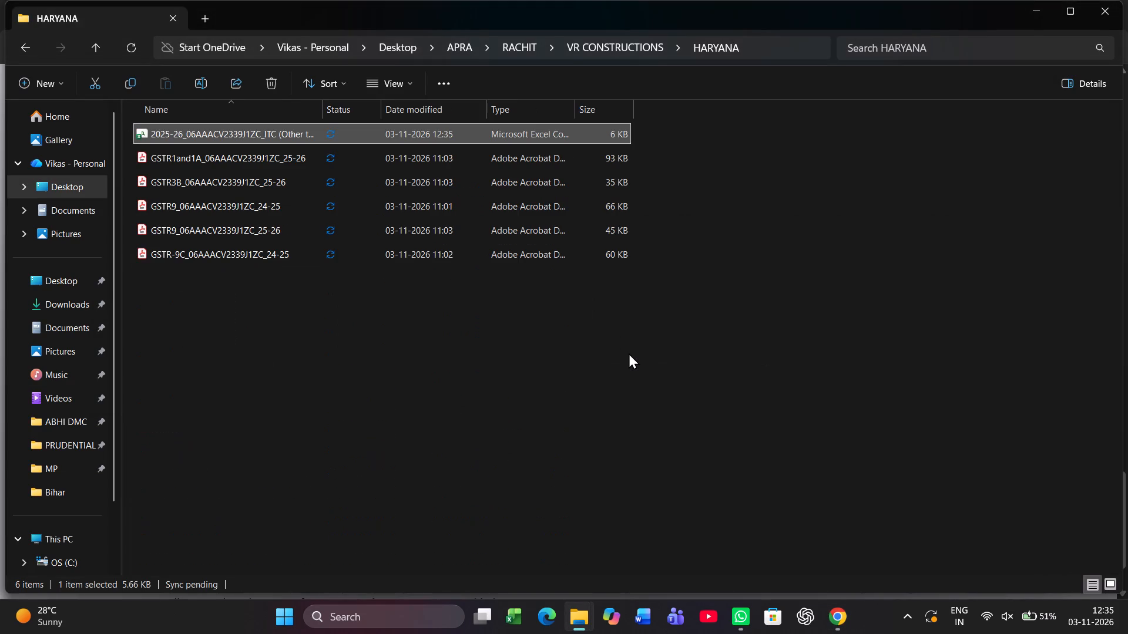
Go back to the VR CONSTRUCTIONS folder and open its MIZORAM subfolder.
key("BackSpace")
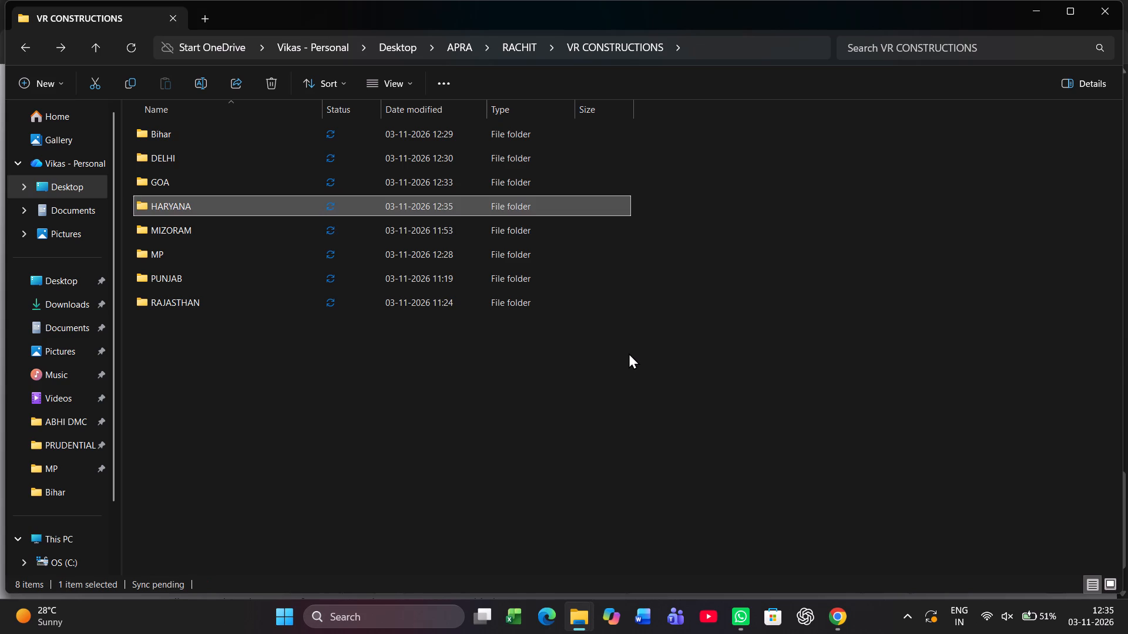
key("Down")
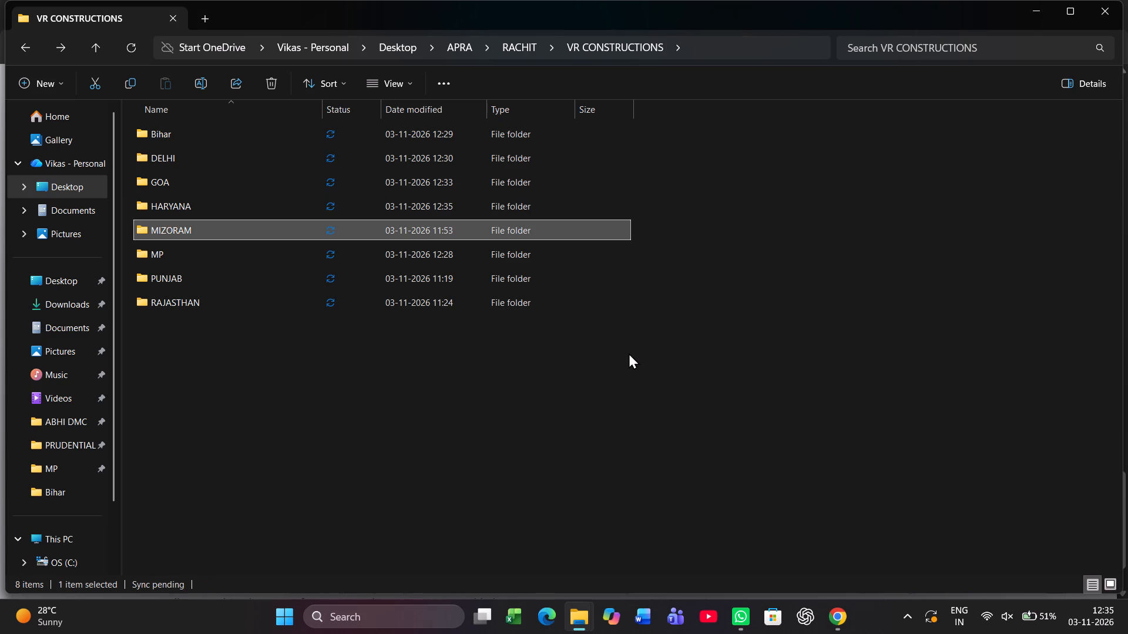
key("Return")
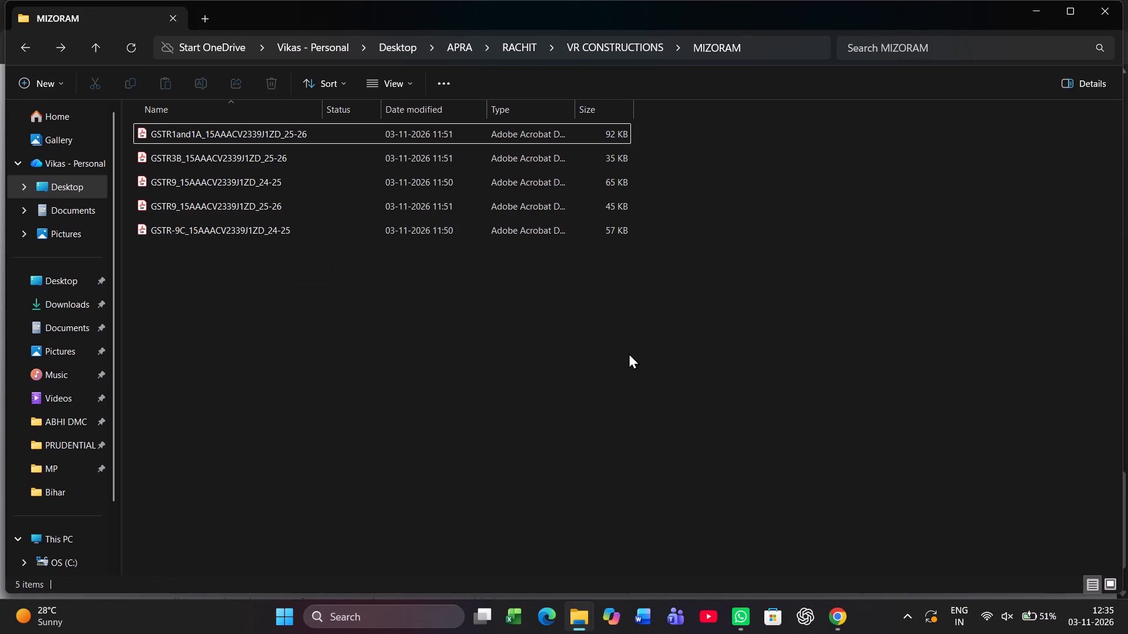
Switch to Chrome and log the VRC Constructions Haryana account out of the GST portal.
key("alt+Tab")
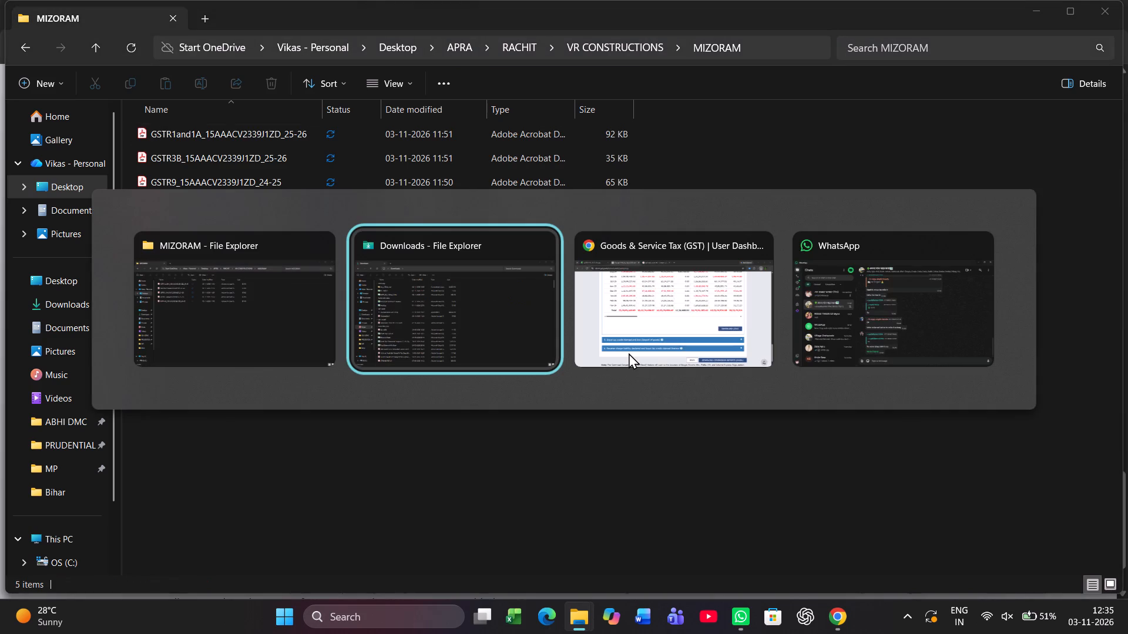
key("alt+Tab")
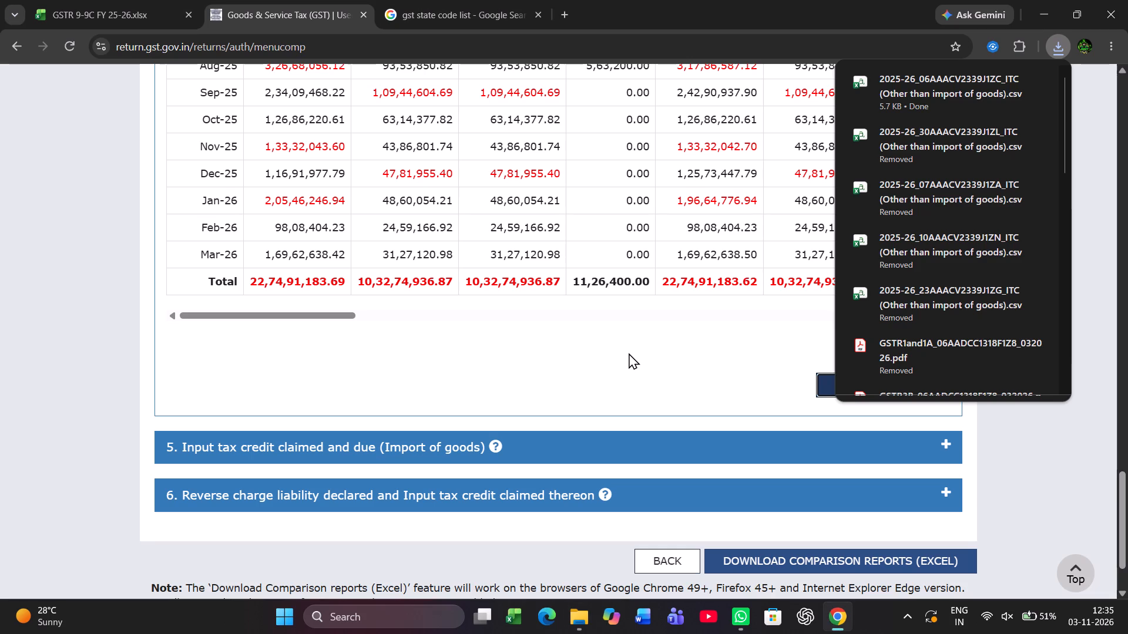
left_click(634, 360)
scroll(634, 360, "up", 2)
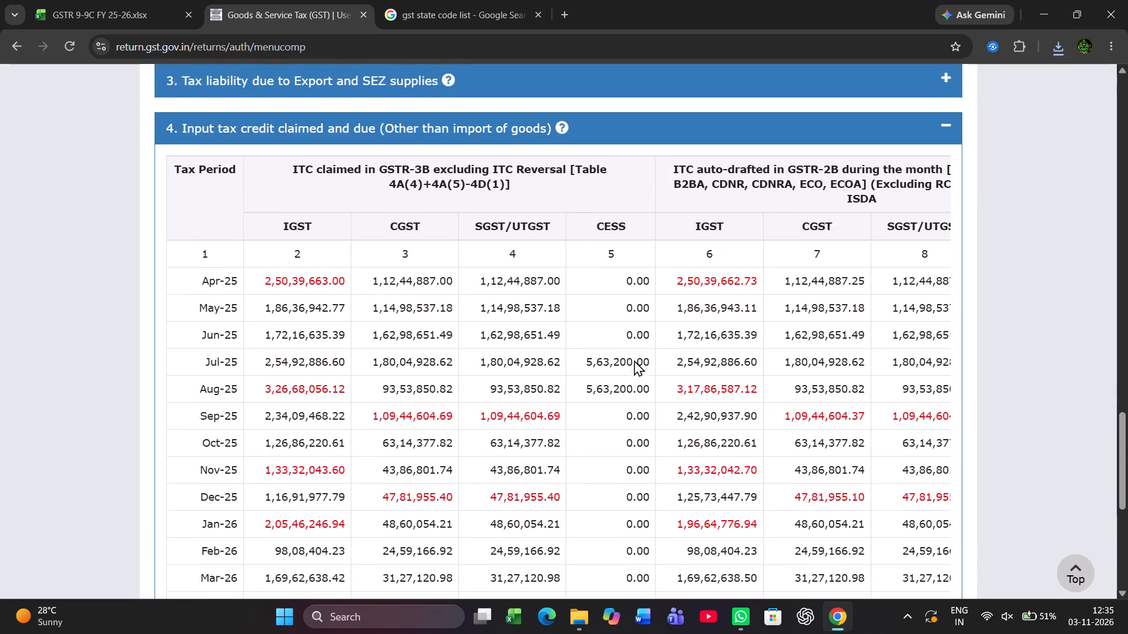
scroll(634, 360, "up", 10)
scroll(960, 181, "up", 6)
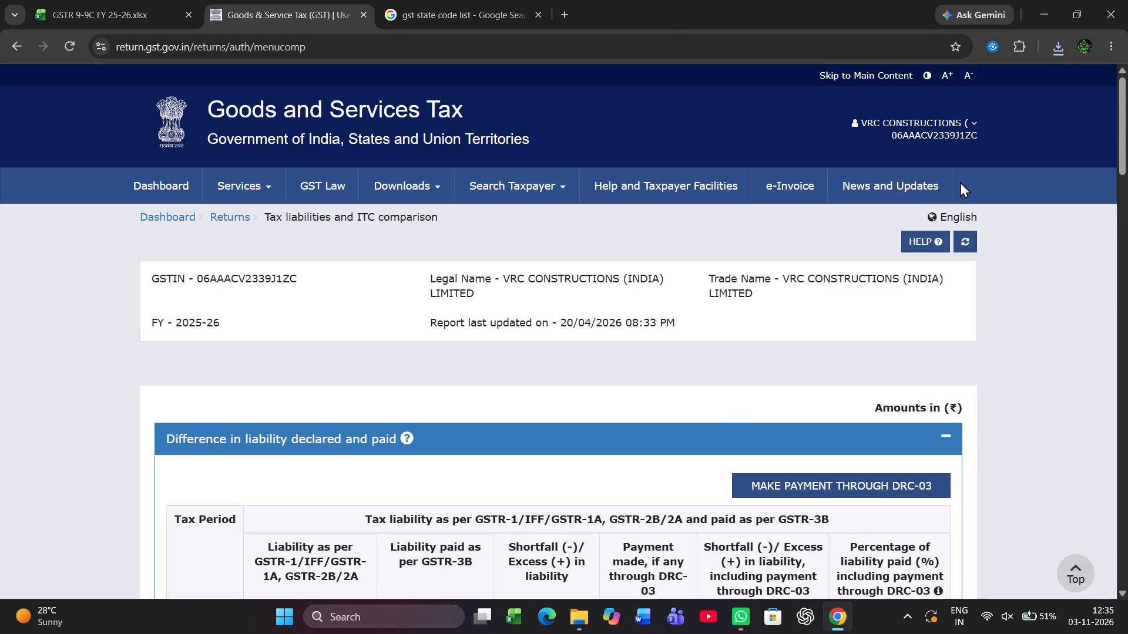
left_click(962, 129)
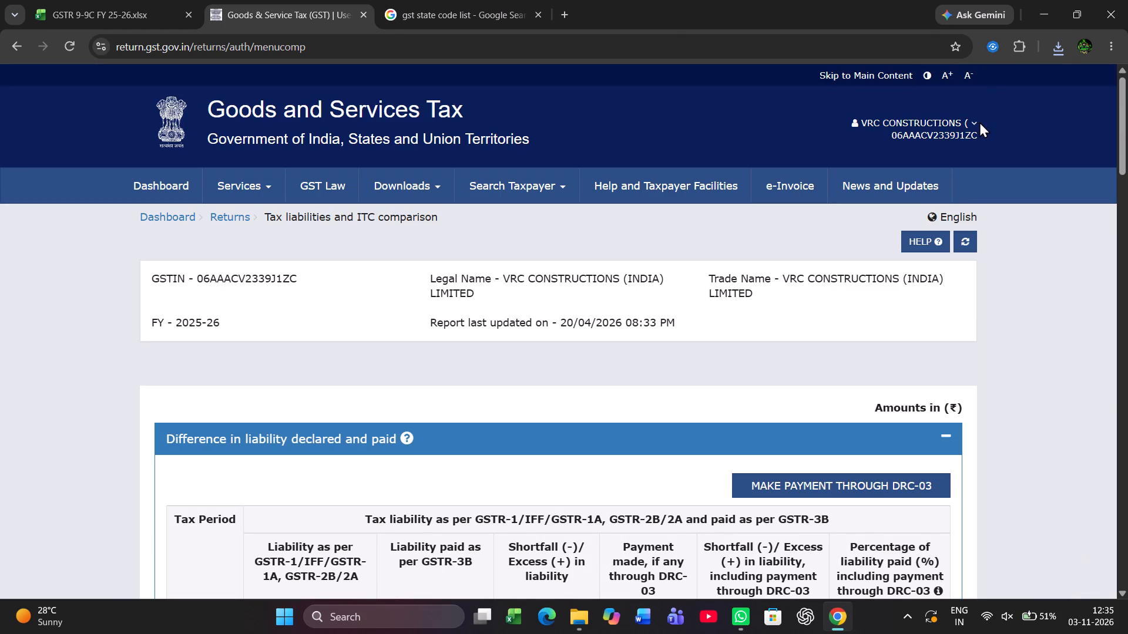
left_click(976, 123)
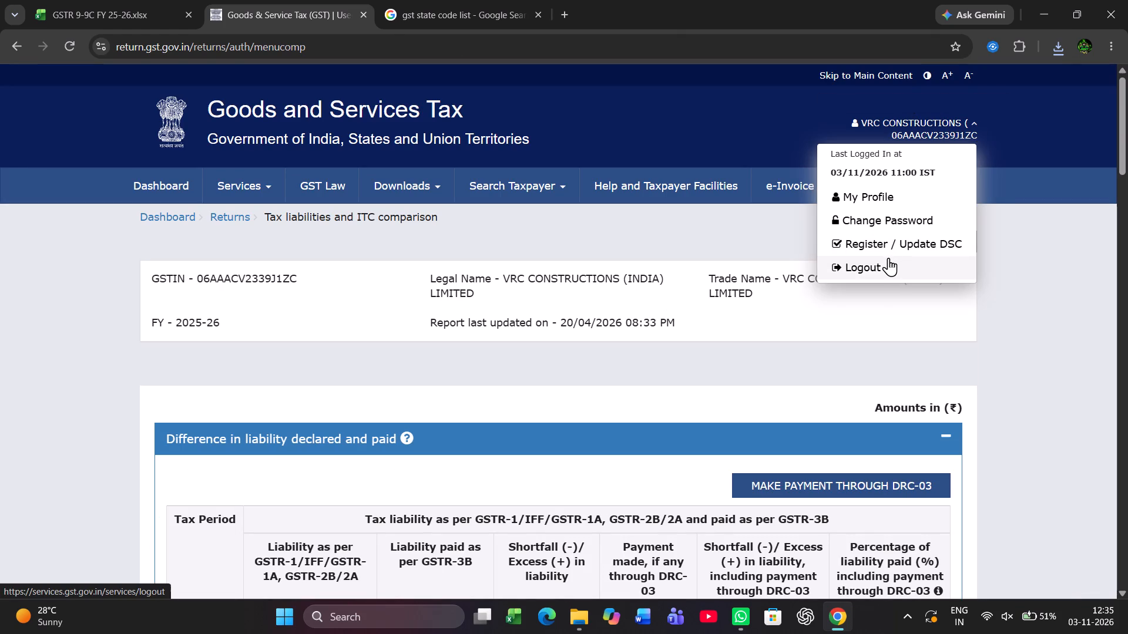
left_click(888, 258)
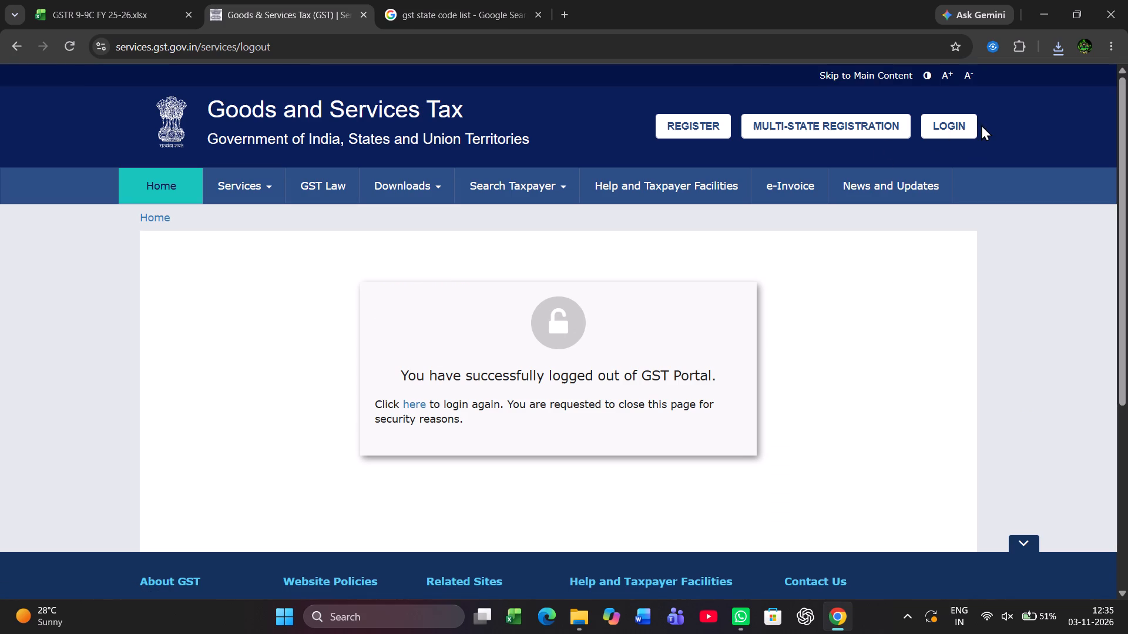
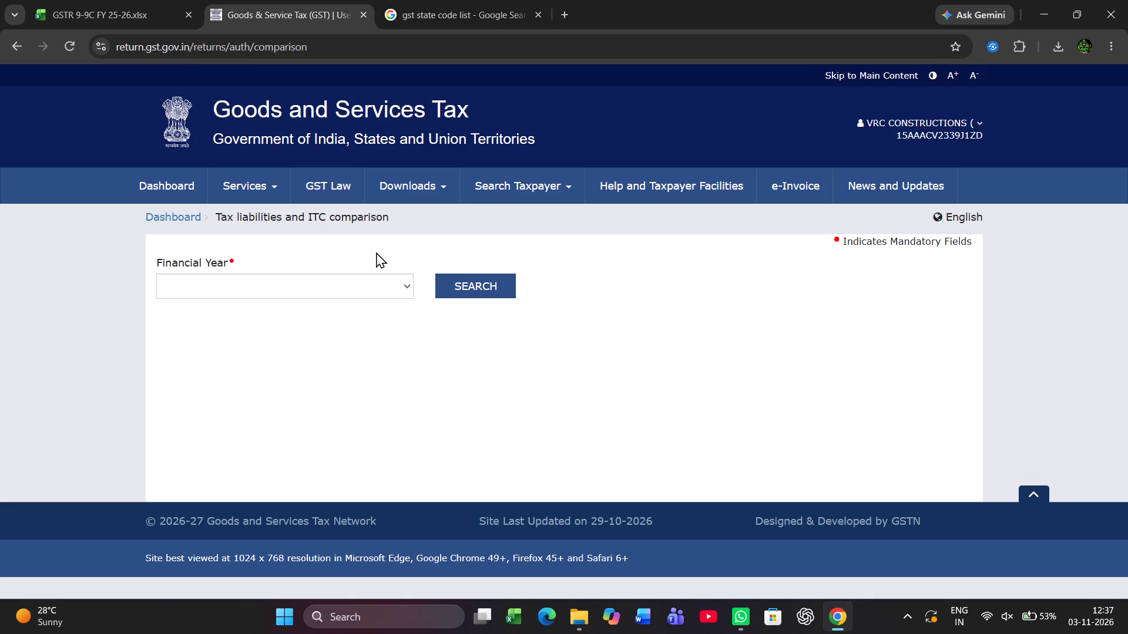
Open the Tax liabilities and ITC comparison report for financial year 2025-26.
left_click(357, 288)
key("Down")
key("Down")
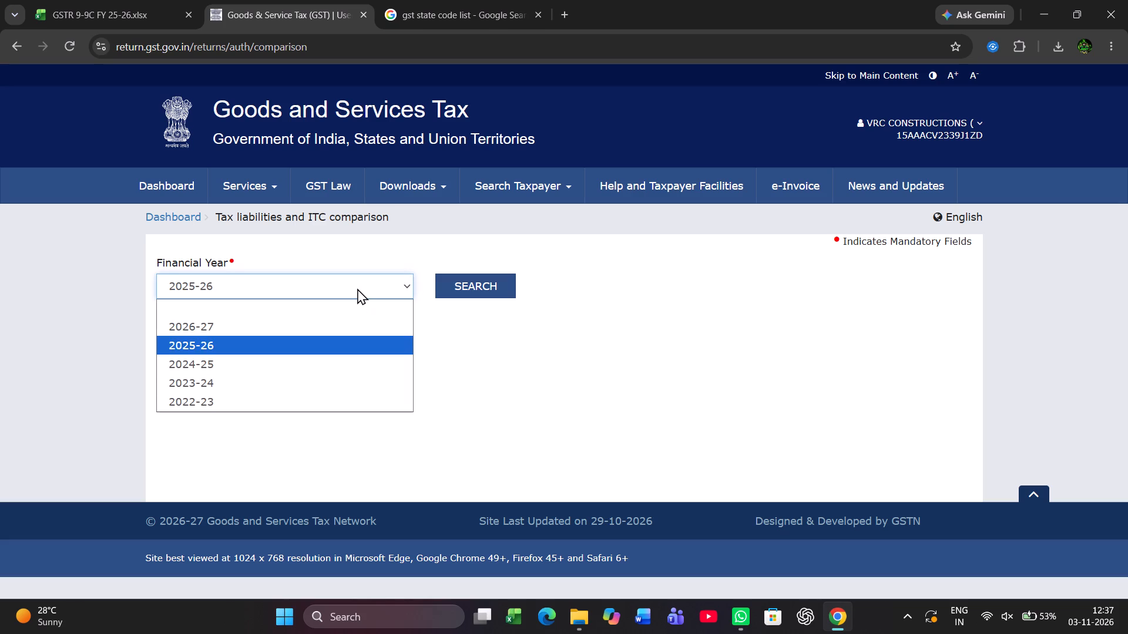
key("Return")
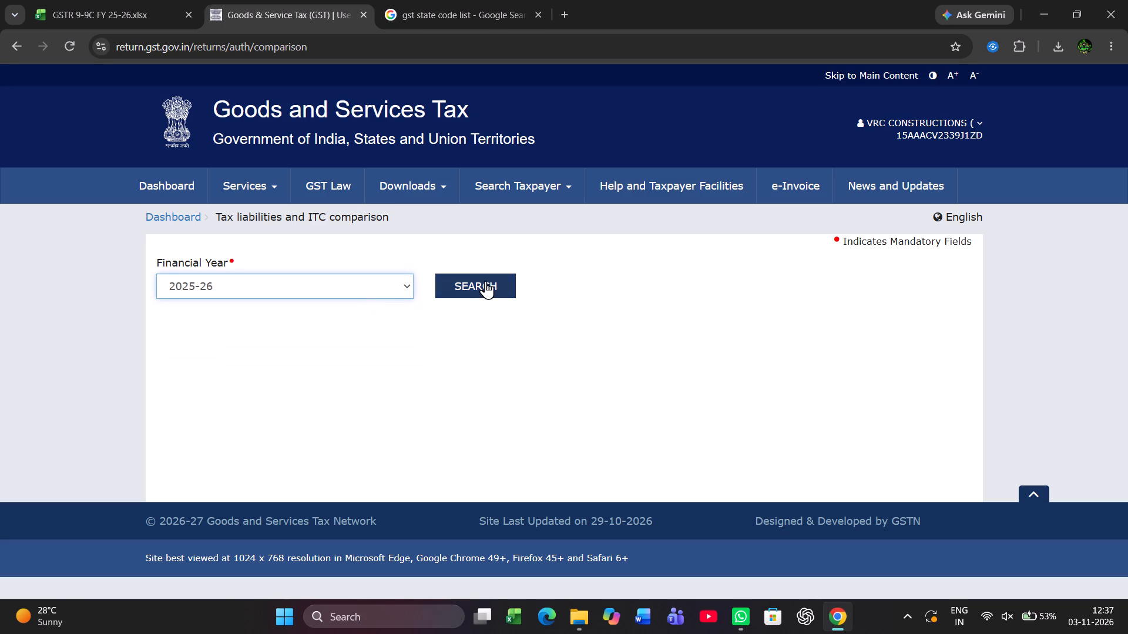
left_click(486, 281)
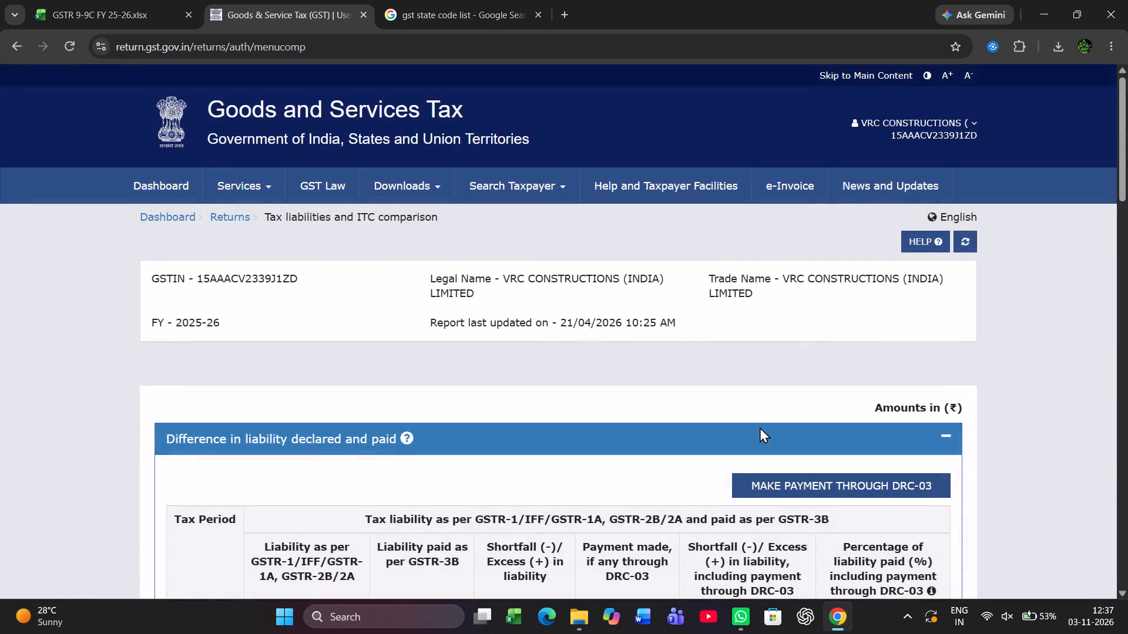
Download the CSV of section 4, Input tax credit claimed and due (Other than import of goods).
scroll(810, 403, "down", 12)
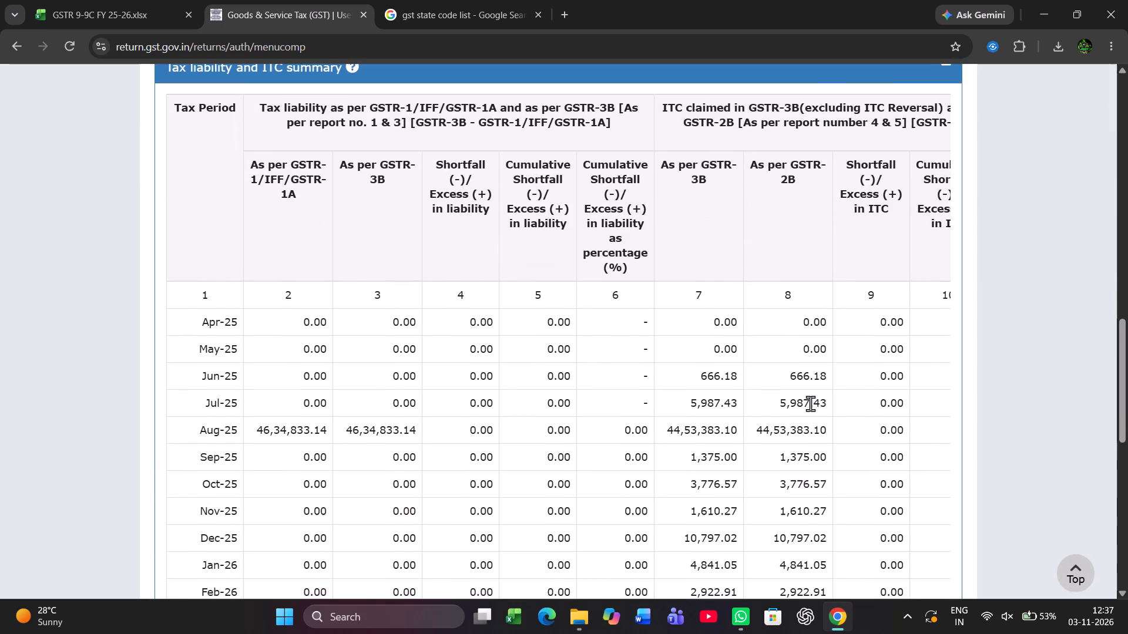
scroll(810, 403, "down", 7)
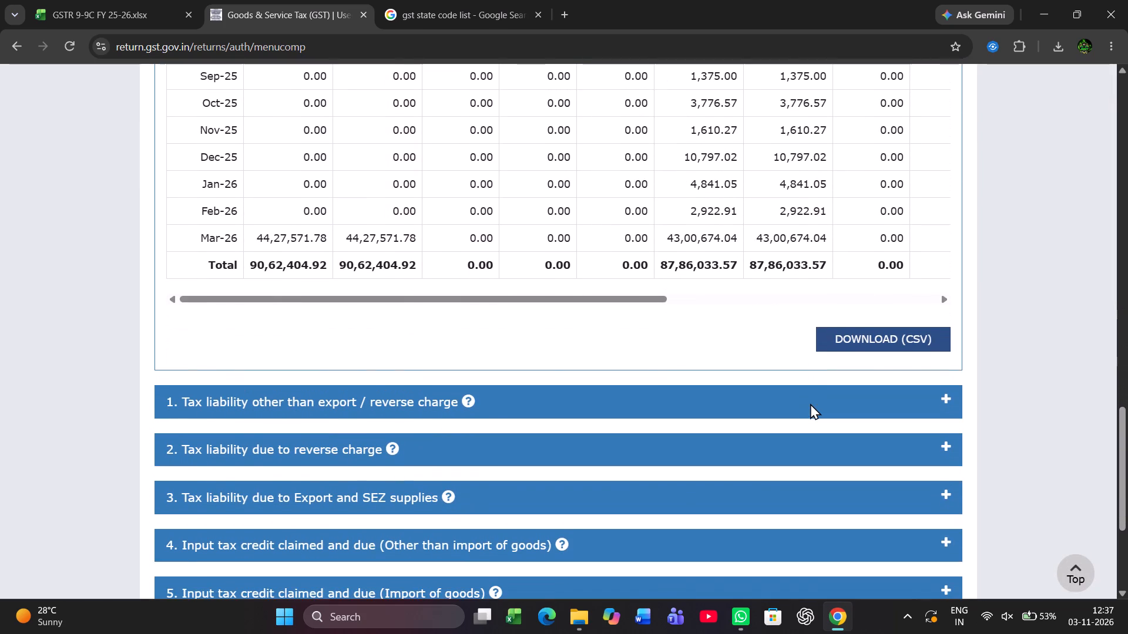
scroll(810, 403, "down", 1)
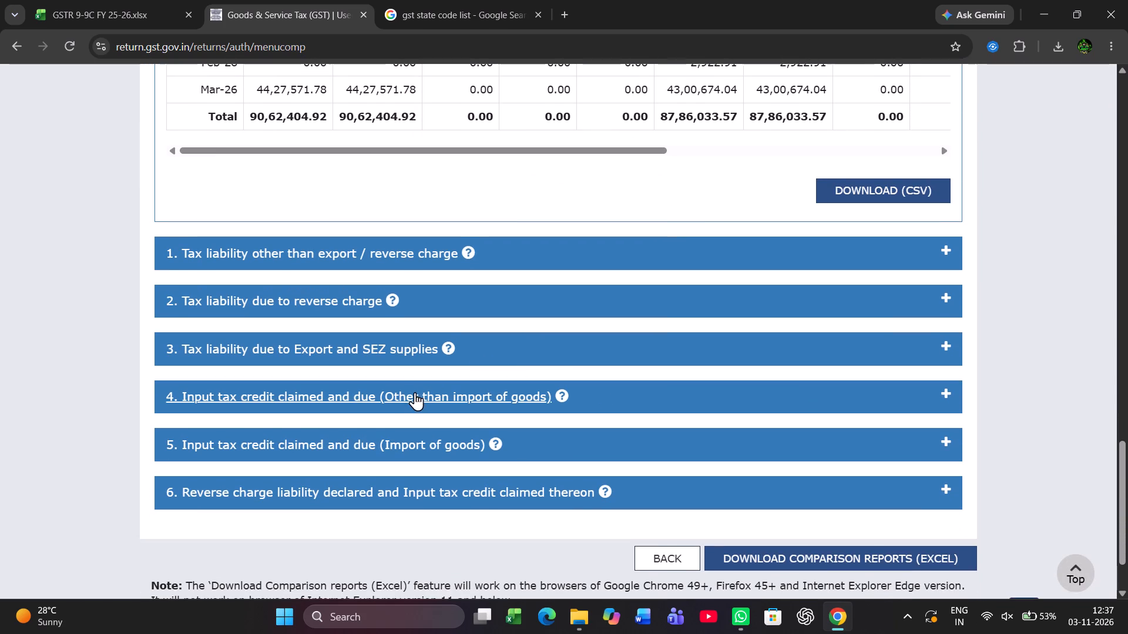
left_click(408, 399)
scroll(408, 399, "down", 3)
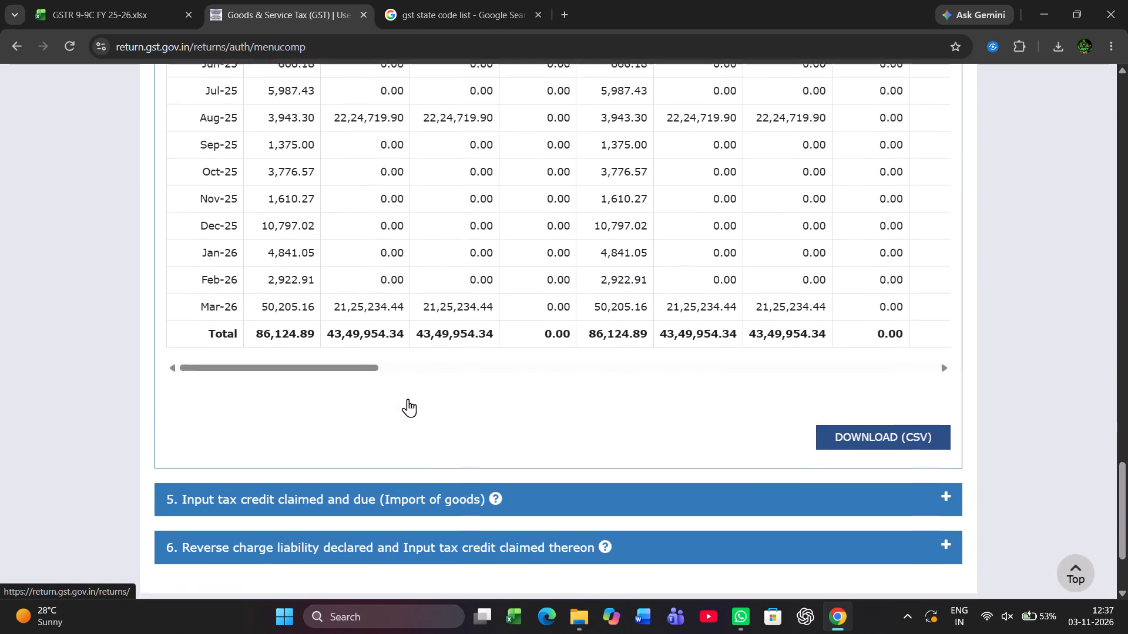
left_click(830, 387)
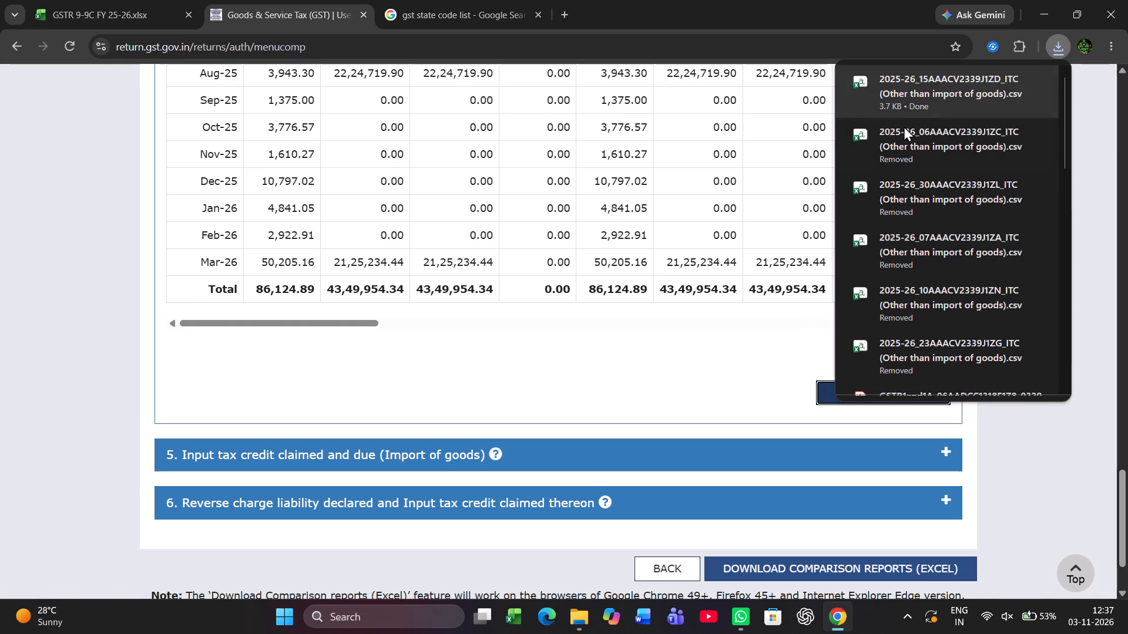
In File Explorer, move the downloaded 2025-26 ITC comparison CSV from Downloads into the MIZORAM folder under RACHIT > VR CONSTRUCTIONS.
key("alt+Tab")
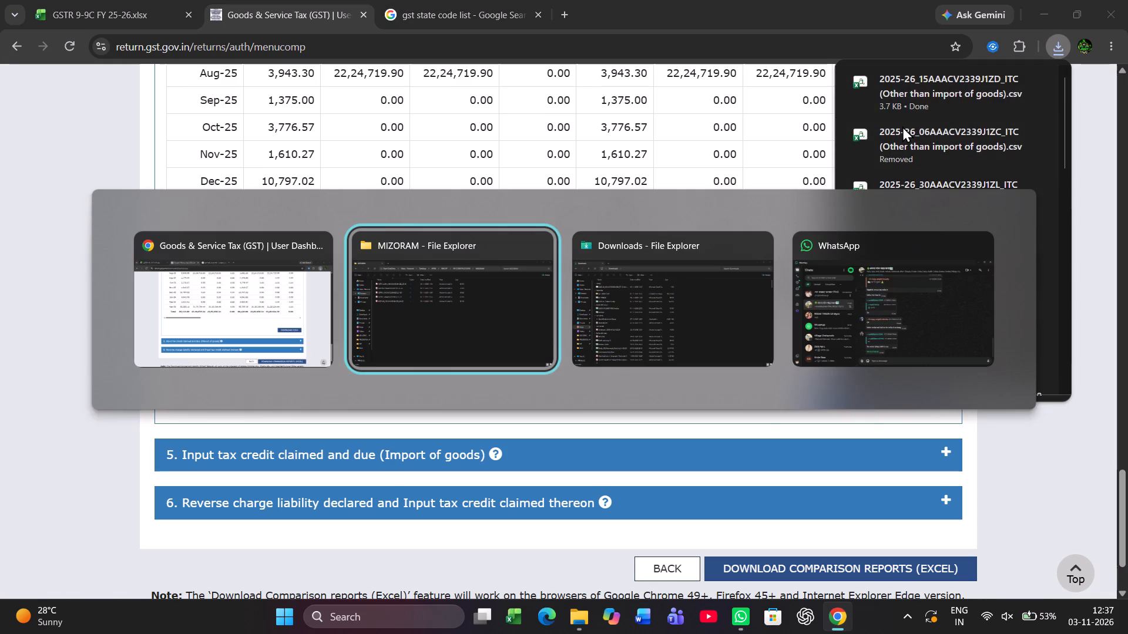
key("alt+Tab")
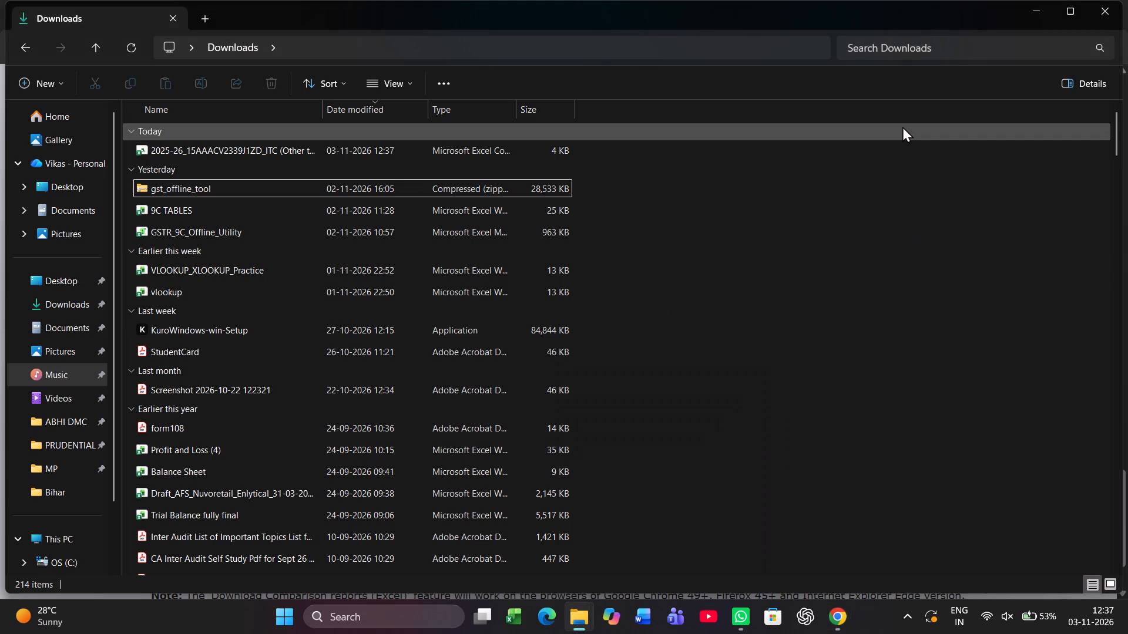
key("Up")
key("Up")
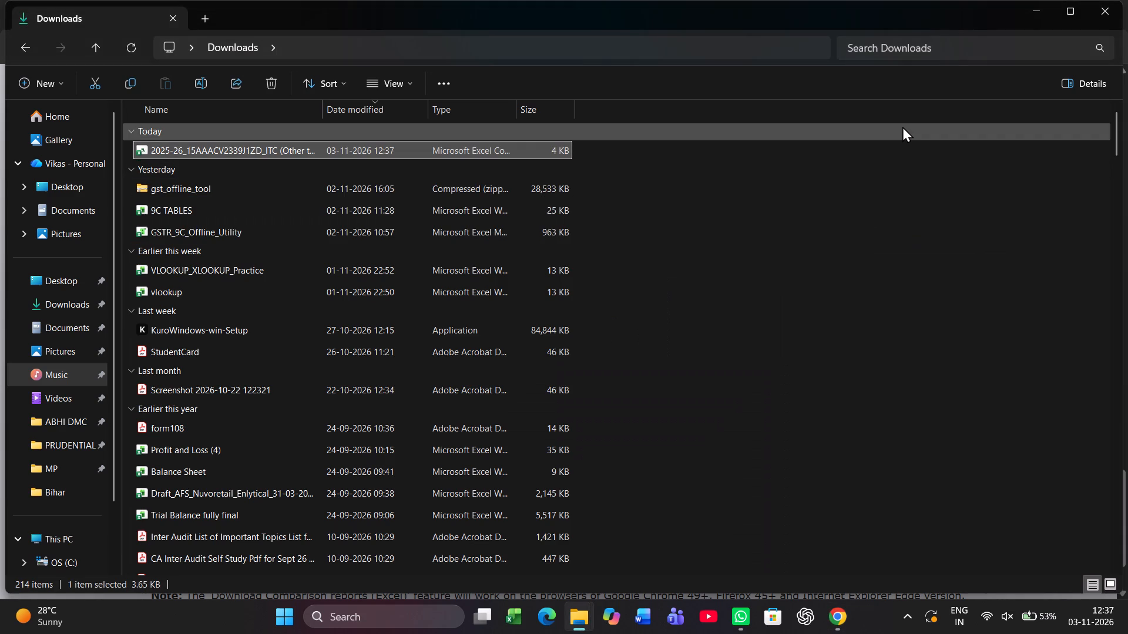
key("ctrl+x")
key("alt+Tab")
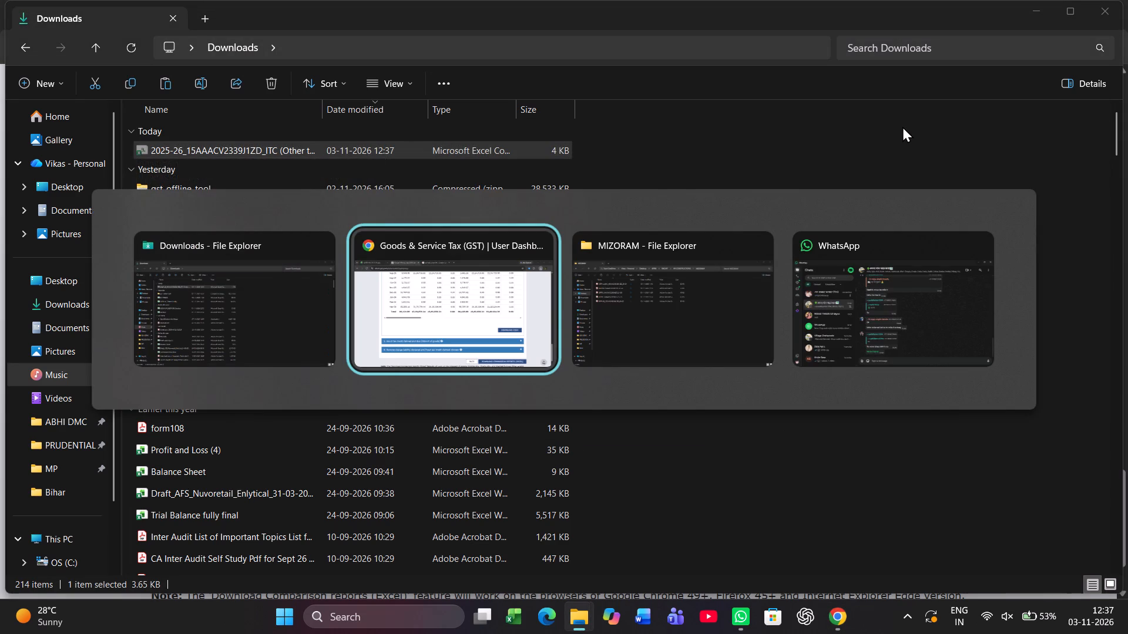
key("alt+Tab")
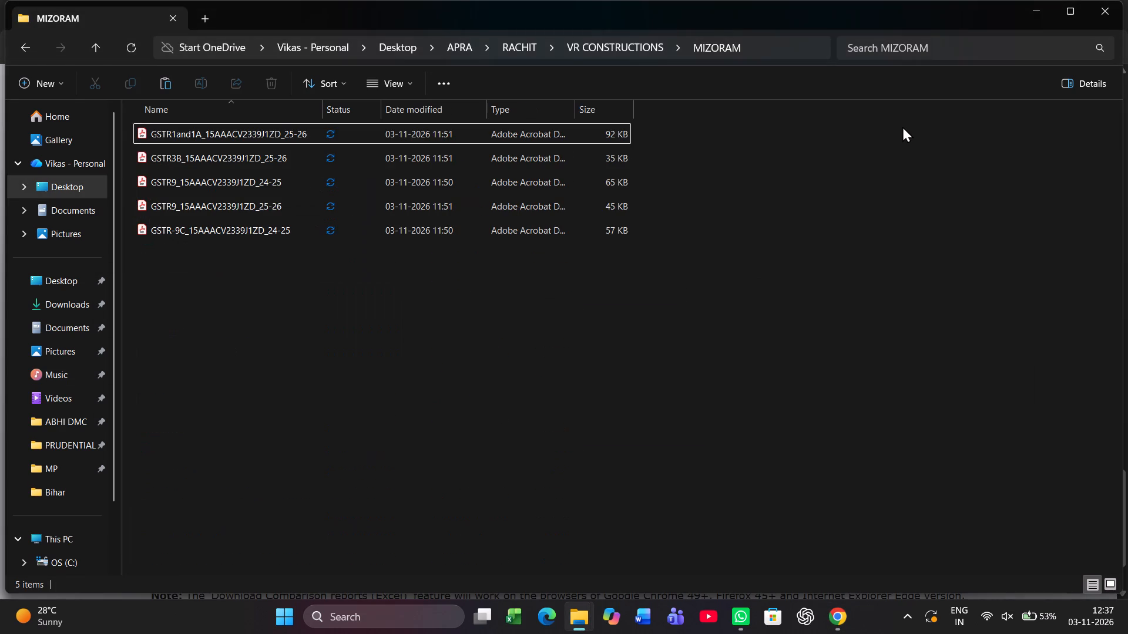
key("ctrl+v")
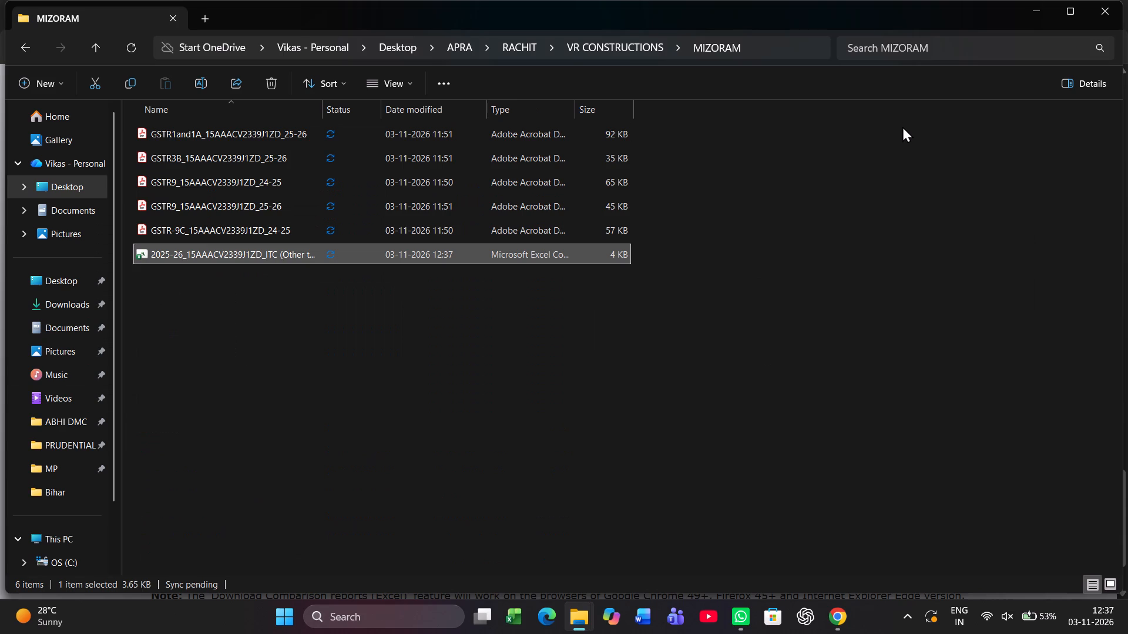
Go back to the VR CONSTRUCTIONS folder and open its PUNJAB subfolder.
key("BackSpace")
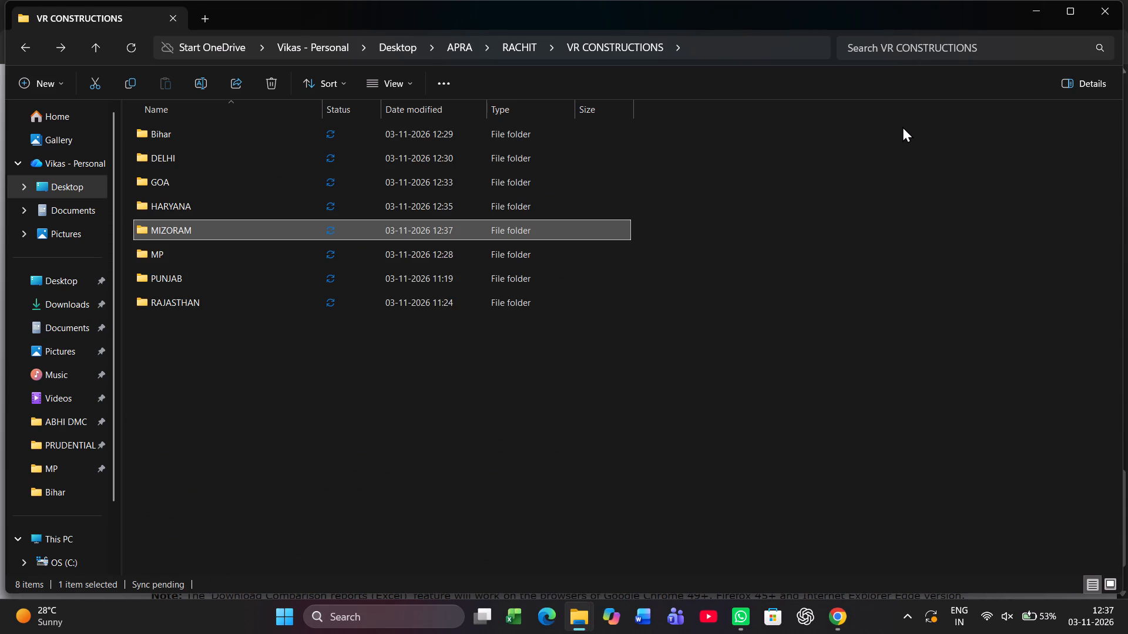
key("Down")
key("Down")
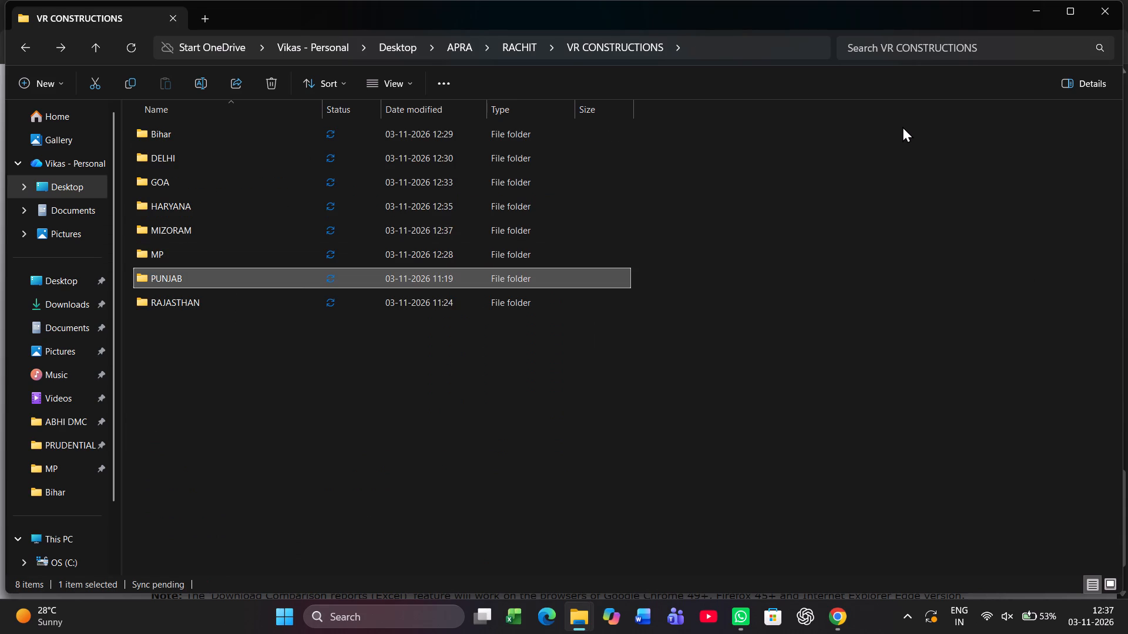
key("Return")
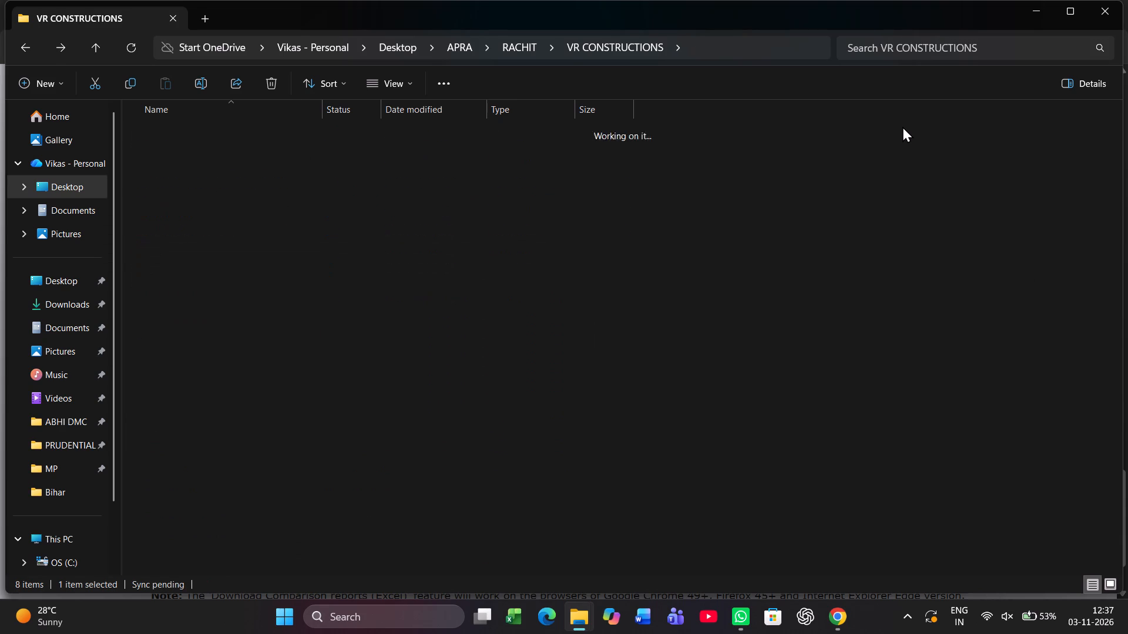
Switch to Chrome and log the VRC Constructions Mizoram account out of the GST portal.
key("alt+Tab")
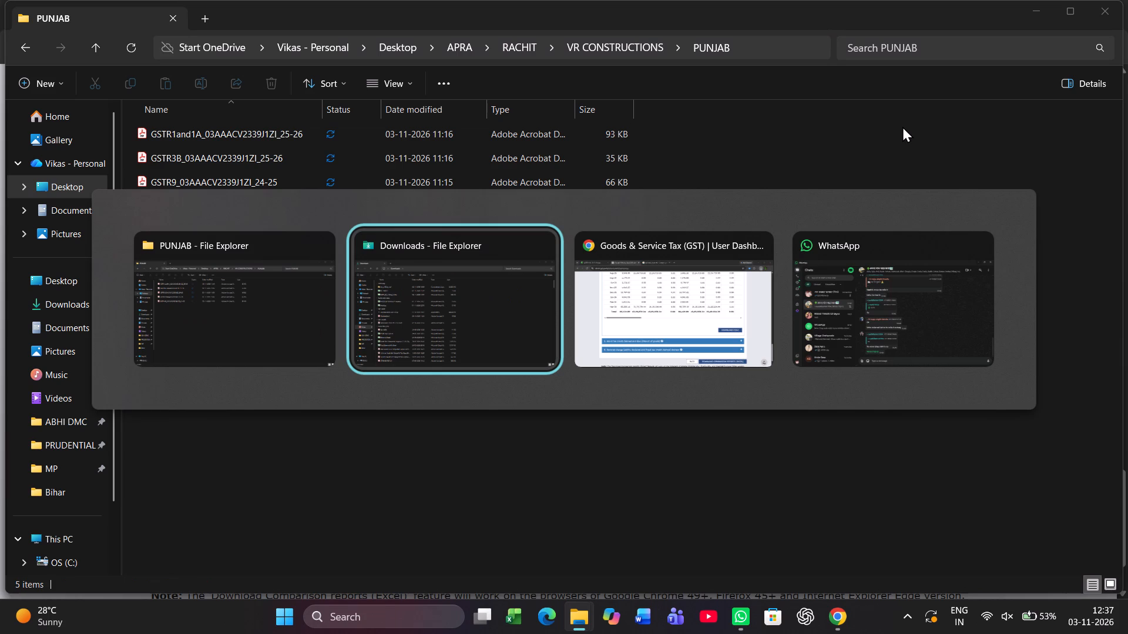
key("alt+Tab")
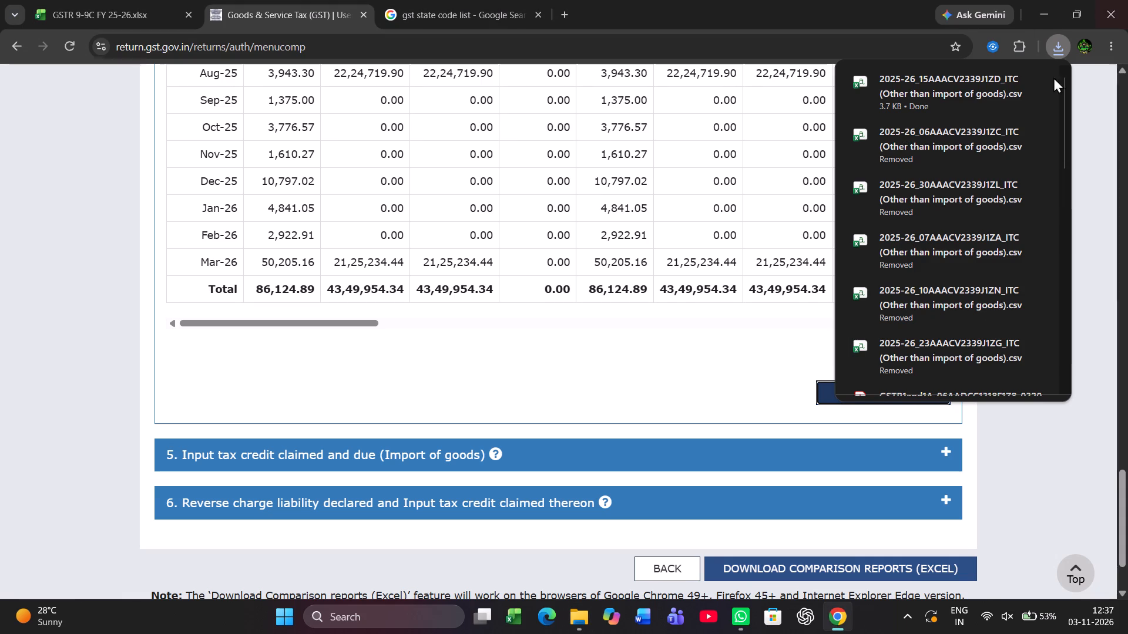
left_click(713, 303)
scroll(713, 303, "up", 6)
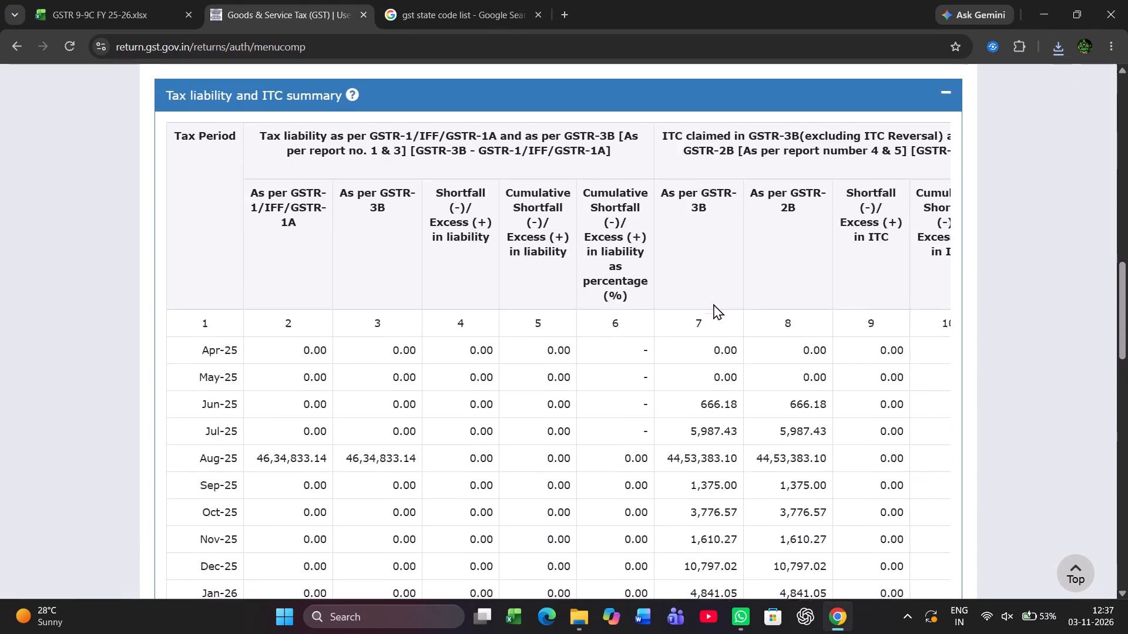
scroll(713, 303, "up", 12)
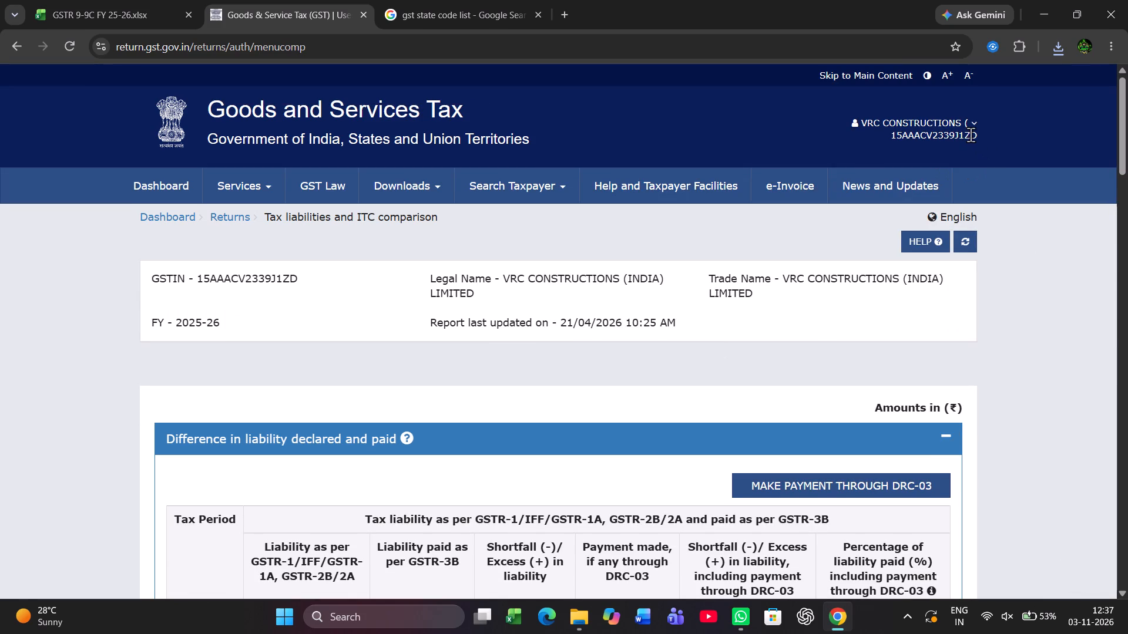
left_click(966, 134)
left_click(973, 123)
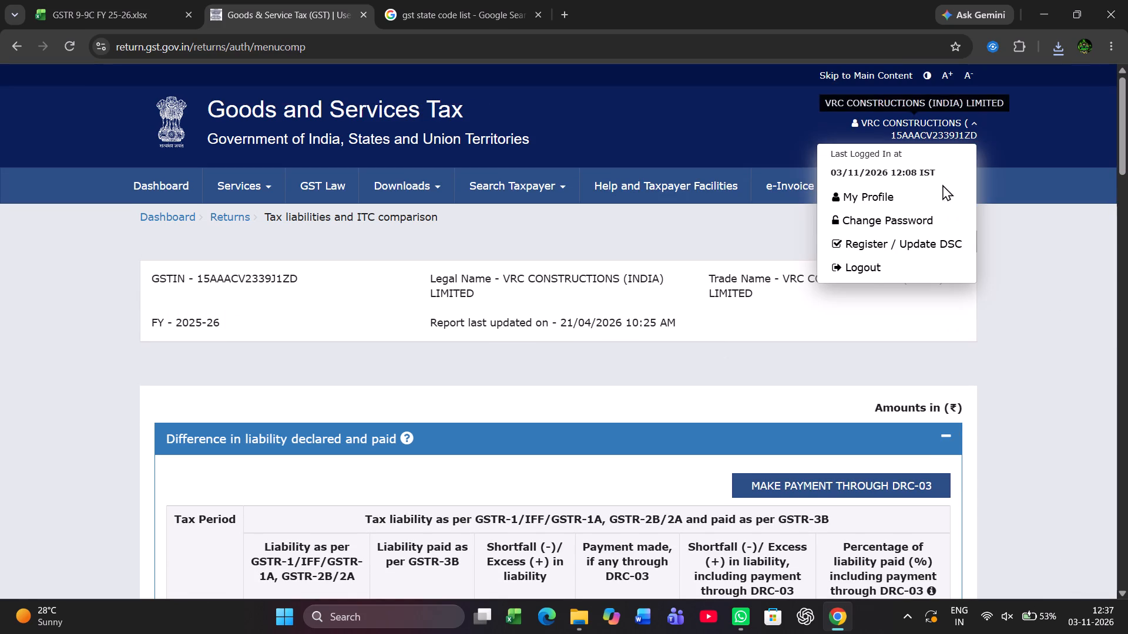
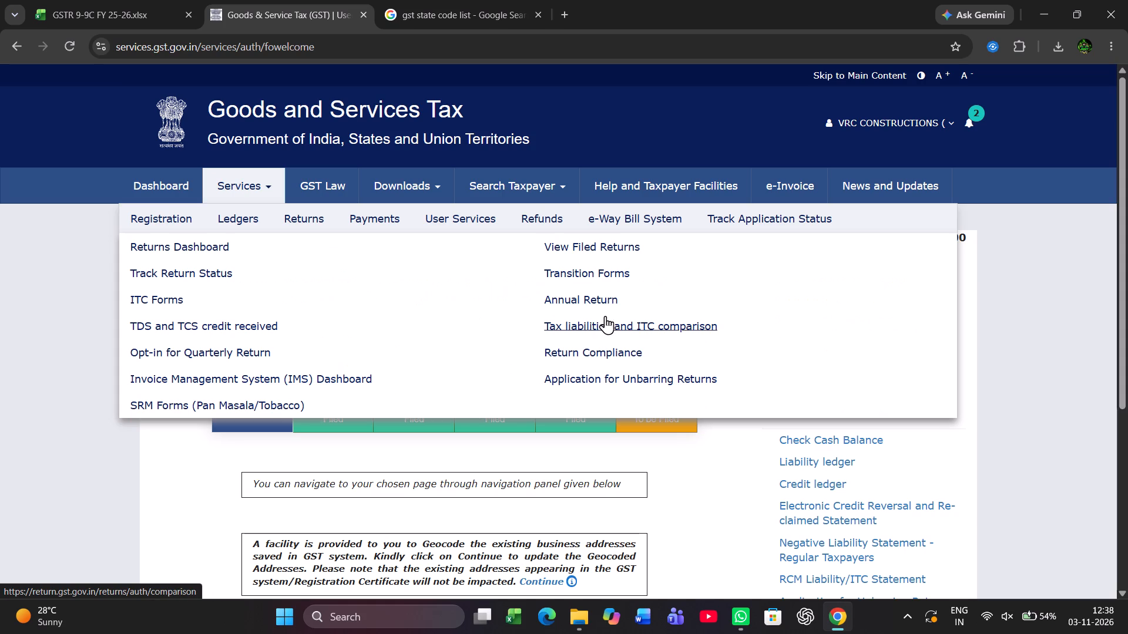
Open the Tax liabilities and ITC comparison report for financial year 2025-26 in the Punjab account.
left_click(618, 328)
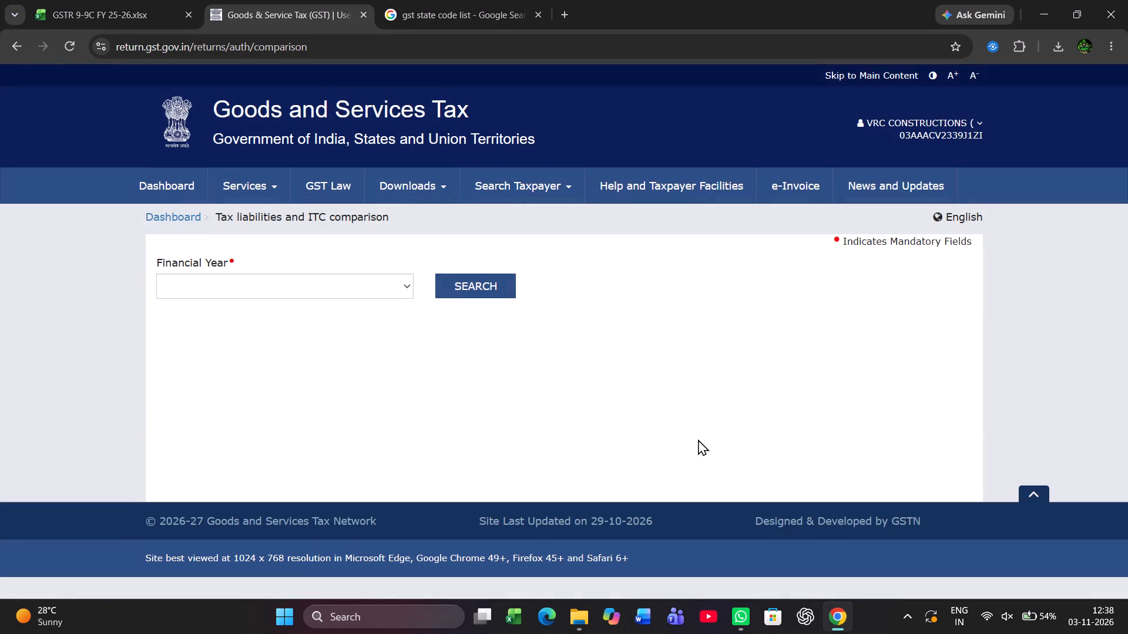
left_click(698, 439)
key("Down")
left_click(393, 283)
key("Down")
key("Down")
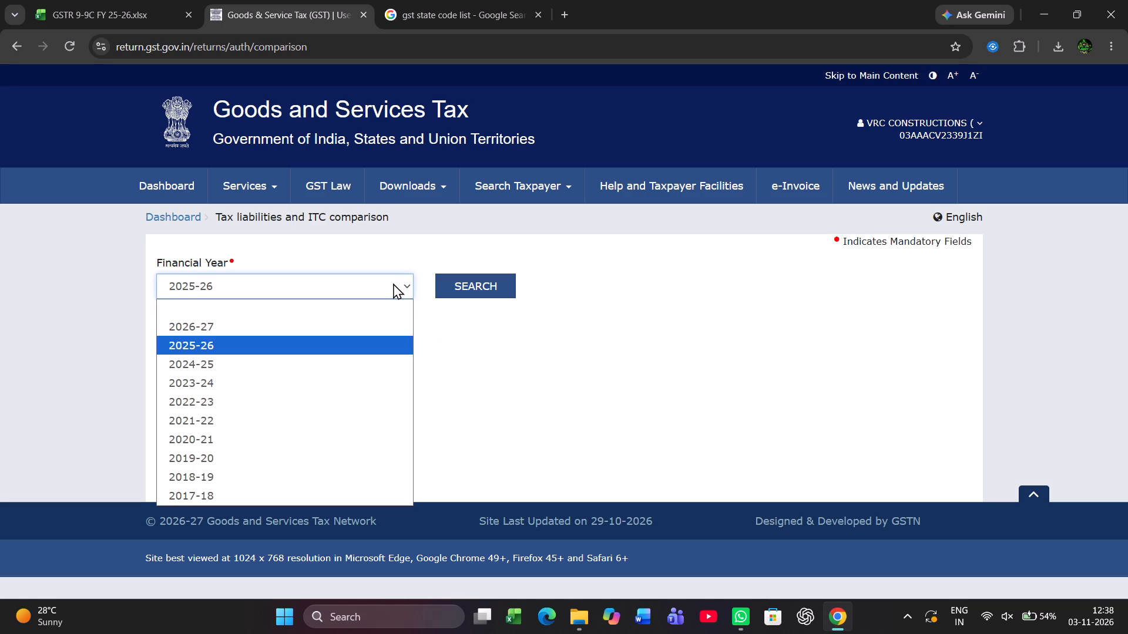
key("Return")
key("Return")
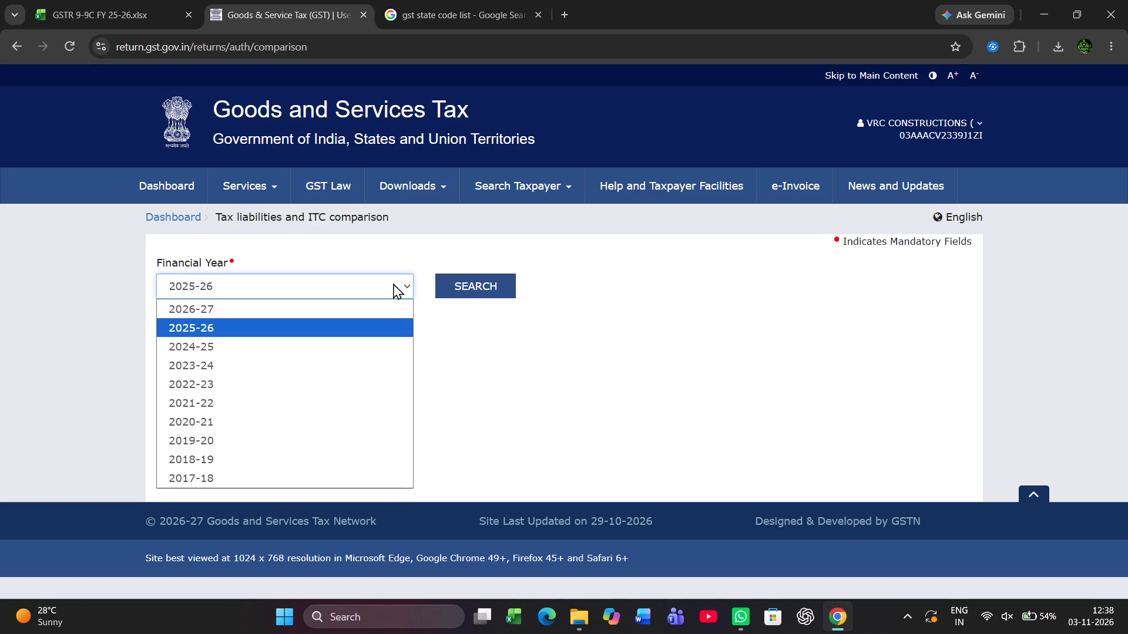
key("Return")
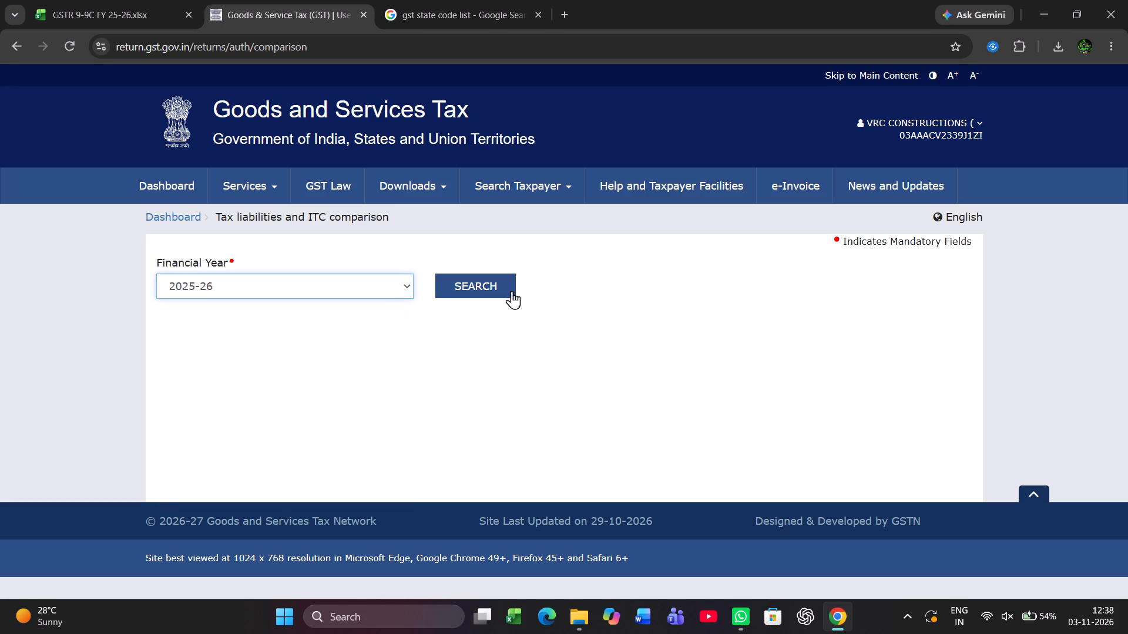
left_click(482, 289)
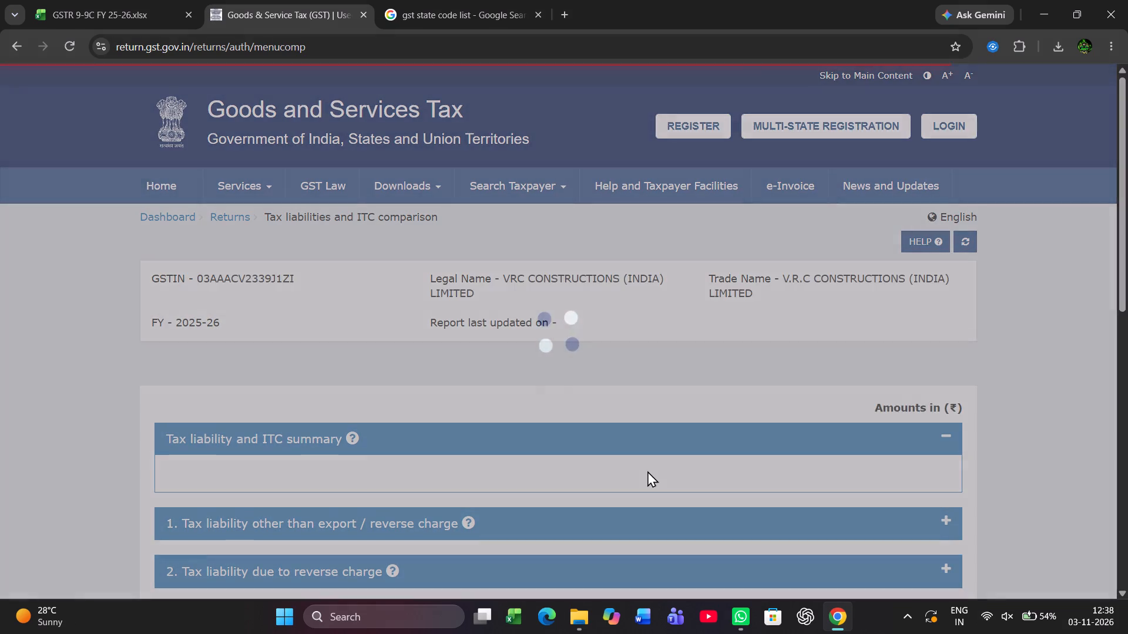
Download the CSV of section 4, Input tax credit claimed and due (Other than import of goods).
scroll(647, 471, "down", 8)
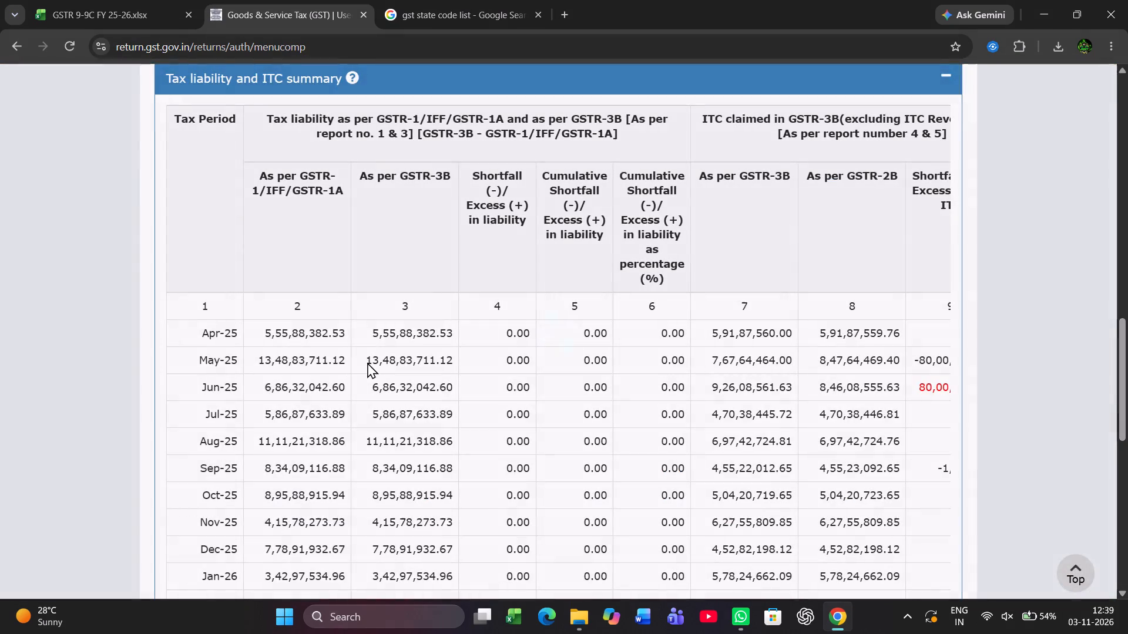
scroll(367, 362, "down", 13)
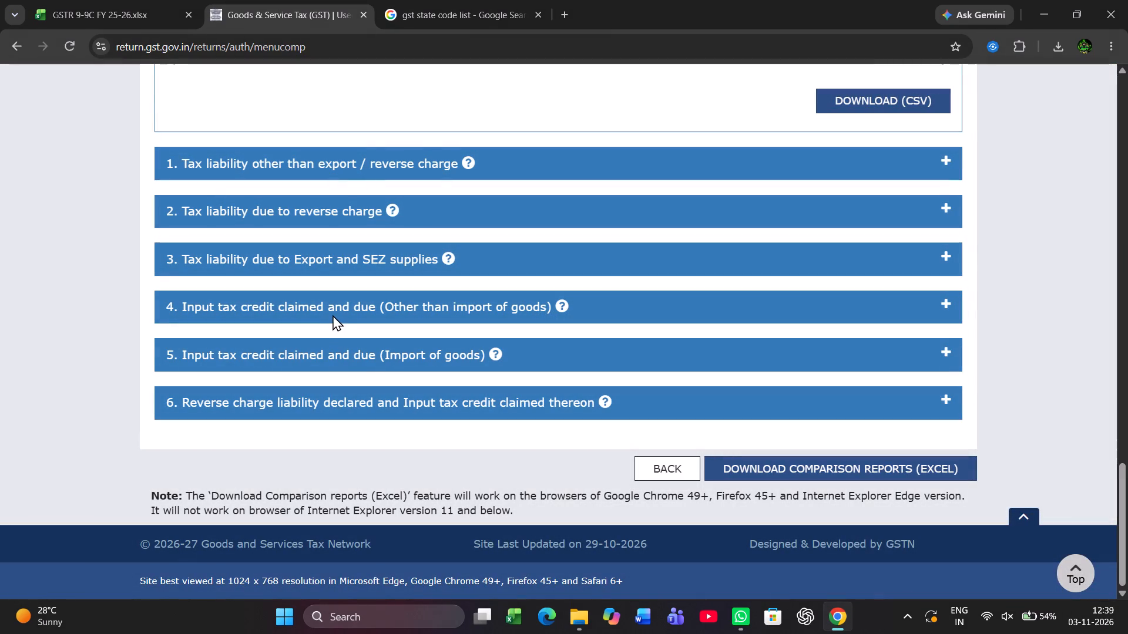
left_click(337, 306)
scroll(573, 440, "down", 8)
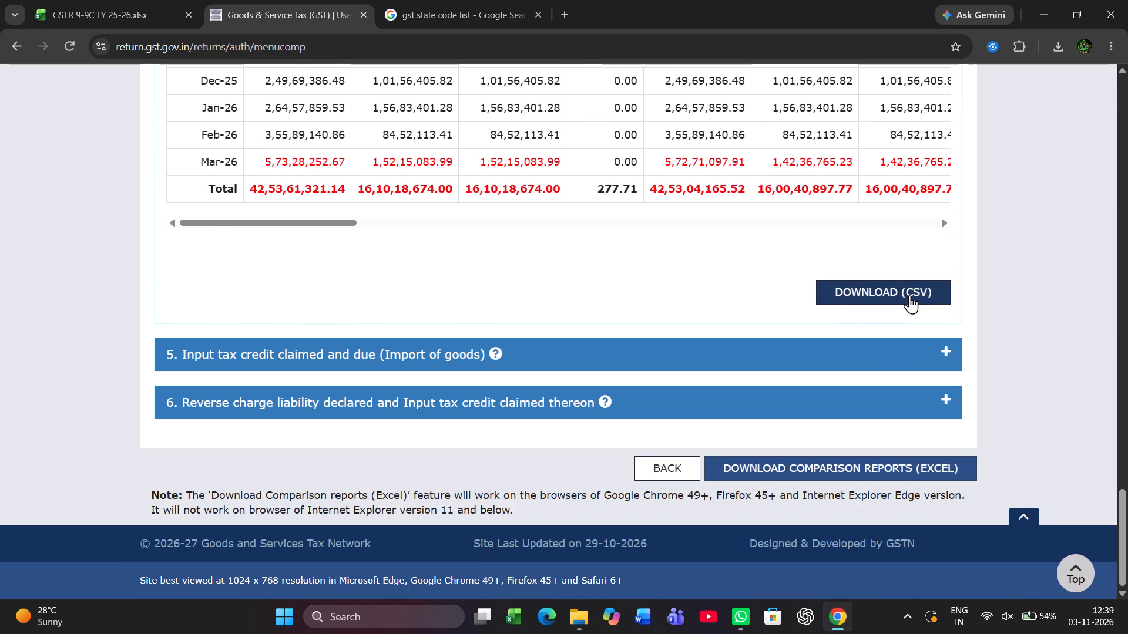
left_click(909, 295)
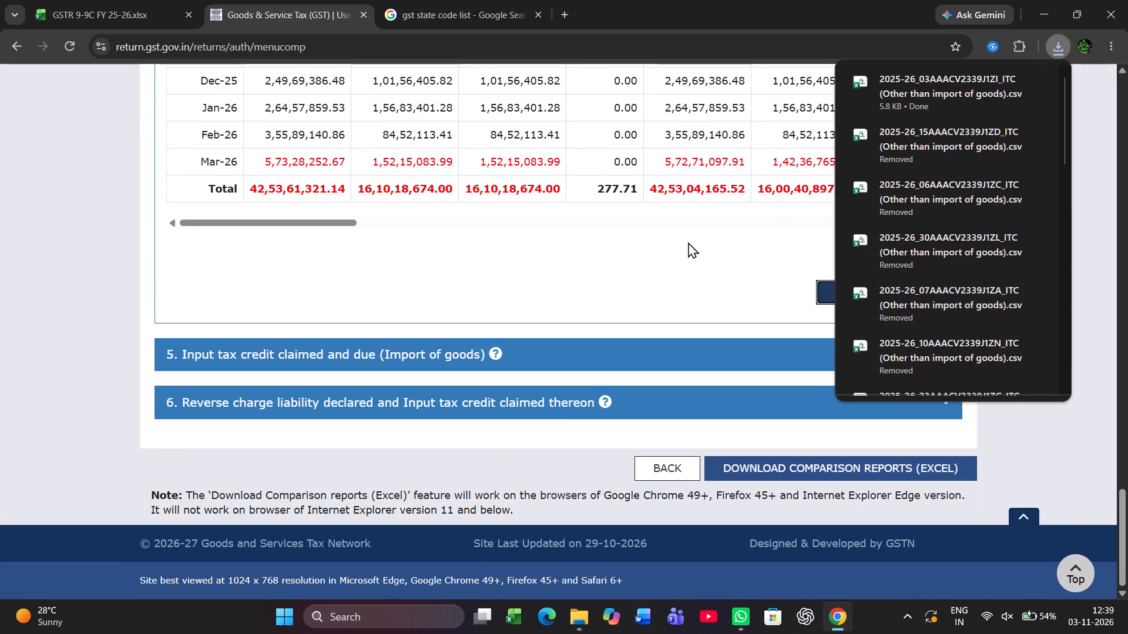
In File Explorer, move the downloaded 2025-26 ITC comparison CSV from Downloads into the PUNJAB folder under RACHIT > VR CONSTRUCTIONS.
key("alt+Tab")
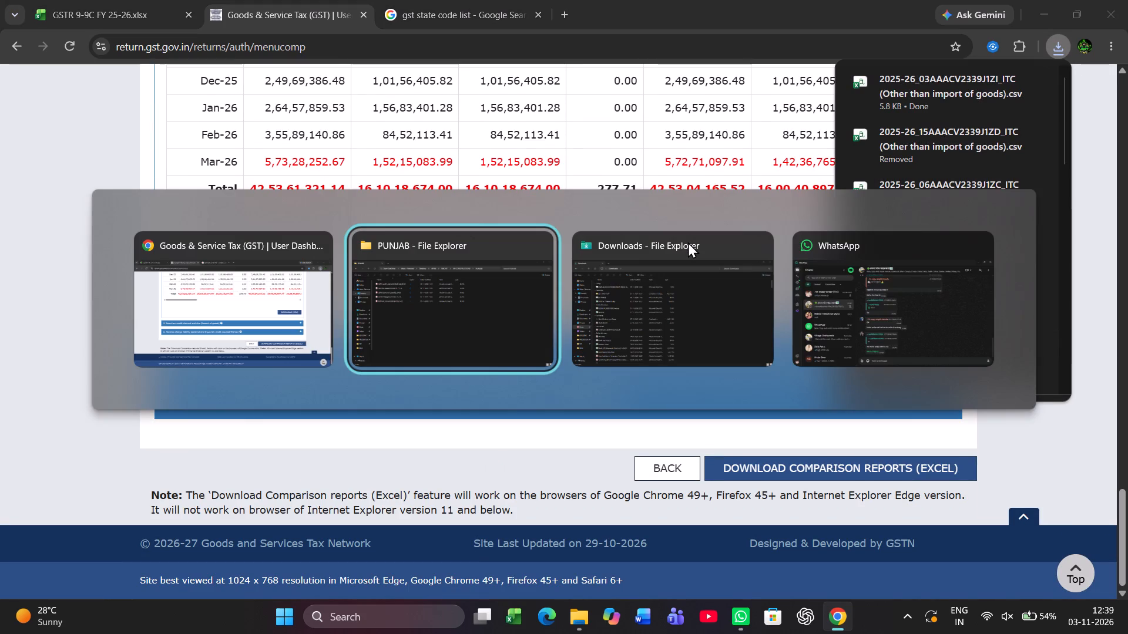
key("alt+Tab")
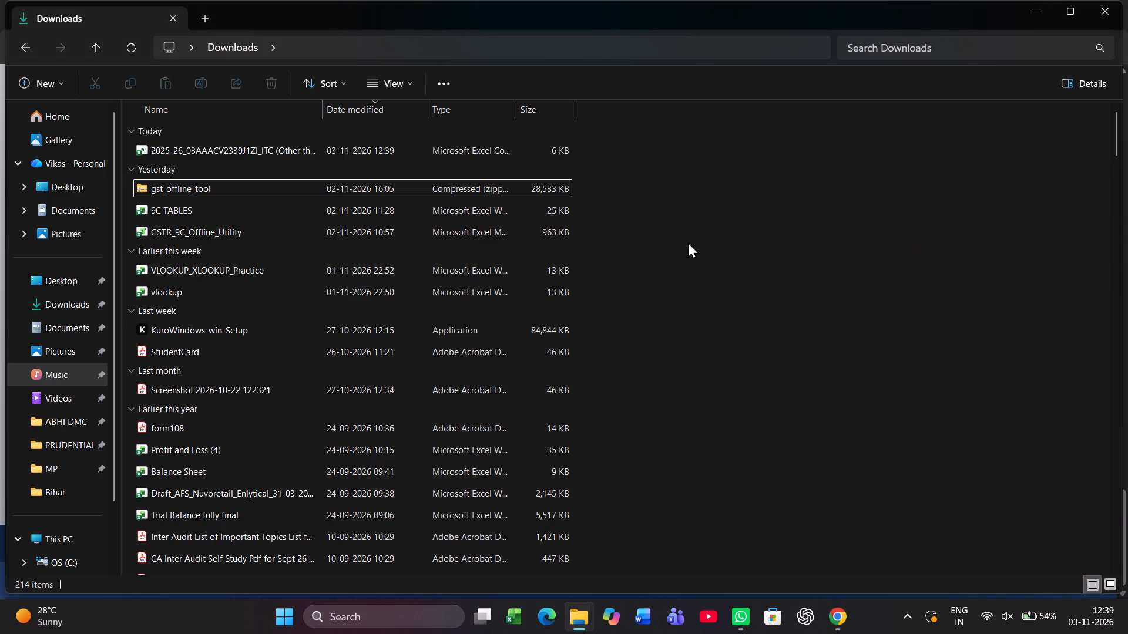
key("Up")
key("Up")
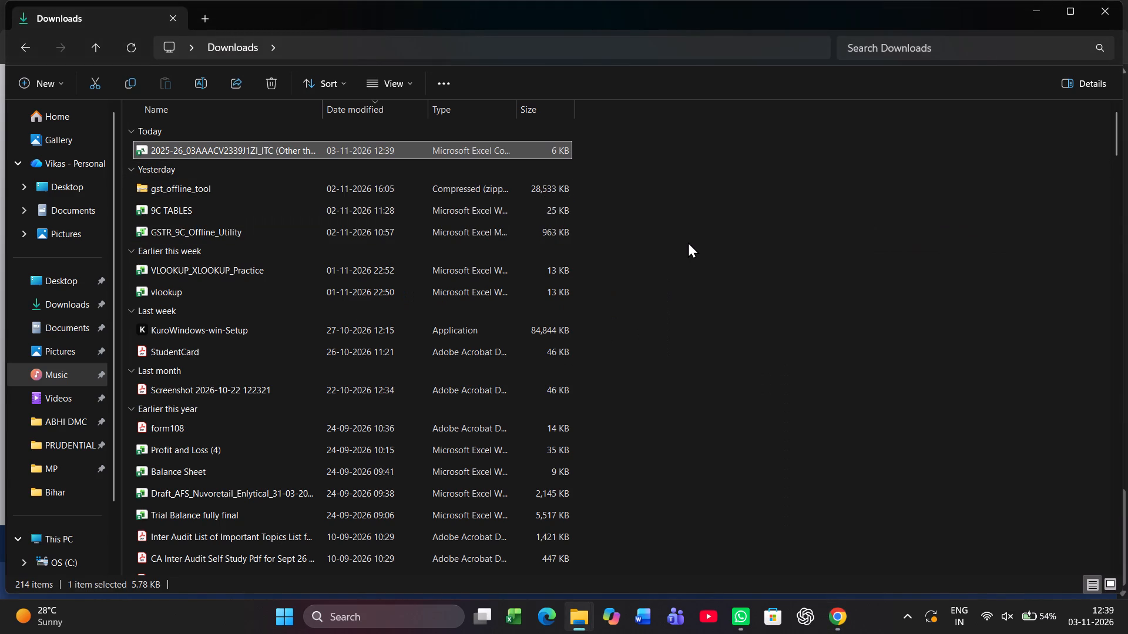
key("ctrl+x")
left_click(688, 242, "ctrl")
key("alt+Tab")
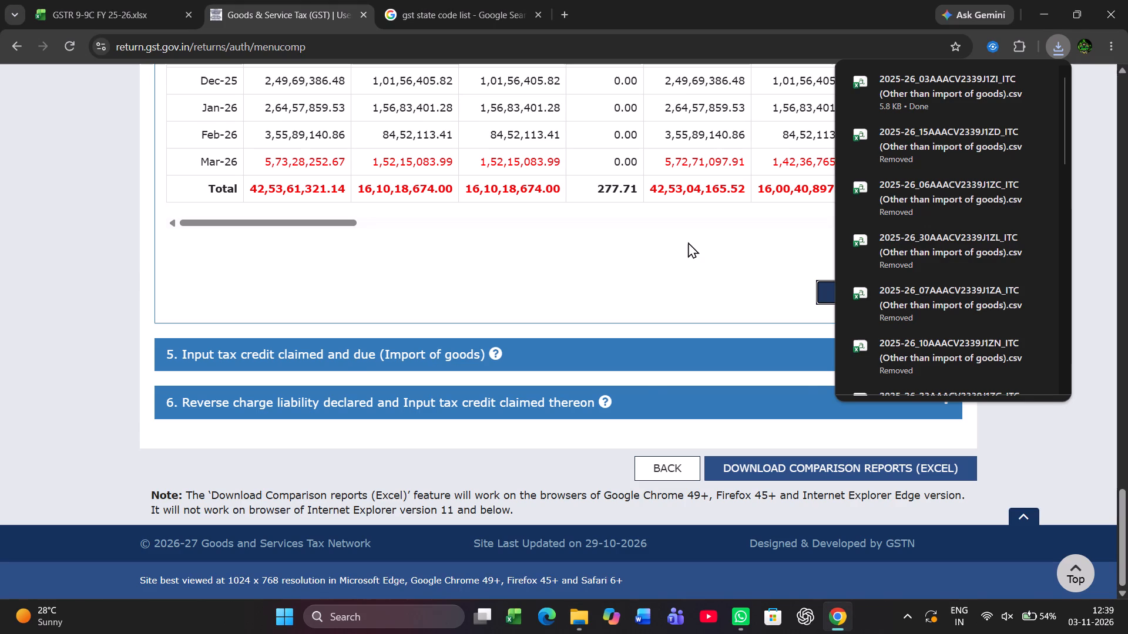
key("alt+Tab")
key("alt+Tab")
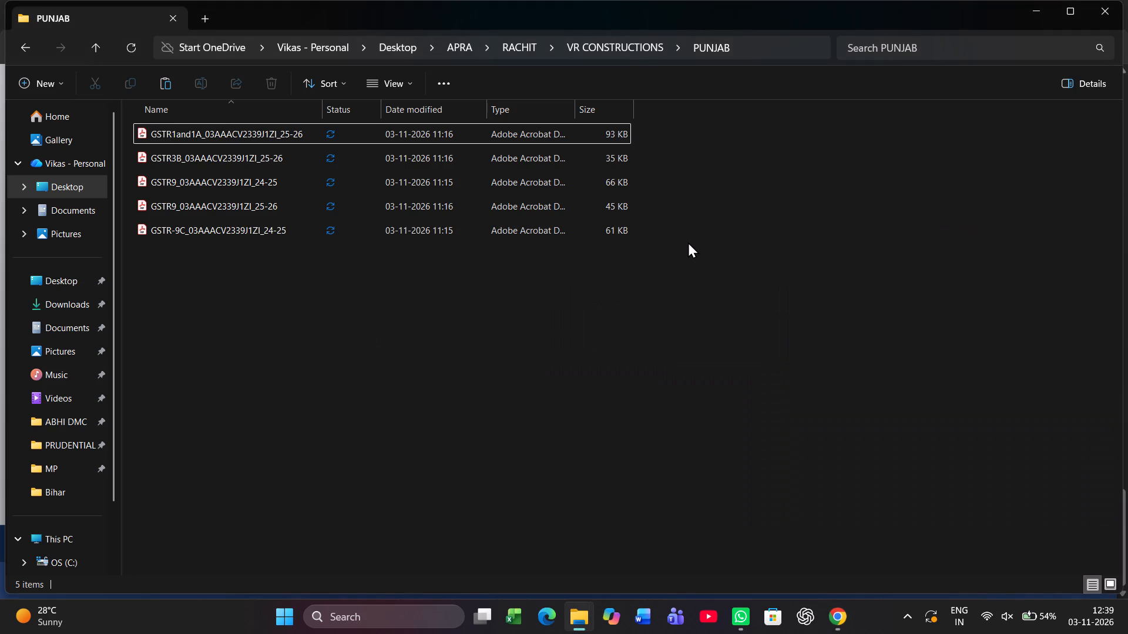
key("ctrl+v")
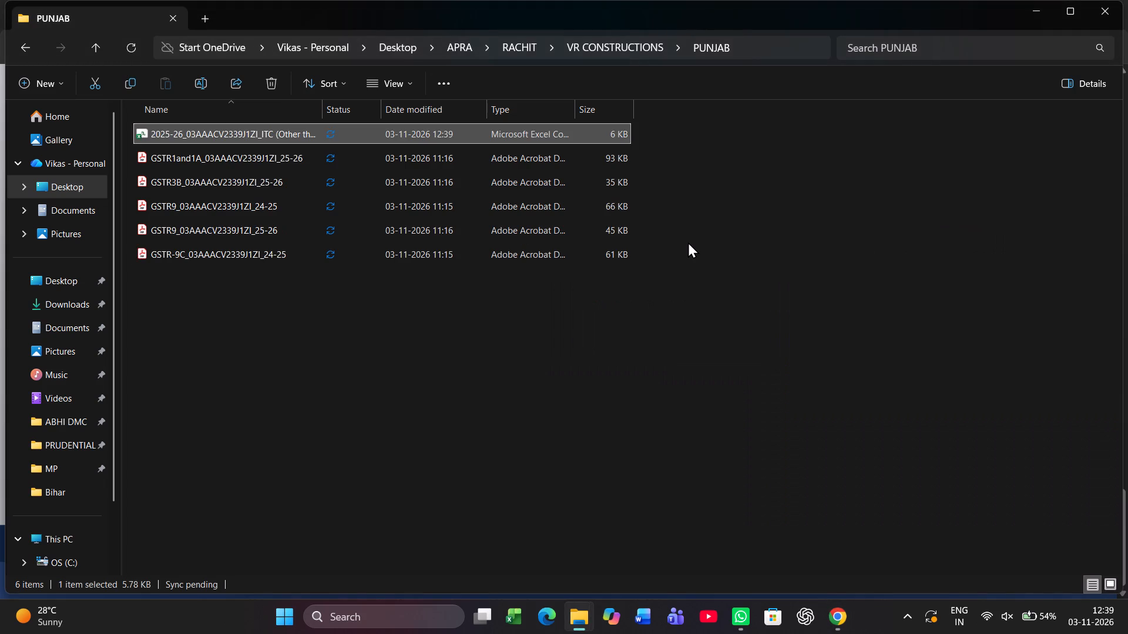
Go back to the VR CONSTRUCTIONS folder and open its RAJASTHAN subfolder.
key("BackSpace")
key("Down")
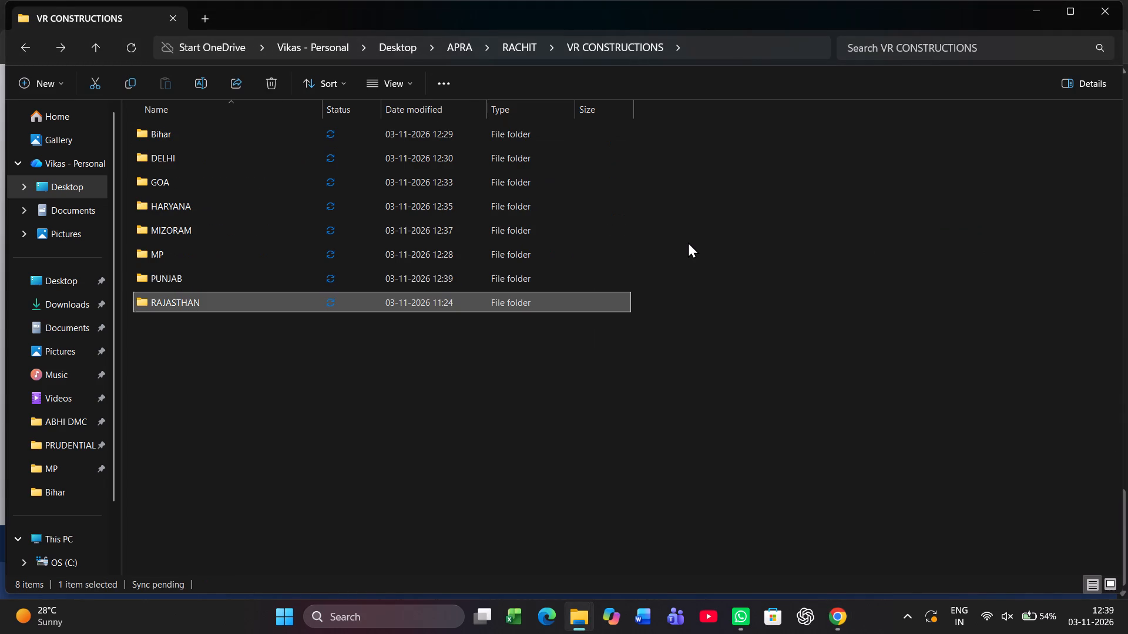
key("Return")
Switch to Chrome and log the VRC Constructions Punjab account out of the GST portal.
key("alt+Tab")
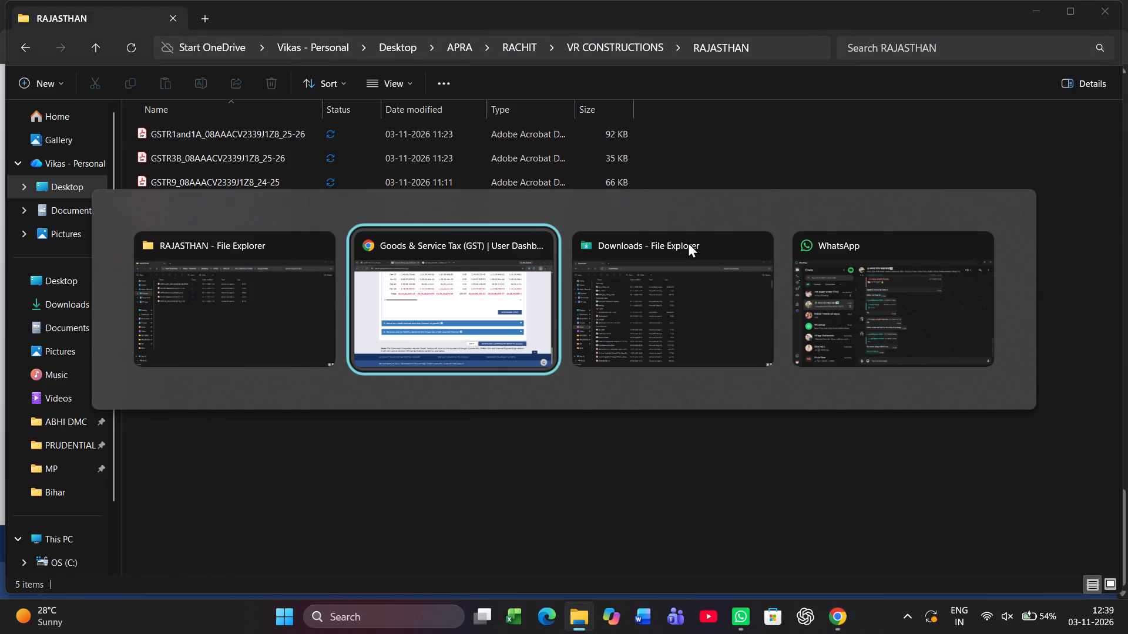
key("alt+Tab")
key("alt+Tab")
key("alt+Tab")
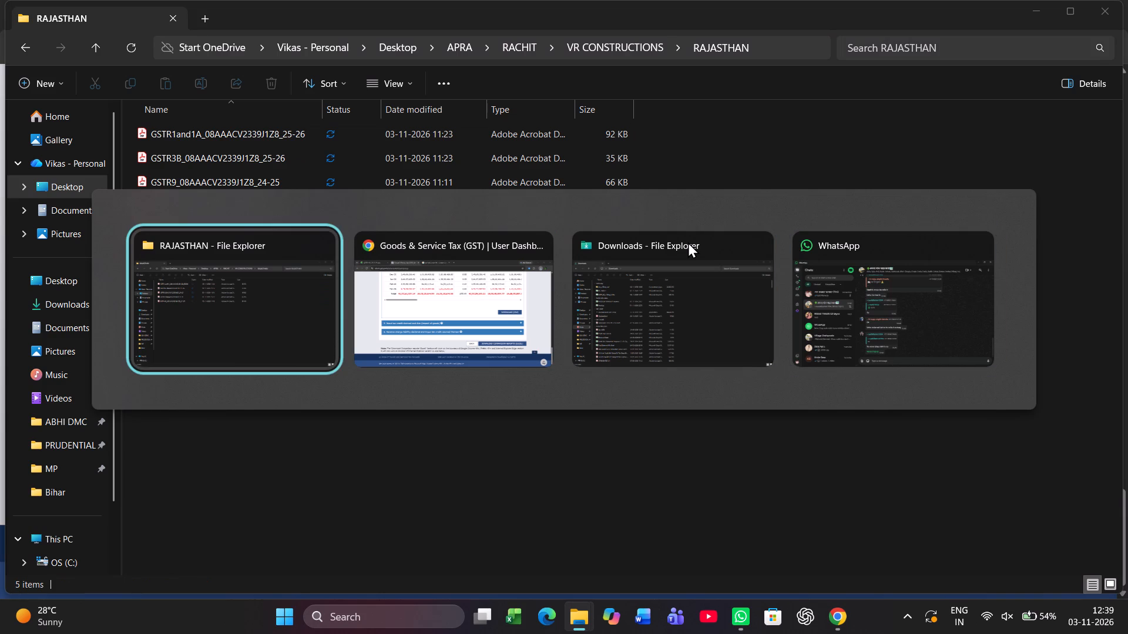
key("alt+Tab")
left_click(695, 249)
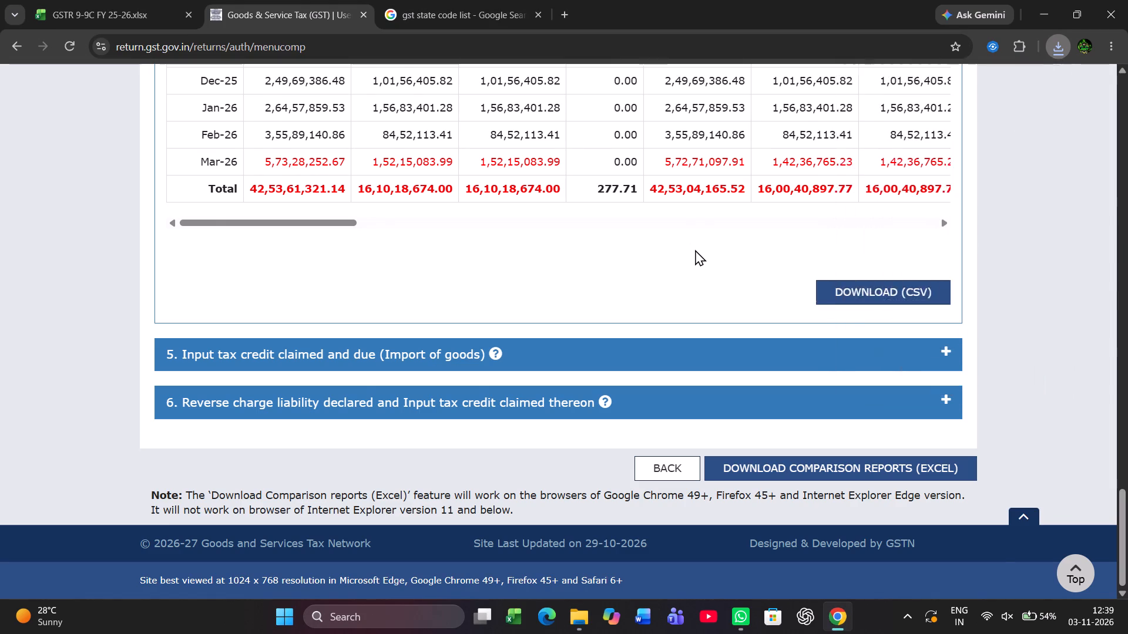
scroll(695, 249, "up", 6)
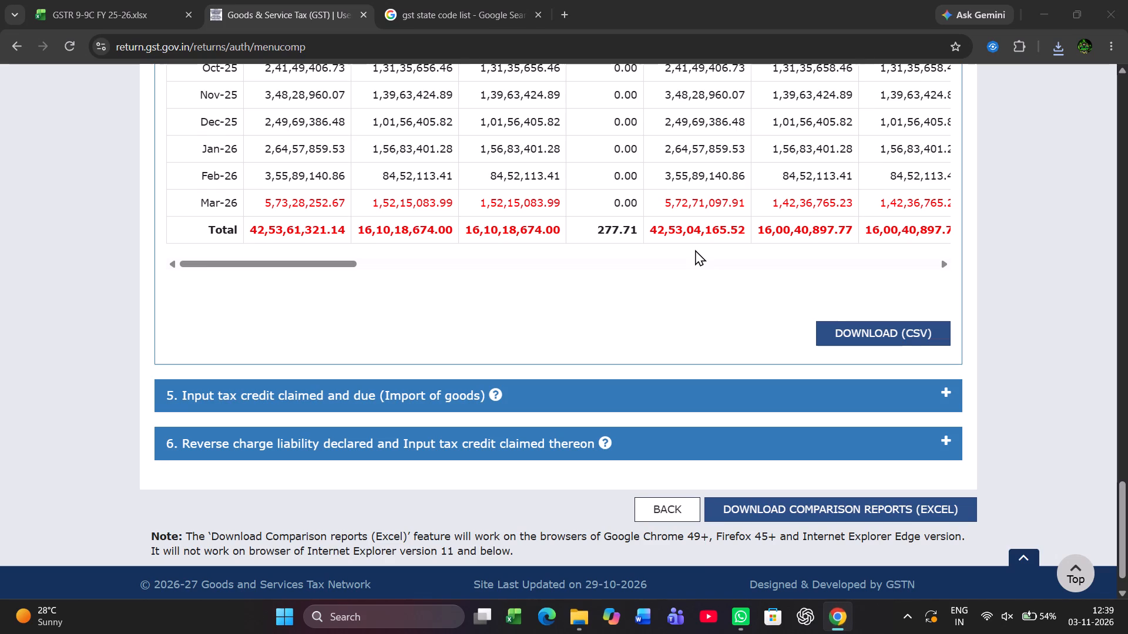
scroll(695, 249, "up", 11)
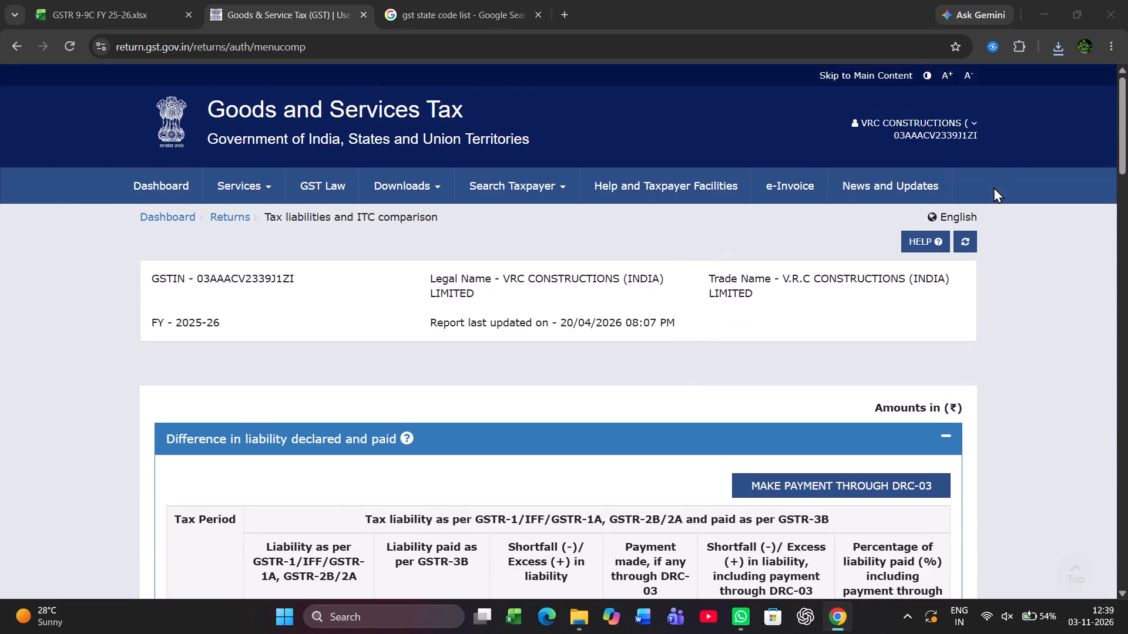
left_click(964, 125)
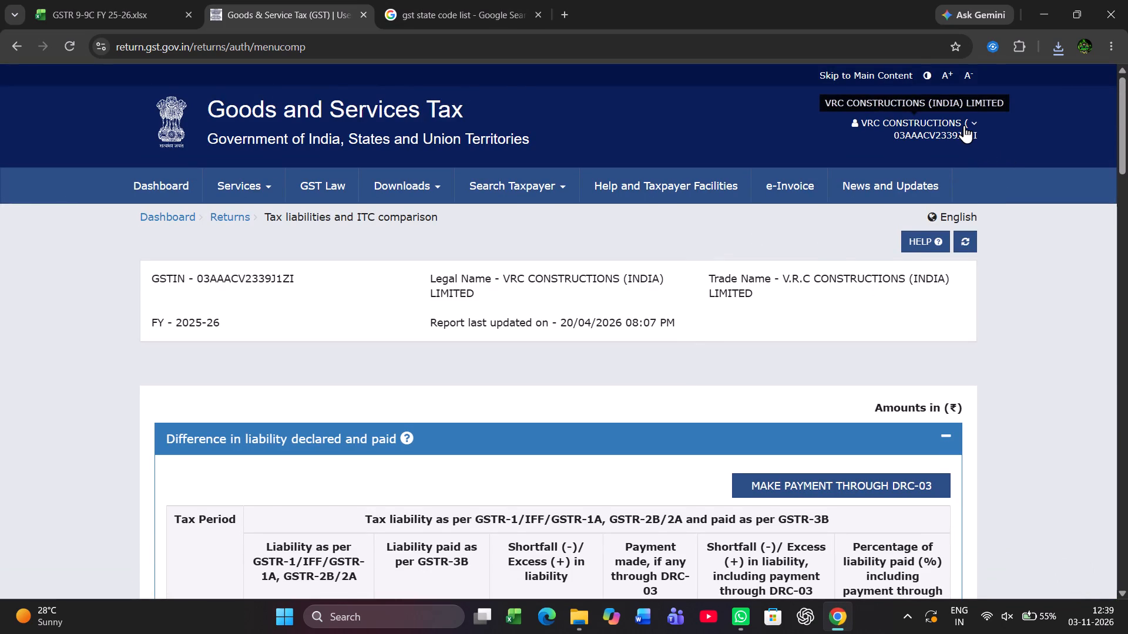
left_click(895, 265)
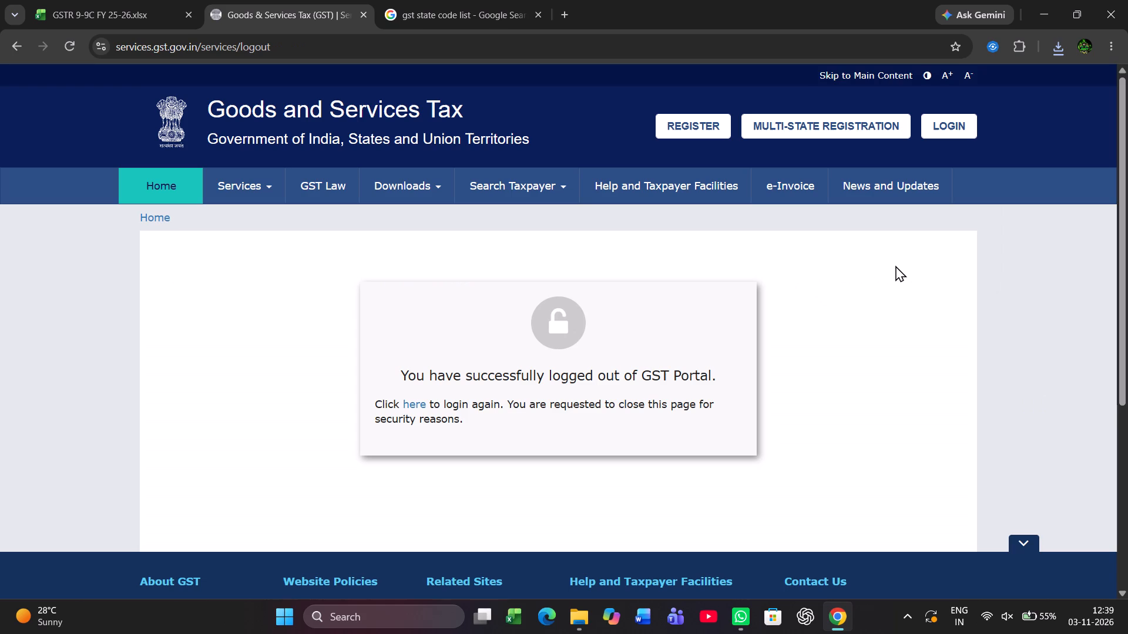
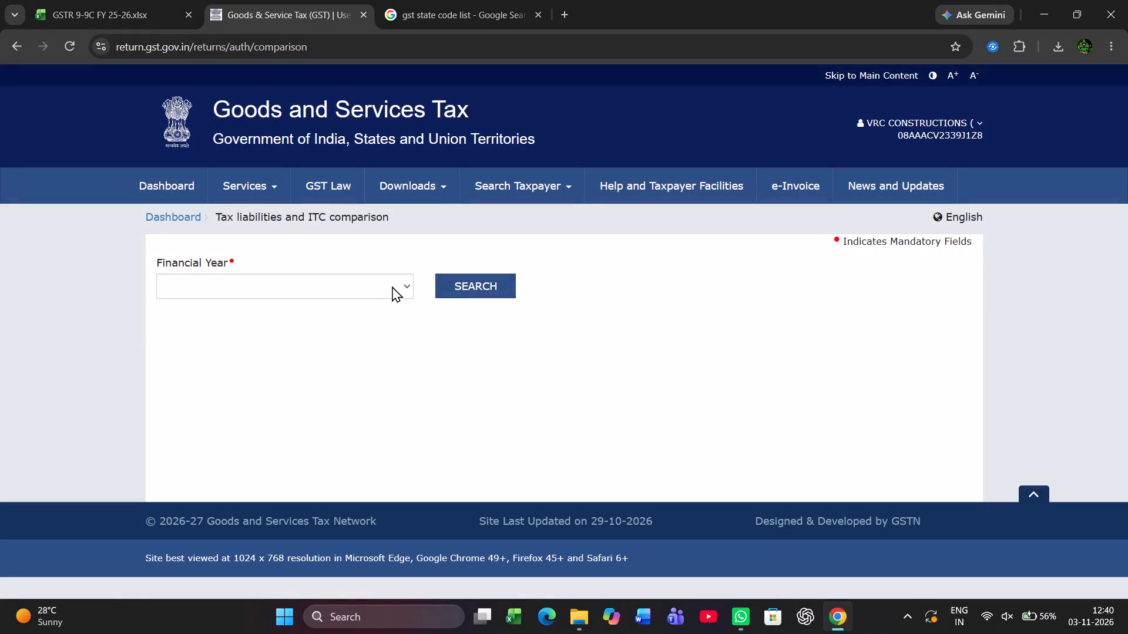
Search the tax liabilities and ITC comparison for financial year 2025-26 in the VRC Constructions Rajasthan account.
left_click(392, 286)
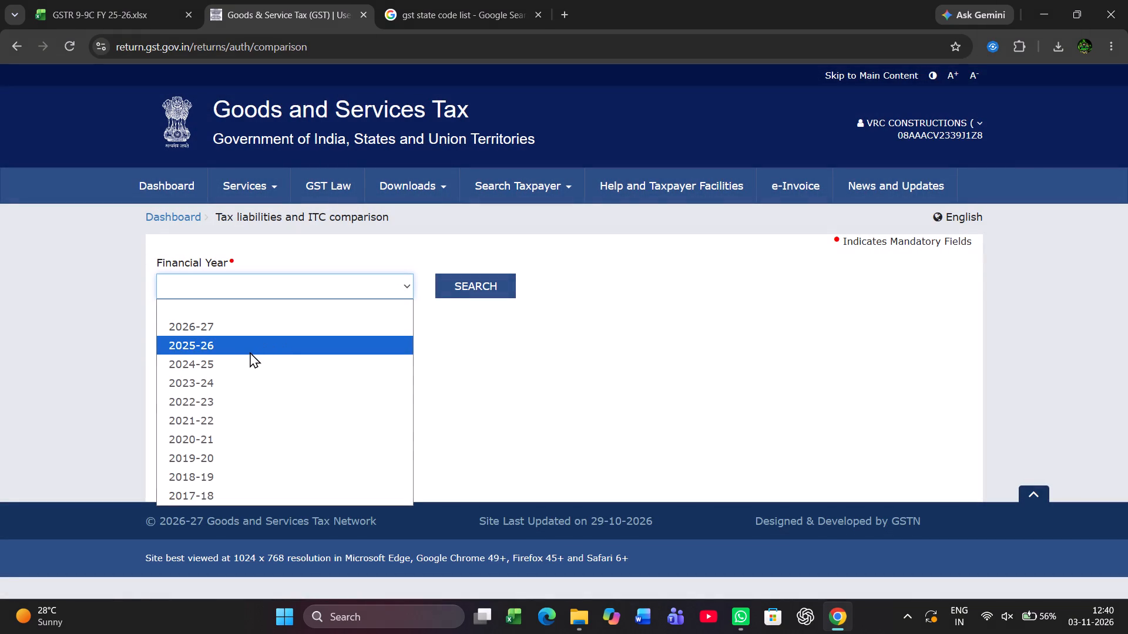
left_click(250, 352)
left_click(483, 292)
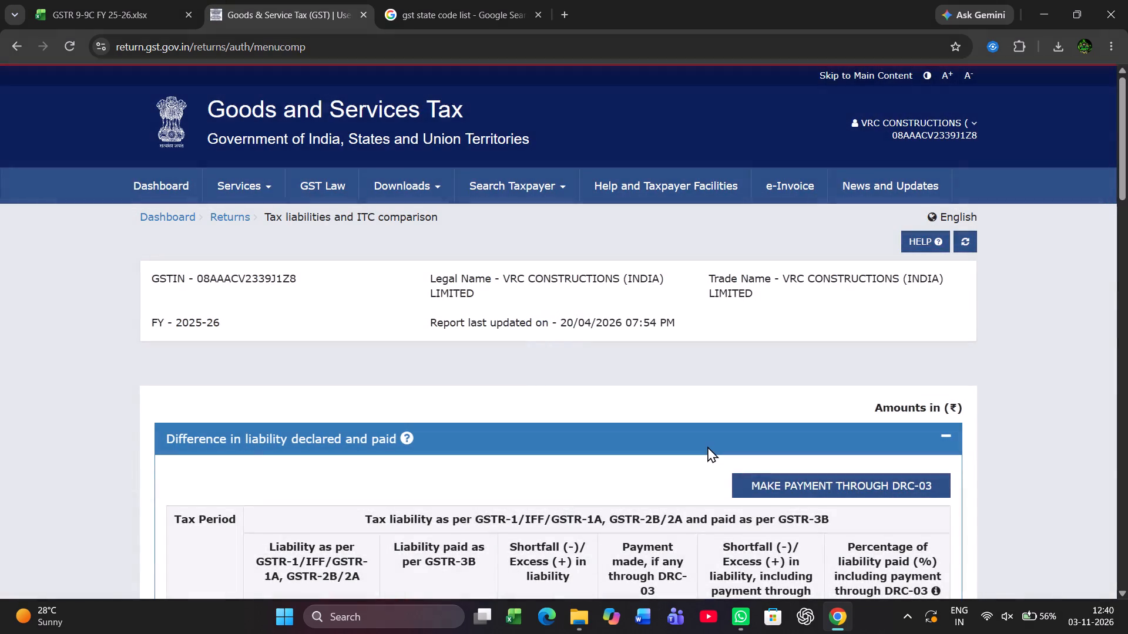
Download the CSV of section 4, Input tax credit claimed and due (Other than import of goods).
scroll(707, 446, "down", 5)
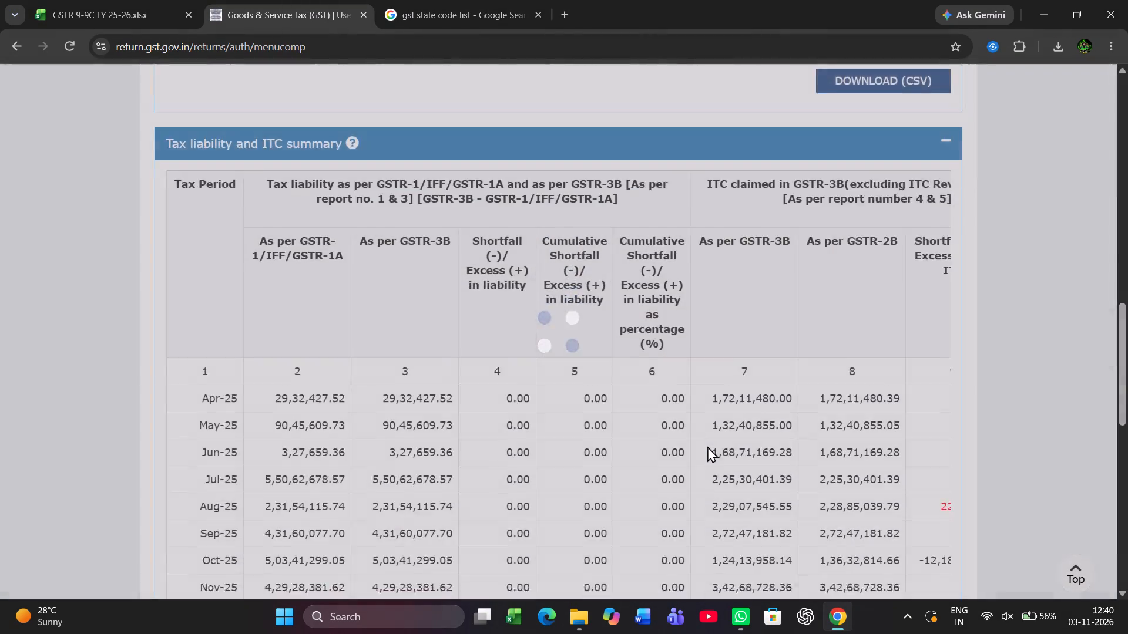
scroll(707, 446, "down", 6)
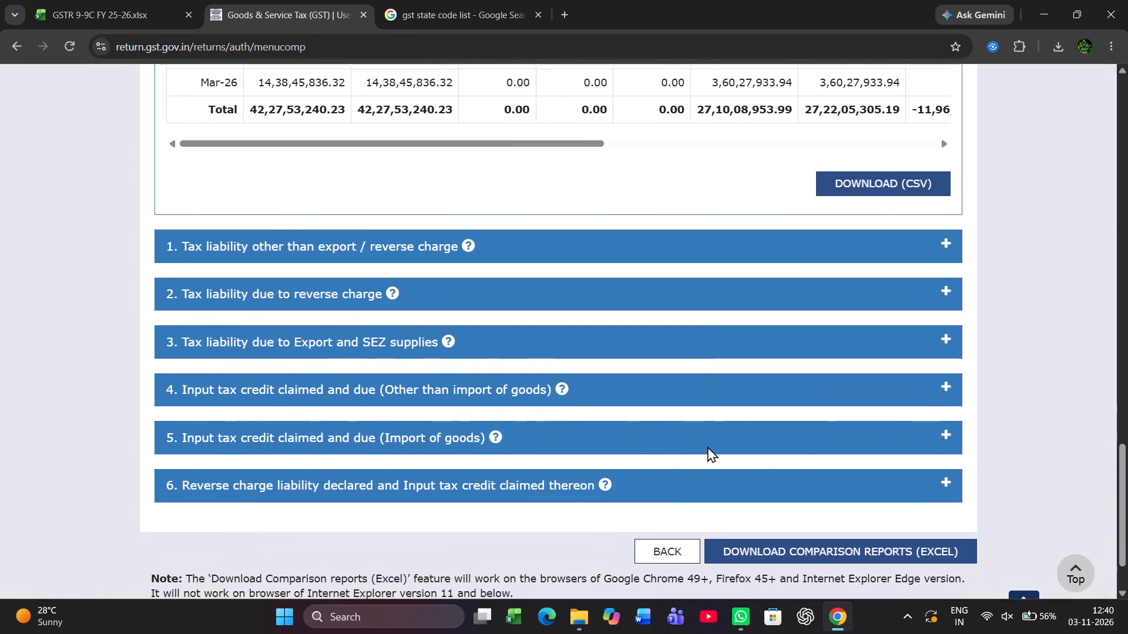
left_click(421, 390)
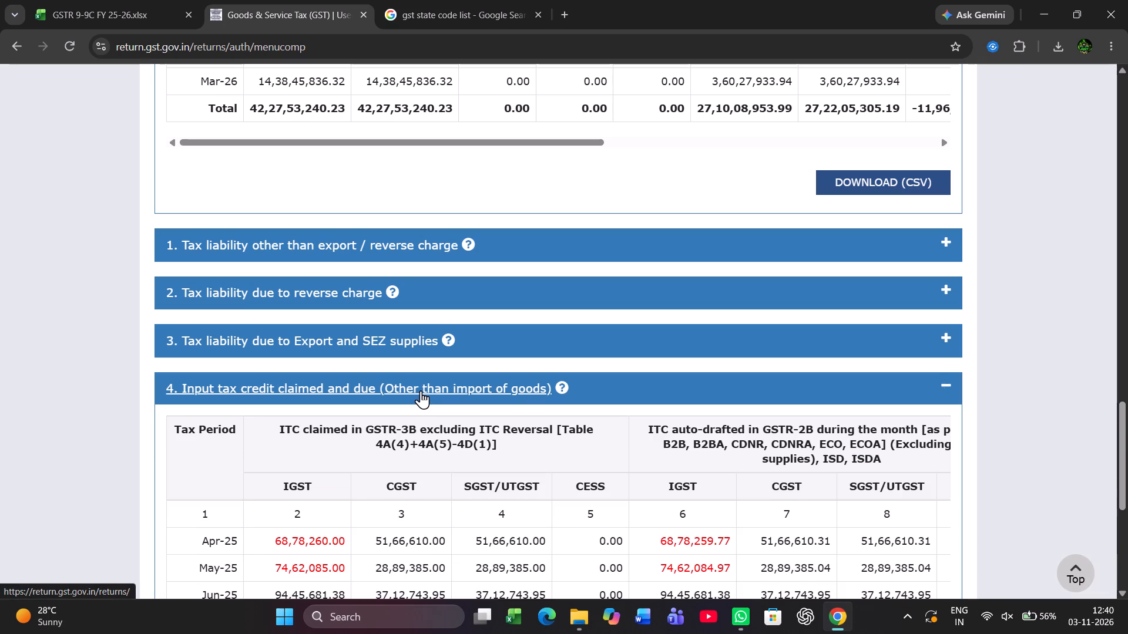
scroll(641, 481, "down", 5)
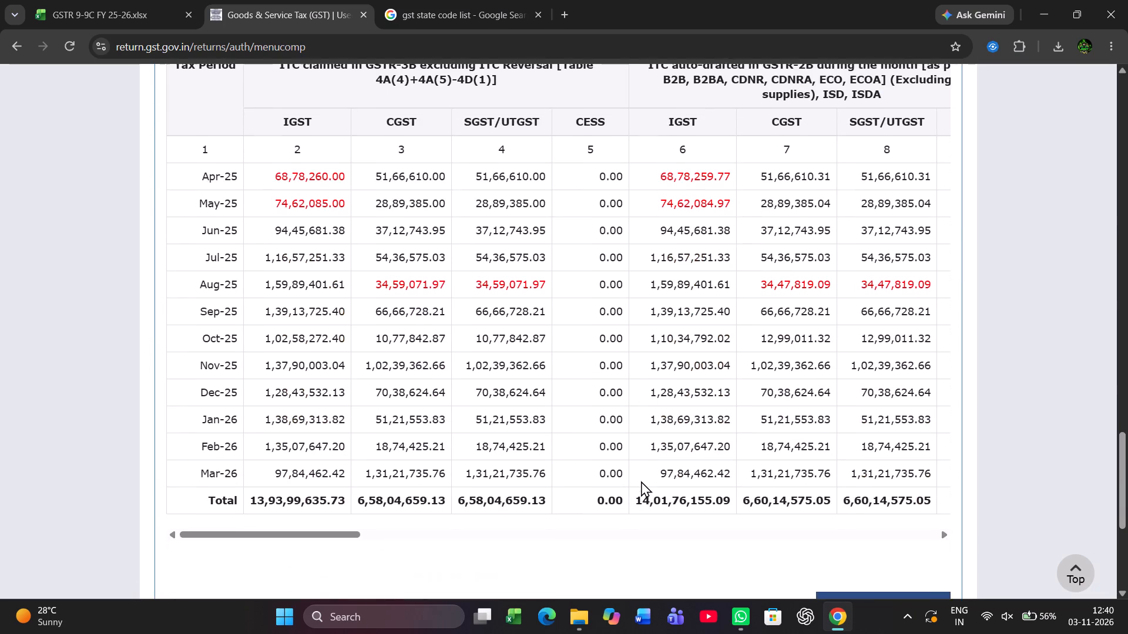
scroll(641, 481, "down", 4)
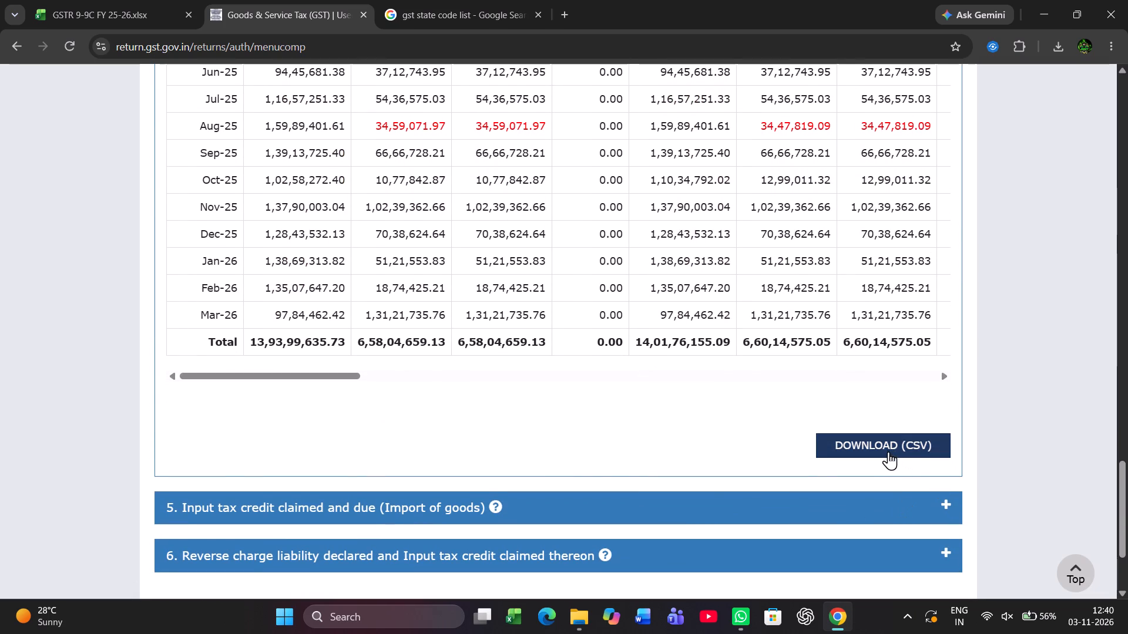
left_click(888, 448)
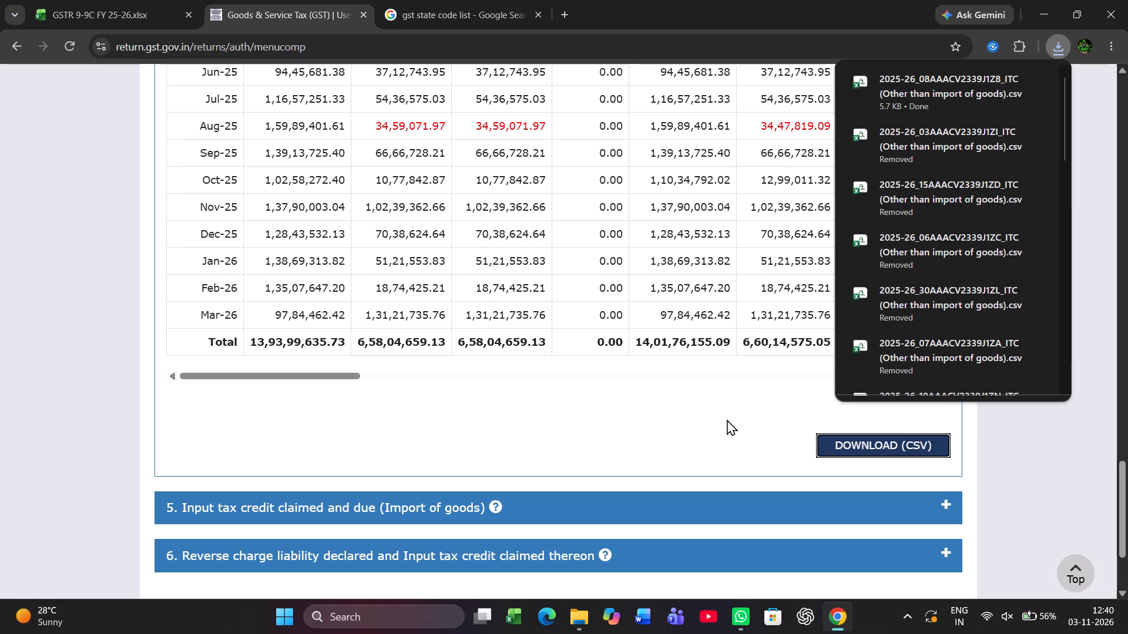
In File Explorer, move the downloaded 2025-26 ITC comparison CSV from Downloads into the RAJASTHAN folder under RACHIT > VR CONSTRUCTIONS.
key("alt+Tab")
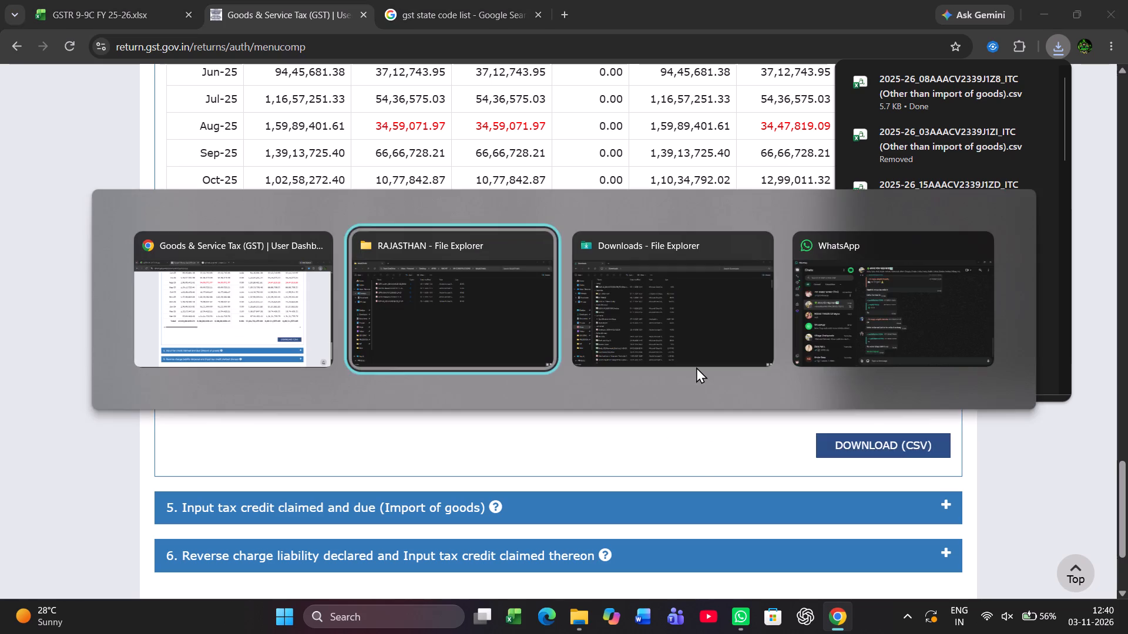
key("alt+Tab")
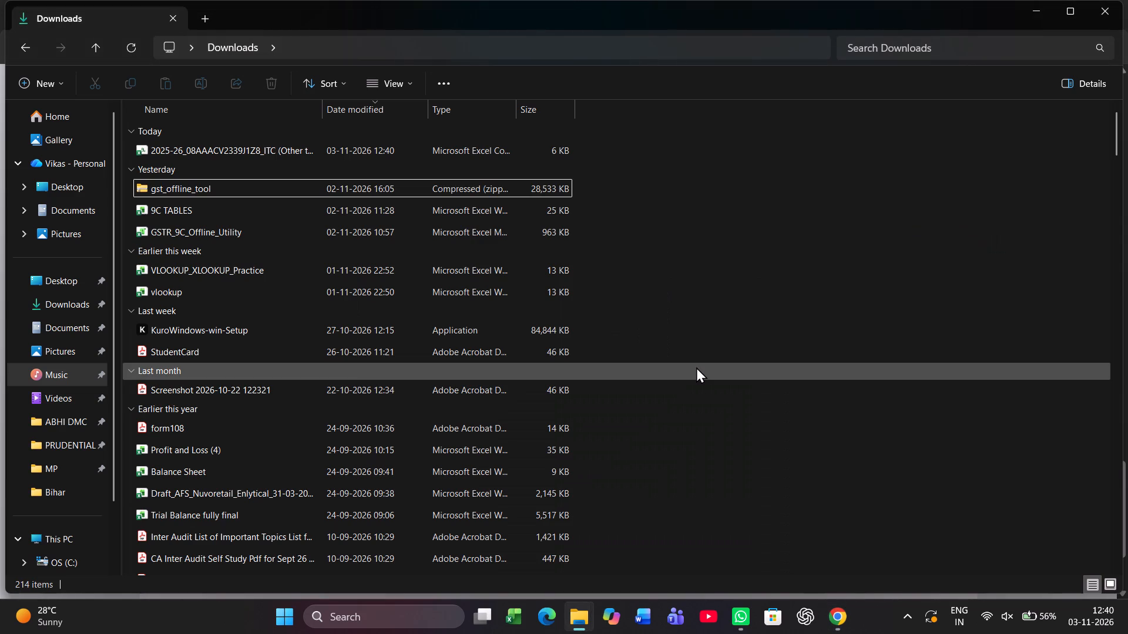
key("Up")
key("Up")
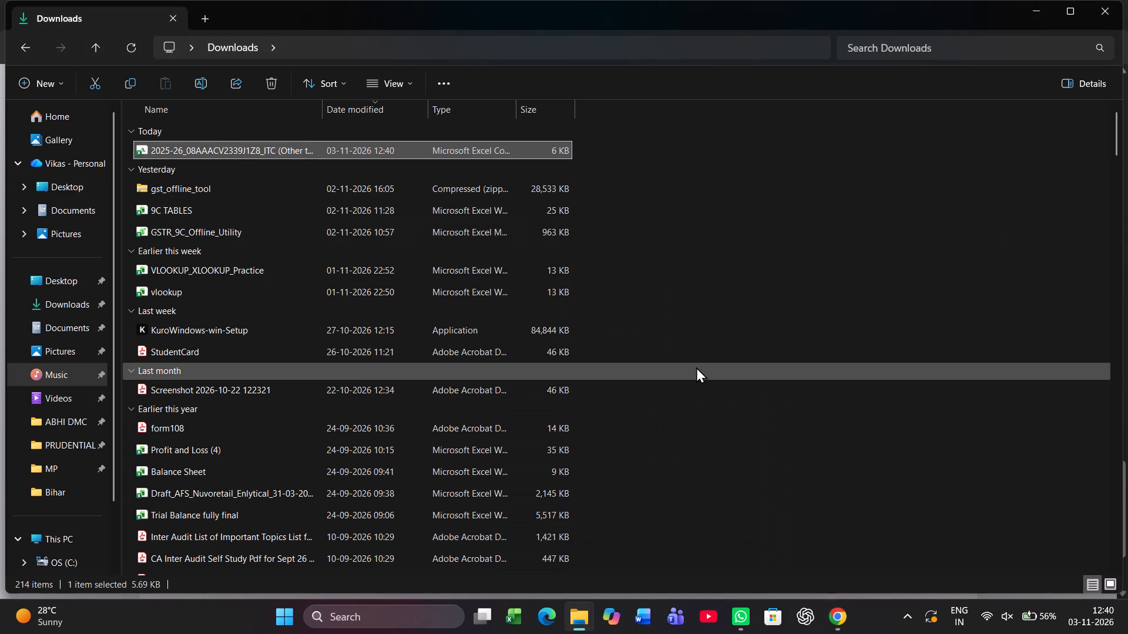
key("ctrl+x")
key("alt+Tab")
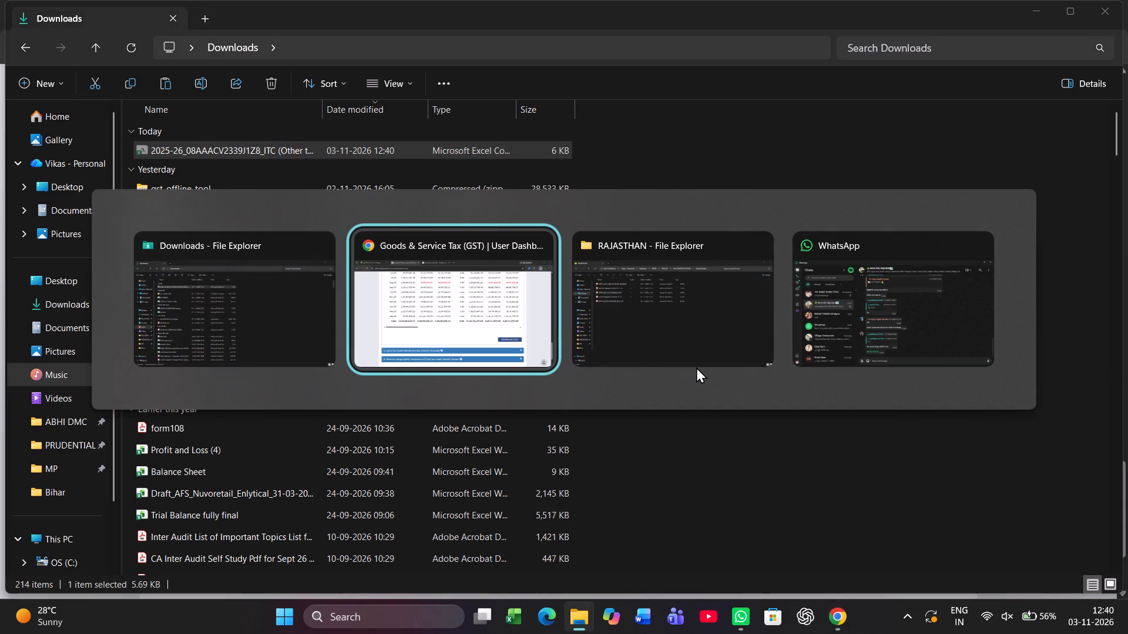
key("alt+Tab")
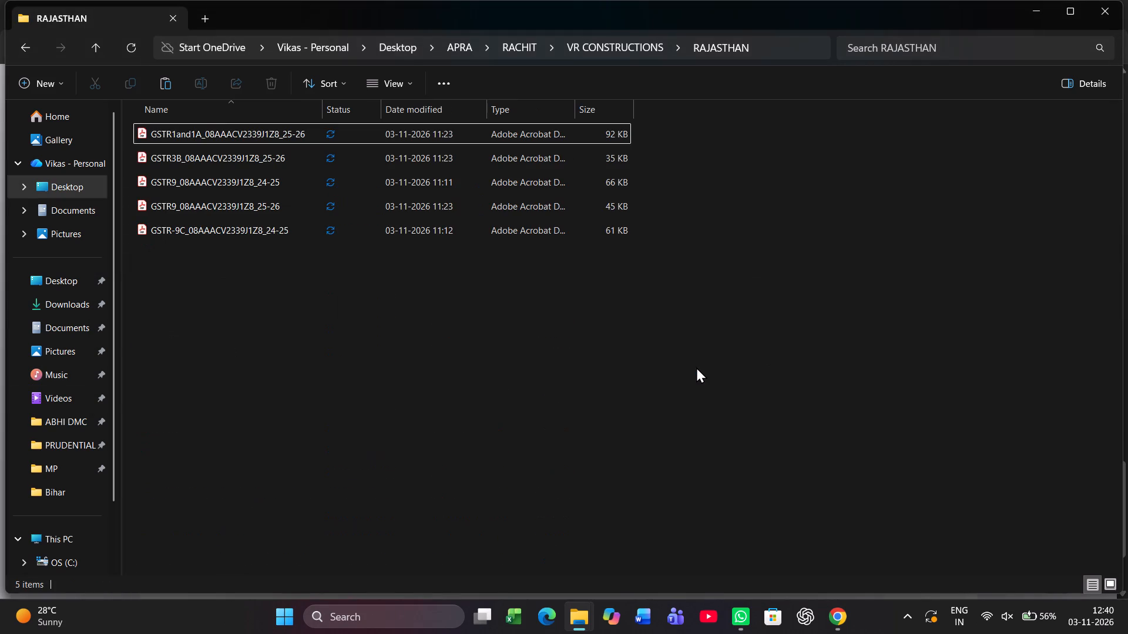
key("ctrl+v")
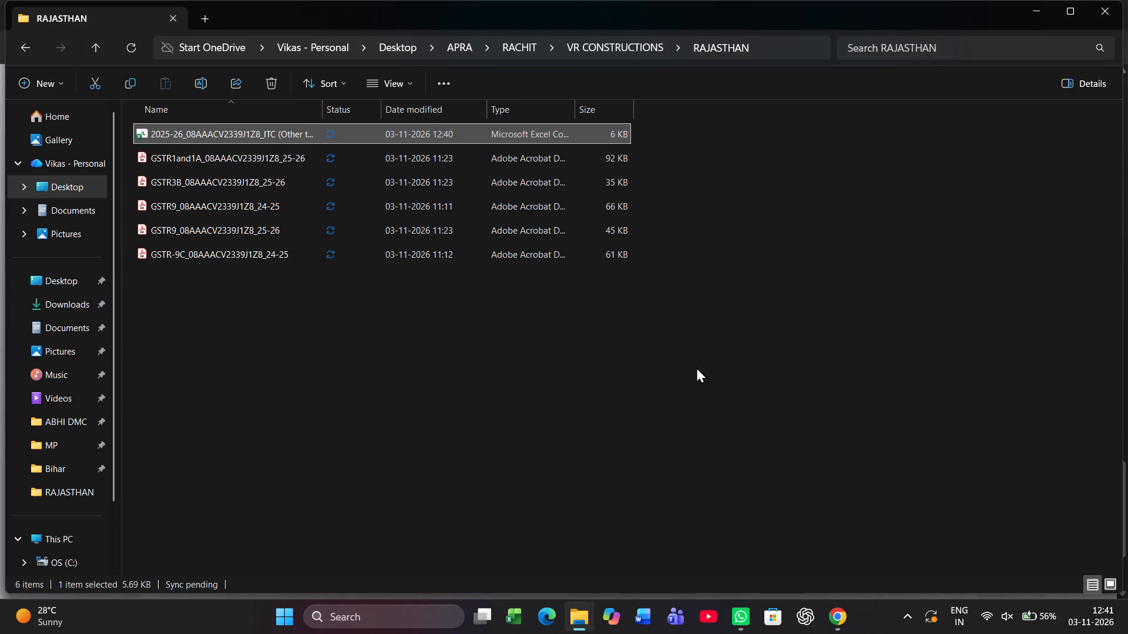
Go back to the RACHIT folder and open its CELESTIAL ESTATE PRIVATE LIMITED subfolder.
key("BackSpace")
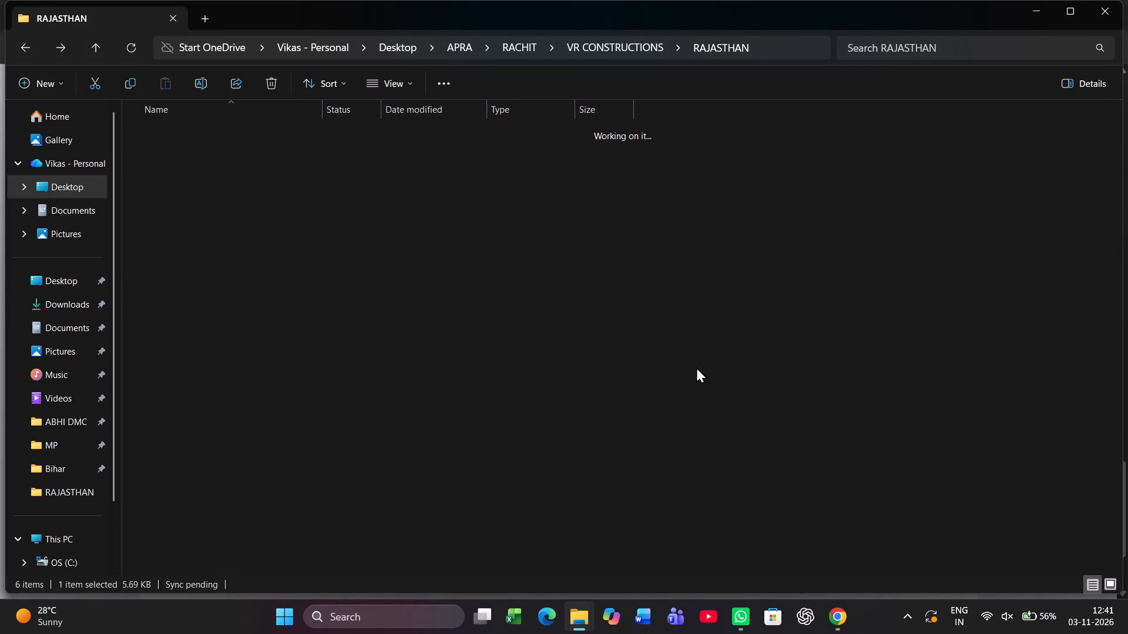
key("BackSpace")
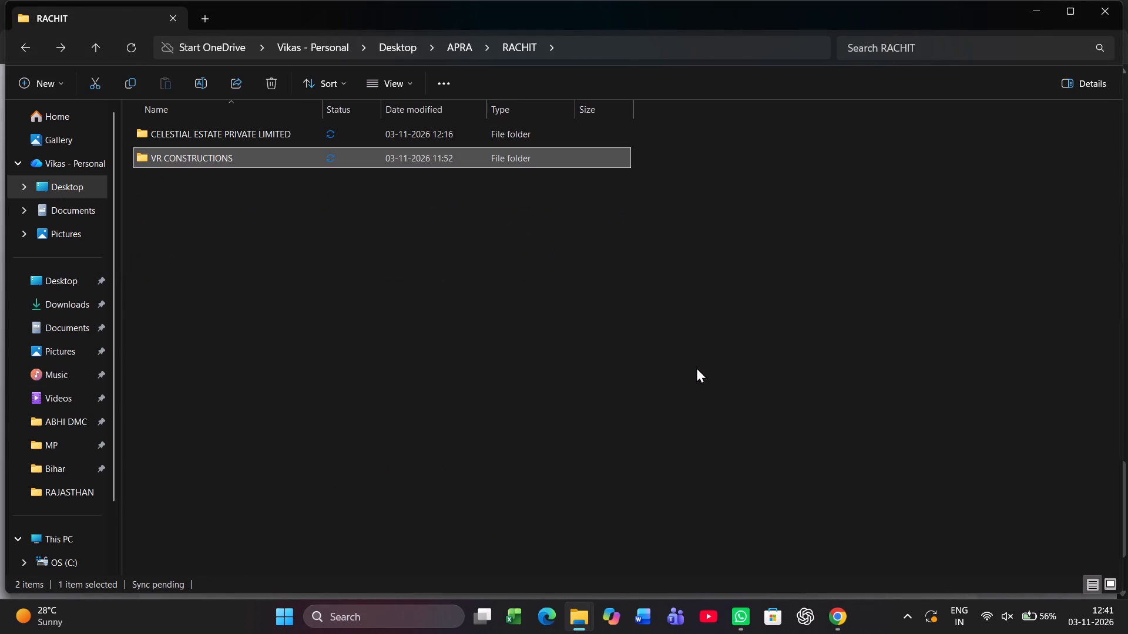
key("Up")
key("Return")
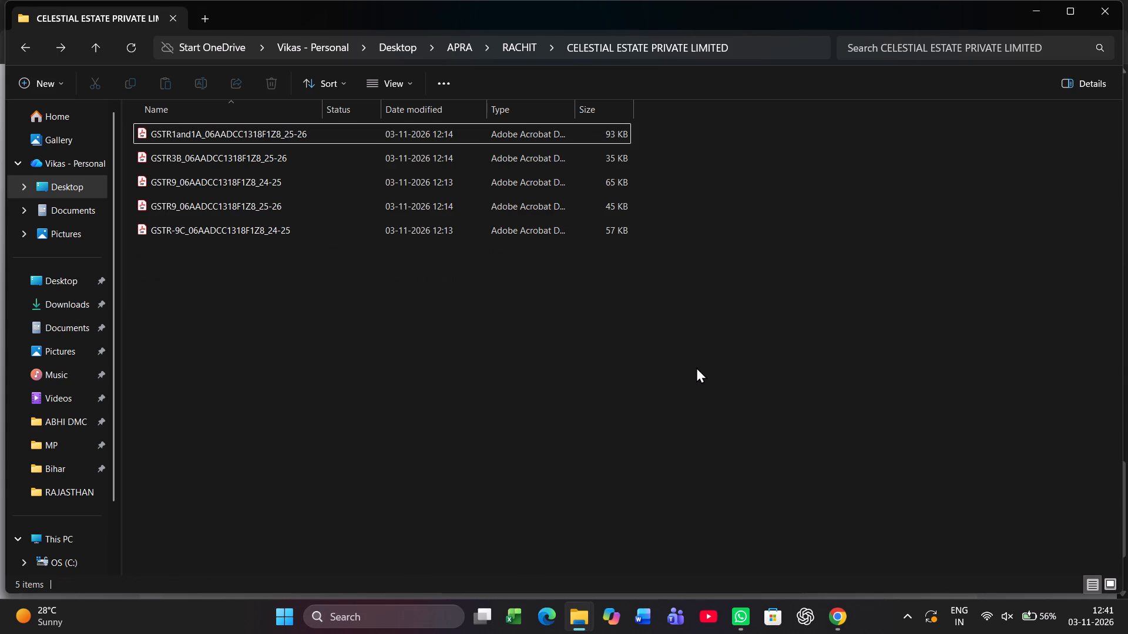
Switch to Chrome and log the VRC Constructions Rajasthan account out of the GST portal.
key("alt+Tab")
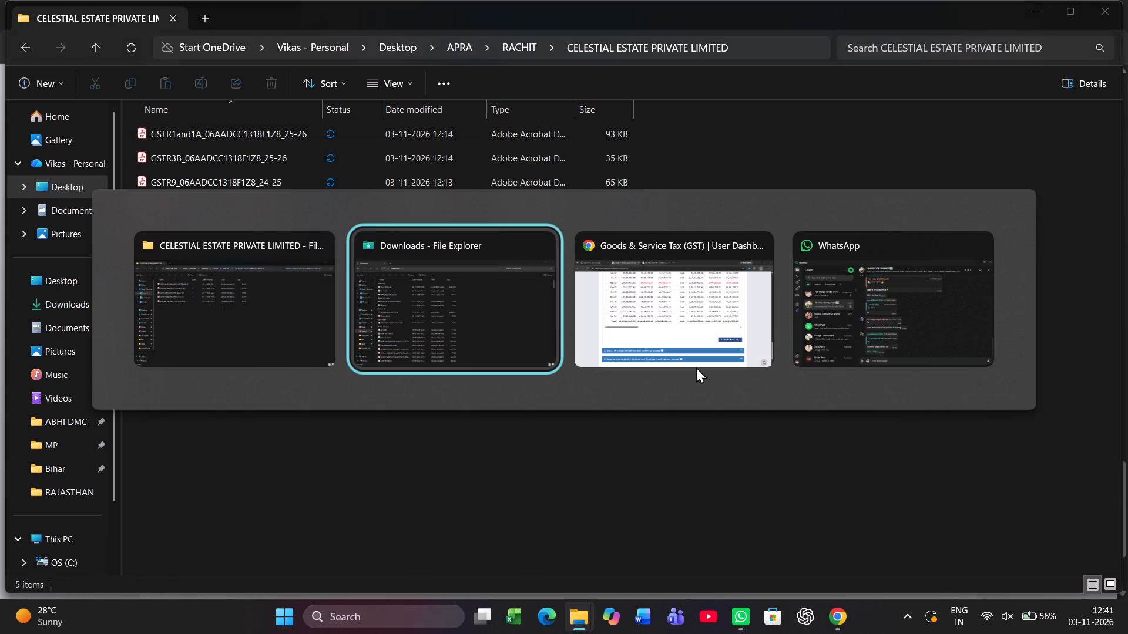
key("alt+Tab")
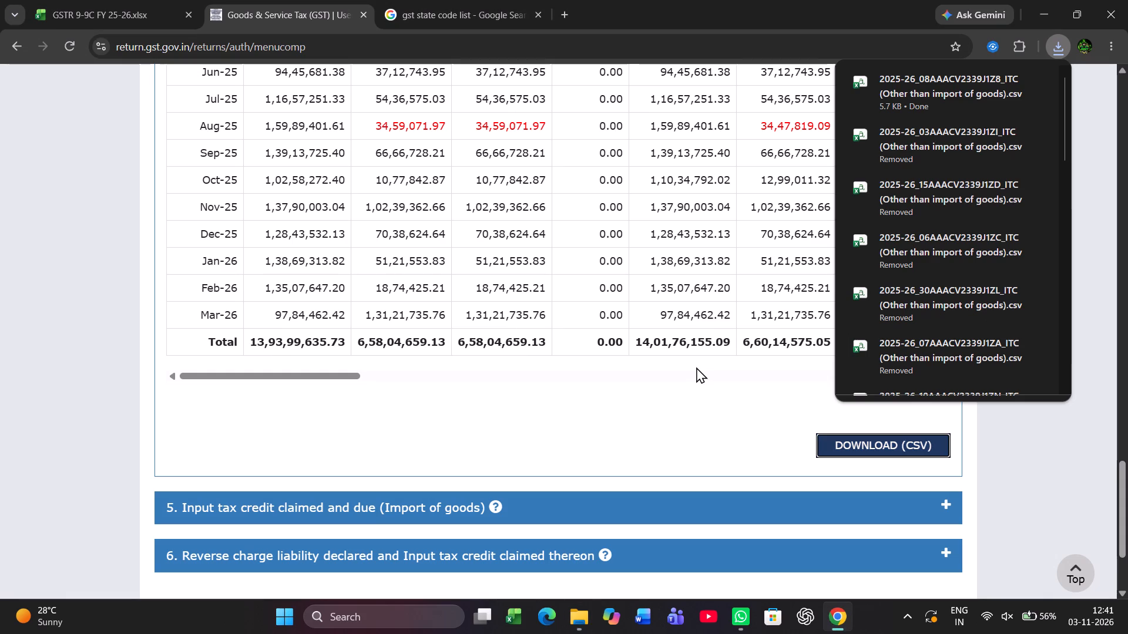
left_click(691, 380)
scroll(691, 380, "up", 2)
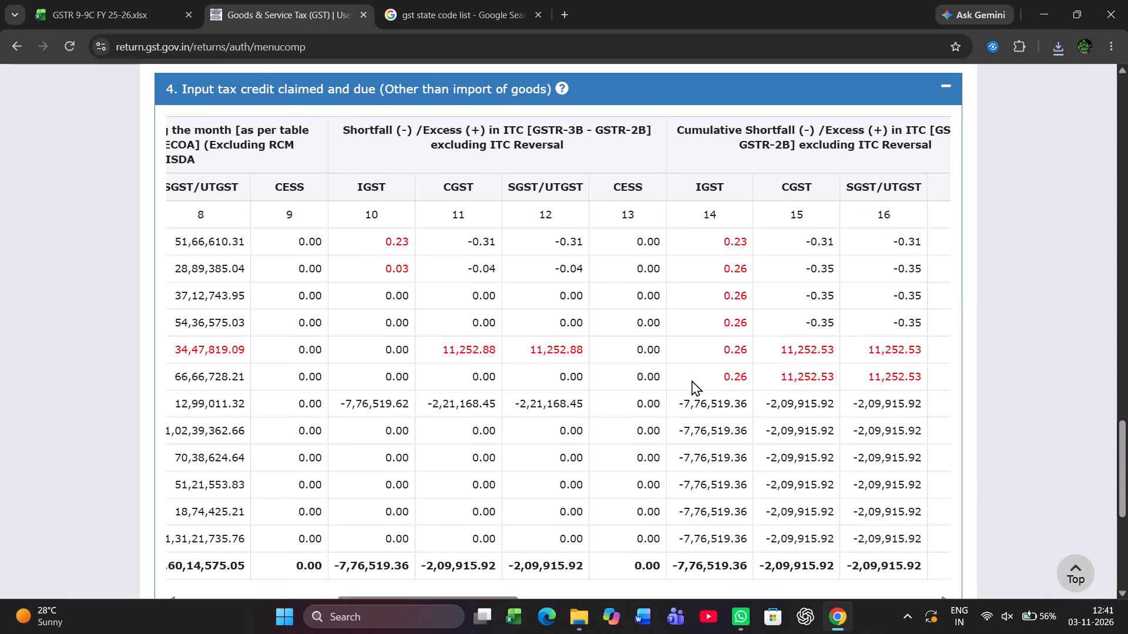
scroll(691, 380, "up", 9)
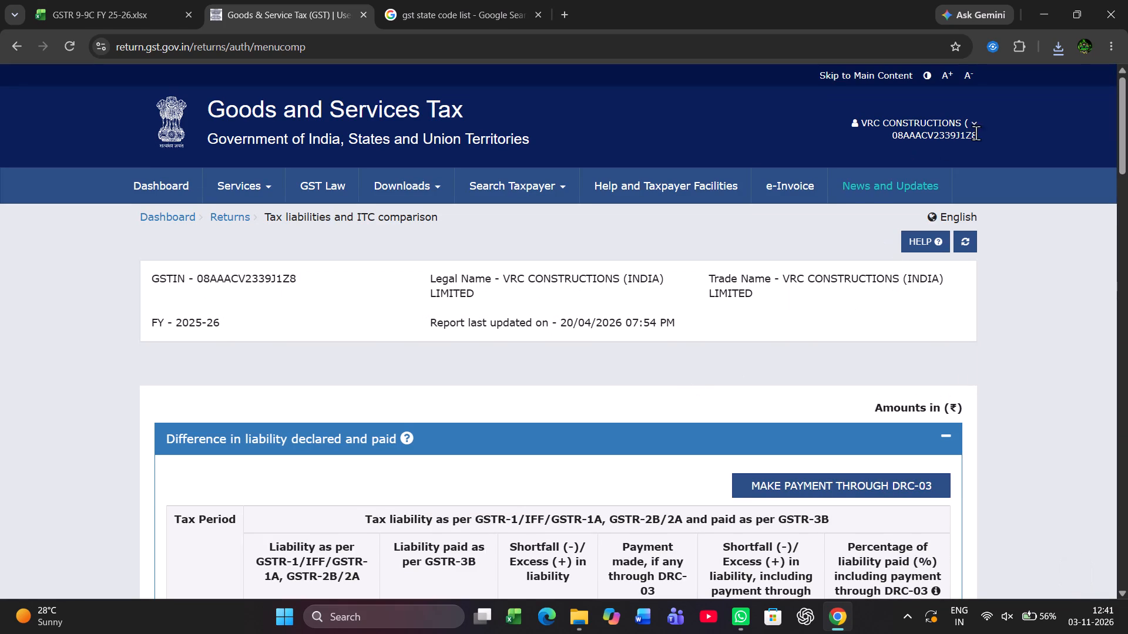
left_click(932, 117)
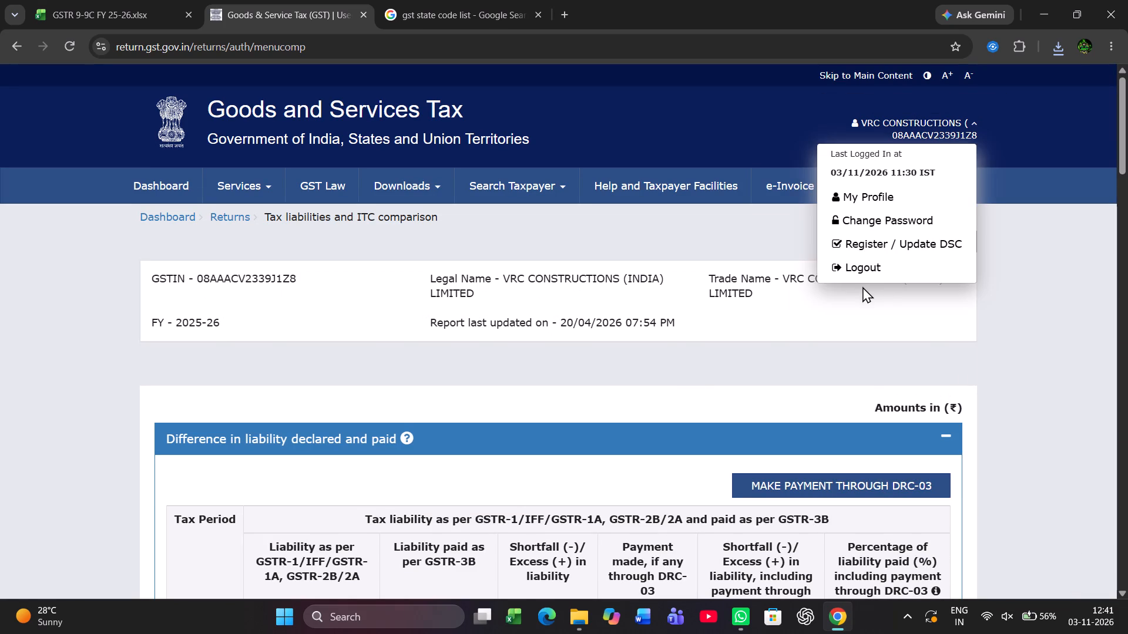
left_click(866, 274)
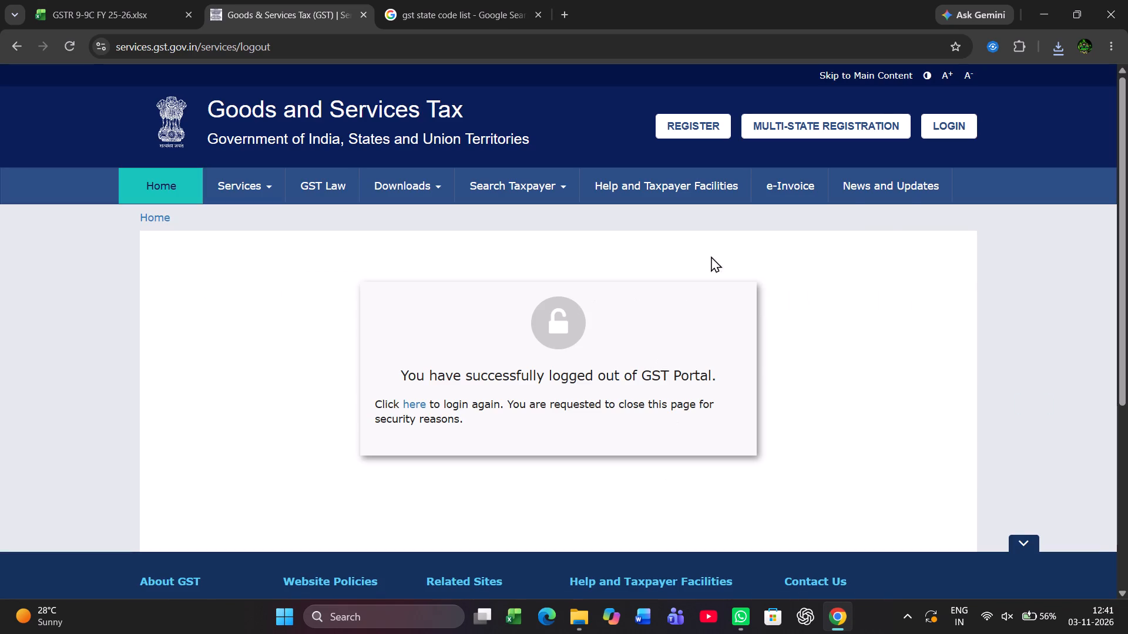
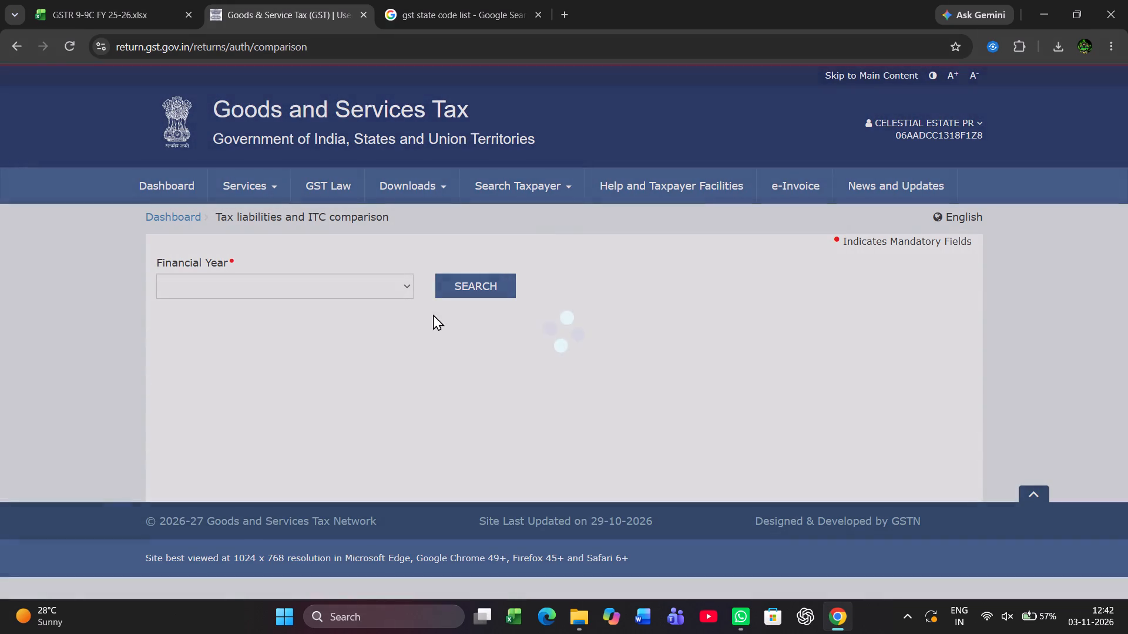
Open the Tax liabilities and ITC comparison report of CELESTIAL ESTATE PRIVATE LIMITED for financial year 2025-26.
left_click(388, 288)
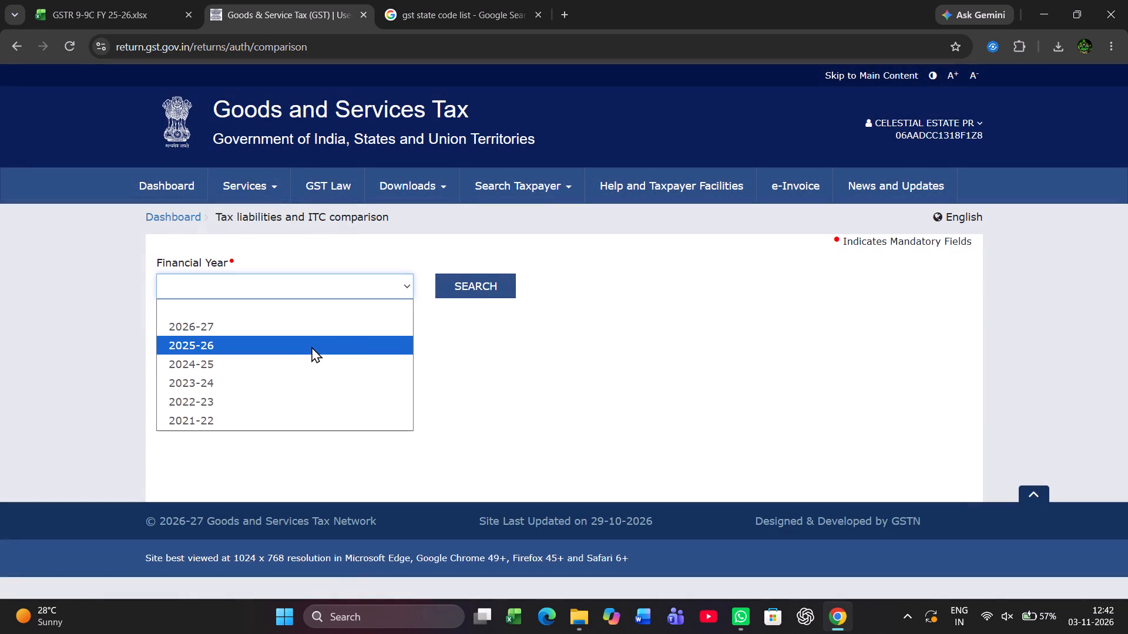
left_click(311, 346)
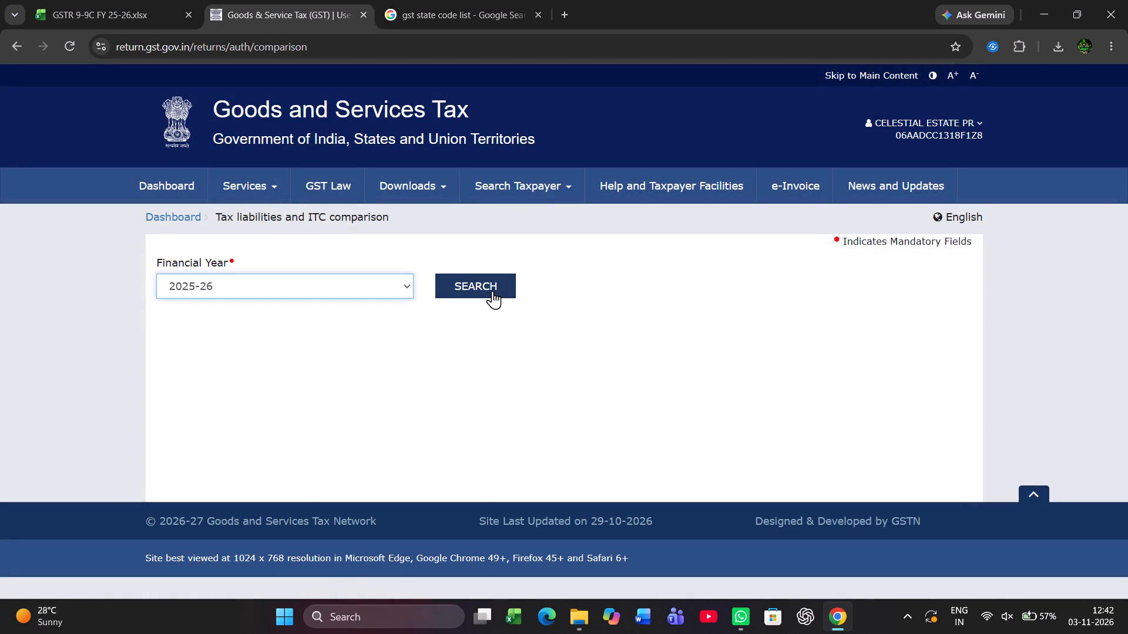
left_click(492, 291)
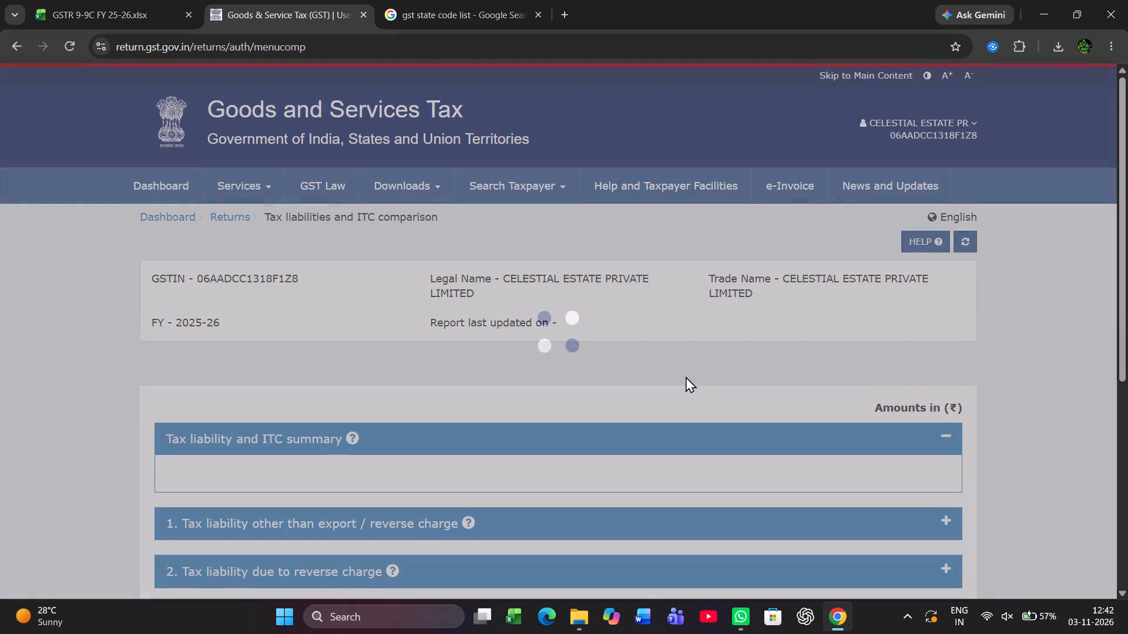
Download the CSV of section 4, Input tax credit claimed and due (Other than import of goods).
scroll(686, 376, "down", 3)
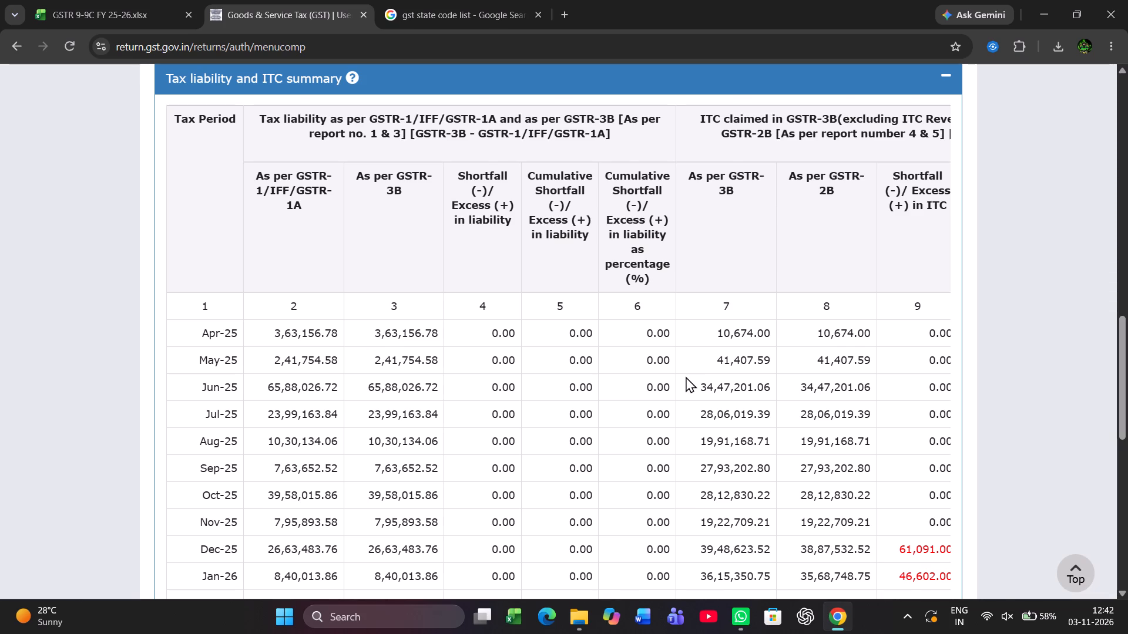
scroll(686, 376, "down", 7)
left_click(412, 308)
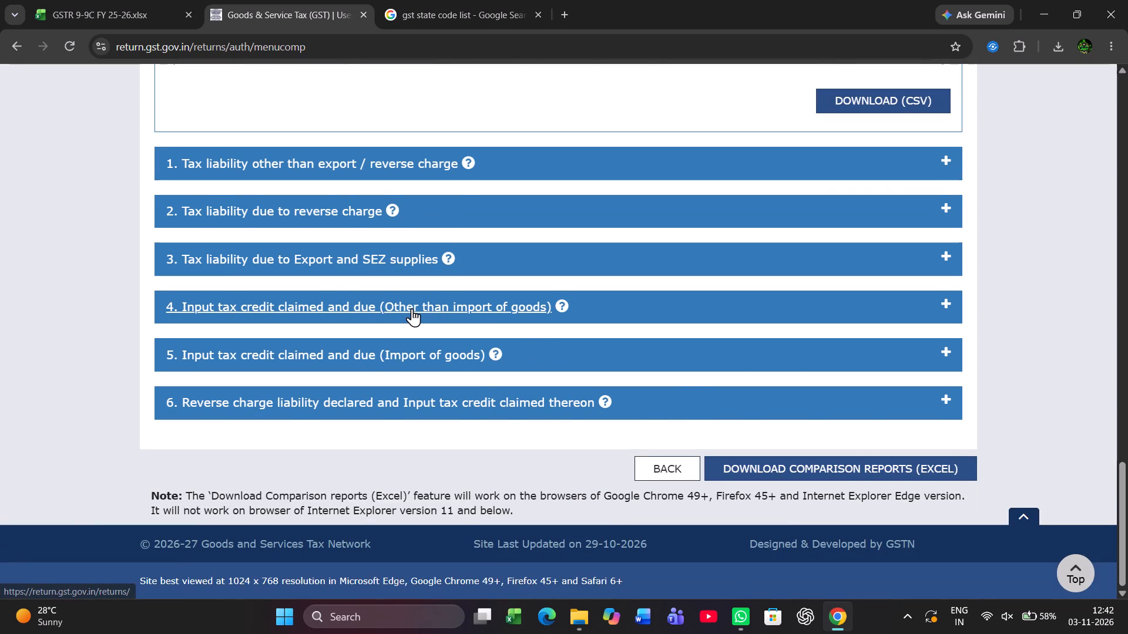
scroll(724, 443, "down", 5)
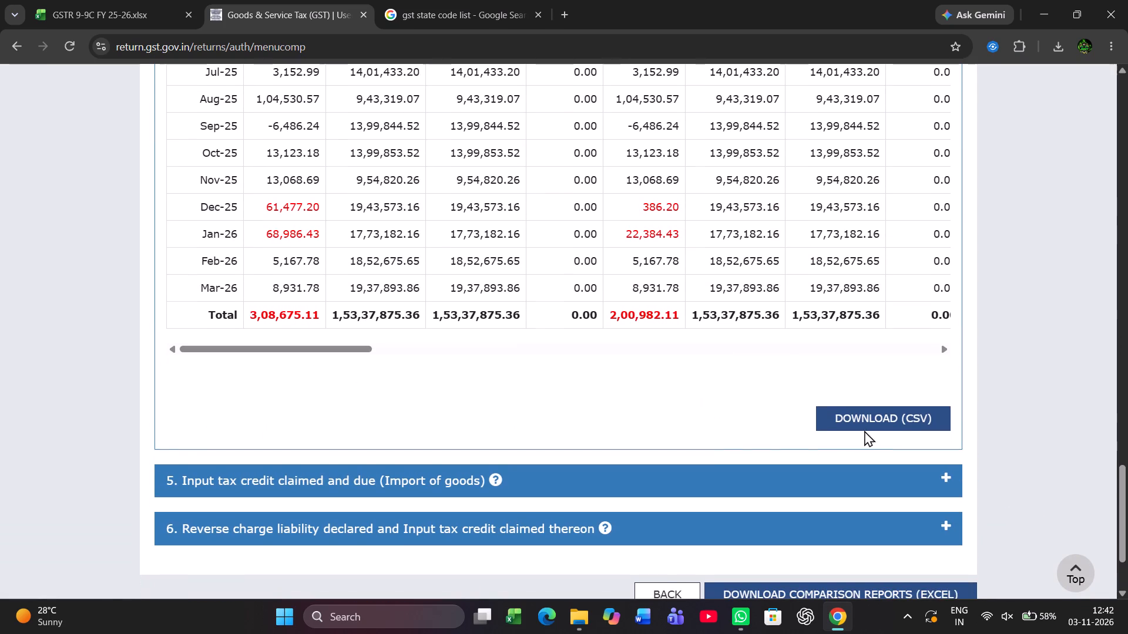
left_click(883, 416)
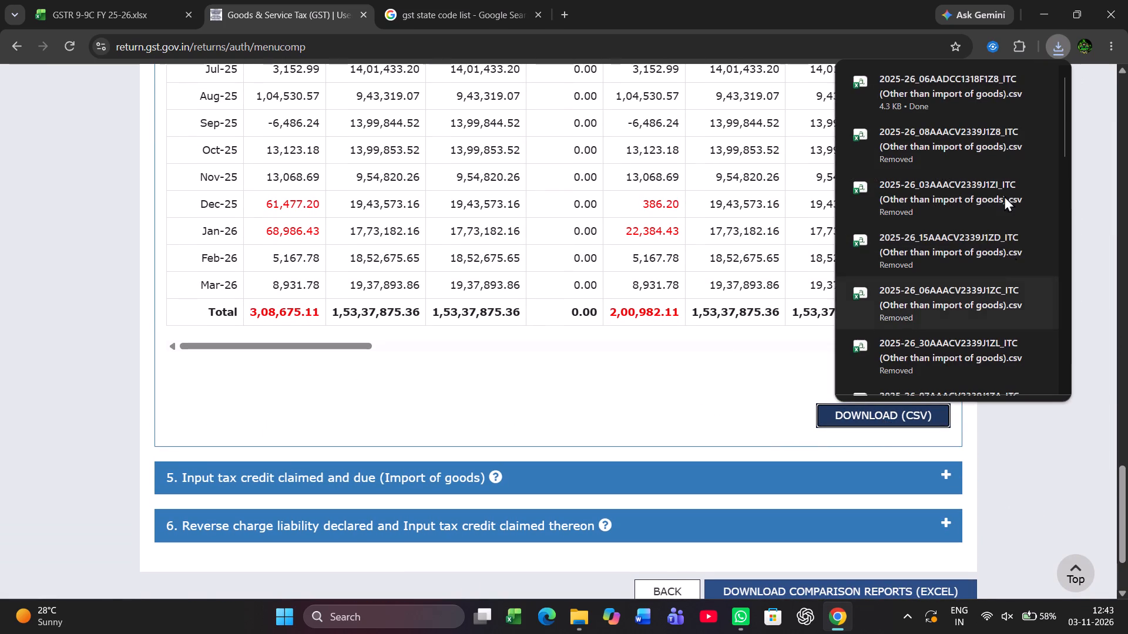
In File Explorer, move the downloaded 2025-26 ITC comparison CSV from Downloads into RACHIT > CELESTIAL ESTATE PRIVATE LIMITED.
key("alt+Tab")
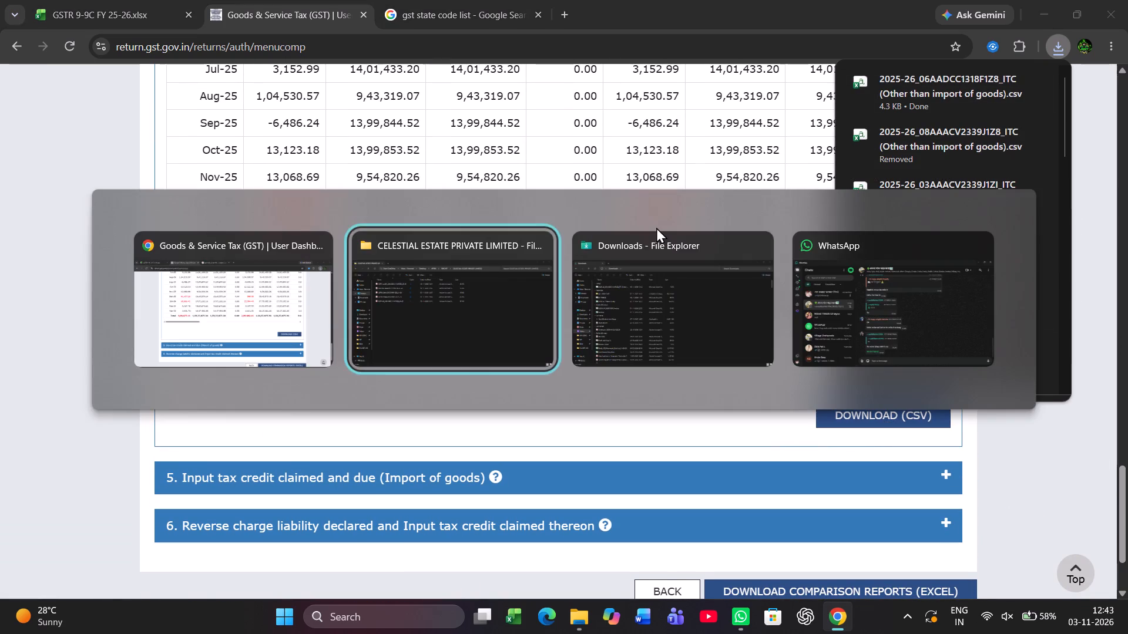
key("alt+Tab")
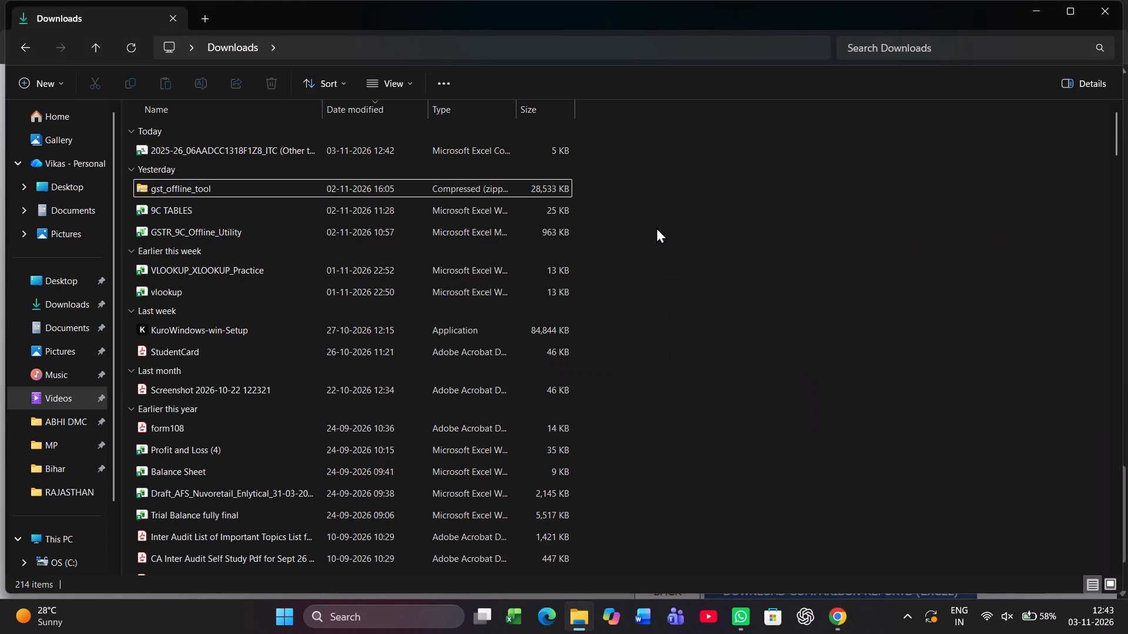
key("Up")
key("Up")
key("ctrl+x")
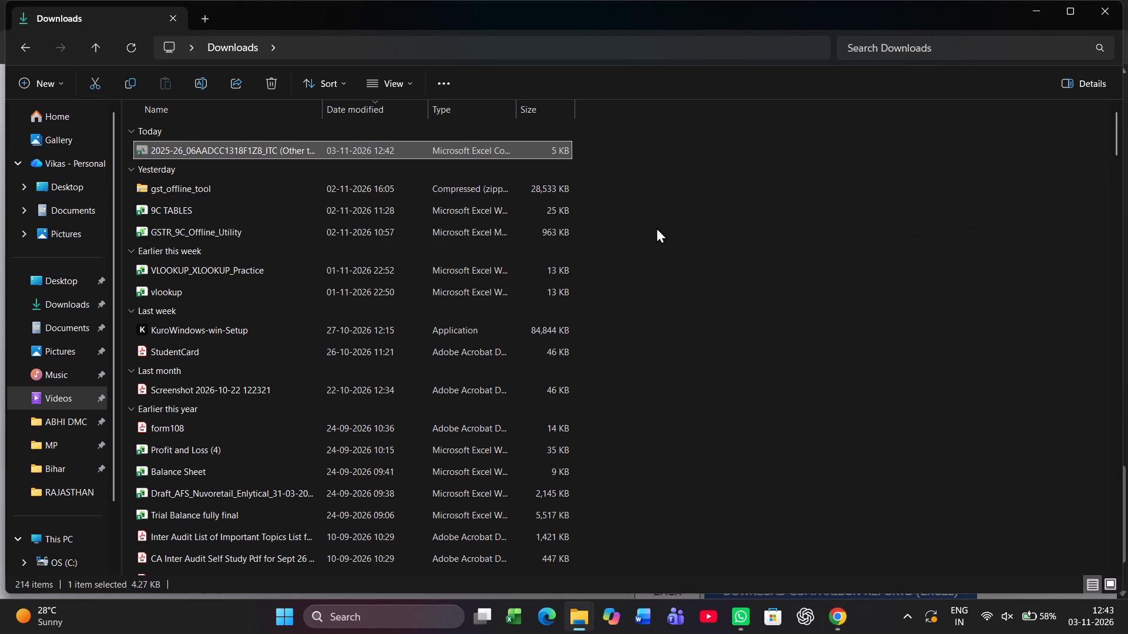
key("alt+Tab")
key("alt+Tab")
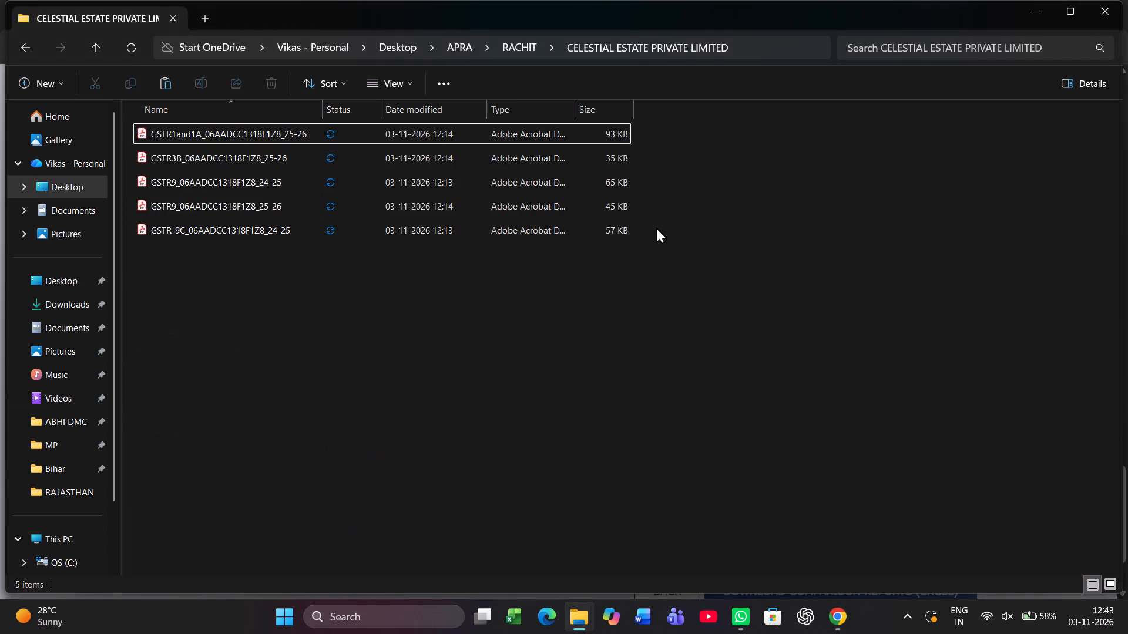
key("ctrl+v")
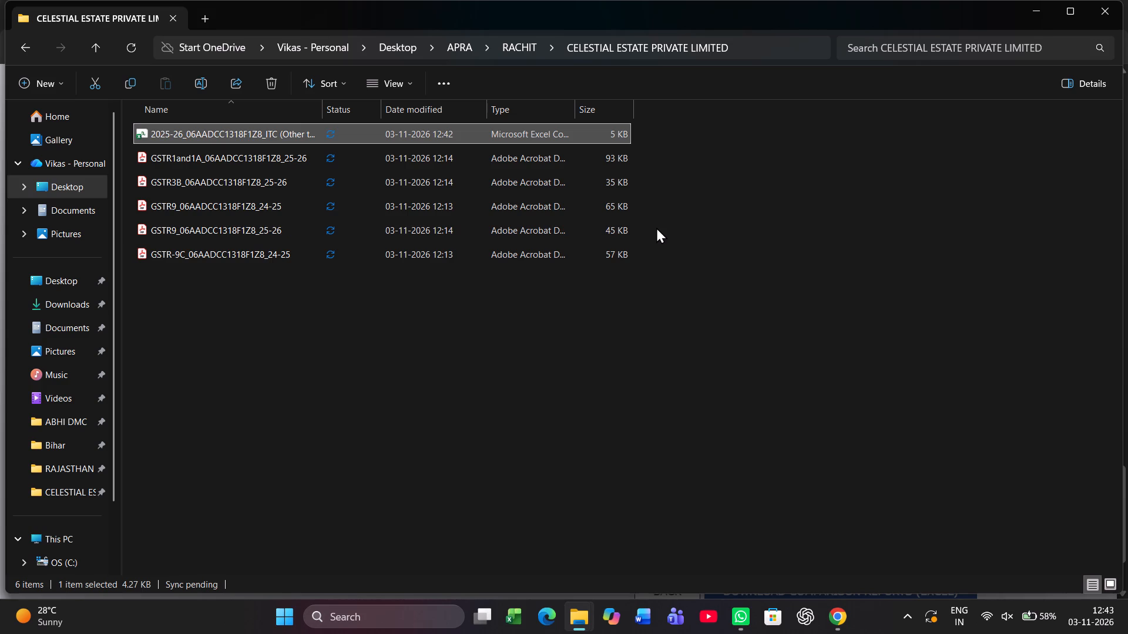
Check the contents of the VR CONSTRUCTIONS and CELESTIAL ESTATE PRIVATE LIMITED folders under RACHIT, then return to RACHIT.
key("BackSpace")
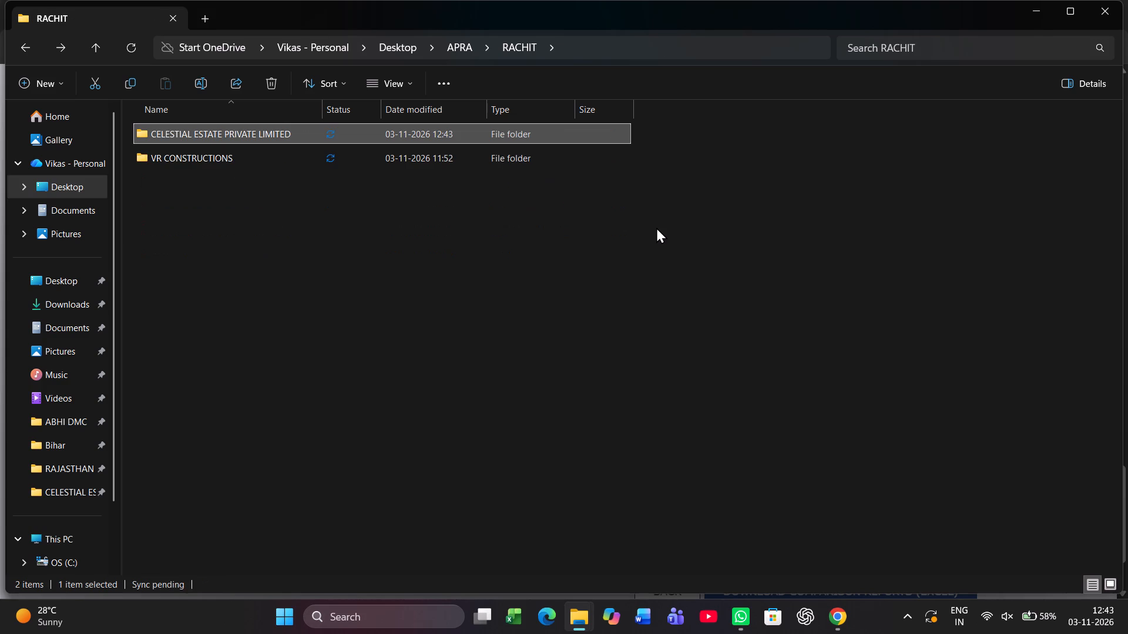
key("Down")
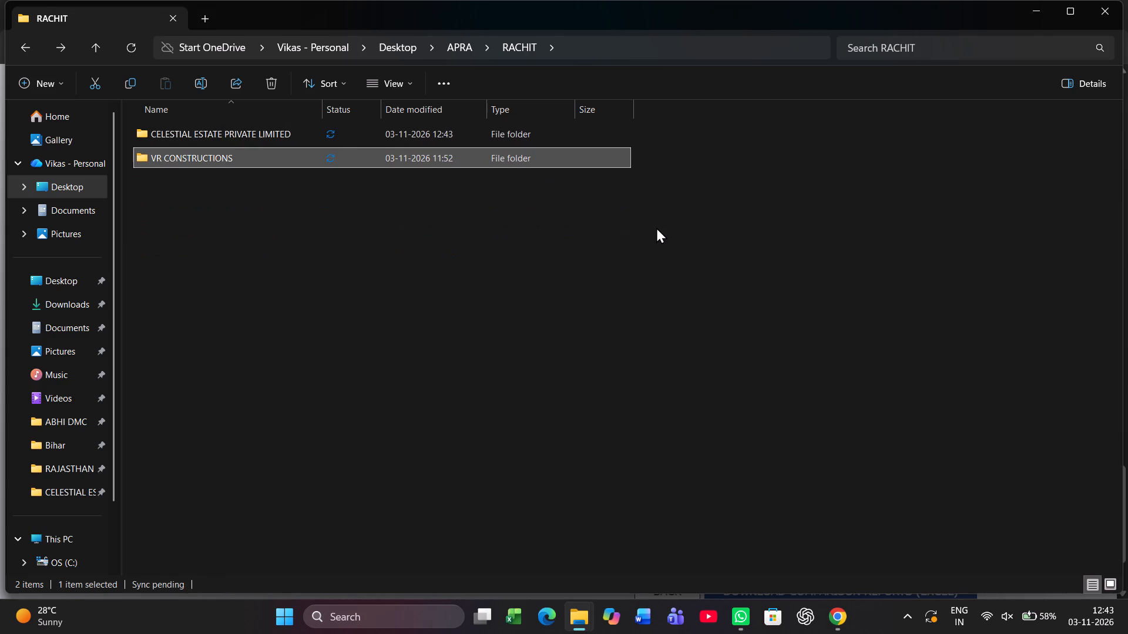
key("Return")
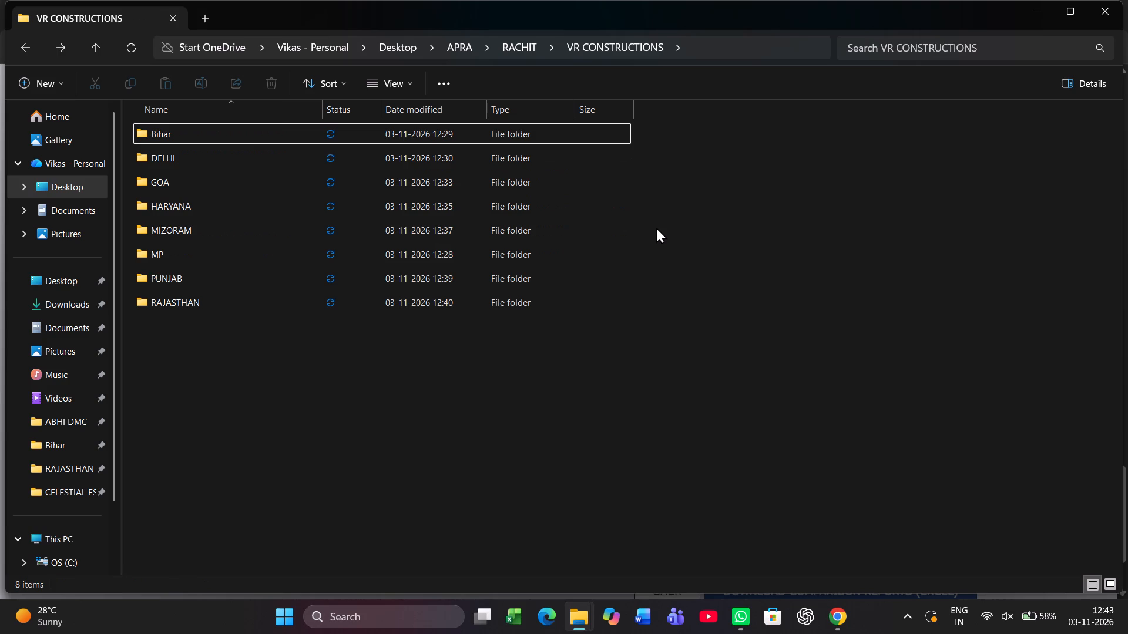
key("BackSpace")
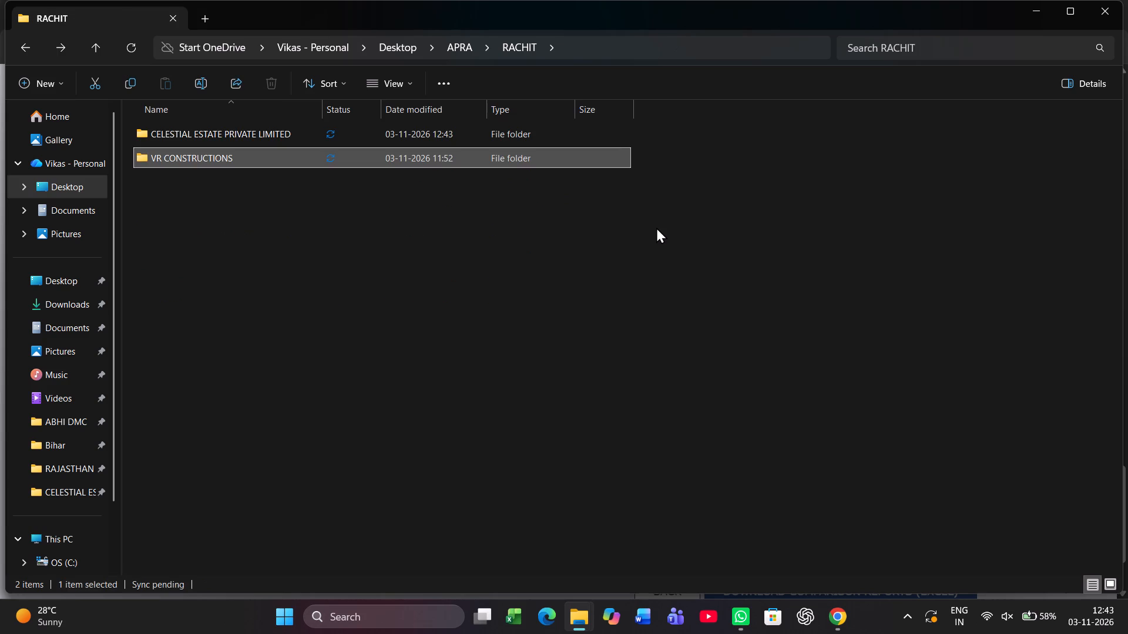
key("Up")
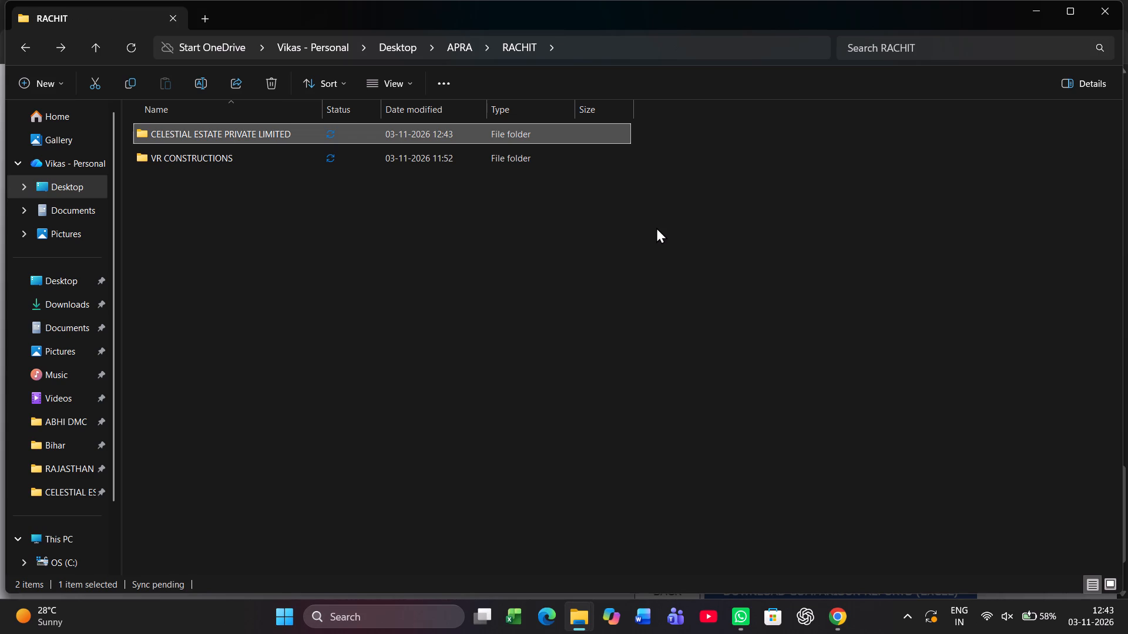
key("Return")
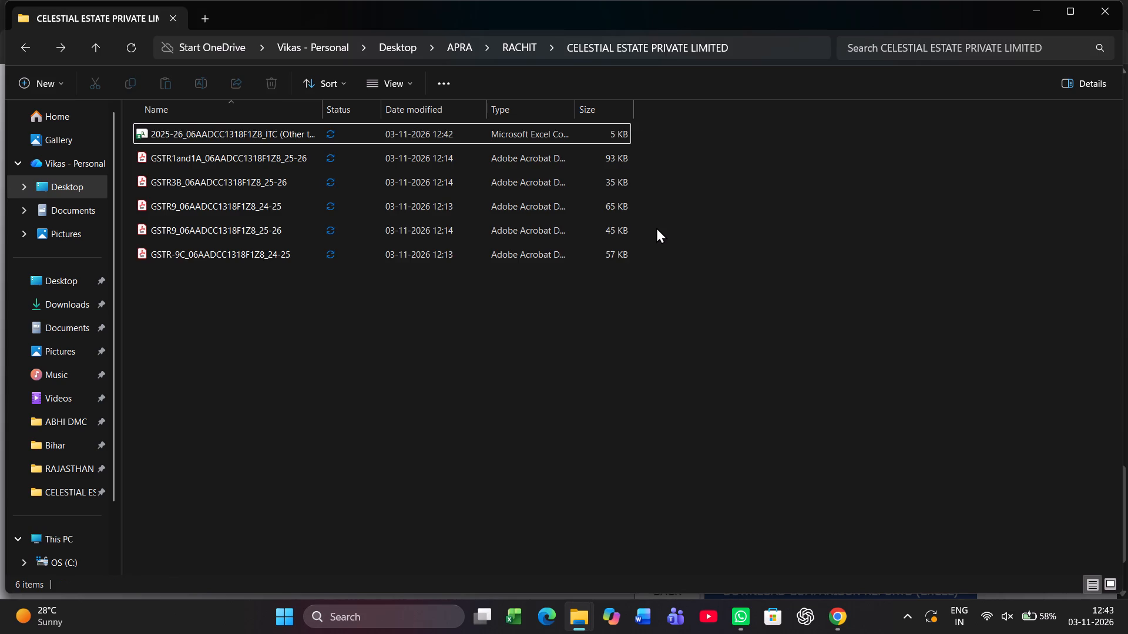
key("BackSpace")
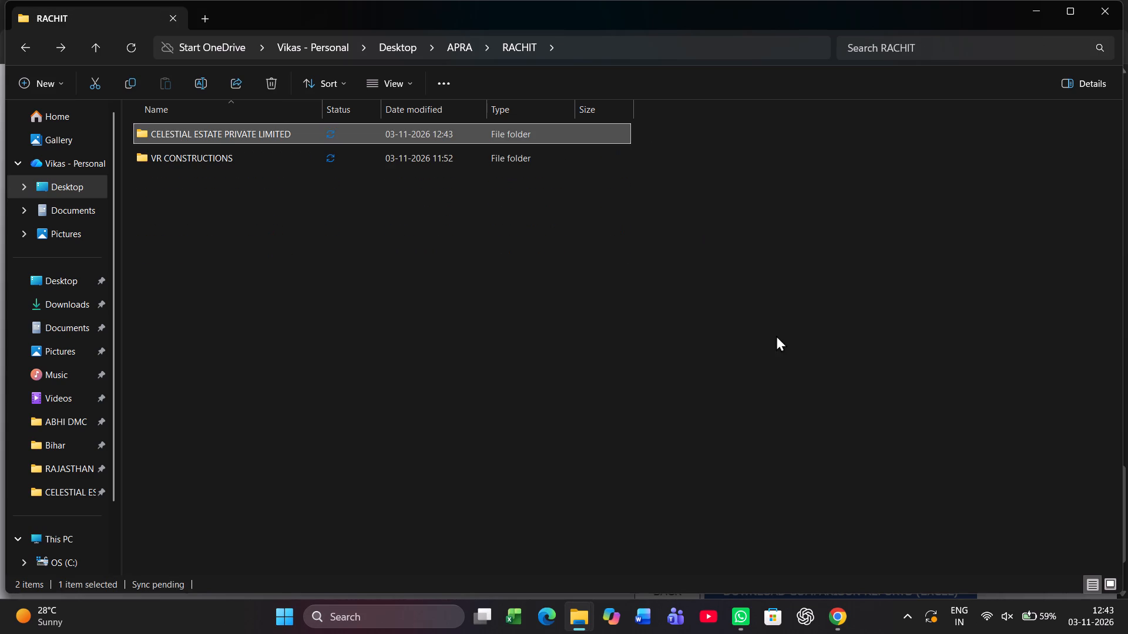
Switch to Chrome, search Google for circular 170 in a new tab and open the Circular No. 170/02/2022-GST result.
key("alt+Tab")
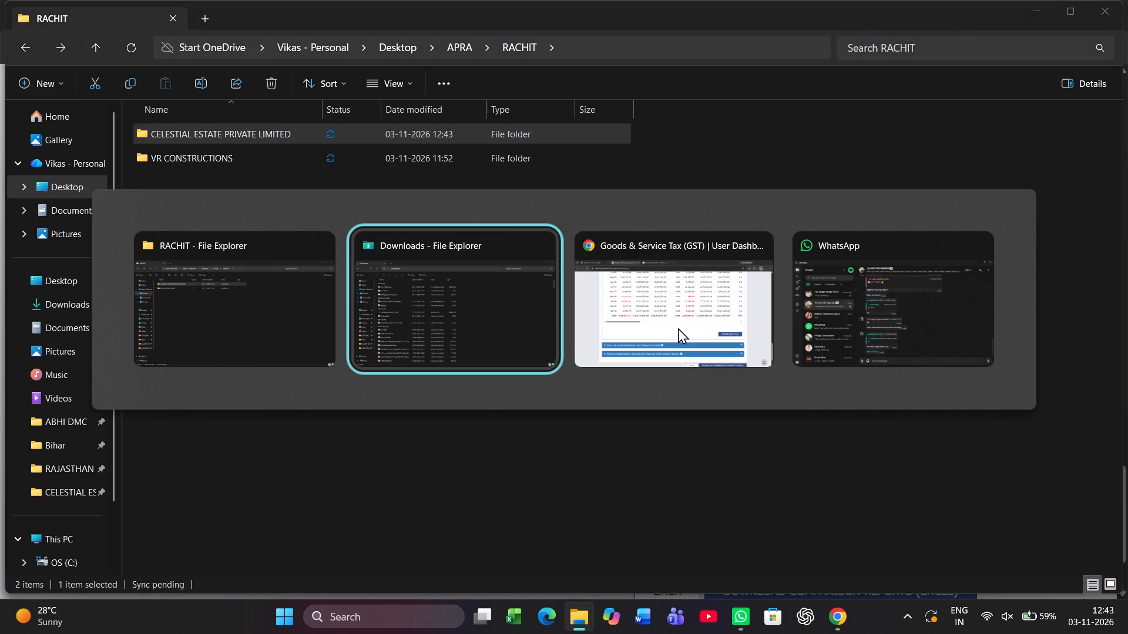
key("alt+Tab")
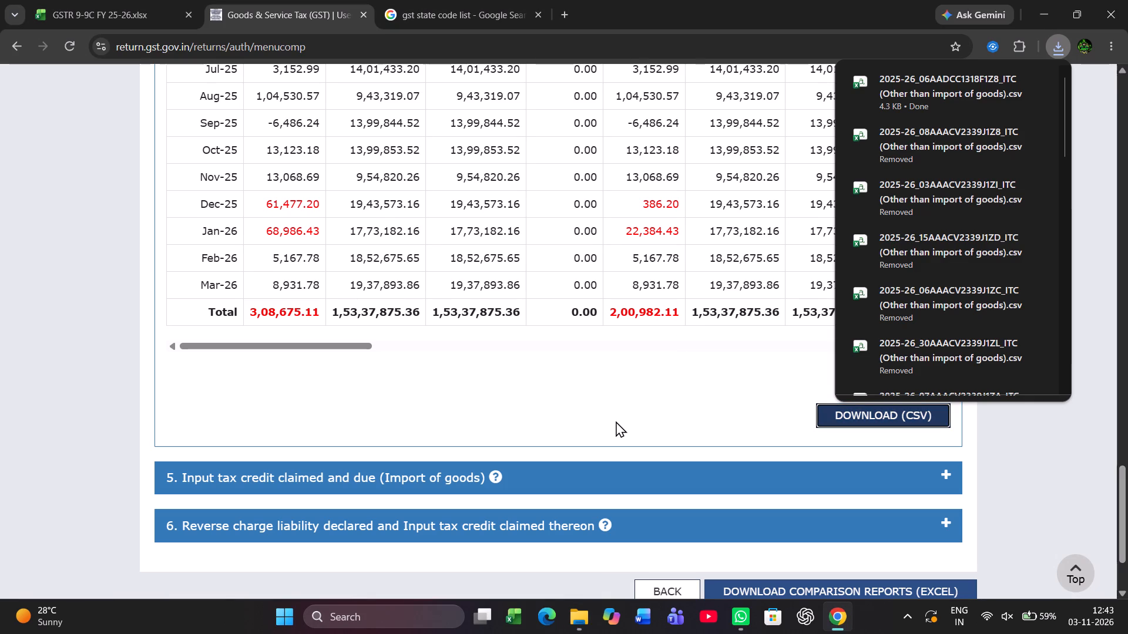
left_click(616, 421)
scroll(616, 421, "up", 5)
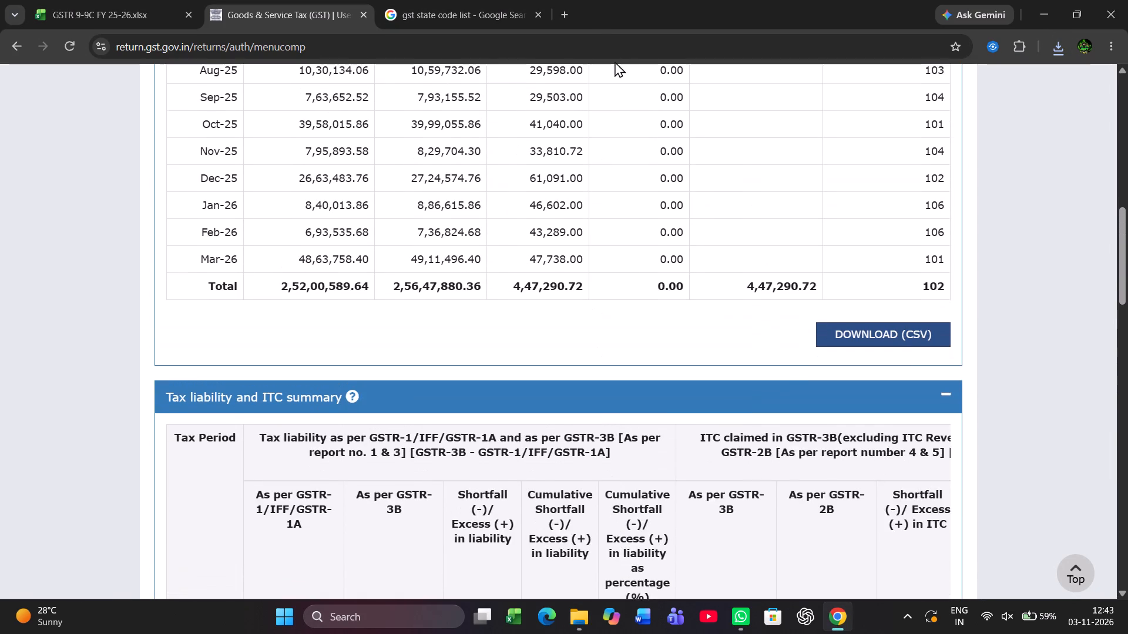
left_click(563, 8)
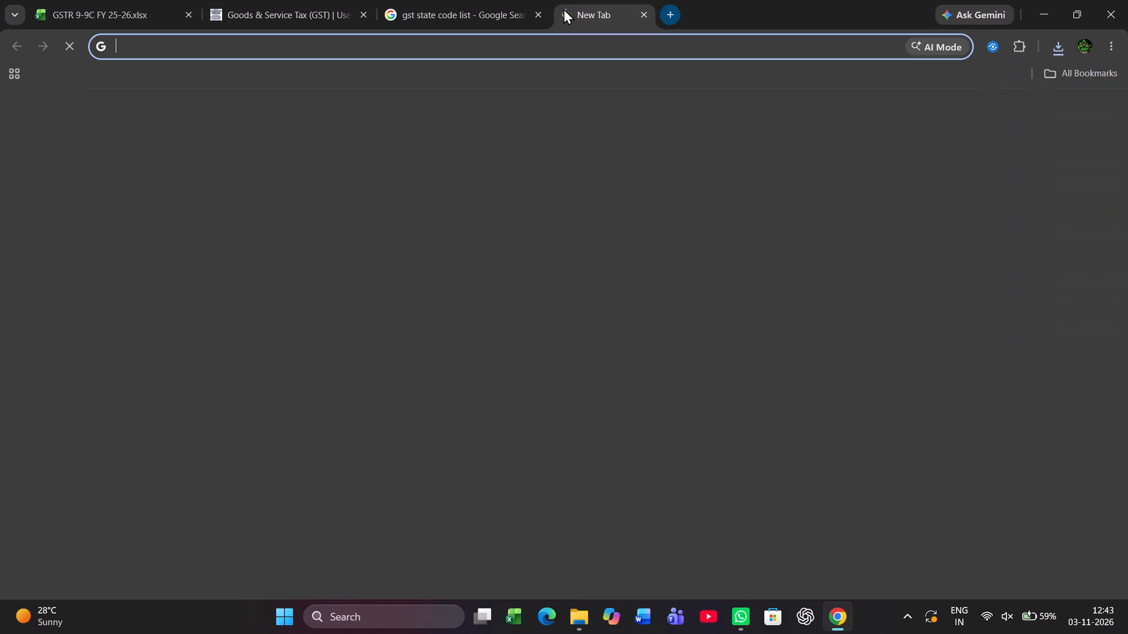
type("CIRCULAR")
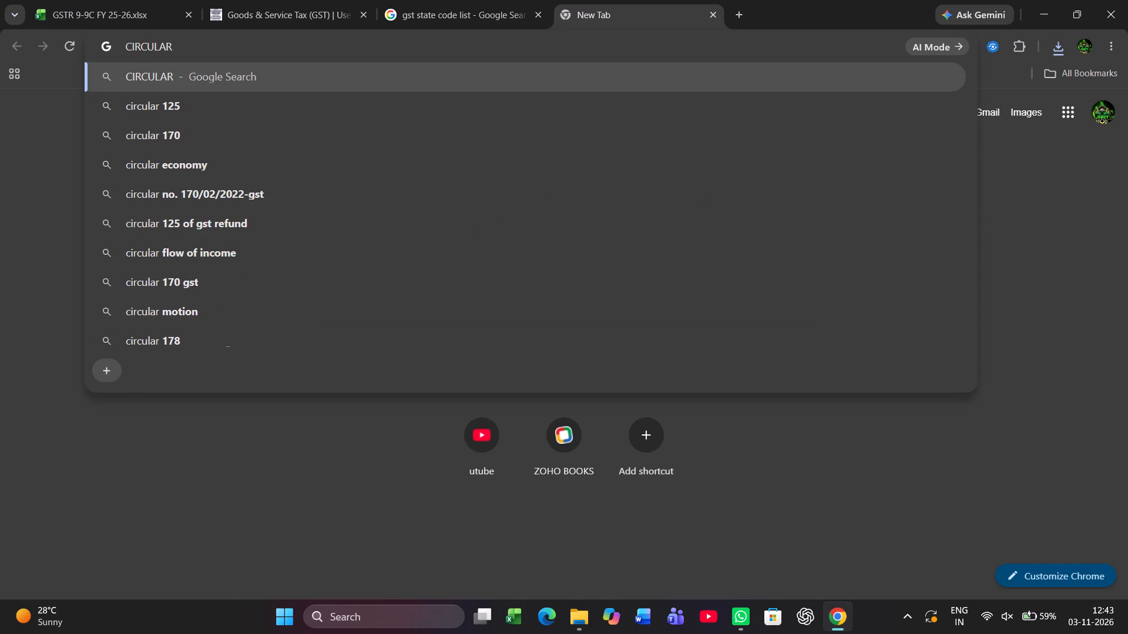
key("Down")
key("Down")
key("Return")
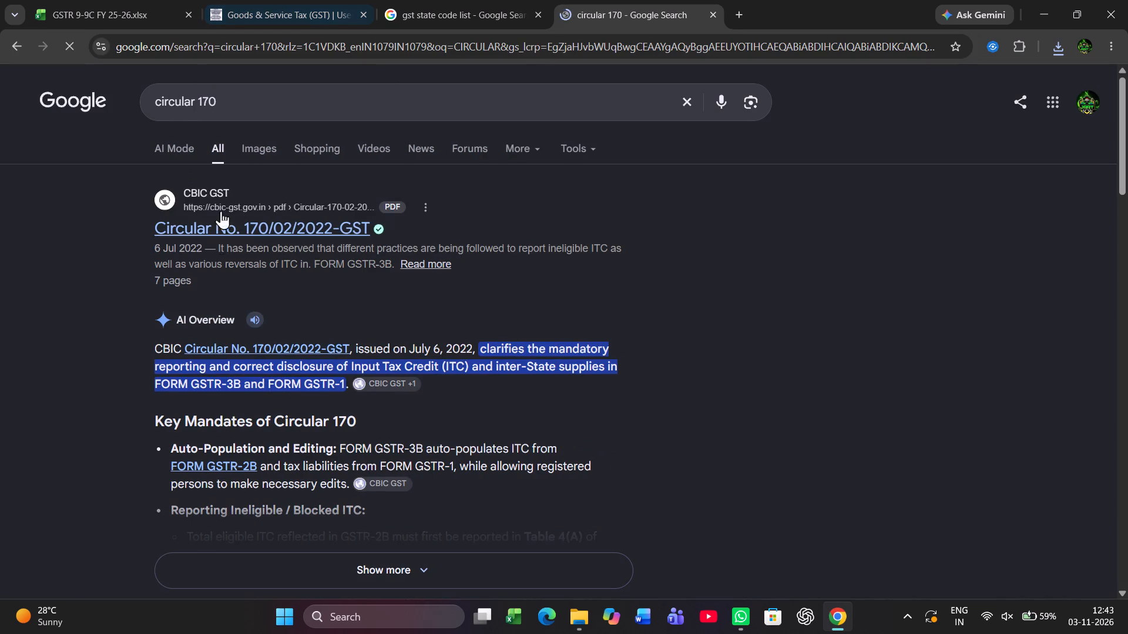
left_click(254, 230)
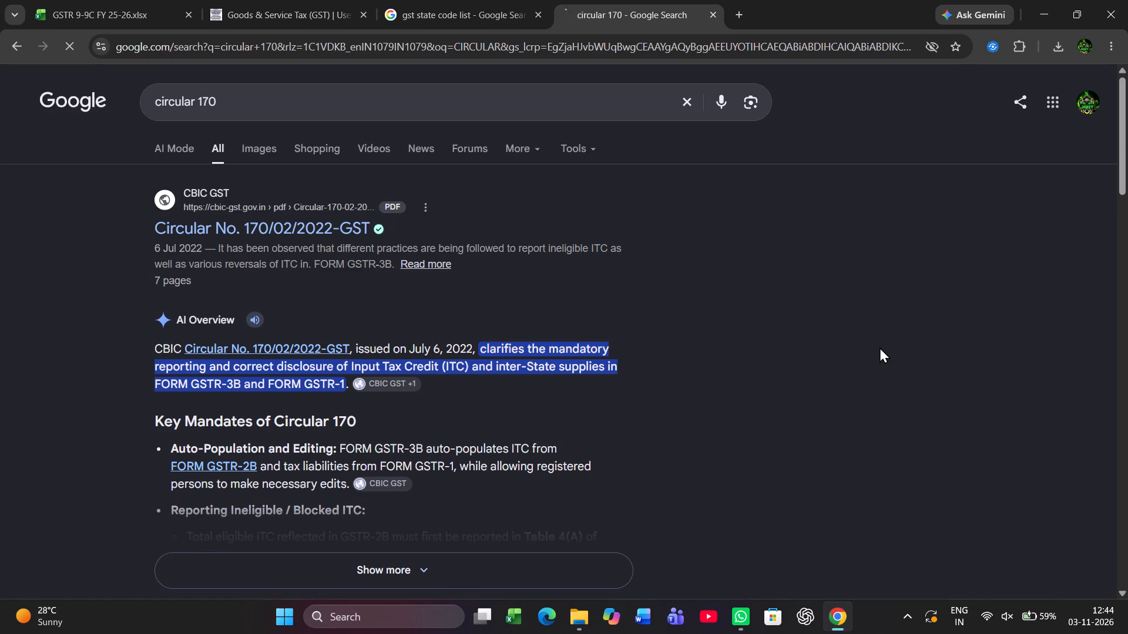
Switch to the GSTR 9-9C workbook and enter YES under Comparative sheet 5 tipes for VRC Constructions serial numbers 1 to 4.
key("alt+Tab")
key("alt+Tab")
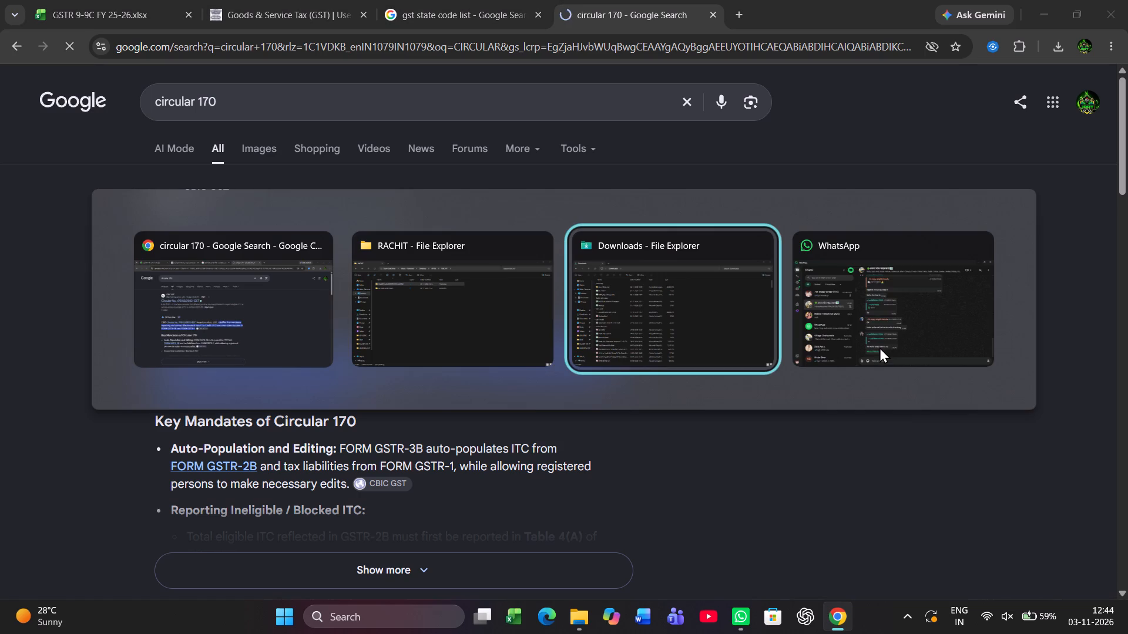
key("alt+Tab")
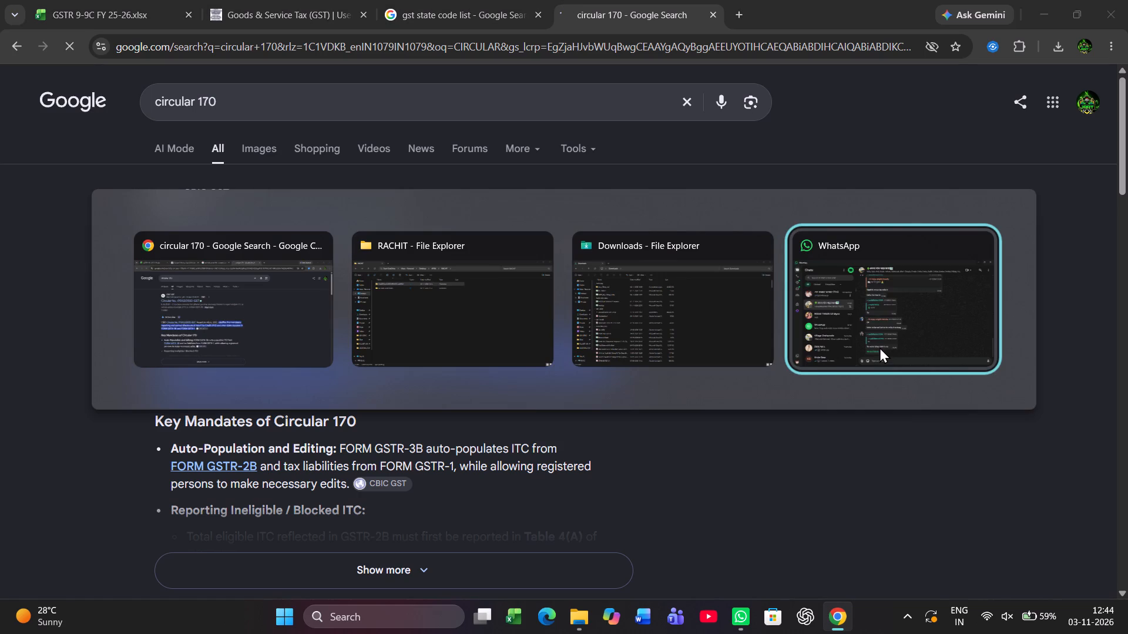
key("alt+Tab")
key("ctrl+Tab")
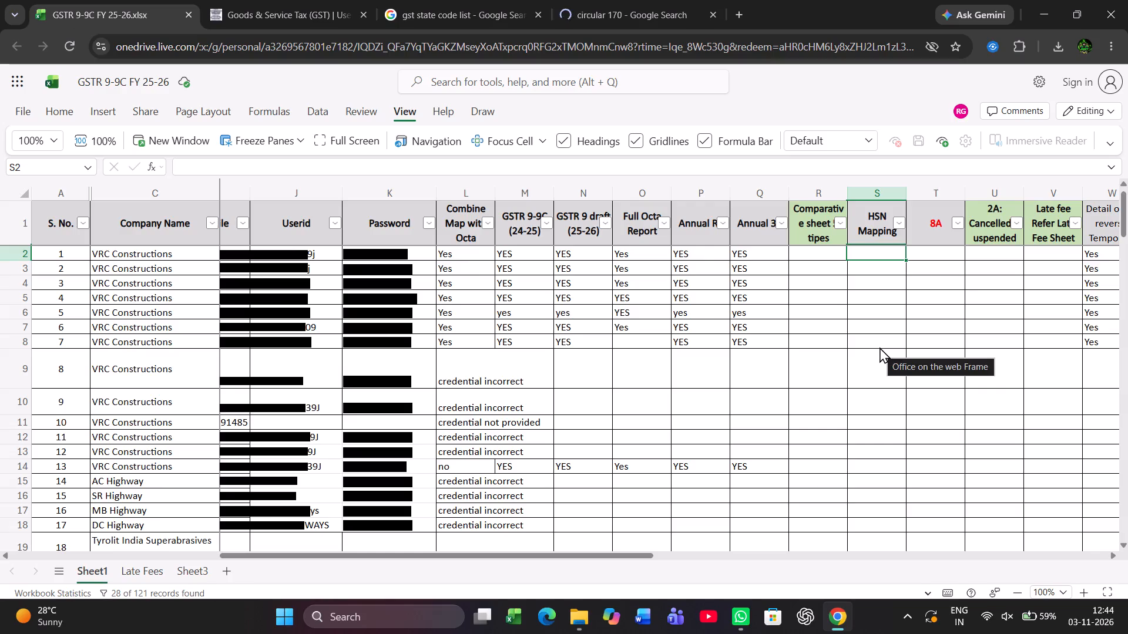
key("Left")
type("YES")
key("Return")
type("YE")
key("Return")
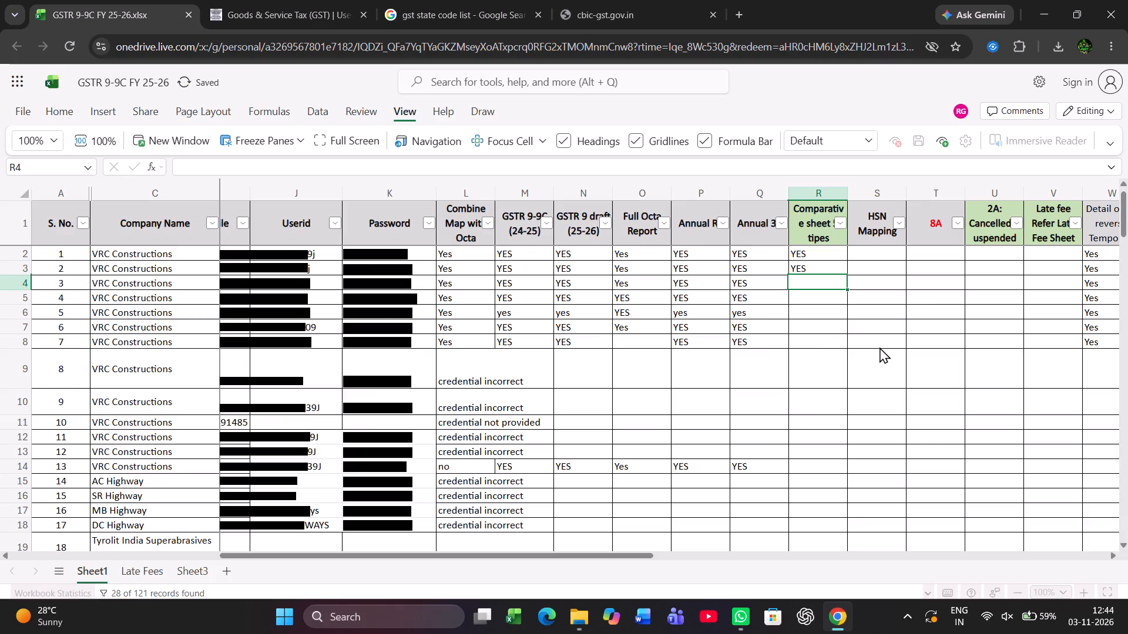
key("y")
key("Return")
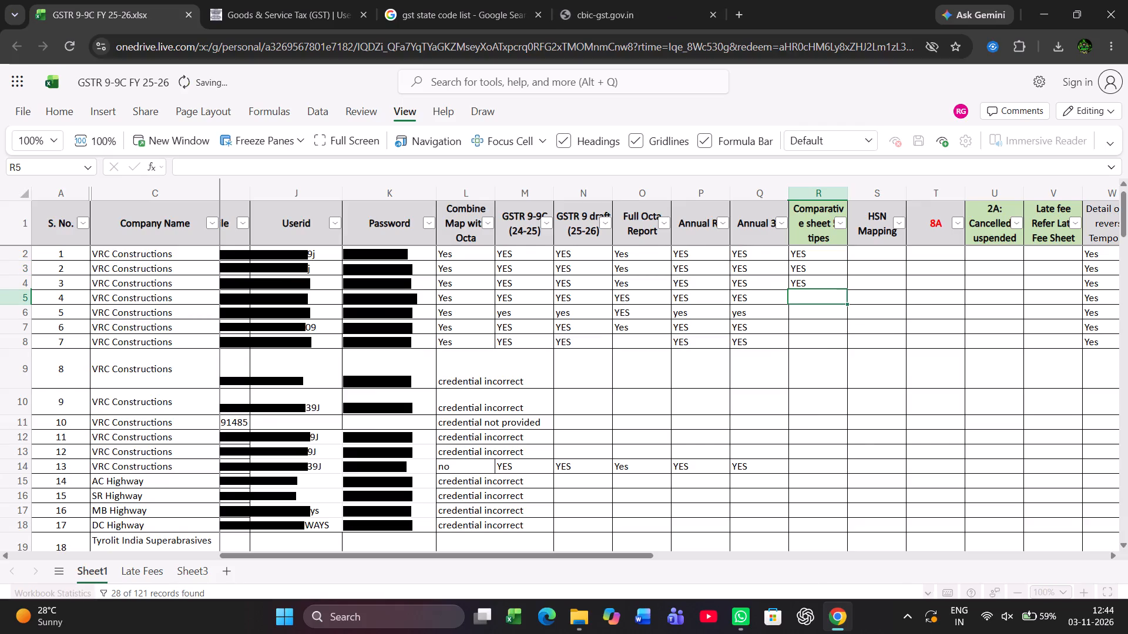
key("y")
key("Return")
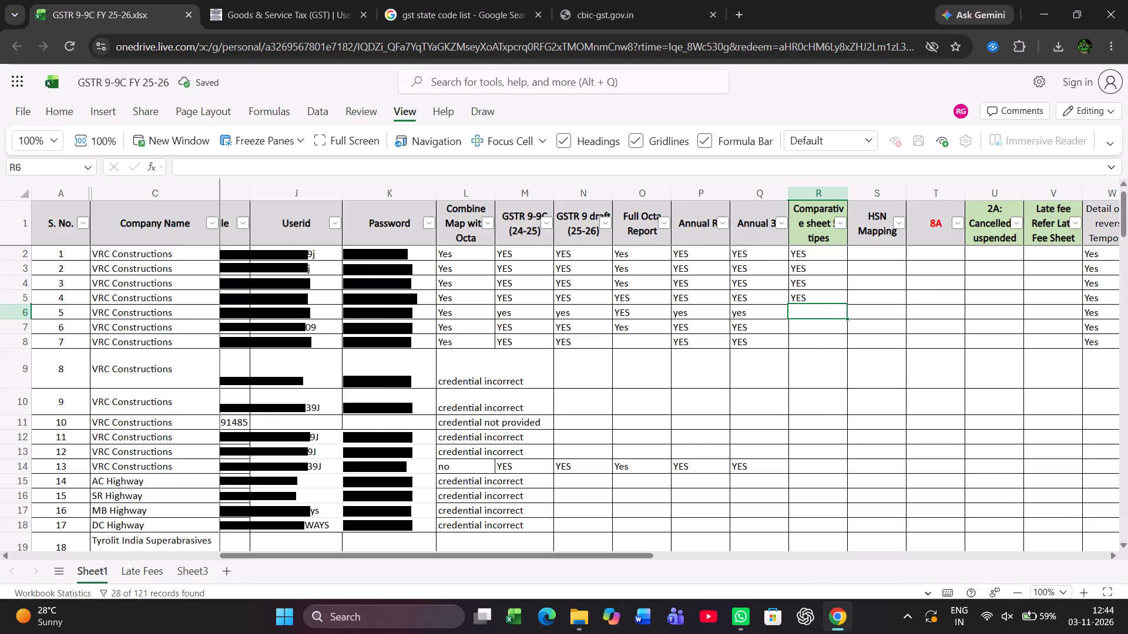
Enter YES under Comparative sheet 5 tipes for VRC Constructions serial numbers 5, 6 and 7.
key("Return")
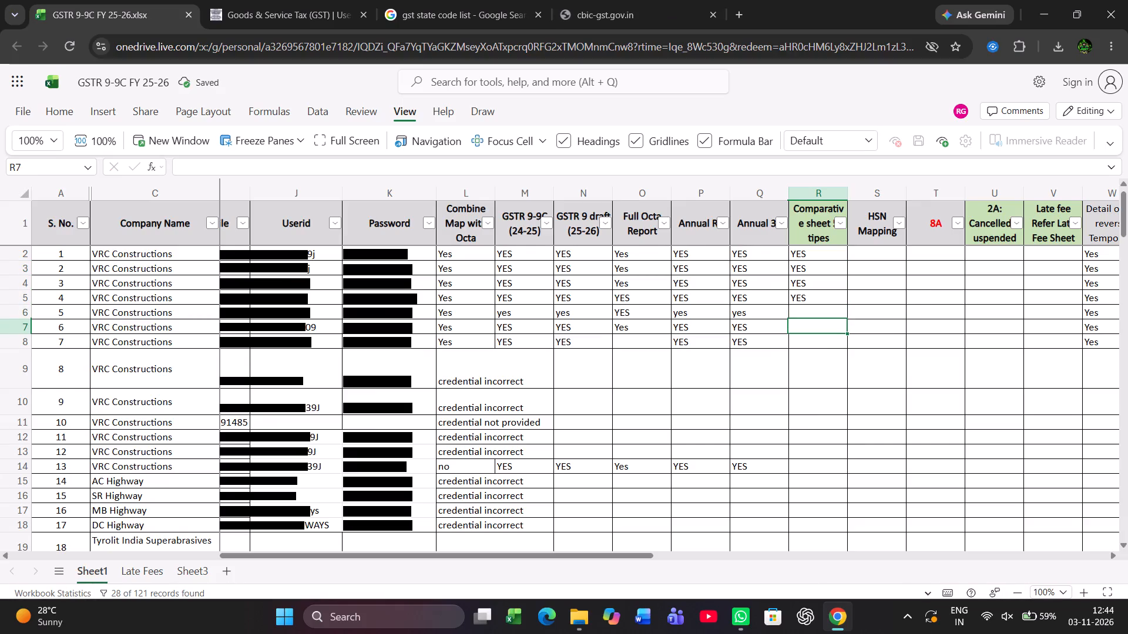
key("BackSpace")
key("y")
key("Return")
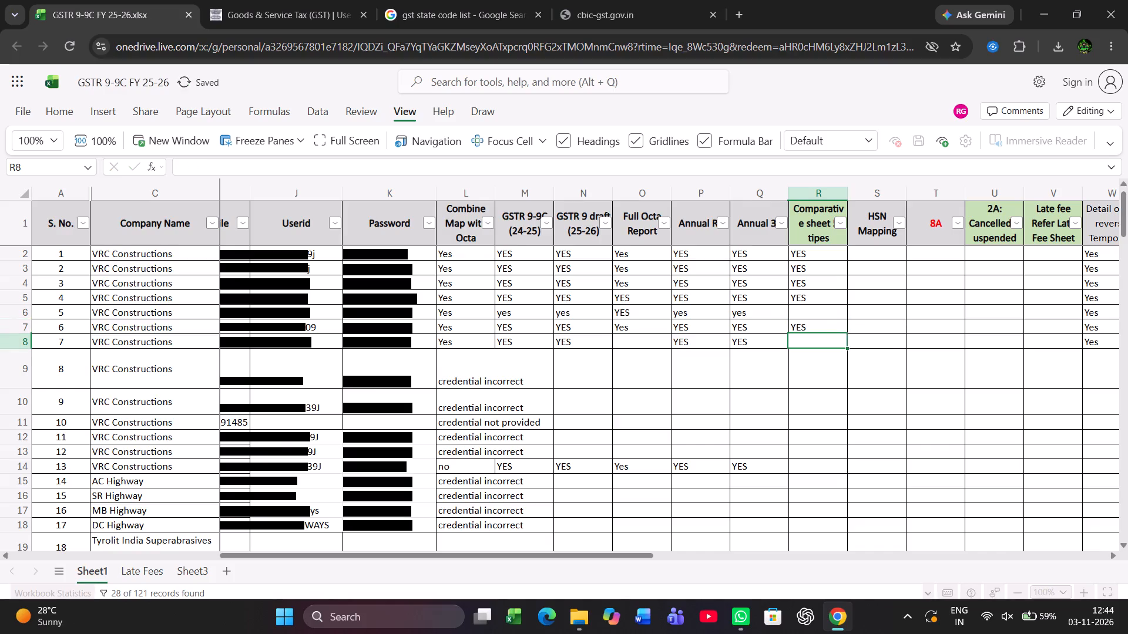
key("Up")
key("Up")
key("y")
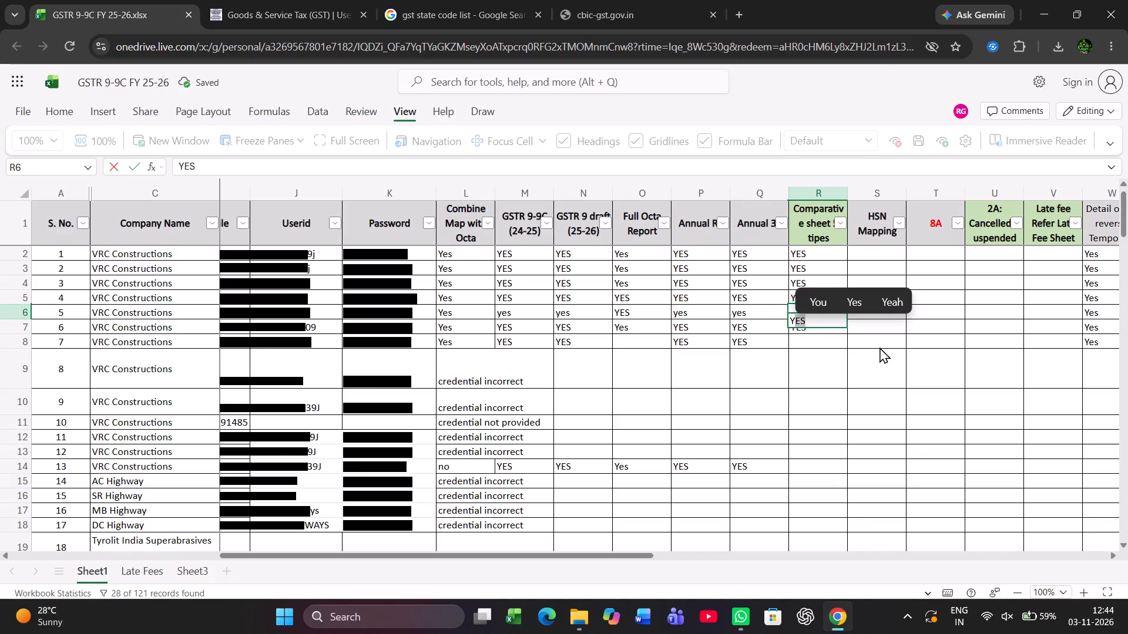
key("Return")
key("Return")
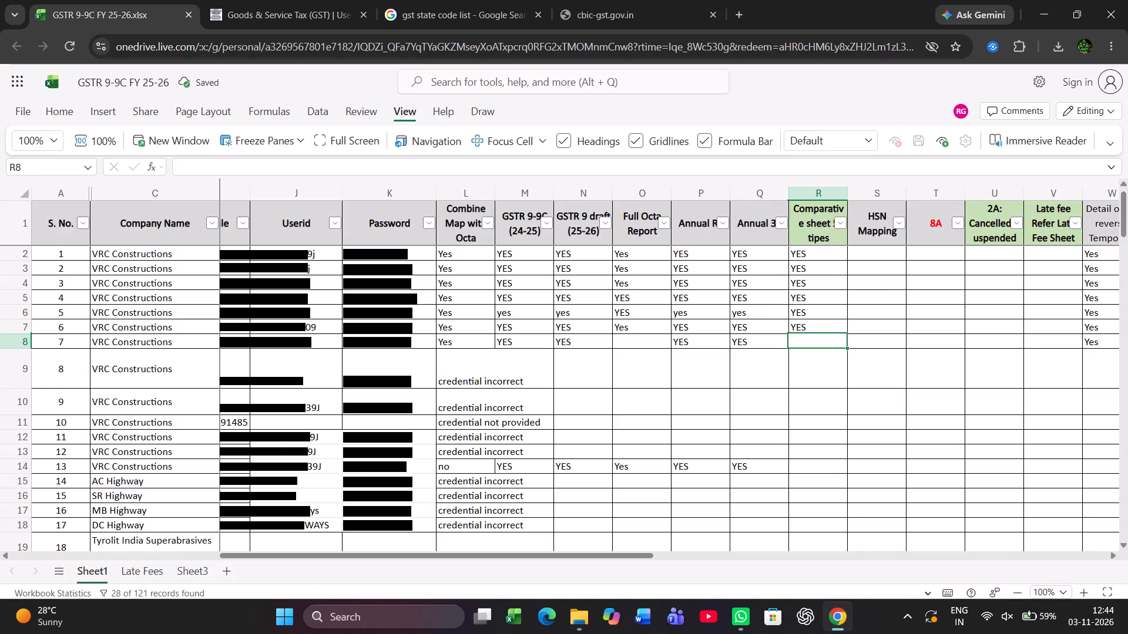
key("y")
key("Return")
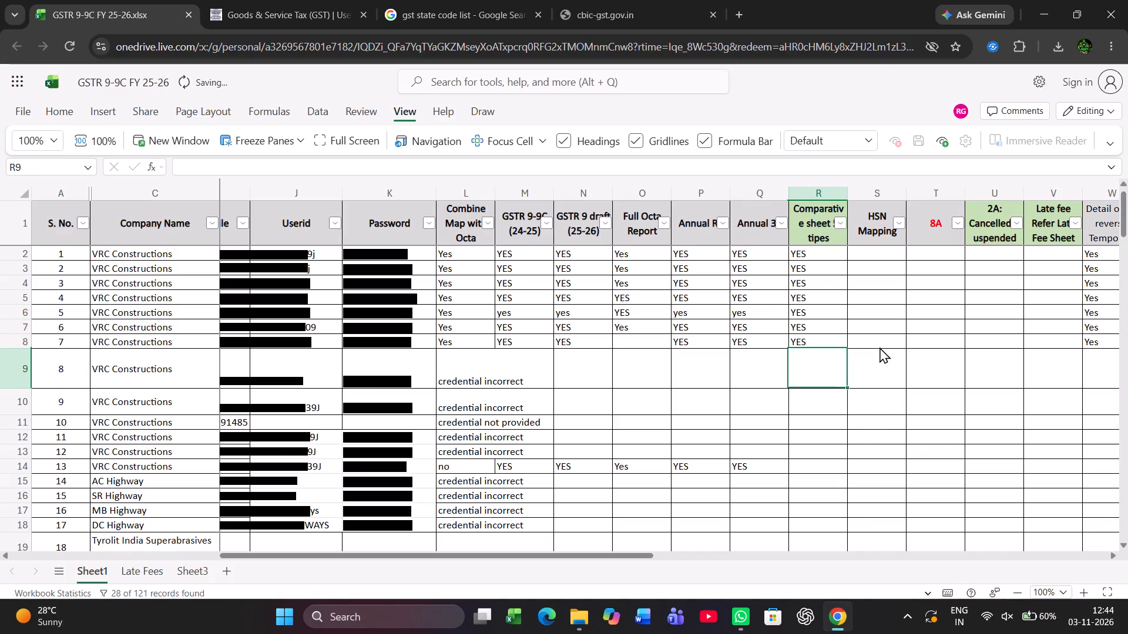
Enter YES under Comparative sheet 5 tipes for VRC Constructions serial number 13.
key("Return")
key("Return")
key("Return")
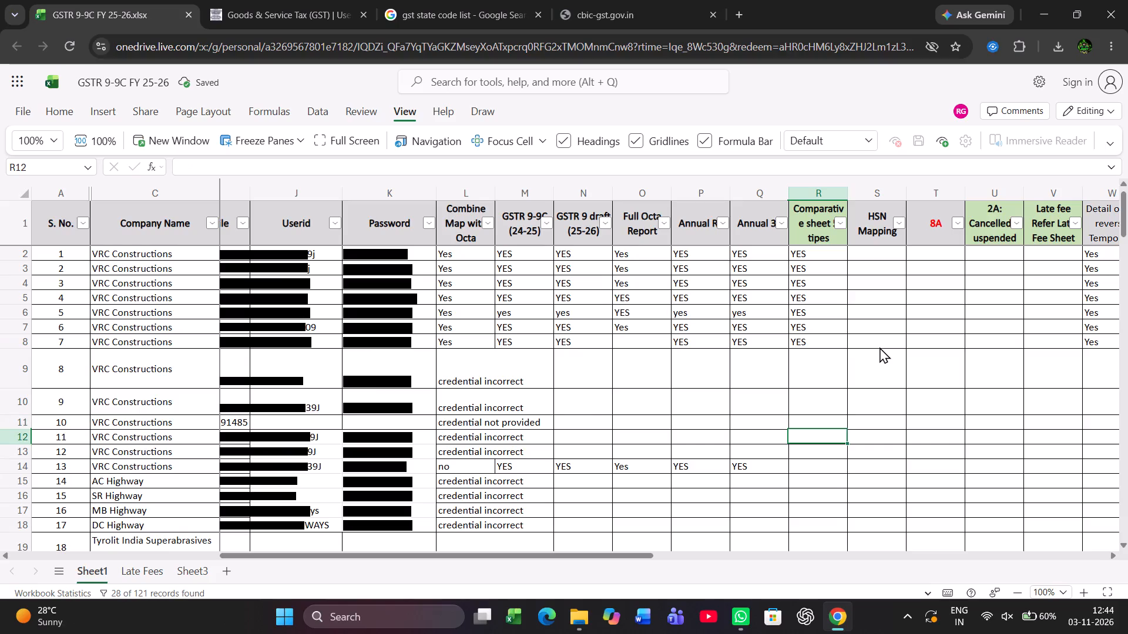
key("Return")
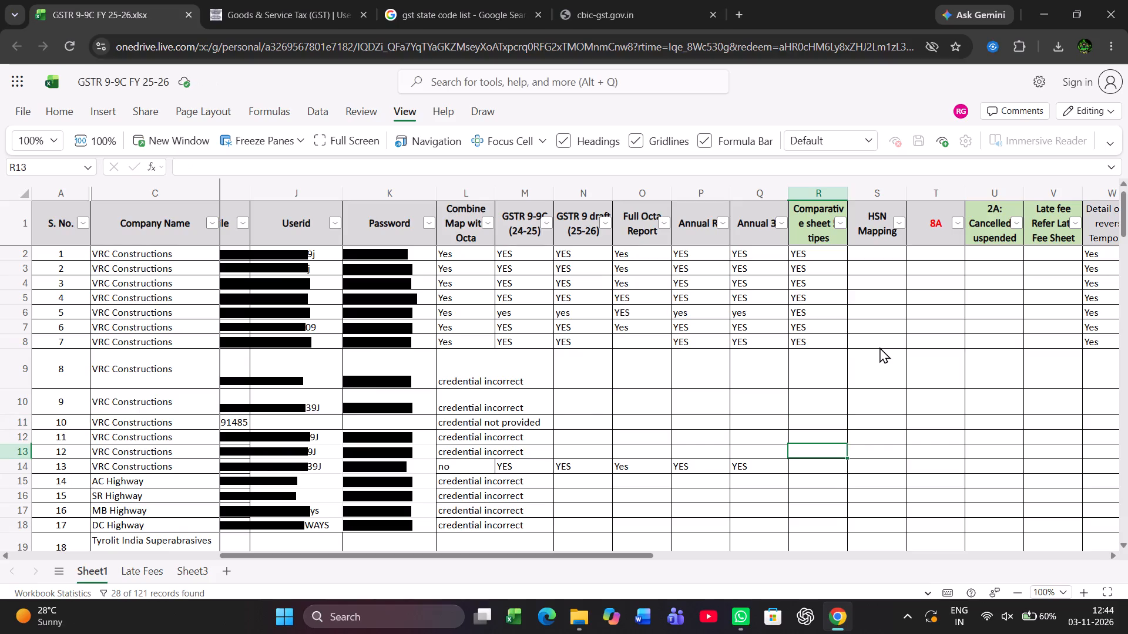
key("Return")
key("y")
key("Return")
Enter YES under Comparative sheet 5 tipes for Celestial Estate Private Limited.
key("Return")
key("Return")
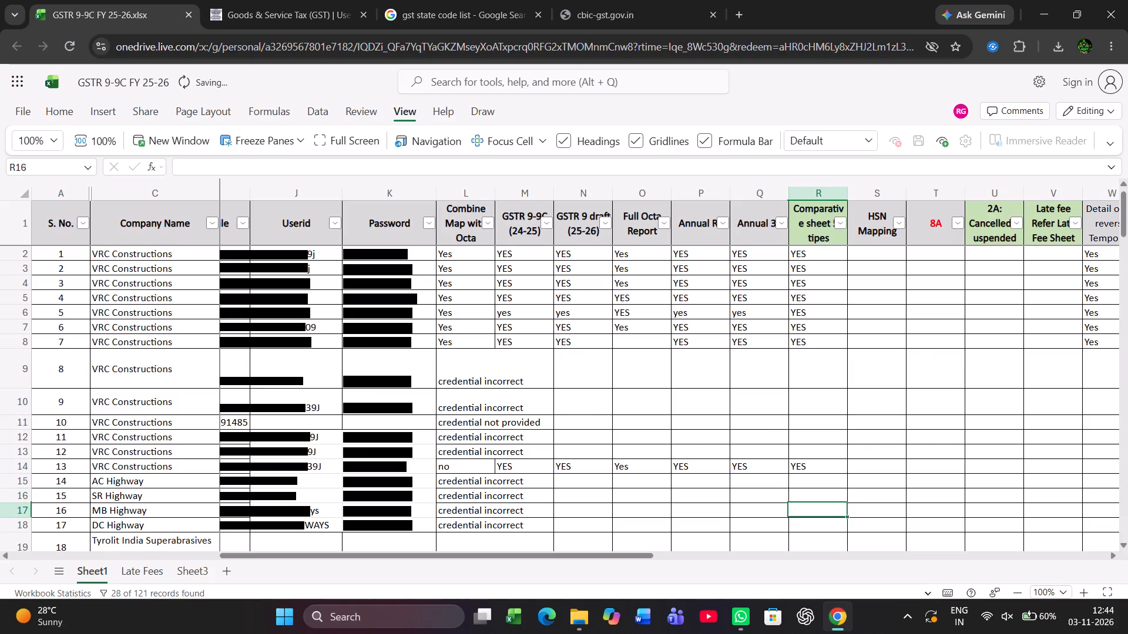
key("Return")
key("Return")
key("Return")
key("Return")
key("Return")
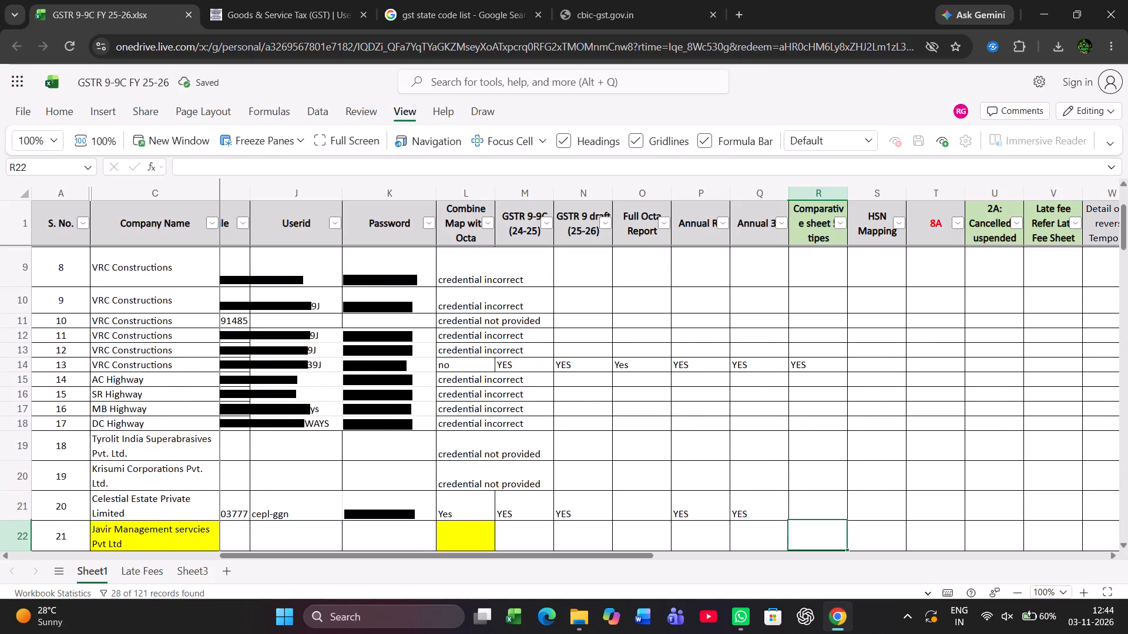
key("Up")
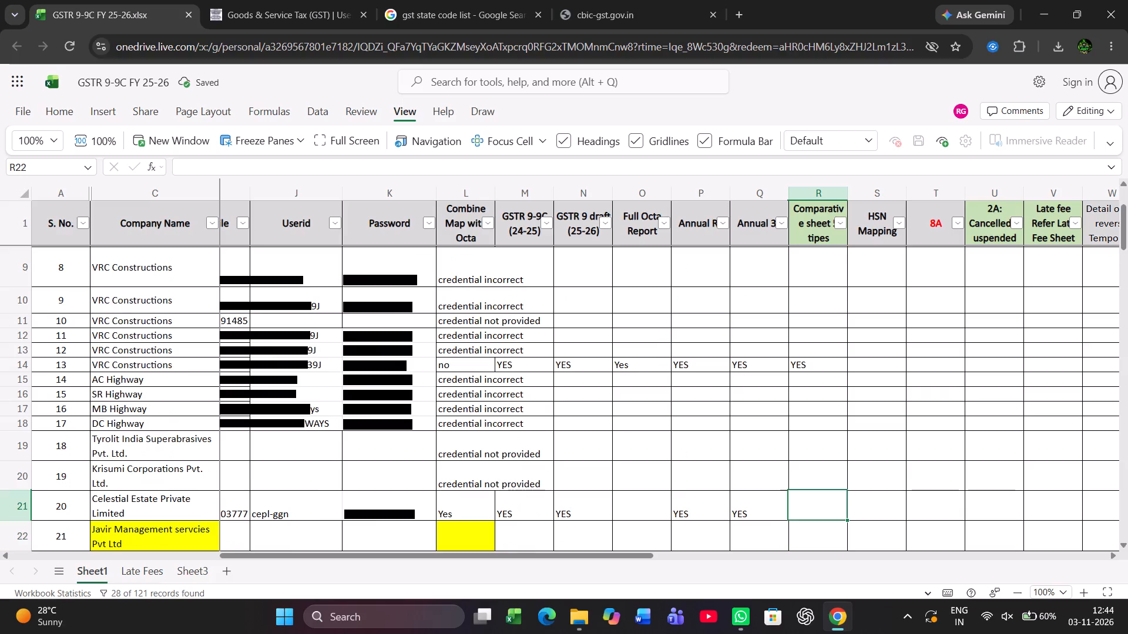
key("y")
key("Return")
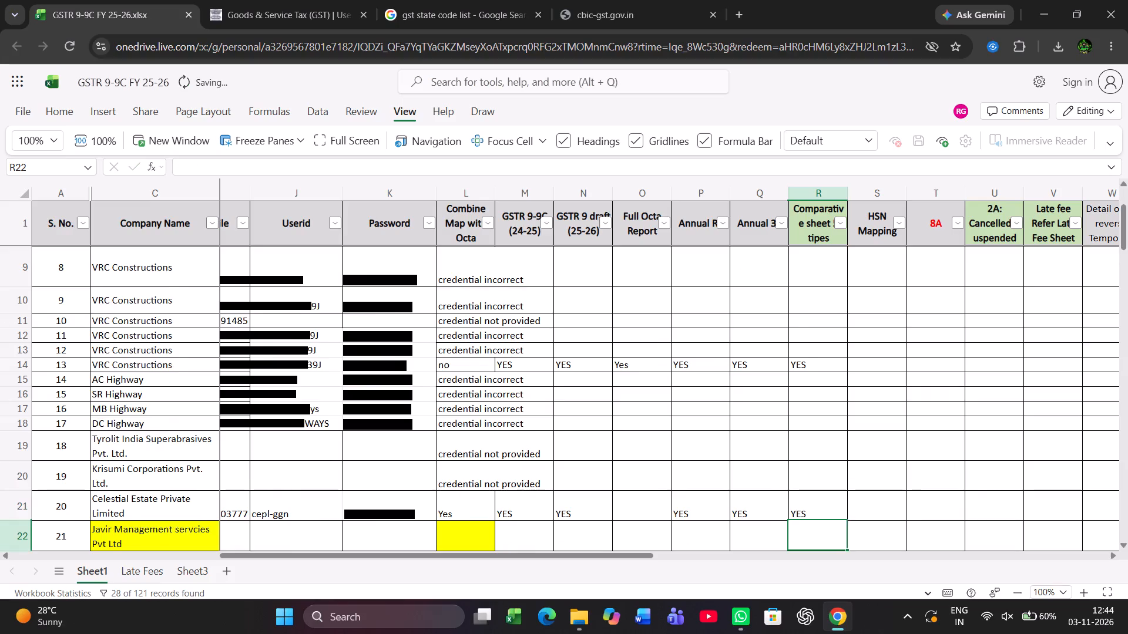
Check the Comparative sheet 5 tipes status of the companies listed below Celestial Estate, down to Artemis Medicare Services.
key("Return")
key("Return")
key("Return")
key("Return")
key("Return")
key("Return")
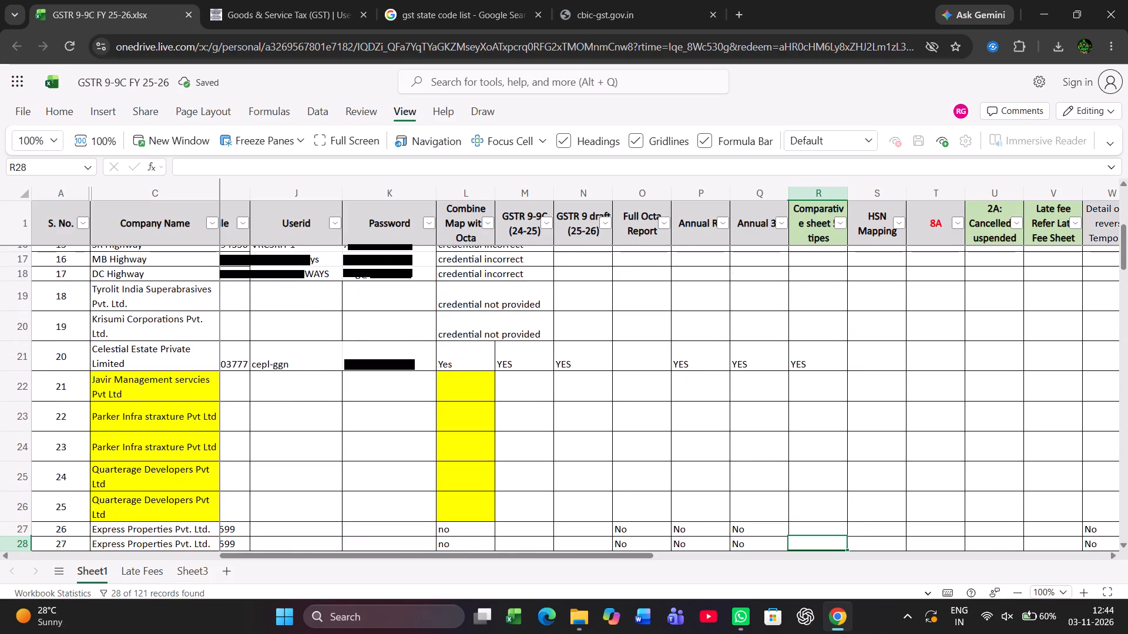
key("Return")
key("Return")
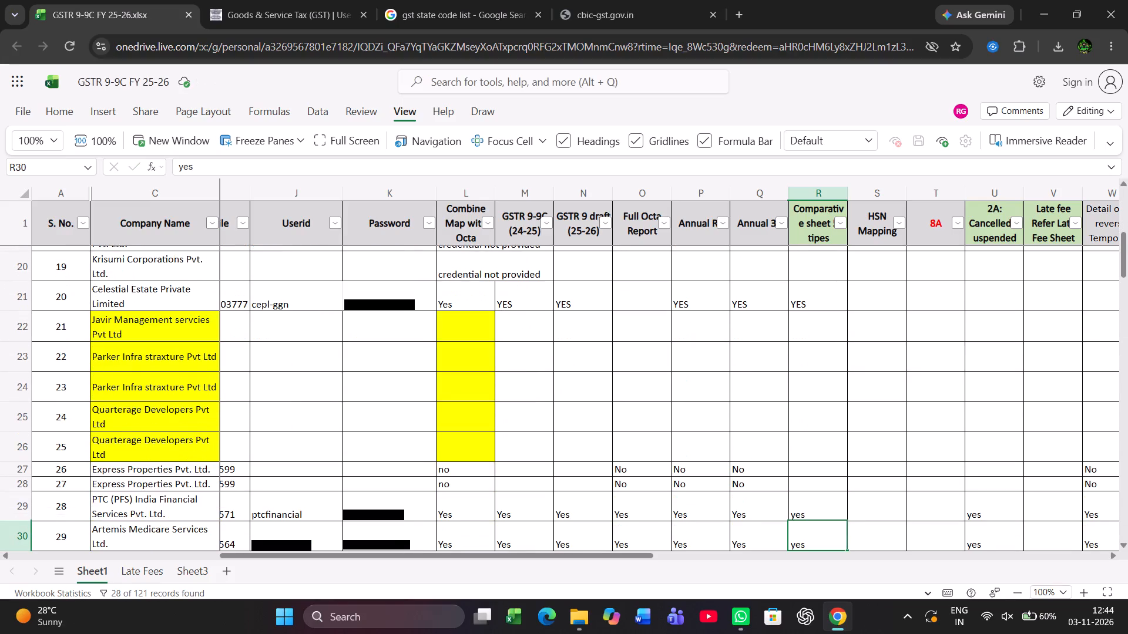
key("Return")
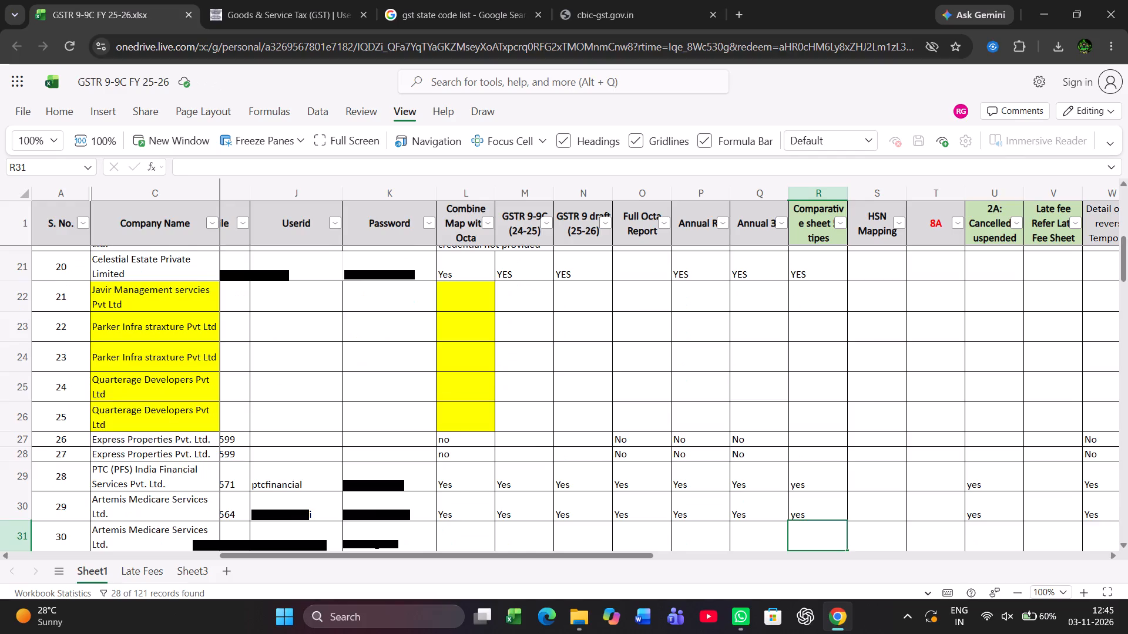
key("Up")
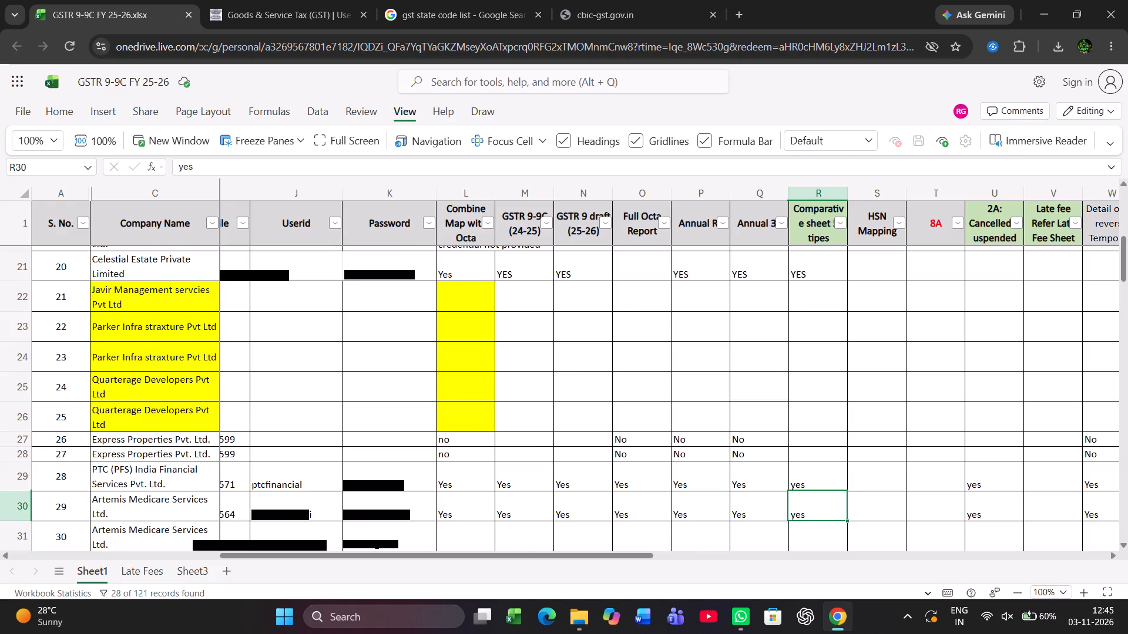
key("Up")
key("Up")
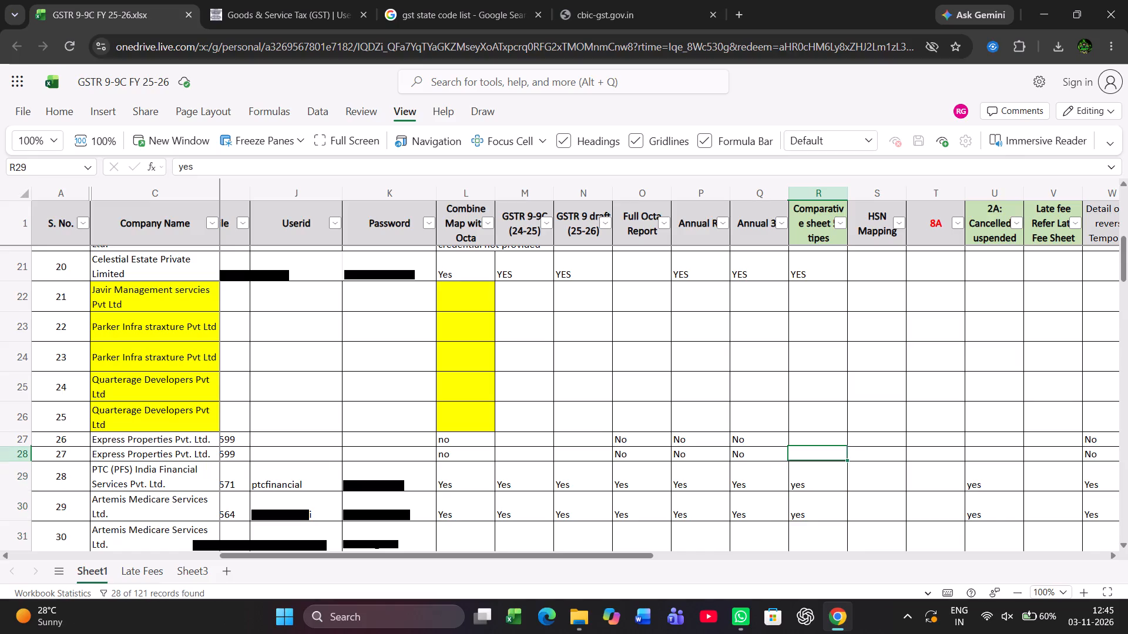
key("Up")
key("Up")
key("Up")
key("Up")
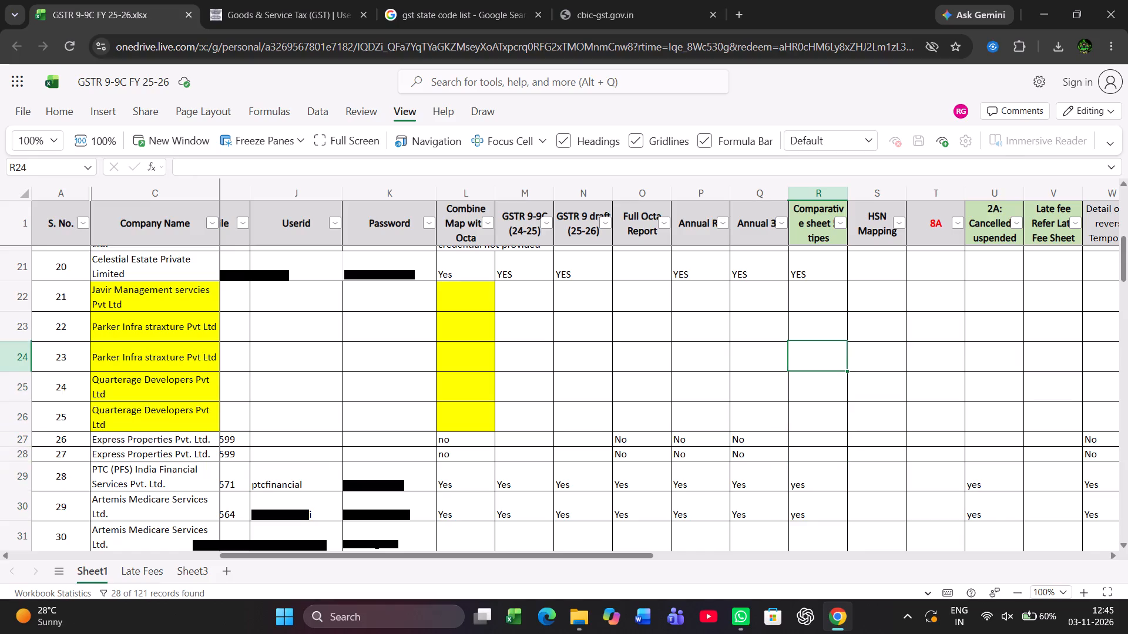
Check the Team Member column to see who is assigned to the highlighted companies and the rows above them.
key("Left")
key("Left")
key("Left")
key("Left")
key("Left")
key("Left")
key("Left")
key("Left")
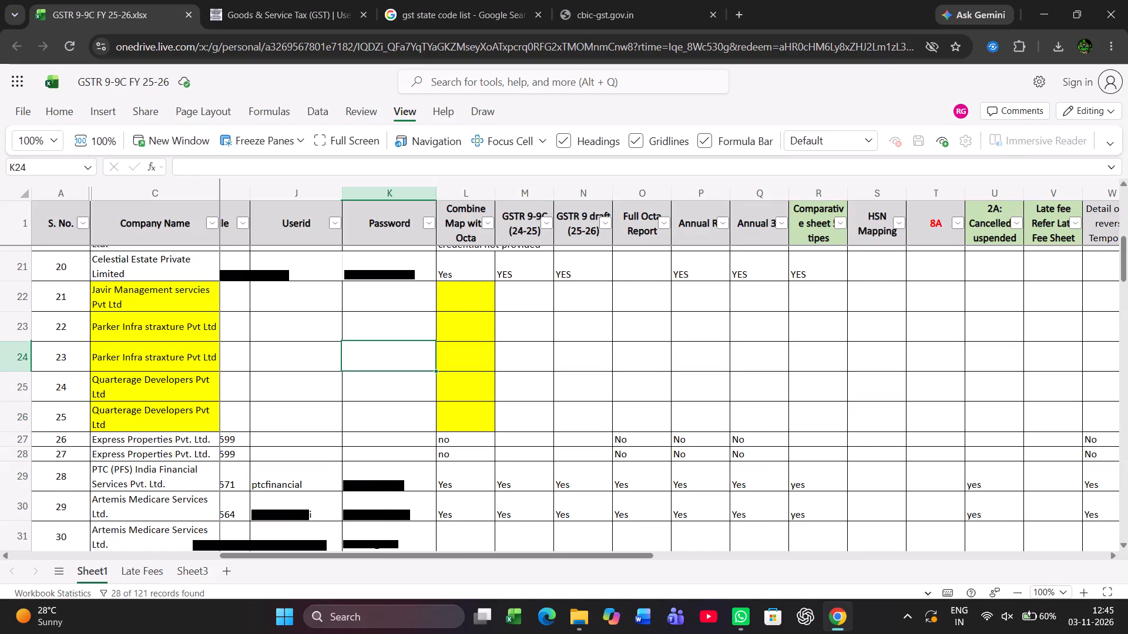
key("Left")
key("Left")
key("Left")
key("Left")
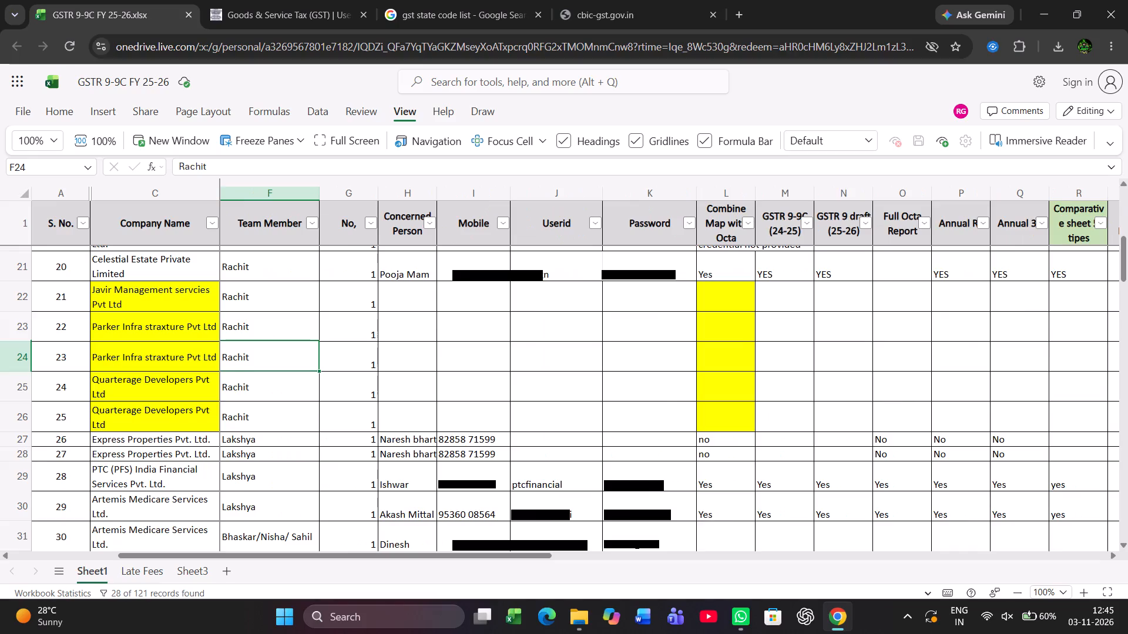
key("Down")
key("Down")
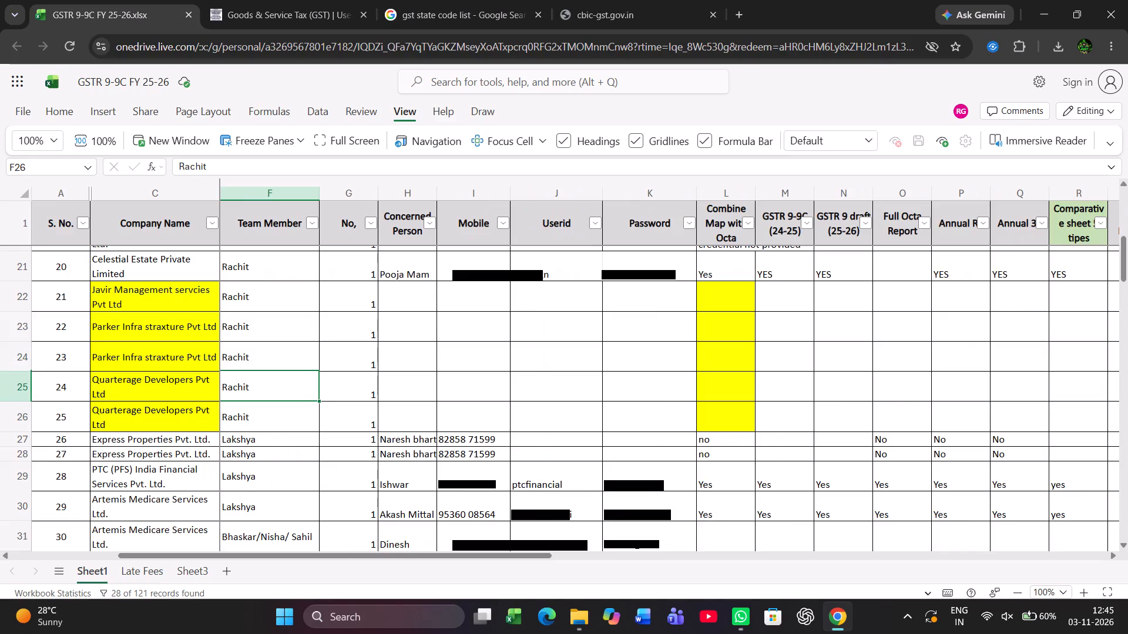
key("Up")
key("Up")
key("Up")
key("Up")
key("Up")
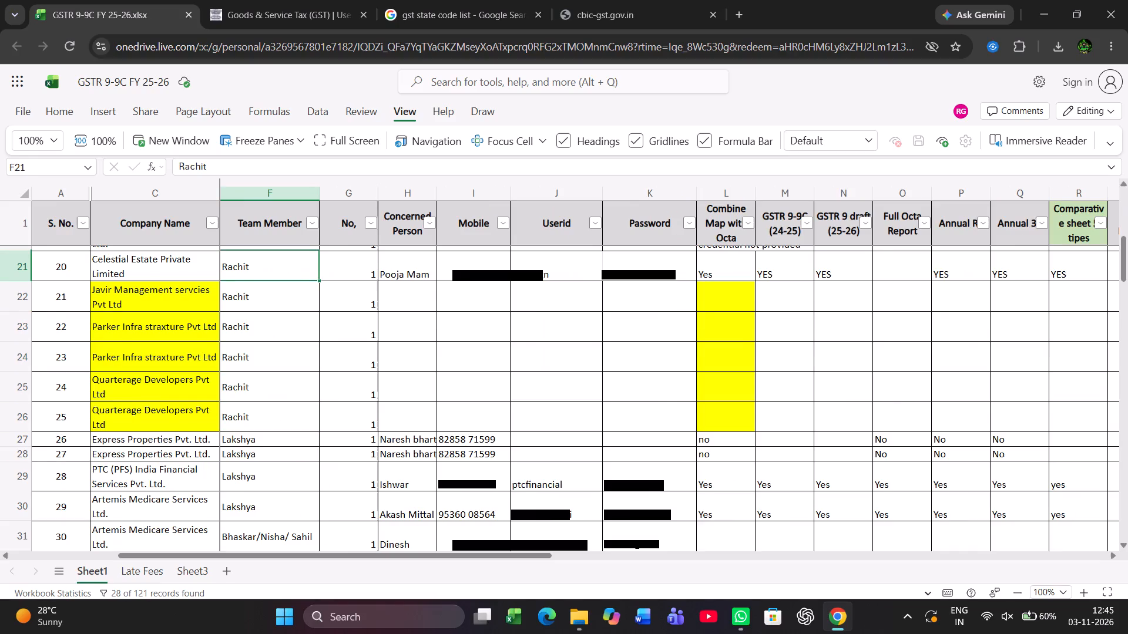
key("Up")
key("Up")
key("Up")
key("Up")
key("Up")
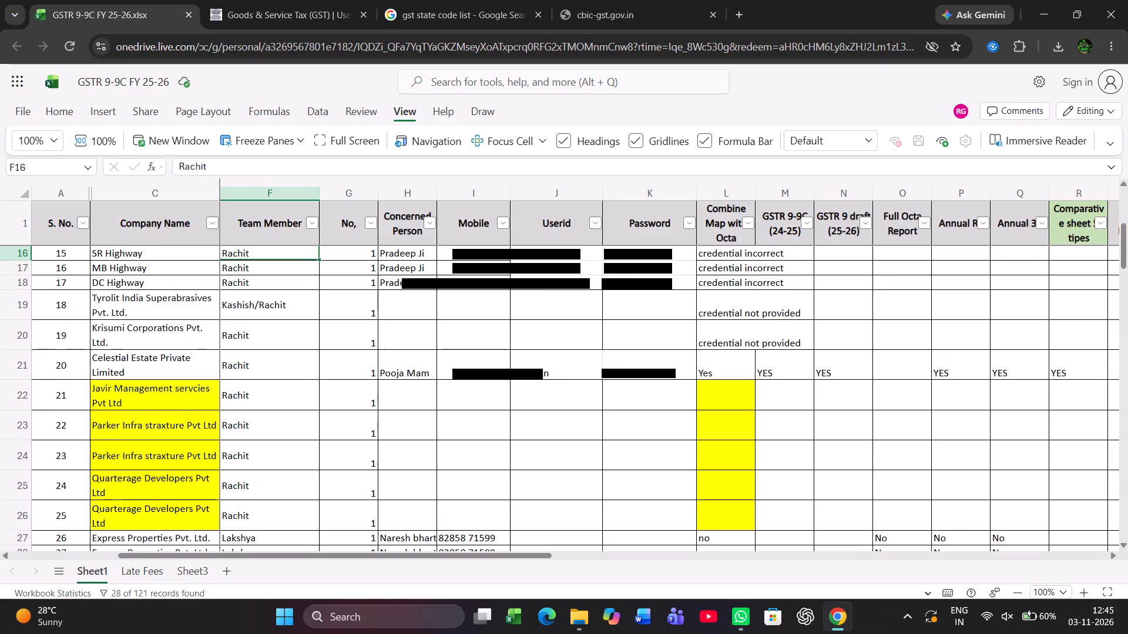
key("Up")
key("Up")
key("Up")
key("Up")
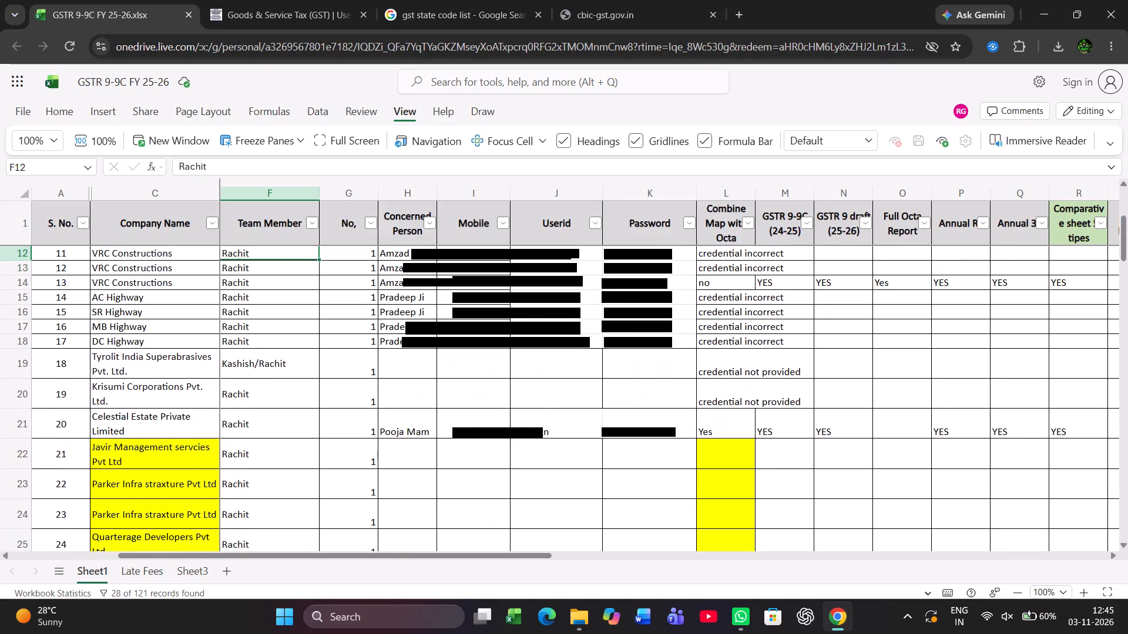
Review the status columns for VRC Constructions serial number 13, and check Comparative sheet 5 tipes up to its header.
key("Right")
key("Right")
key("Down")
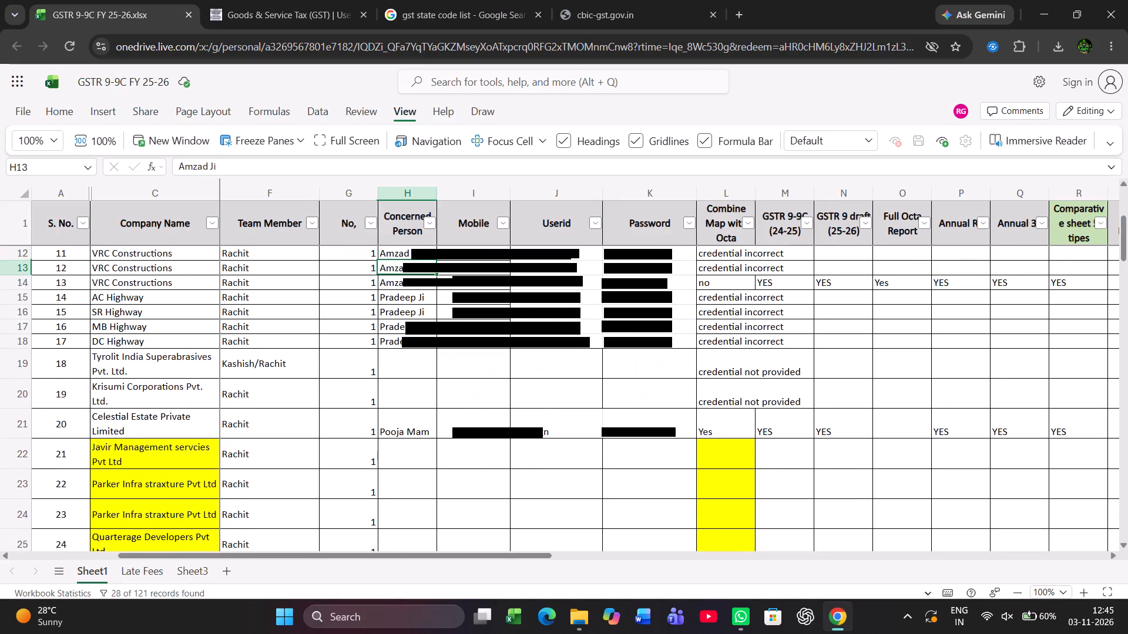
key("Down")
key("Right")
key("Right")
key("Right")
key("Right")
key("Right")
key("Right")
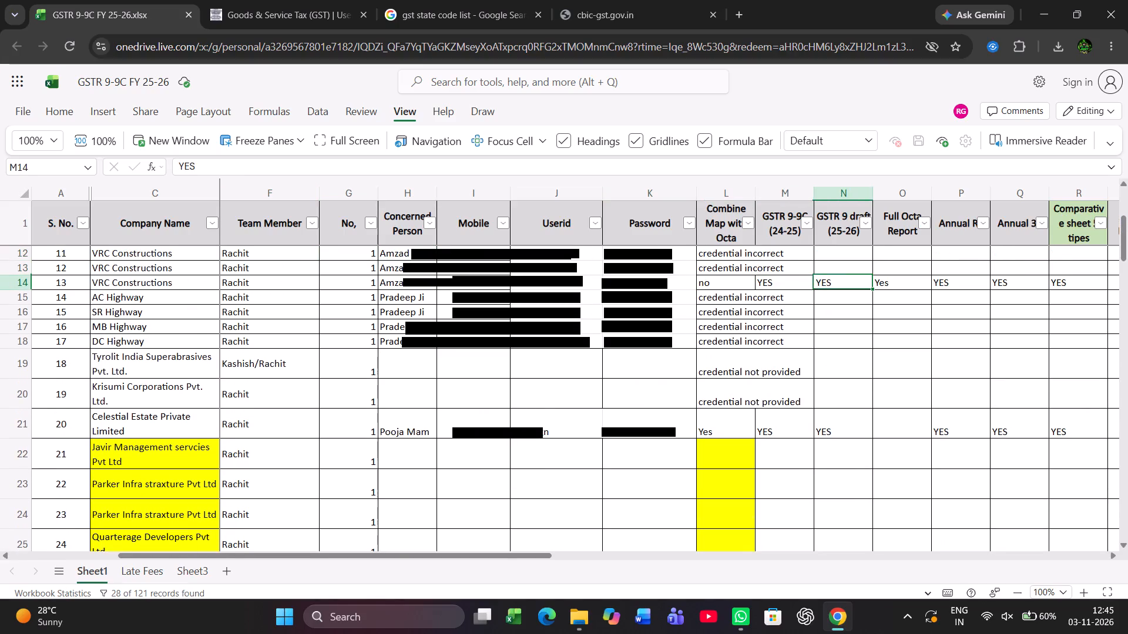
key("Right")
key("Right")
key("Right")
key("Right")
key("Right")
key("Right")
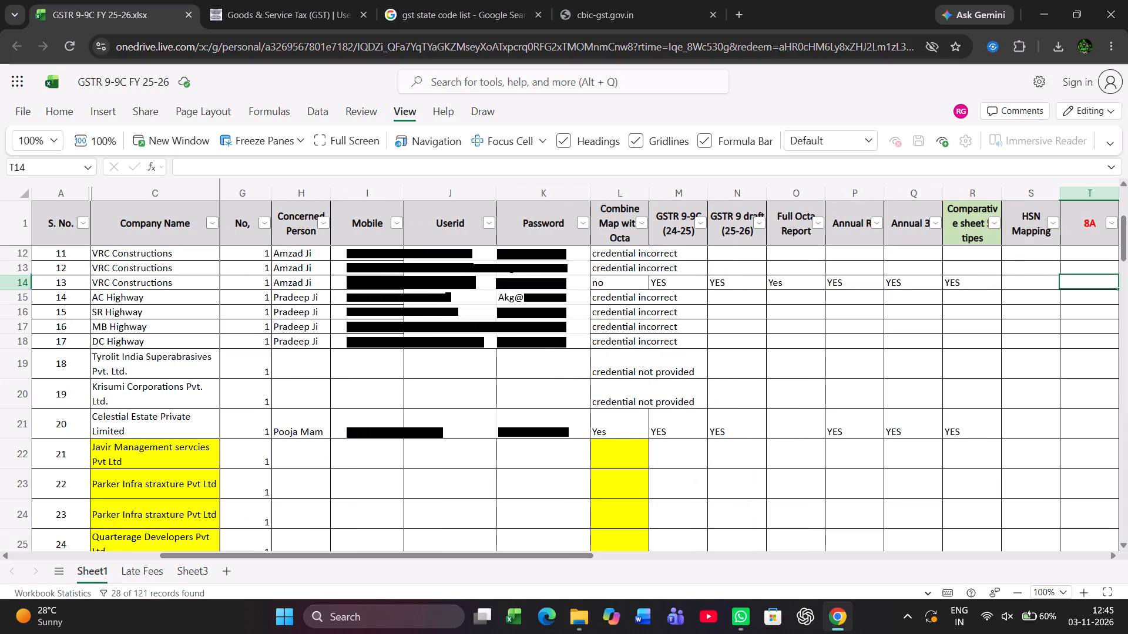
key("Left")
key("Left")
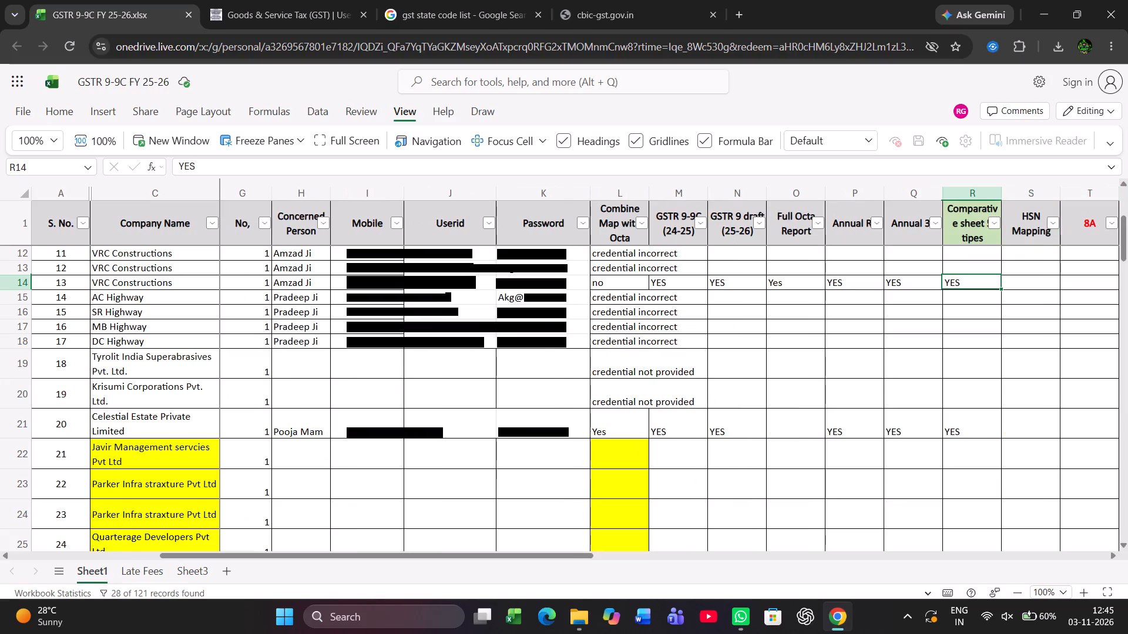
key("Up")
key("Up")
key("Up")
key("Up")
key("Up")
key("Up")
key("Up")
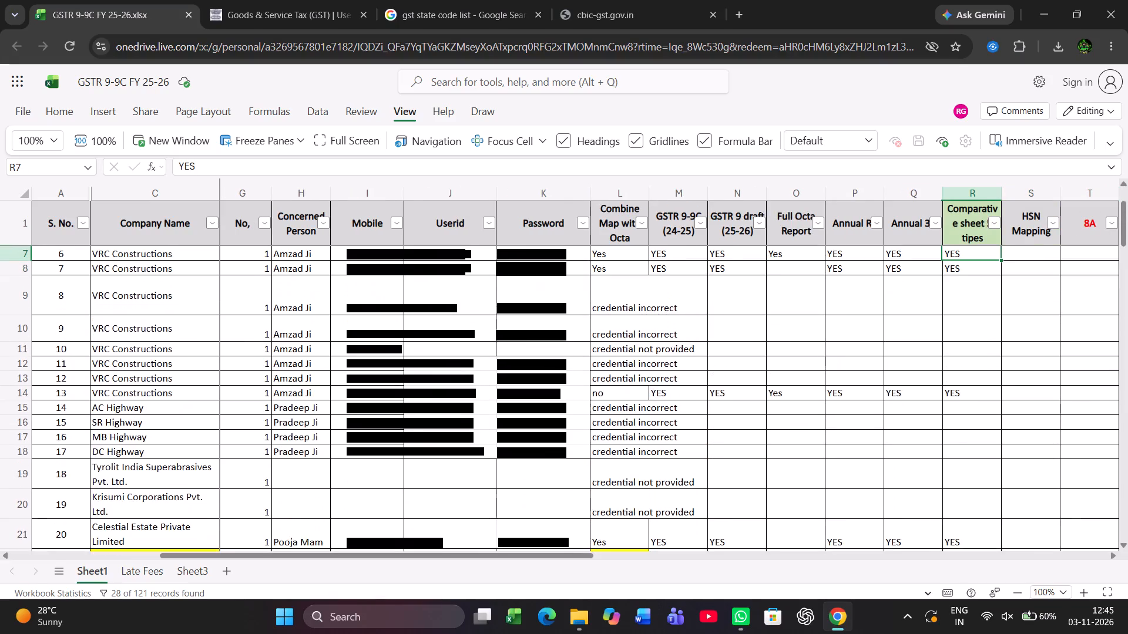
key("Up")
key("Up")
key("Up")
key("Up")
key("Up")
key("Up")
key("Up")
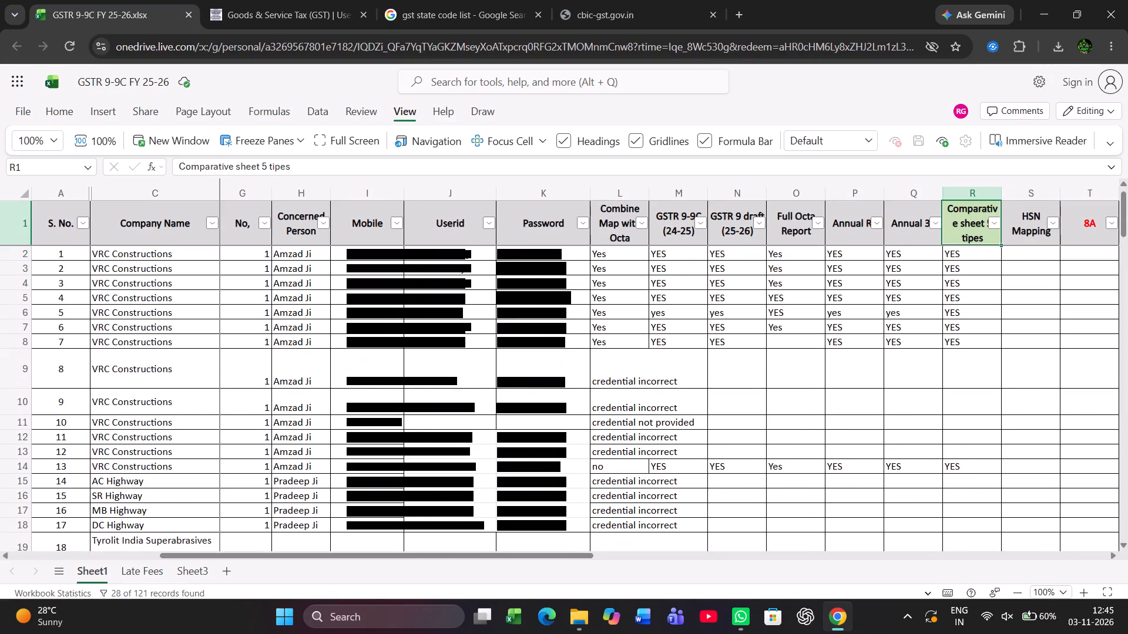
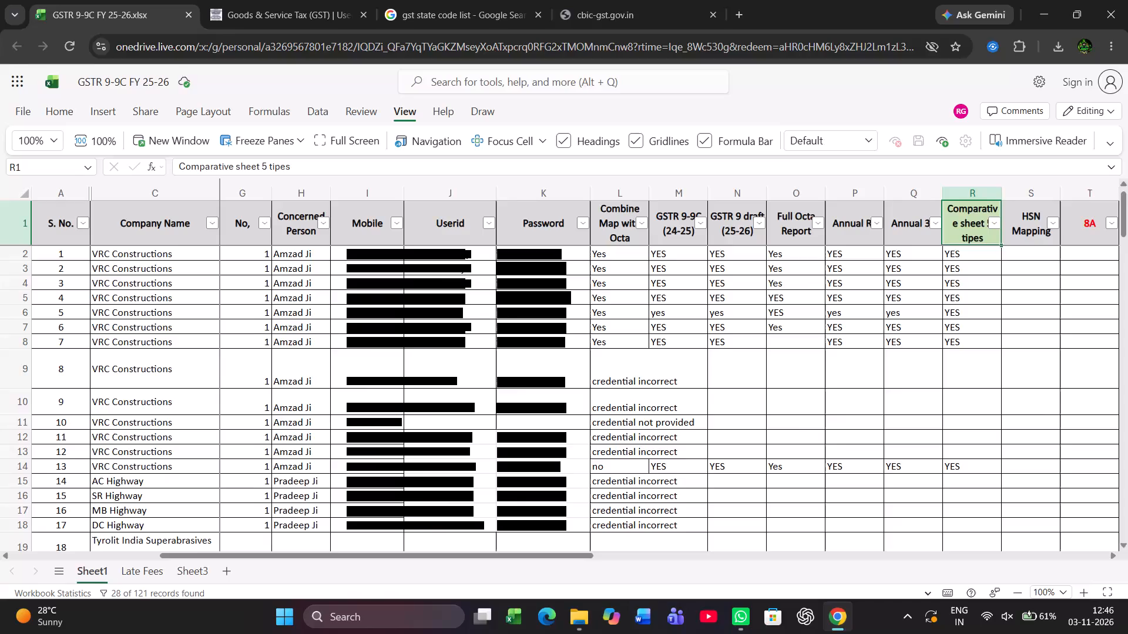
Check the workbook's column headings after Comparative sheet 5 tipes, from HSN Mapping to 2A: Cancelled/Suspended, returning to HSN Mapping.
key("Right")
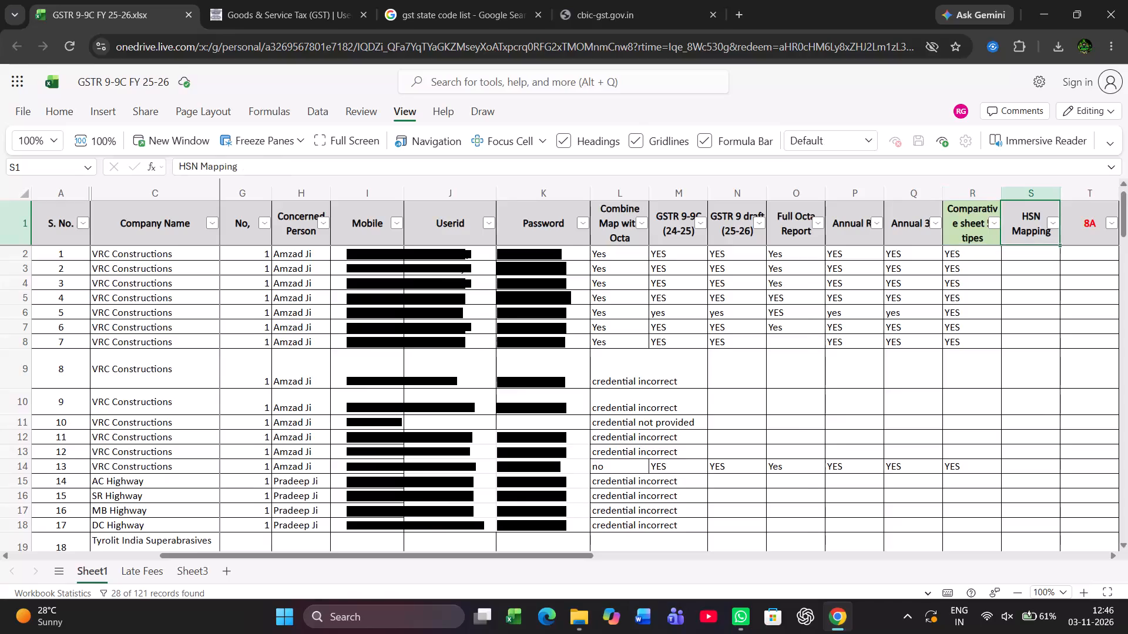
key("Right")
key("Right")
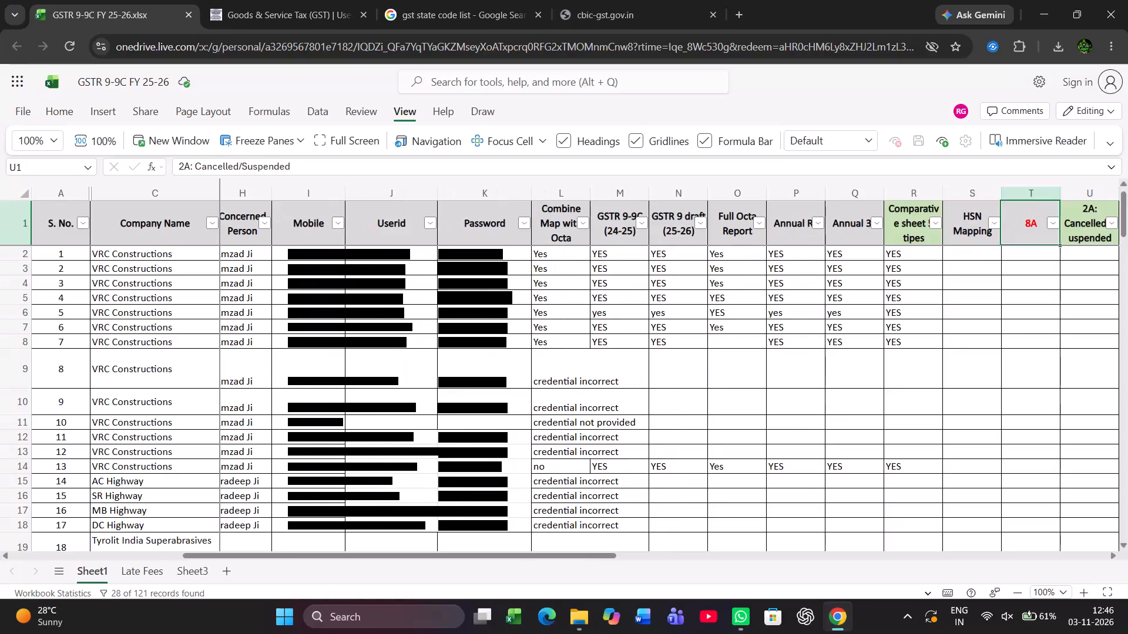
key("Left")
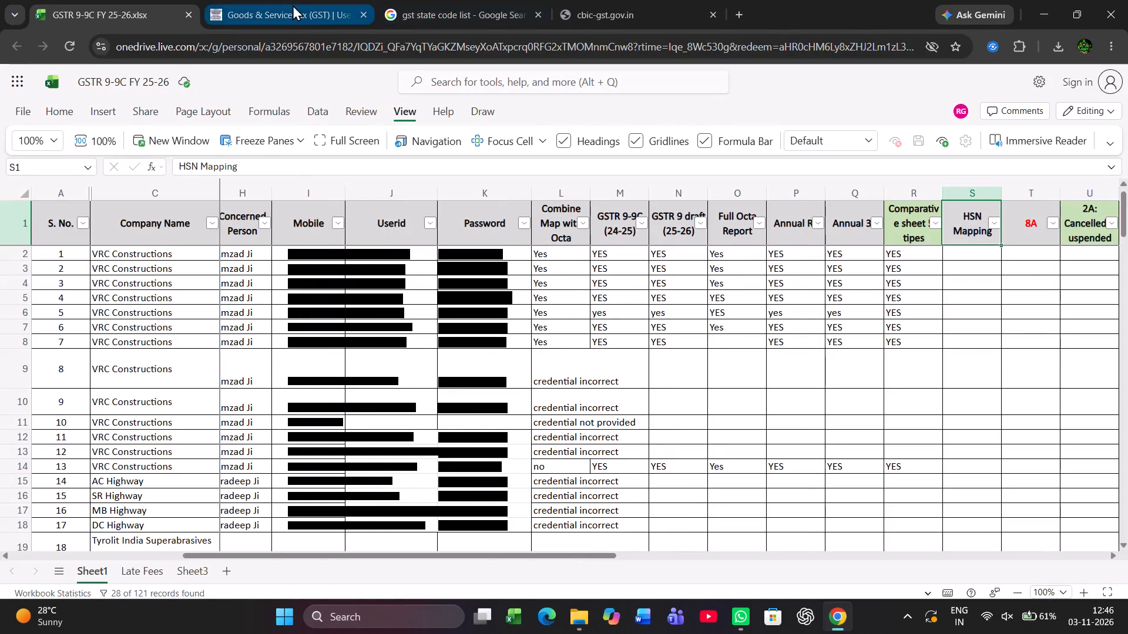
On the GST portal, open Celestial Estate's 2025-26 GSTR-9 annual return for online preparation, proceeding with No for the Nil return question.
left_click(293, 5)
scroll(375, 294, "up", 11)
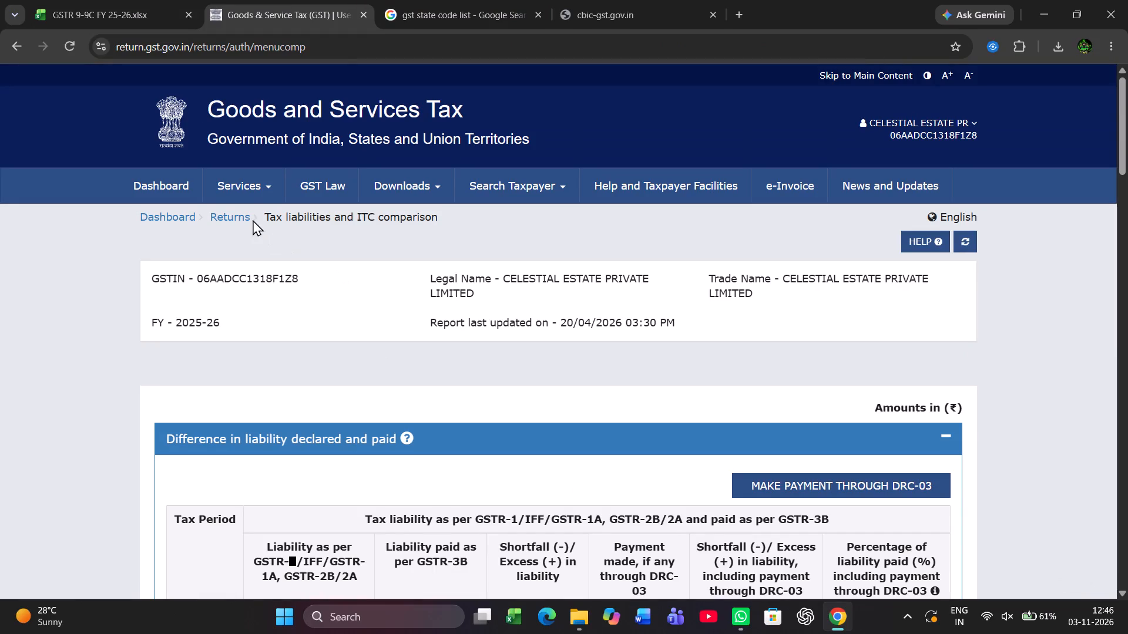
left_click(260, 192)
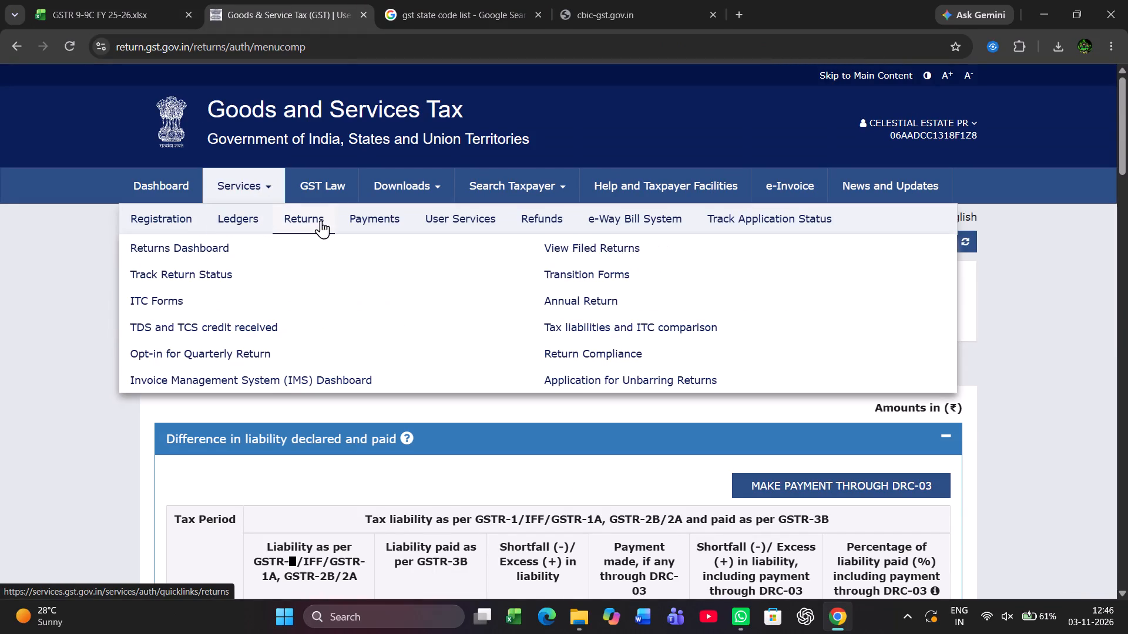
left_click(572, 298)
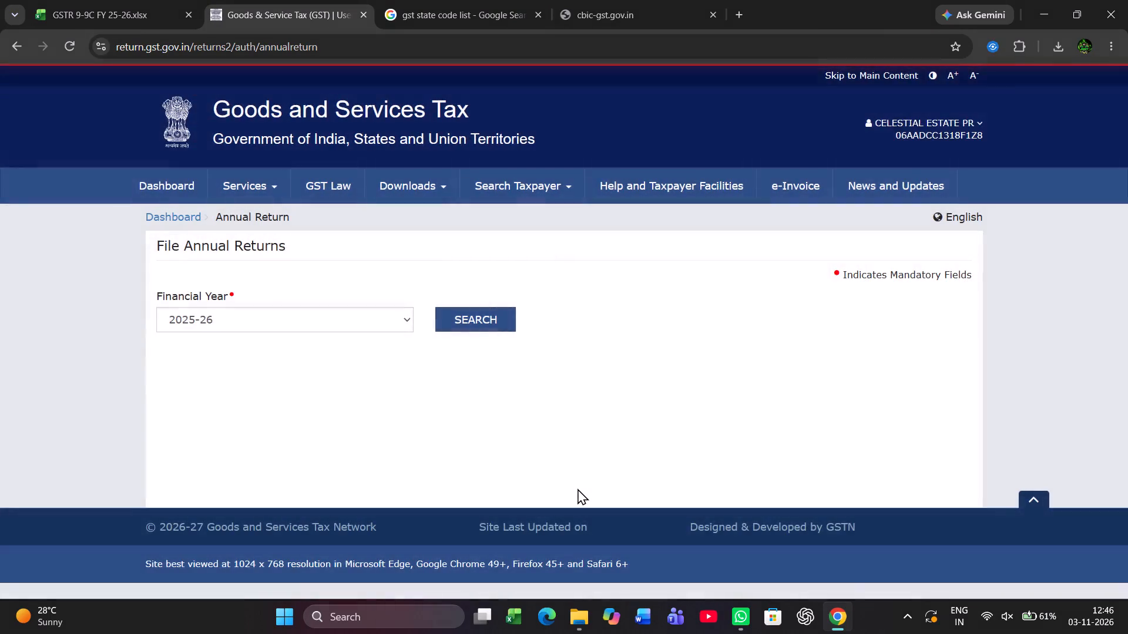
left_click(455, 324)
scroll(558, 462, "down", 2)
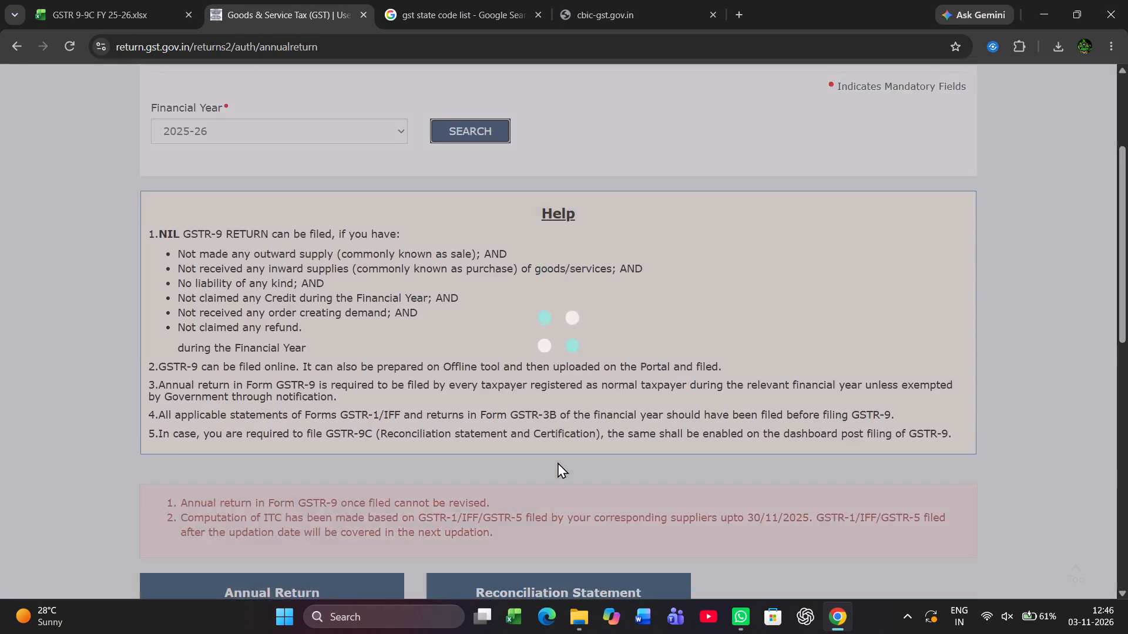
scroll(558, 462, "down", 2)
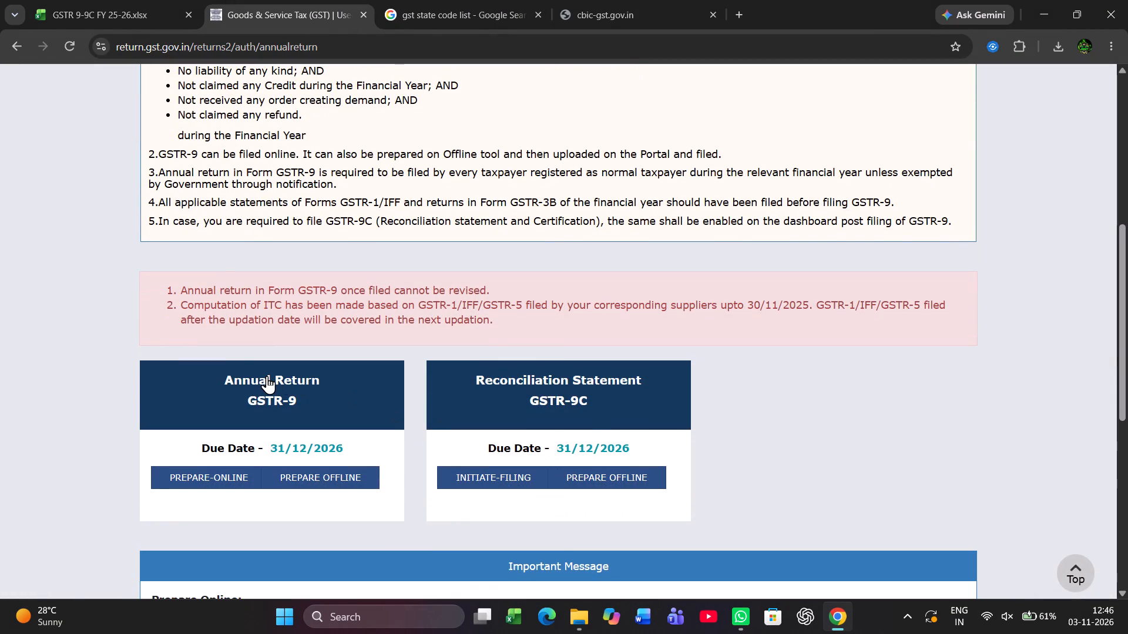
left_click(266, 376)
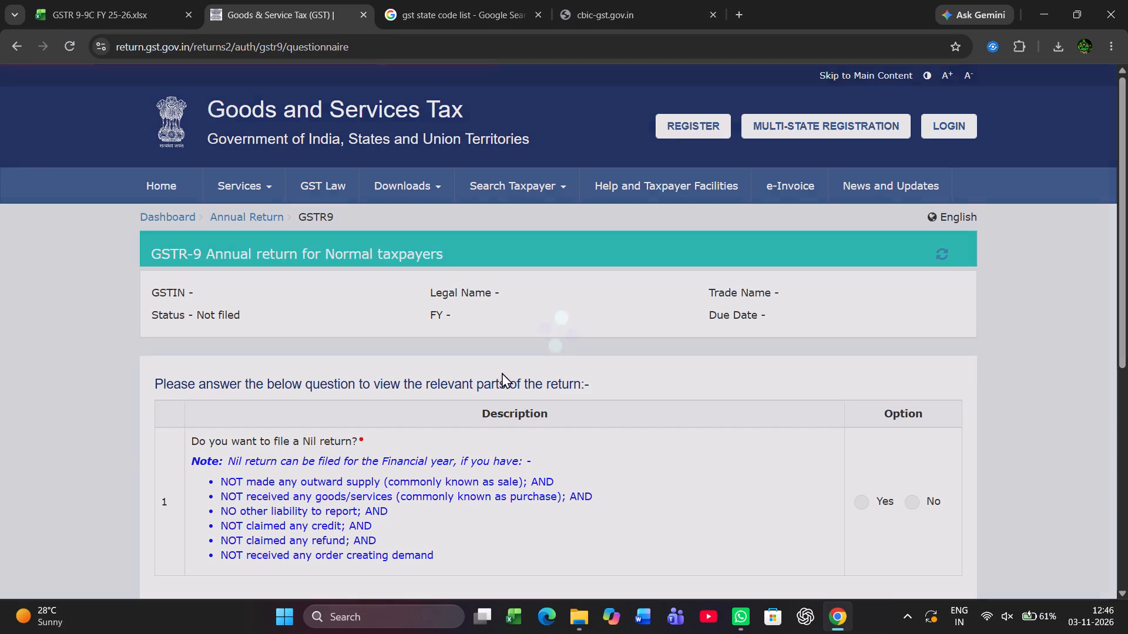
scroll(576, 424, "down", 3)
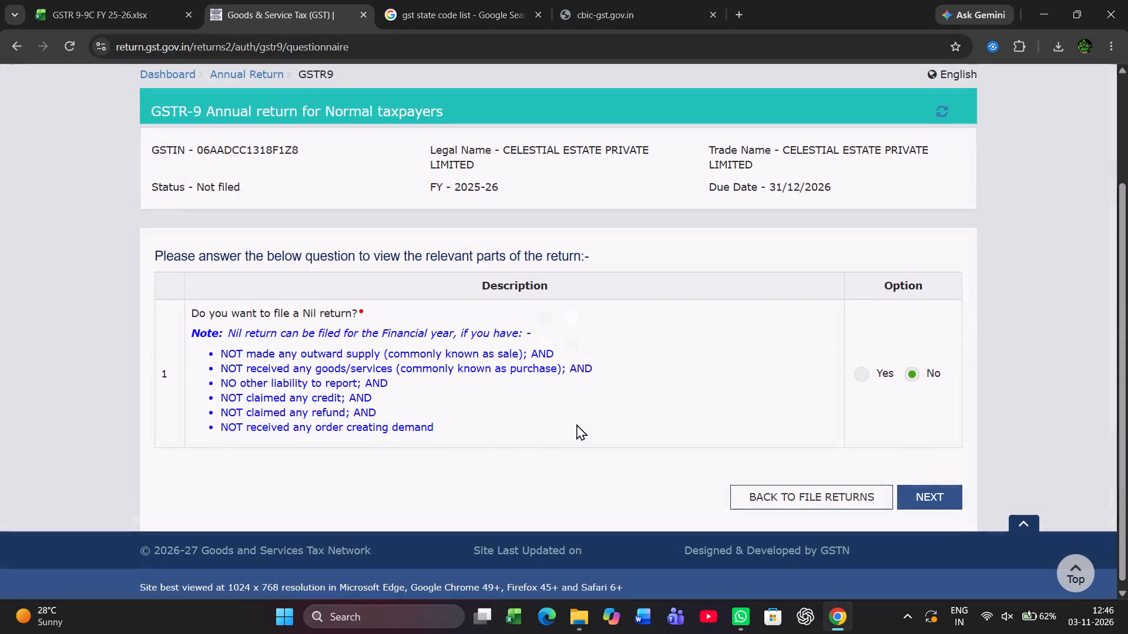
left_click(942, 503)
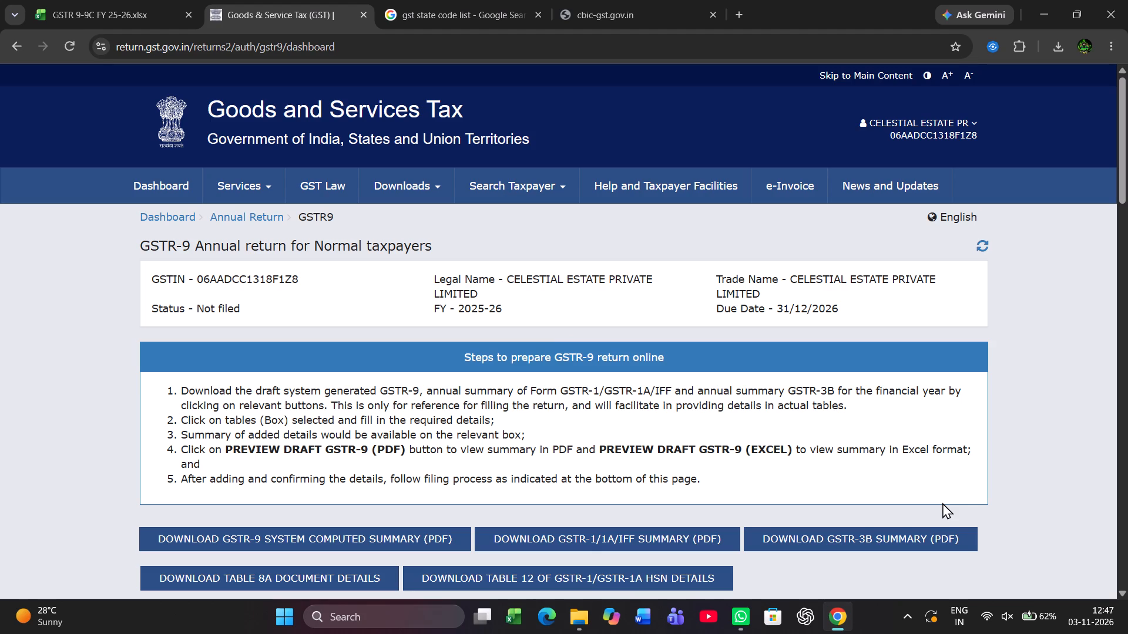
Request Celestial Estate's Table 12 of GSTR-1/GSTR-1A HSN details for 2025-26 and download the Excel File 1.
scroll(942, 503, "down", 1)
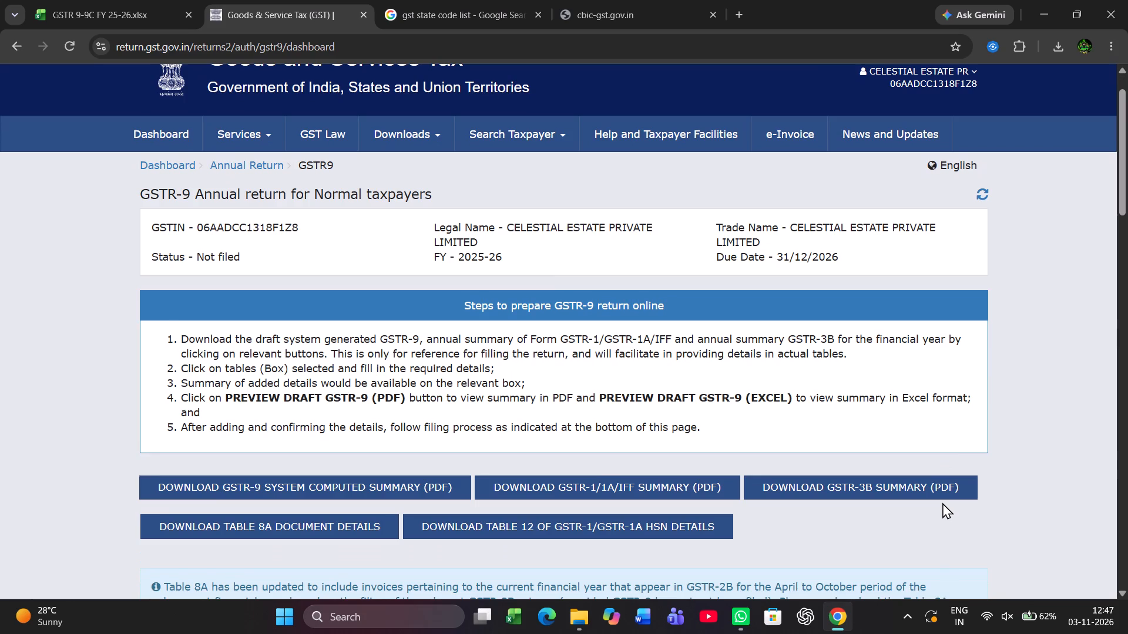
scroll(942, 503, "down", 2)
scroll(942, 503, "up", 1)
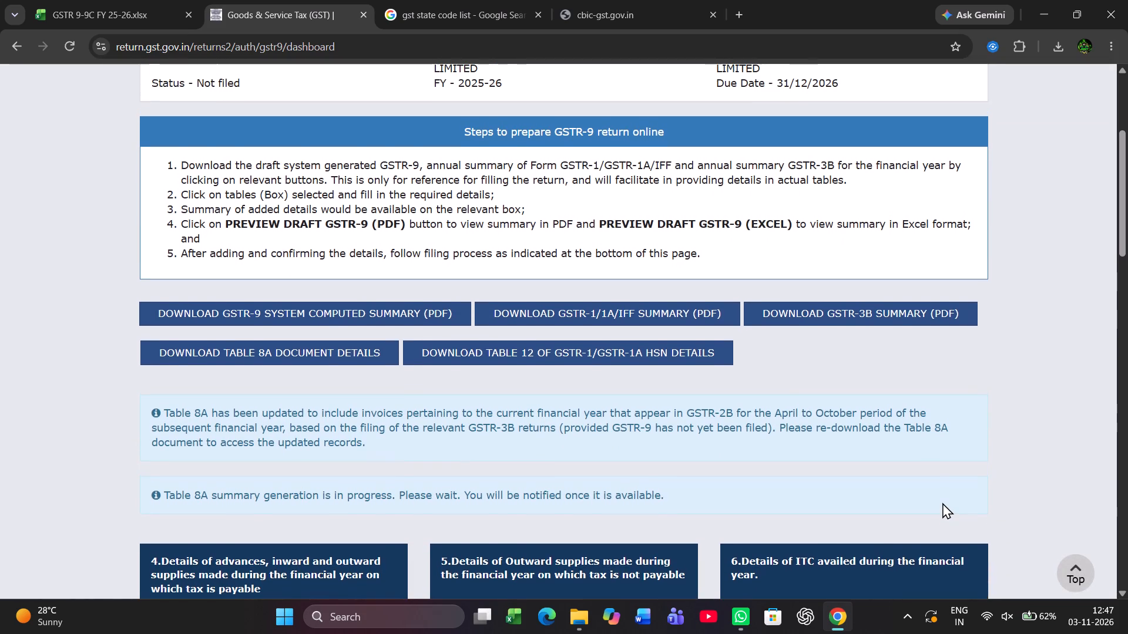
scroll(942, 503, "up", 1)
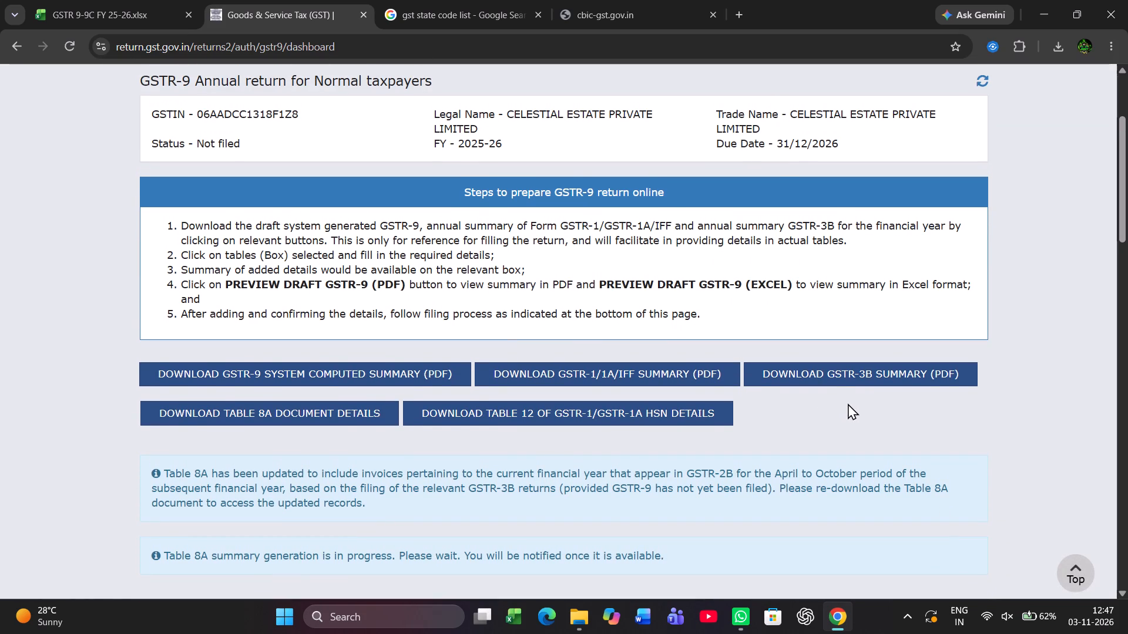
scroll(848, 403, "up", 1)
left_click(597, 429)
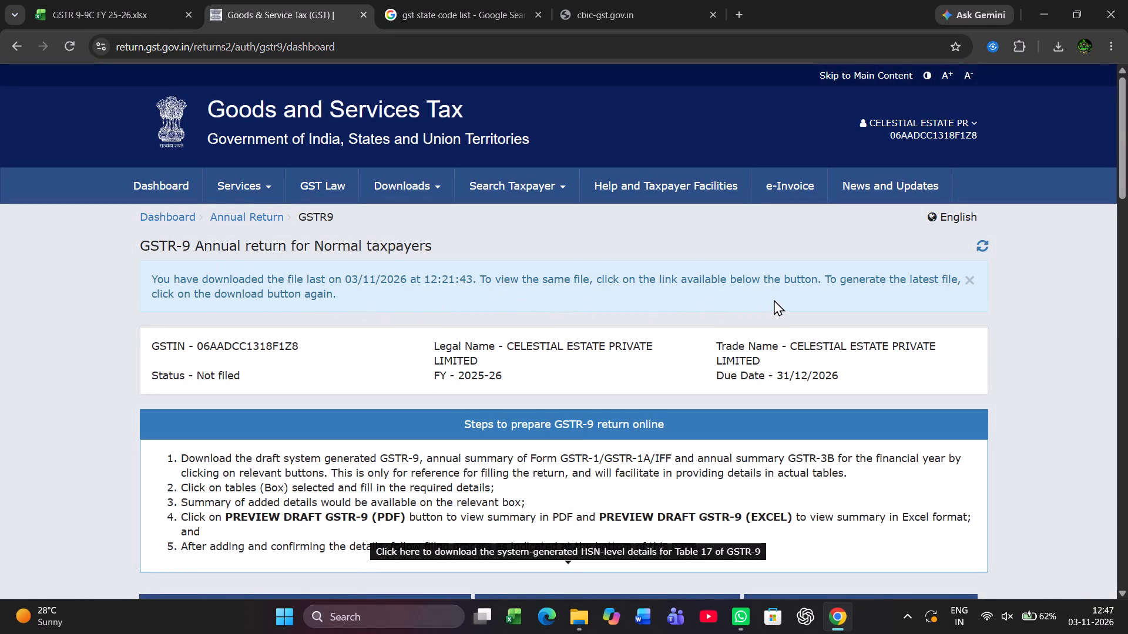
scroll(774, 299, "down", 2)
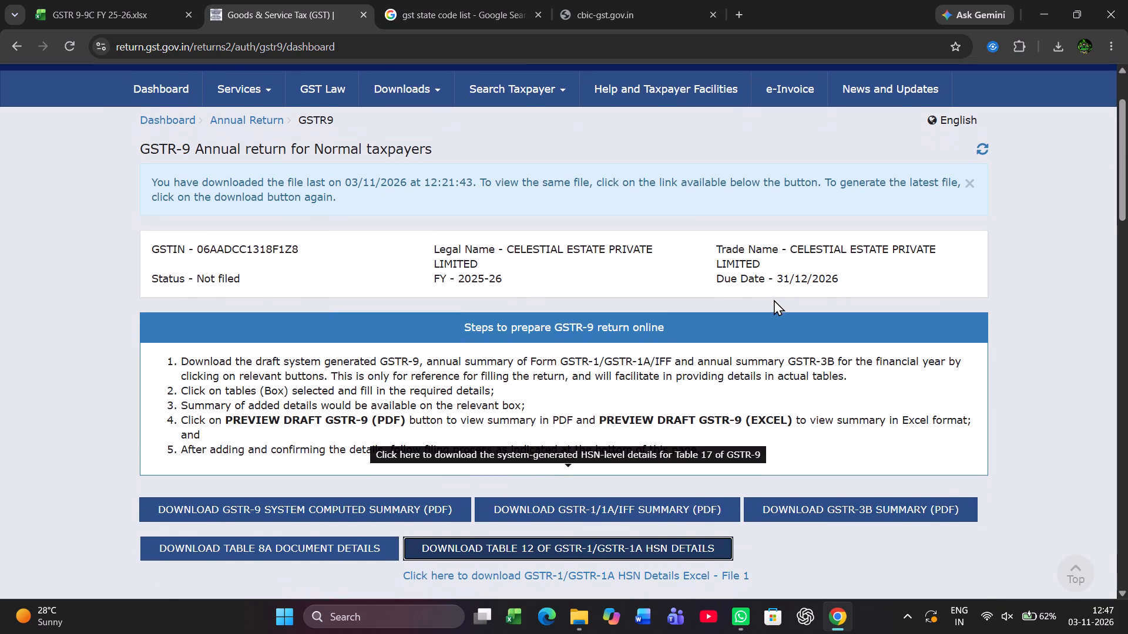
scroll(774, 299, "down", 2)
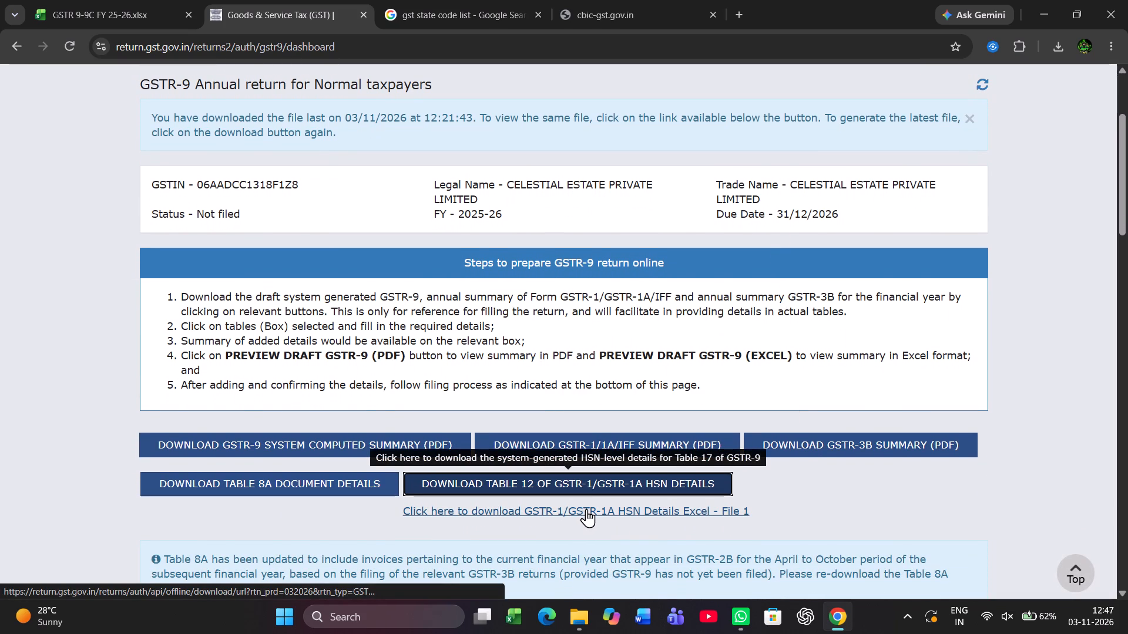
left_click(586, 509)
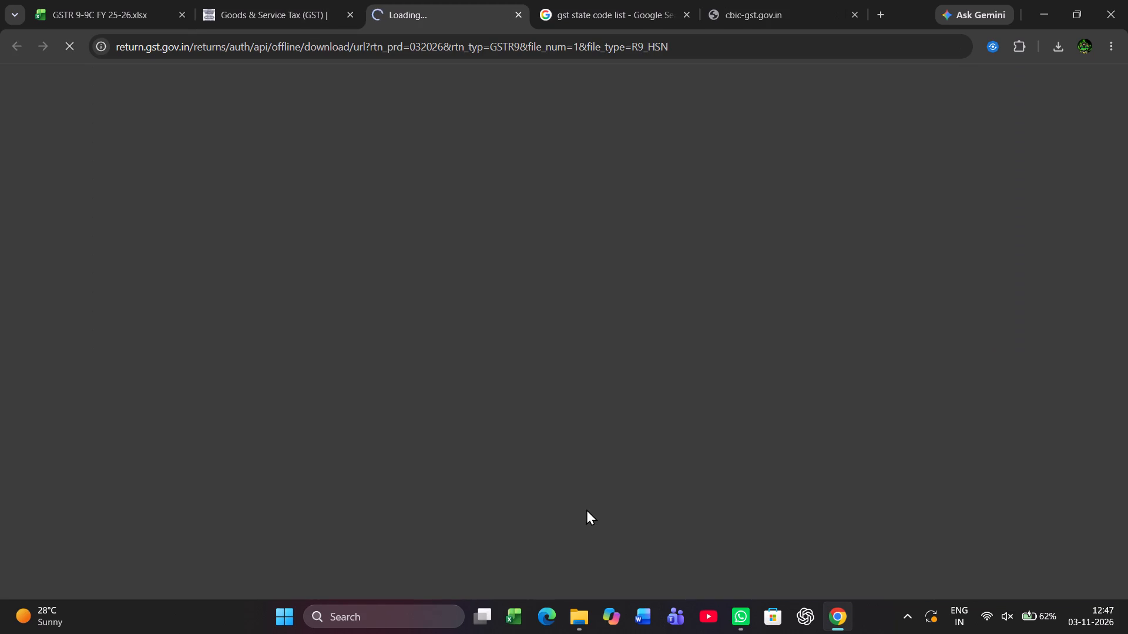
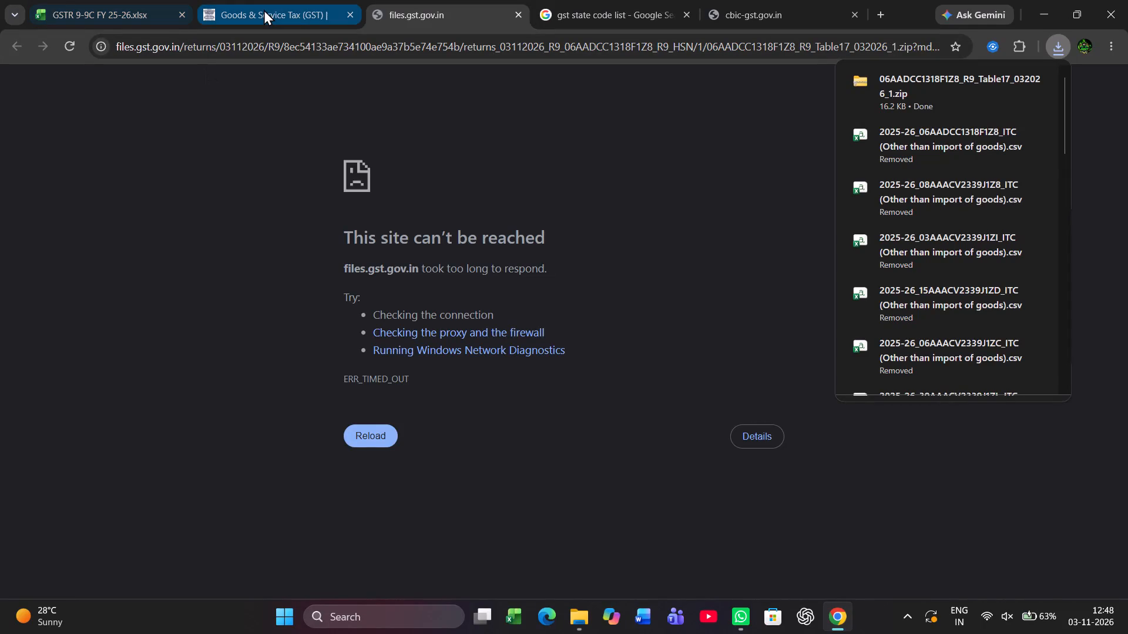
Move the downloaded R9_Table17_032026_1 HSN zip from Downloads into the CELESTIAL ESTATE PRIVATE LIMITED folder under RACHIT in File Explorer.
left_click(264, 9)
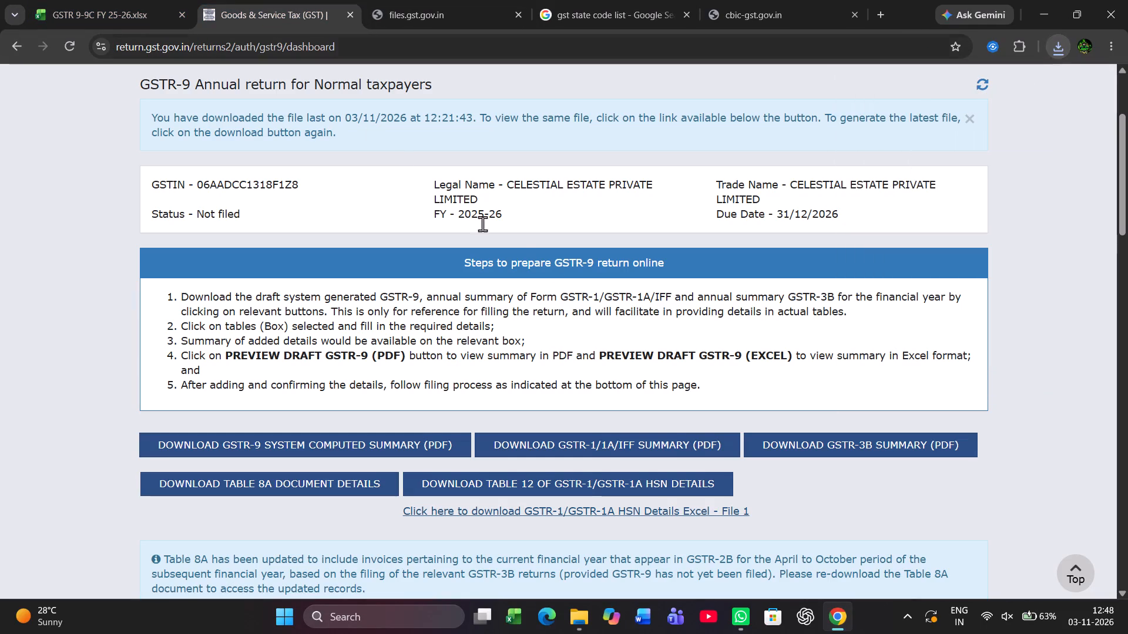
scroll(647, 309, "up", 2)
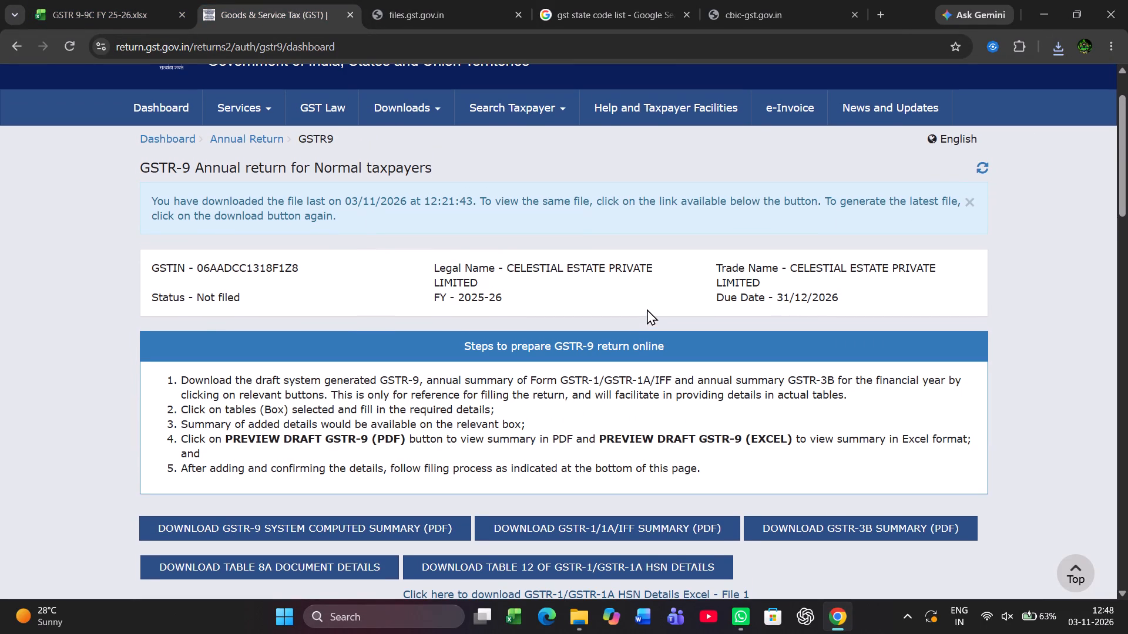
key("alt+Tab")
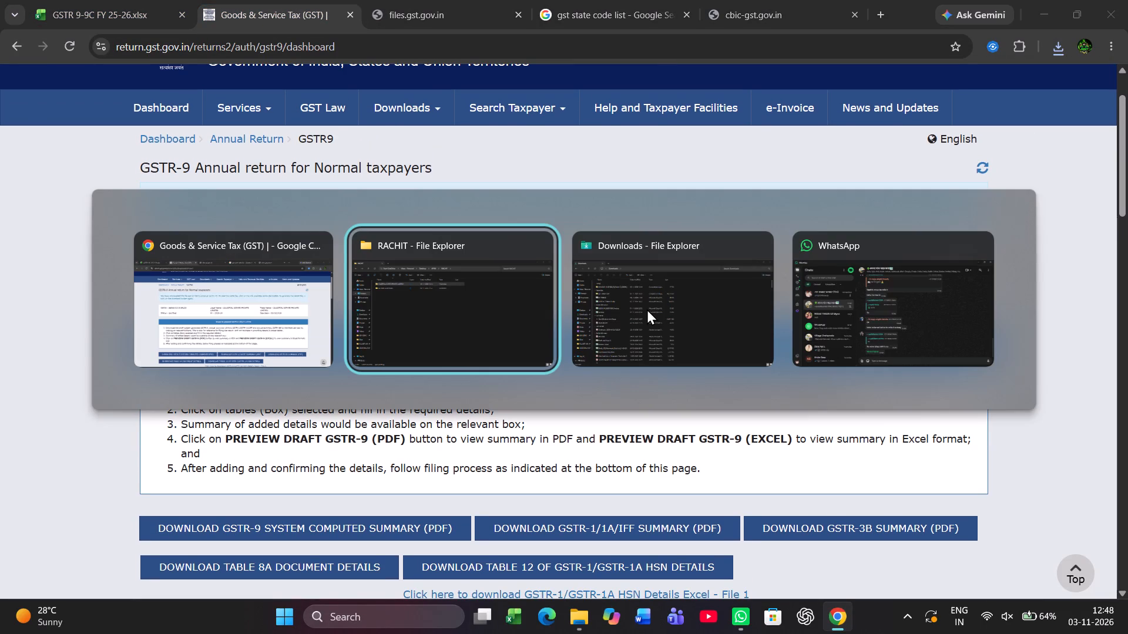
key("alt+Tab")
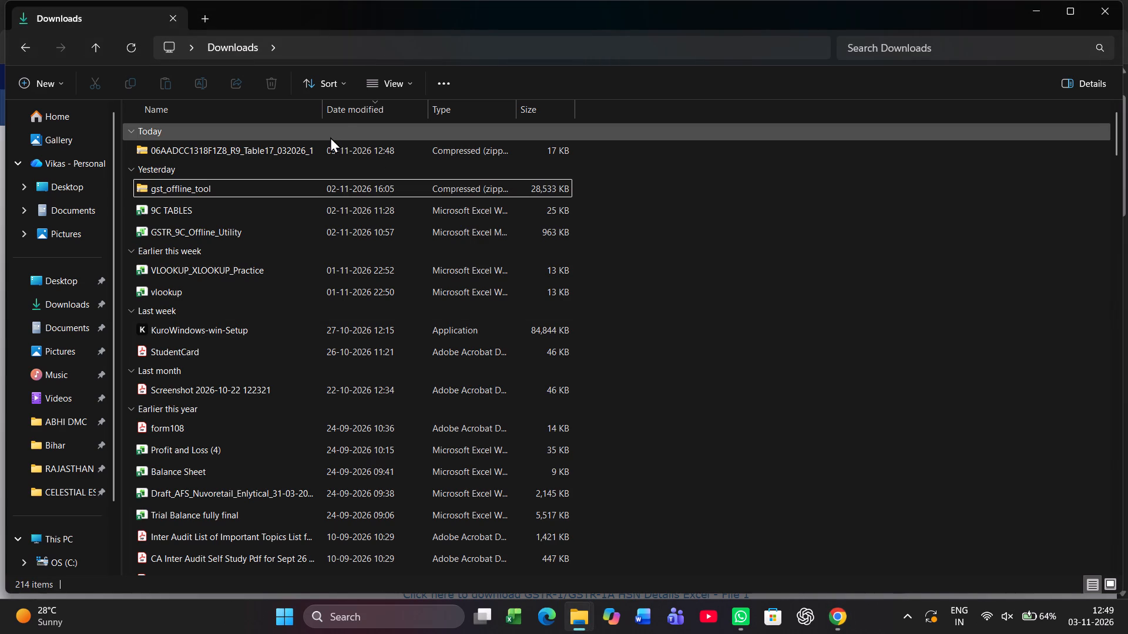
left_click(330, 143)
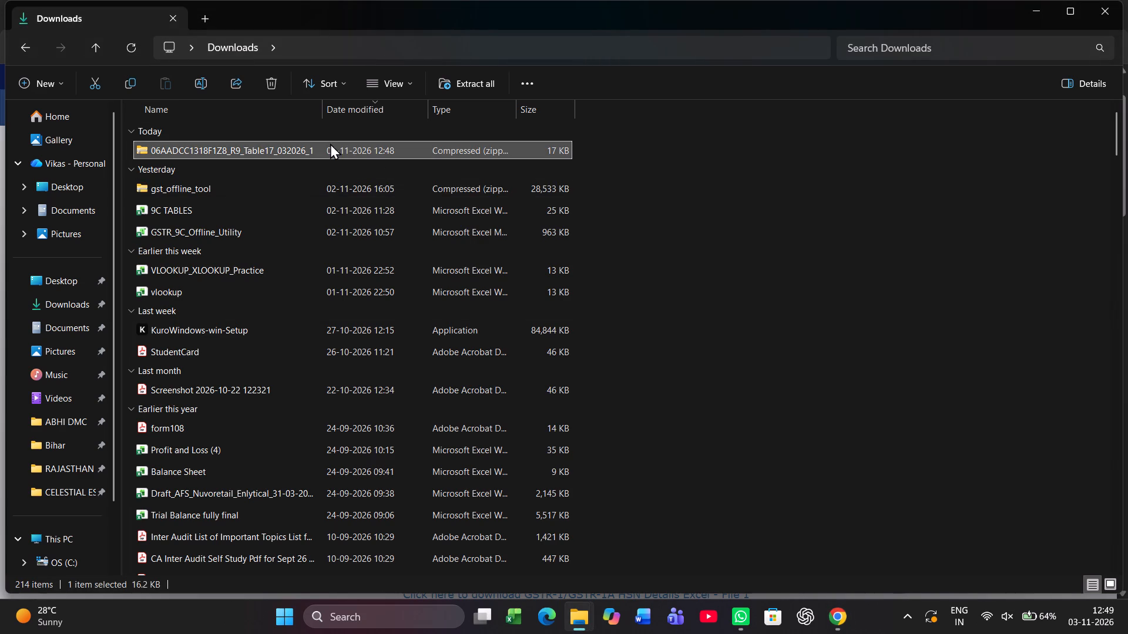
key("ctrl+c")
key("ctrl+x")
key("alt+Tab")
key("alt+Tab")
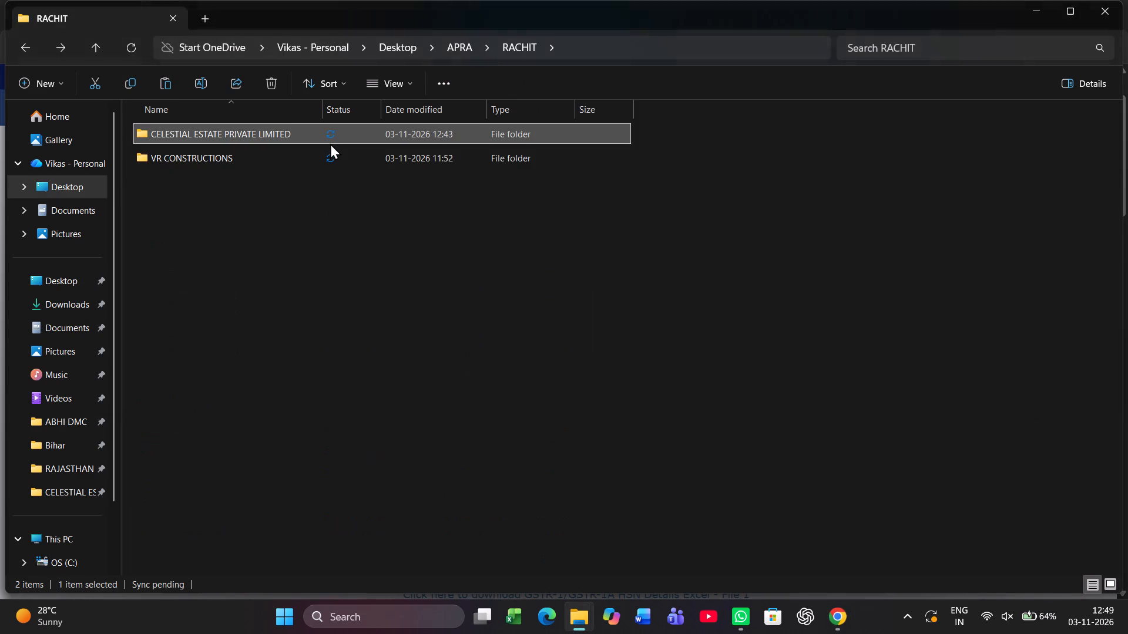
key("Return")
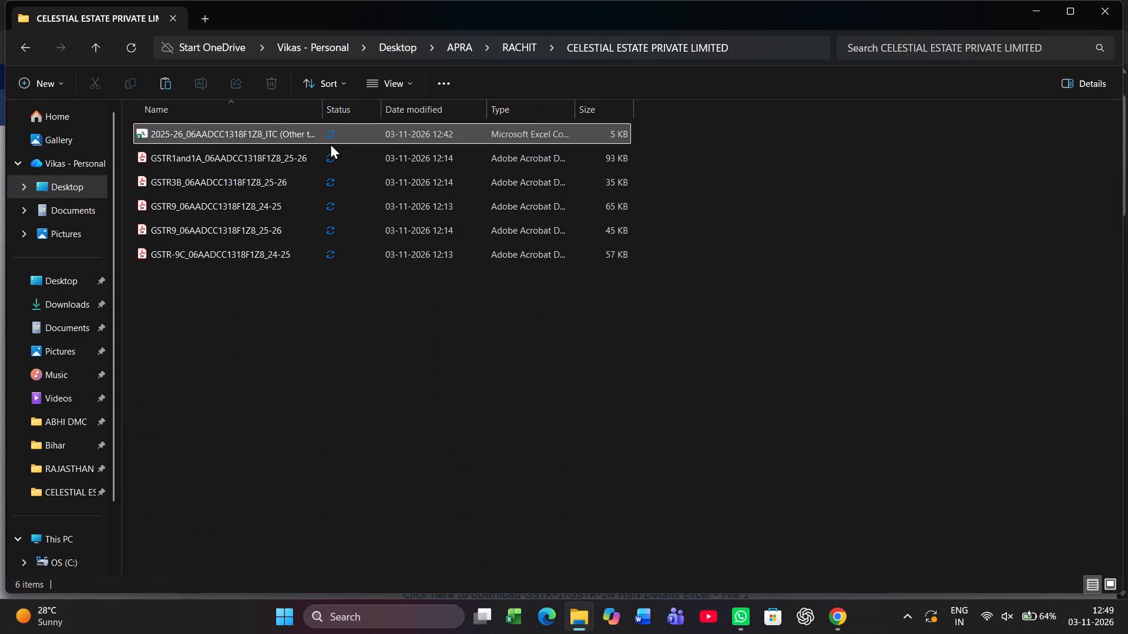
key("ctrl+v")
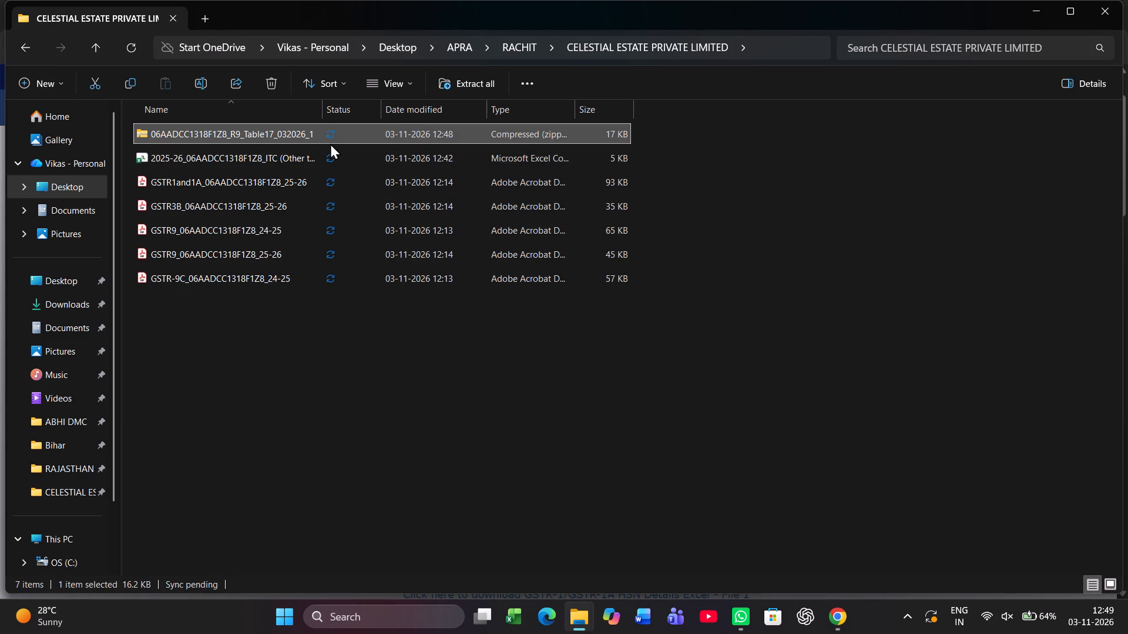
Go back to the RACHIT folder and open its VR CONSTRUCTIONS folder.
key("BackSpace")
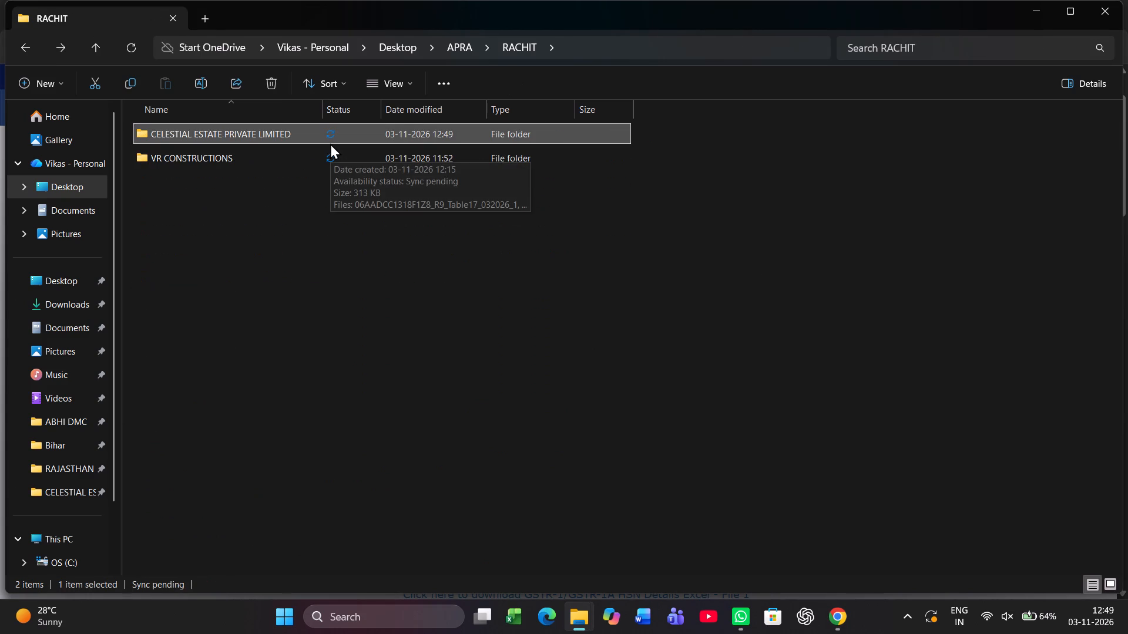
key("Down")
key("Return")
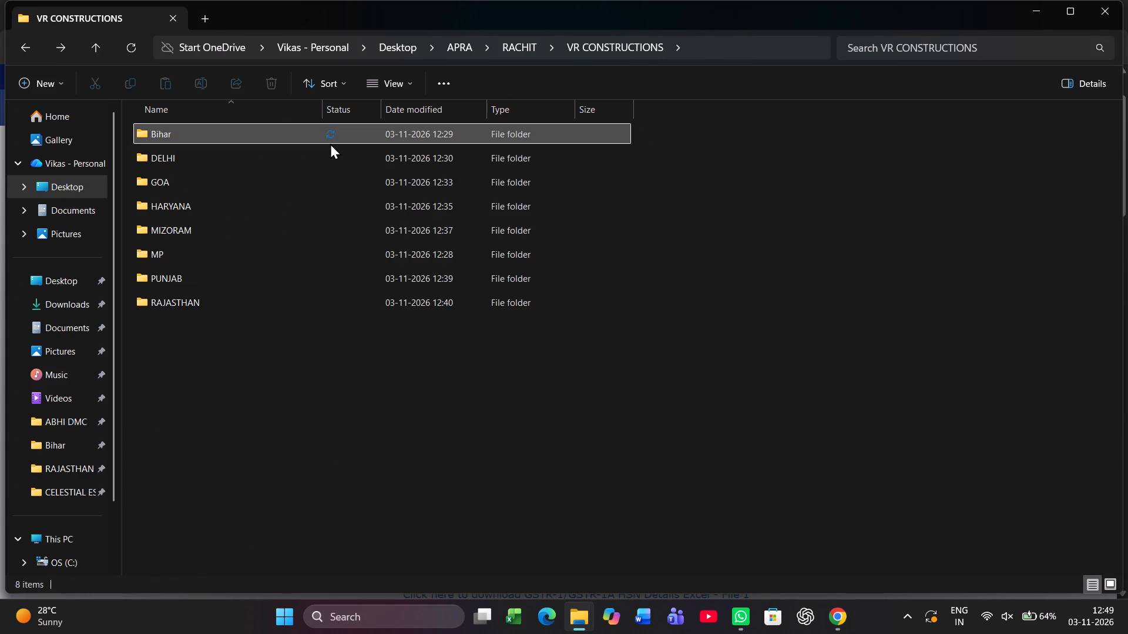
key("alt+Tab")
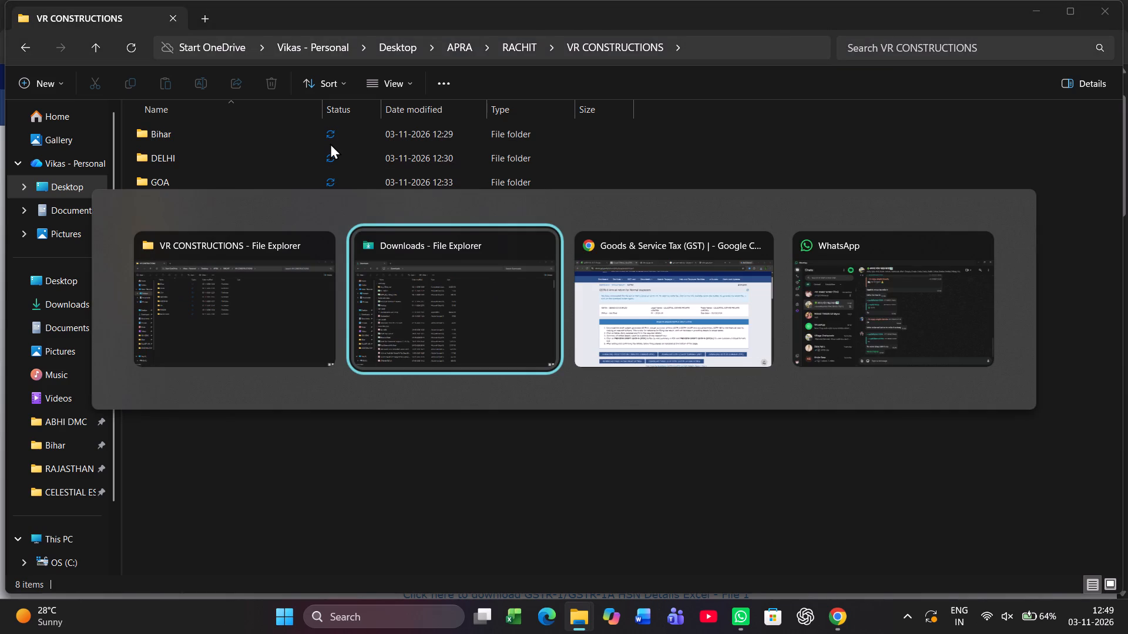
key("alt+Tab")
scroll(771, 272, "up", 7)
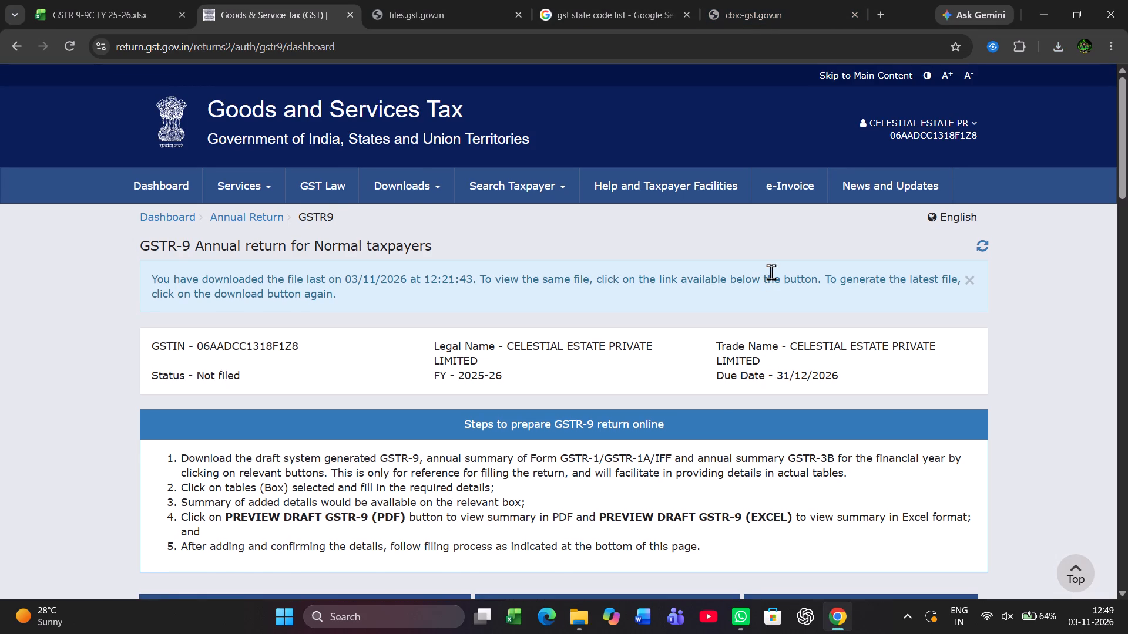
left_click(969, 123)
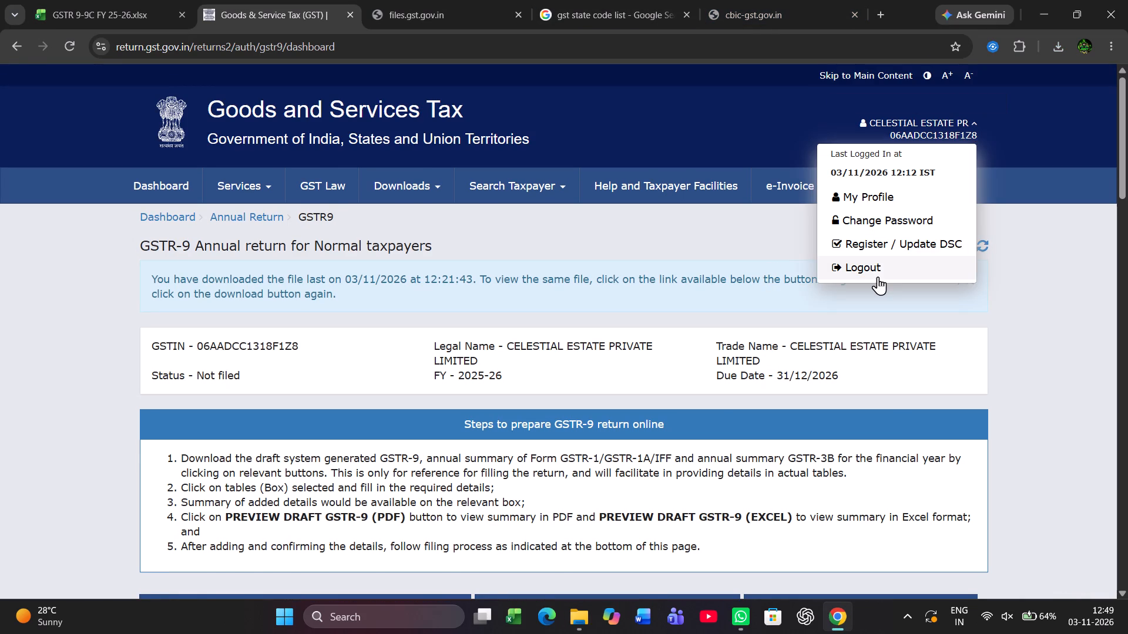
left_click(878, 276)
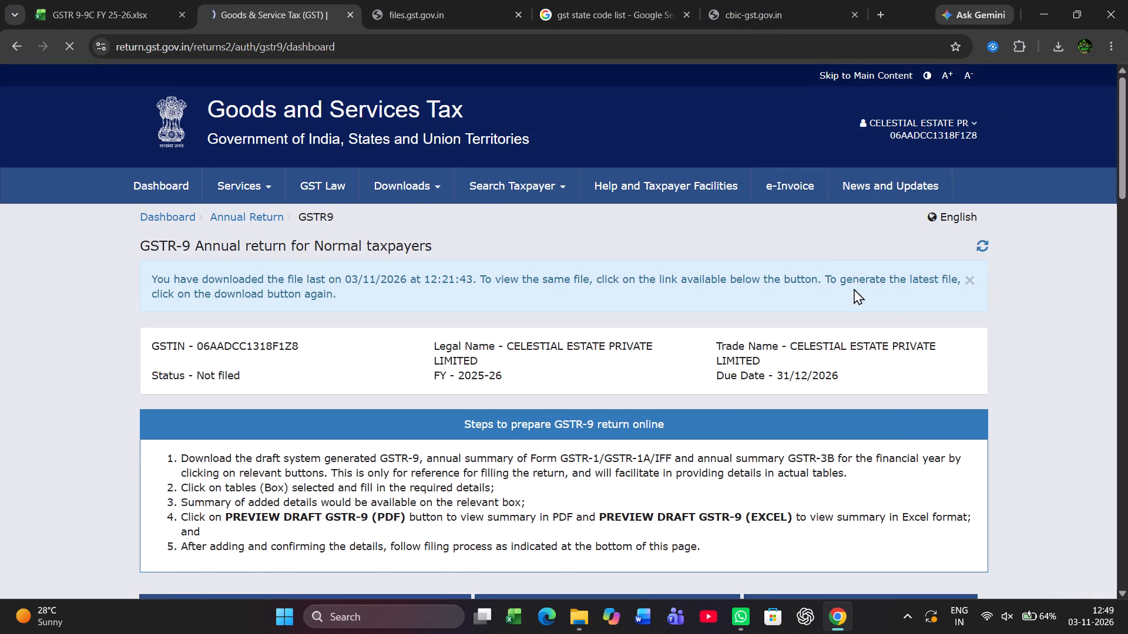
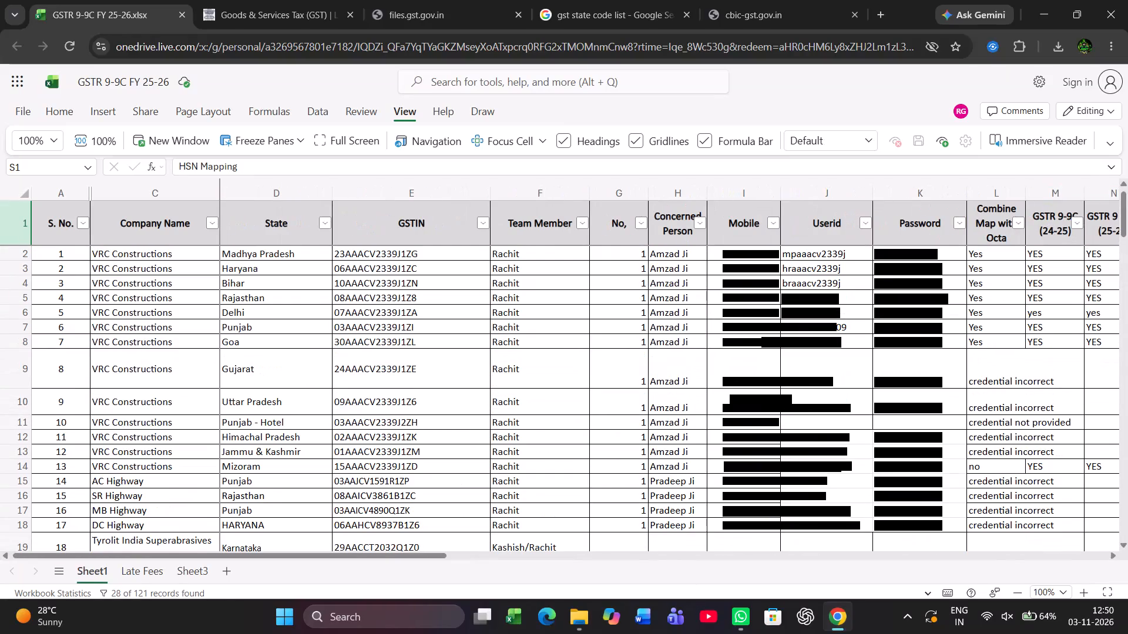
Look through the client rows on Sheet1 of the GSTR 9-9C workbook, examining companies, team members and recorded status.
scroll(281, 314, "down", 5)
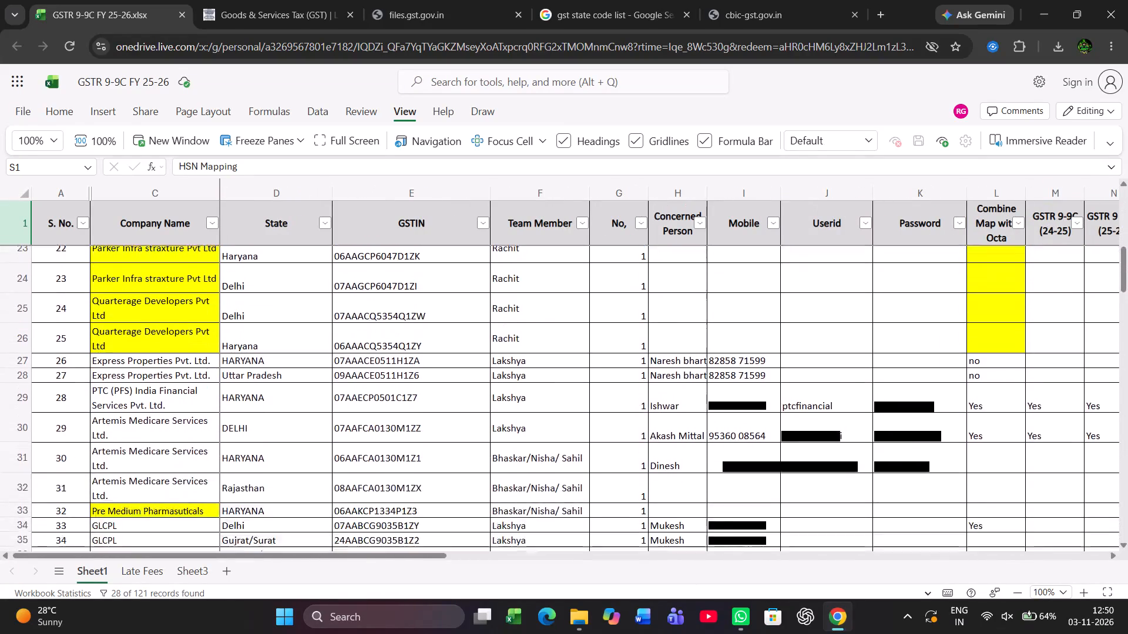
scroll(281, 314, "down", 7)
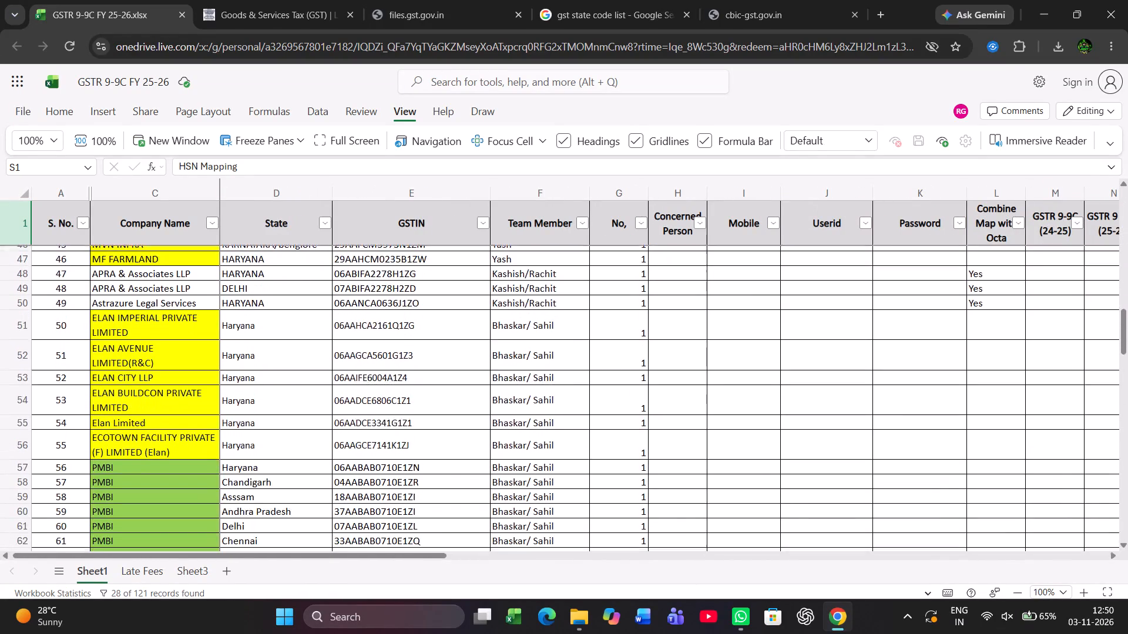
scroll(281, 314, "down", 6)
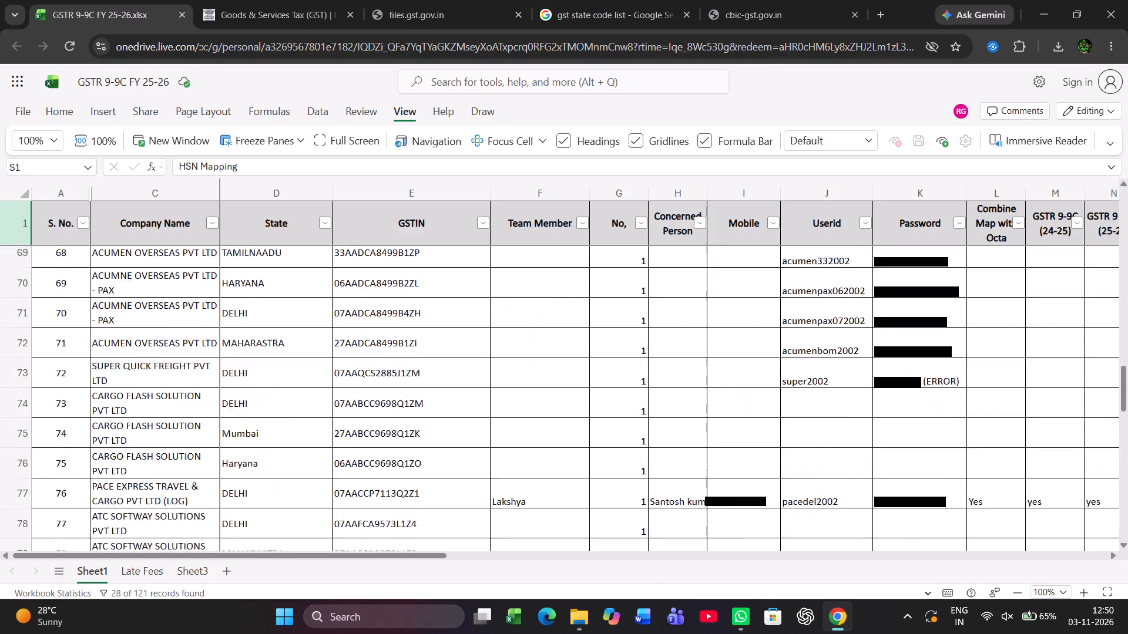
scroll(281, 314, "down", 2)
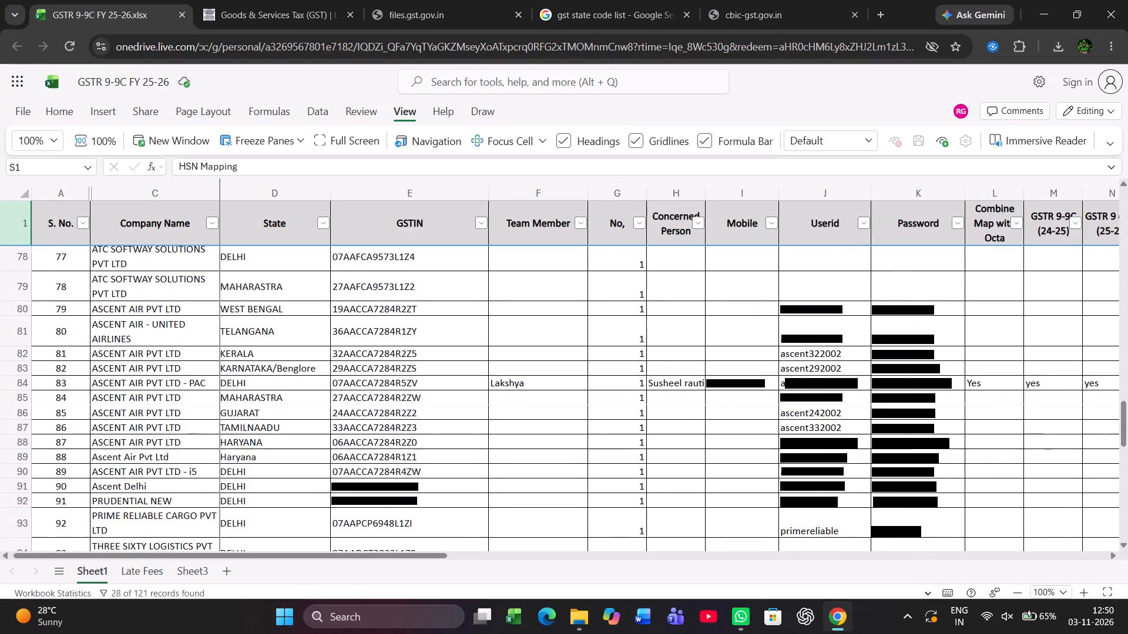
Search the Company Name filter for RAC, shorten the search to R, and examine the matching company names.
left_click(187, 225)
key("alt+Down")
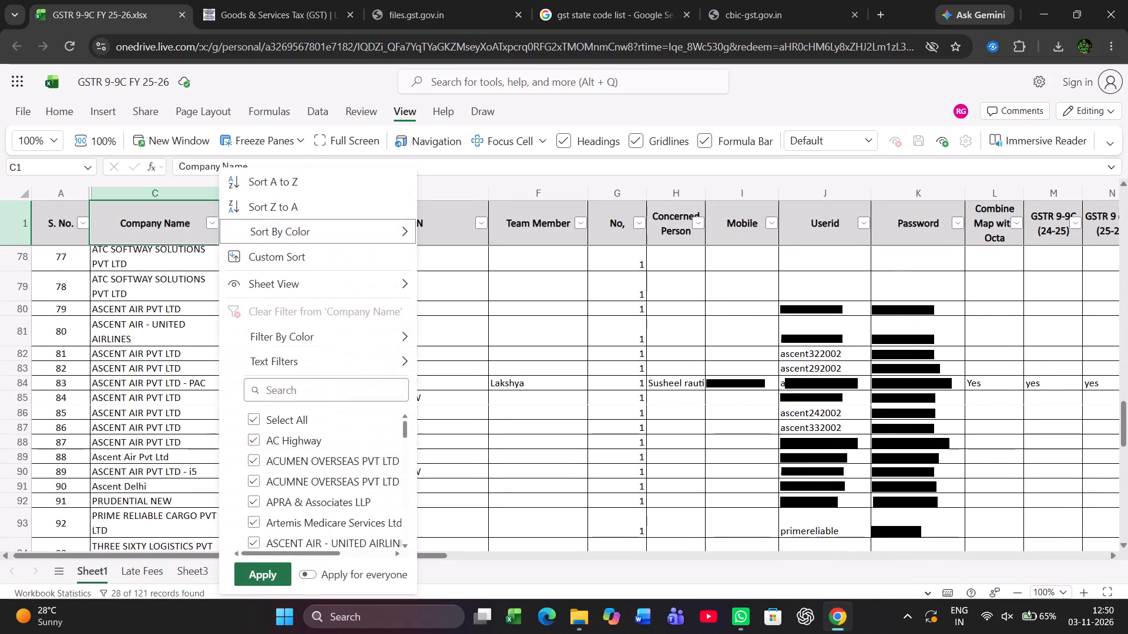
key("Down")
key("Down")
key("Down")
key("Down")
key("Down")
key("Down")
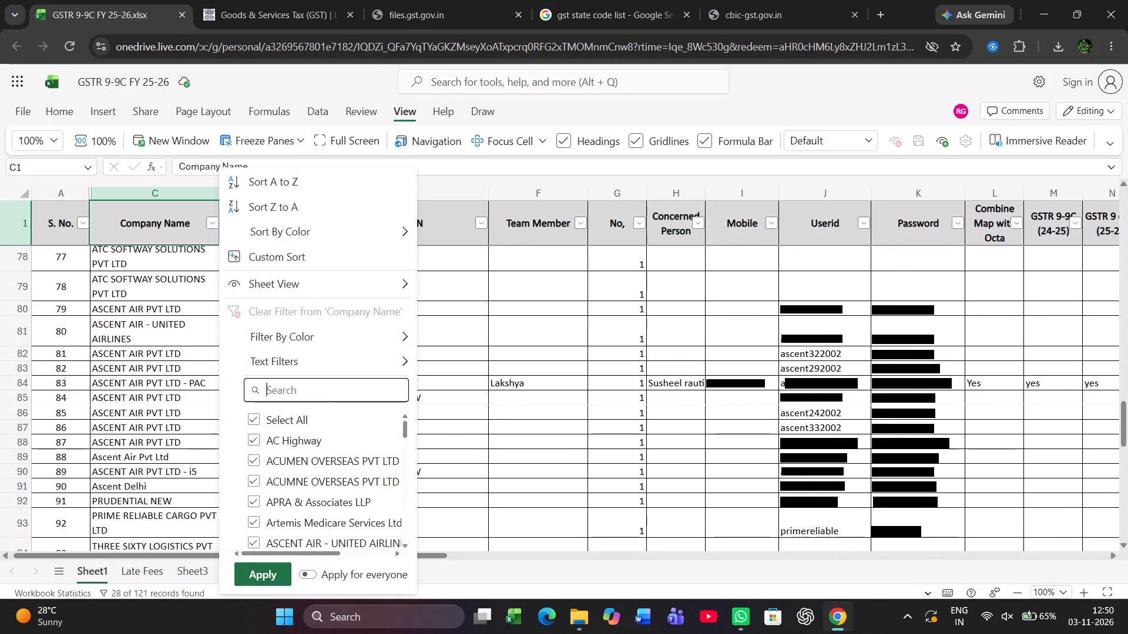
type("RAC")
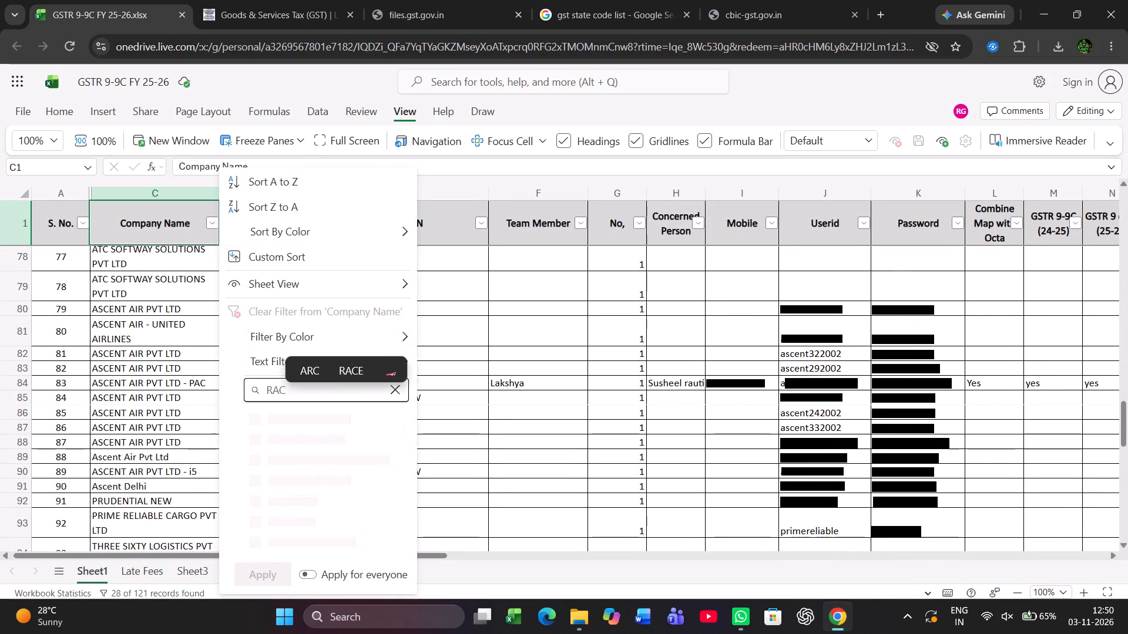
key("BackSpace")
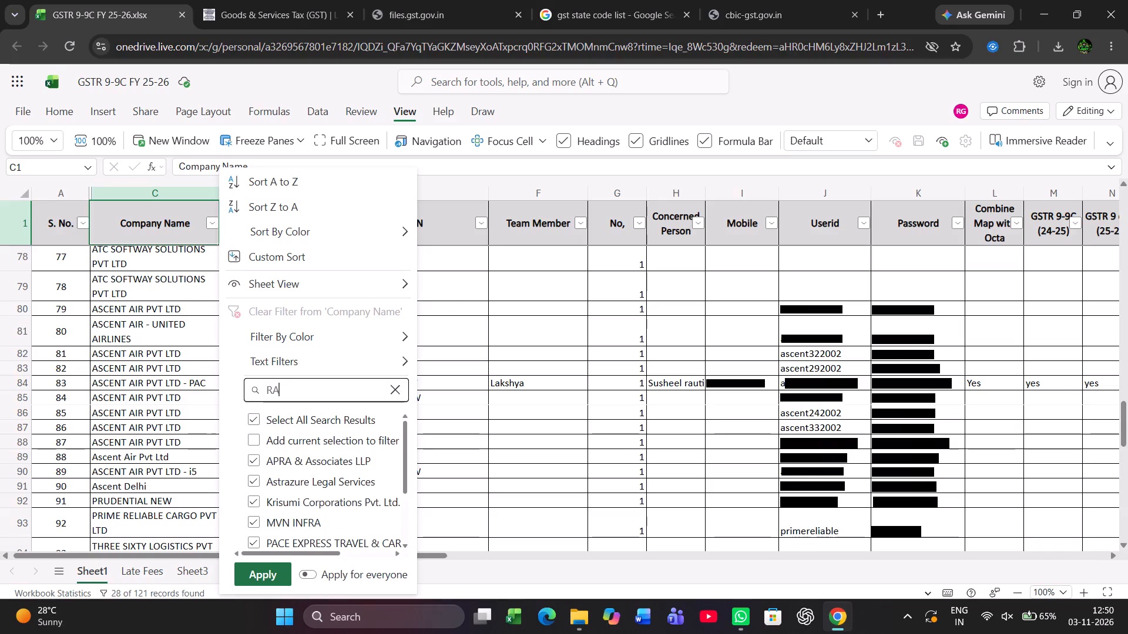
key("BackSpace")
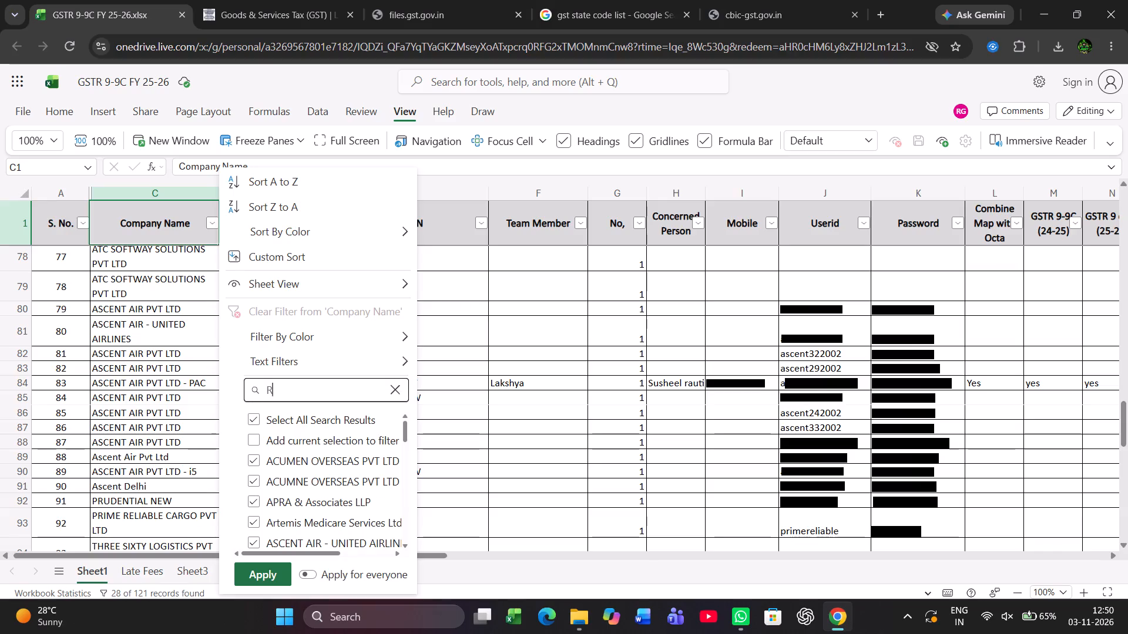
key("Down")
key("Down")
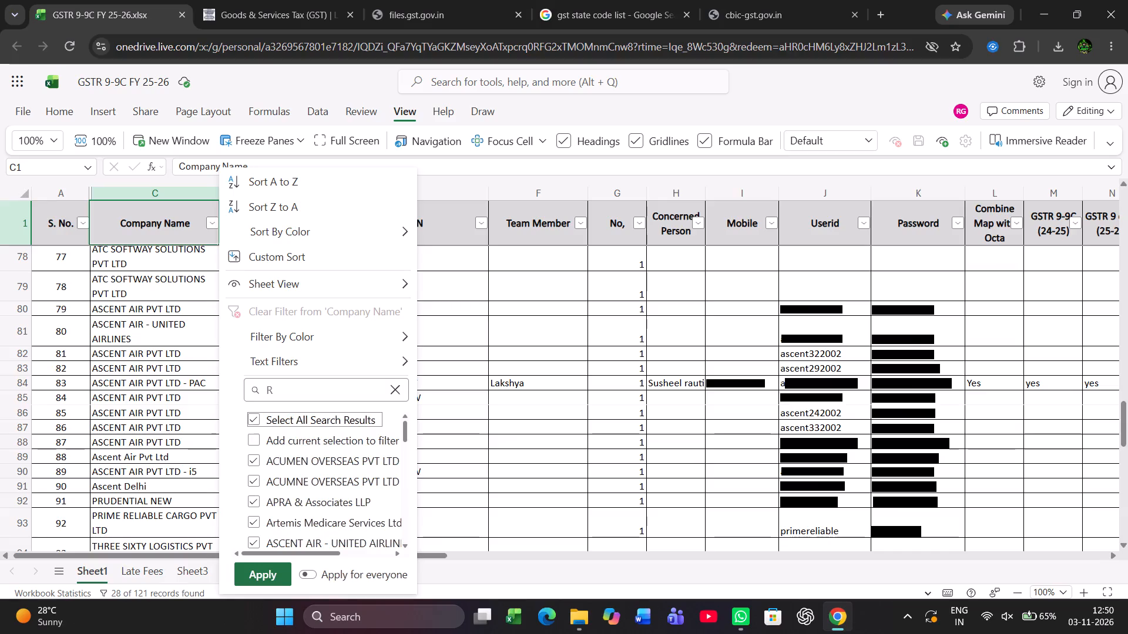
key("Down")
key("Down")
key("Down")
key("Down")
key("Down")
key("Down")
key("Down")
key("Down")
key("Down")
key("Down")
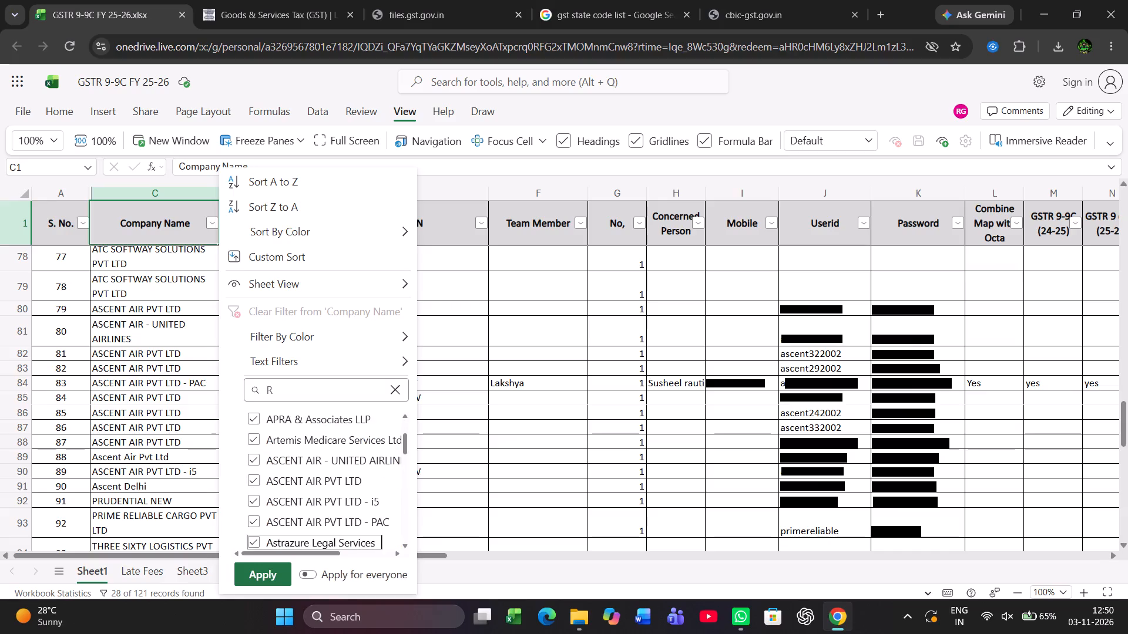
key("Down")
key("Down")
key("Down")
key("Down")
key("Down")
key("Down")
key("Down")
key("Down")
key("Down")
key("Down")
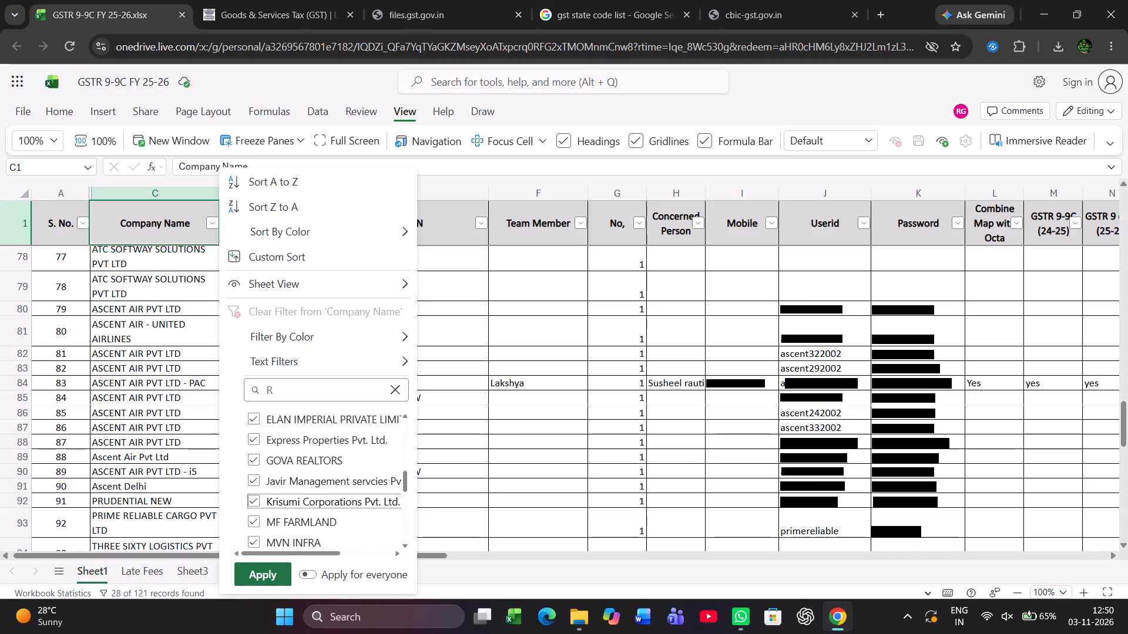
key("Down")
key("Down")
key("Down")
key("Down")
key("Down")
key("Down")
key("Down")
key("Down")
key("Down")
key("Down")
key("Down")
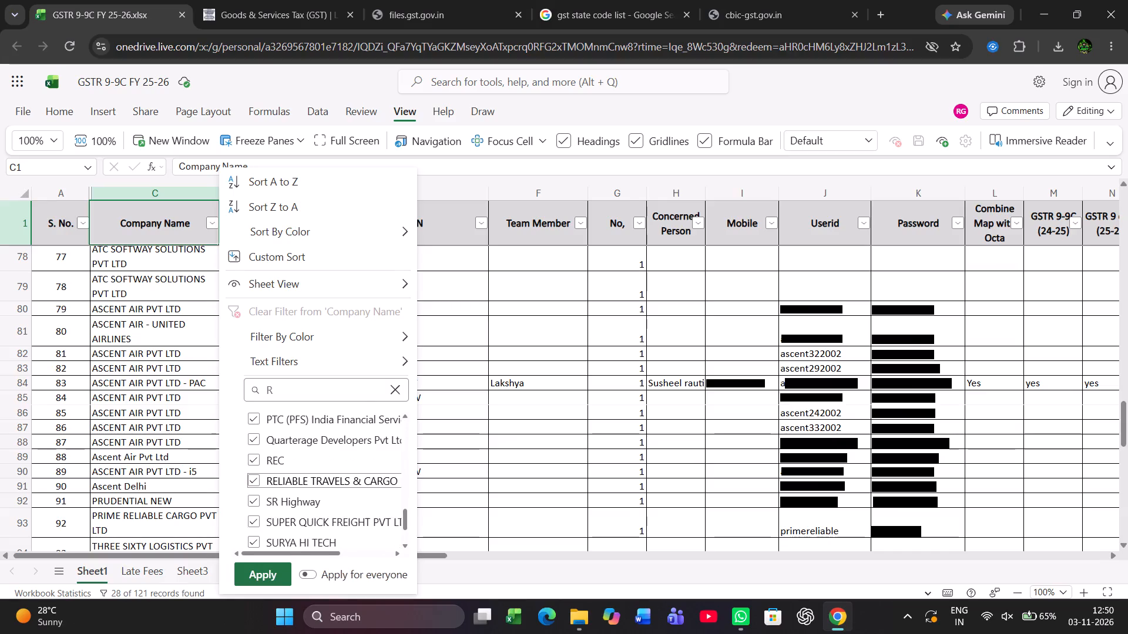
key("Up")
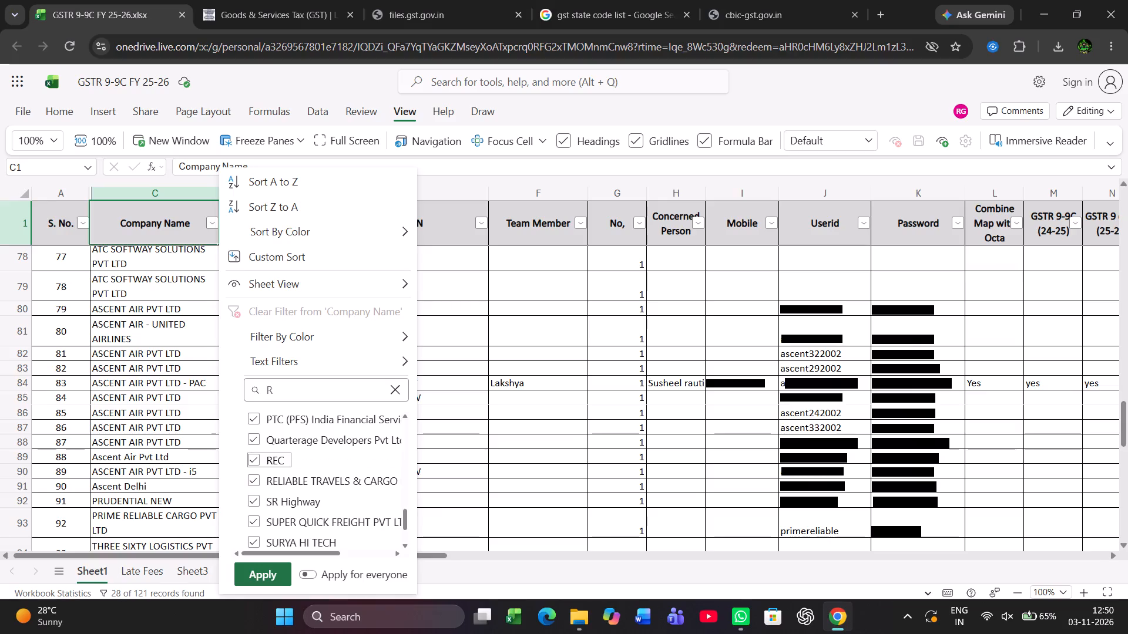
key("Up")
key("Up")
key("Up")
key("Up")
key("Up")
key("Up")
key("Up")
key("Up")
key("Up")
key("Up")
key("Up")
key("Up")
key("Up")
key("Up")
key("Up")
key("Up")
key("Up")
key("Up")
key("Up")
key("Up")
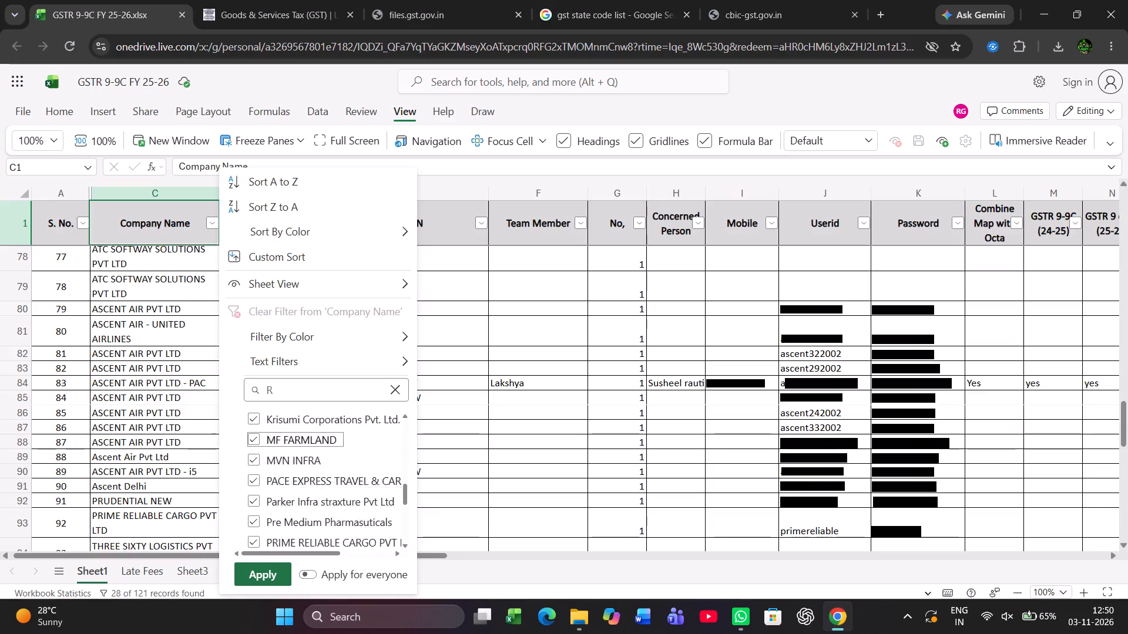
key("Up")
key("Up")
key("Up")
key("Up")
key("Up")
key("Up")
key("Up")
key("Up")
key("Up")
key("Up")
key("Up")
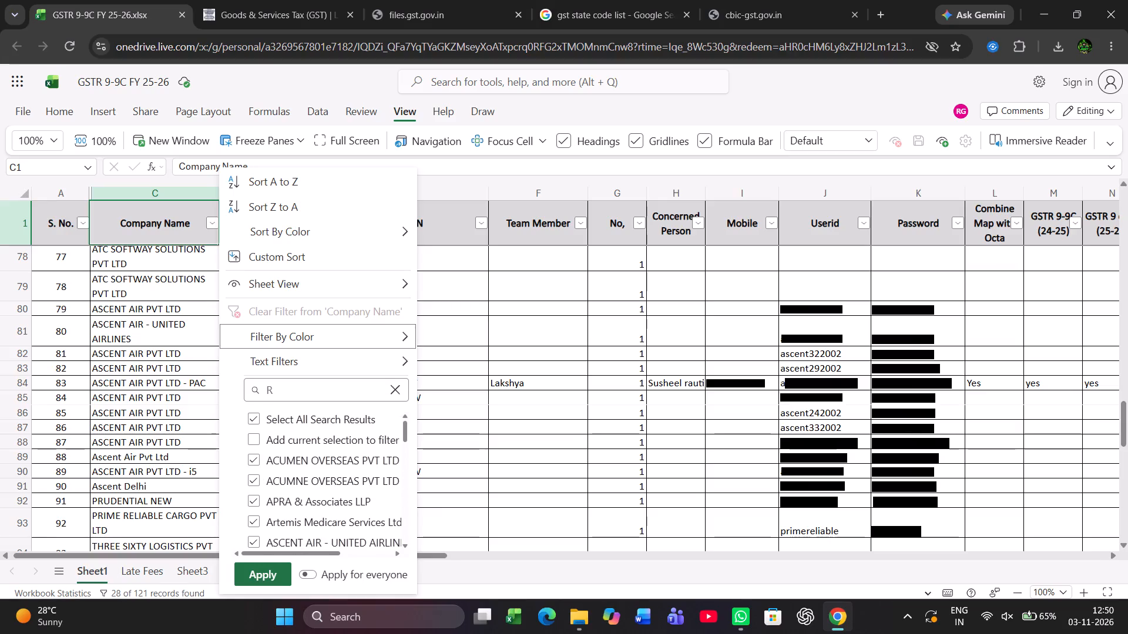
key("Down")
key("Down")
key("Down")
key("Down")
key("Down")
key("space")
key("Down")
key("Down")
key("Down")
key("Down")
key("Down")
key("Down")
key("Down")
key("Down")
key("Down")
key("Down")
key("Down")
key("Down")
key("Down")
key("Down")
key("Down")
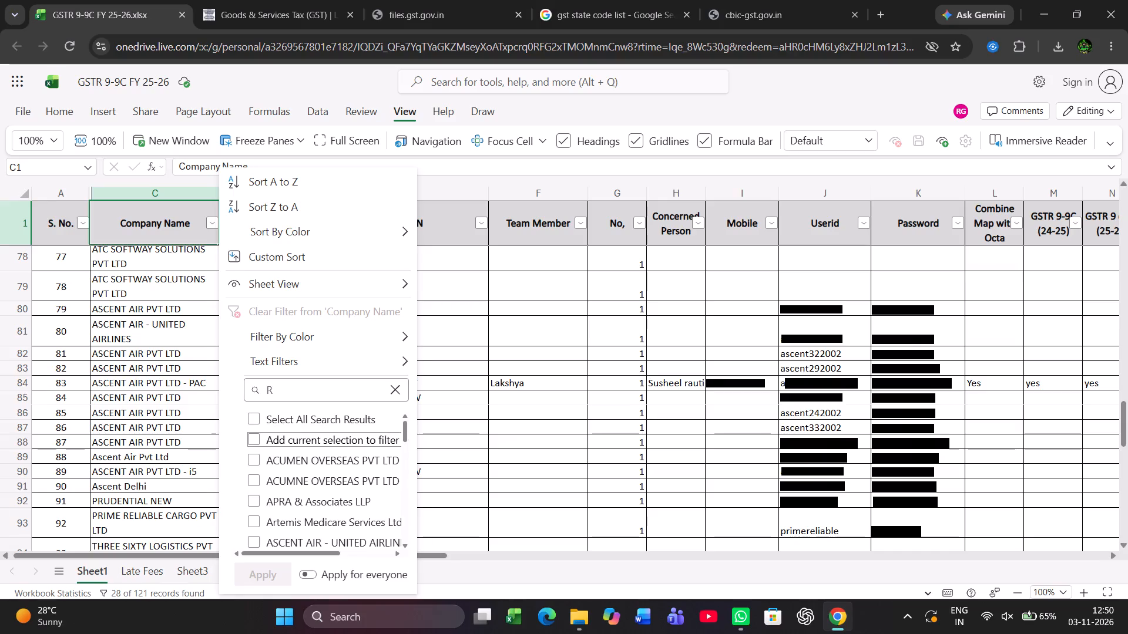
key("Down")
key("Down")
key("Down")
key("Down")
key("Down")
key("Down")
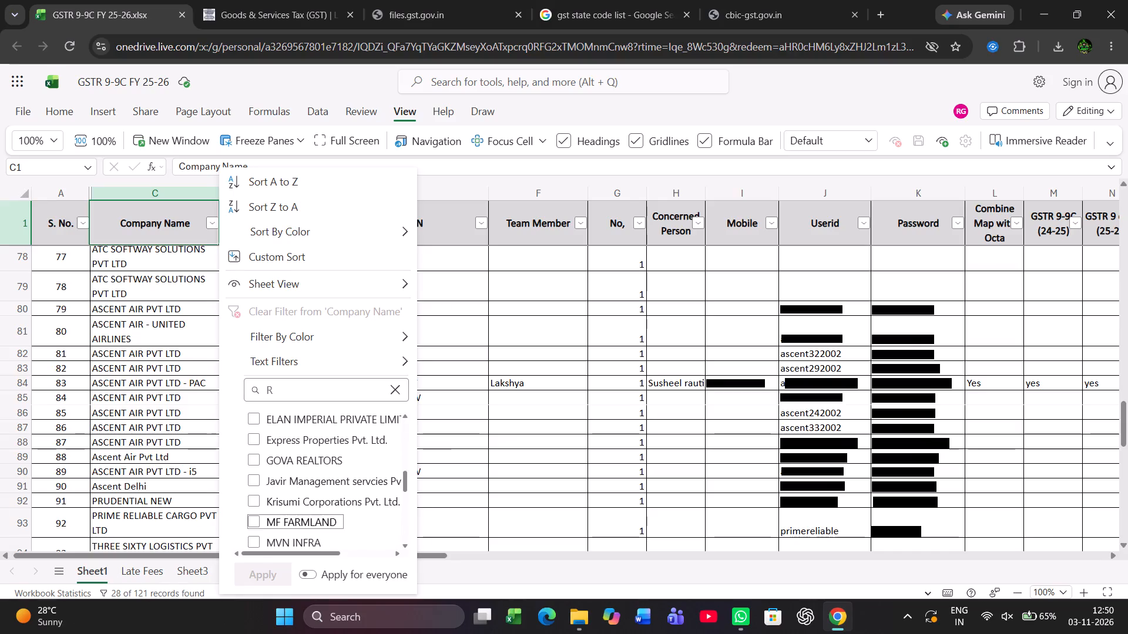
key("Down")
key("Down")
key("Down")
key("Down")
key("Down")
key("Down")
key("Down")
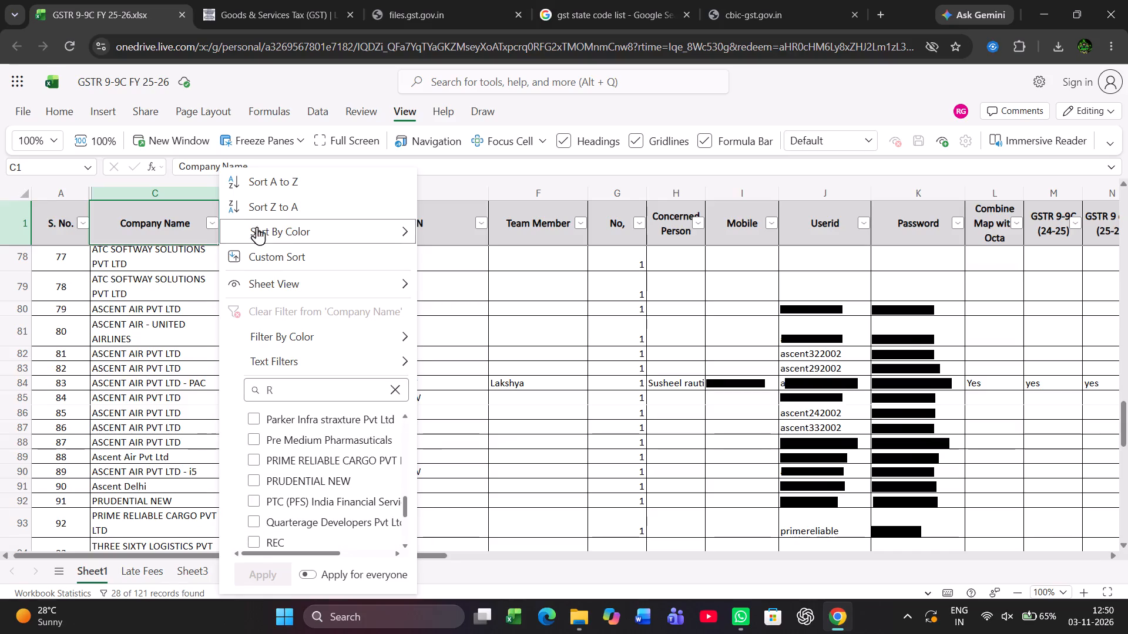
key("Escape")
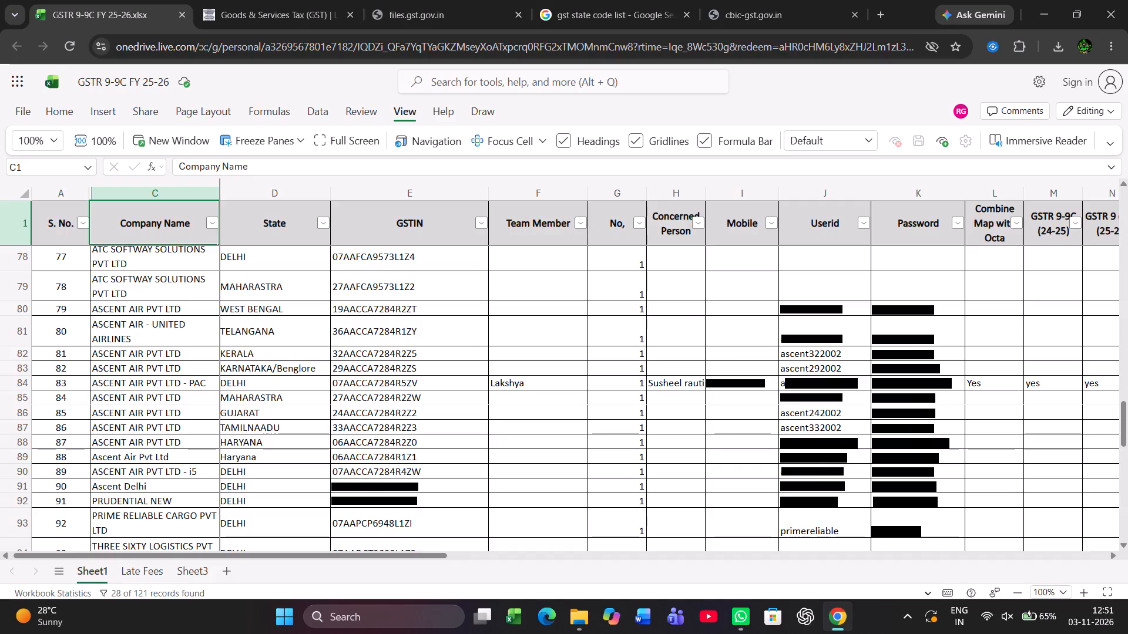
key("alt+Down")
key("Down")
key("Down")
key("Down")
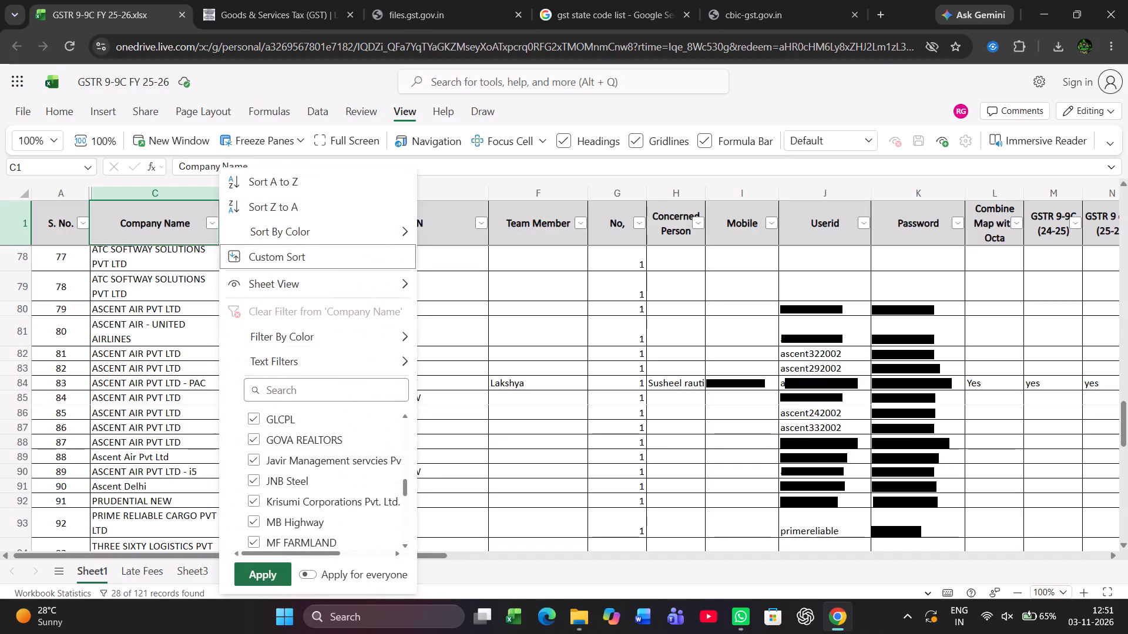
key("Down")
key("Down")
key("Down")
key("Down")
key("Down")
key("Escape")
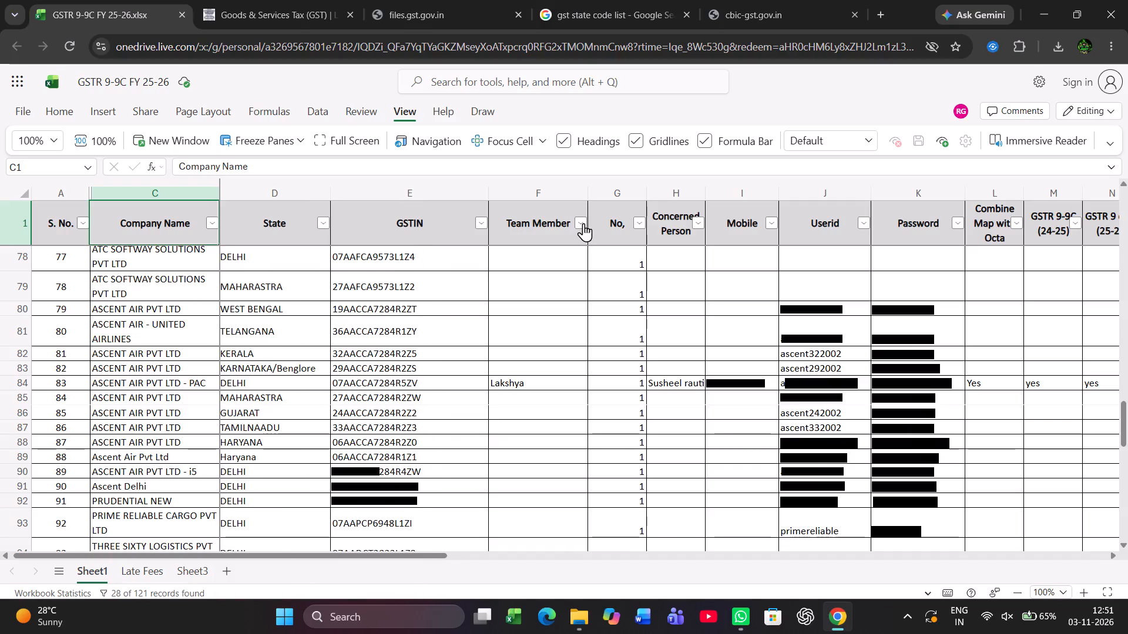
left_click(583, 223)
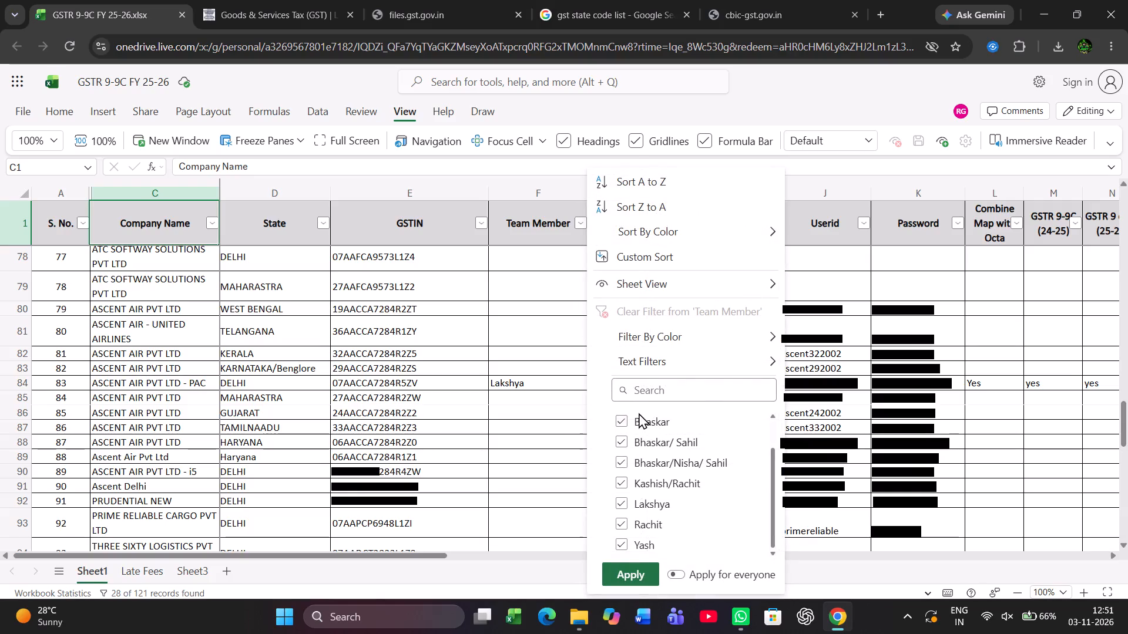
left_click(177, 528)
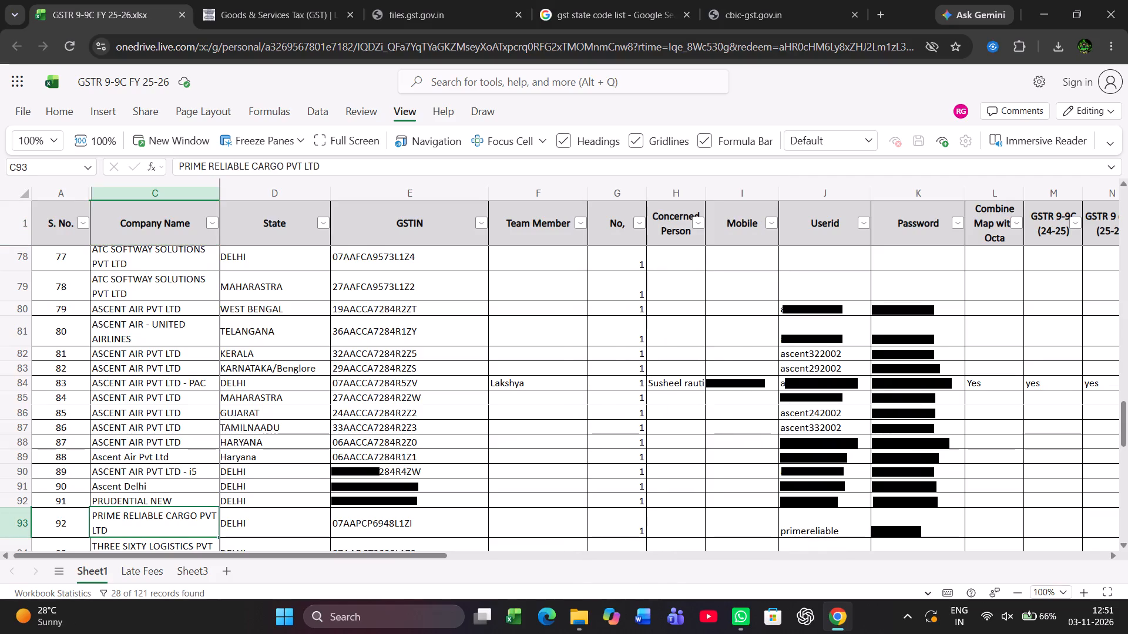
Filter the Team Member column for everyone, excluding Kashish/Rachit, Lakshya, Rachit and Yash while keeping the blanks and all Bhaskar entries.
key("Right")
key("Right")
key("Right")
key("Up")
key("ctrl+Up")
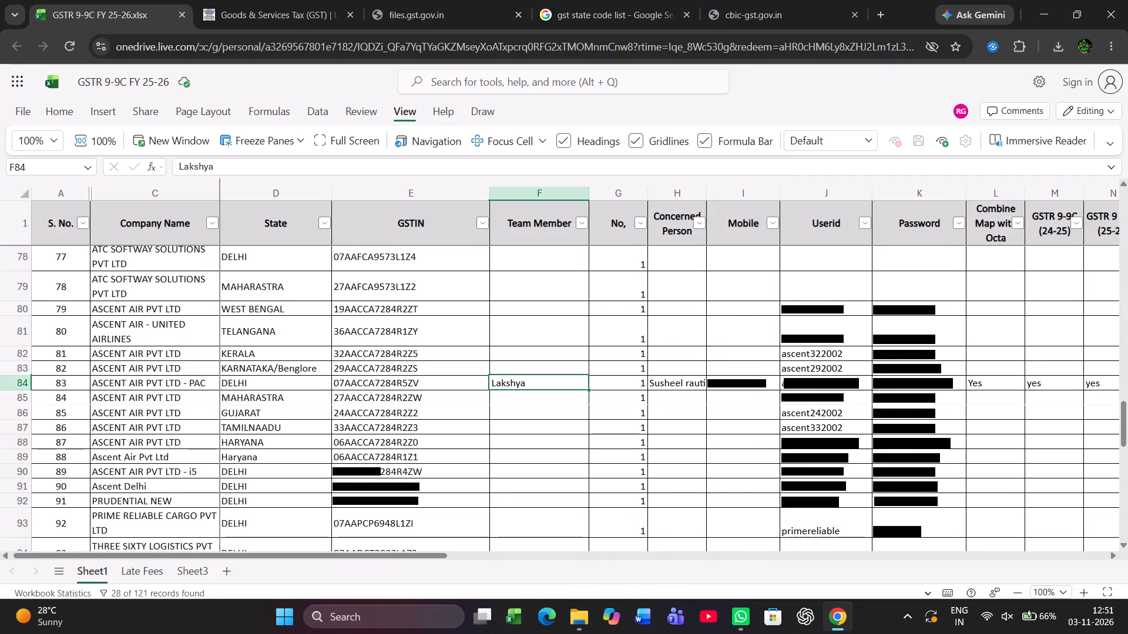
key("ctrl+Up")
key("ctrl+Up")
key("ctrl+Up")
key("ctrl+Up")
key("ctrl+Up")
key("ctrl+Up")
key("ctrl+Up")
key("ctrl+Up")
key("ctrl+Up")
key("ctrl+Up")
key("ctrl+Up")
key("ctrl+Up")
key("ctrl+Up")
key("ctrl+Up")
key("ctrl+Up")
key("ctrl+Up")
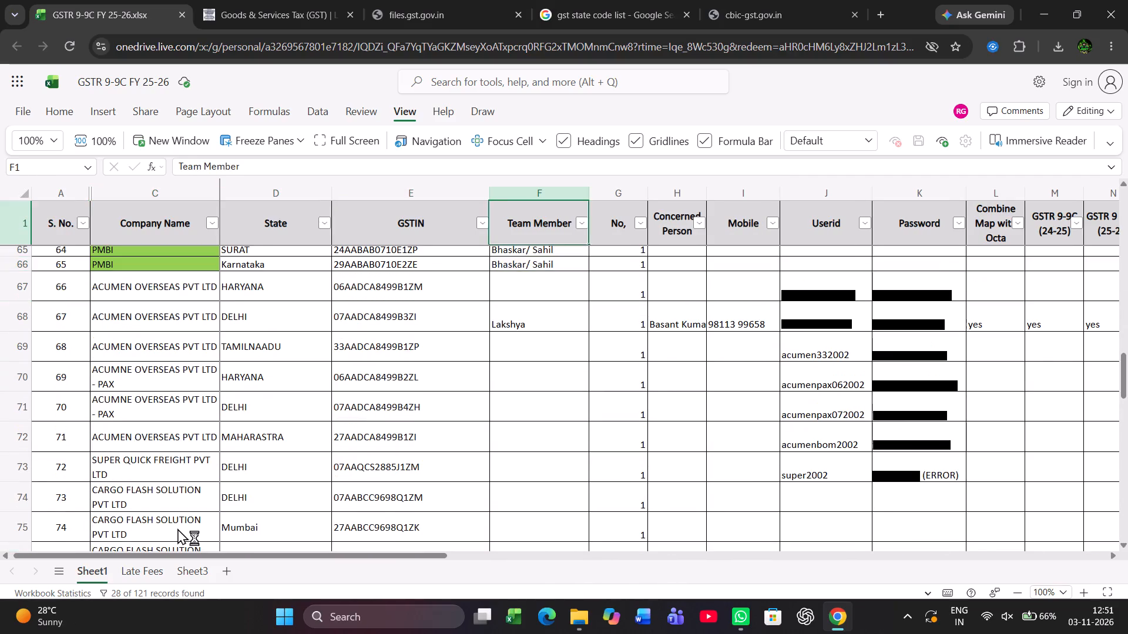
key("Down")
key("Up")
key("alt+Down")
key("Down")
key("Down")
key("Down")
key("Down")
key("Down")
key("Down")
key("Down")
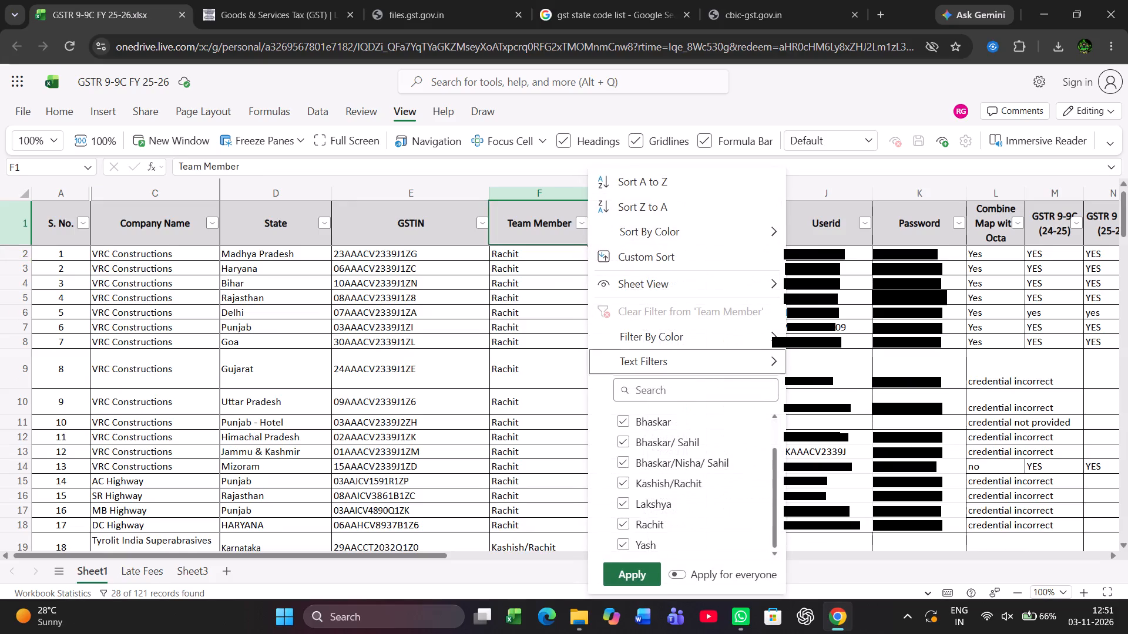
key("Down")
key("Down")
key("Down")
key("Down")
key("Down")
key("Down")
key("Down")
key("space")
key("Down")
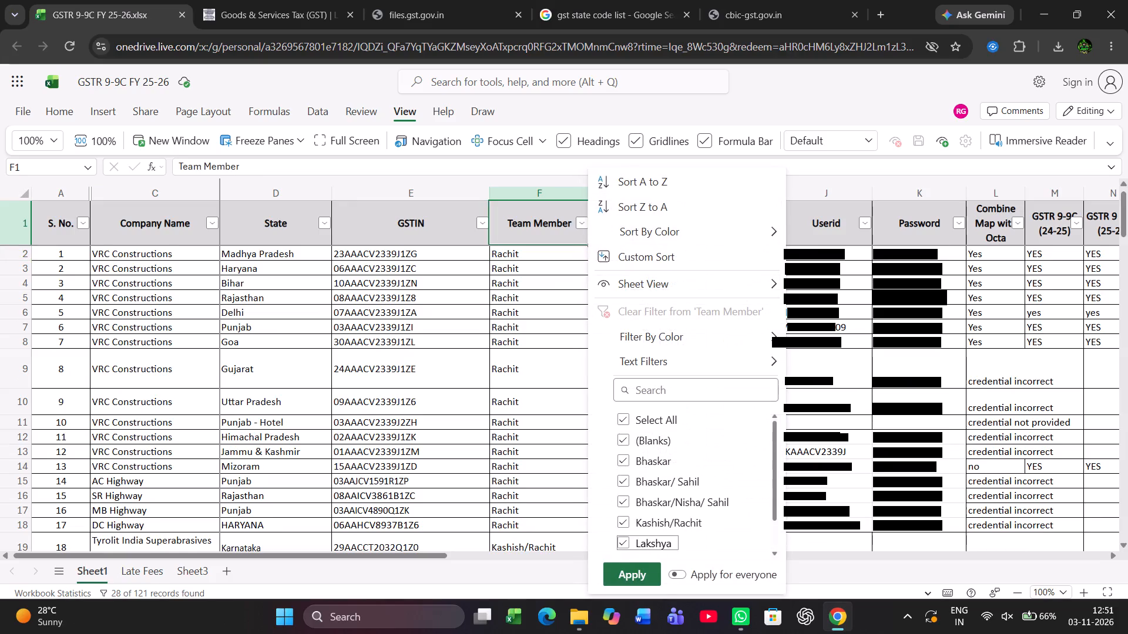
key("Up")
key("space")
key("Up")
key("space")
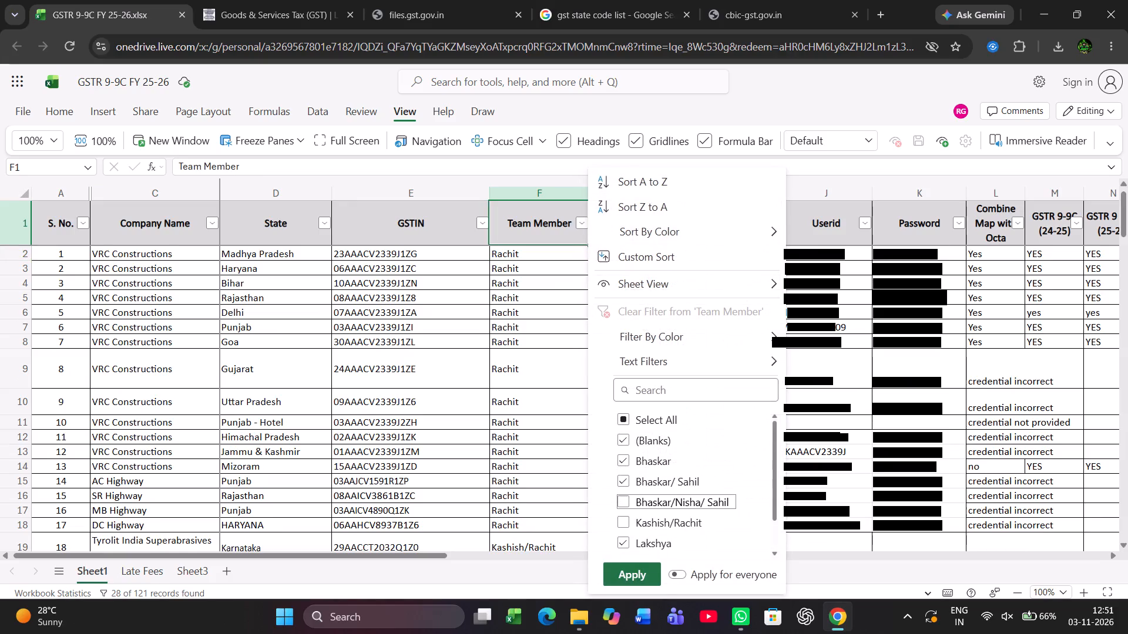
key("space")
key("Down")
key("Down")
key("space")
key("Down")
key("space")
key("Down")
key("space")
key("Down")
key("space")
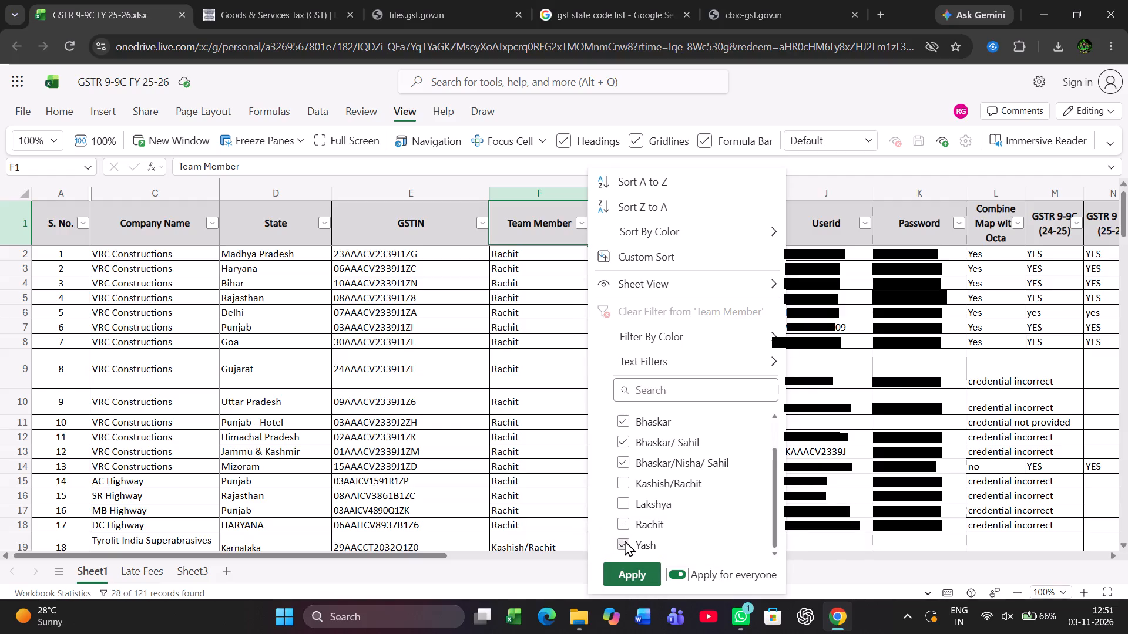
left_click(625, 540)
left_click(626, 580)
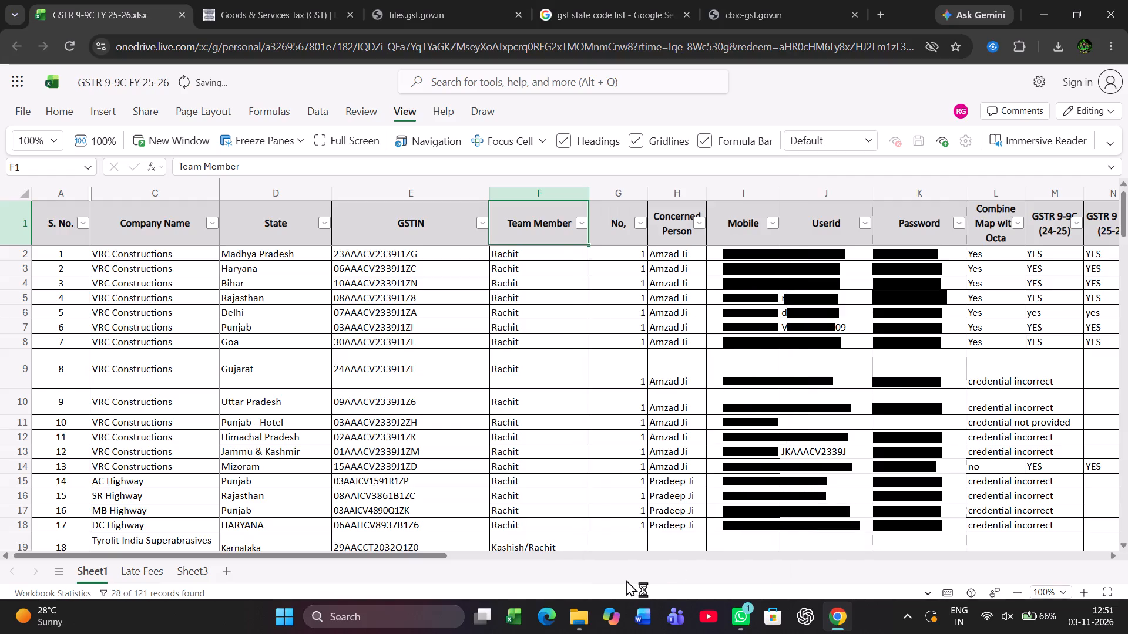
Look through the filtered client rows on Sheet1, from Artemis to REC, examining their team members, credentials and return status columns.
key("Down")
key("Down")
key("Down")
key("Down")
key("Down")
key("Down")
key("Down")
key("Down")
key("Down")
key("Down")
key("Down")
key("Down")
key("Down")
key("Down")
key("Down")
key("Down")
key("Down")
key("Down")
key("Down")
key("Down")
key("Down")
key("ctrl+Down")
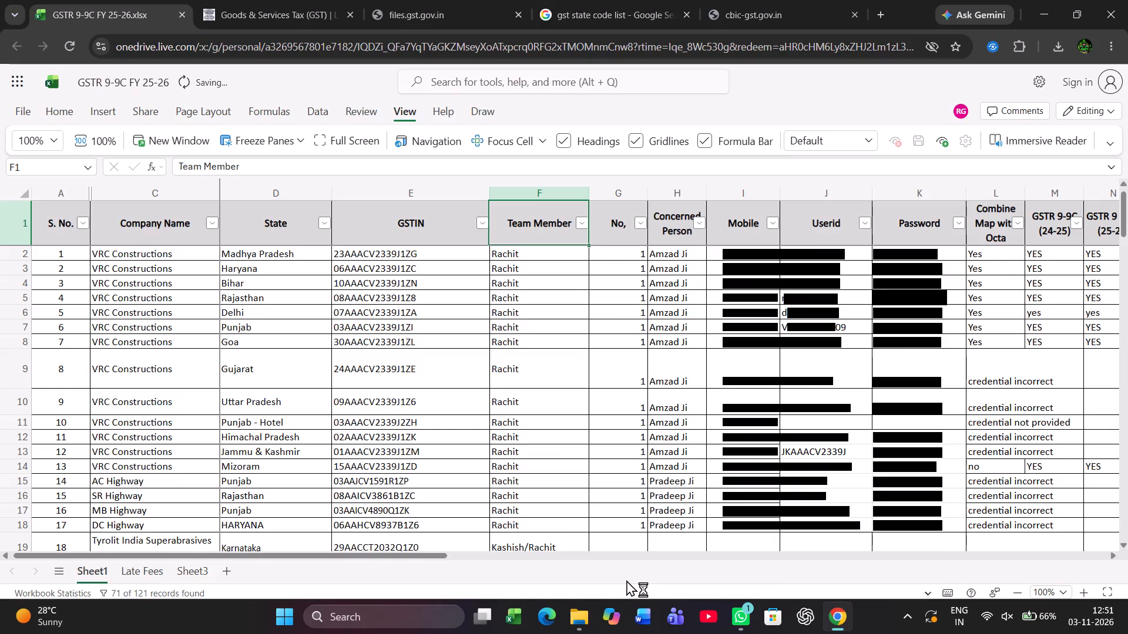
key("ctrl+Down")
key("Up")
key("ctrl+Up")
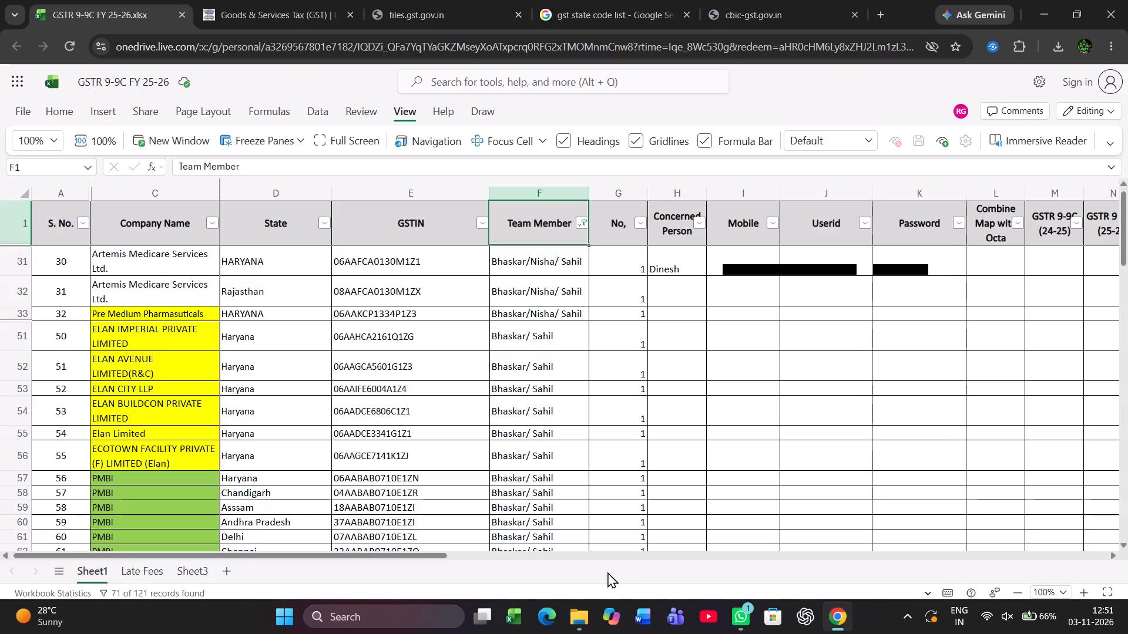
scroll(801, 380, "down", 1)
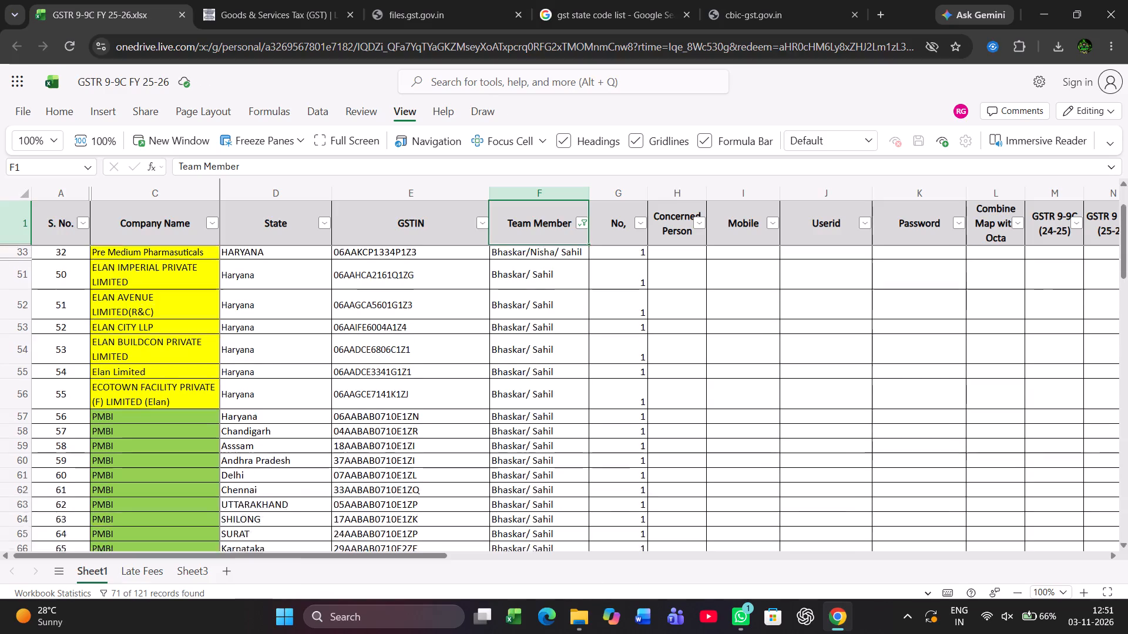
scroll(801, 380, "down", 6)
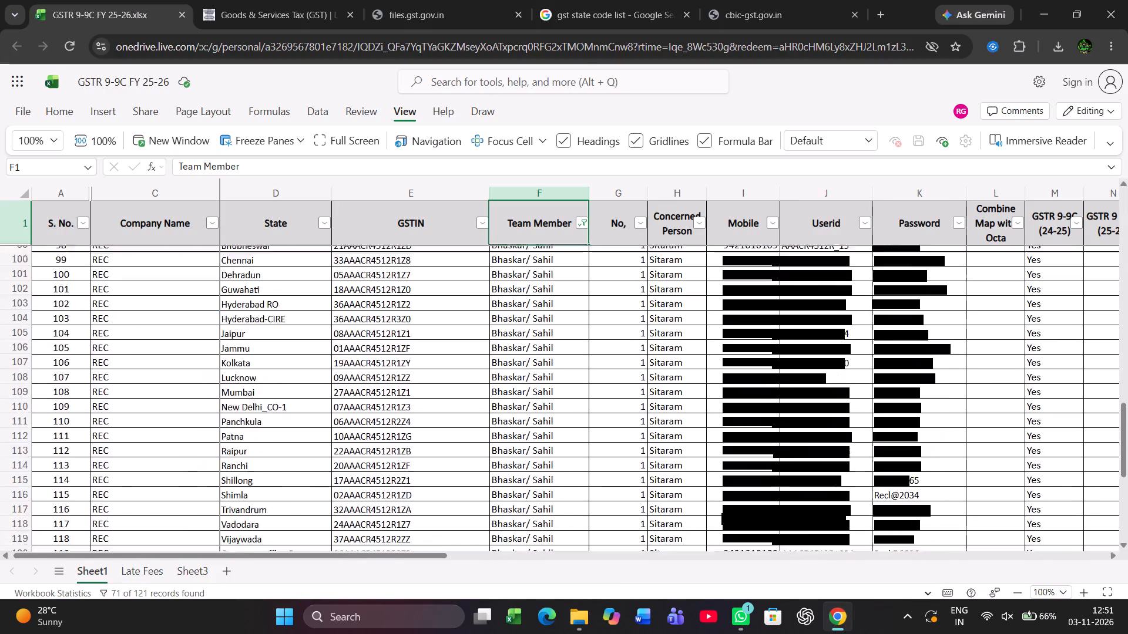
scroll(801, 380, "down", 2)
scroll(801, 380, "up", 3)
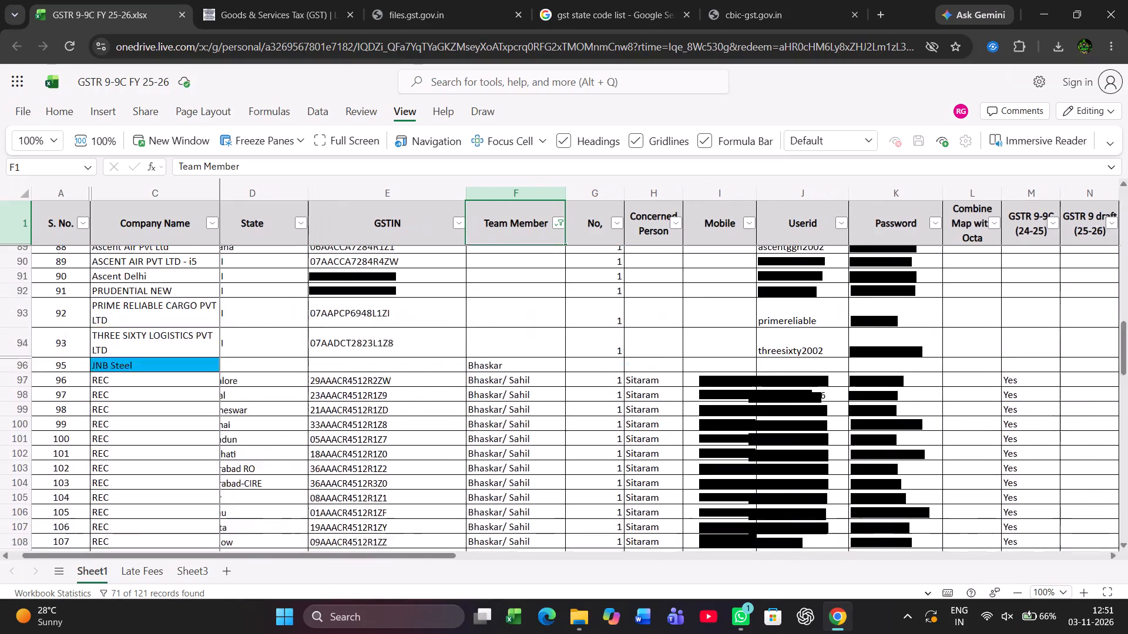
scroll(801, 380, "up", 1)
scroll(807, 427, "up", 1)
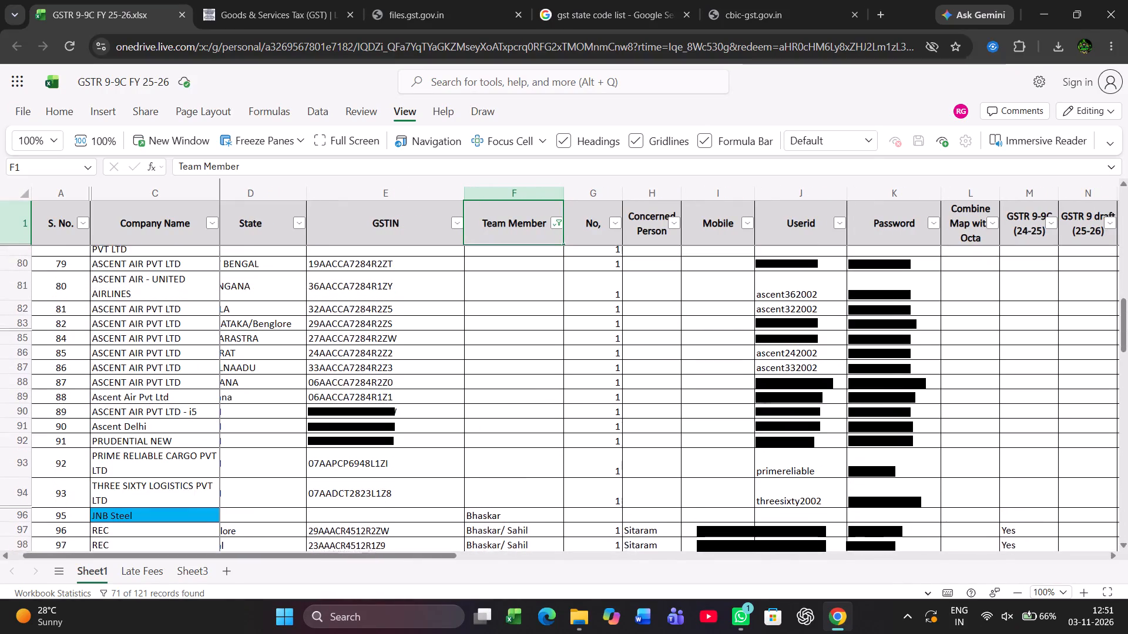
scroll(807, 427, "up", 1)
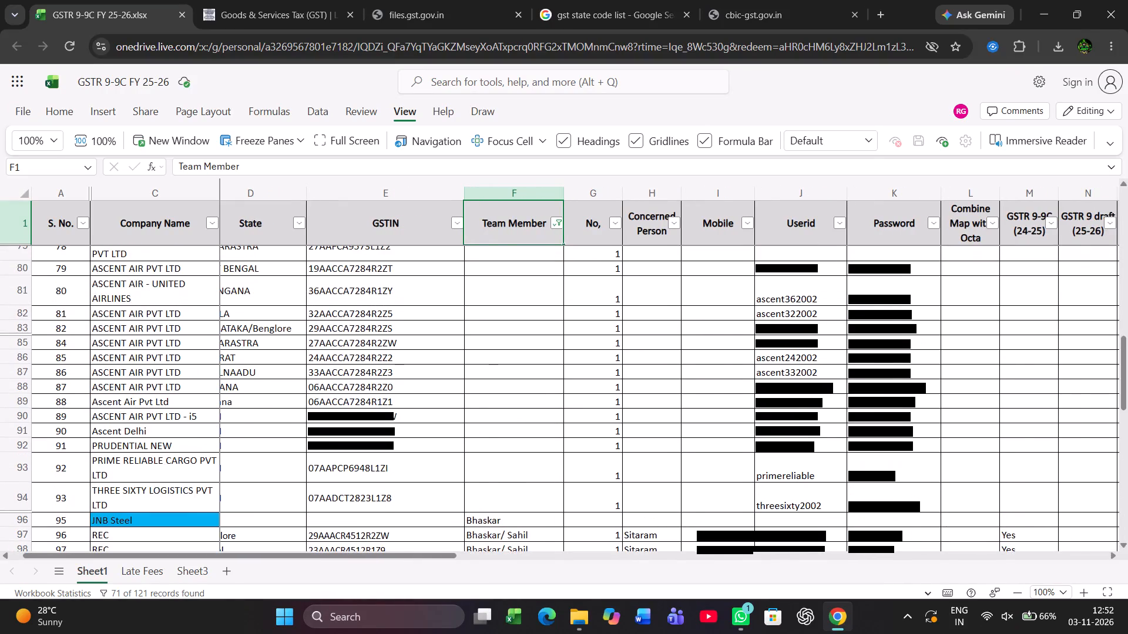
scroll(807, 427, "right", 1)
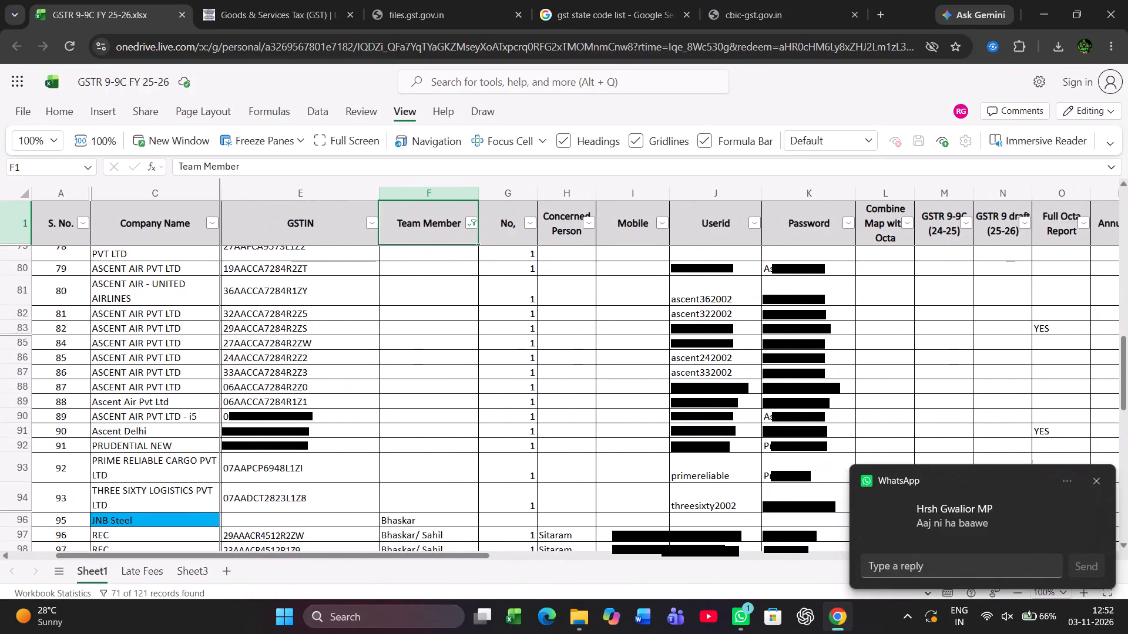
scroll(807, 427, "right", 1)
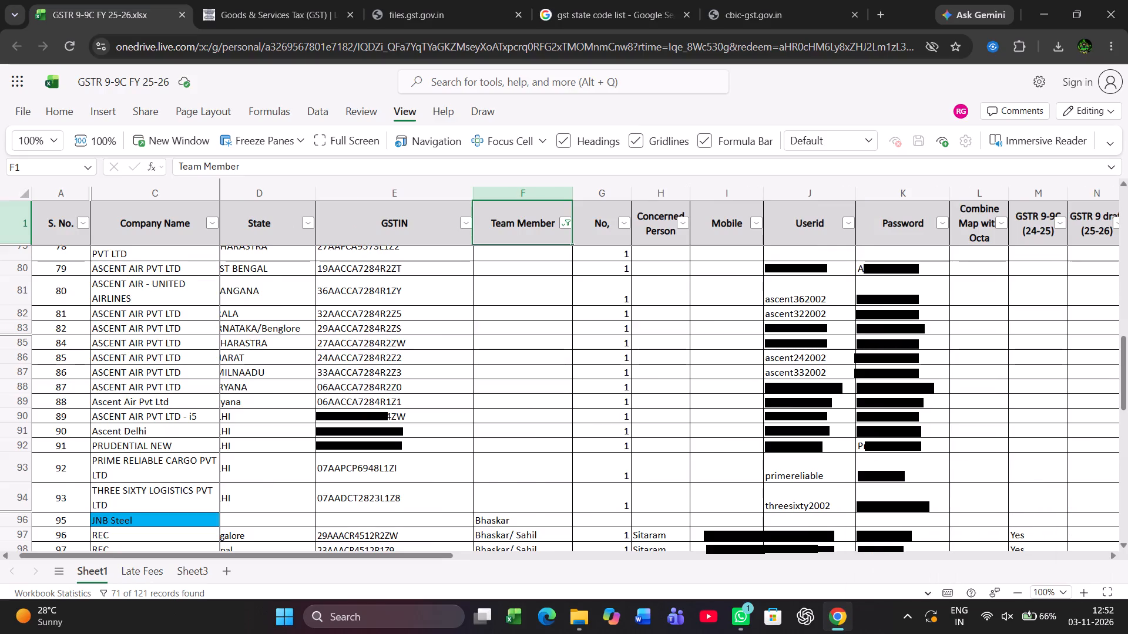
scroll(741, 375, "down", 1)
scroll(511, 498, "down", 2)
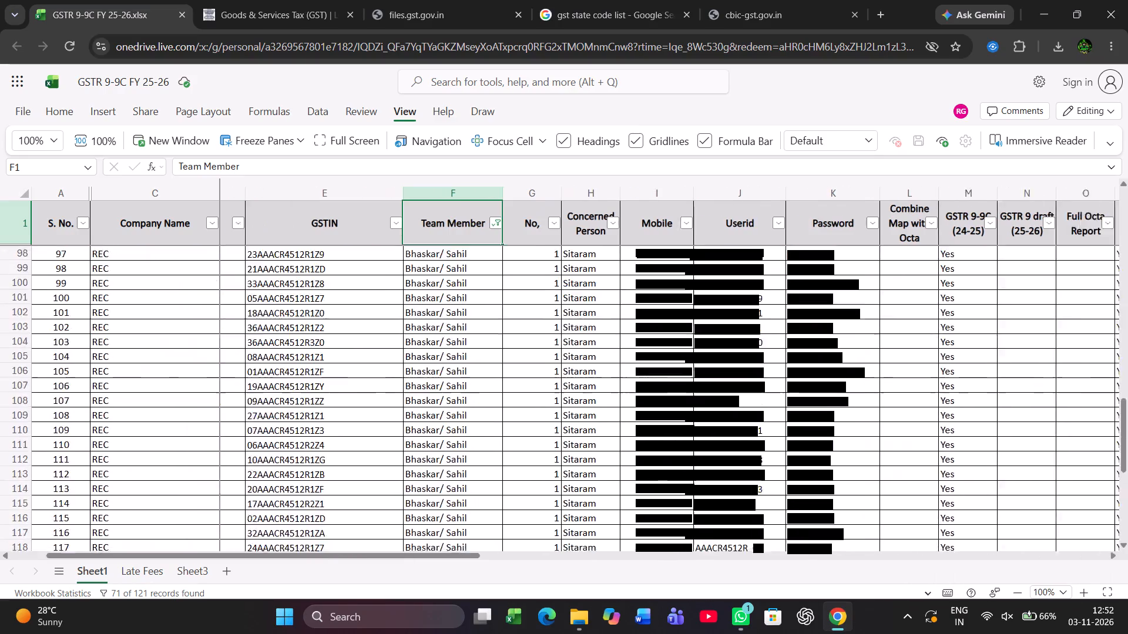
scroll(511, 498, "down", 1)
scroll(511, 498, "up", 4)
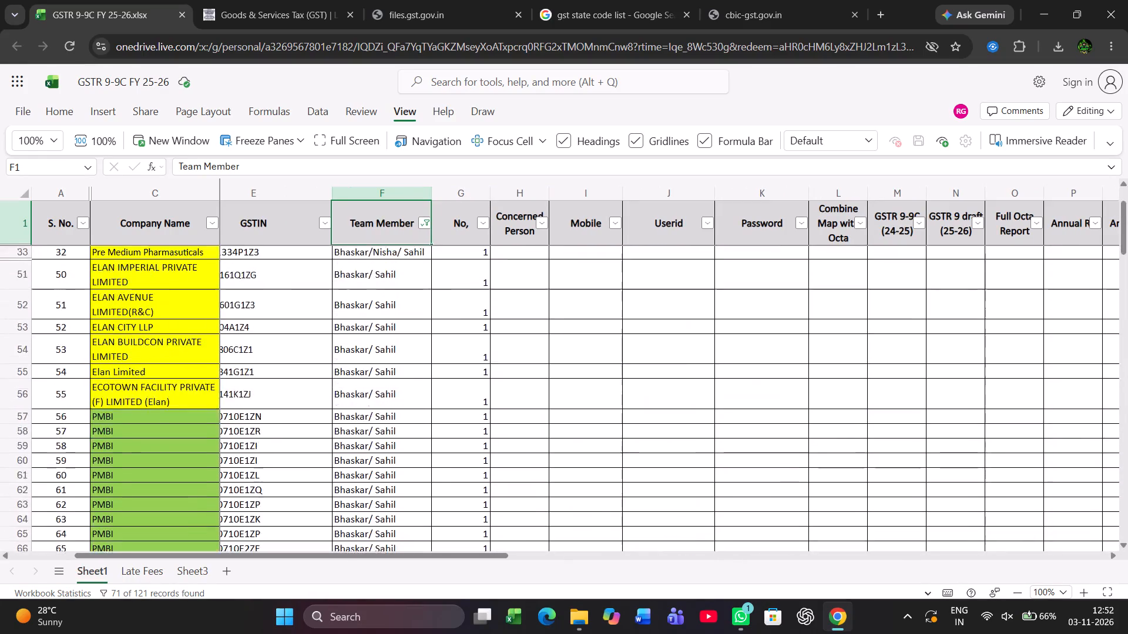
scroll(362, 471, "down", 1)
scroll(258, 430, "up", 1)
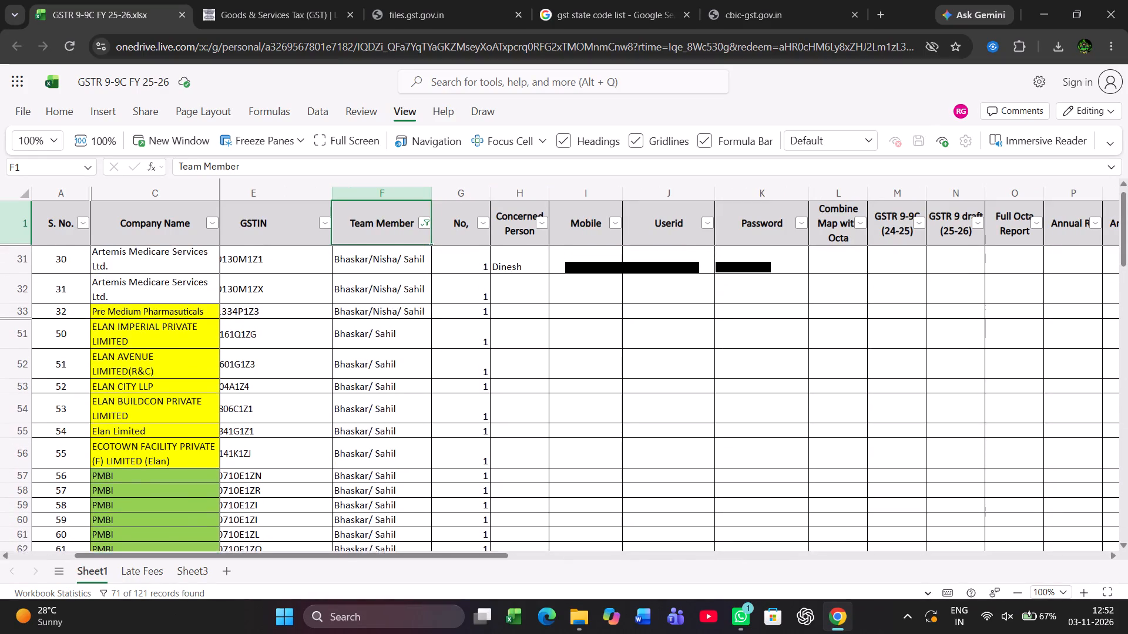
scroll(258, 430, "up", 1)
Refilter the Team Member column for everyone to only Bhaskar, Bhaskar/ Sahil and Bhaskar/Nisha/ Sahil, leaving out the blanks.
left_click(404, 277)
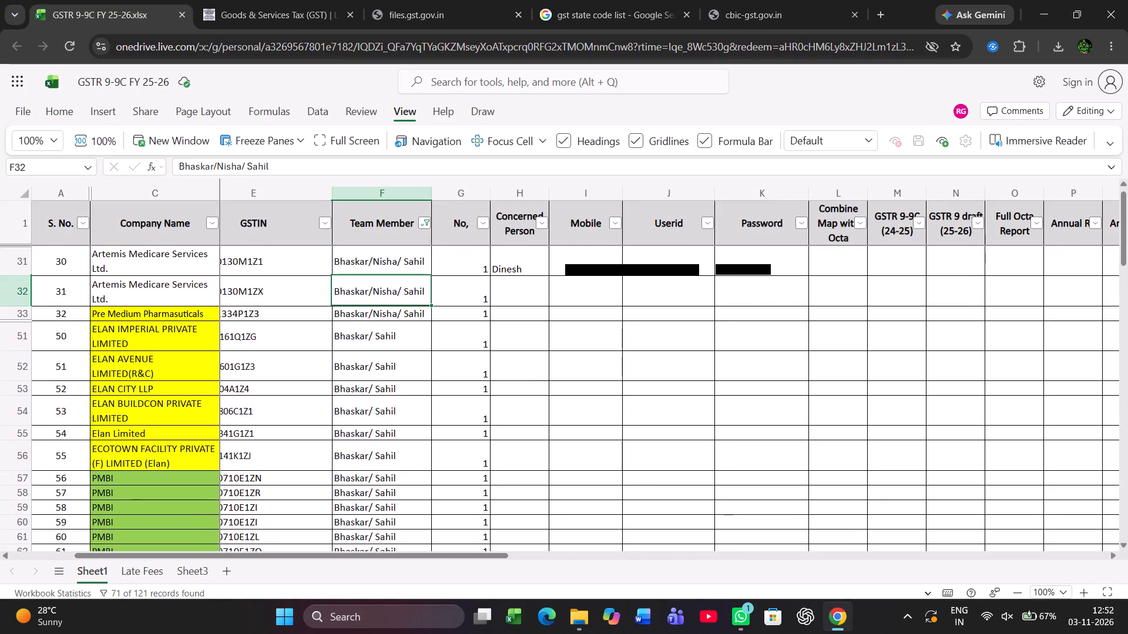
scroll(385, 317, "up", 1)
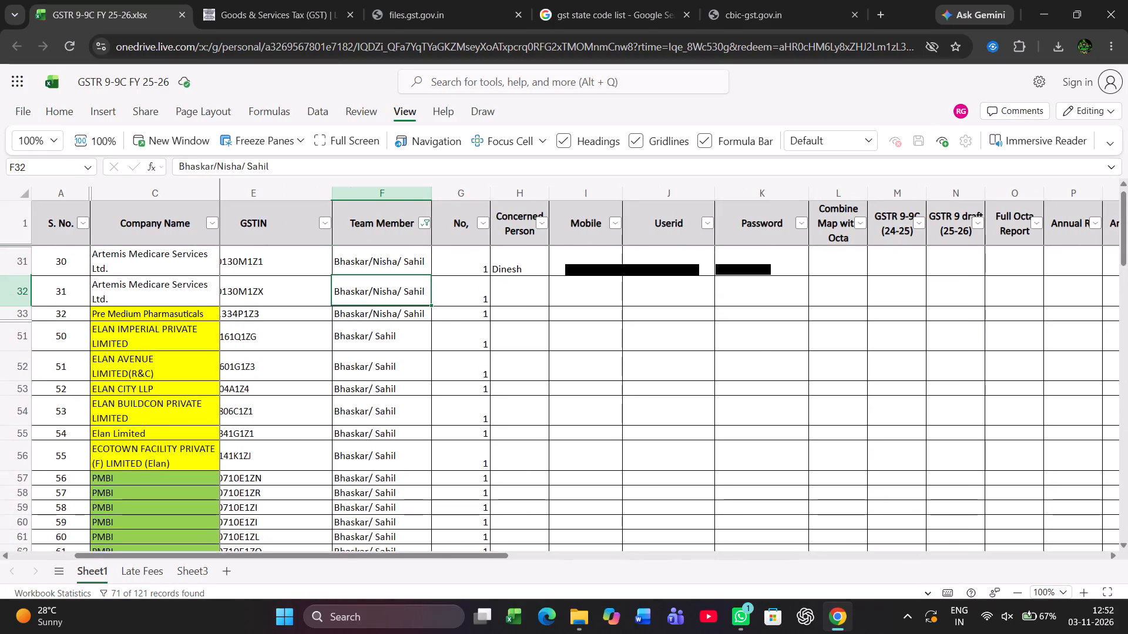
scroll(385, 317, "right", 5)
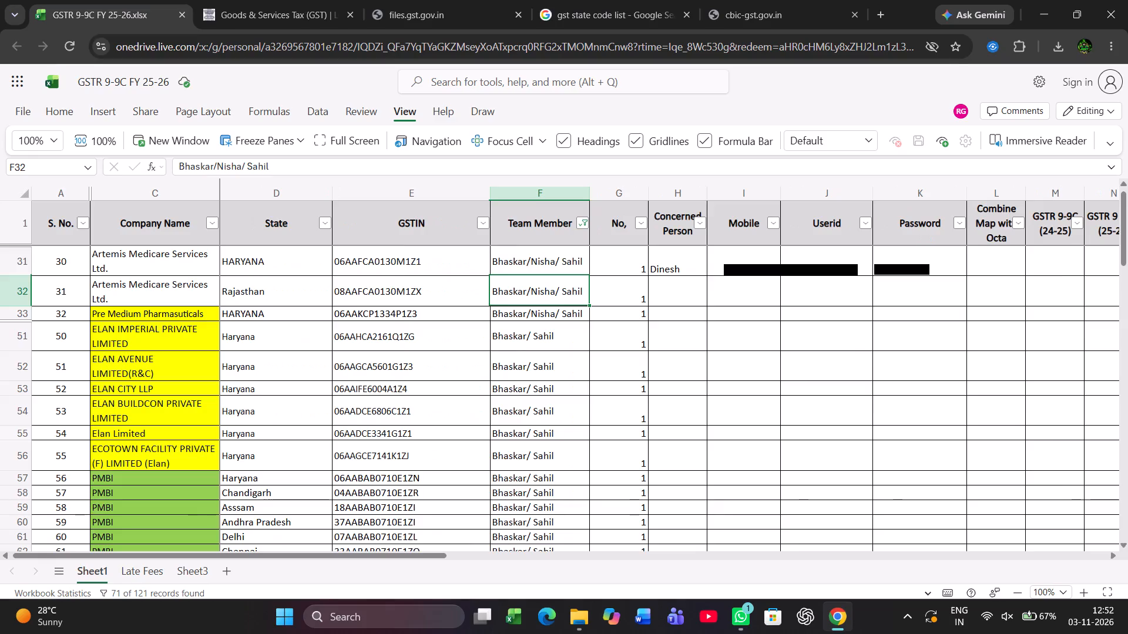
key("Up")
key("Up")
key("Up")
key("Up")
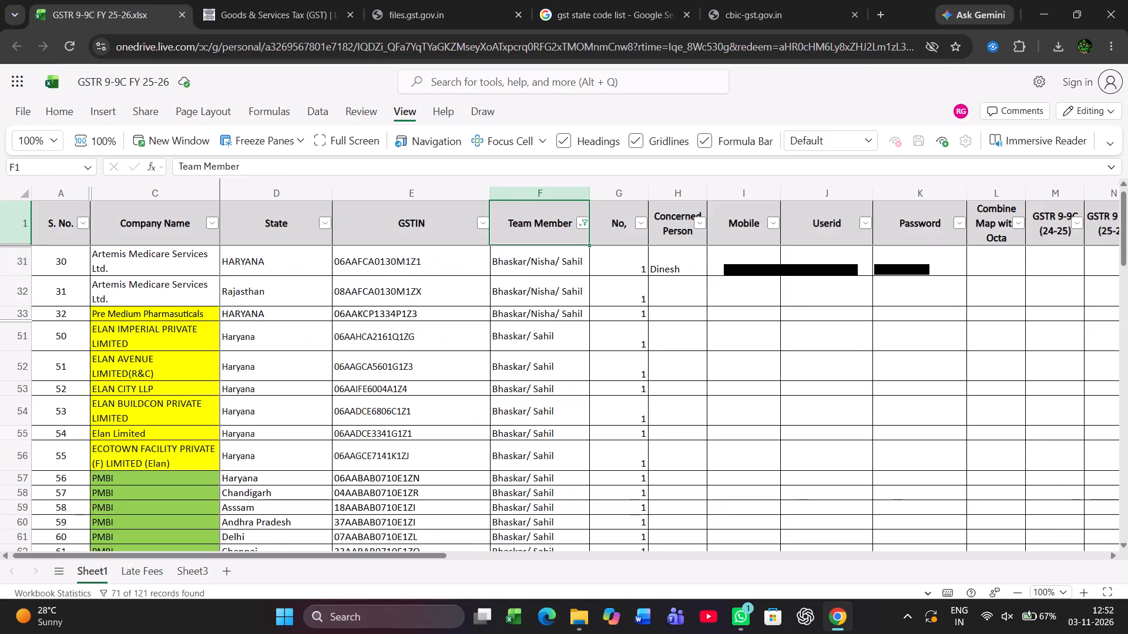
key("alt+Down")
key("Down")
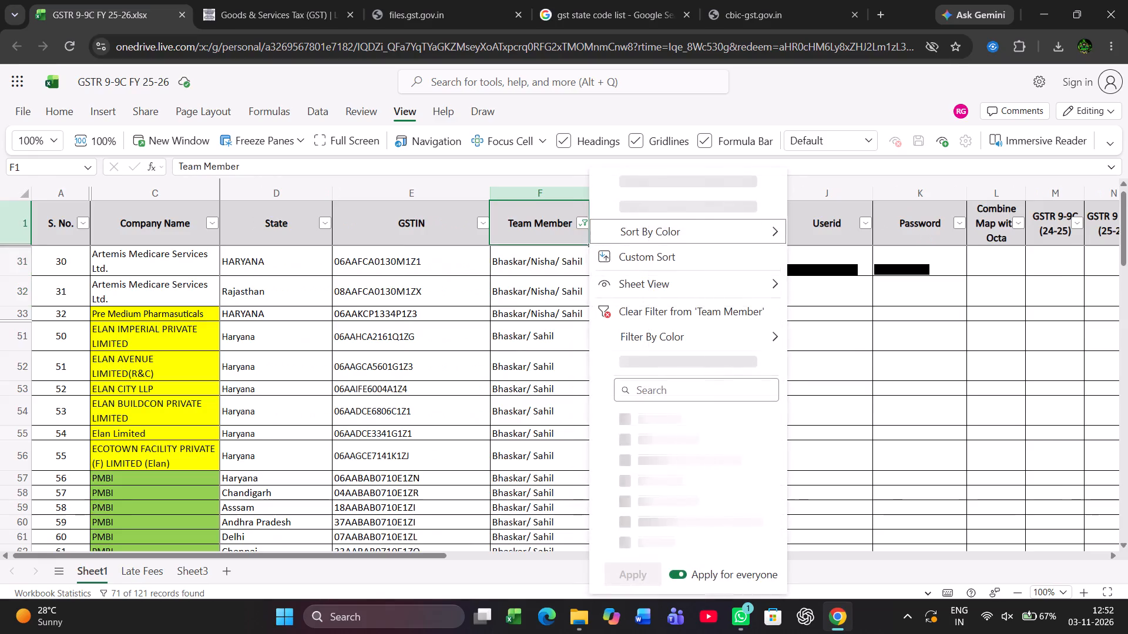
key("Down")
key("Down")
key("Down")
key("Down")
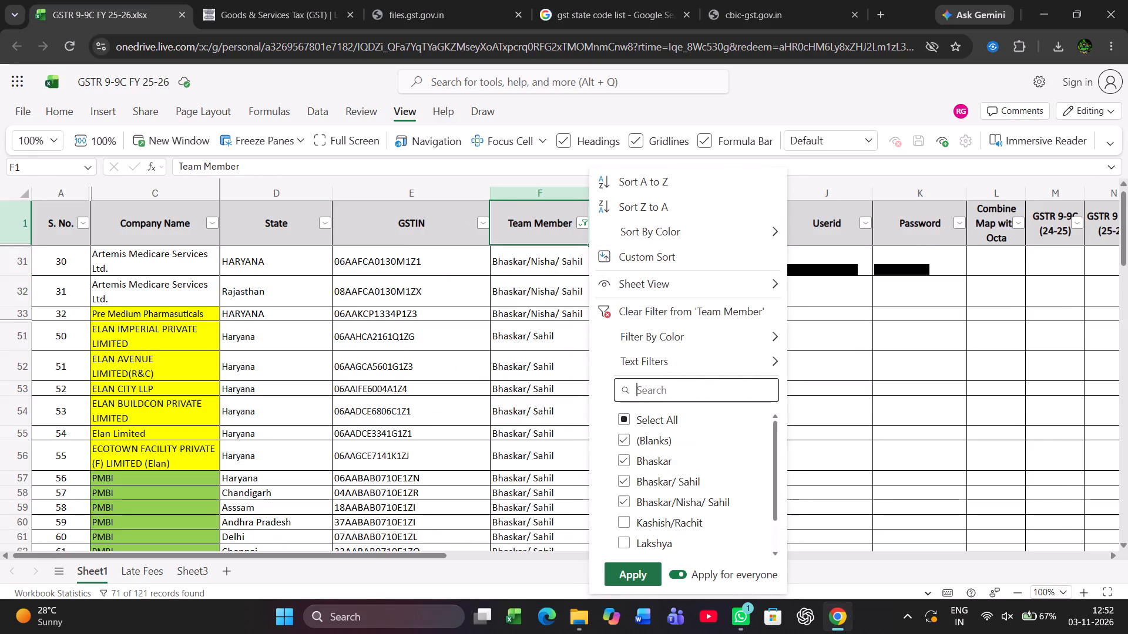
key("Down")
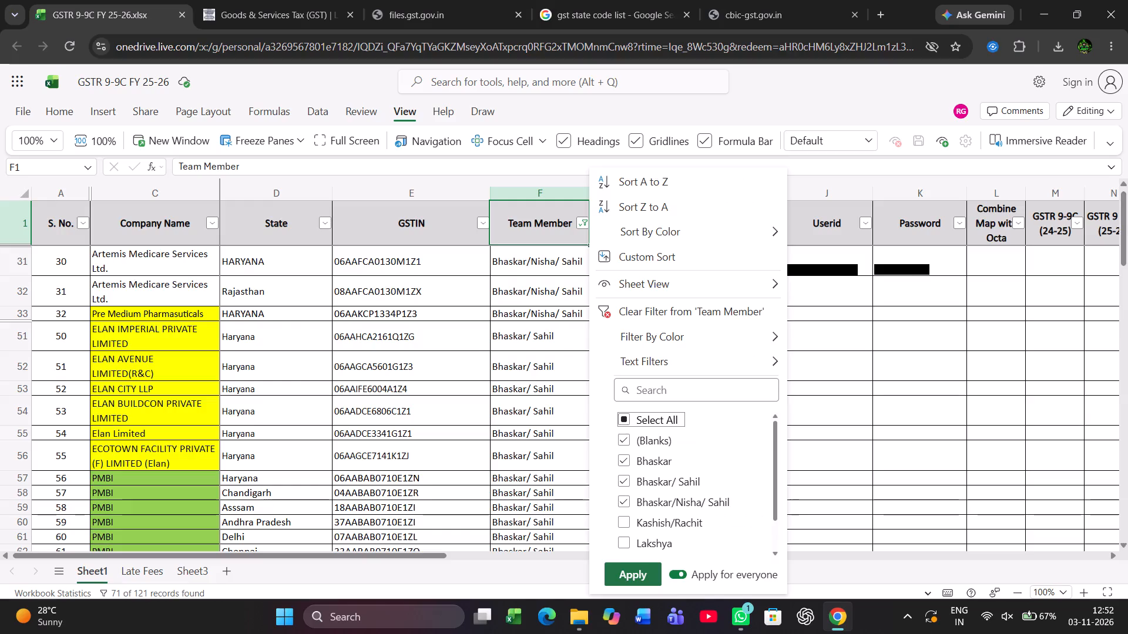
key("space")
key("Down")
key("Up")
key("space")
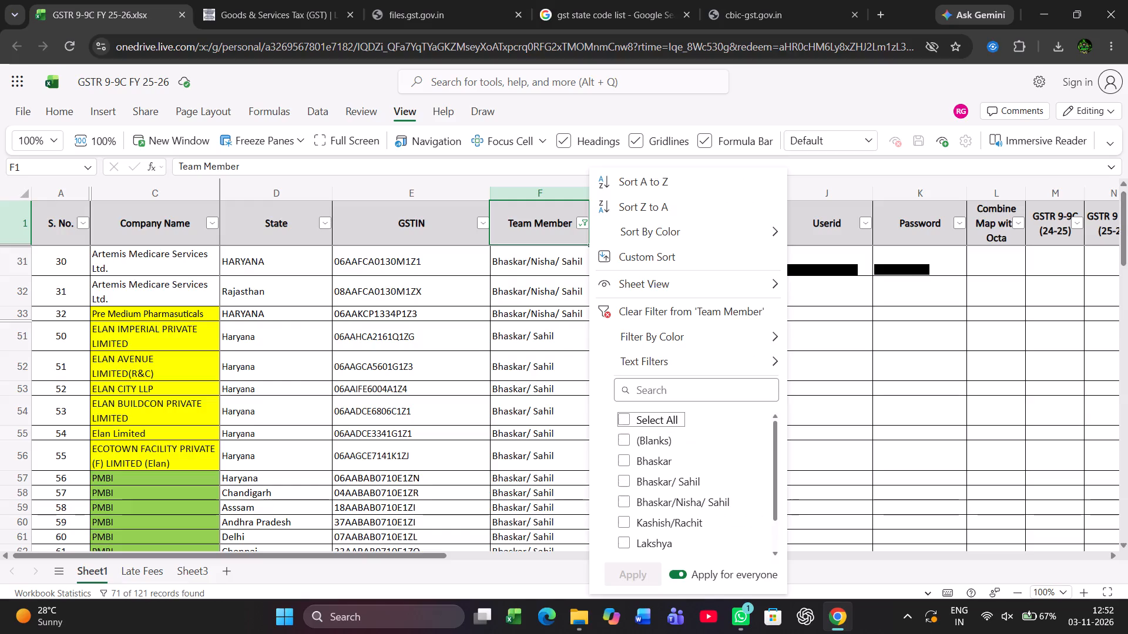
key("Down")
key("Down")
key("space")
key("Down")
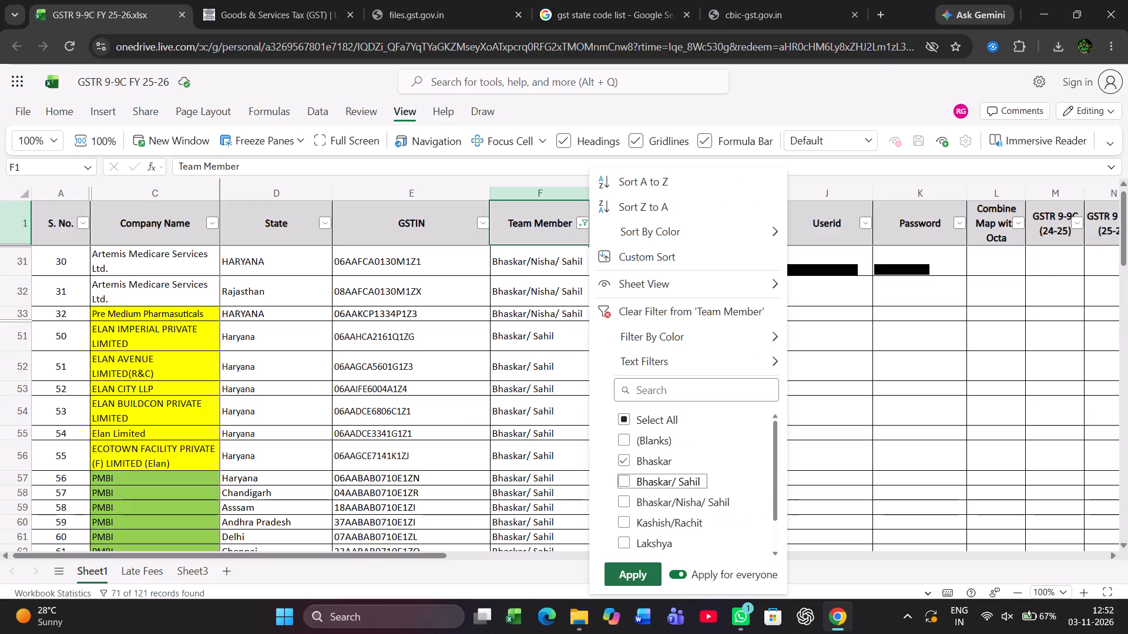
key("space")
key("Down")
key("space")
key("Down")
key("Down")
key("Down")
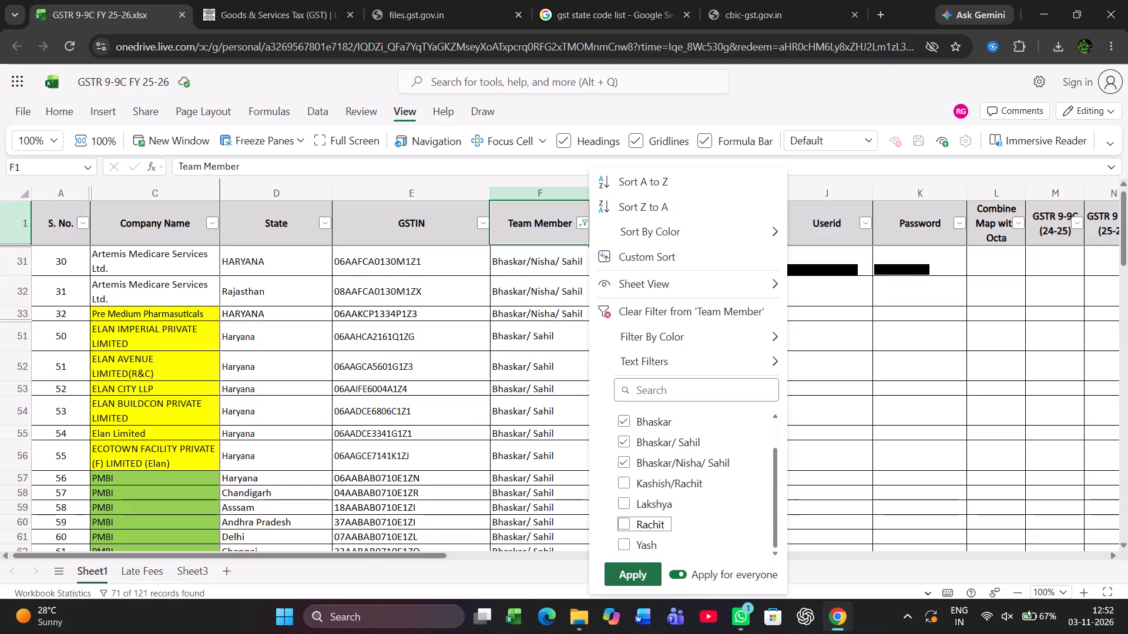
key("Down")
key("Down")
key("Up")
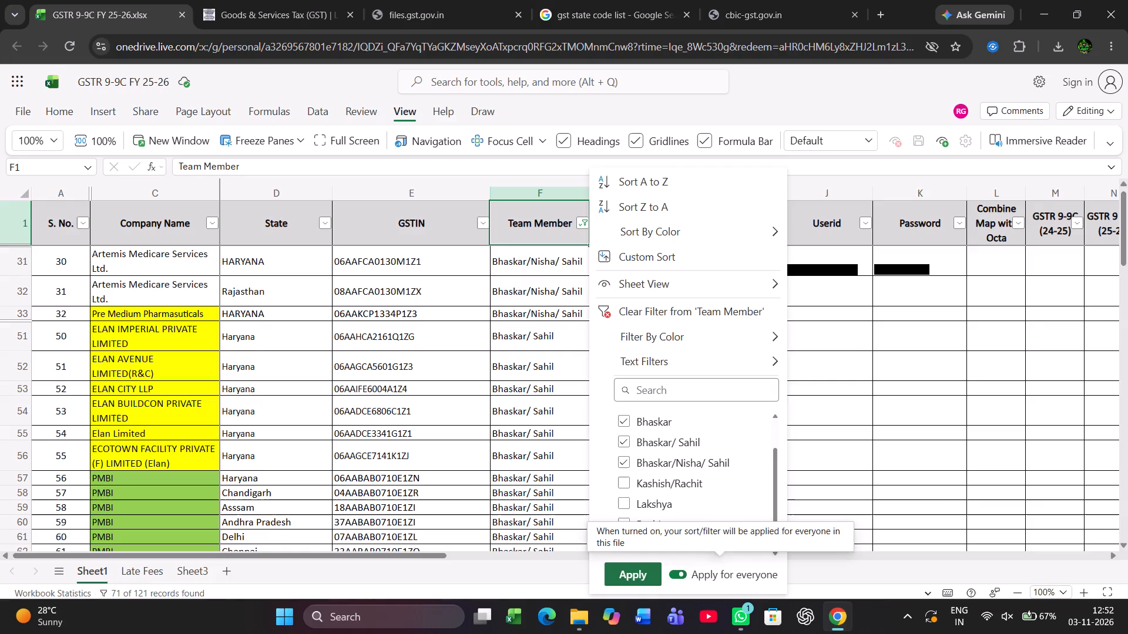
key("Return")
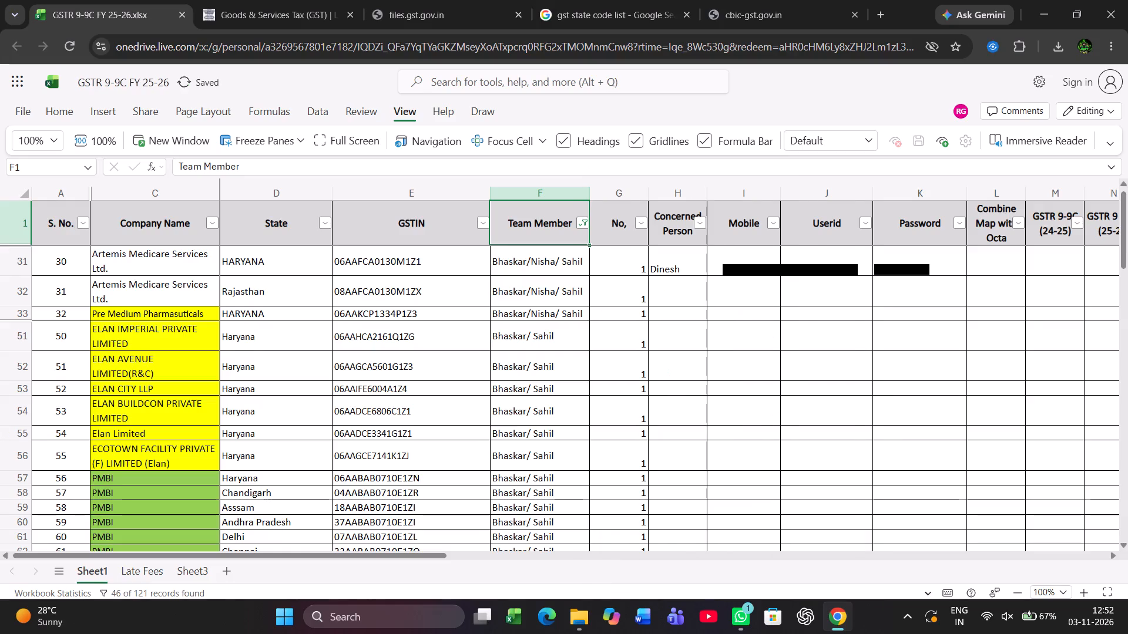
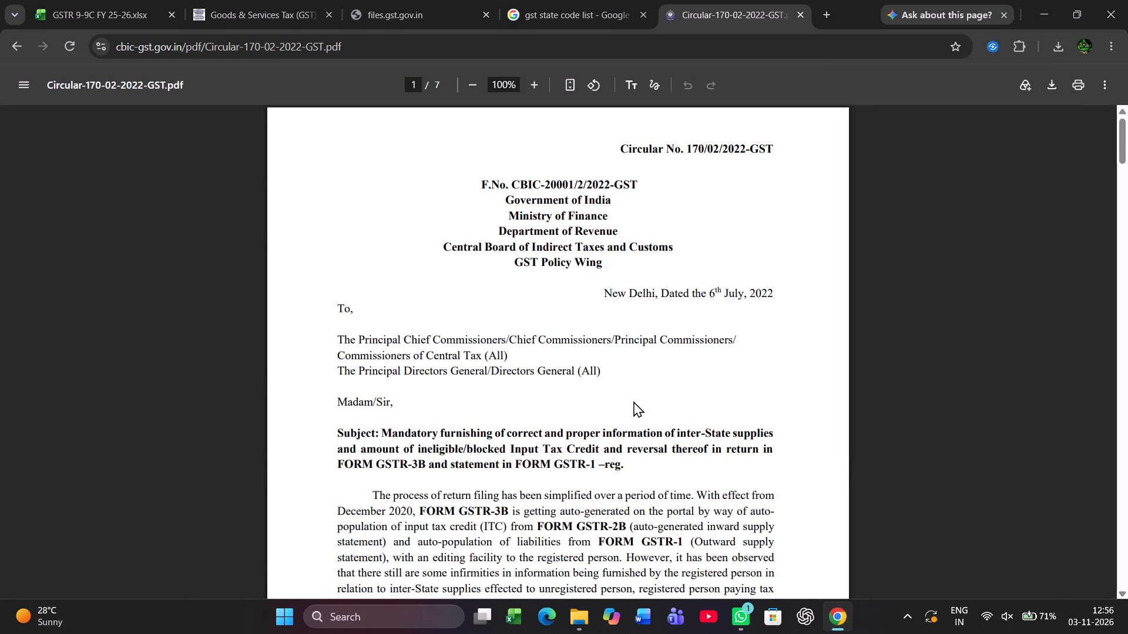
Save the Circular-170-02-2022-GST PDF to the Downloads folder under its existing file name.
scroll(657, 323, "down", 1)
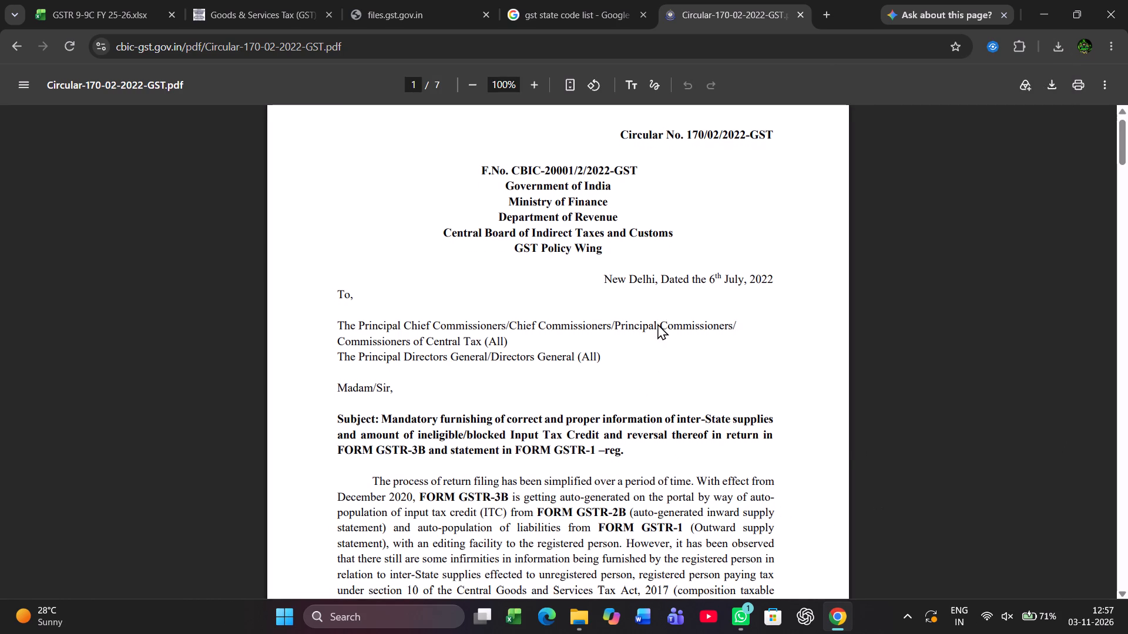
scroll(657, 323, "down", 4)
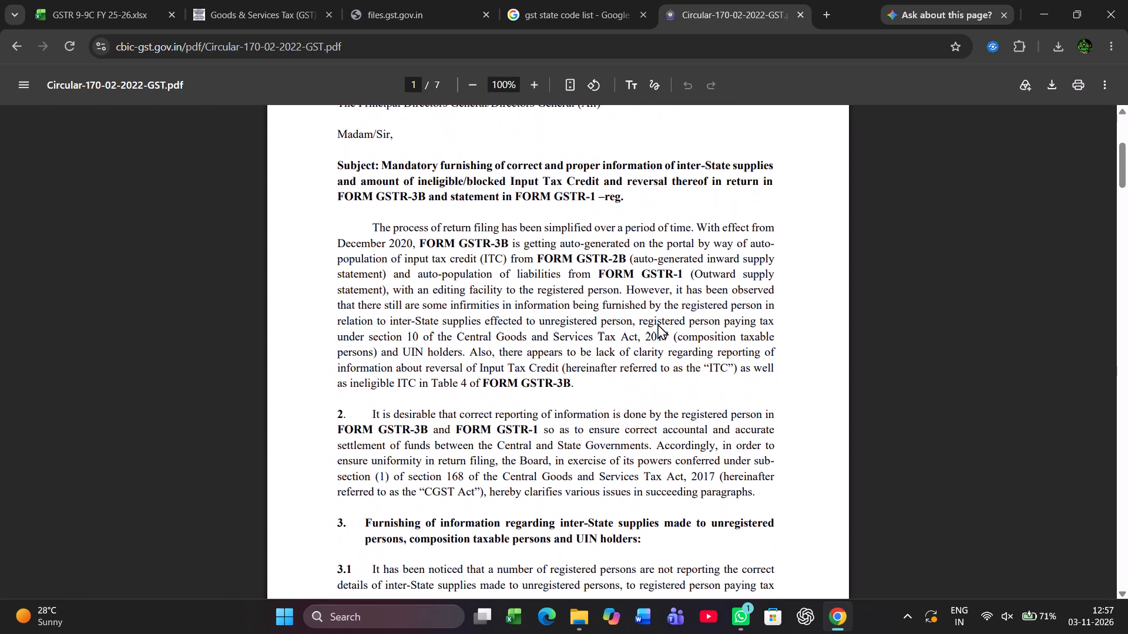
left_click(1047, 80)
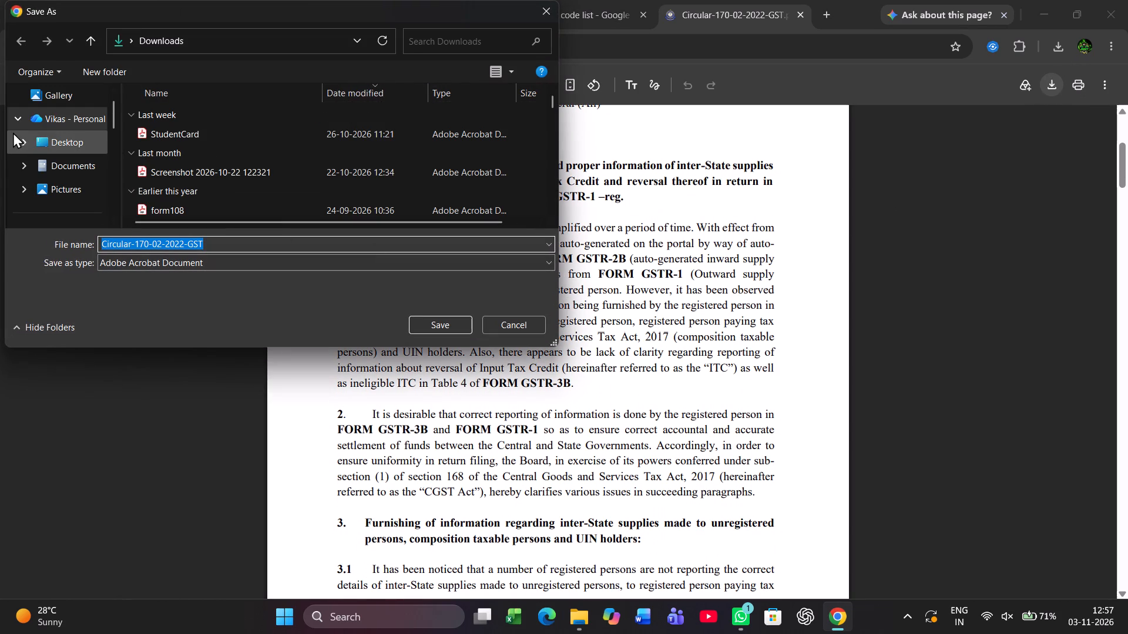
left_click(85, 145)
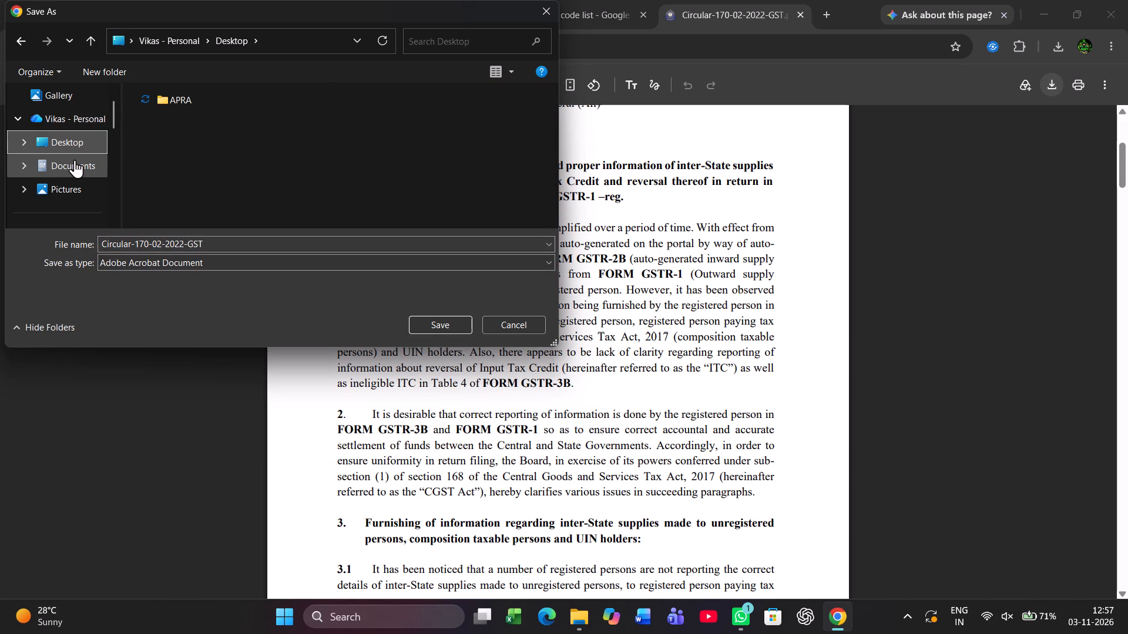
left_click(75, 160)
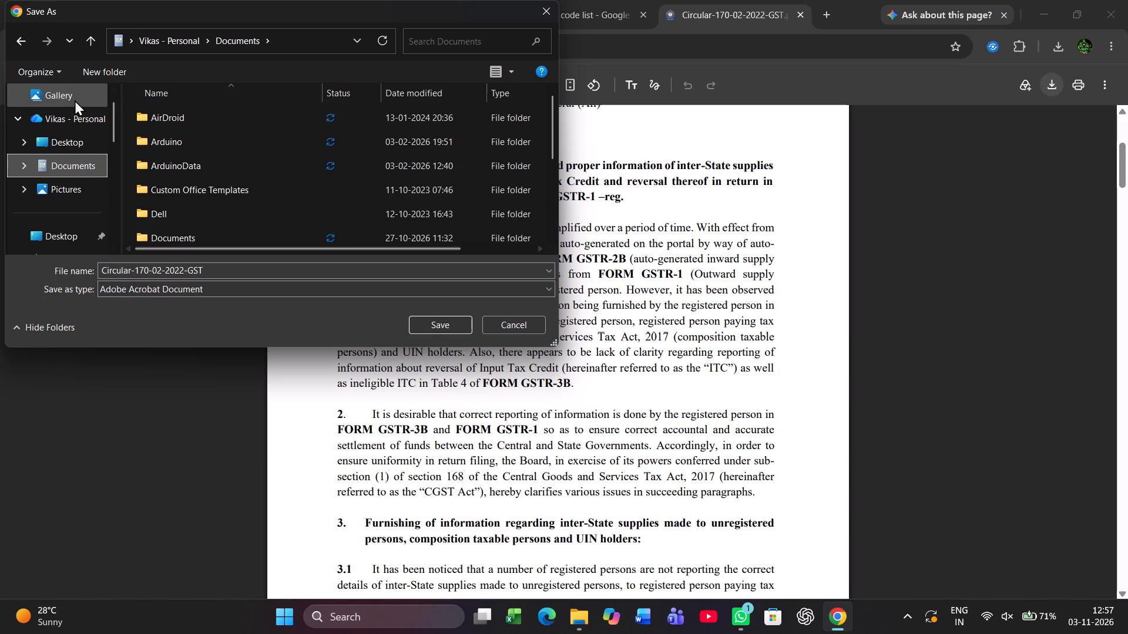
scroll(92, 198, "down", 1)
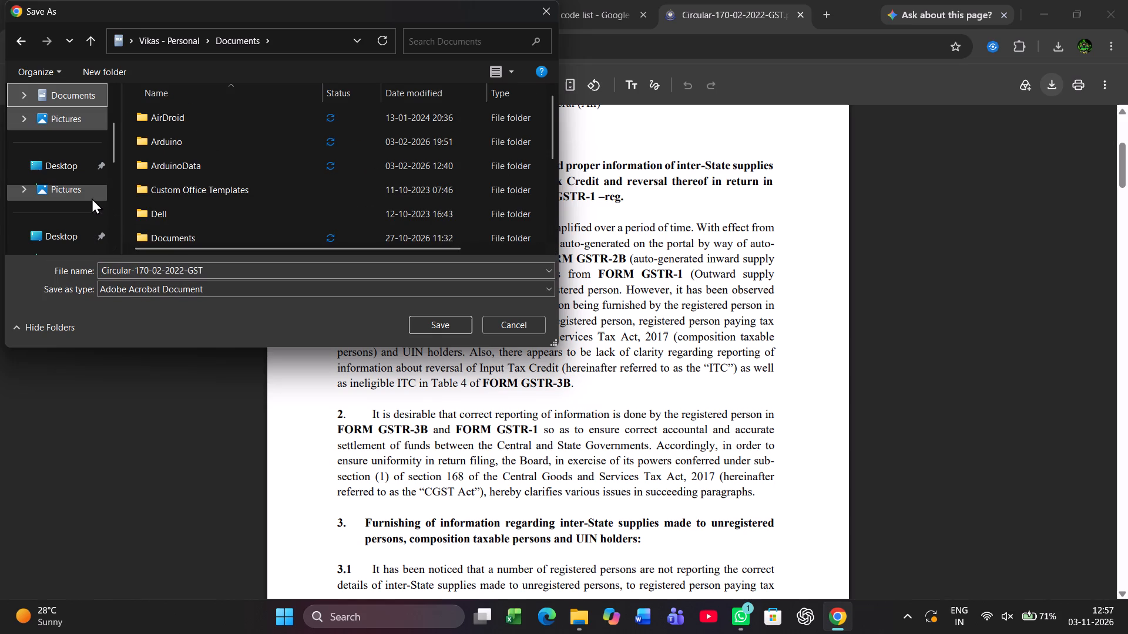
left_click(70, 183)
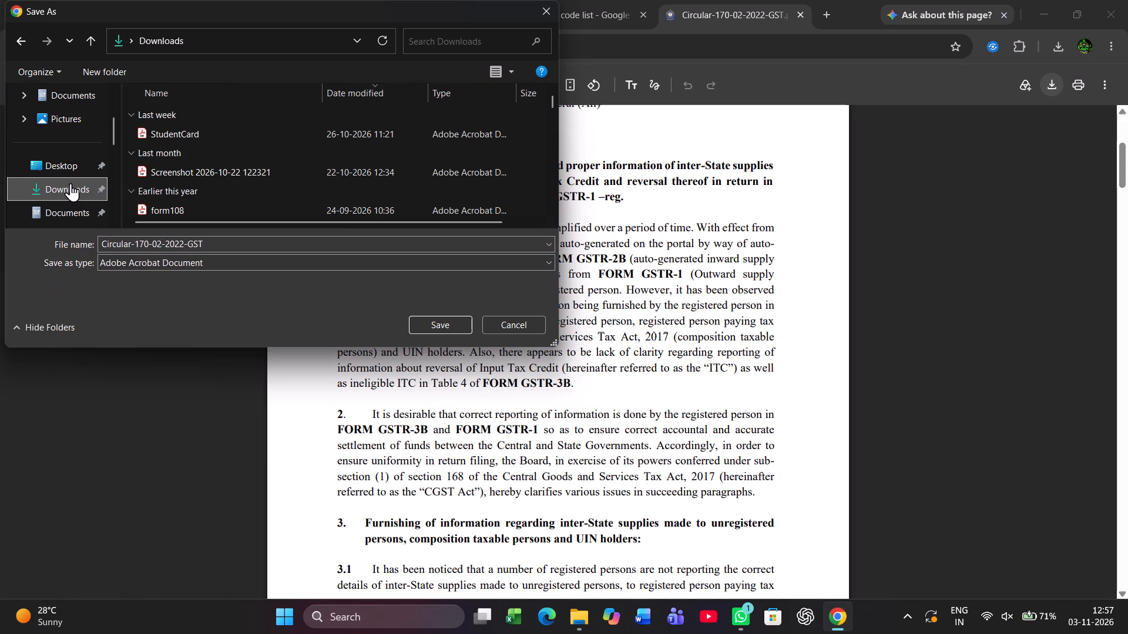
key("Return")
left_click(452, 328)
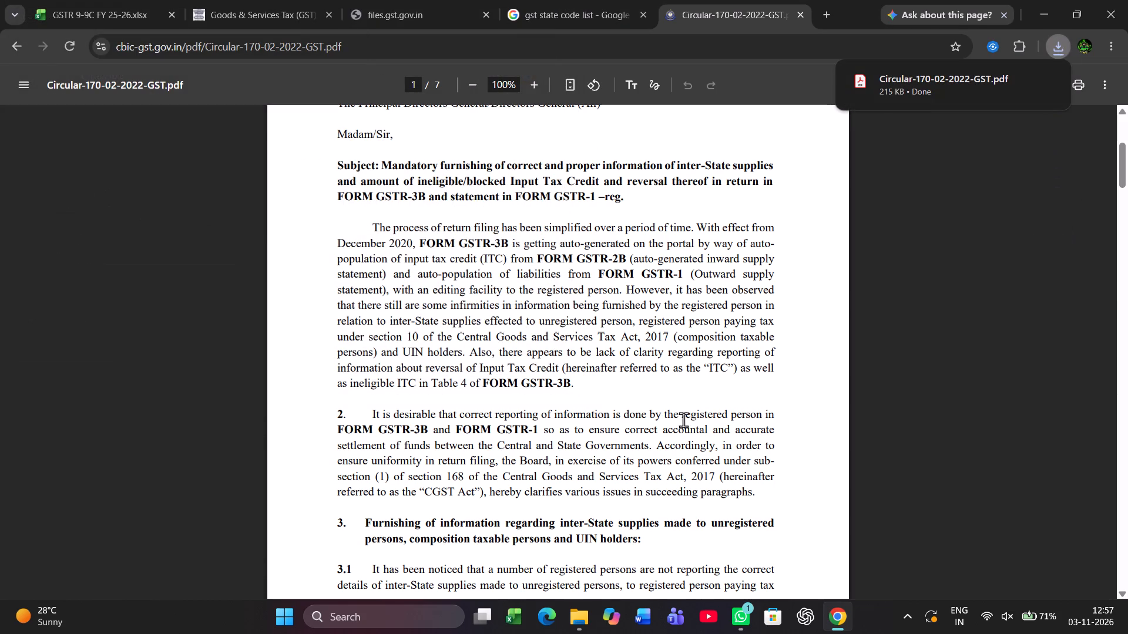
Close the GST circular's browser page and the copy opened in Adobe Acrobat.
left_click(800, 14)
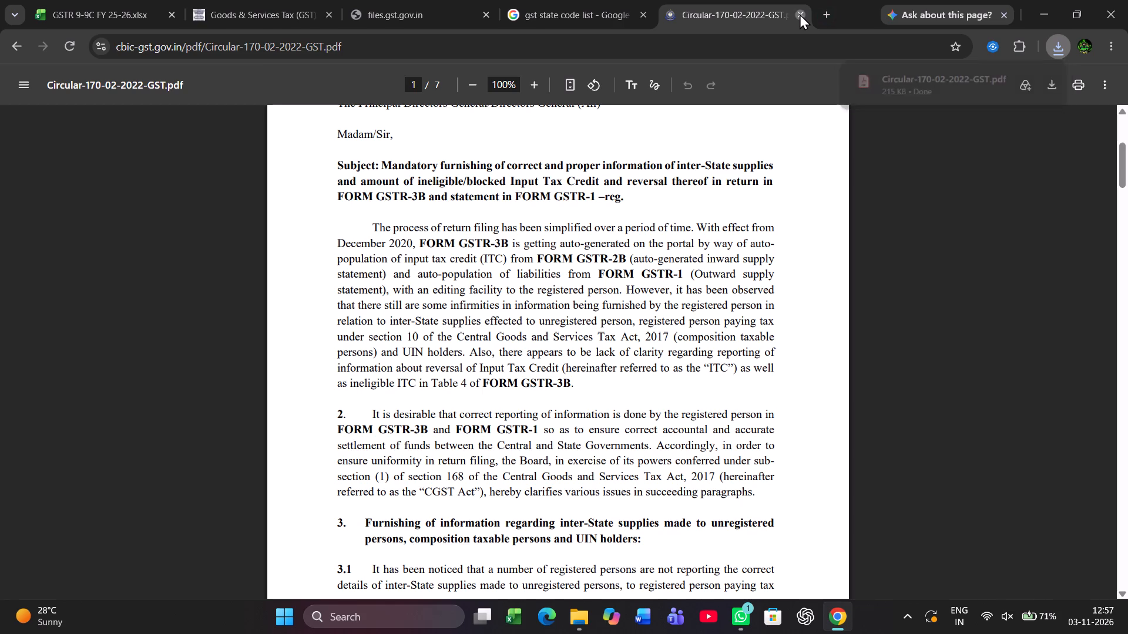
left_click(454, 12)
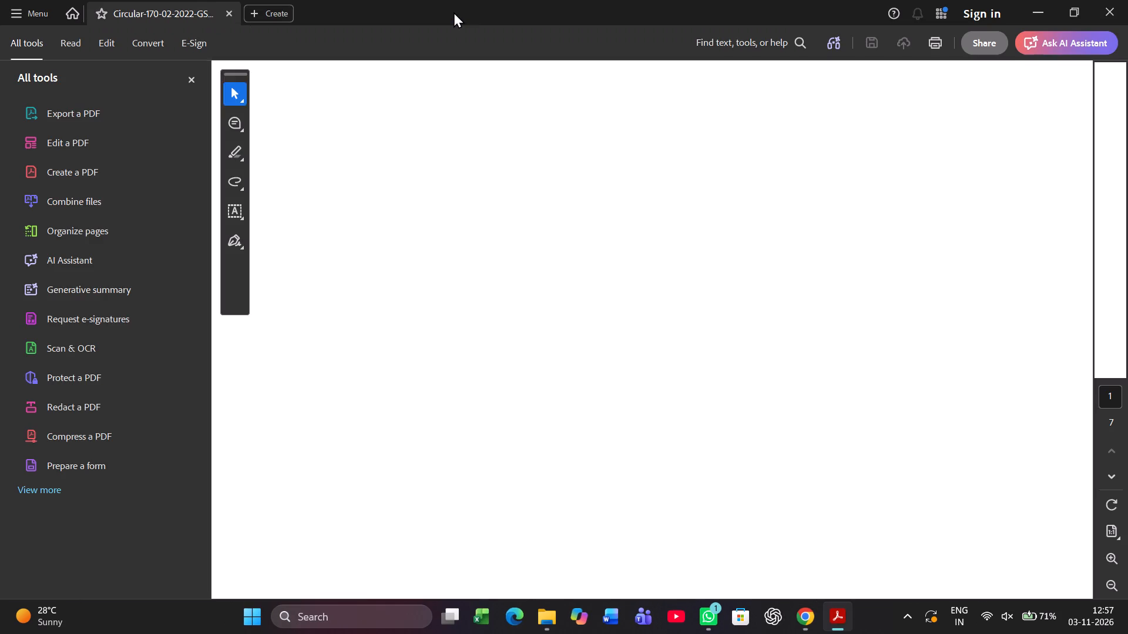
left_click(1120, 1)
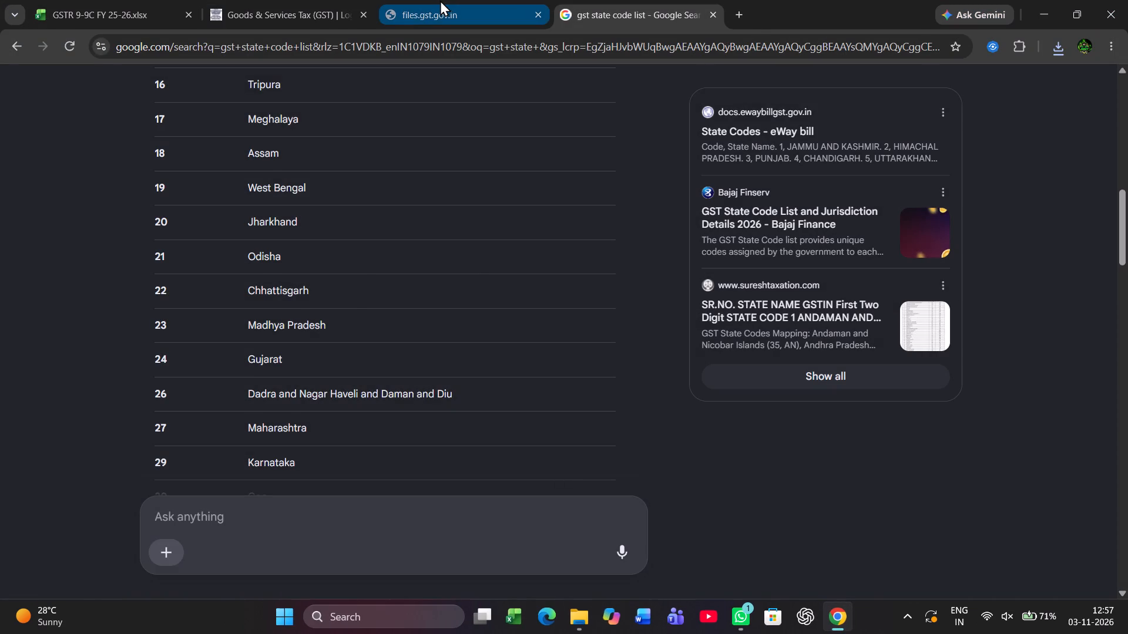
Bring up the files.gst.gov.in page for the HSN Table 17 download.
left_click(440, 0)
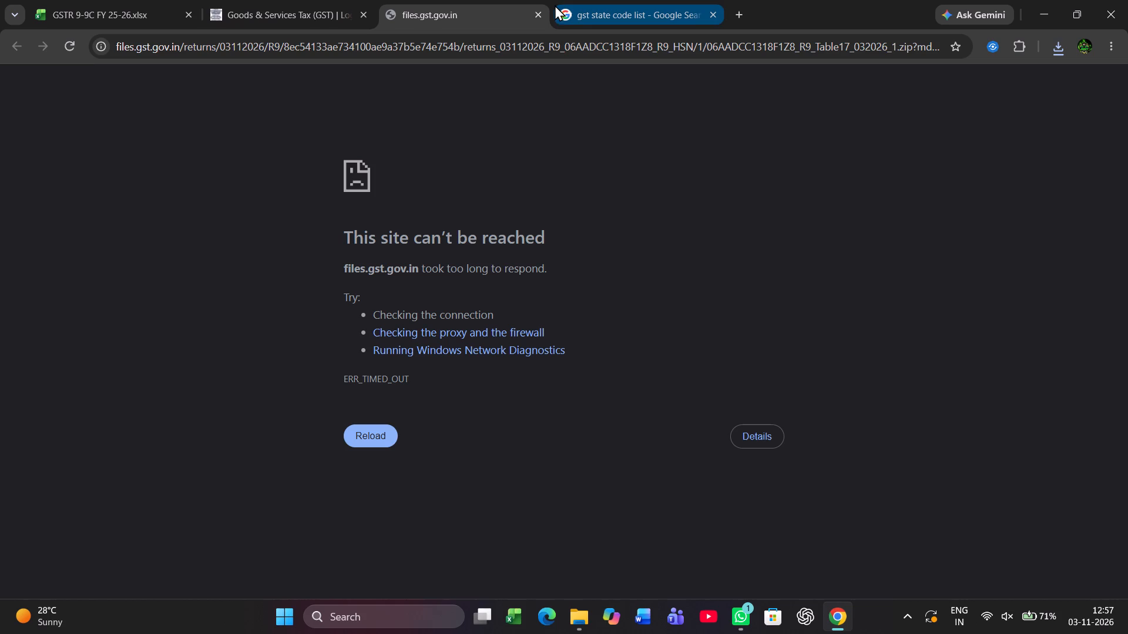
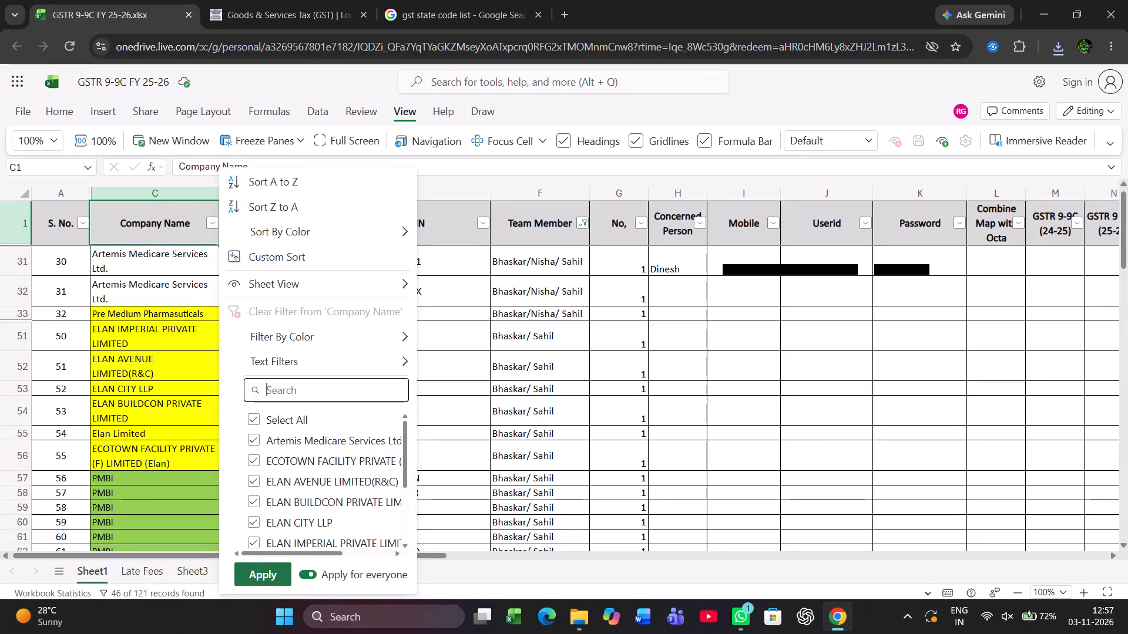
Filter the Company Name column of Sheet1 to show only REC.
type("REC")
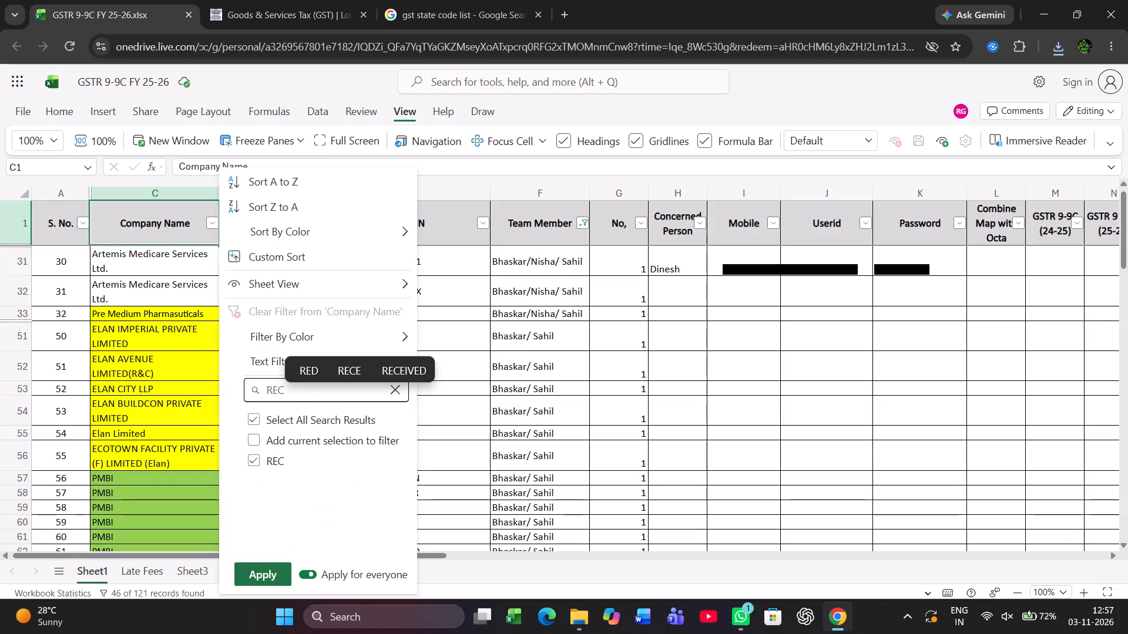
key("Down")
key("Down")
key("Down")
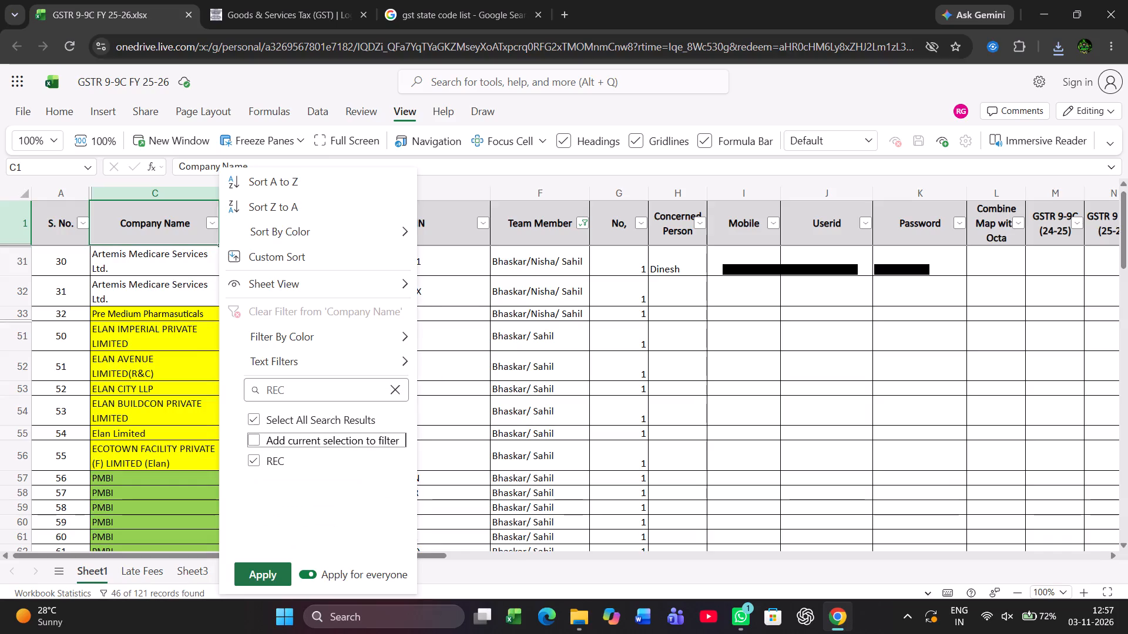
key("Return")
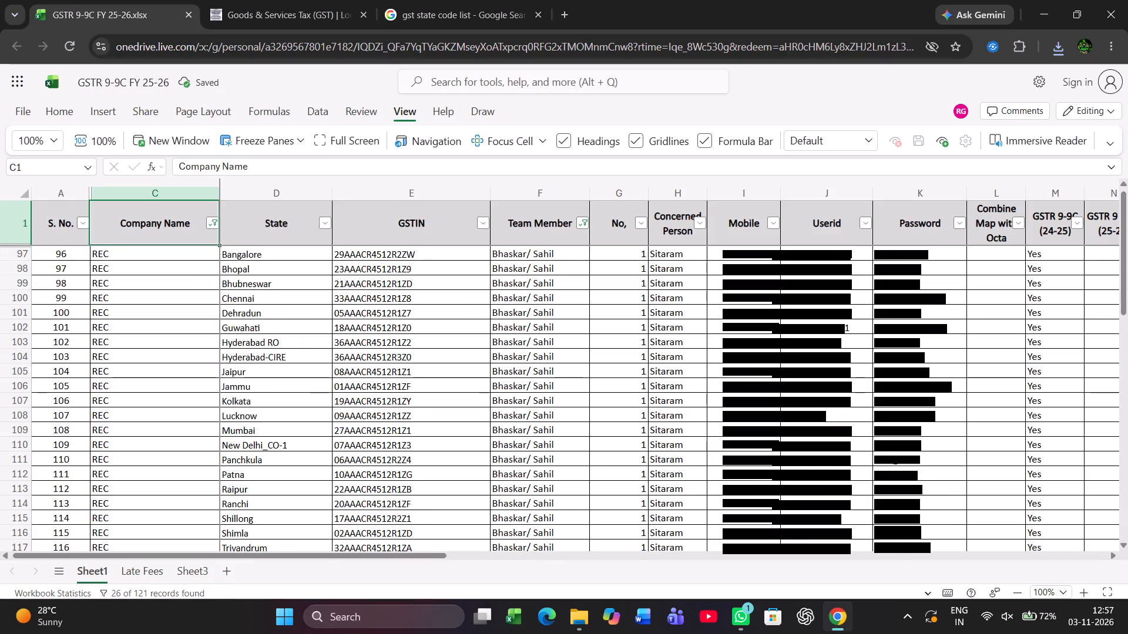
Review the filtered REC rows down the Team Member column, checking each state's GSTIN and assigned team members.
key("Right")
key("Right")
key("Right")
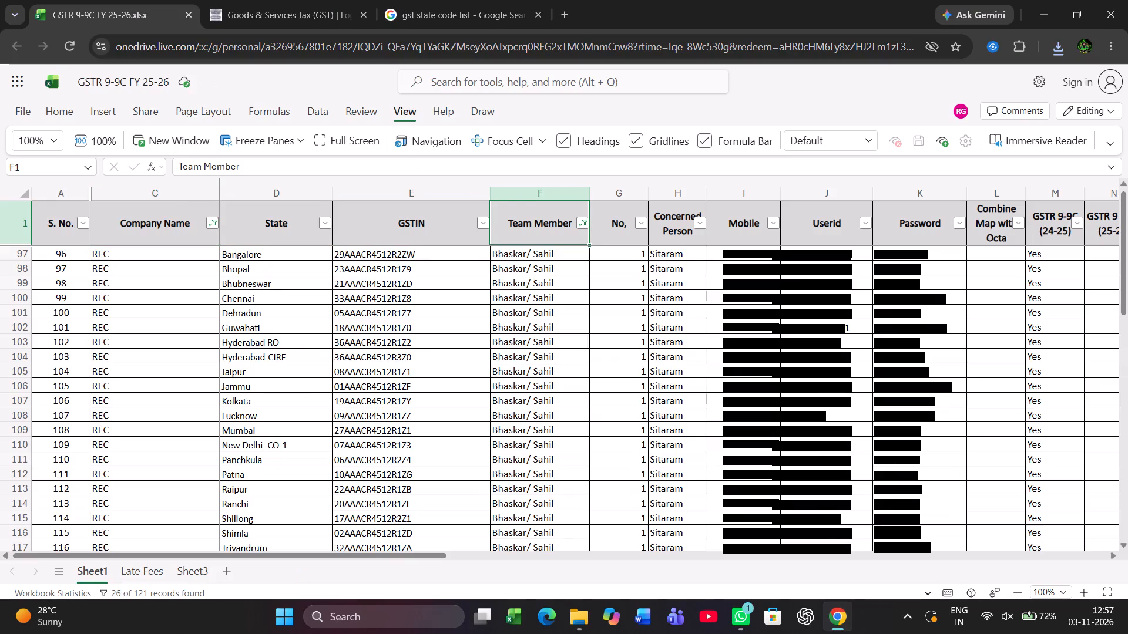
key("Down")
key("Down")
key("Down")
key("Down")
key("Down")
key("Down")
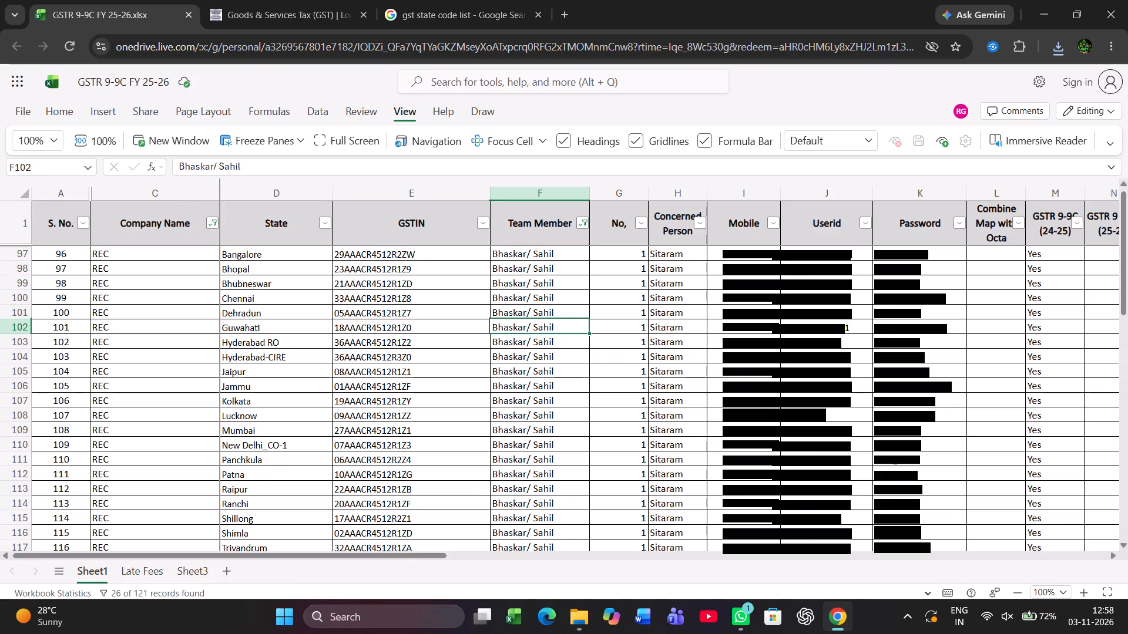
key("Down")
key("Down")
key("Down")
key("Down")
key("Down")
key("Down")
key("Down")
key("Down")
key("Down")
key("Down")
key("Down")
key("Down")
key("Down")
key("Down")
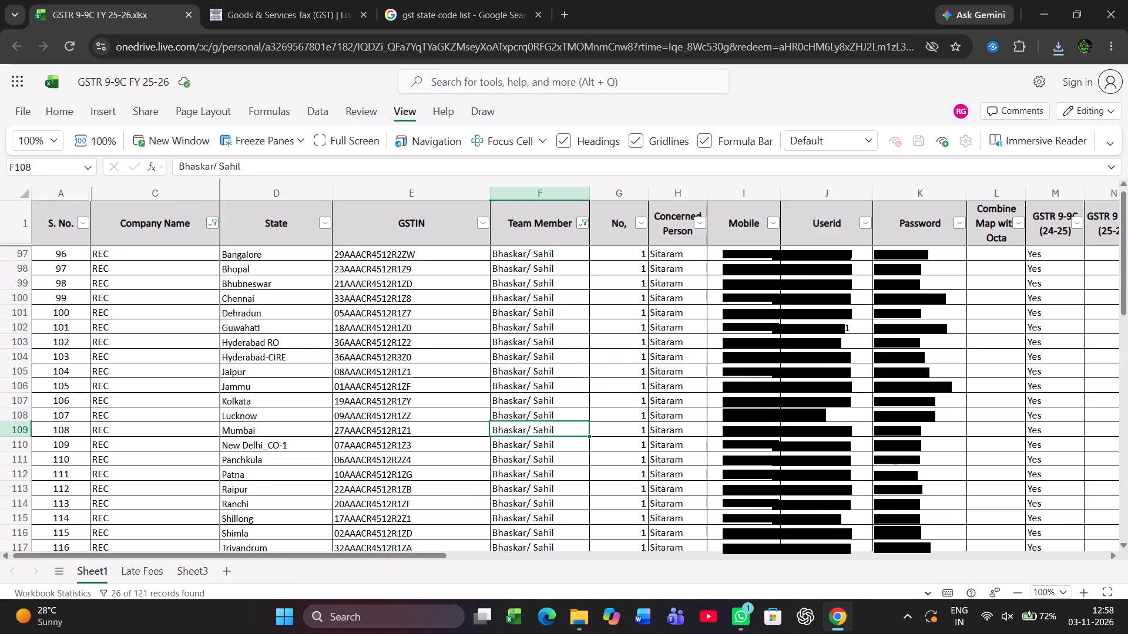
key("Down")
key("Down")
key("Down")
key("Down")
key("Down")
key("Down")
key("Down")
key("Down")
key("Down")
key("Down")
key("Down")
key("Down")
key("Down")
key("Down")
key("Down")
key("Down")
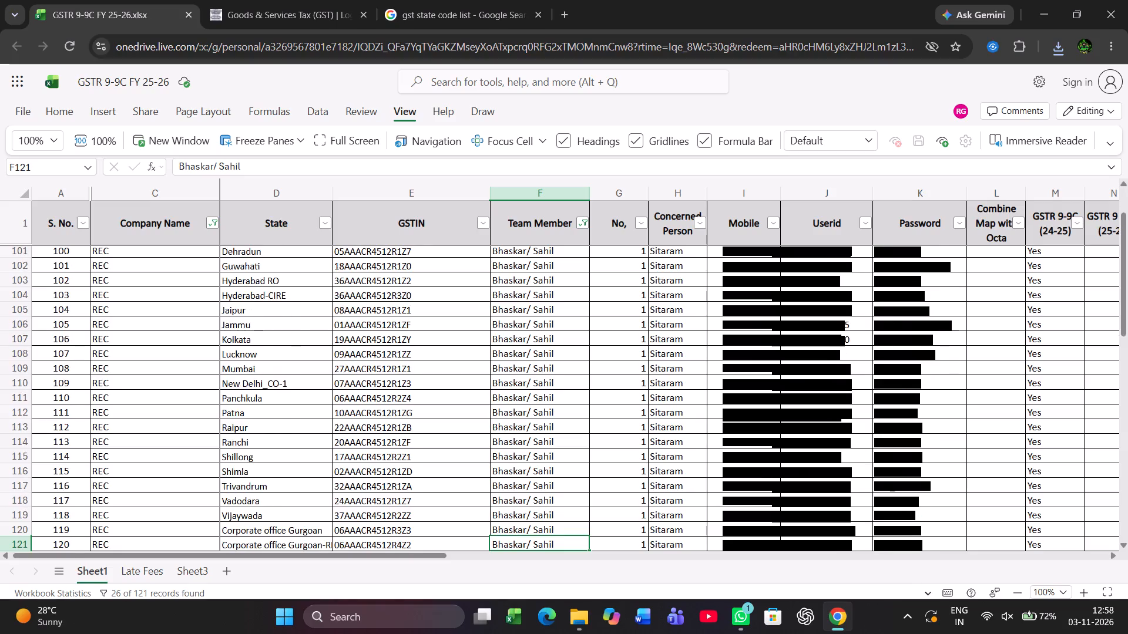
key("Up")
key("Up")
key("Up")
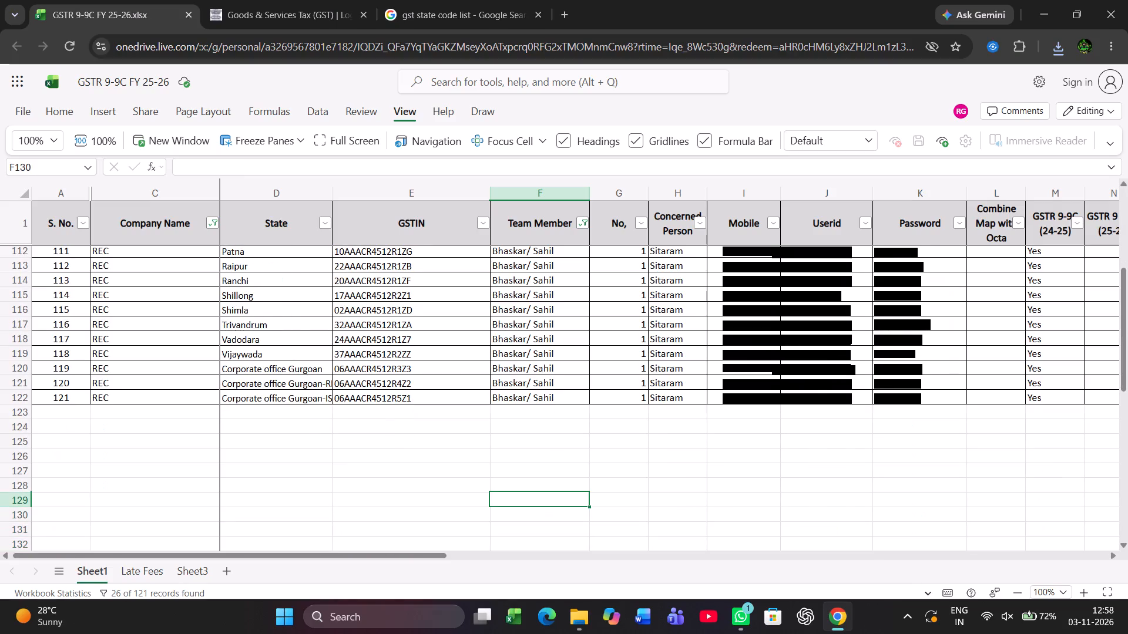
key("Up")
key("Up")
key("Up")
key("Up")
key("Up")
key("Up")
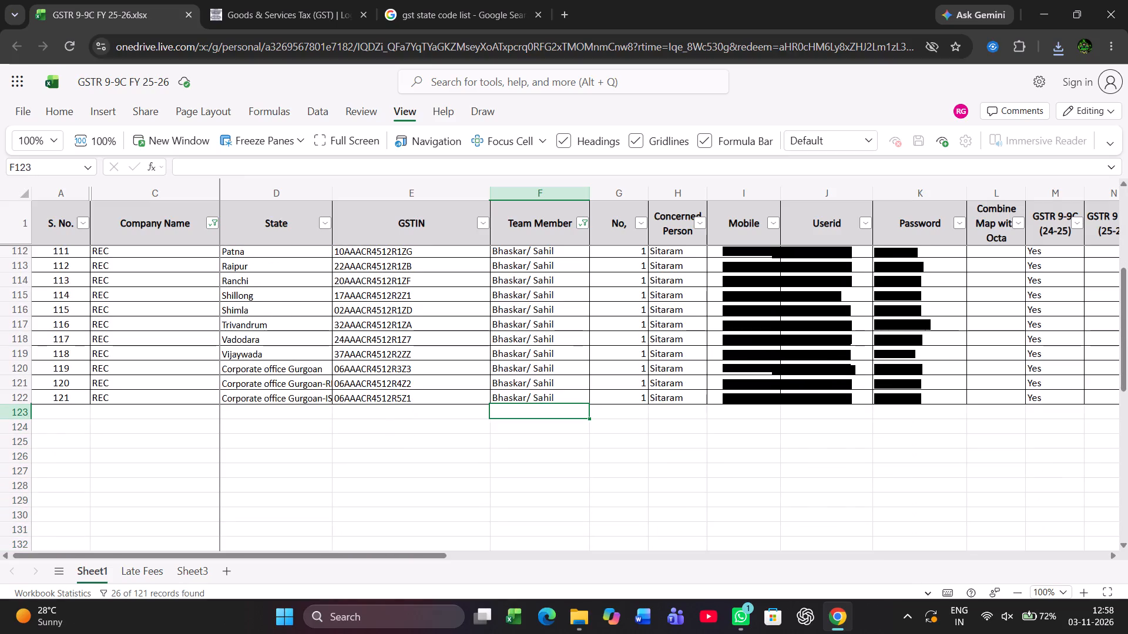
key("Up")
key("ctrl+shift+Up")
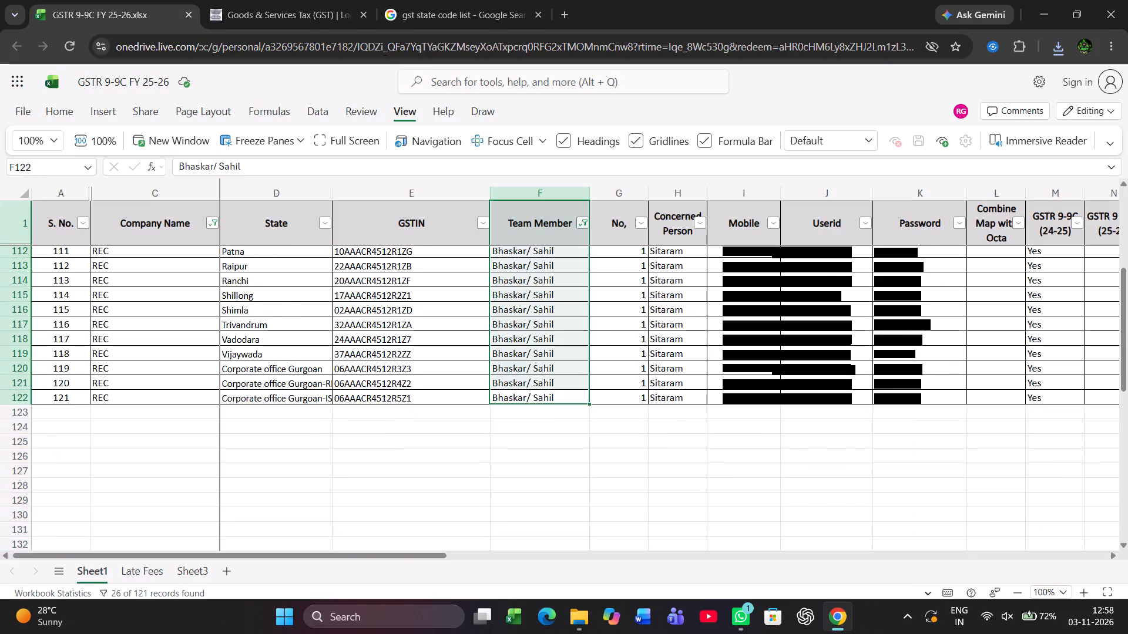
key("Down")
key("Up")
key("Up")
key("Up")
key("Up")
key("Up")
key("Up")
key("Up")
key("Up")
key("Up")
key("Up")
key("Up")
key("Up")
key("Up")
key("Up")
key("Up")
key("Up")
key("Up")
key("Up")
key("Up")
key("Up")
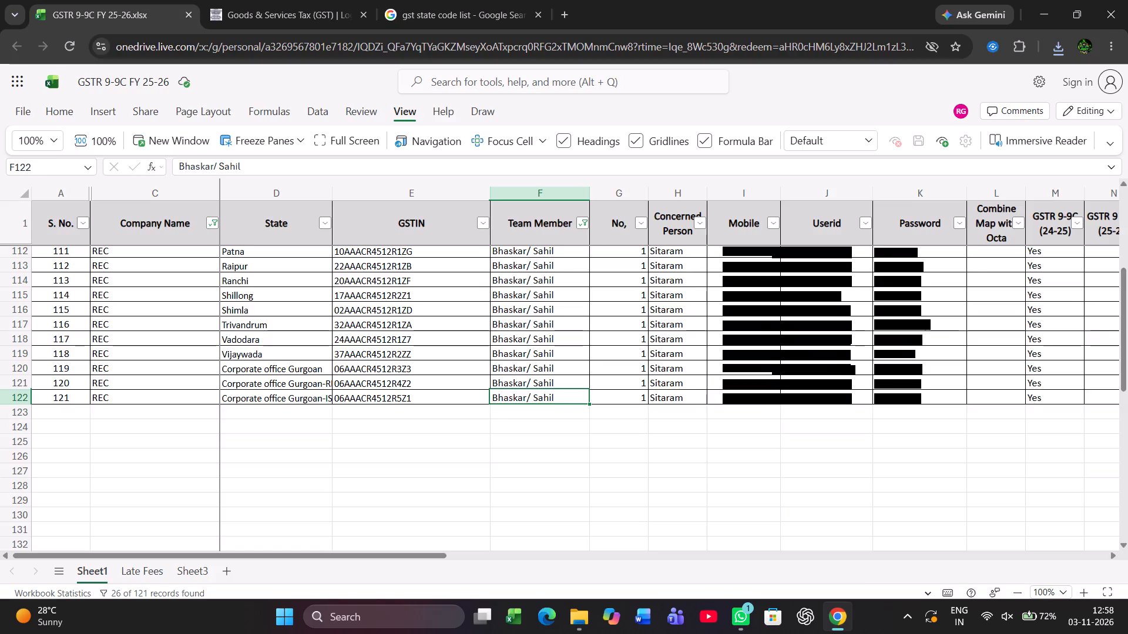
key("Down")
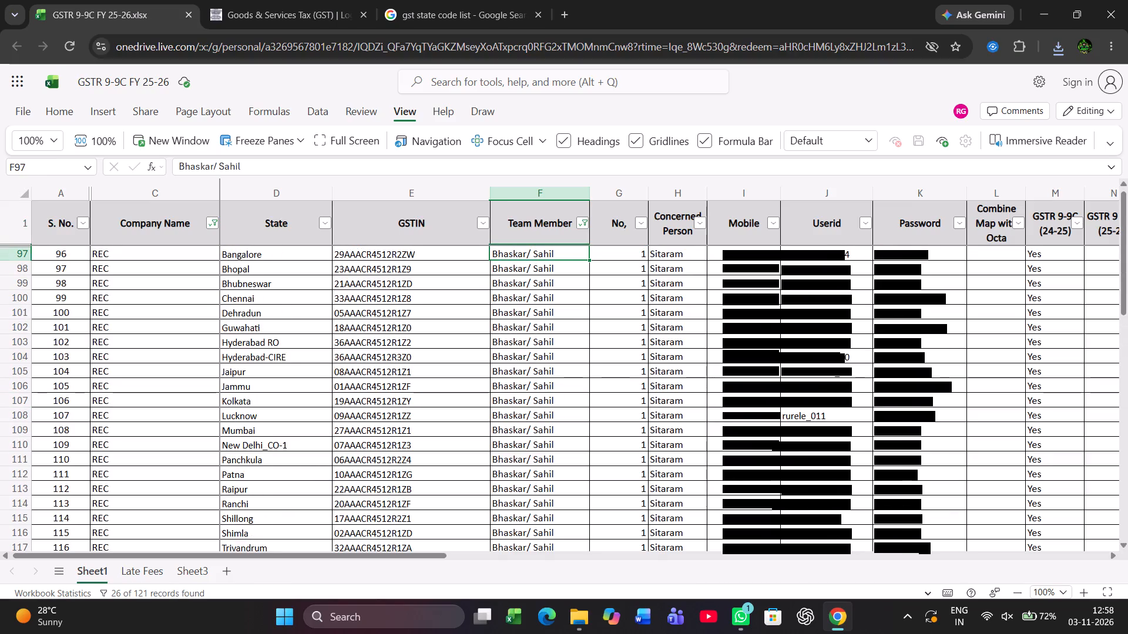
key("ctrl+shift+Down")
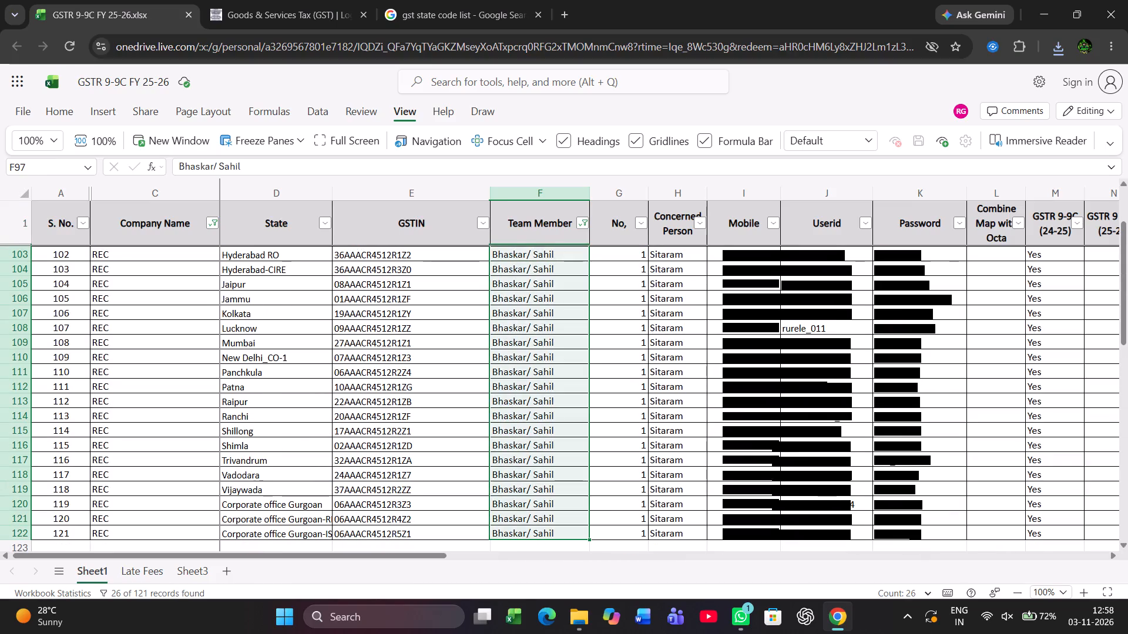
key("Up")
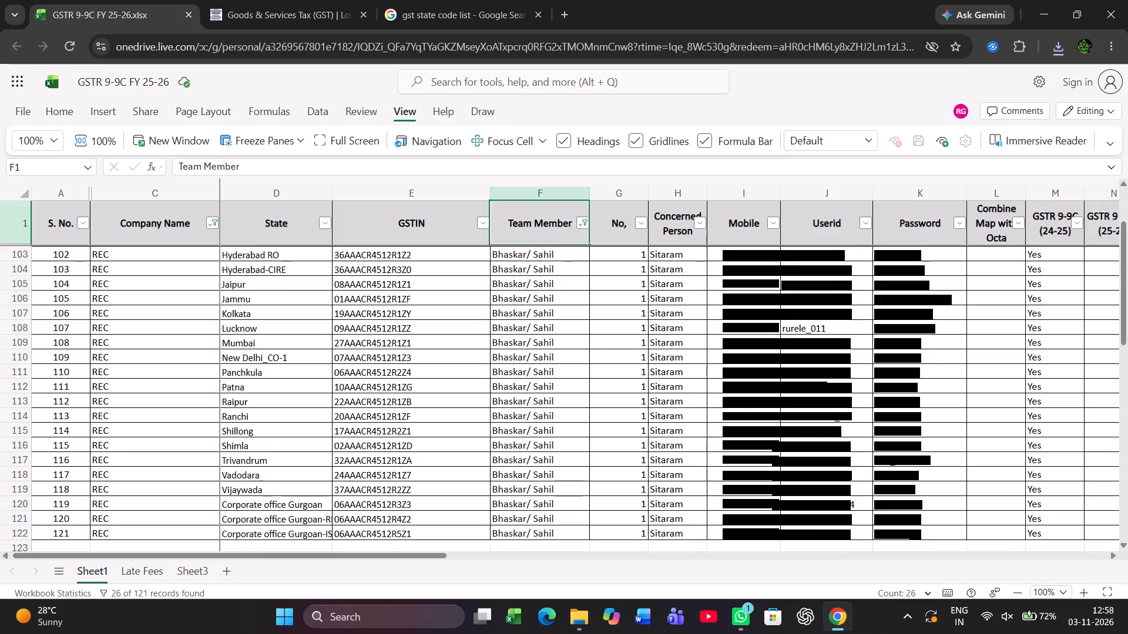
key("Down")
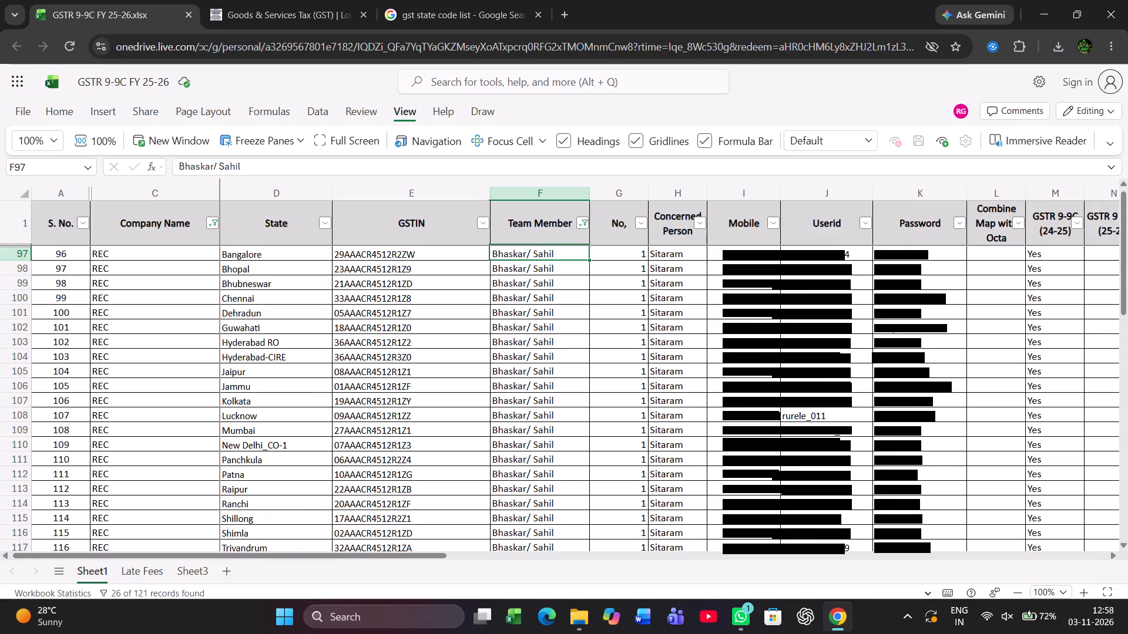
Examine the Userid column for all REC registrations and return to the Bangalore row.
key("Right")
key("Right")
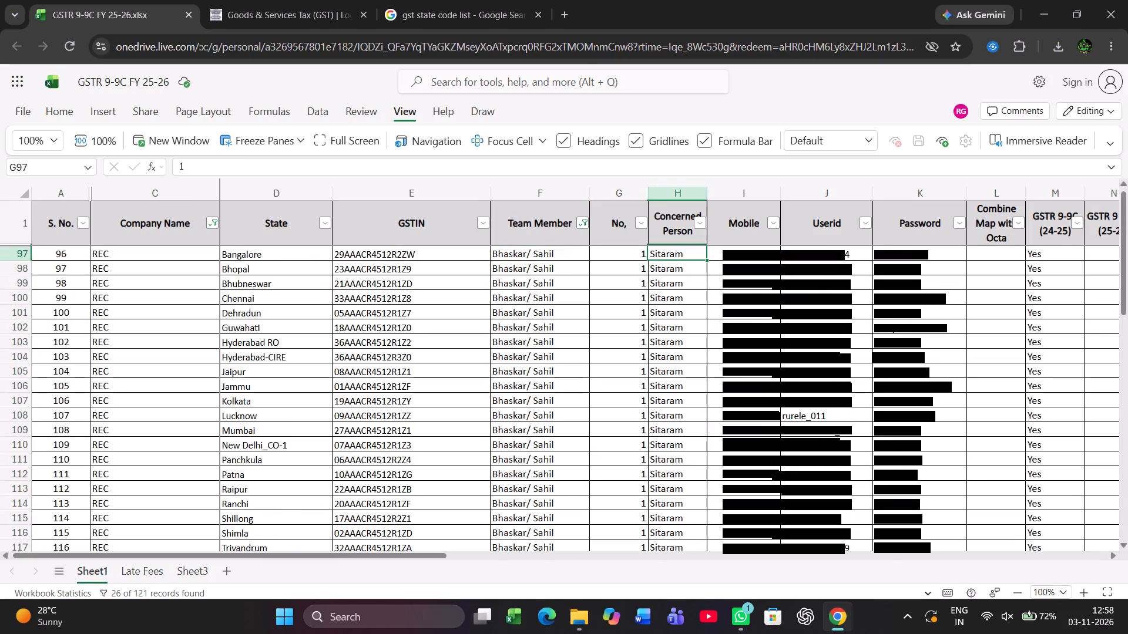
key("Right")
key("Right")
key("Right")
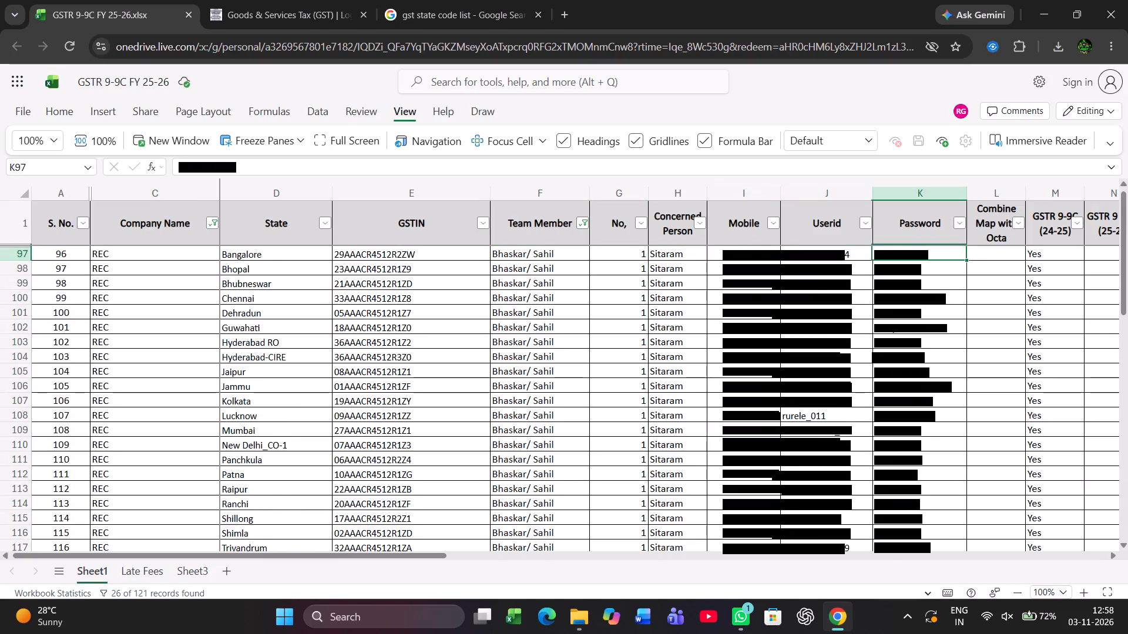
key("Left")
key("Down")
key("Down")
key("Down")
key("Down")
key("Down")
key("Down")
key("Down")
key("Down")
key("Down")
key("Down")
key("Down")
key("Down")
key("Down")
key("Down")
key("Down")
key("Down")
key("Down")
key("Down")
key("Down")
key("Down")
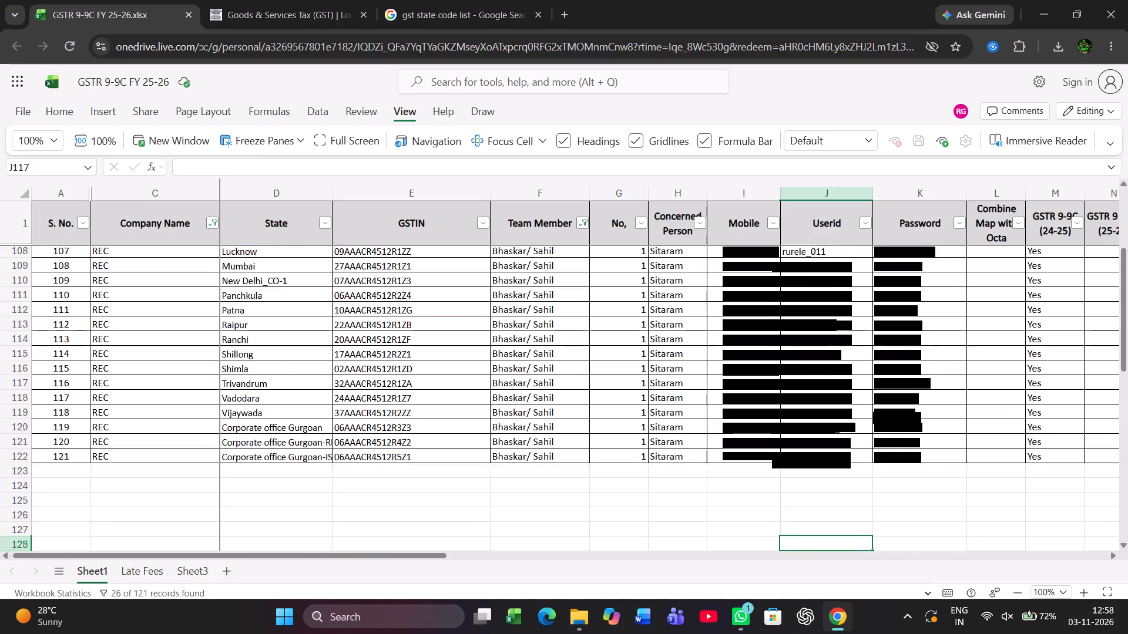
key("Up")
key("Up")
key("Up")
key("Up")
key("Up")
key("Up")
key("Up")
key("Up")
key("Up")
key("Up")
key("Up")
key("Up")
key("Up")
key("Up")
key("Up")
key("Up")
key("Up")
key("Up")
key("Up")
key("Up")
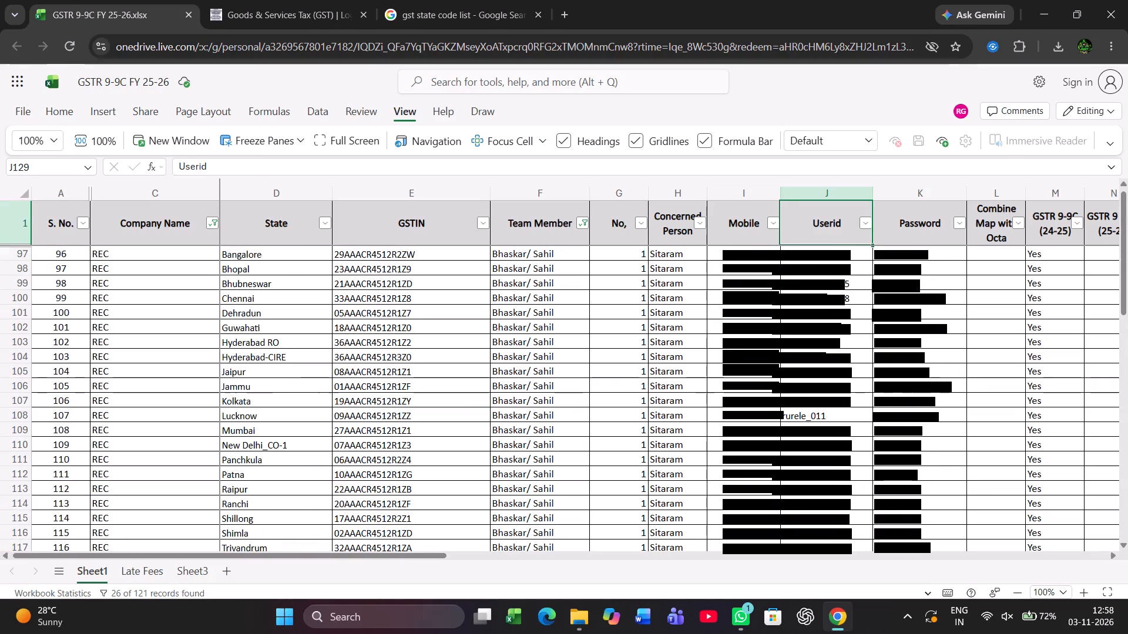
key("Up")
key("Down")
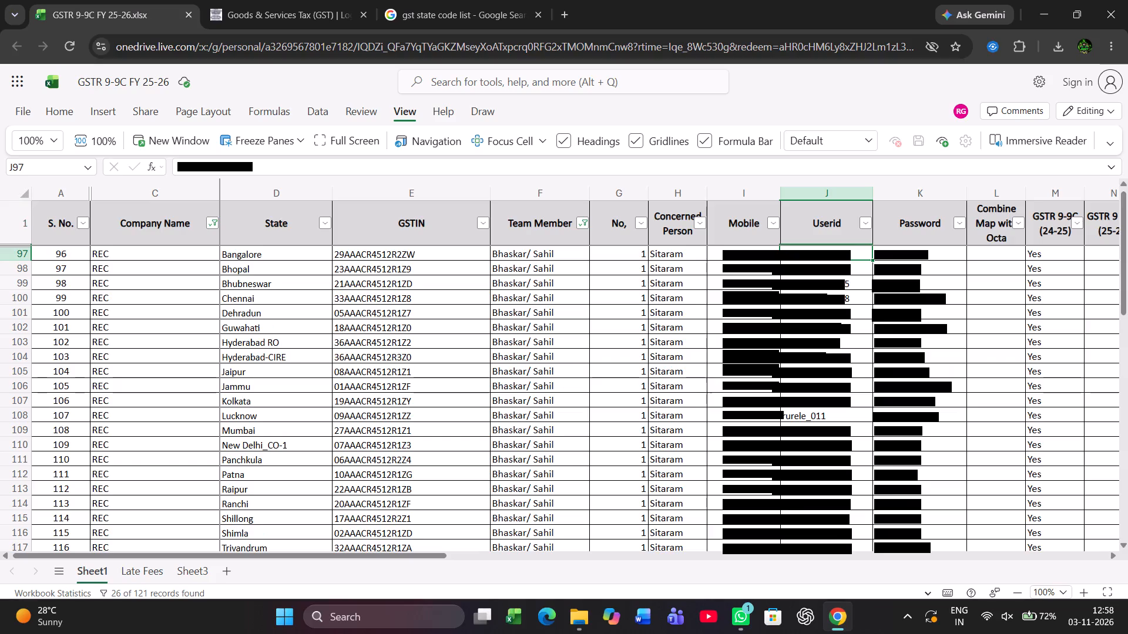
Switch to File Explorer and check the files in the DELHI folder under VR CONSTRUCTIONS.
key("alt+Tab")
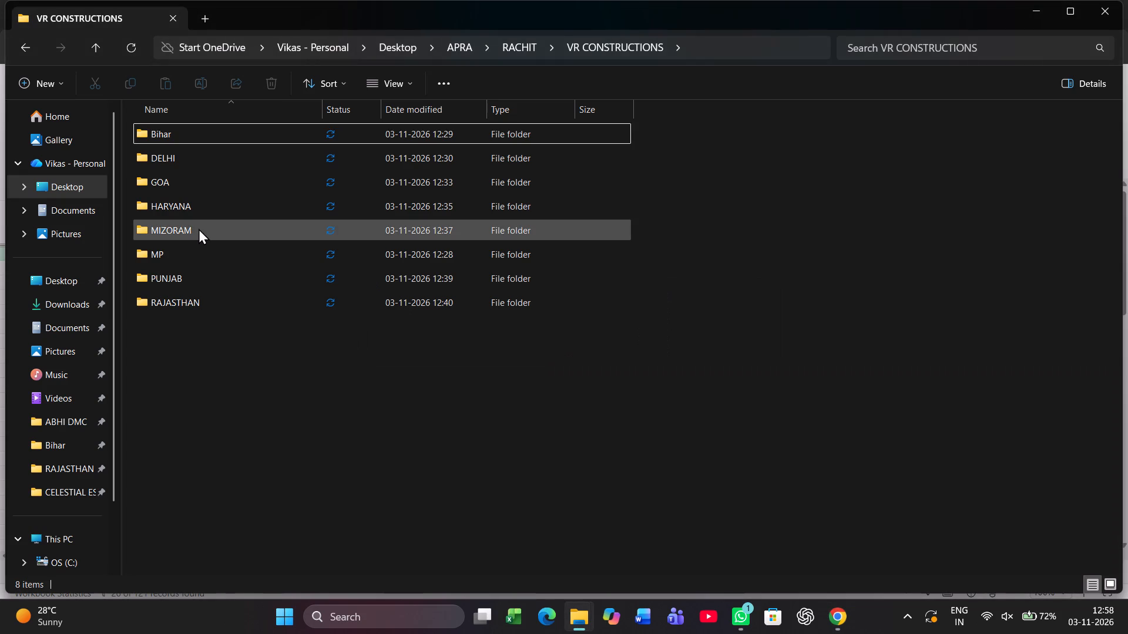
key("Return")
key("Down")
key("Return")
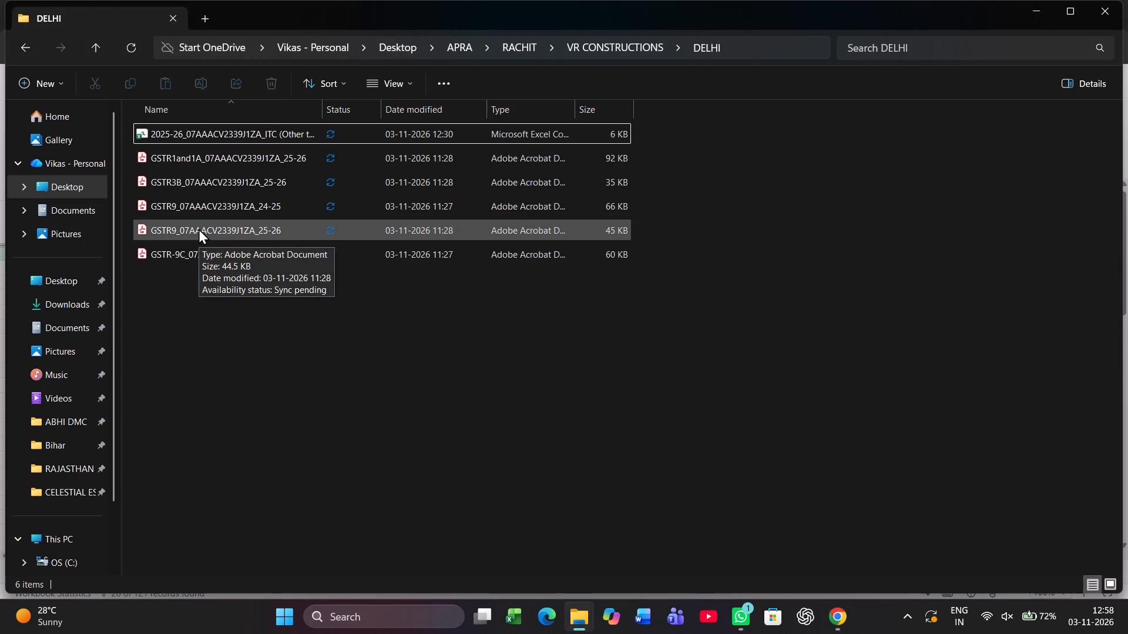
left_click(280, 374)
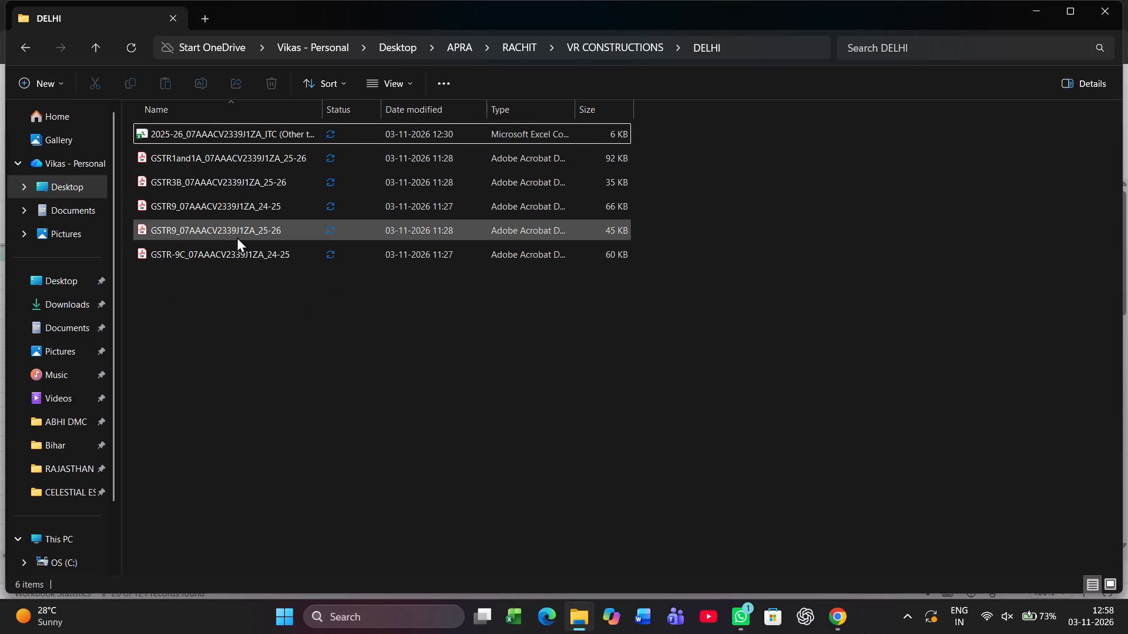
Go back up to the APRA folder and create a new folder there named BHASKAR.
key("BackSpace")
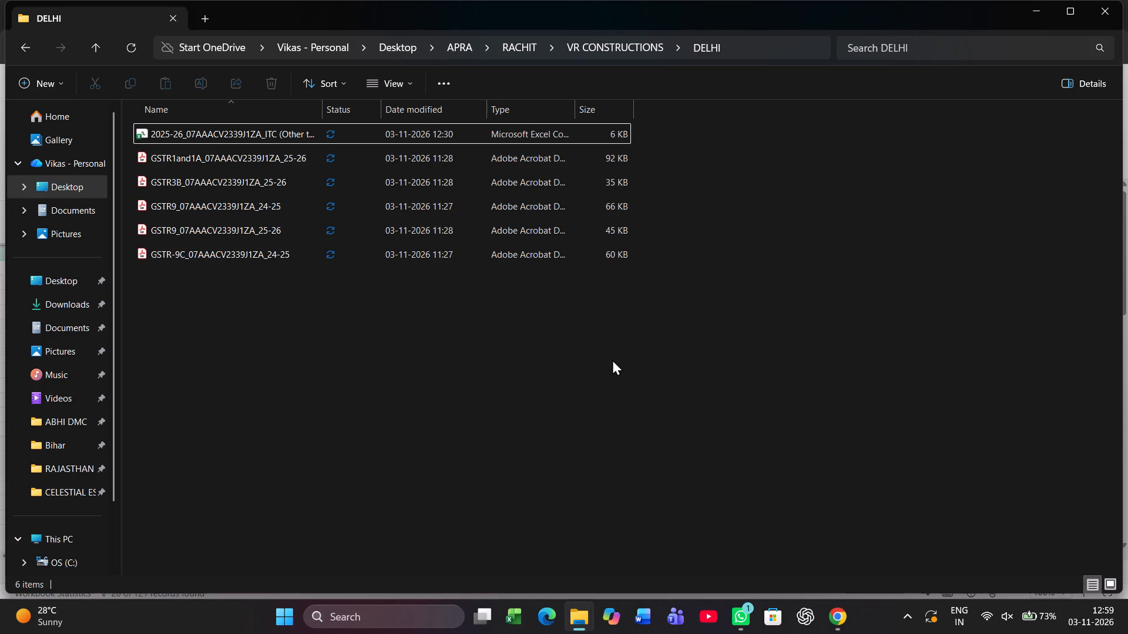
key("BackSpace")
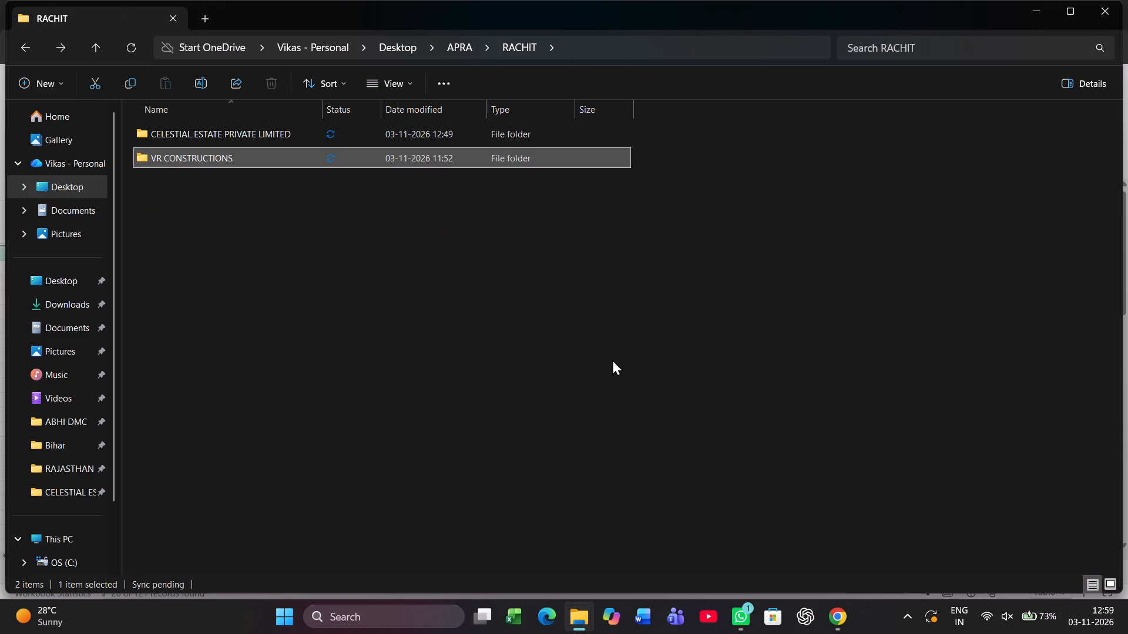
key("BackSpace")
key("Down")
key("Down")
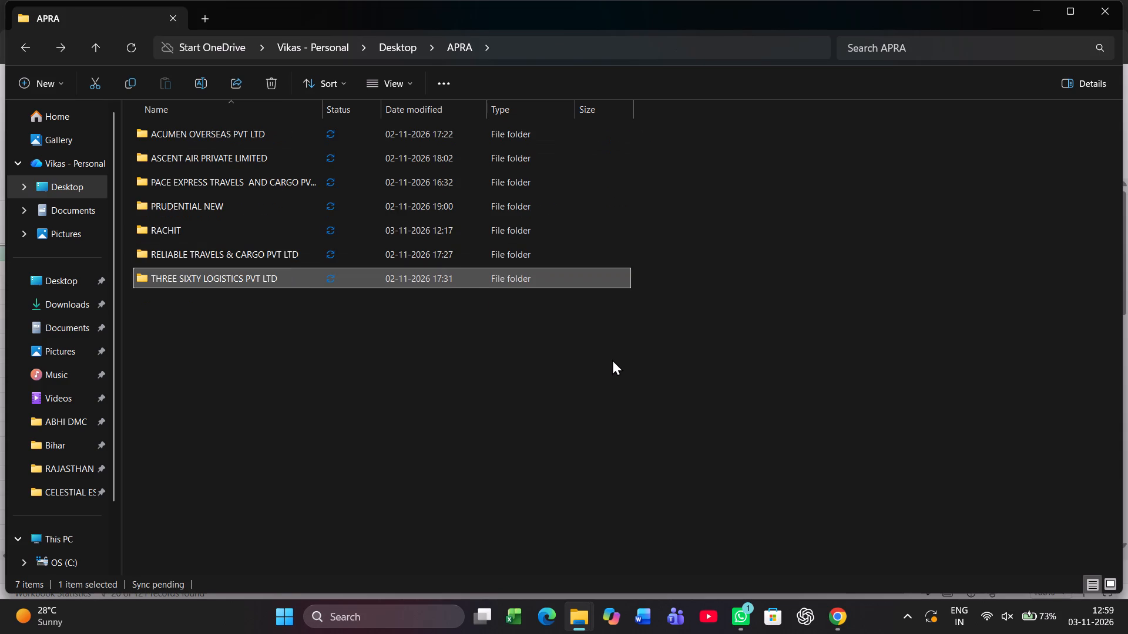
key("Down")
key("ctrl+shift+n")
type("BHASKAR")
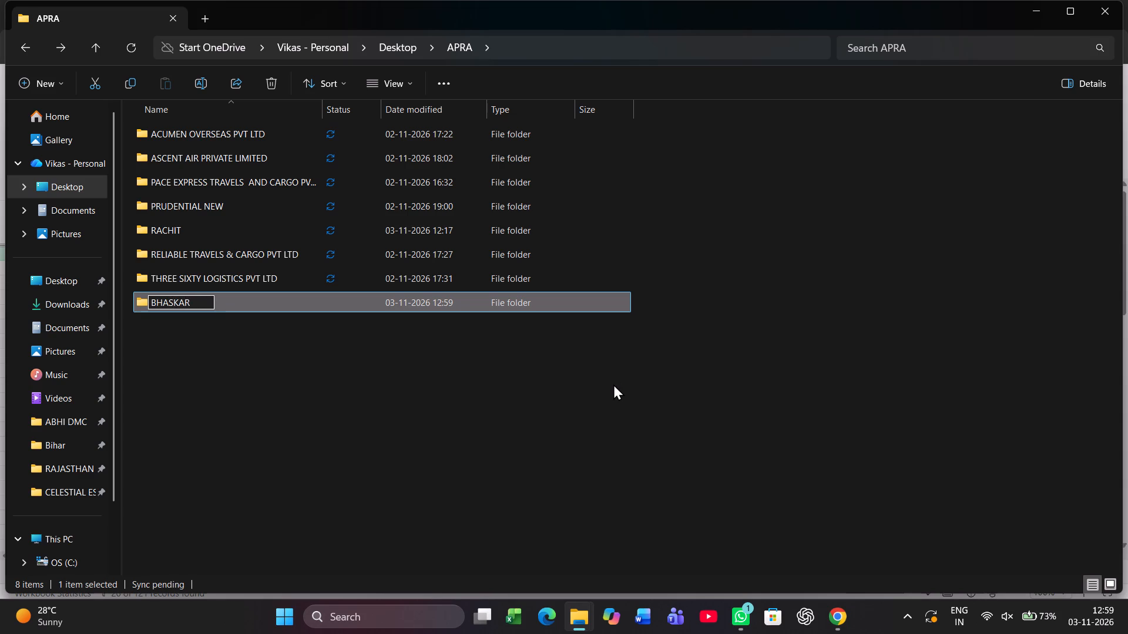
key("Return")
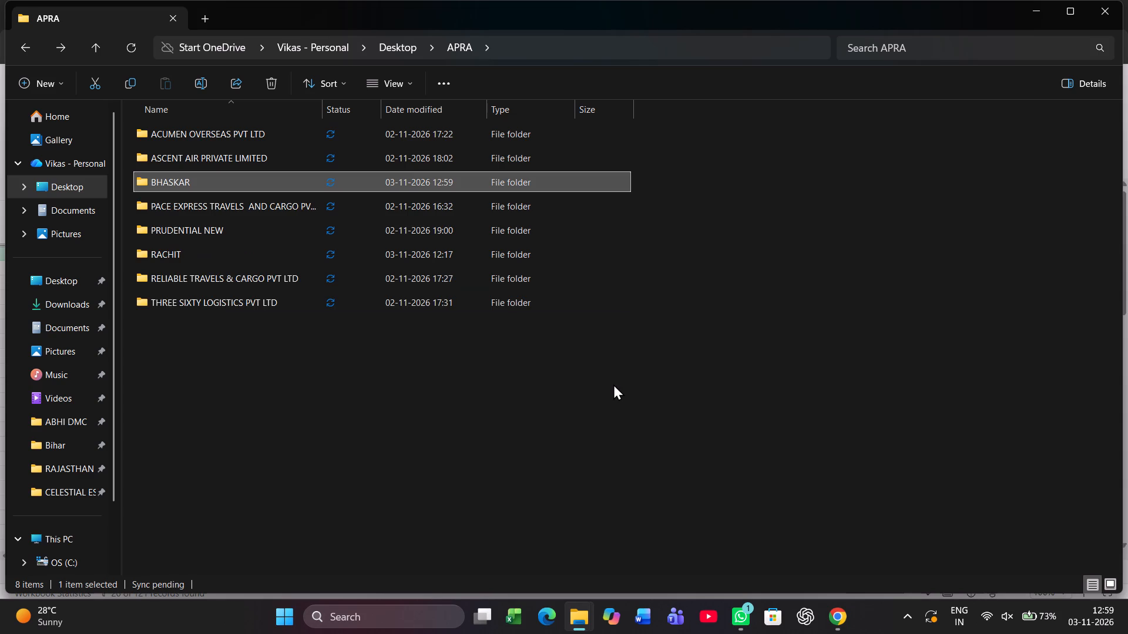
Create another new folder in APRA named SAHIL.
key("ctrl+shift+n")
type("SAHIL")
key("Return")
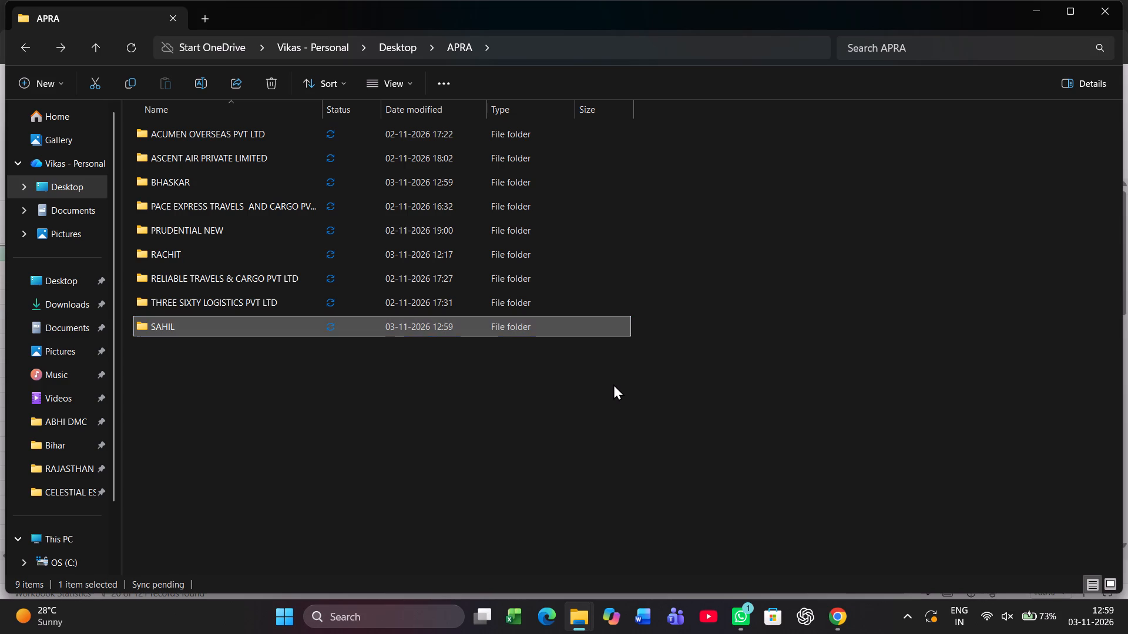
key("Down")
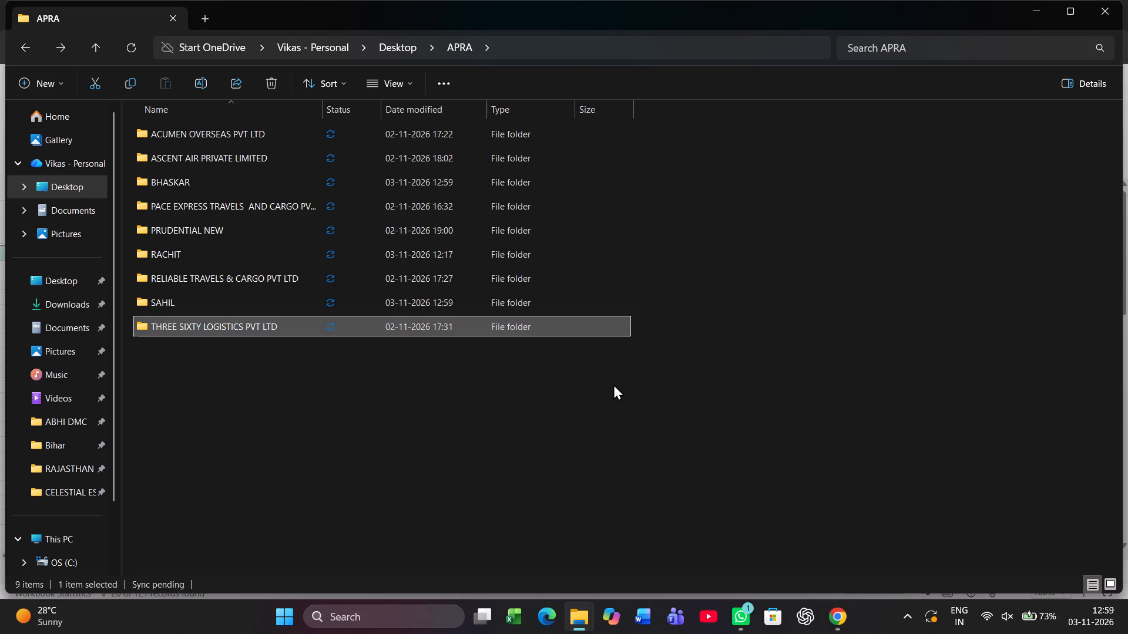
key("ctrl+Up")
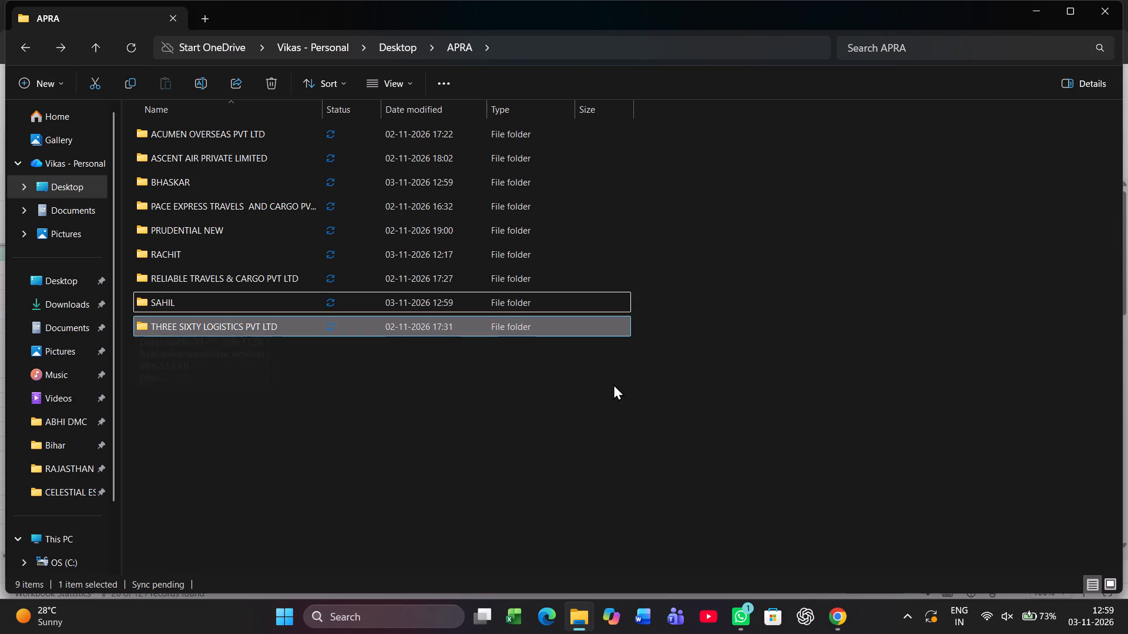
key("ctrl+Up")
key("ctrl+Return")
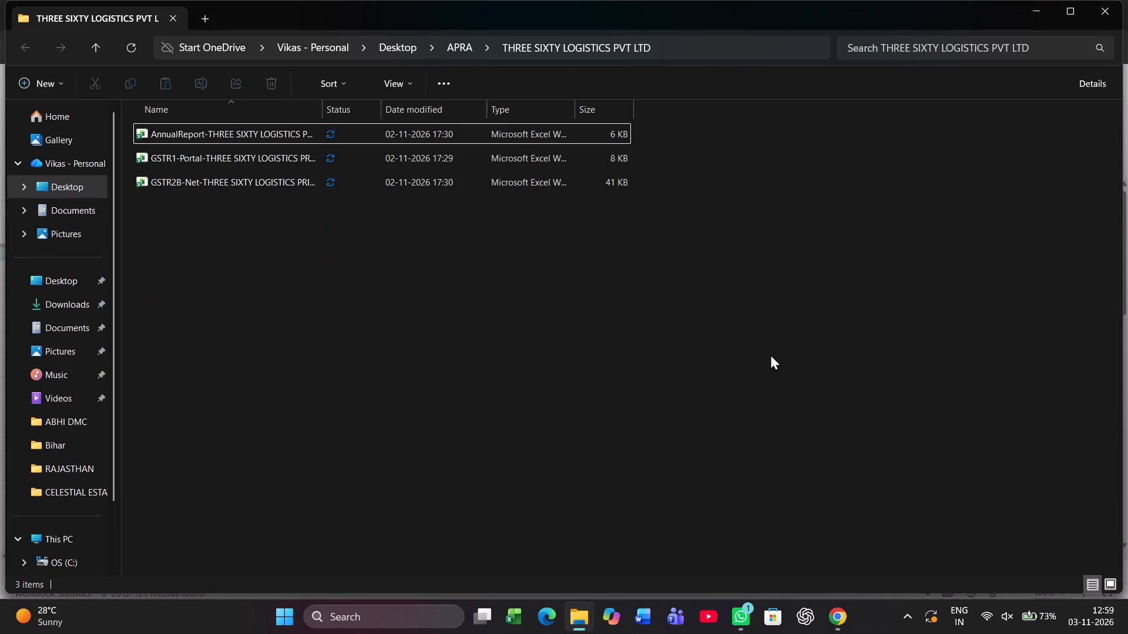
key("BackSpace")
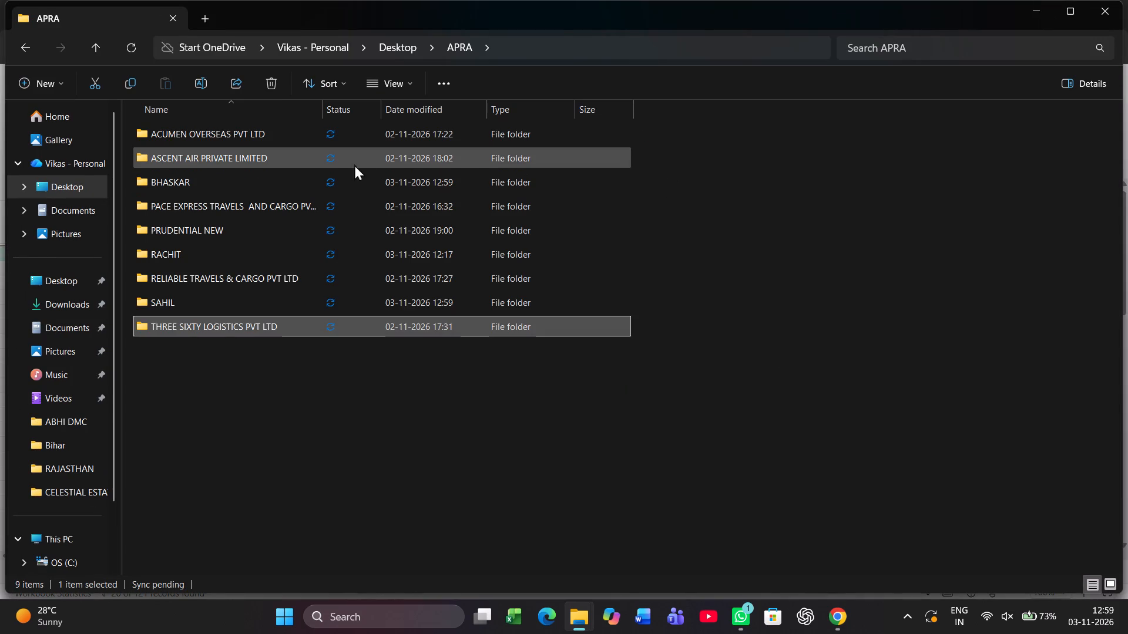
Move all six client company folders in APRA, ACUMEN OVERSEAS through THREE SIXTY LOGISTICS, into the SAHIL folder and return to APRA.
left_click(240, 131)
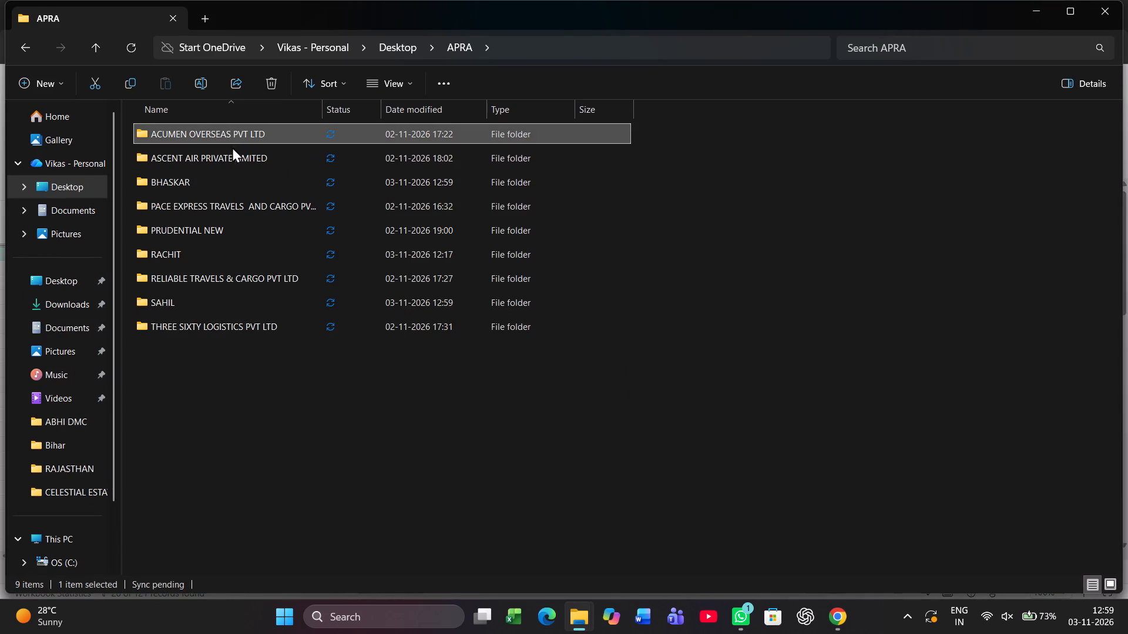
left_click(226, 154, "ctrl")
left_click(221, 197, "ctrl")
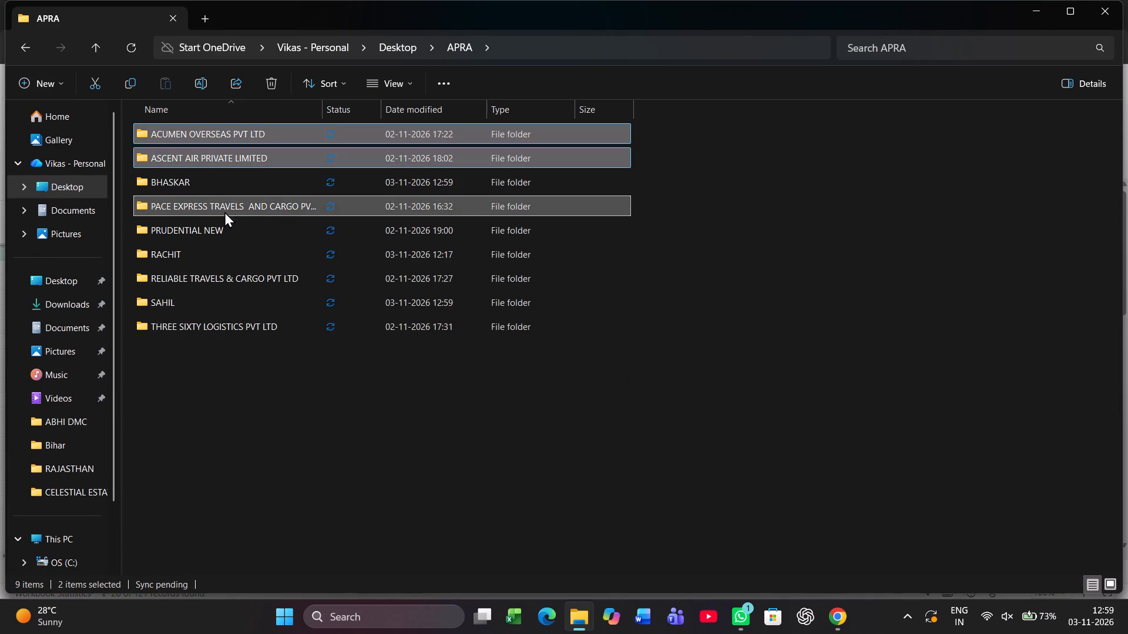
left_click(226, 235, "ctrl")
left_click(241, 280, "ctrl")
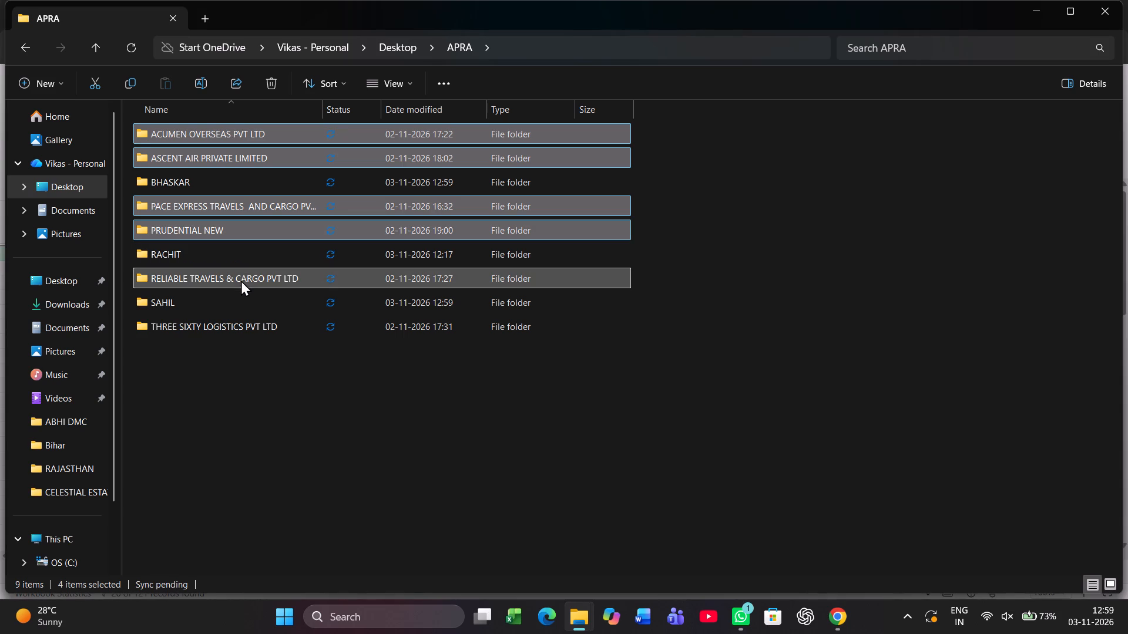
left_click(244, 335, "ctrl")
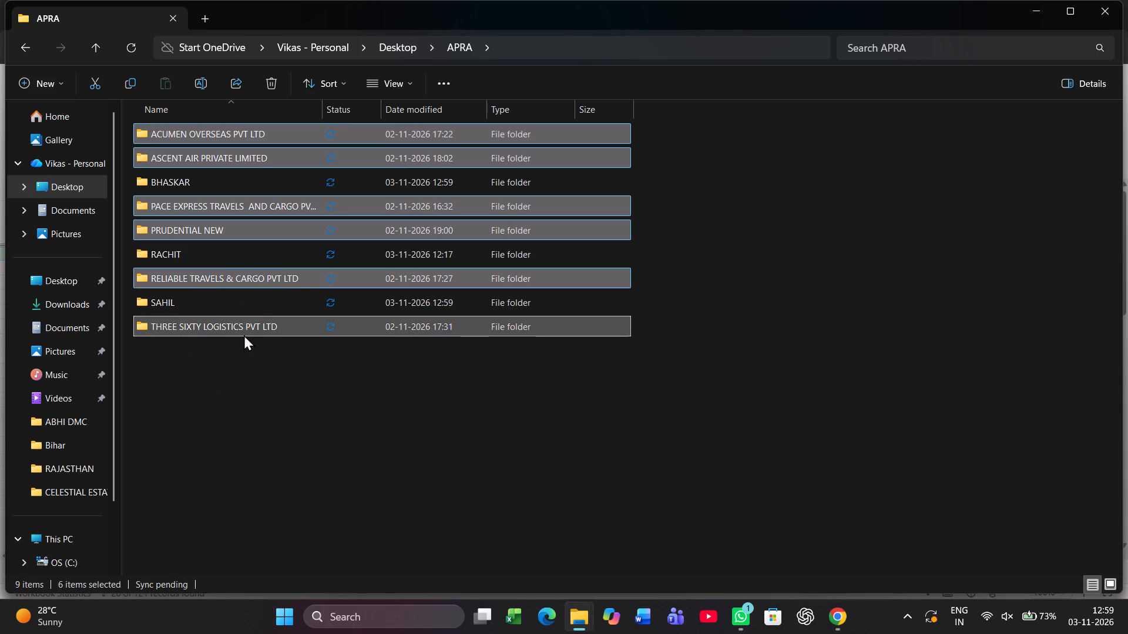
key("ctrl+x")
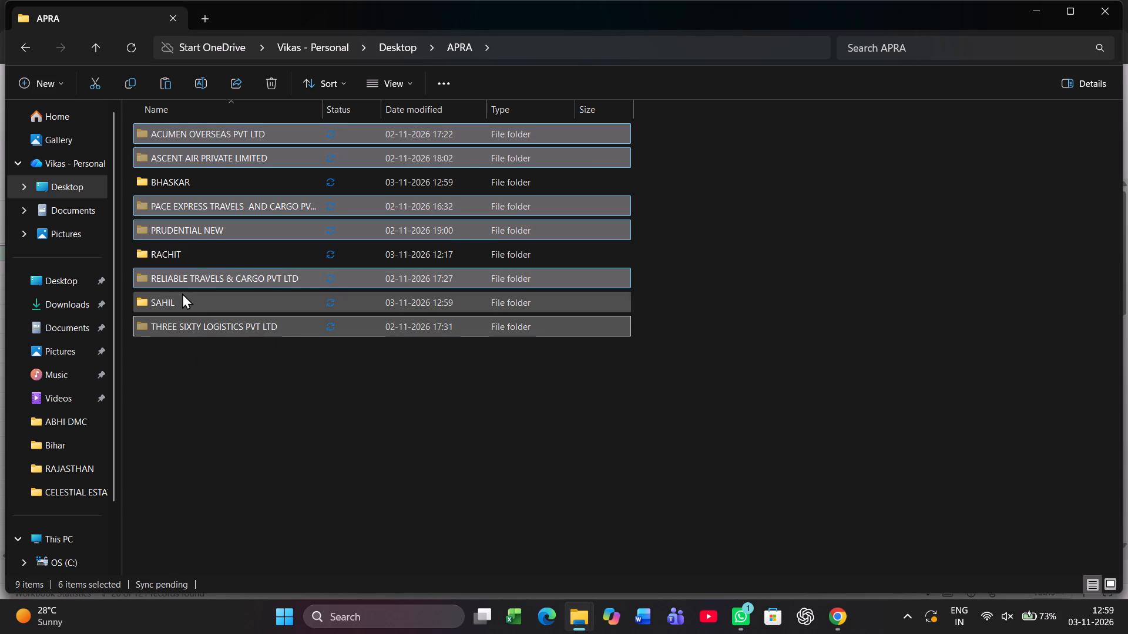
left_click(182, 293)
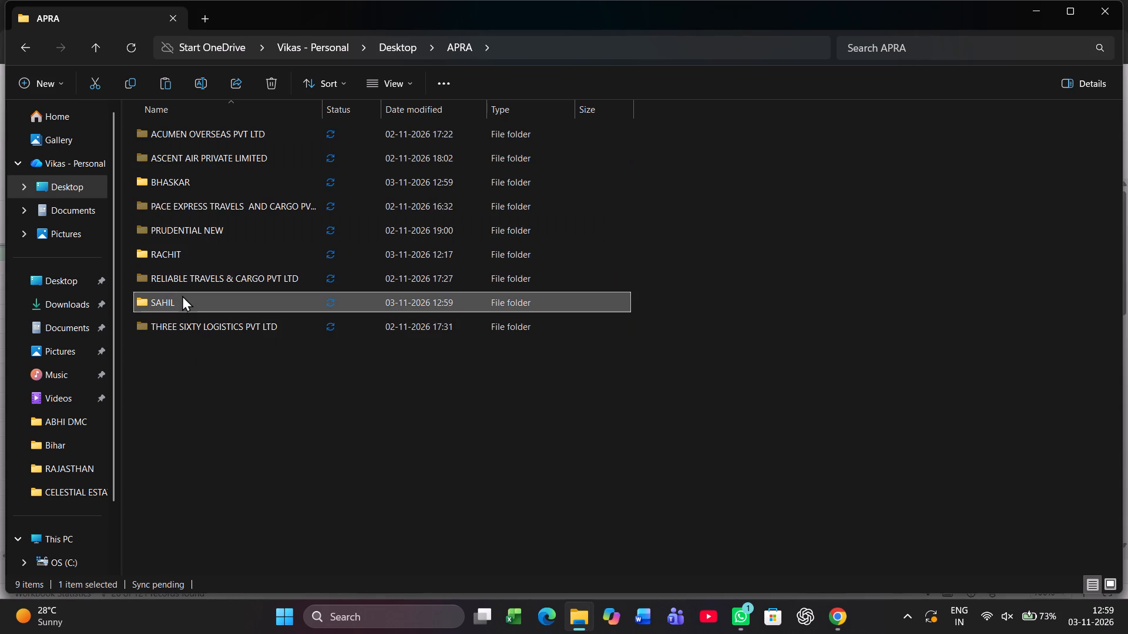
left_click(187, 297)
key("Return")
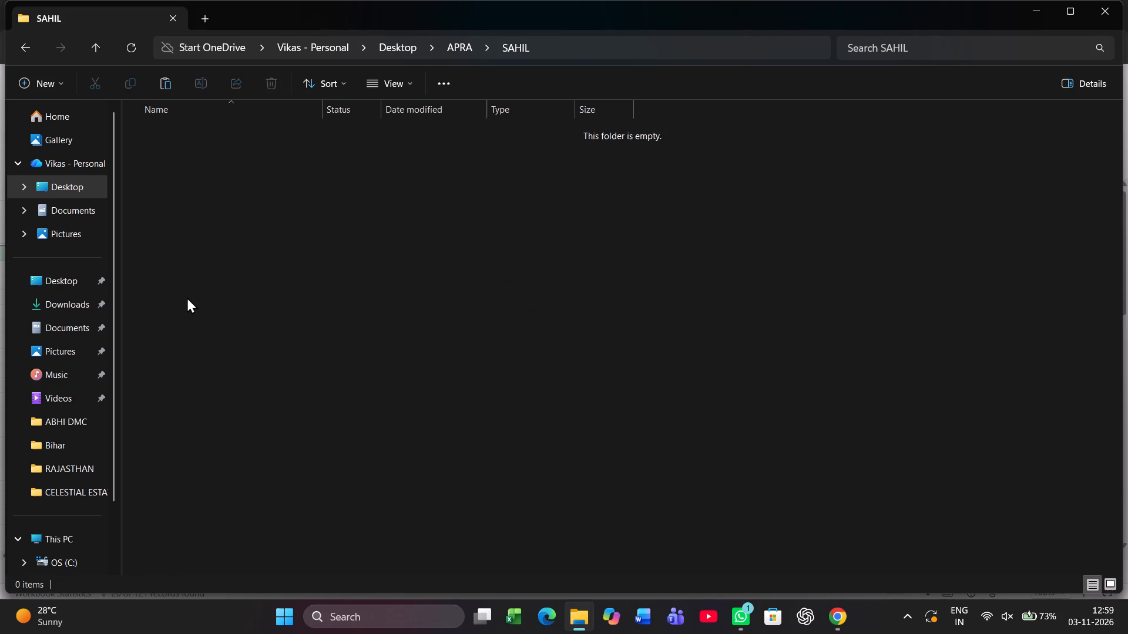
key("ctrl+v")
key("BackSpace")
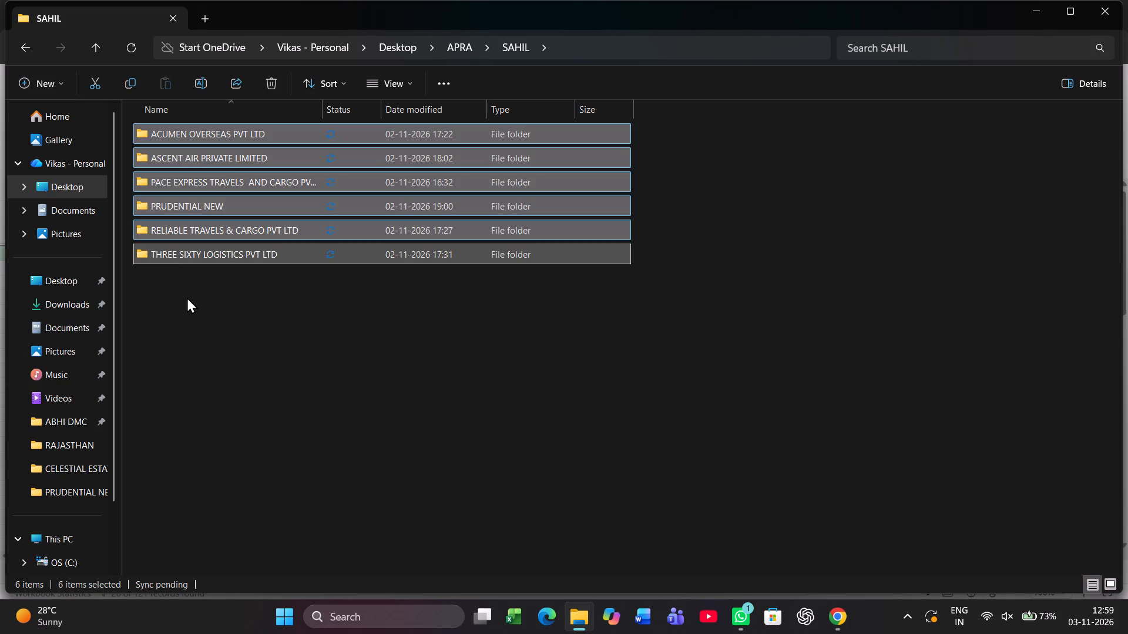
key("BackSpace")
key("BackSpace")
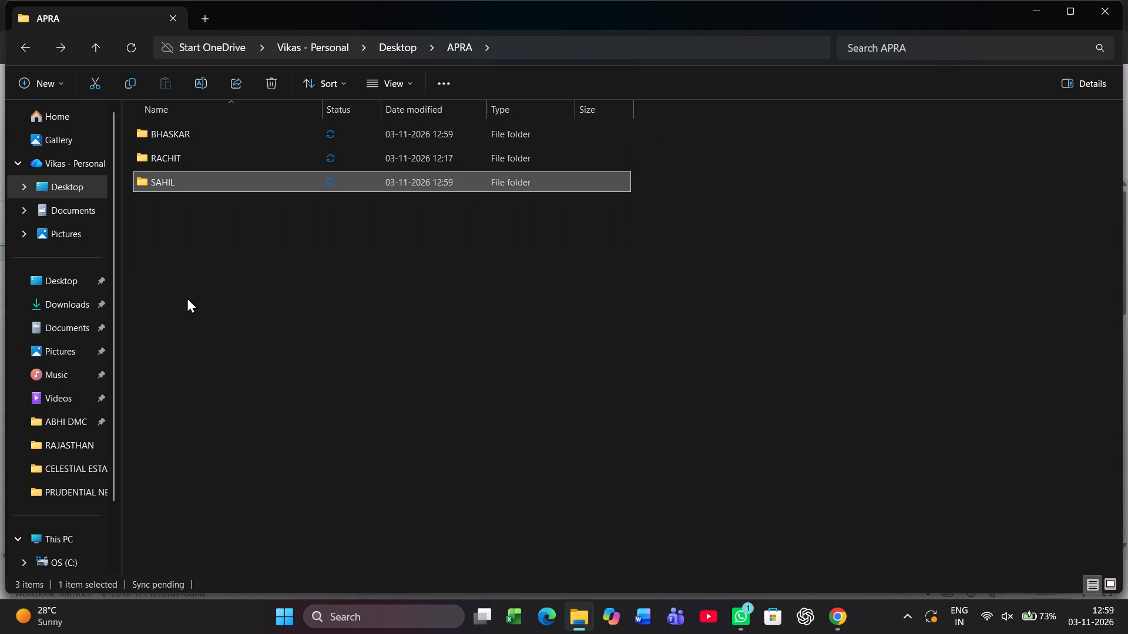
Delete the compressed APRA zip file from the Desktop and reopen the APRA folder.
left_click(461, 52)
key("BackSpace")
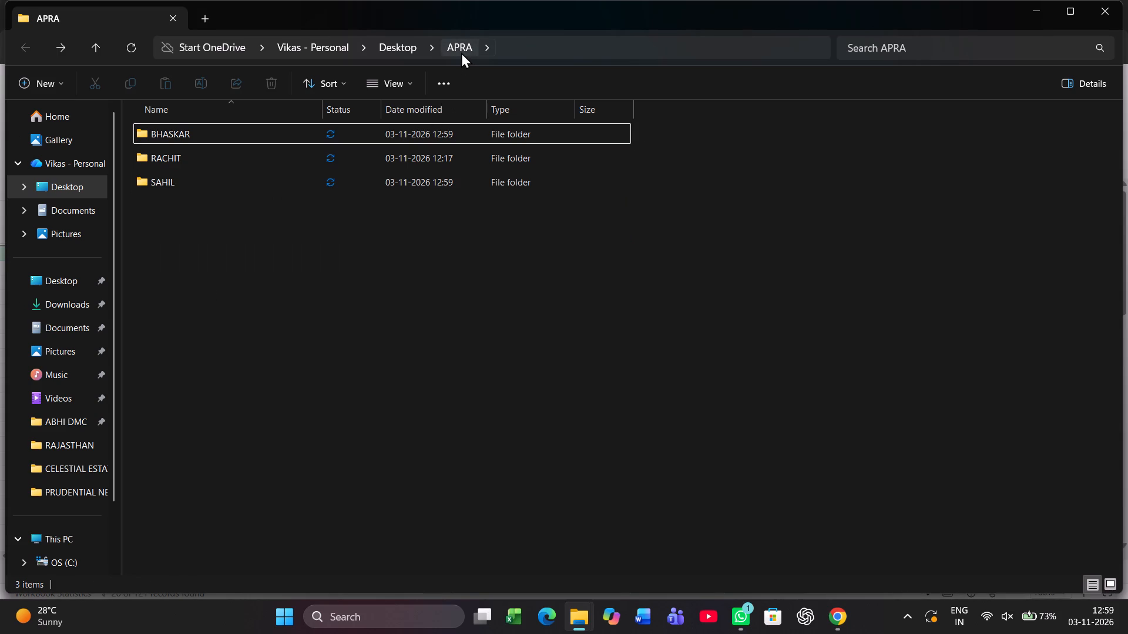
left_click(461, 52)
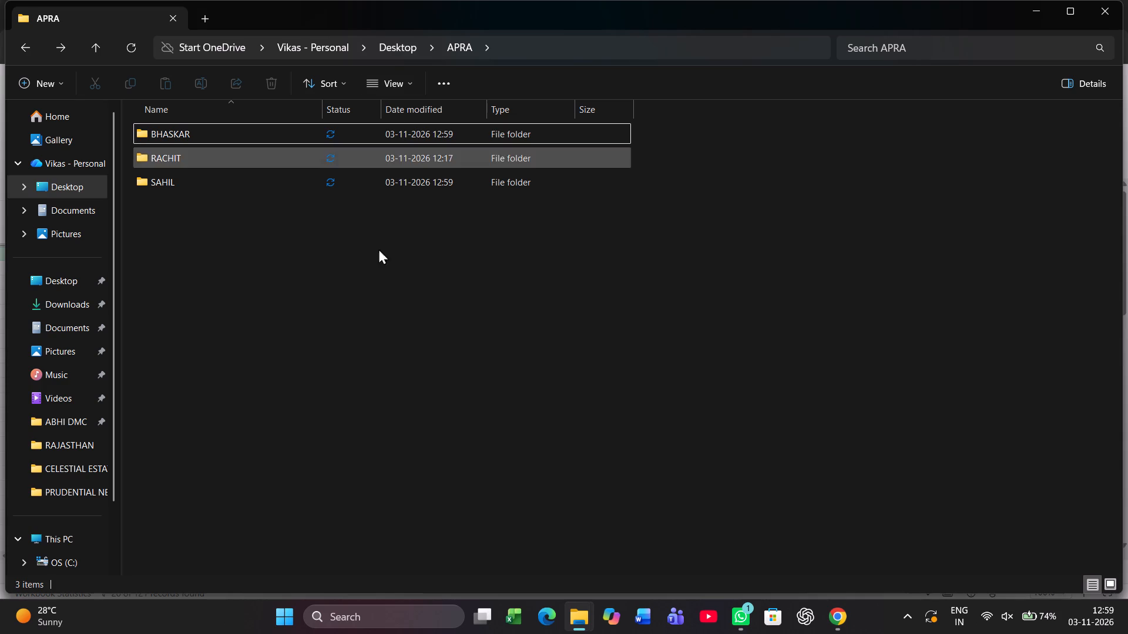
left_click(414, 49)
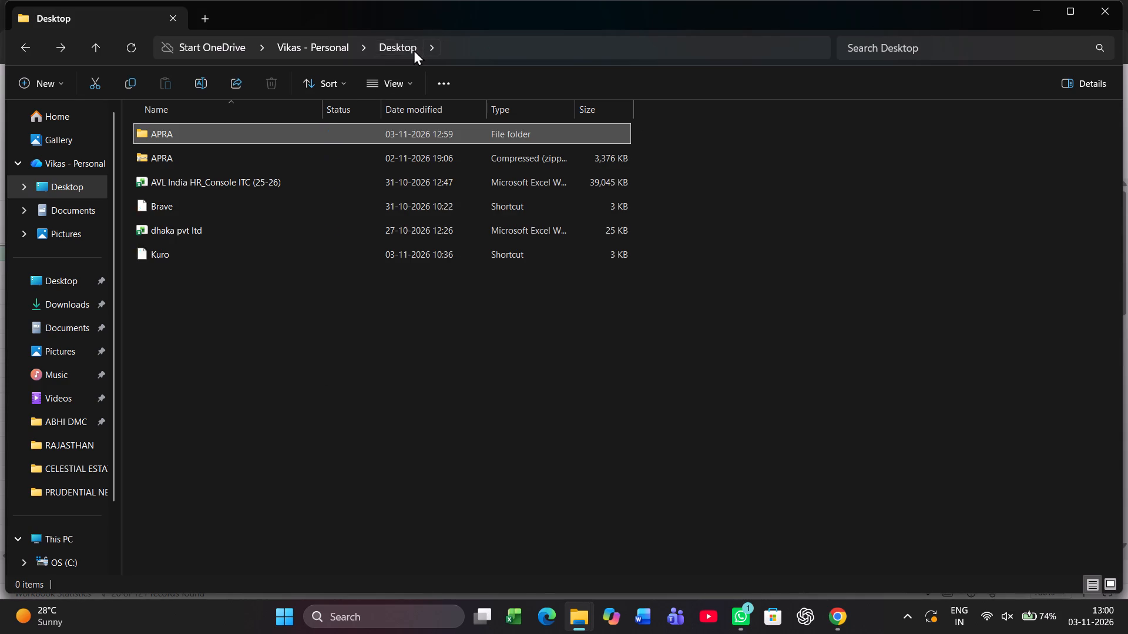
key("Down")
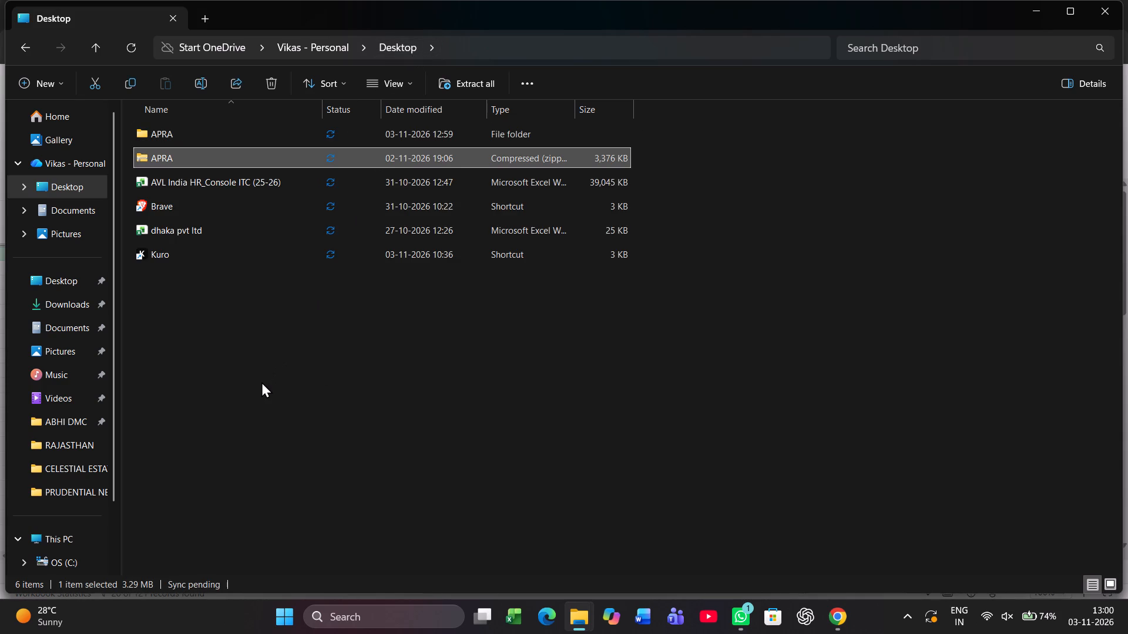
key("Delete")
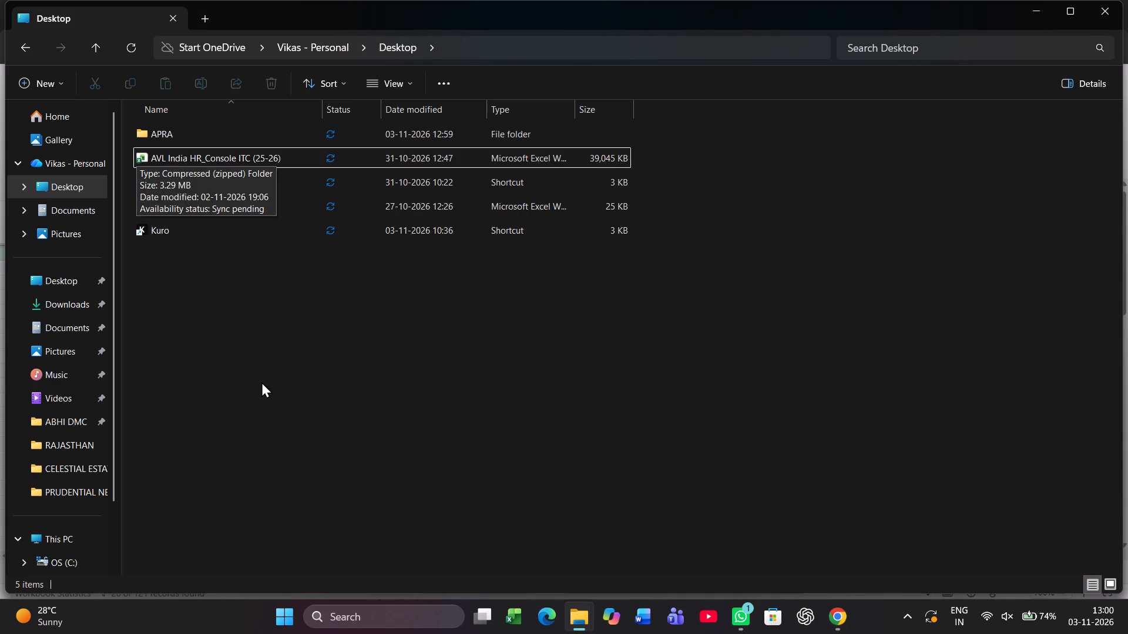
key("Up")
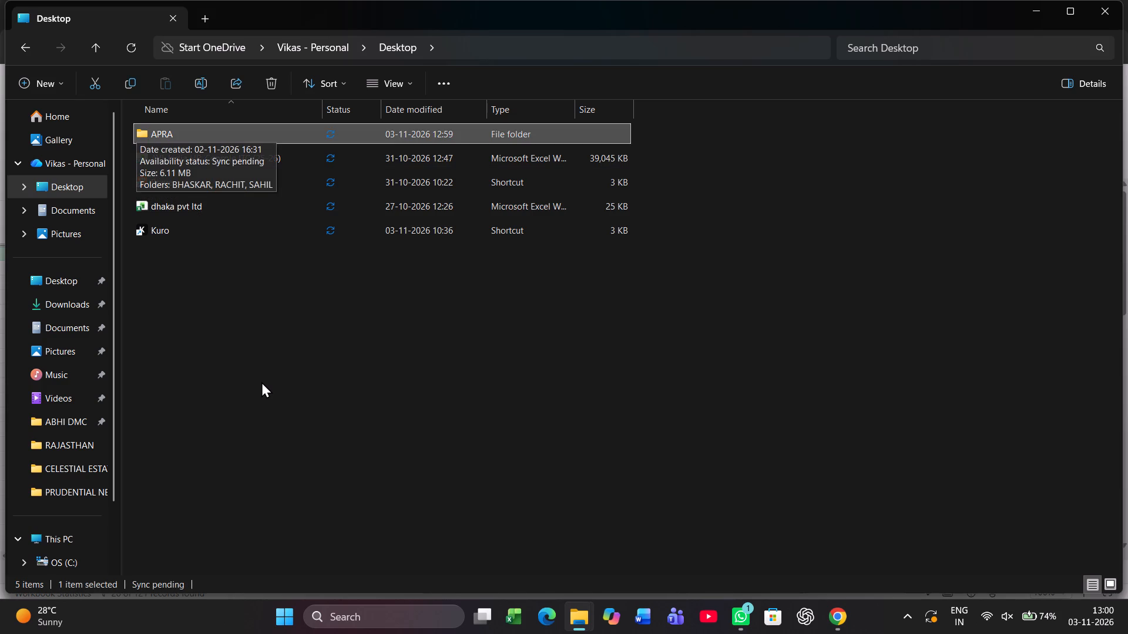
key("Return")
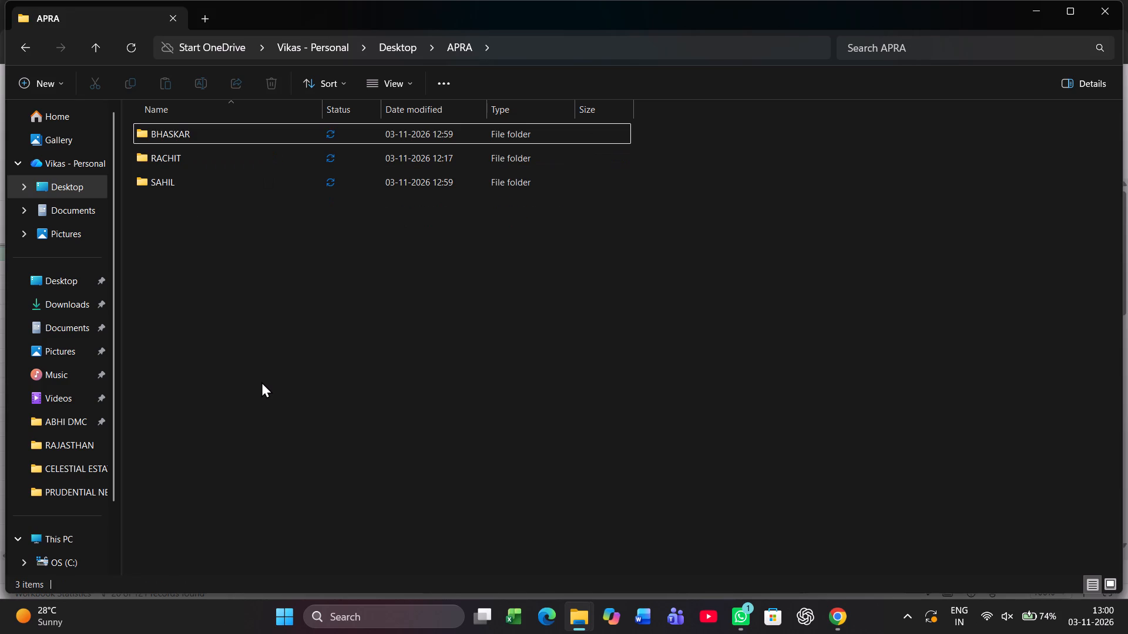
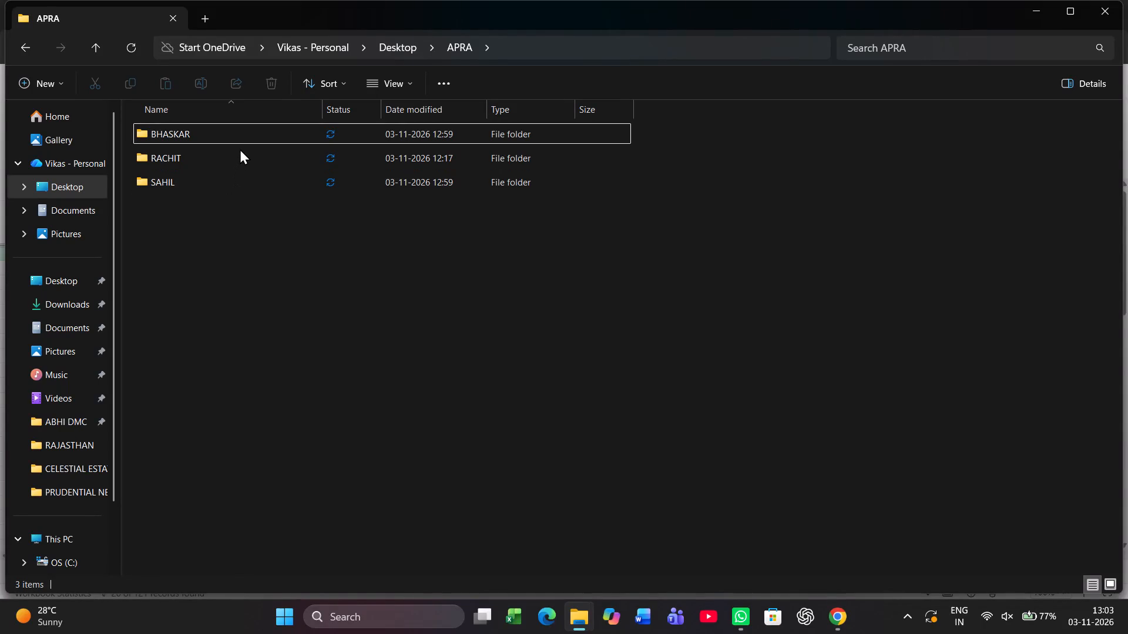
Open the BHASKAR folder in APRA and create a new folder inside it named REC.
left_click(238, 136)
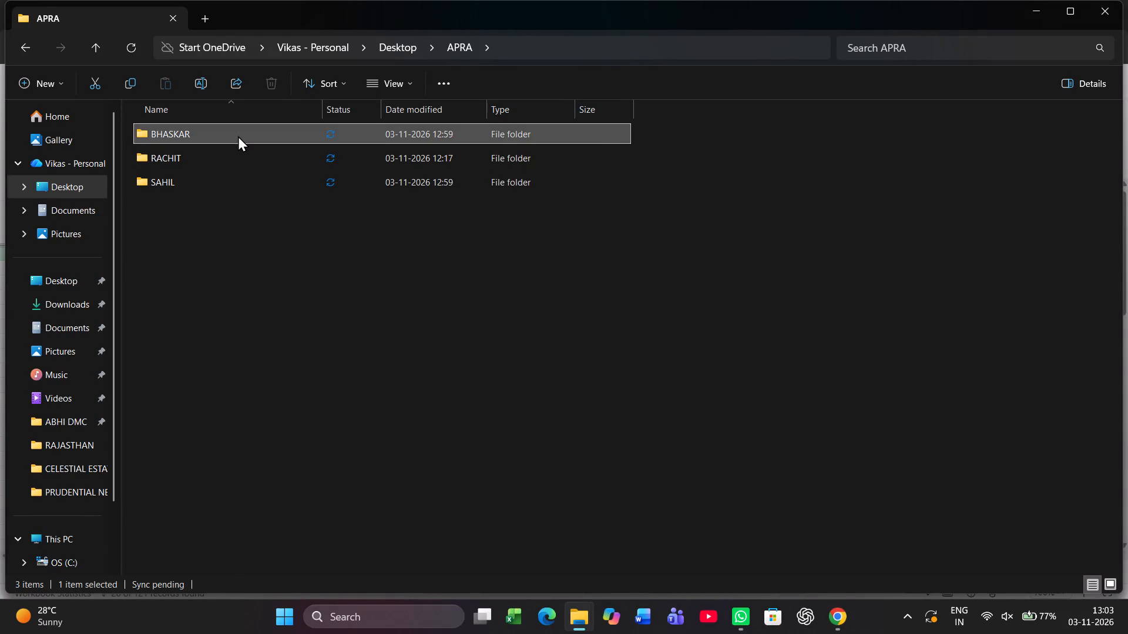
key("Return")
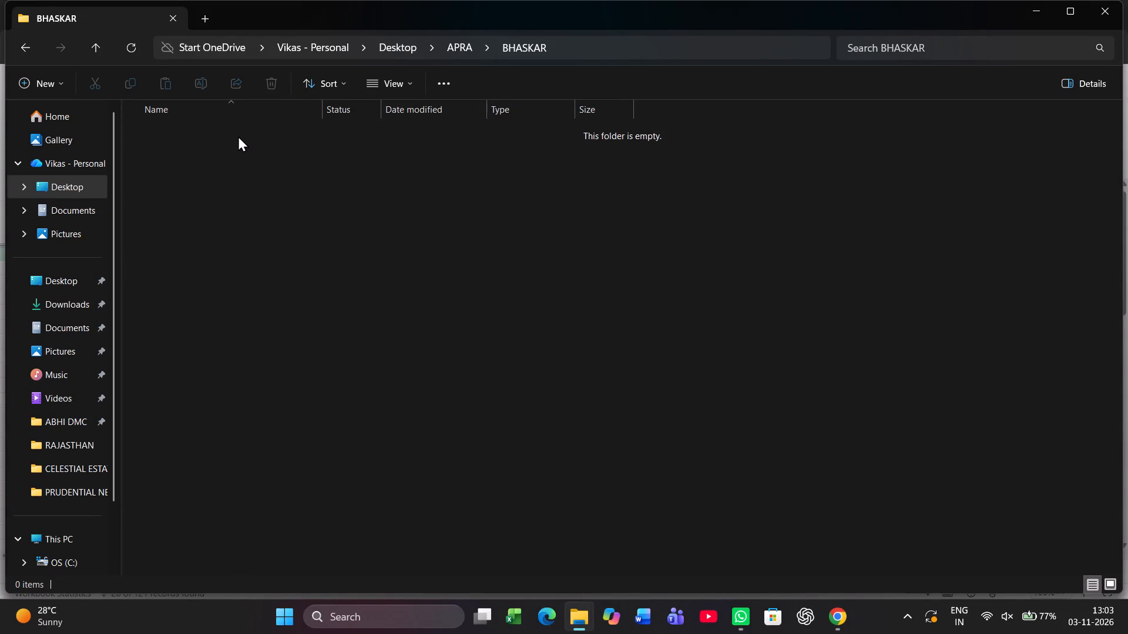
key("ctrl+shift+n")
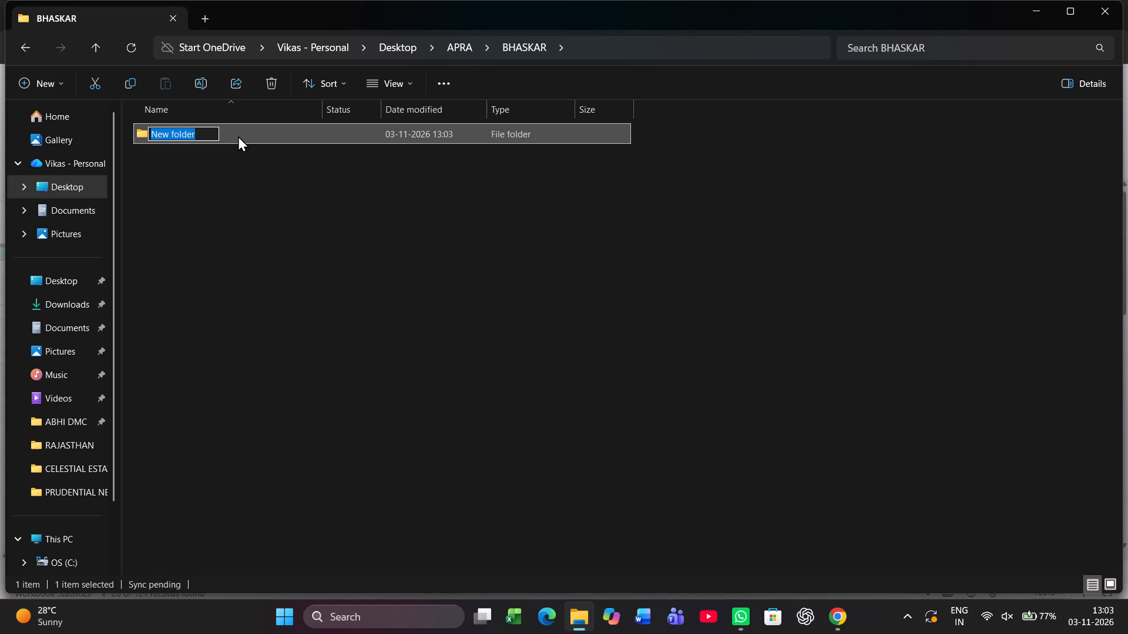
type("RES")
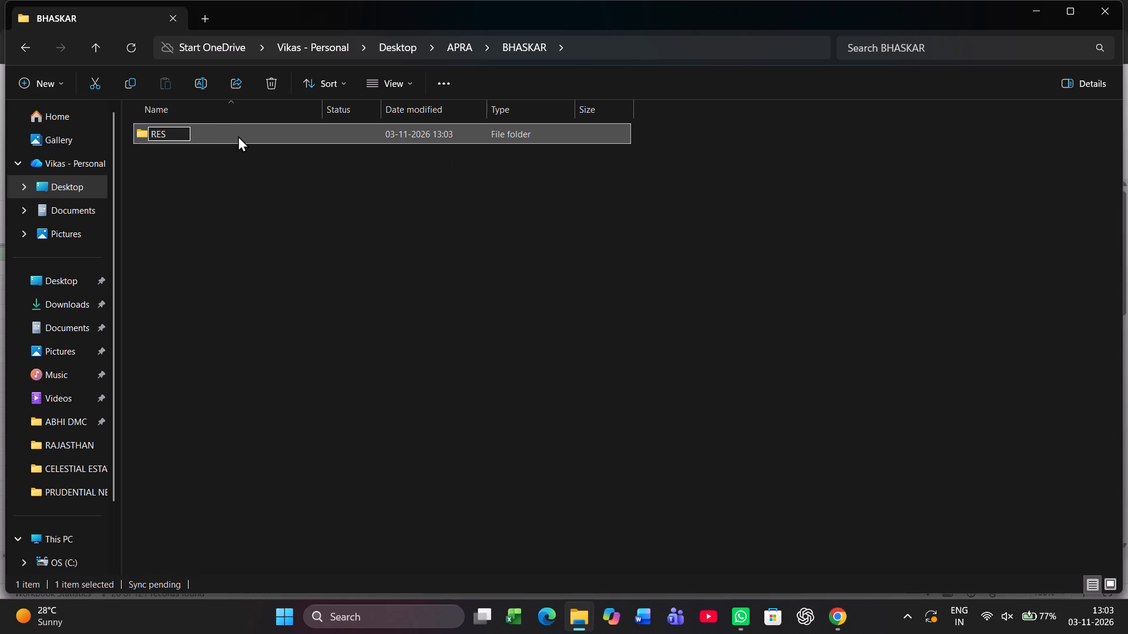
key("BackSpace")
key("c")
key("Return")
Switch to the GSTR 9-9C FY 25-26 workbook in Chrome and check the REC Bangalore row at its Userid cell.
left_click(1032, 8)
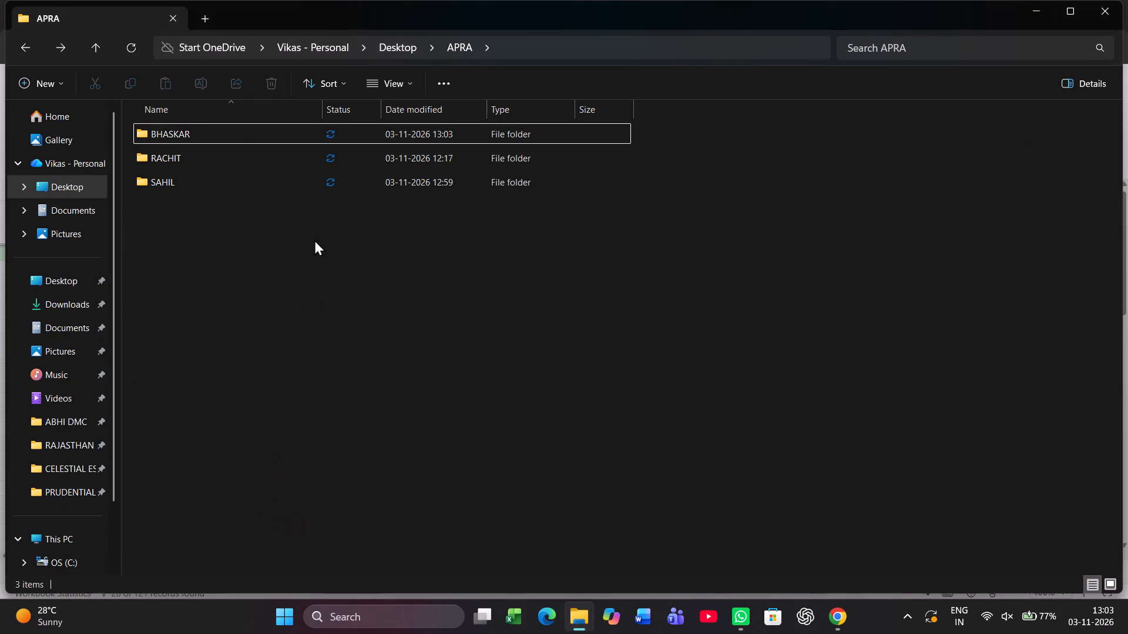
key("alt+Tab")
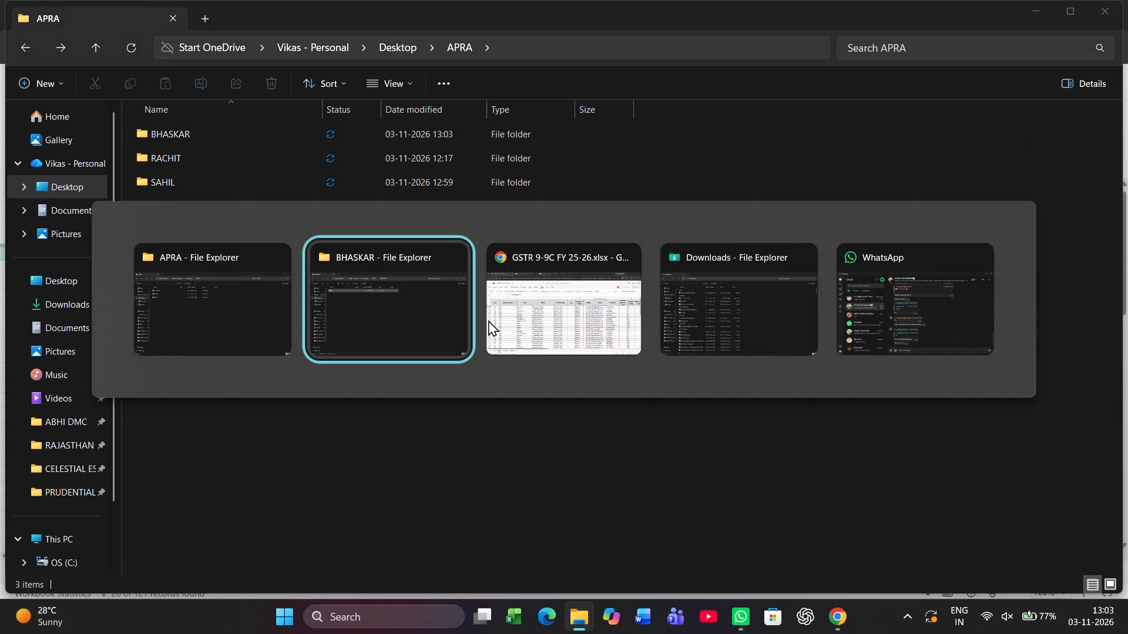
key("alt+Tab")
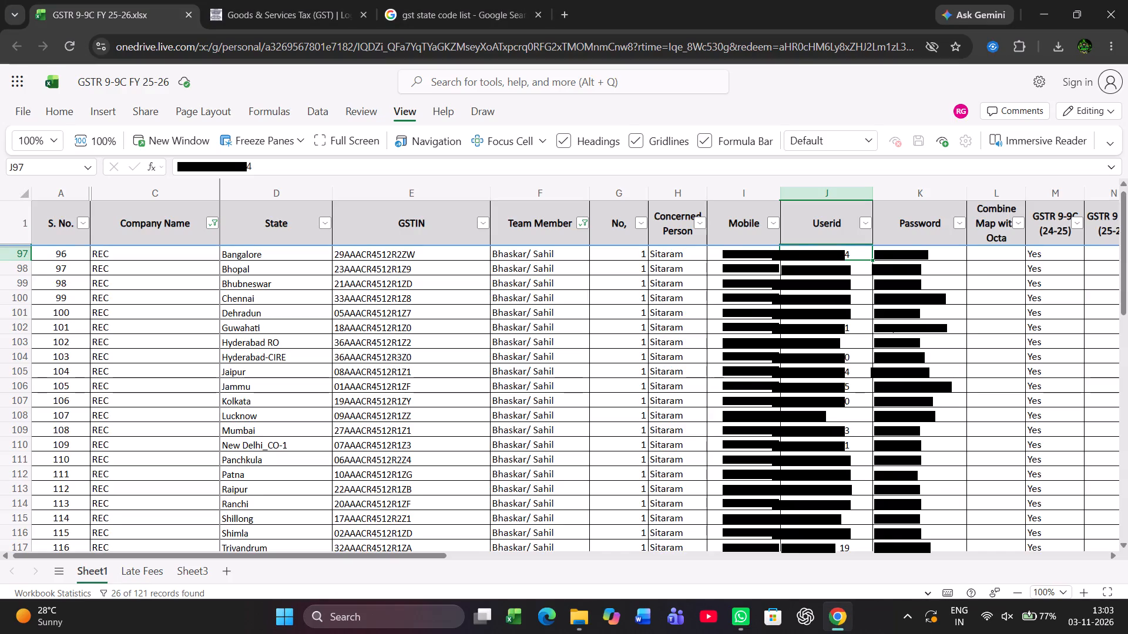
key("Down")
key("Up")
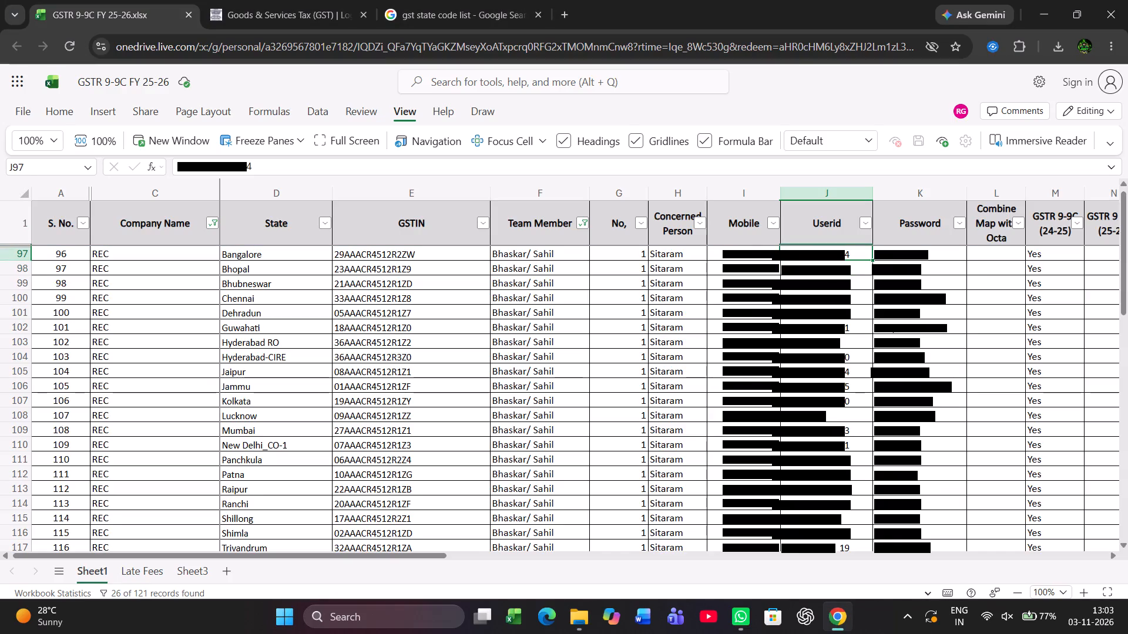
key("Down")
key("Up")
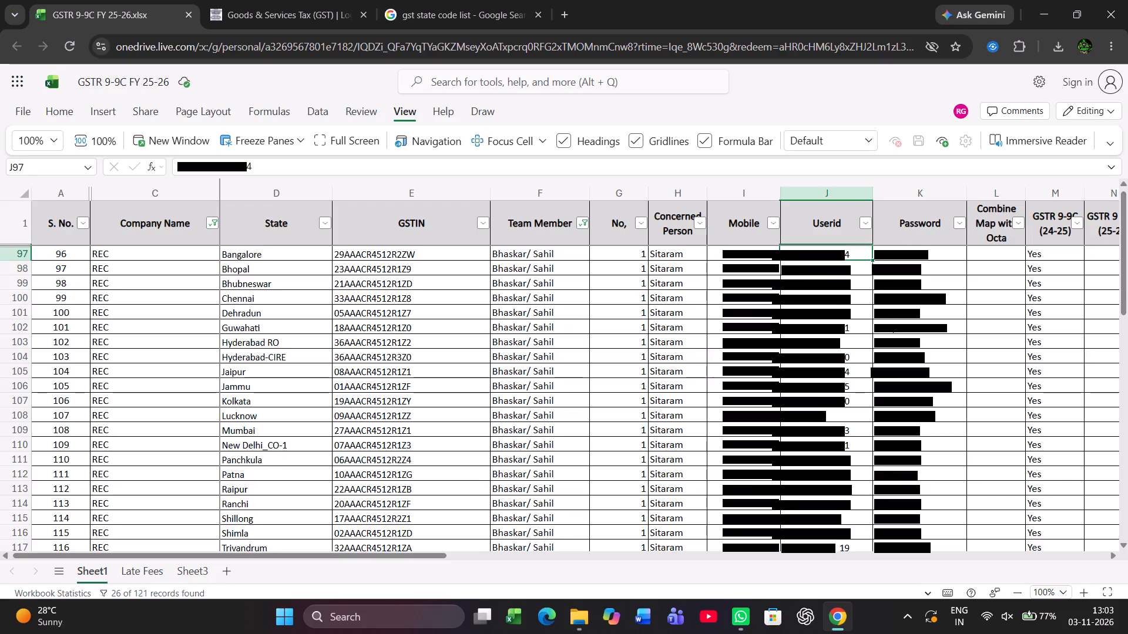
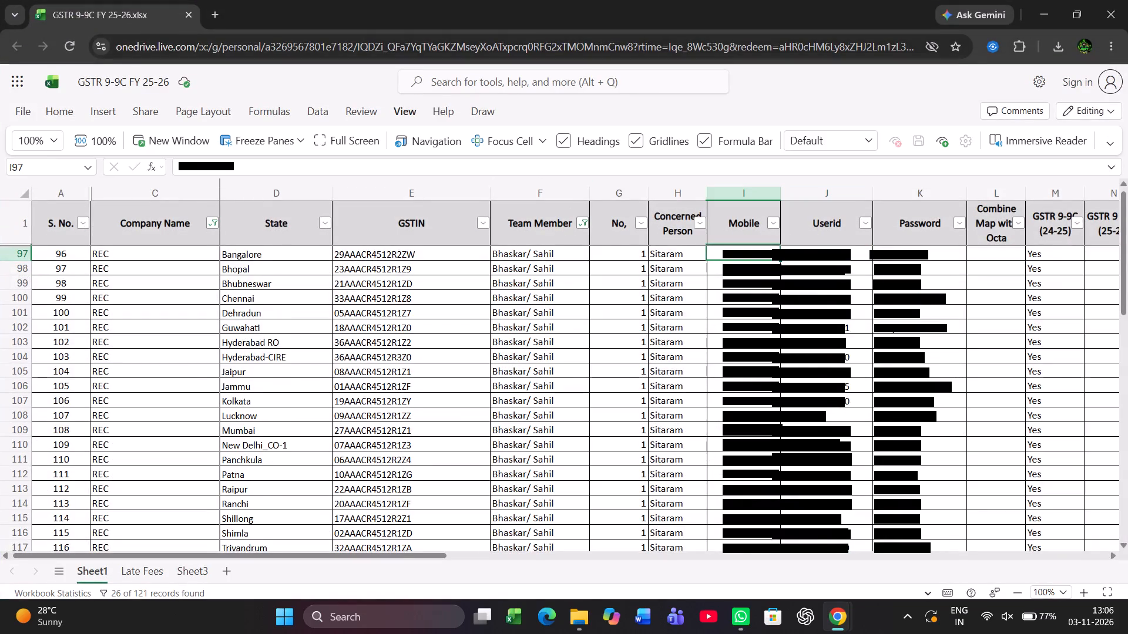
Copy the Userid of the REC Bangalore row in the GSTR 9-9C FY 25-26 workbook.
key("Left")
key("Right")
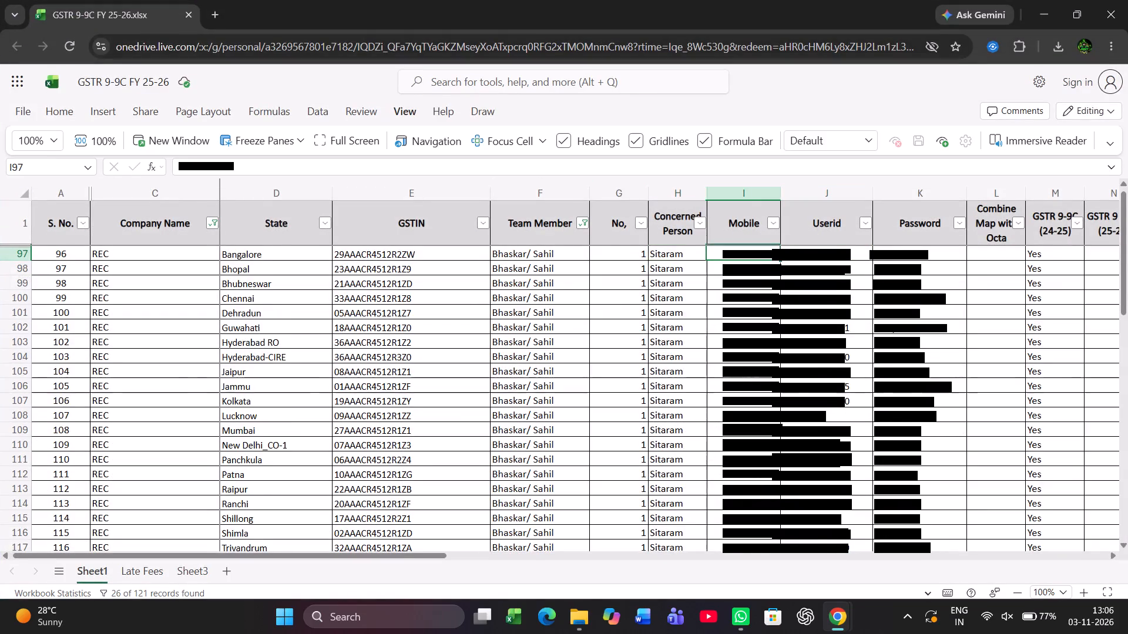
key("Right")
key("Down")
key("Up")
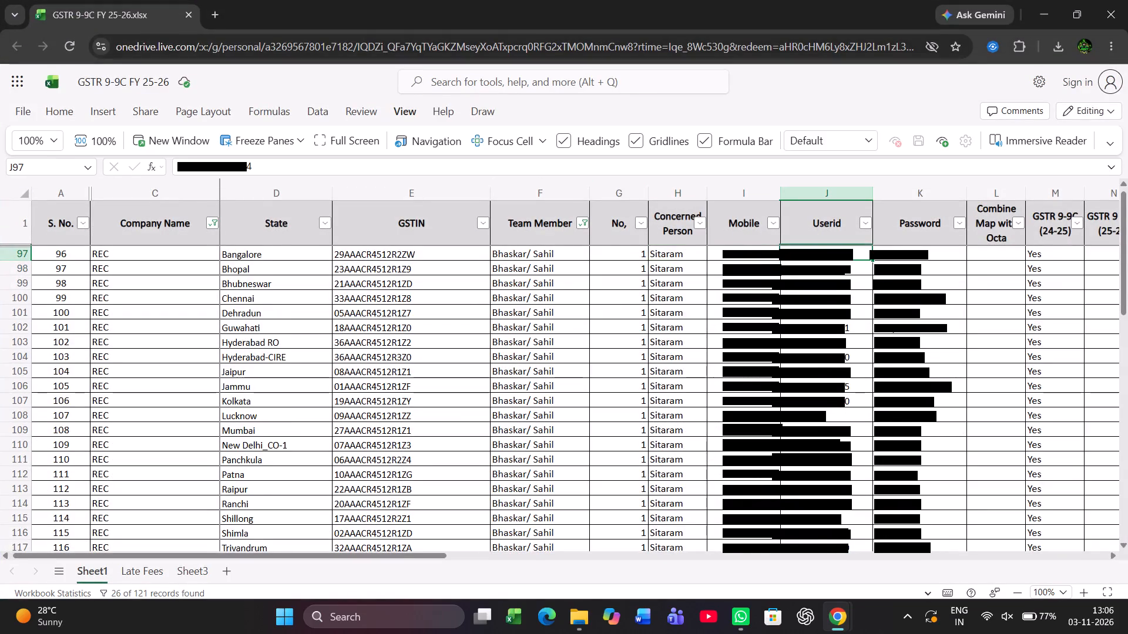
key("ctrl+c")
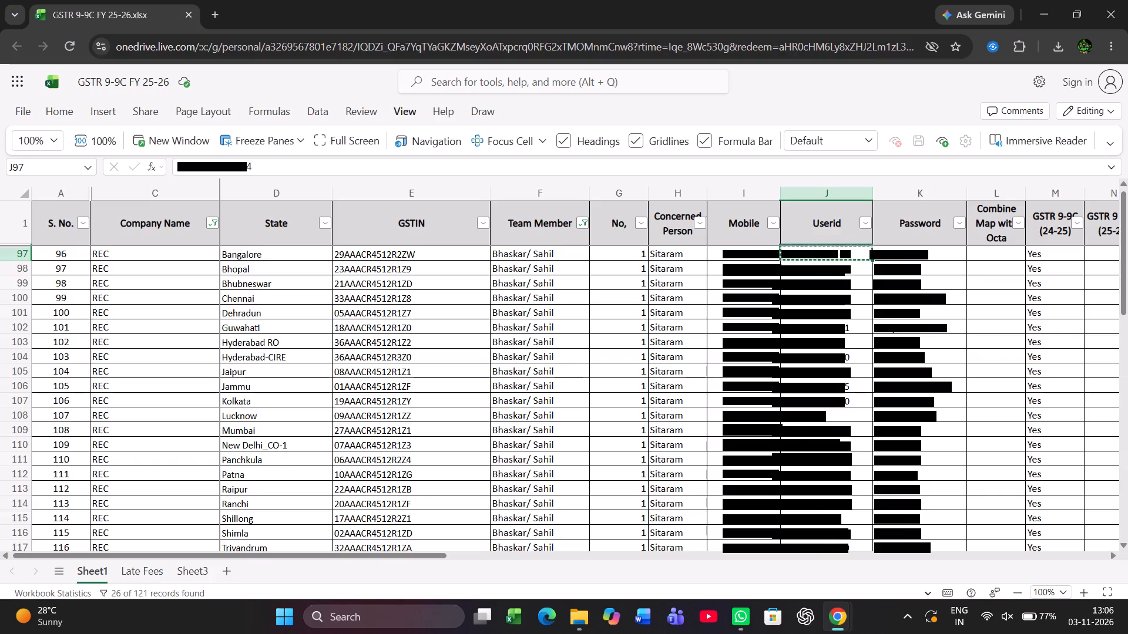
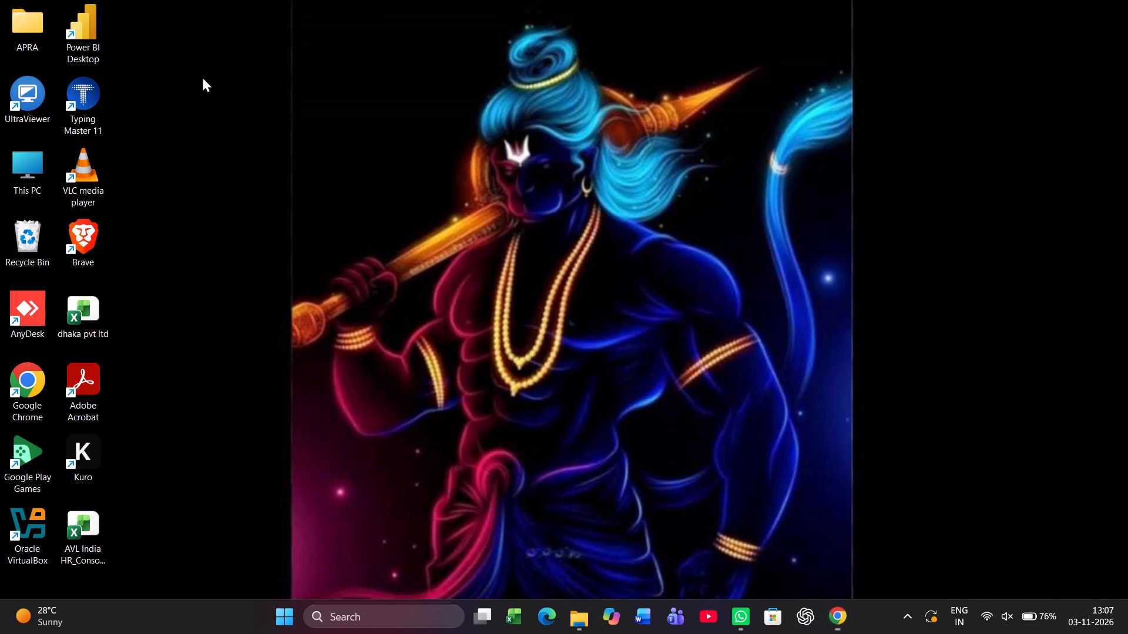
Open the dhaka pvt ltd workbook from the desktop in Excel.
double_click(77, 292)
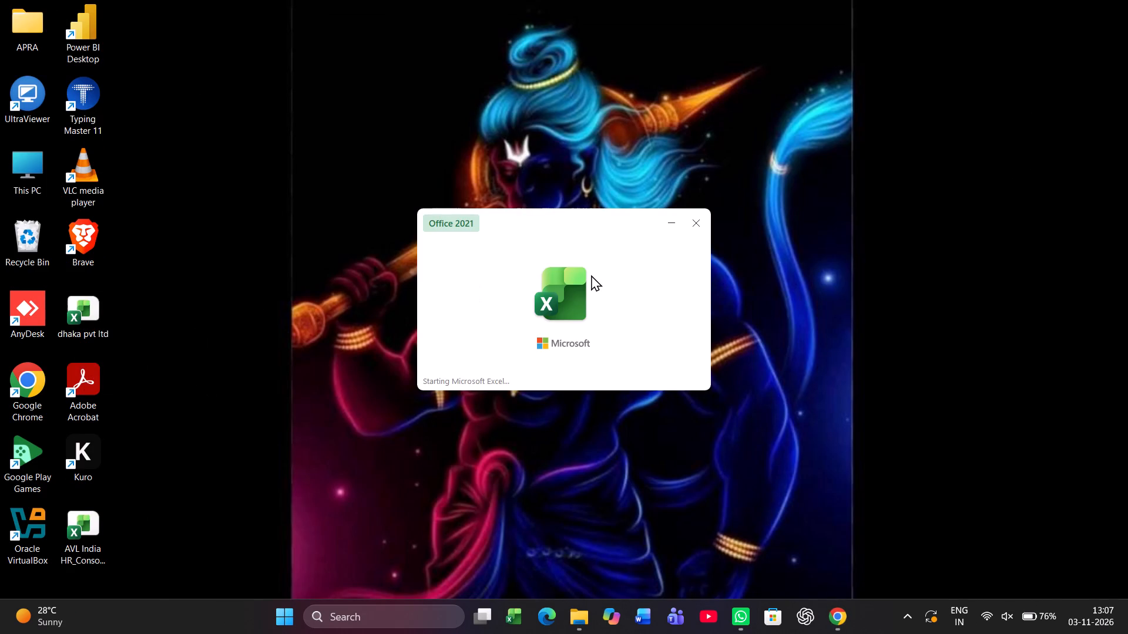
left_click(575, 288)
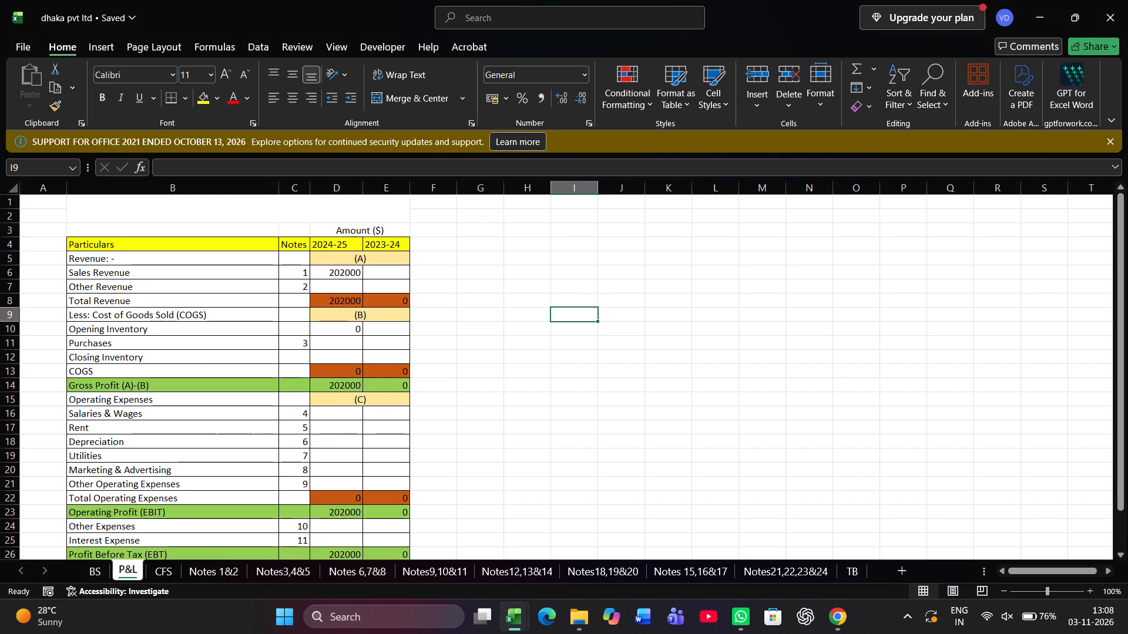
Switch back to the GSTR 9-9C FY 25-26 workbook in Chrome, showing the REC rows on the first sheet.
key("alt+Tab")
key("alt+Tab")
key("alt+Tab")
key("alt+Left")
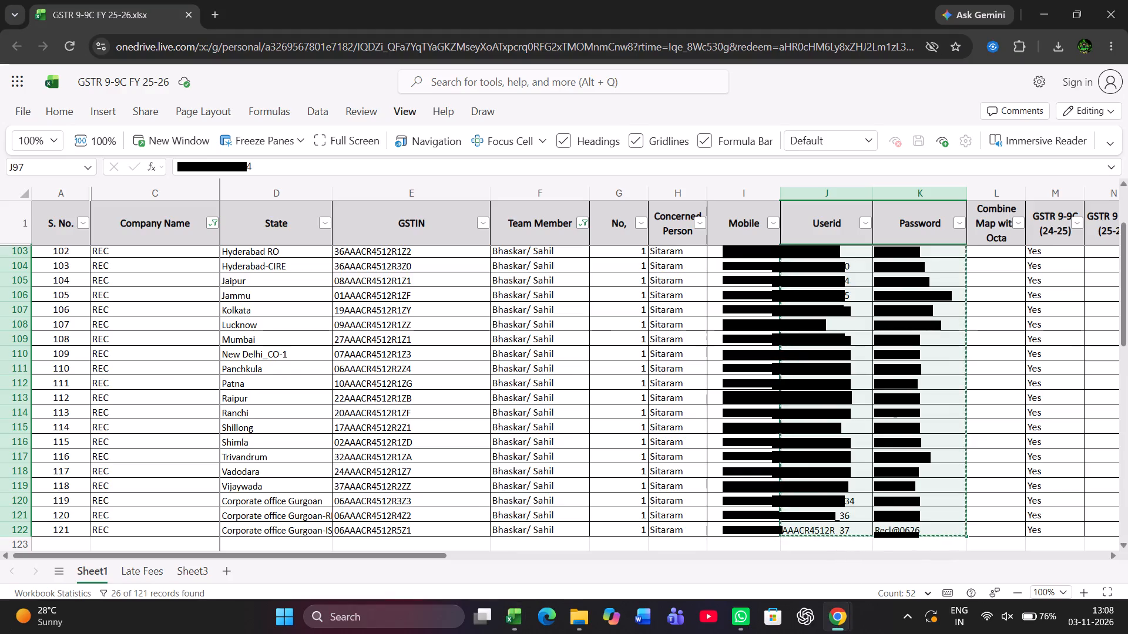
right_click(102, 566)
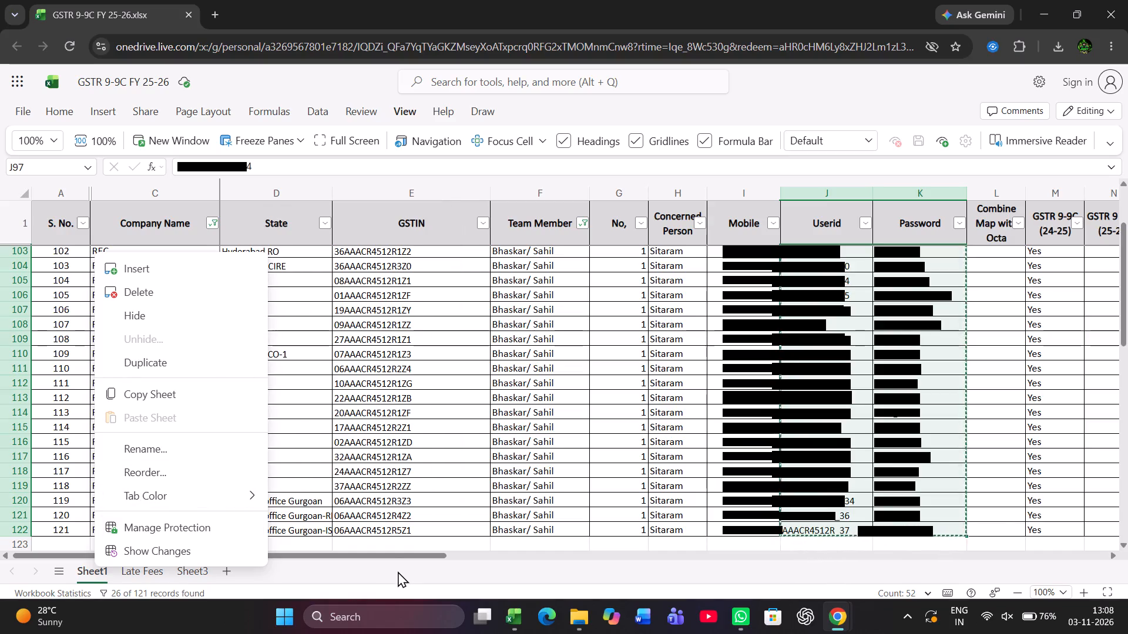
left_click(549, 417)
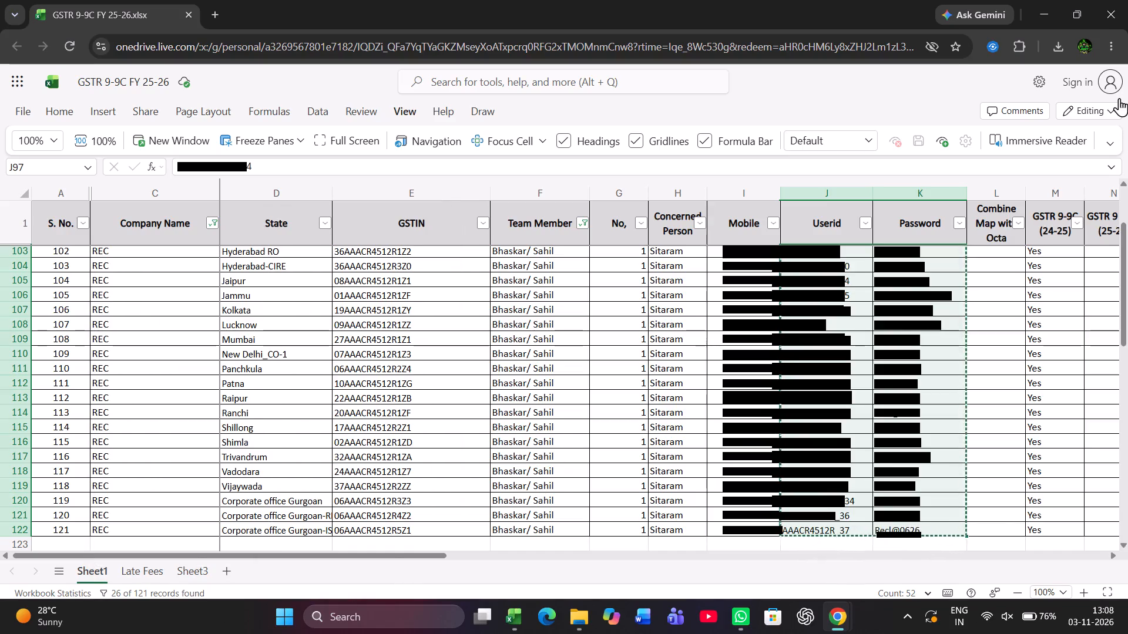
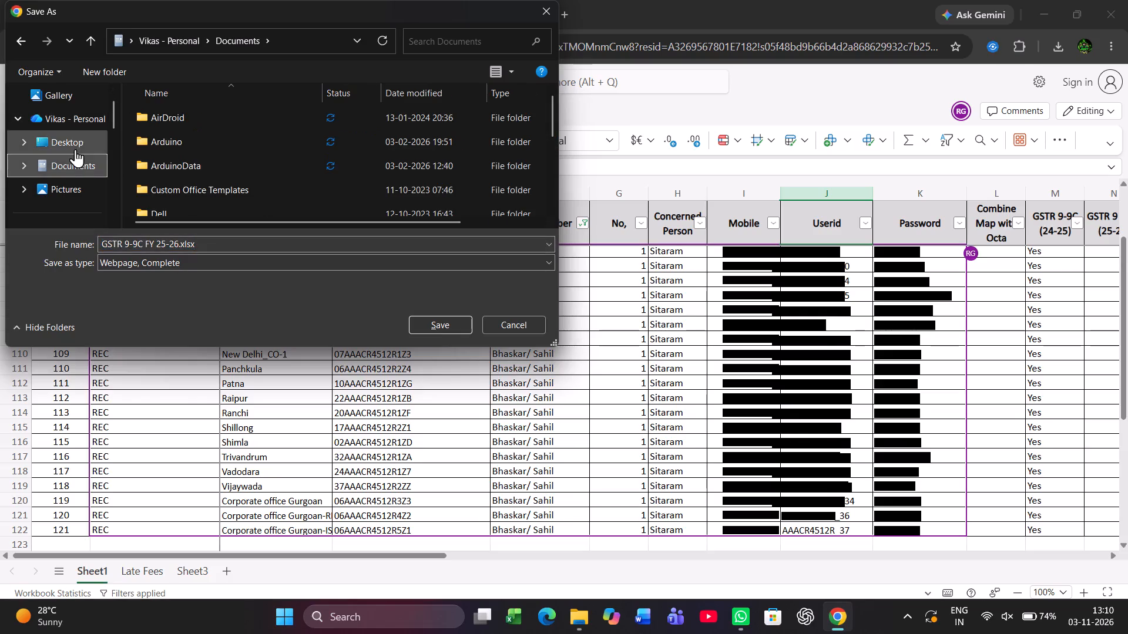
Save the workbook page to Downloads as a complete webpage named GSTR 9-9C FY 25-26.xlsx.
scroll(75, 149, "down", 1)
left_click(68, 103)
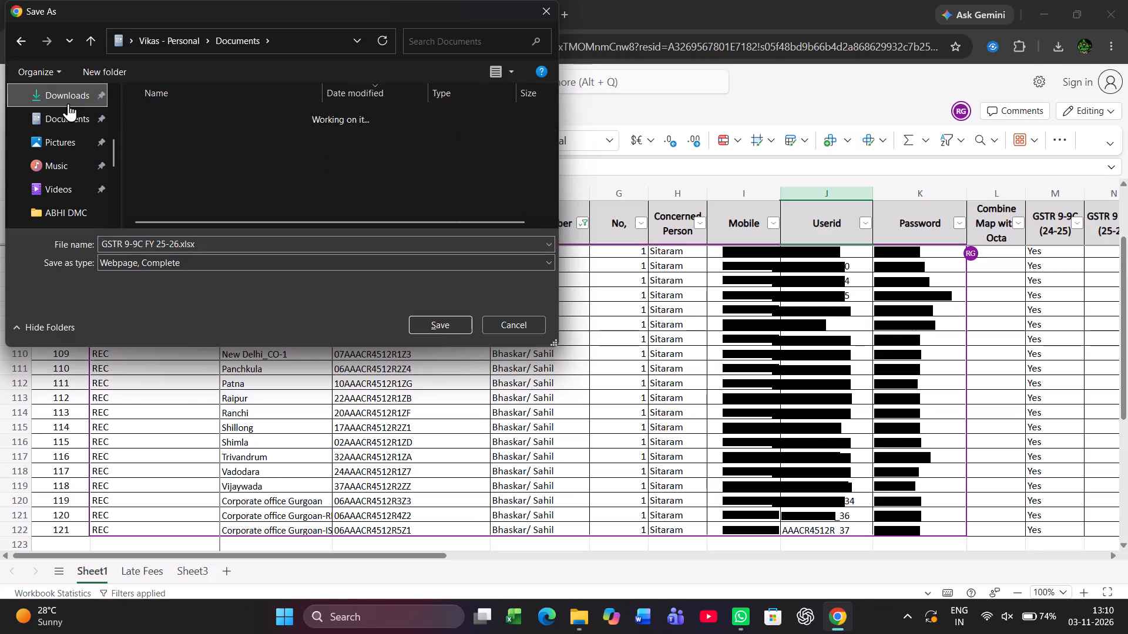
left_click(438, 329)
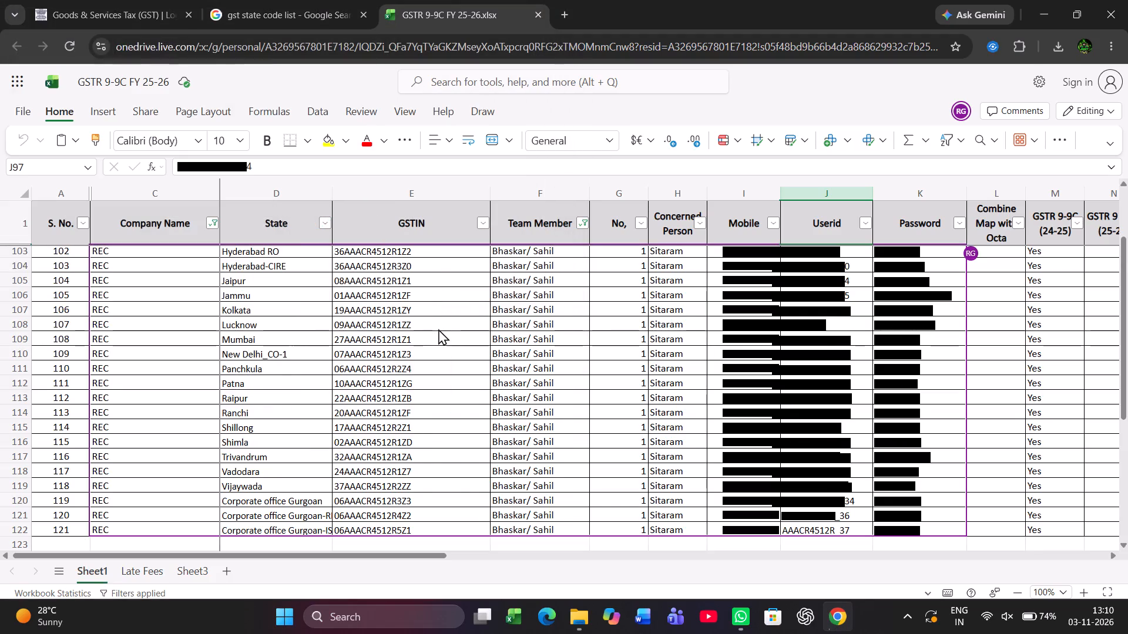
Switch to File Explorer and look for the saved GSTR 9-9C FY 25-26 file in Downloads, Desktop and Documents.
key("alt+Tab")
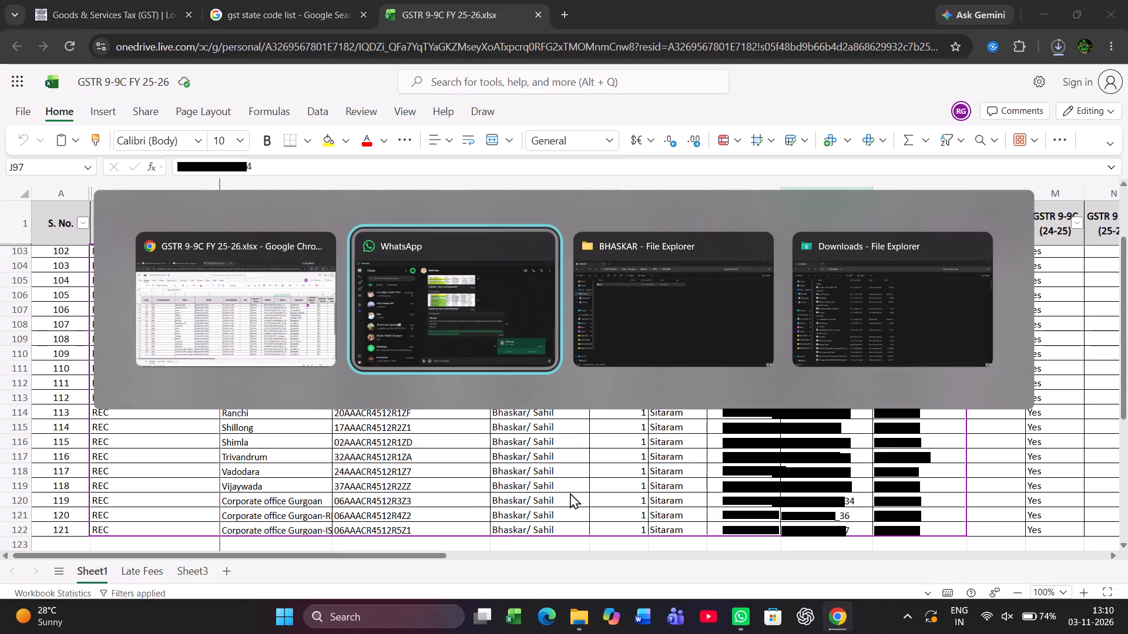
key("alt+Tab")
key("alt+Tab")
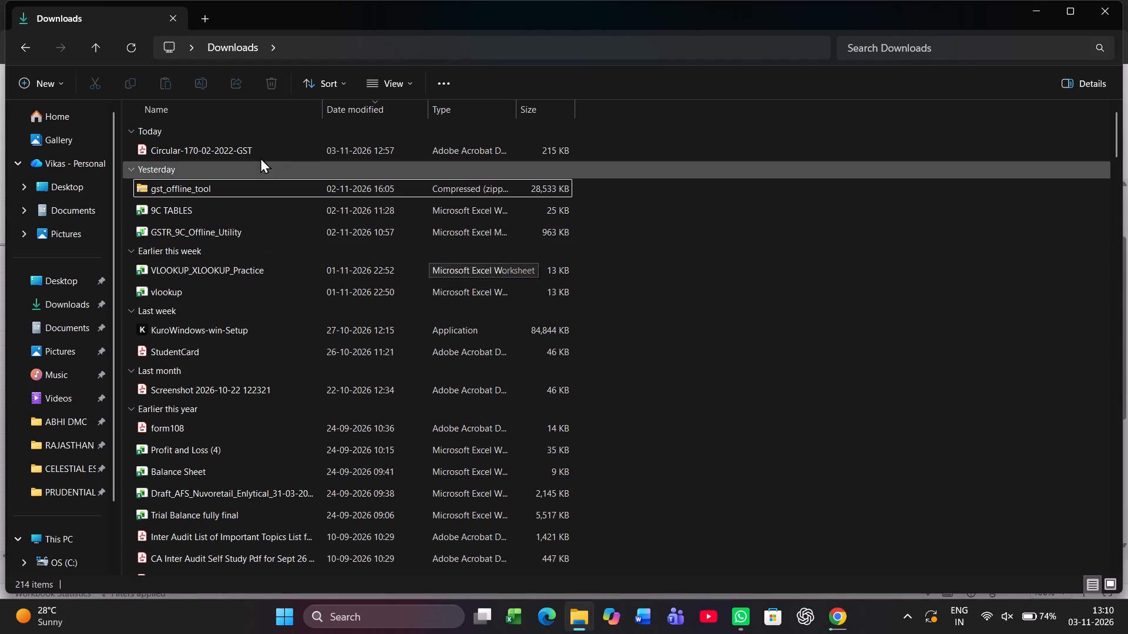
left_click(372, 112)
left_click(372, 112)
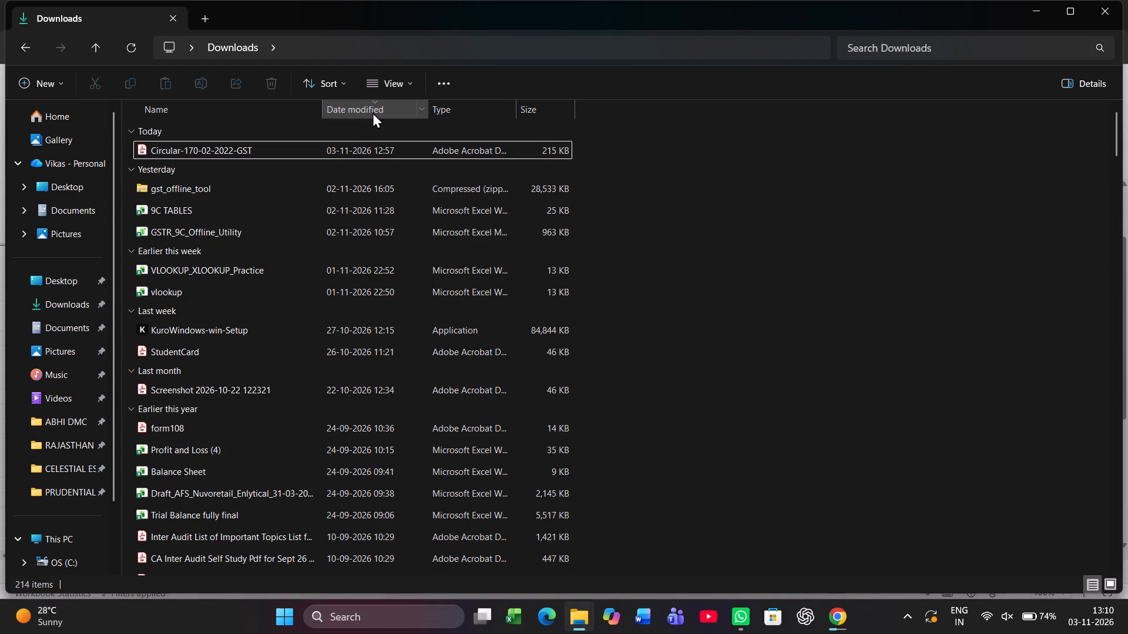
left_click(69, 297)
left_click(78, 273)
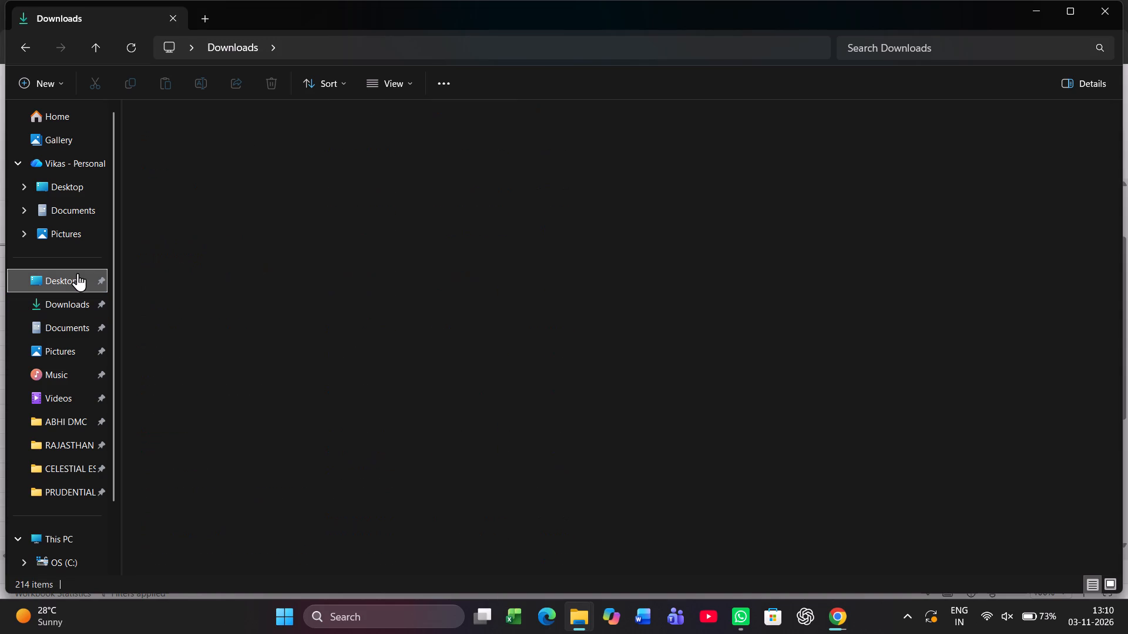
left_click(69, 309)
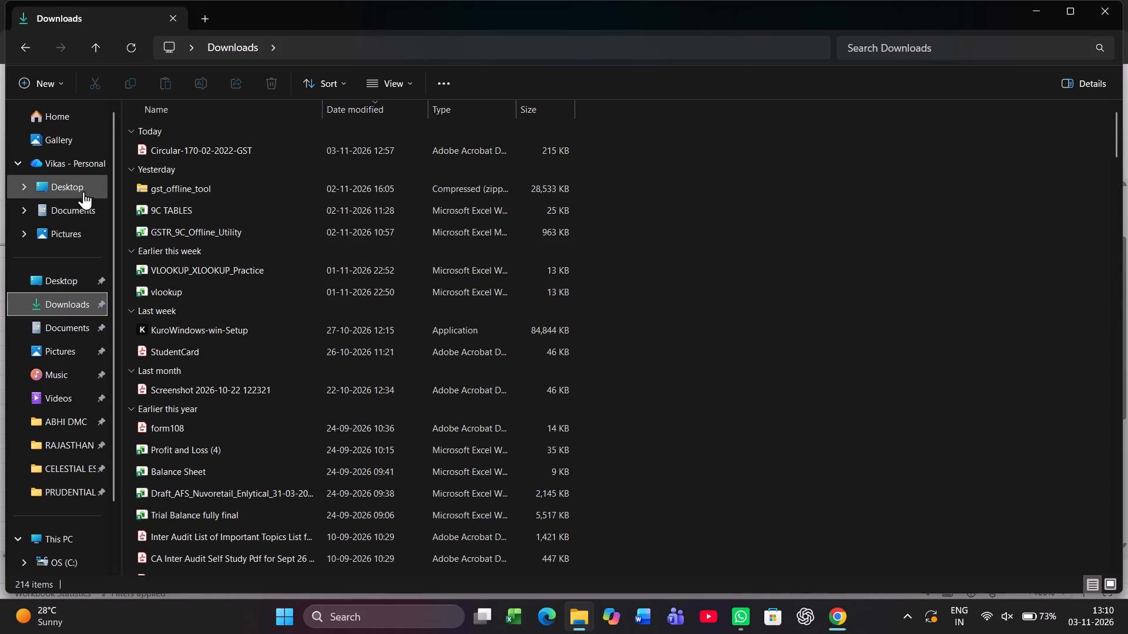
left_click(85, 187)
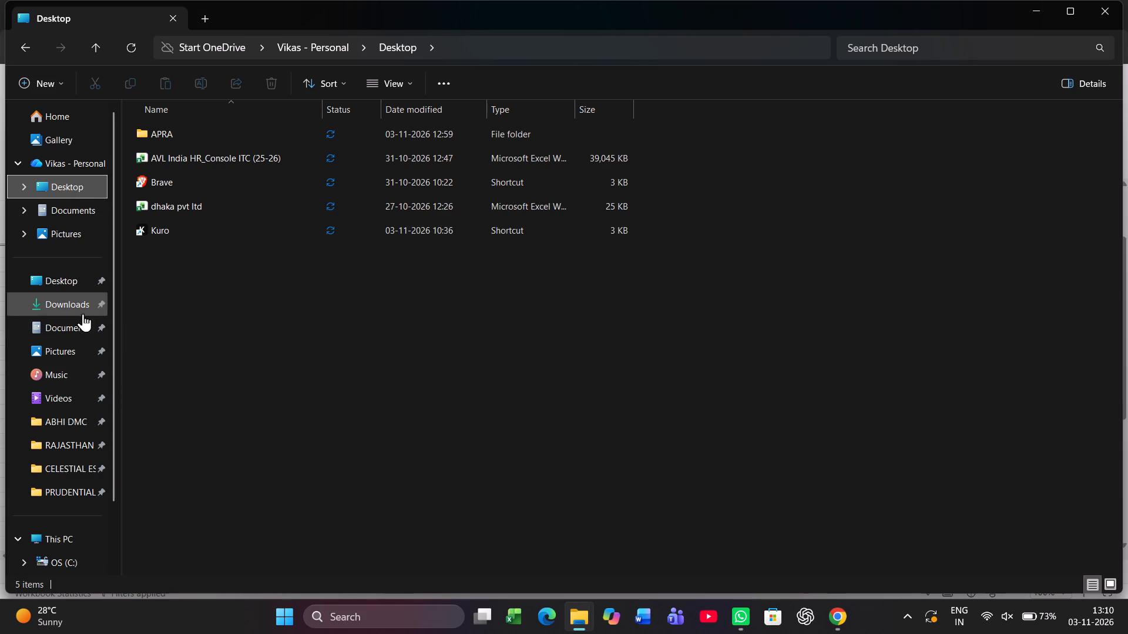
left_click(72, 331)
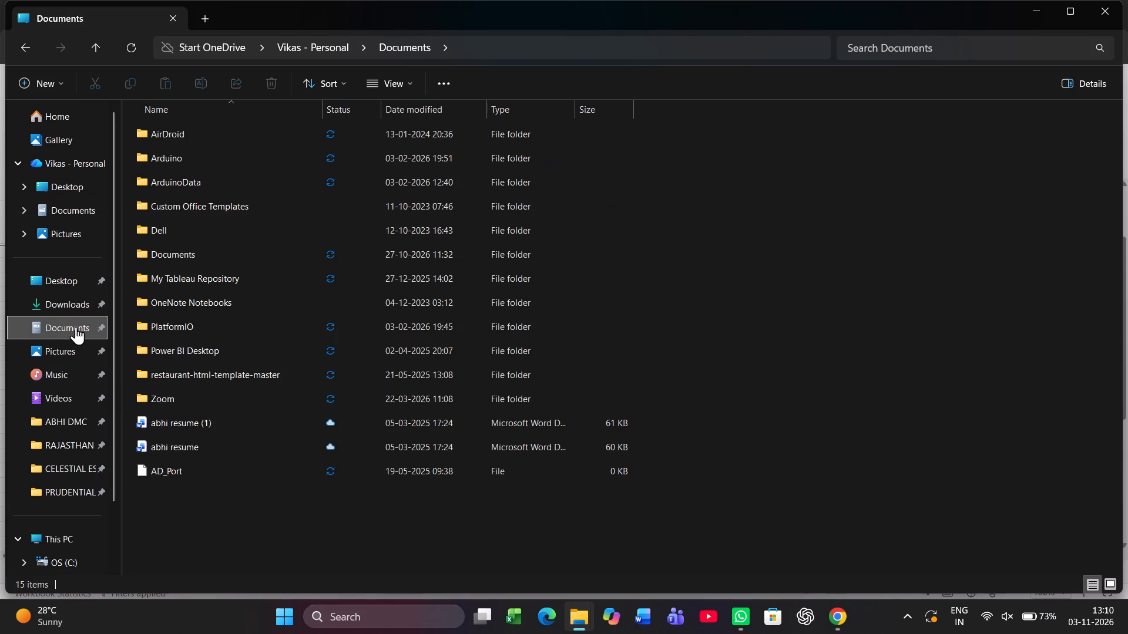
Switch back to Chrome, open the downloaded GSTR 9-9C FY 25-26.xlsx.html to inspect its content, and close its tab.
key("alt+Tab")
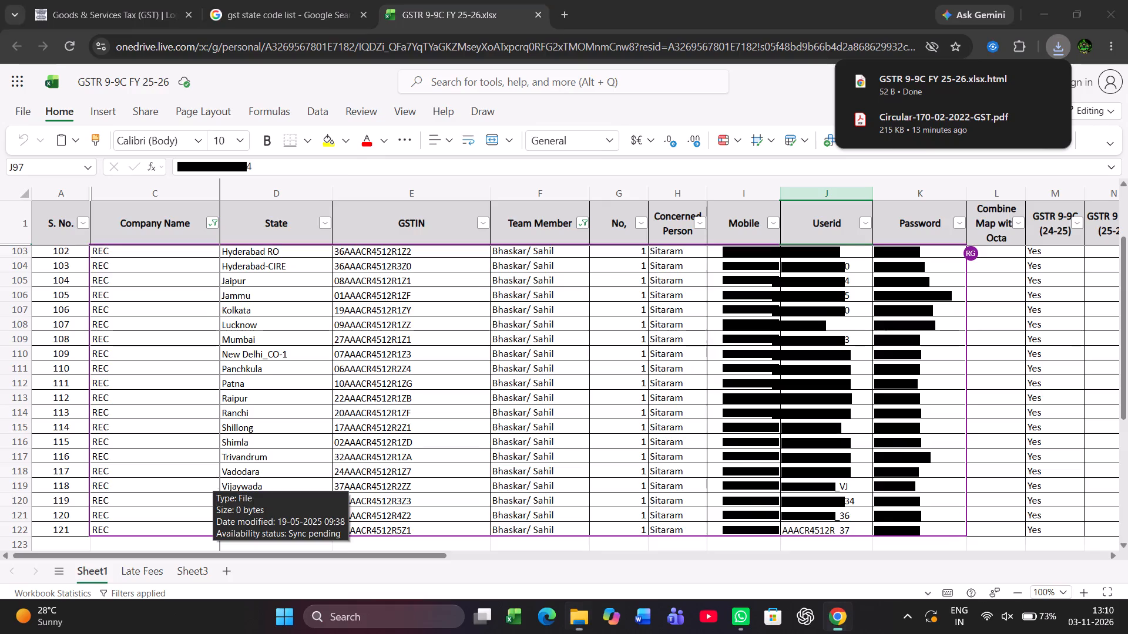
left_click(977, 96)
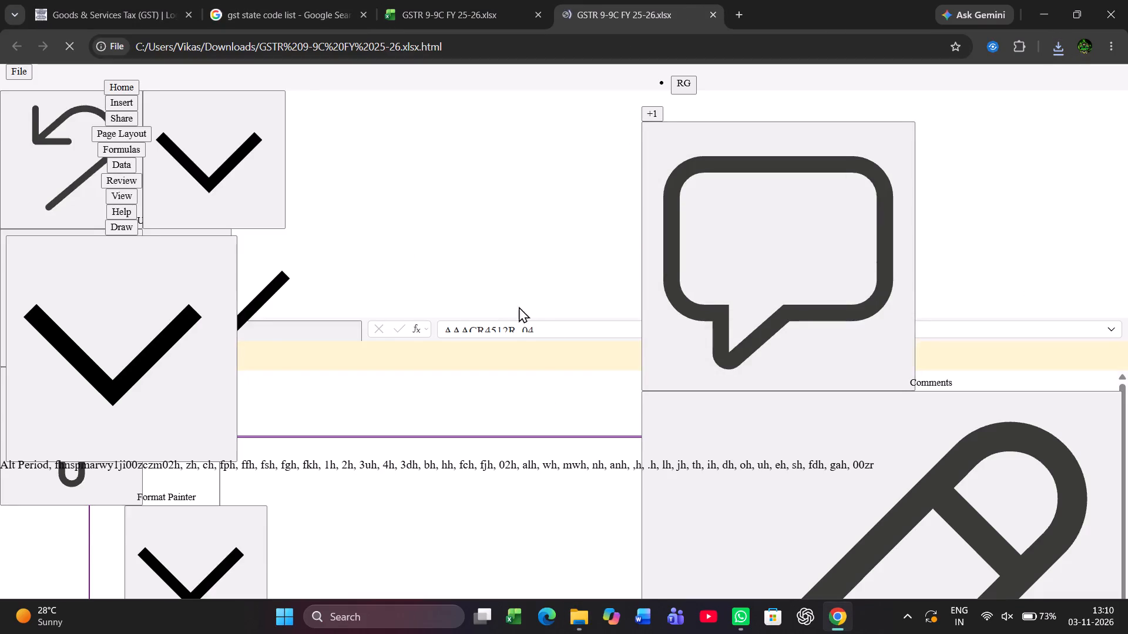
scroll(498, 435, "down", 4)
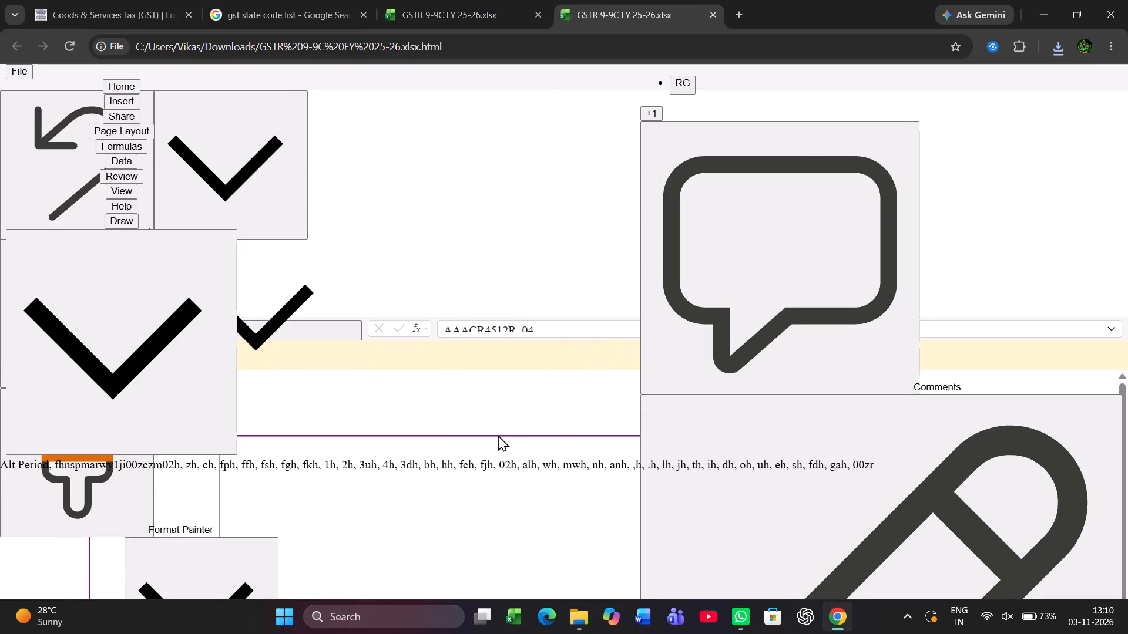
scroll(545, 360, "up", 2)
scroll(545, 360, "down", 4)
left_click_drag(682, 17, 660, 16)
left_click(712, 15)
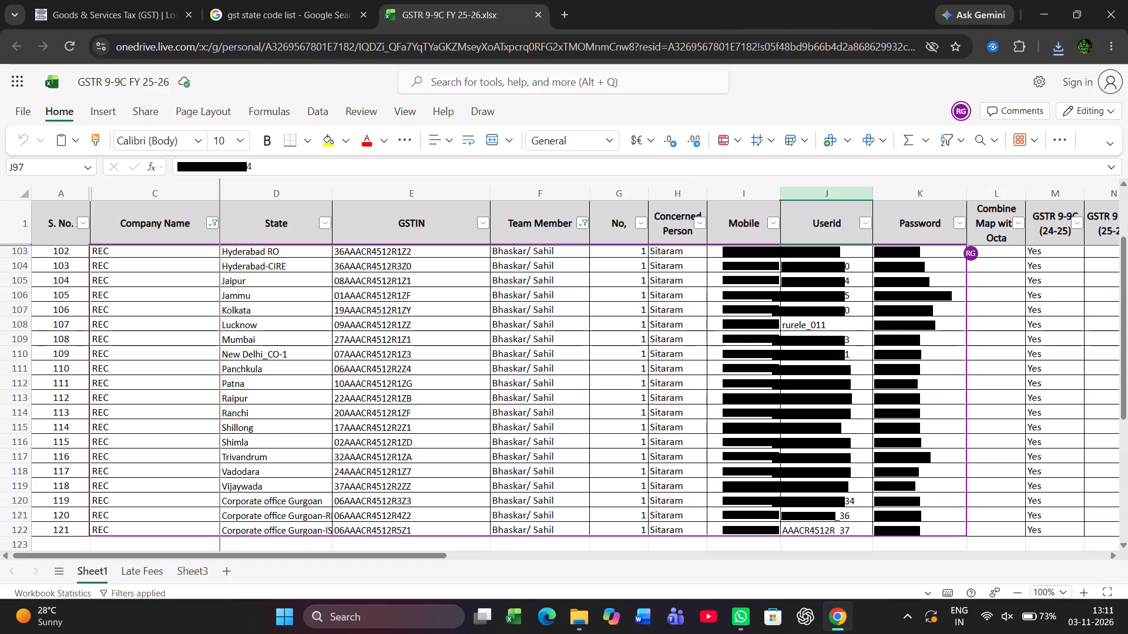
Return to the Downloads folder in File Explorer and check the saved GSTR 9-9C FY 25-26.xlsx webpage file.
key("alt+Tab")
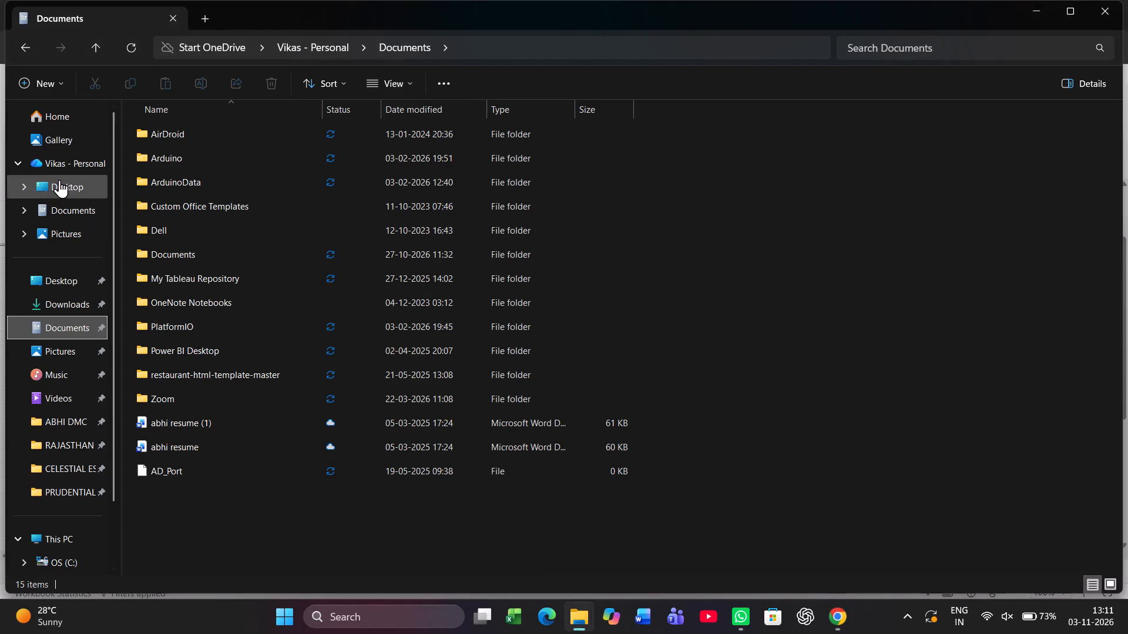
left_click(65, 298)
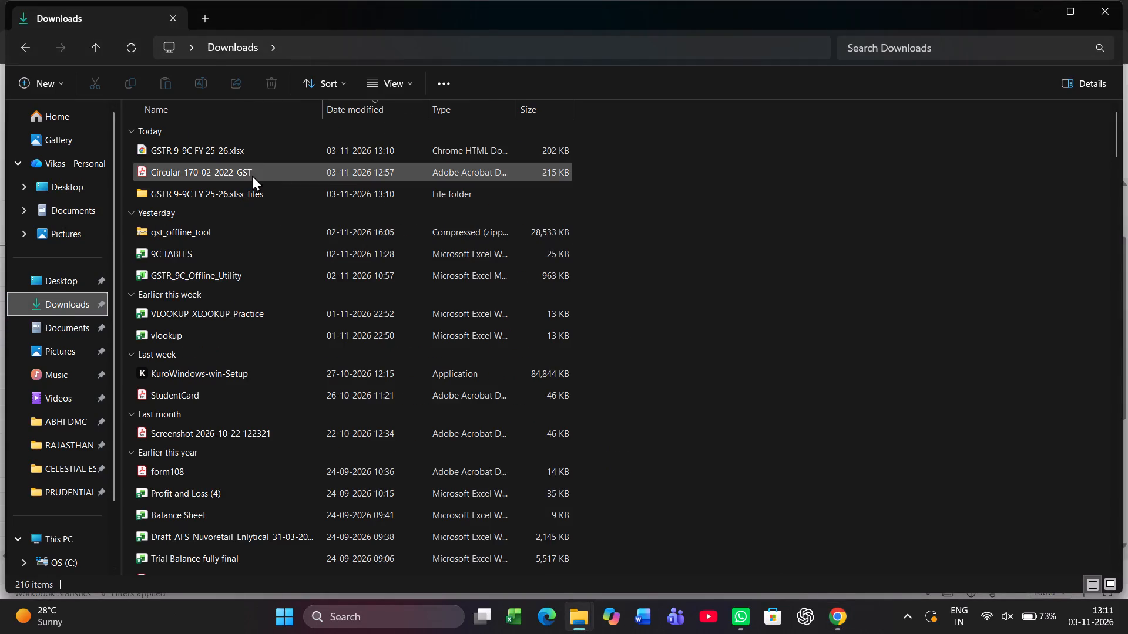
right_click(300, 154)
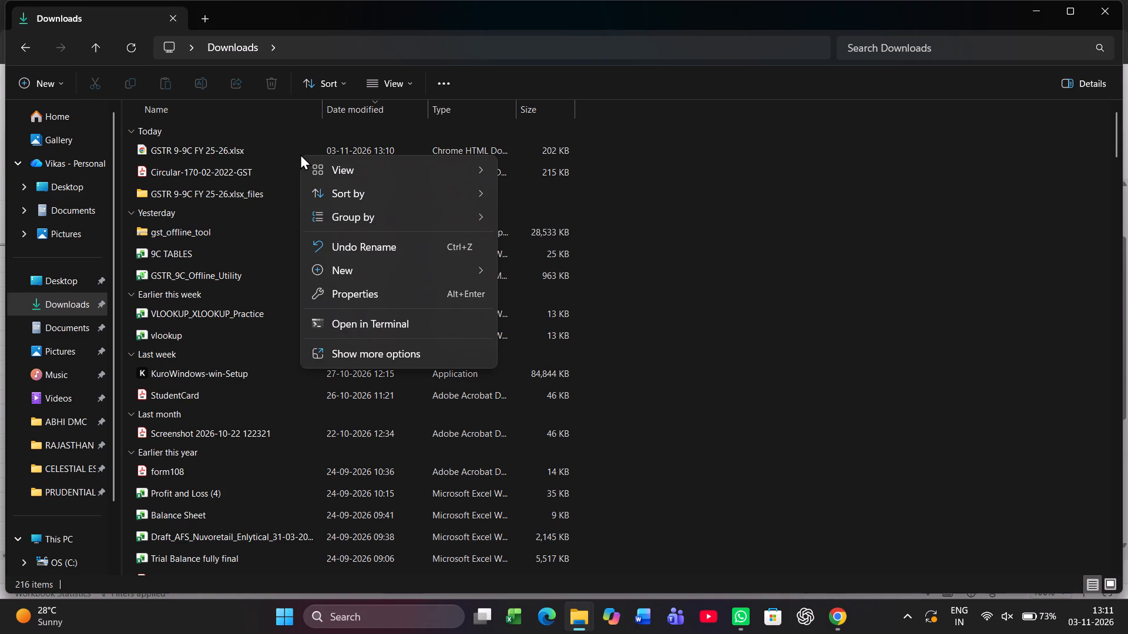
left_click(852, 272)
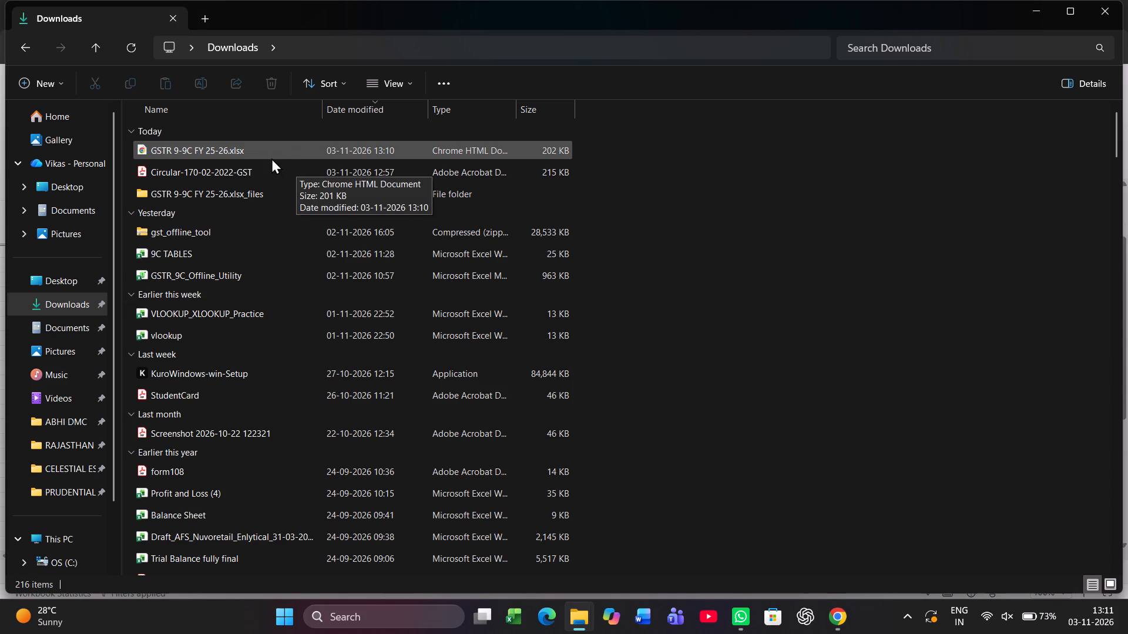
Bring up the choice of another app for opening the GSTR 9-9C FY 25-26.xlsx webpage file in Downloads.
right_click(276, 149)
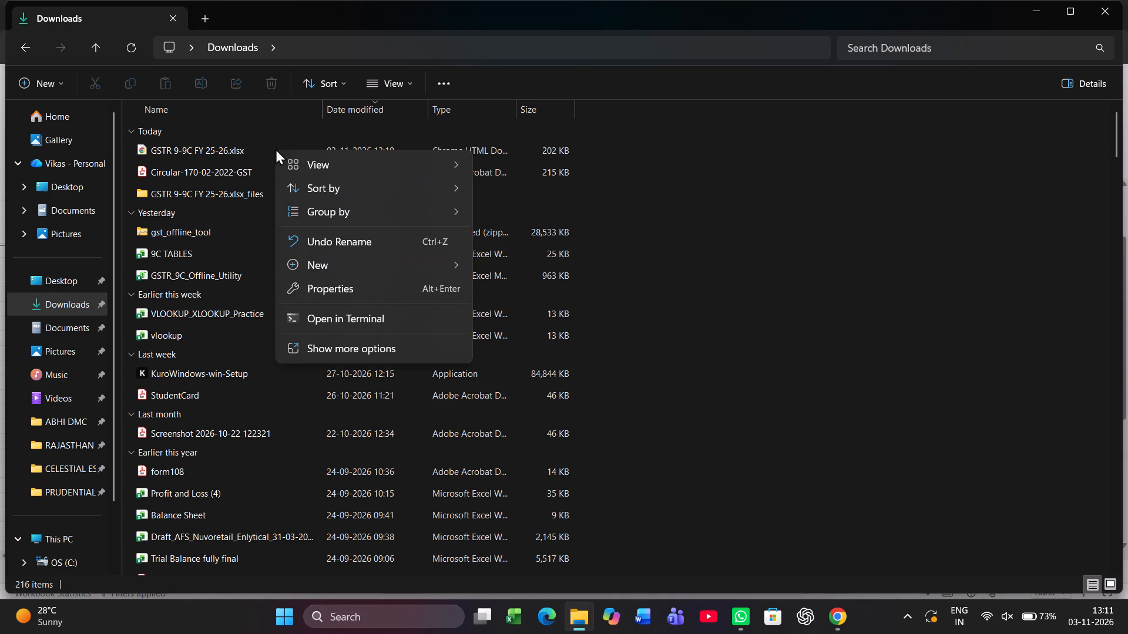
left_click(276, 149)
left_click(276, 149)
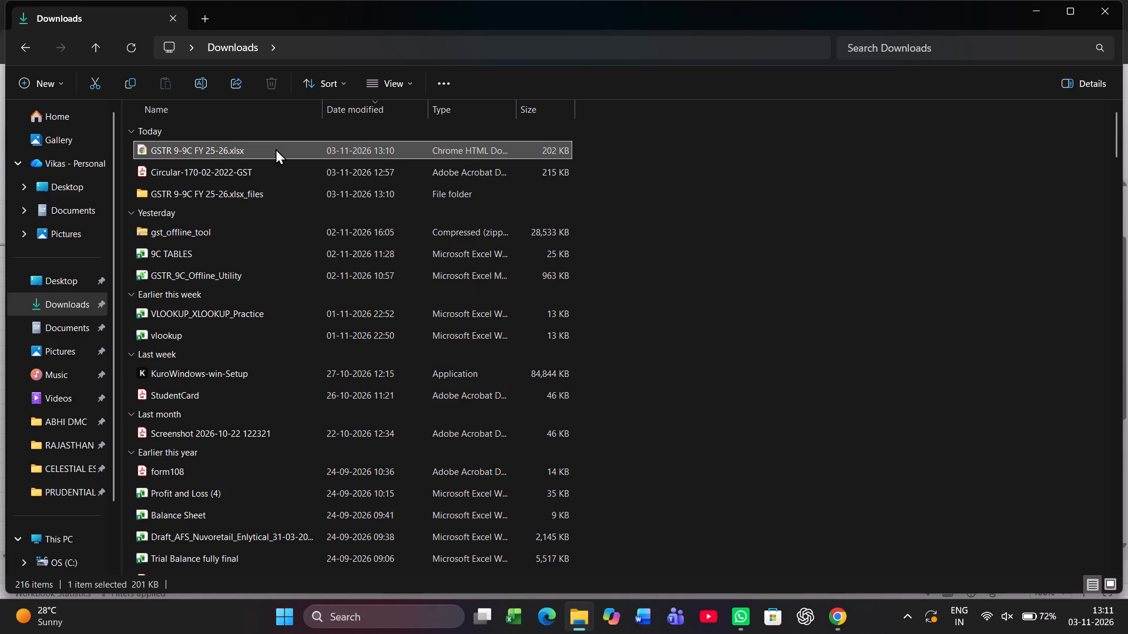
right_click(276, 149)
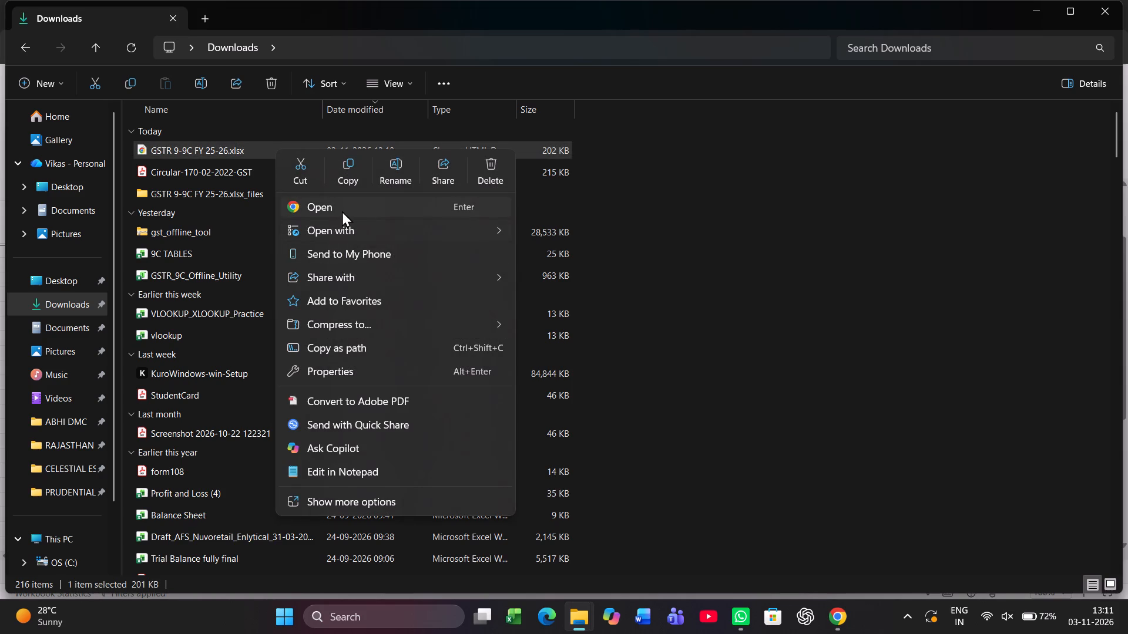
left_click(374, 231)
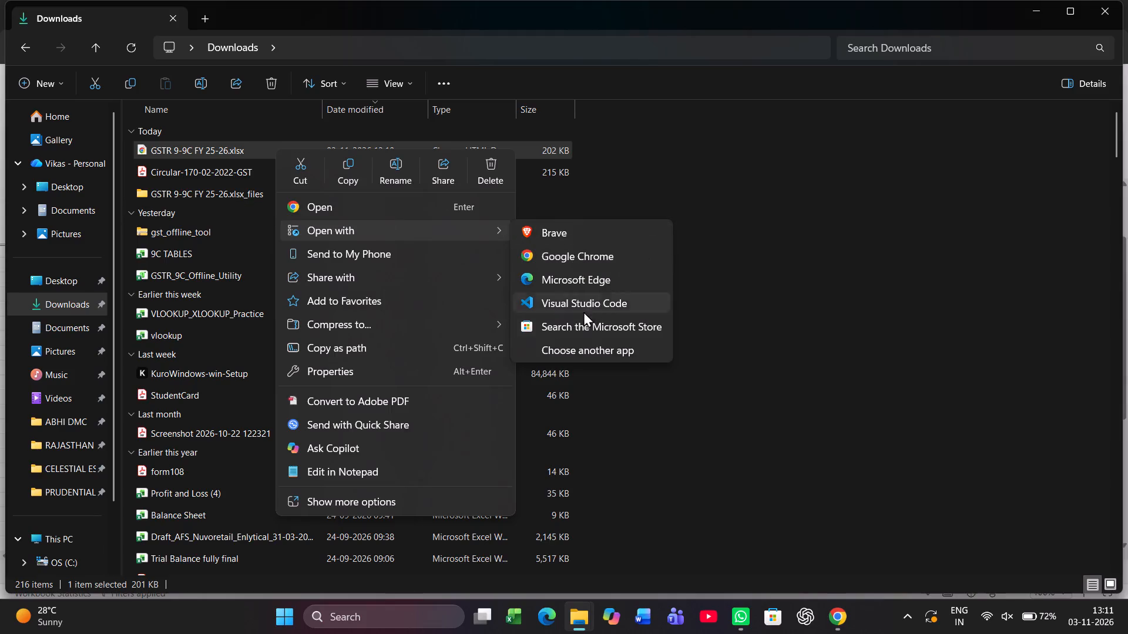
left_click(625, 353)
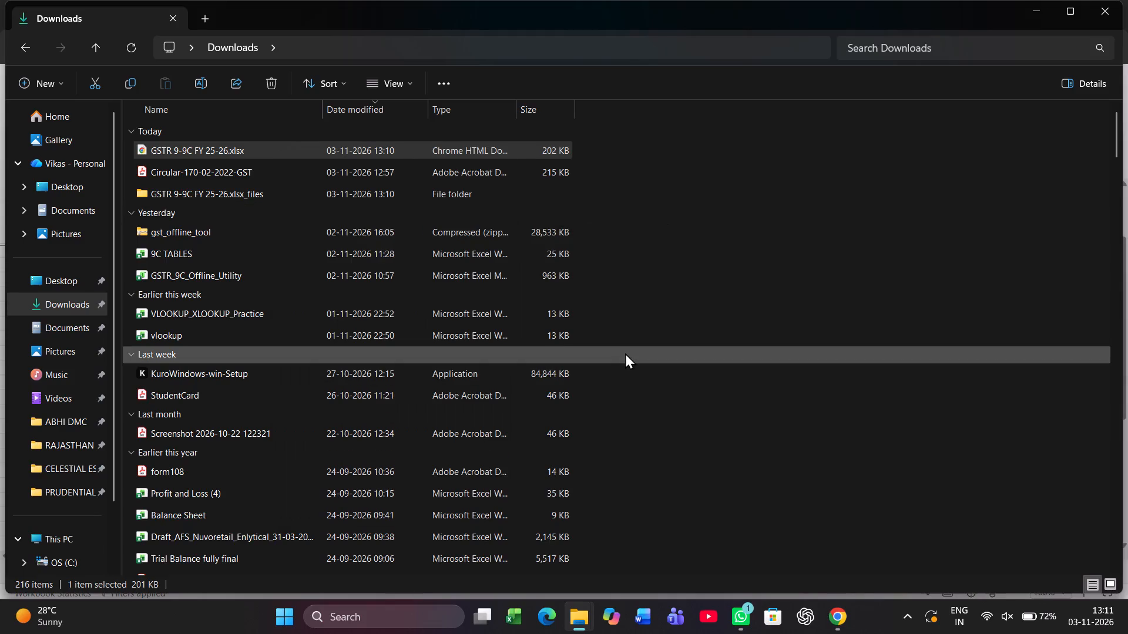
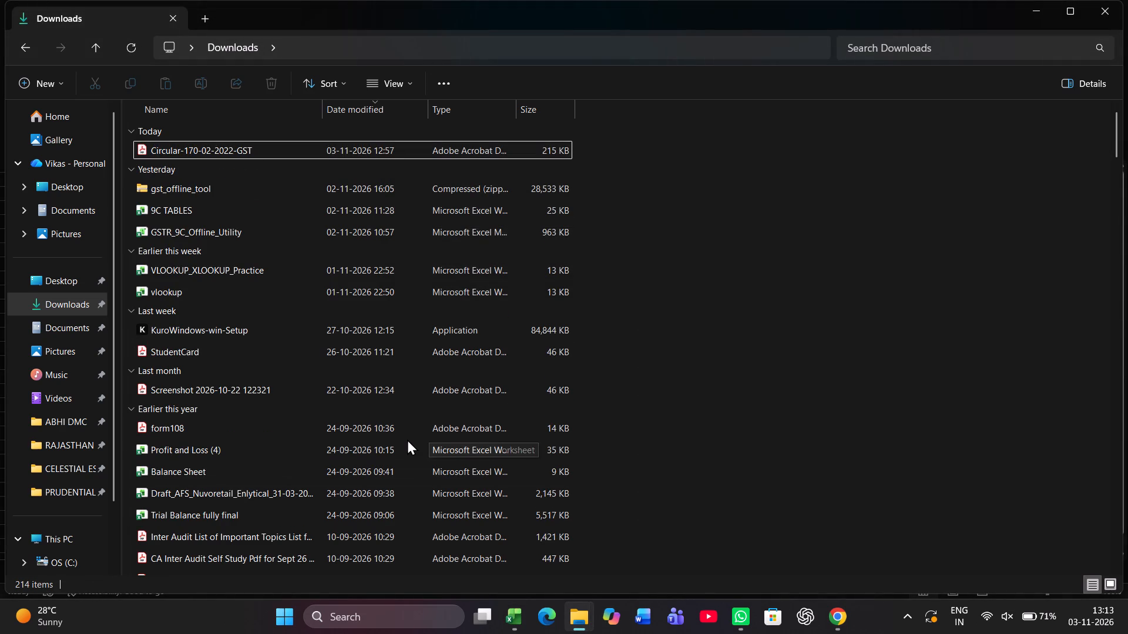
Switch to the REC User id & Pass workbook in Excel and copy the Bangelore row's user ID.
key("alt+Tab")
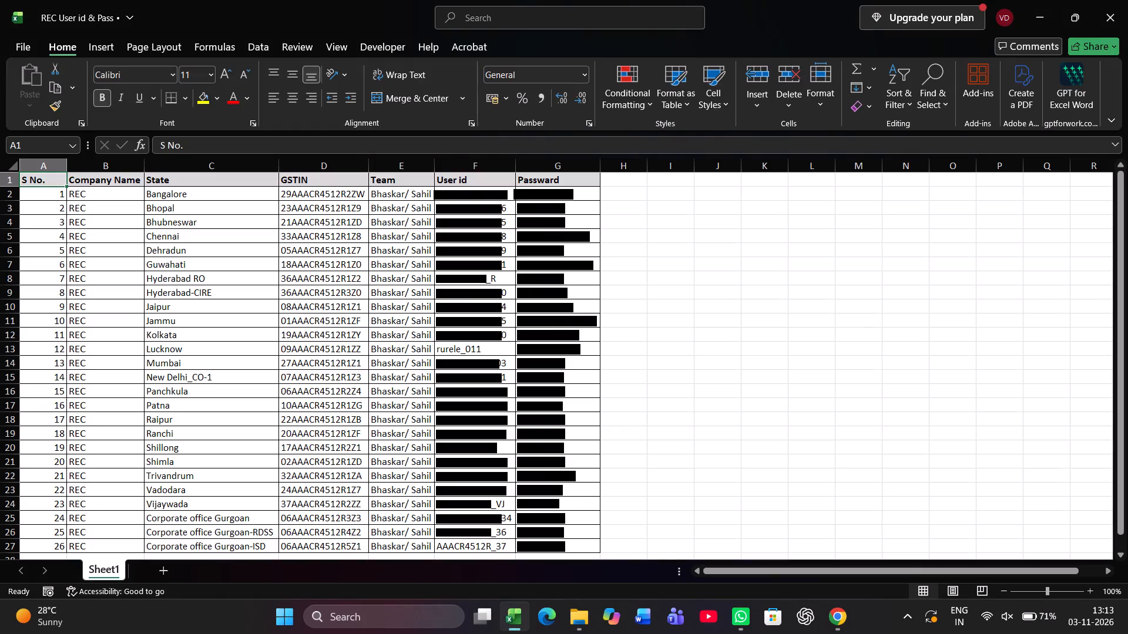
key("Down")
key("Up")
key("Down")
key("Right")
key("Right")
key("Right")
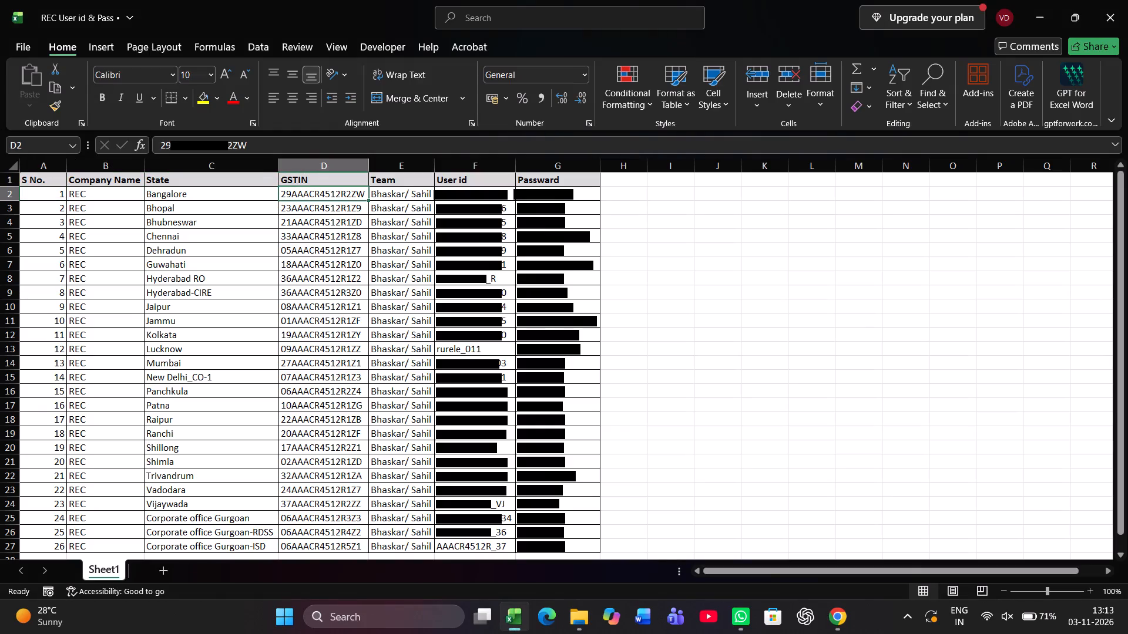
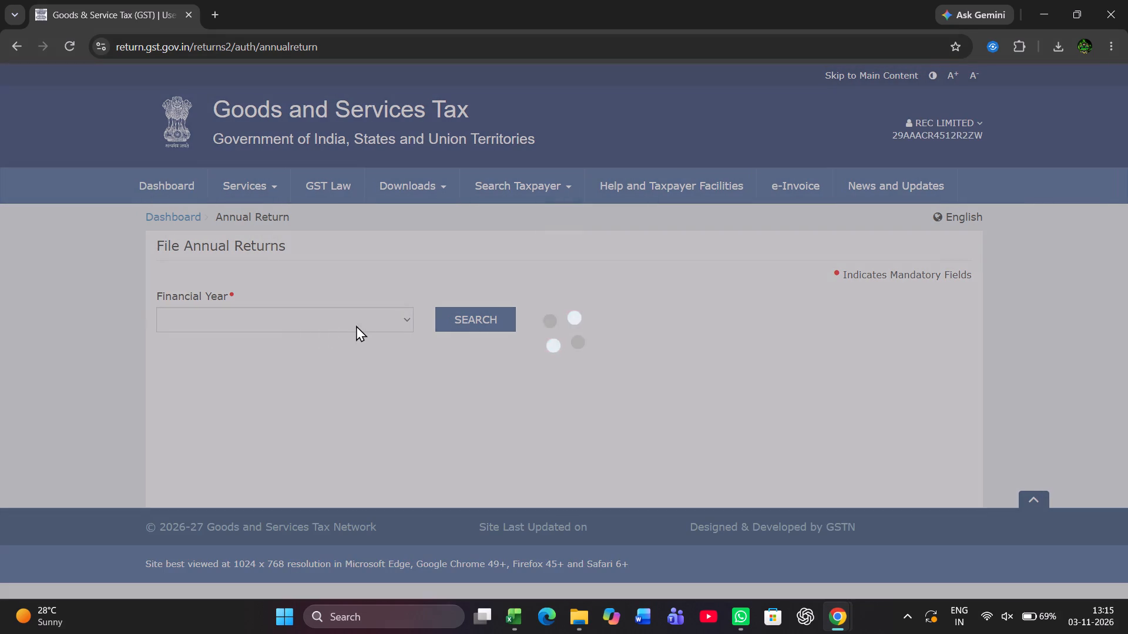
Search the annual returns for financial year 2025-26.
left_click(385, 326)
left_click_drag(385, 326, 437, 326)
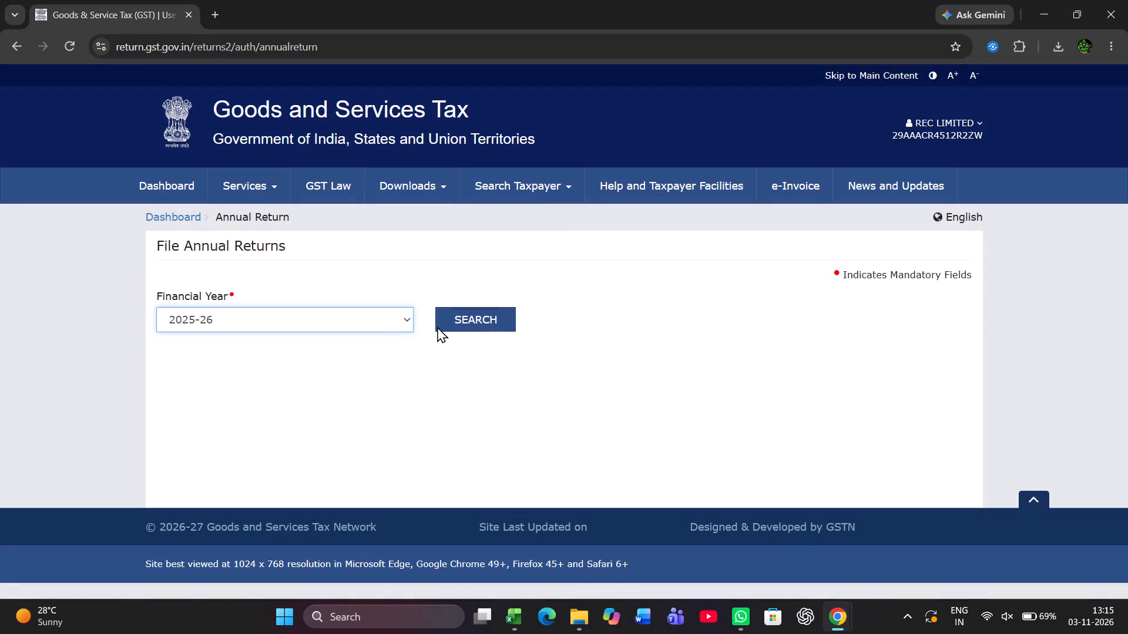
left_click_drag(437, 326, 480, 326)
left_click(480, 326)
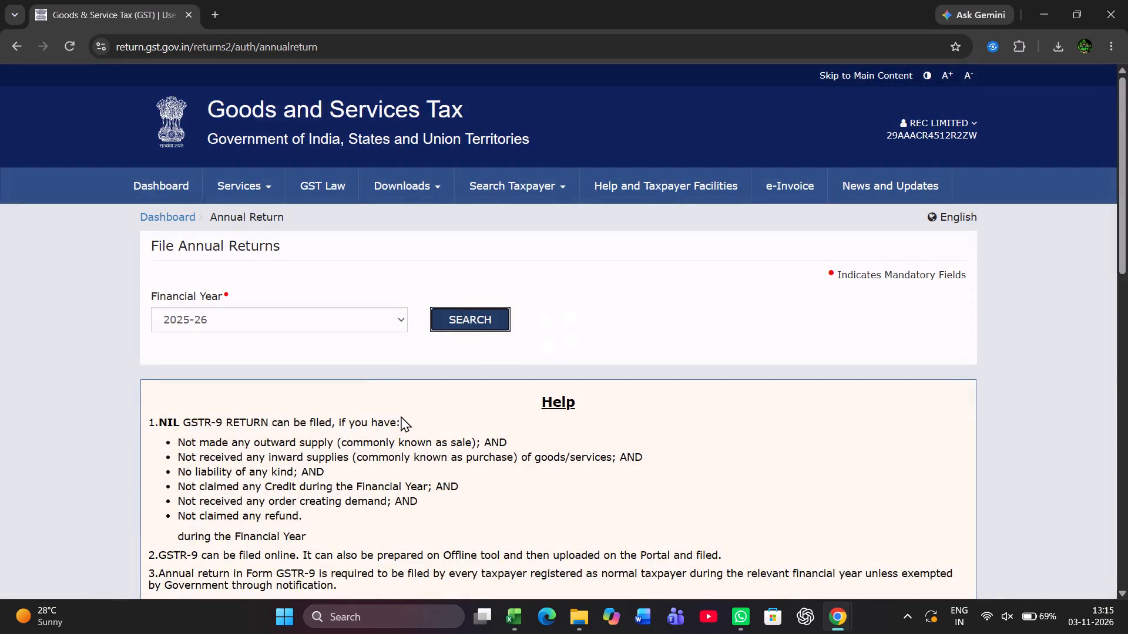
Open the GSTR-9 annual return and answer No to filing a nil return, continuing to its dashboard.
scroll(401, 416, "down", 5)
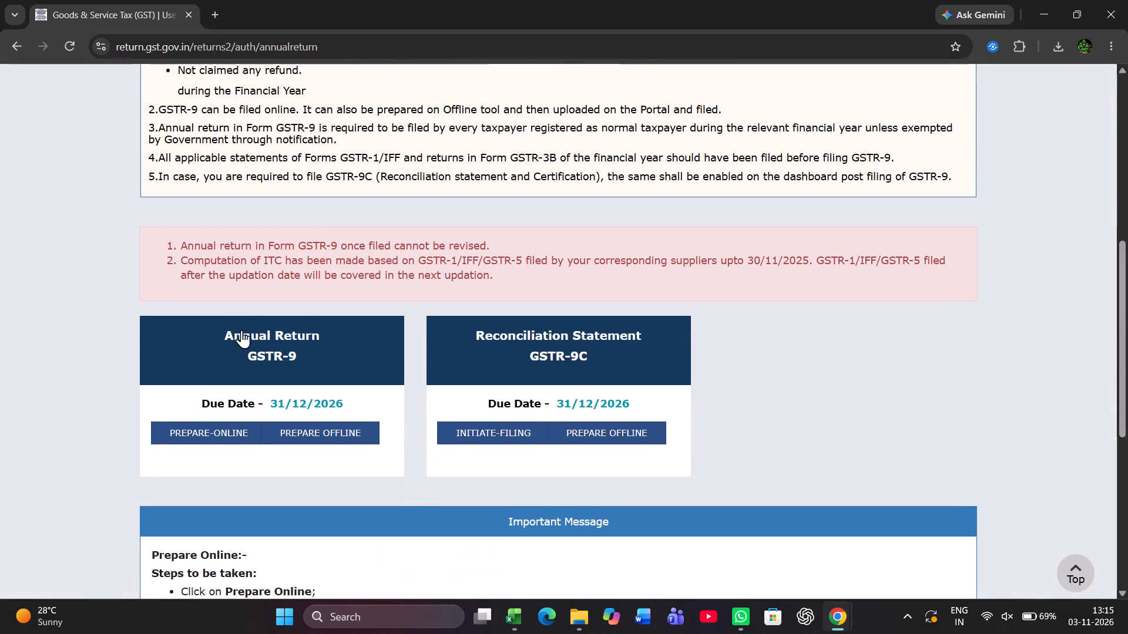
left_click(290, 345)
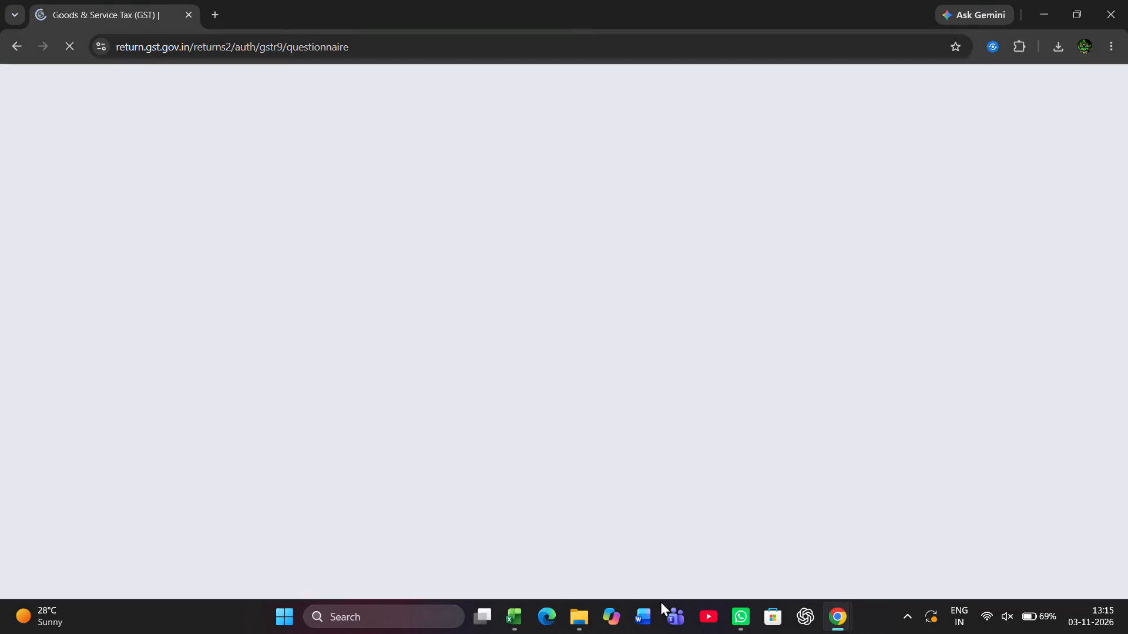
scroll(495, 390, "down", 3)
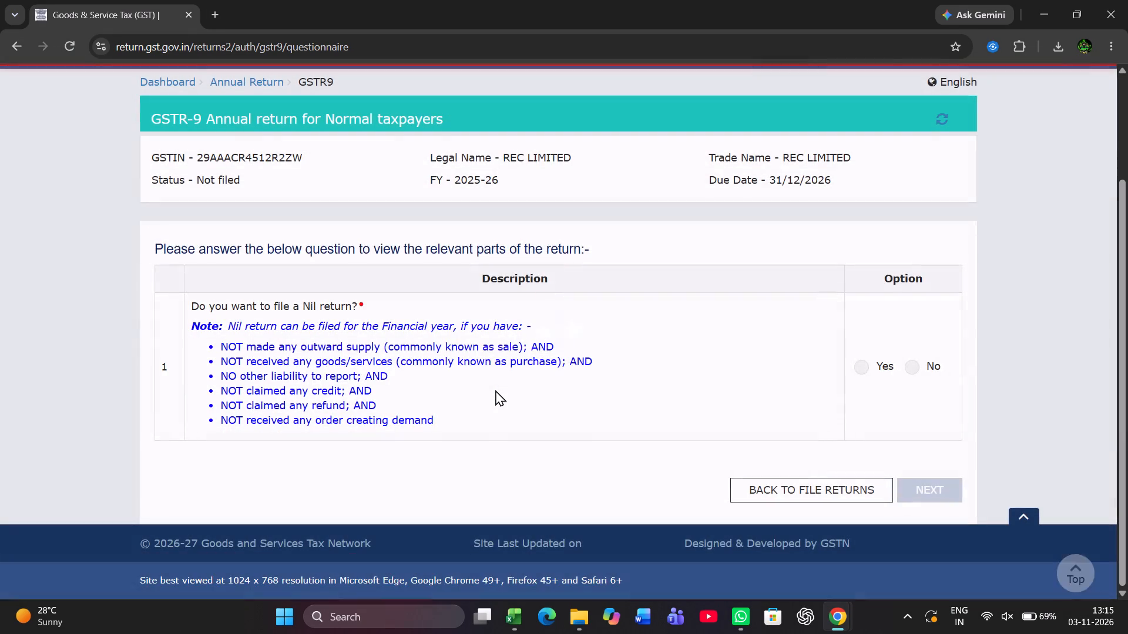
left_click(912, 367)
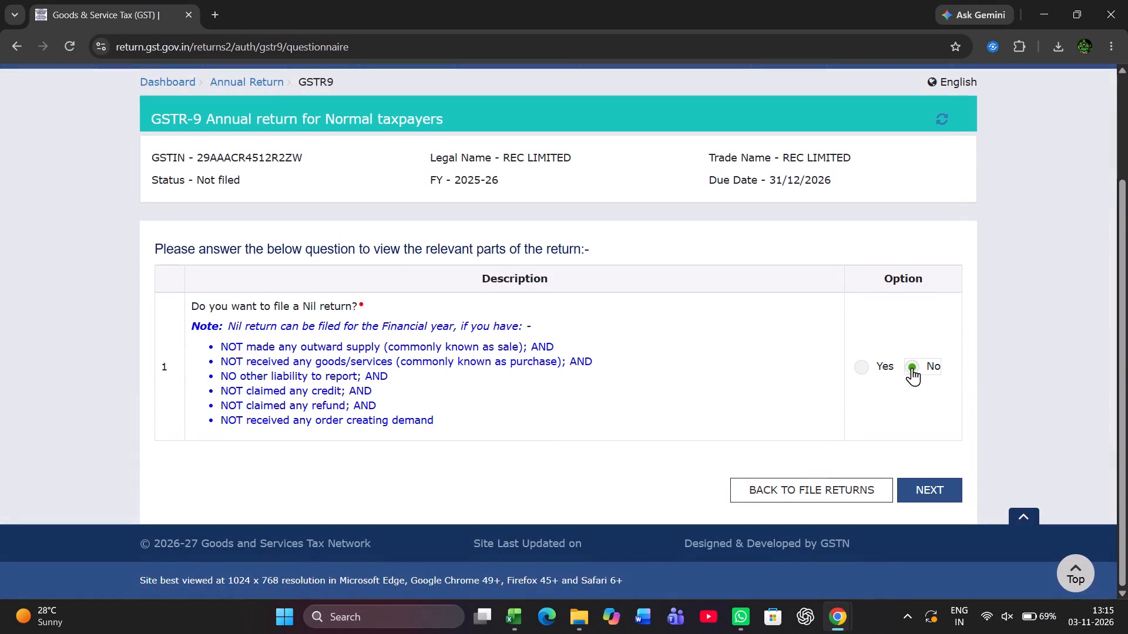
left_click(932, 489)
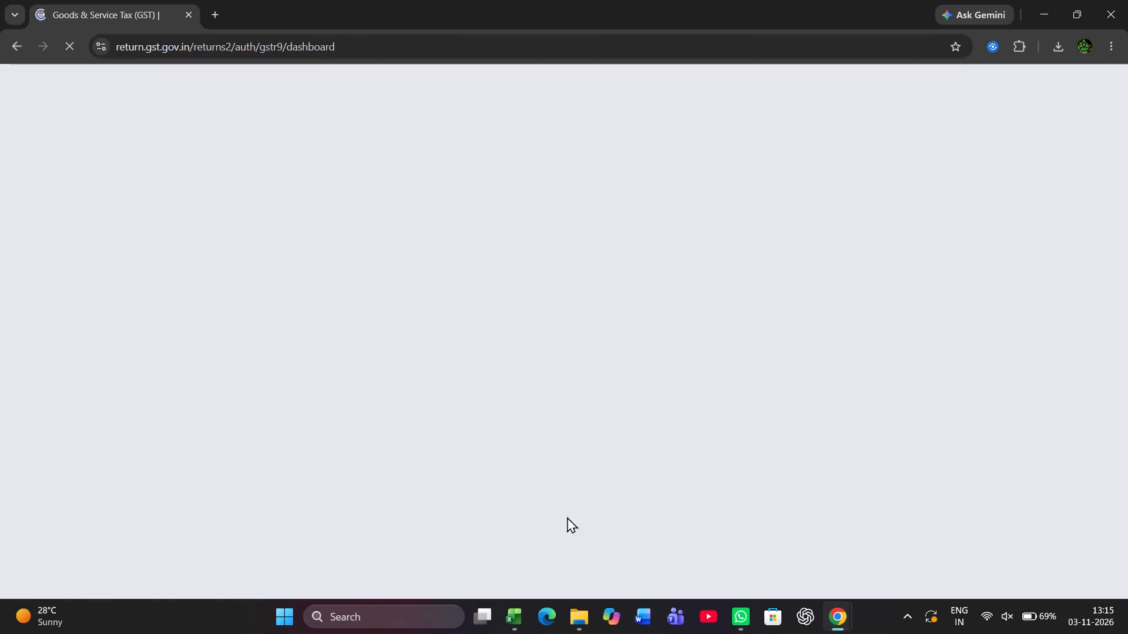
Download the GSTR-9 system computed summary as a PDF and close the document once it opens.
scroll(529, 372, "down", 5)
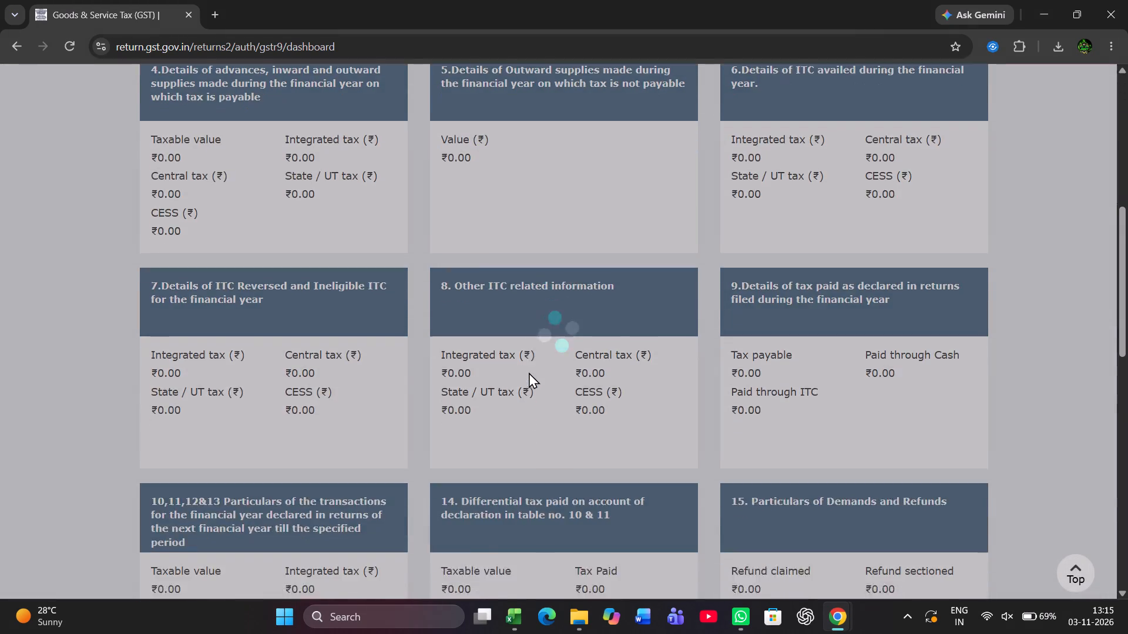
scroll(529, 372, "up", 5)
scroll(529, 372, "down", 2)
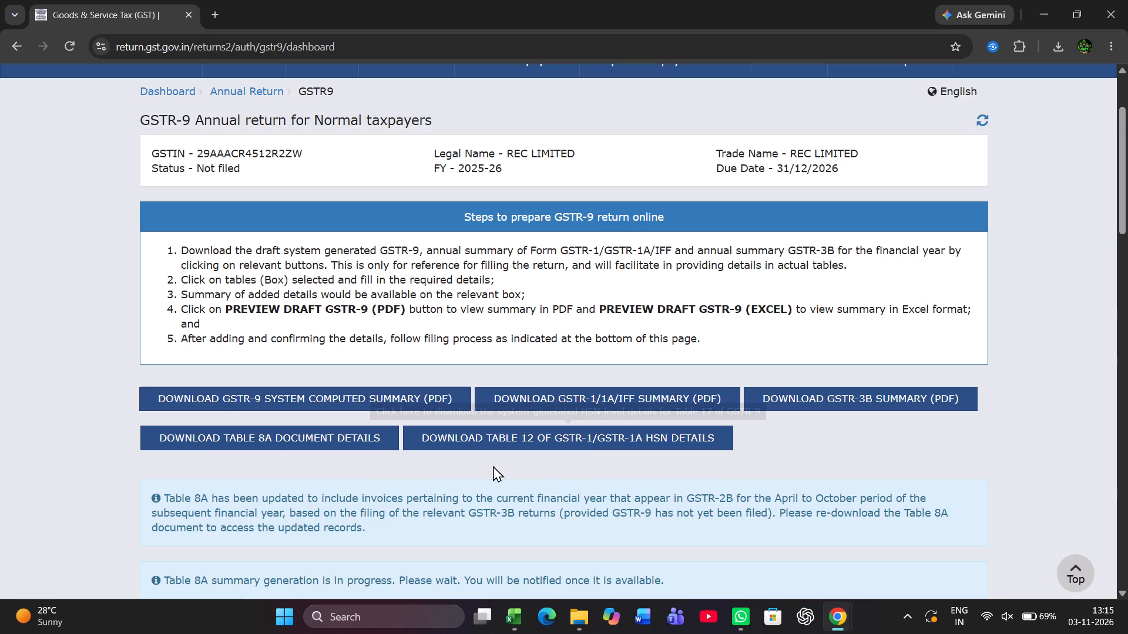
left_click(344, 400)
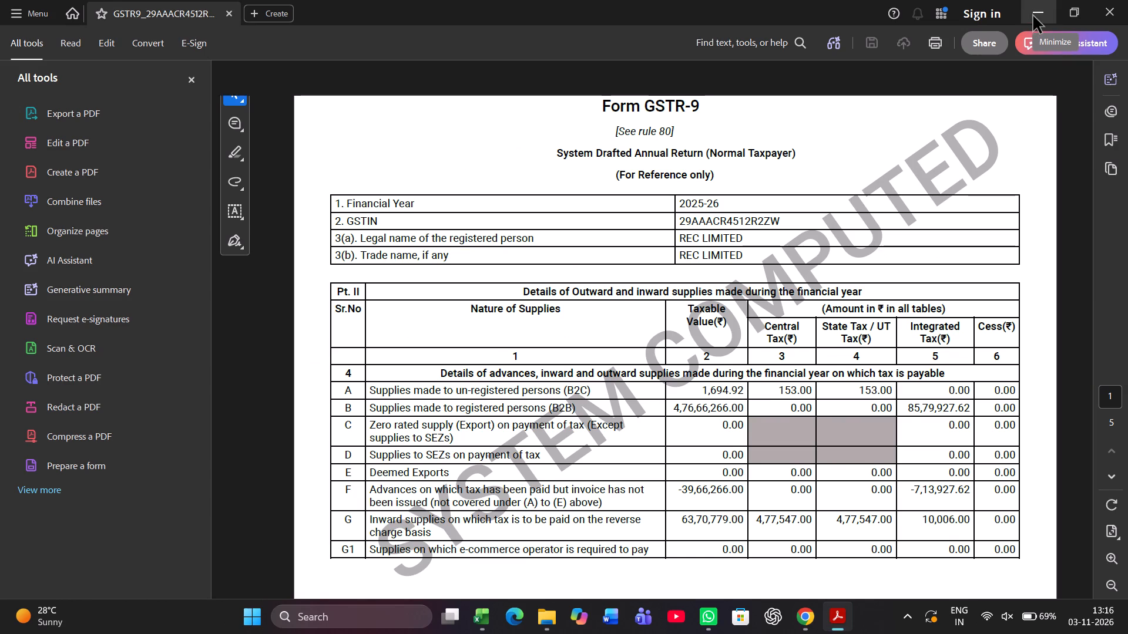
left_click(1107, 15)
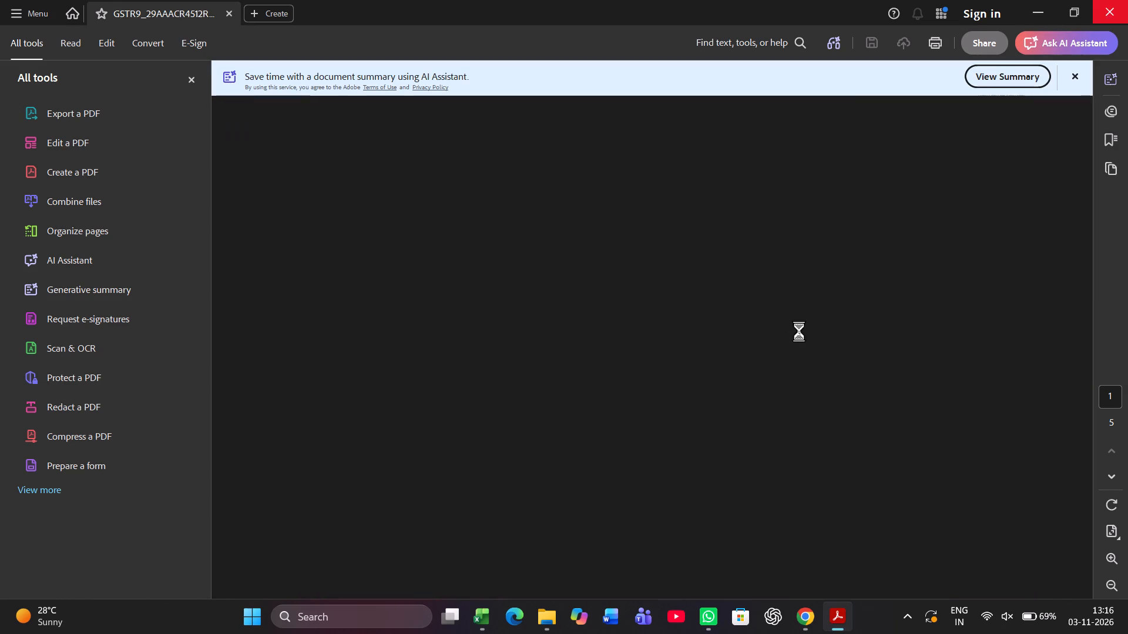
Switch to the Downloads folder in File Explorer and sort it by date modified, newest first.
key("alt+Tab")
key("alt+Tab")
key("alt+Tab")
key("alt+Tab")
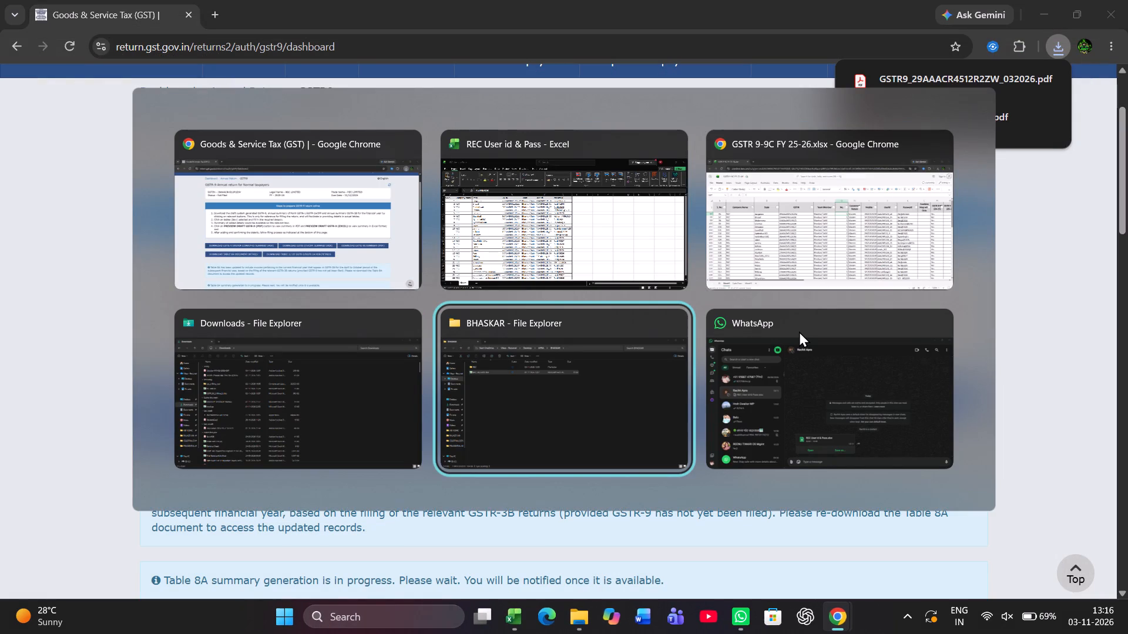
key("alt+Left")
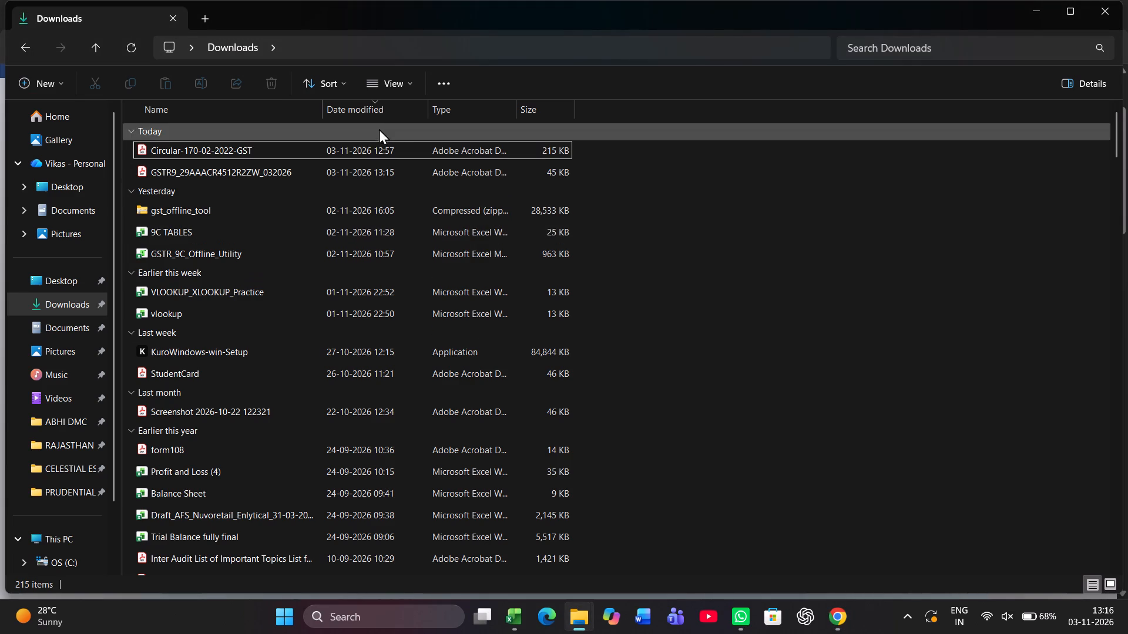
left_click(392, 109)
left_click(392, 109)
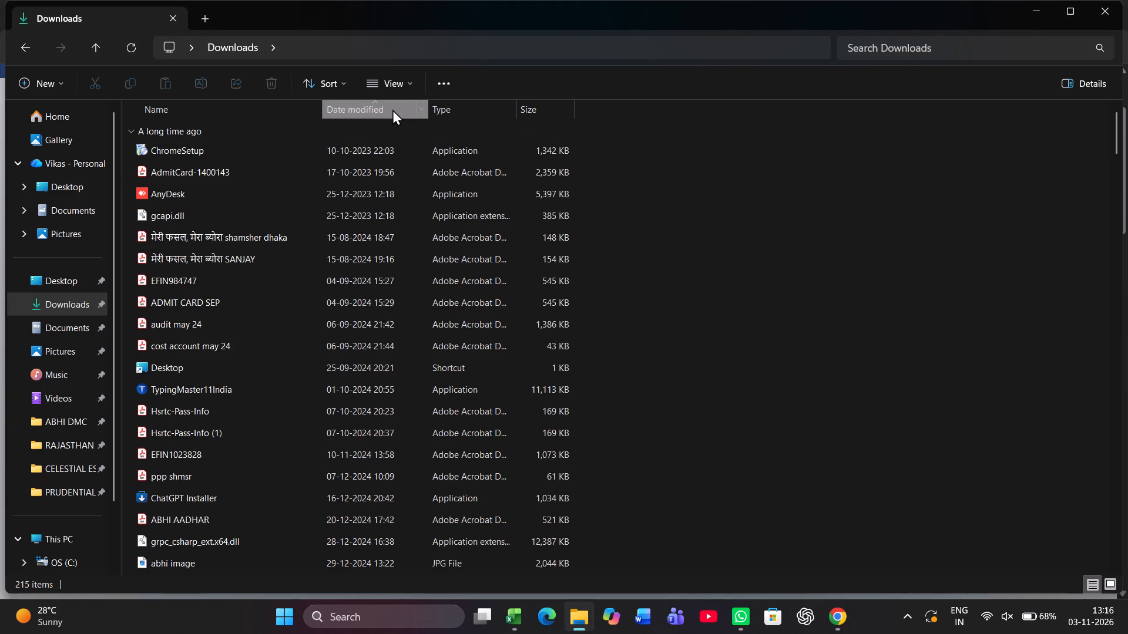
Move the newly downloaded GSTR9 PDF from Downloads into the REC folder inside BHASKAR.
left_click(303, 147)
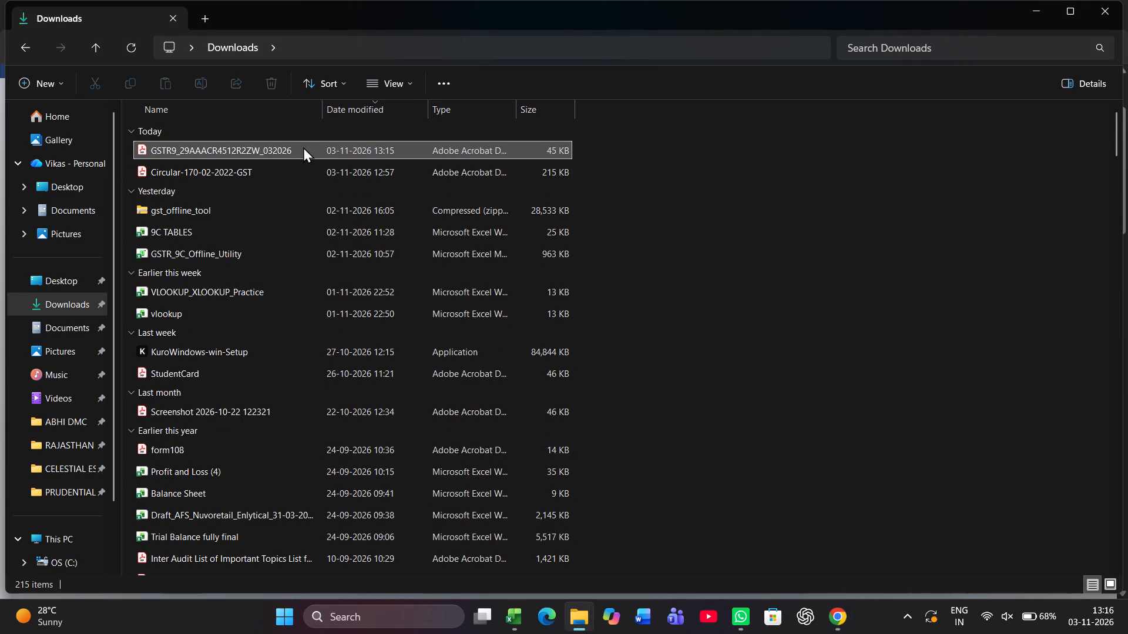
key("F1")
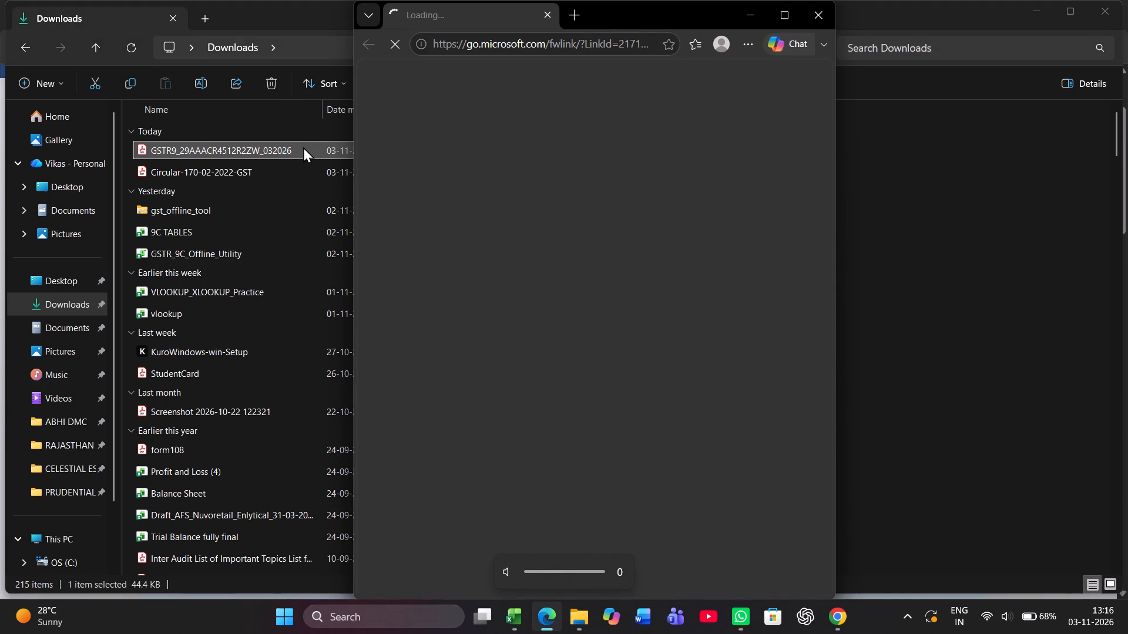
left_click(825, 24)
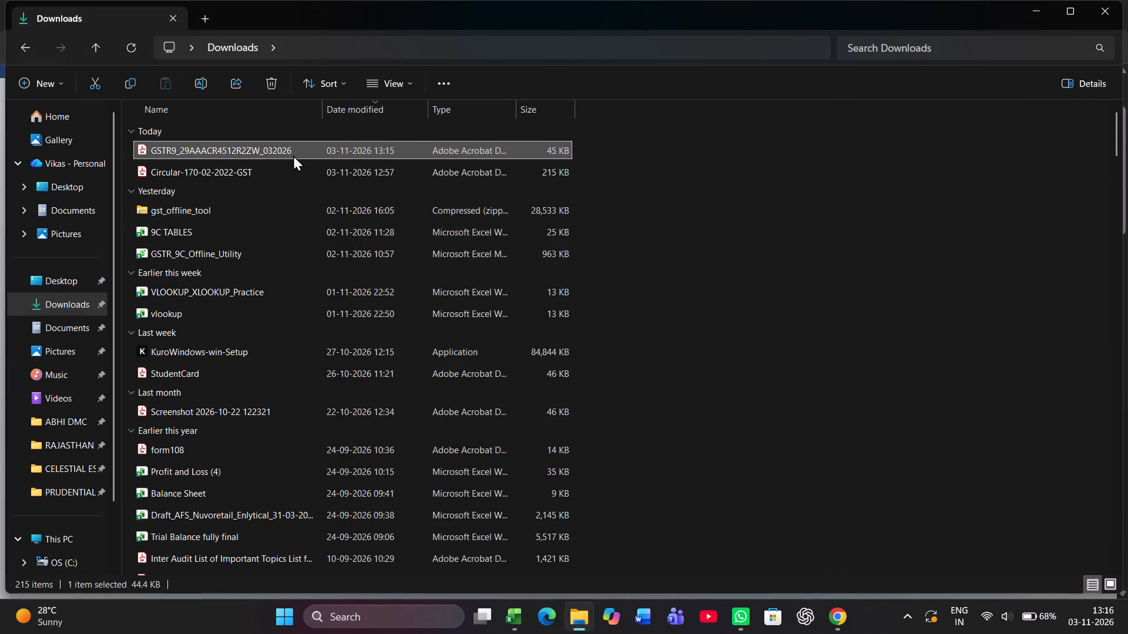
key("ctrl+x")
key("alt+Tab")
key("alt+Tab")
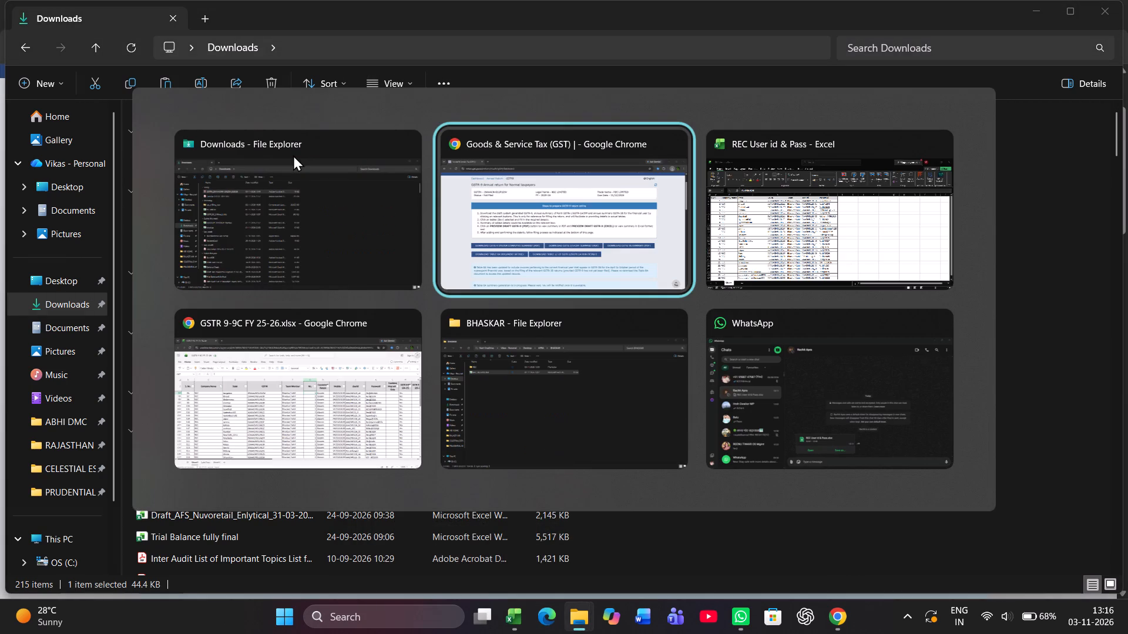
key("alt+Tab")
key("alt+Tab")
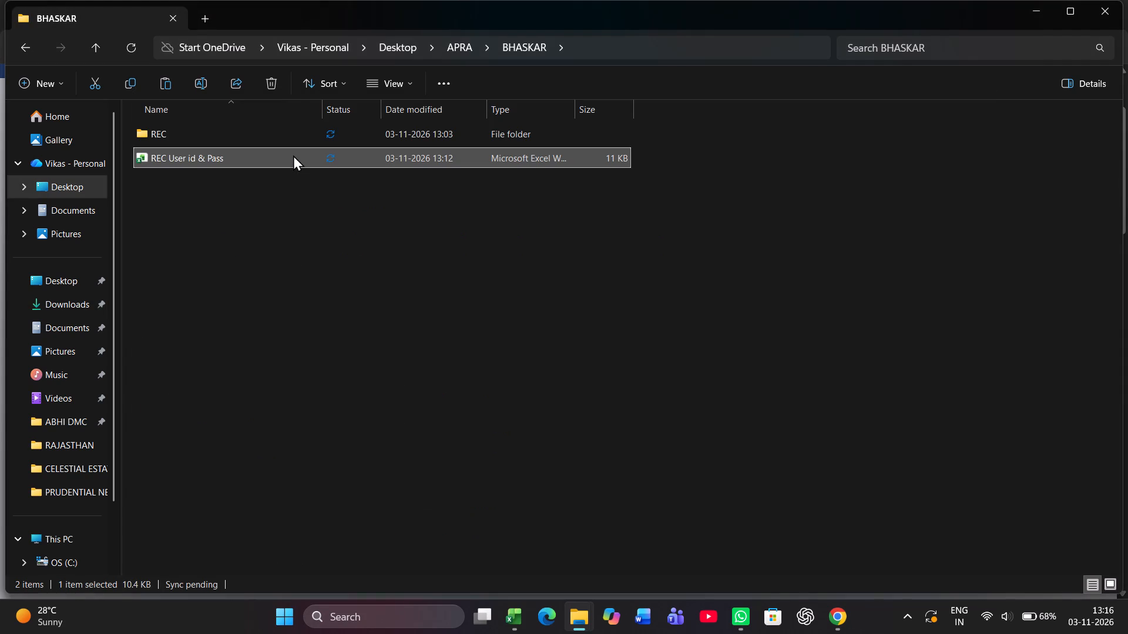
double_click(183, 133)
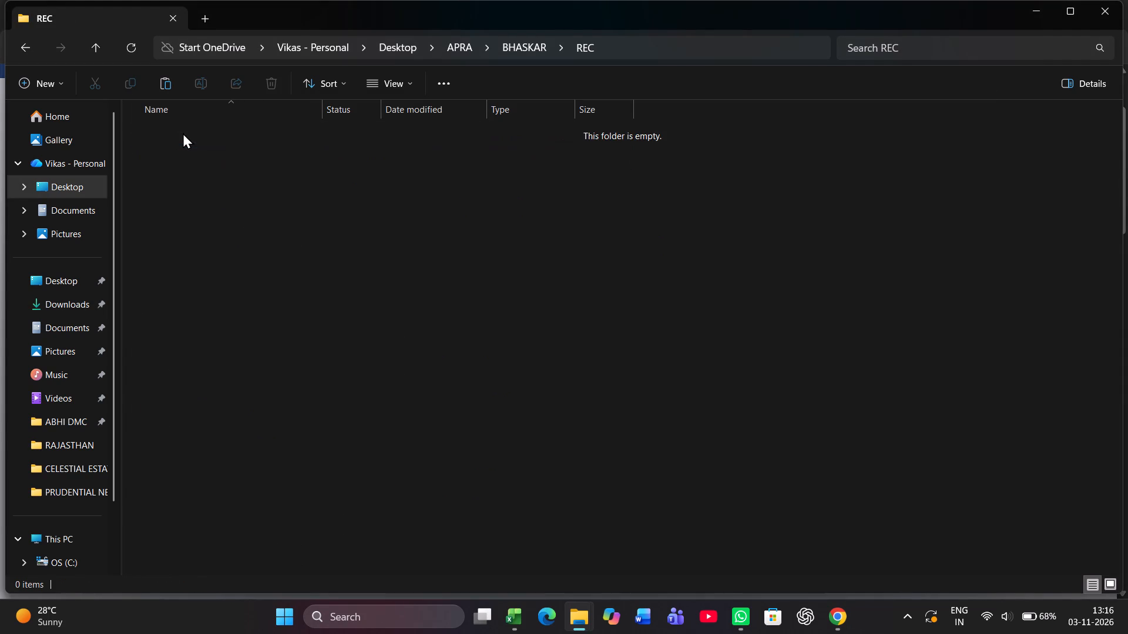
key("ctrl+v")
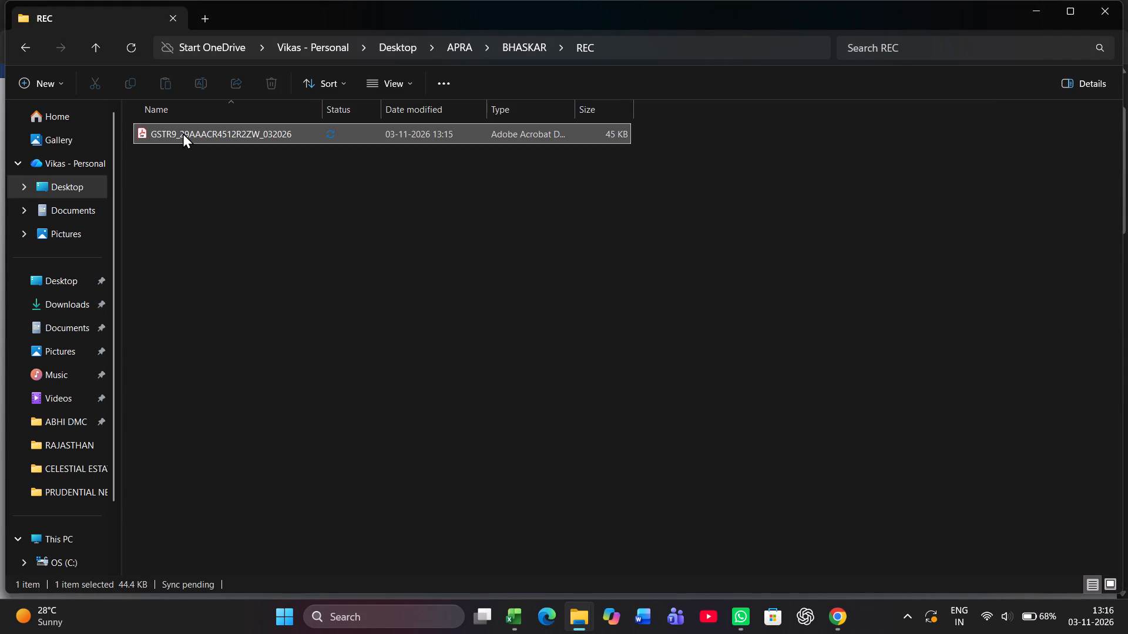
Rename the moved GSTR9 PDF by adding "BANGLORE " in front of its existing name.
key("F2")
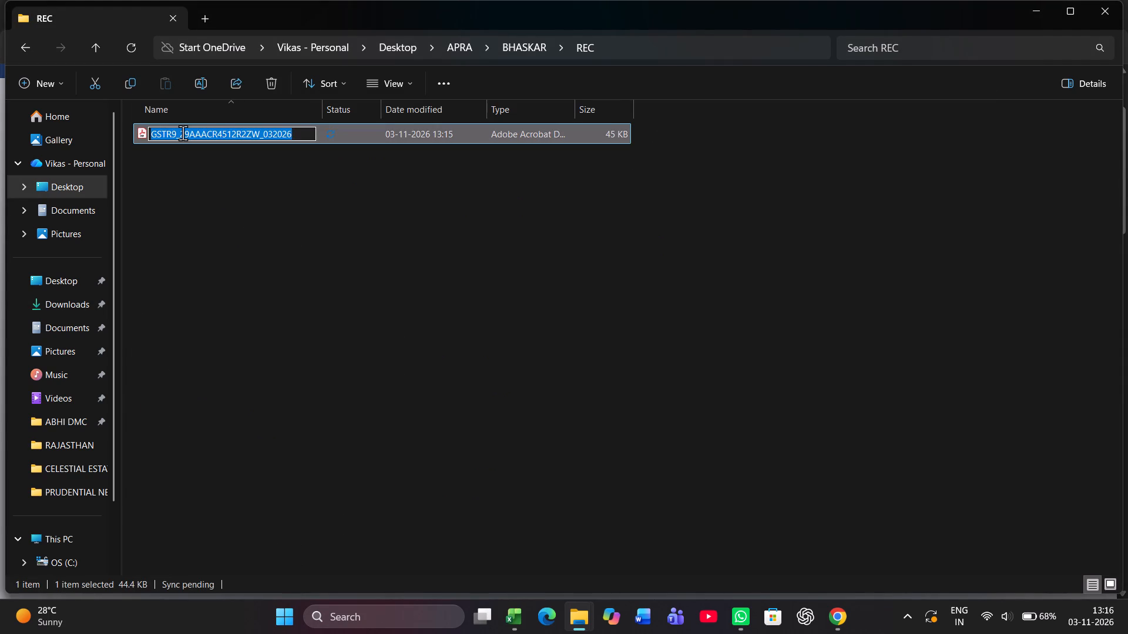
key("Left")
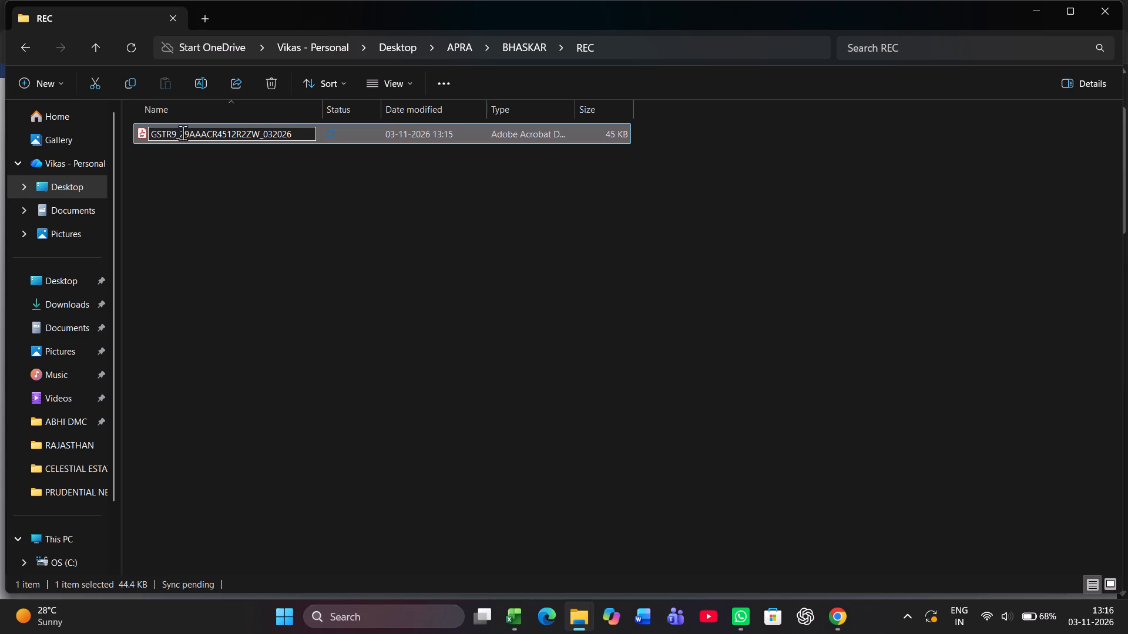
type("BANGLORE")
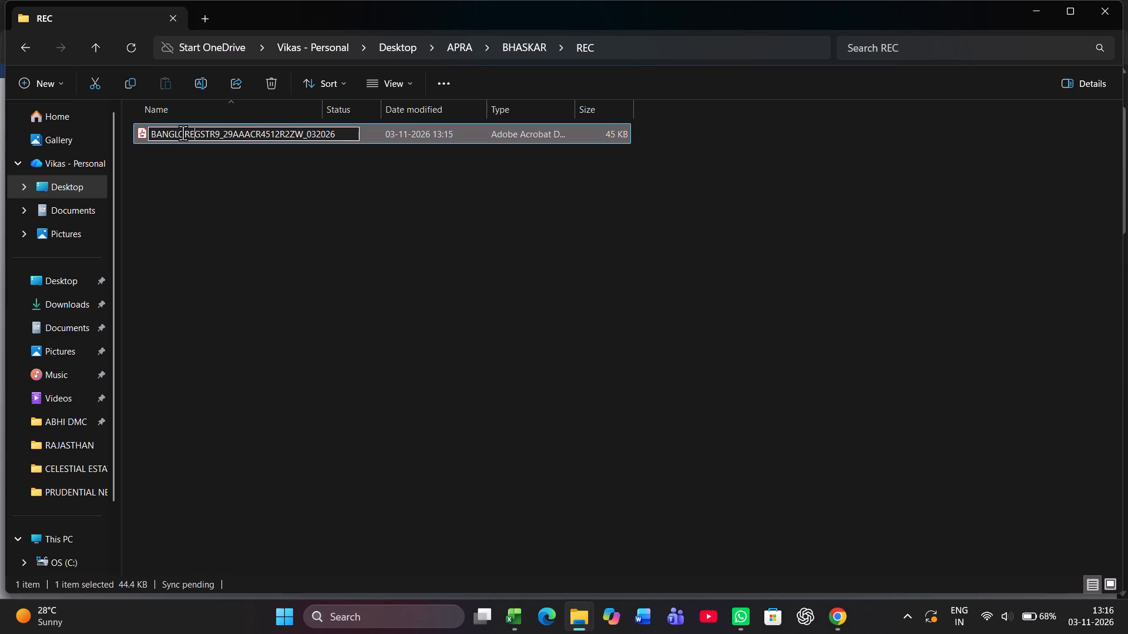
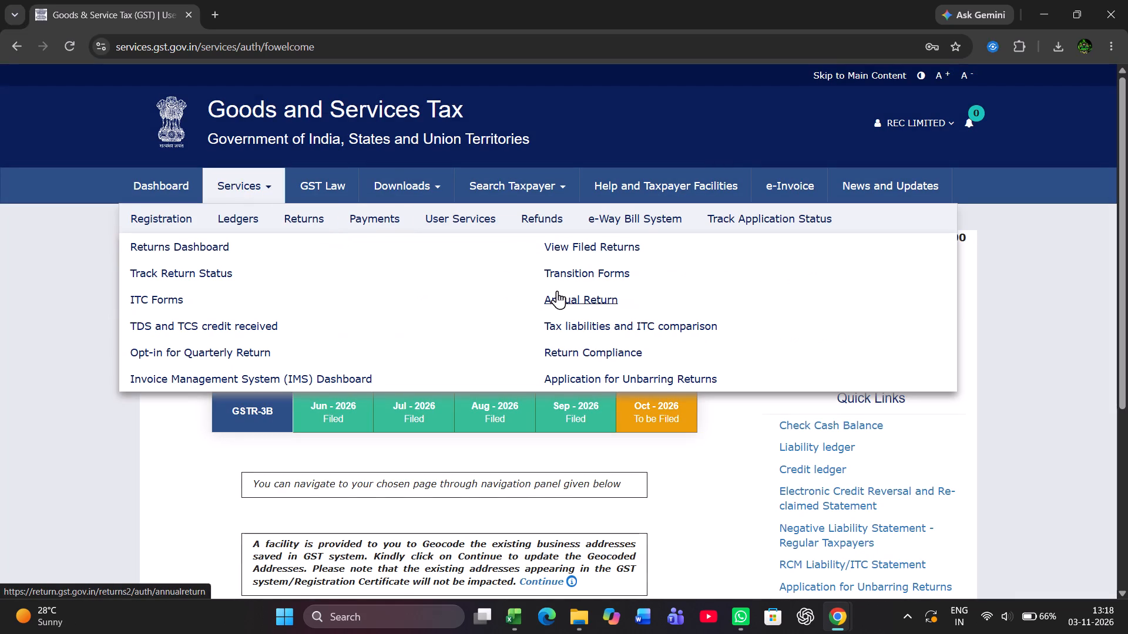
Open the Annual Return page, search financial year 2025-26, and open the GSTR-9 return for online preparation.
left_click(576, 302)
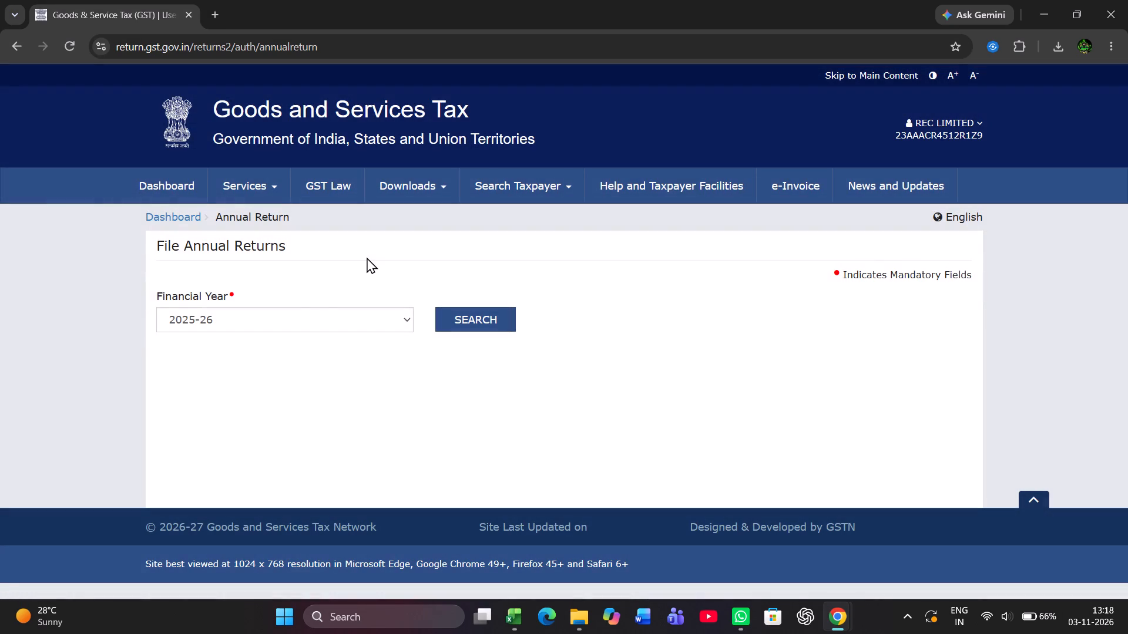
left_click(463, 313)
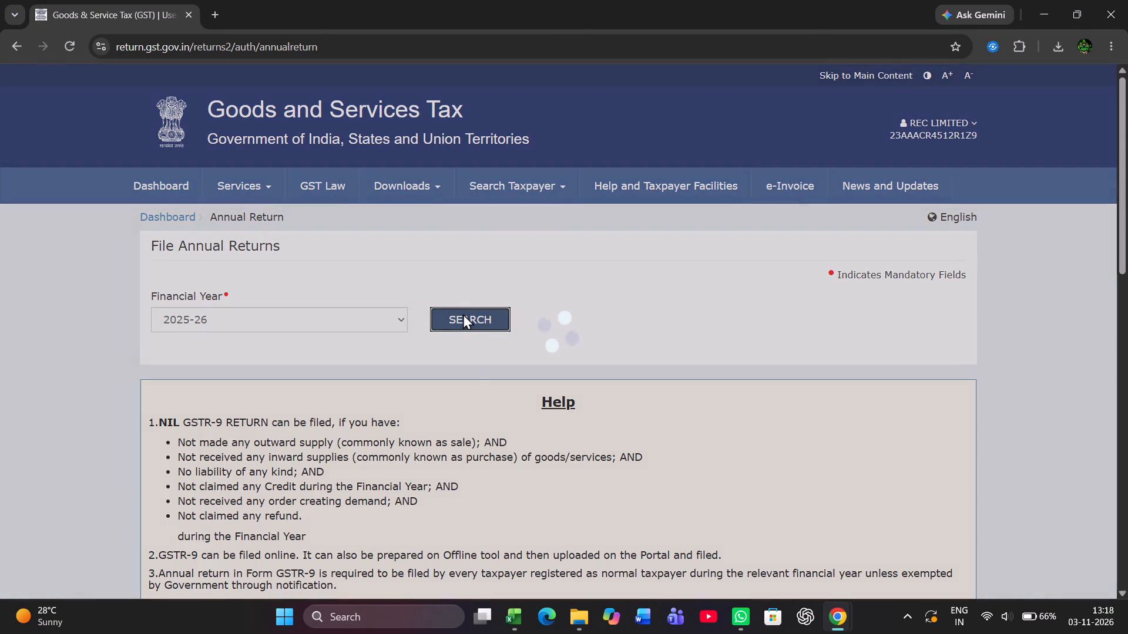
scroll(462, 424, "down", 5)
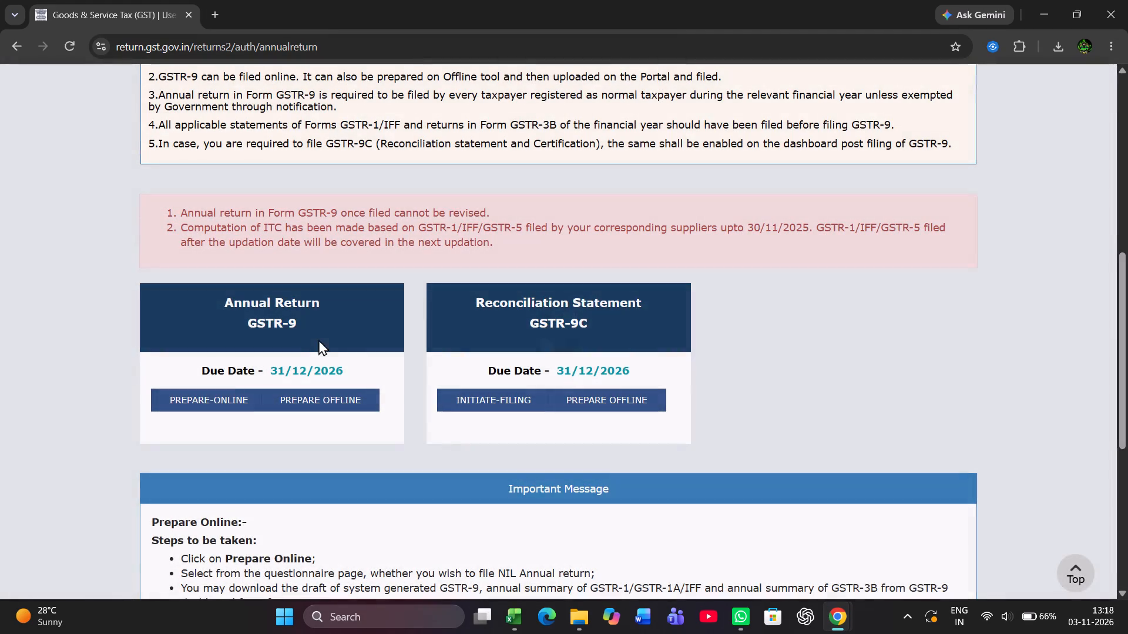
left_click(305, 334)
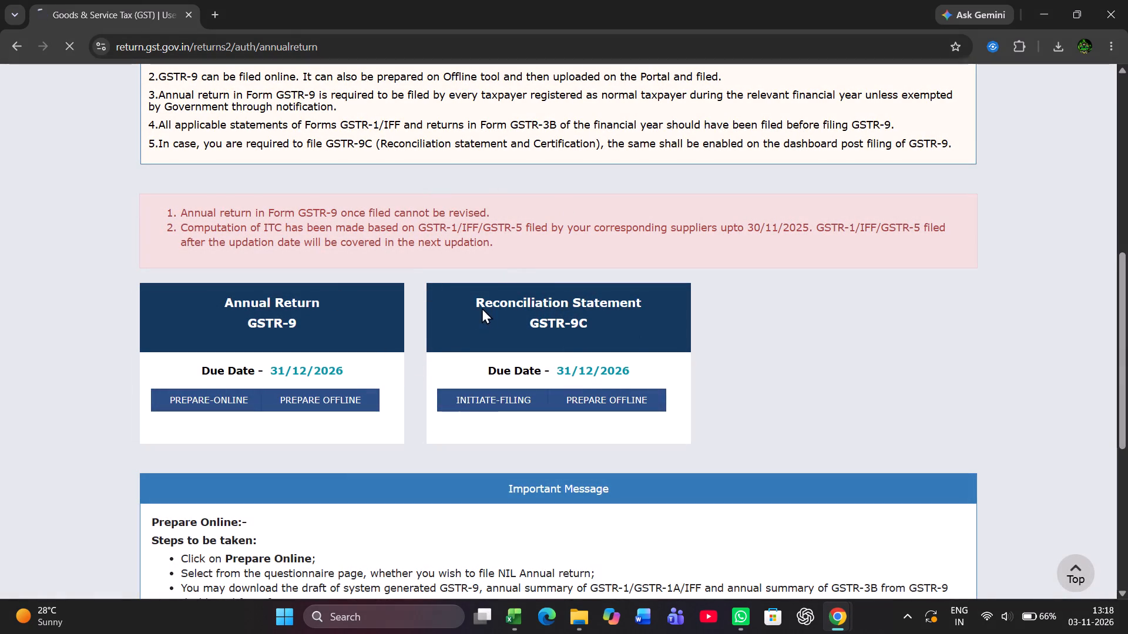
Answer No to filing a Nil return and proceed to the GSTR-9 dashboard.
scroll(331, 377, "down", 5)
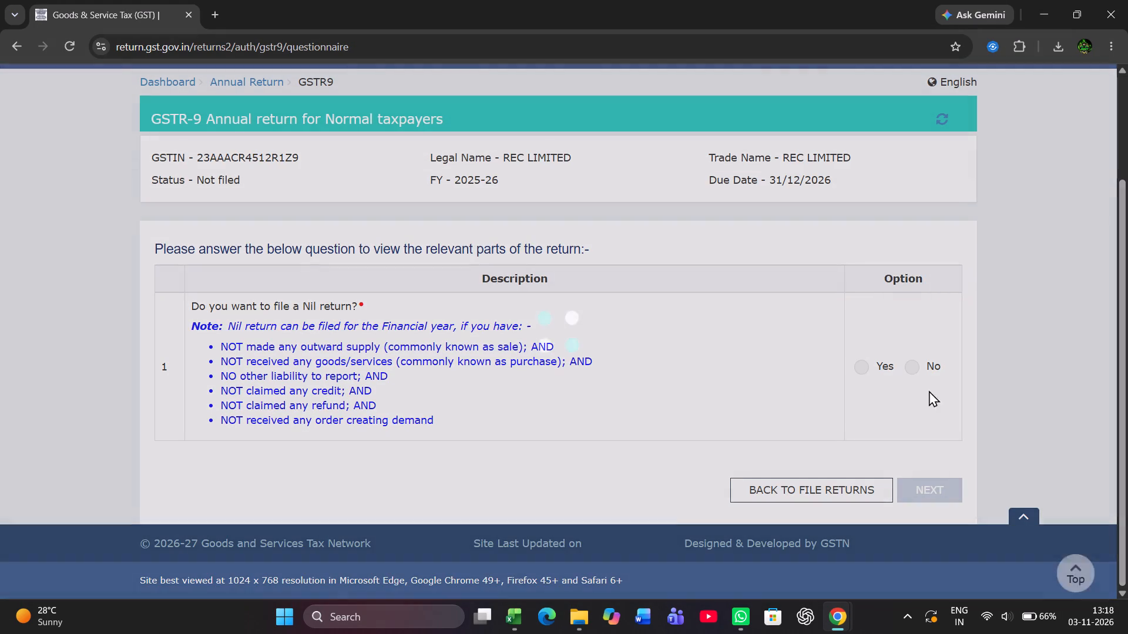
left_click(914, 370)
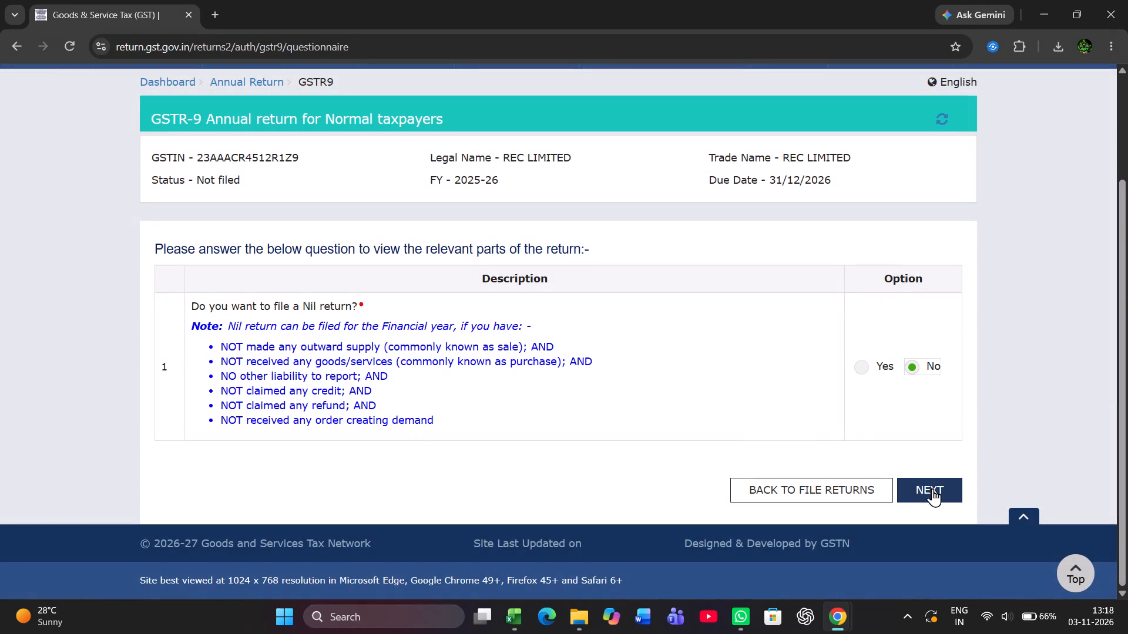
left_click(932, 491)
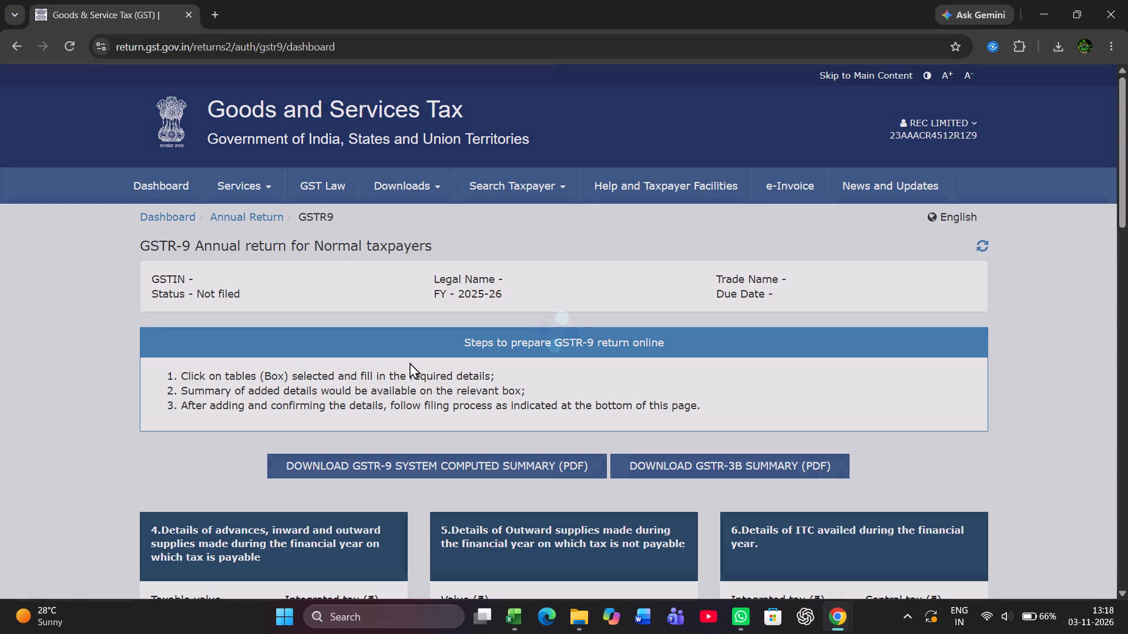
Download the GSTR-9 system computed summary as a PDF and close the document once it opens.
scroll(320, 389, "down", 4)
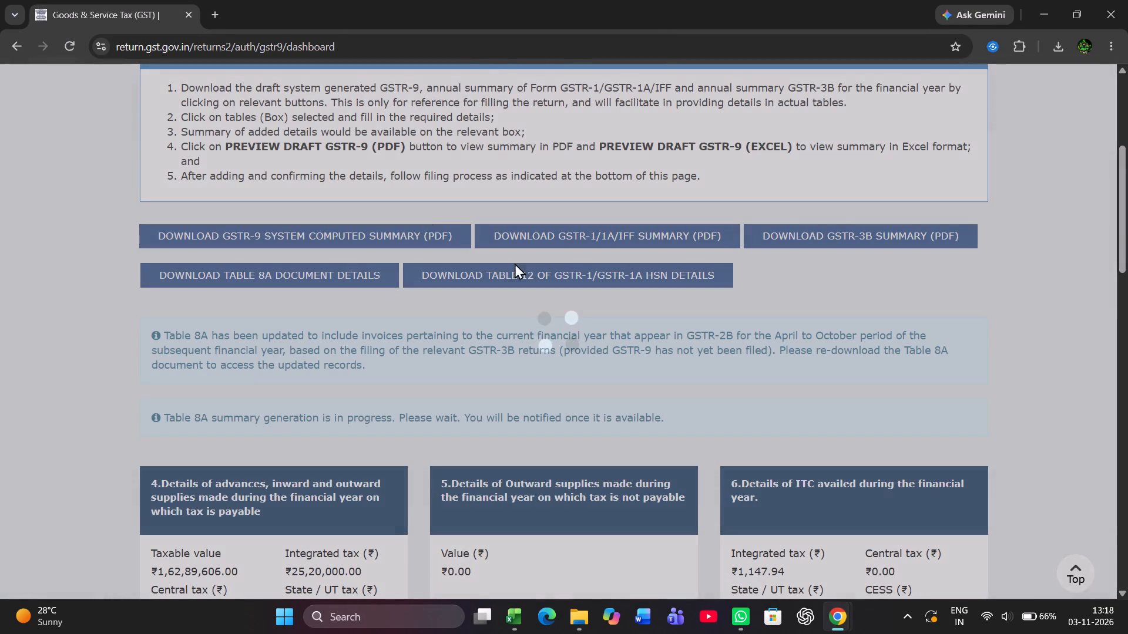
left_click(279, 238)
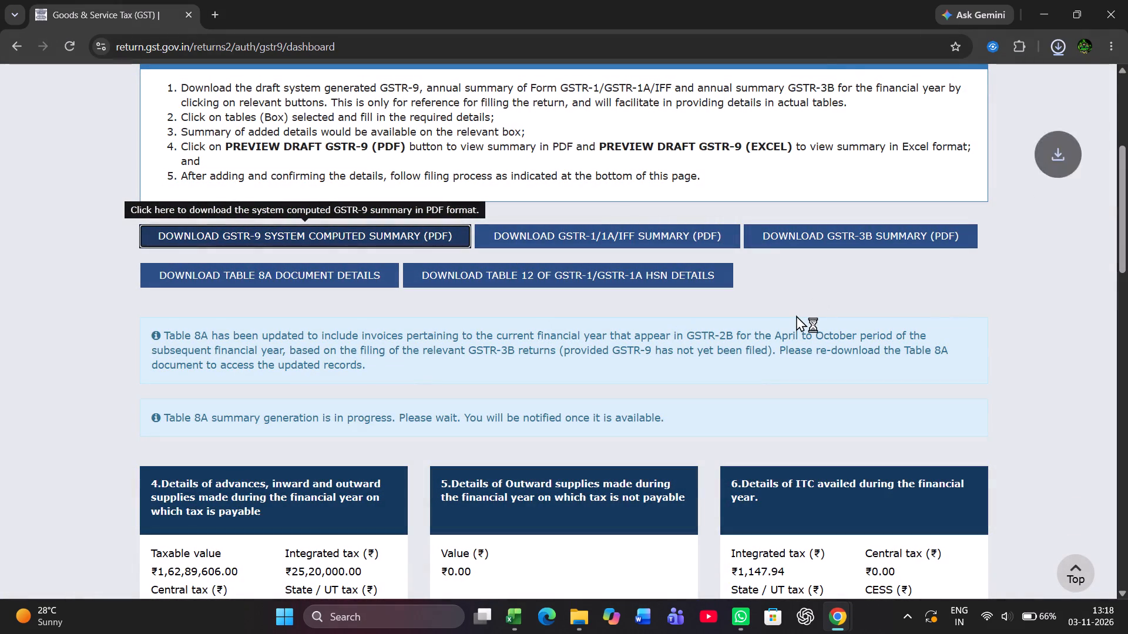
key("alt+Tab")
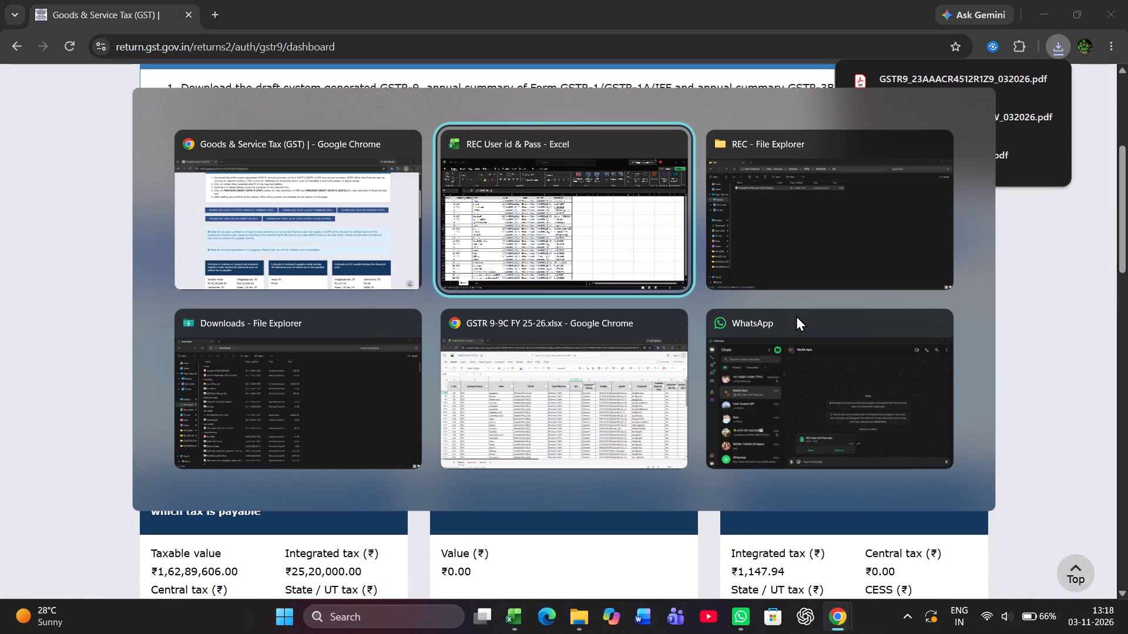
key("alt+Tab")
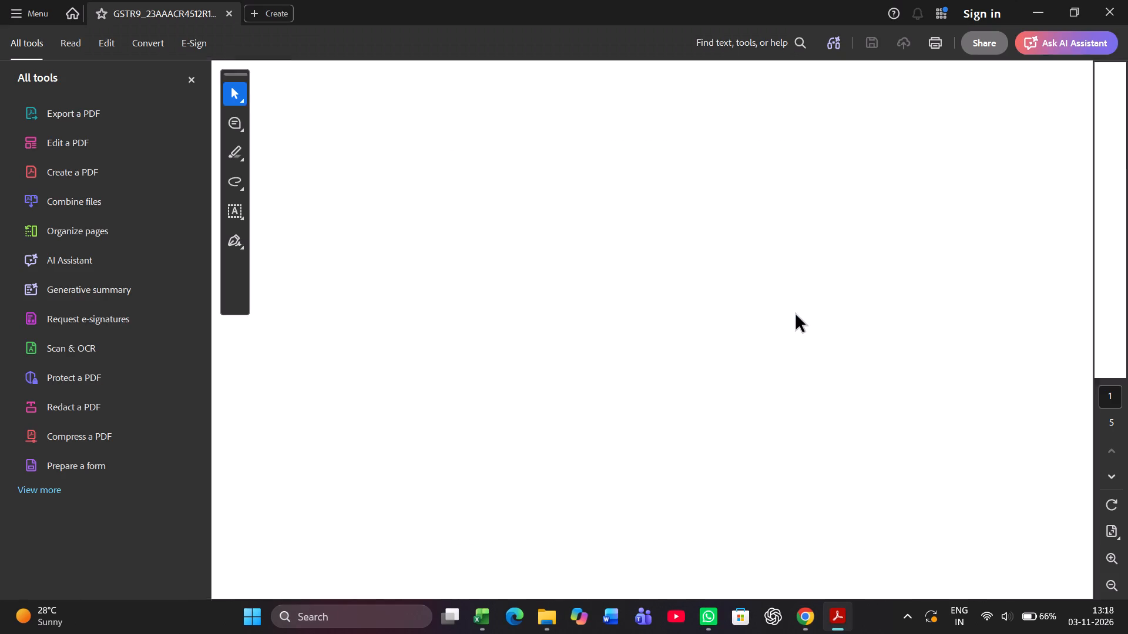
left_click(1112, 1)
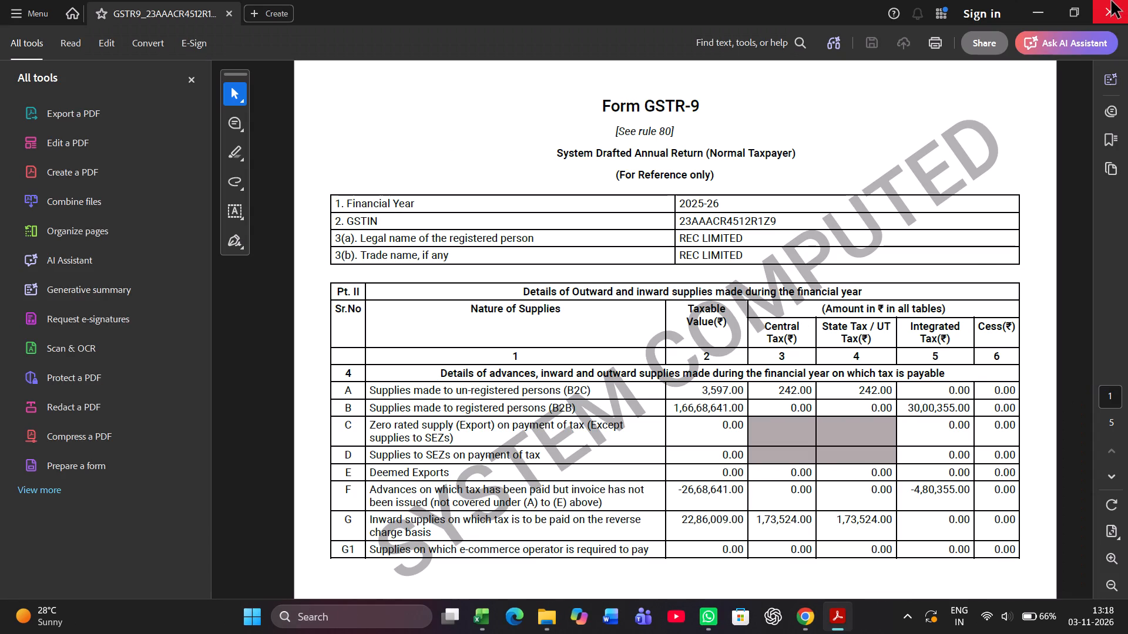
Switch to the Downloads folder in File Explorer, sort it by date modified, newest first, and select the newly downloaded GSTR9 PDF.
key("alt+Tab")
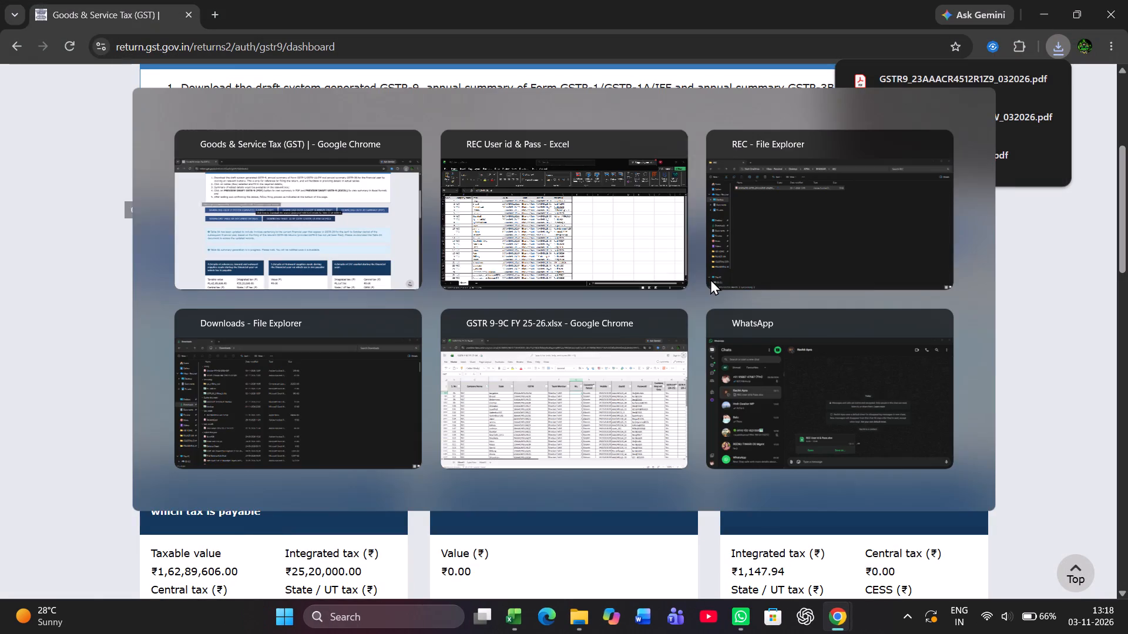
key("alt+Tab")
key("alt+Tab")
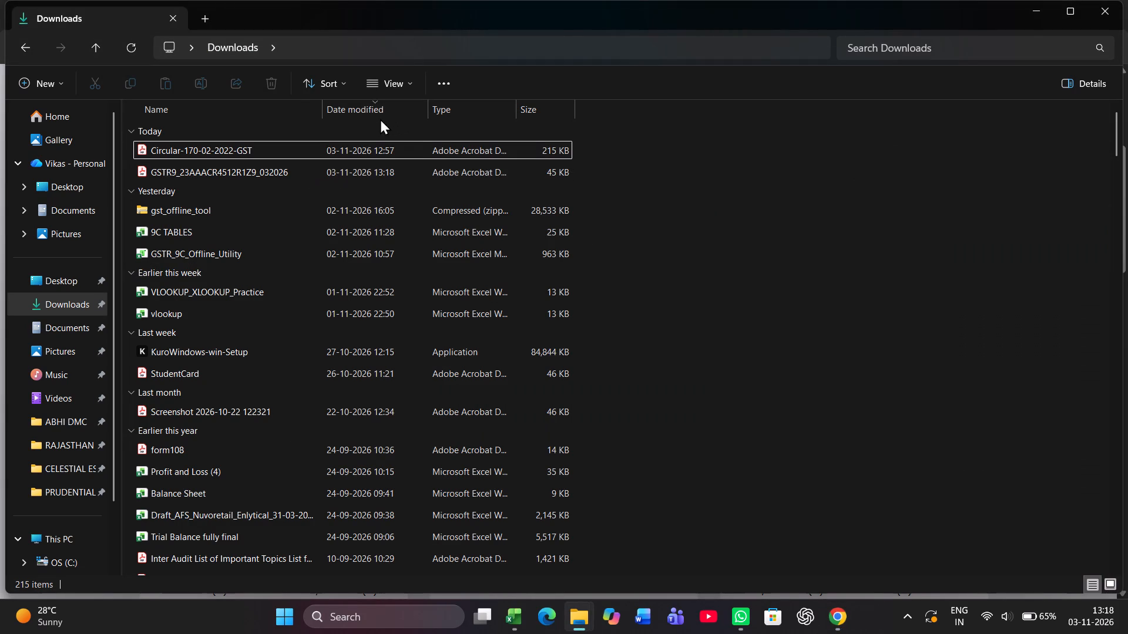
double_click(388, 106)
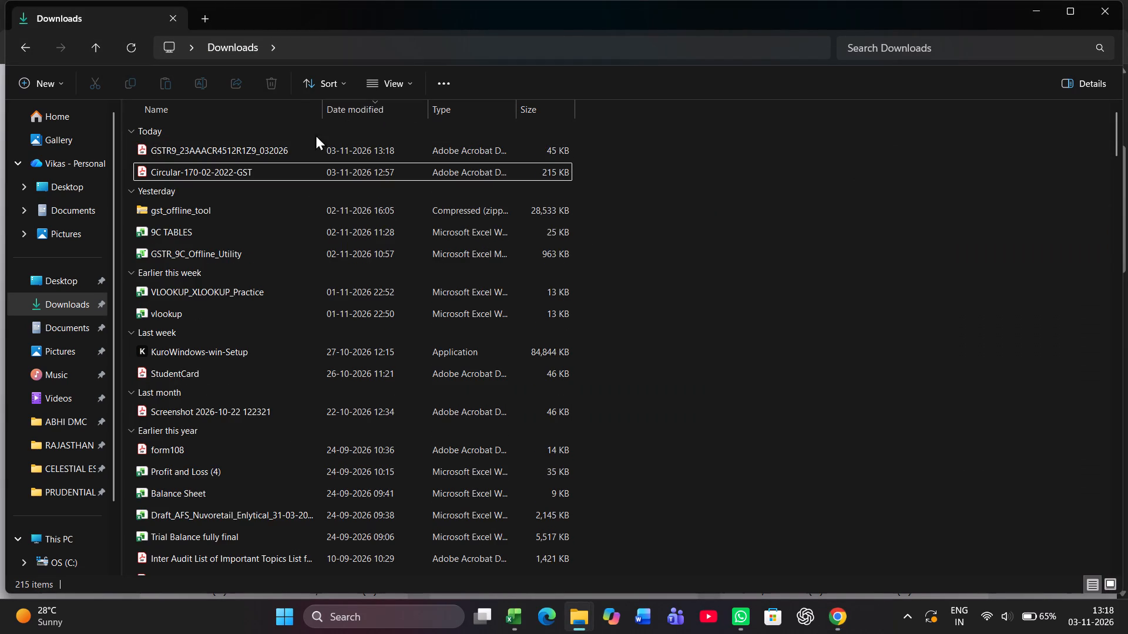
left_click(277, 149)
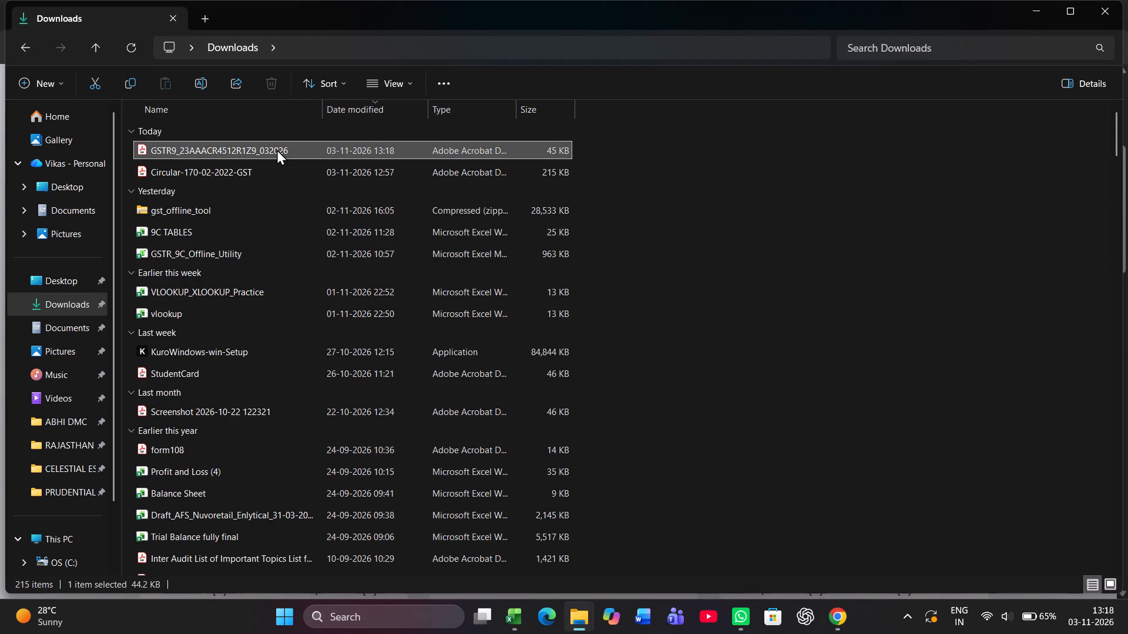
Move the selected GSTR9 PDF from Downloads into the REC folder.
key("ctrl+x")
key("alt+Tab")
key("alt+Tab")
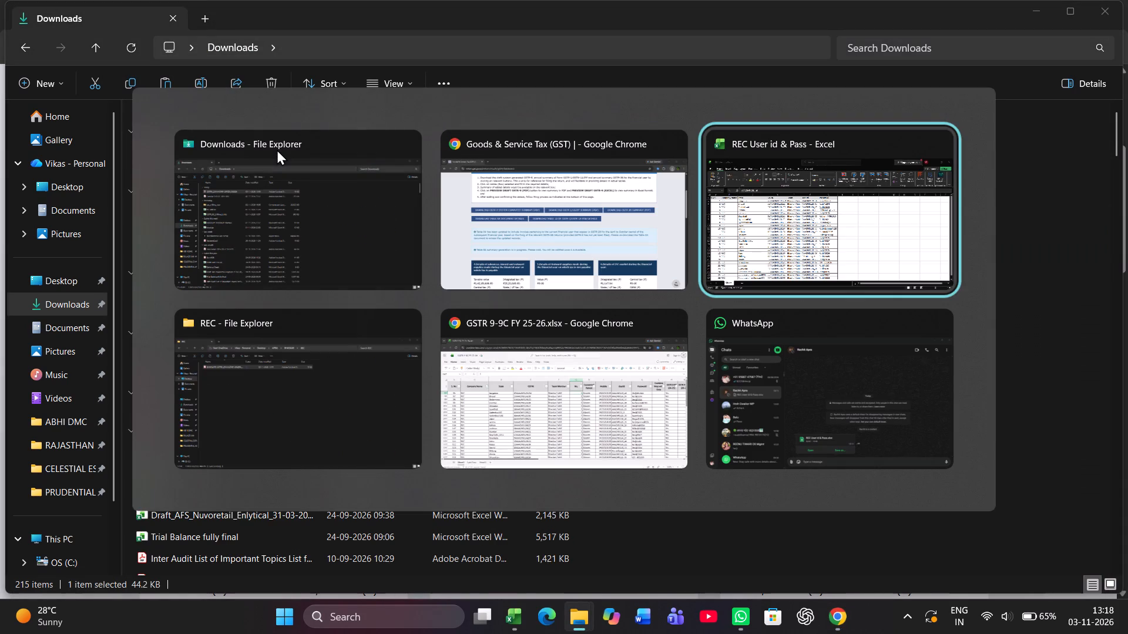
key("alt+Tab")
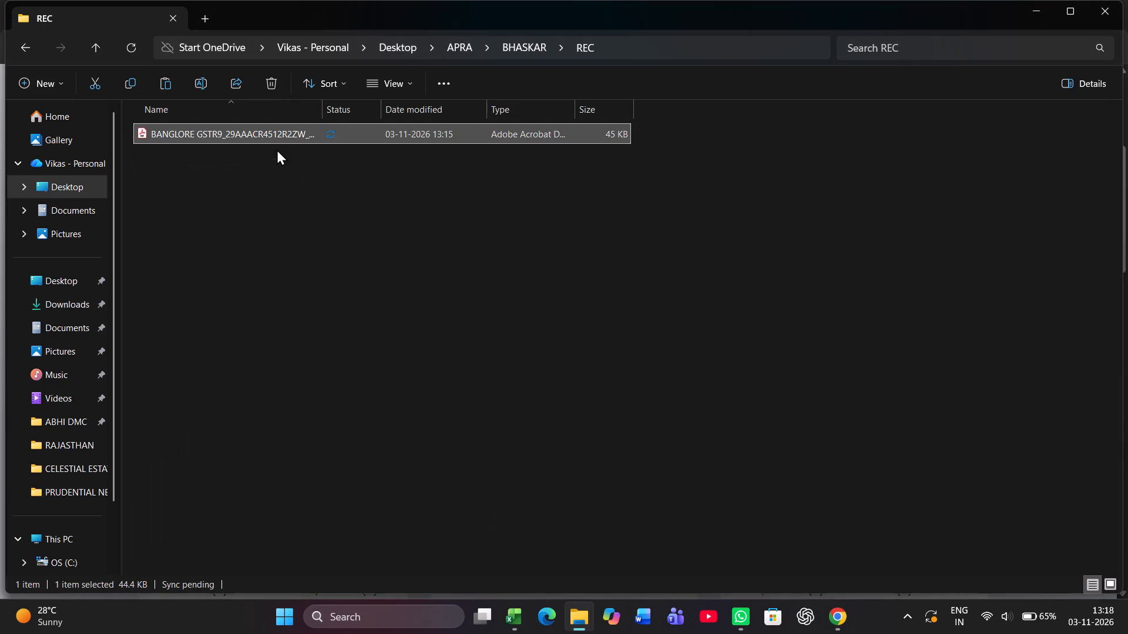
key("ctrl+v")
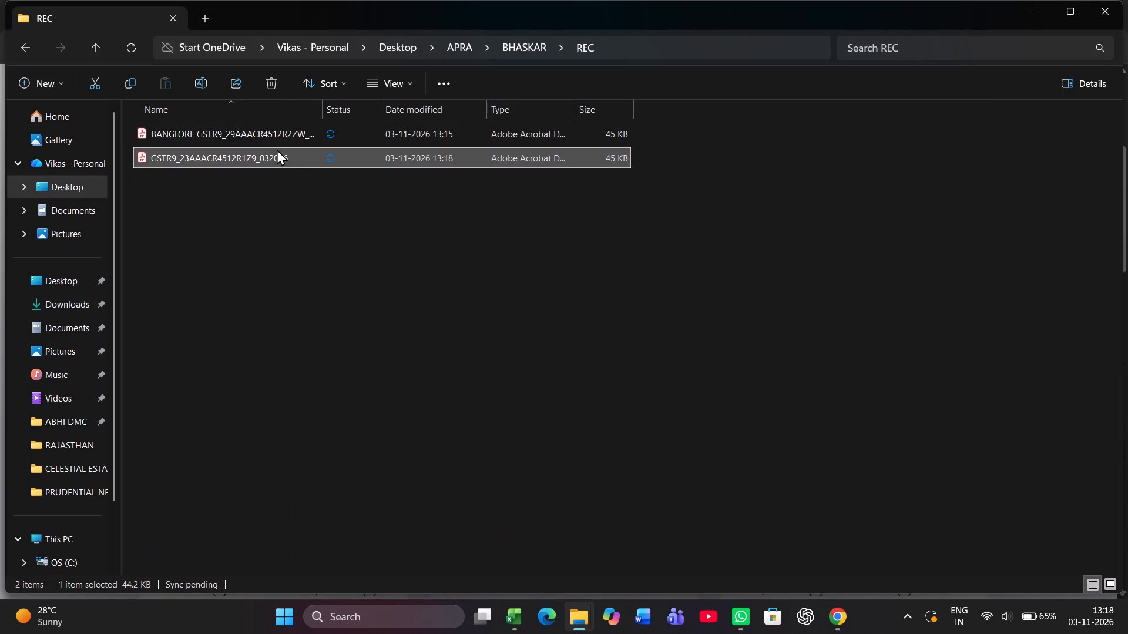
Rename the moved GSTR9 PDF by adding the prefix "Bhopal" and a space before its existing name.
key("F2")
key("Left")
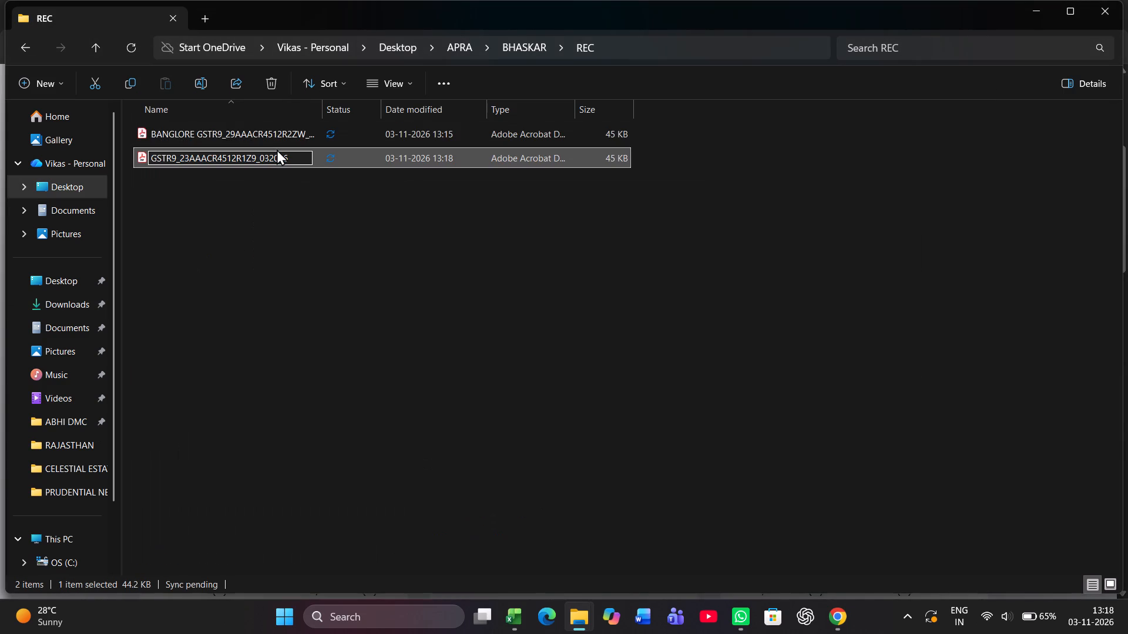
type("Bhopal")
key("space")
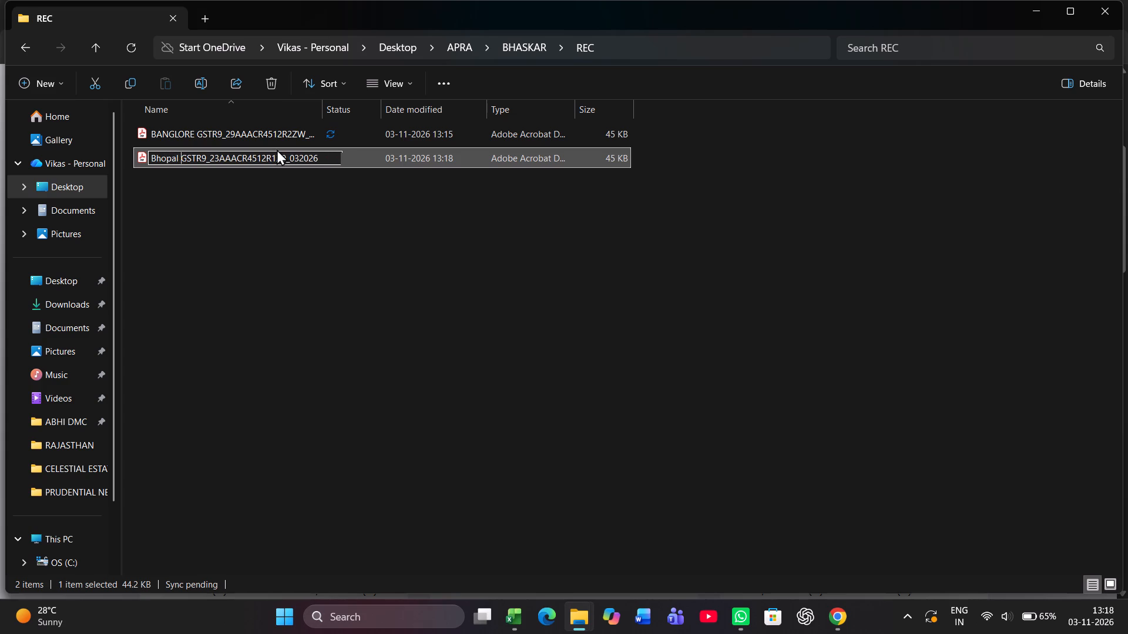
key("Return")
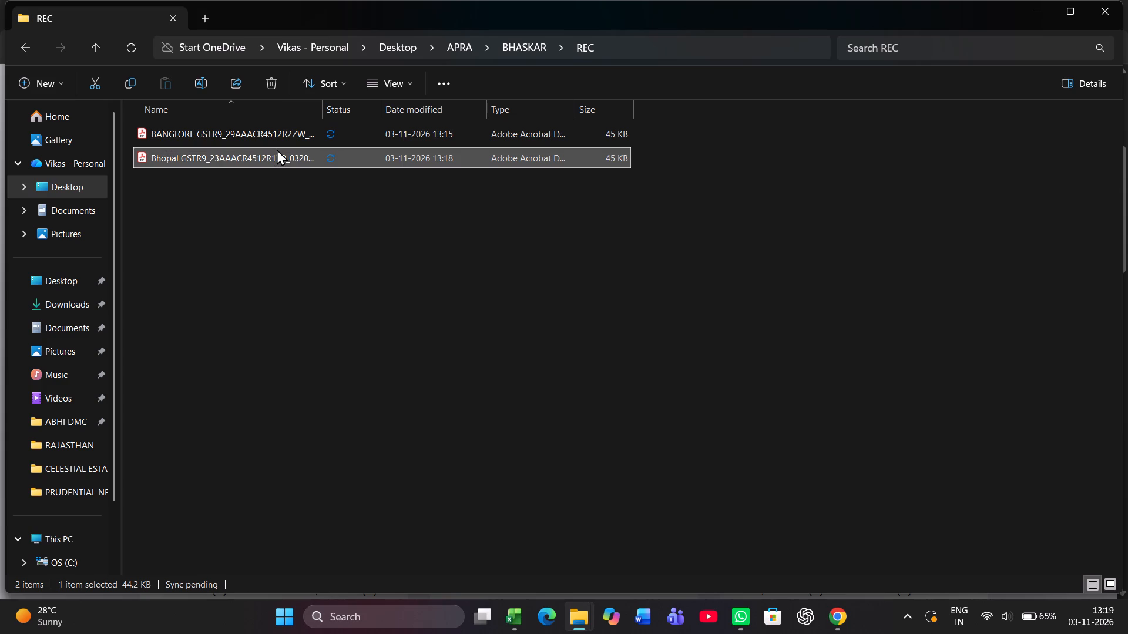
Switch from the REC folder to another open window to continue the GST annual return work.
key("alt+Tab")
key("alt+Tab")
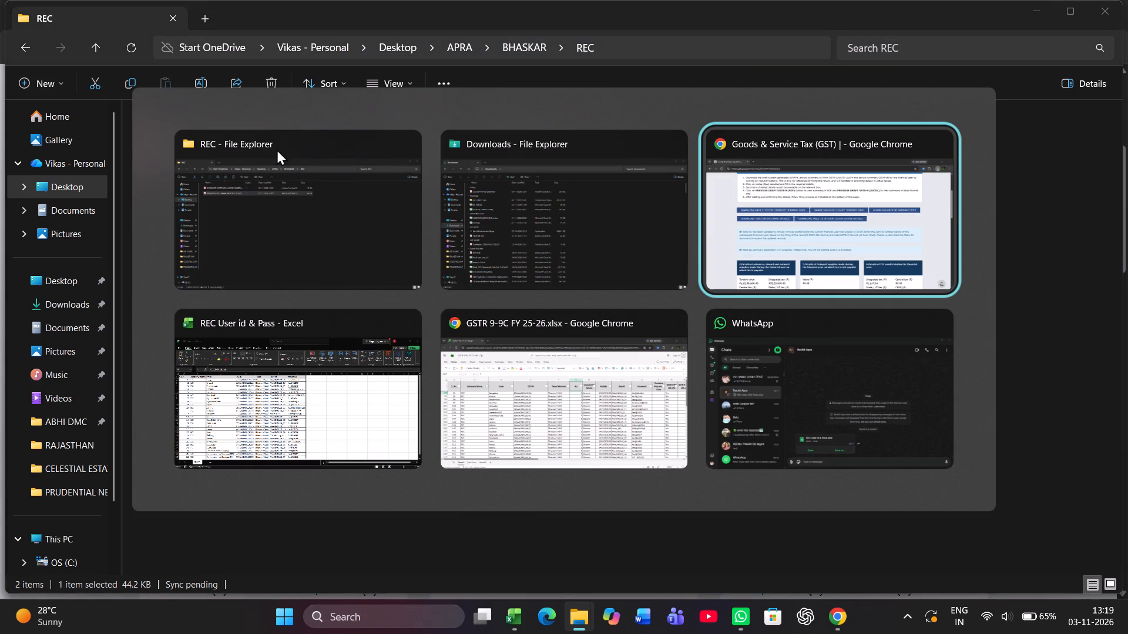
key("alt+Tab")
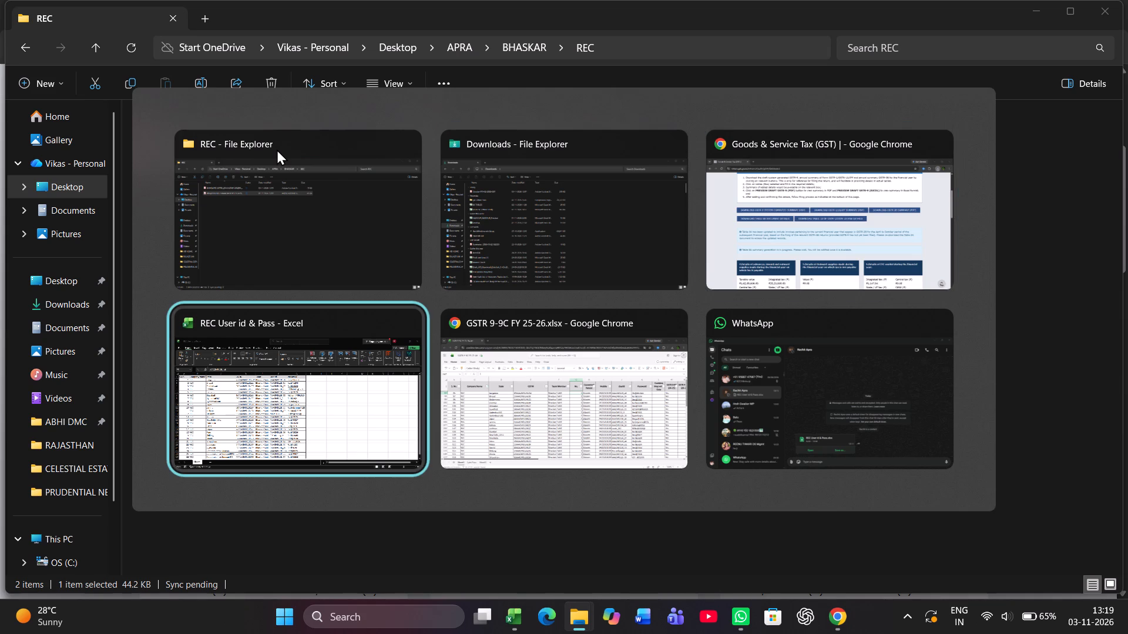
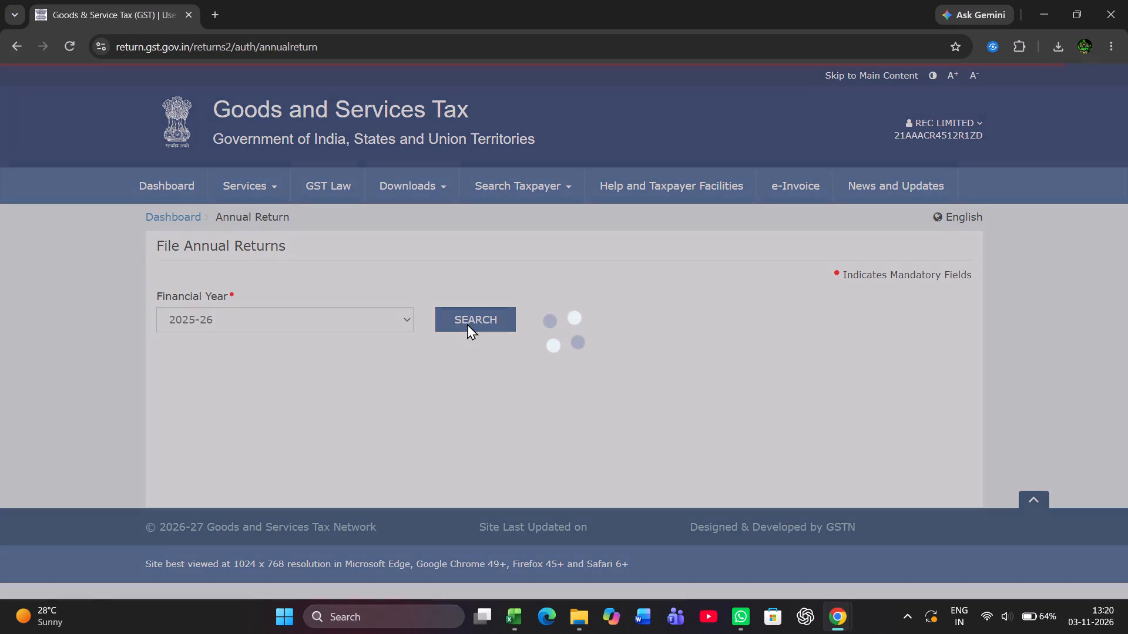
Search annual returns for financial year 2025-26 and open the GSTR-9 return for online preparation.
left_click(467, 317)
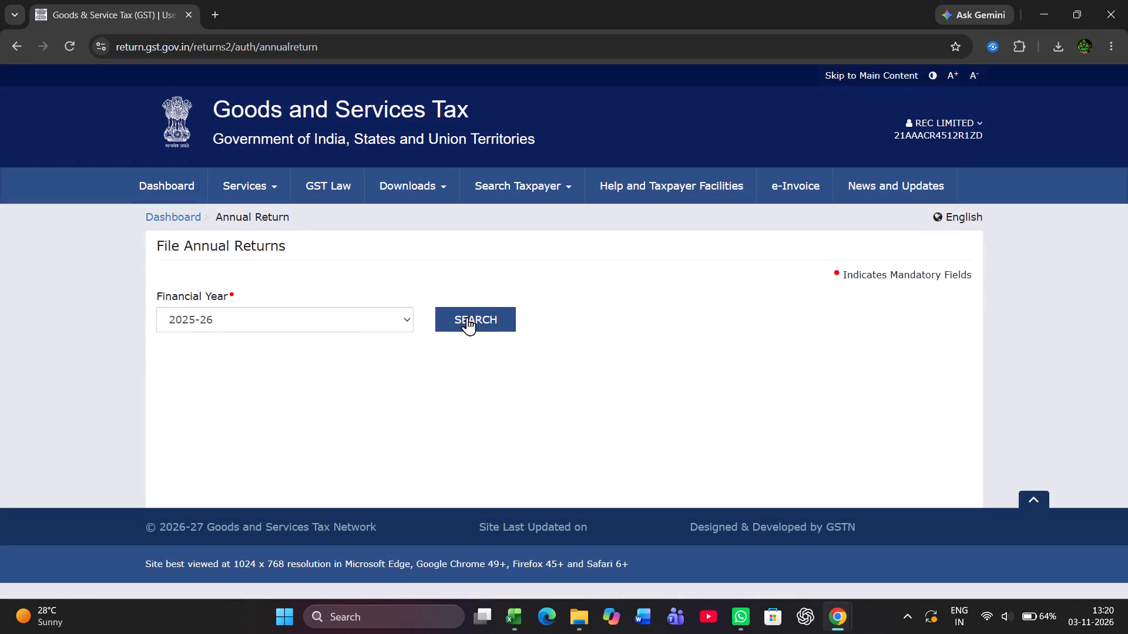
left_click(467, 317)
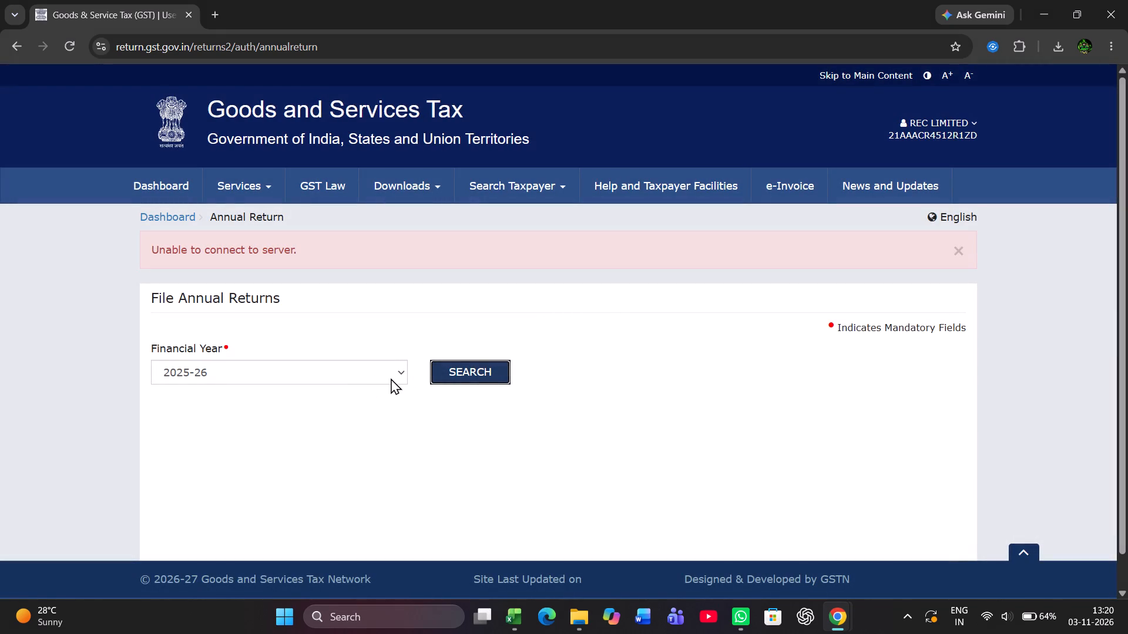
left_click(479, 367)
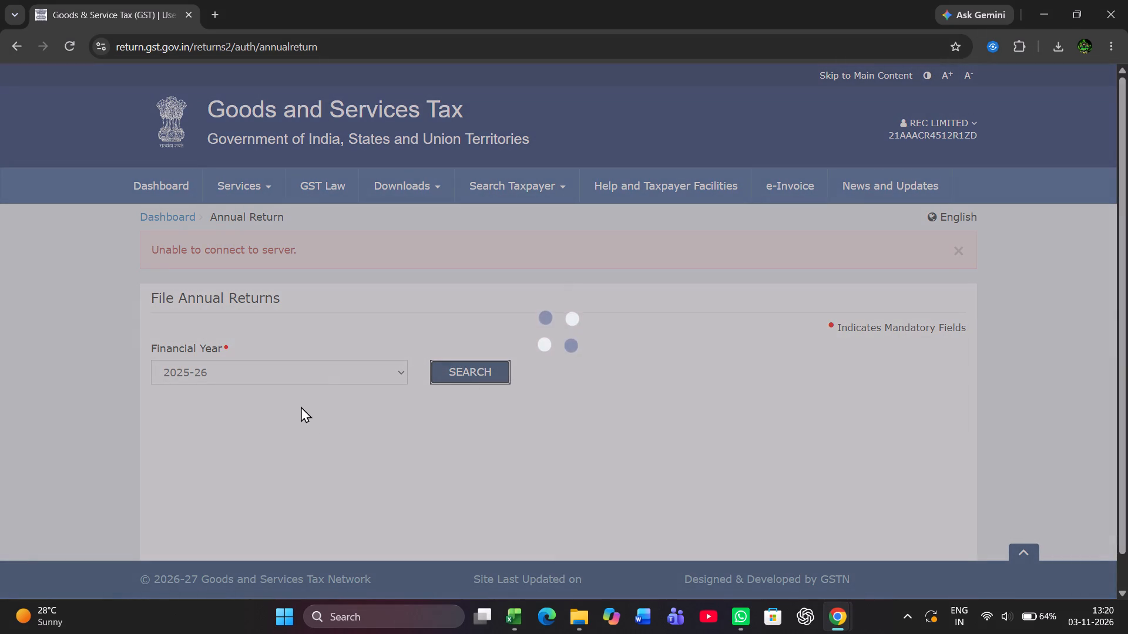
scroll(388, 467, "down", 4)
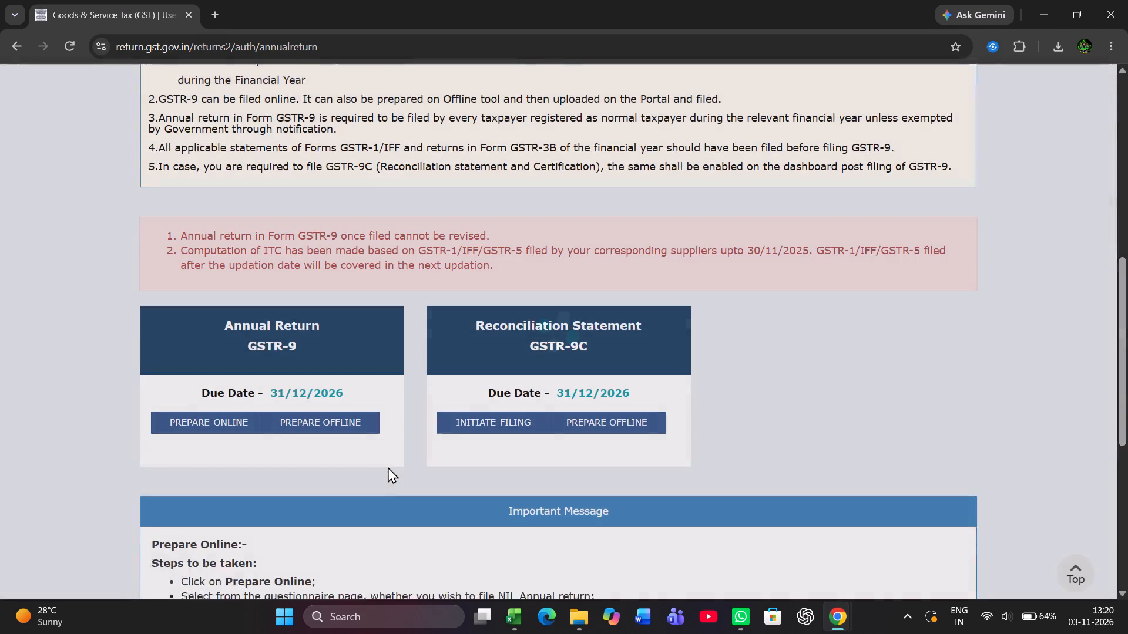
left_click(290, 303)
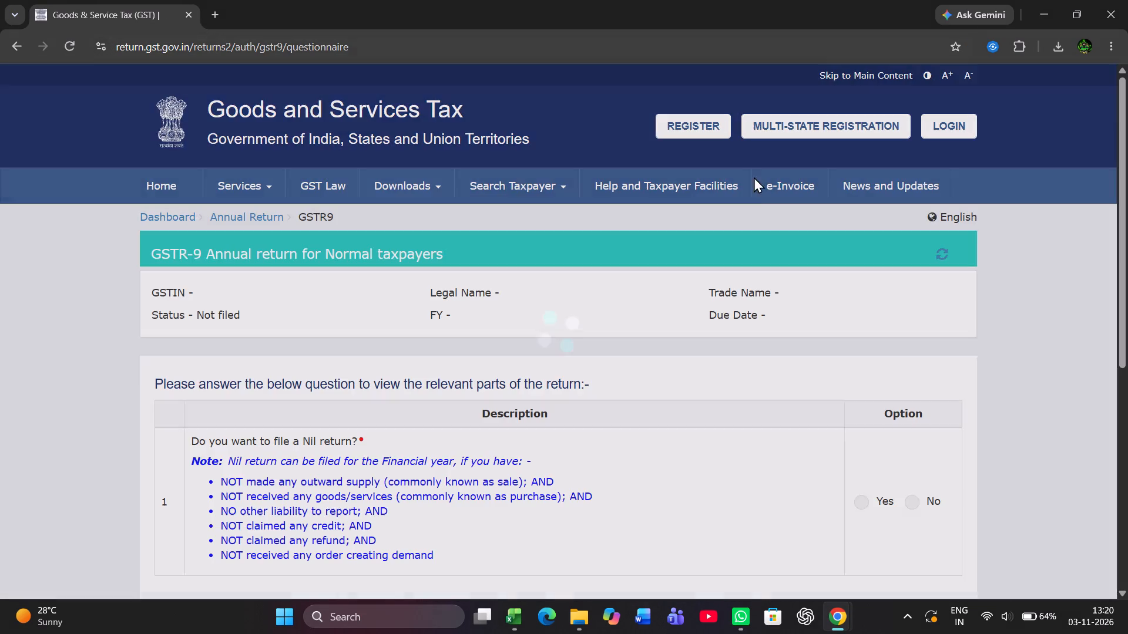
Answer No to filing a Nil return and proceed to the GSTR-9 dashboard.
scroll(595, 419, "down", 3)
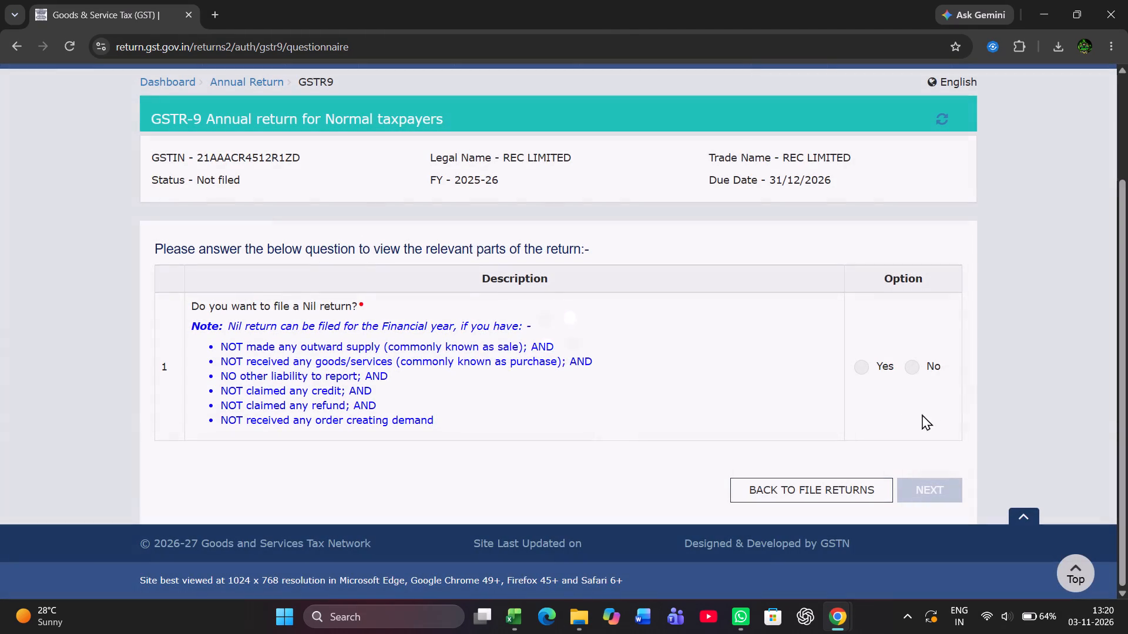
left_click(918, 370)
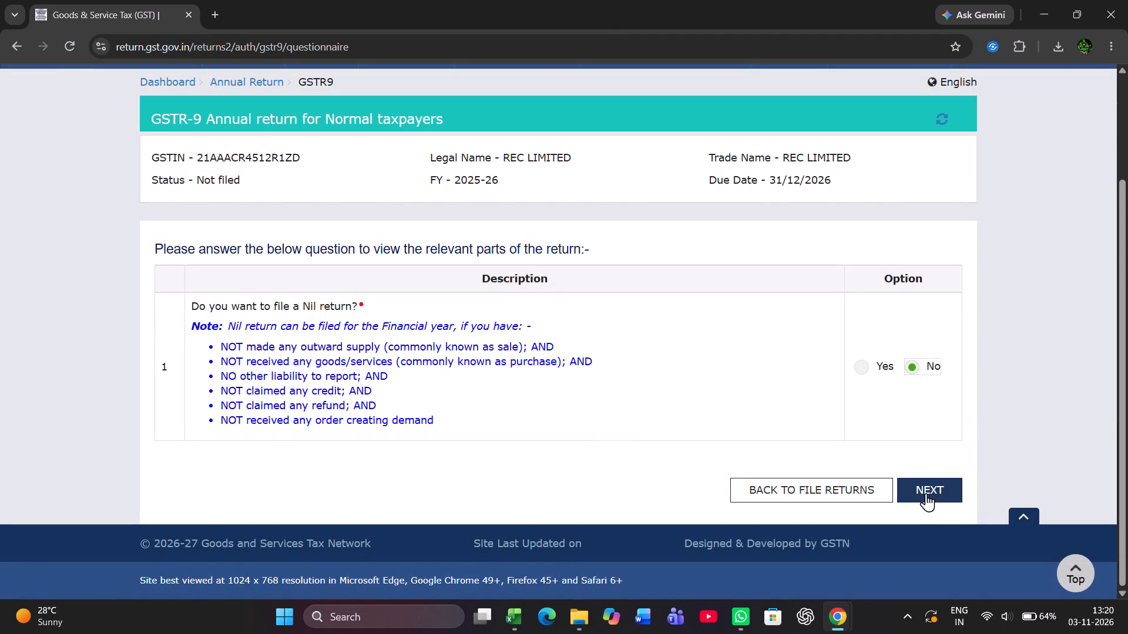
left_click(926, 493)
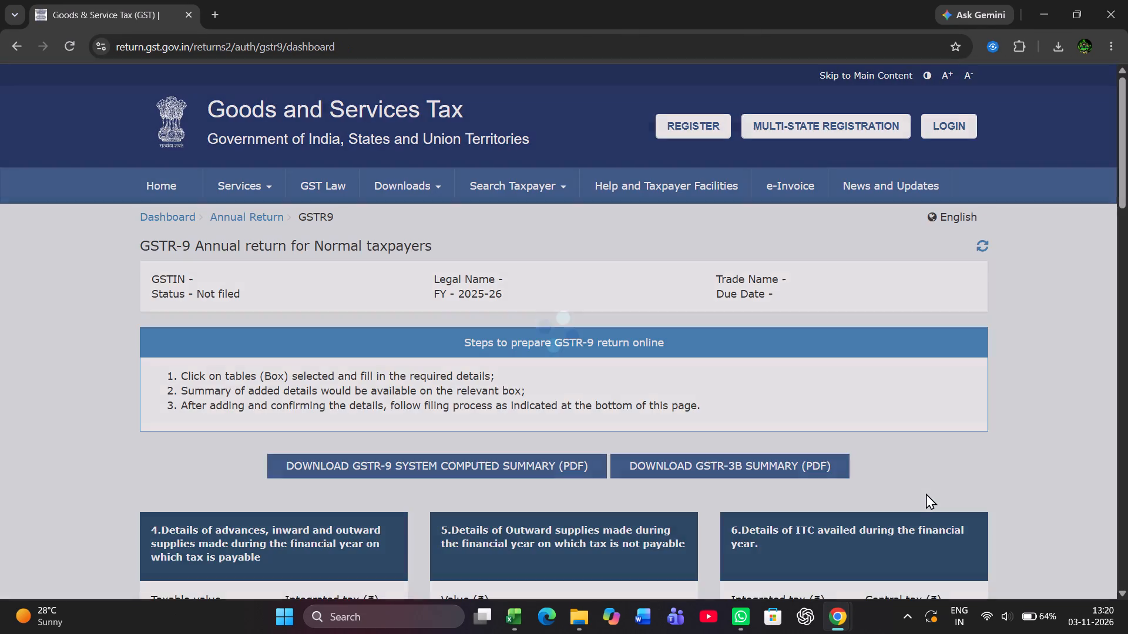
Download the GSTR-9 system computed summary as a PDF and close the document once it opens.
scroll(478, 403, "down", 4)
scroll(478, 403, "up", 1)
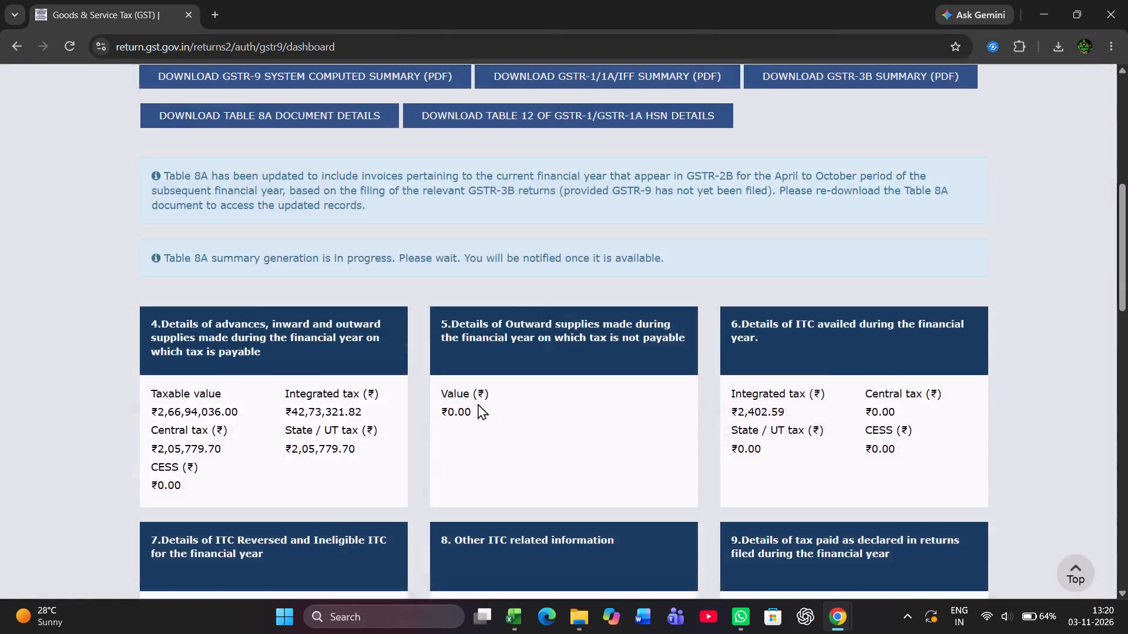
scroll(478, 403, "up", 1)
left_click(339, 205)
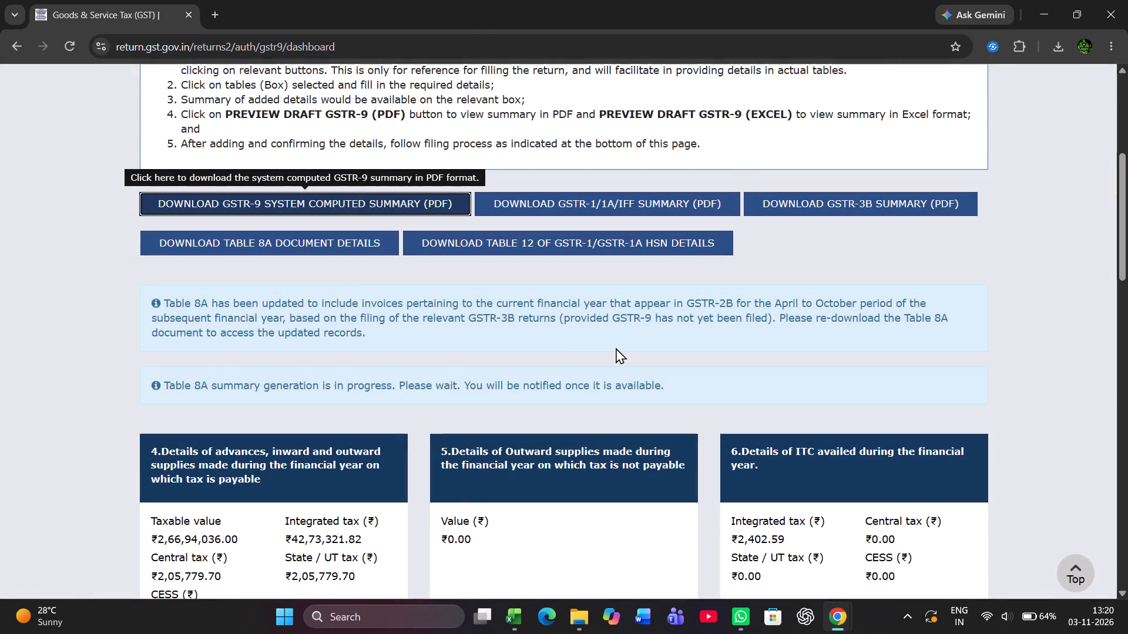
scroll(438, 294, "up", 1)
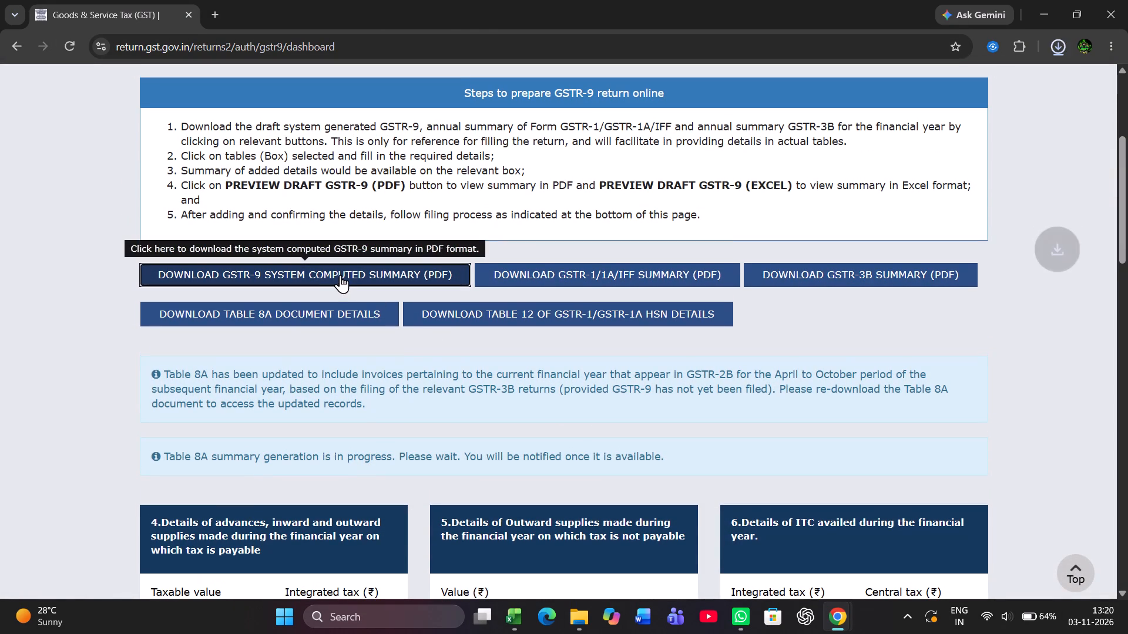
key("alt+Tab")
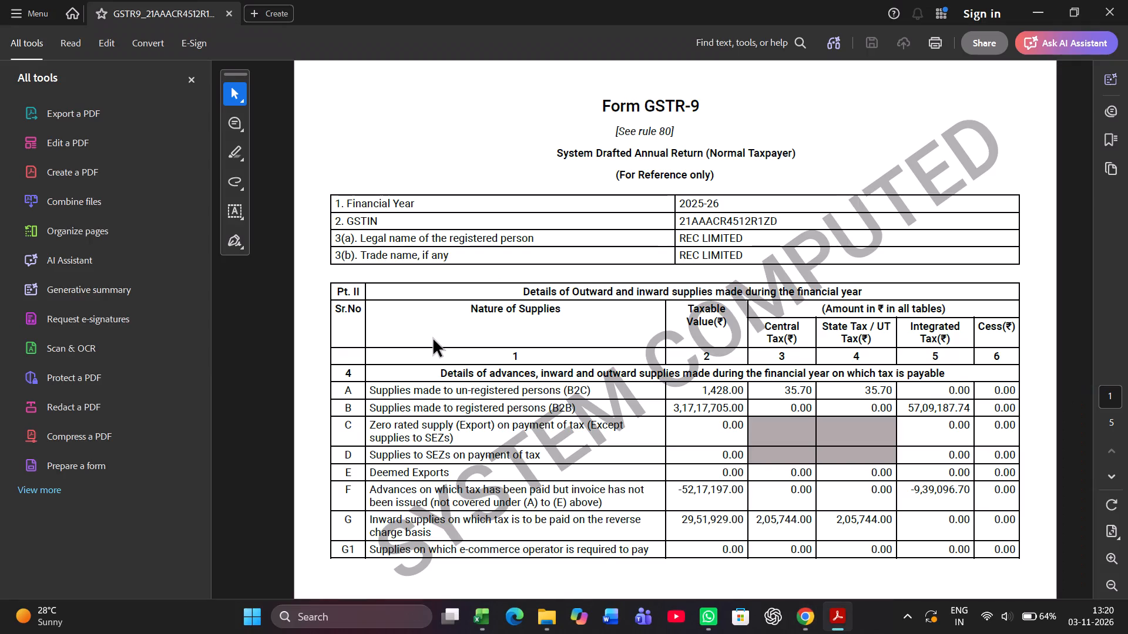
left_click(1127, 8)
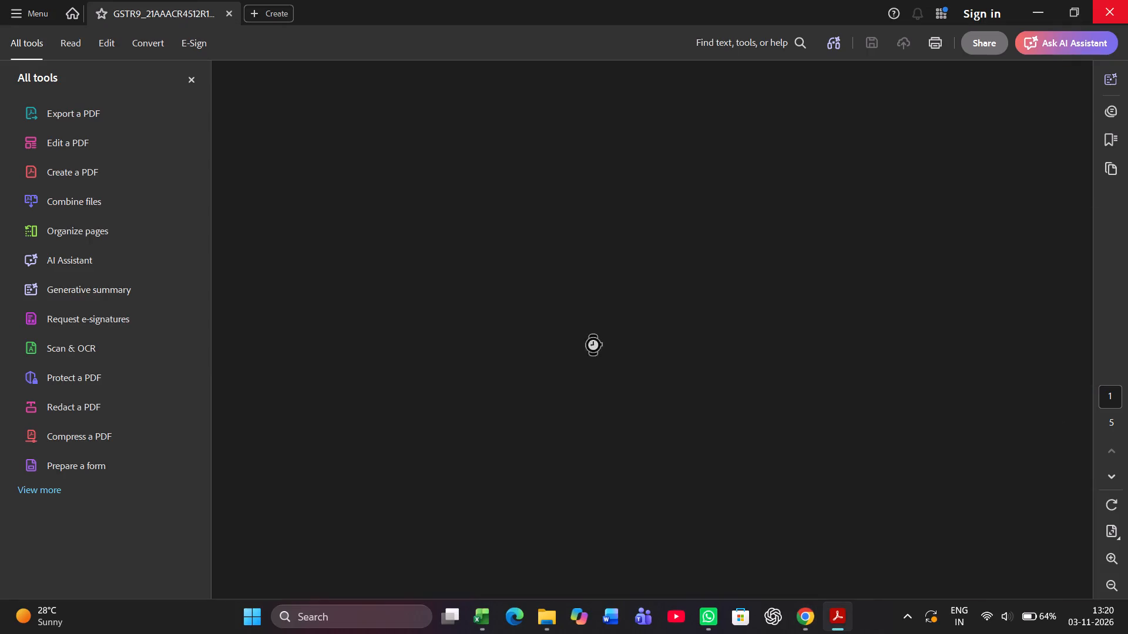
Switch to File Explorer and transfer the newly downloaded GSTR9 PDF from the Downloads folder into the REC folder.
key("alt+Tab")
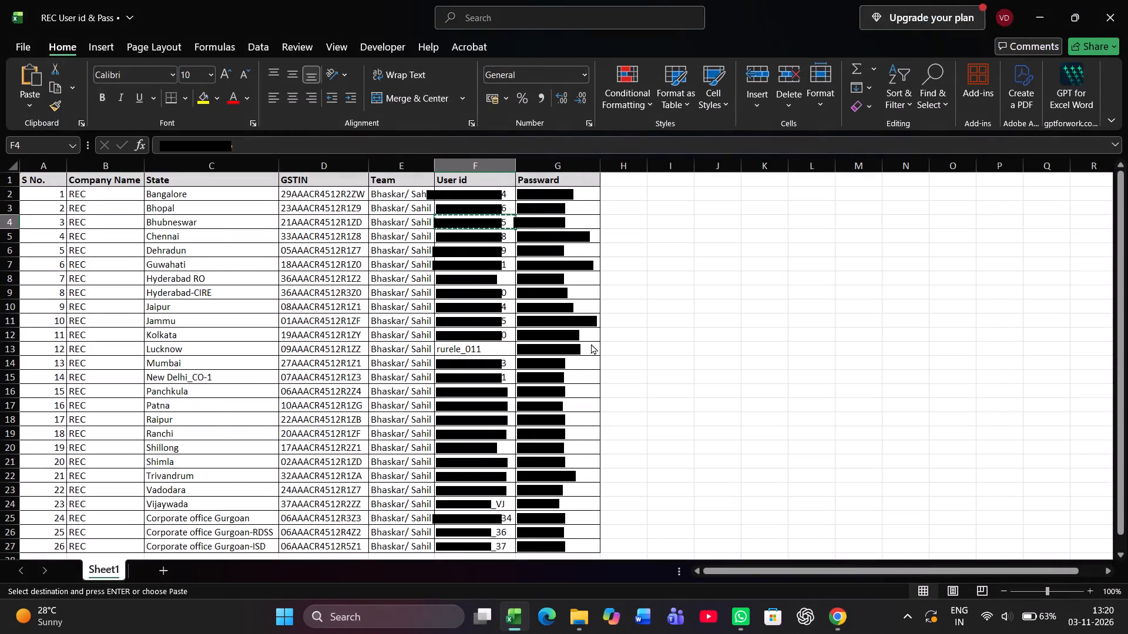
key("alt+Tab")
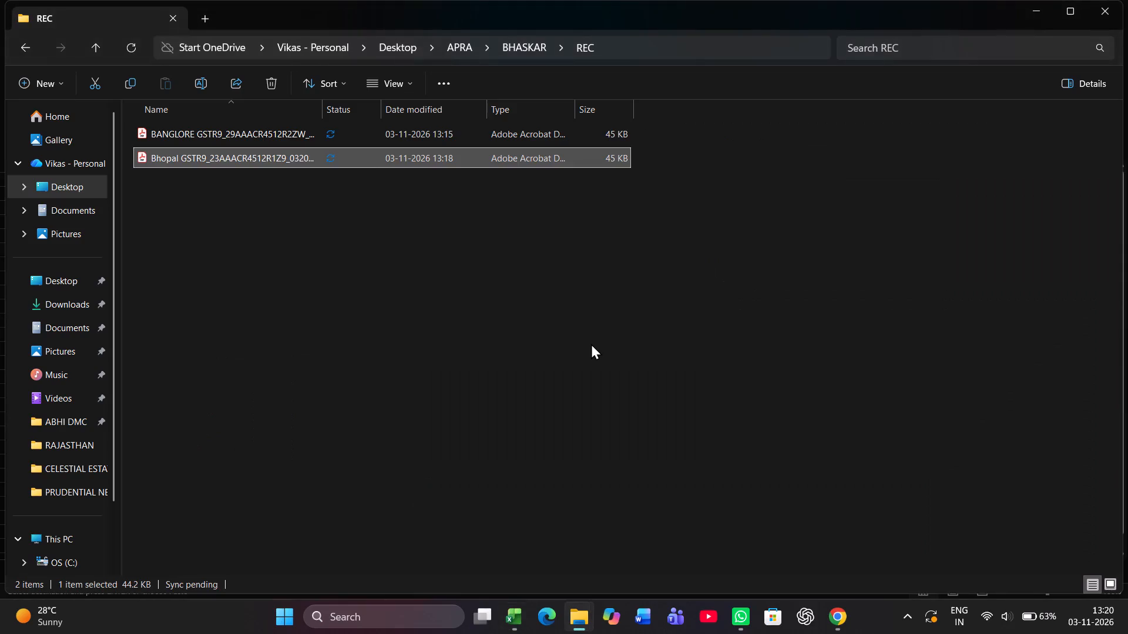
key("alt+Tab")
key("alt+Tab")
key("alt+Tab")
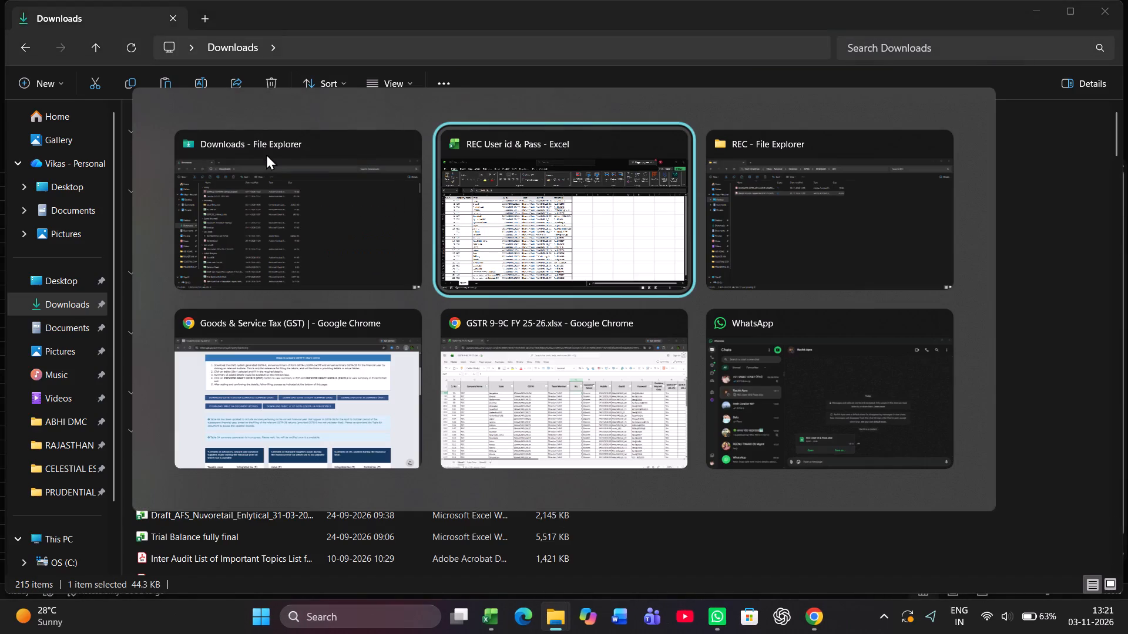
key("alt+Tab")
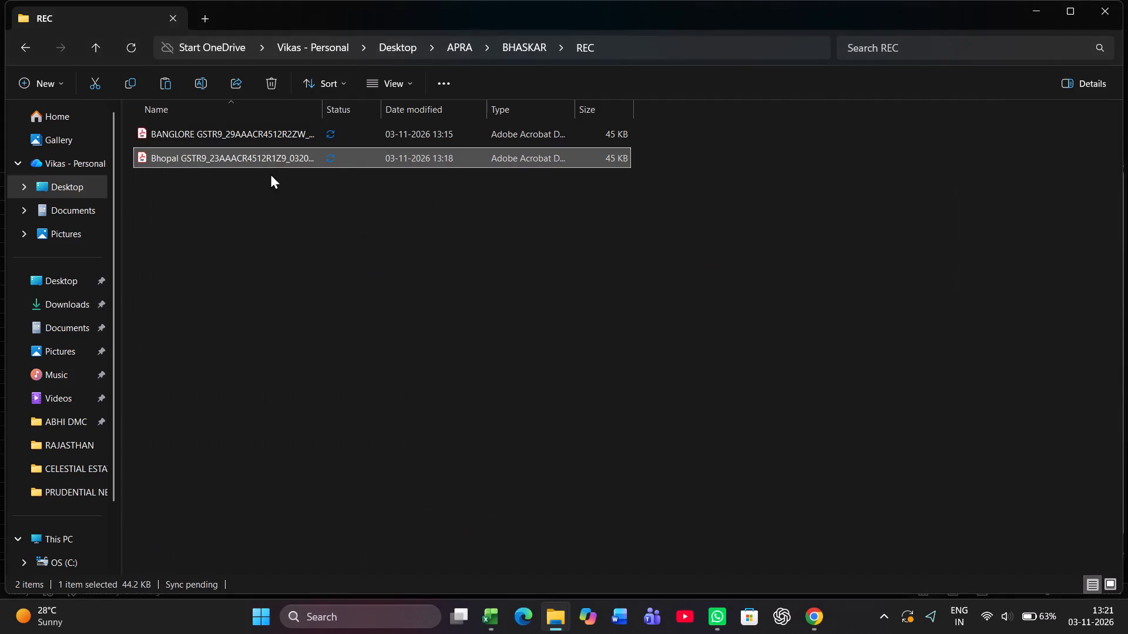
left_click(263, 215)
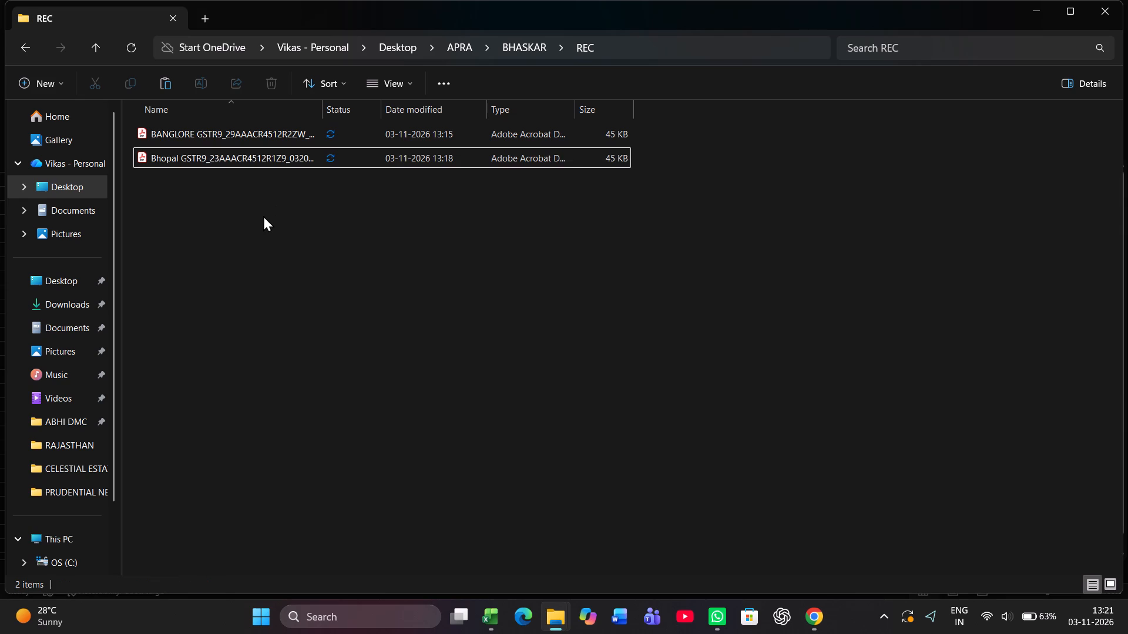
key("ctrl+v")
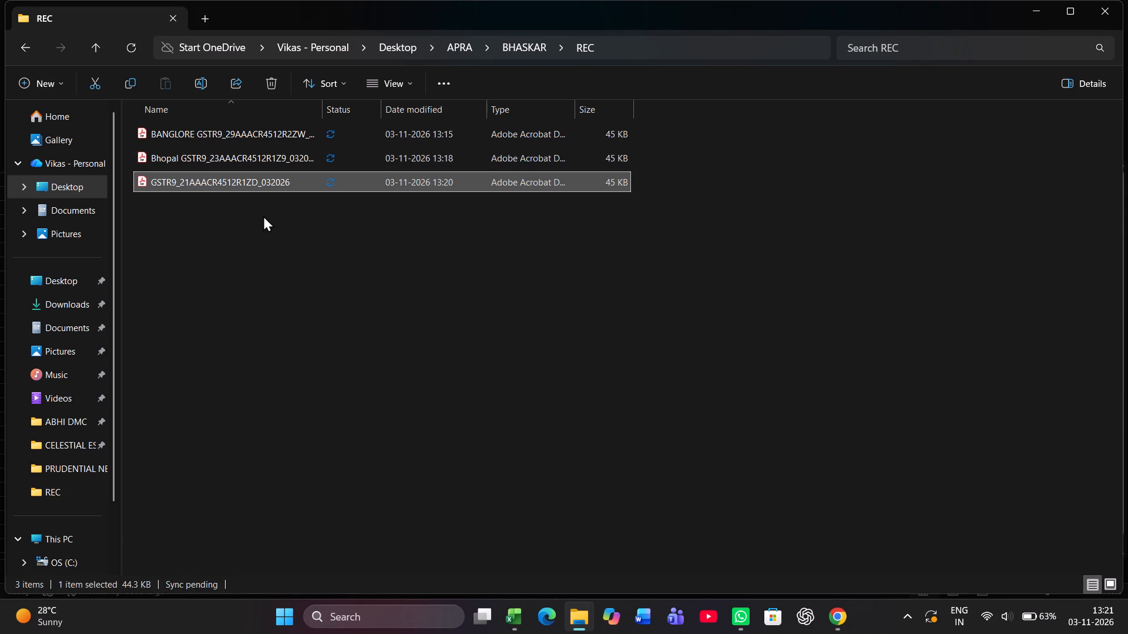
Rename the newly pasted GSTR9 file by adding "bhubneswar" and a space before its existing name.
key("F2")
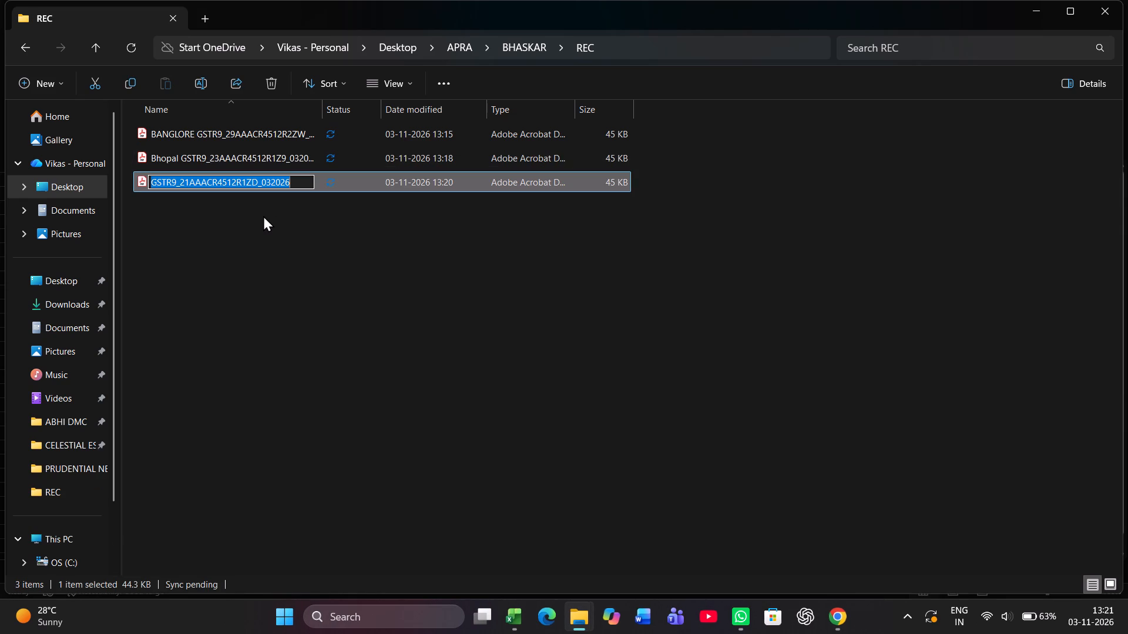
key("Left")
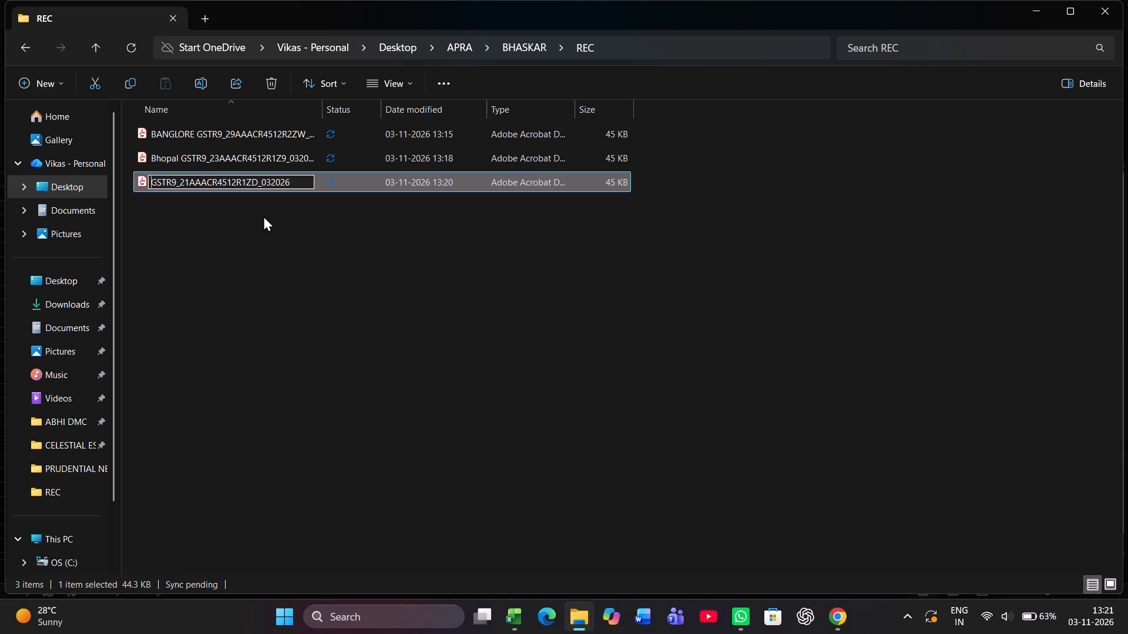
type("bhubne")
type("swar")
key("space")
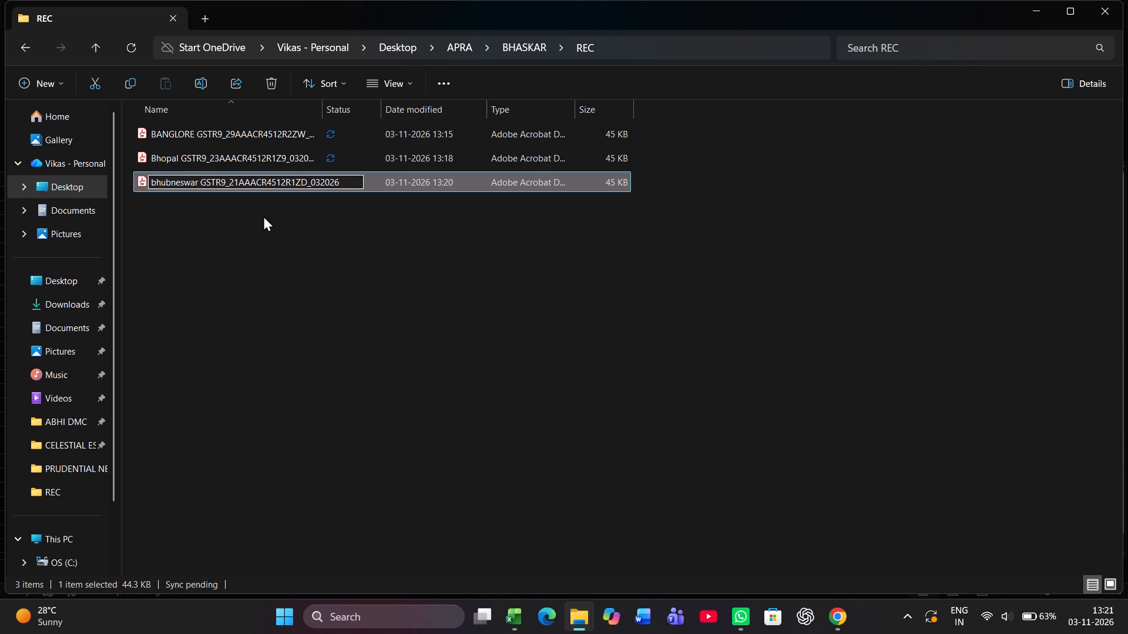
key("Return")
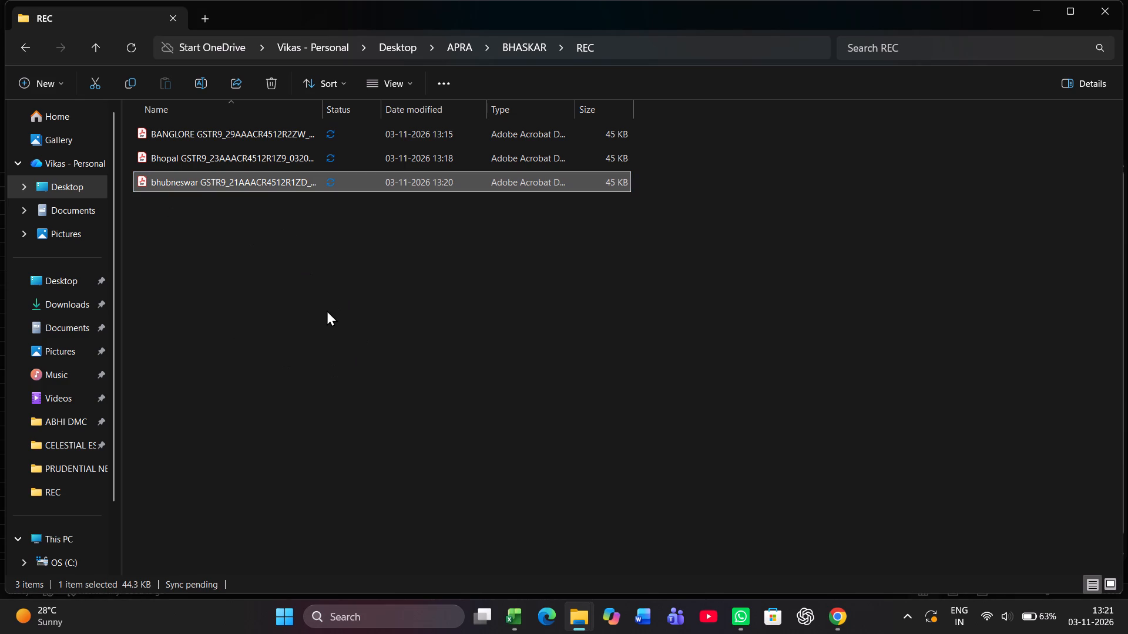
Capitalise the first letter of the new file's name so that it starts with "Bhubneswar".
key("F2")
key("Left")
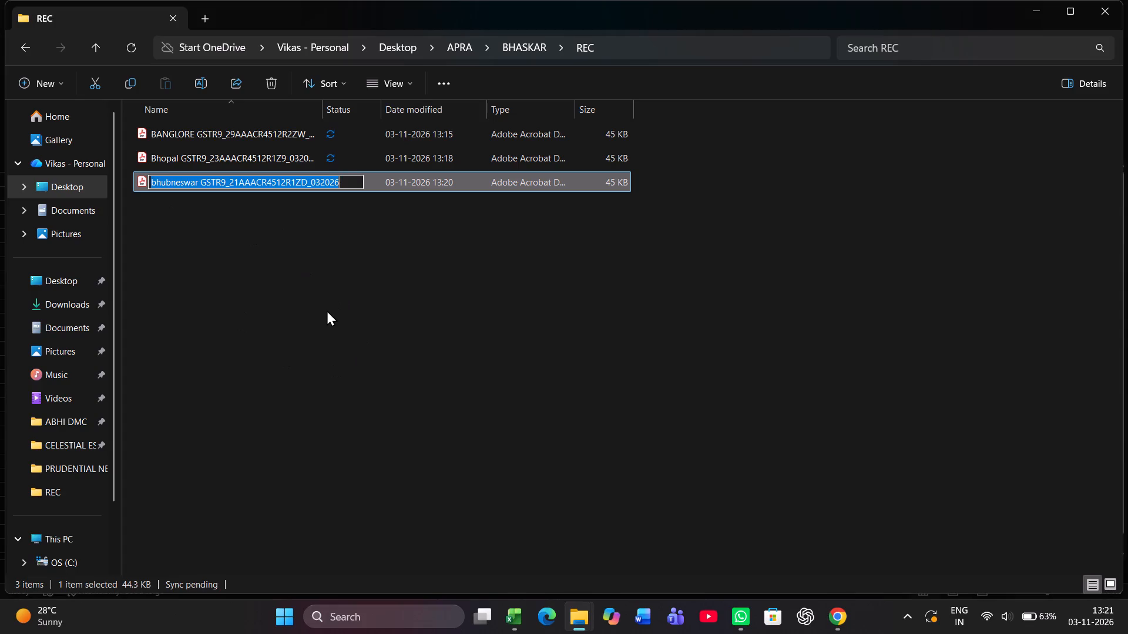
key("Right")
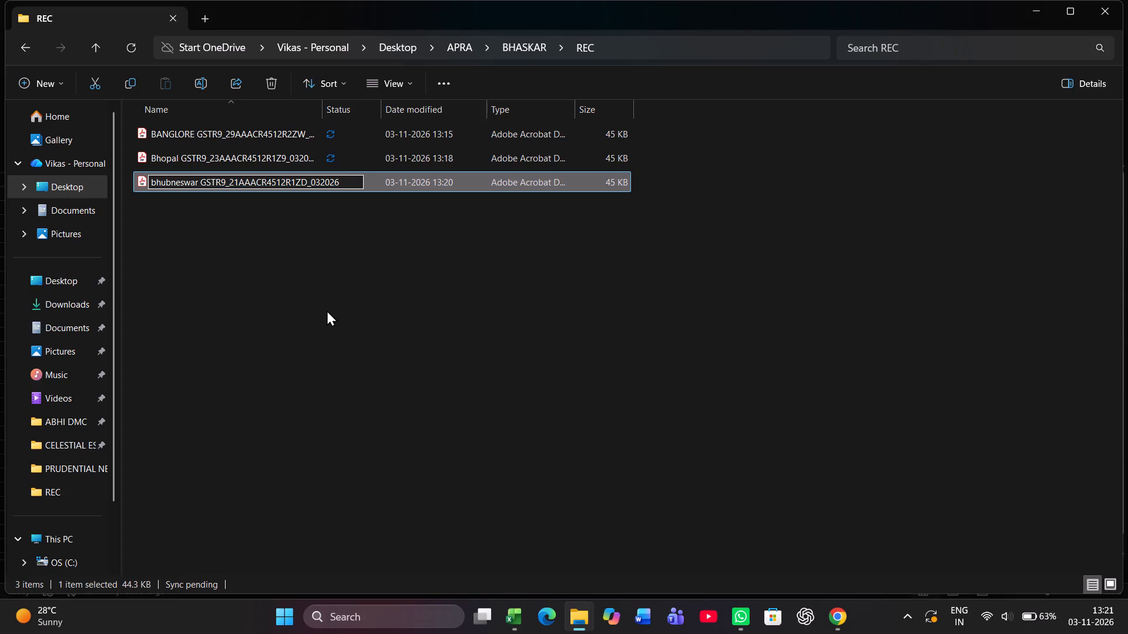
key("BackSpace")
key("shift+b")
Switch to the REC User id & Pass workbook in Excel and copy the user ID for Chennai.
key("alt+Tab")
key("alt+Tab")
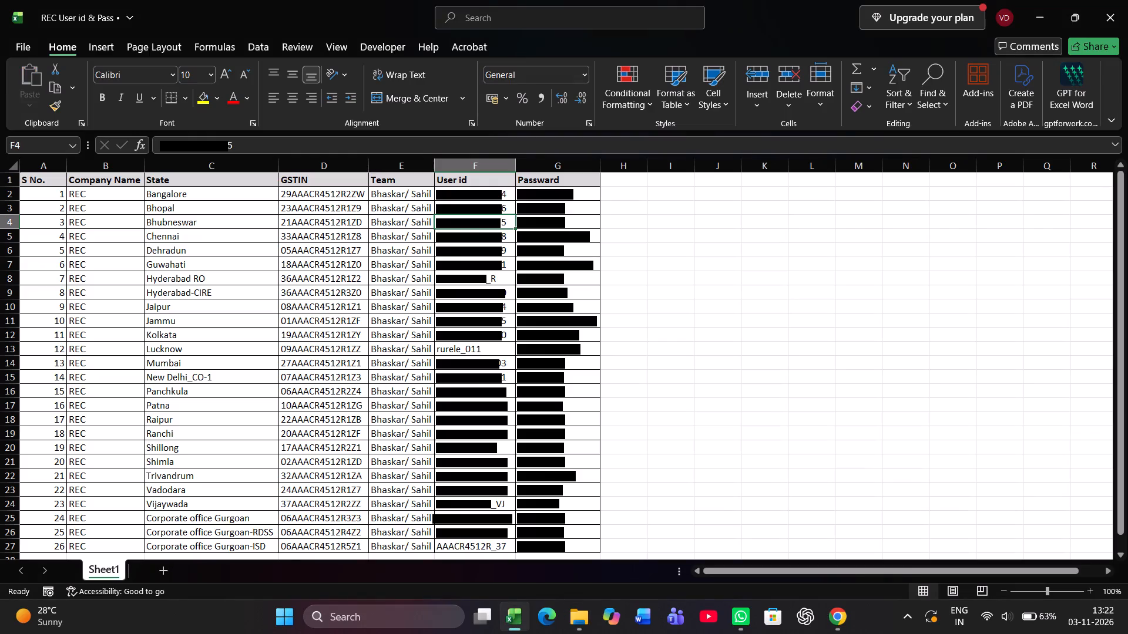
key("Down")
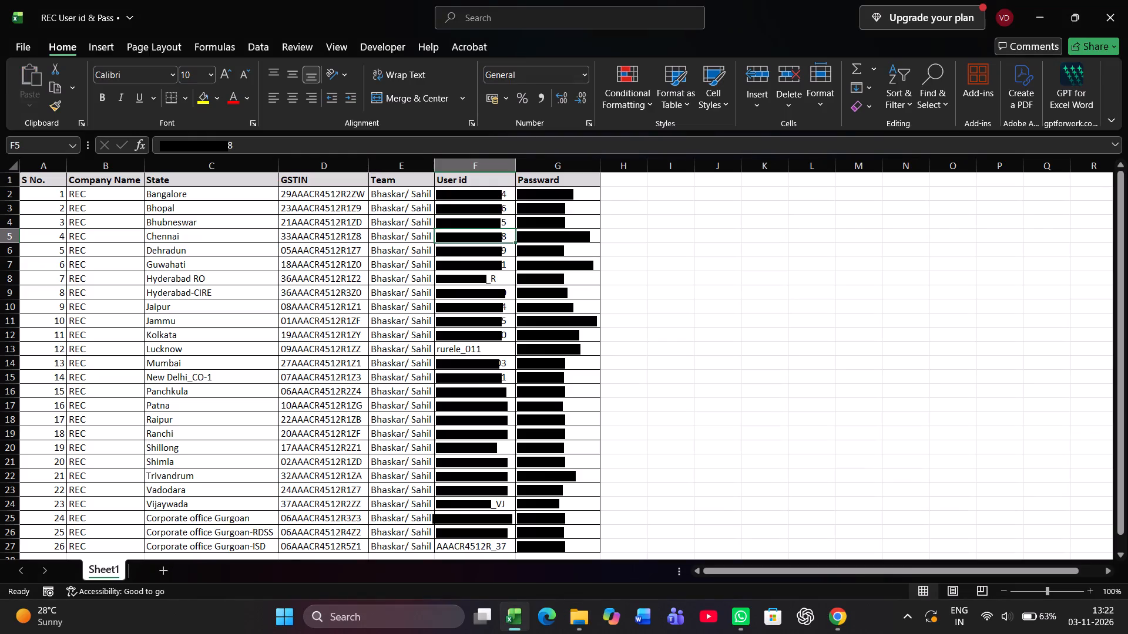
key("ctrl+c")
Switch back to the GST portal in Chrome, dismiss the downloads list and return to the REC LIMITED account area.
key("alt+Tab")
key("alt+Tab")
key("alt+Tab")
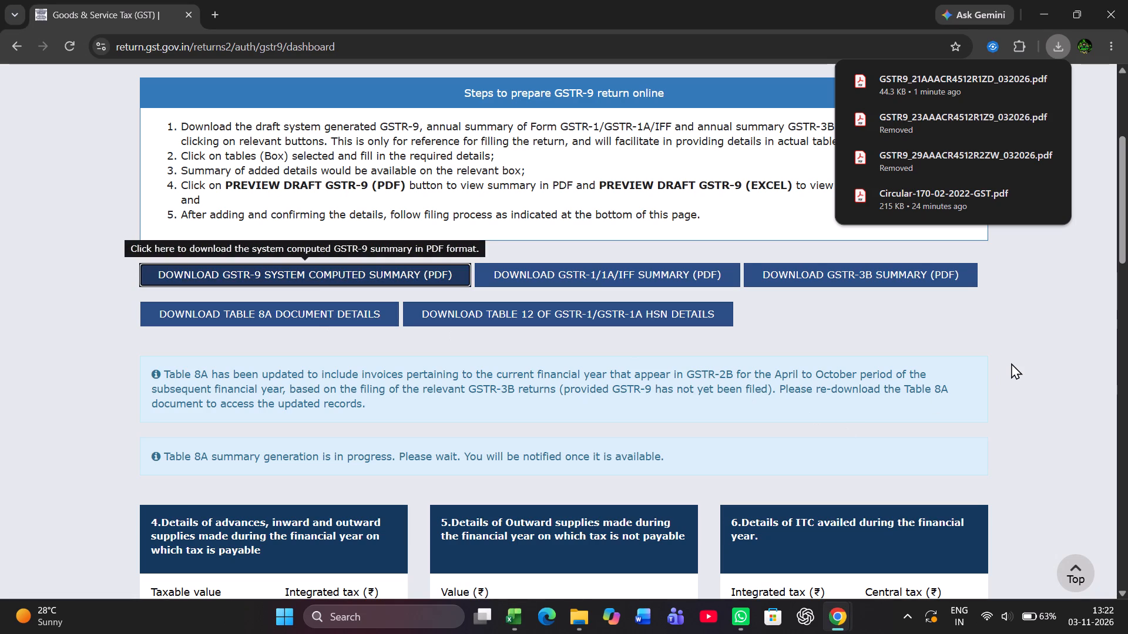
left_click(1011, 363)
scroll(1011, 363, "up", 8)
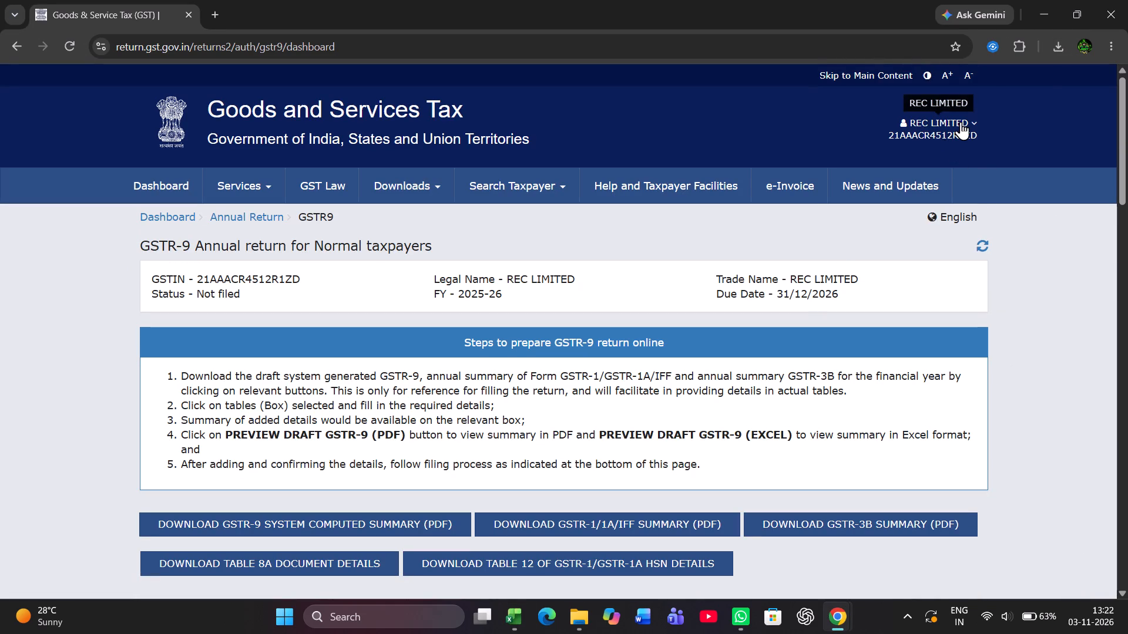
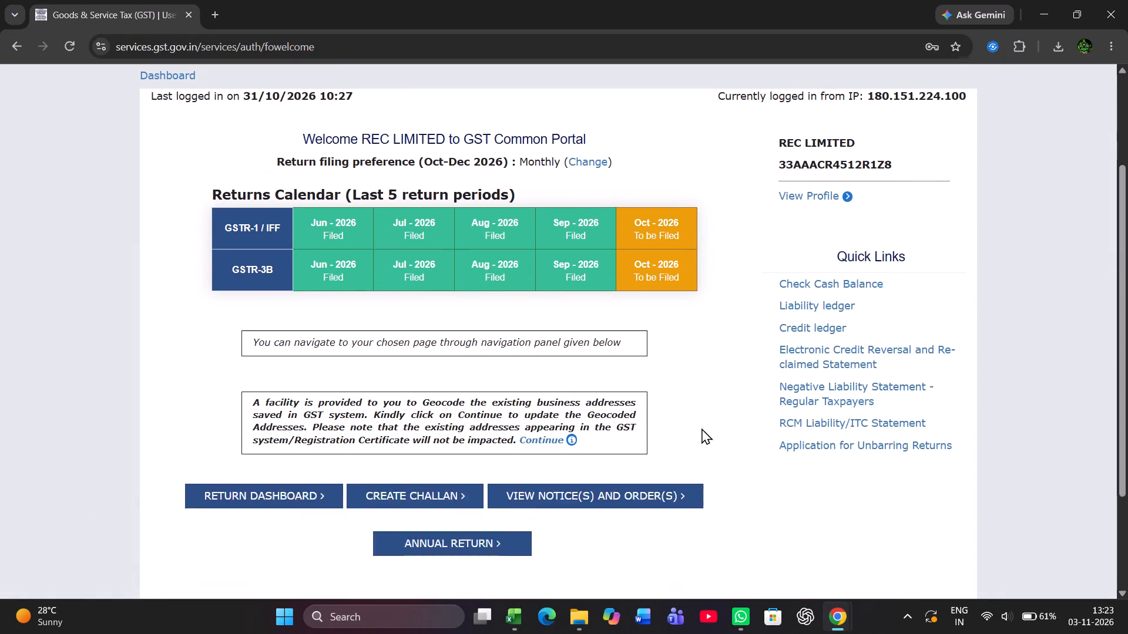
Search the annual returns for financial year 2025-26 and open the GSTR-9 annual return.
scroll(701, 428, "up", 4)
left_click(249, 192)
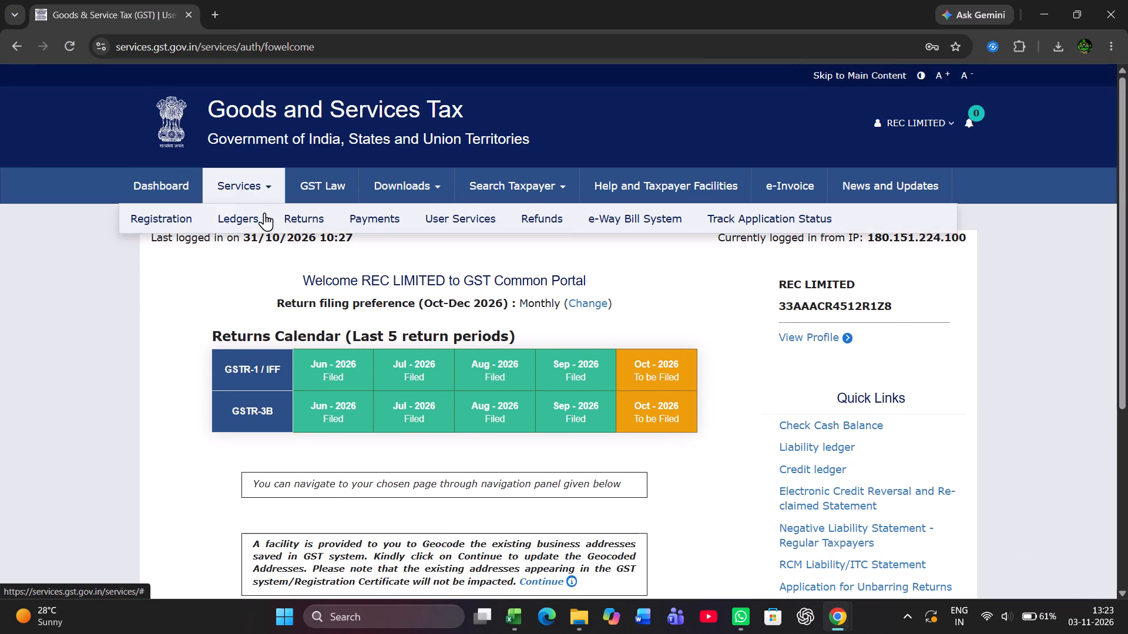
left_click(564, 297)
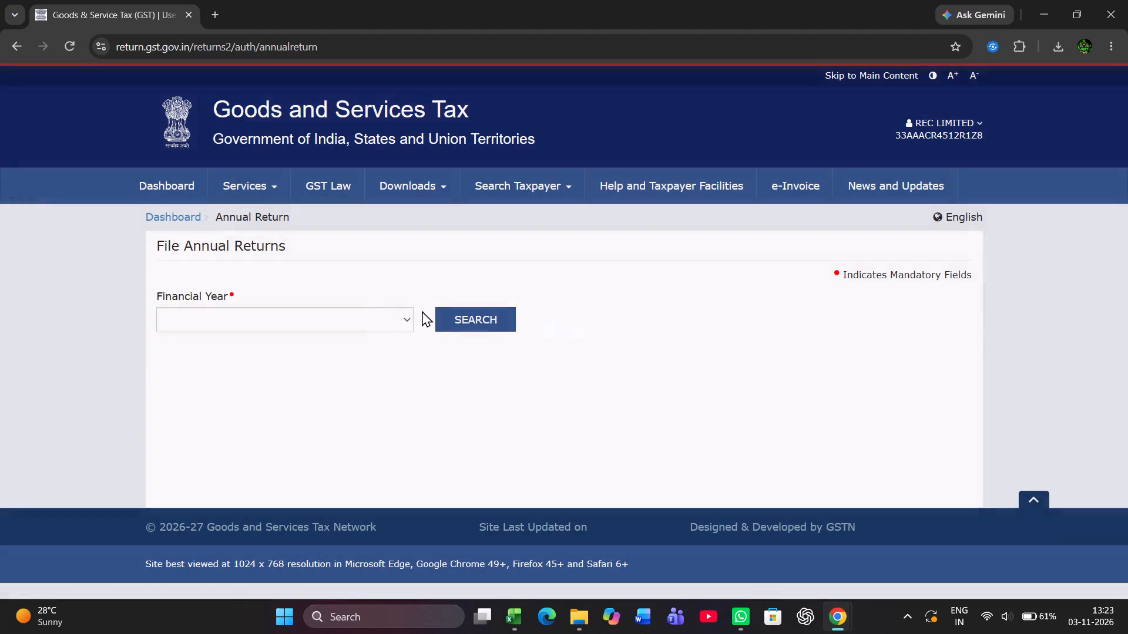
left_click(493, 319)
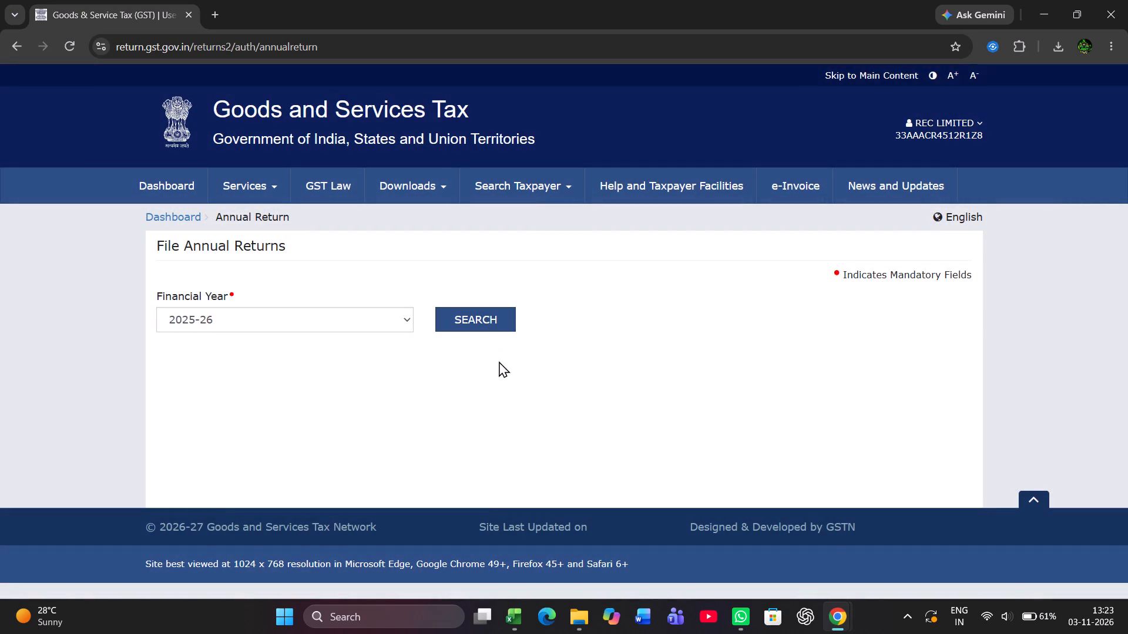
left_click(470, 322)
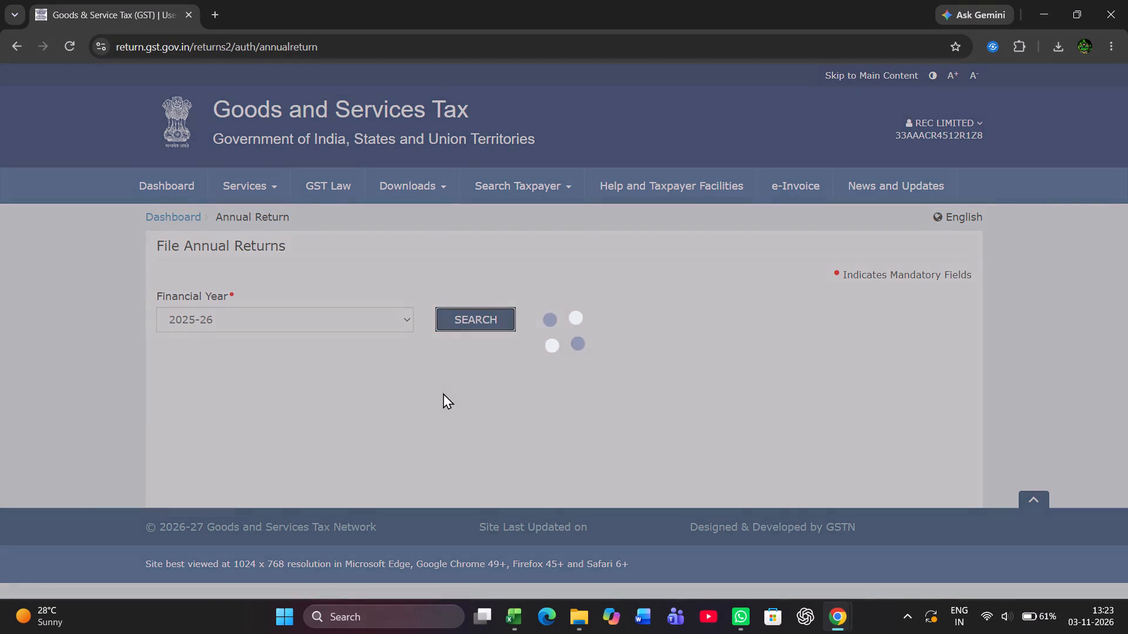
scroll(443, 393, "down", 5)
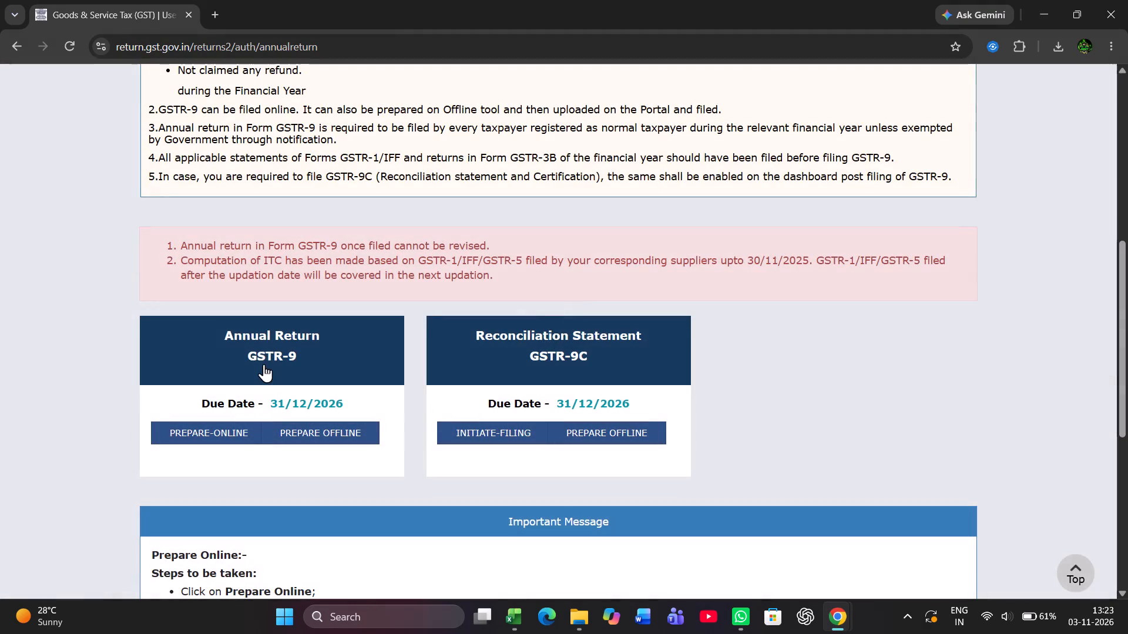
left_click(268, 355)
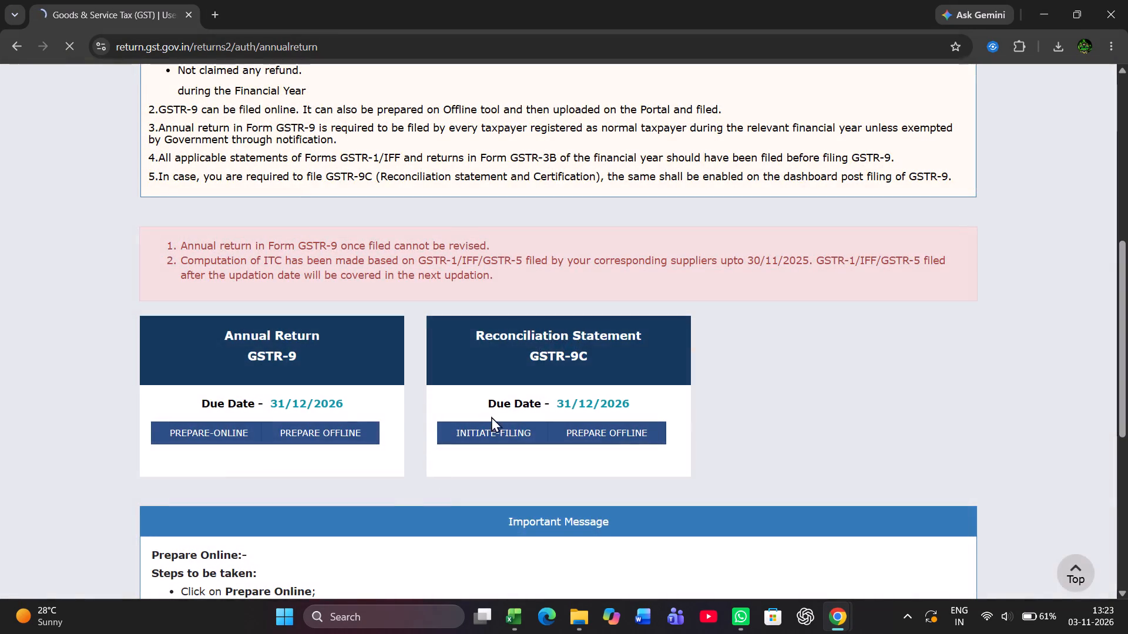
scroll(606, 444, "down", 1)
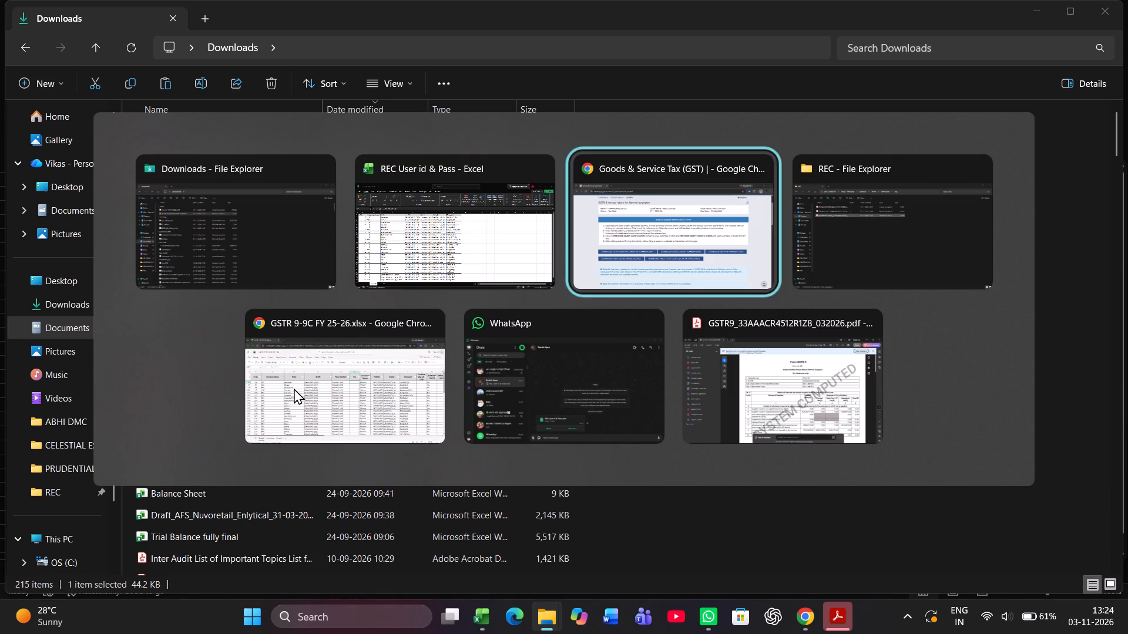
key("alt+Tab")
key("ctrl+v")
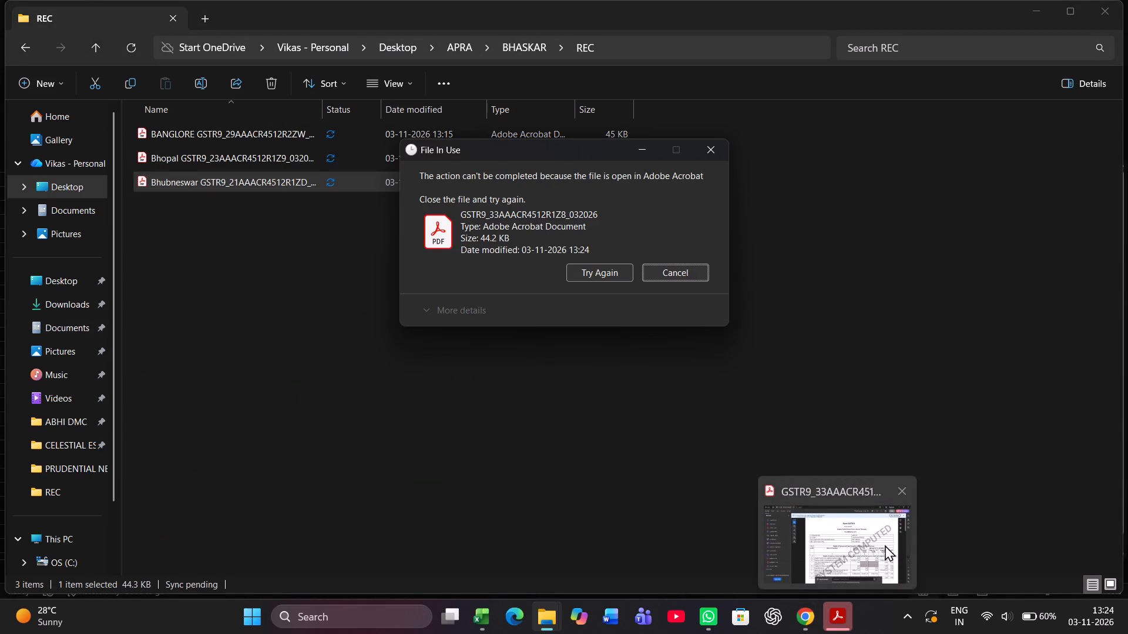
left_click(900, 493)
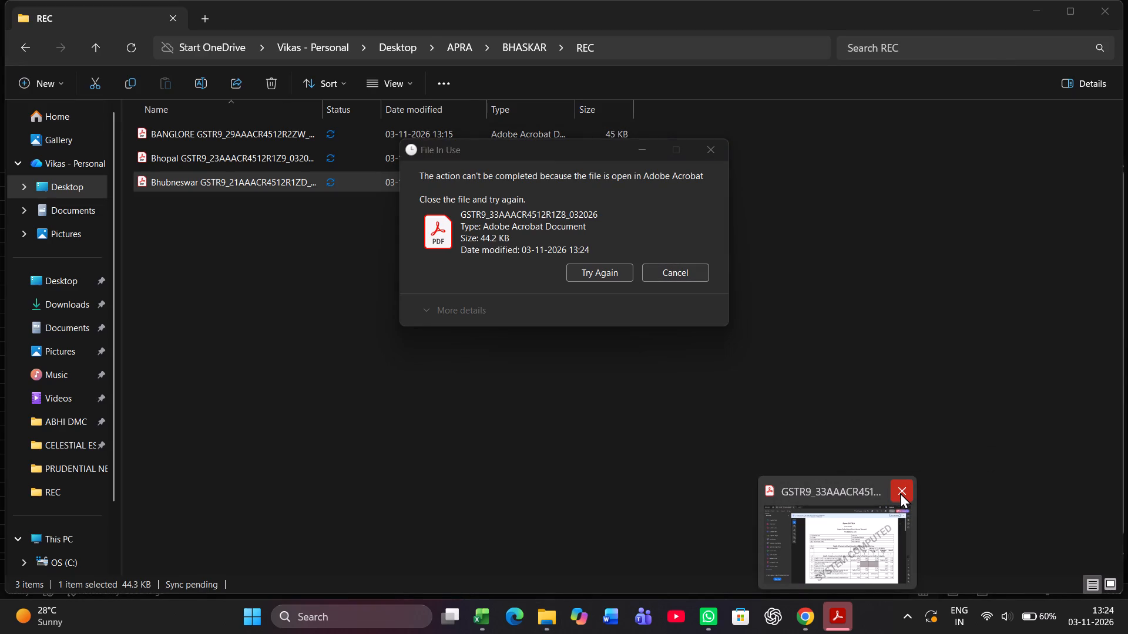
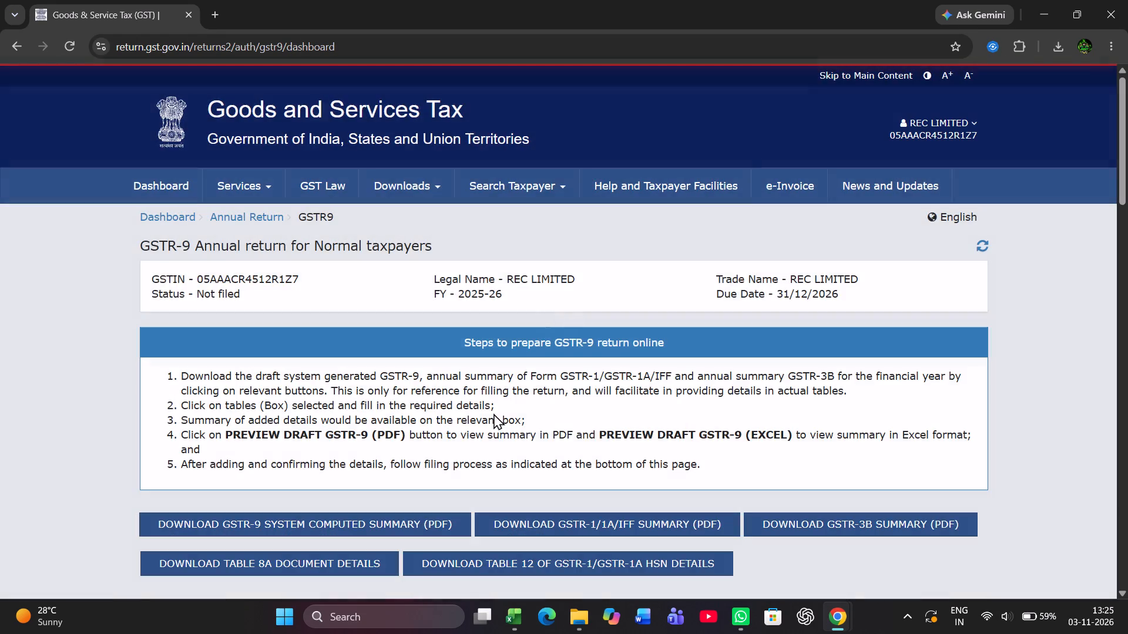
Download the GSTR-9 system computed summary PDF for REC Limited's GSTIN beginning with 05, FY 2025-26.
scroll(488, 413, "down", 1)
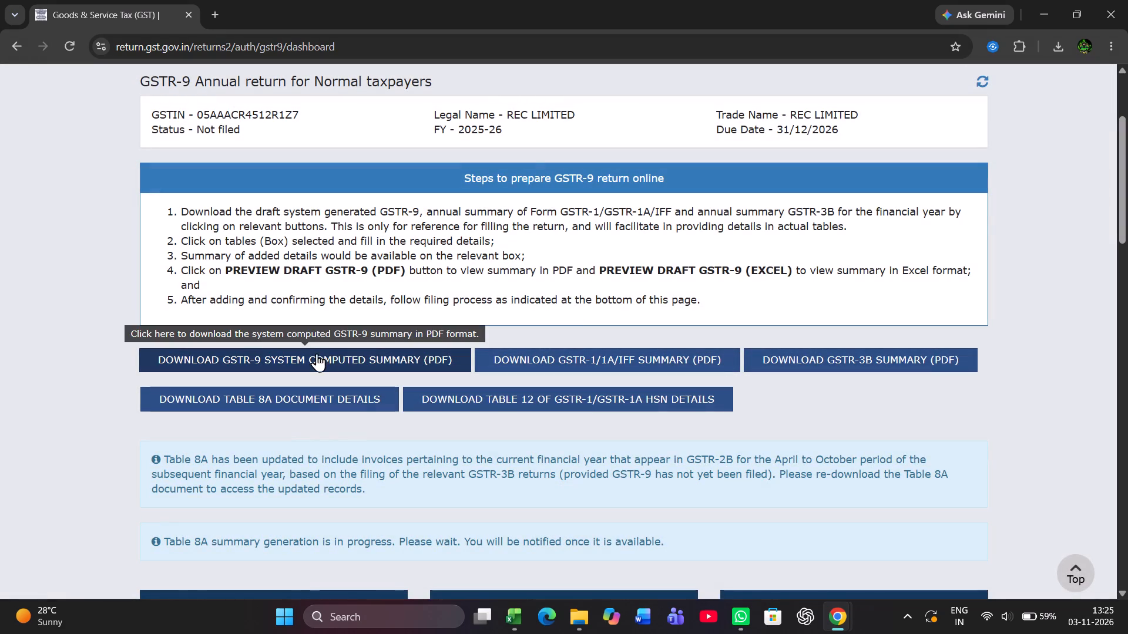
Download the GSTR-9 system computed summary PDF for REC Limited's Dehradun registration, FY 2025-26.
left_click(315, 354)
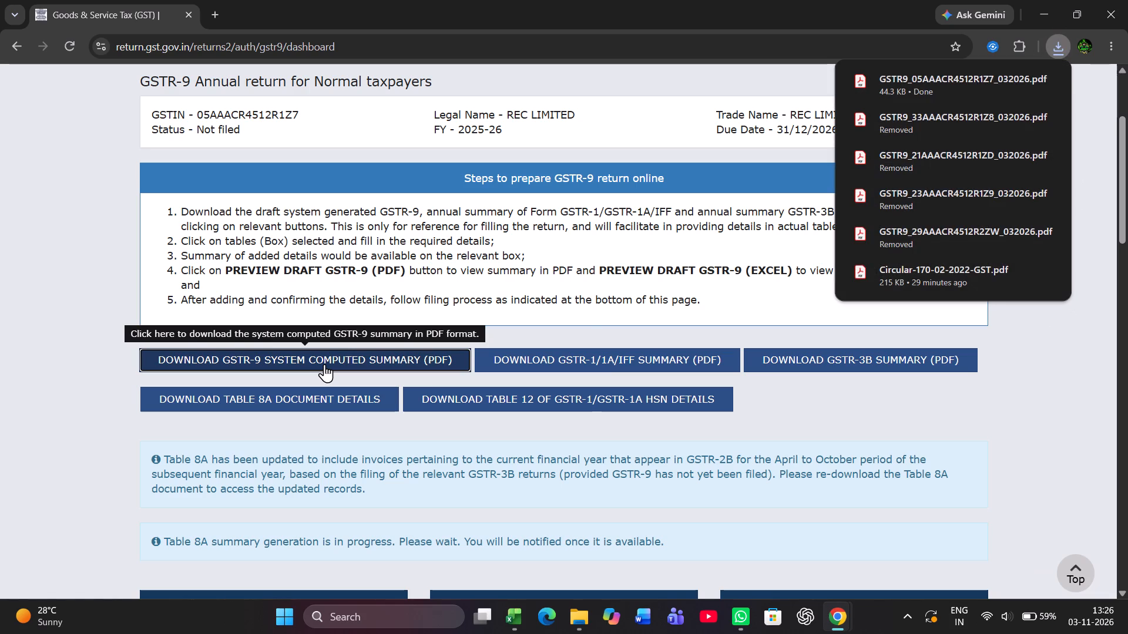
Switch to the Downloads folder, cut the newly downloaded Dehradun GSTR9 PDF, and close its open copy in Adobe Acrobat.
key("alt+Tab")
key("alt+Tab")
key("alt+Tab")
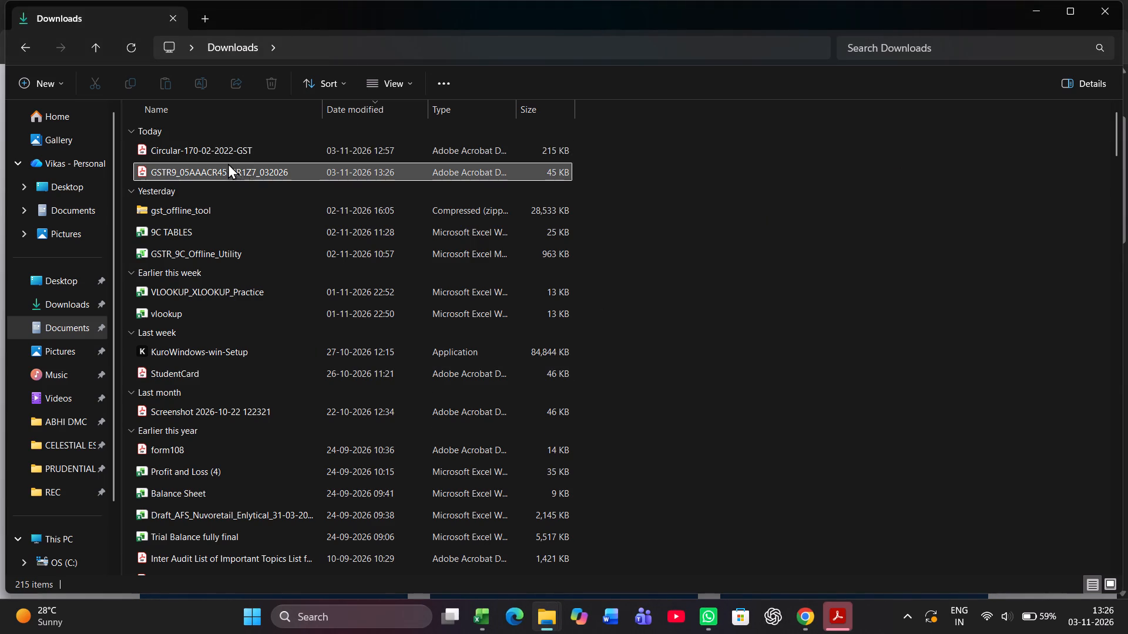
left_click(228, 166)
key("ctrl+x")
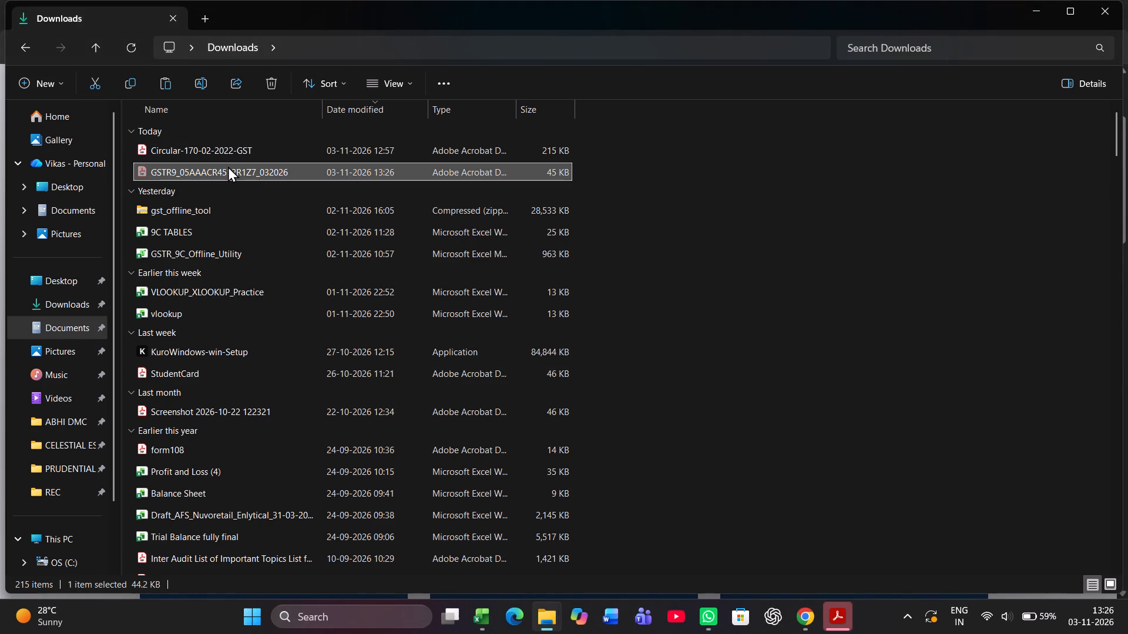
key("alt+Tab")
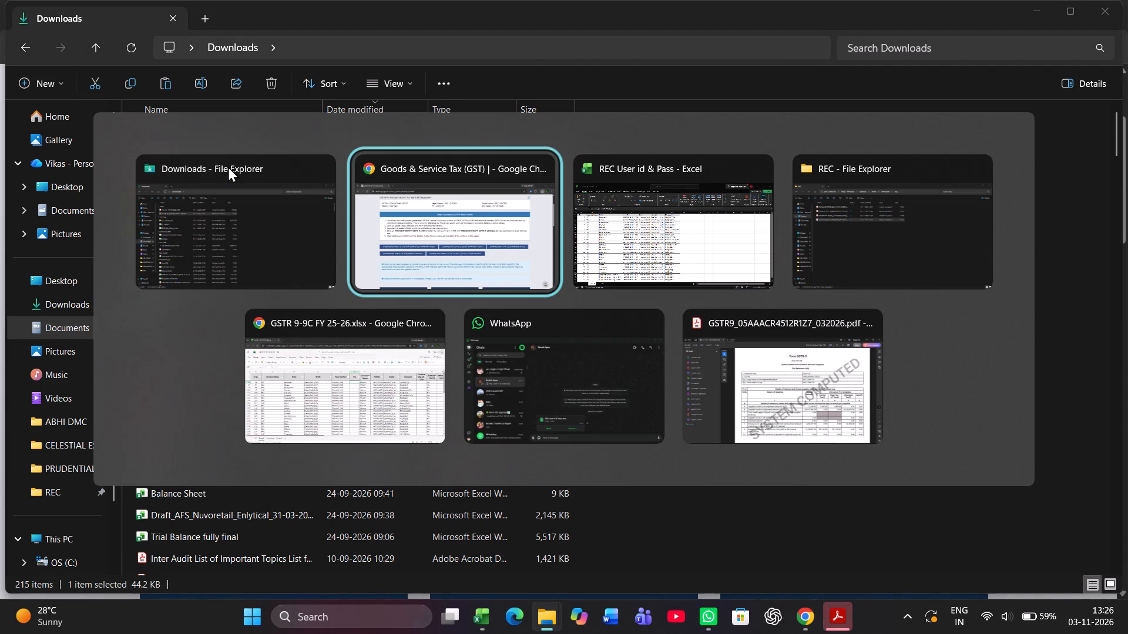
key("alt+Tab")
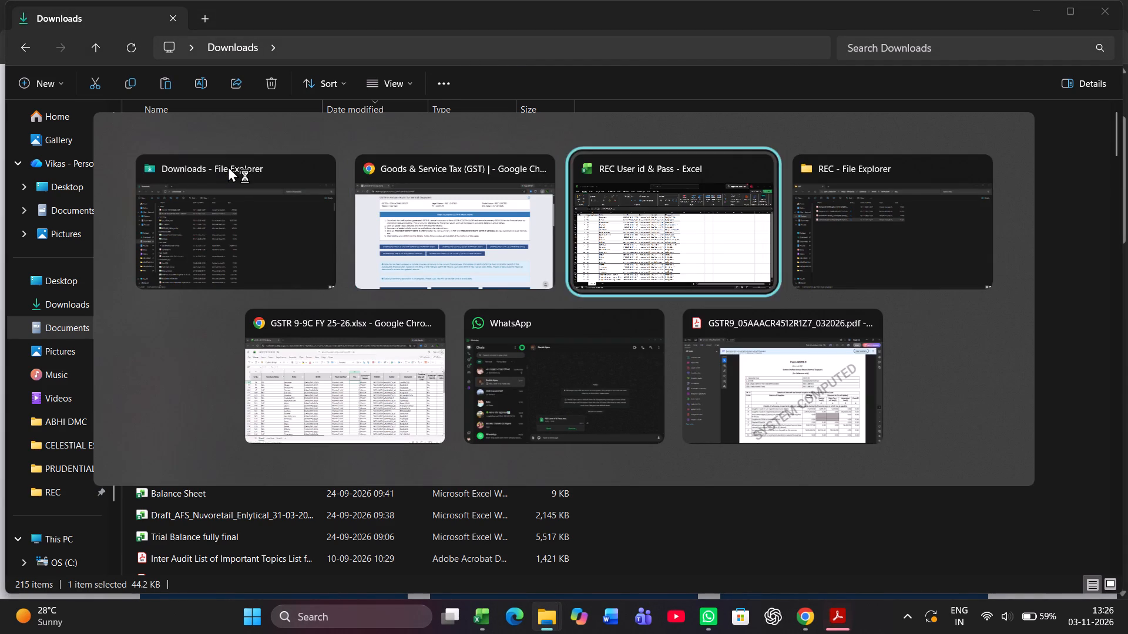
key("alt+Tab")
key("alt+Tab")
key("alt+Tab")
key("alt+Tab")
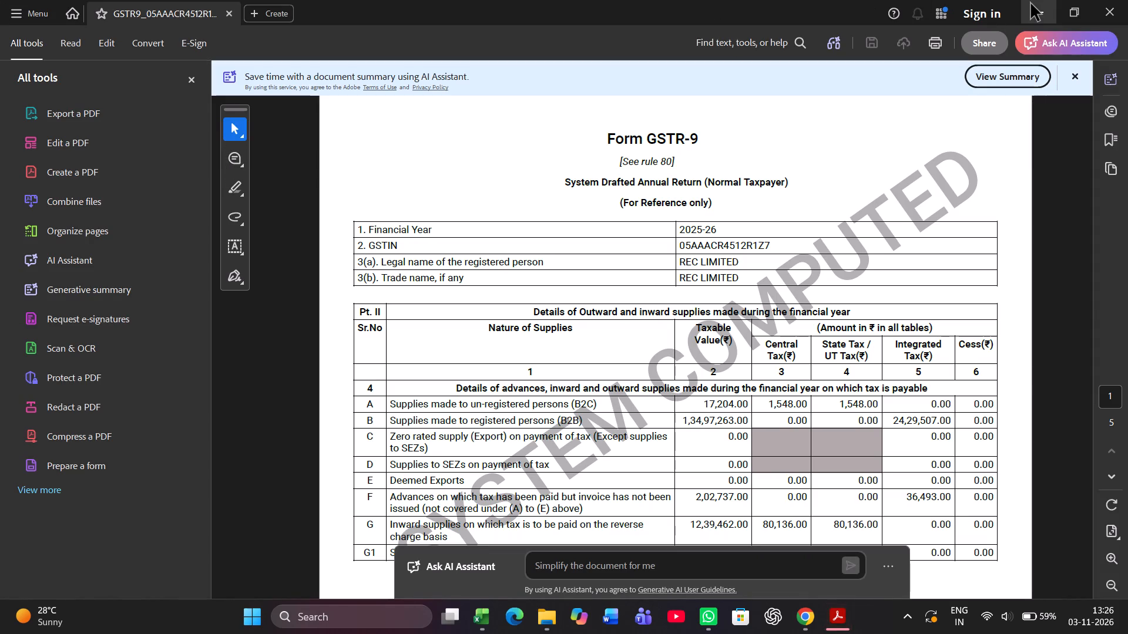
left_click(1116, 12)
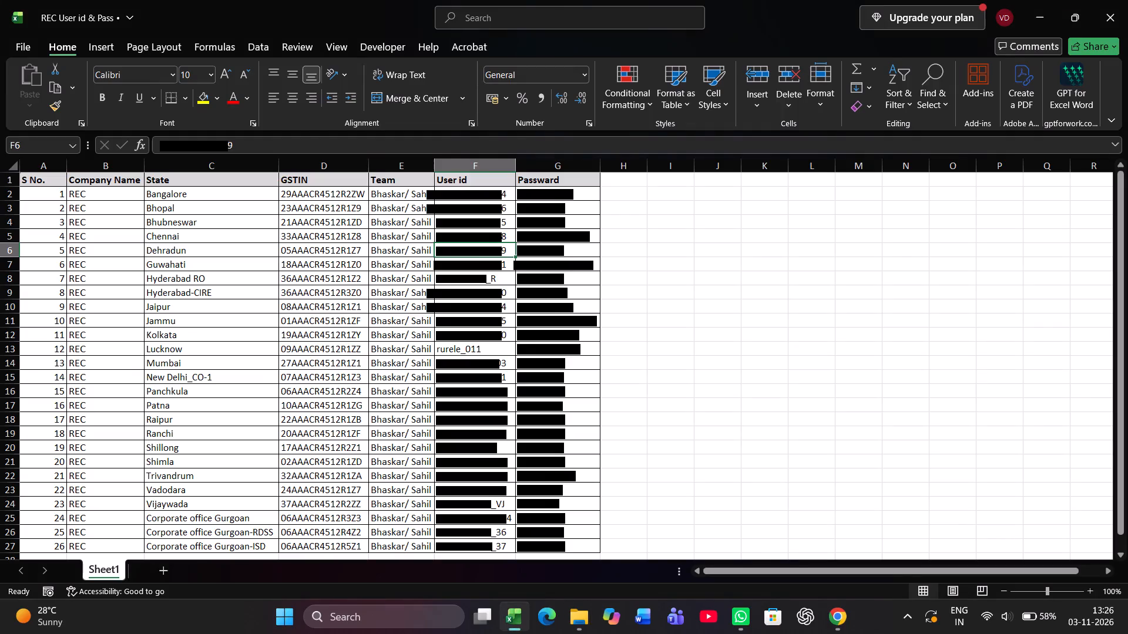
Copy the Guwahati user ID from the REC credentials workbook.
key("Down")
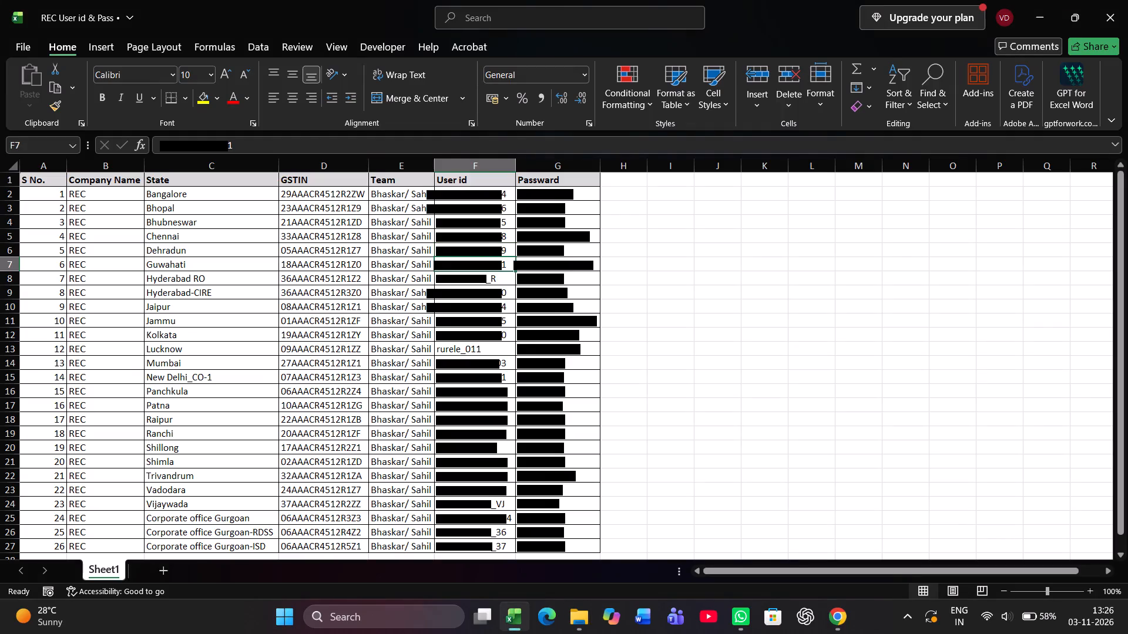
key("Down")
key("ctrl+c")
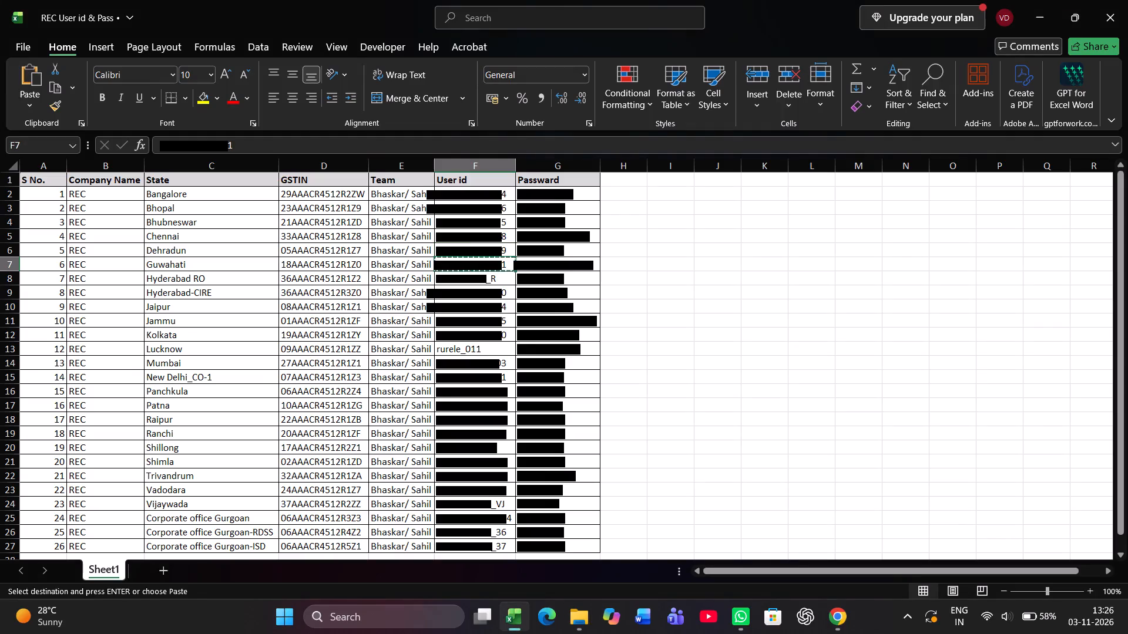
Switch to the GST portal in Chrome and log out of the REC LIMITED account whose GSTIN begins with 05.
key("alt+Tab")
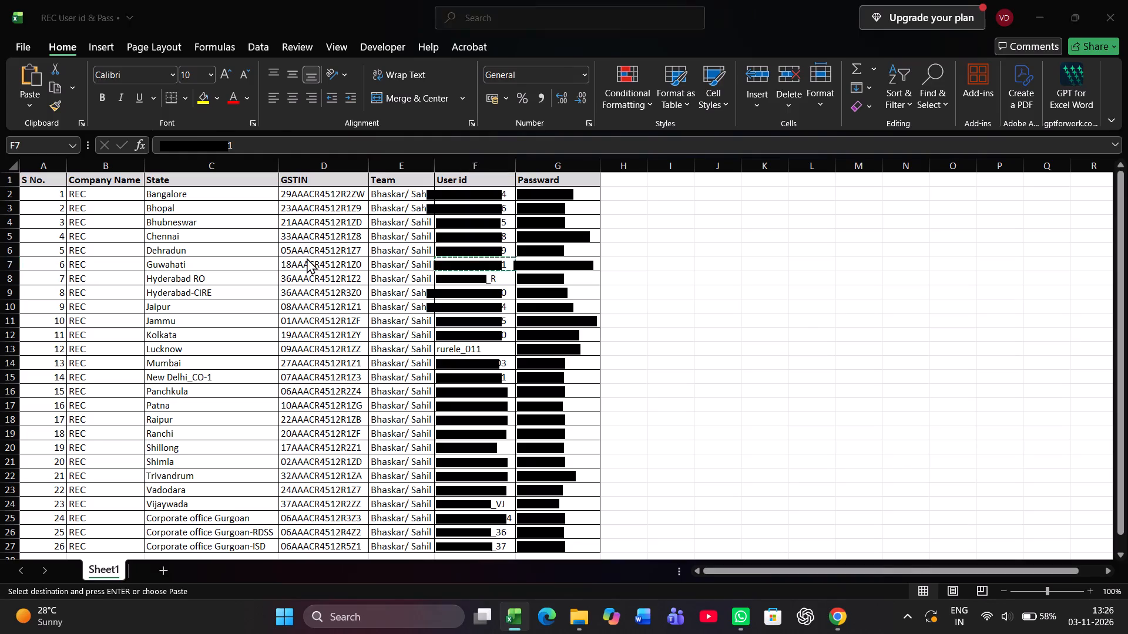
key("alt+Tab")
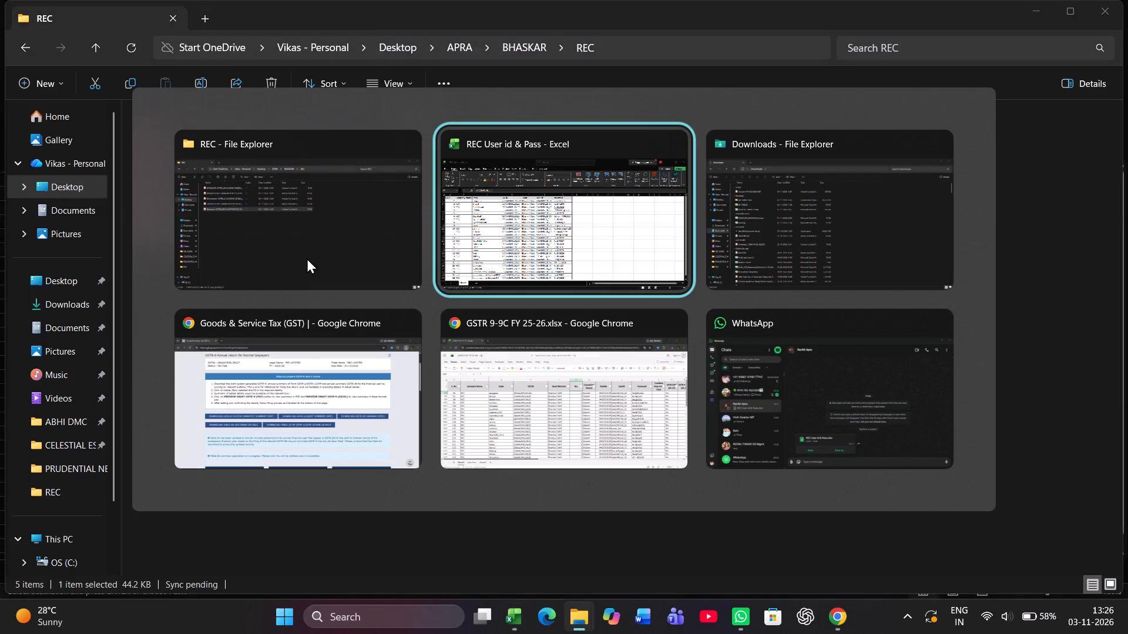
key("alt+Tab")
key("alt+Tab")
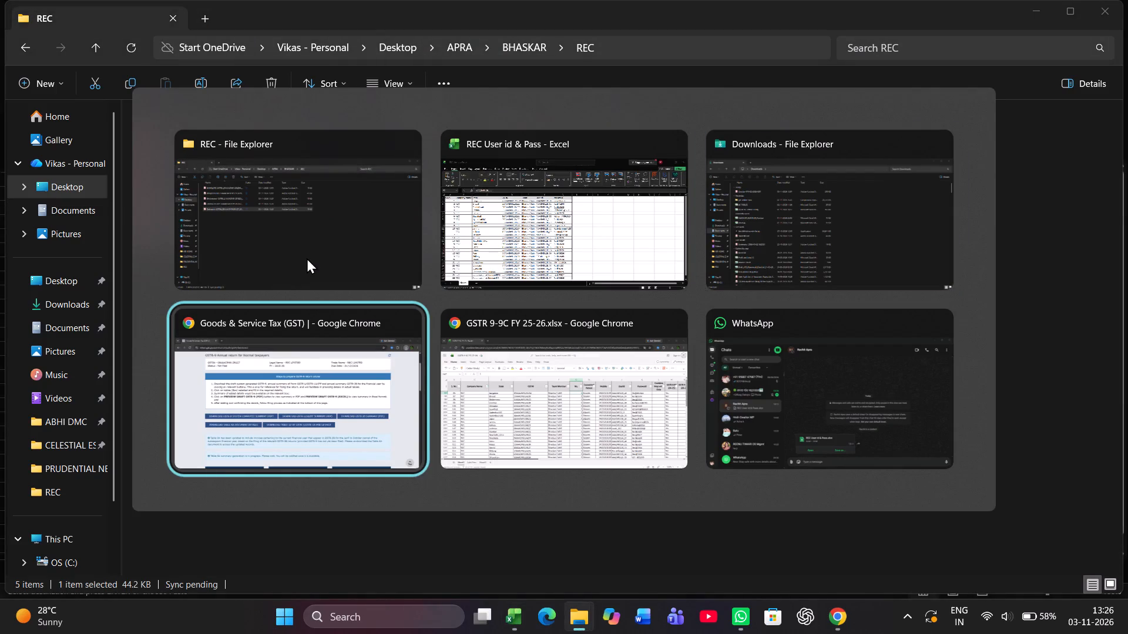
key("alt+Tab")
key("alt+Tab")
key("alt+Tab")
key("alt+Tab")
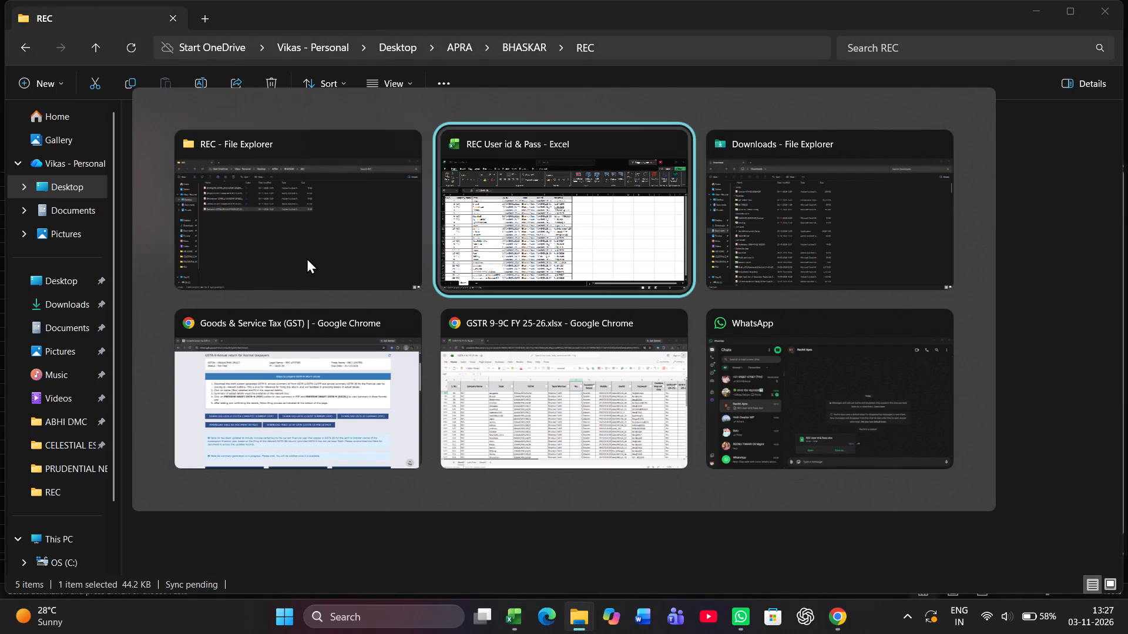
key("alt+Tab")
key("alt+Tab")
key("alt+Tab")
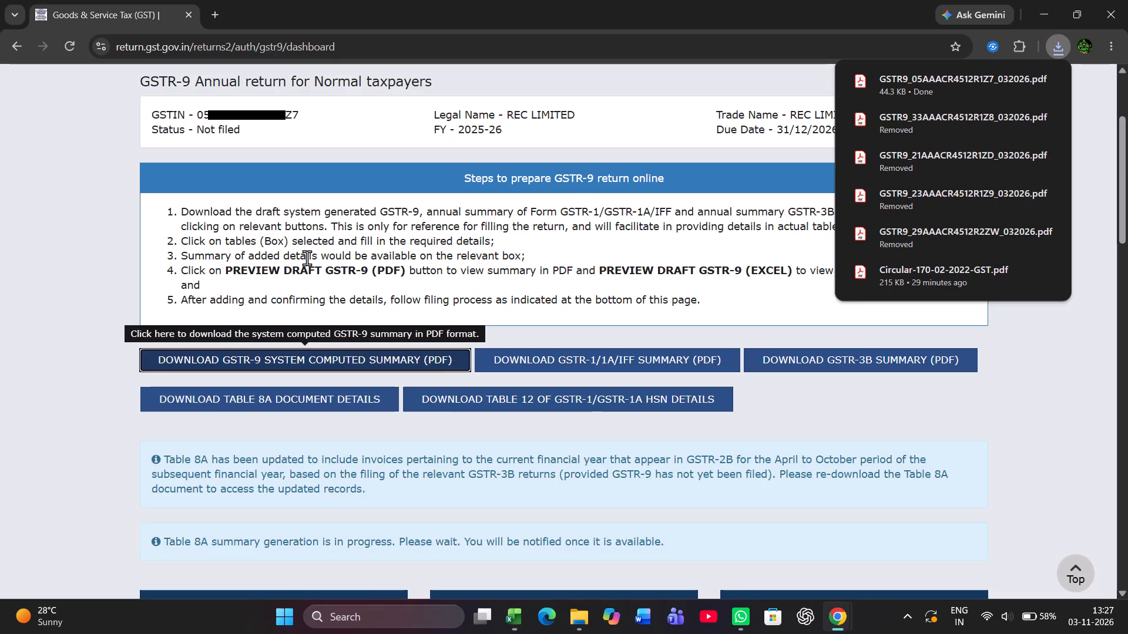
left_click(857, 409)
scroll(857, 409, "up", 9)
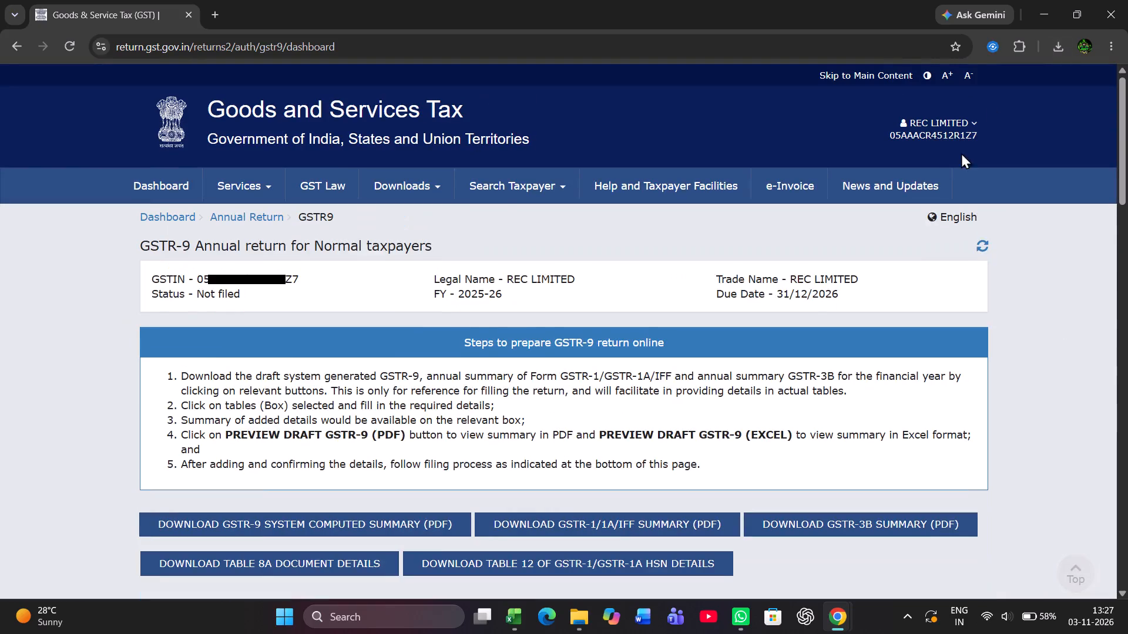
left_click(963, 119)
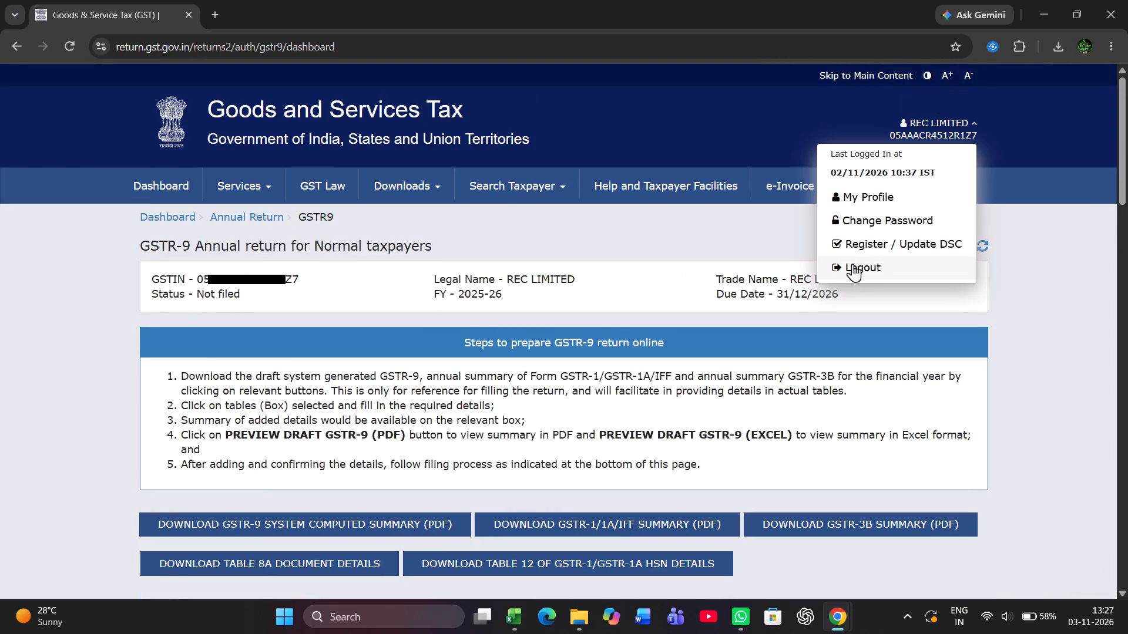
left_click(869, 271)
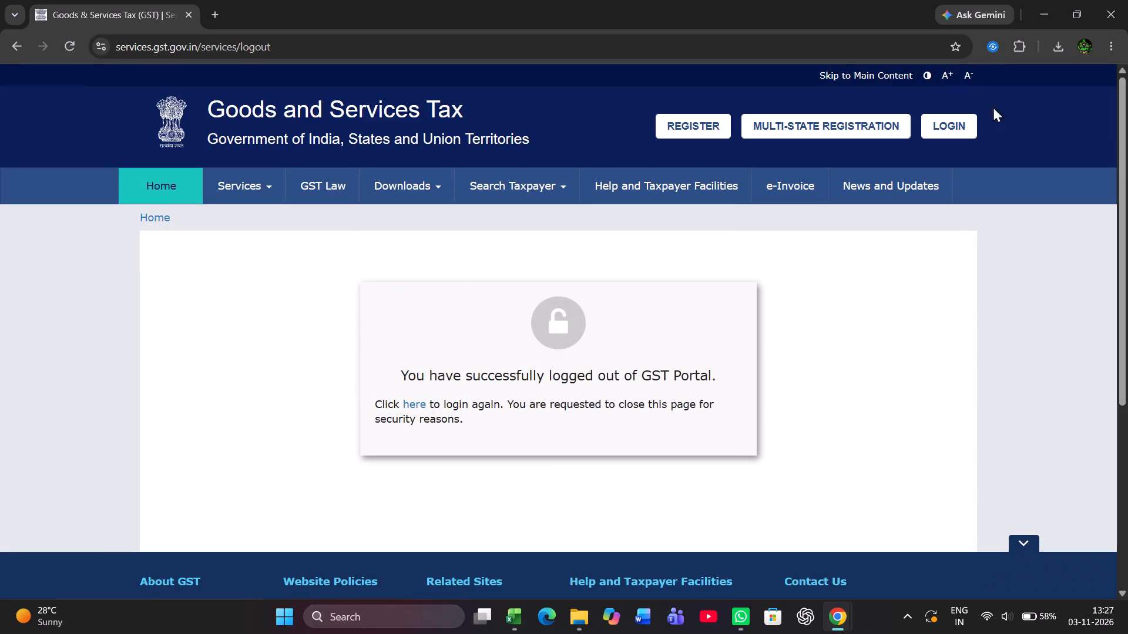
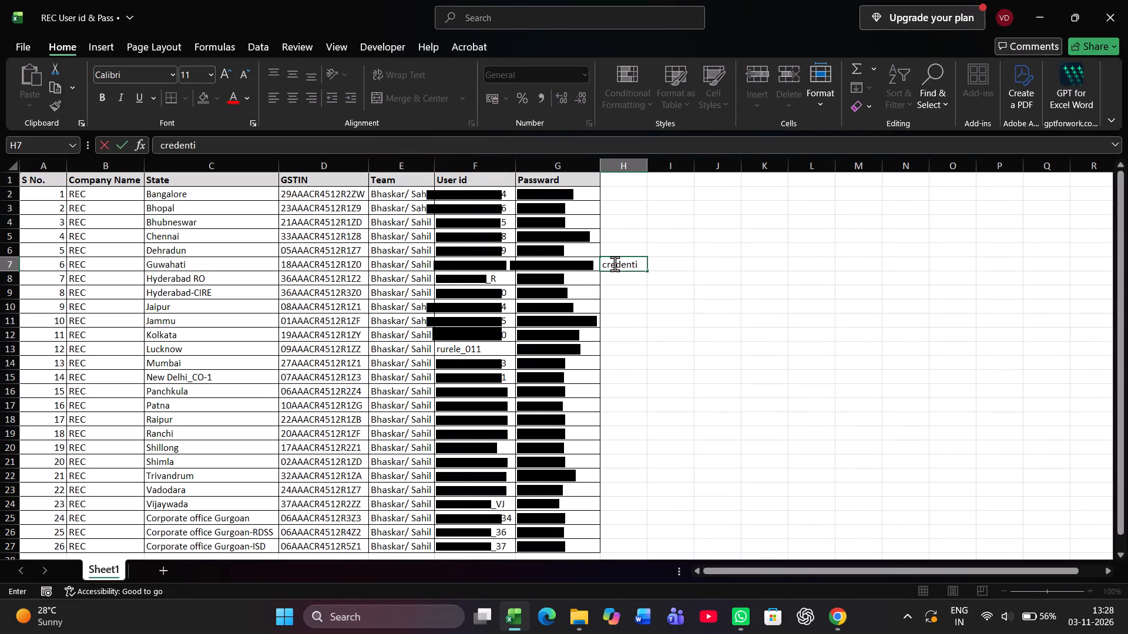
Enter the note "credential incoorect" beside the Guwahati row's password, in cell H7.
type("al")
key("space")
type("incoorect")
key("Return")
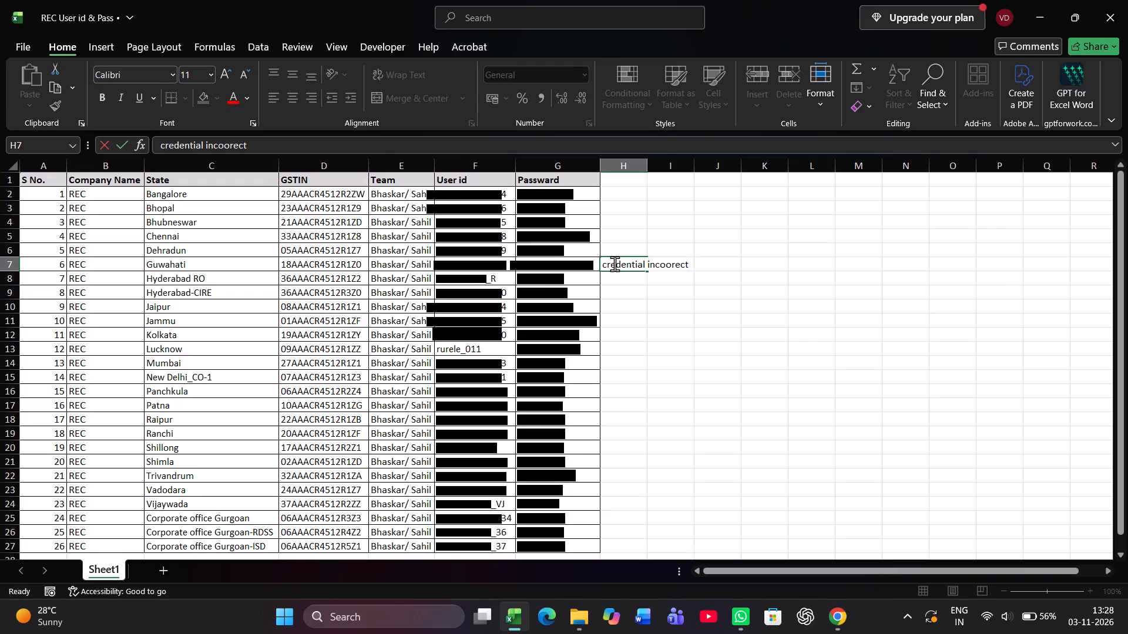
Go to the login credentials in the Hyderabad RO row.
key("Left")
key("Left")
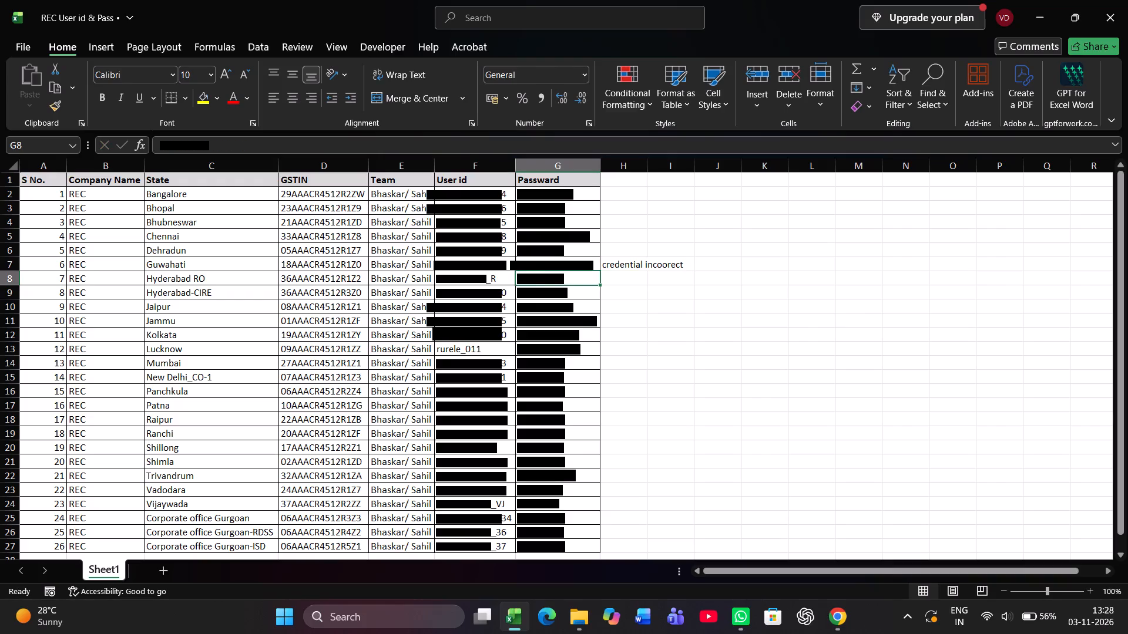
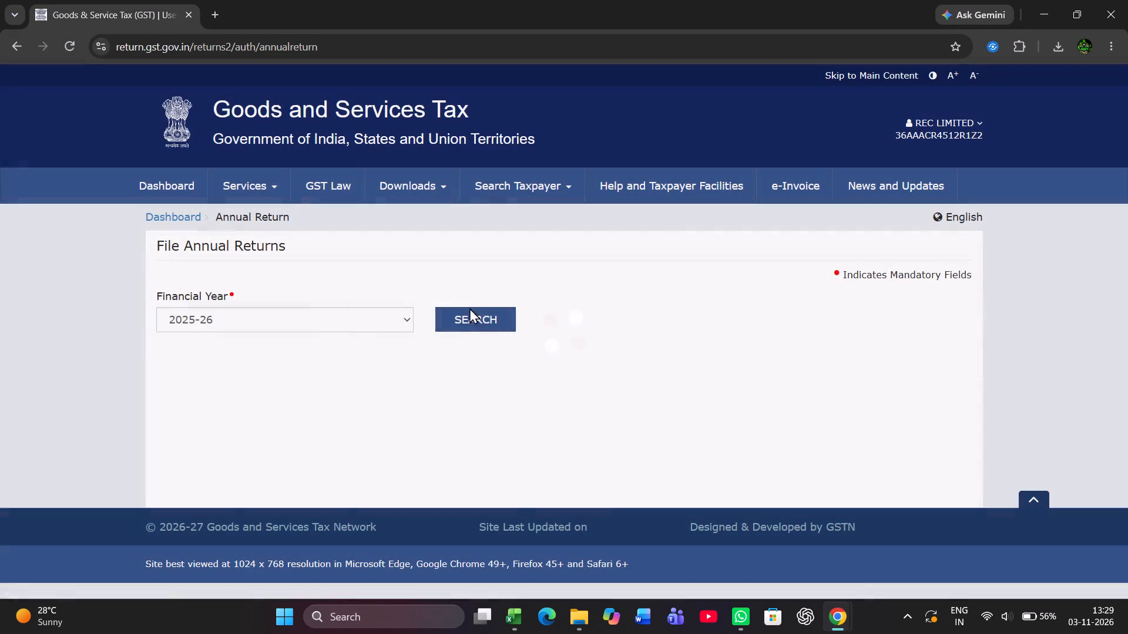
Open the GSTR-9 annual return for financial year 2025-26 and answer No to filing a nil return.
left_click(472, 317)
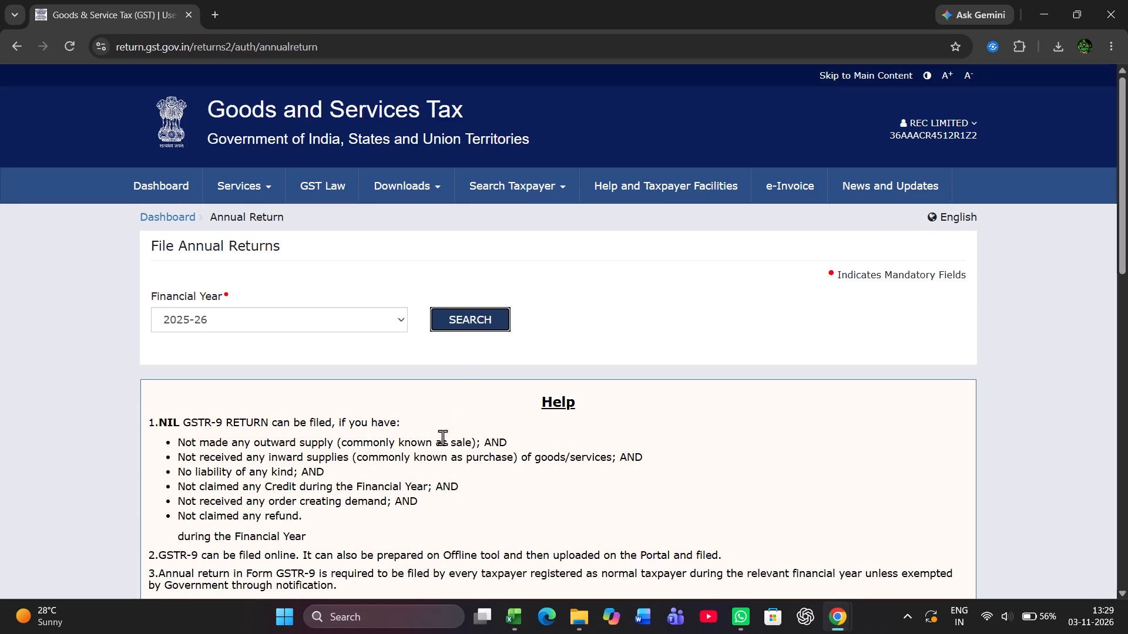
scroll(444, 444, "down", 3)
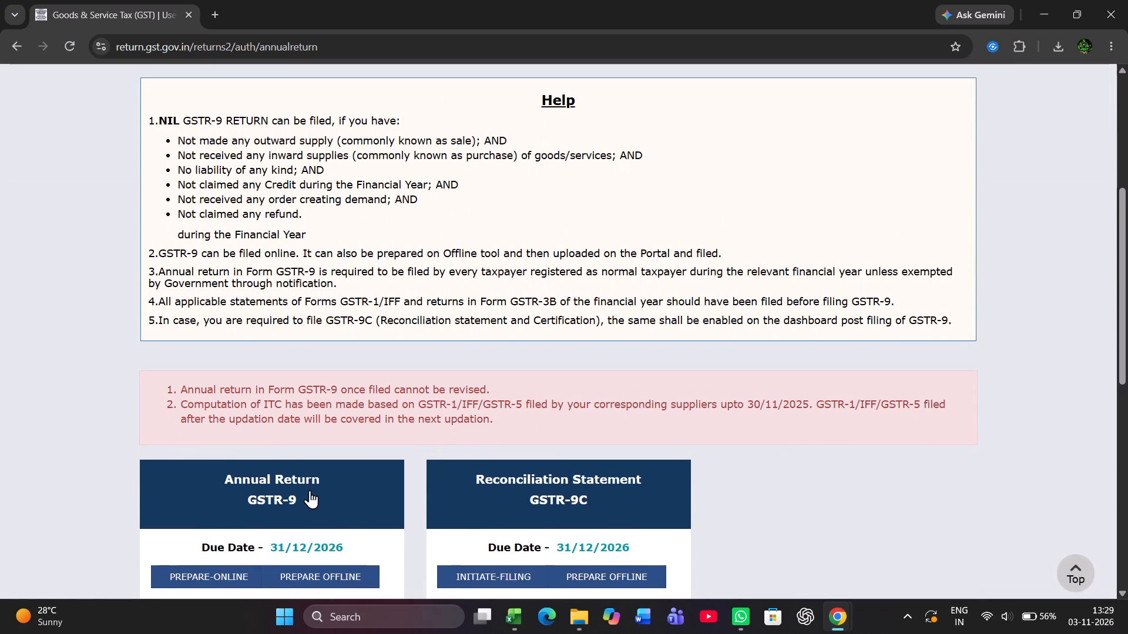
left_click(310, 490)
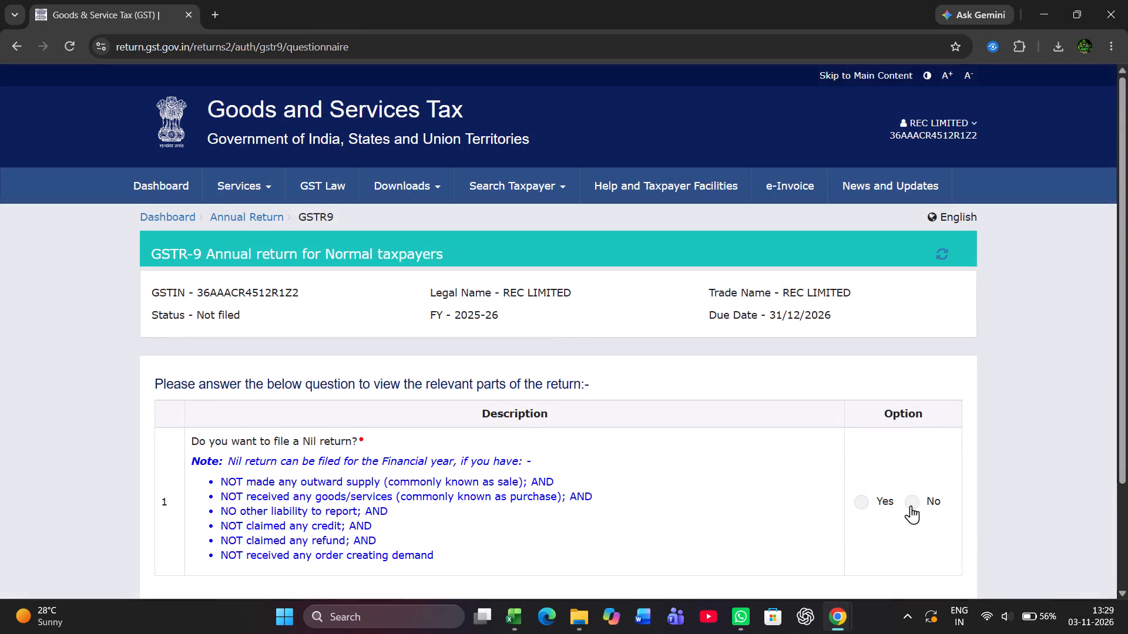
left_click(909, 507)
scroll(909, 507, "down", 3)
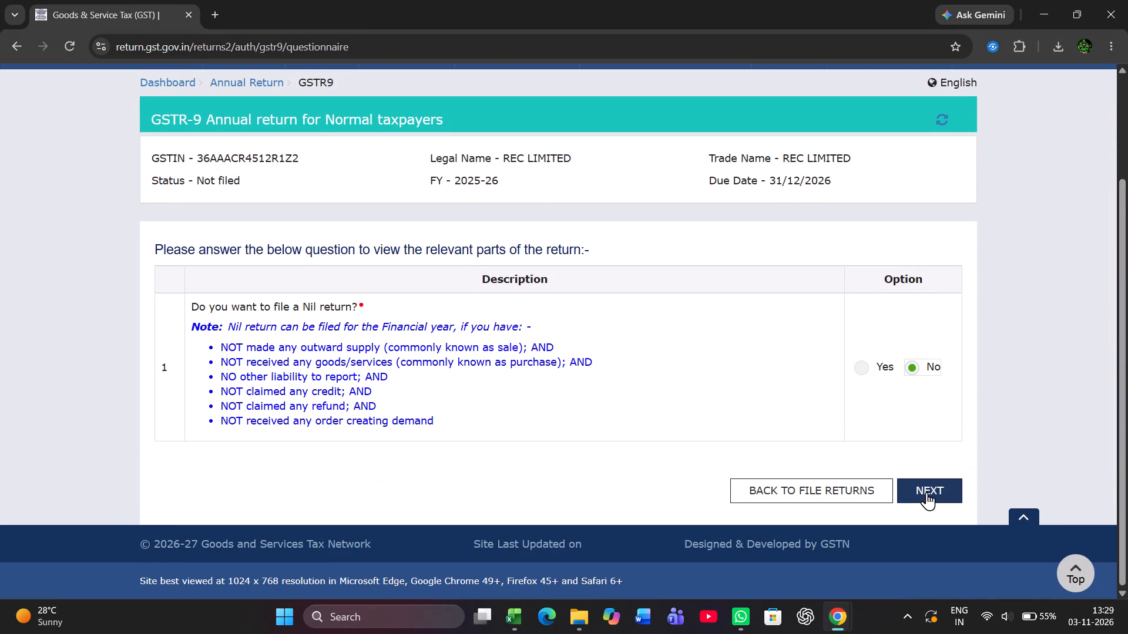
left_click(926, 492)
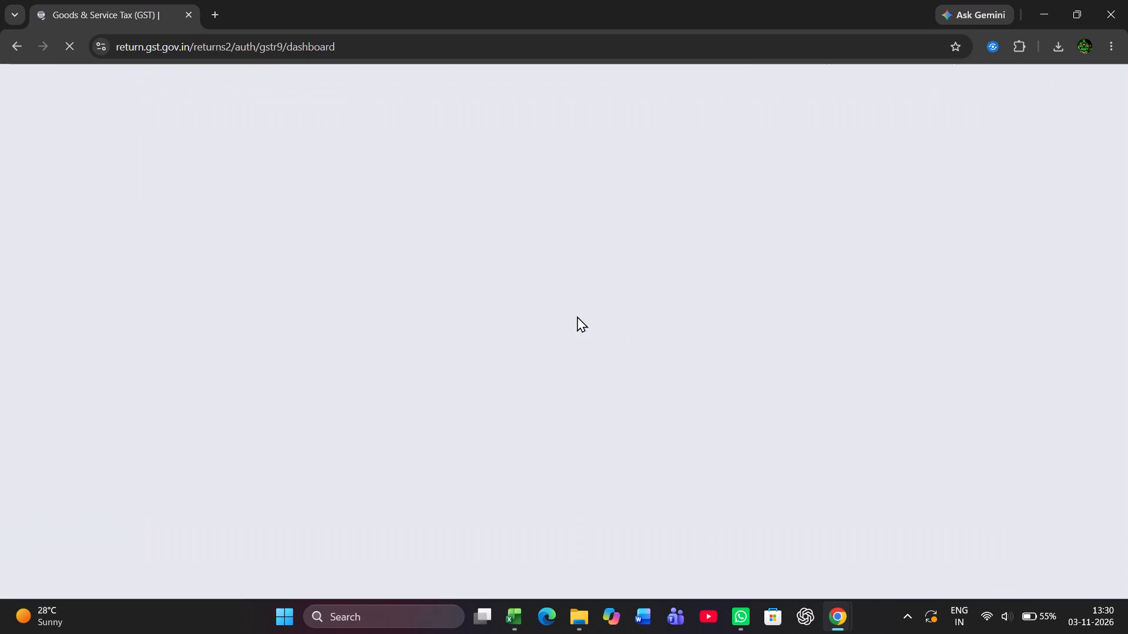
Download the GSTR-9 system computed summary PDF for the Hyderabad RO registration.
scroll(578, 315, "down", 4)
scroll(578, 315, "up", 1)
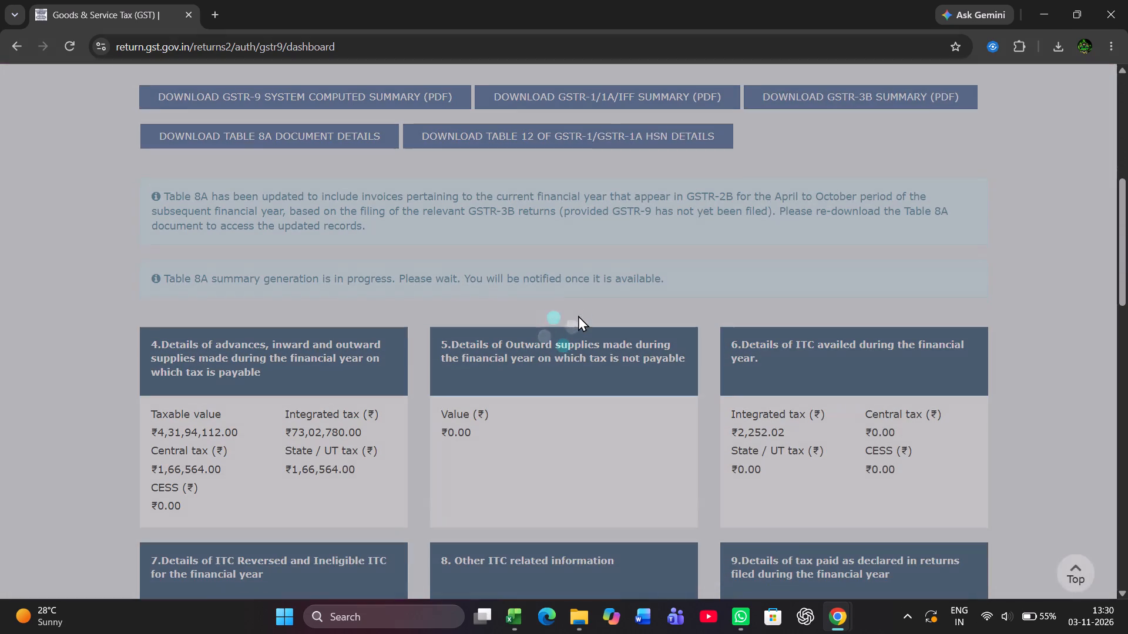
scroll(578, 315, "up", 1)
scroll(296, 93, "up", 2)
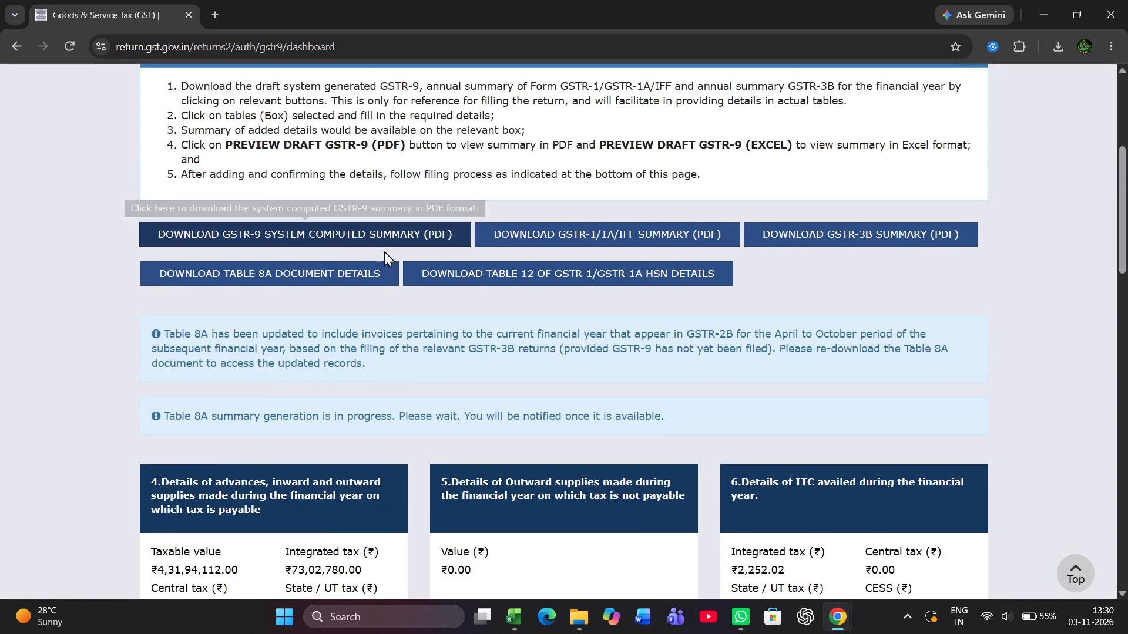
left_click(294, 237)
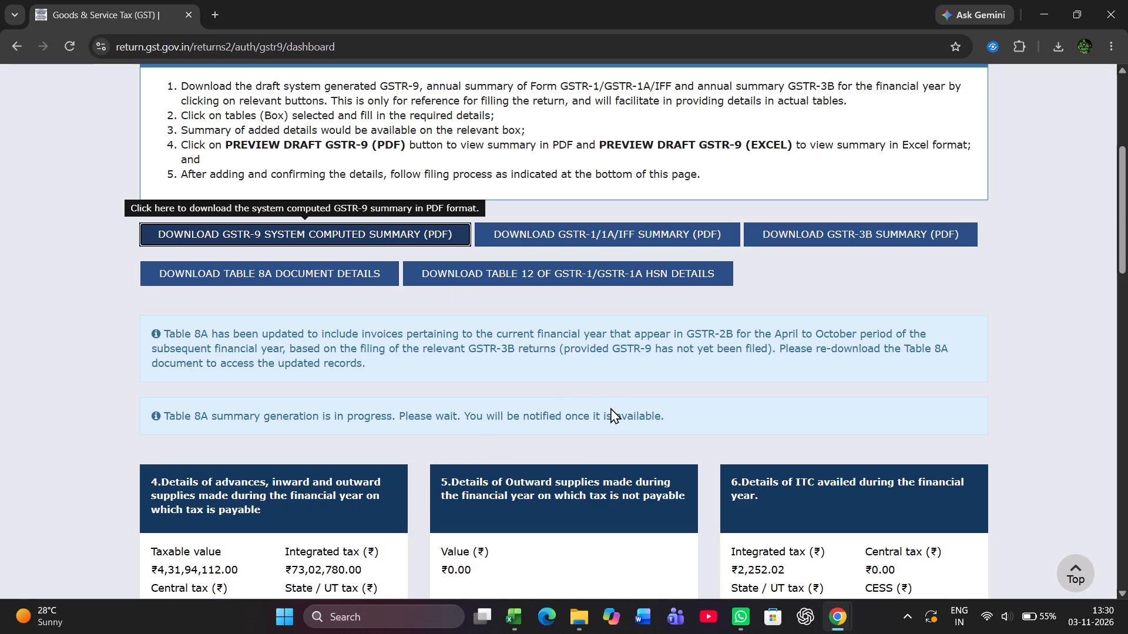
Cut the newly downloaded Hyderabad RO GSTR-9 PDF from the Downloads folder.
key("alt+Tab")
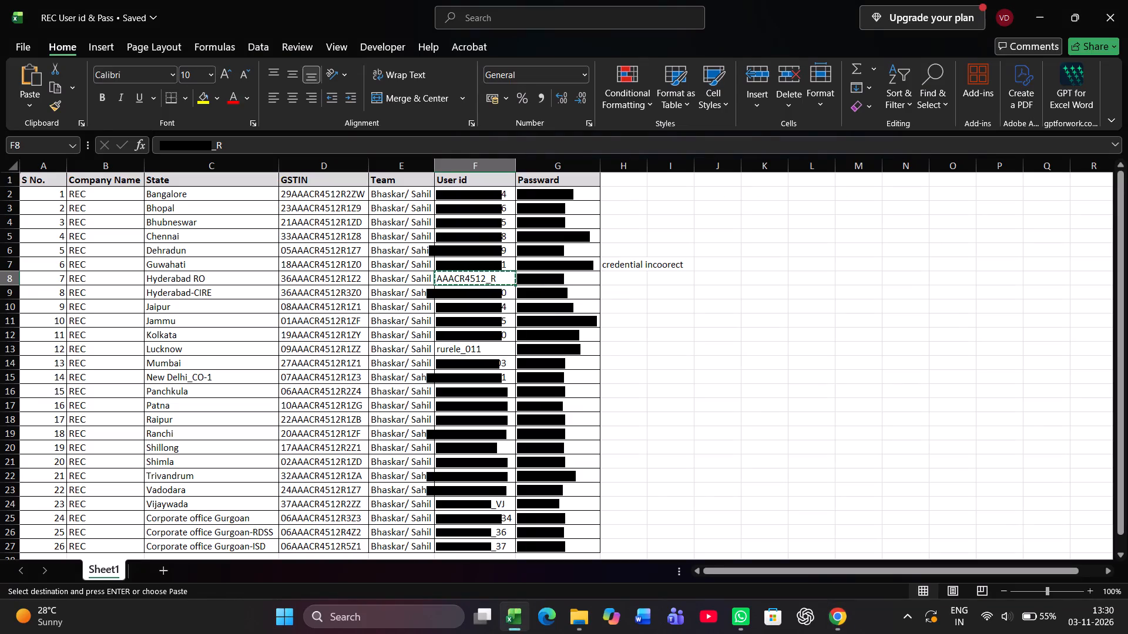
key("alt+Tab")
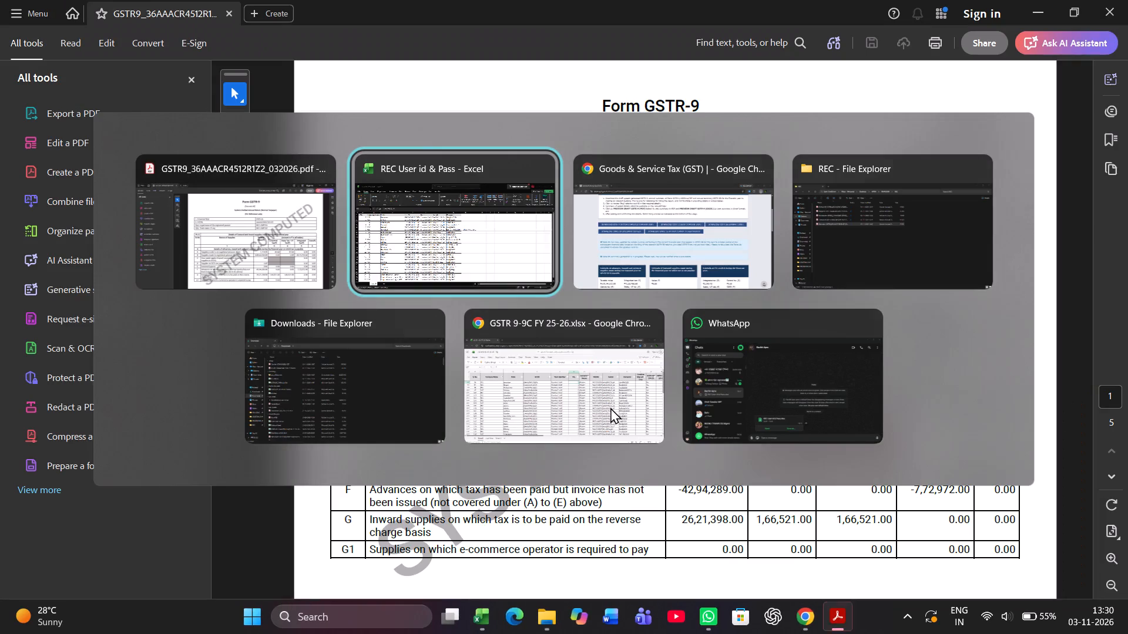
key("alt+Tab")
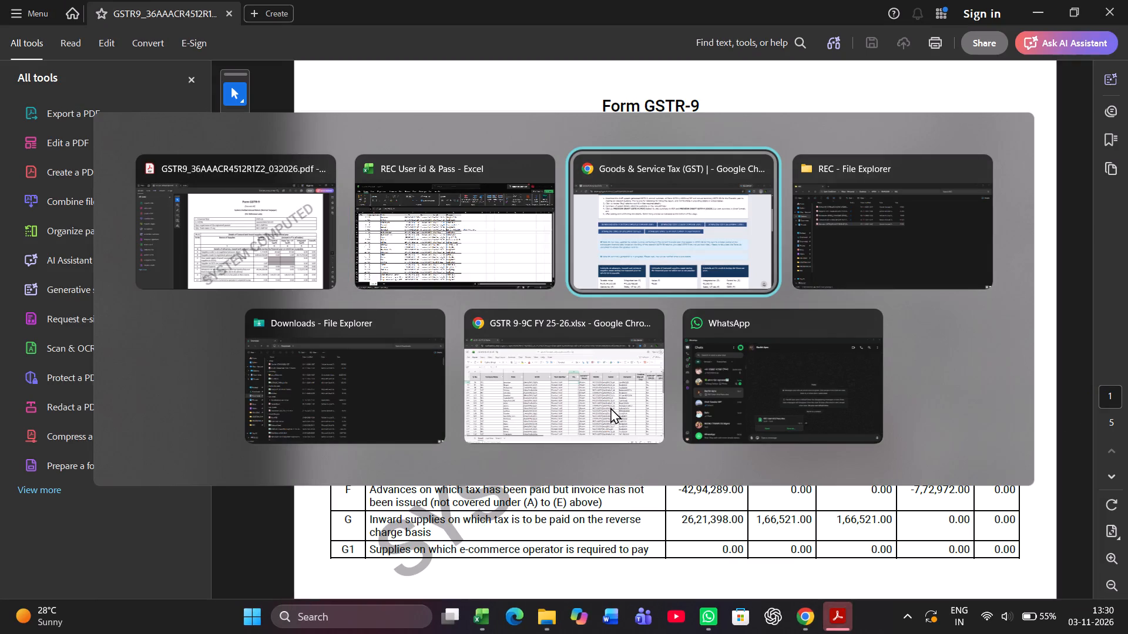
key("alt+Tab")
key("alt+Tab")
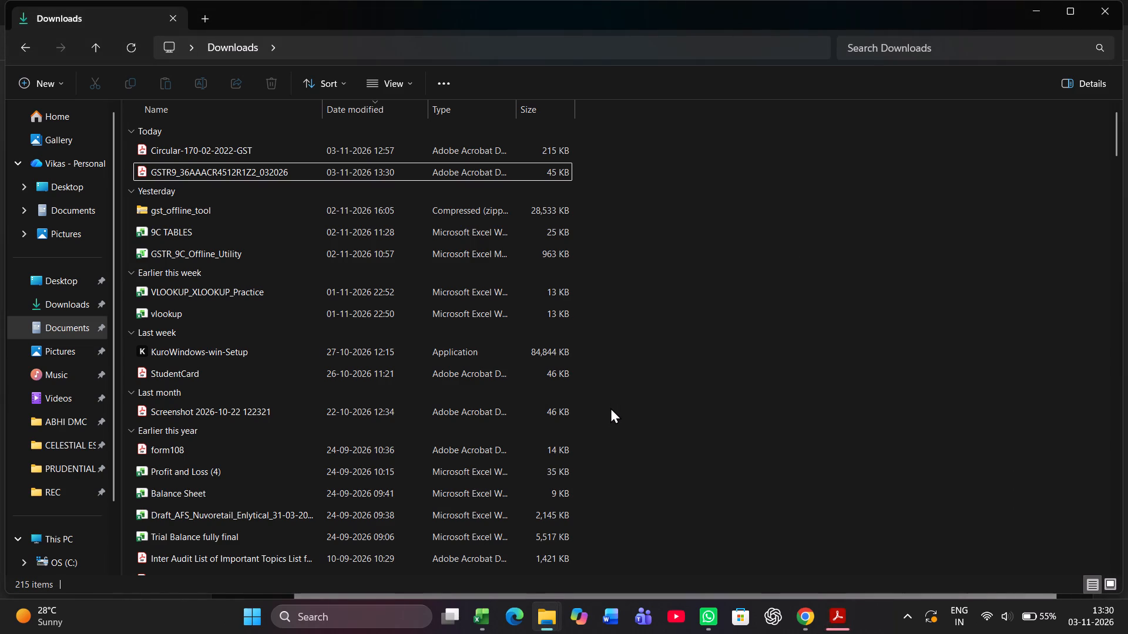
key("ctrl+x")
key("Down")
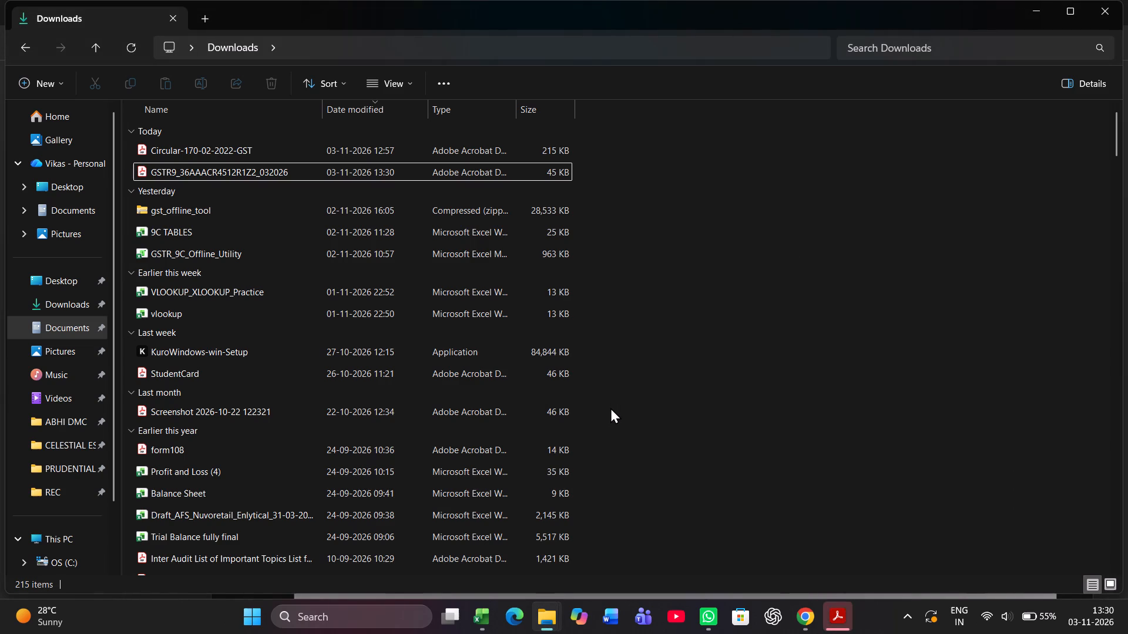
key("Up")
key("Up")
key("Down")
key("ctrl+x")
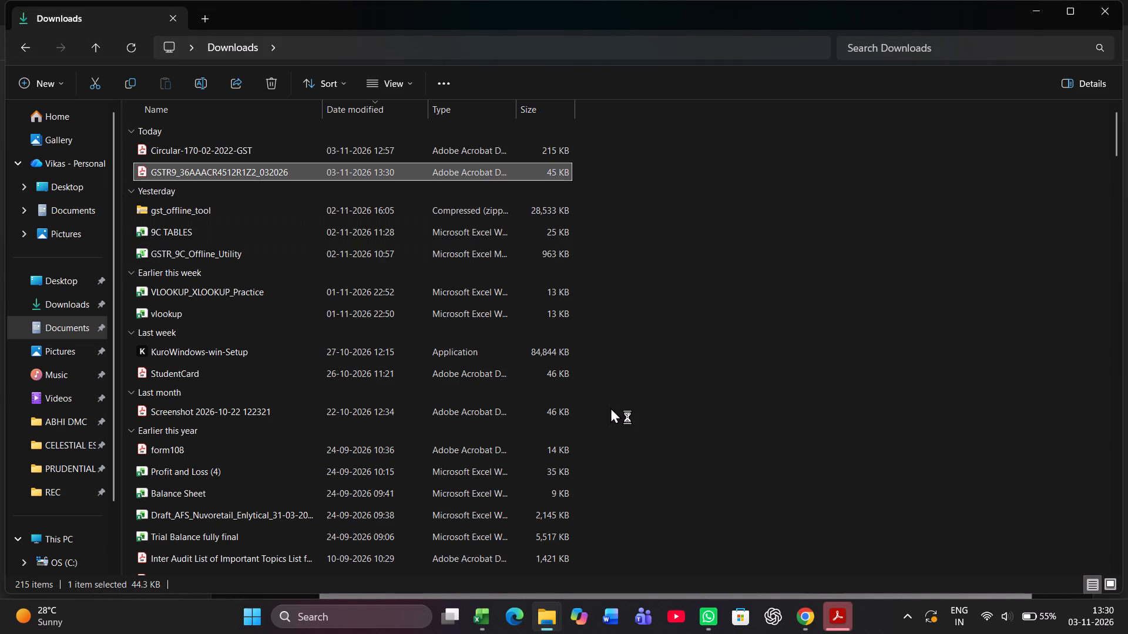
Close the Hyderabad RO GSTR-9 PDF that is open in Acrobat.
key("alt+Tab")
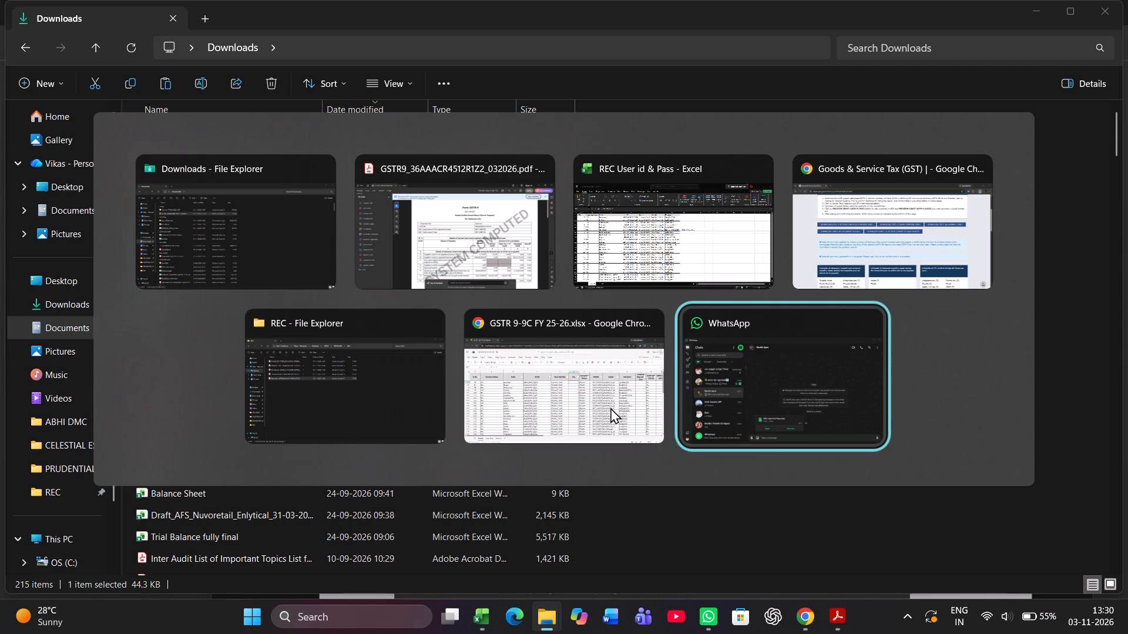
key("alt+Tab")
key("alt+Tab")
key("alt+Tab")
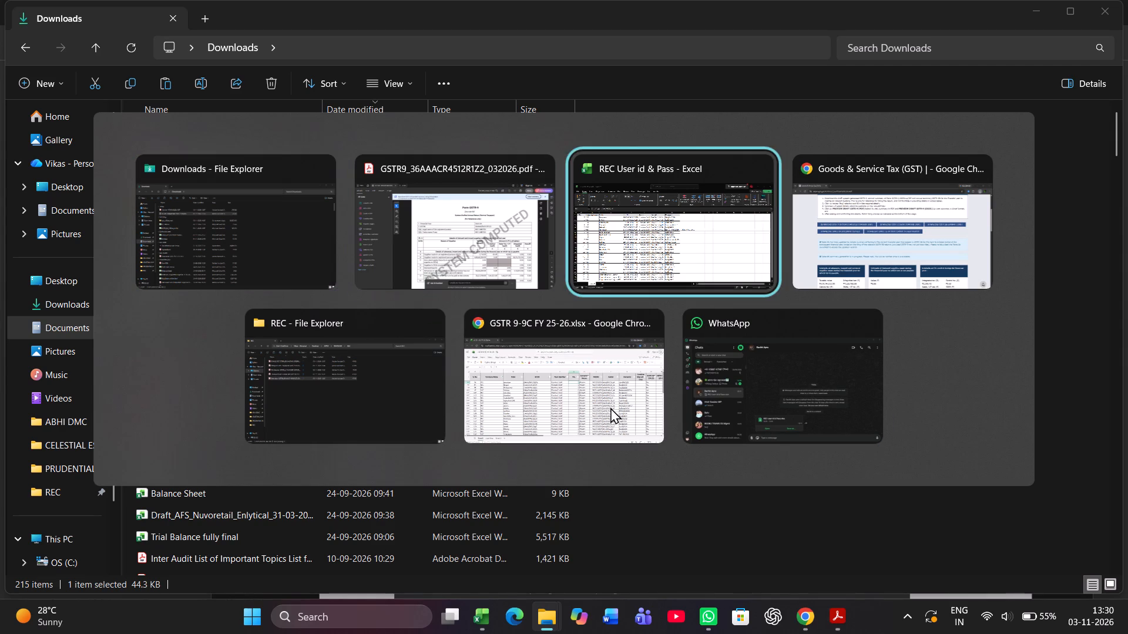
key("alt+Tab")
key("alt+Tab")
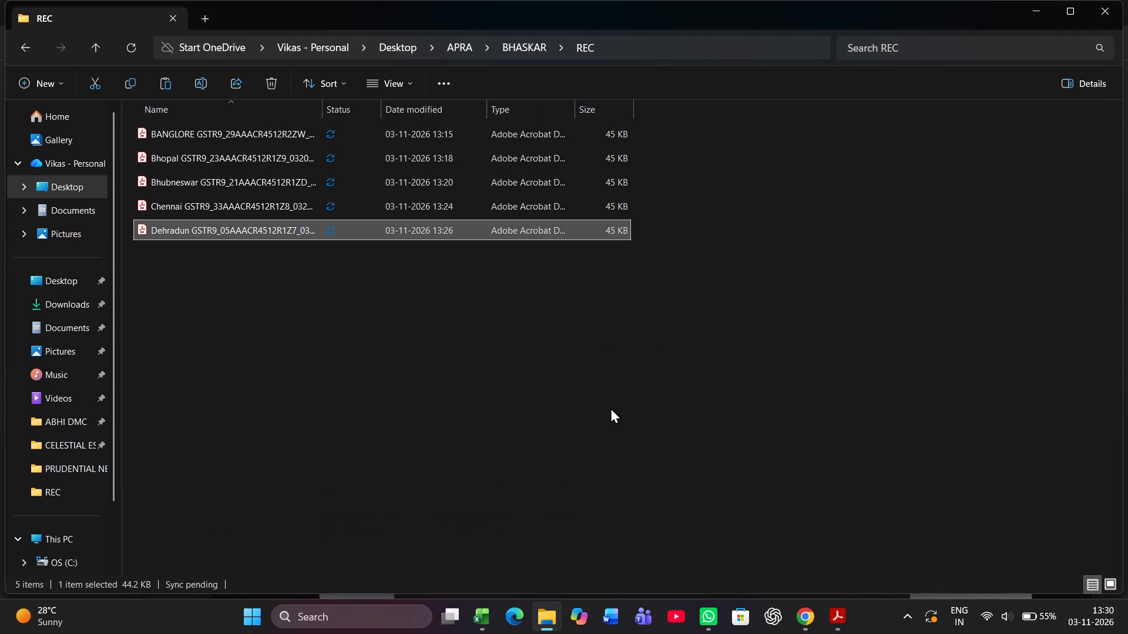
key("alt+Tab")
key("alt+Tab")
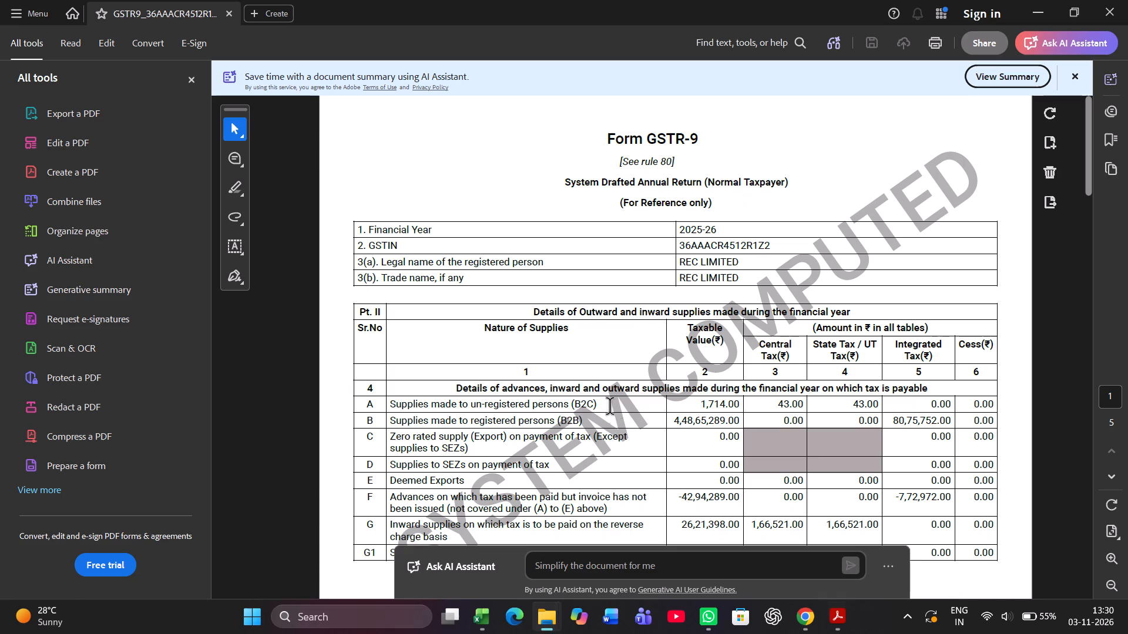
left_click(1104, 15)
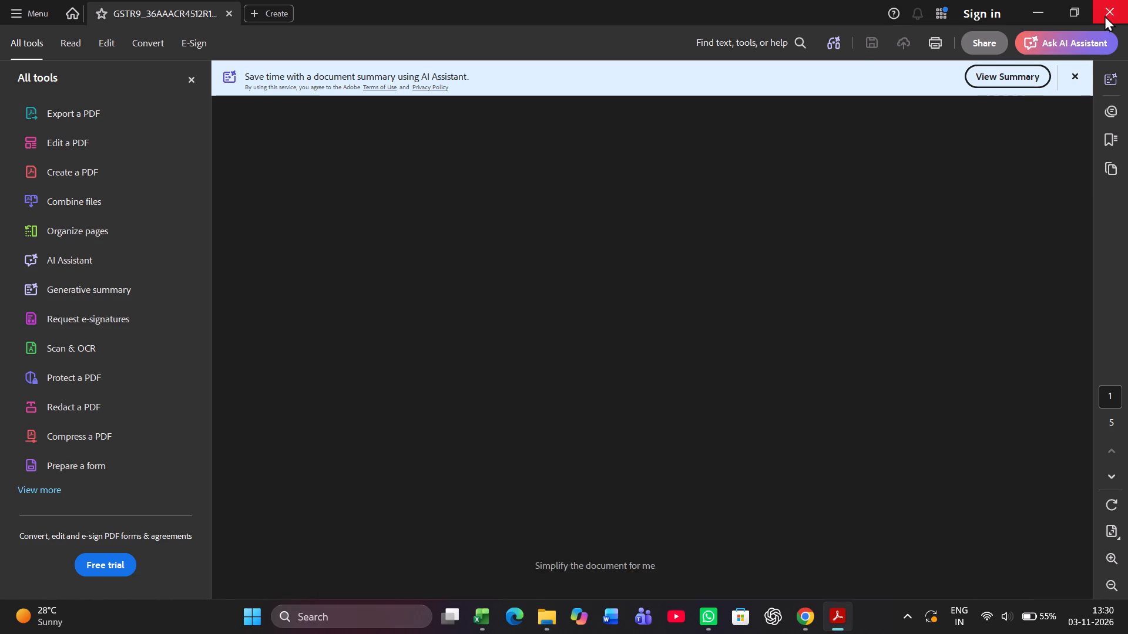
Paste the cut GSTR-9 PDF into the REC folder in File Explorer.
key("alt+Tab")
key("alt+Tab")
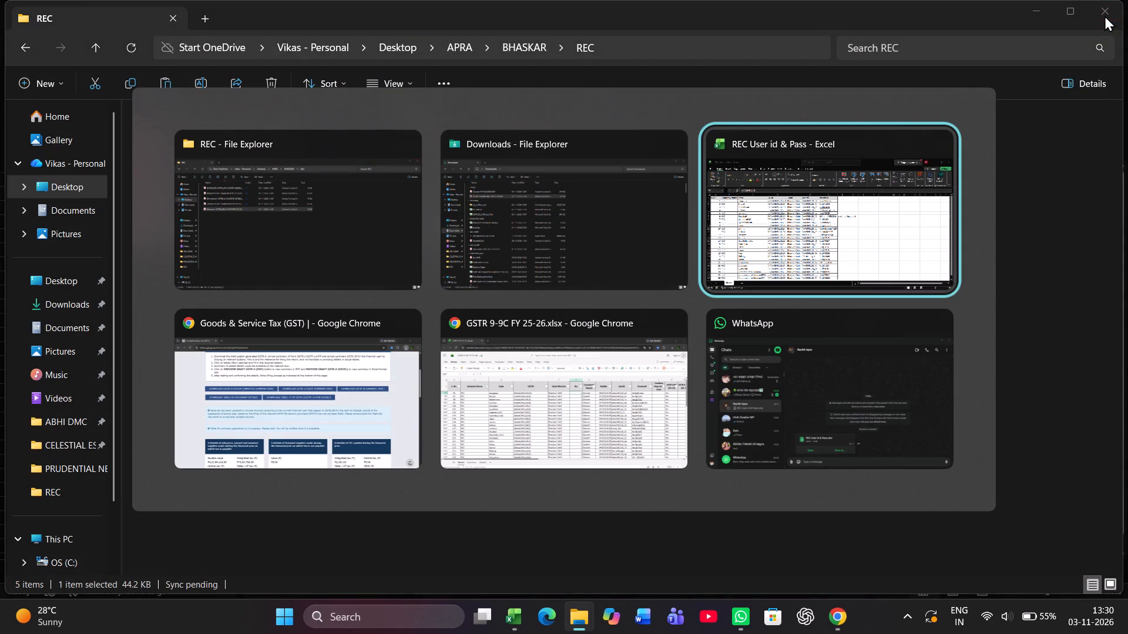
key("alt+Tab")
key("alt+Tab")
key("alt+Tab")
key("alt+Tab")
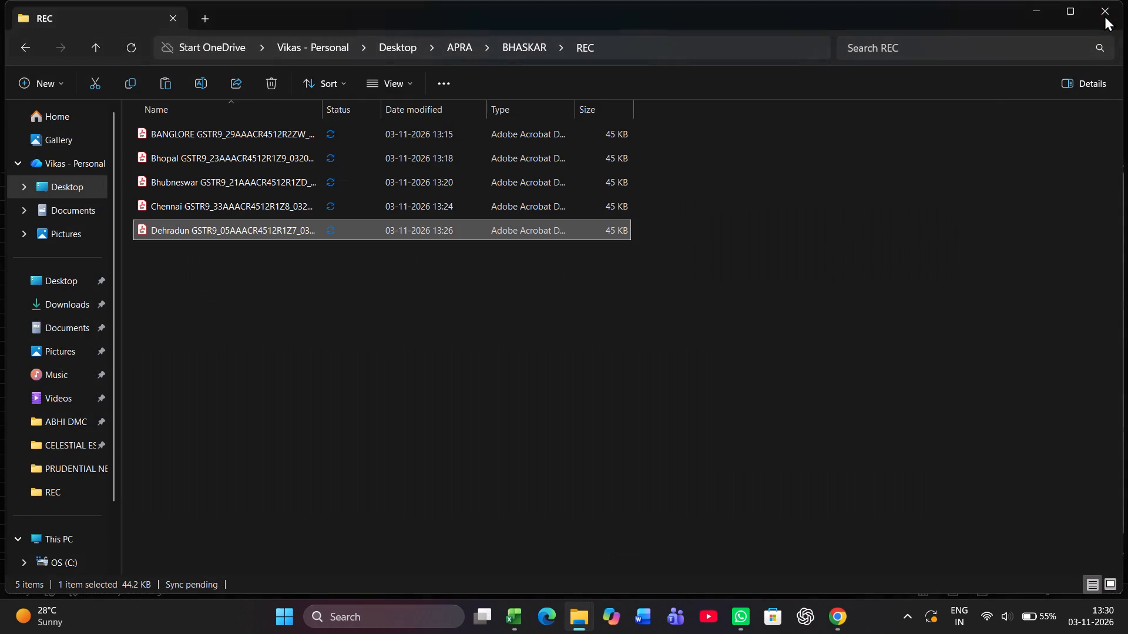
key("ctrl+v")
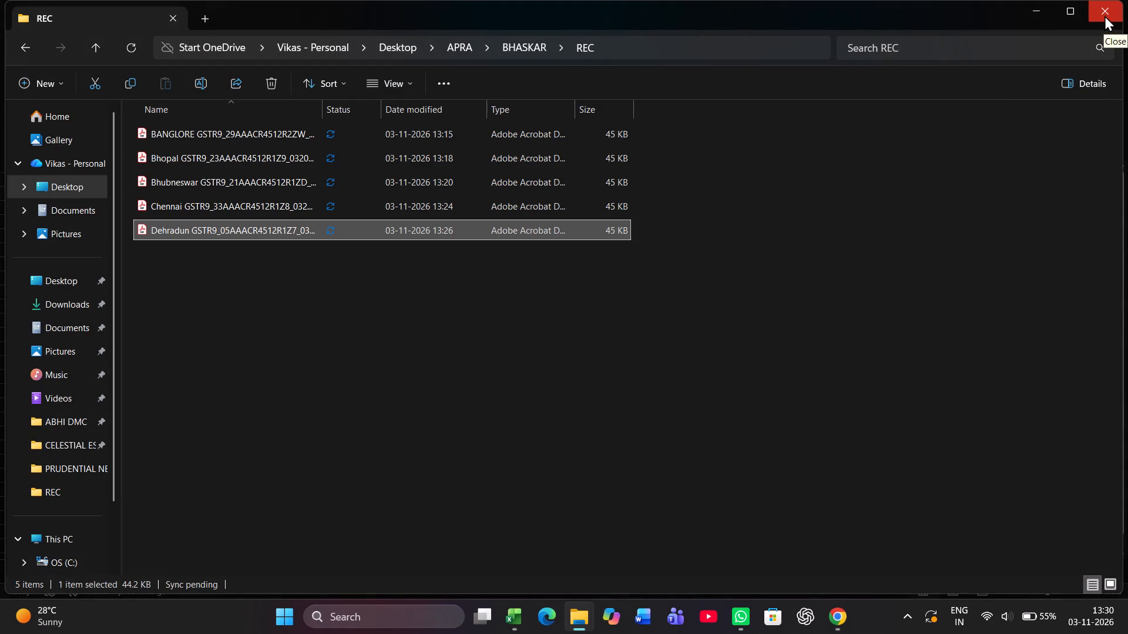
Rename the pasted PDF in the REC folder by adding "Hydr" in front of its GSTR9 file name.
key("F2")
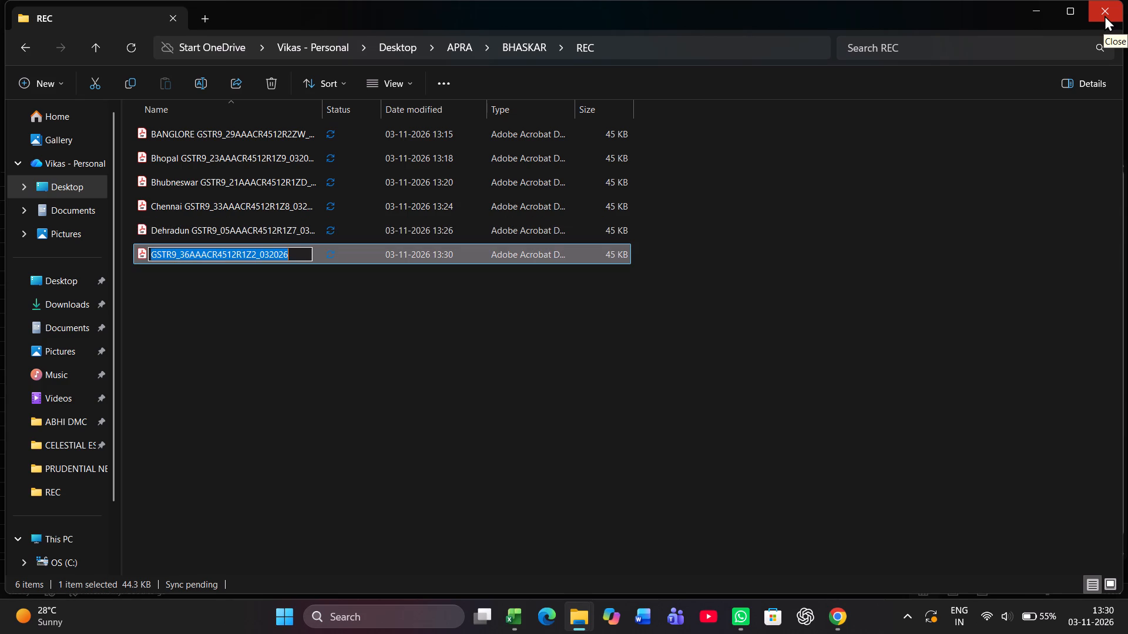
key("Left")
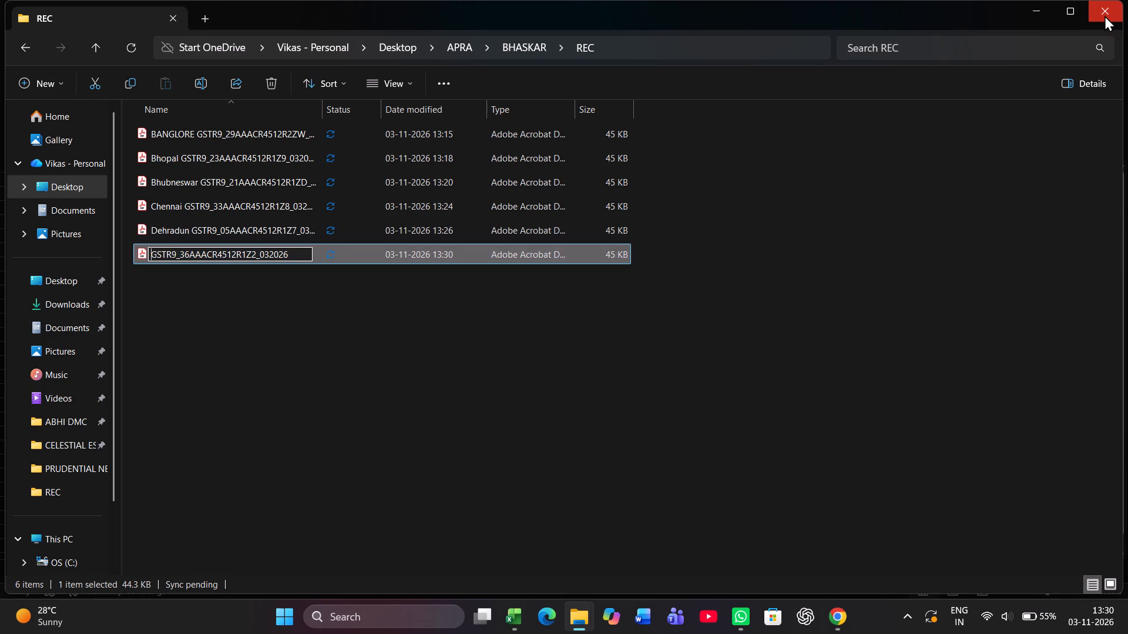
type("Hy")
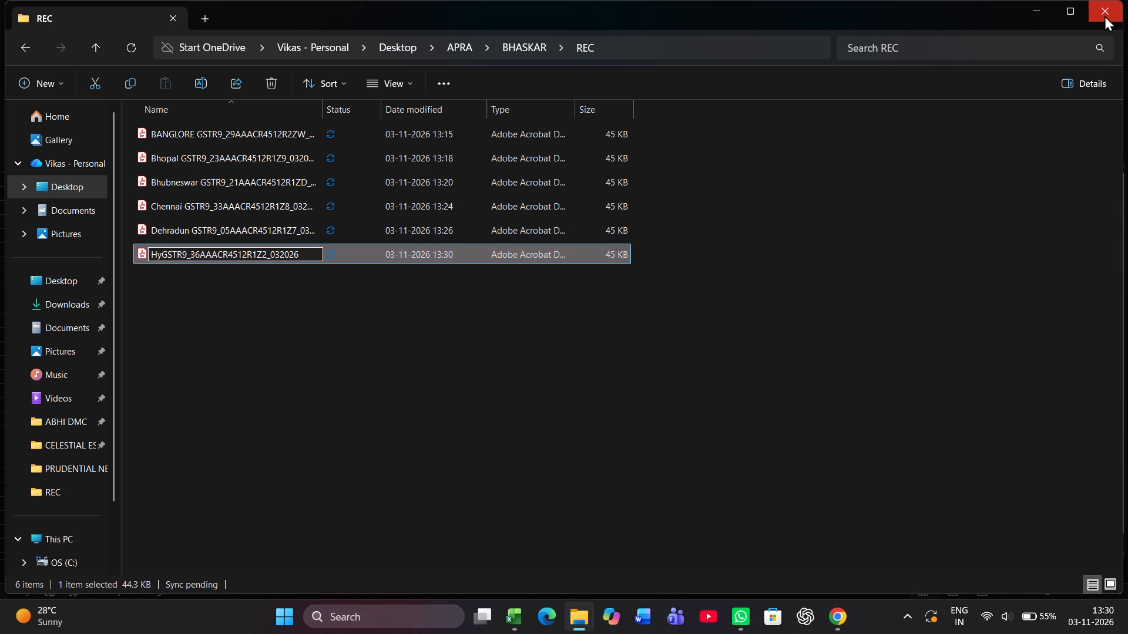
type("dr")
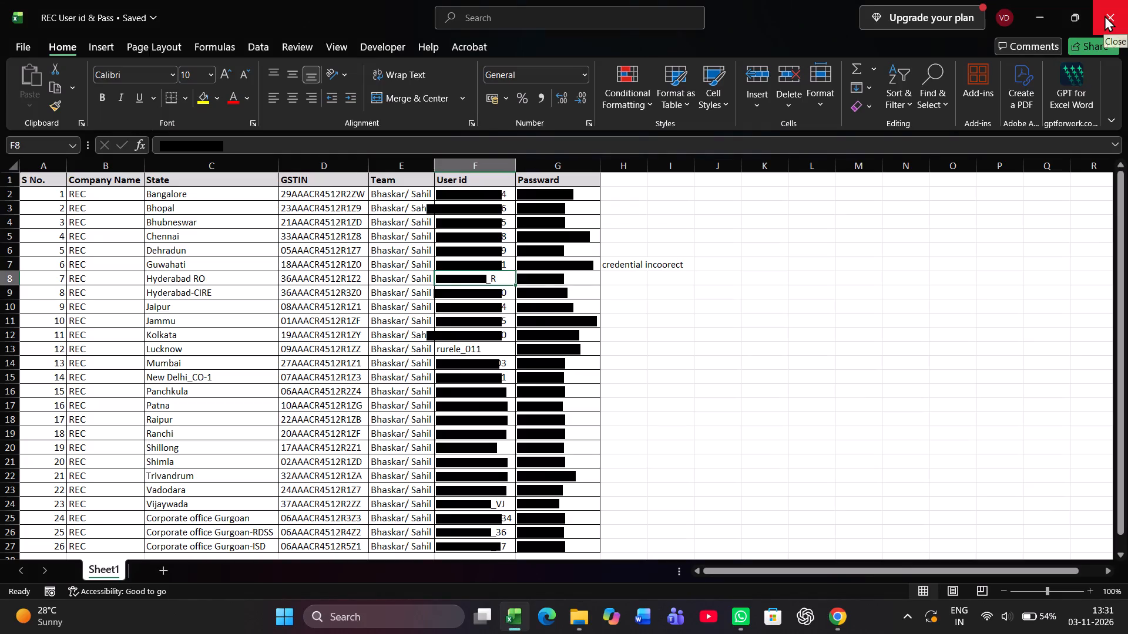
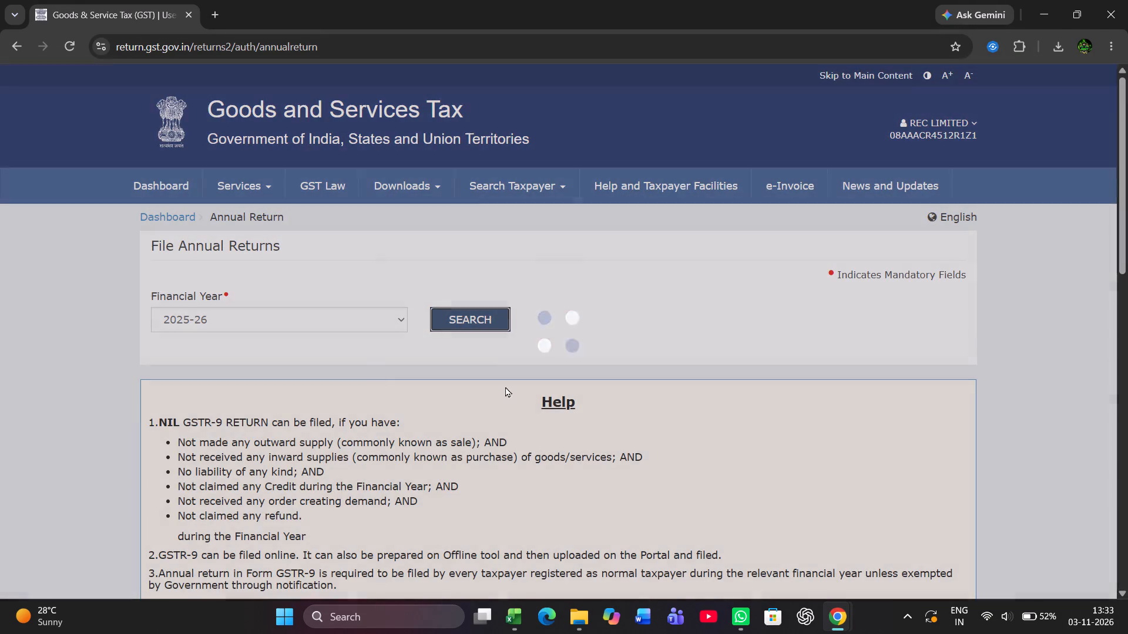
Open online preparation of the Jaipur GSTR-9 annual return for FY 2025-26, answering No to filing a nil return.
scroll(478, 427, "down", 3)
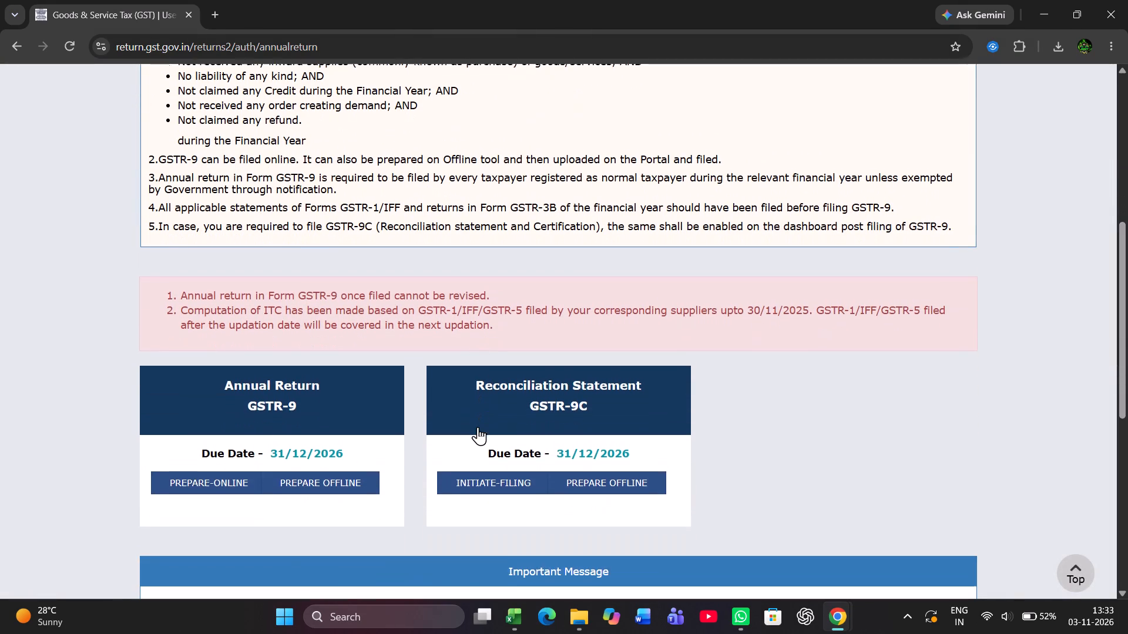
left_click(287, 403)
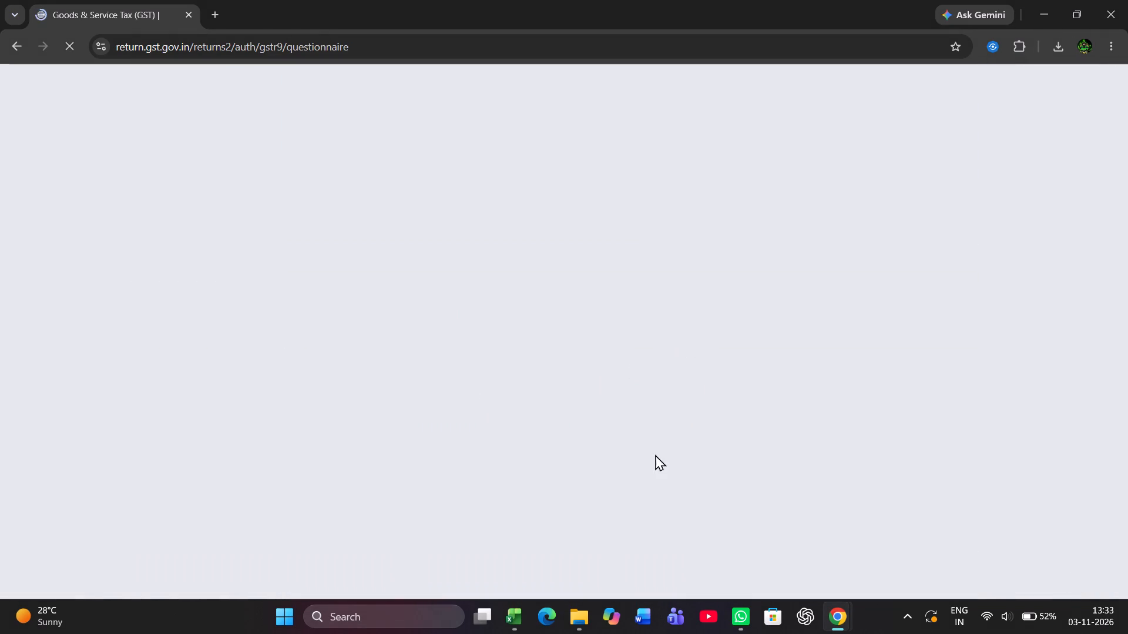
scroll(401, 430, "down", 2)
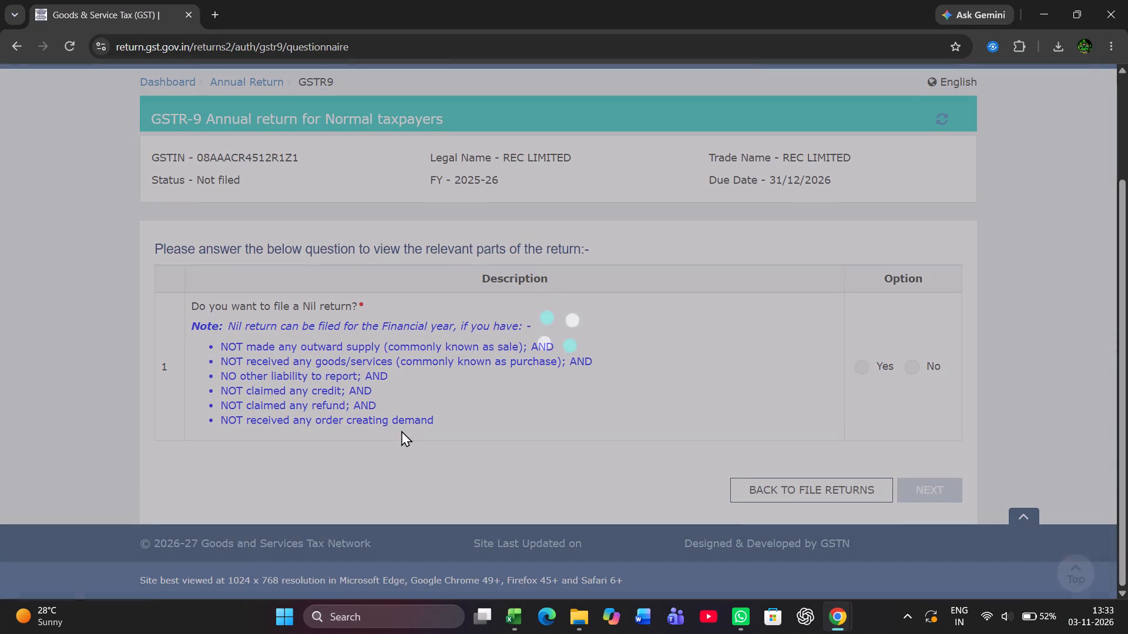
left_click(915, 363)
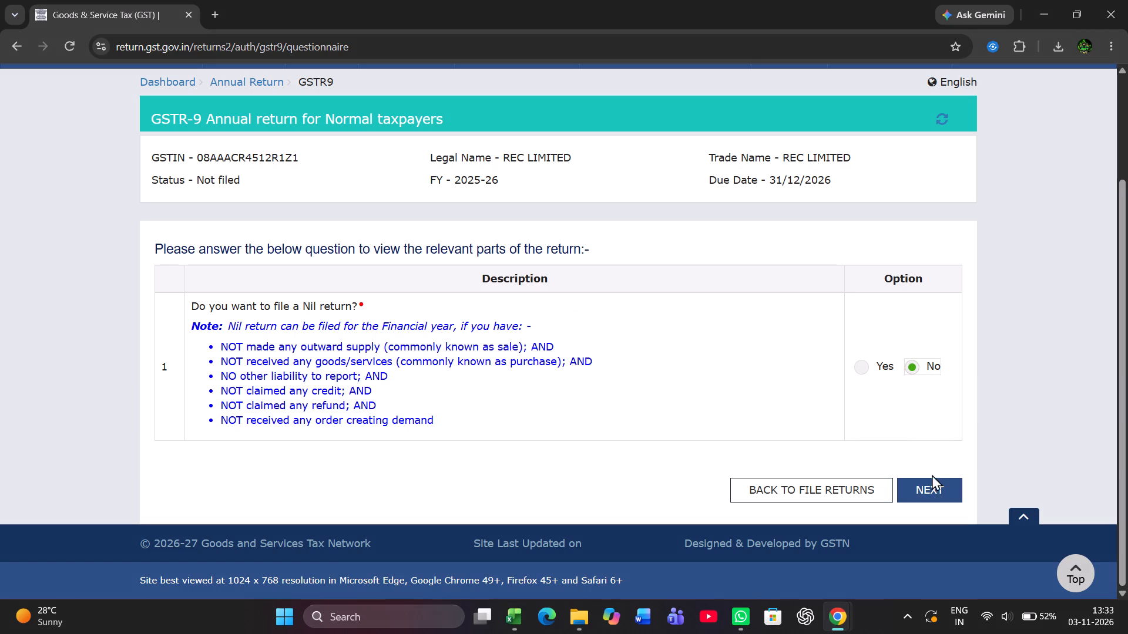
left_click(929, 487)
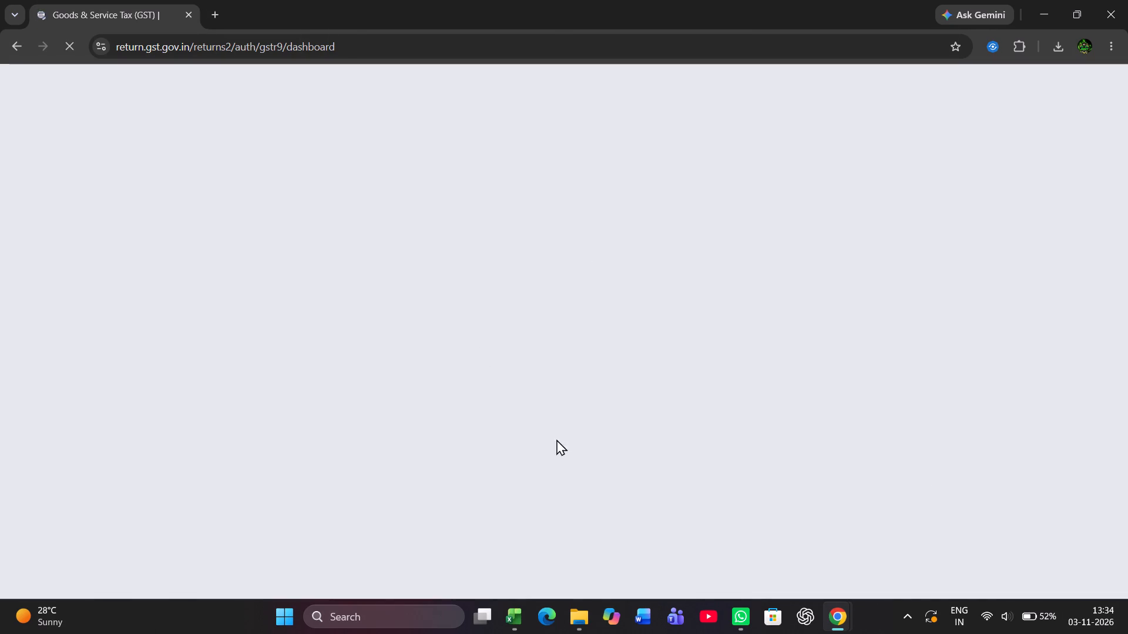
Download the Jaipur GSTR-9 system computed summary as a PDF and close the copy that opens in Acrobat.
scroll(361, 341, "down", 3)
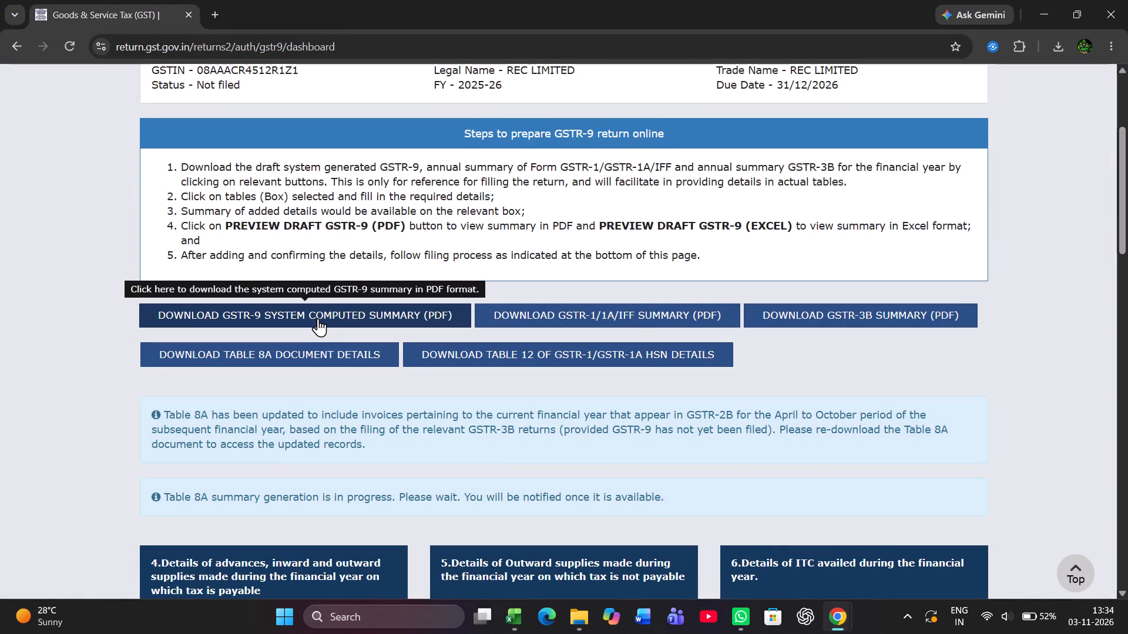
left_click(318, 318)
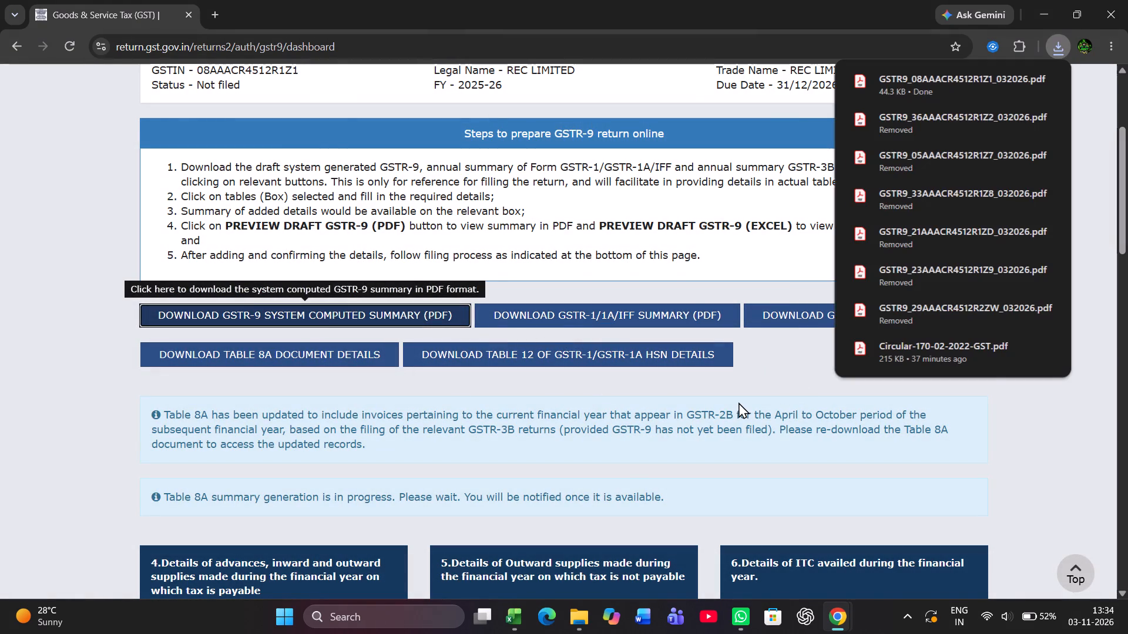
key("alt+Tab")
key("alt+Tab")
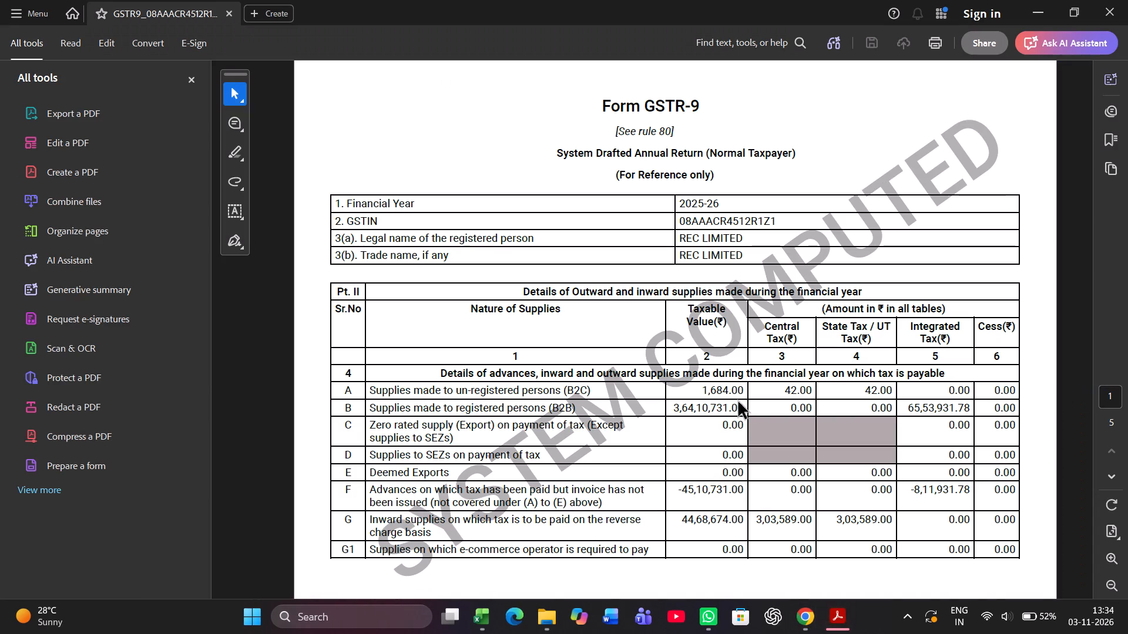
left_click(1104, 2)
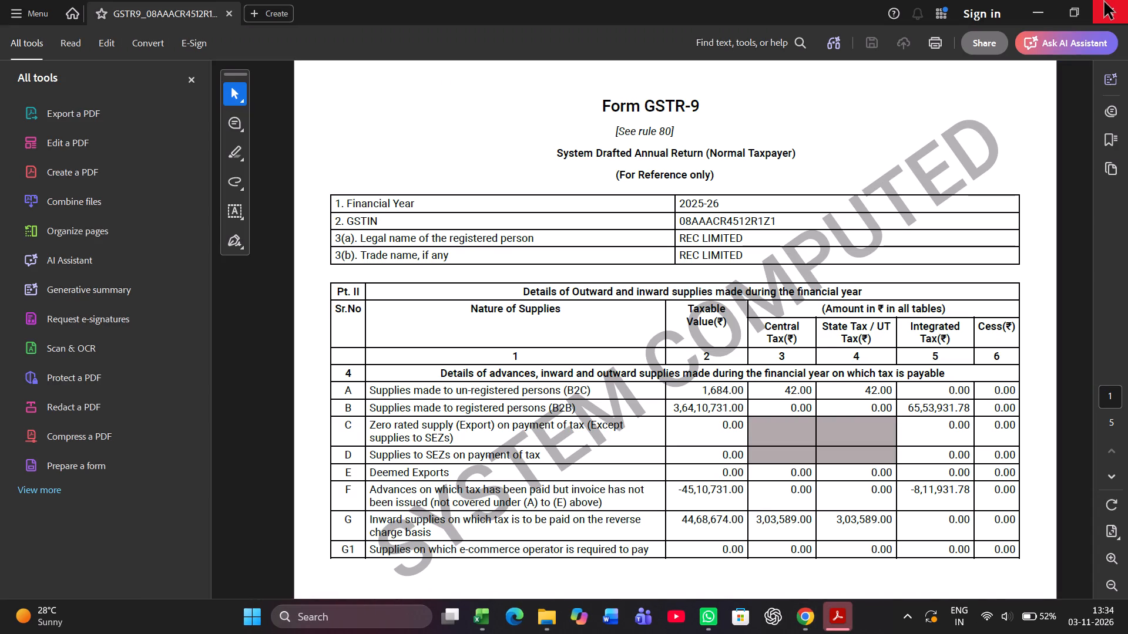
Move the newly downloaded Jaipur GSTR-9 PDF from the Downloads folder to the REC folder in File Explorer.
key("alt+Tab")
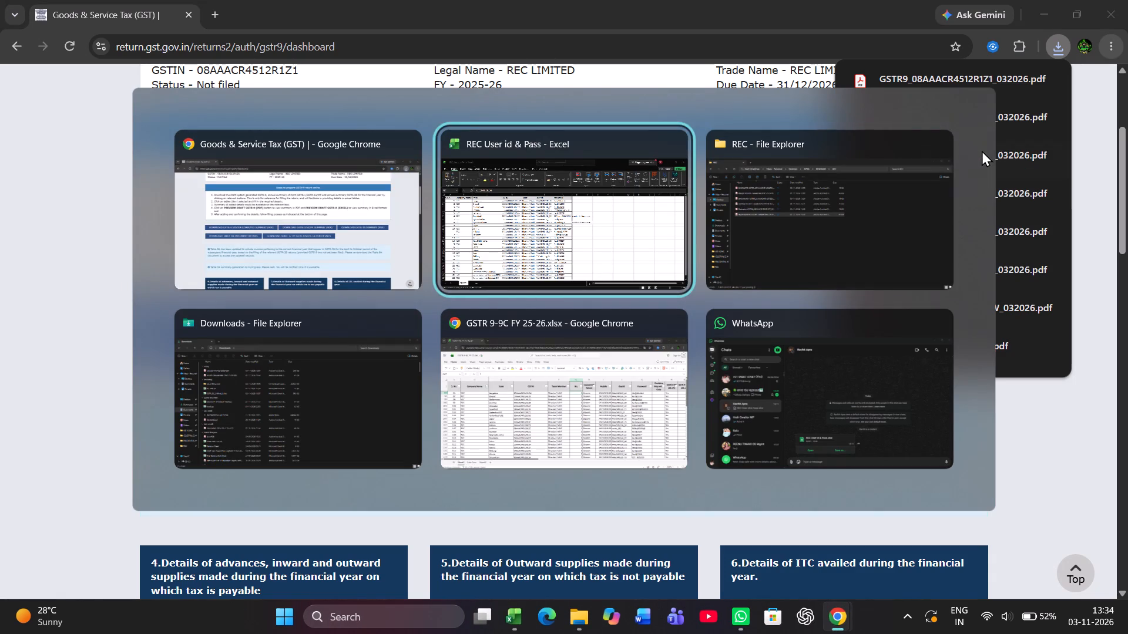
key("alt+Tab")
key("alt+Tab")
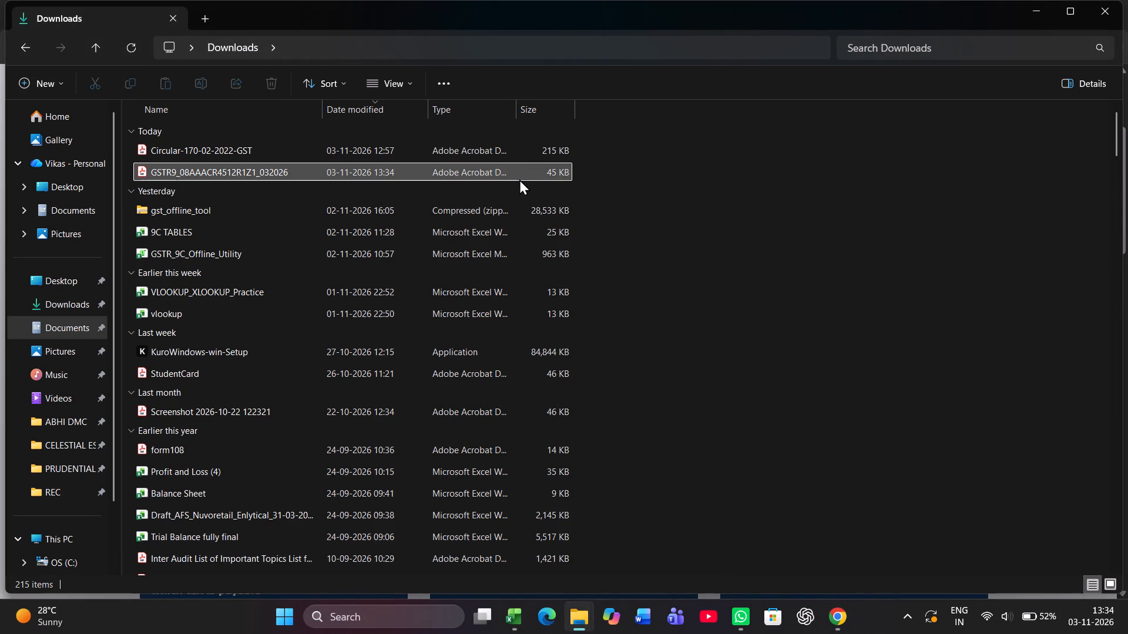
key("Down")
key("Up")
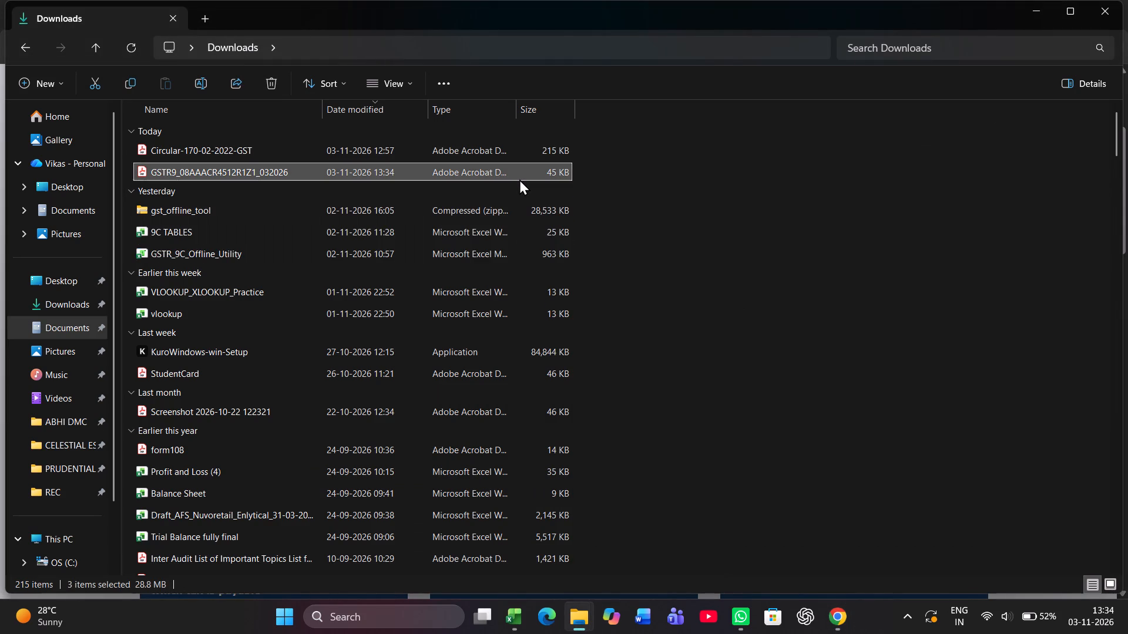
key("ctrl+x")
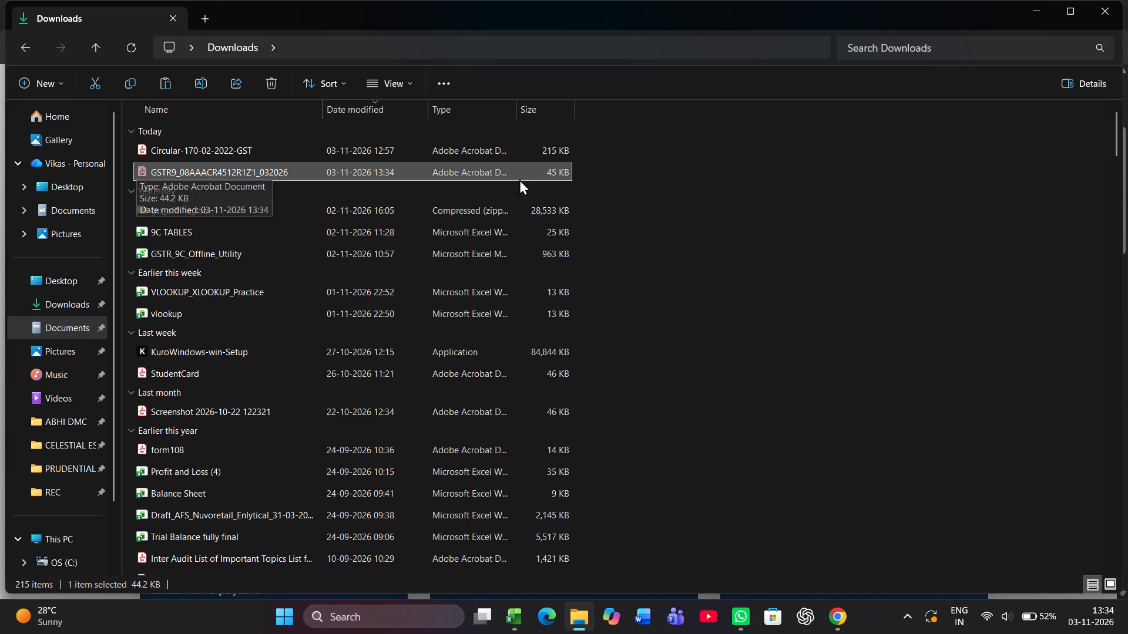
key("alt+Tab")
key("alt+Tab")
key("alt+Tab")
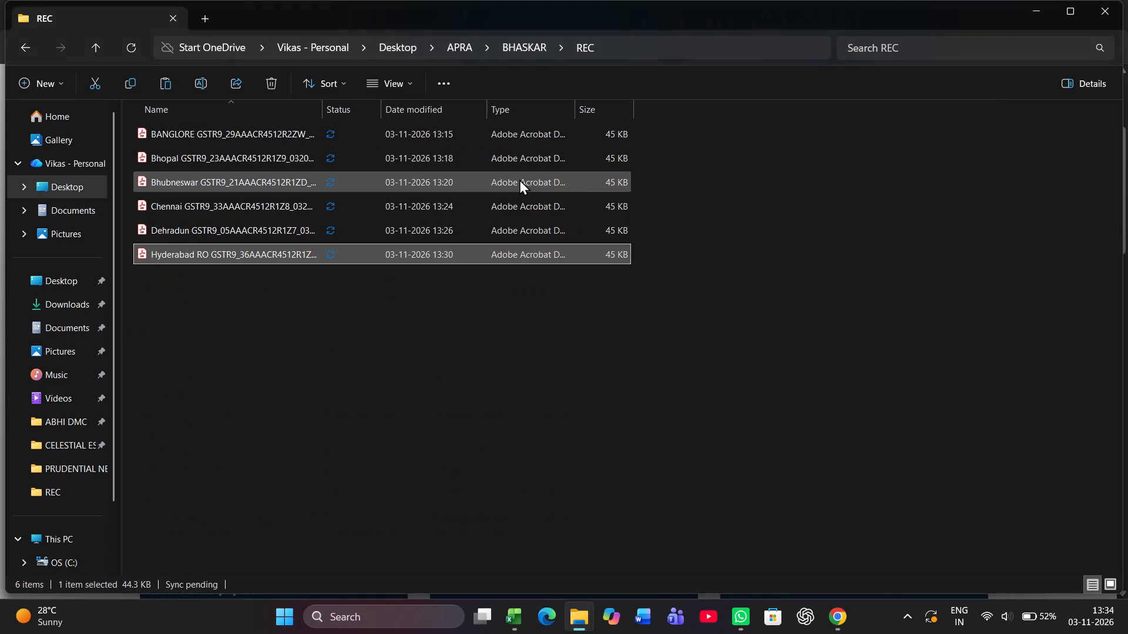
key("ctrl+v")
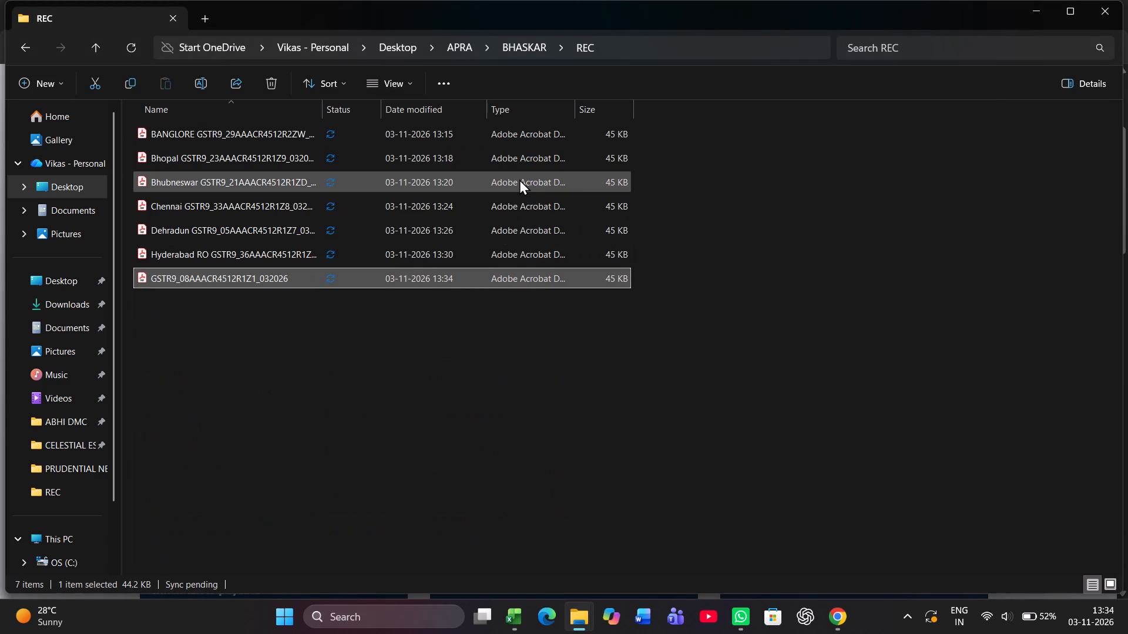
Rename the moved PDF in the REC folder by adding "Jaipur " in front of its GSTR9 file name.
key("F2")
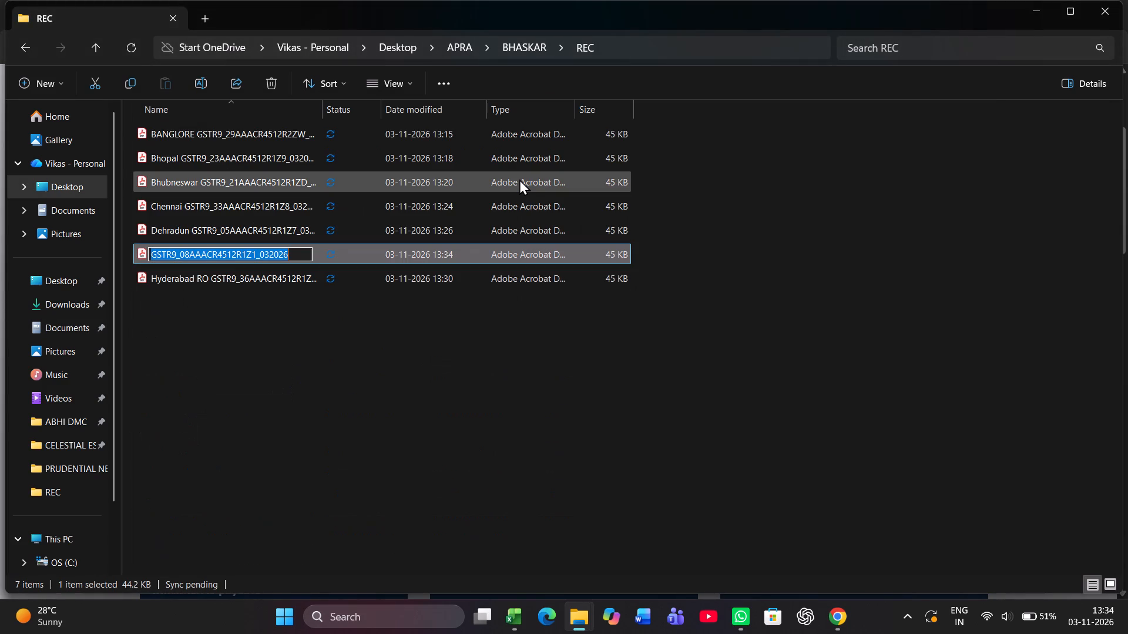
key("Left")
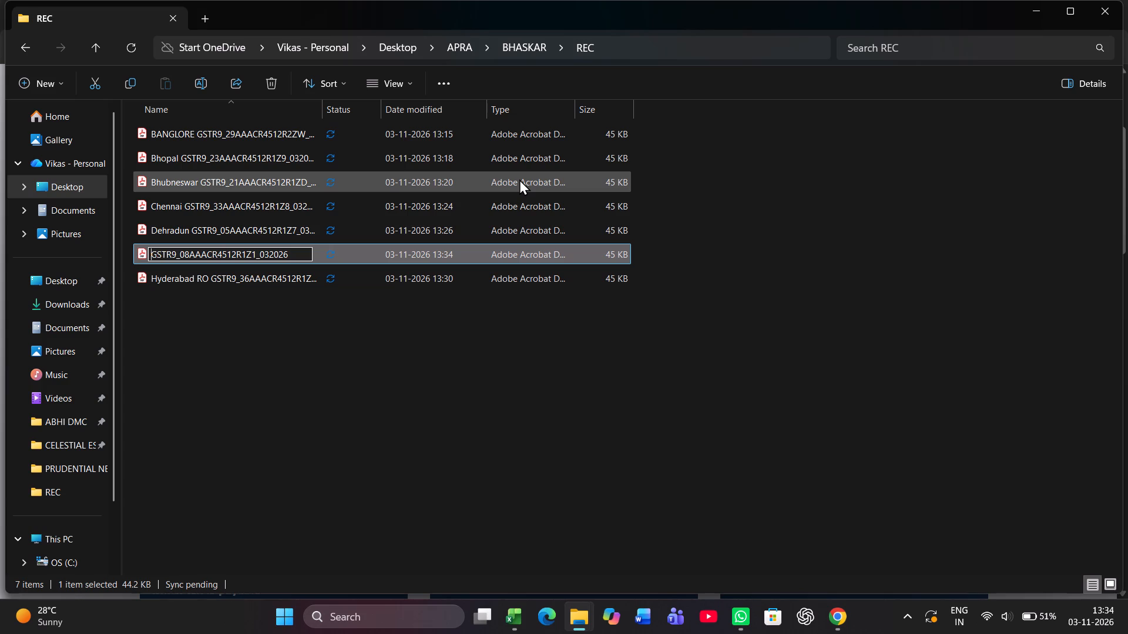
type("Ja")
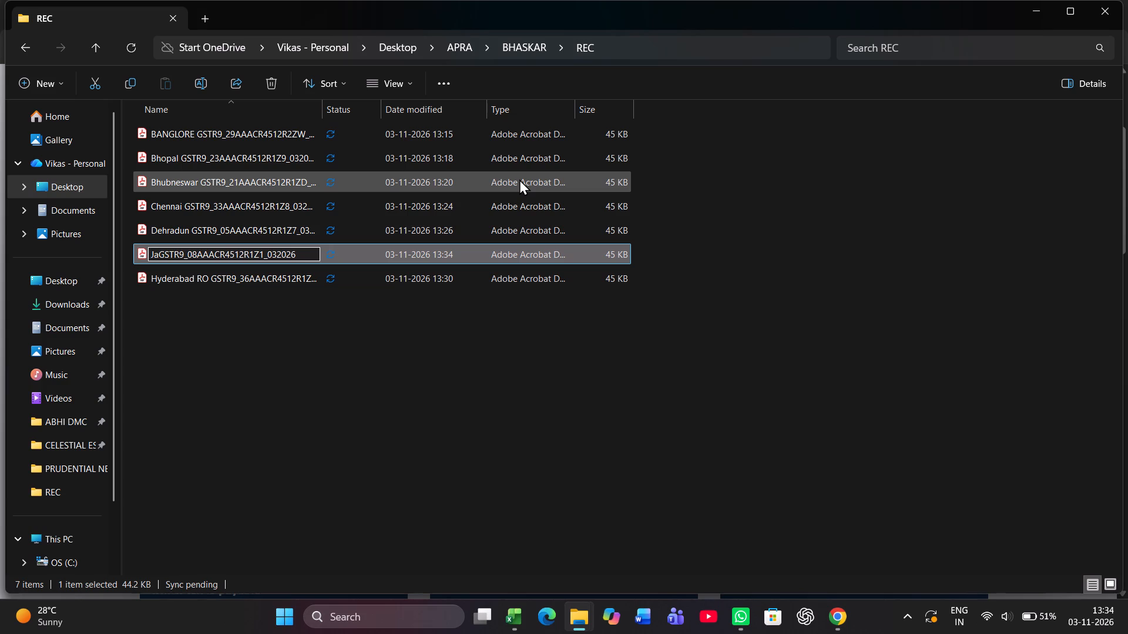
type("ipur")
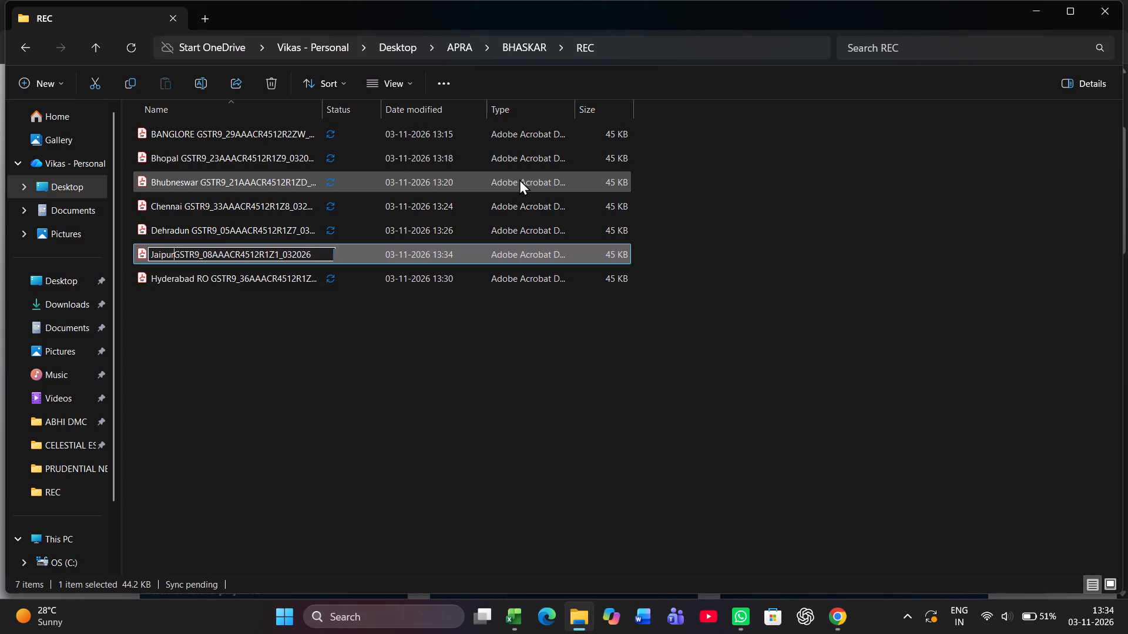
key("space")
key("Return")
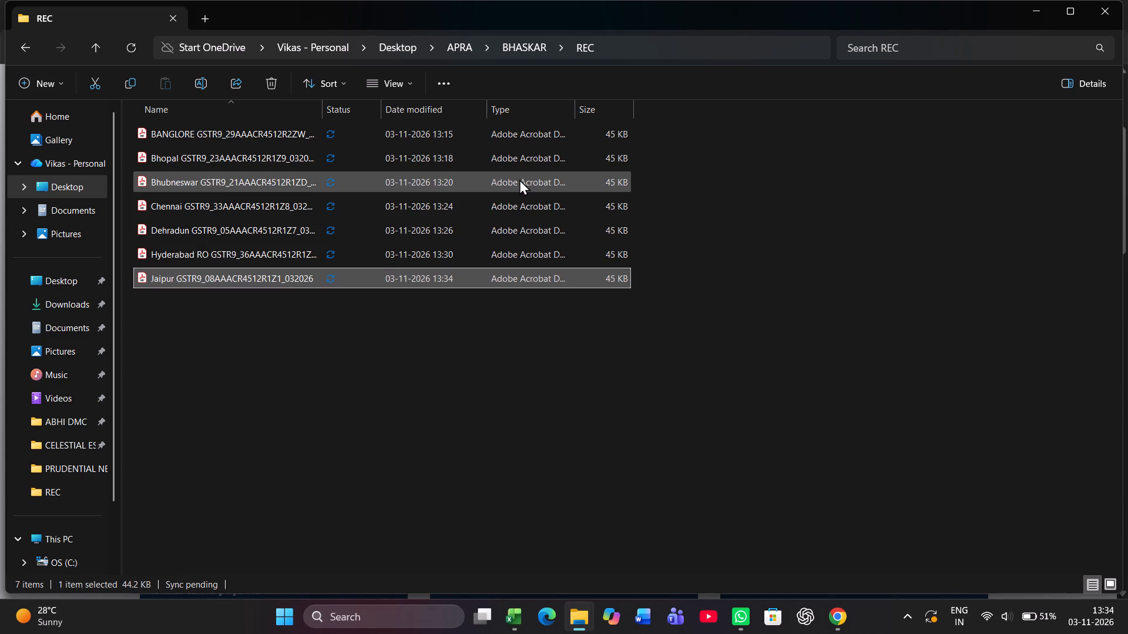
Replace the header in cell H1 of the REC credentials workbook in Excel with "GSTR-9".
key("alt+Tab")
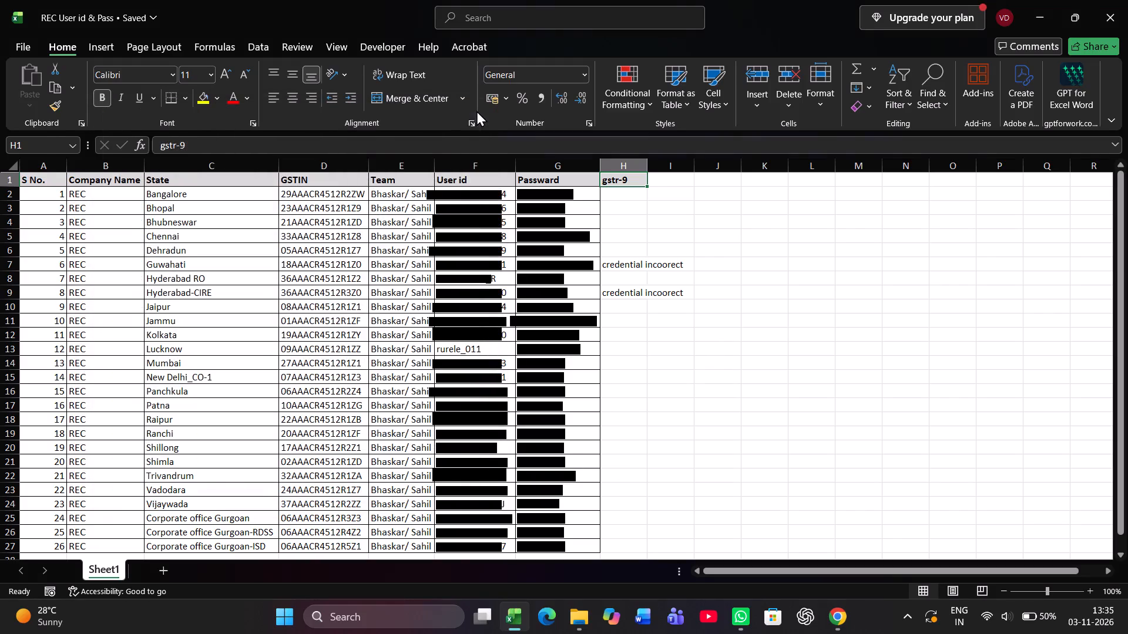
key("BackSpace")
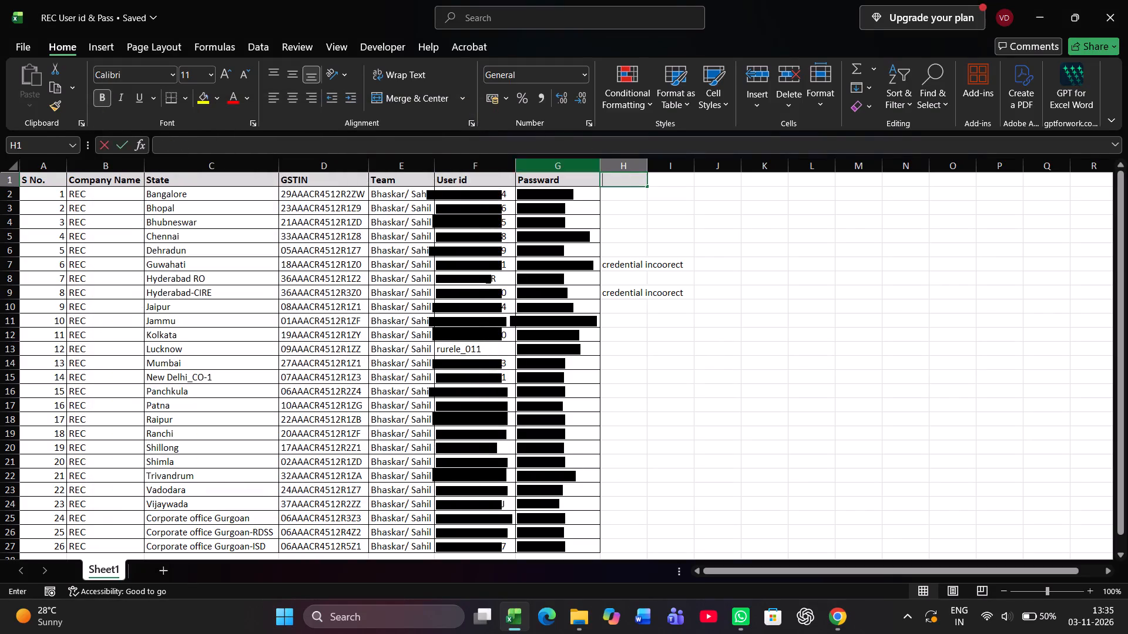
type("GSTR")
type("-9")
key("Return")
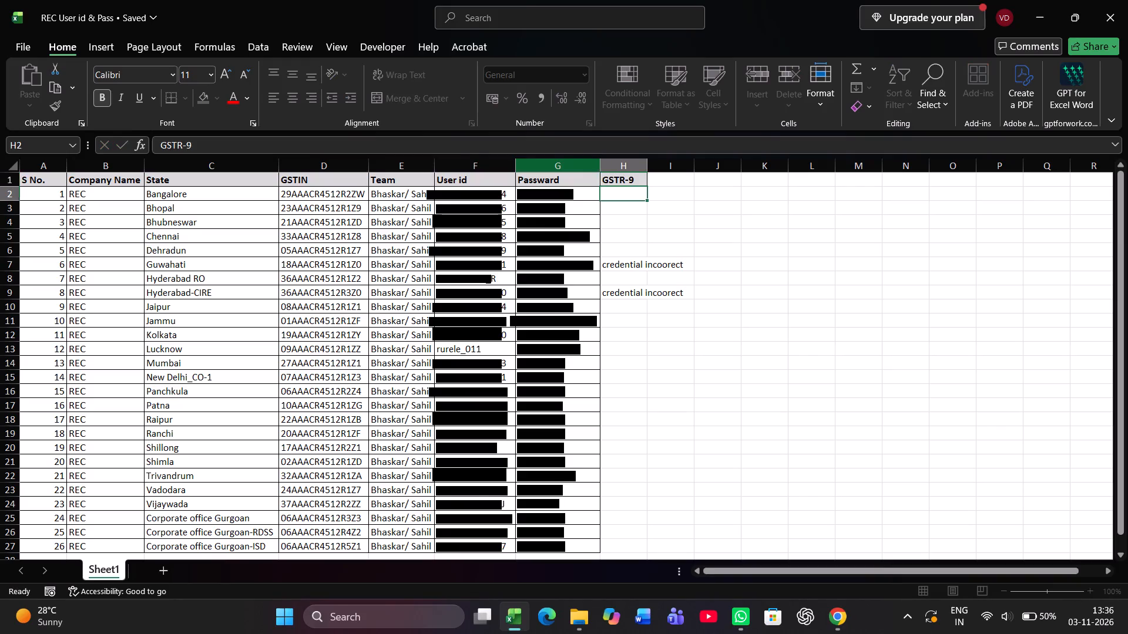
Enter "yes" in the GSTR-9 column for Bangalore, Bhopal, Bhubneswar, Chennai, Dehradun, Hyderabad RO and Jaipur.
type("ye")
key("s")
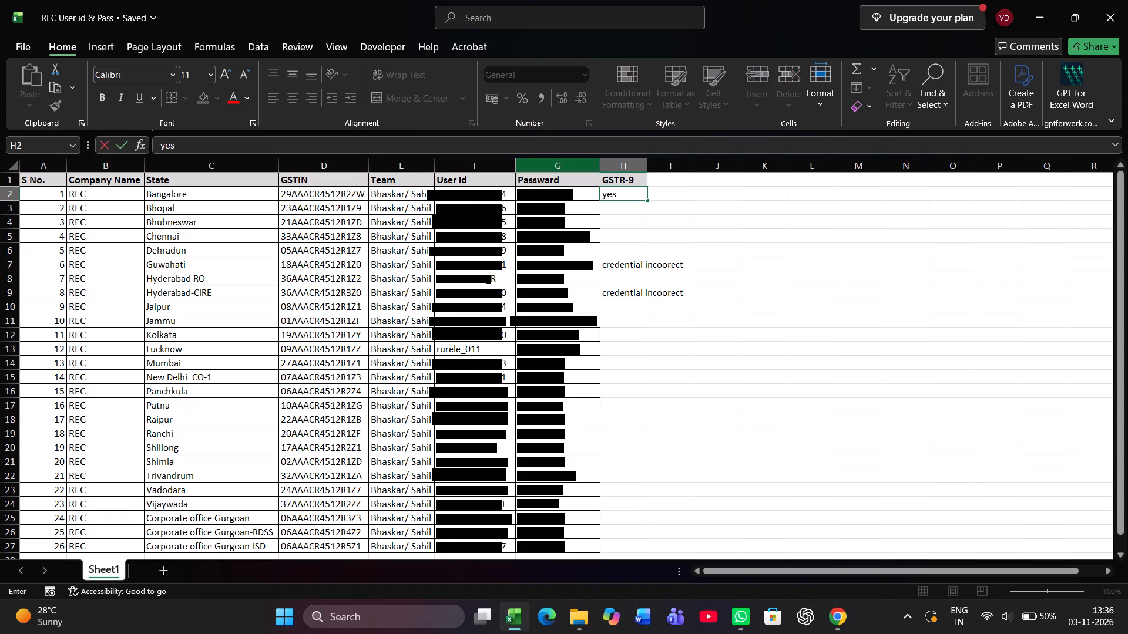
key("Return")
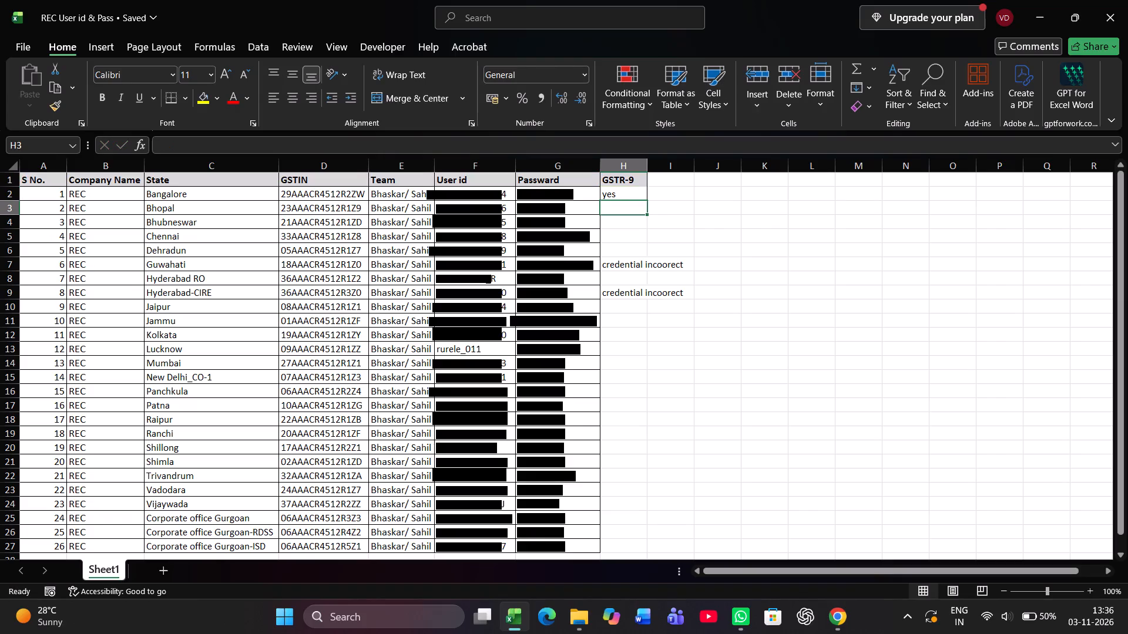
key("y")
key("Return")
key("y")
key("Return")
key("y")
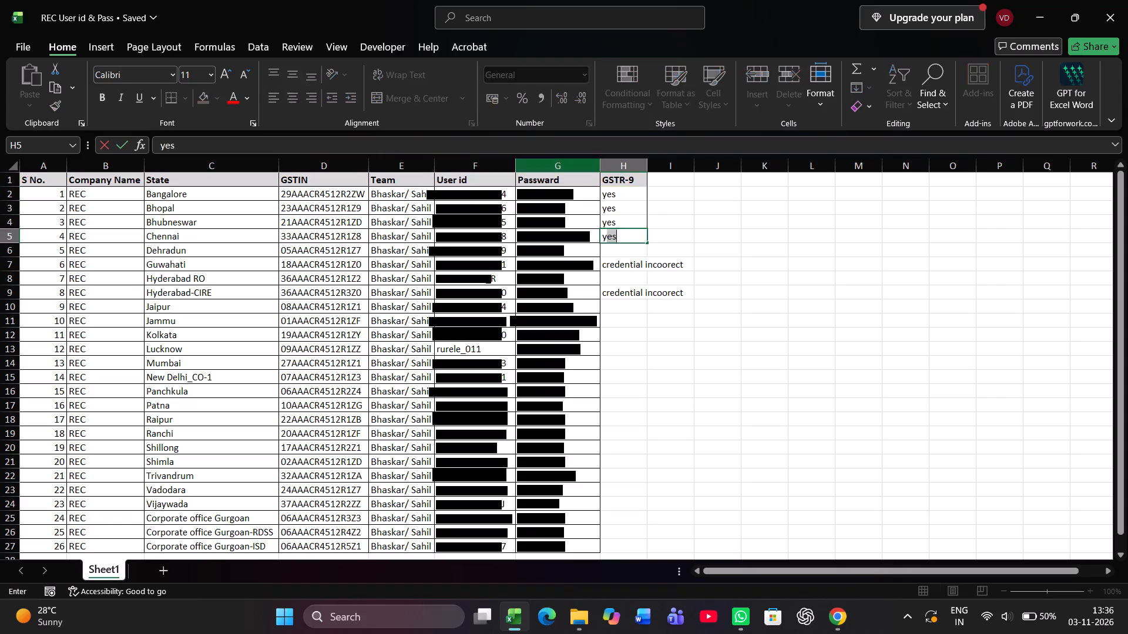
key("Return")
key("y")
key("Return")
key("Return")
key("y")
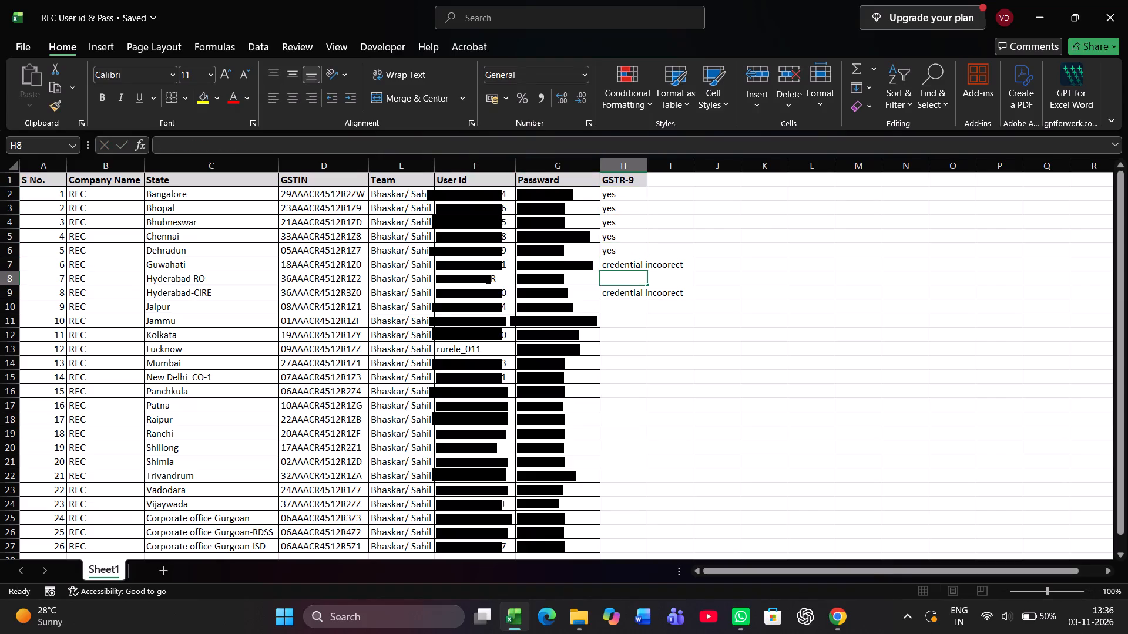
key("Return")
key("Return")
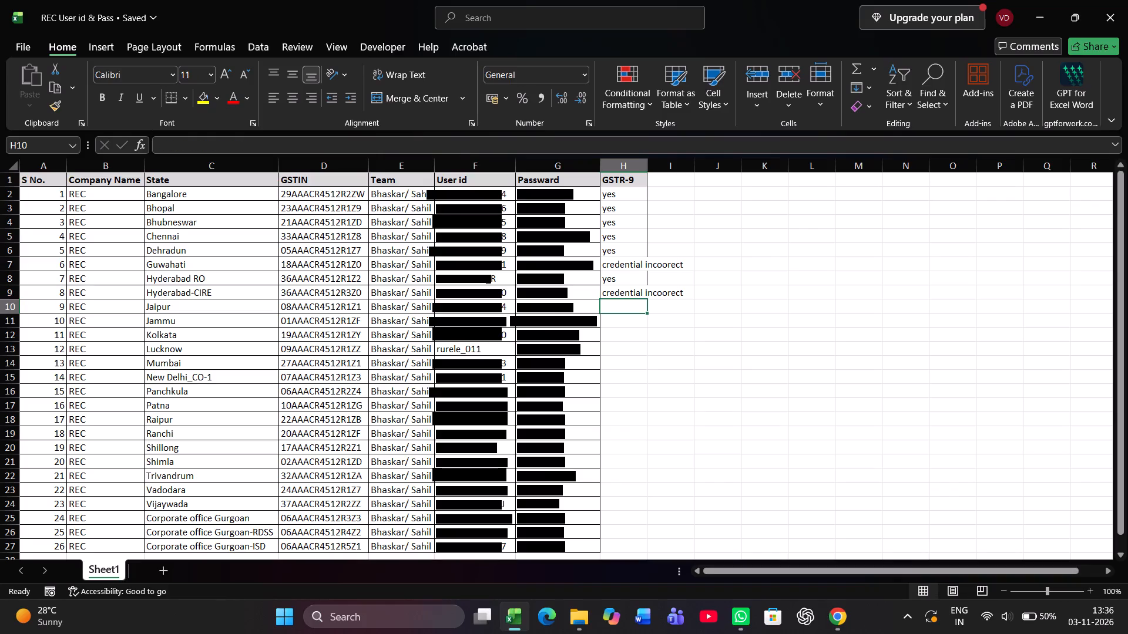
key("y")
key("Return")
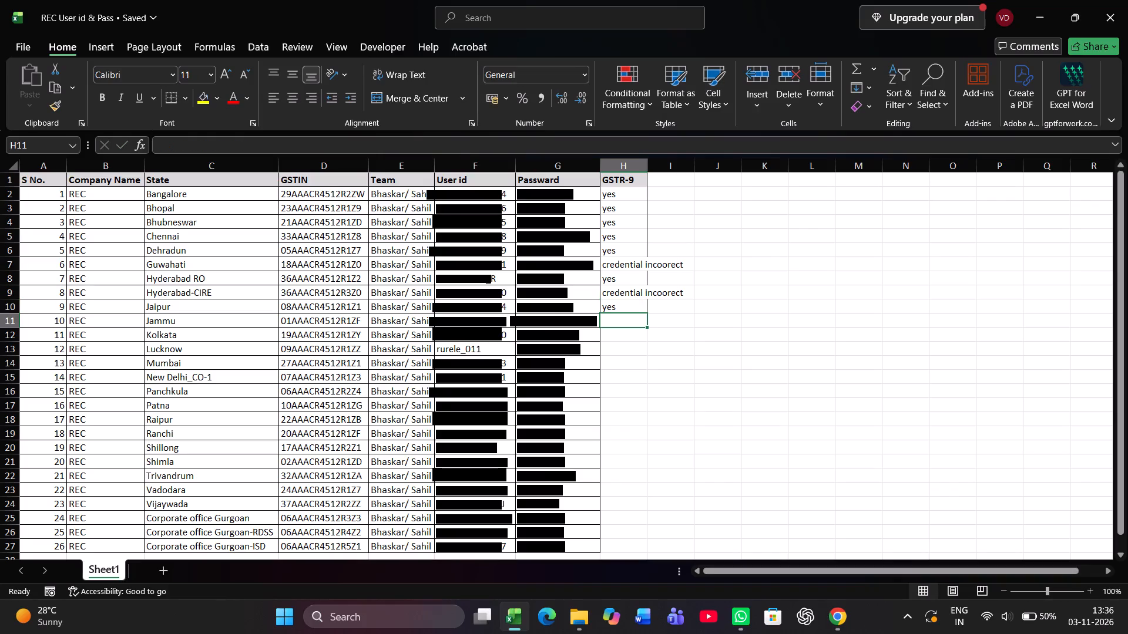
Copy the user ID from the Jammu row of the credentials workbook.
key("Left")
key("Left")
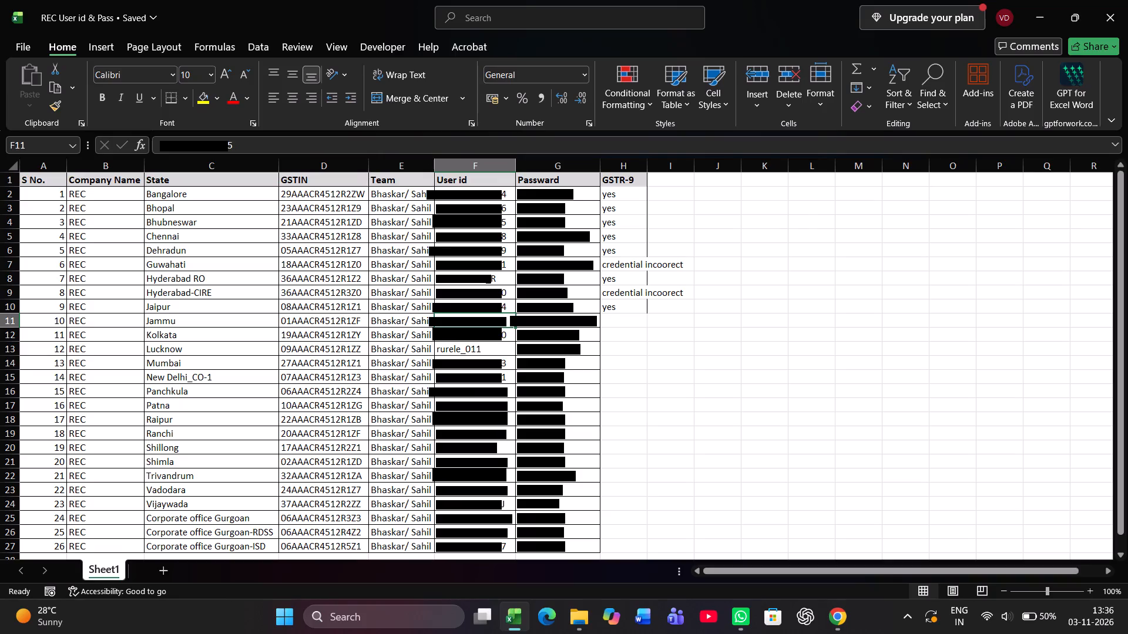
key("ctrl+c")
Return to the Jaipur GST portal session in Chrome and dismiss the recent downloads list.
key("alt+Tab")
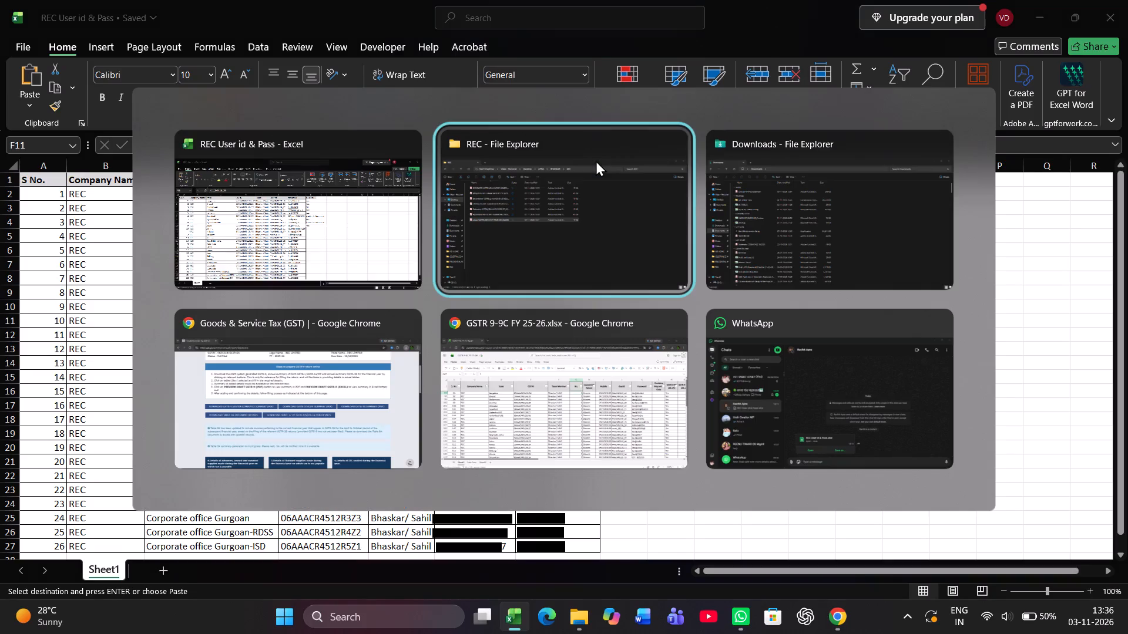
key("alt+Tab")
key("alt+Tab")
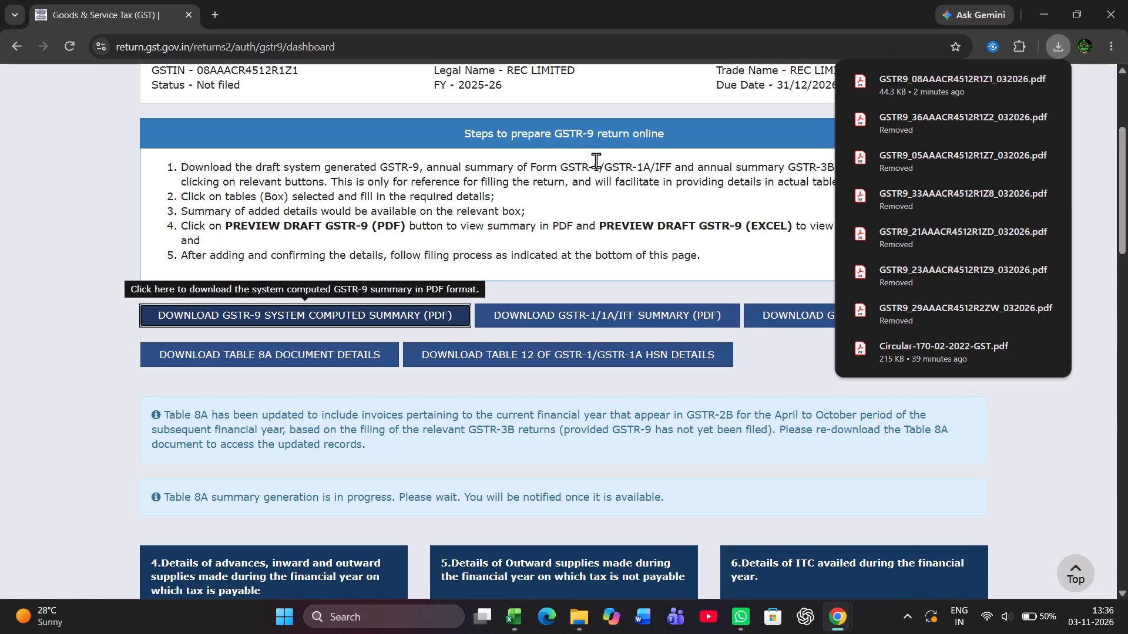
scroll(724, 128, "up", 5)
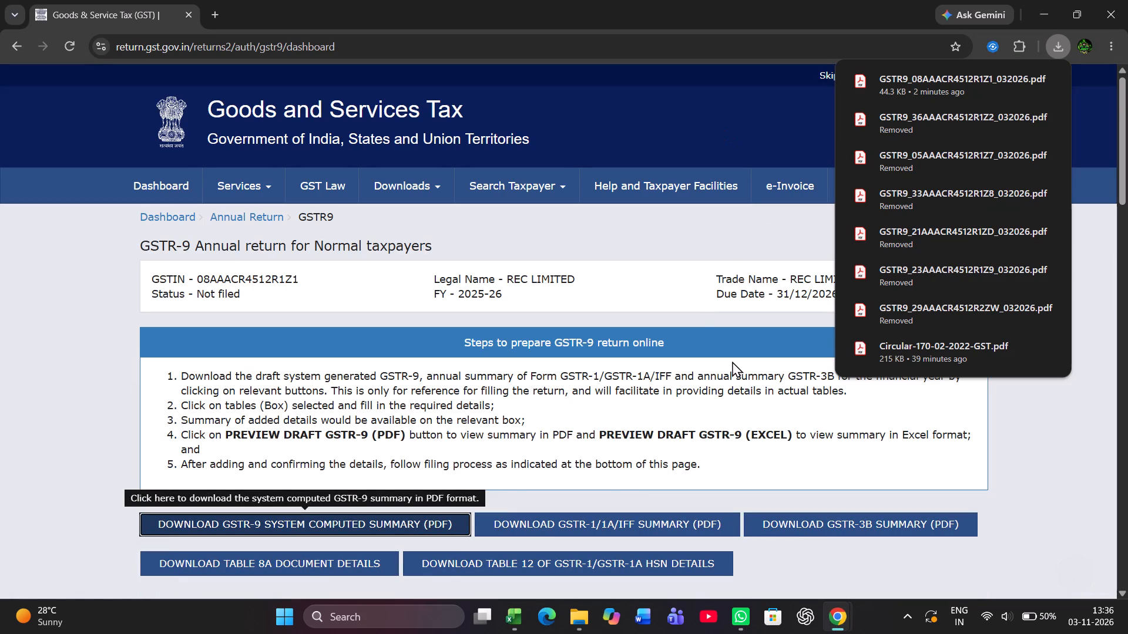
left_click(721, 247)
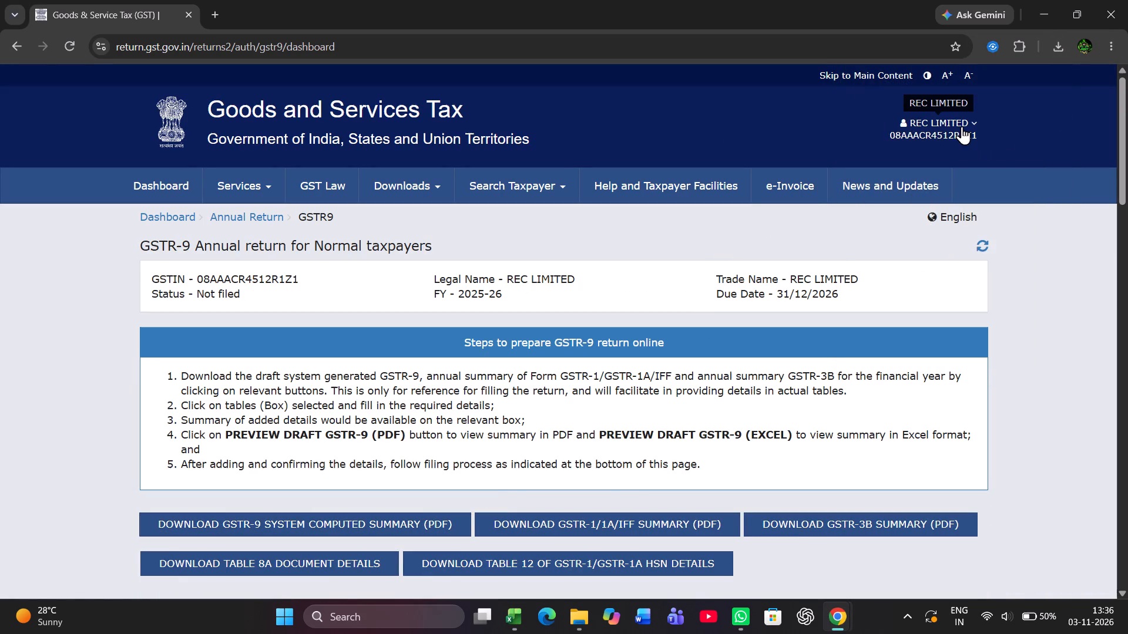
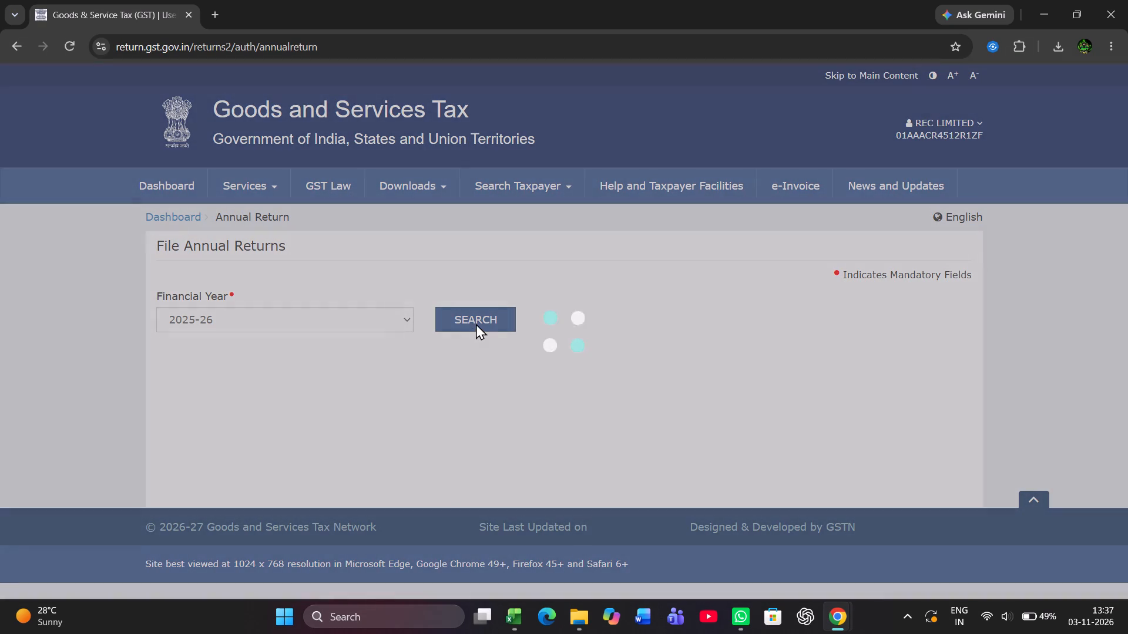
Open the Jammu registration's online GSTR-9 annual return for 2025-26, answering No to the nil return question.
left_click(475, 325)
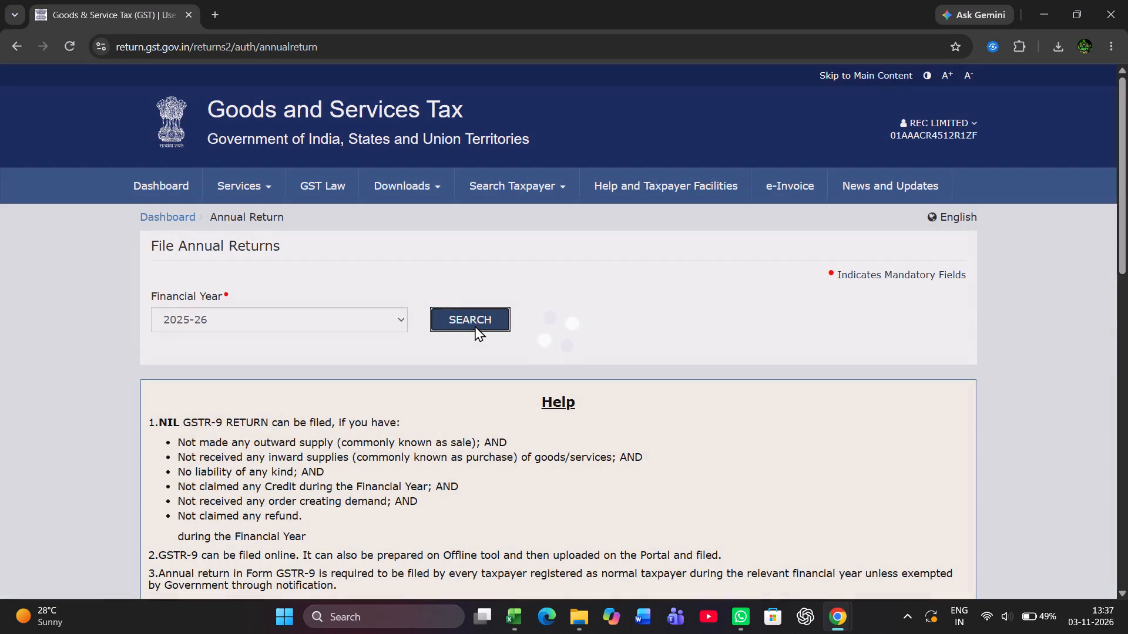
scroll(475, 325, "down", 5)
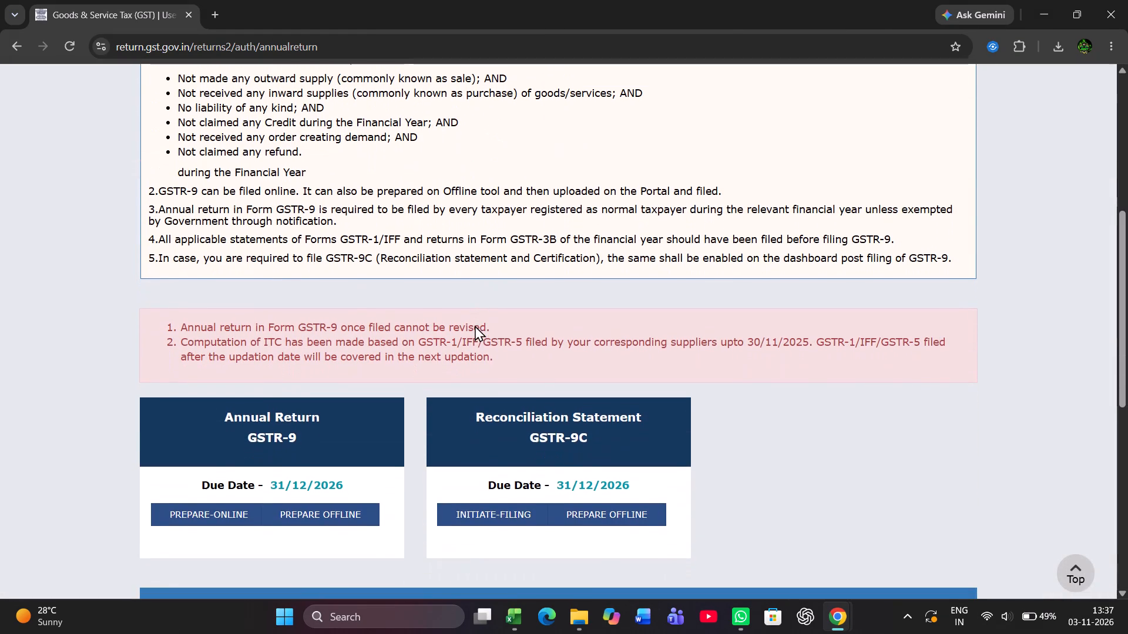
left_click(284, 419)
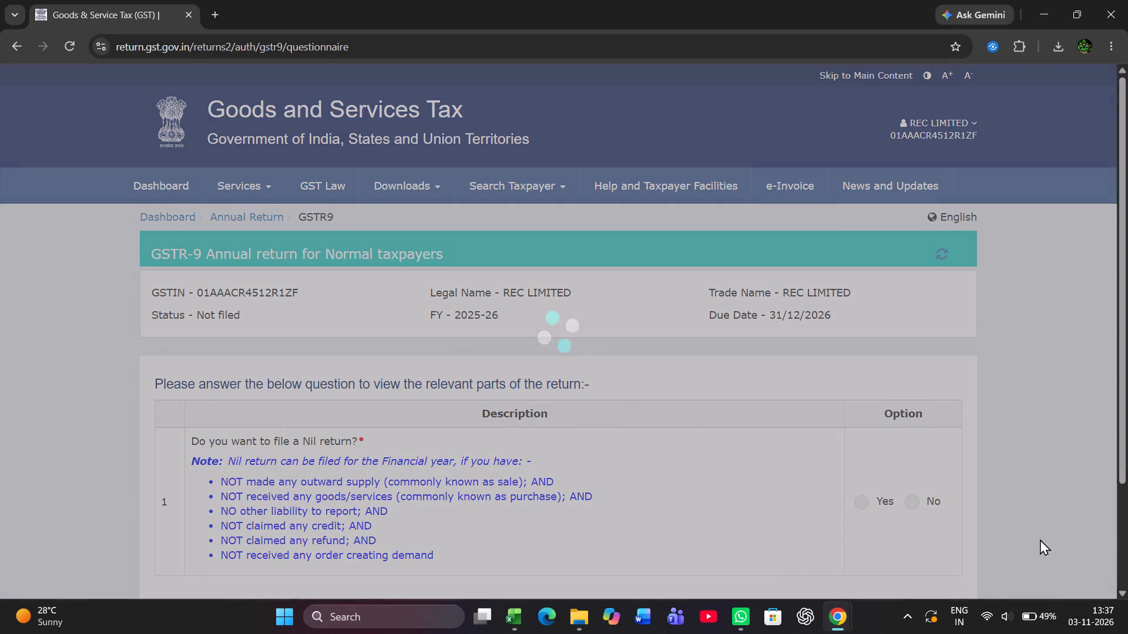
left_click(919, 497)
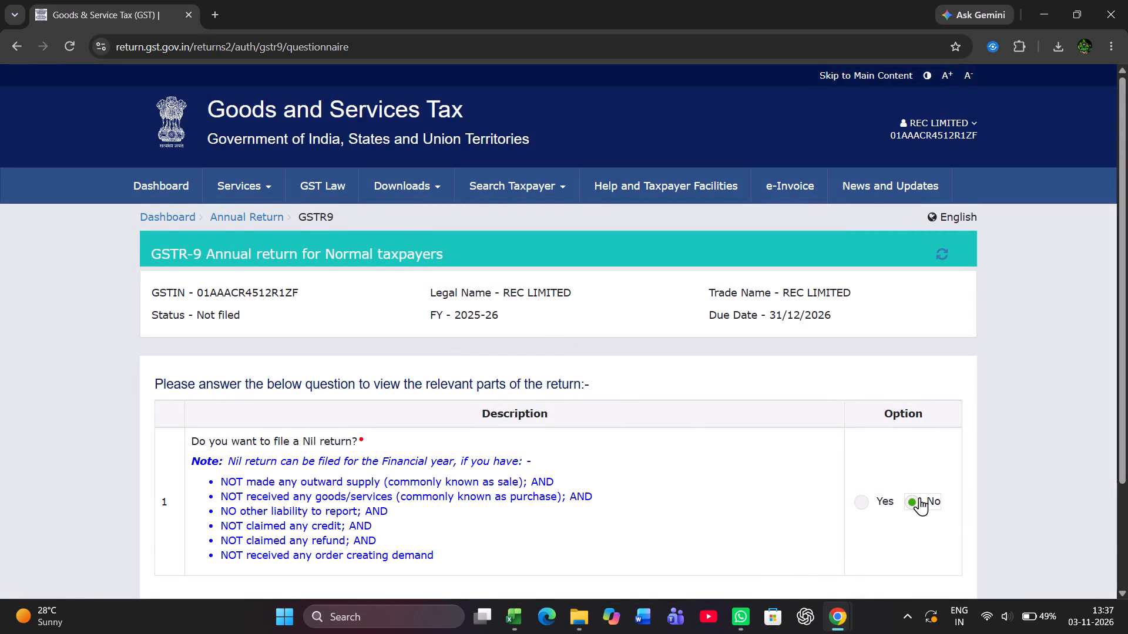
scroll(919, 497, "down", 1)
left_click(934, 526)
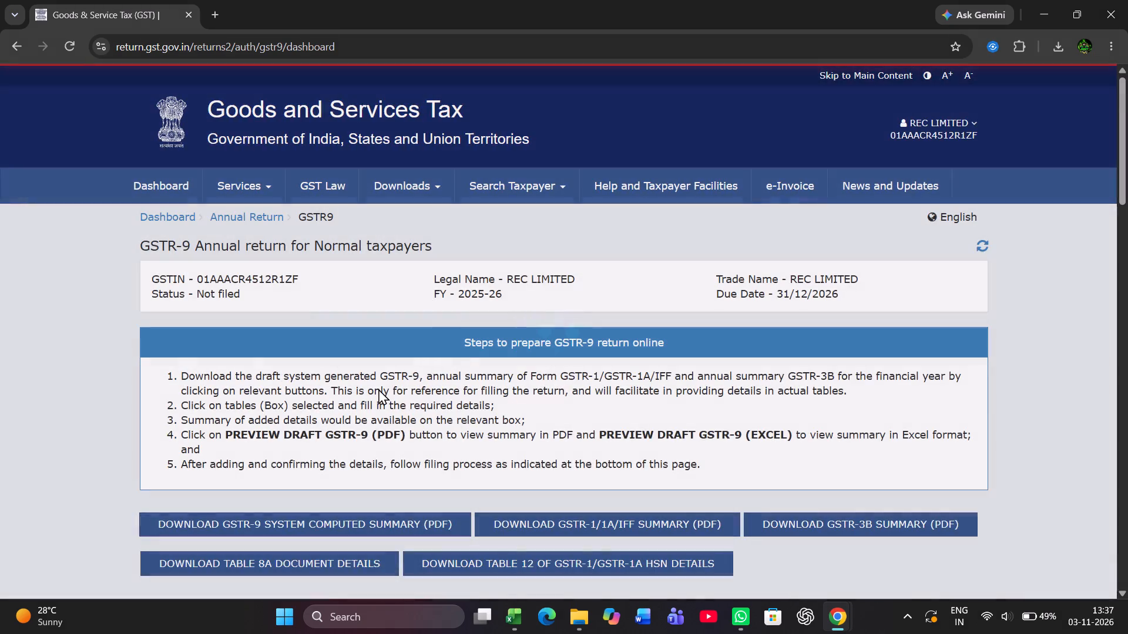
Download the Jammu GSTR-9 system computed summary as a PDF and close the opened document.
scroll(378, 389, "down", 1)
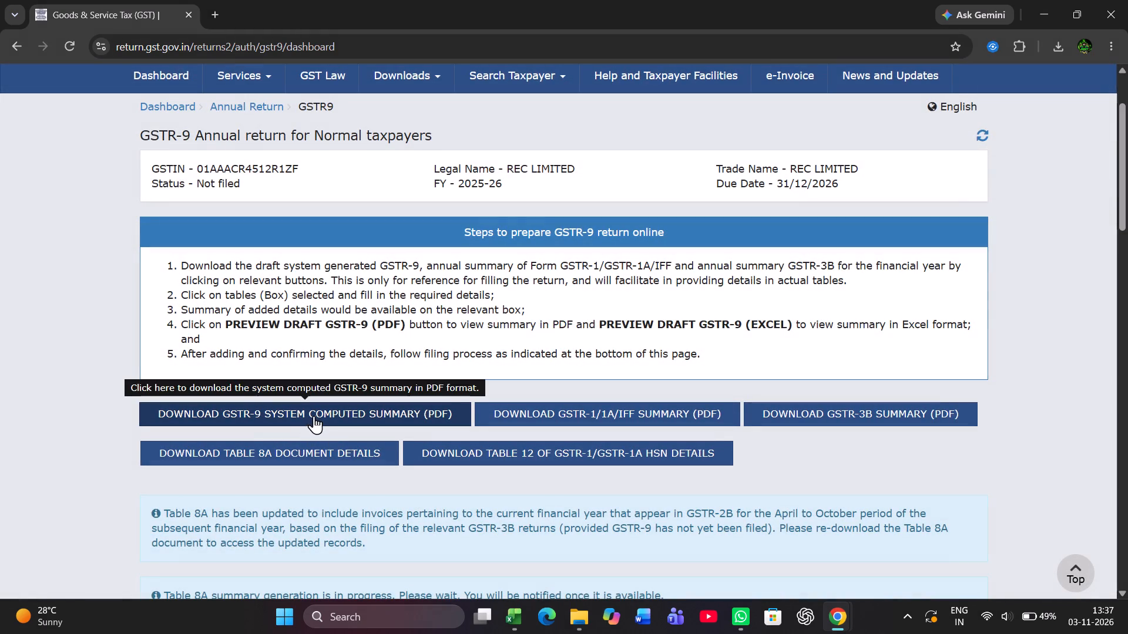
left_click(314, 416)
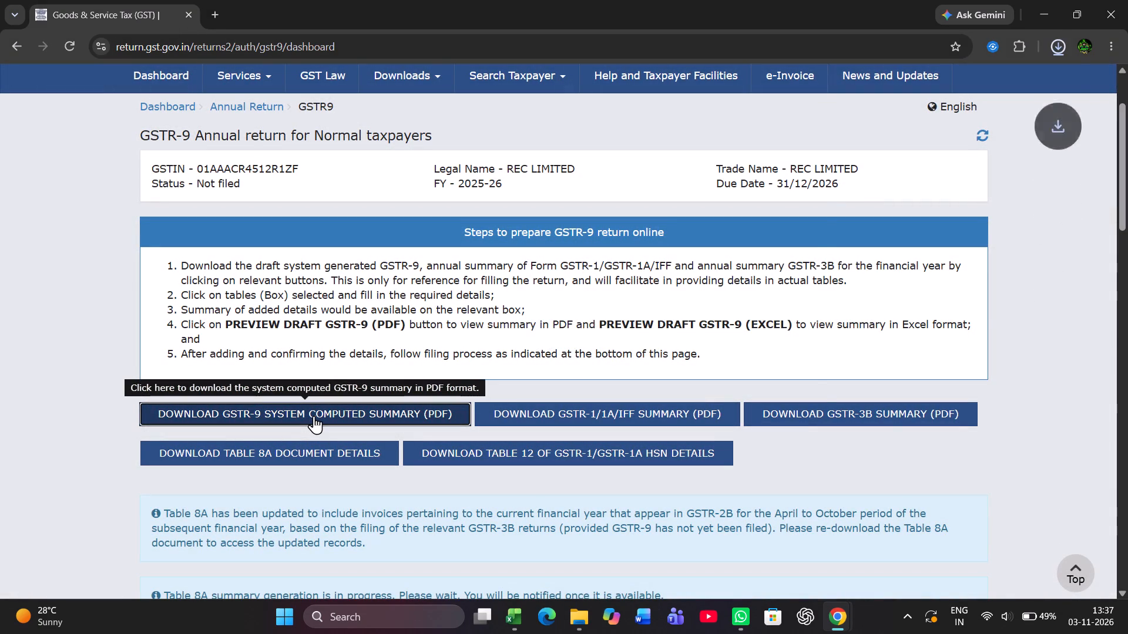
key("alt+Tab")
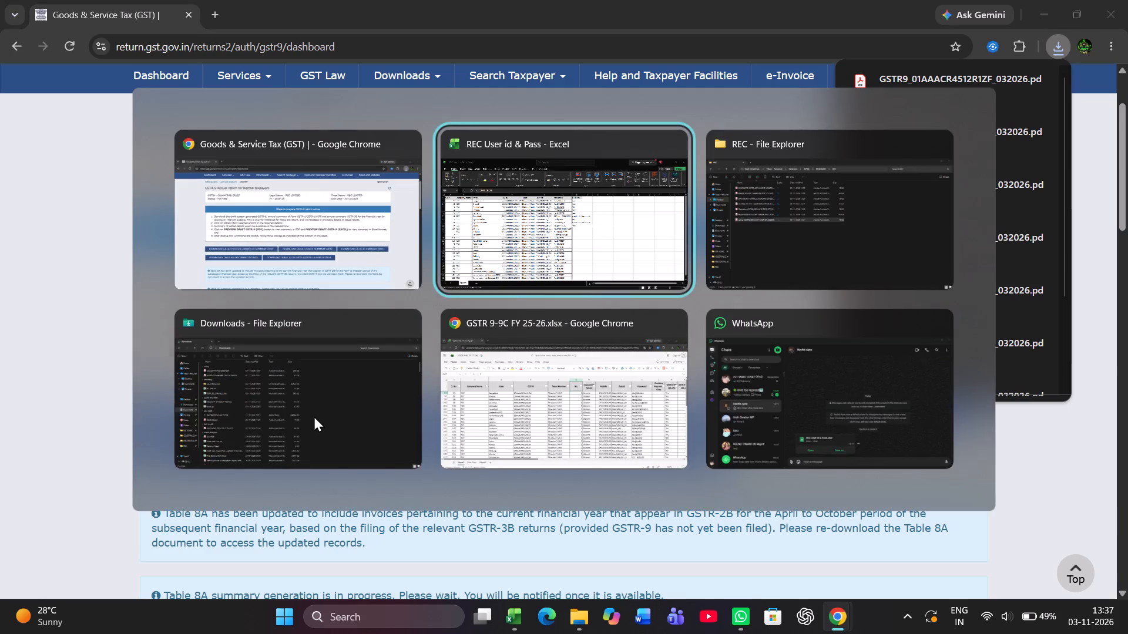
key("alt+Tab")
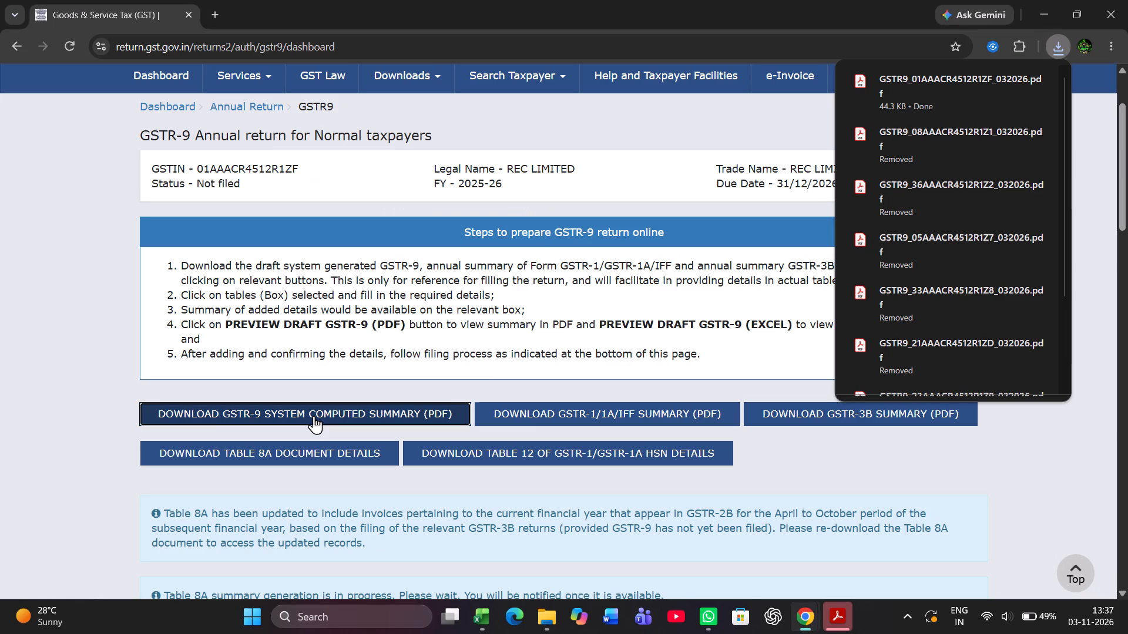
key("alt+Tab")
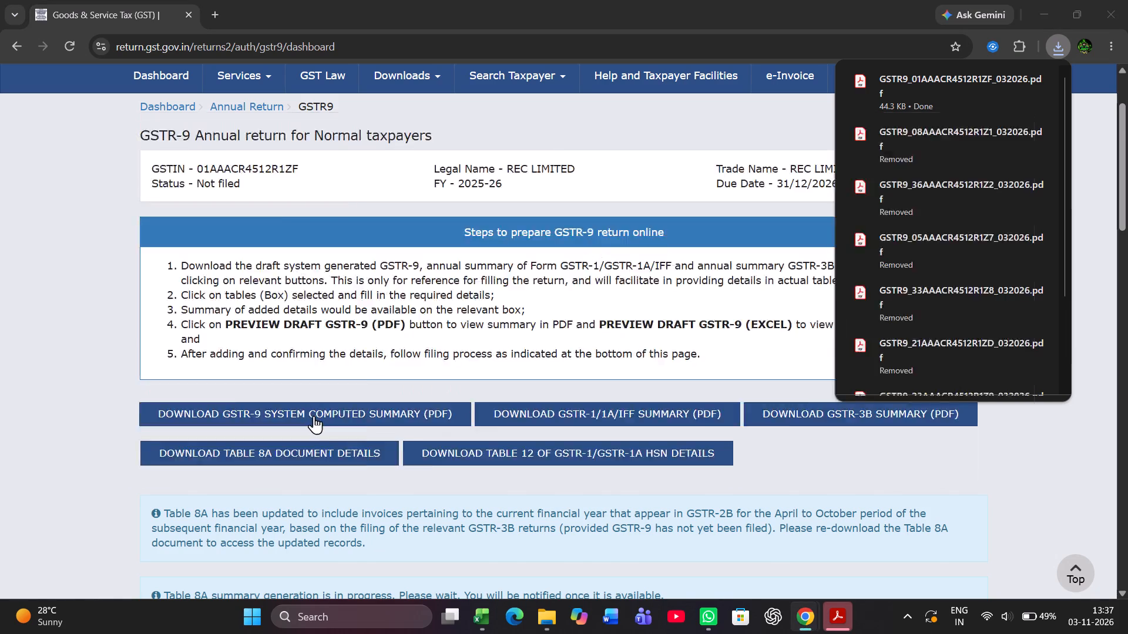
left_click(1114, 15)
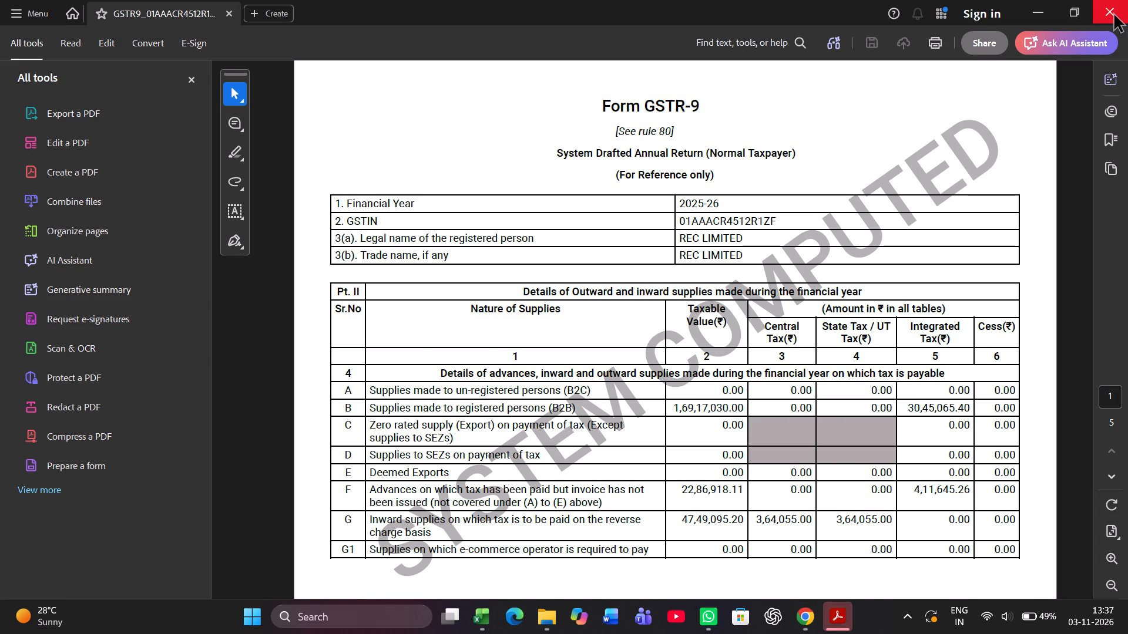
Move the newly downloaded GSTR-9 PDF from the Downloads folder to the REC folder in File Explorer.
key("alt+Tab")
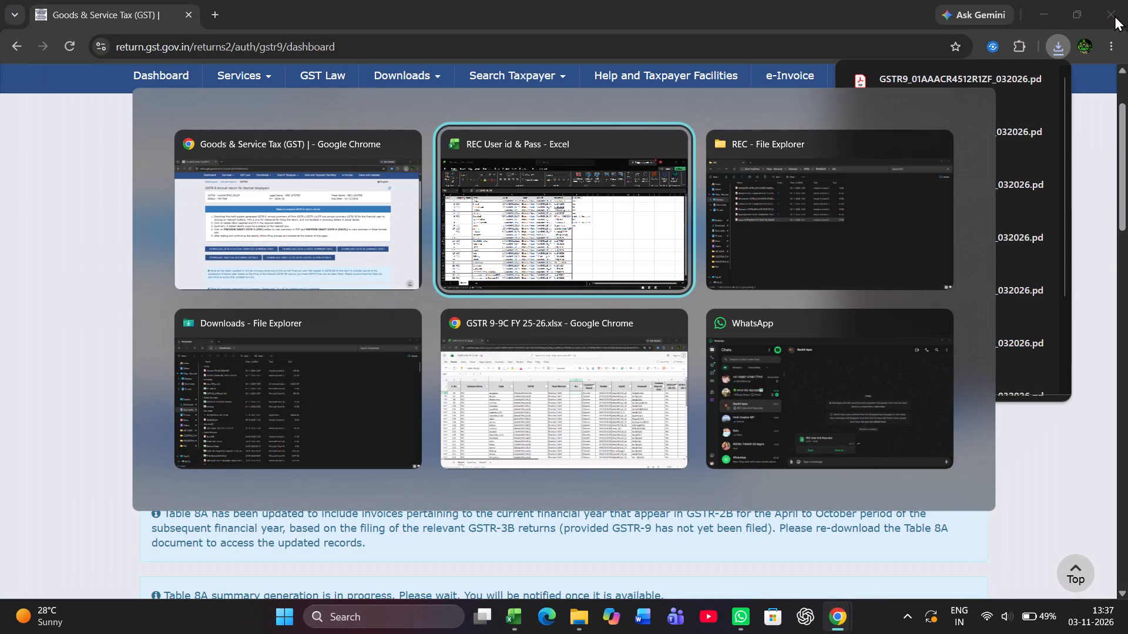
key("alt+Tab")
key("alt+Tab")
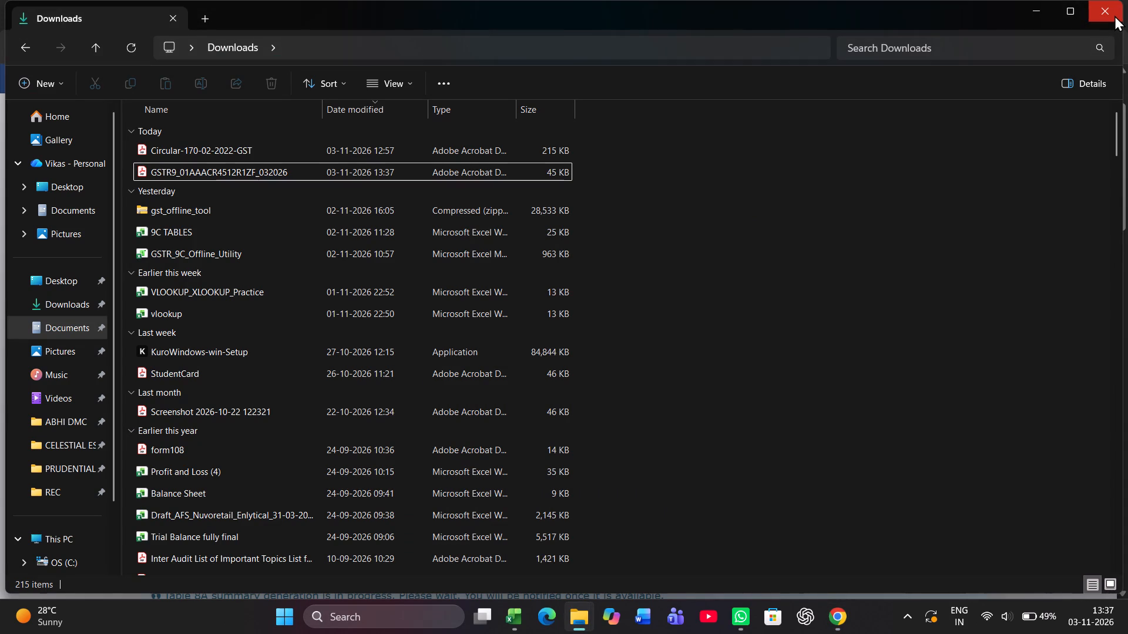
key("Up")
key("Down")
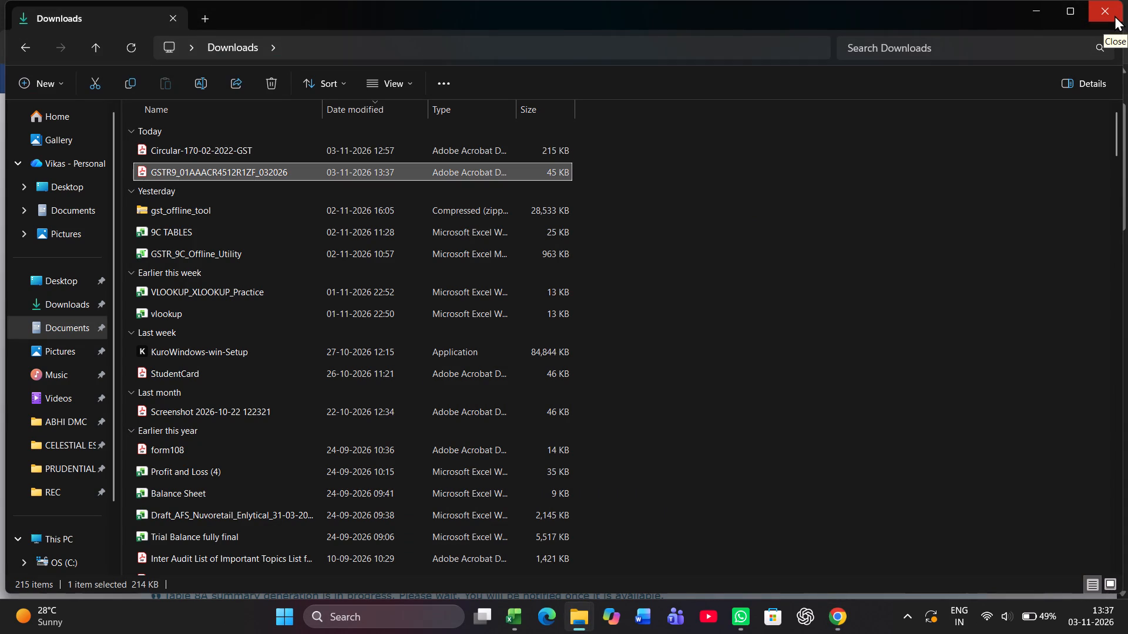
key("ctrl+x")
key("alt+Tab")
key("alt+Tab")
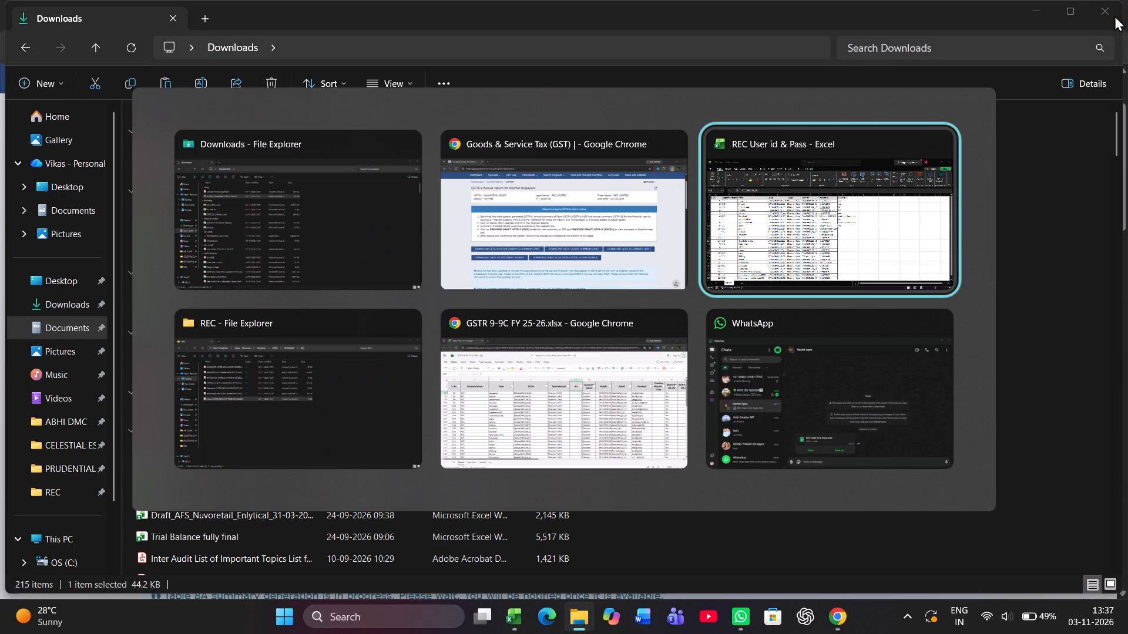
key("alt+Tab")
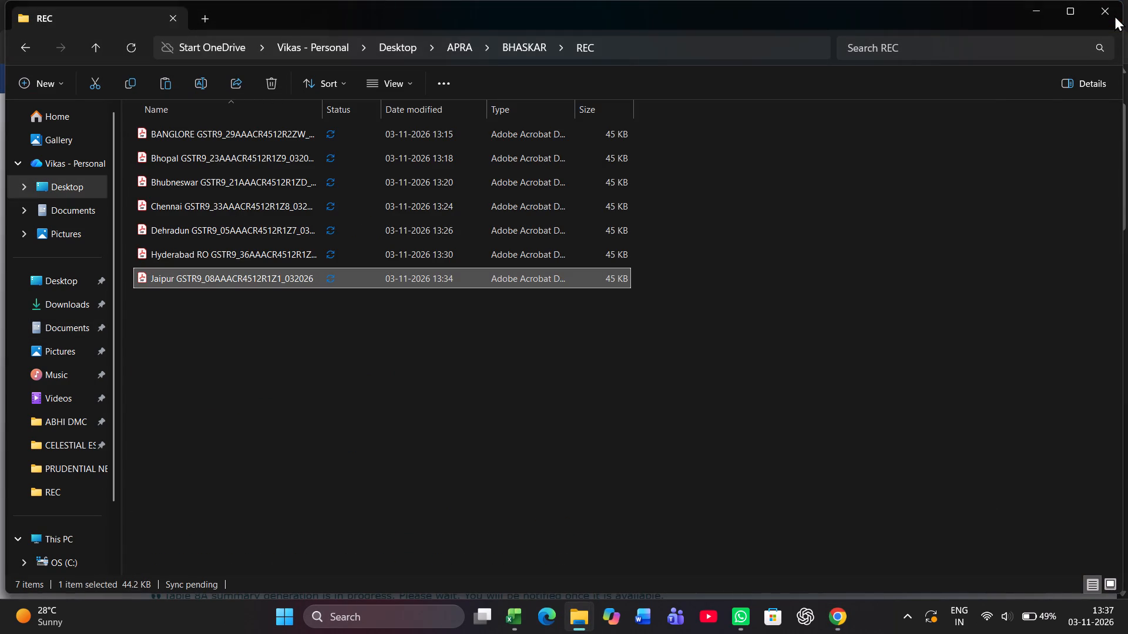
key("ctrl+v")
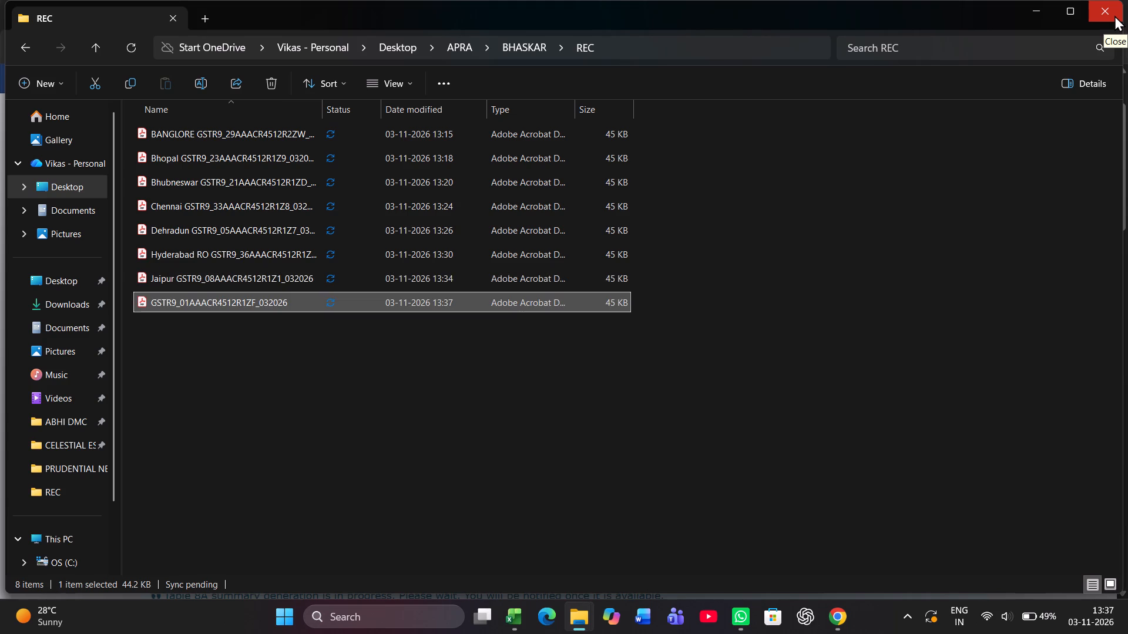
Rename the moved PDF by adding "Jammu " in front of its existing file name.
key("F2")
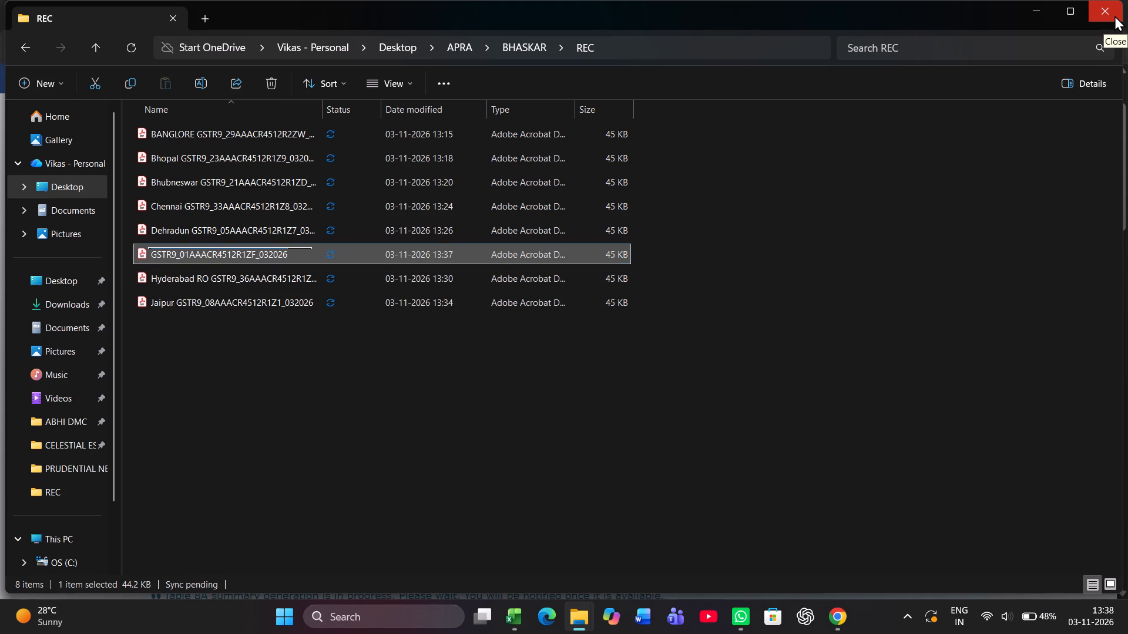
key("Left")
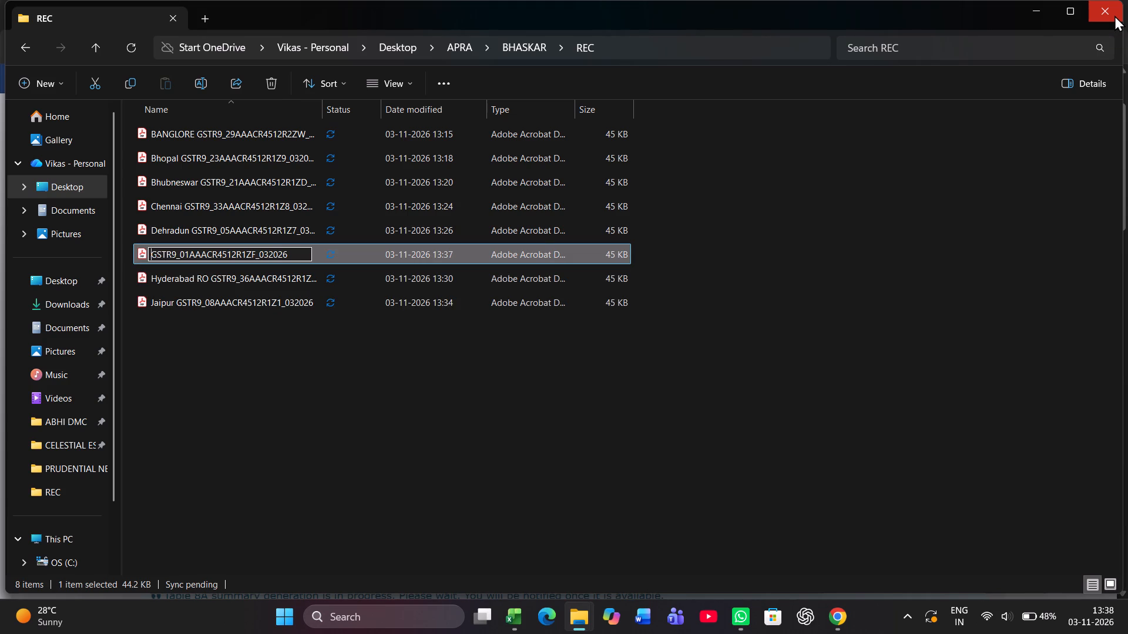
key("shift+j")
type("ammu")
key("space")
key("Return")
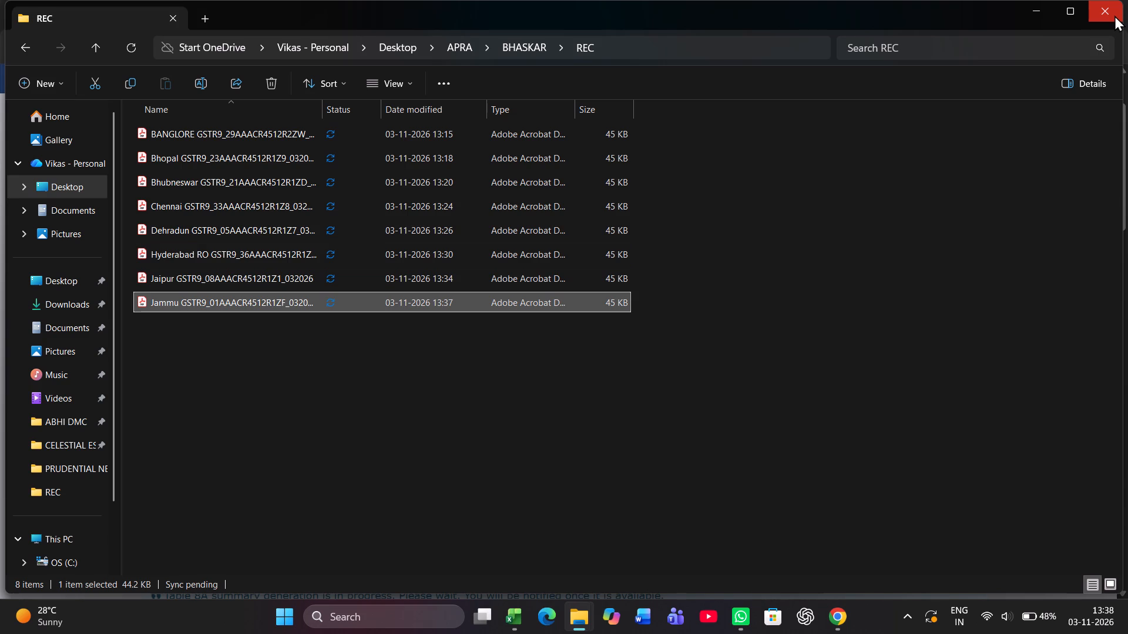
Return to the GST portal in Chrome, dismiss the recent downloads list and log out of the Jammu session.
key("alt+Tab")
key("alt+Tab")
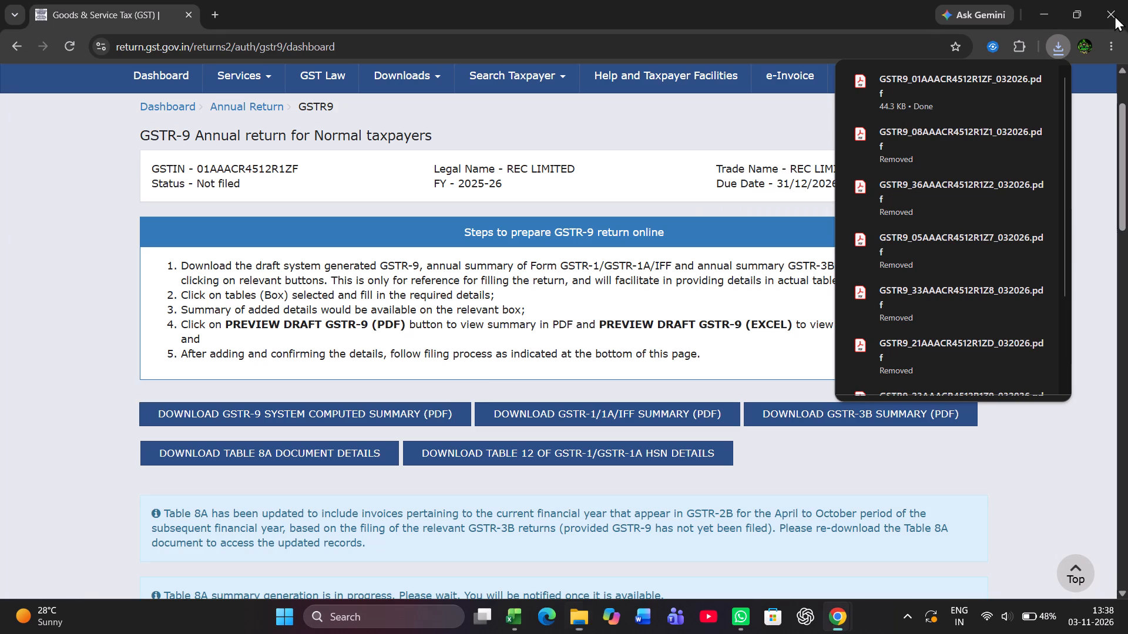
left_click(762, 114)
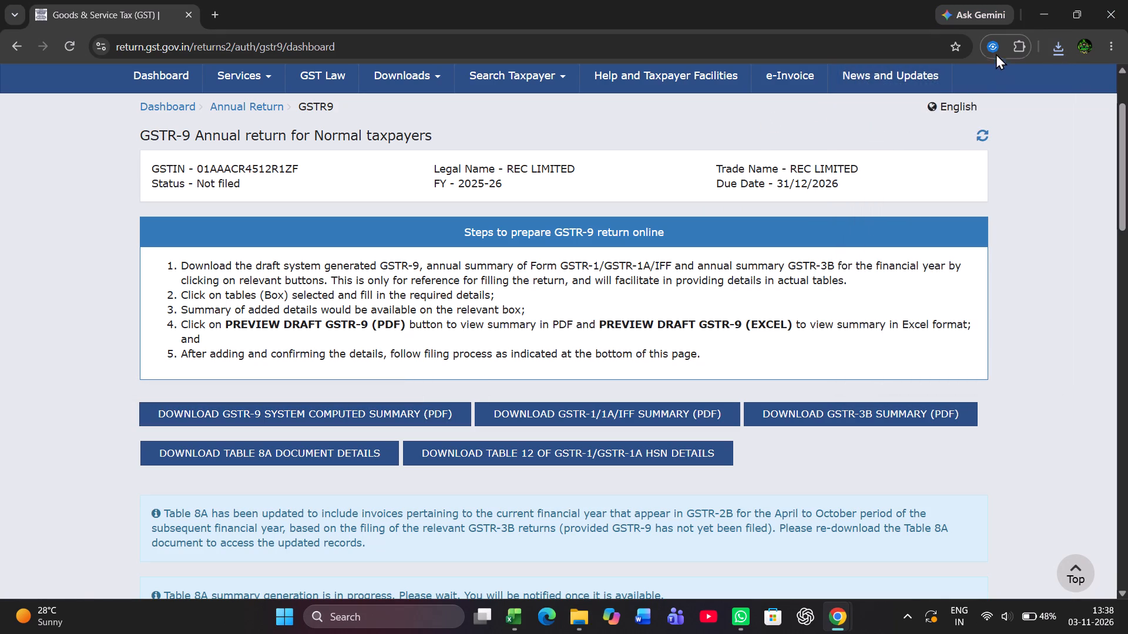
scroll(964, 186, "up", 3)
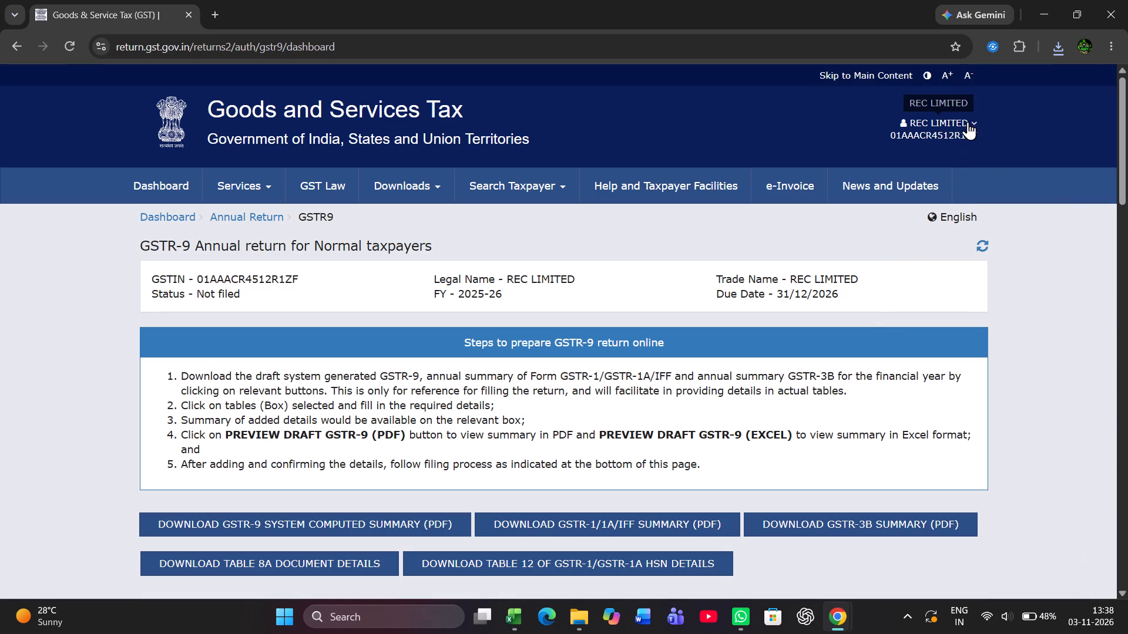
left_click(964, 123)
left_click(900, 269)
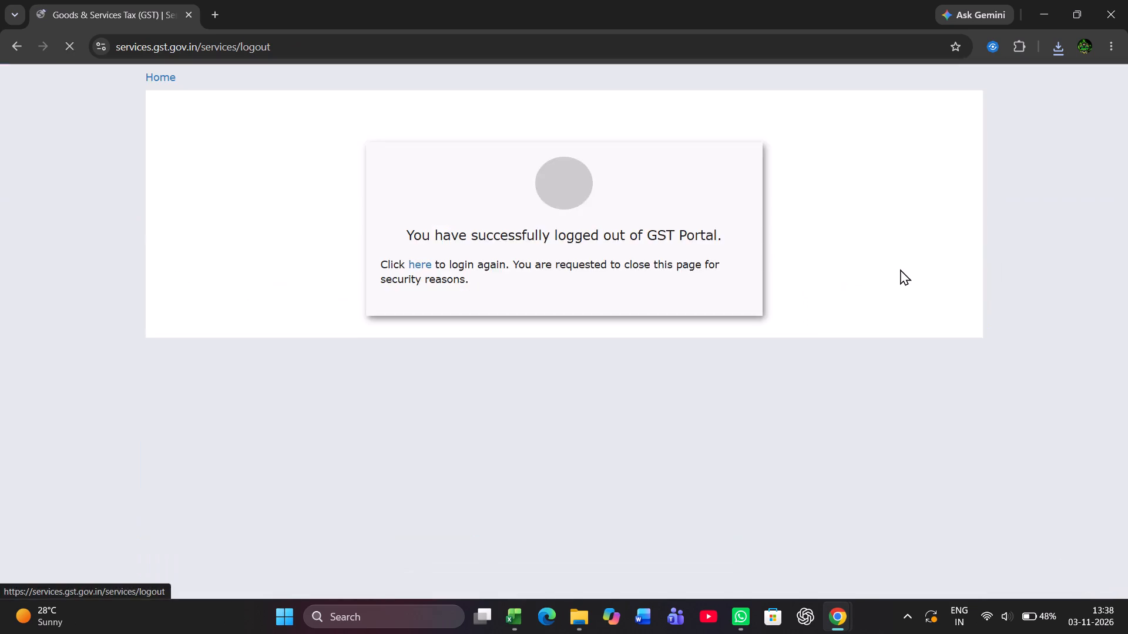
Switch from the logged-out GST portal to the REC User id & Pass workbook in Excel, checking the REC folder on the way.
key("alt+Tab")
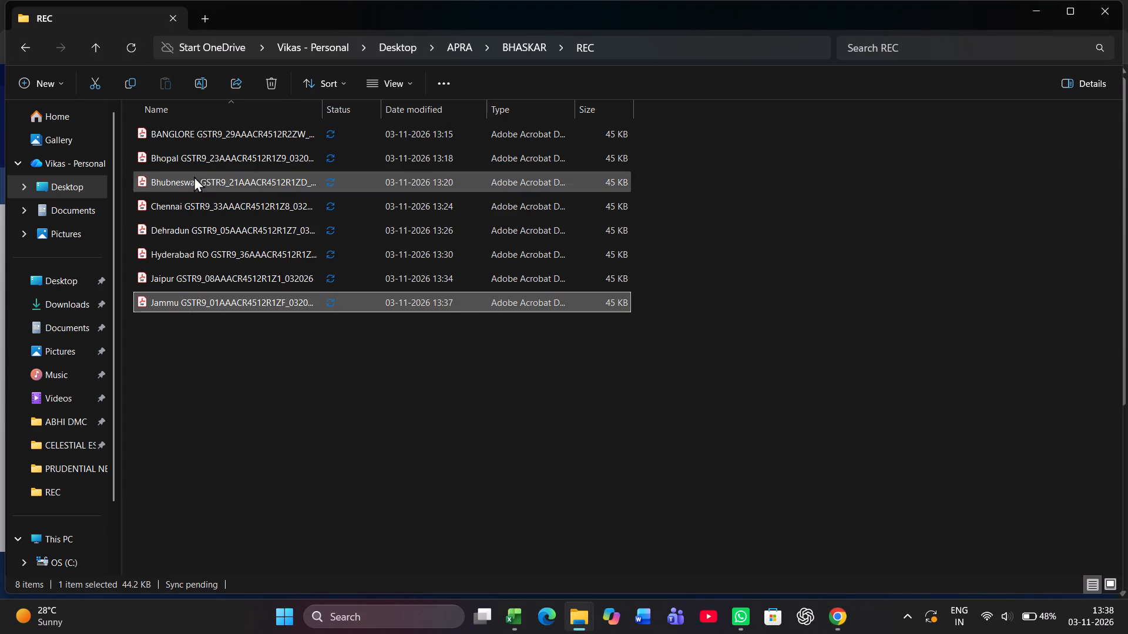
key("alt+Tab")
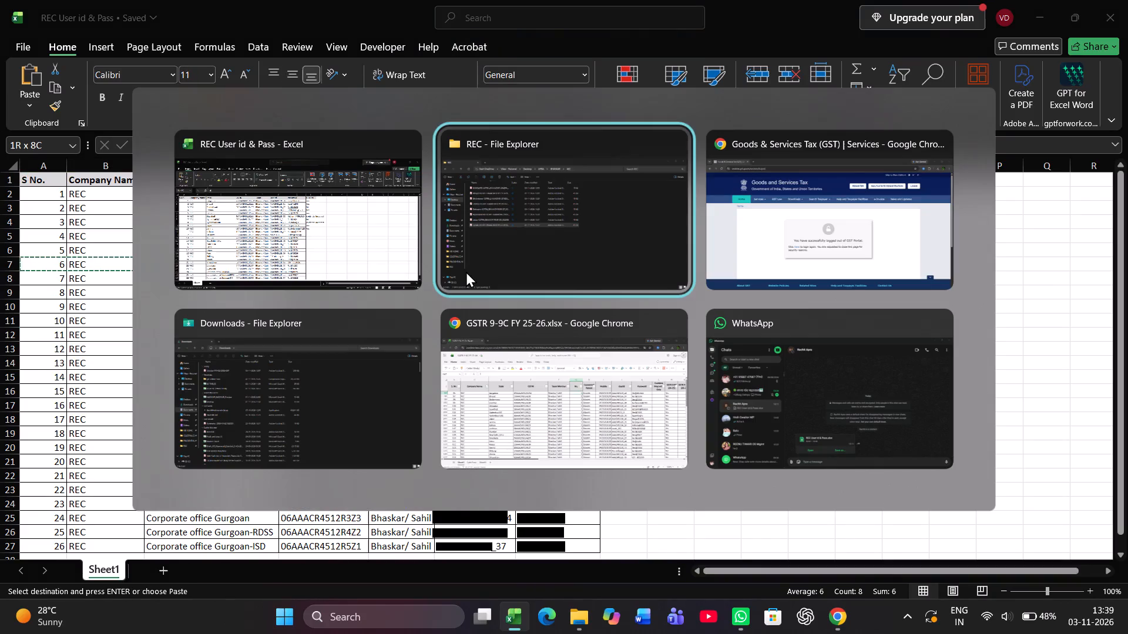
In the REC User id & Pass workbook in Excel, correct Guwahati's GSTR-9 remark to "credential incorrect".
key("alt+Left")
key("Right")
key("Right")
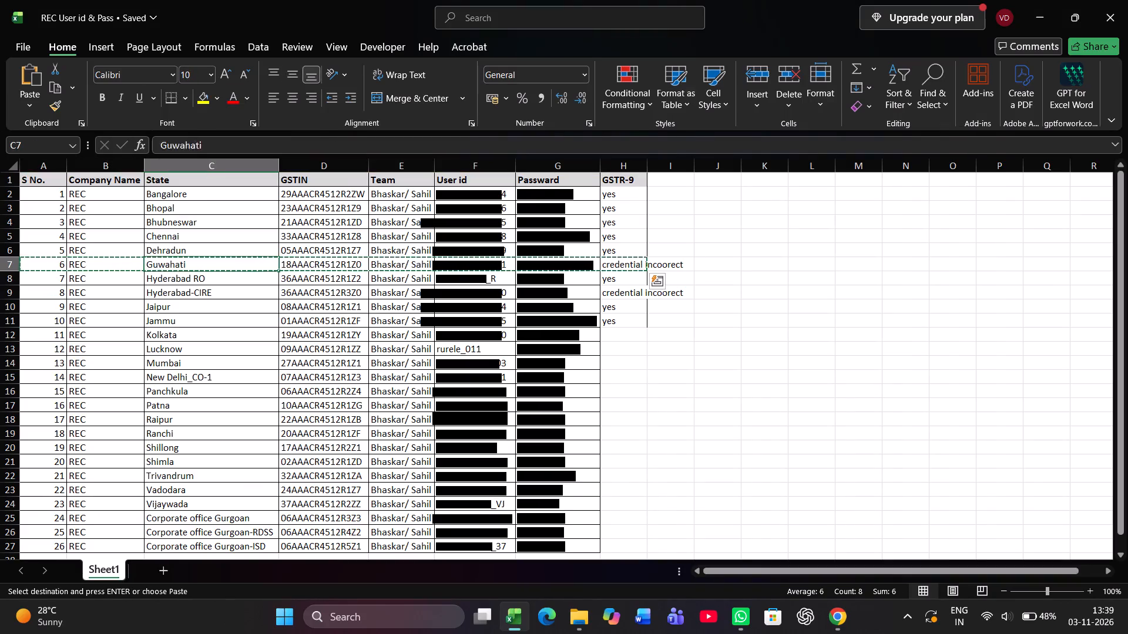
key("Right")
key("Right")
key("Right")
key("Right")
key("Right")
key("Right")
key("F2")
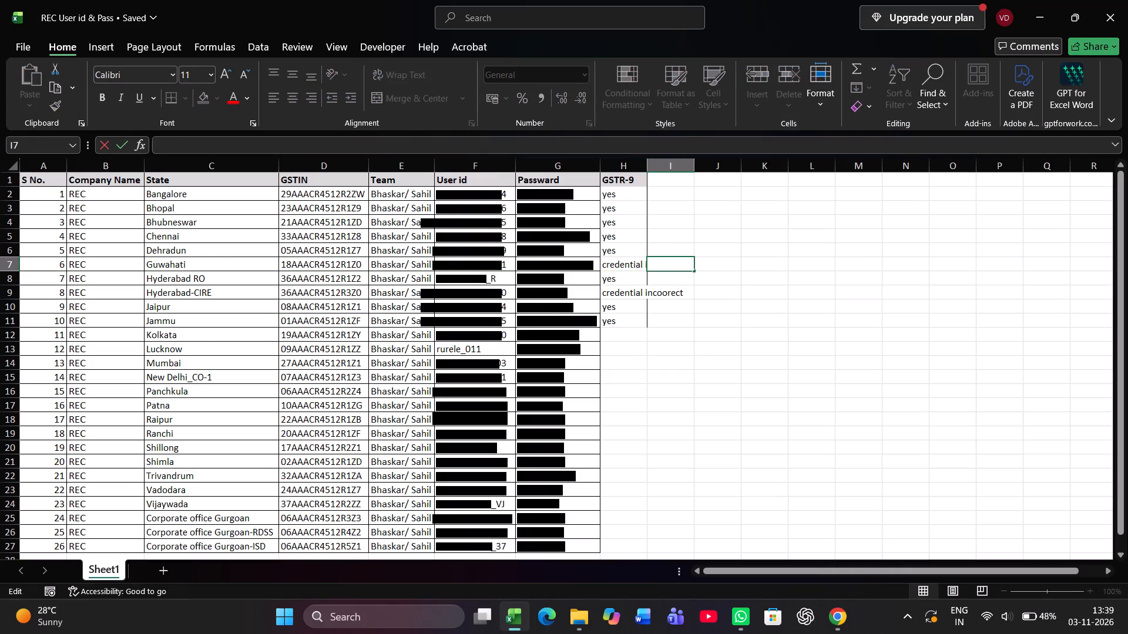
key("Tab")
key("Left")
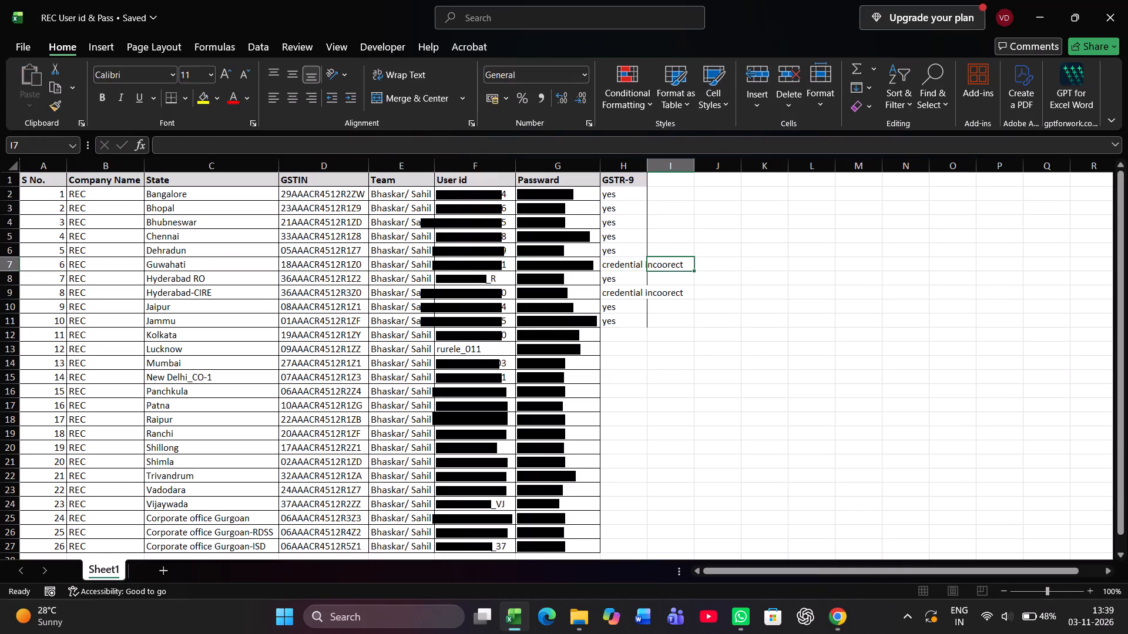
key("Left")
key("F1")
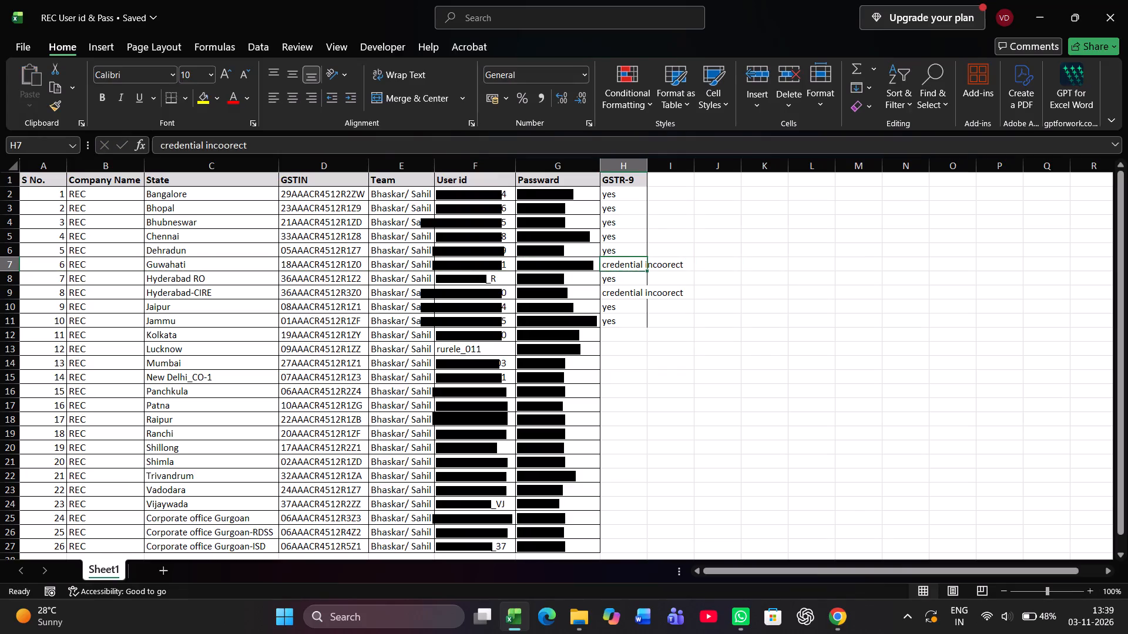
key("F1")
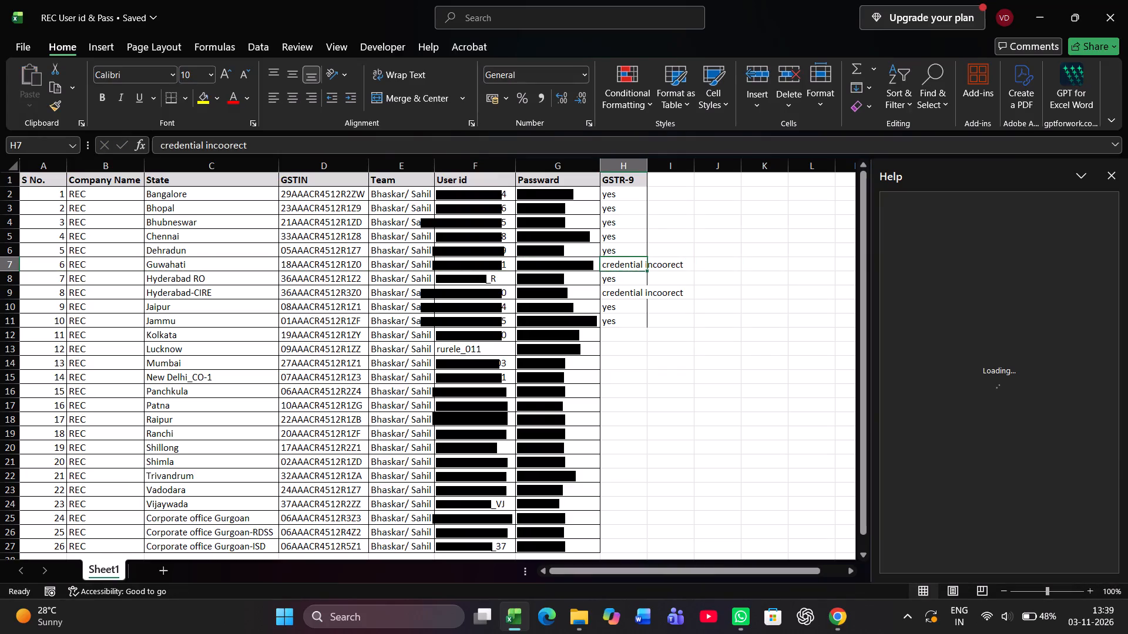
key("F2")
key("Left")
key("Left")
key("Left")
key("Left")
key("Right")
key("Left")
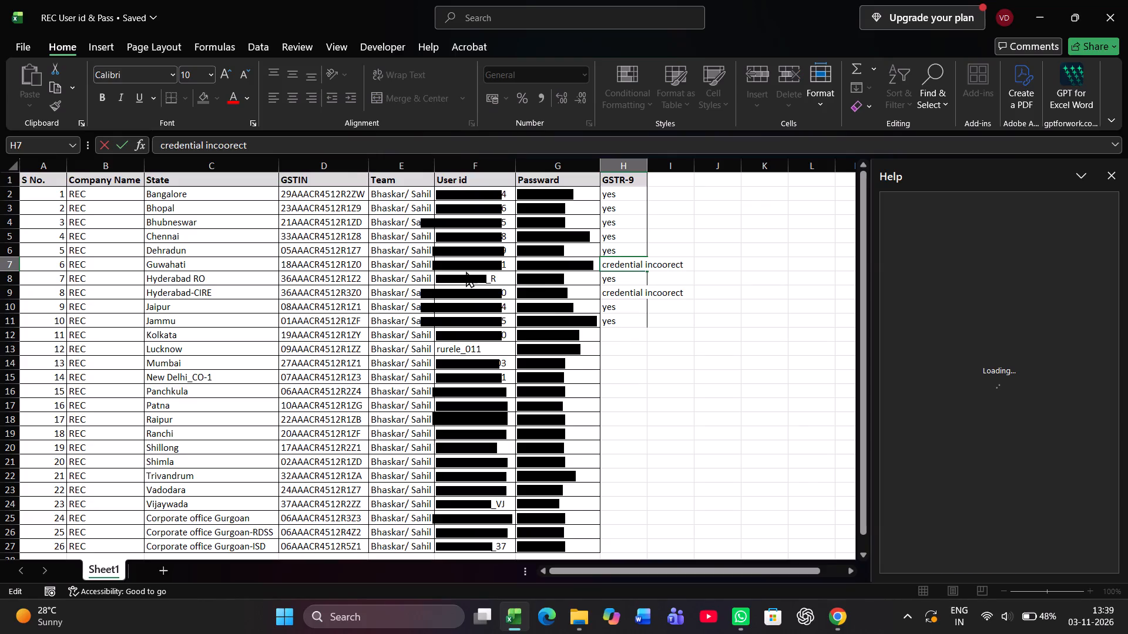
key("Left")
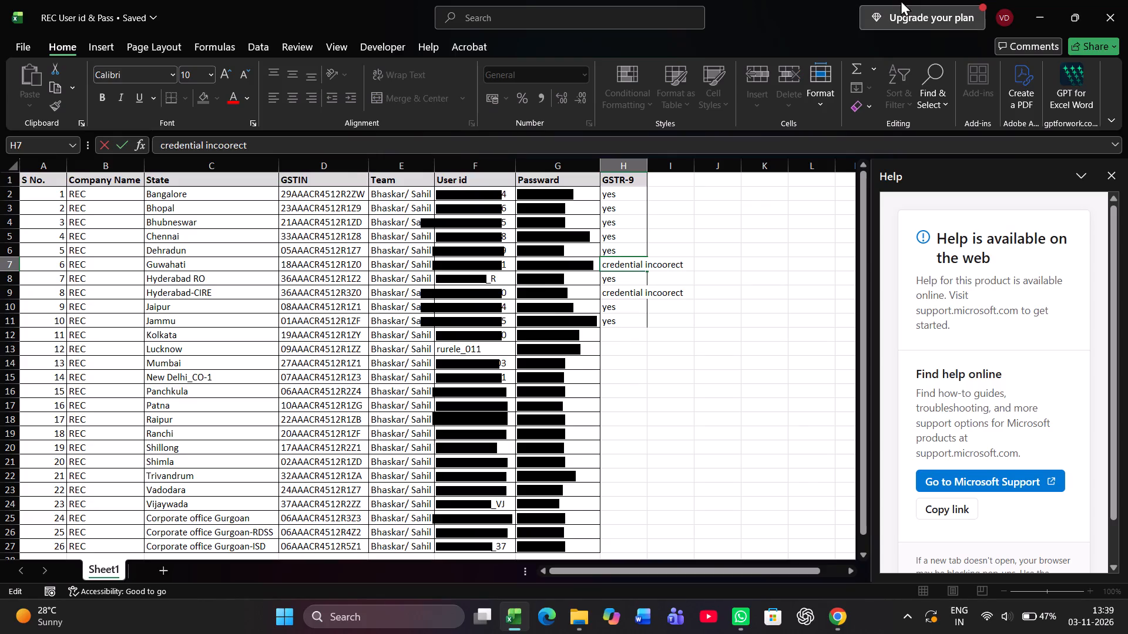
left_click(1109, 178)
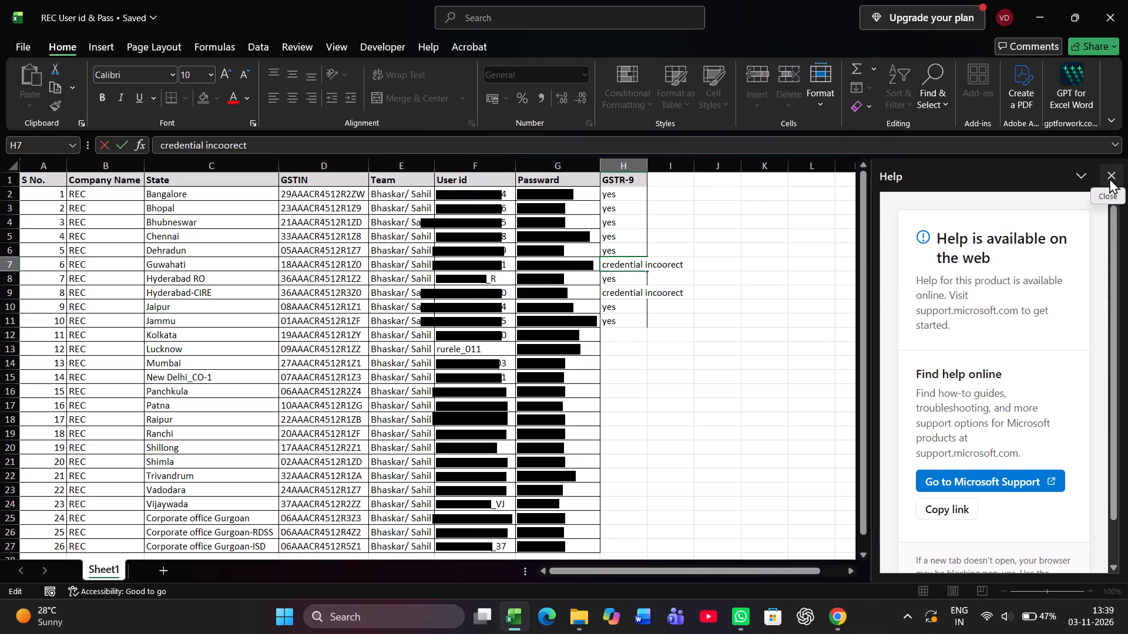
left_click(1109, 178)
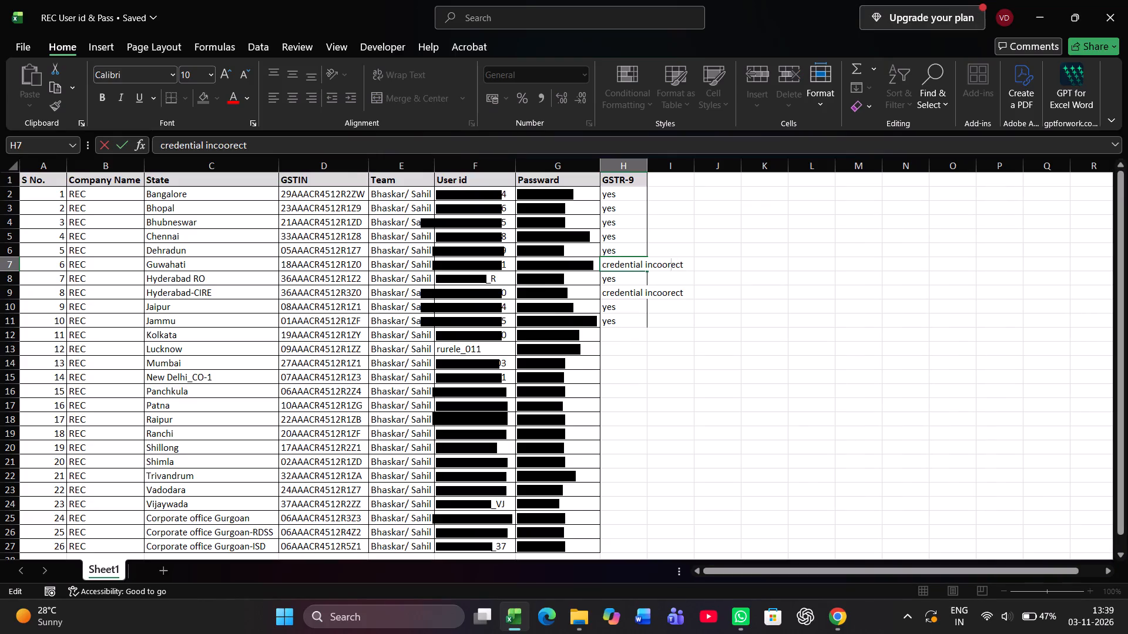
key("BackSpace")
key("BackSpace")
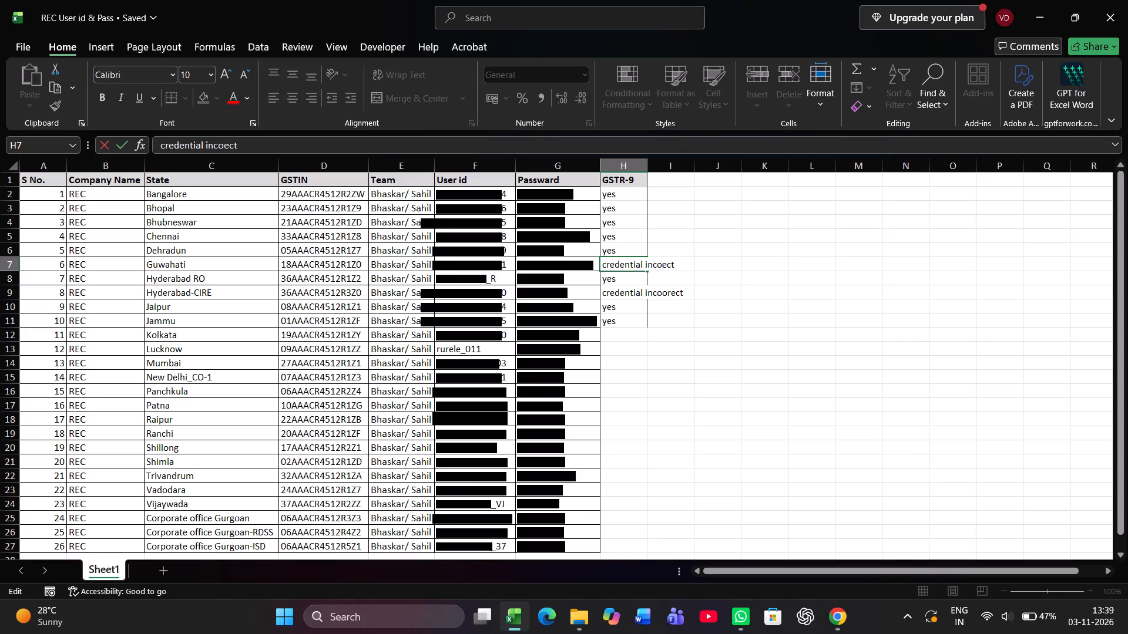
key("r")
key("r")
key("Return")
Copy the corrected Guwahati remark into the GSTR-9 cell of the Hyderabad-CIRE row.
key("Up")
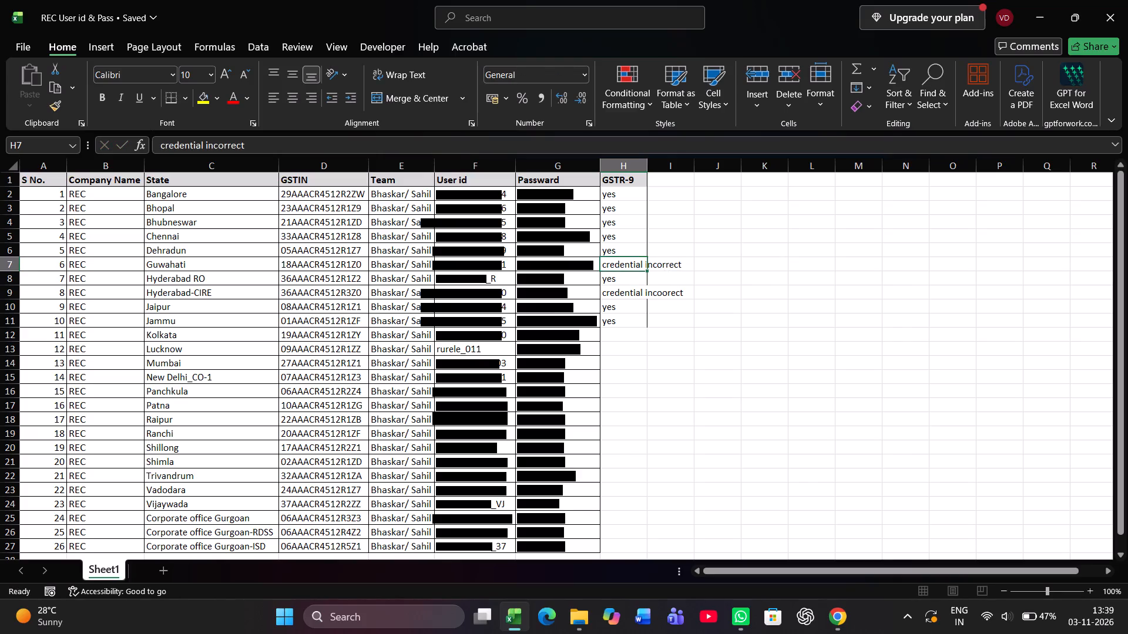
key("ctrl+c")
key("Down")
key("Down")
key("ctrl+v")
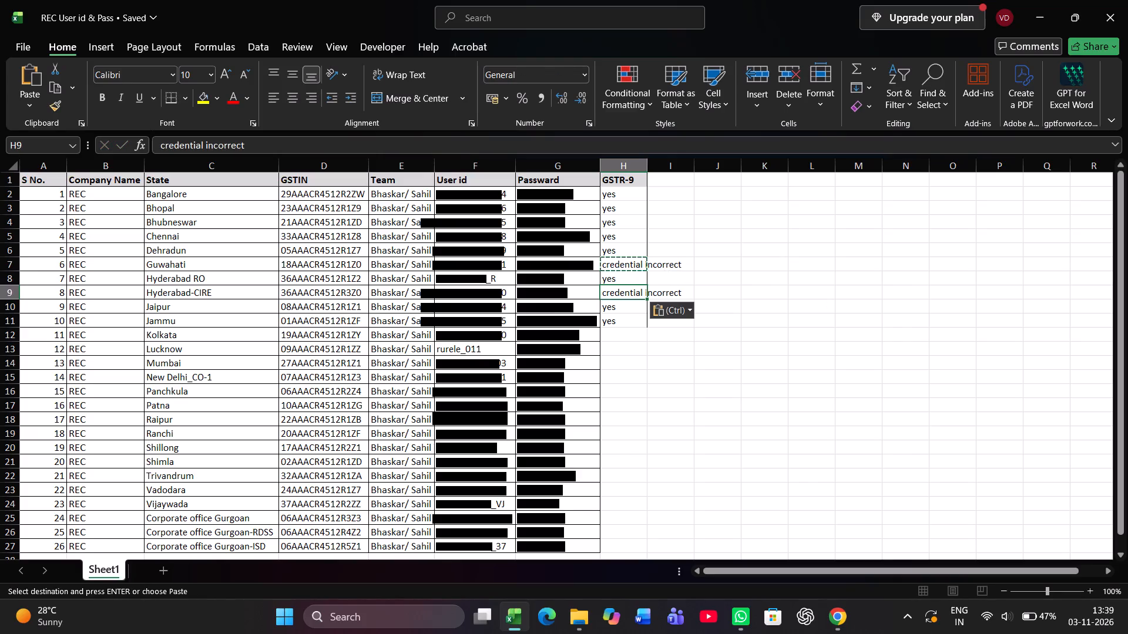
key("Up")
key("Escape")
Copy the whole Guwahati row, from the serial number through the GSTR-9 remark.
key("Up")
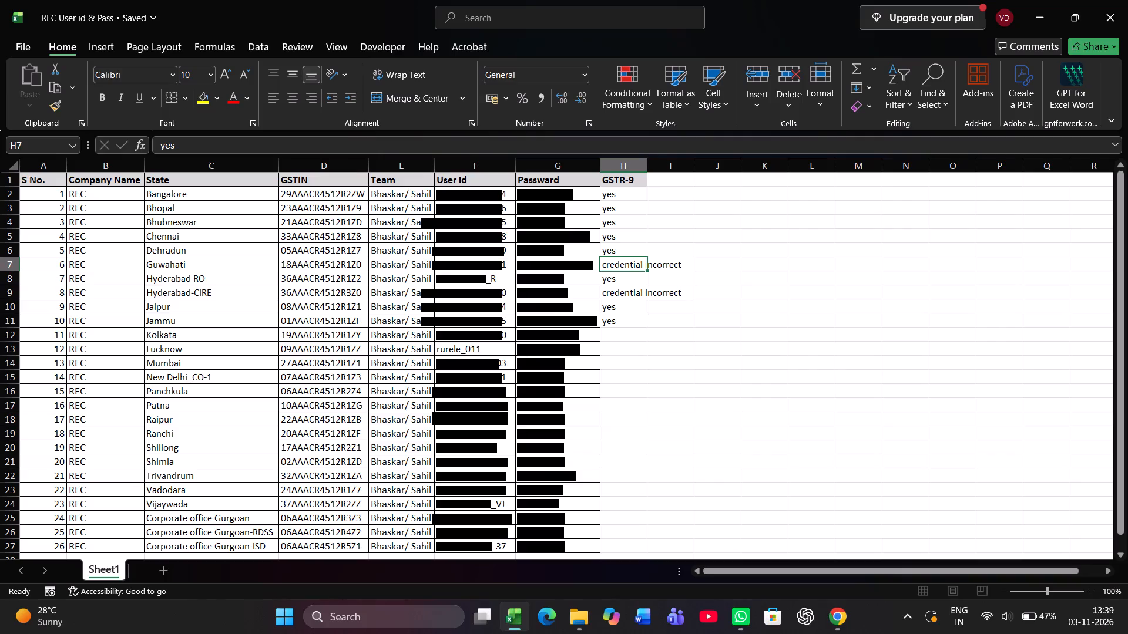
key("ctrl+Left")
key("Right")
key("Right")
key("Right")
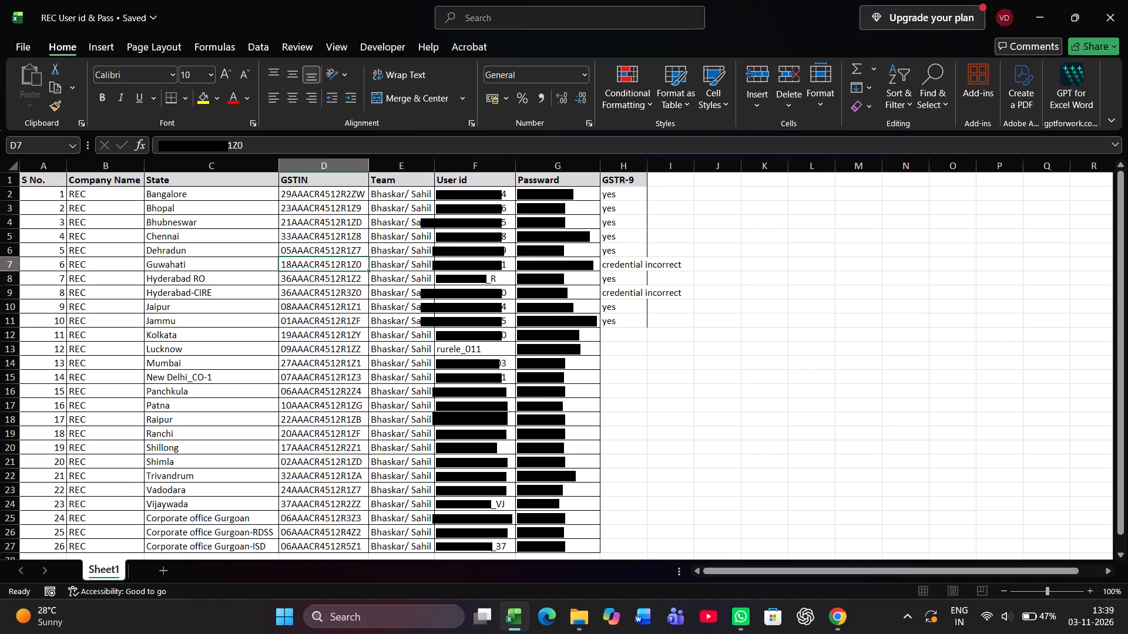
key("Right")
key("Right")
key("Right")
key("Right")
key("ctrl+shift+Left")
key("ctrl+c")
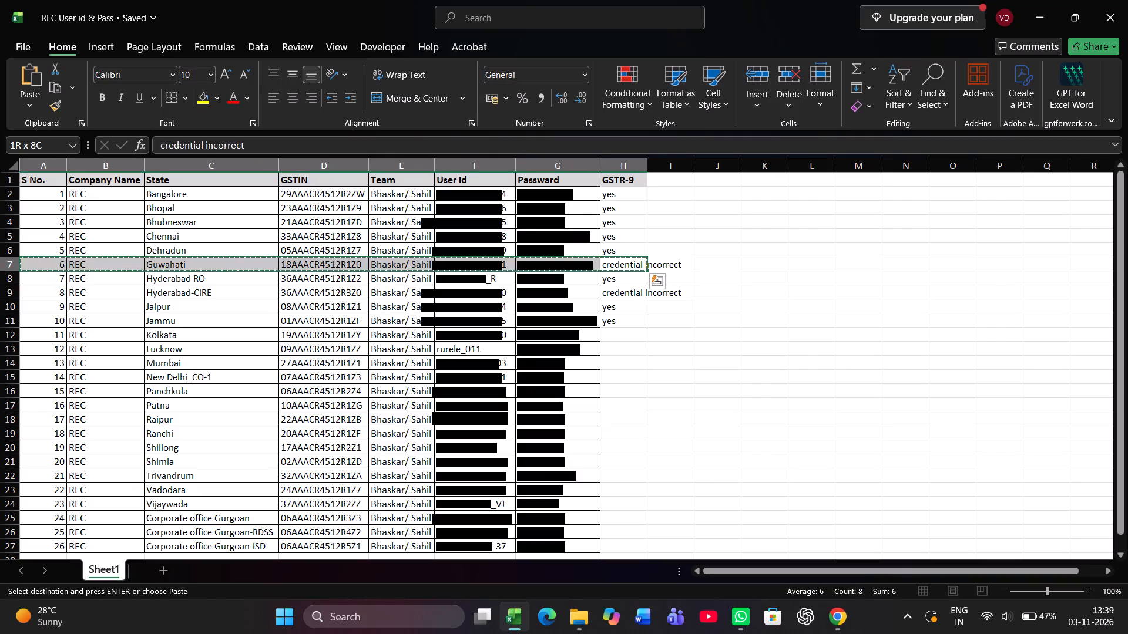
Switch from the Excel workbook to the GST portal window in Chrome.
key("alt+Tab")
key("alt+Tab")
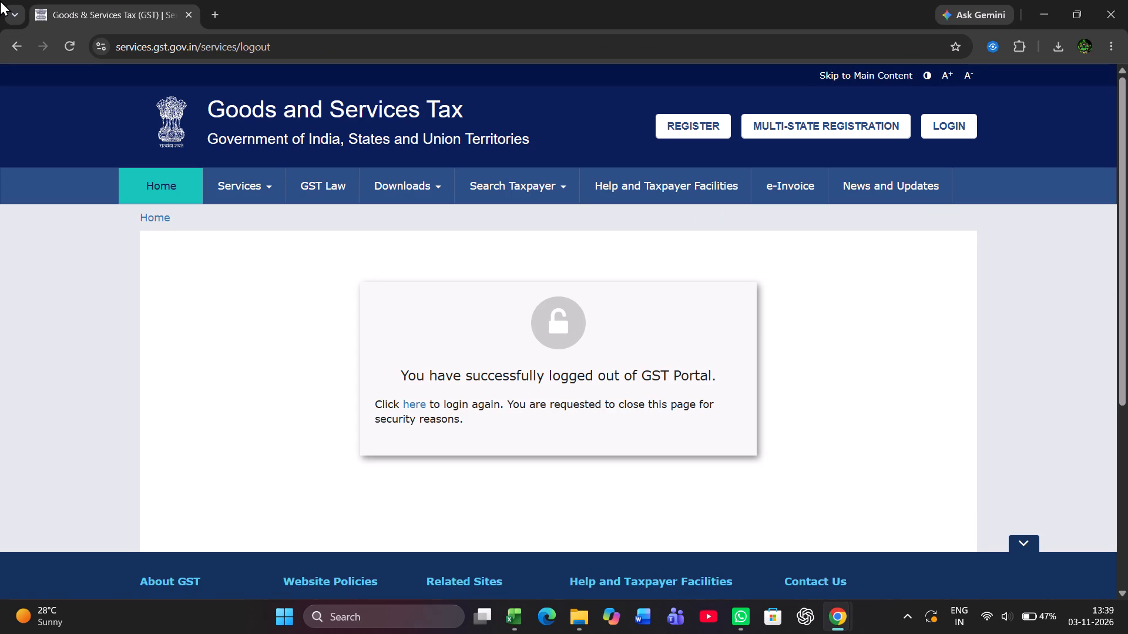
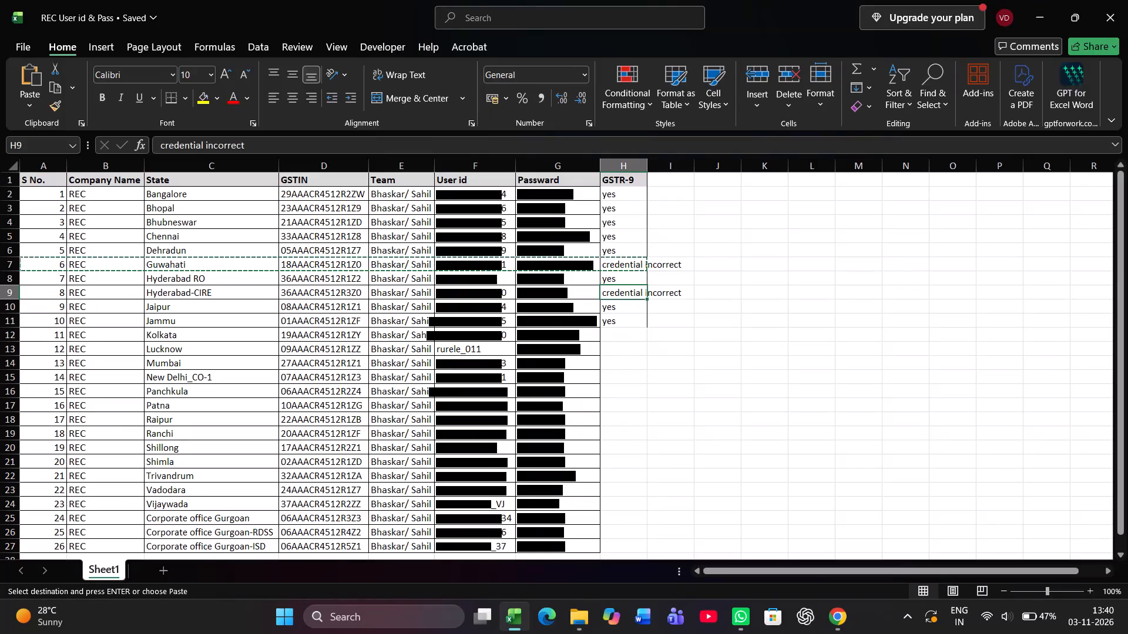
Copy the Hyderabad-CIRE record from its serial number through its GSTR-9 entry.
key("ctrl+shift+Left")
key("ctrl+c")
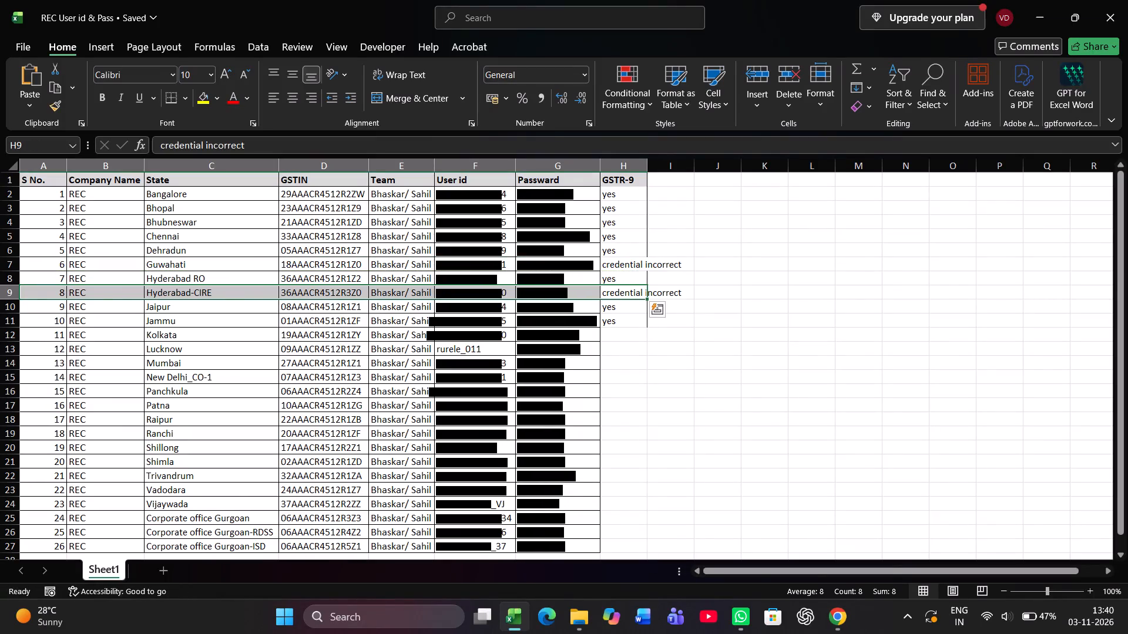